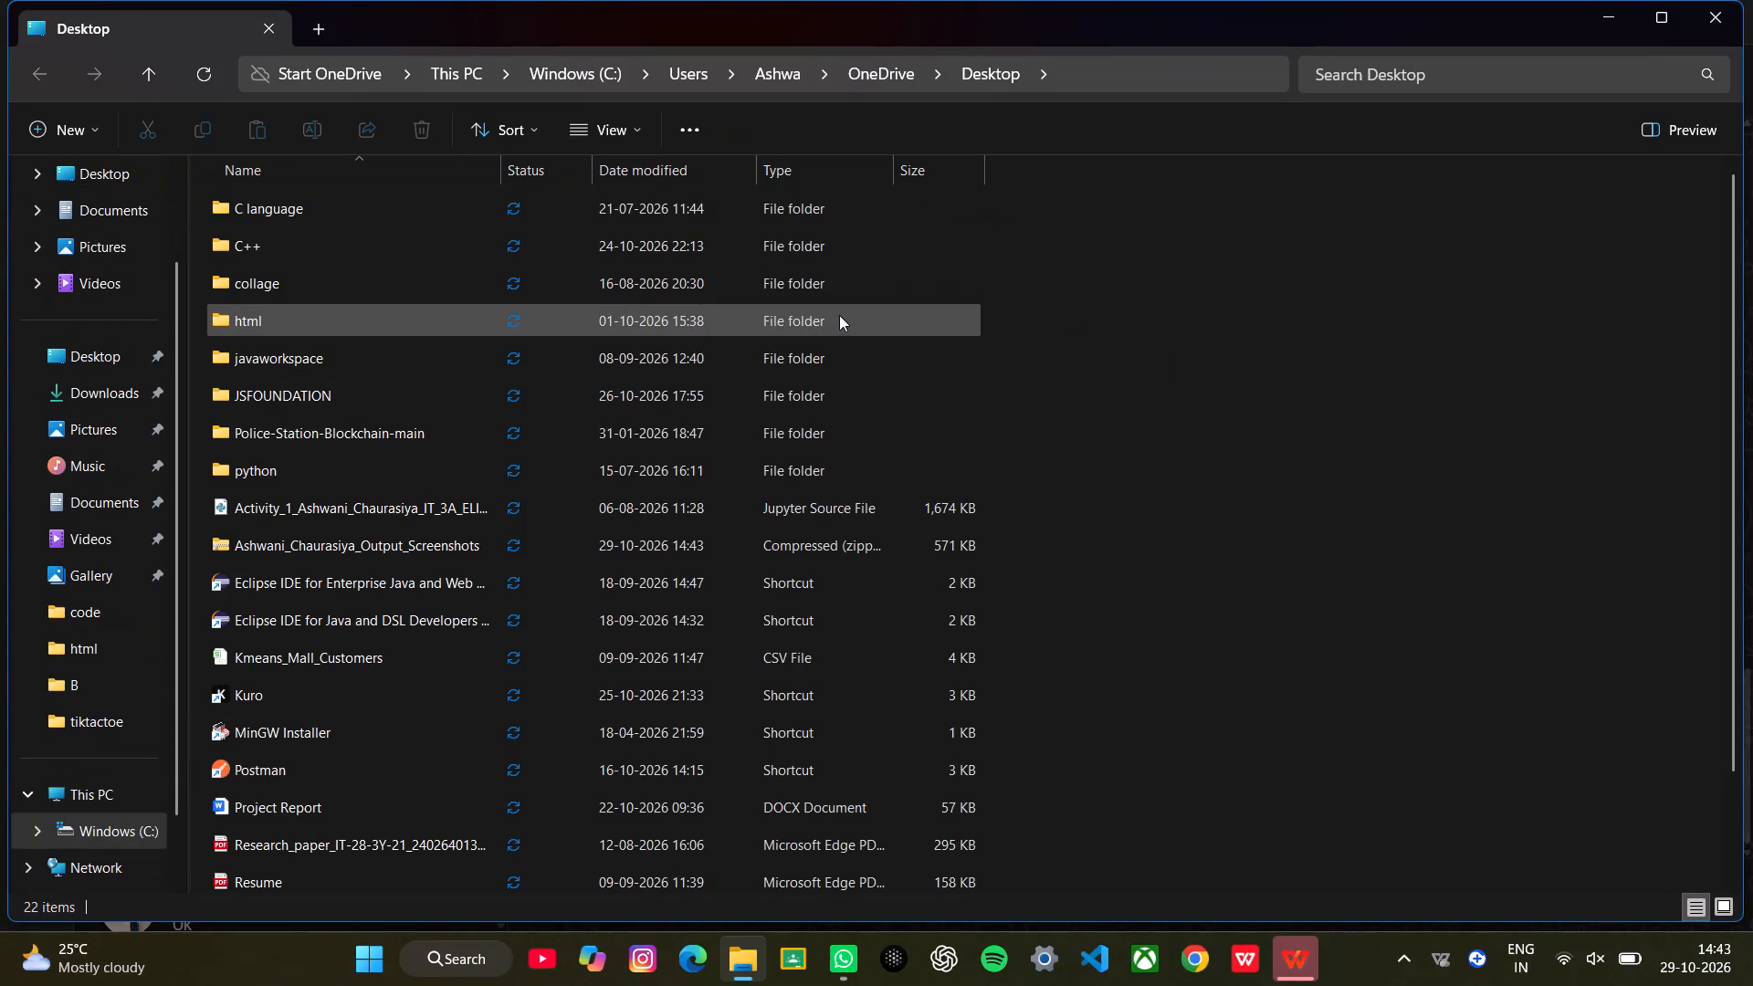
Open the compressed Output_Screenshots archive in the Desktop folder.
scroll(839, 315, "down", 6)
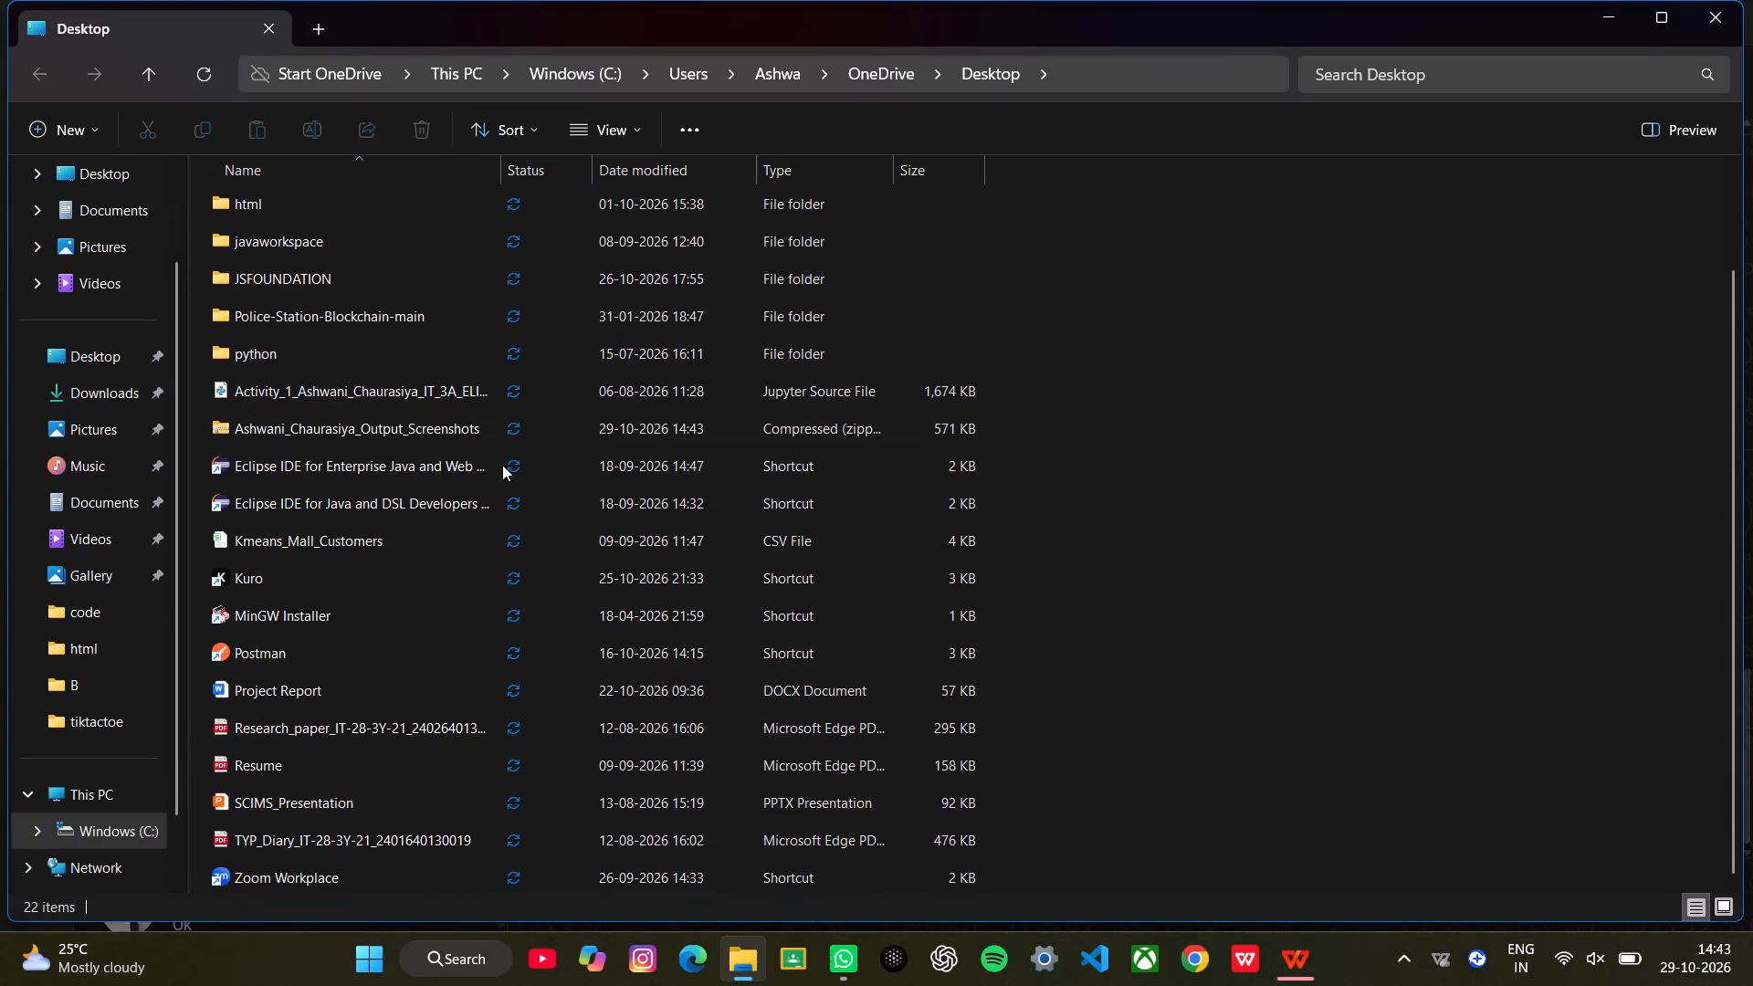
scroll(425, 520, "up", 1)
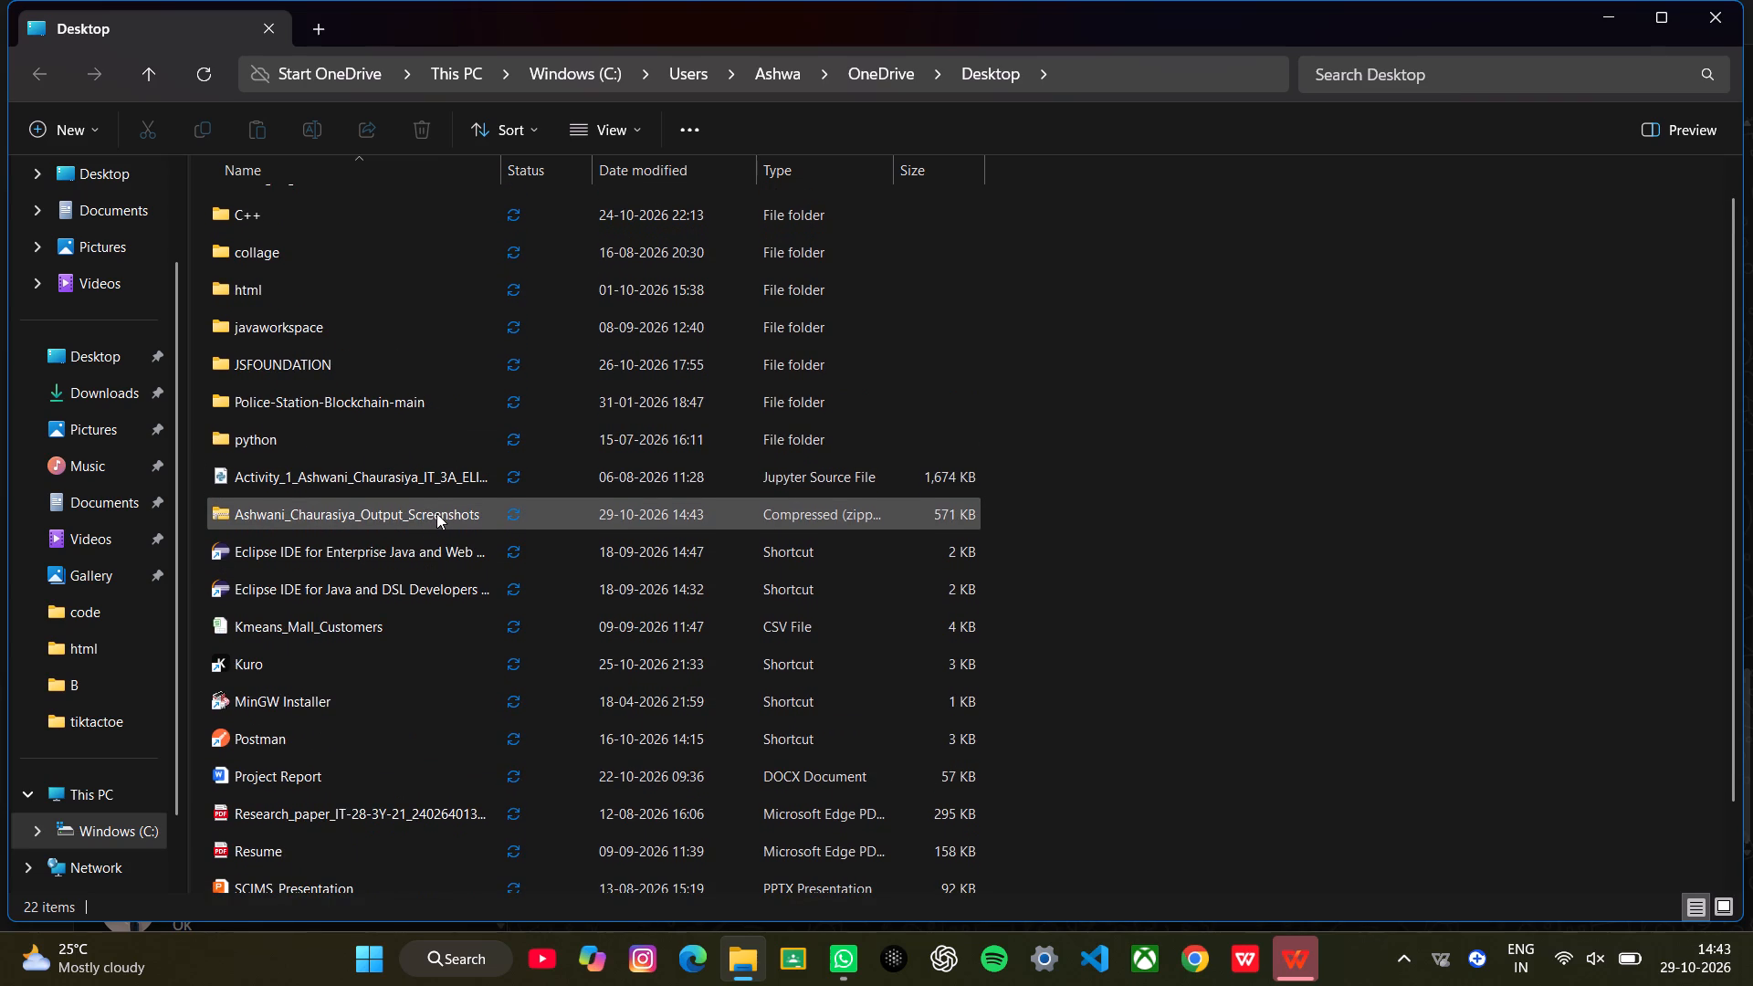
double_click(436, 513)
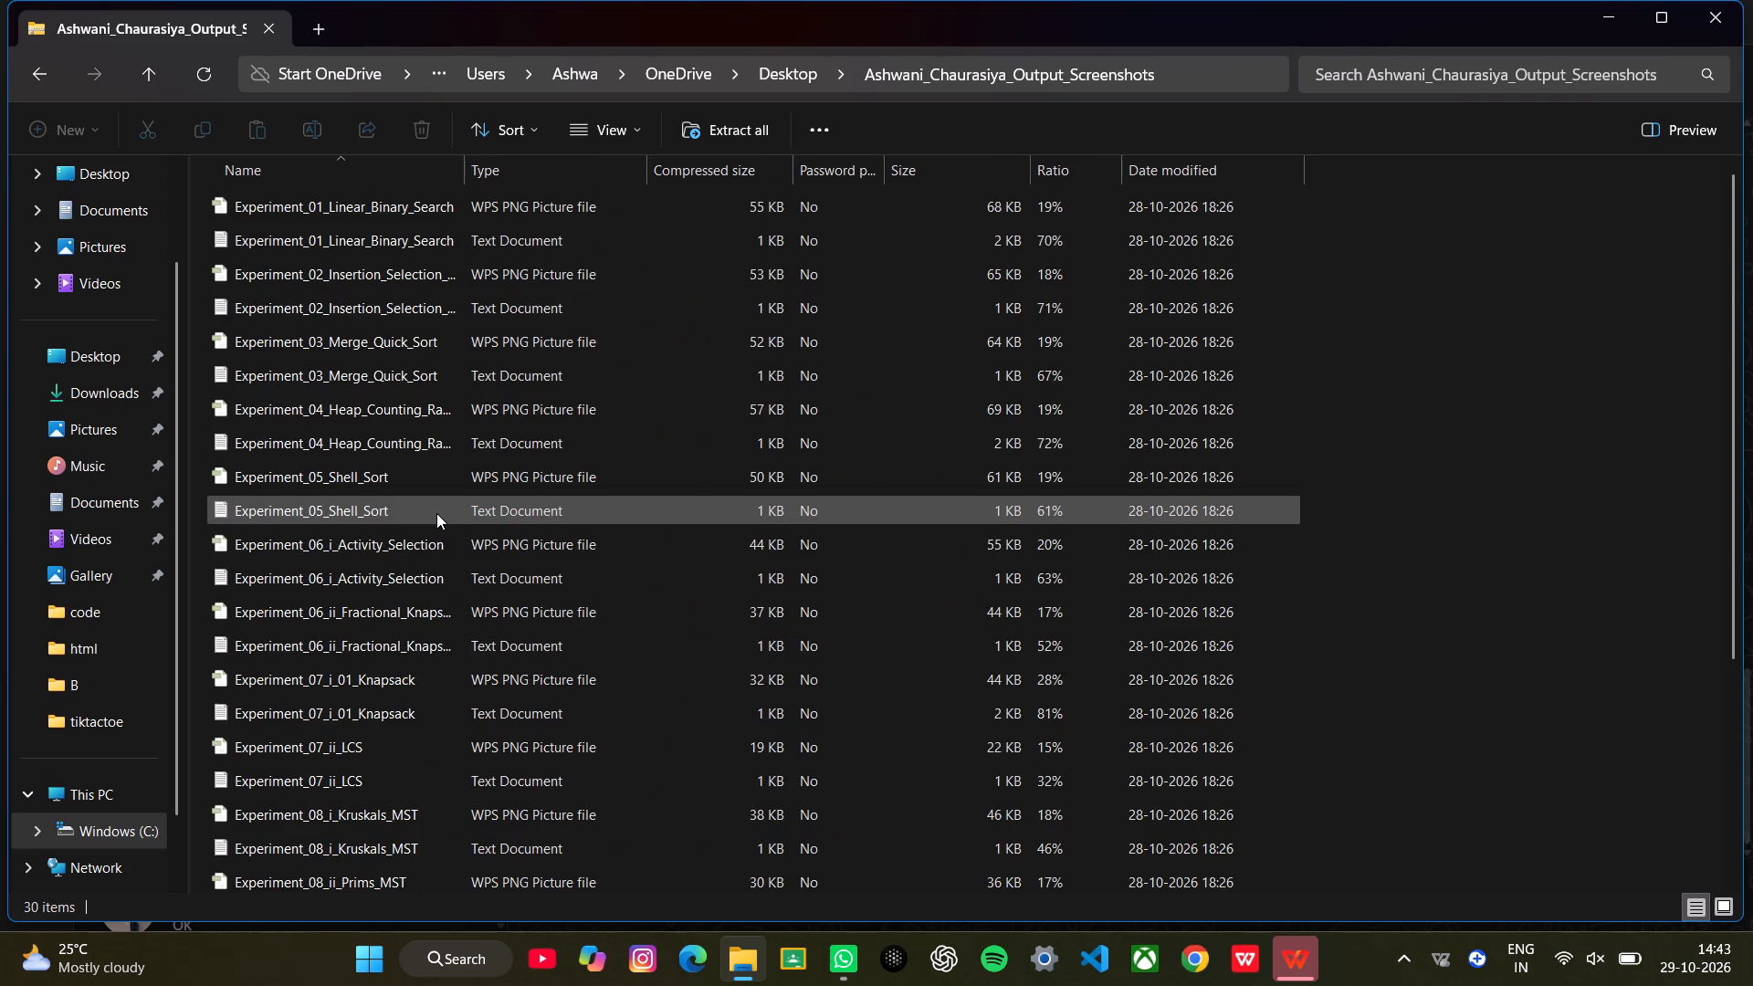
Look through the archive's list of experiment pictures and text documents, from Experiment_01 to Experiment_10.
scroll(436, 513, "up", 4)
scroll(436, 513, "down", 5)
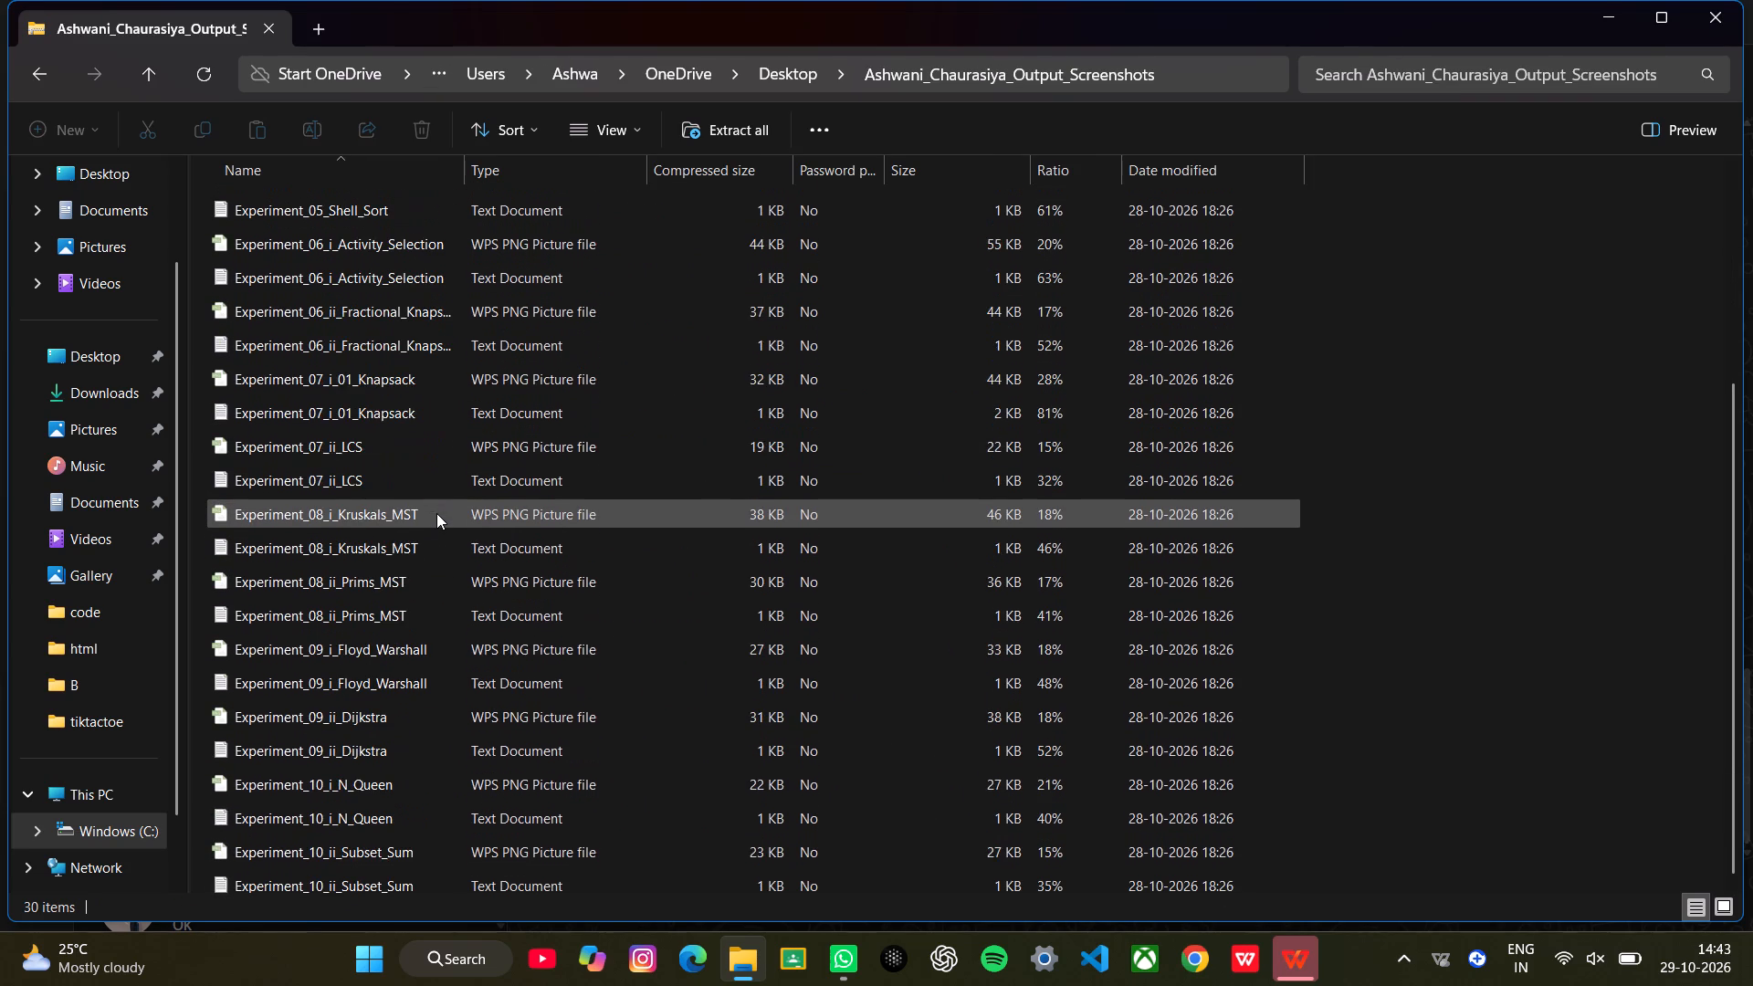
scroll(436, 513, "down", 5)
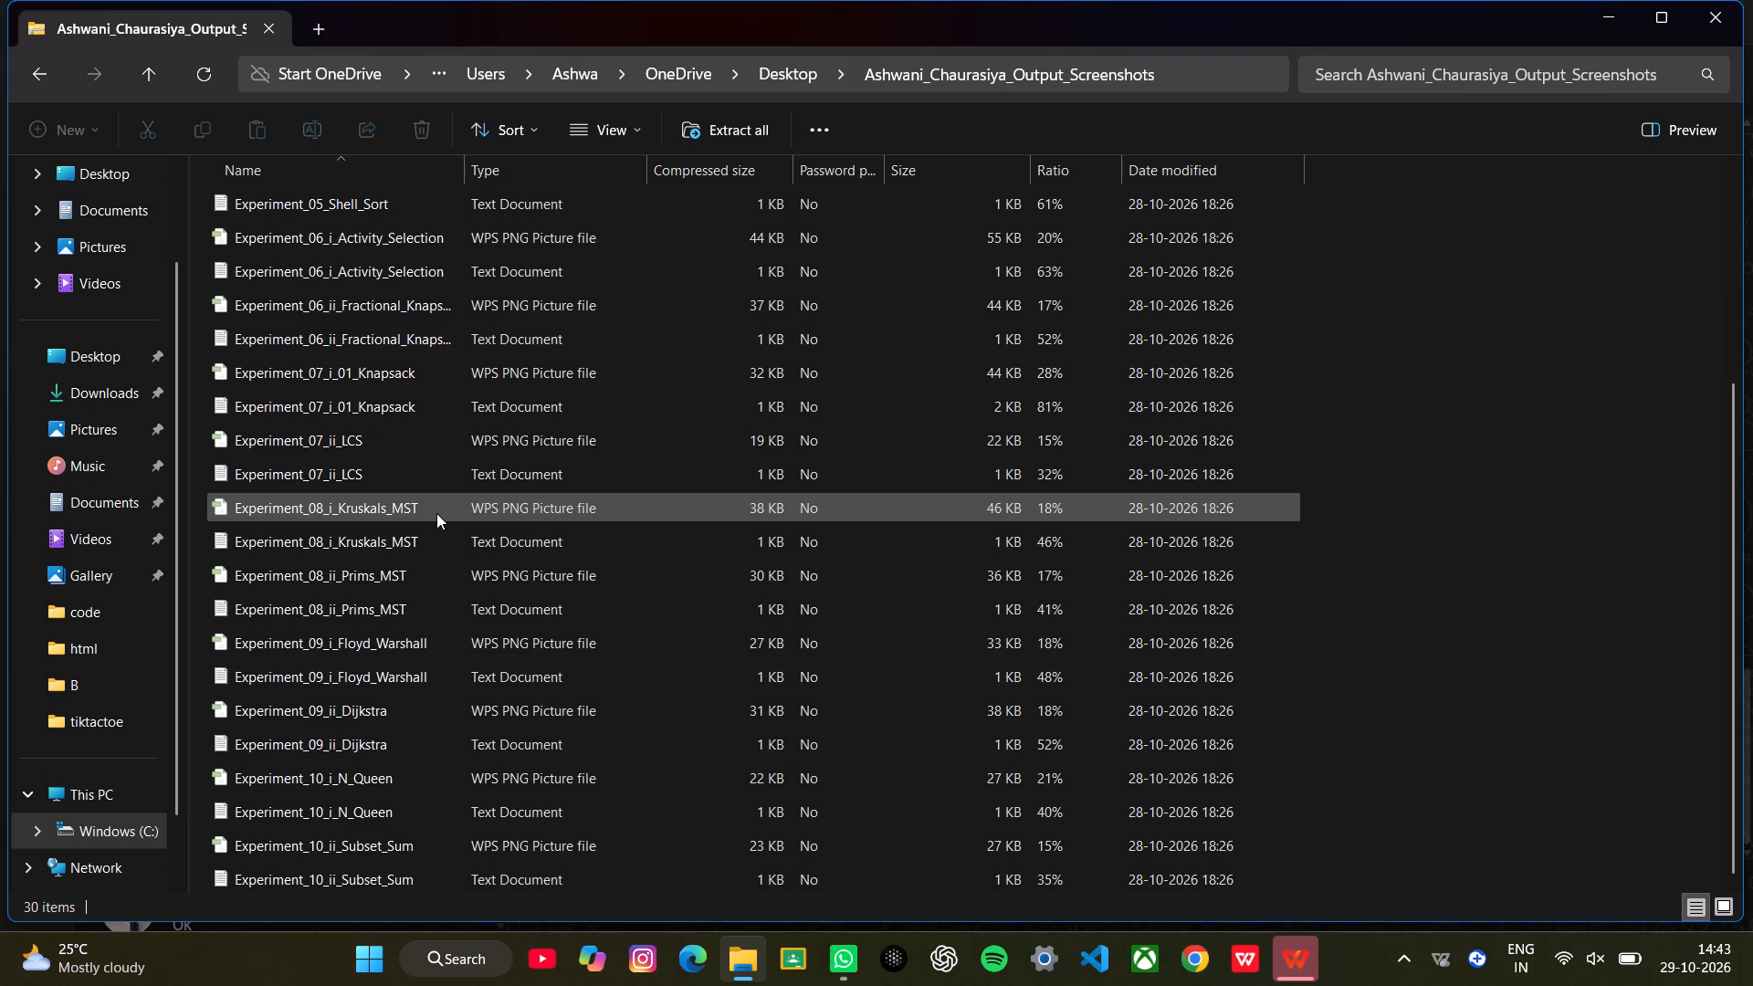
scroll(436, 513, "up", 4)
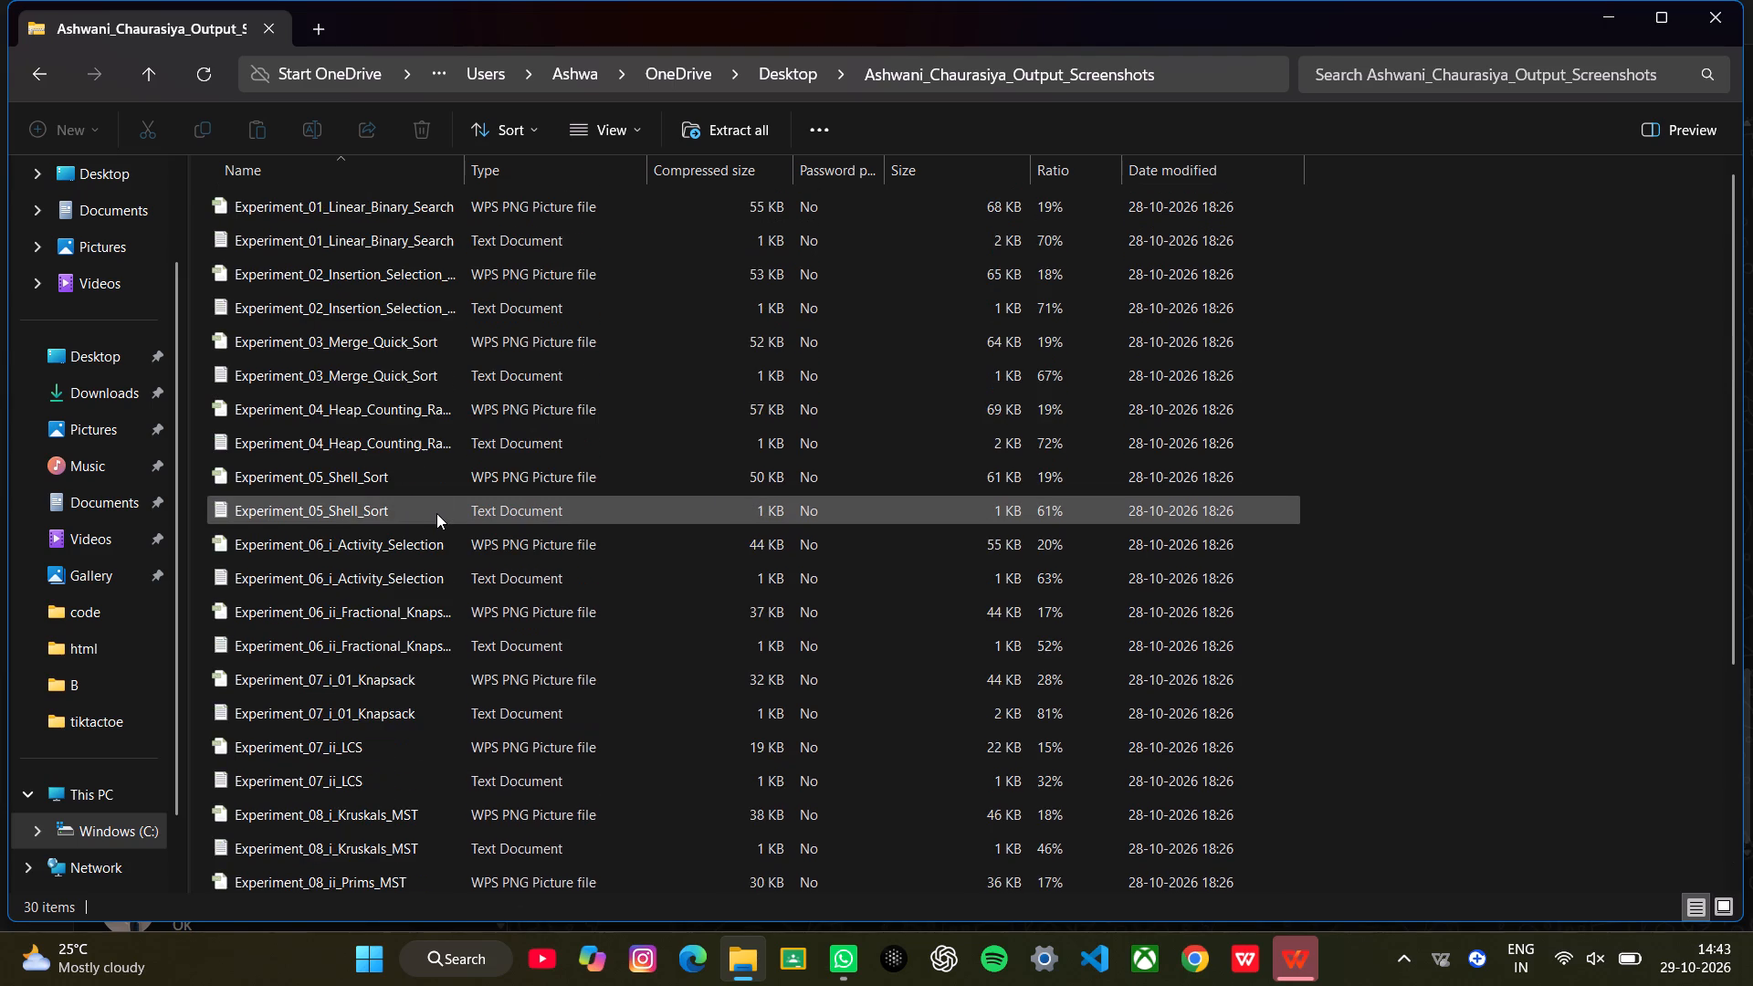
scroll(436, 513, "up", 3)
scroll(436, 513, "down", 1)
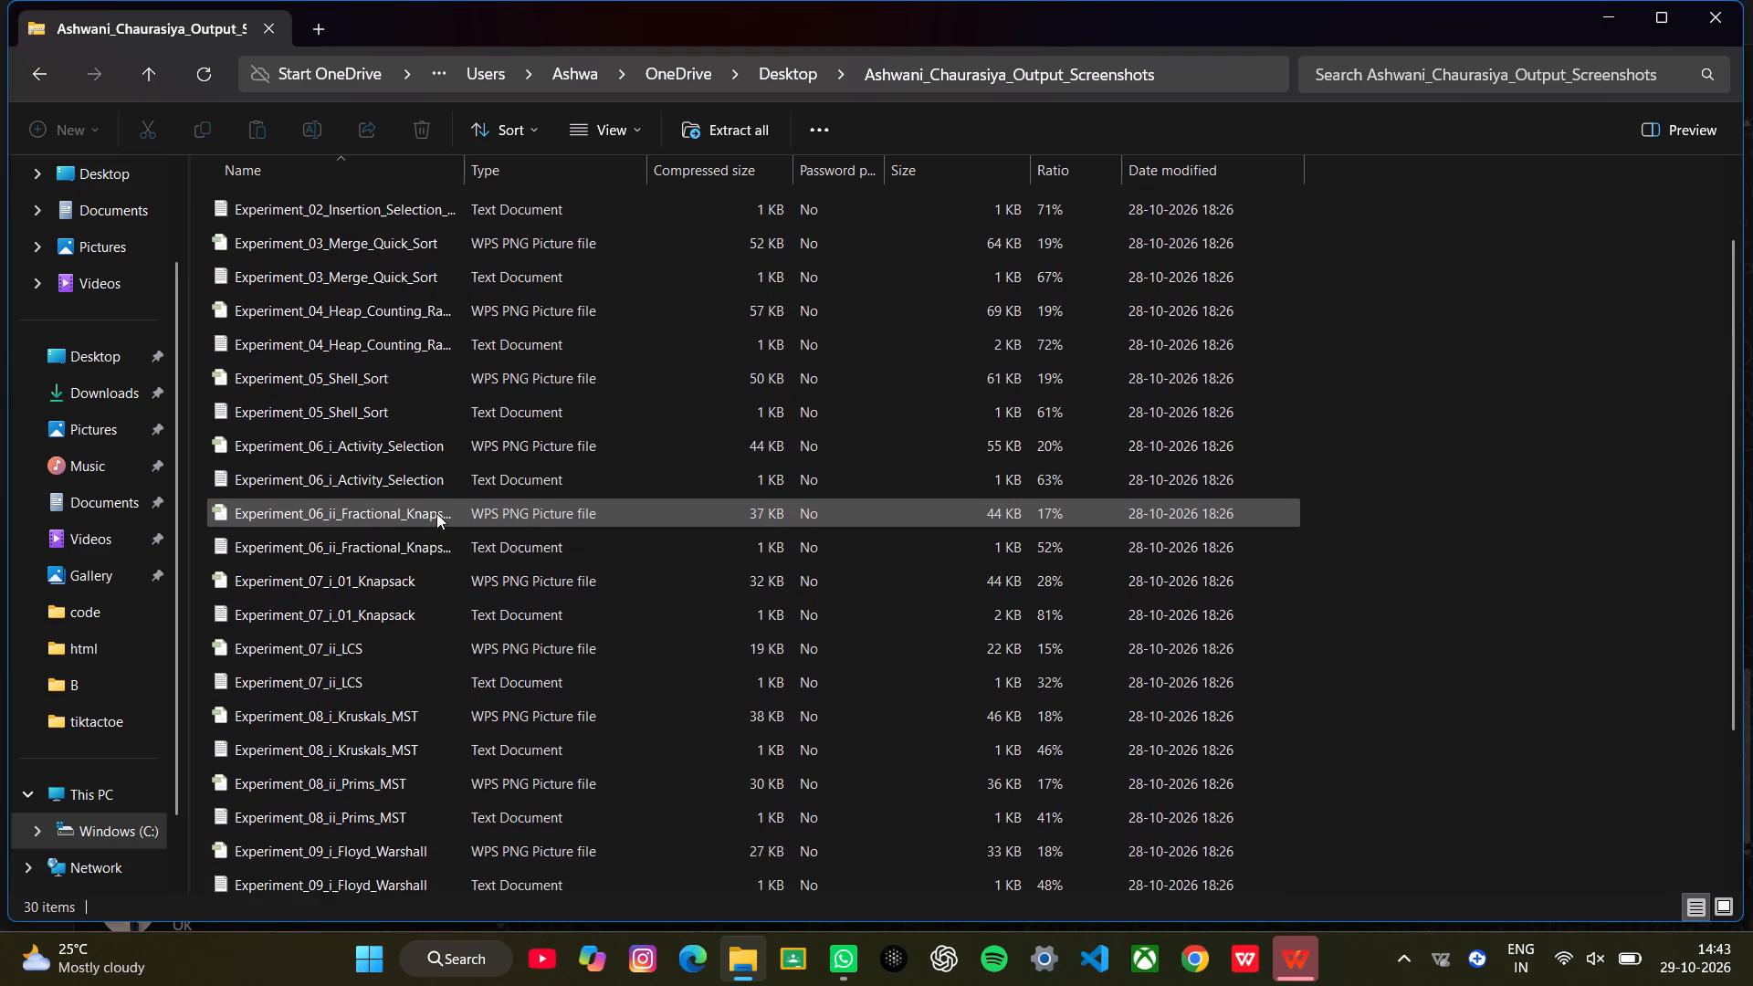
scroll(436, 513, "down", 3)
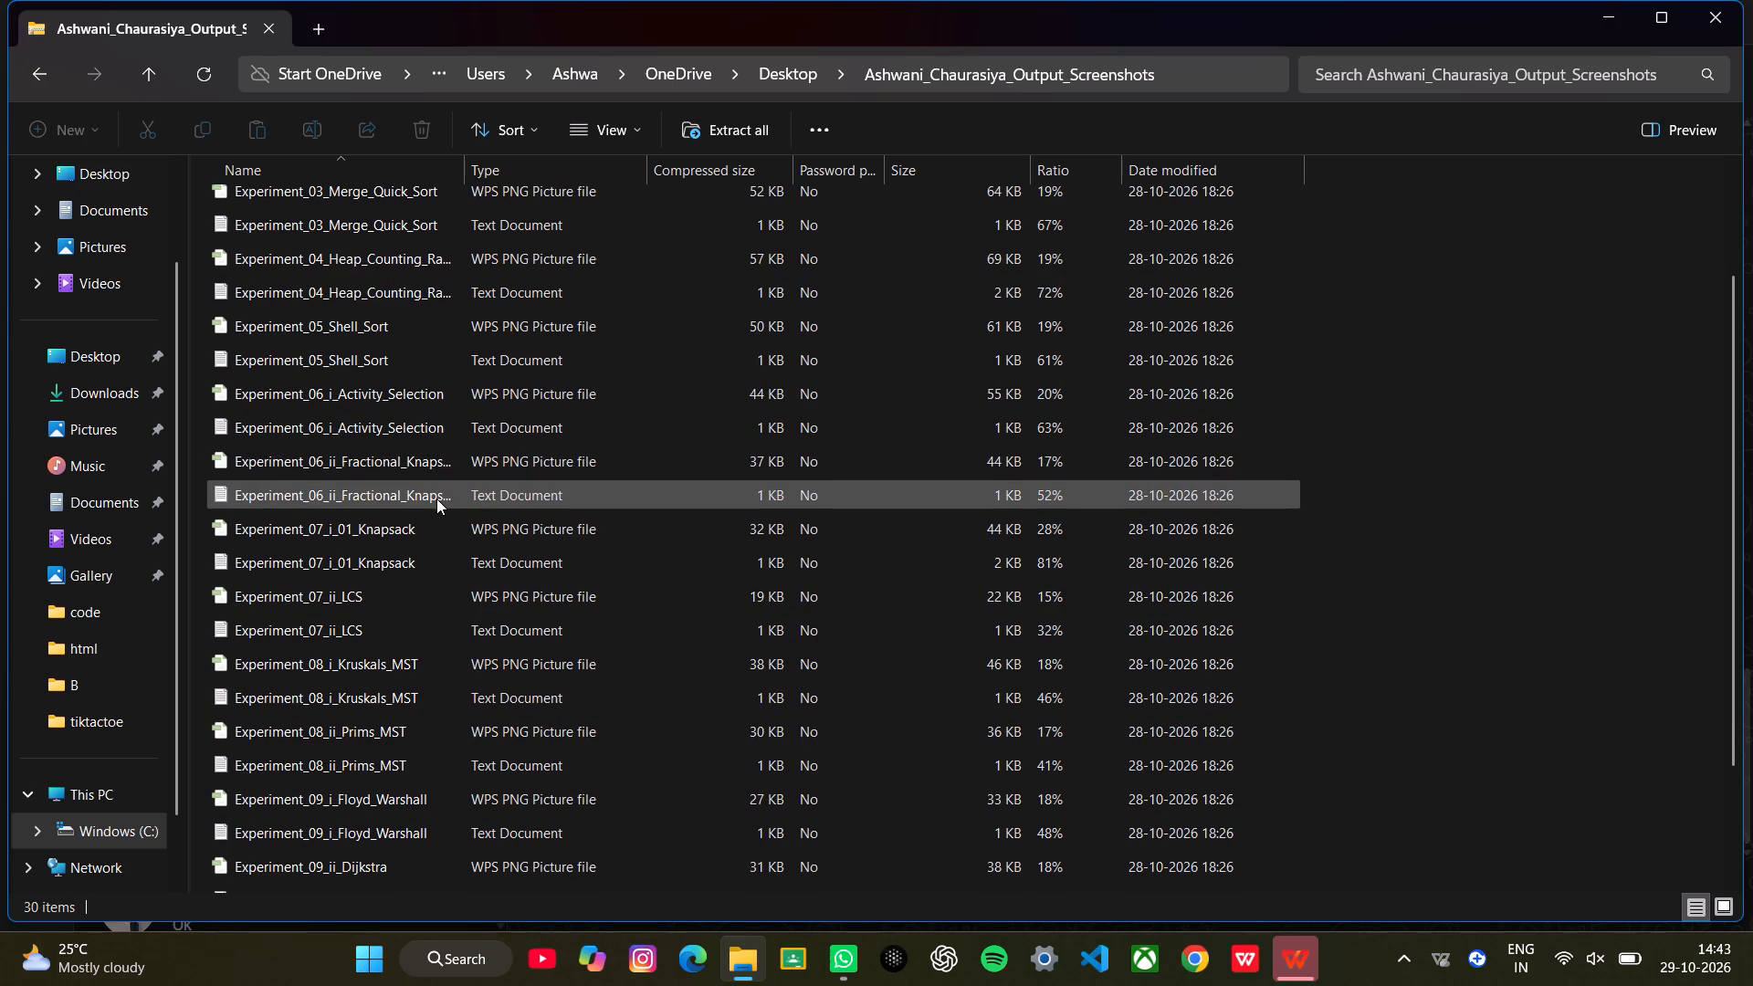
Open the Experiment_06_ii fractional knapsack text document, read its program output, and close it.
double_click(436, 498)
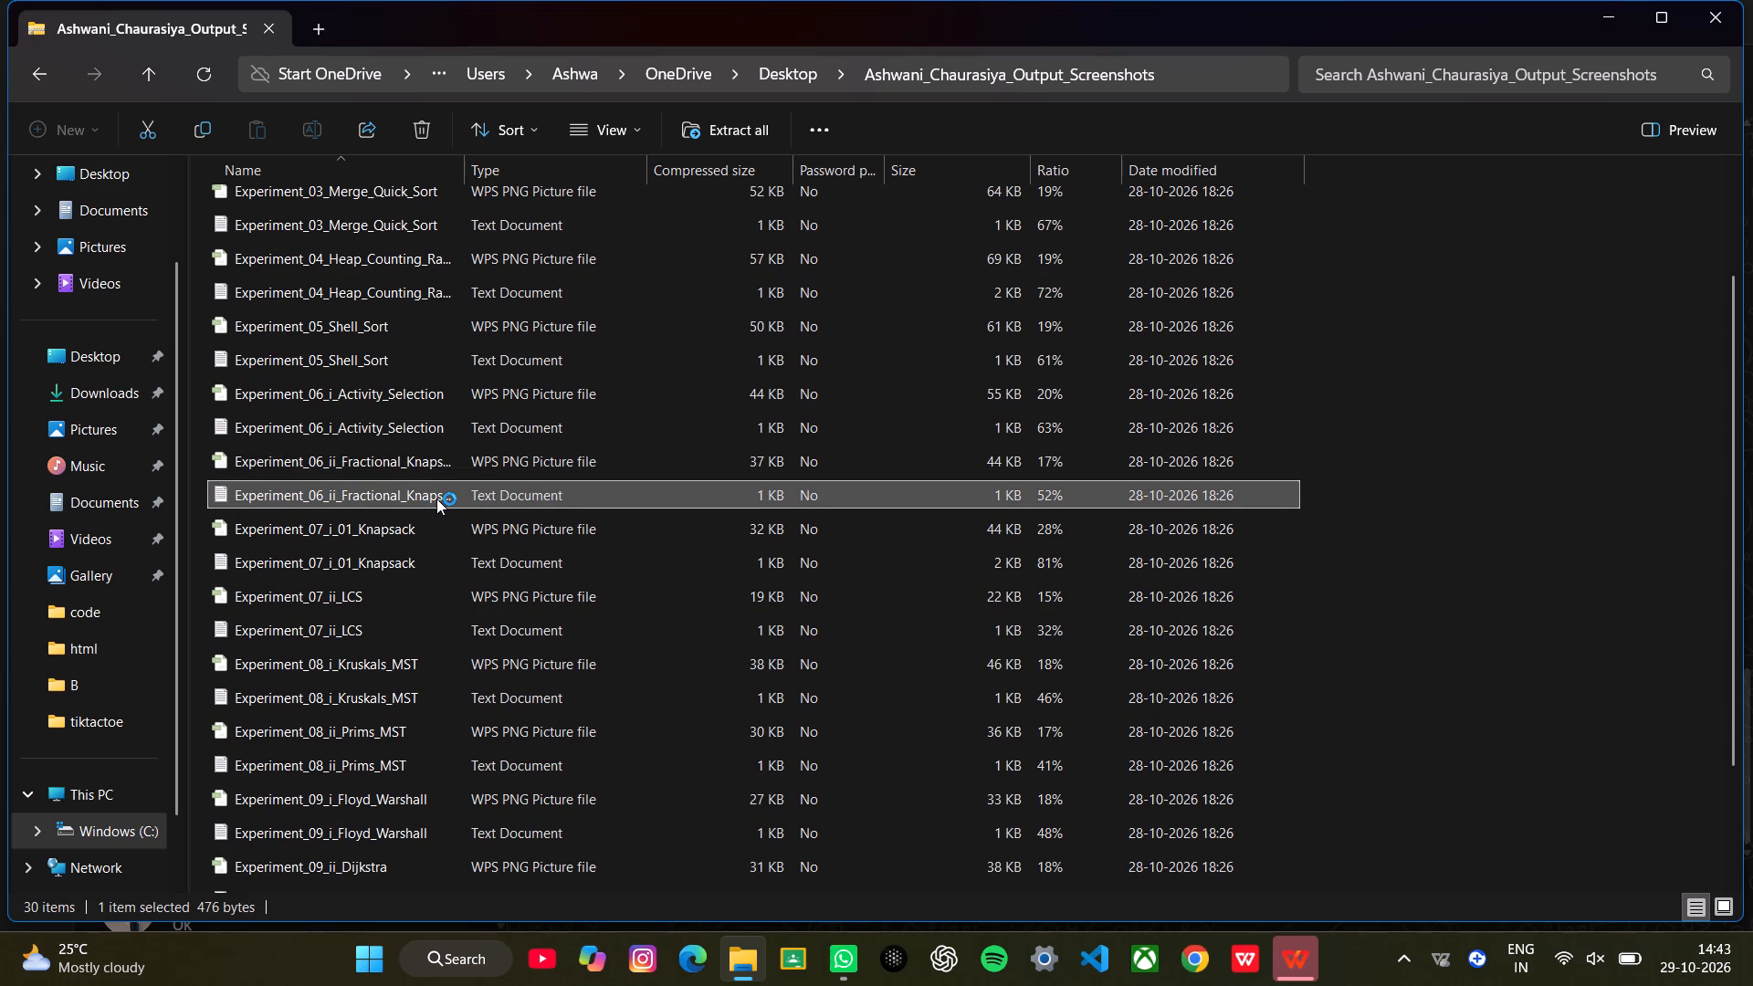
scroll(436, 498, "right", 1)
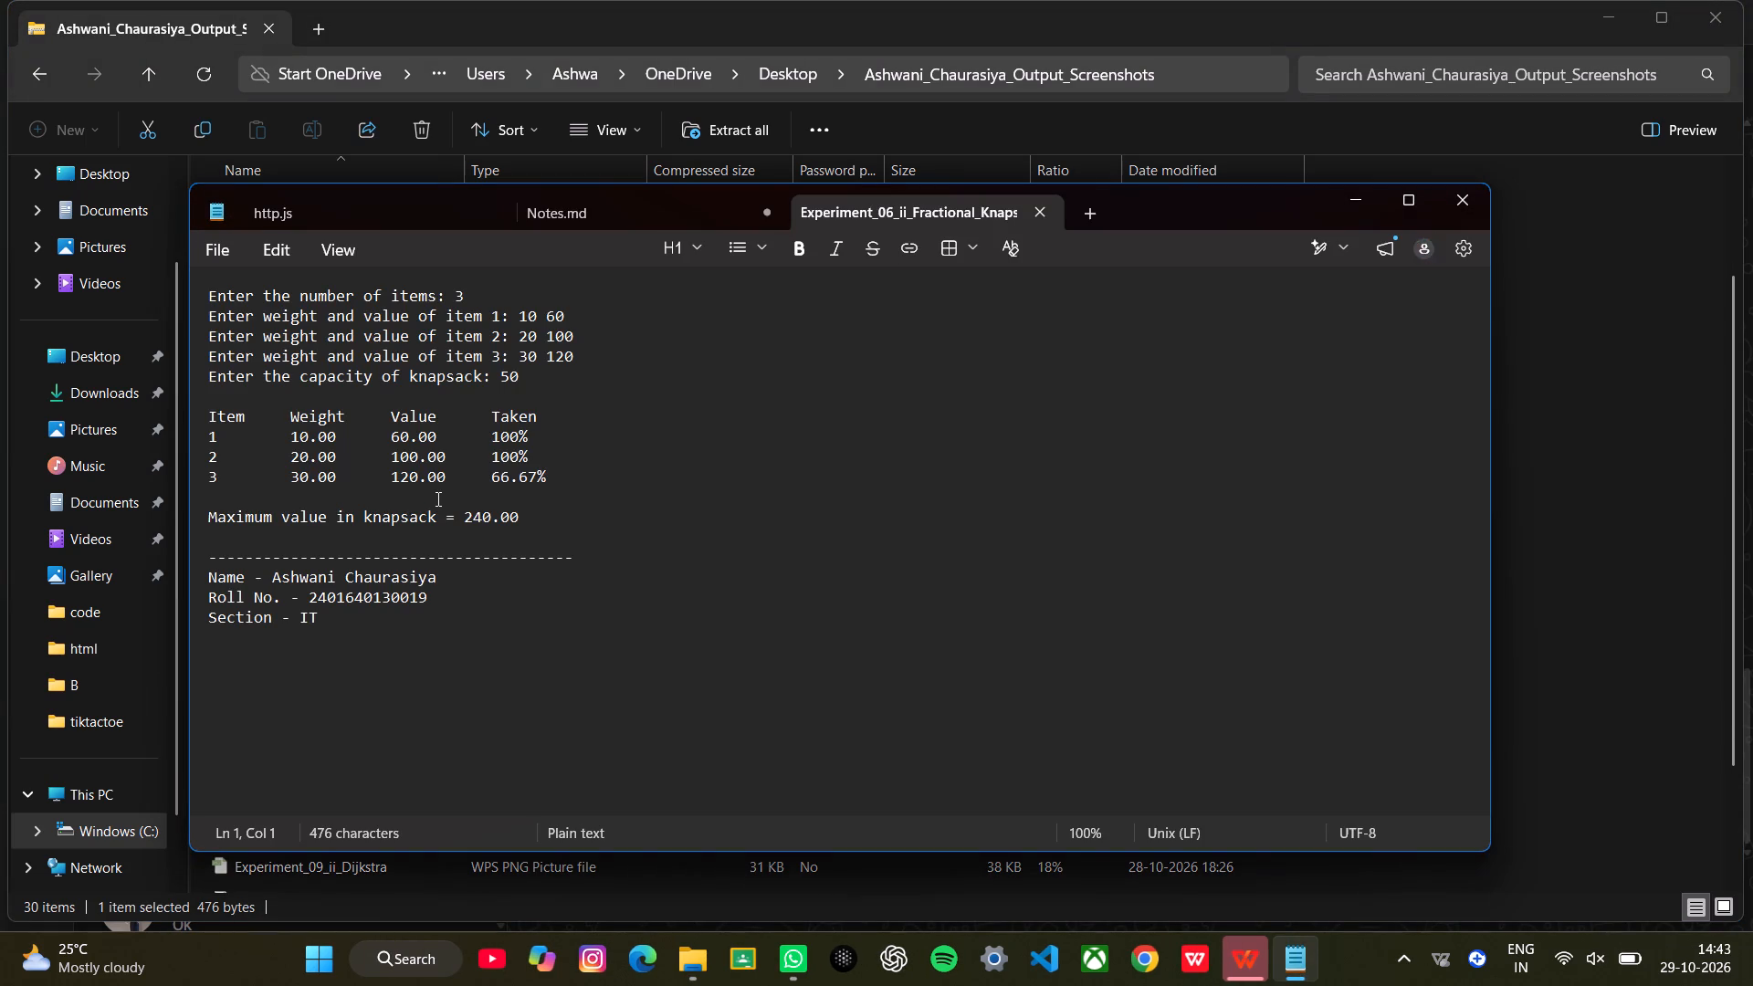
scroll(436, 498, "right", 1)
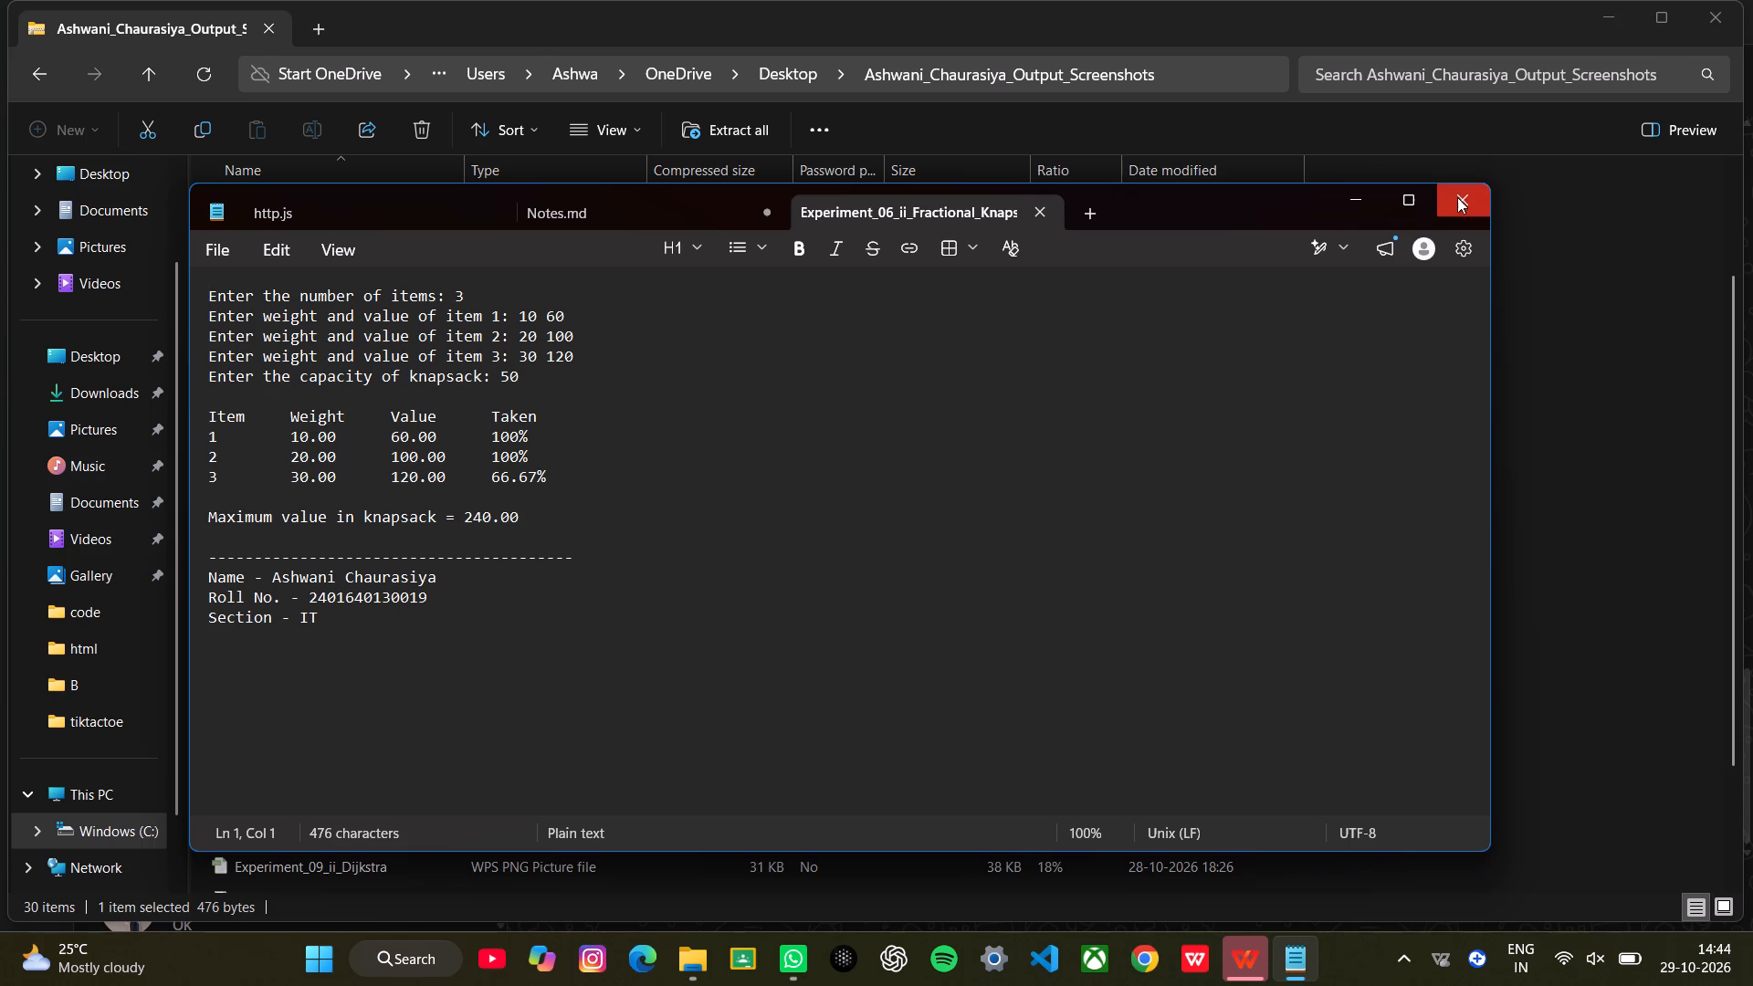
left_click(1457, 202)
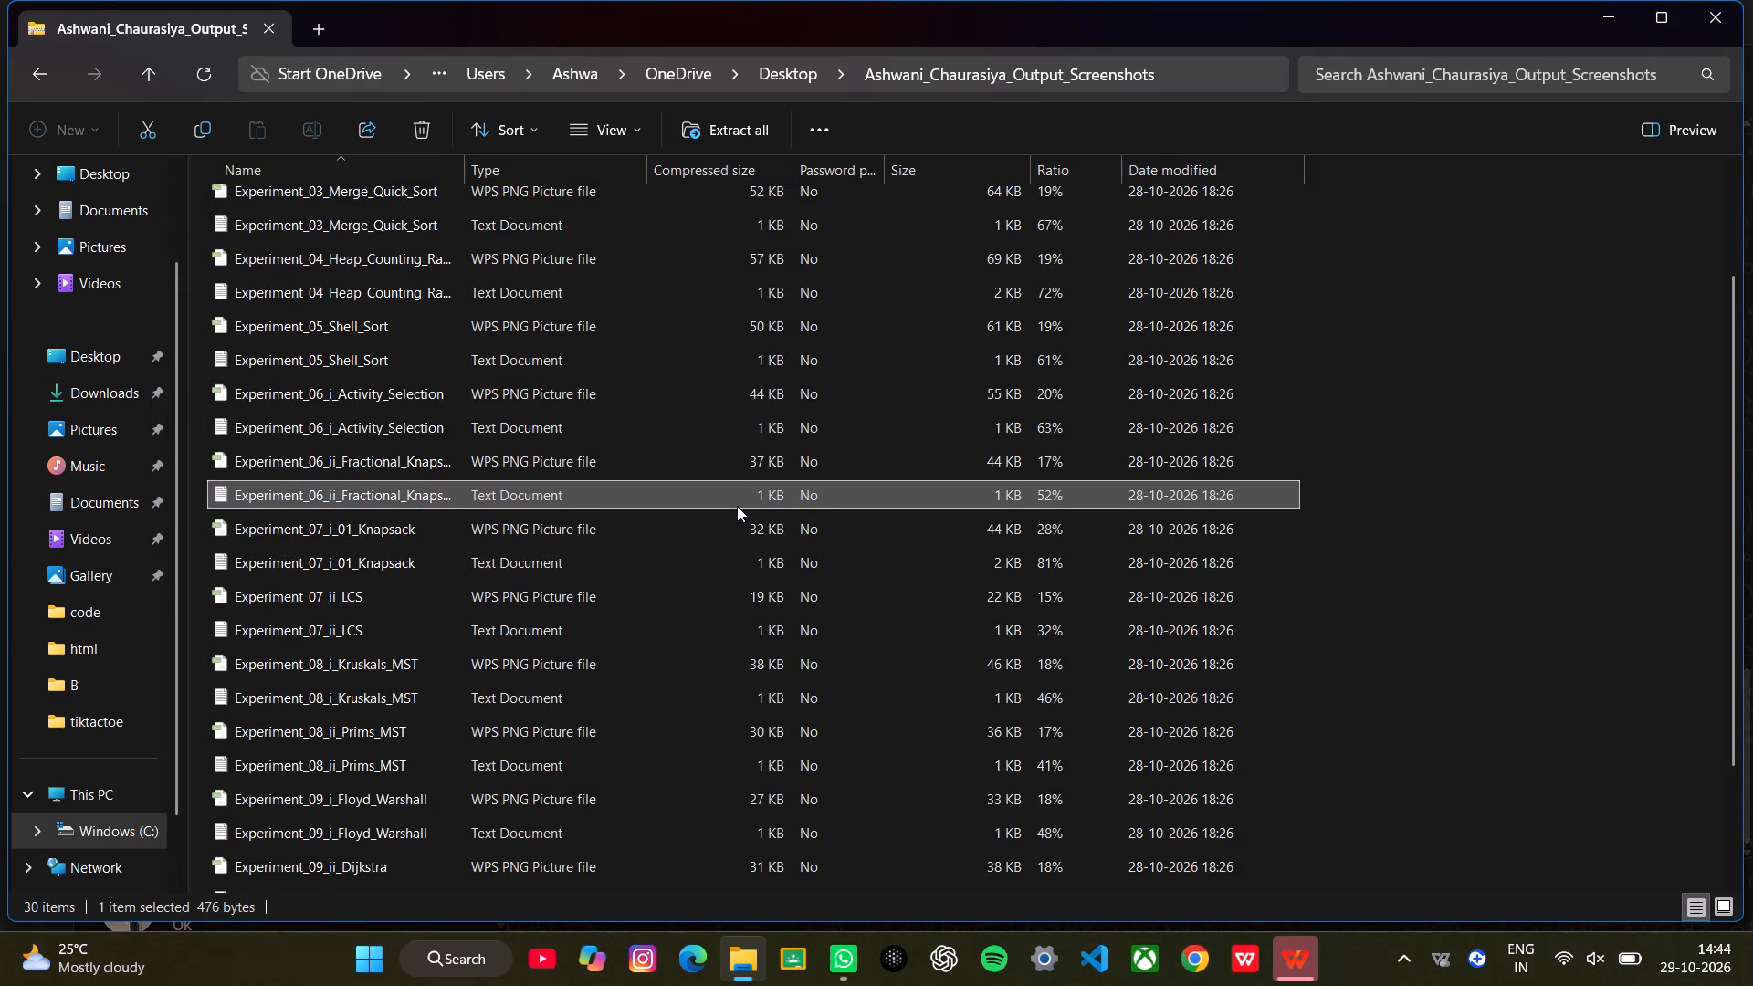
Reopen the Experiment_06_ii fractional knapsack text document to review it again, and close it.
double_click(737, 506)
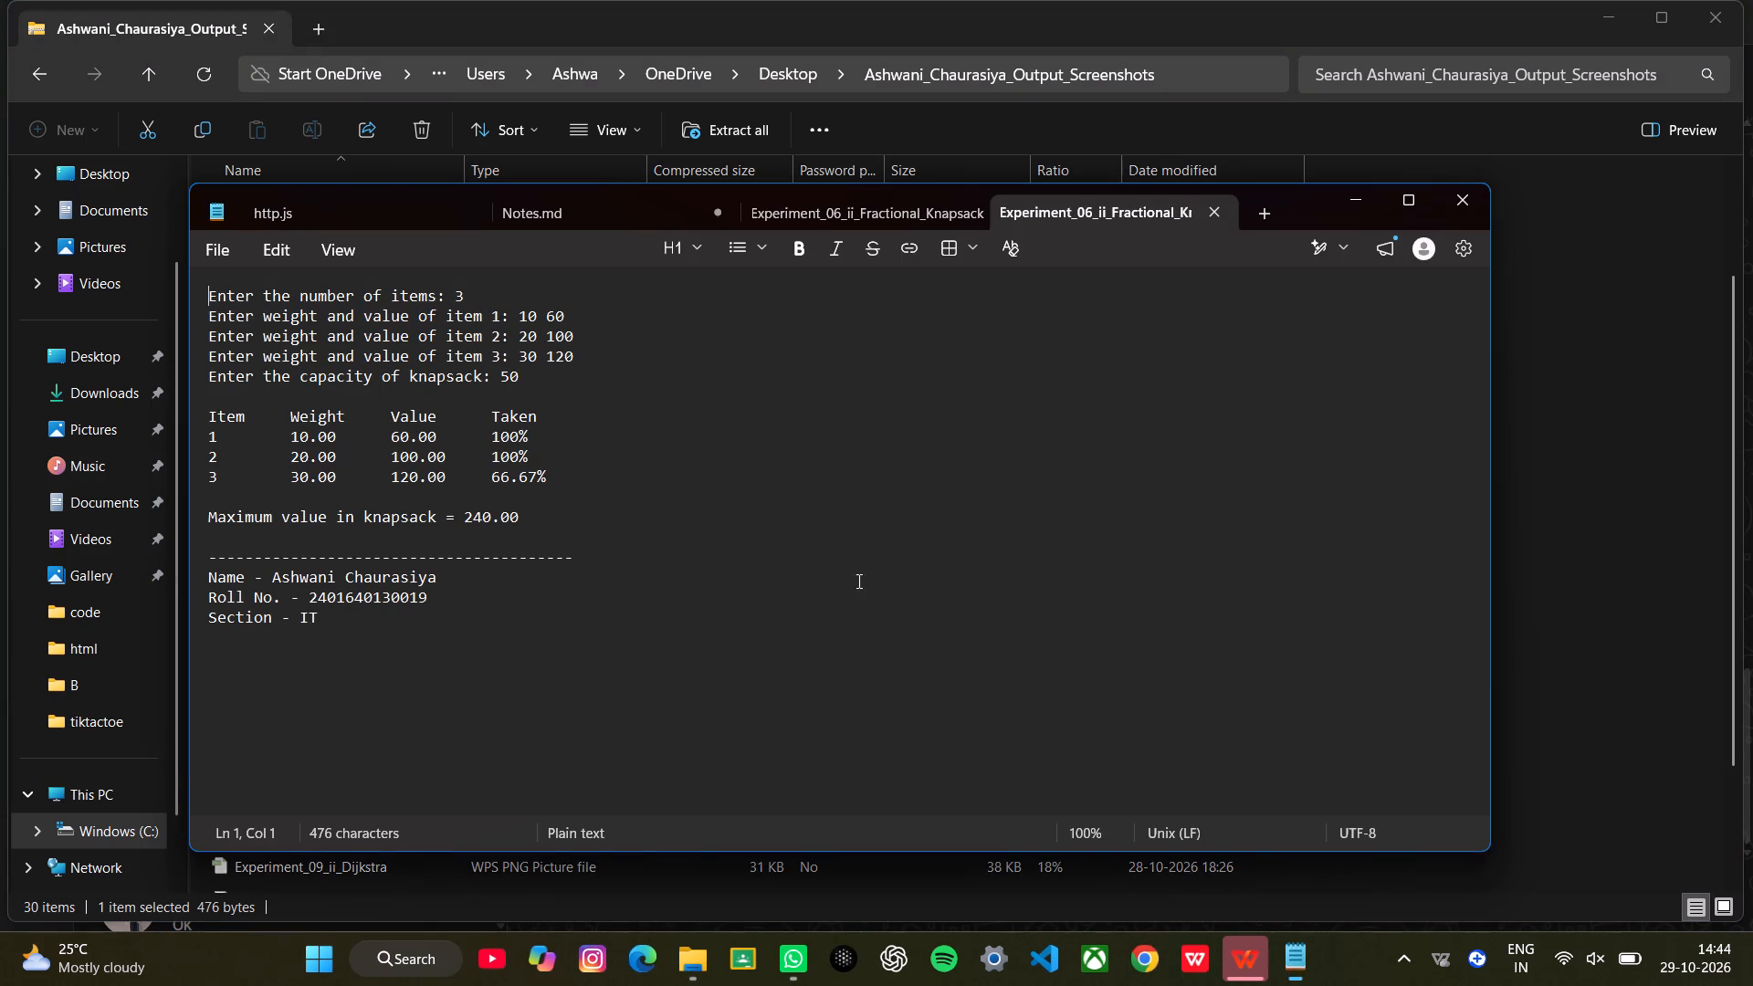
scroll(872, 591, "down", 1)
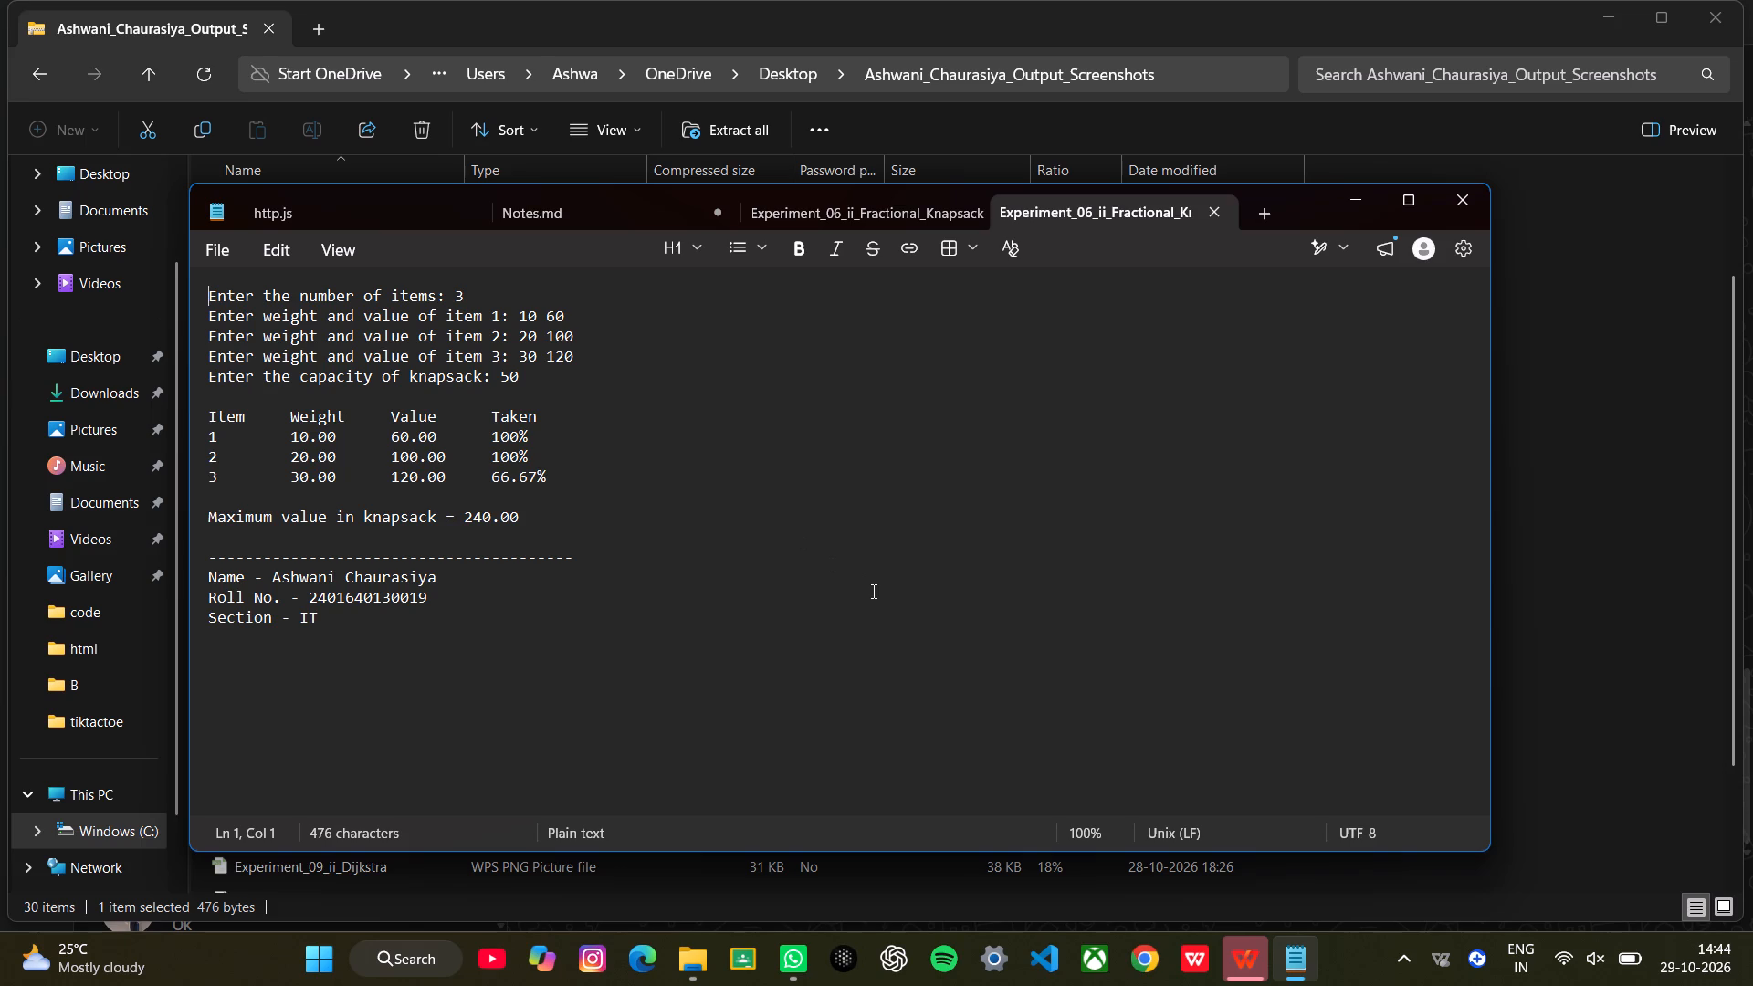
left_click(1478, 205)
Minimize the archive's File Explorer window and look through the experiment files listed in WPS Decompressor.
scroll(969, 403, "up", 11)
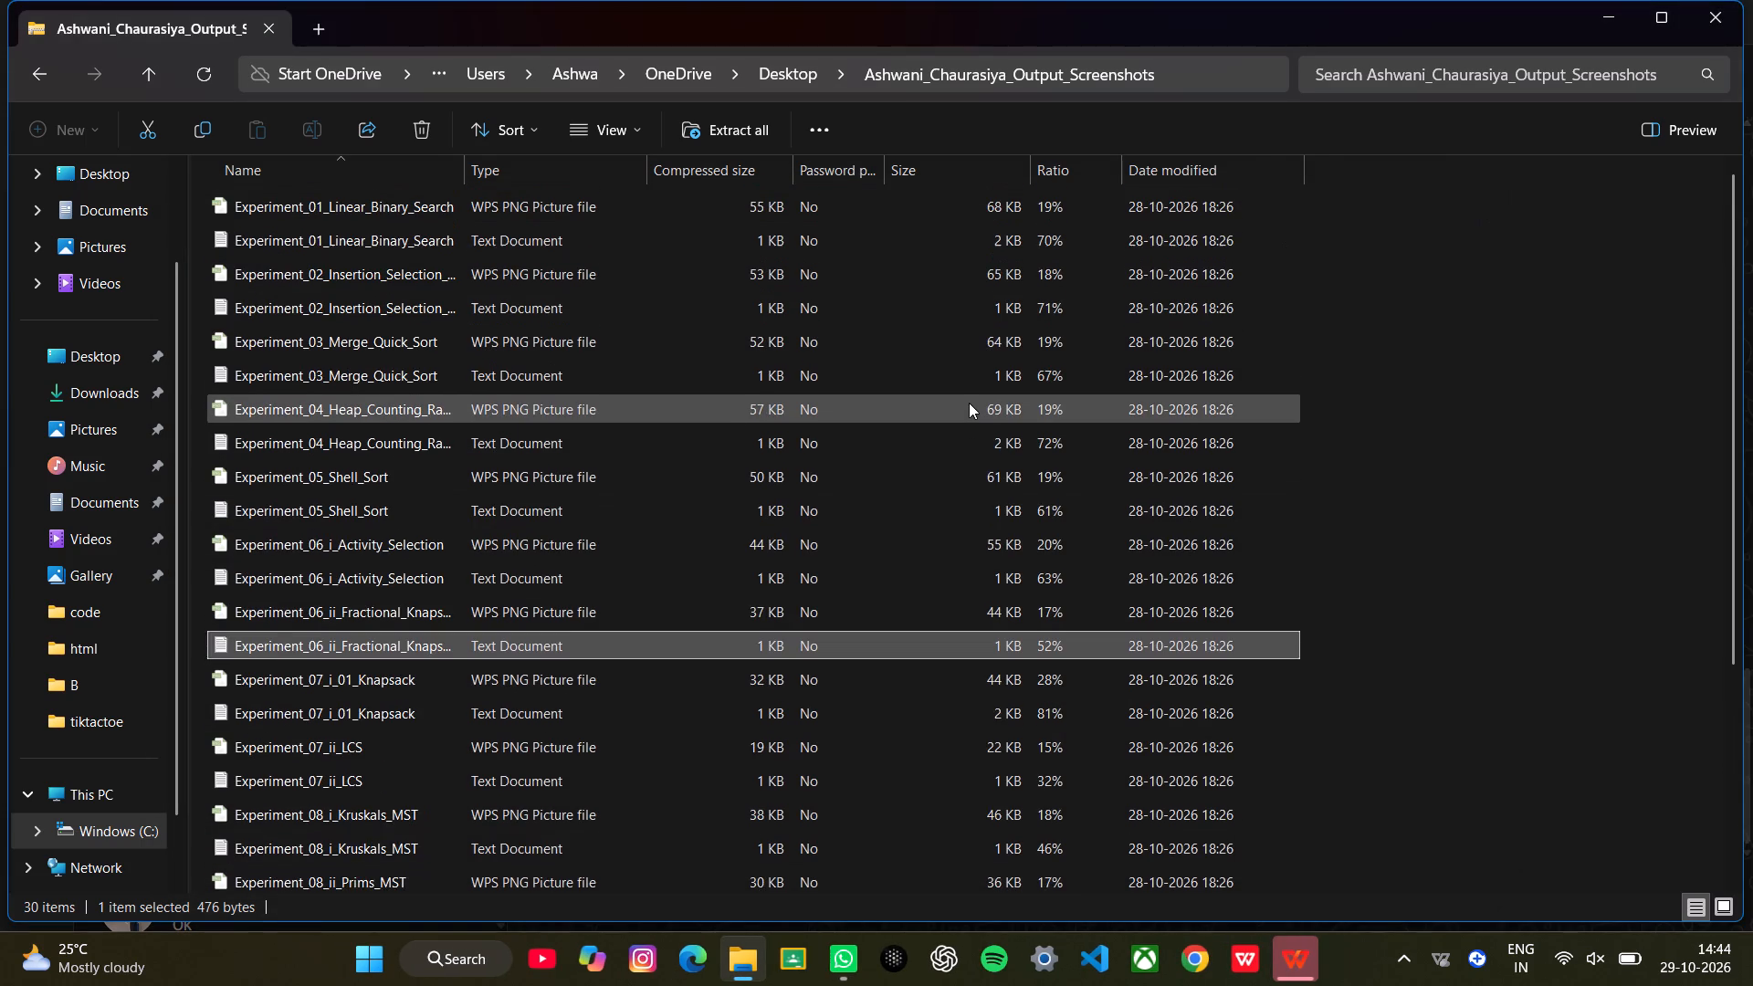
scroll(969, 403, "up", 5)
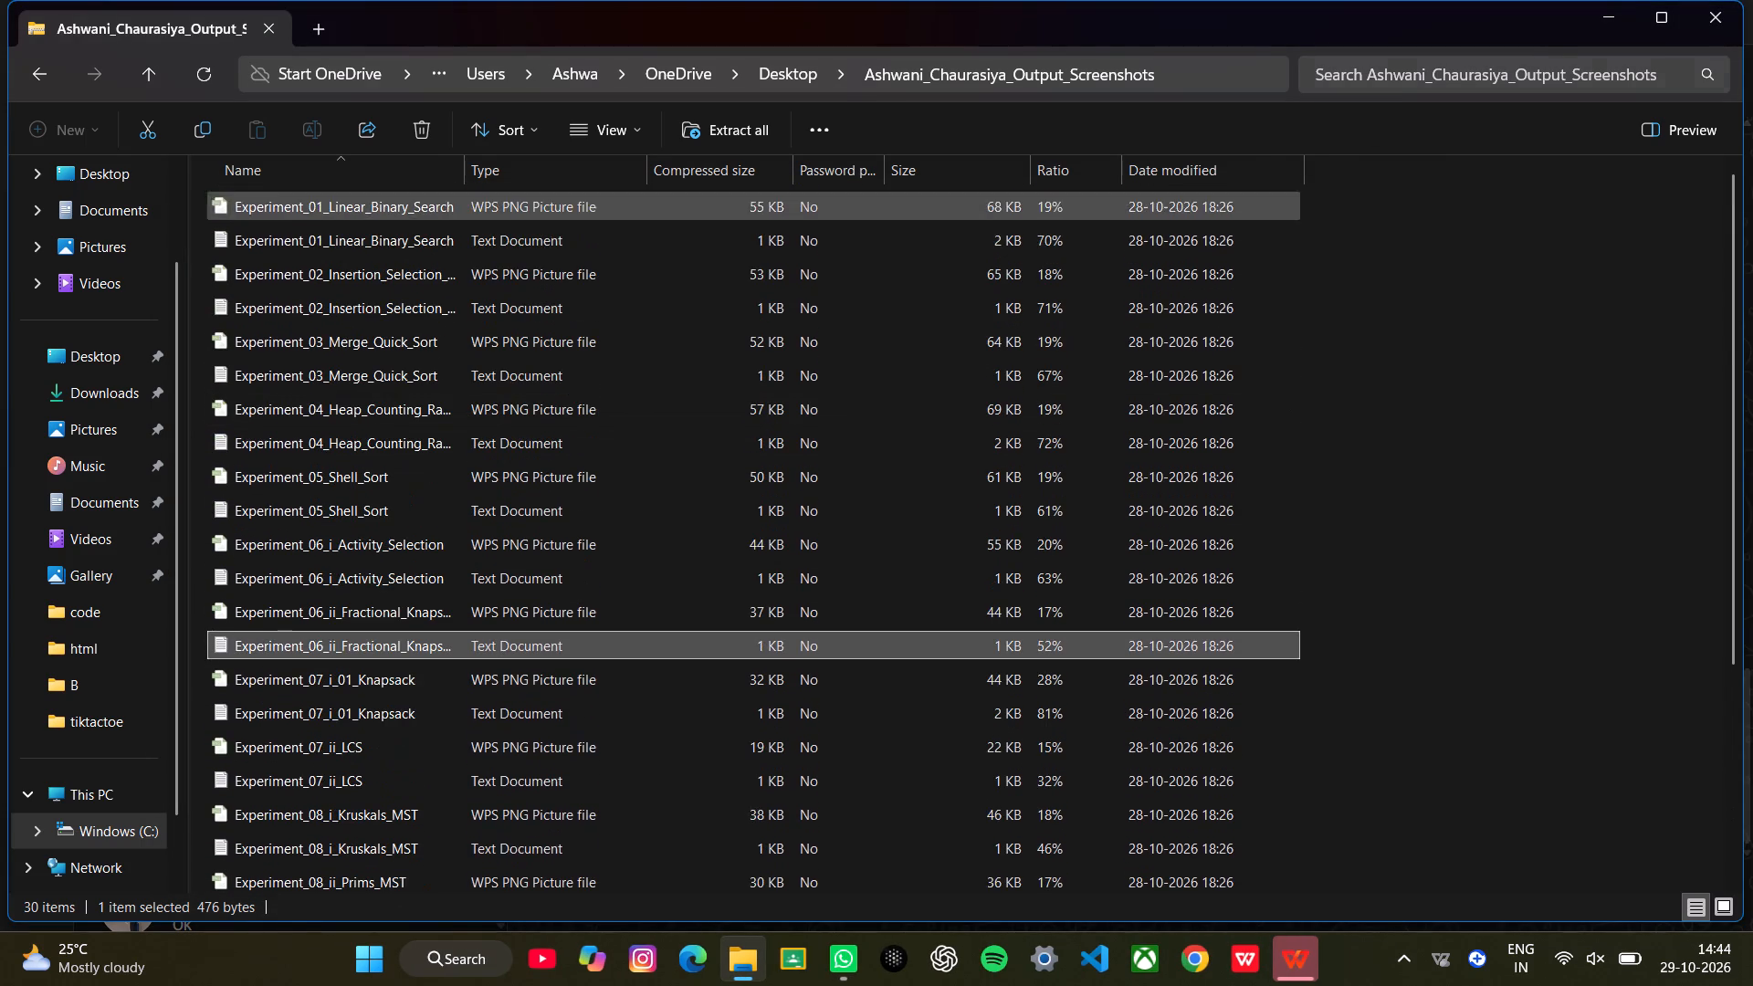
left_click(1600, 11)
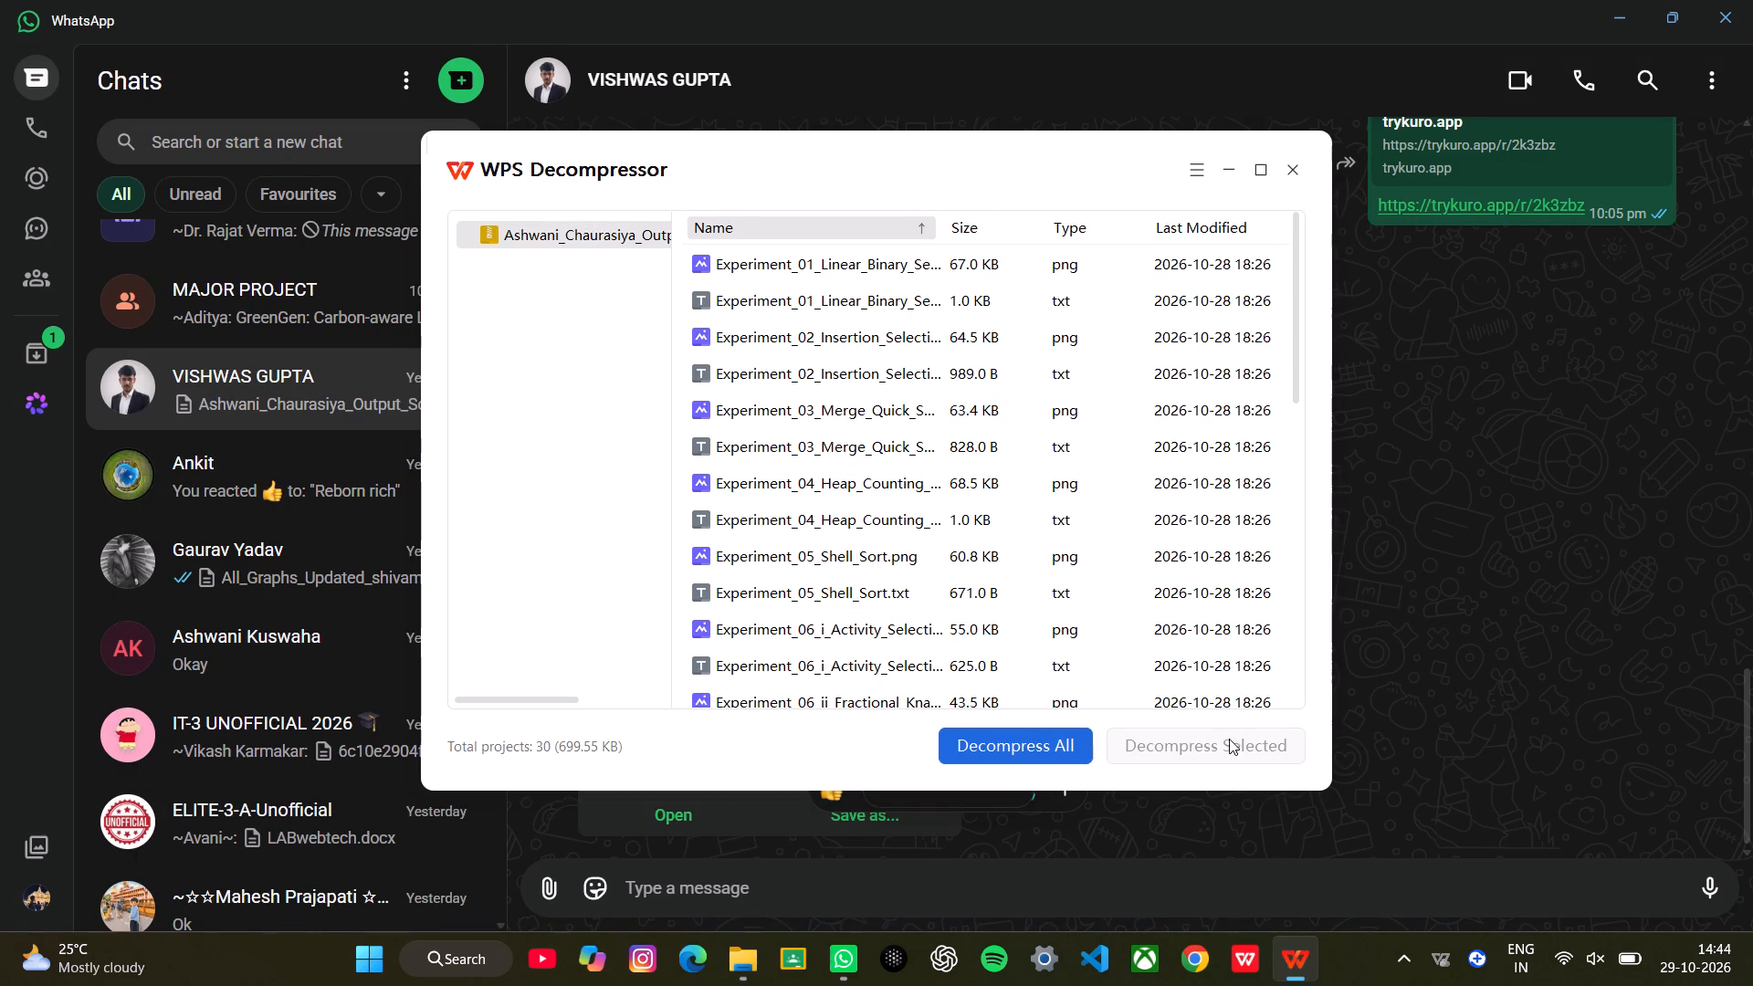
scroll(960, 505, "down", 4)
scroll(960, 505, "up", 1)
scroll(960, 505, "right", 1)
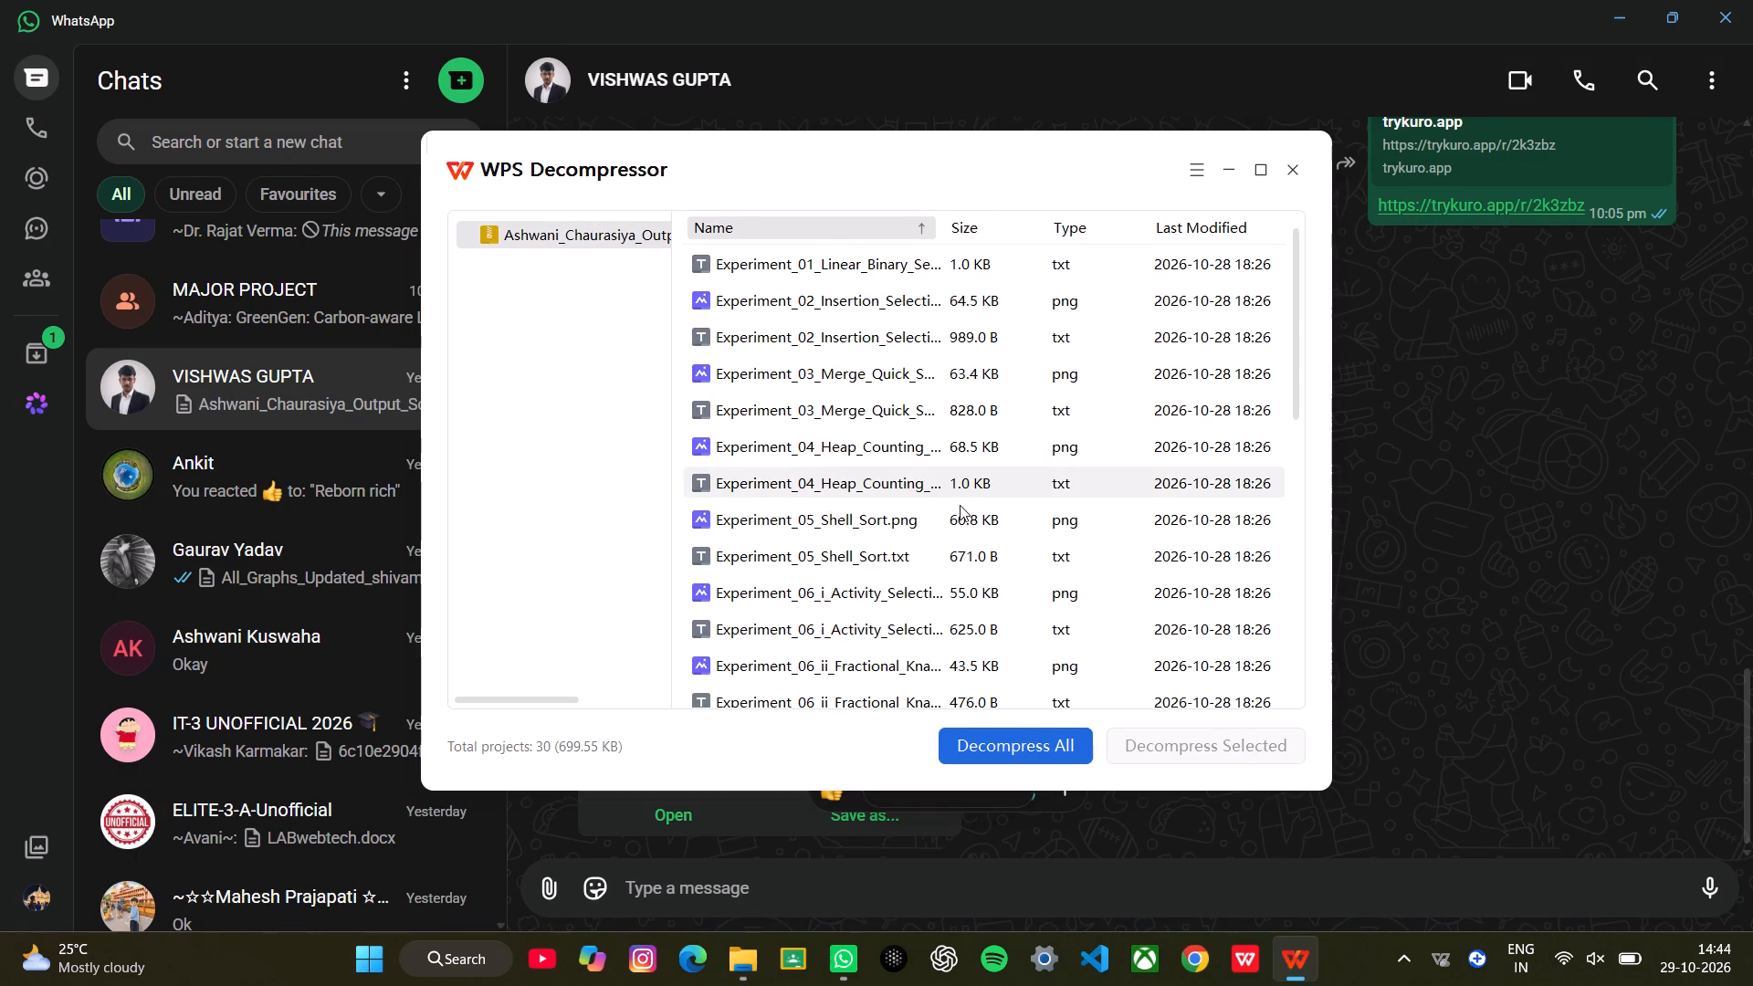
scroll(960, 505, "right", 1)
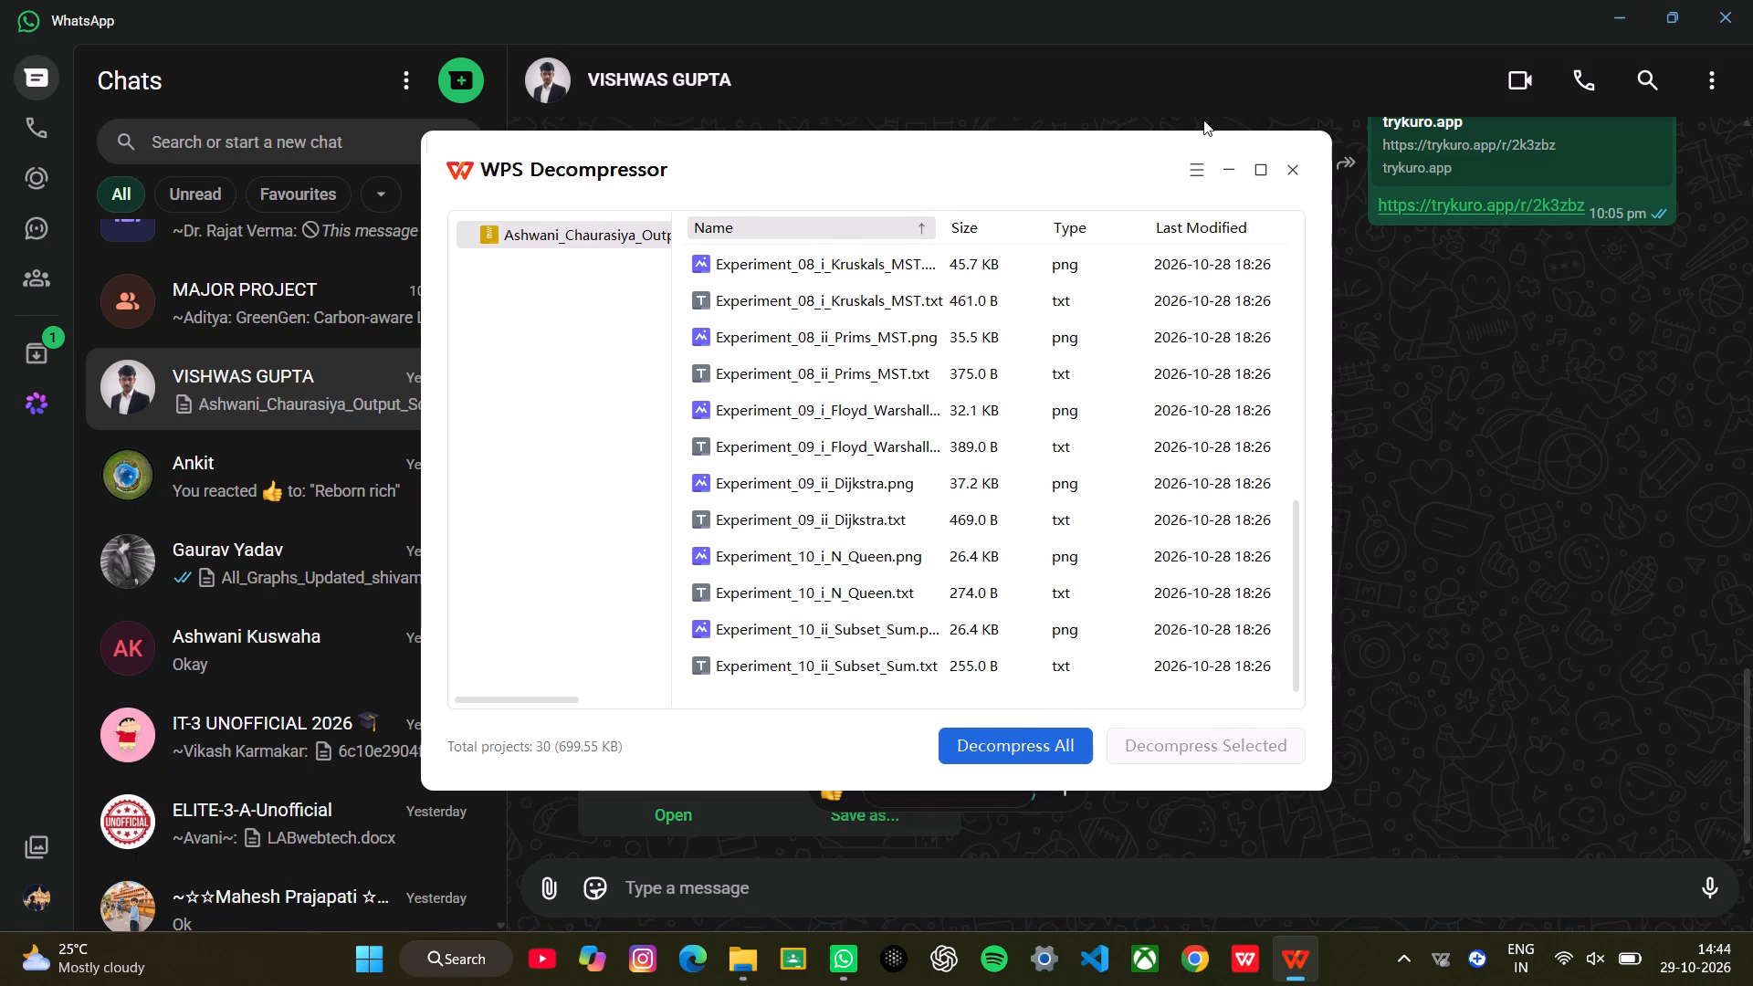
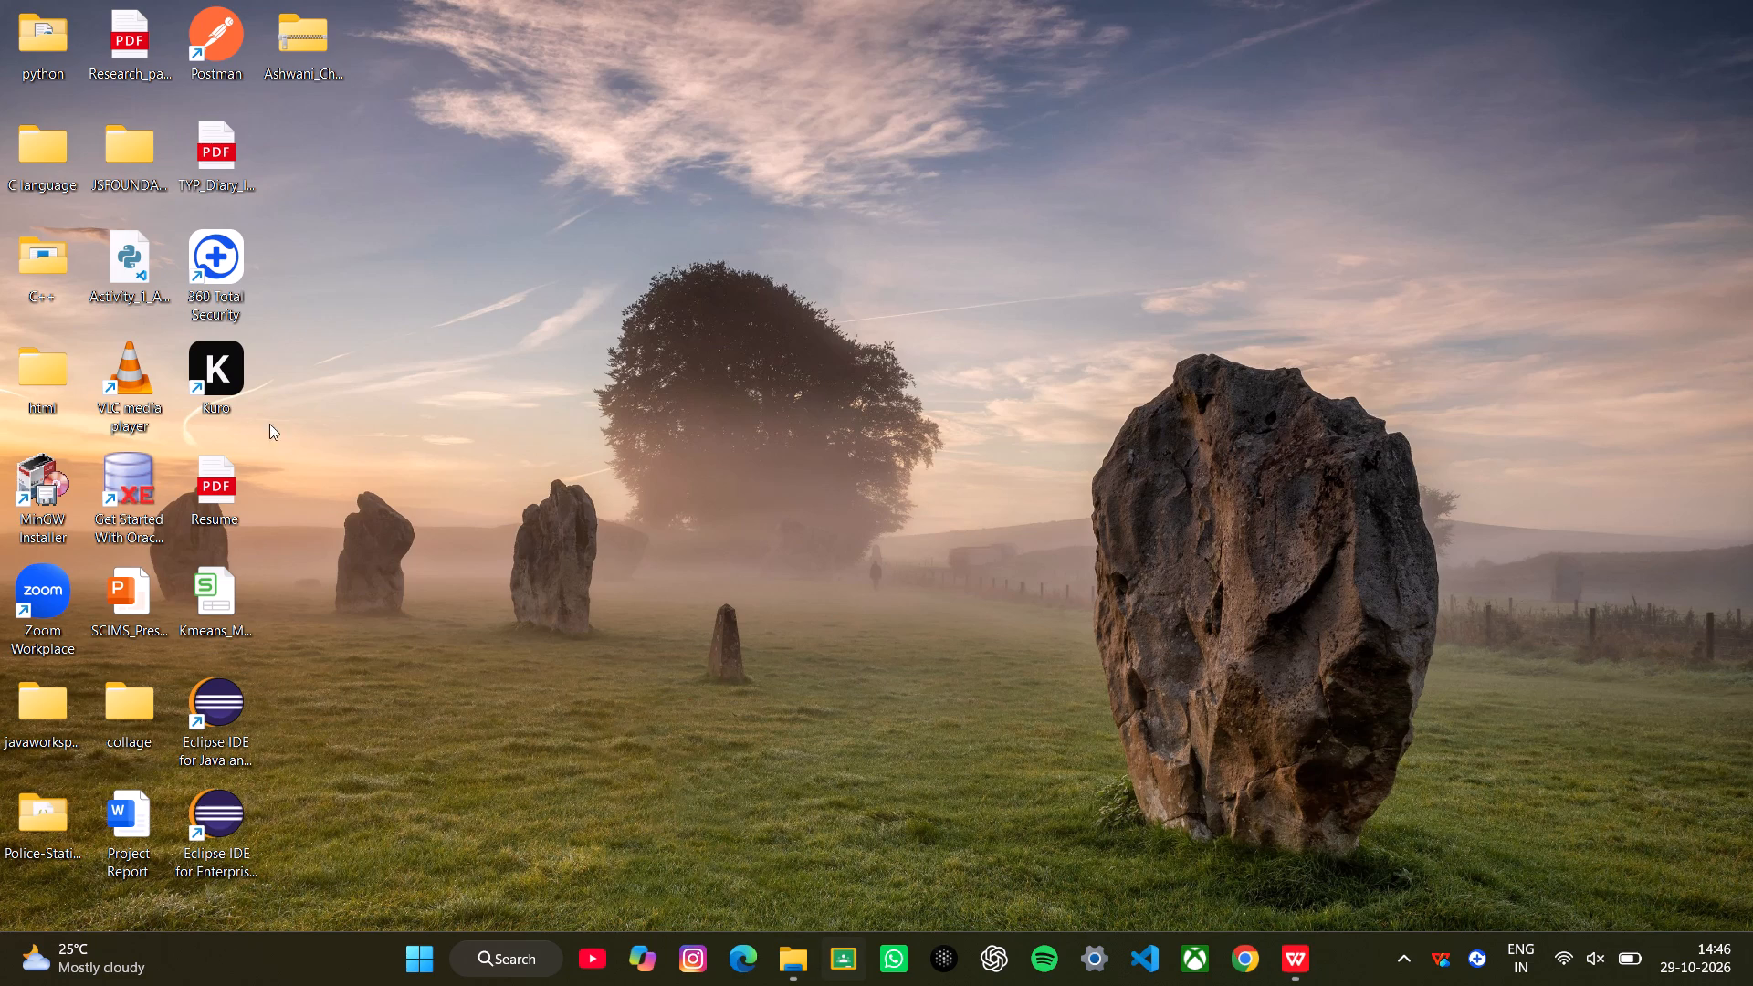
Open the Kuro application from its desktop shortcut.
triple_click(219, 377)
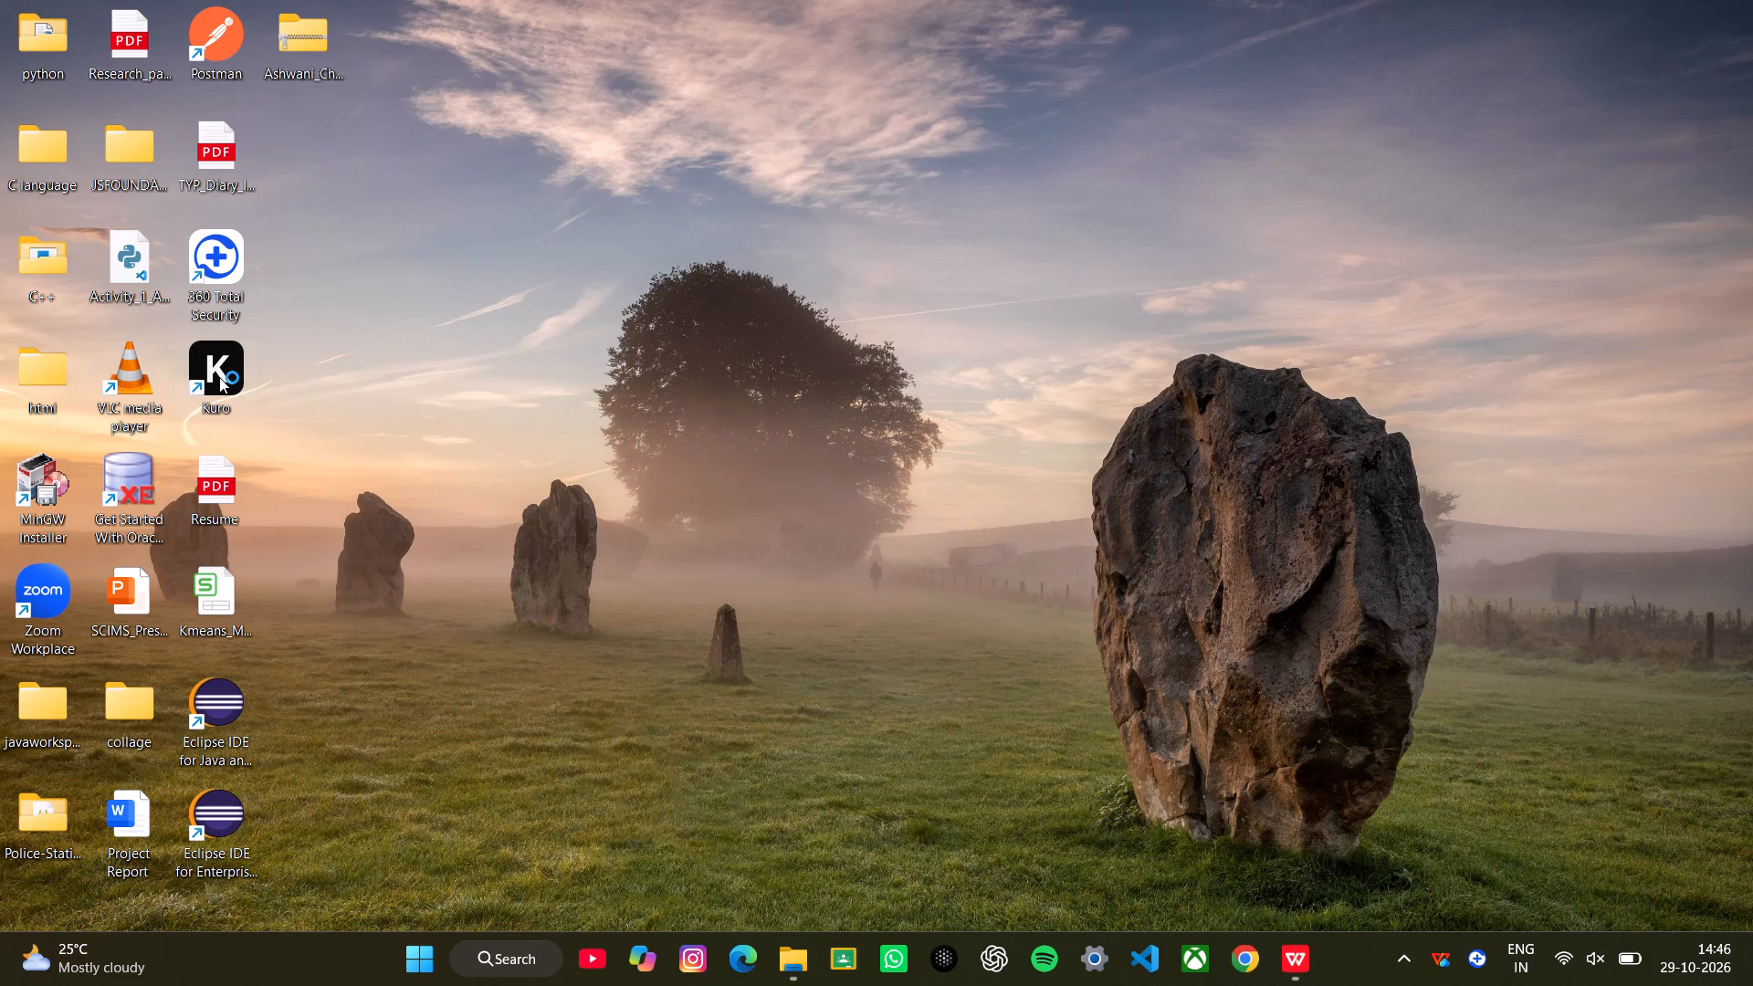
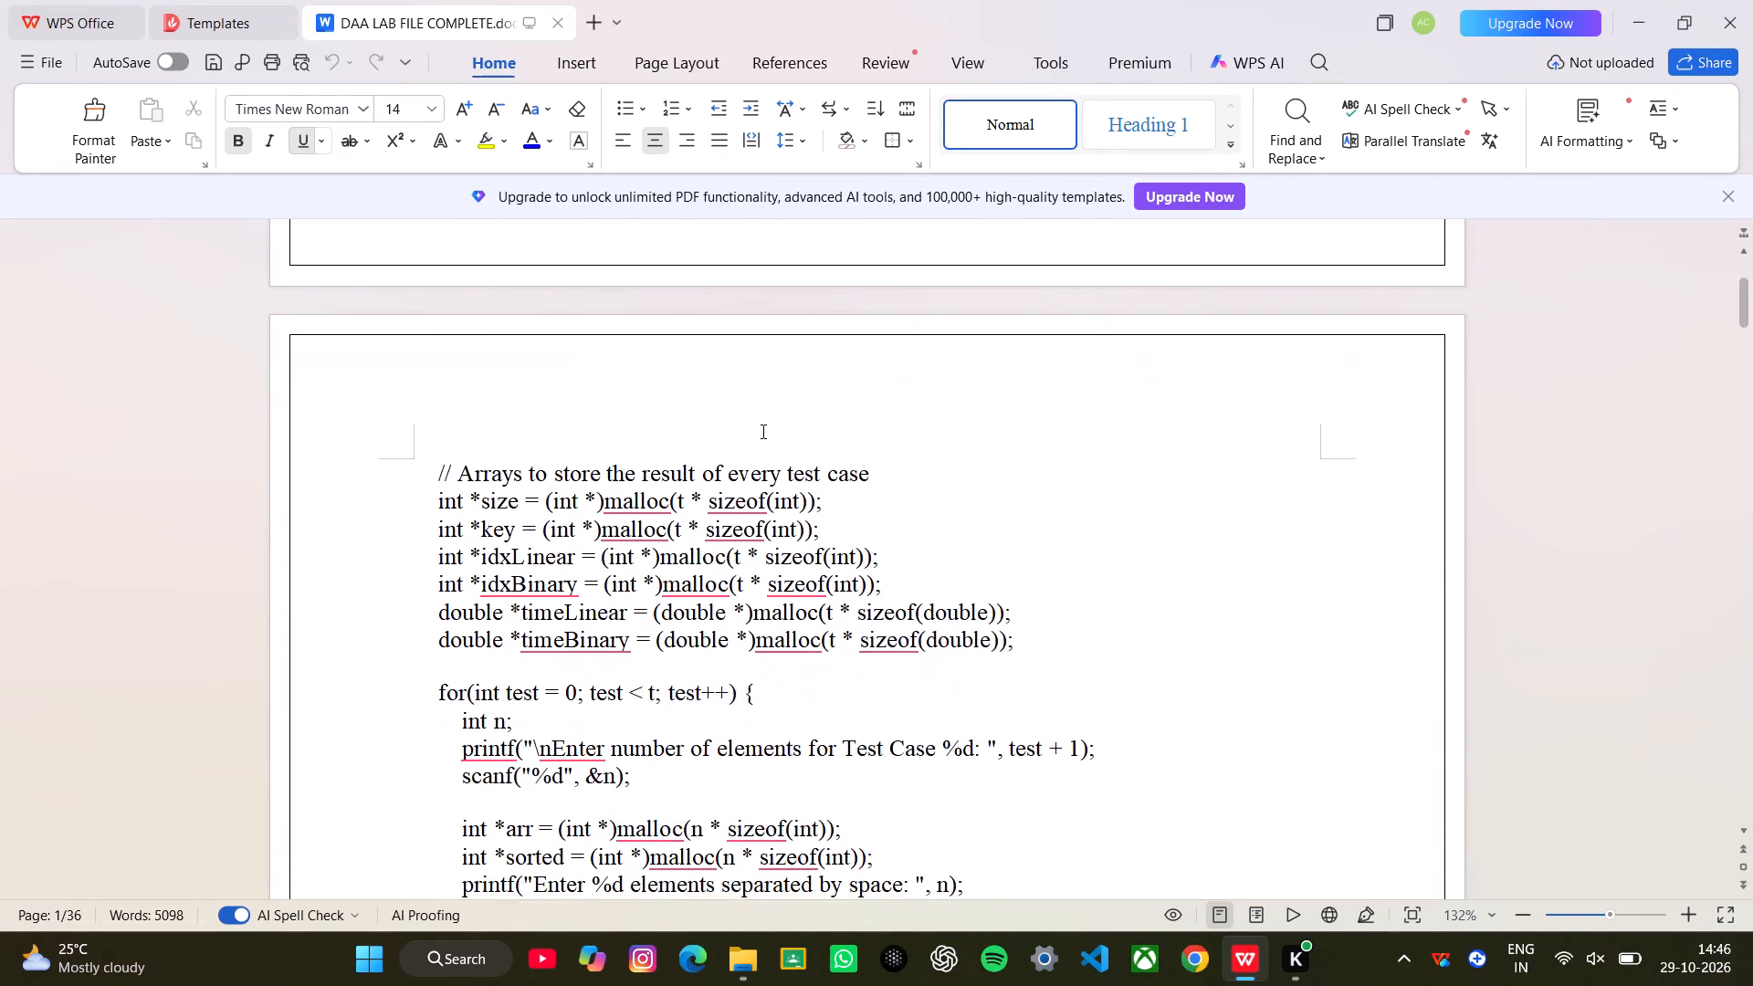
Place the text cursor on the empty line below the Output heading on page 3.
scroll(761, 431, "down", 6)
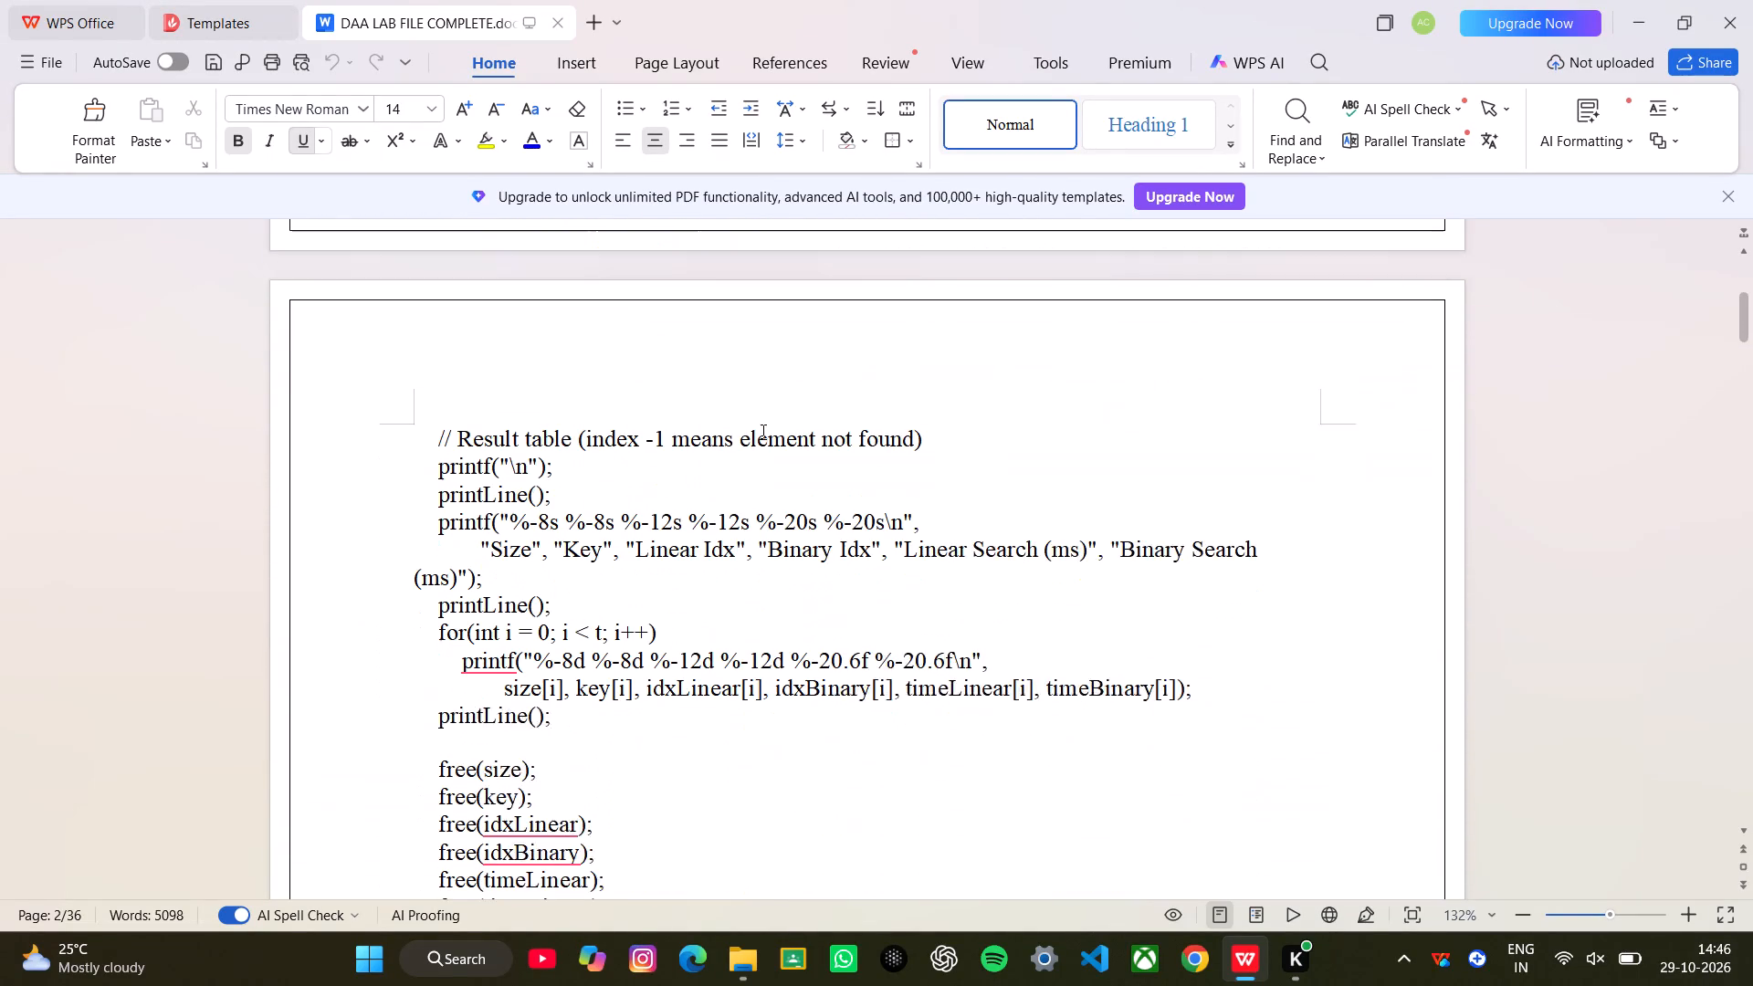
scroll(761, 431, "down", 4)
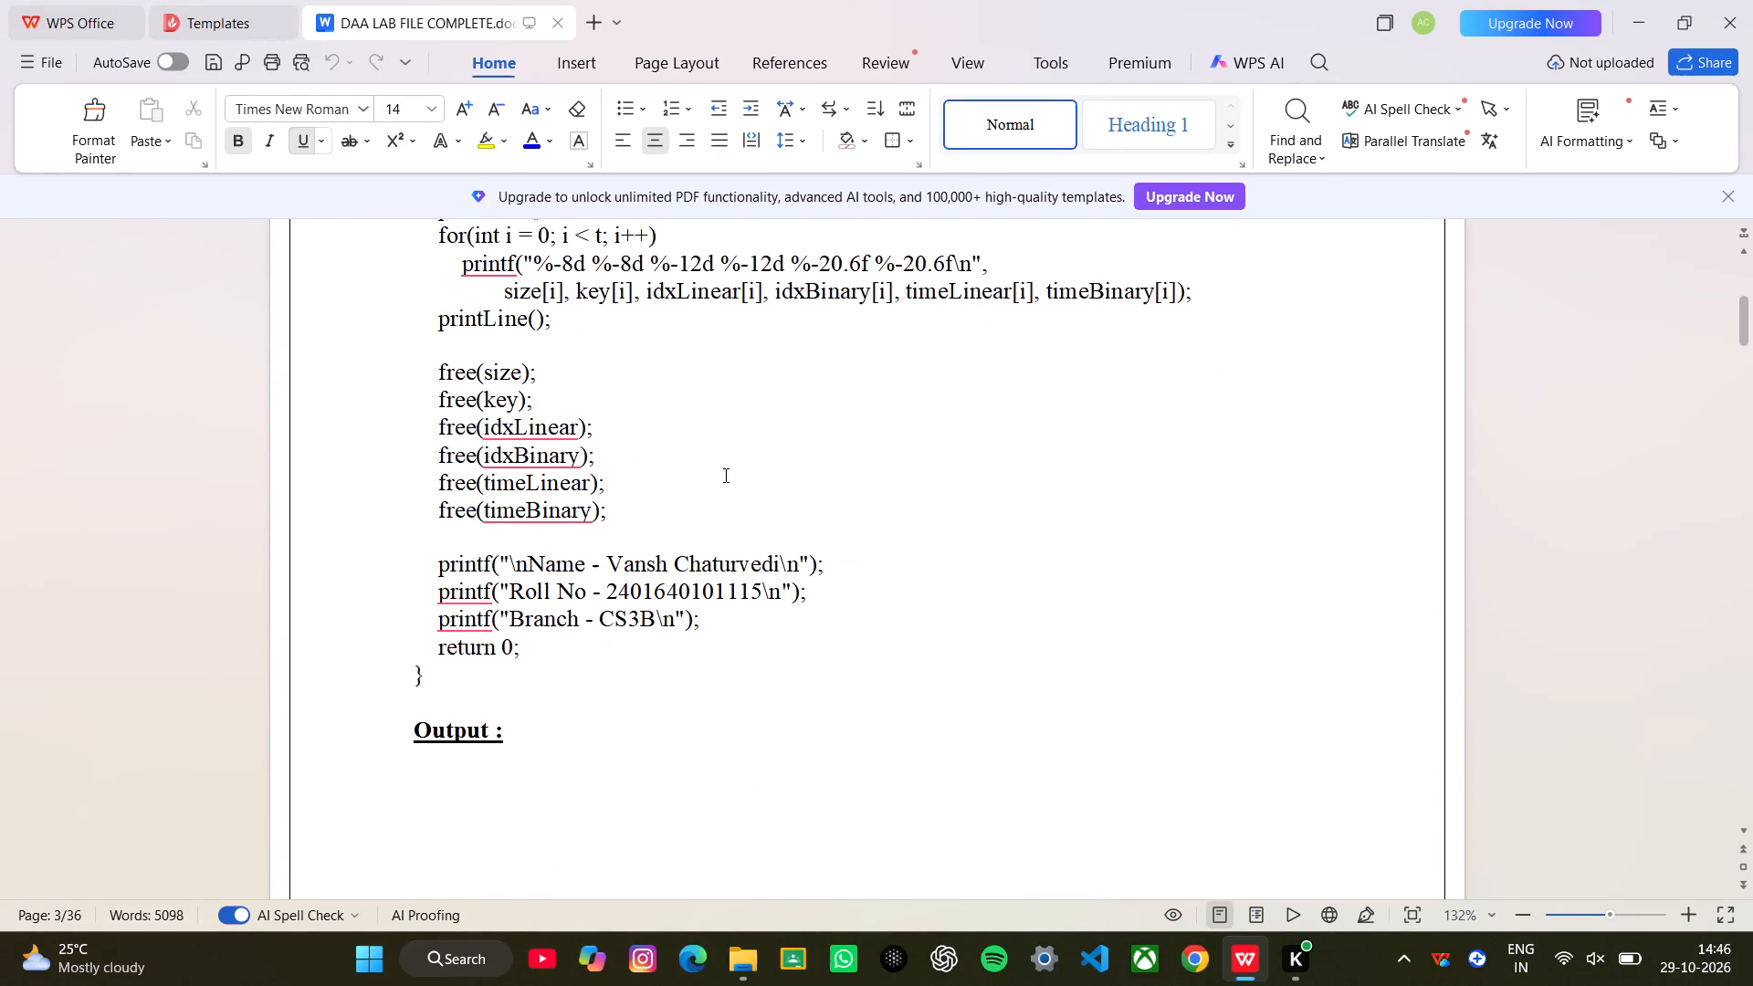
left_click(524, 745)
scroll(524, 745, "down", 1)
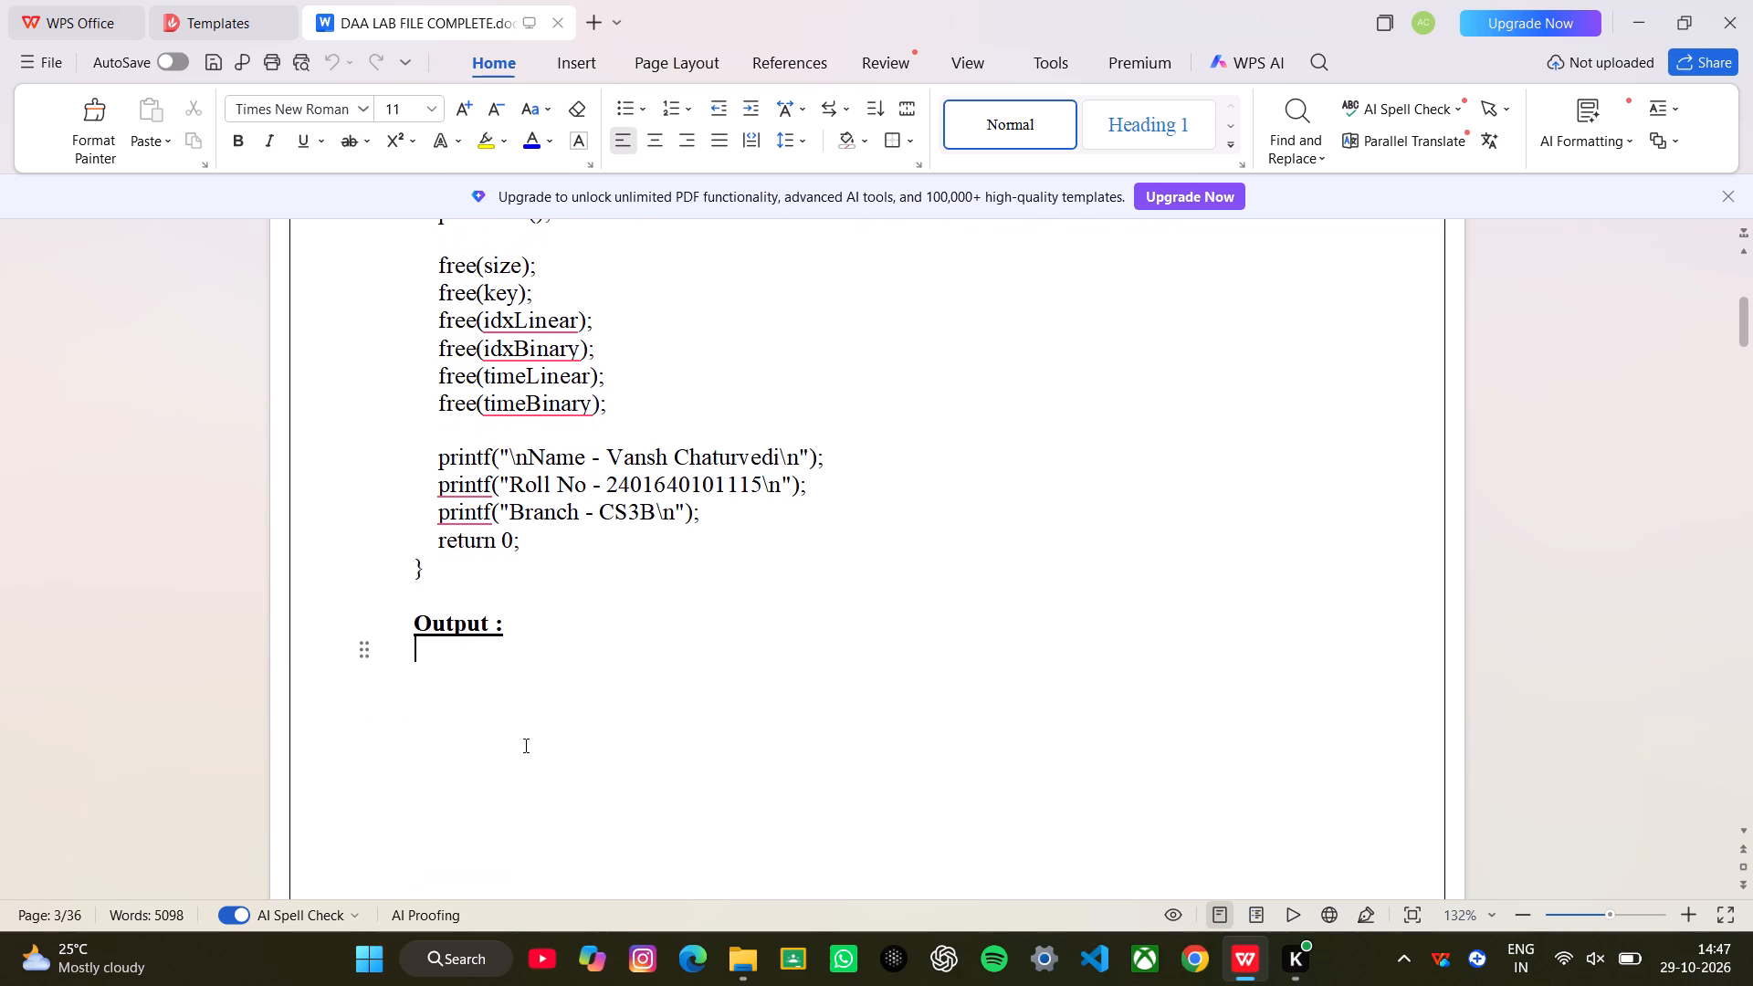
scroll(524, 745, "down", 2)
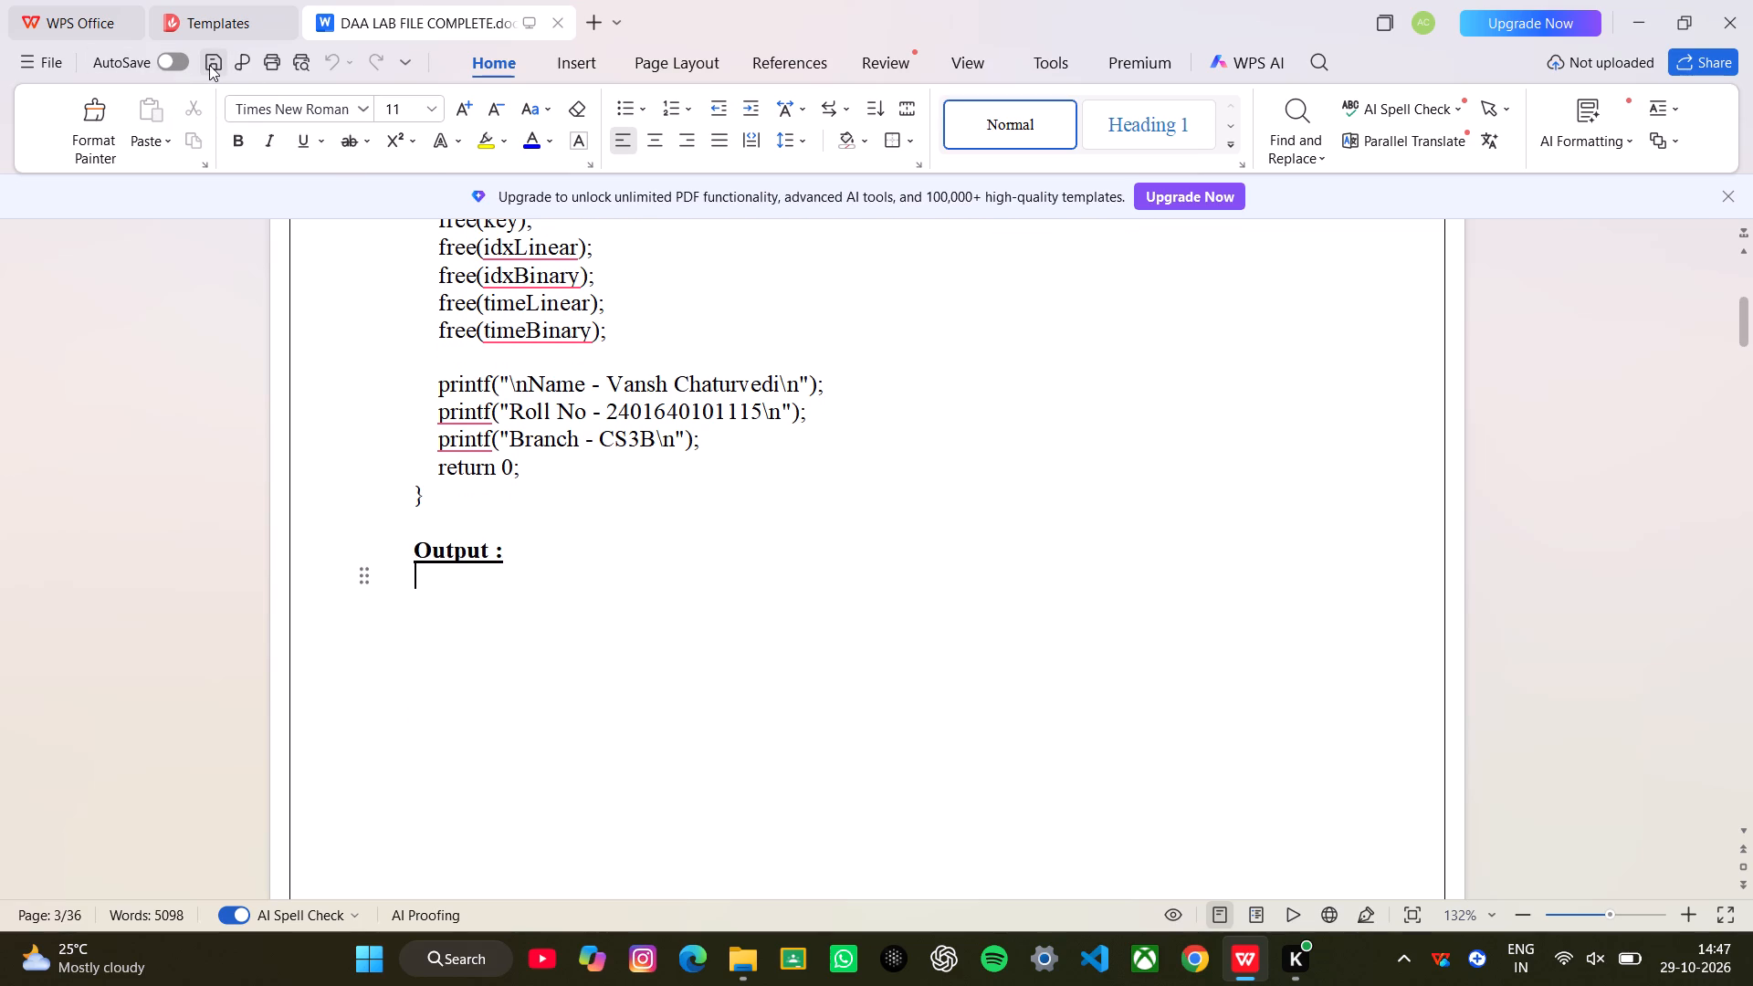
Save the DAA LAB FILE COMPLETE document.
left_click(216, 71)
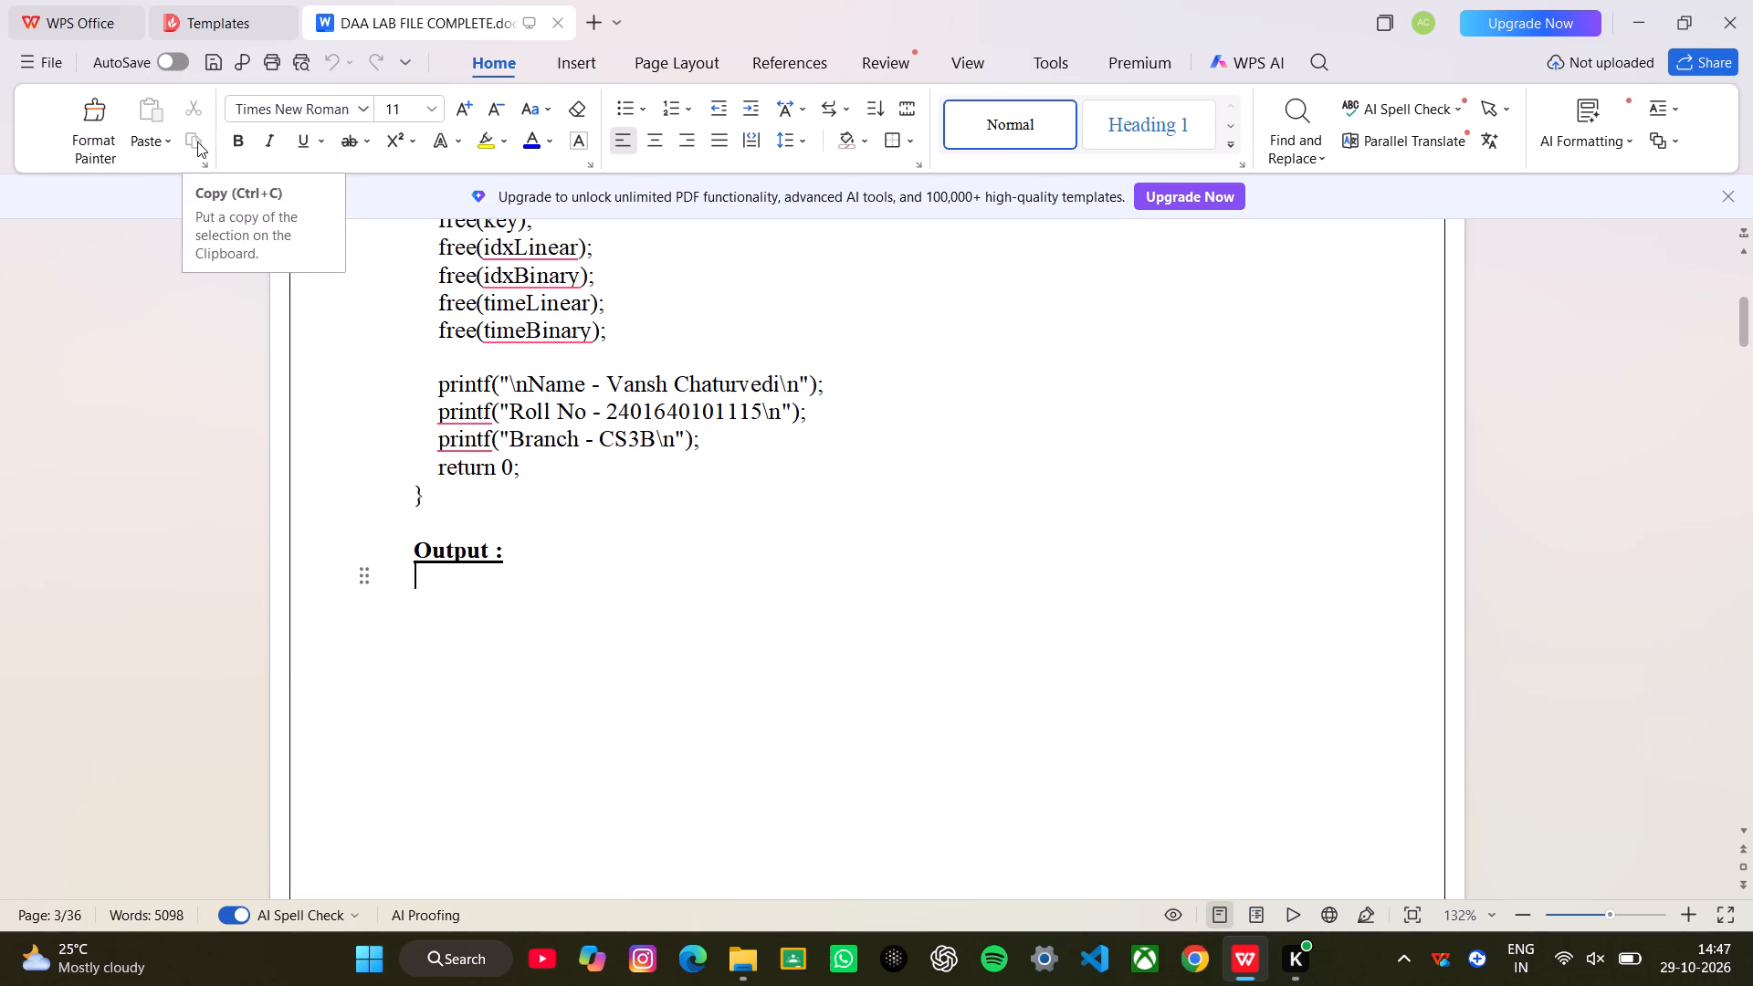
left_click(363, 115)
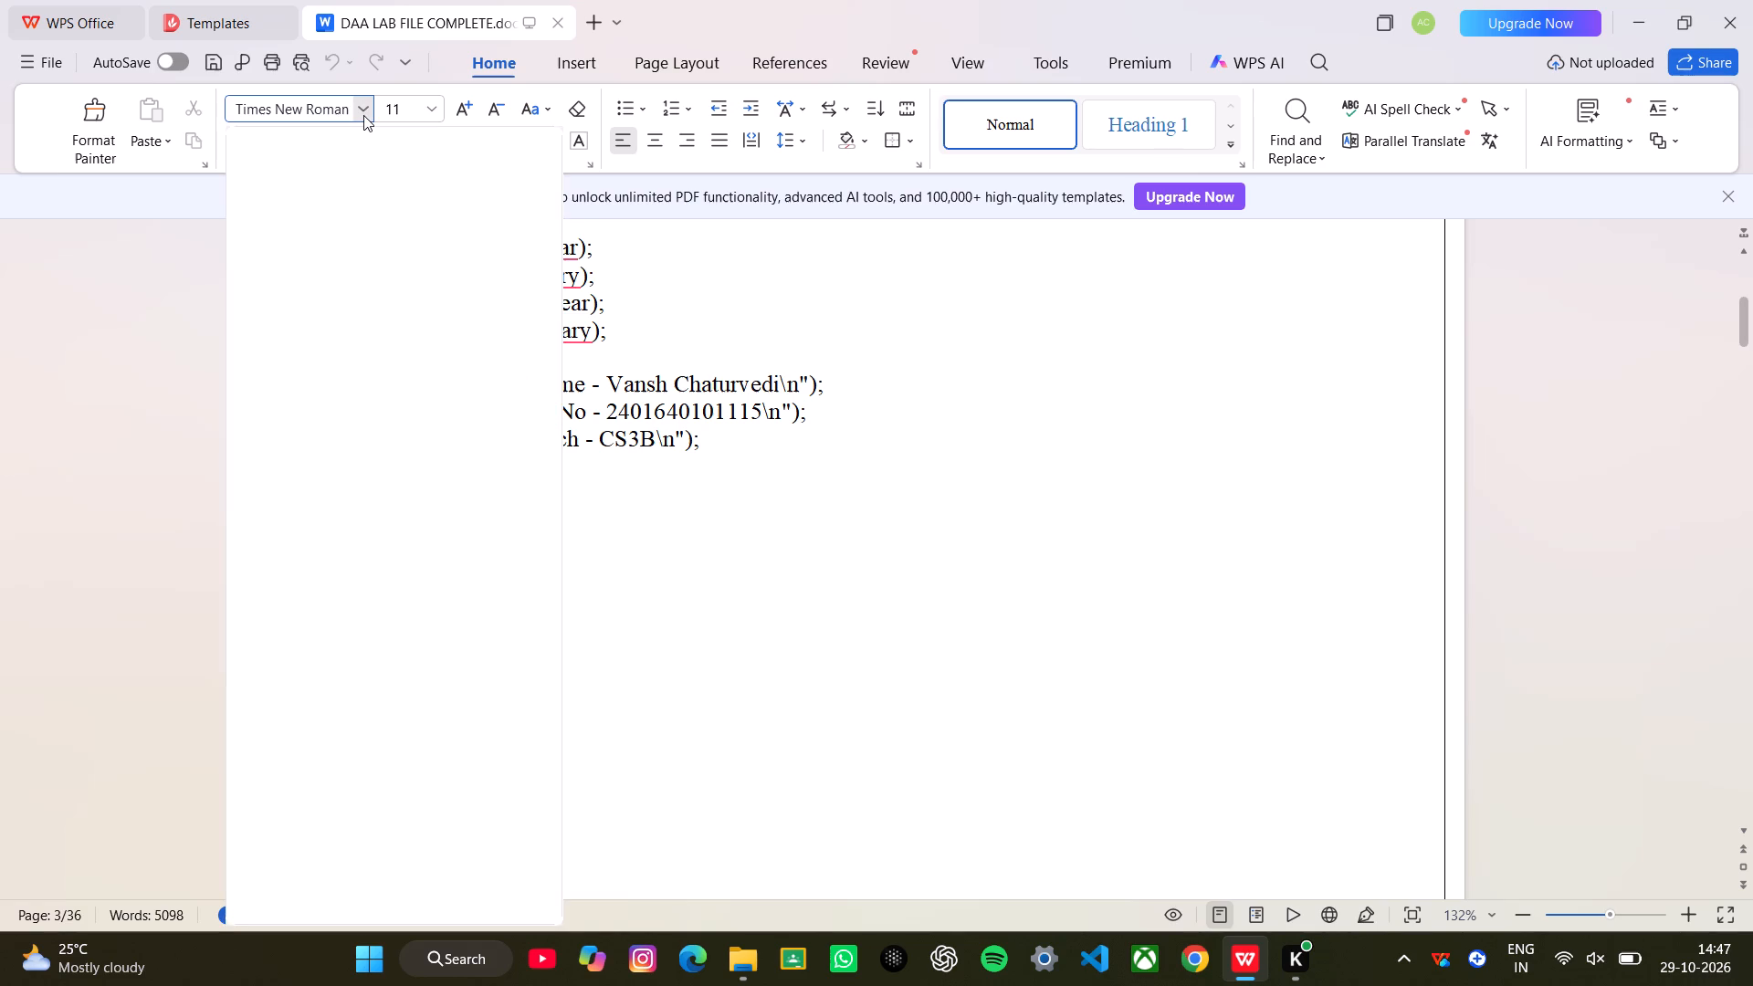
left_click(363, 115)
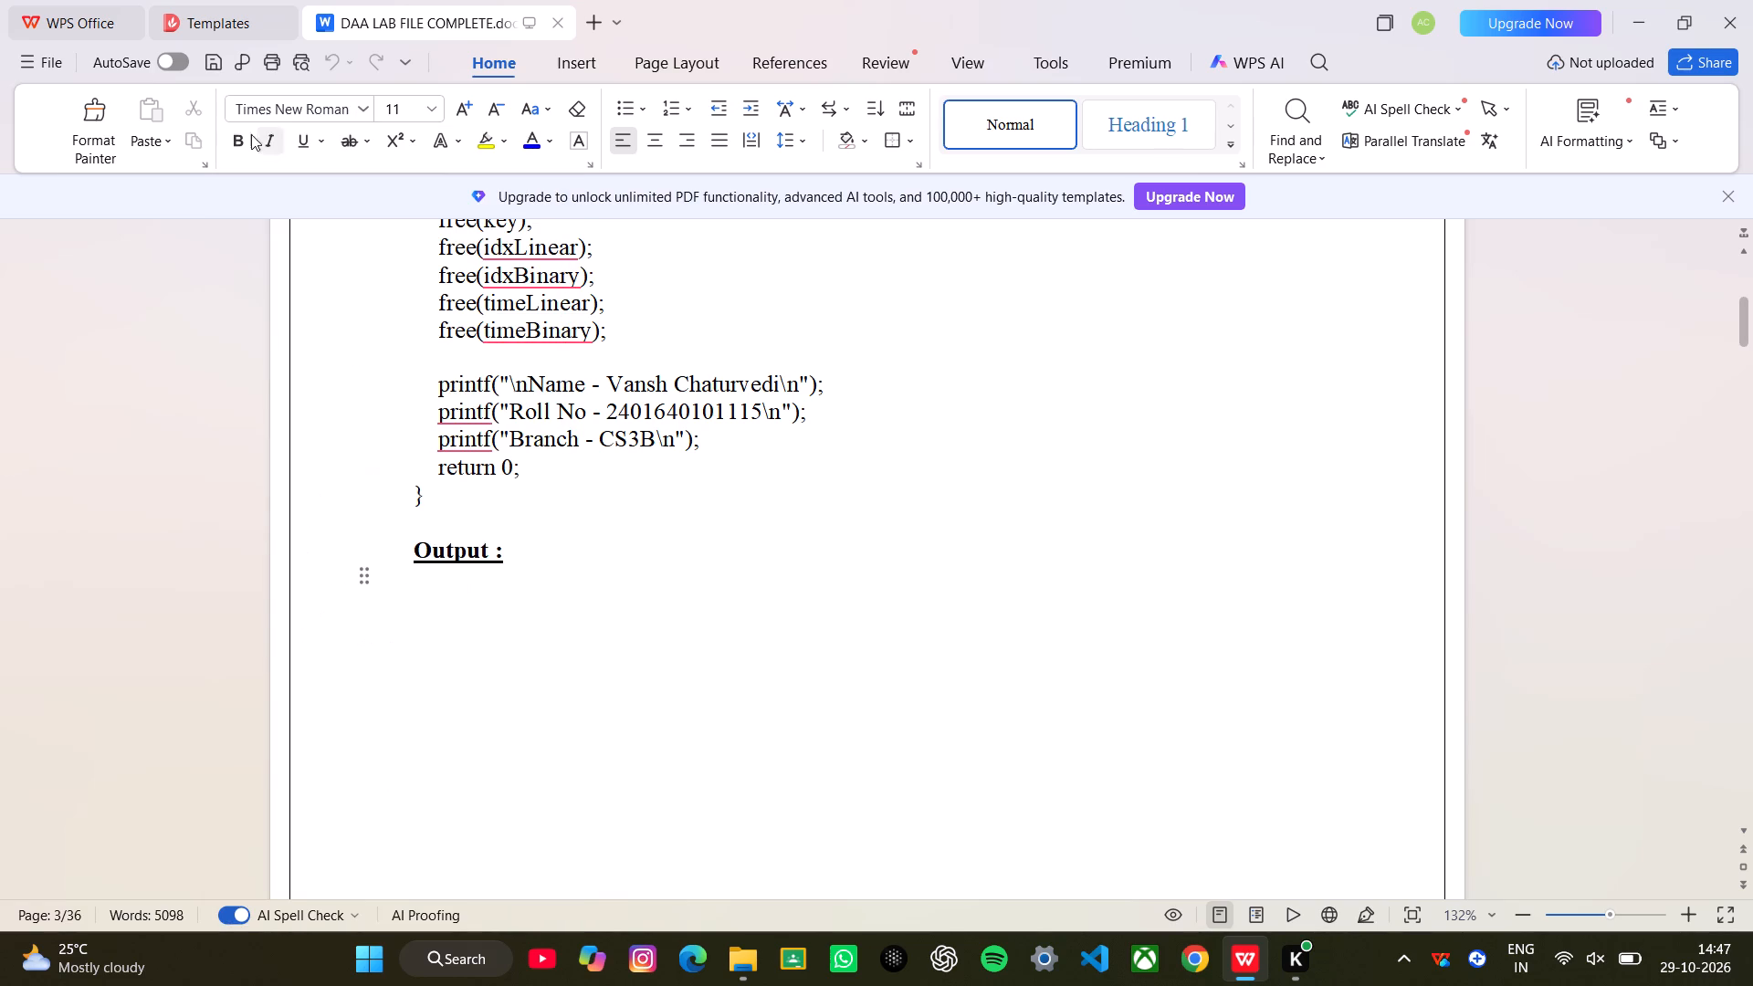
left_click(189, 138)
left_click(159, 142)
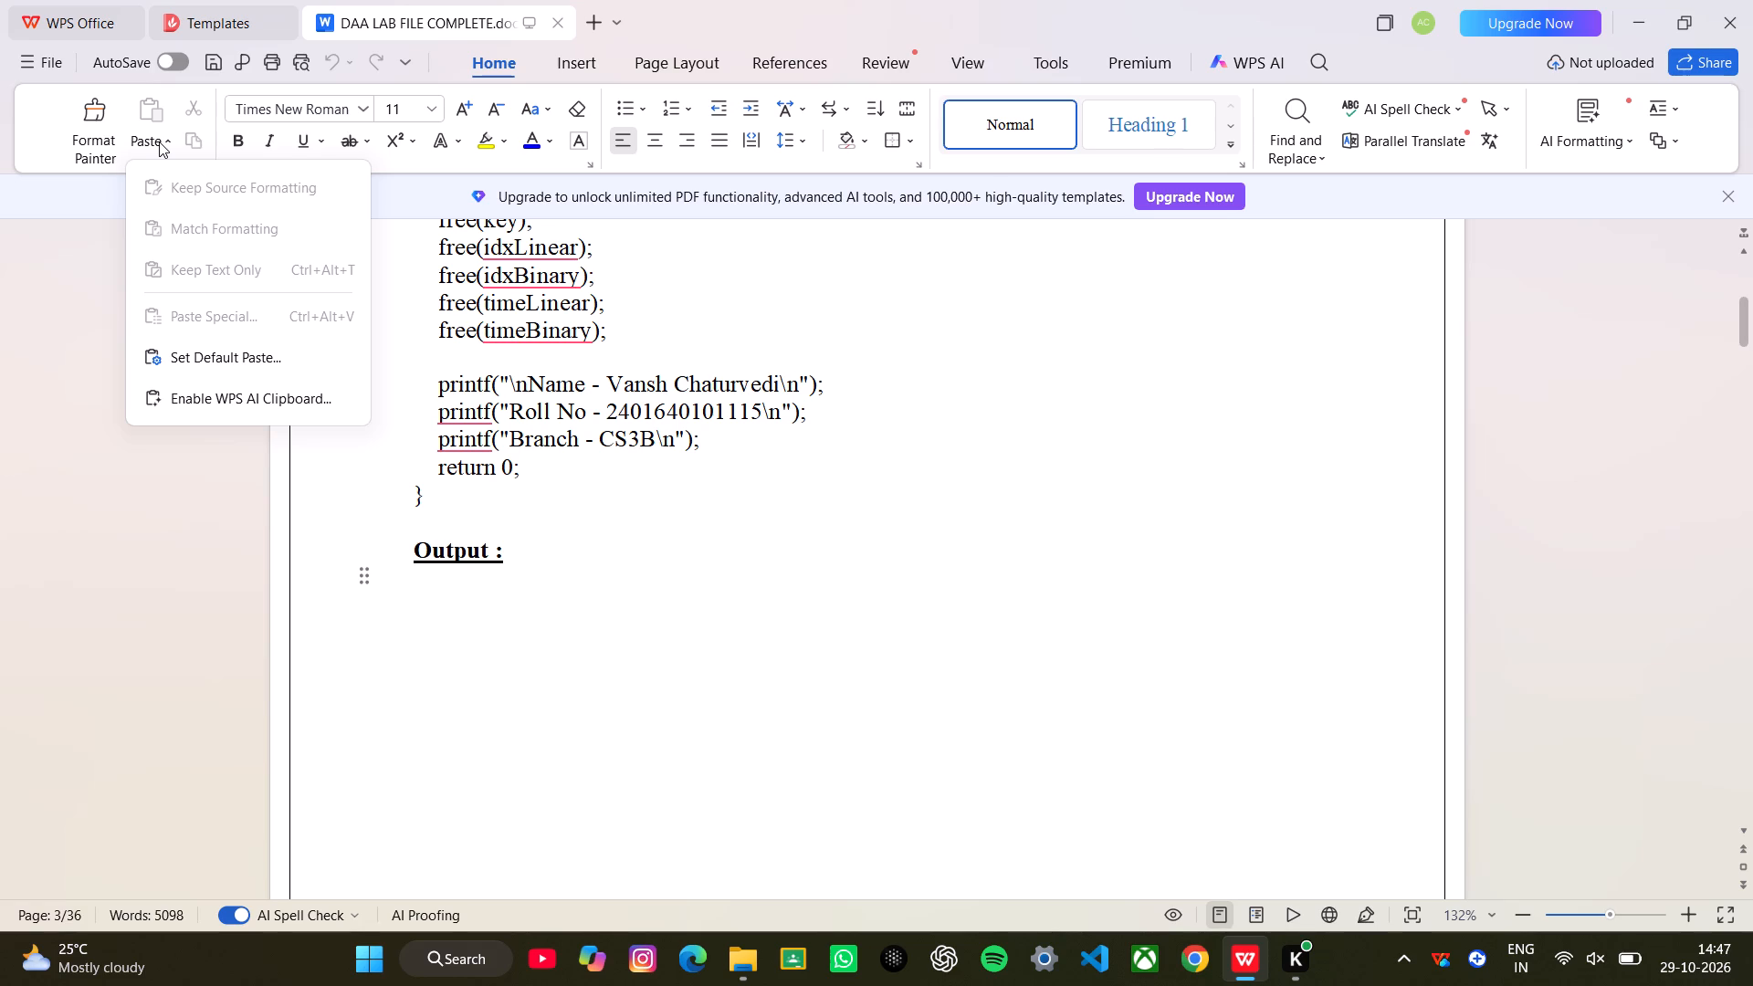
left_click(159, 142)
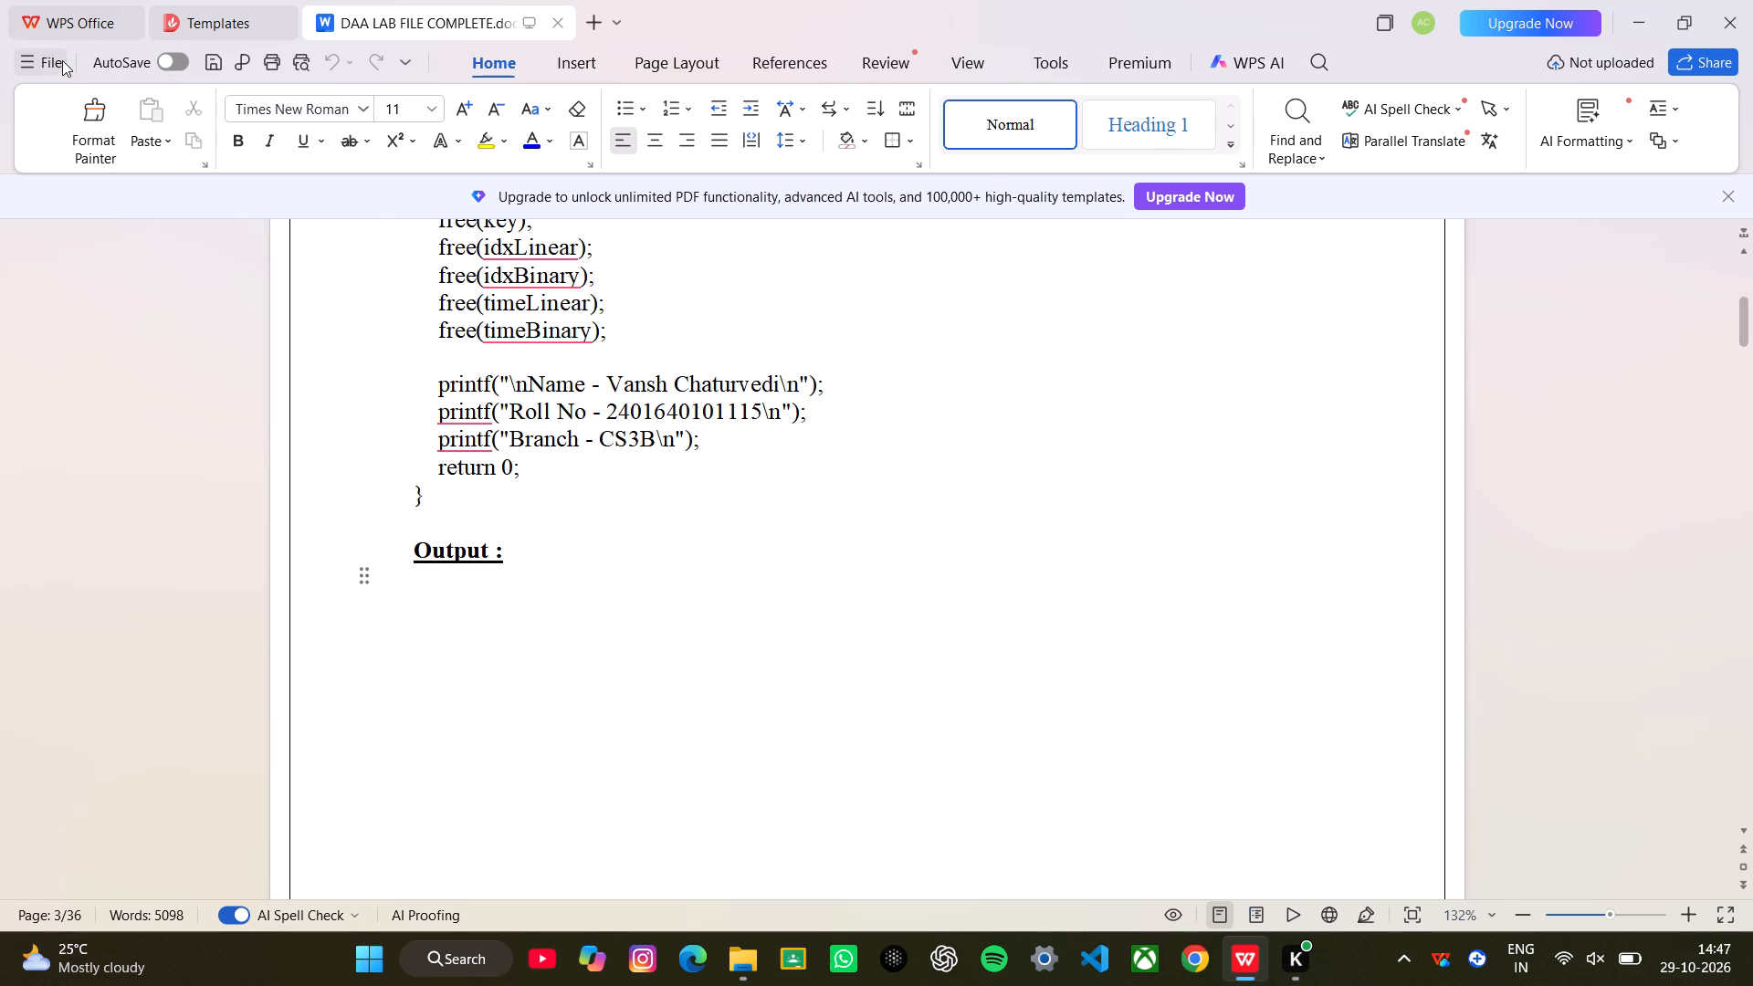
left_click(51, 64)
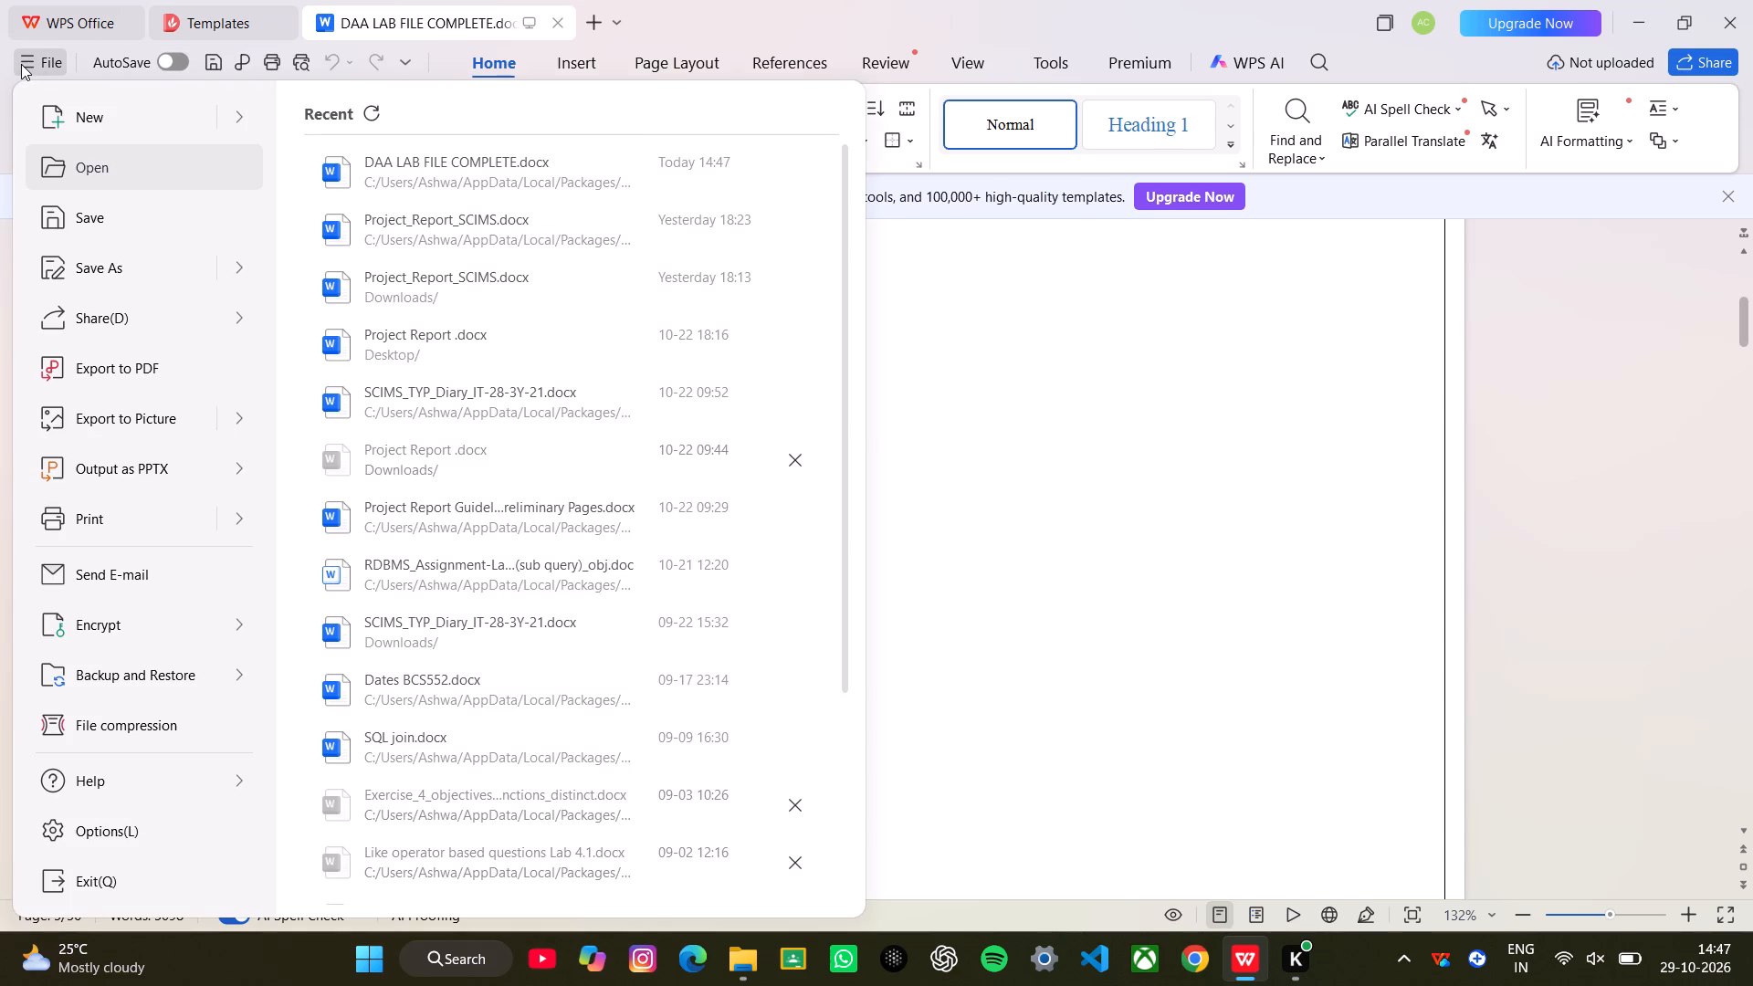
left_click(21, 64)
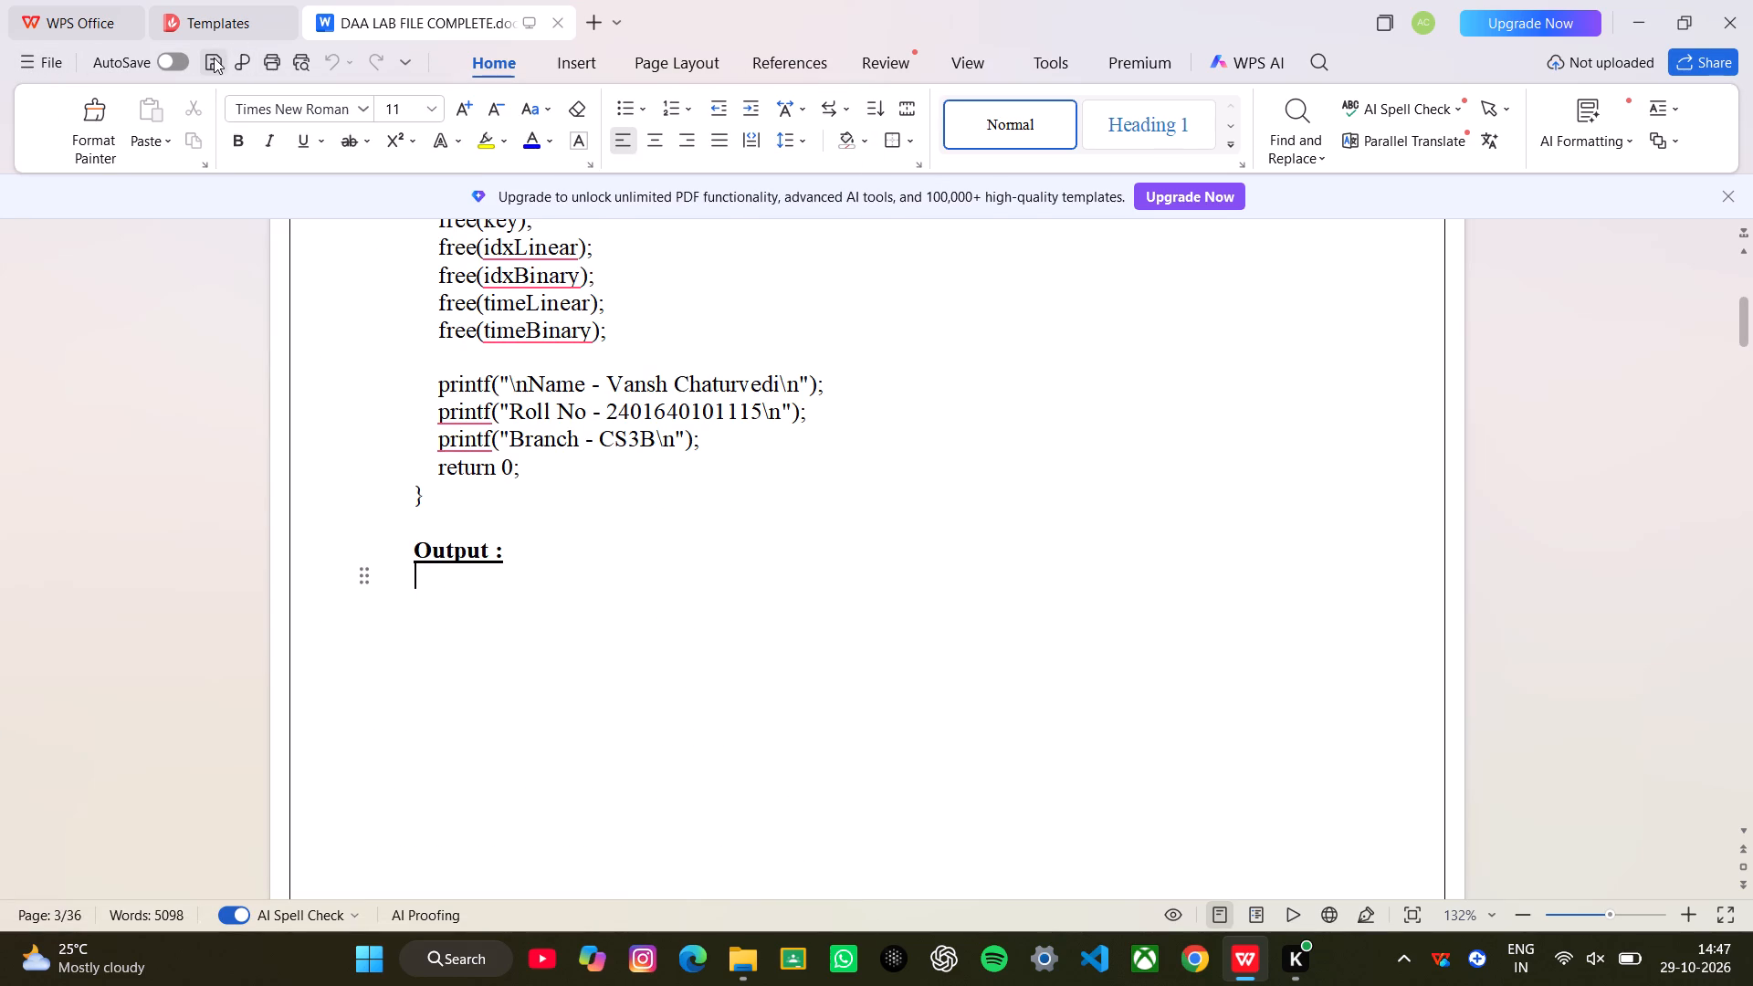
Save the document again.
left_click(214, 58)
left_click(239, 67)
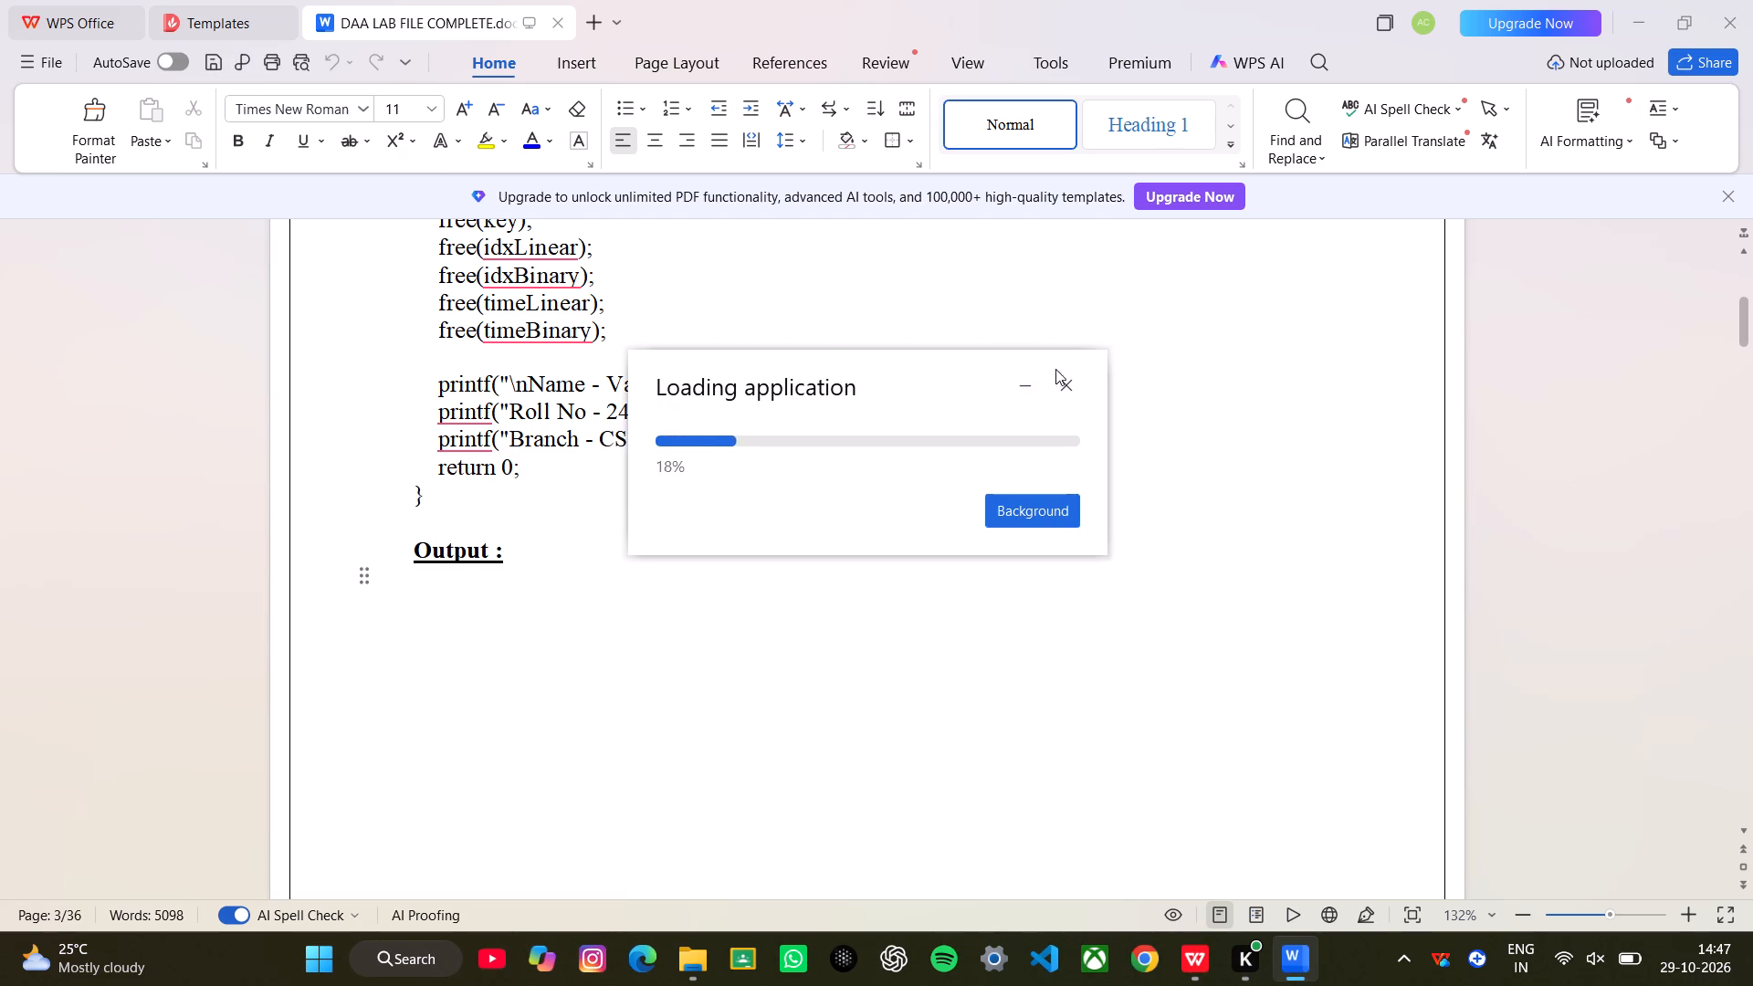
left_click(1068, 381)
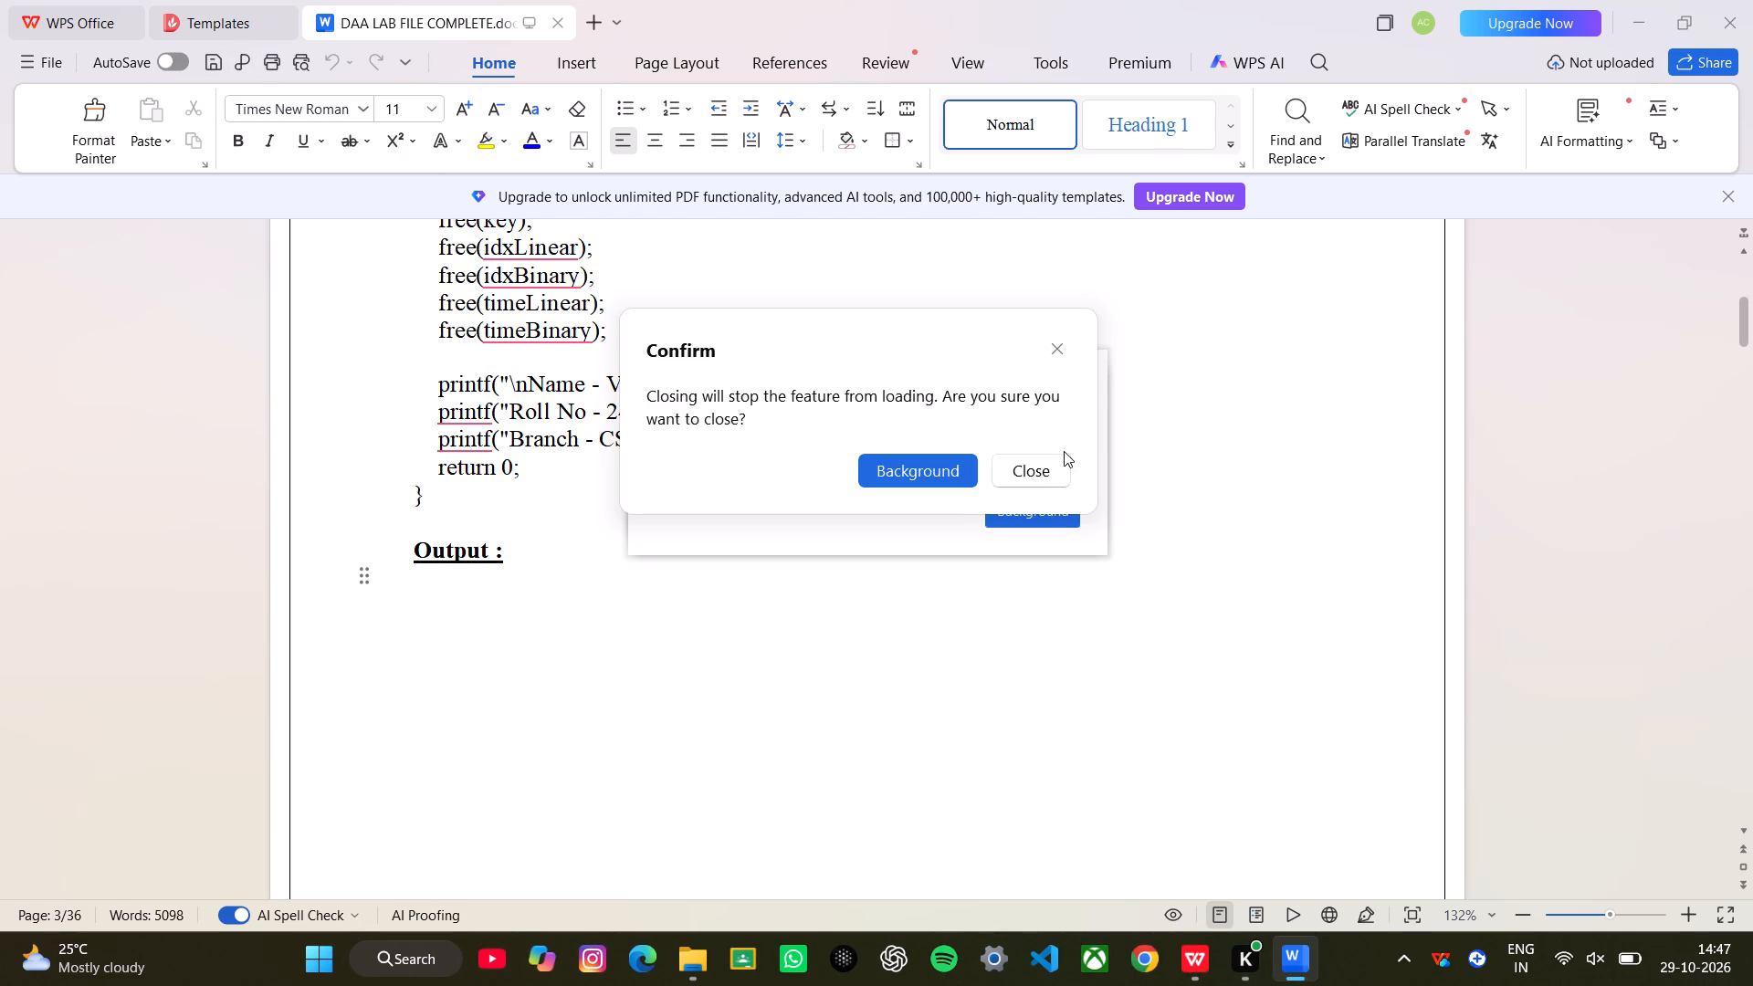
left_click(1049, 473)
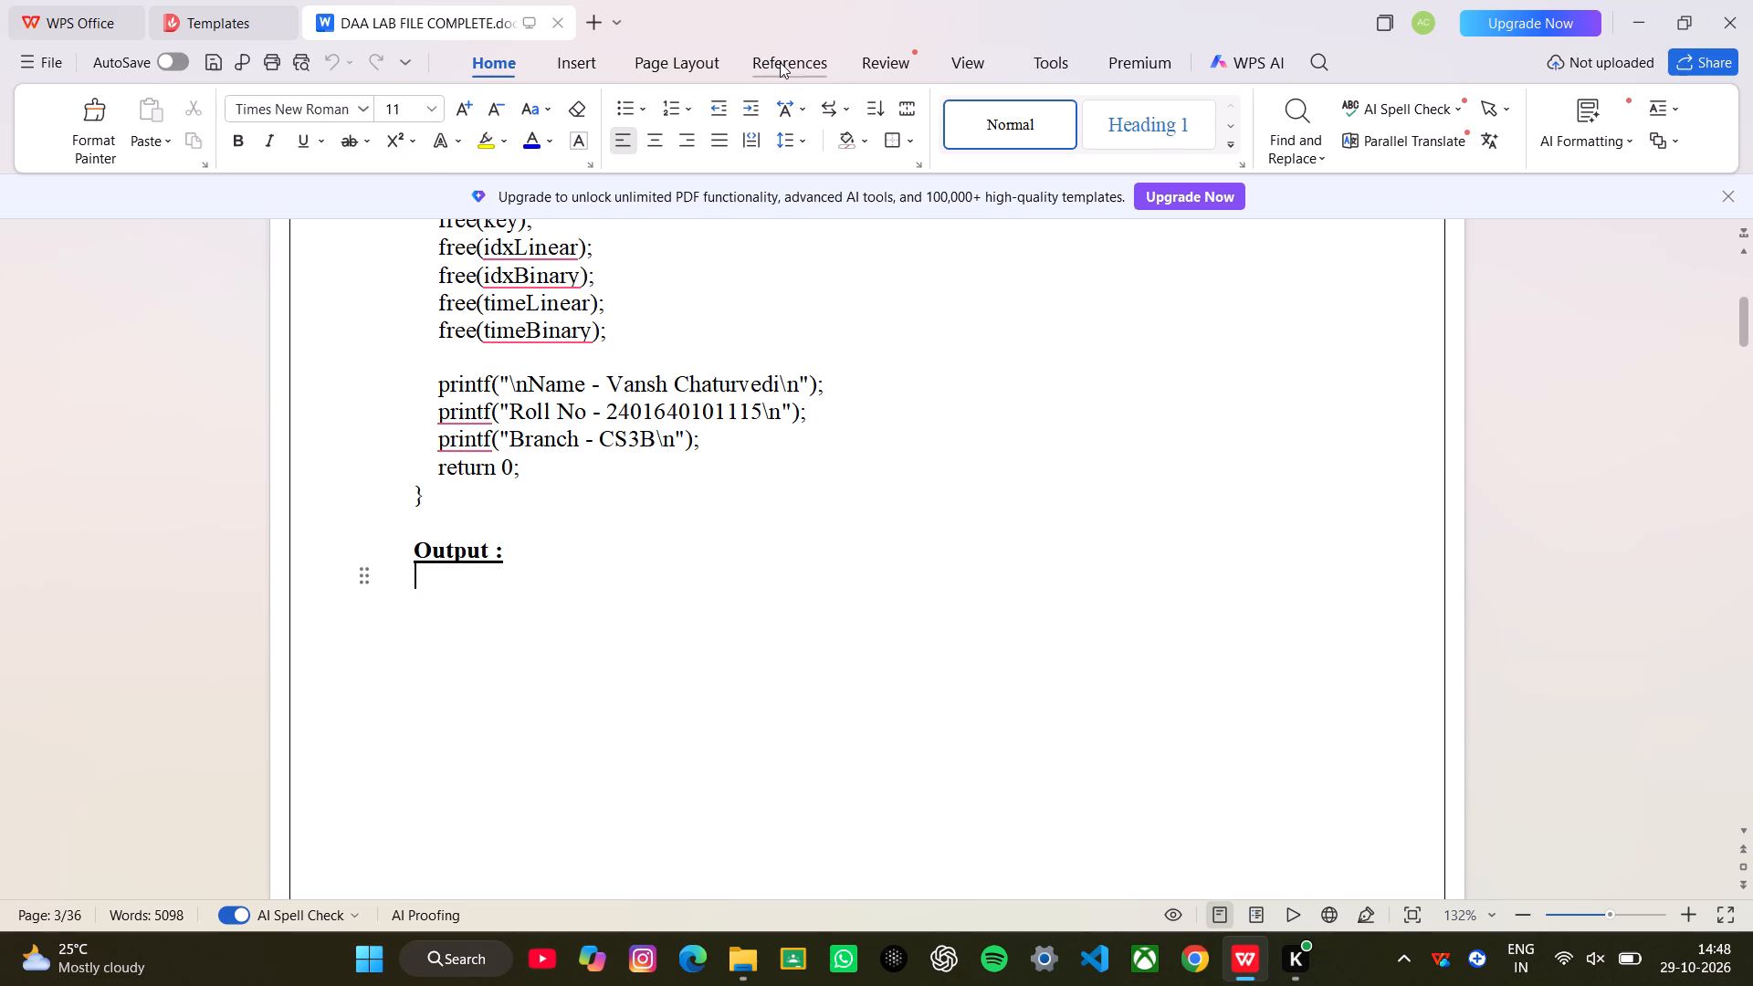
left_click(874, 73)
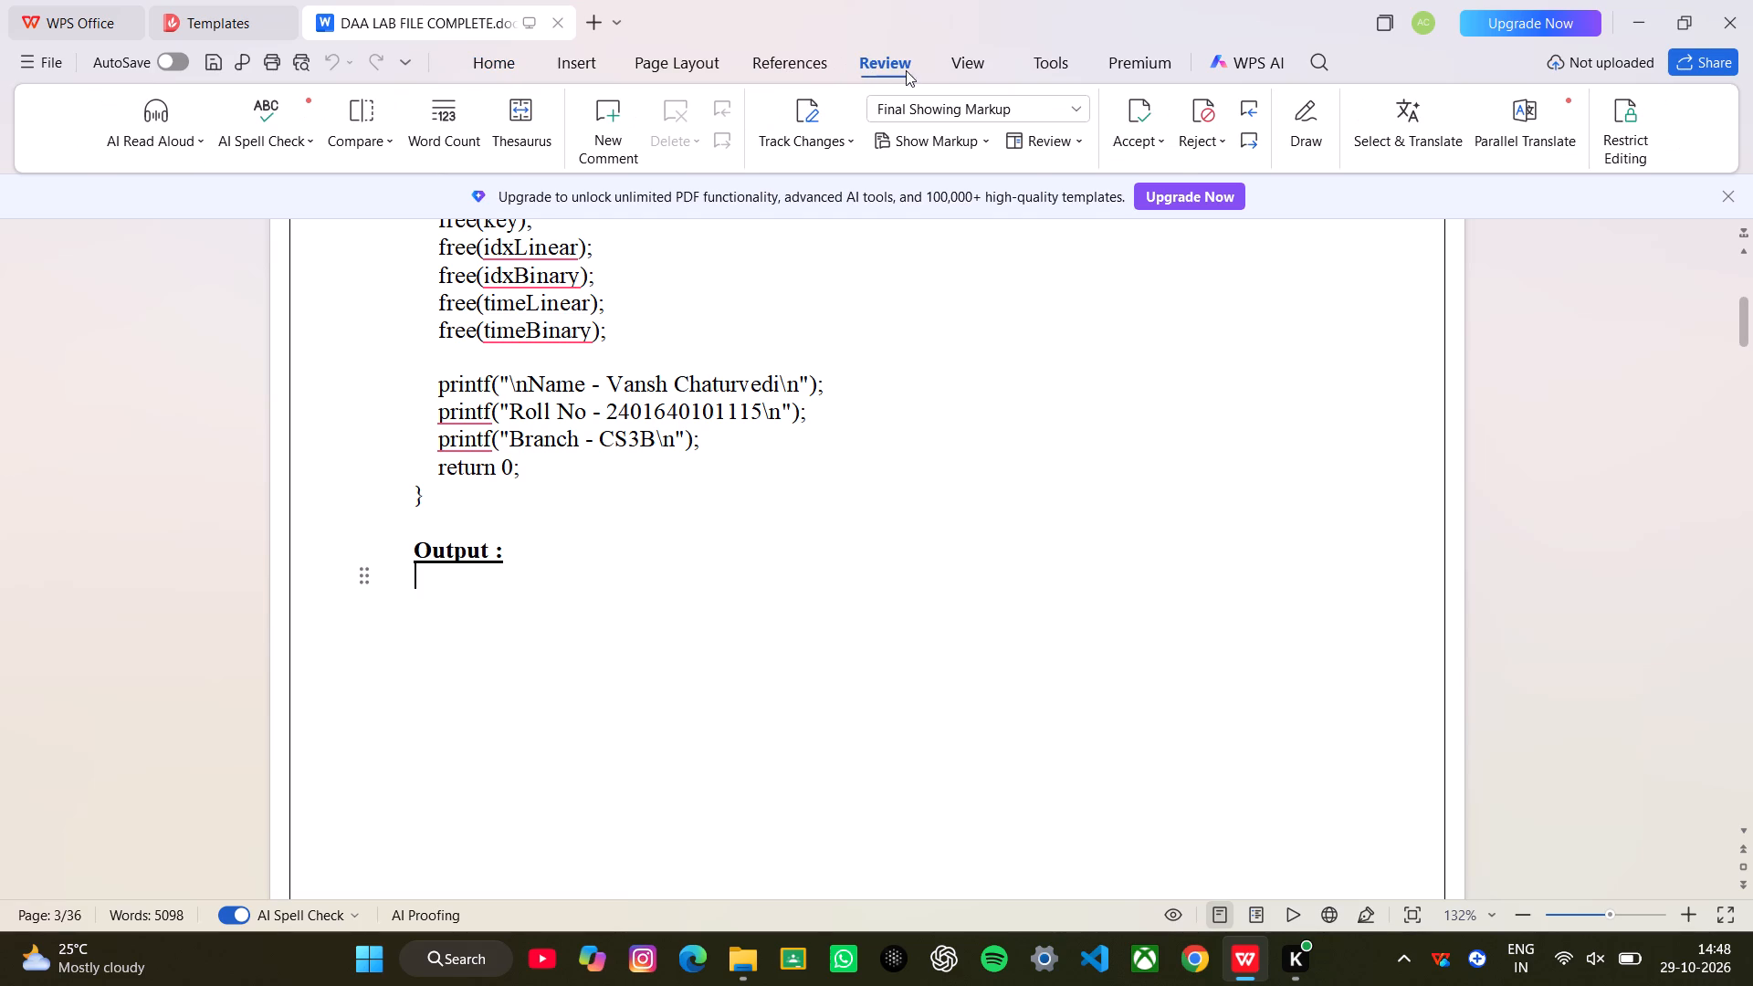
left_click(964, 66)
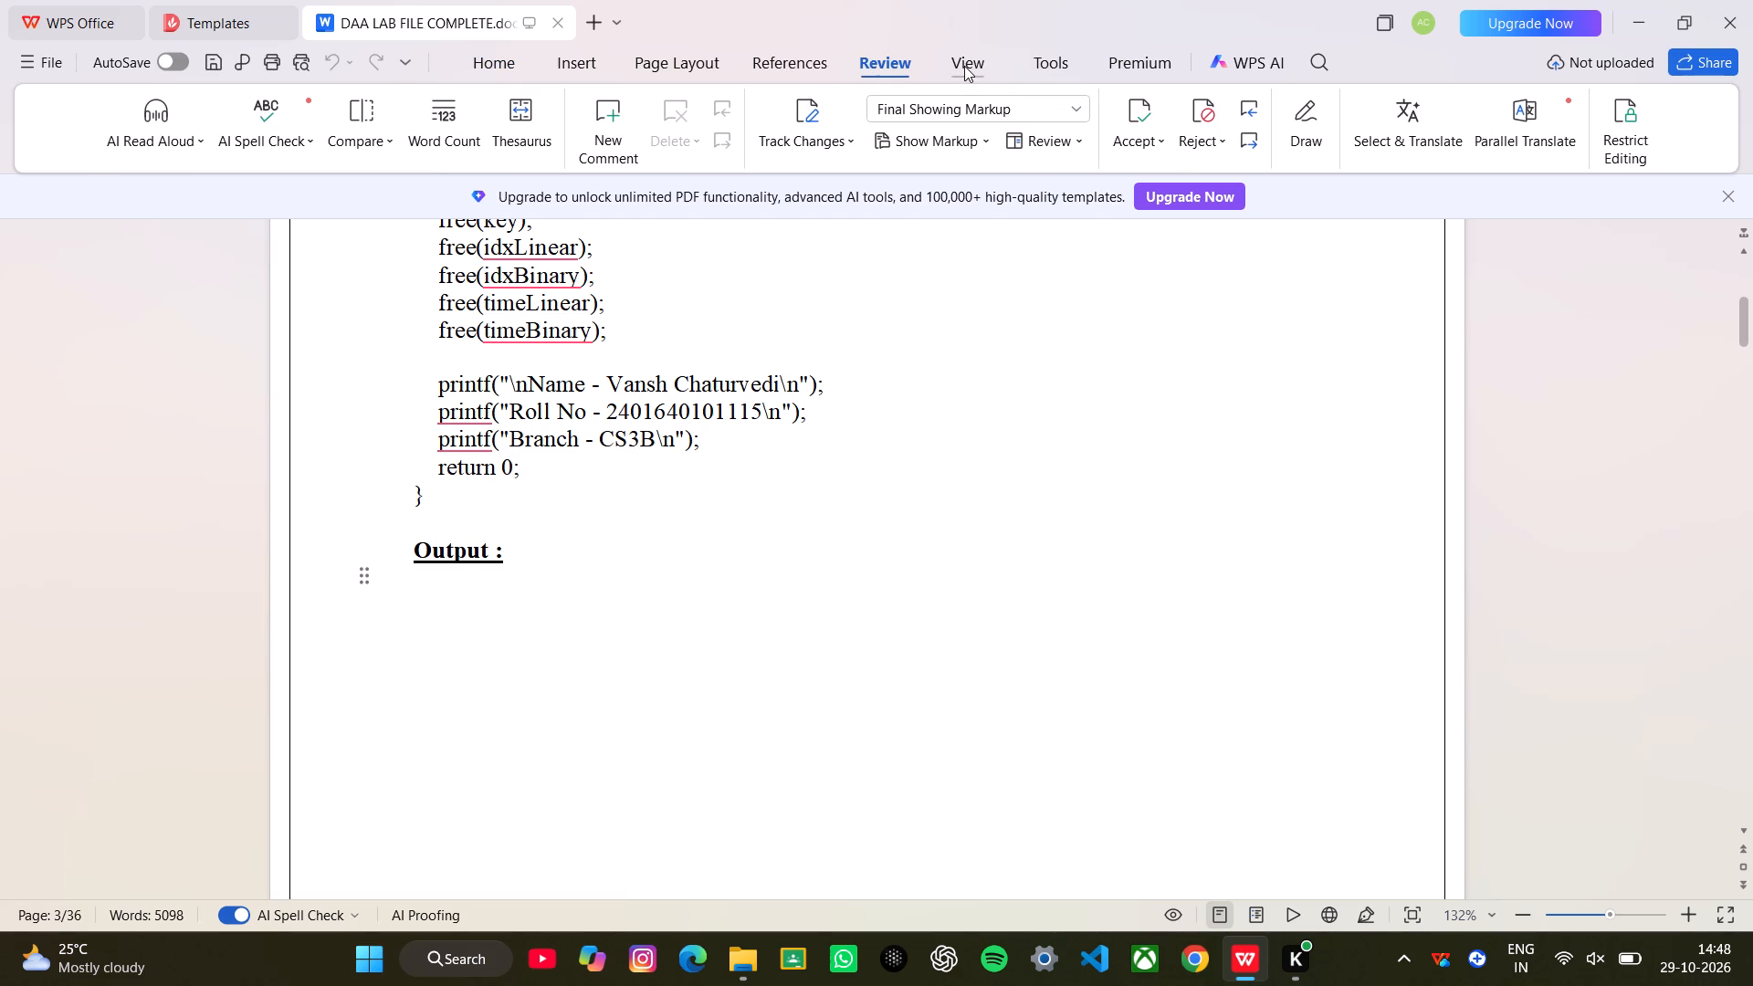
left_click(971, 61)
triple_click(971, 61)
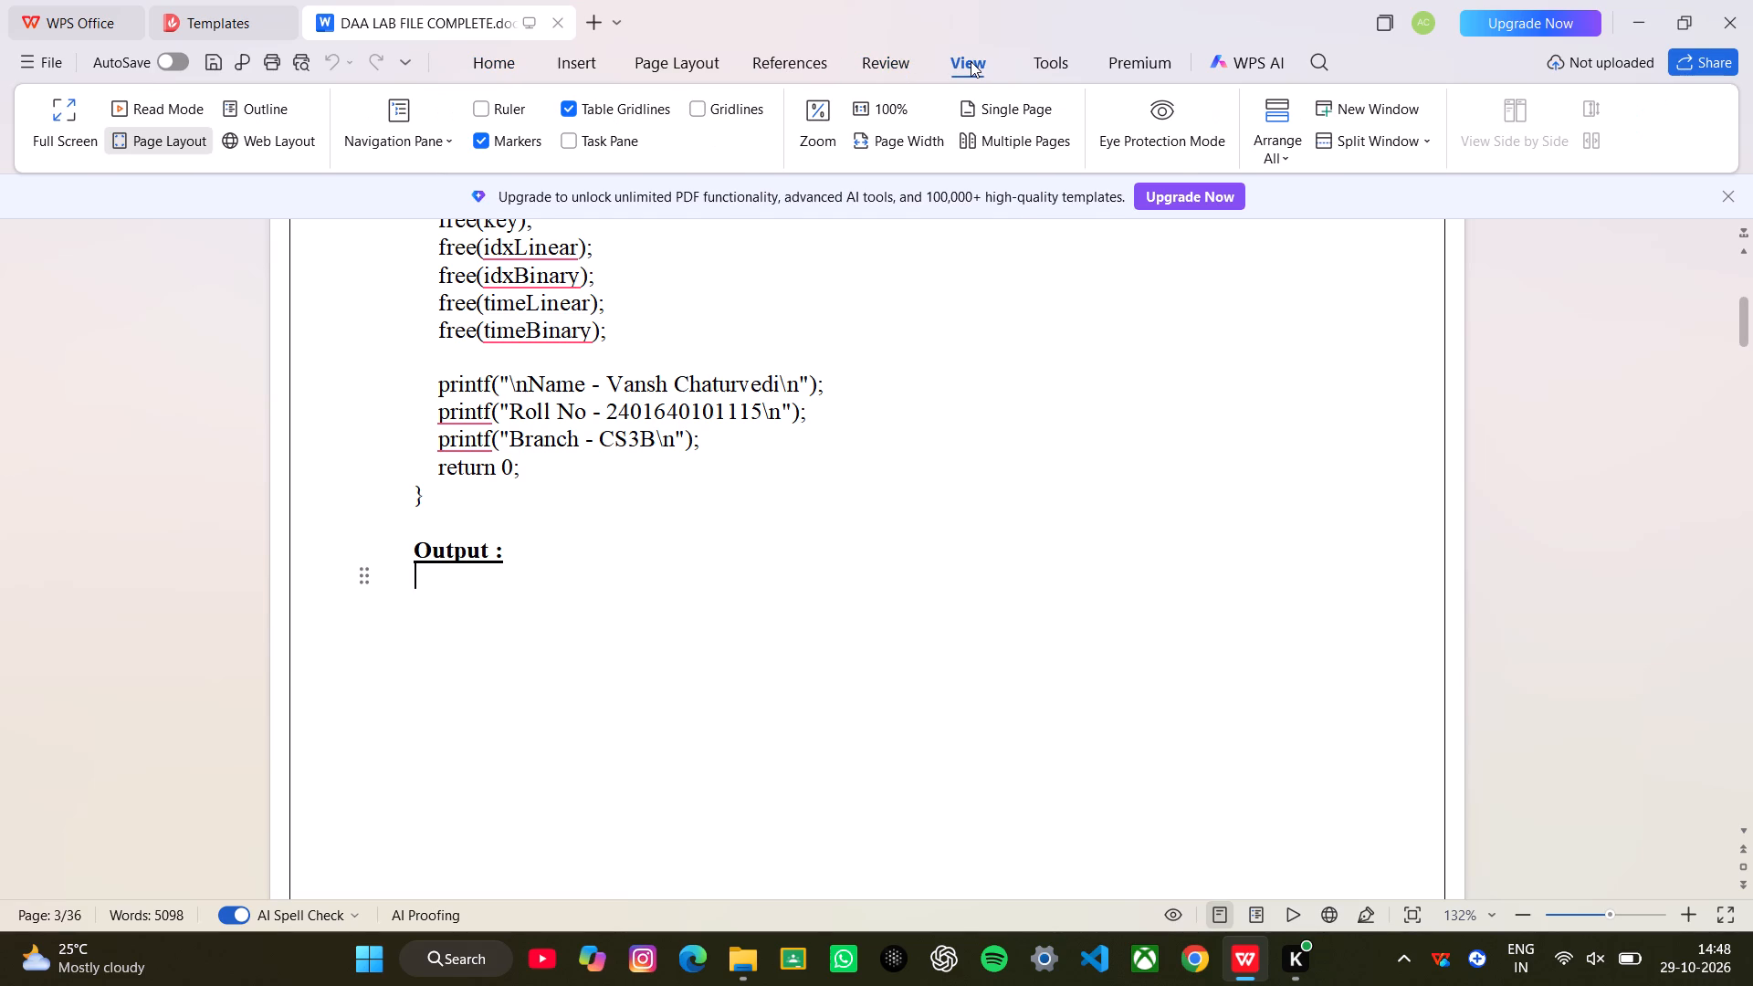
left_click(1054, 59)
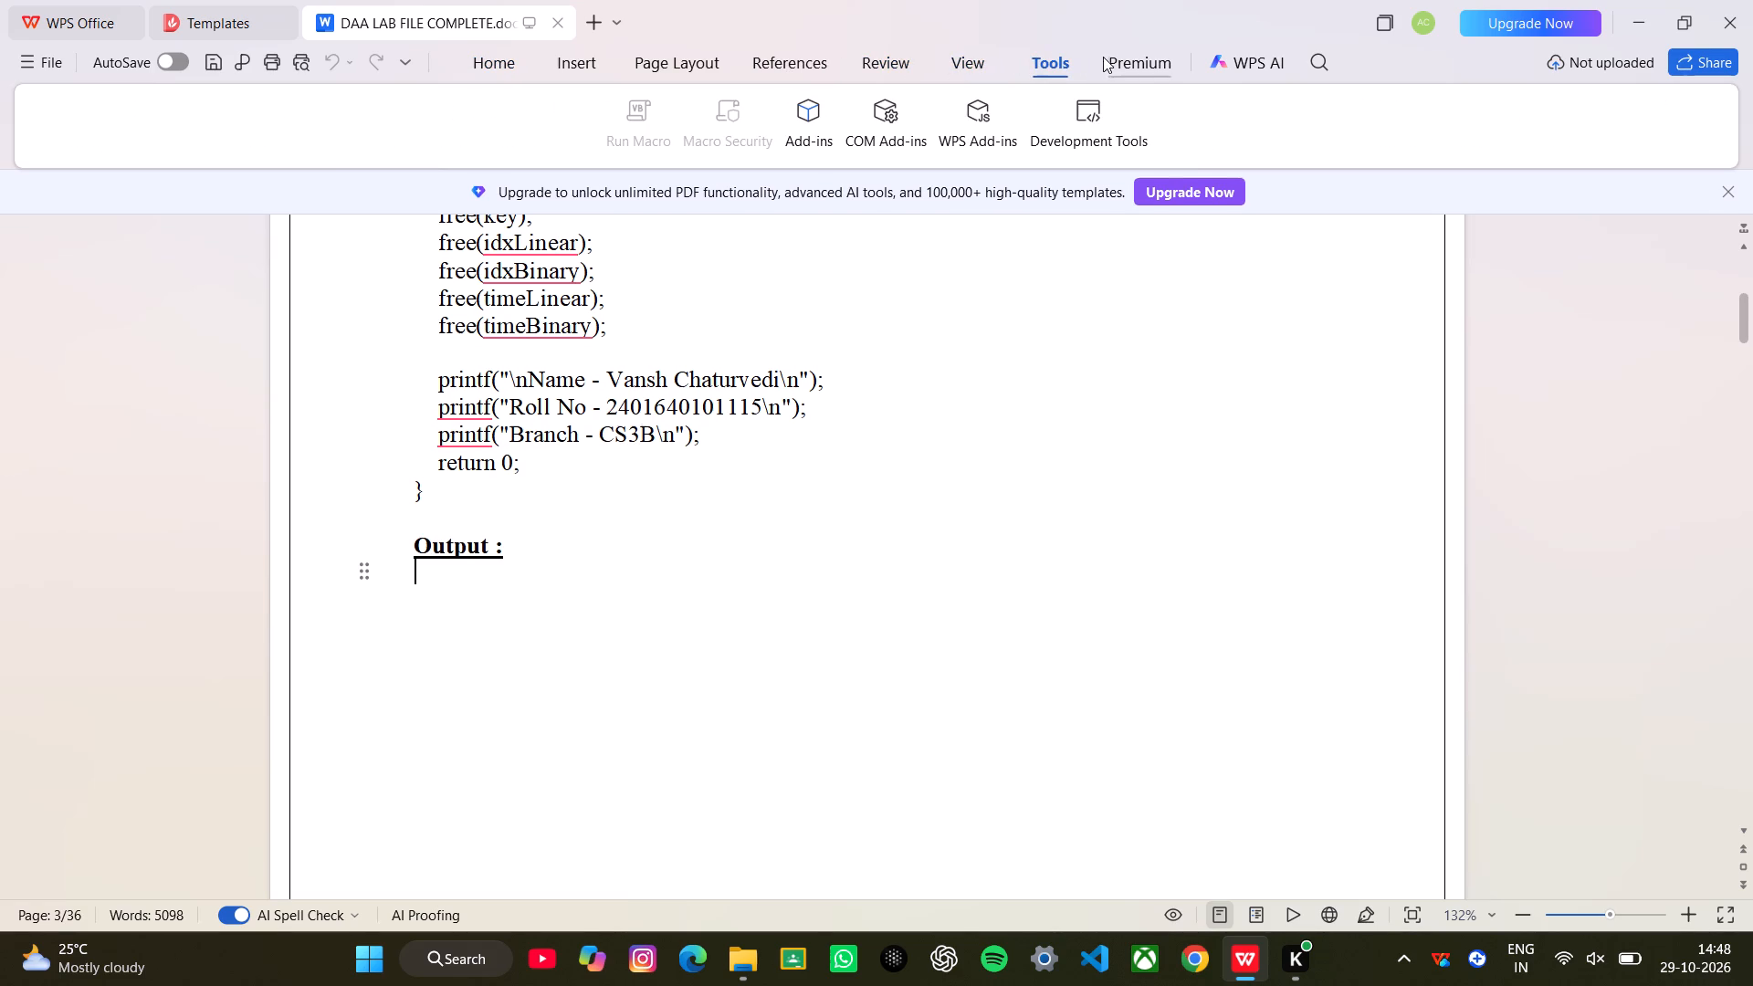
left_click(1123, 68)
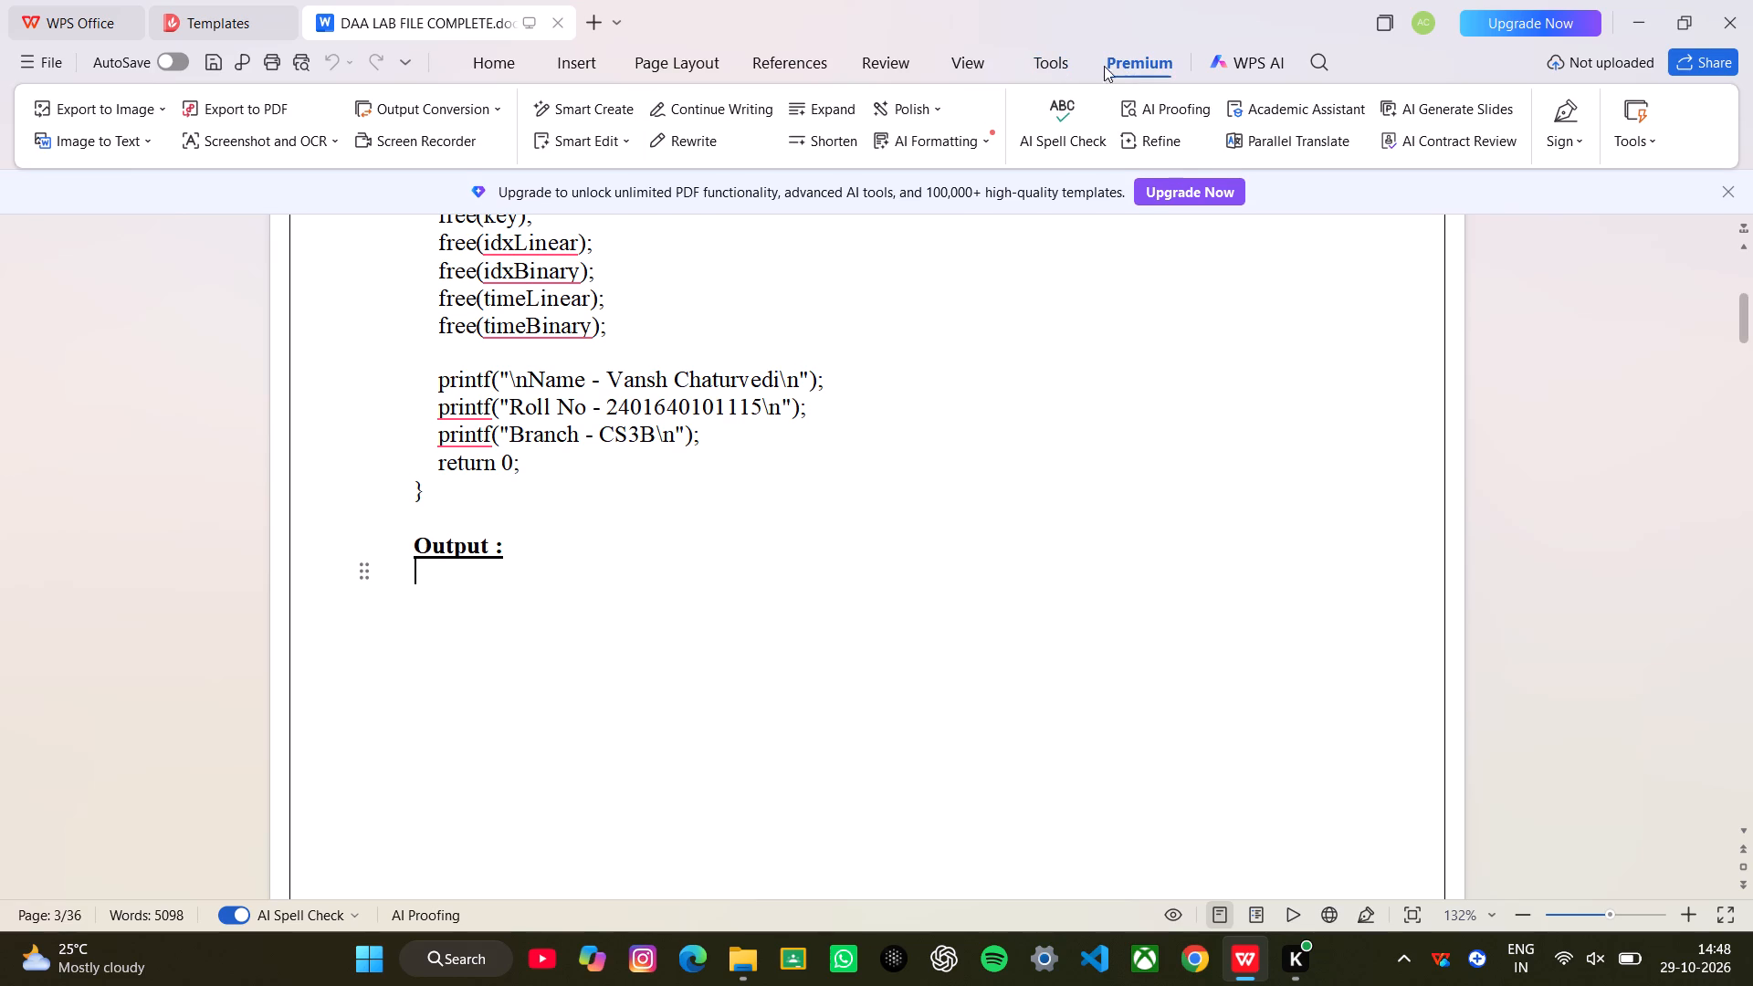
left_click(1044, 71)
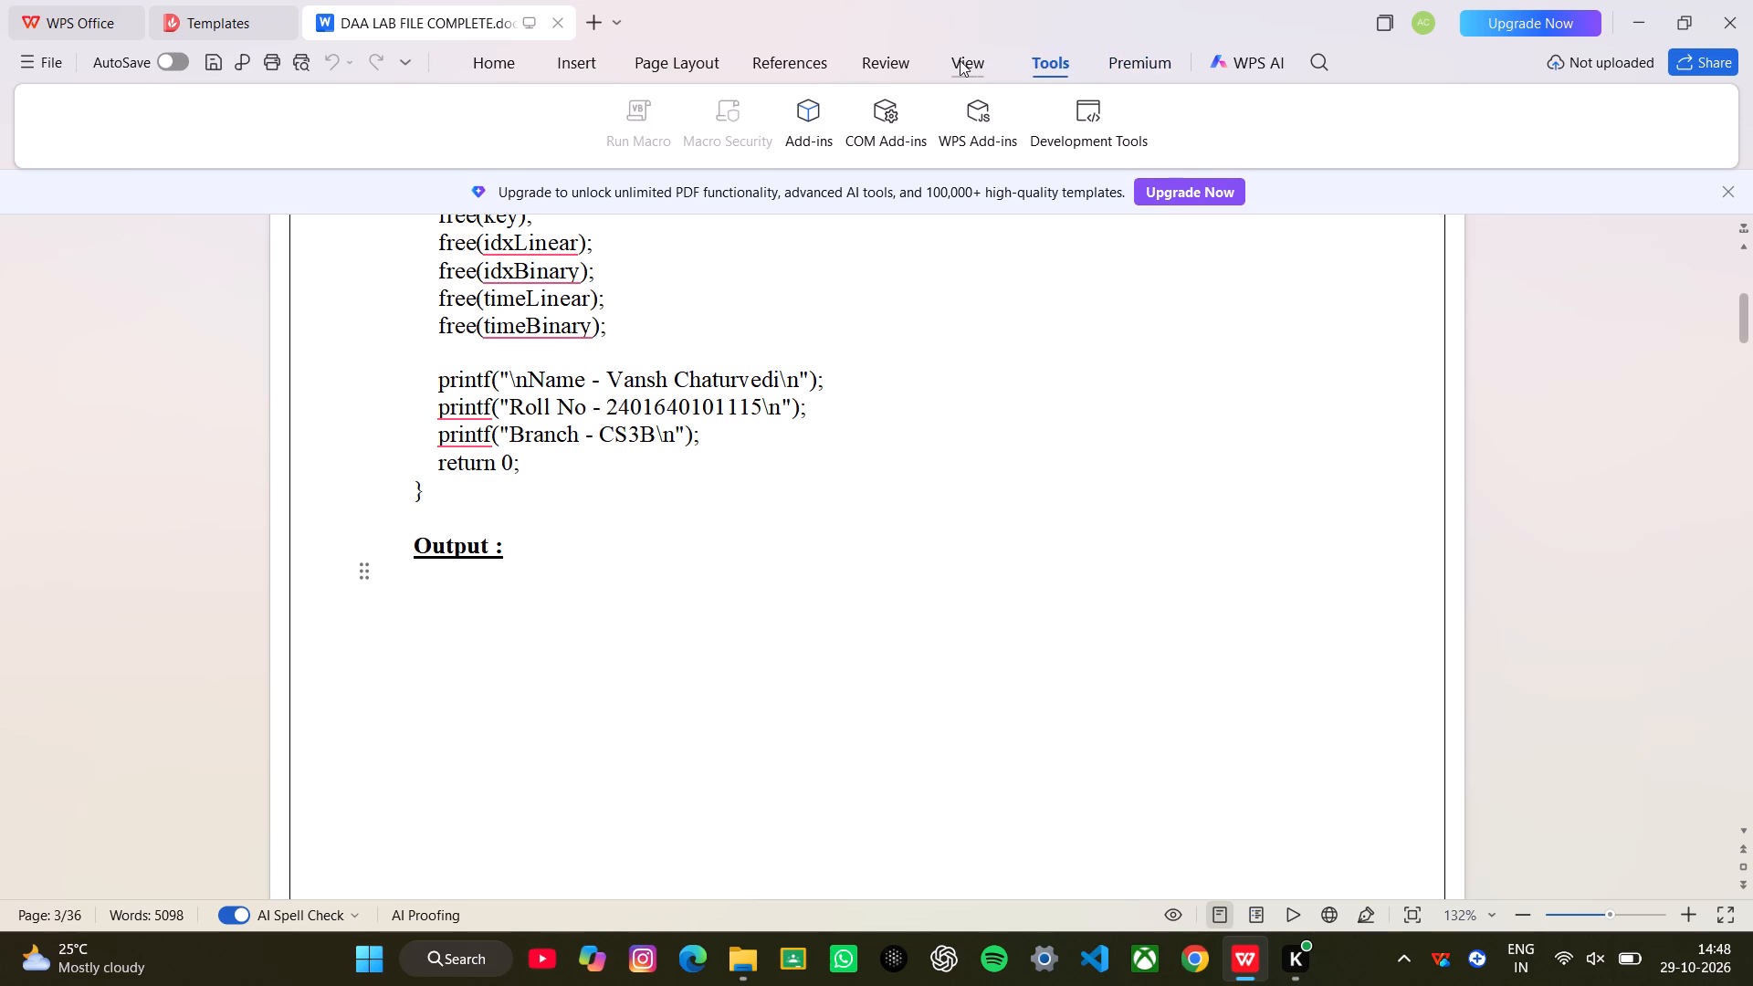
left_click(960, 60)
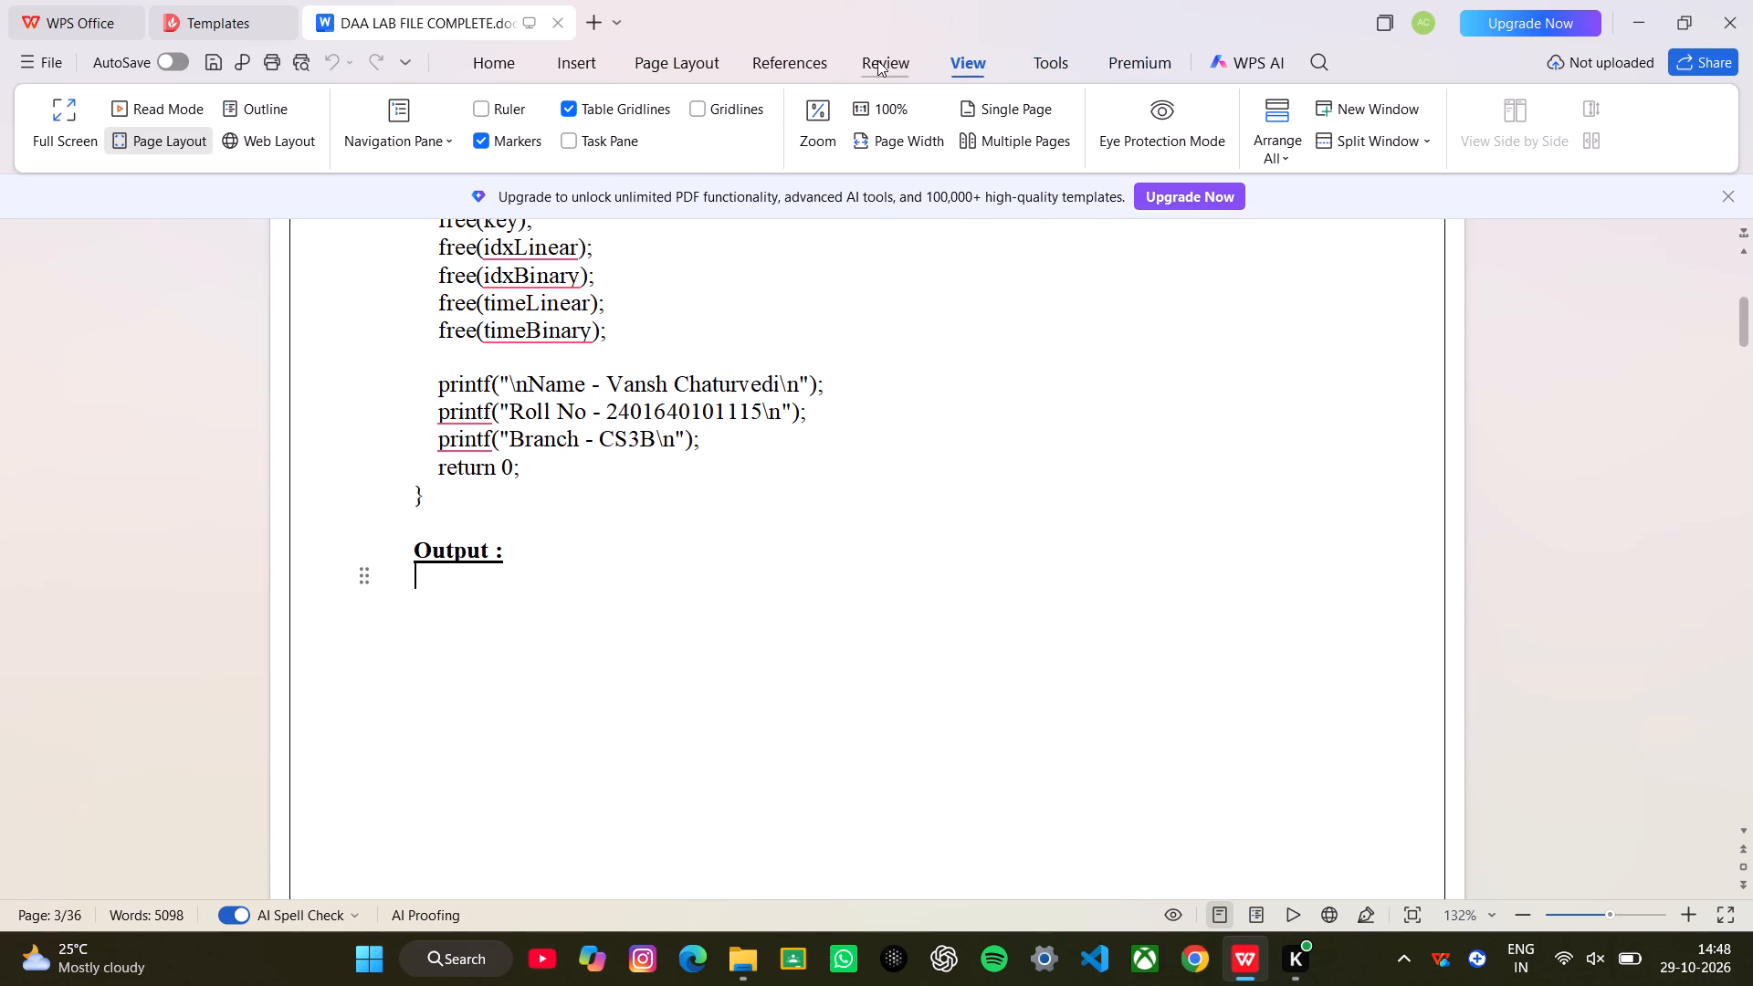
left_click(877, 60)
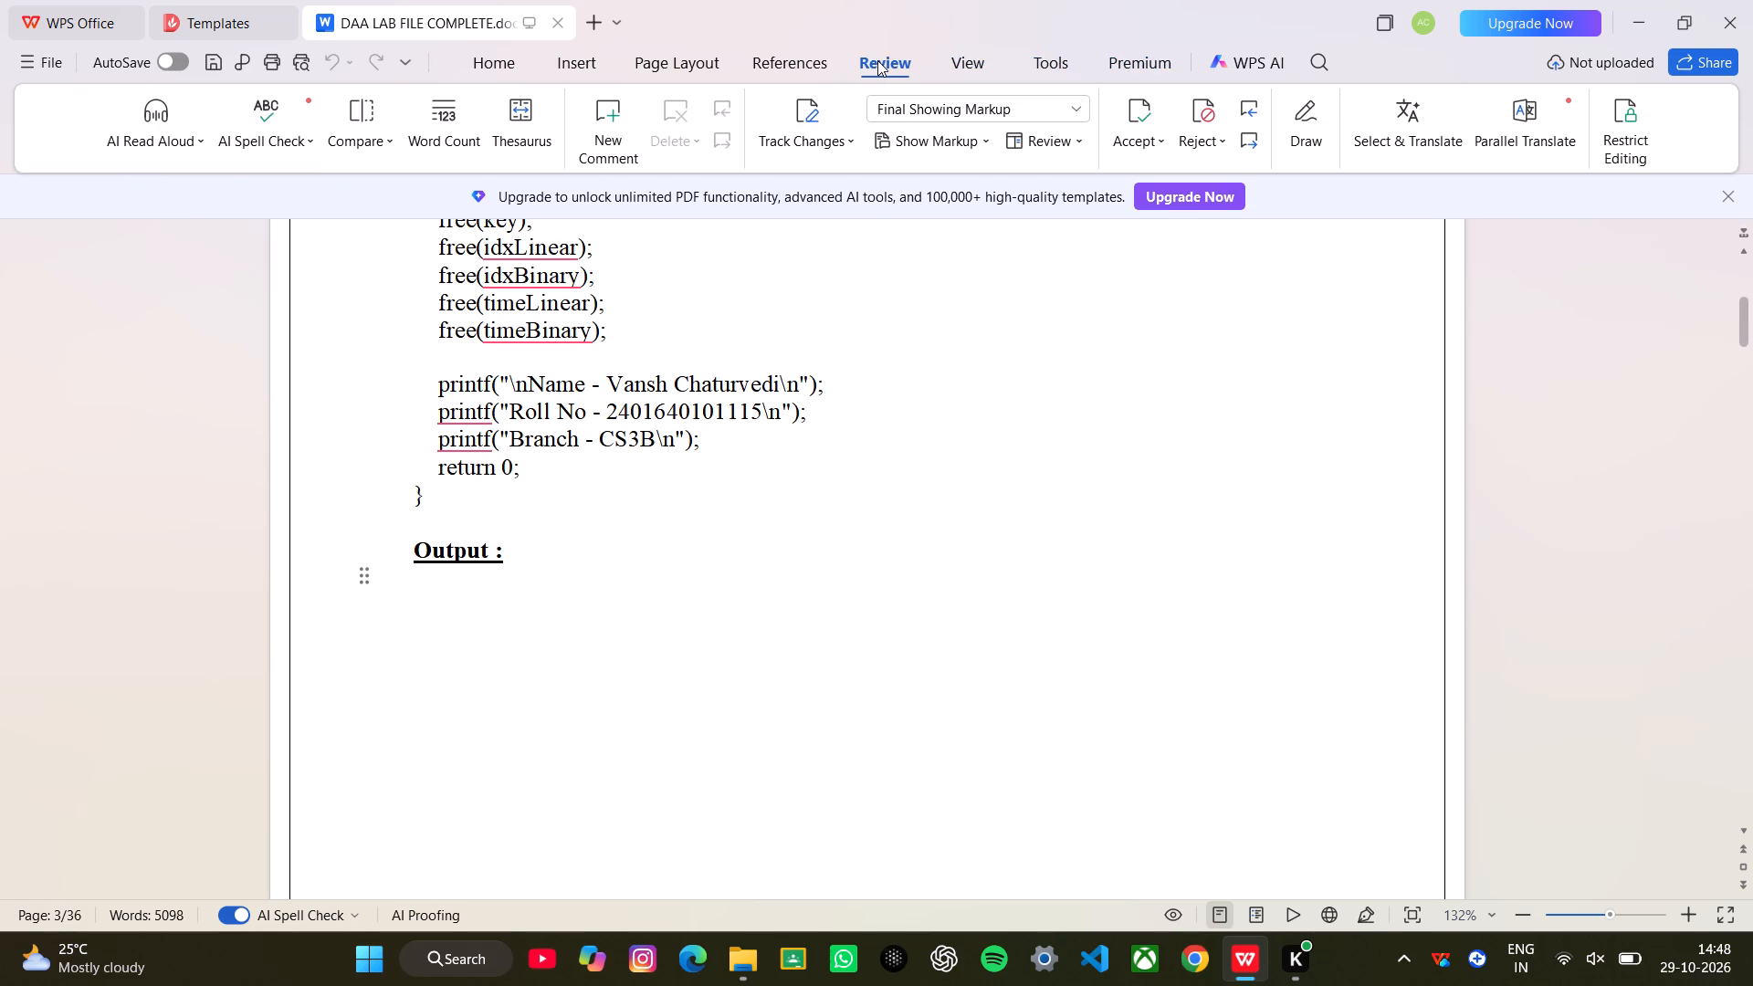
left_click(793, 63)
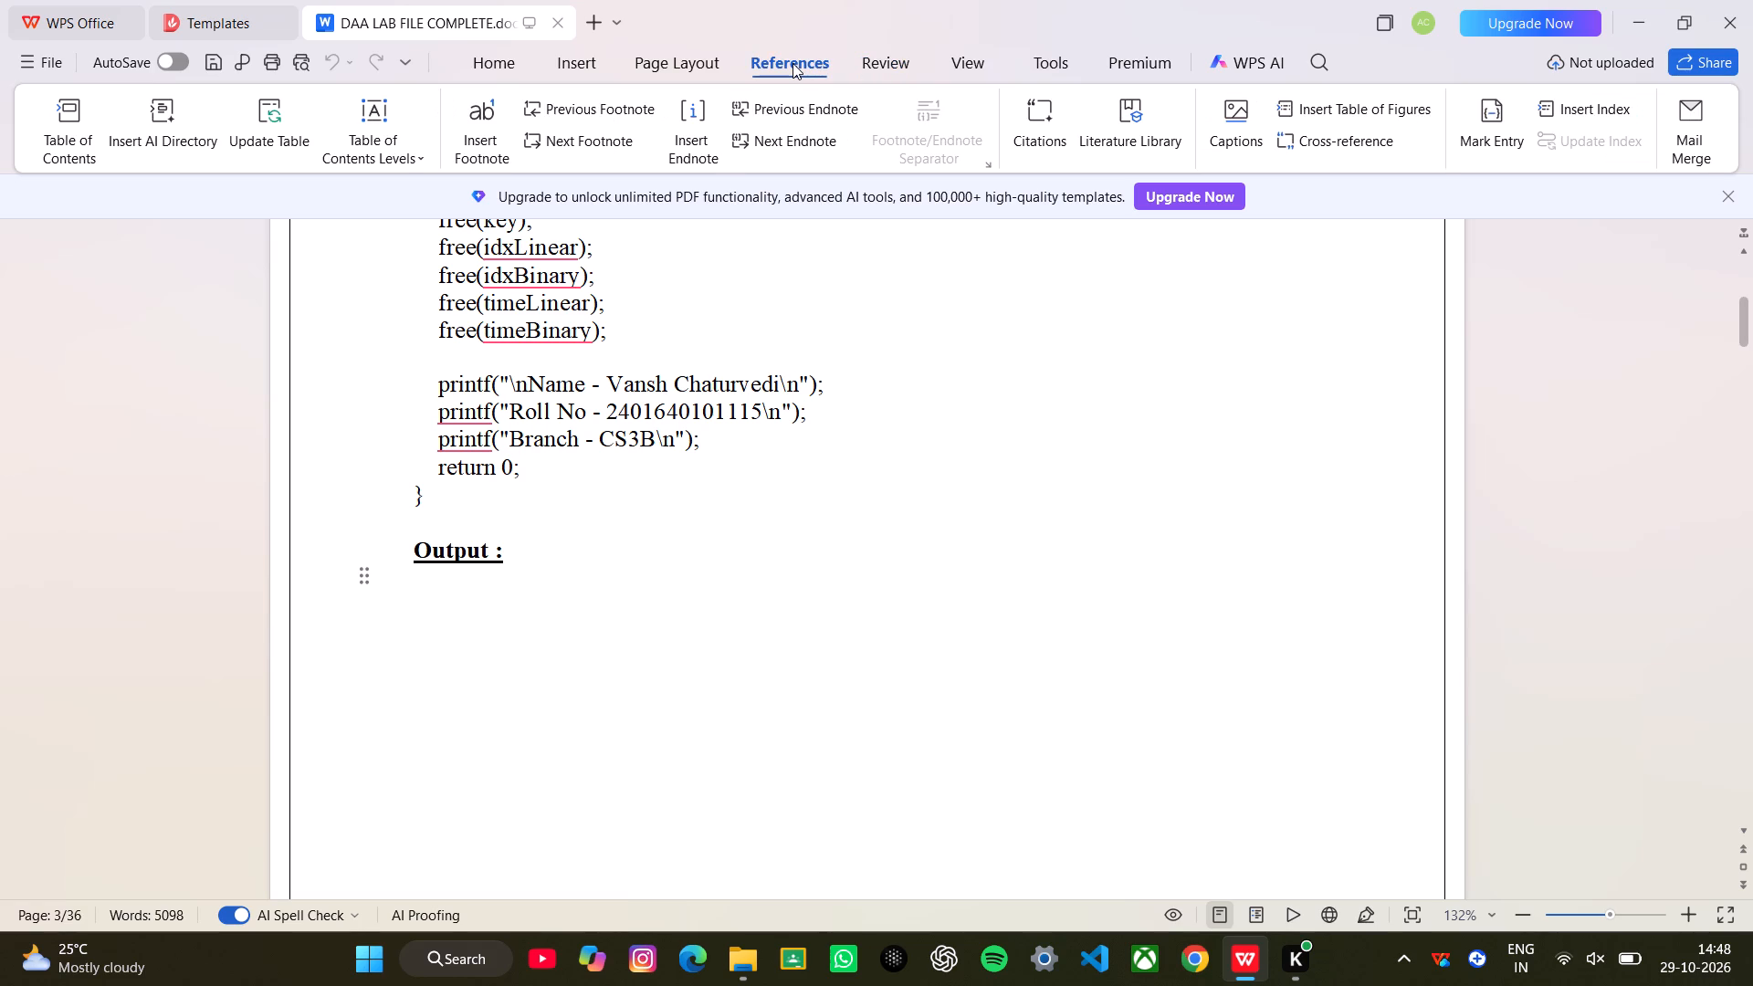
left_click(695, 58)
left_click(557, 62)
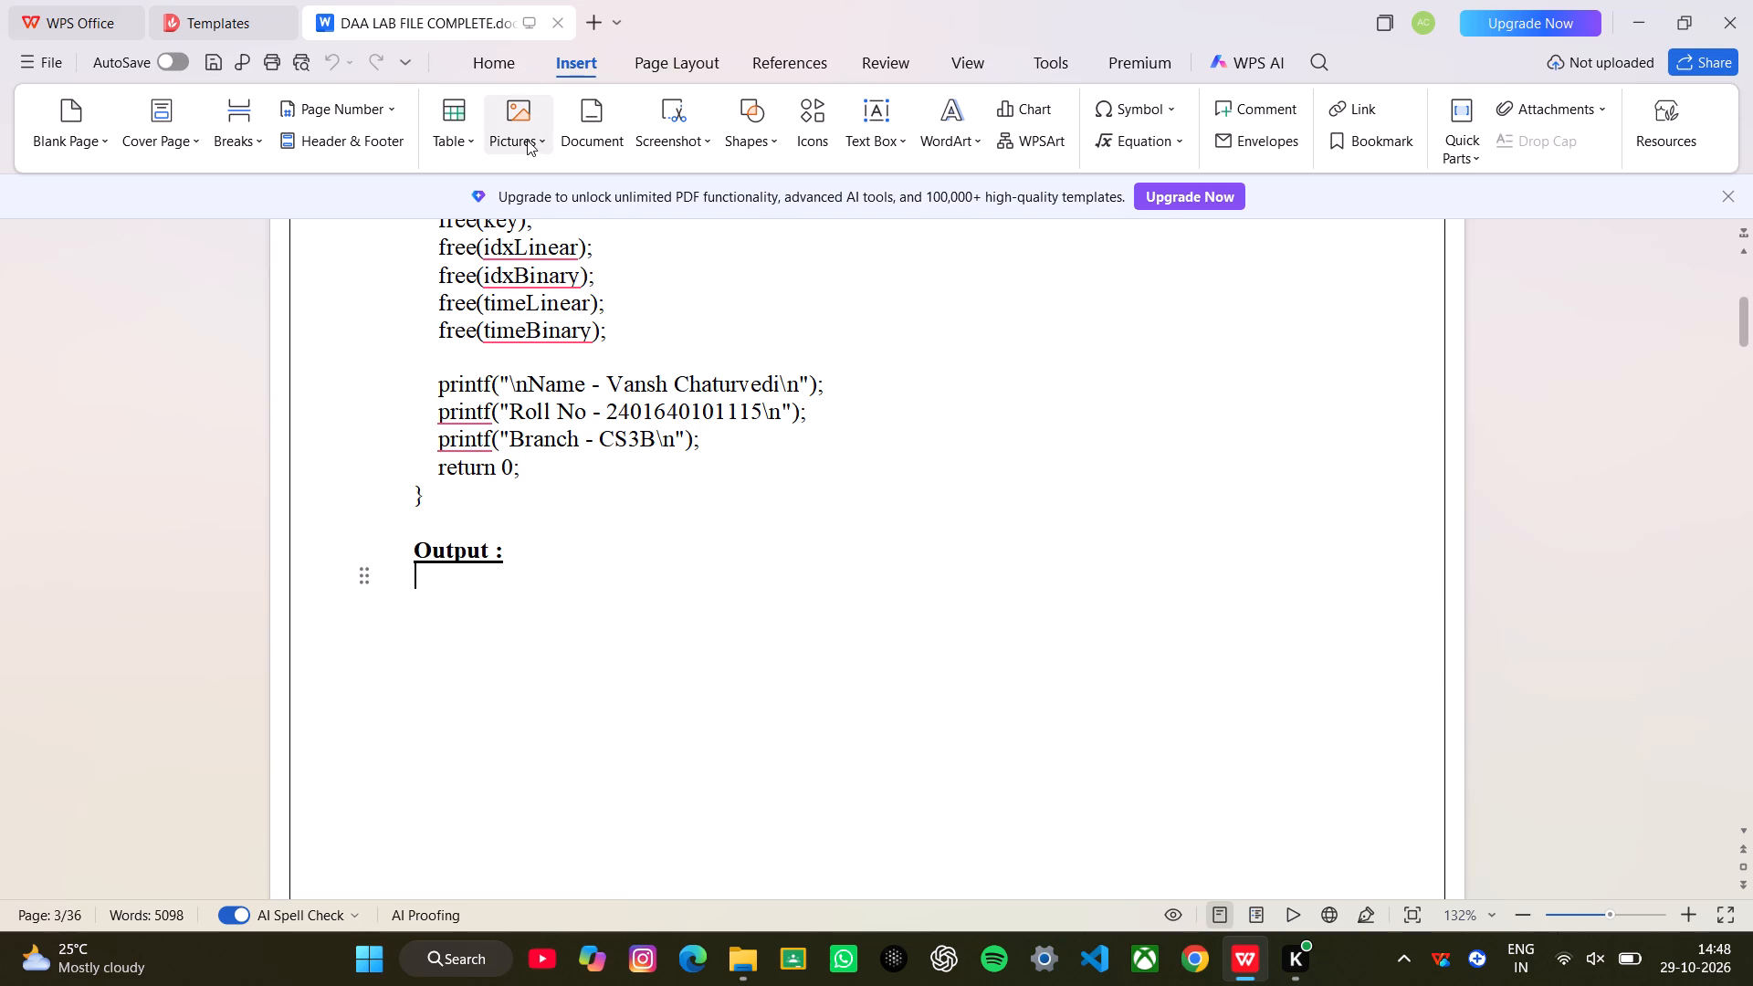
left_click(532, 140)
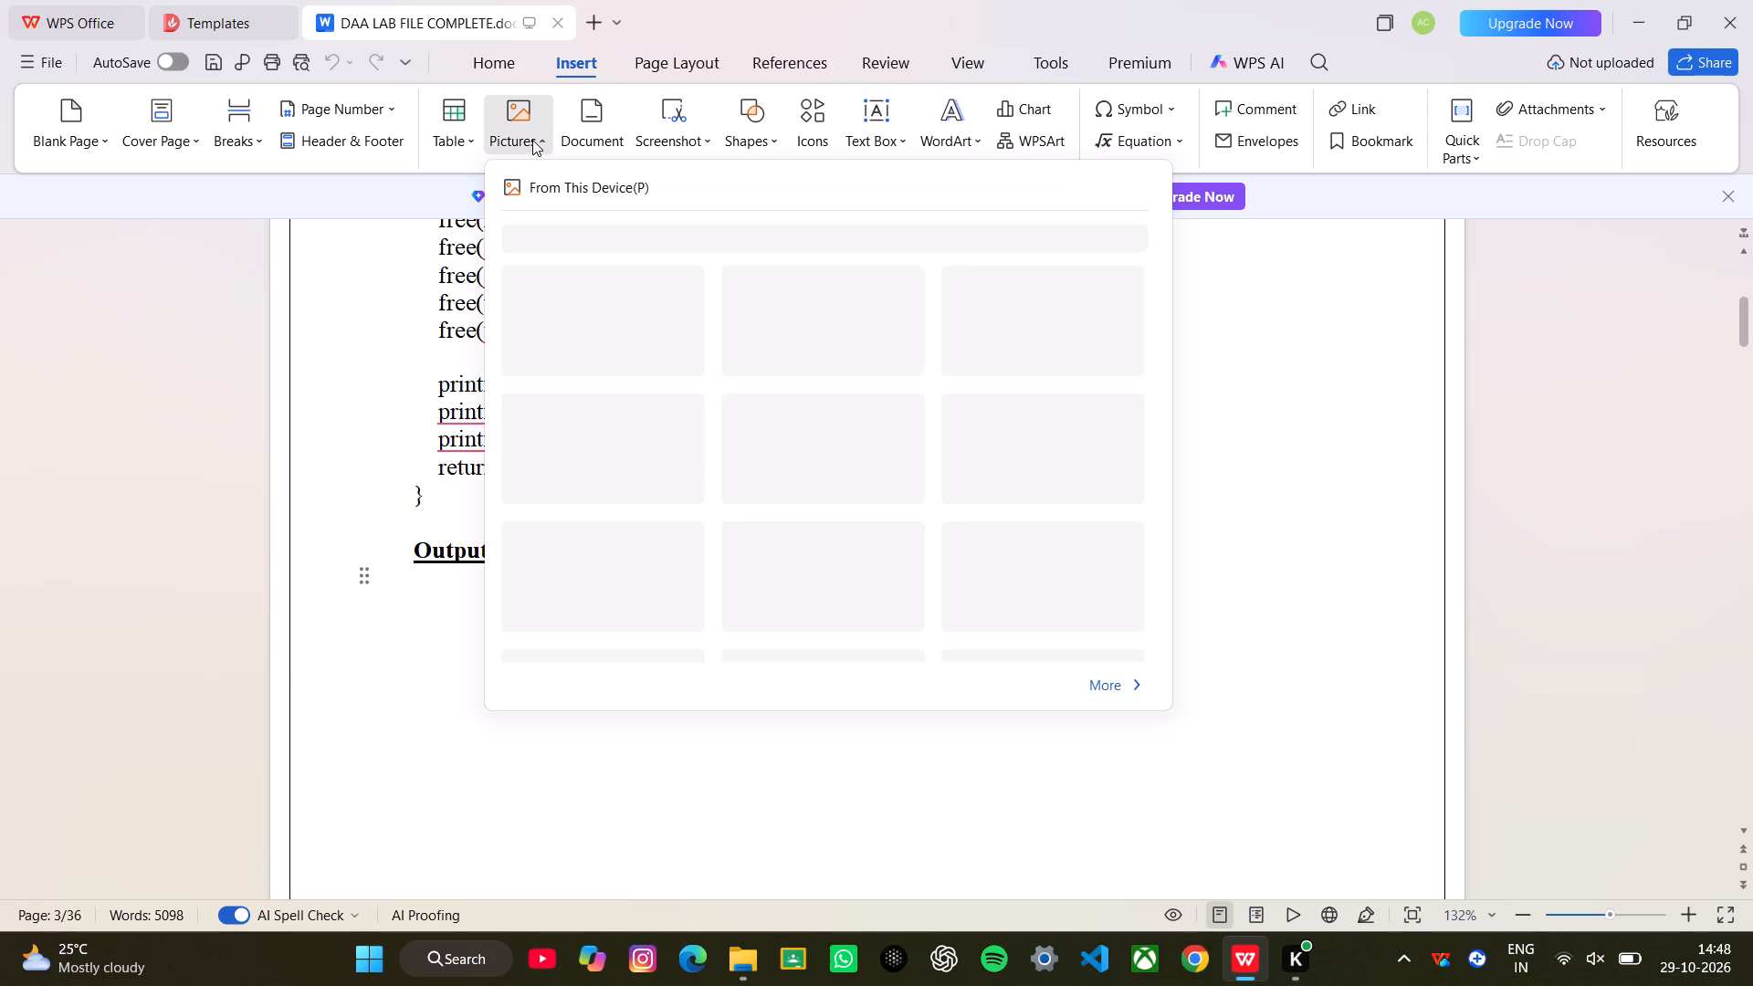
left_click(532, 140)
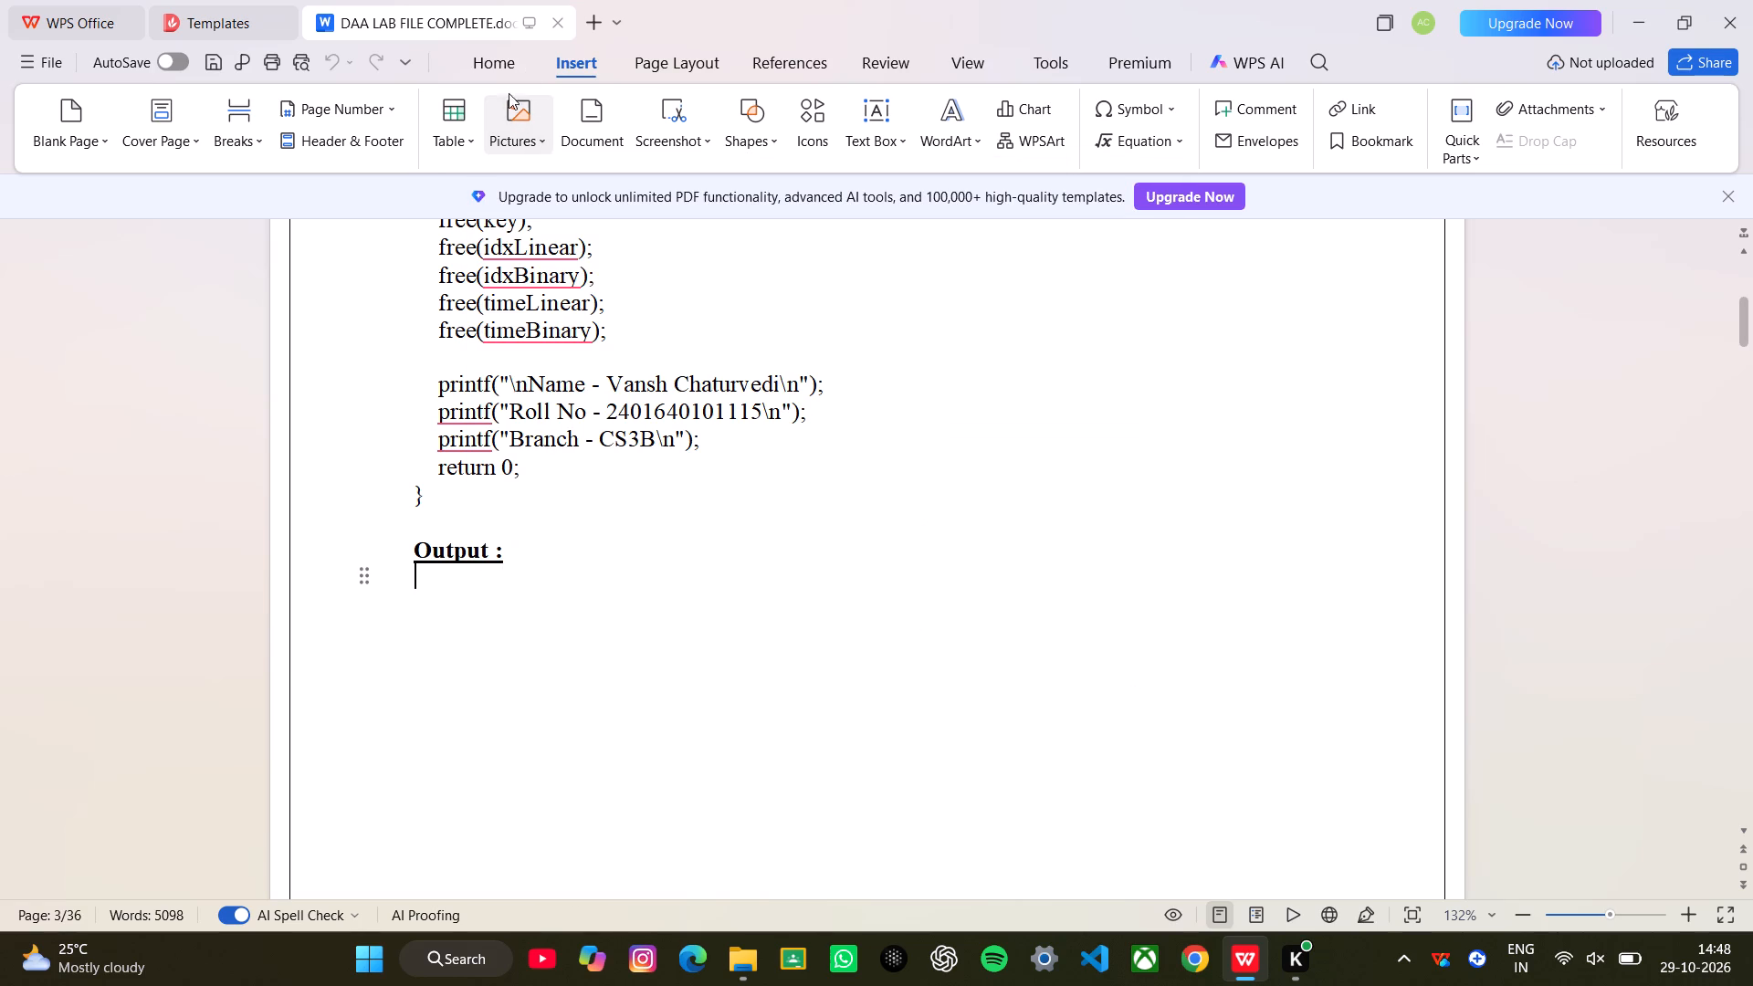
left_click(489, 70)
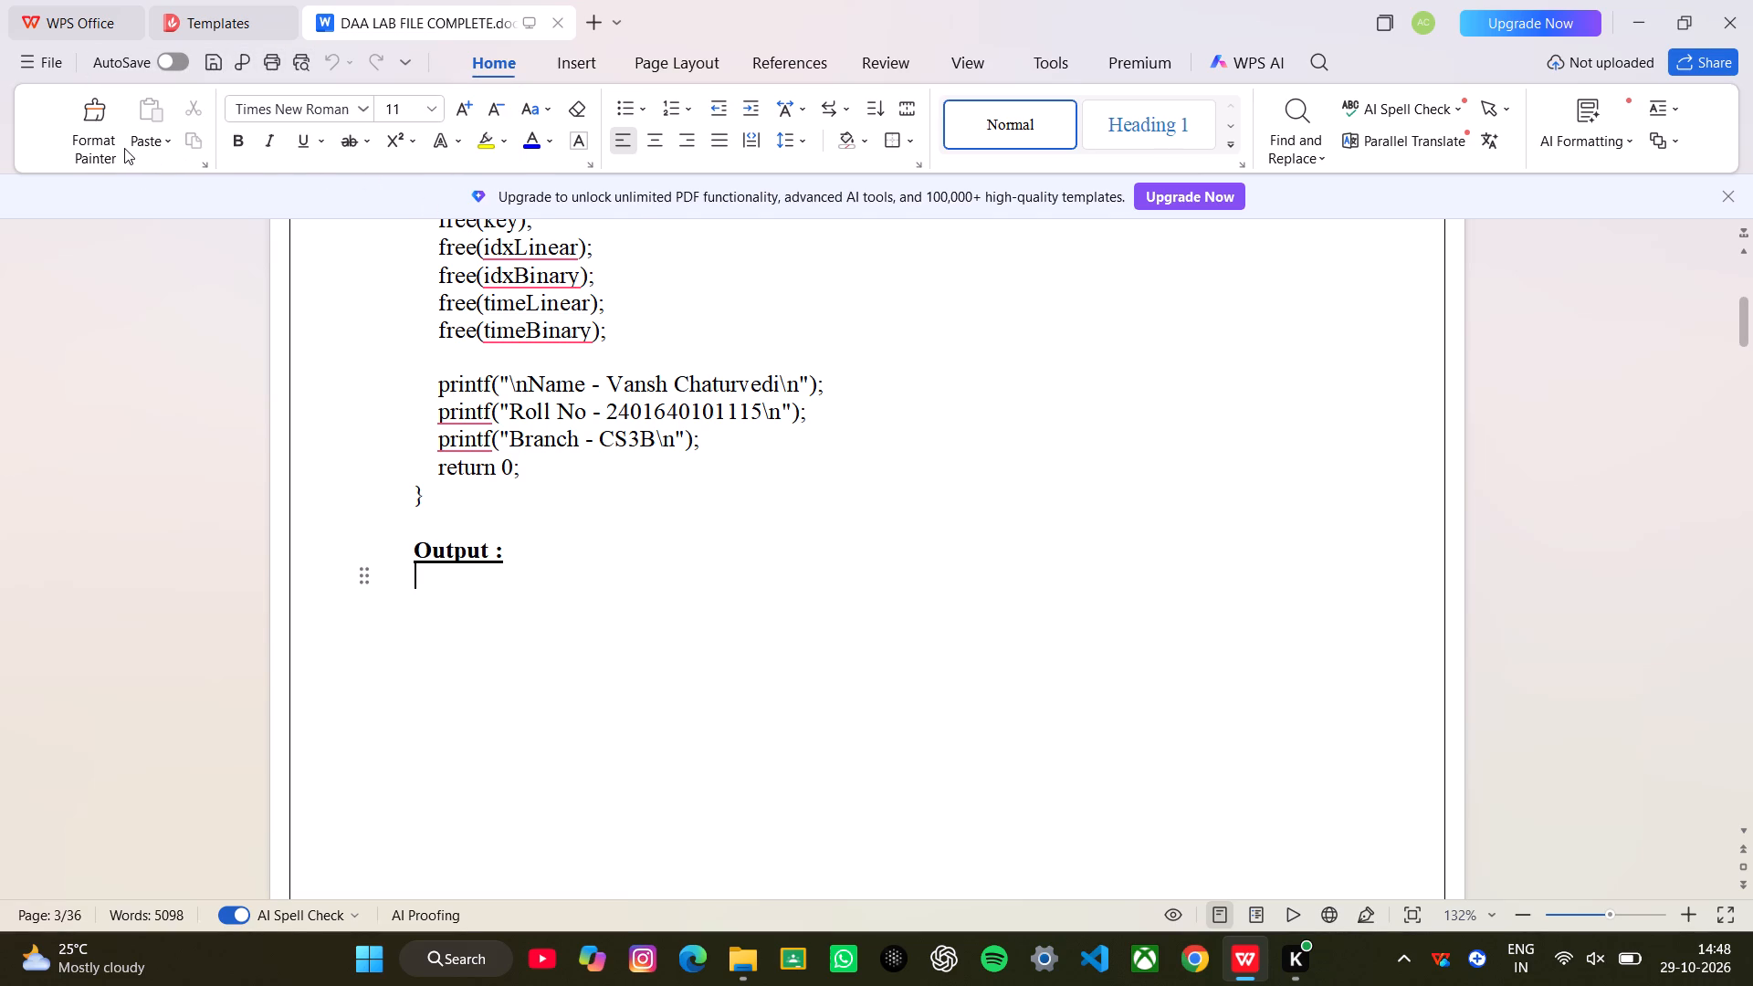
Pick up the formatting of the empty line below the Output heading with the Format Painter.
left_click(100, 128)
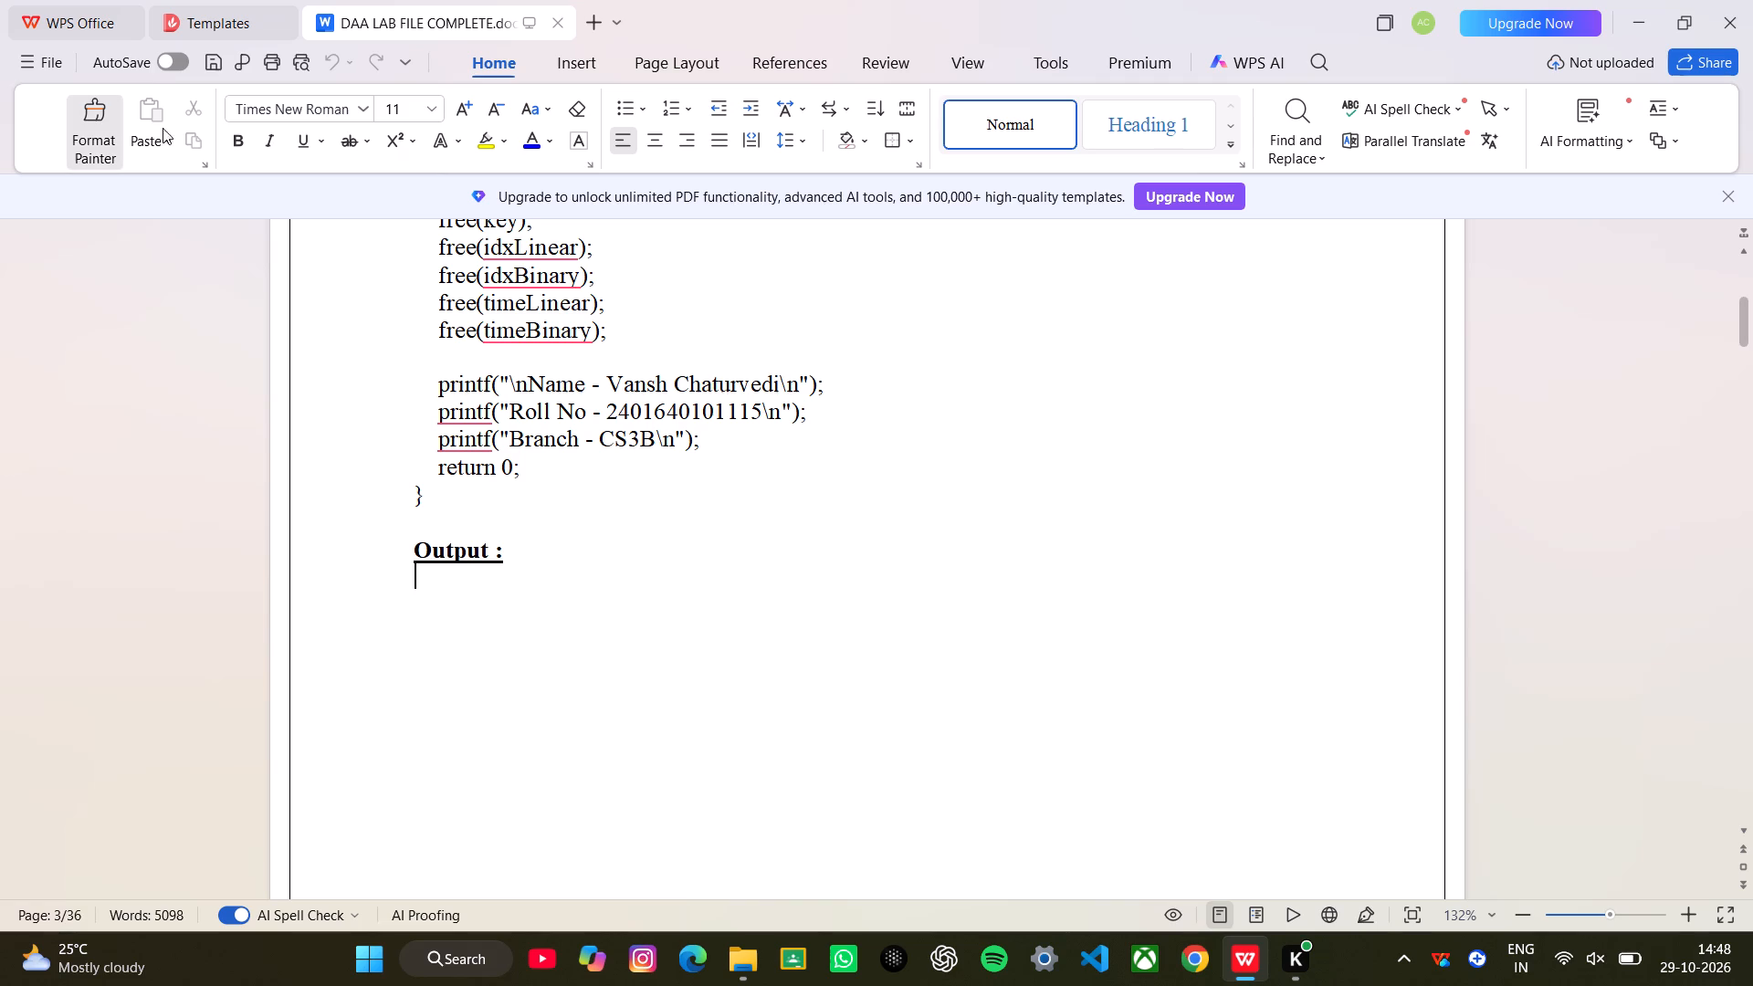
Switch to the Templates page and close it.
left_click(199, 25)
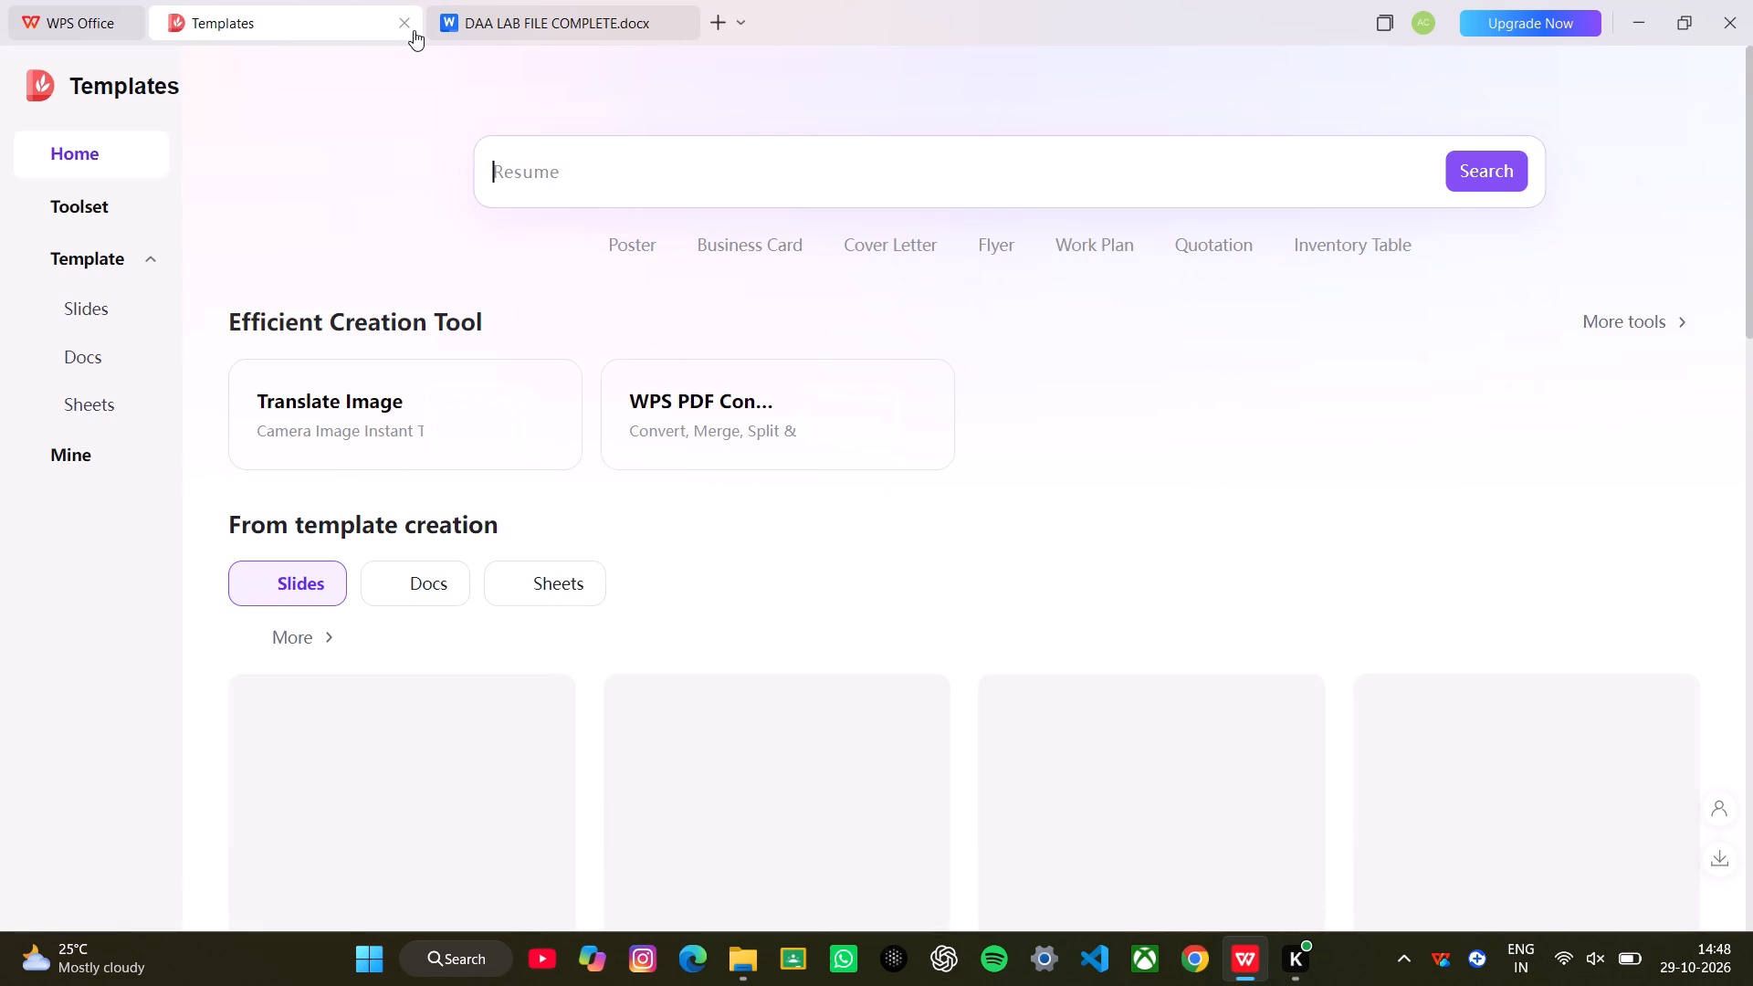
left_click(414, 30)
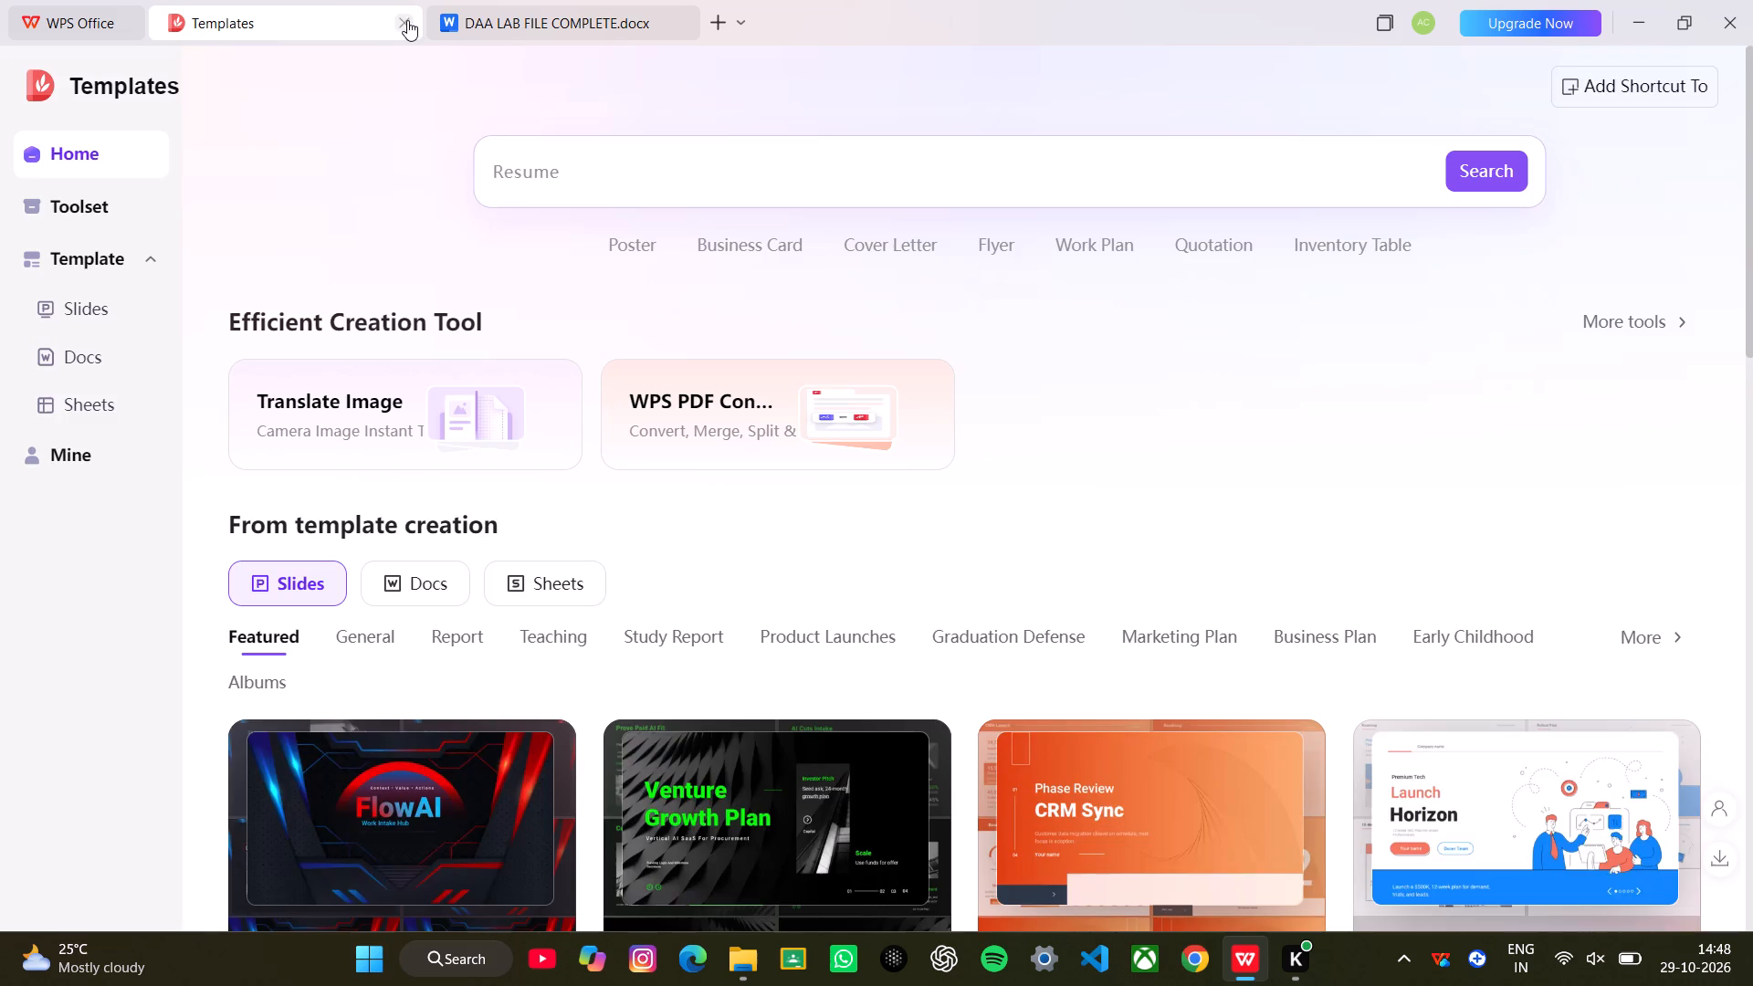
left_click(408, 26)
Check the WPS Office home page, dismissing the WPS Pro+ discount offer, and return to the space below the Output heading in DAA LAB FILE COMPLETE.
left_click(124, 21)
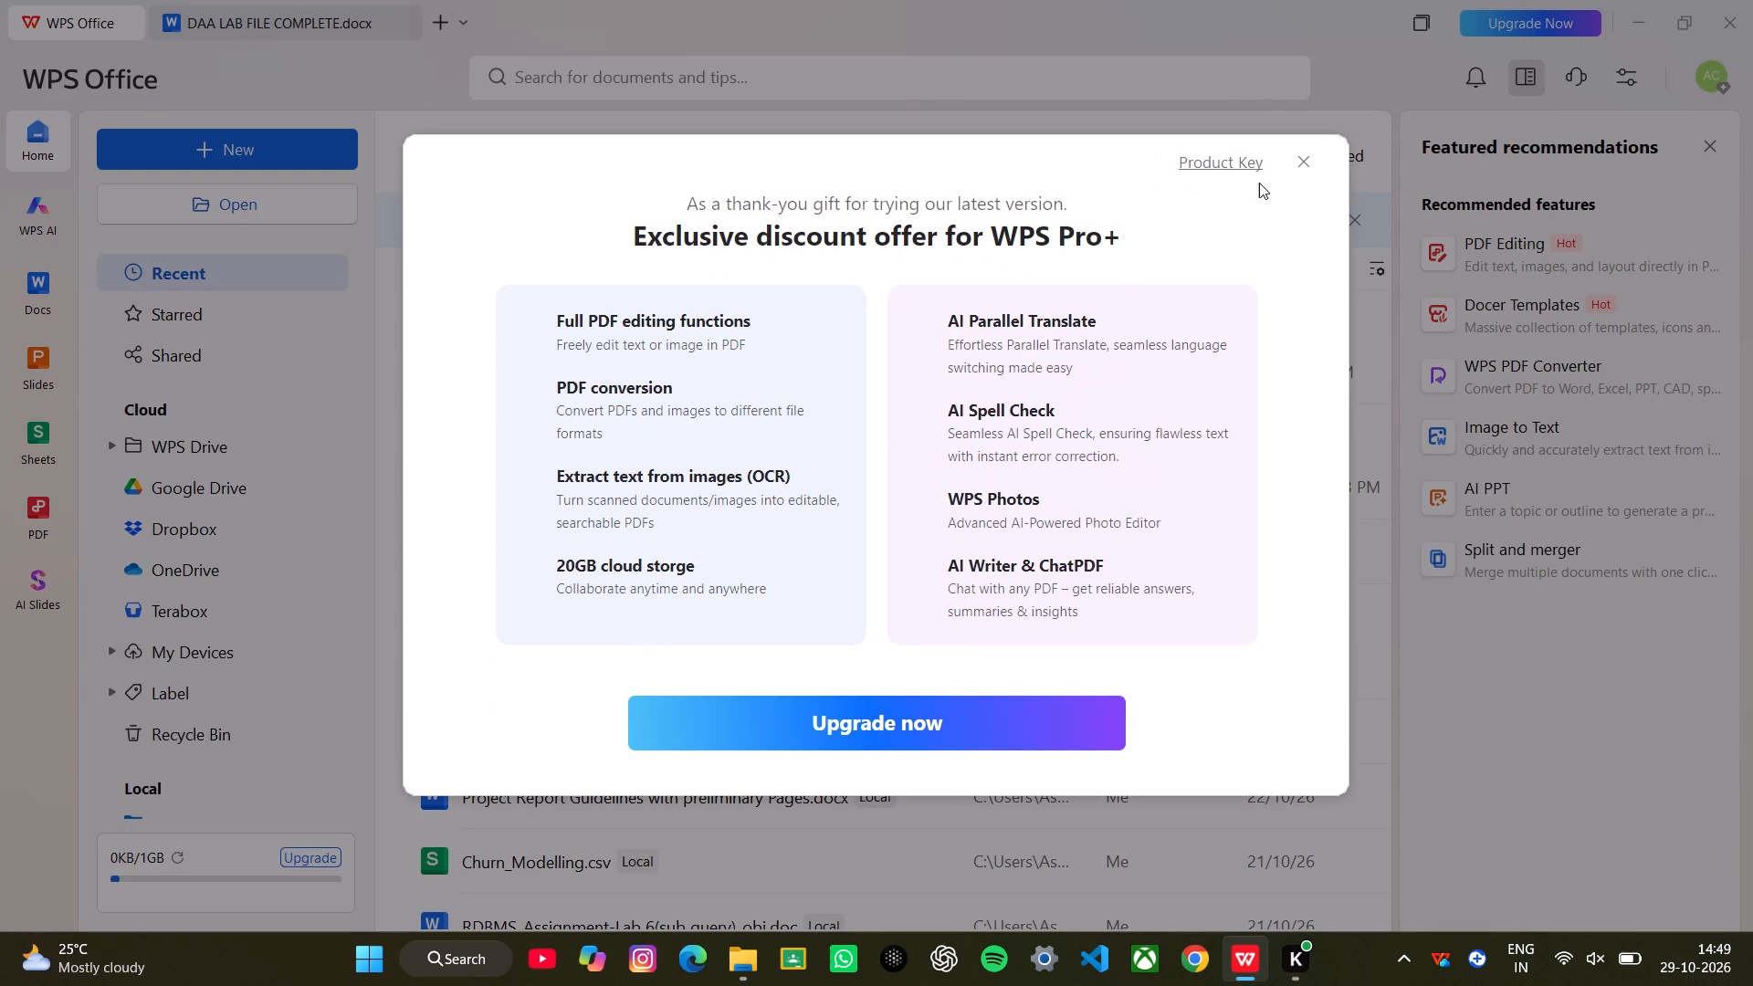
left_click(1316, 159)
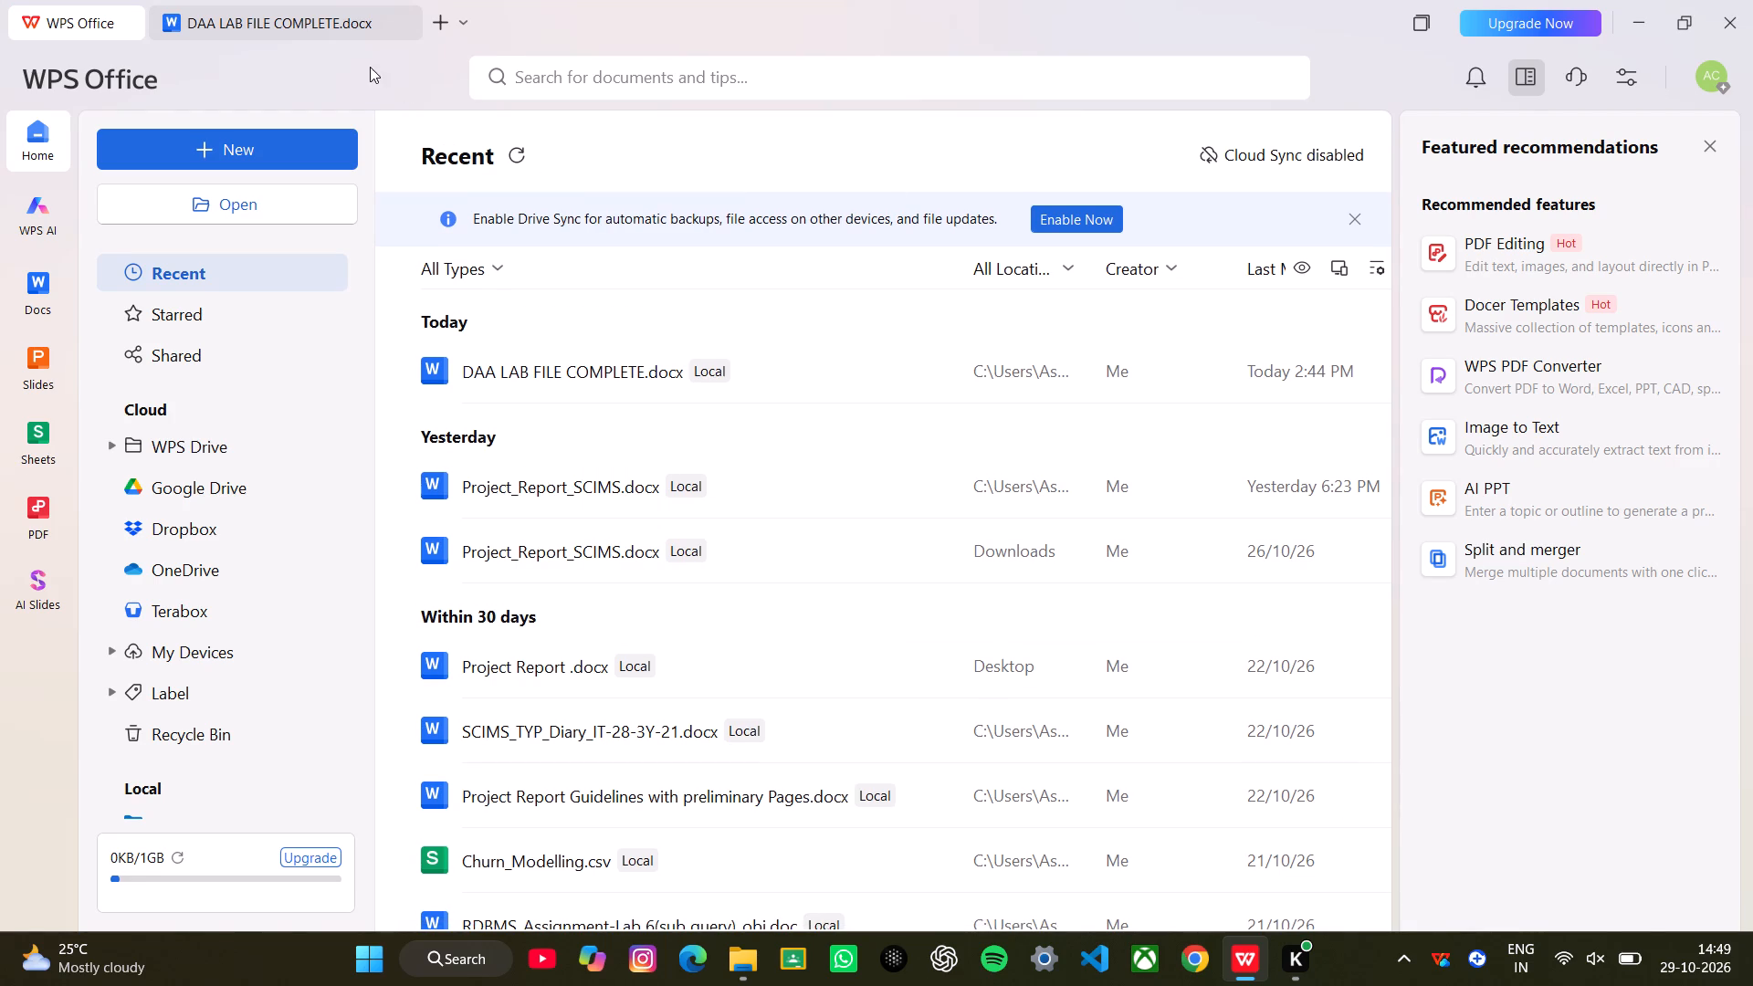
left_click(229, 16)
scroll(570, 480, "down", 1)
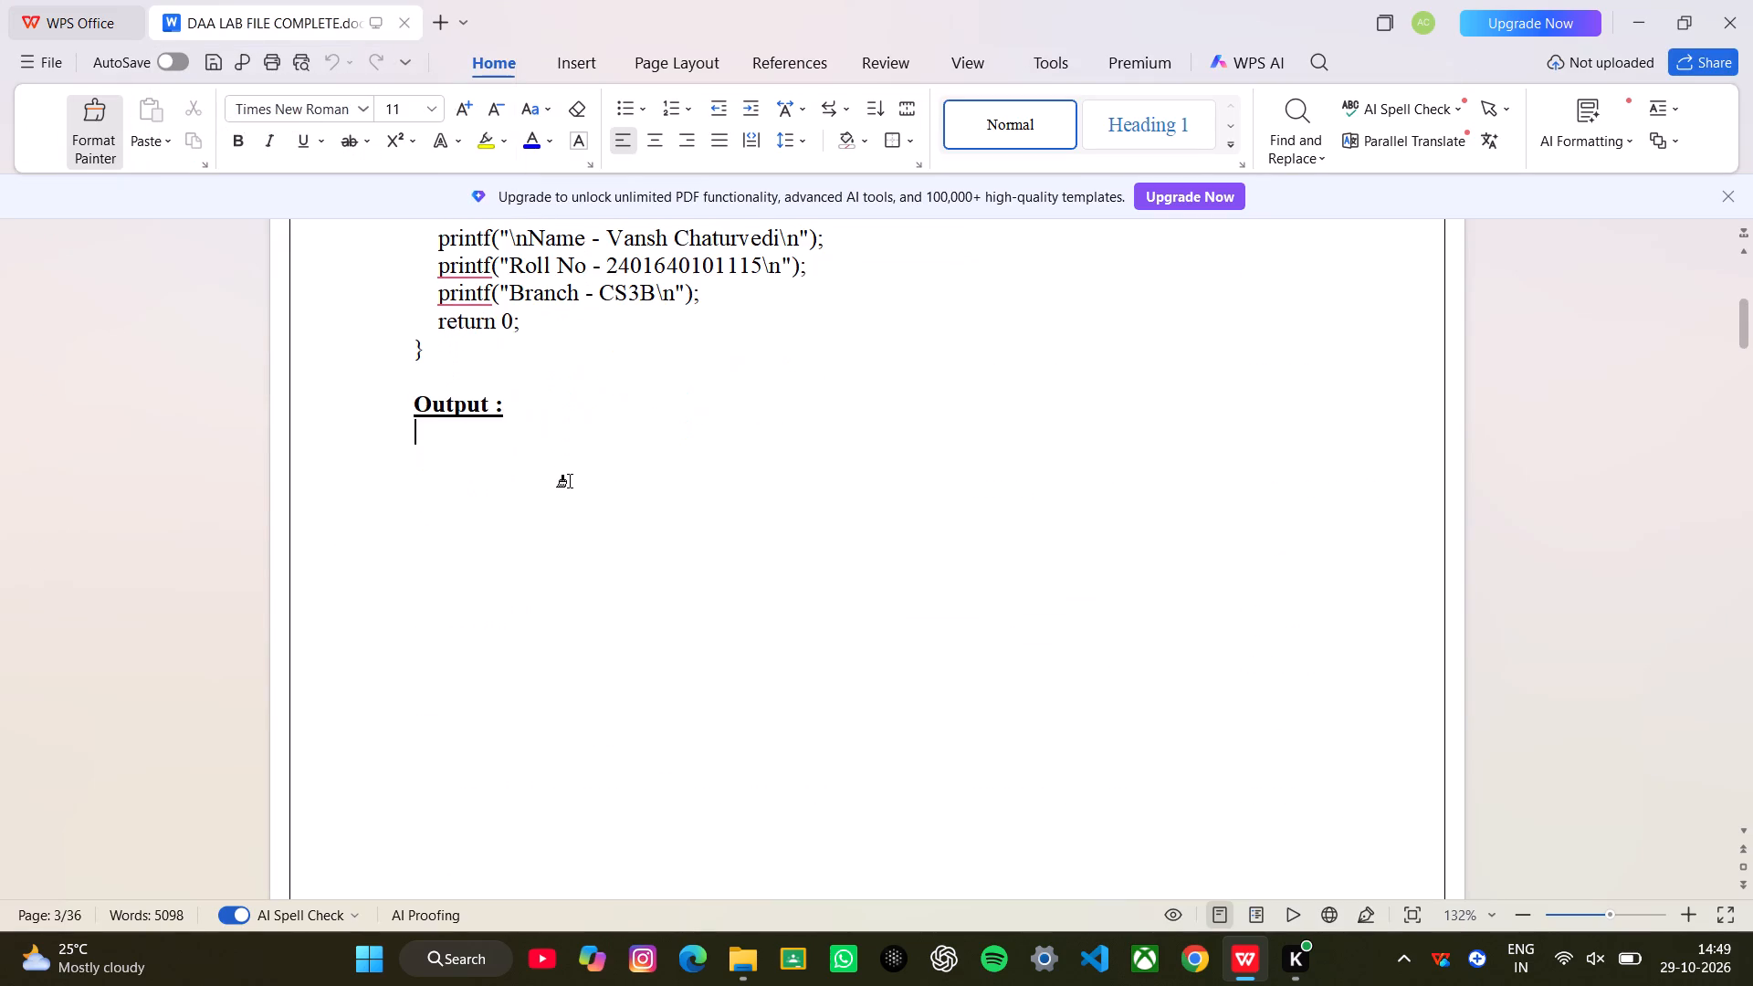
Browse the Featured stock pictures offered for insertion below the Output heading, and leave the gallery without inserting one.
scroll(570, 480, "down", 1)
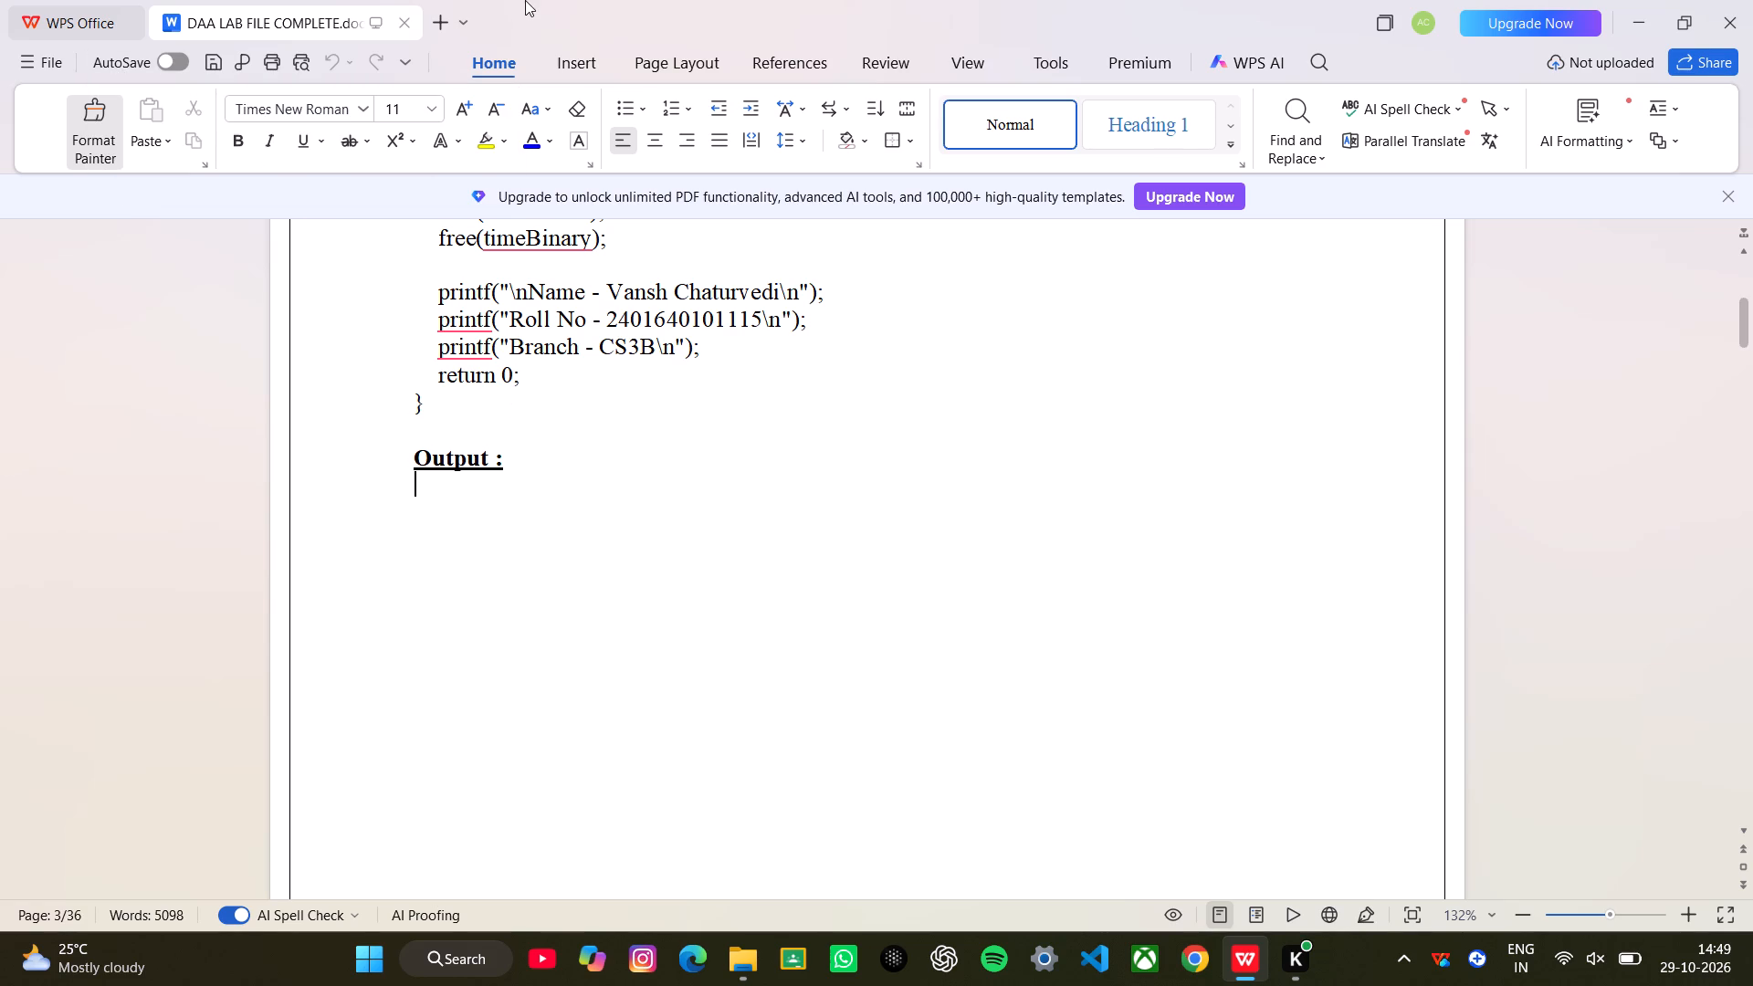
left_click(579, 55)
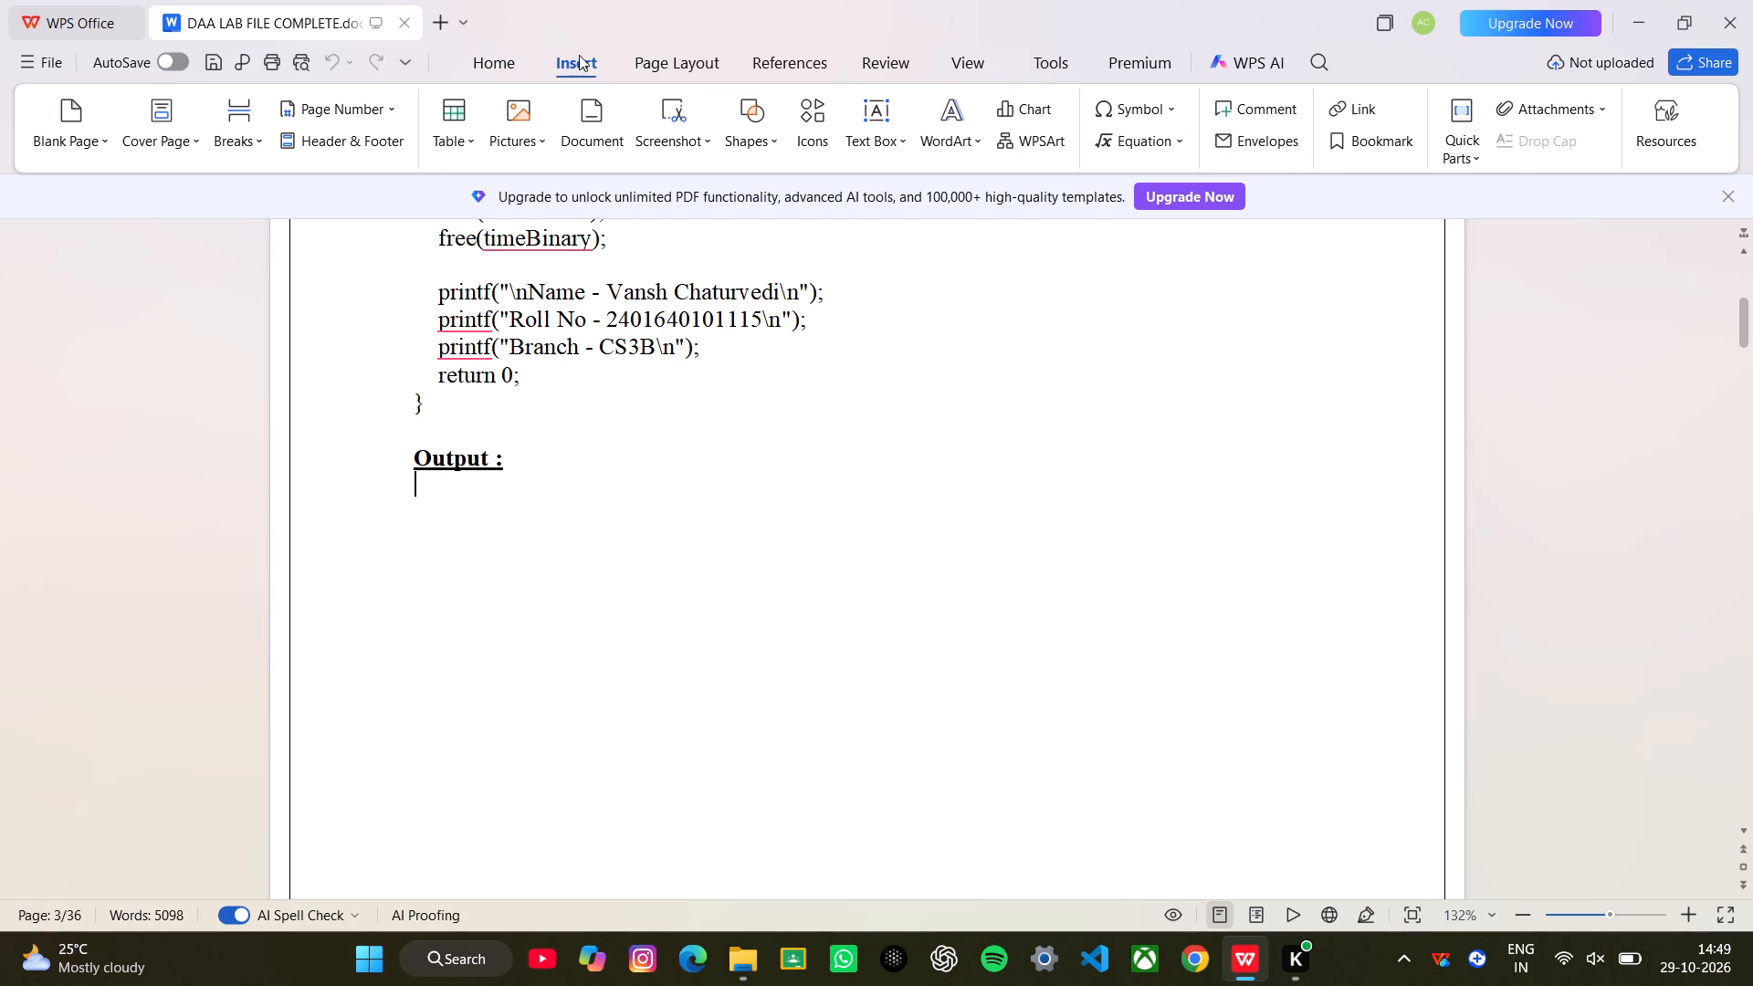
left_click(512, 157)
left_click(505, 131)
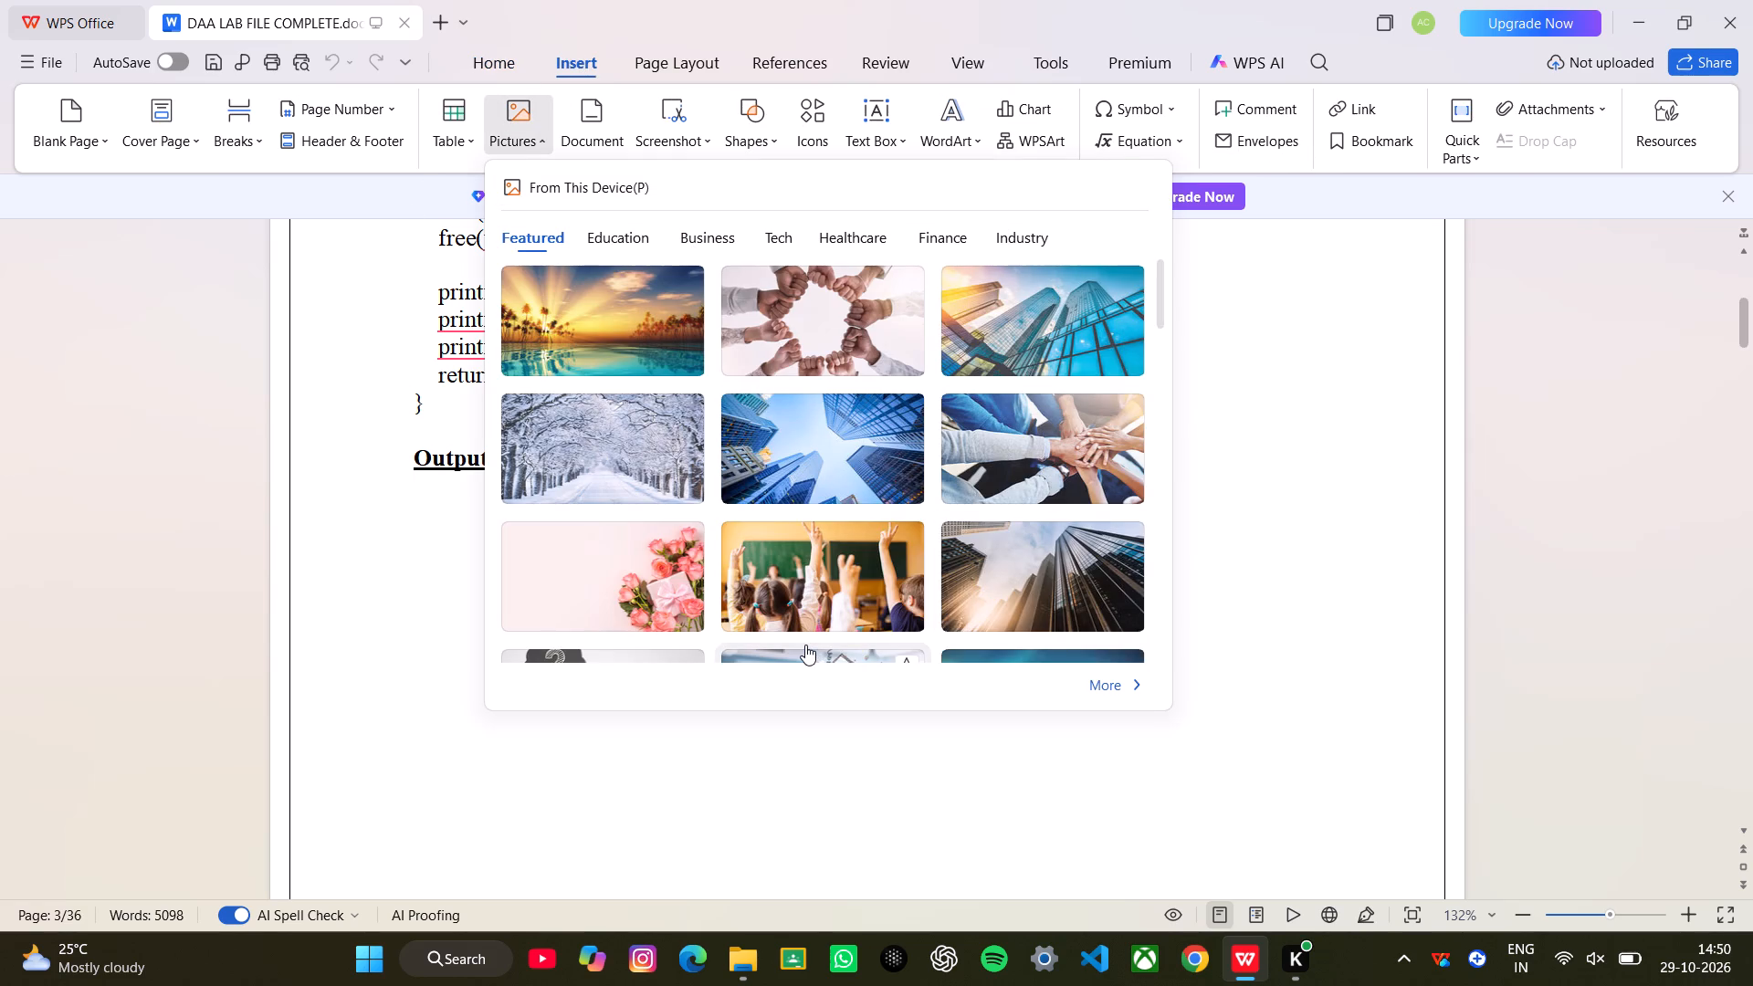
scroll(805, 645, "down", 5)
scroll(762, 485, "down", 10)
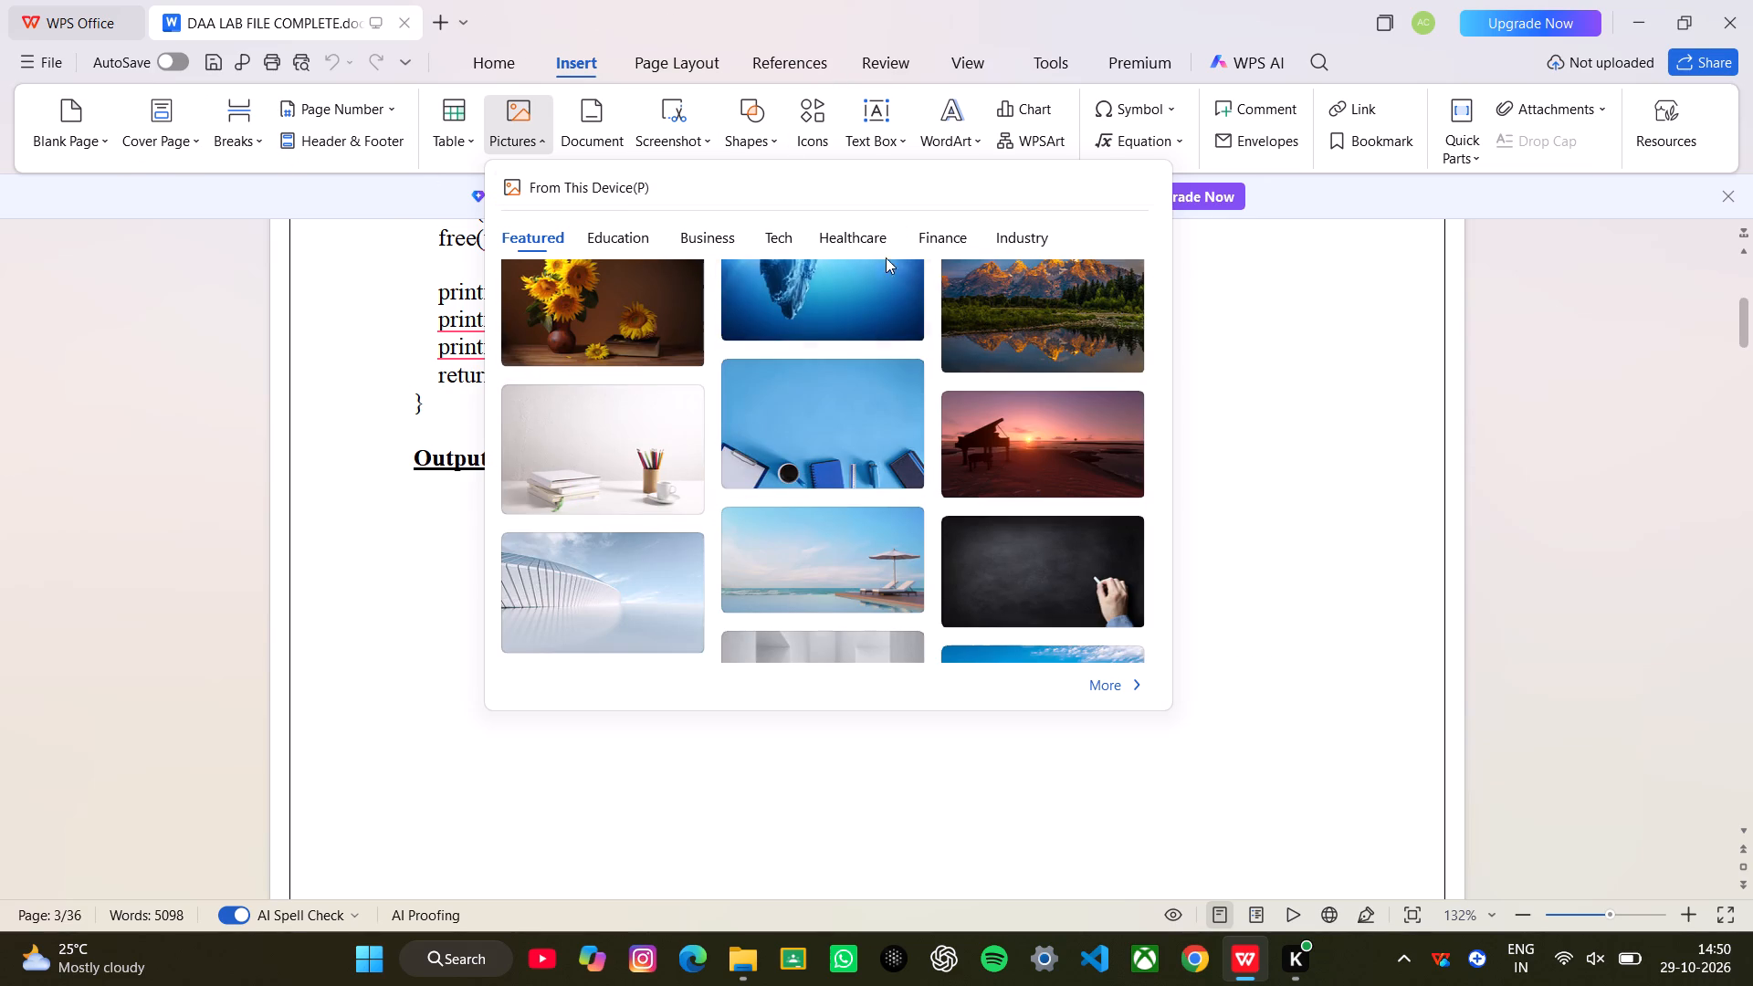
scroll(856, 376, "down", 1)
scroll(856, 376, "up", 3)
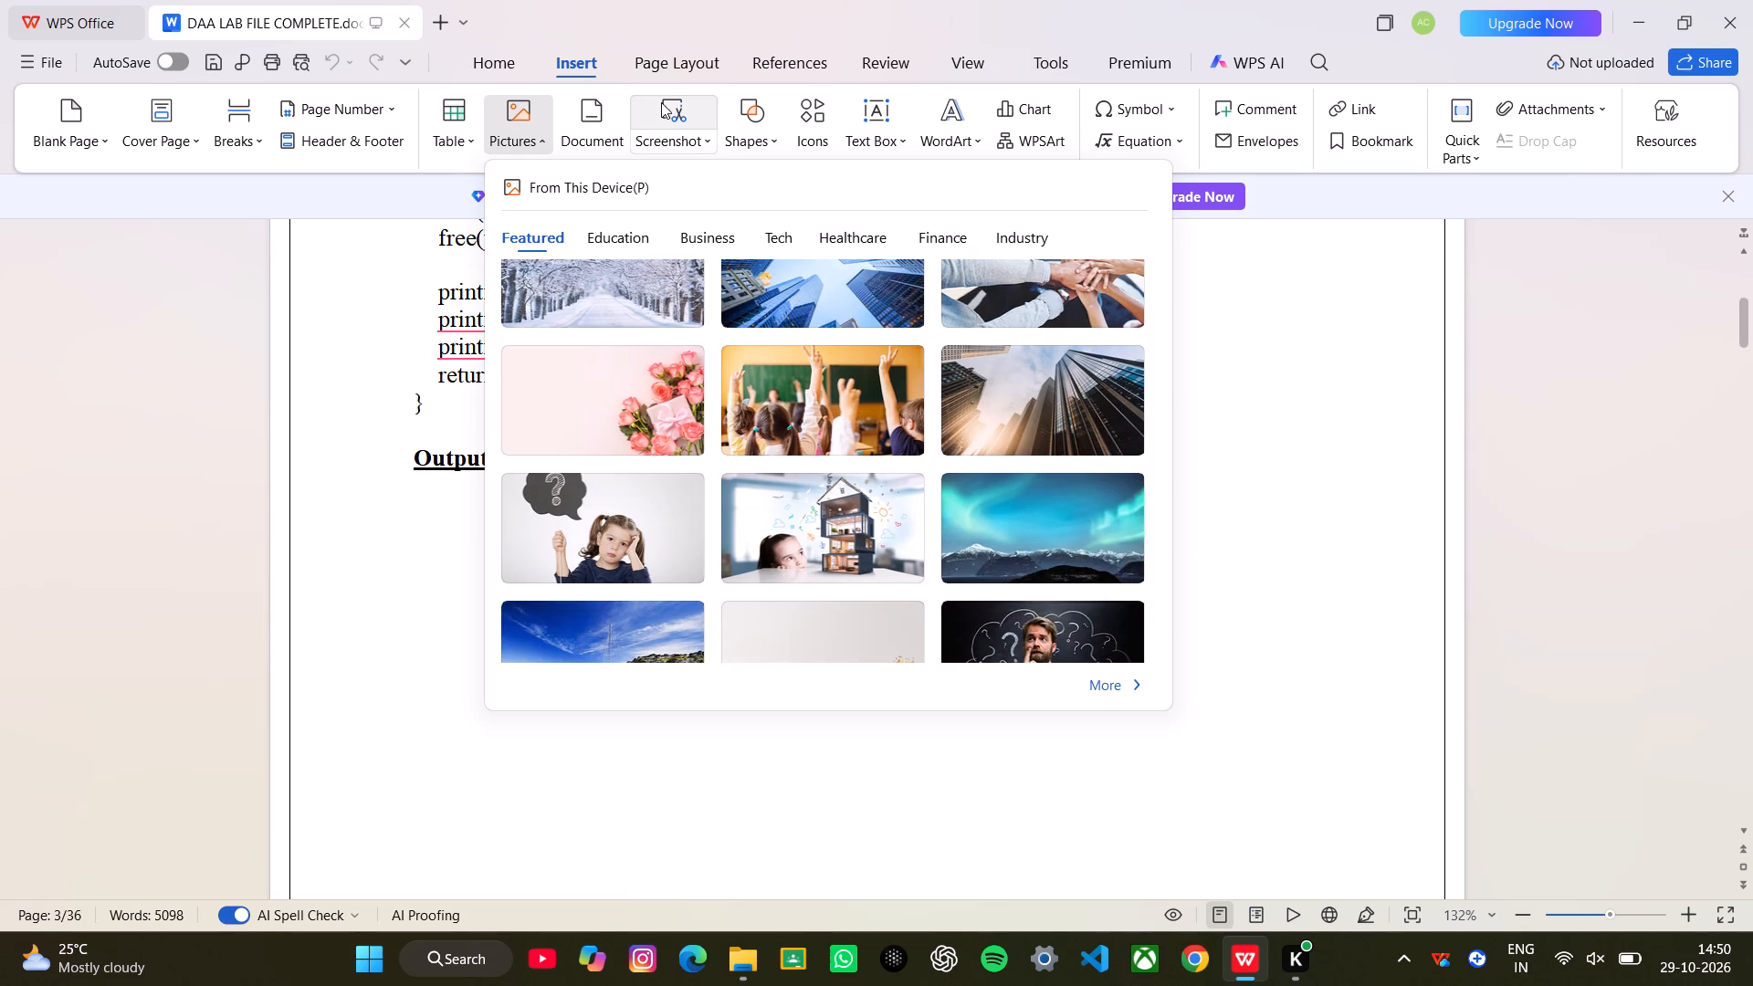
left_click(790, 47)
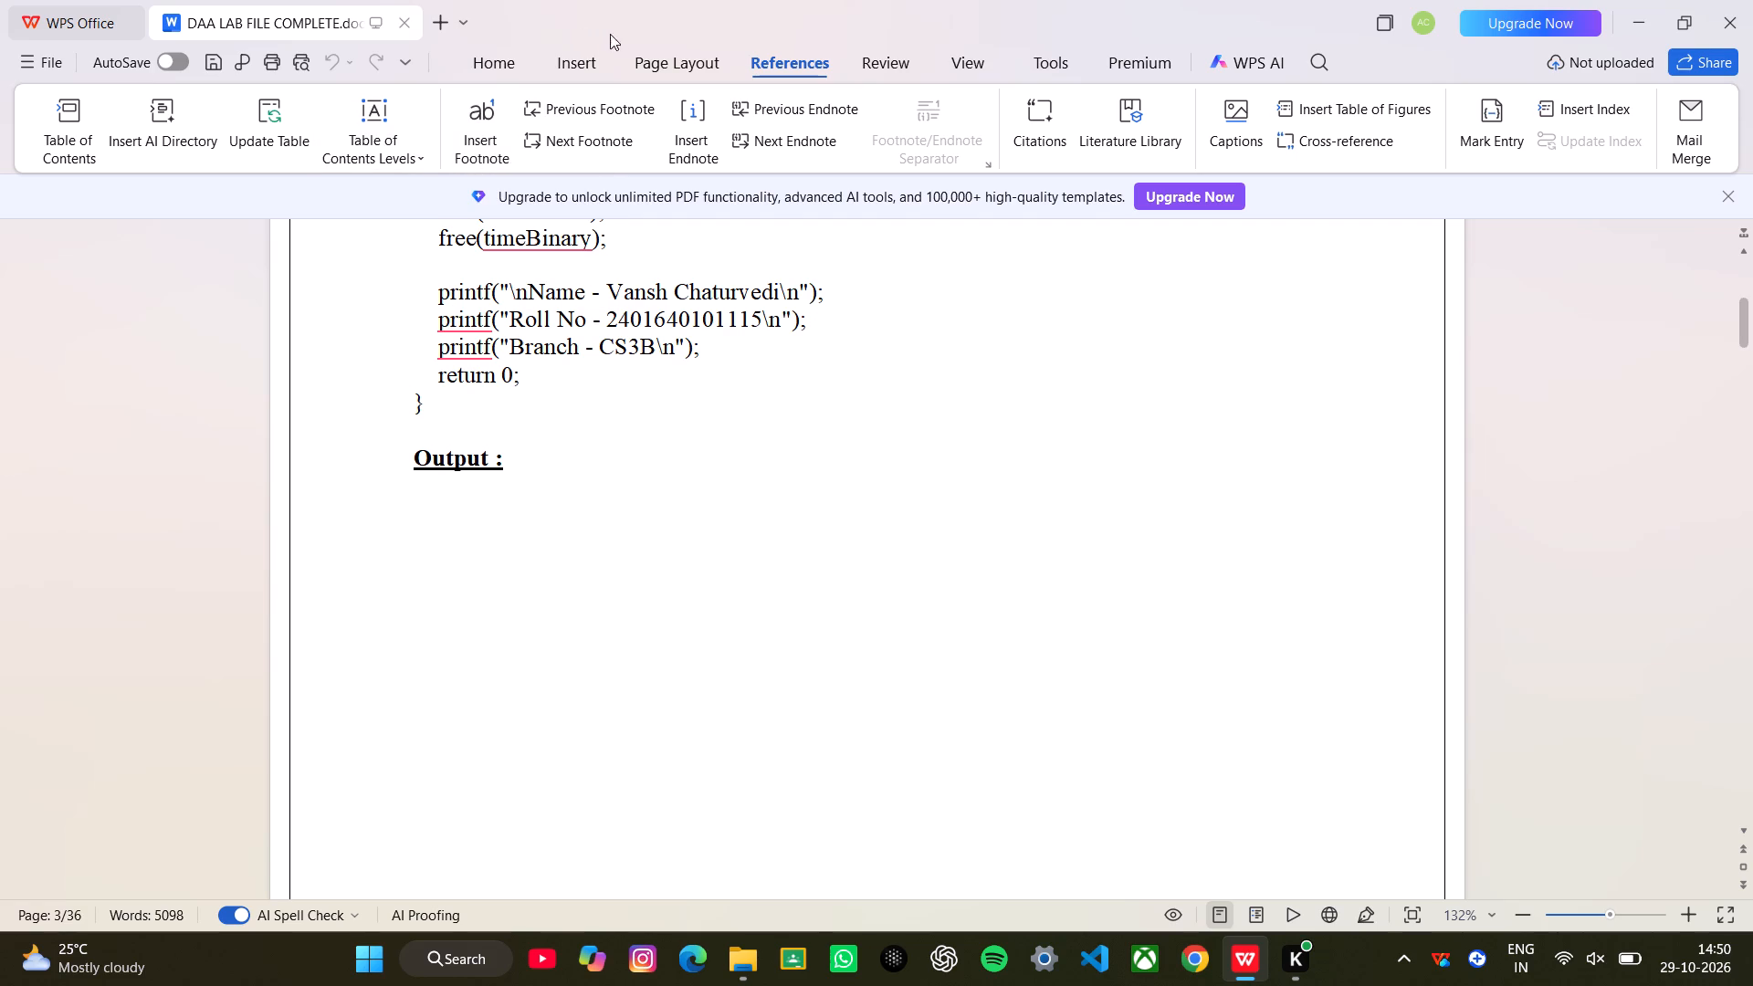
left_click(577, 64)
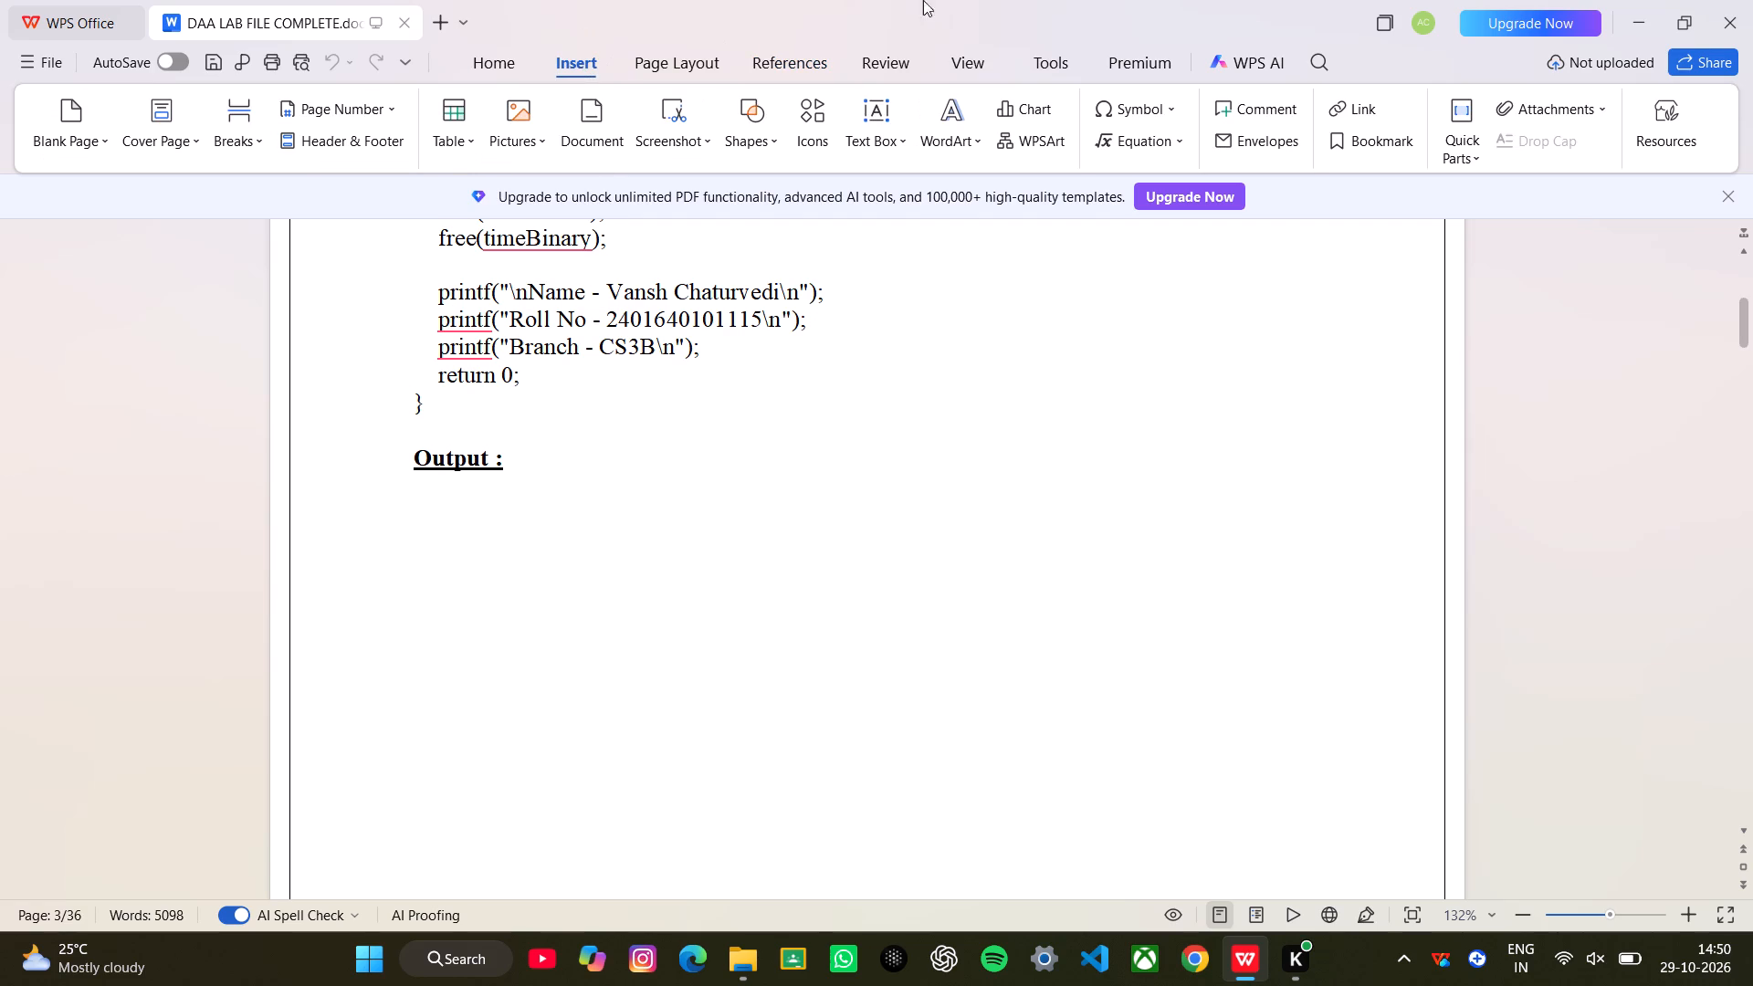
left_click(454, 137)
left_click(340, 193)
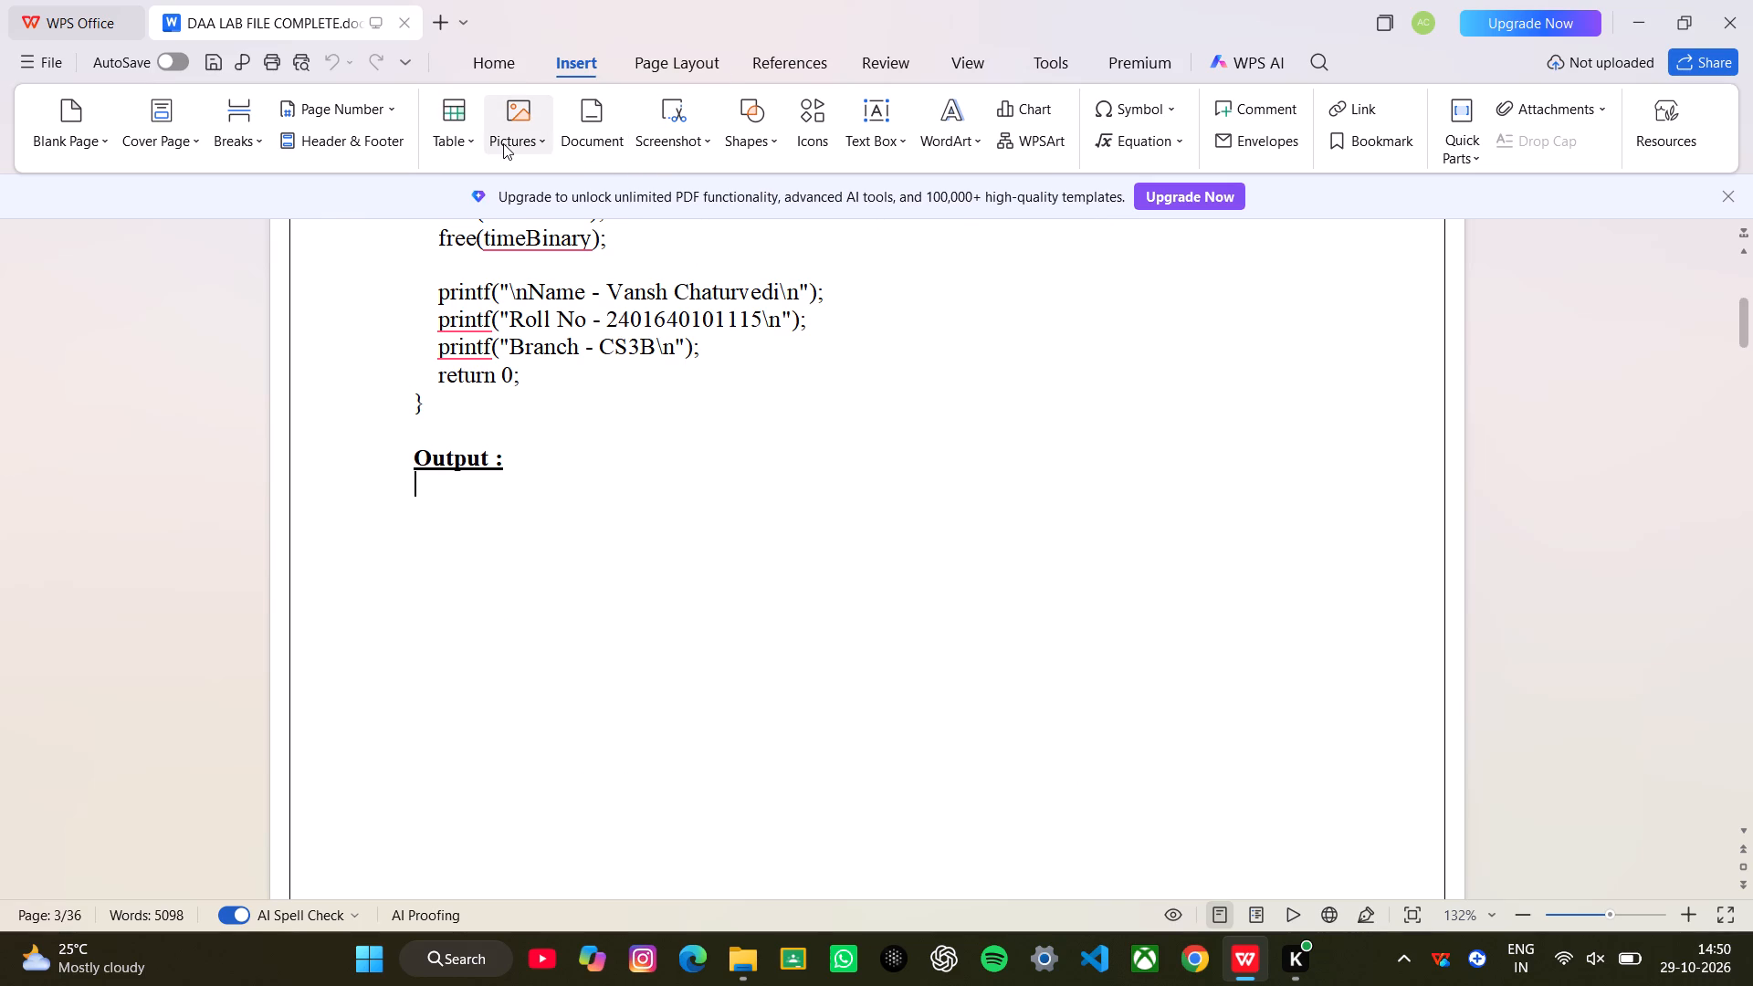
Check the Downloads folder in the Insert Document dialog, and close the dialog without inserting a file.
left_click(503, 143)
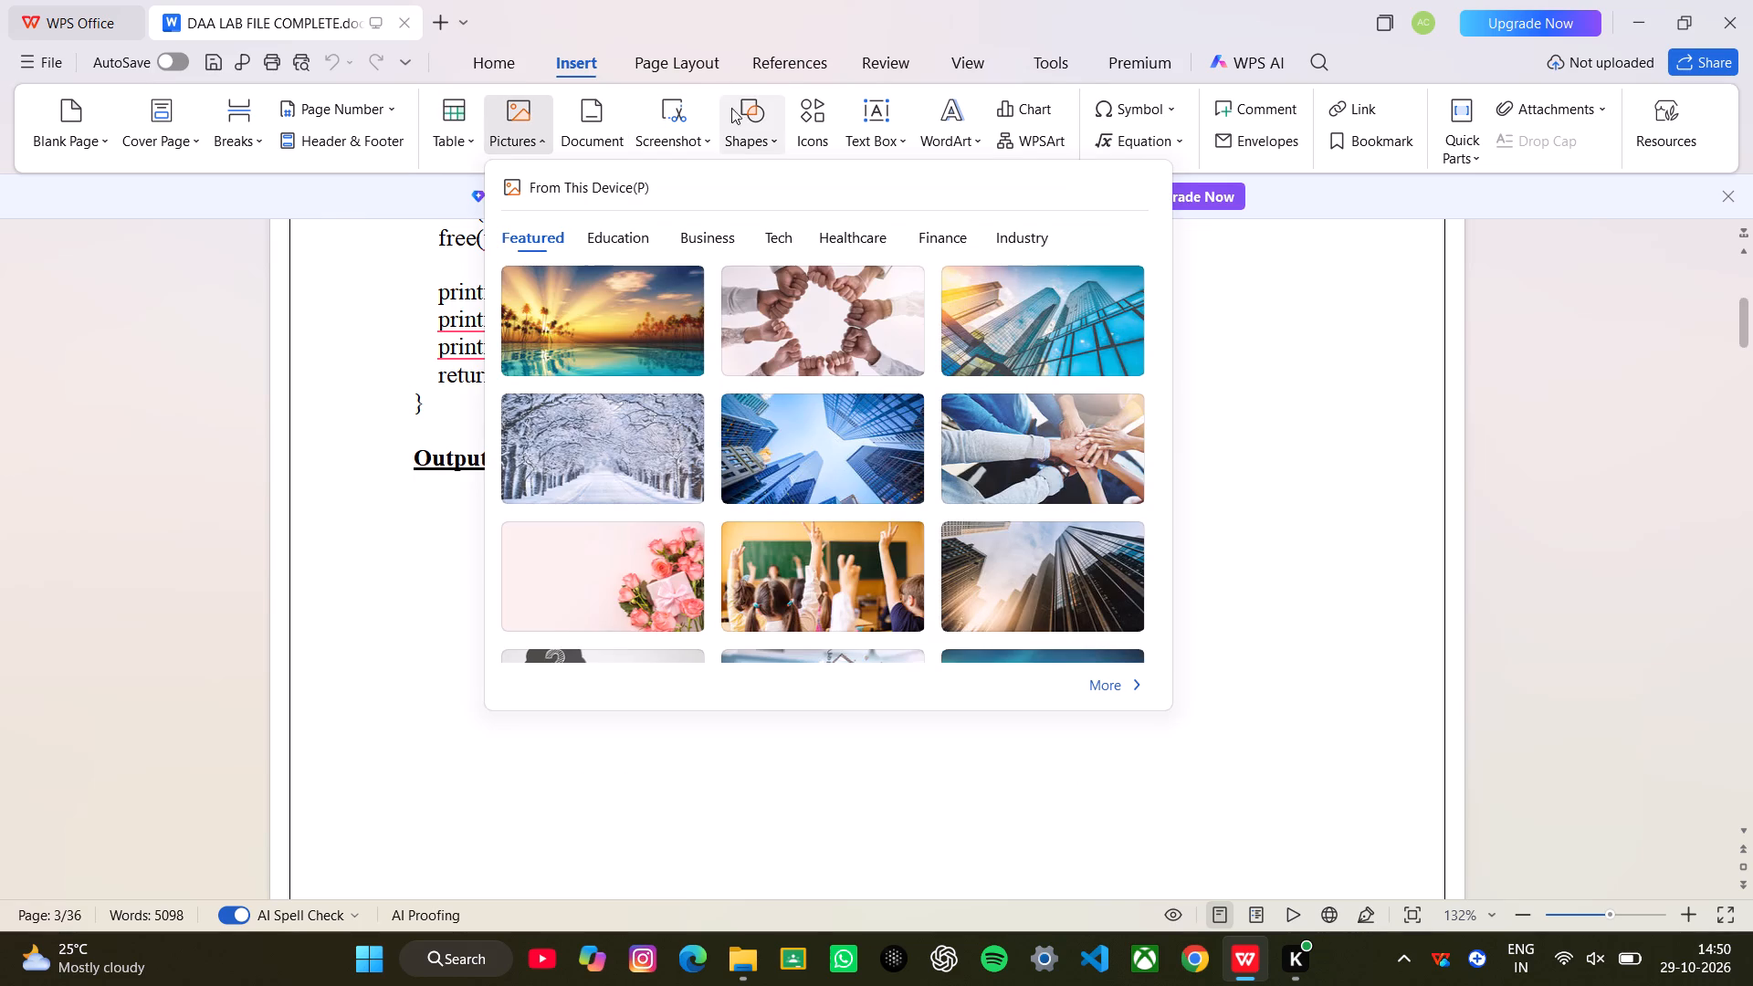
left_click(588, 125)
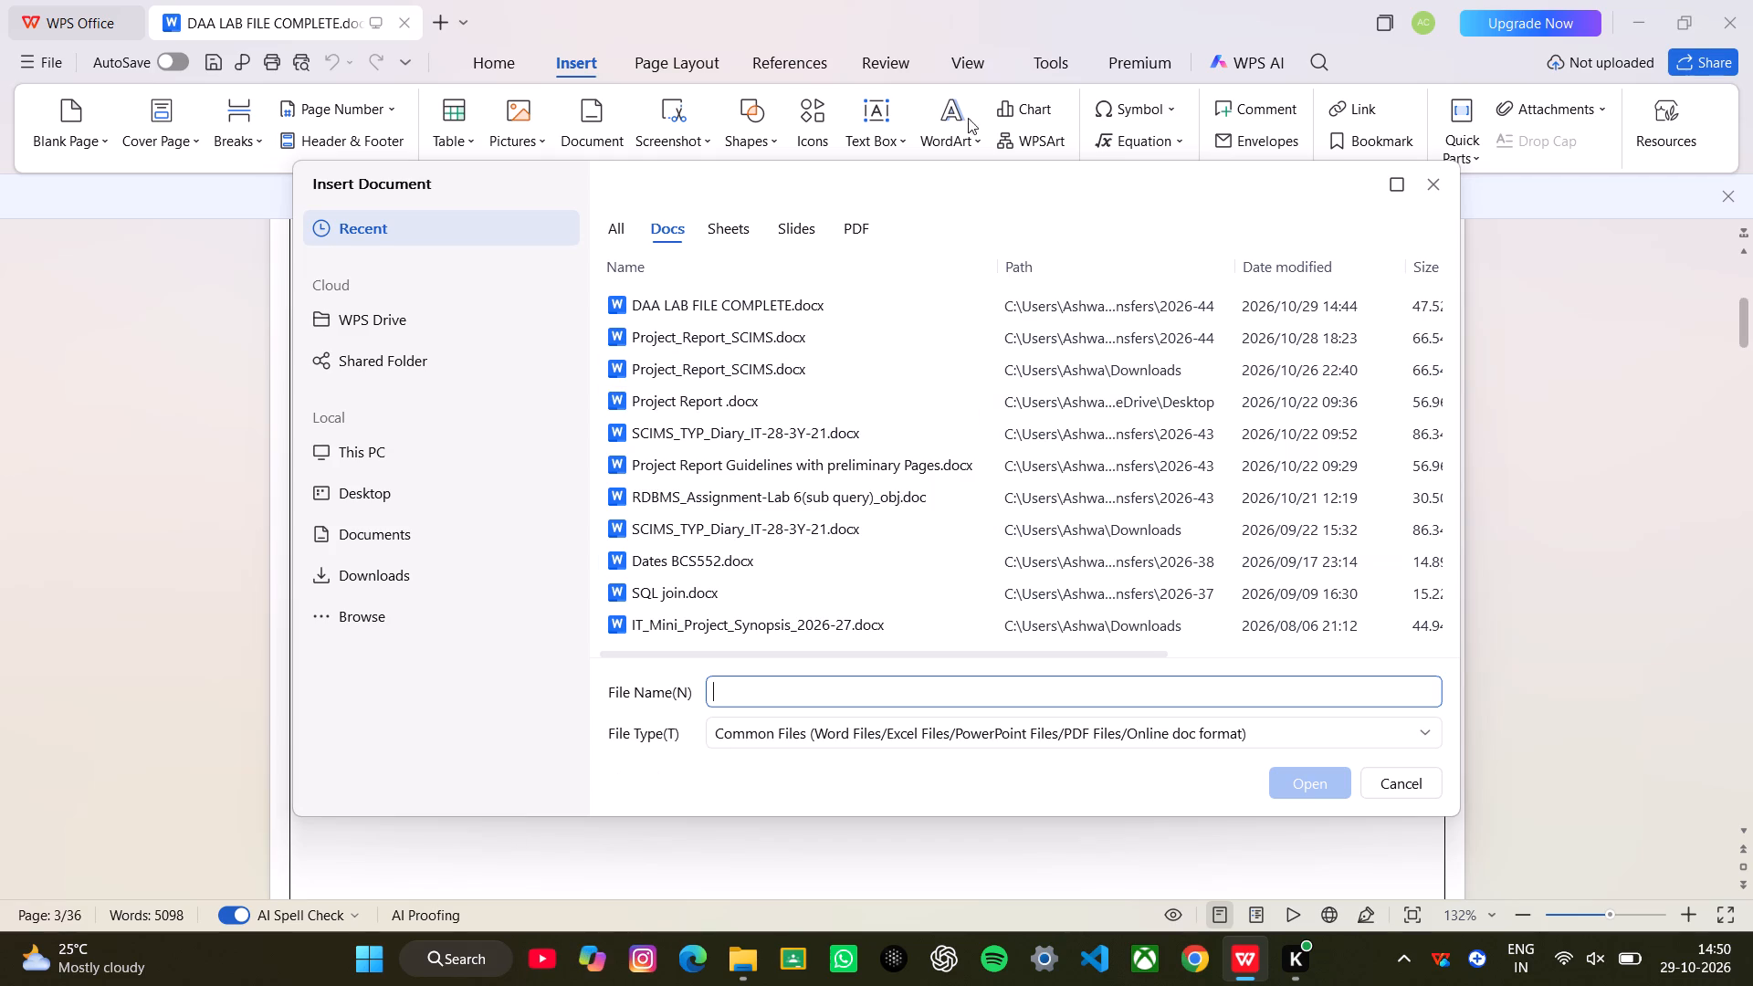
left_click(341, 568)
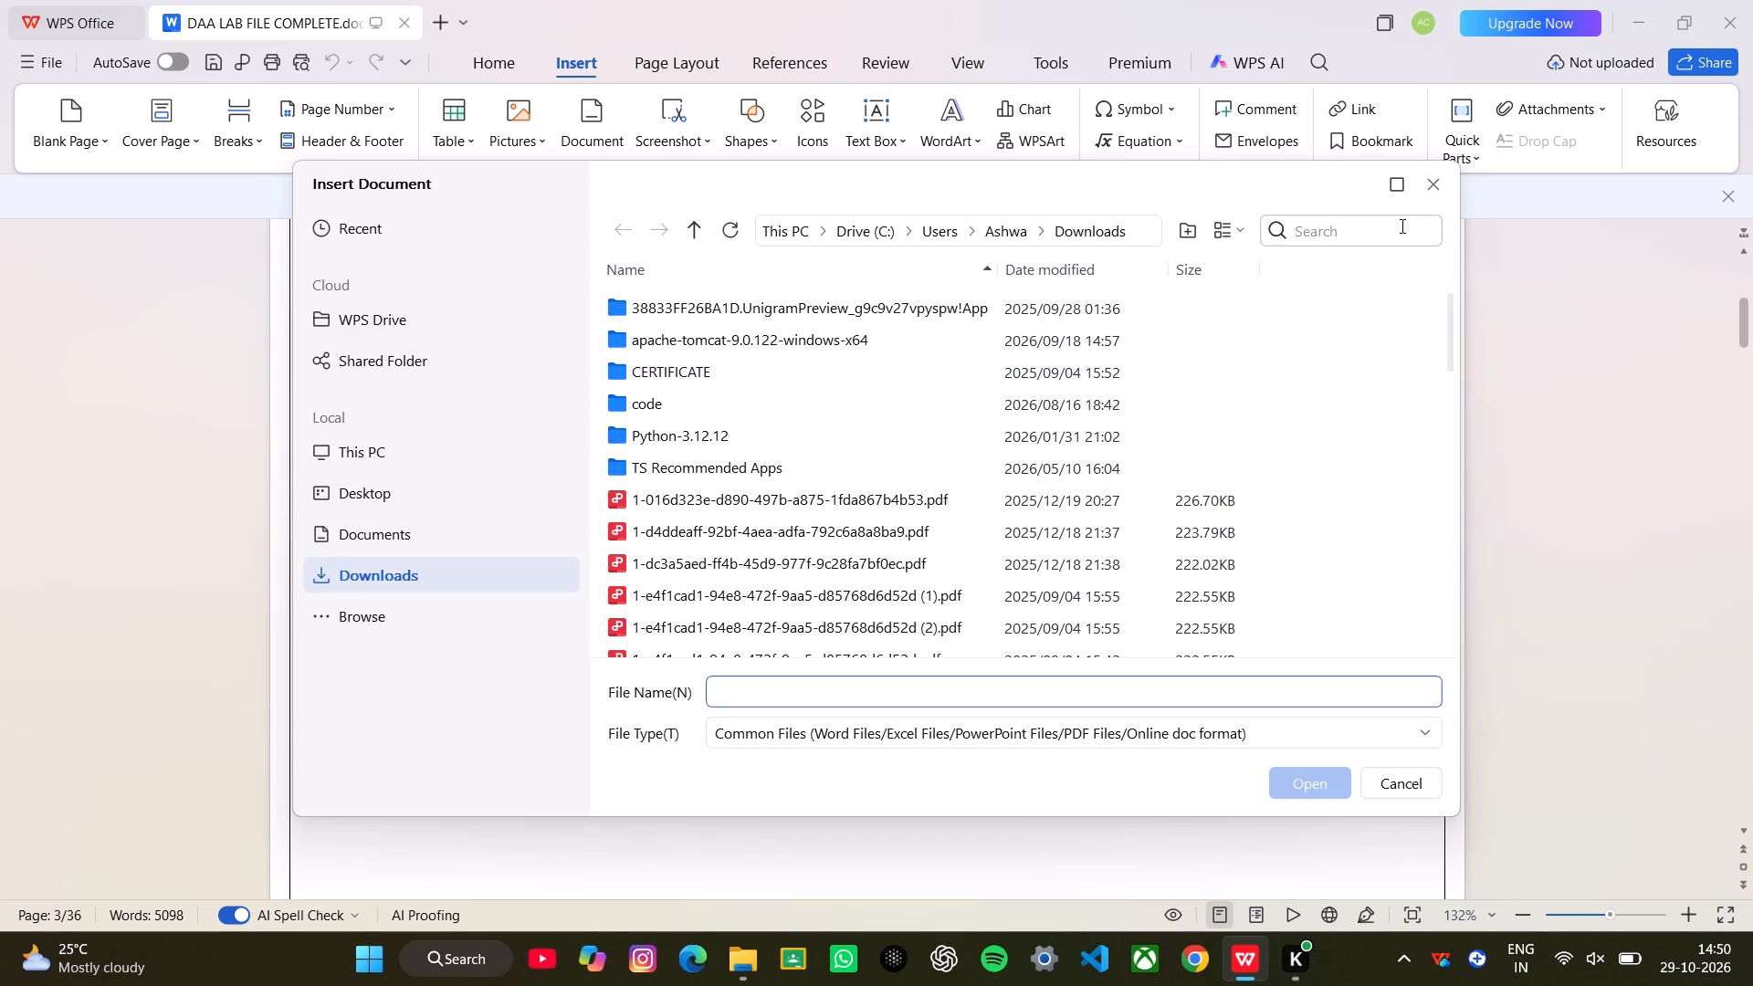
left_click(1433, 188)
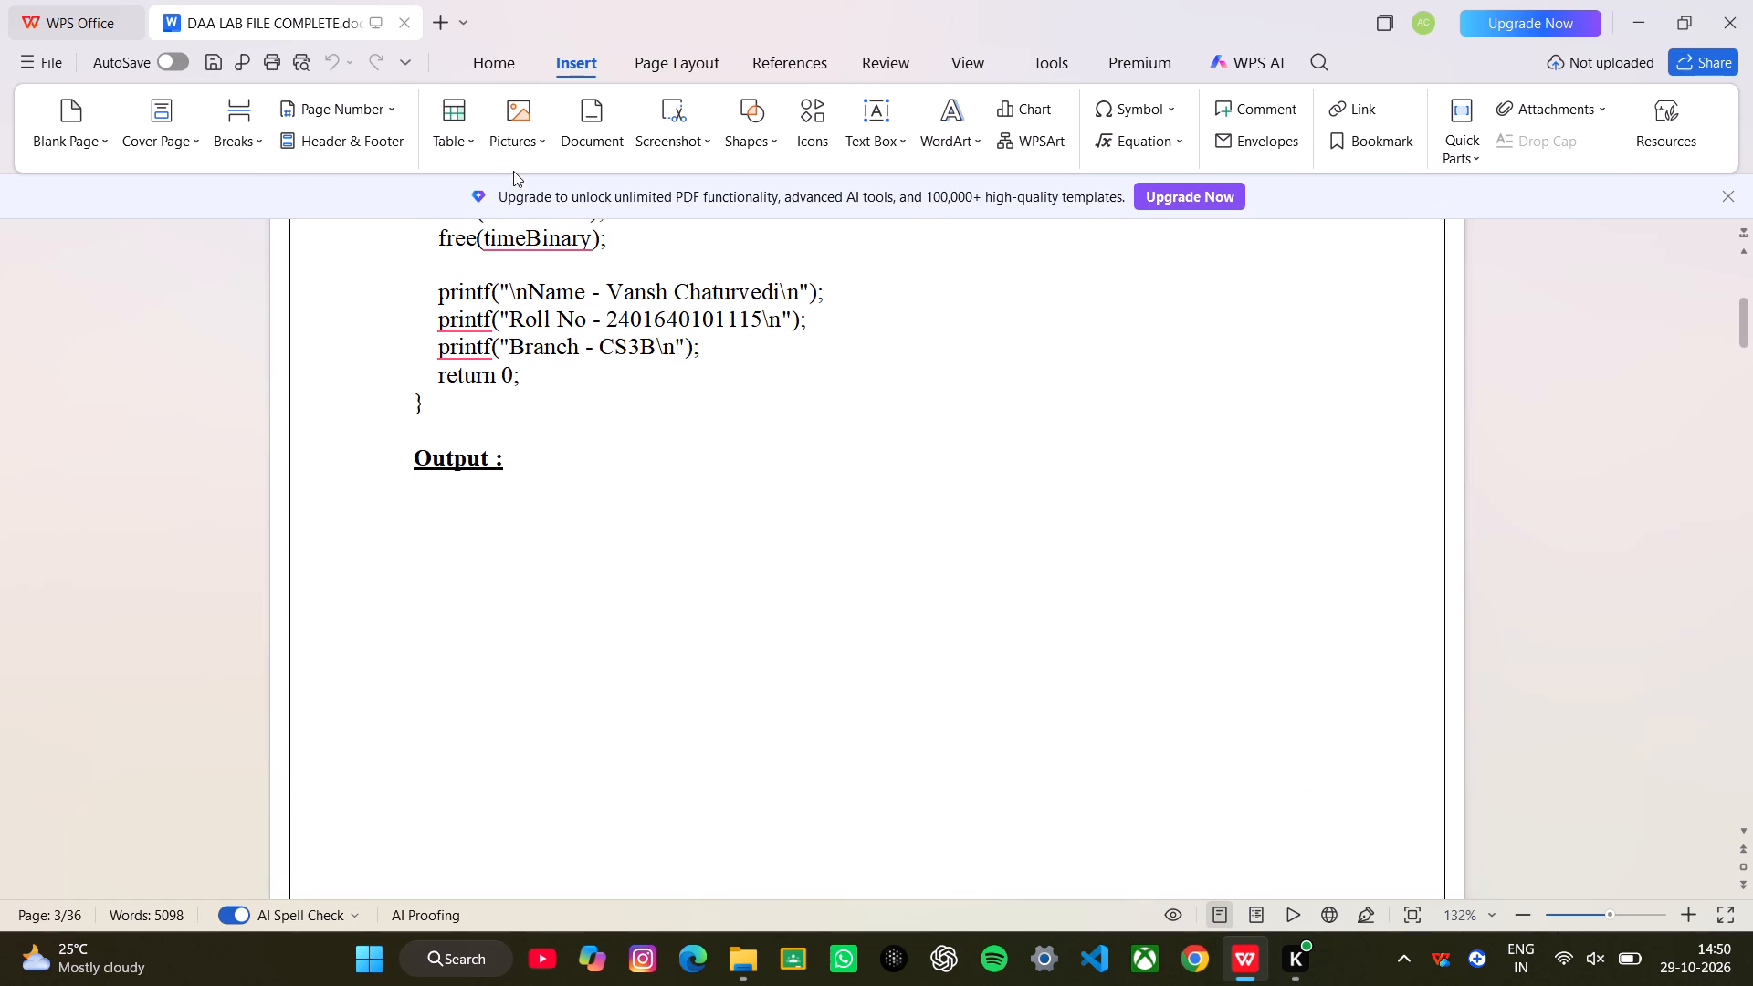
Examine the Featured, Education and Business stock picture categories, and leave the gallery without inserting a picture.
left_click(529, 132)
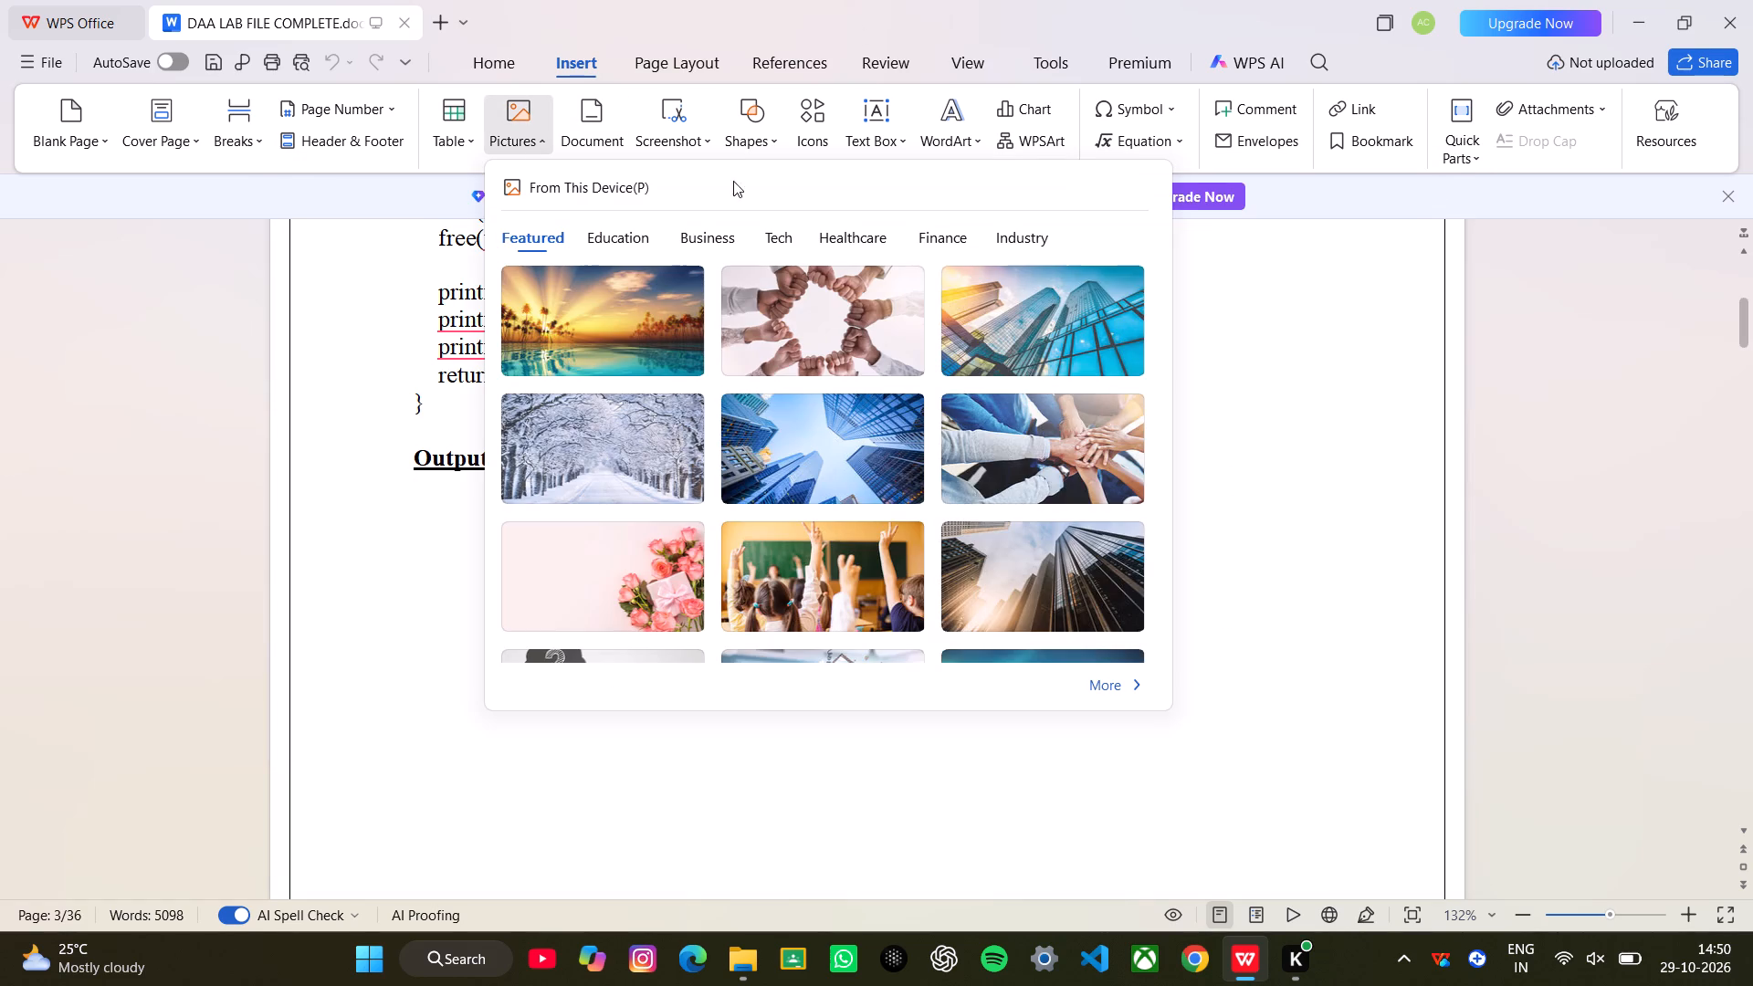
scroll(849, 381, "down", 20)
scroll(849, 381, "down", 12)
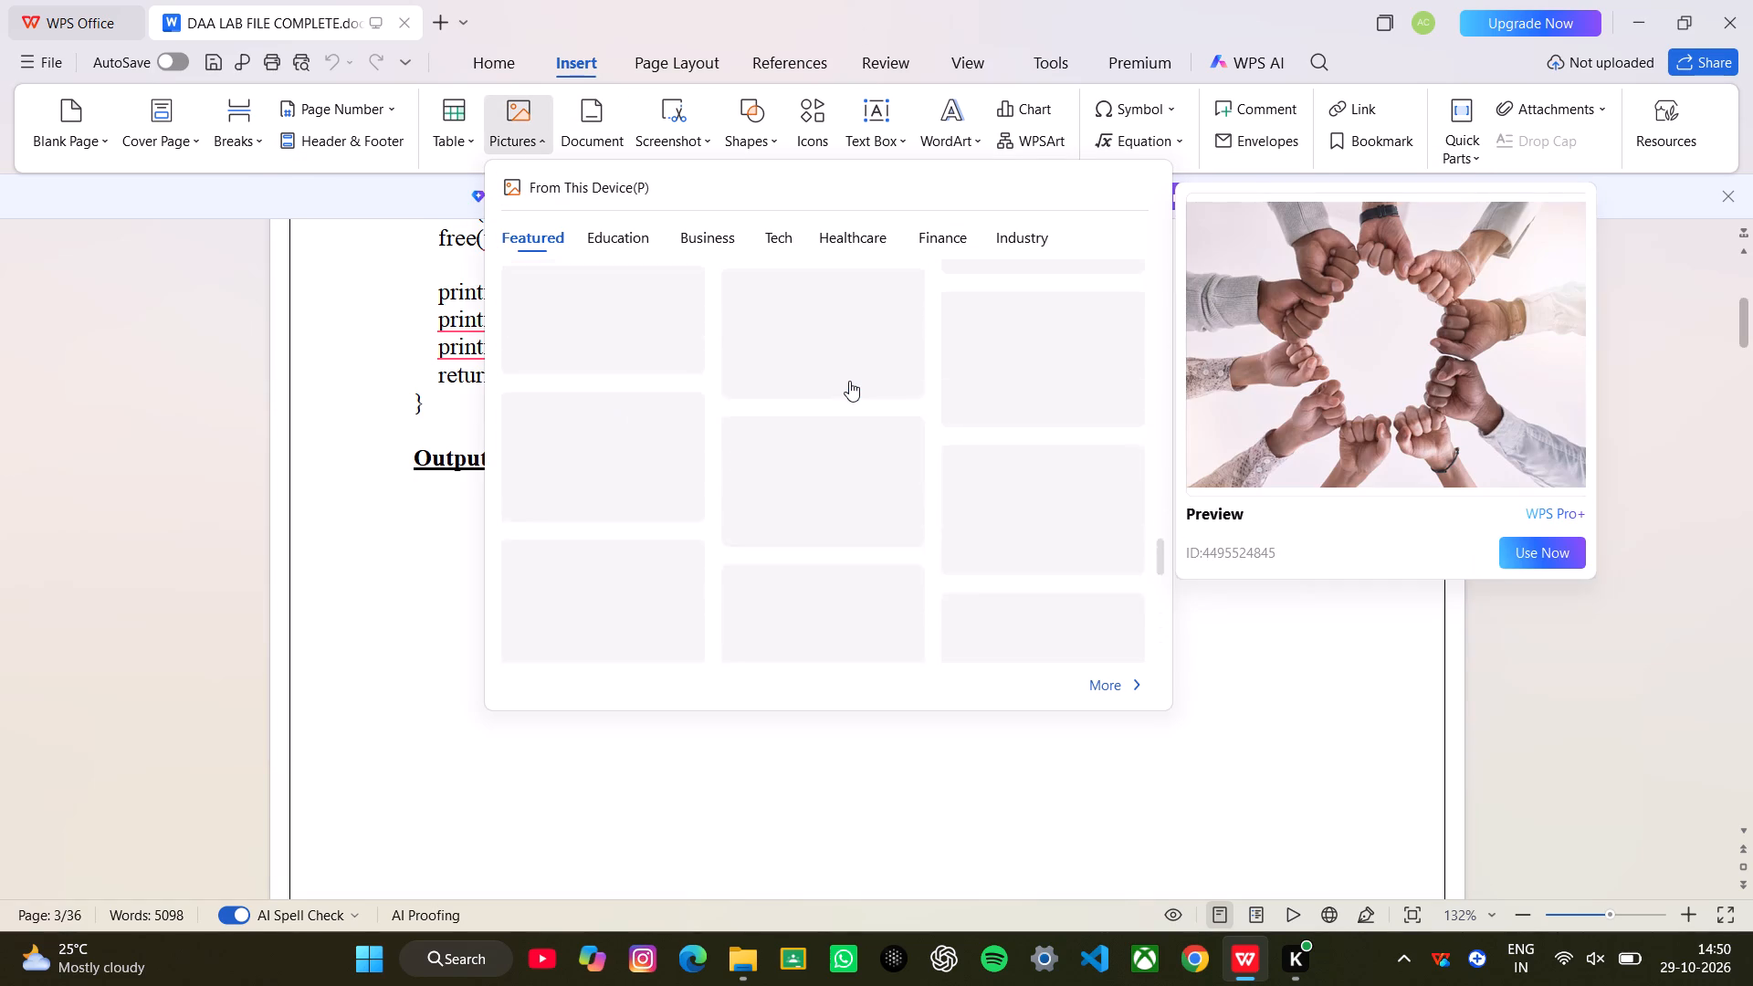
scroll(849, 381, "down", 5)
scroll(849, 381, "up", 19)
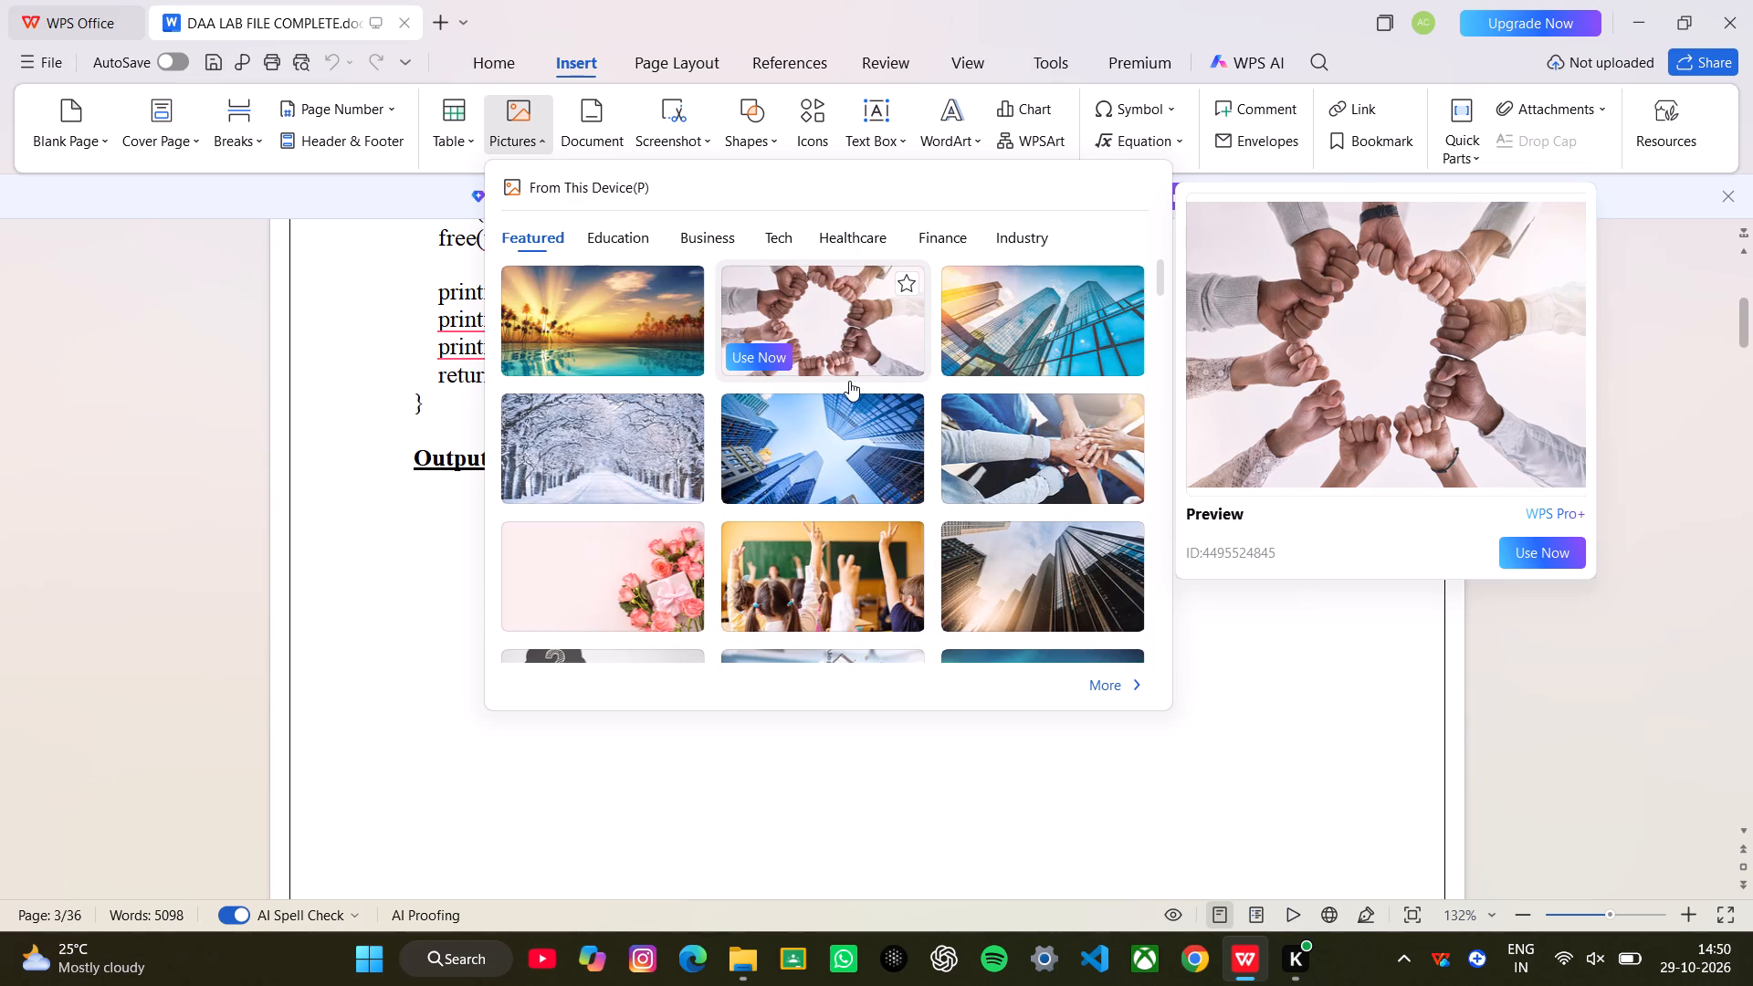
scroll(849, 381, "up", 8)
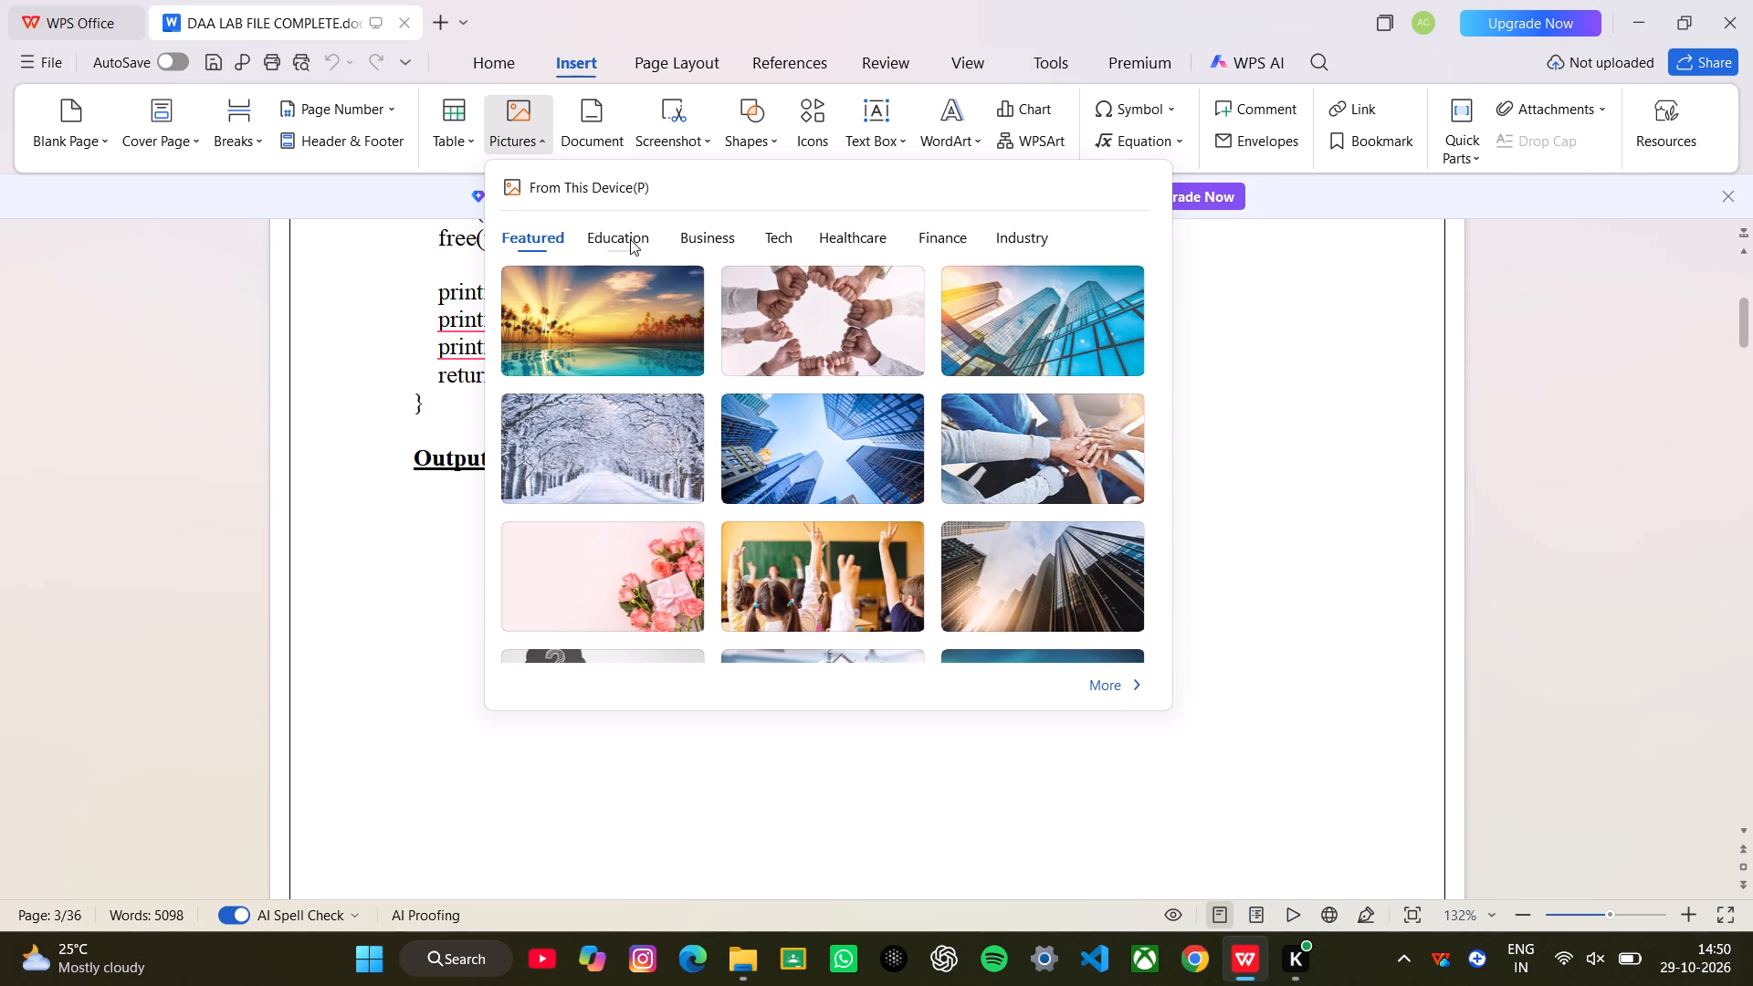
left_click(628, 240)
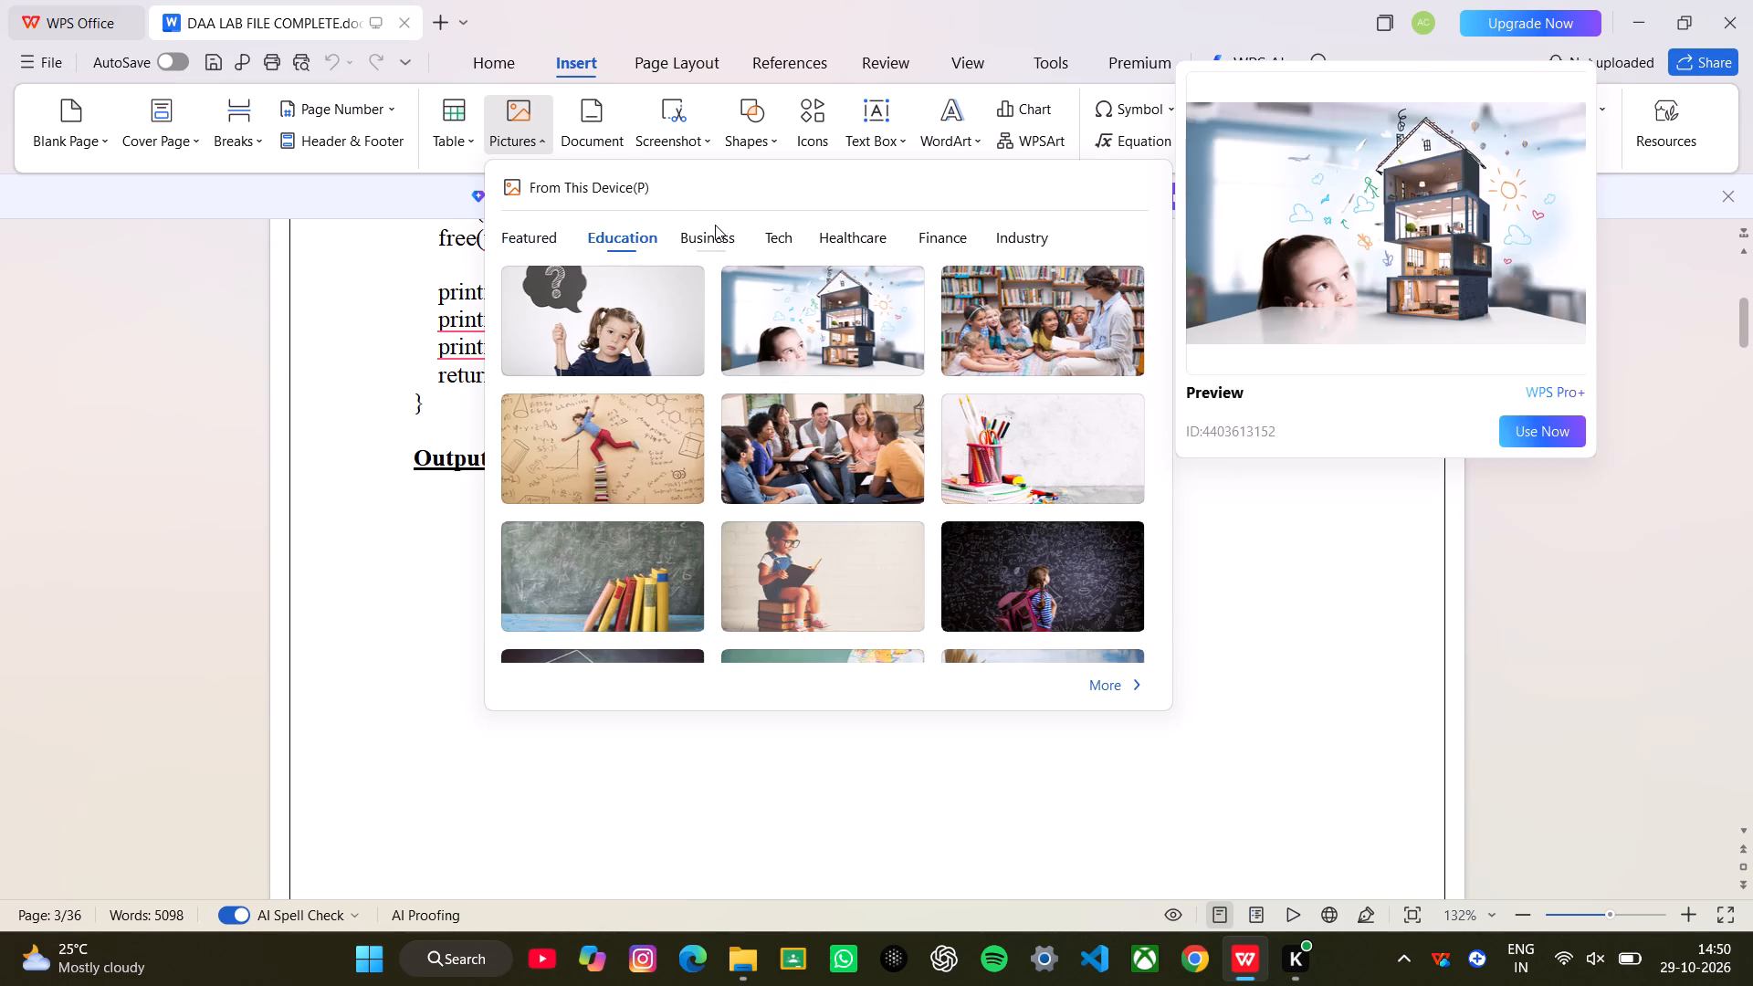
left_click(715, 235)
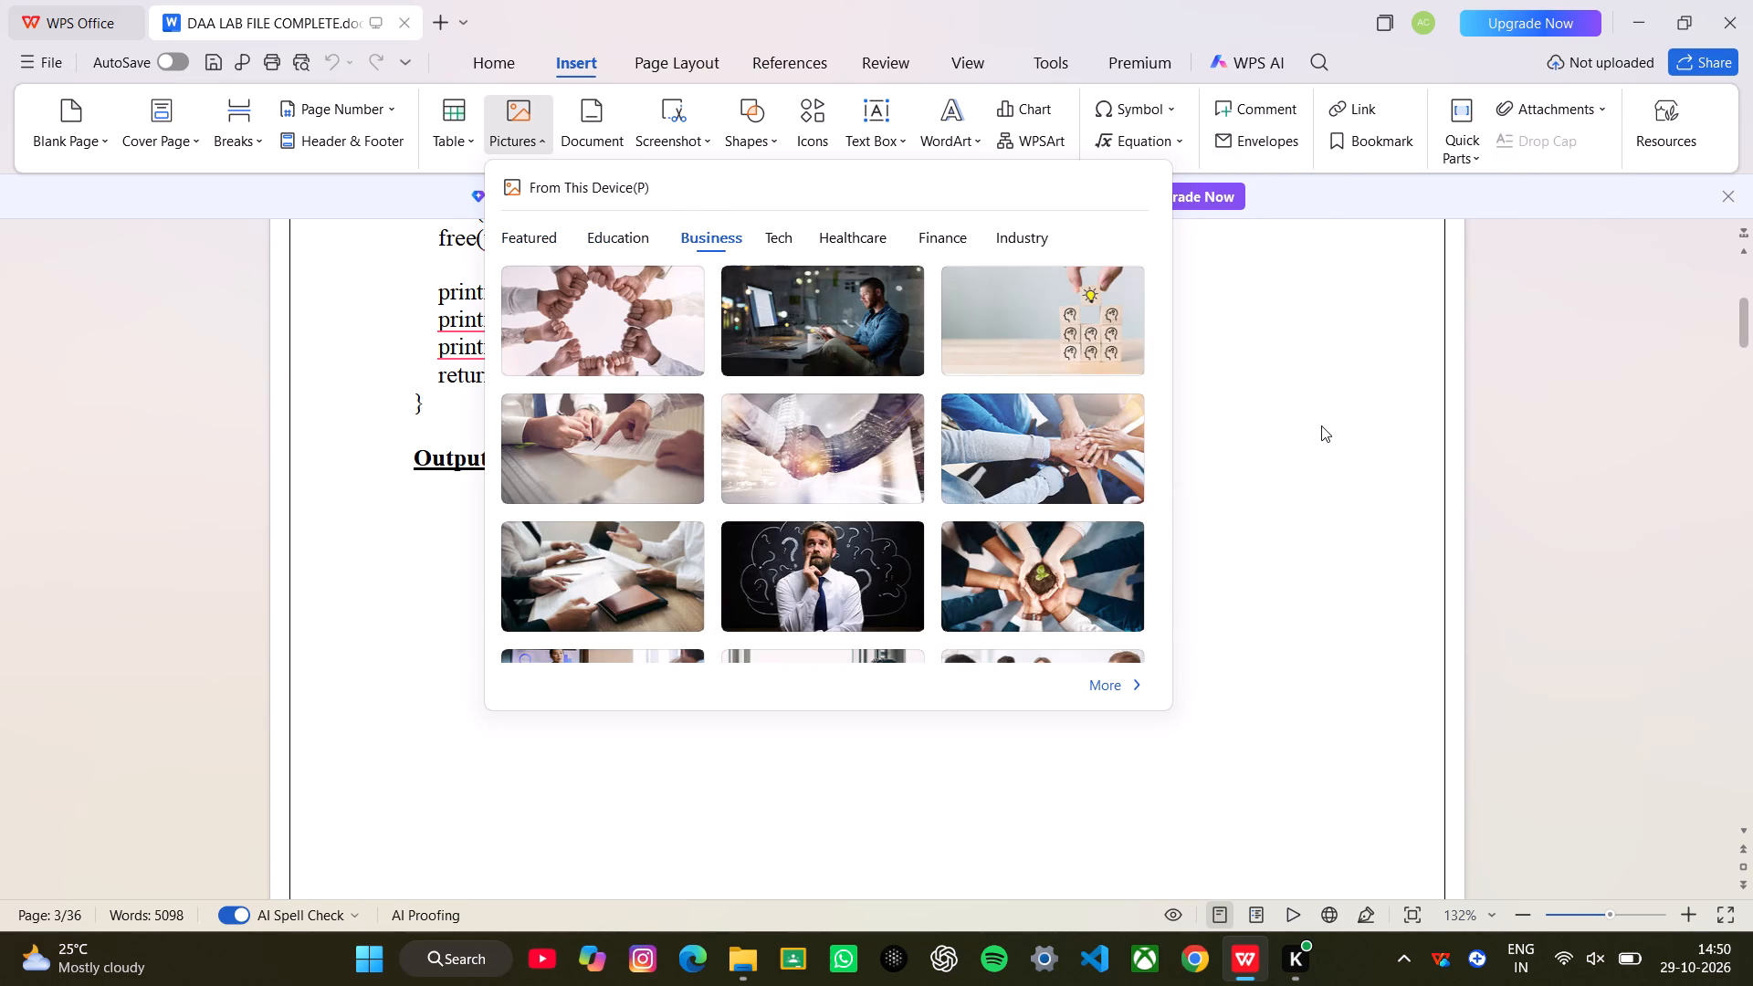
double_click(1321, 425)
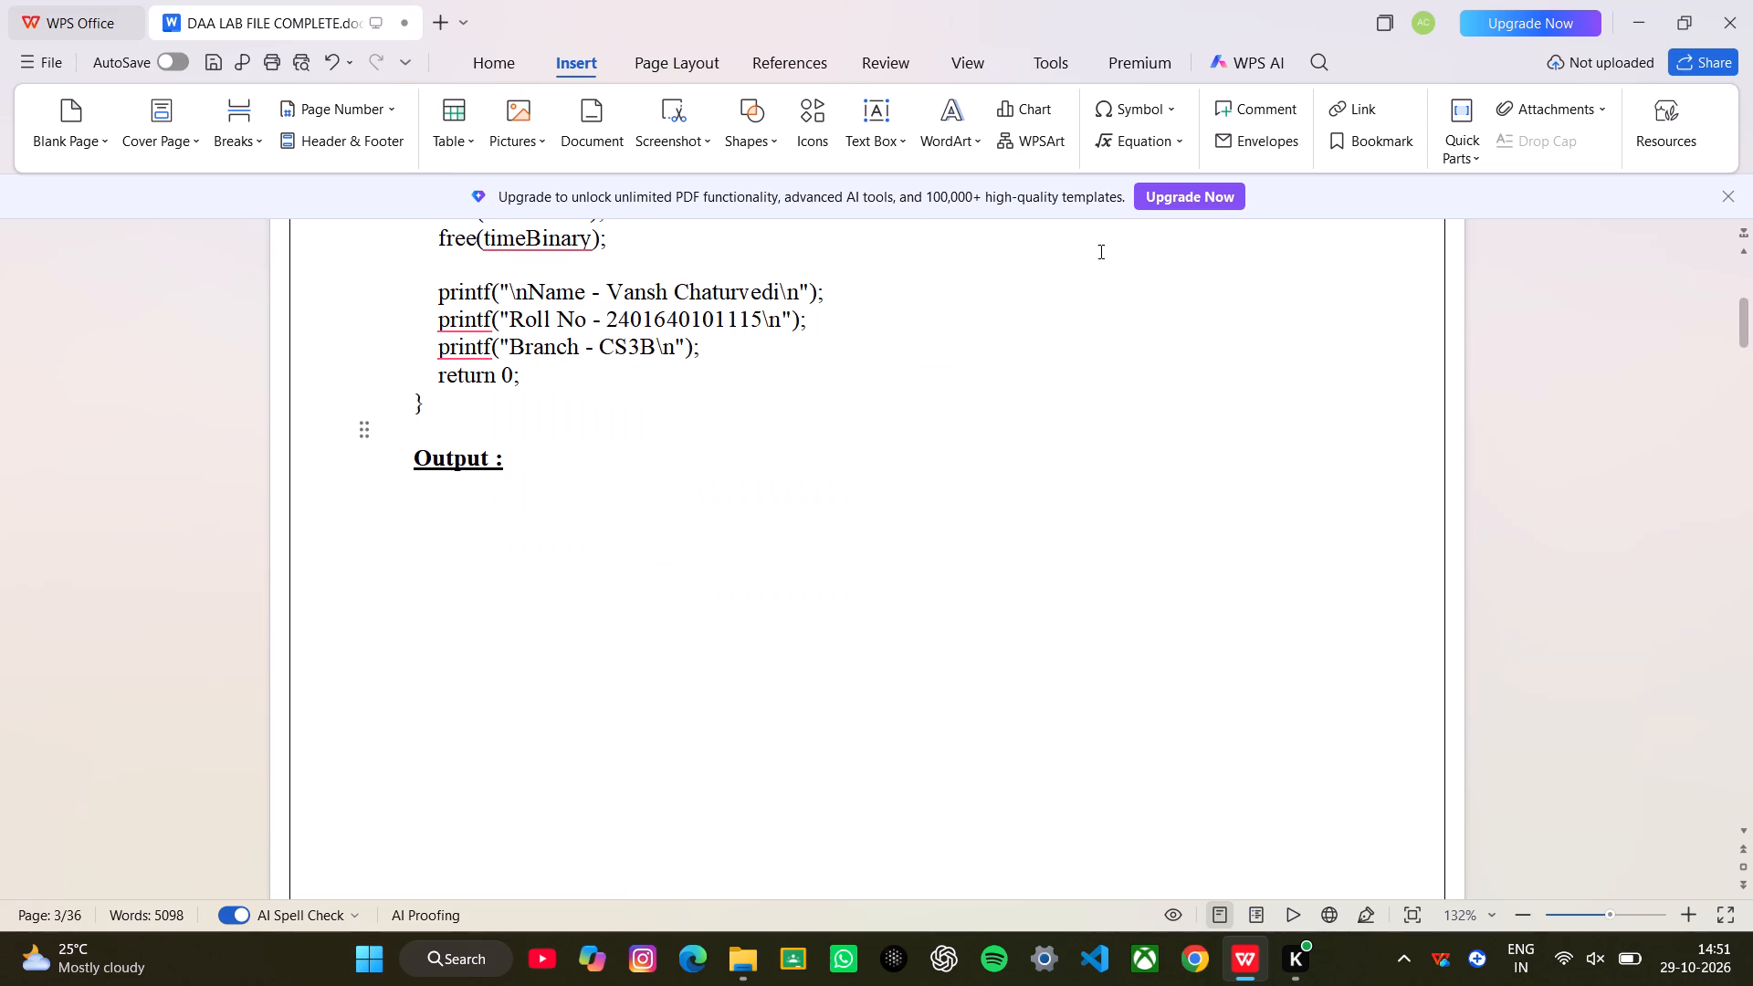
Open the WPS Screengrab window from the screenshot options, look over its capture types, and close it.
left_click(659, 134)
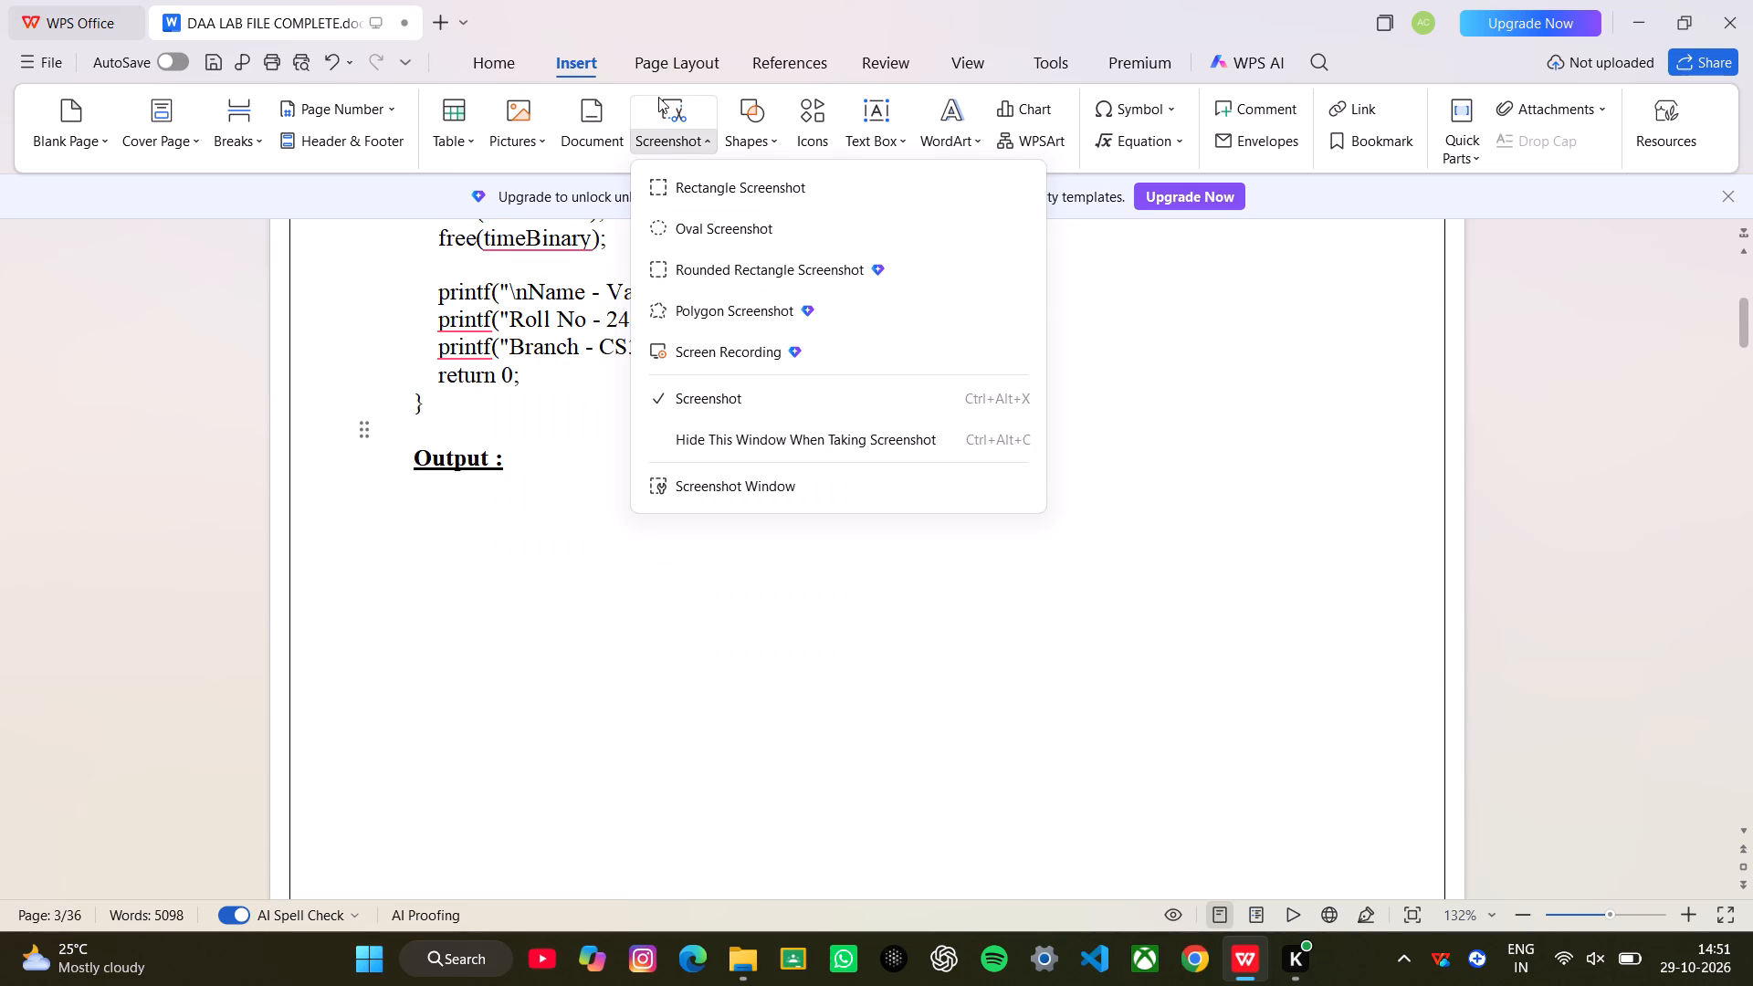
left_click(658, 98)
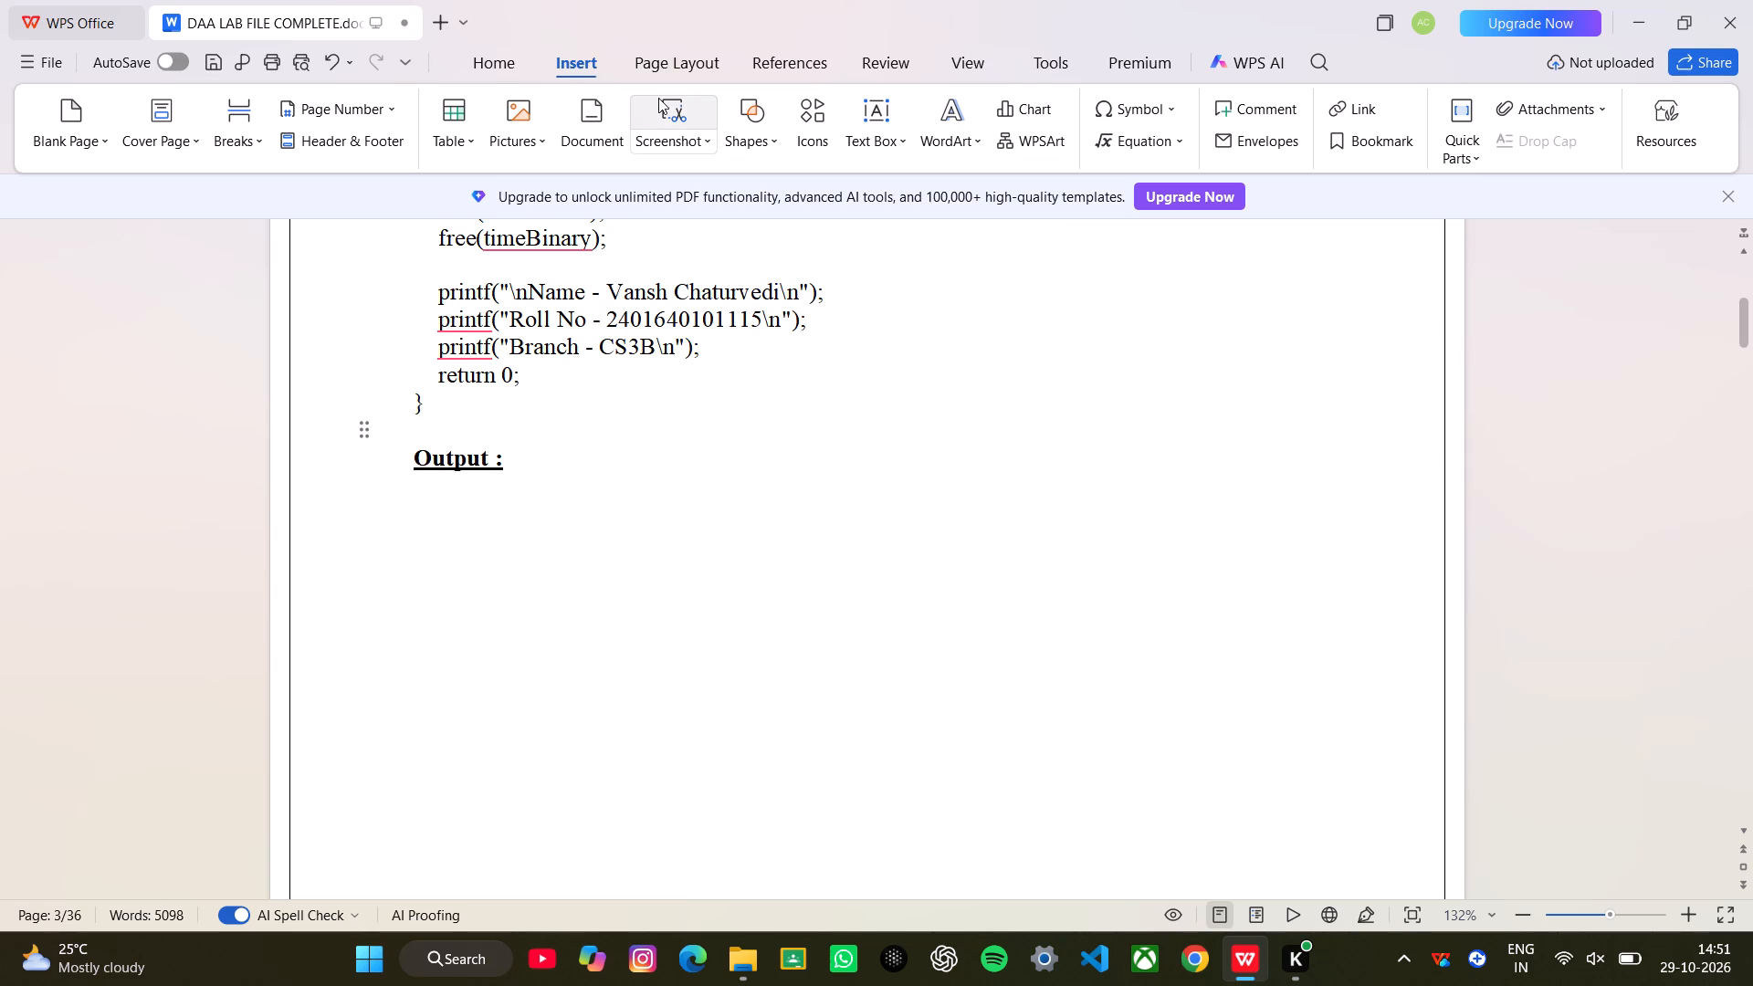
left_click(697, 130)
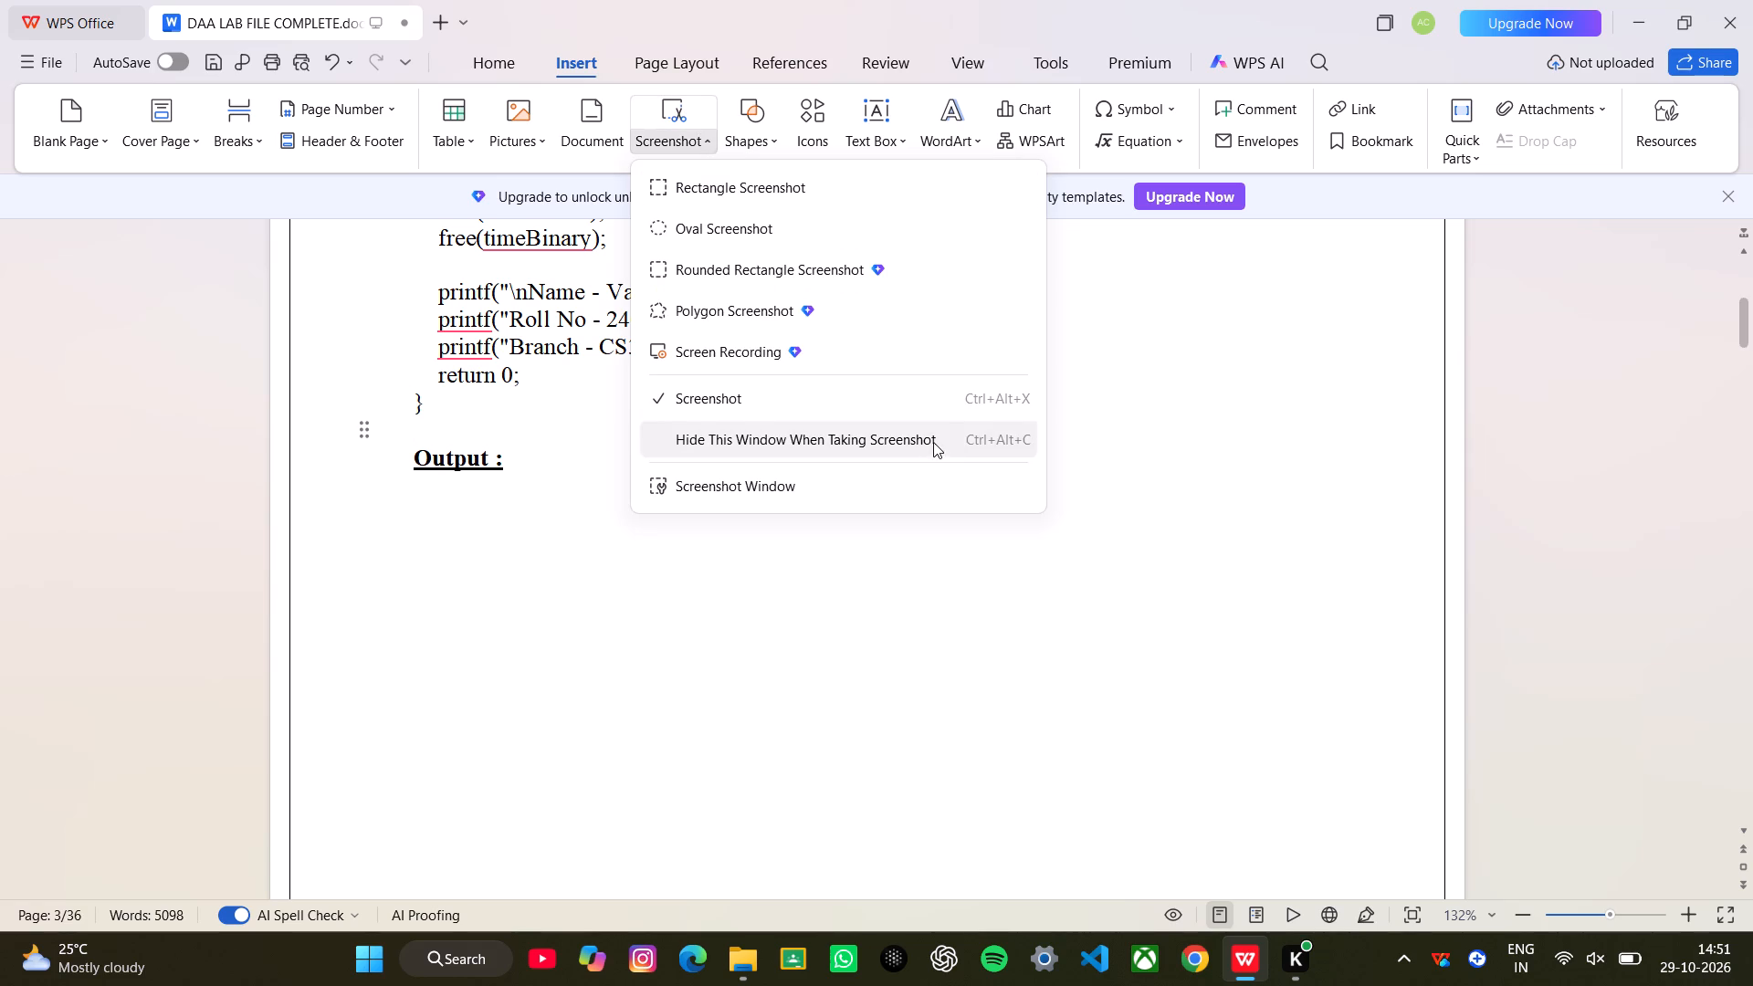
left_click(856, 501)
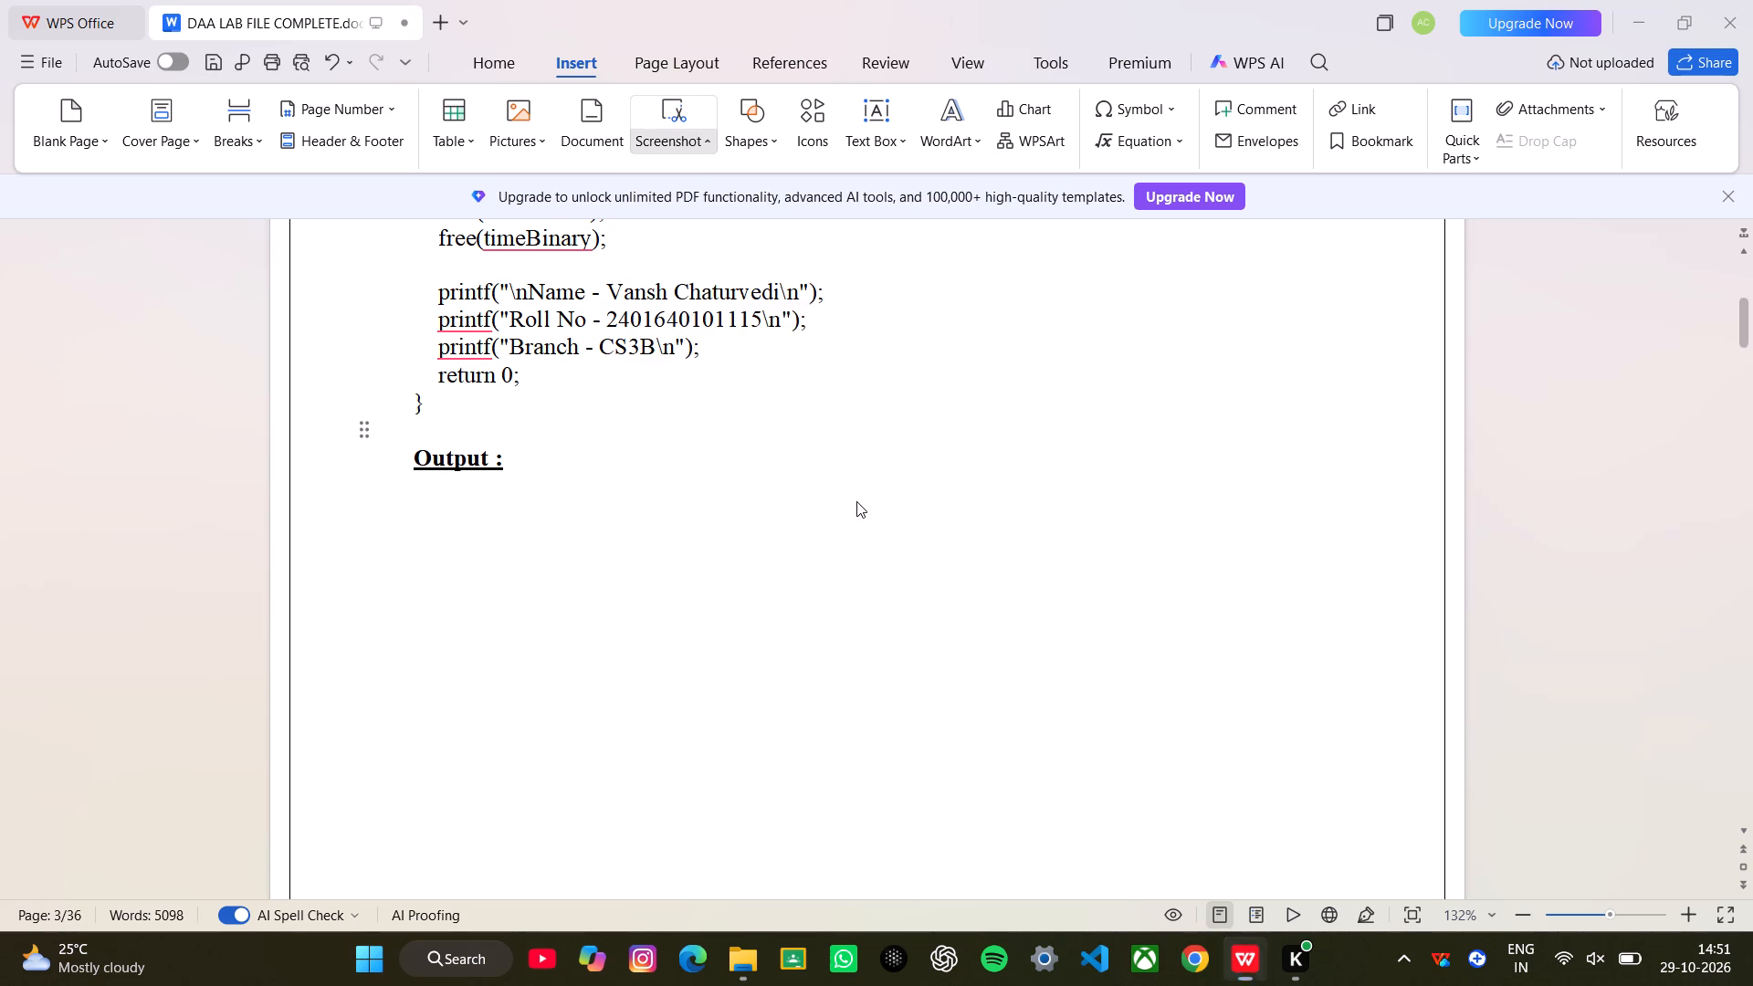
scroll(751, 483, "down", 1)
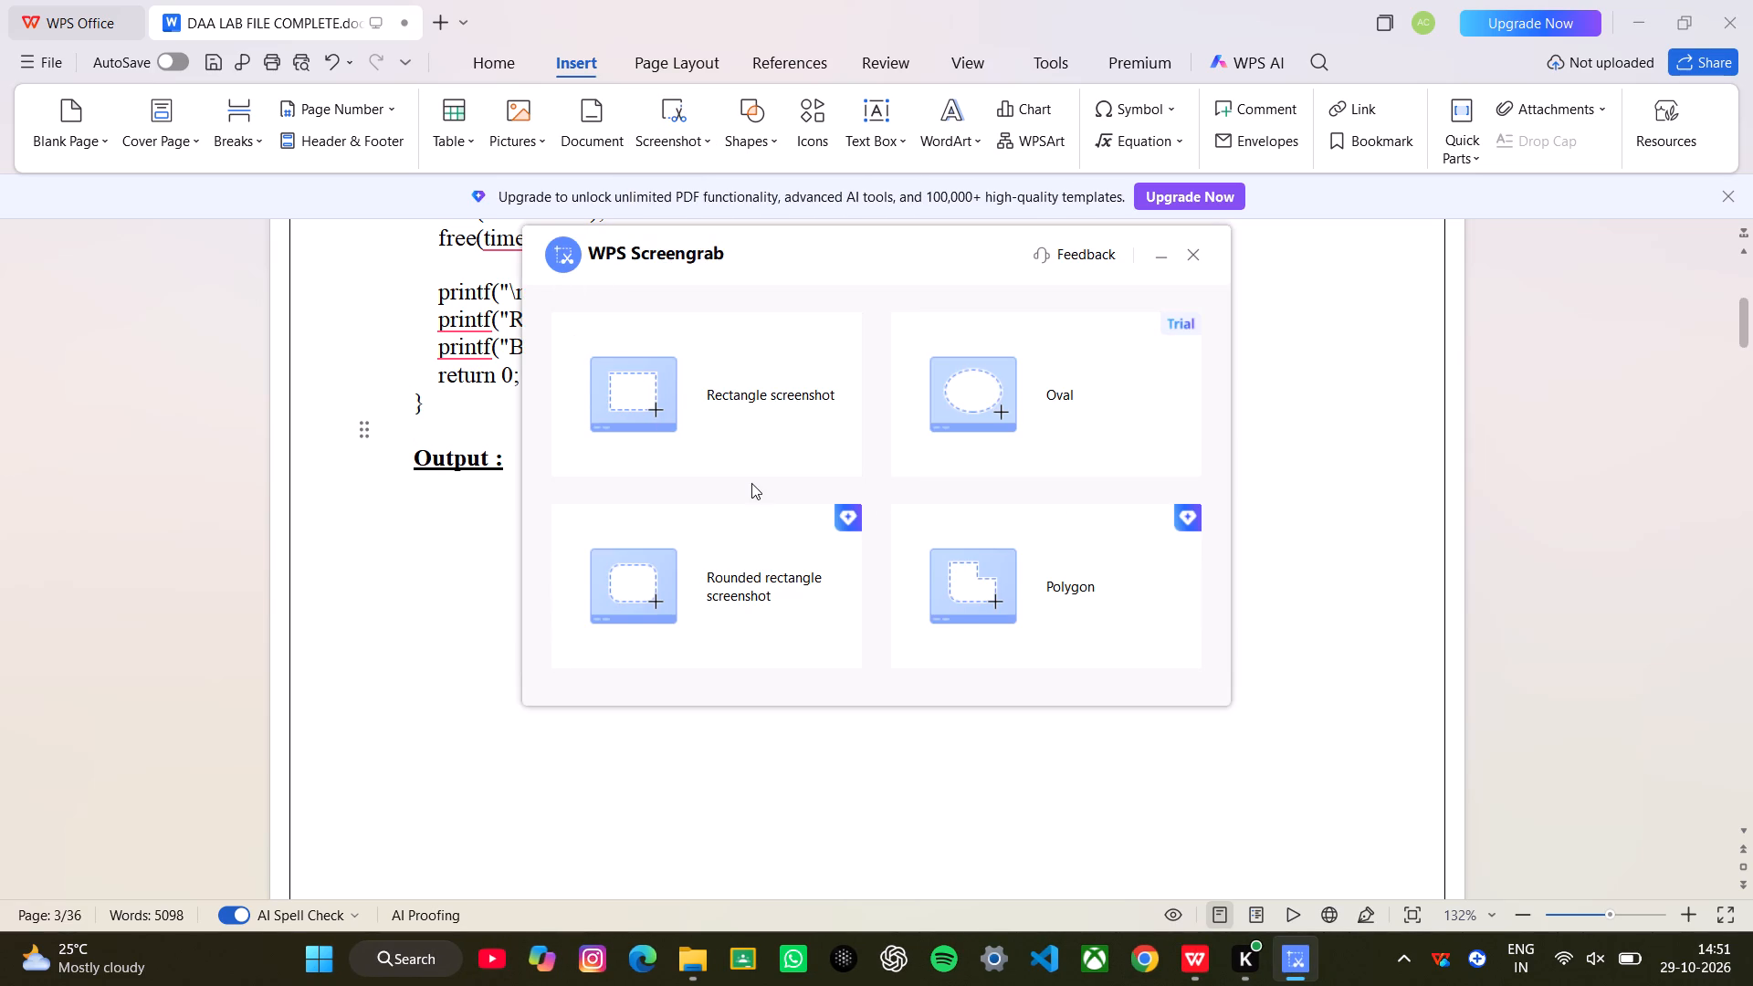
scroll(751, 483, "down", 1)
left_click_drag(1210, 245, 1191, 251)
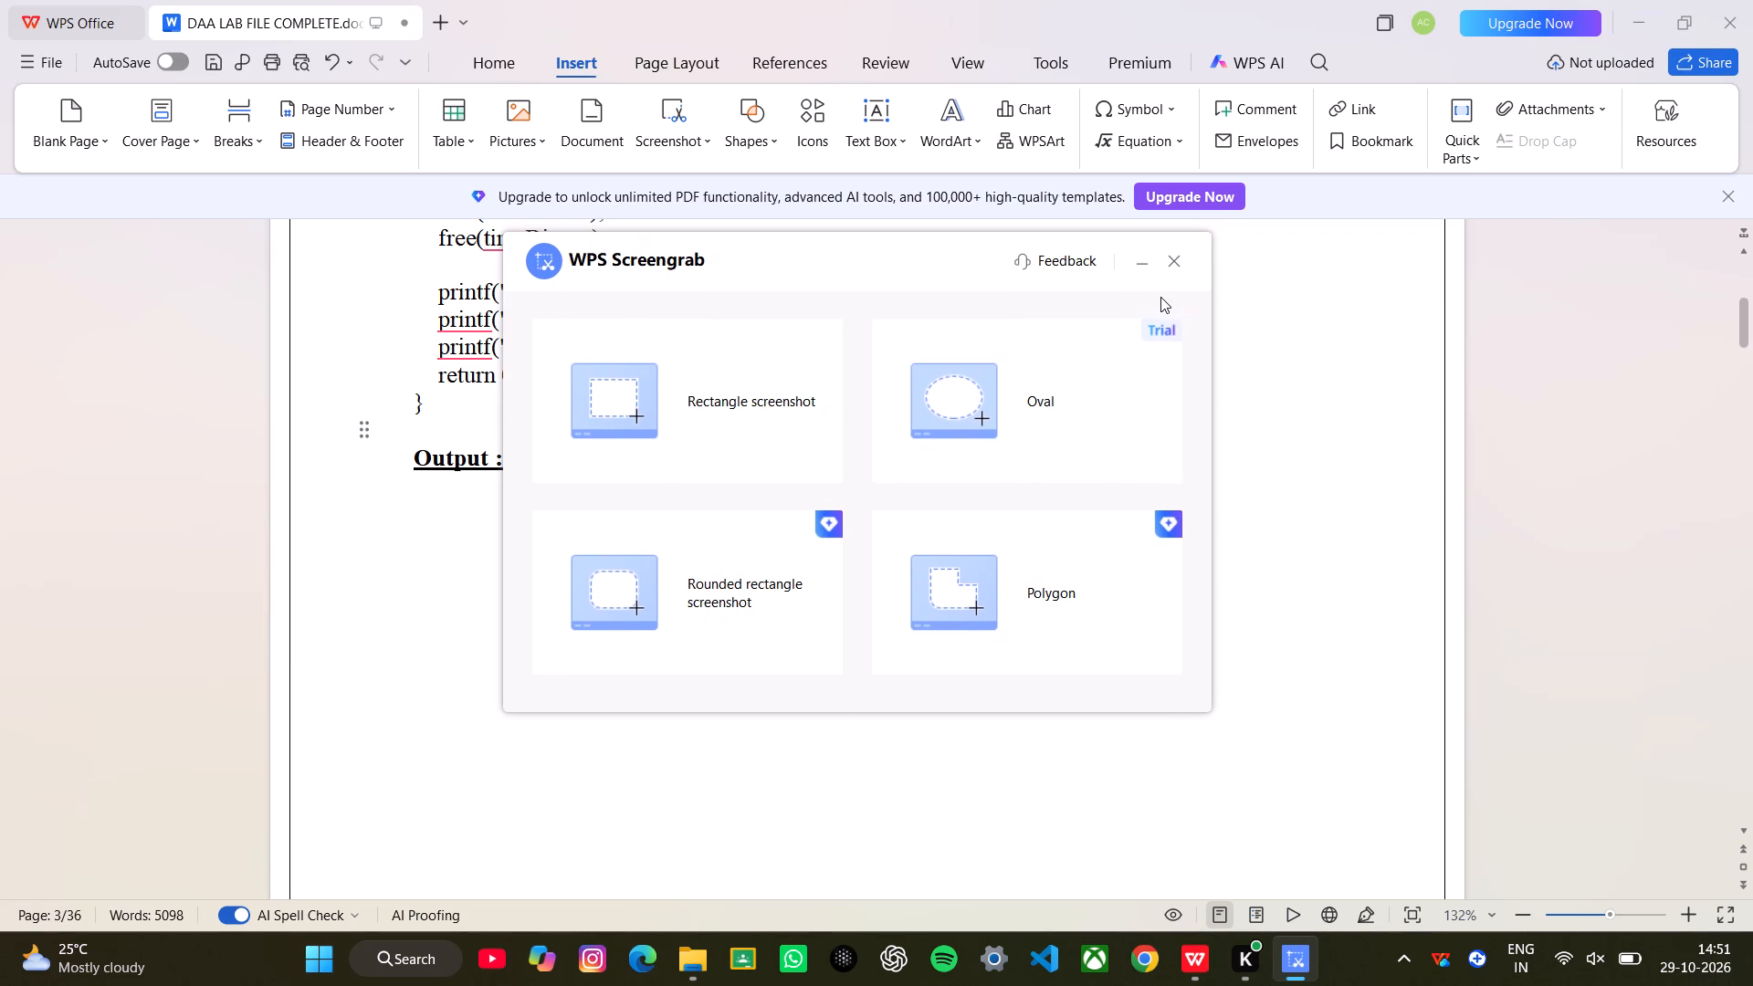
left_click(1160, 295)
double_click(1190, 252)
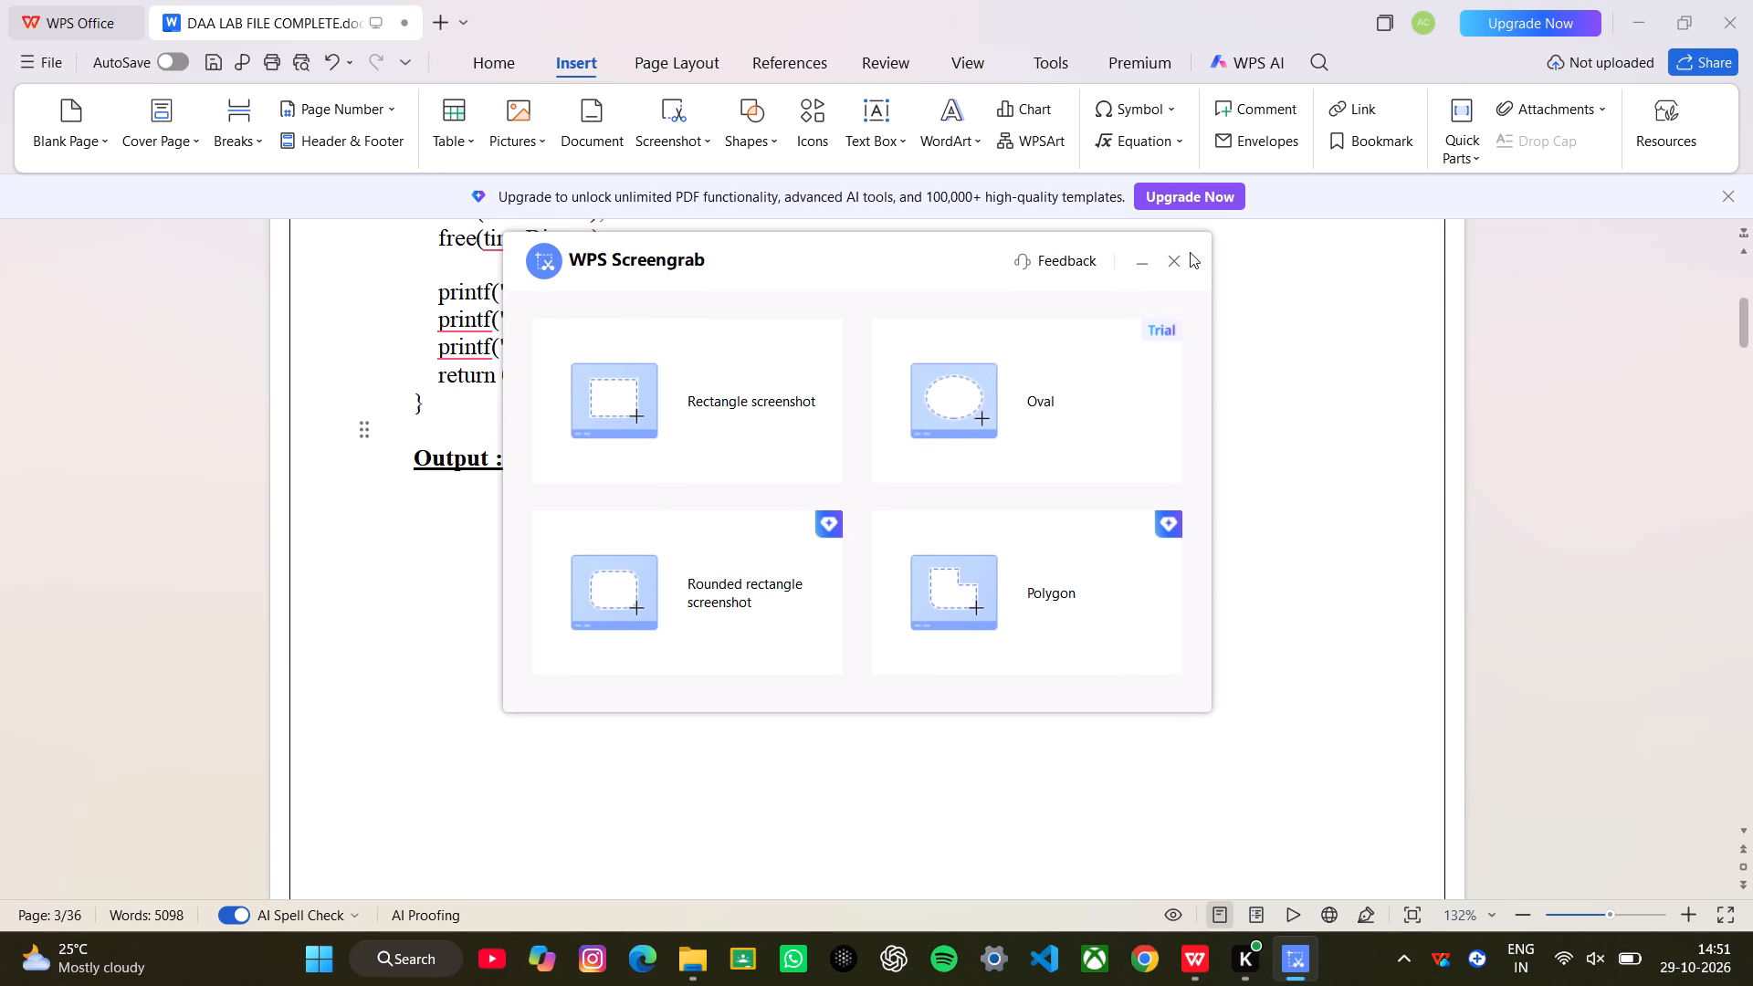
double_click(1190, 252)
left_click_drag(1190, 252, 1129, 270)
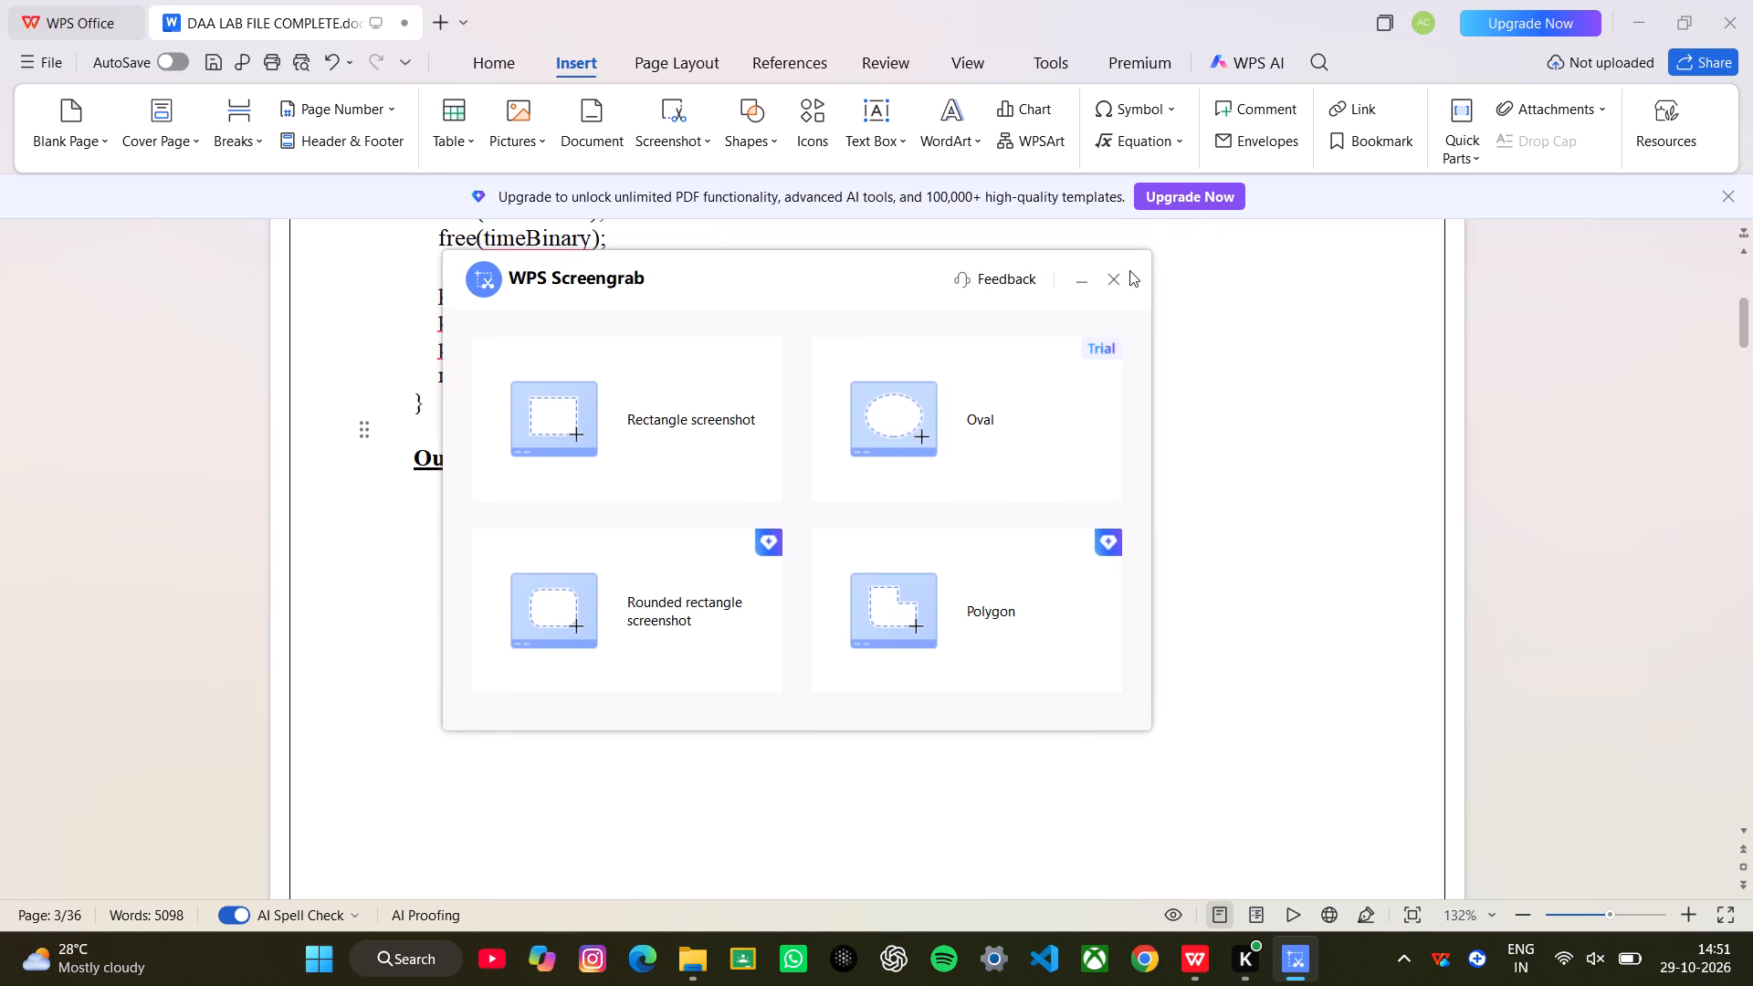
double_click(1119, 269)
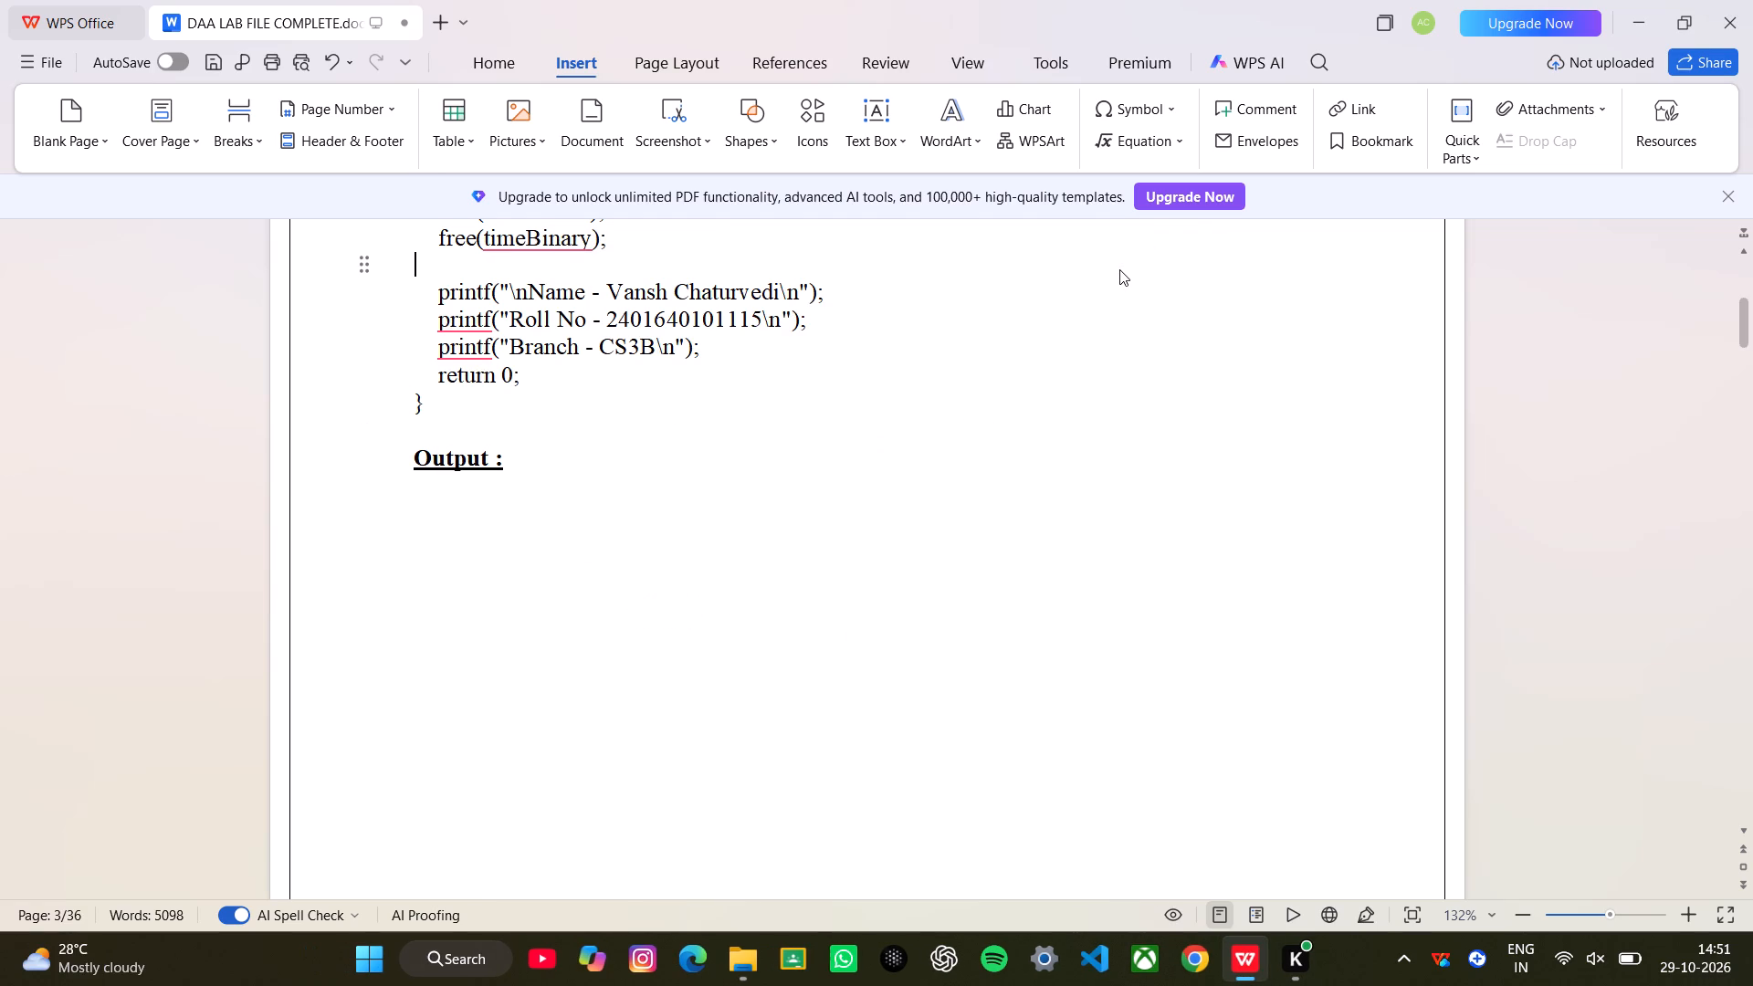
Close WPS Office, discarding the changes made to DAA LAB FILE COMPLETE.
left_click(1721, 36)
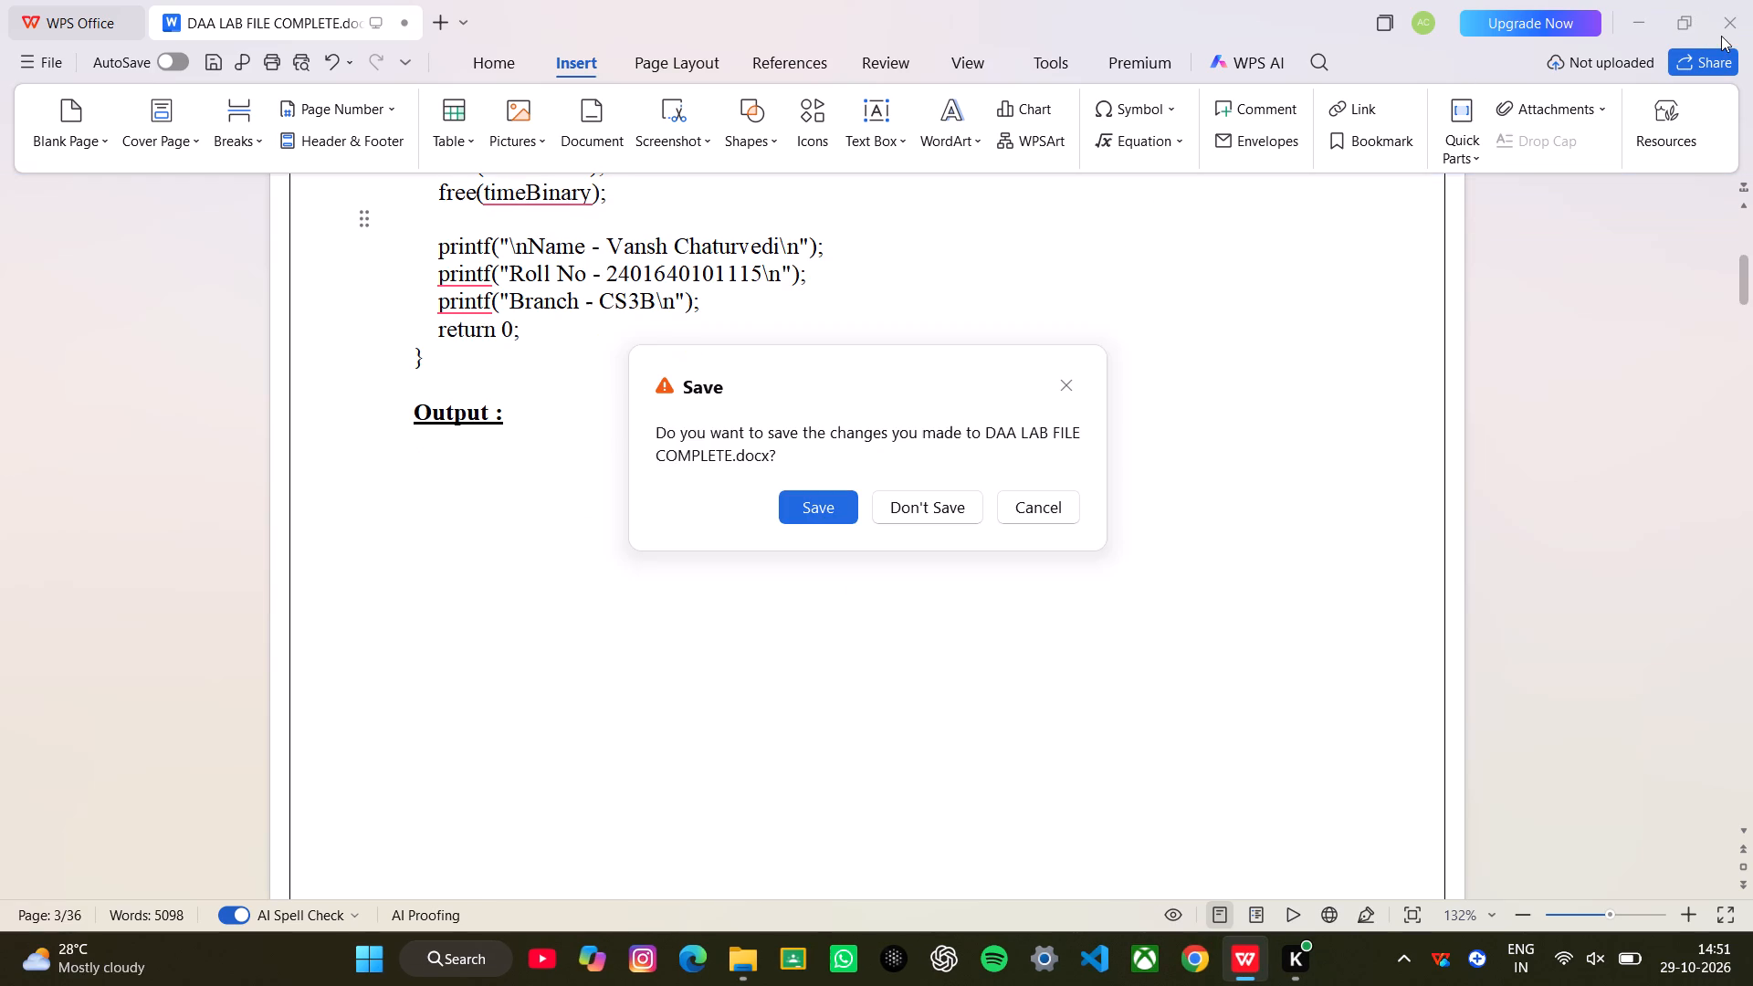
left_click(908, 514)
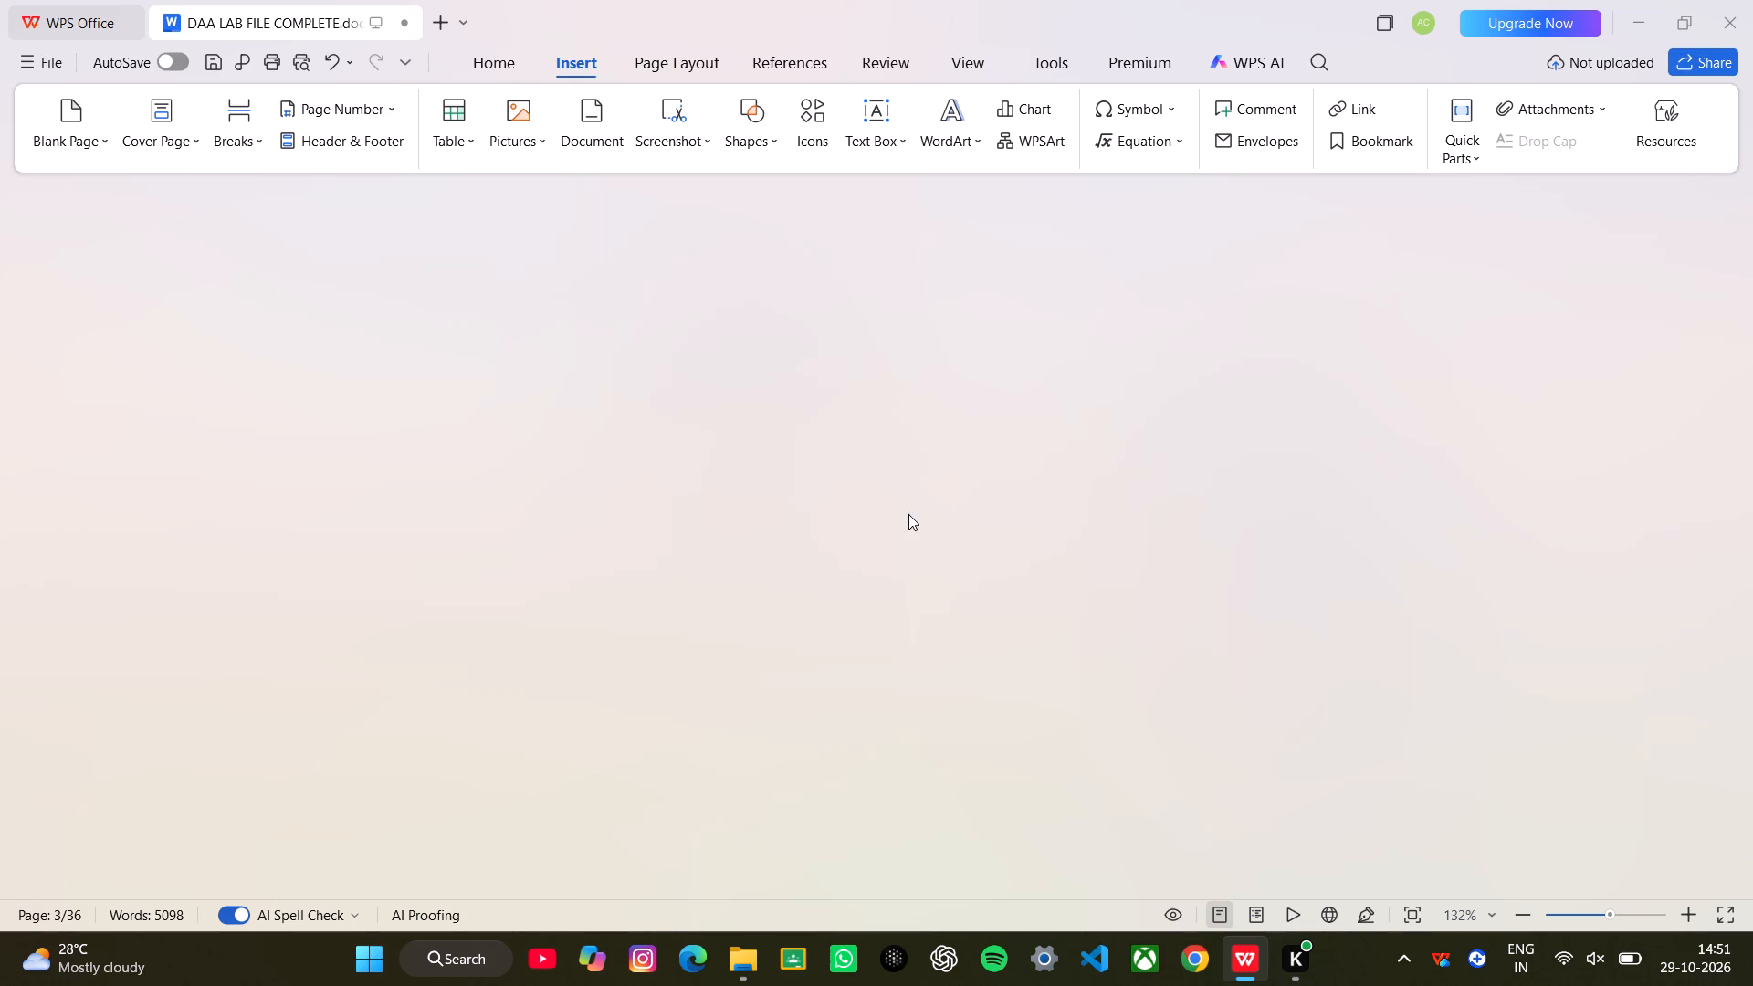
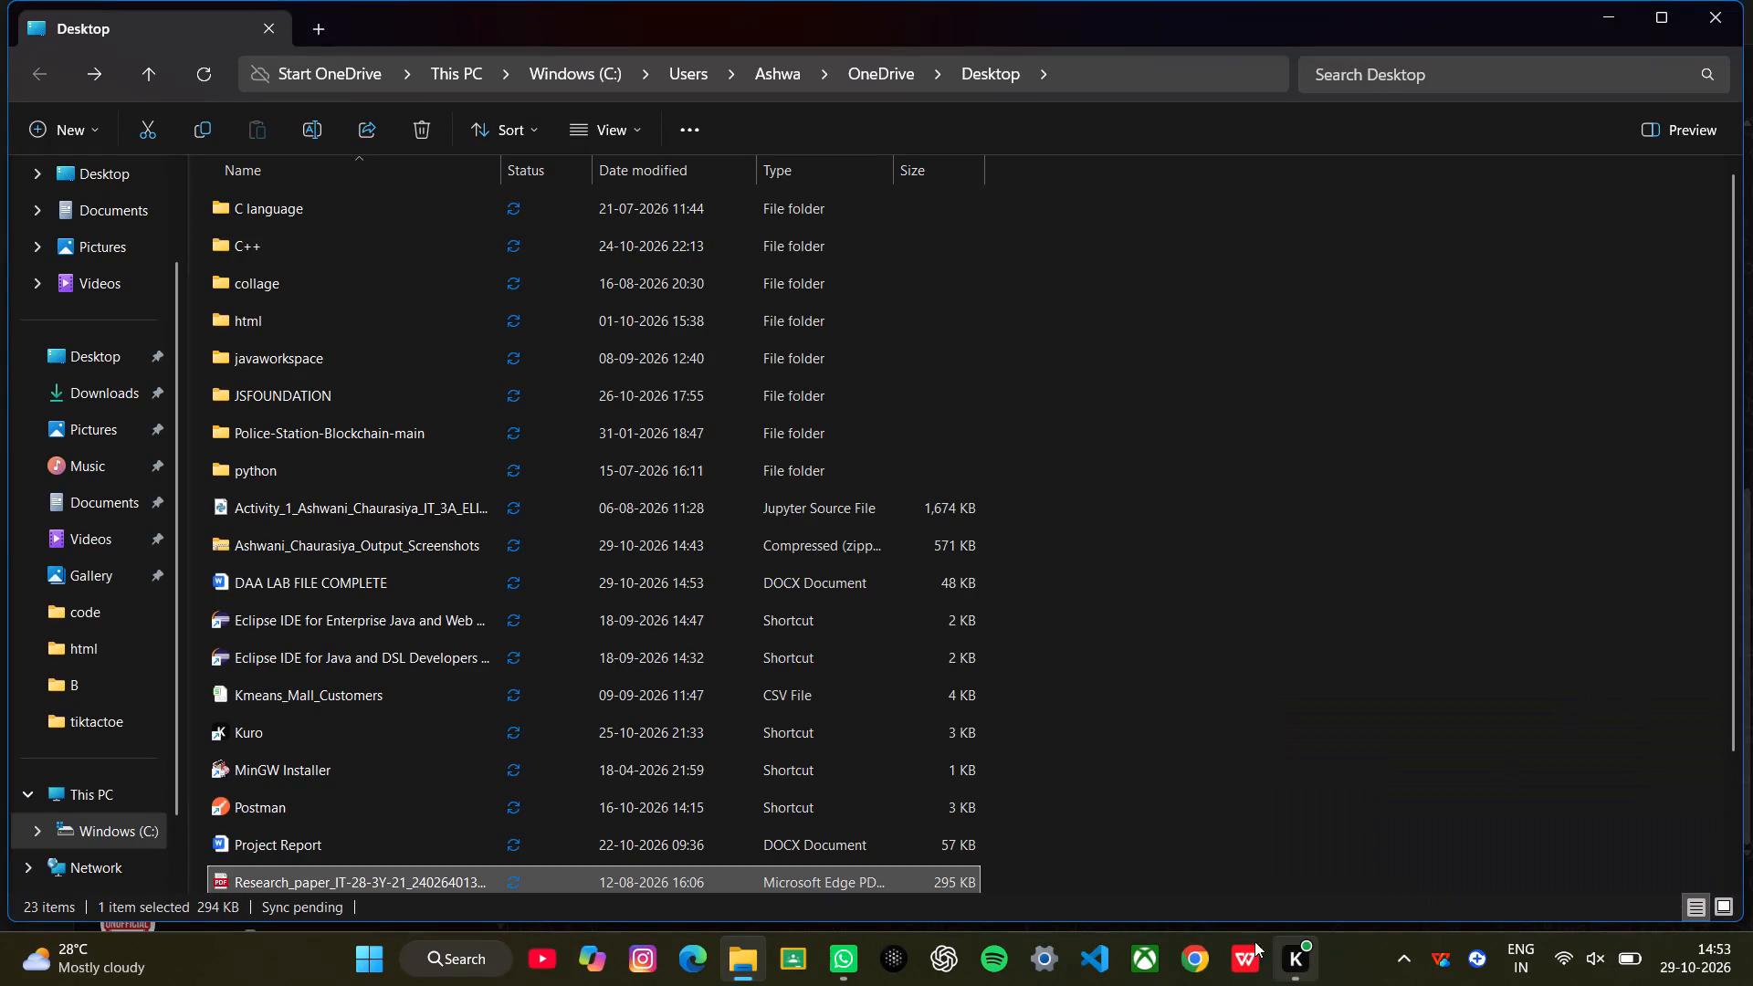
Find the DAA LAB FILE COMPLETE document in the Desktop folder and bring up the choice of apps to open it with.
scroll(887, 548, "up", 3)
scroll(887, 548, "down", 1)
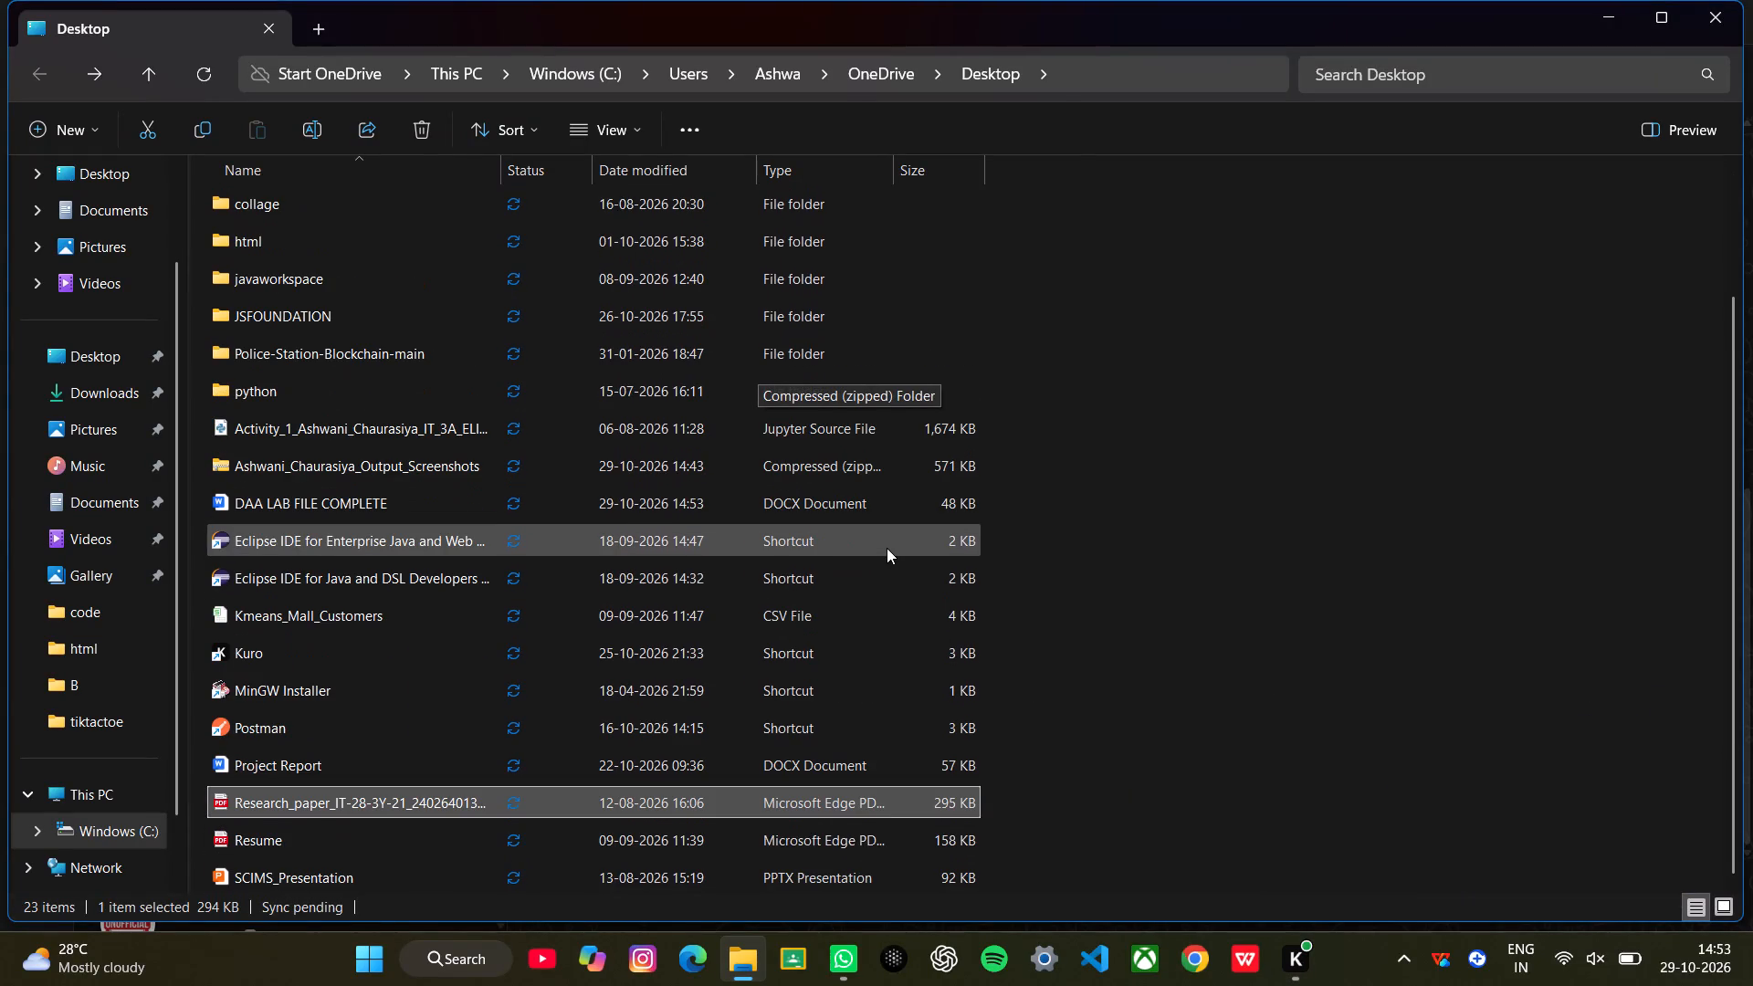
scroll(887, 548, "down", 1)
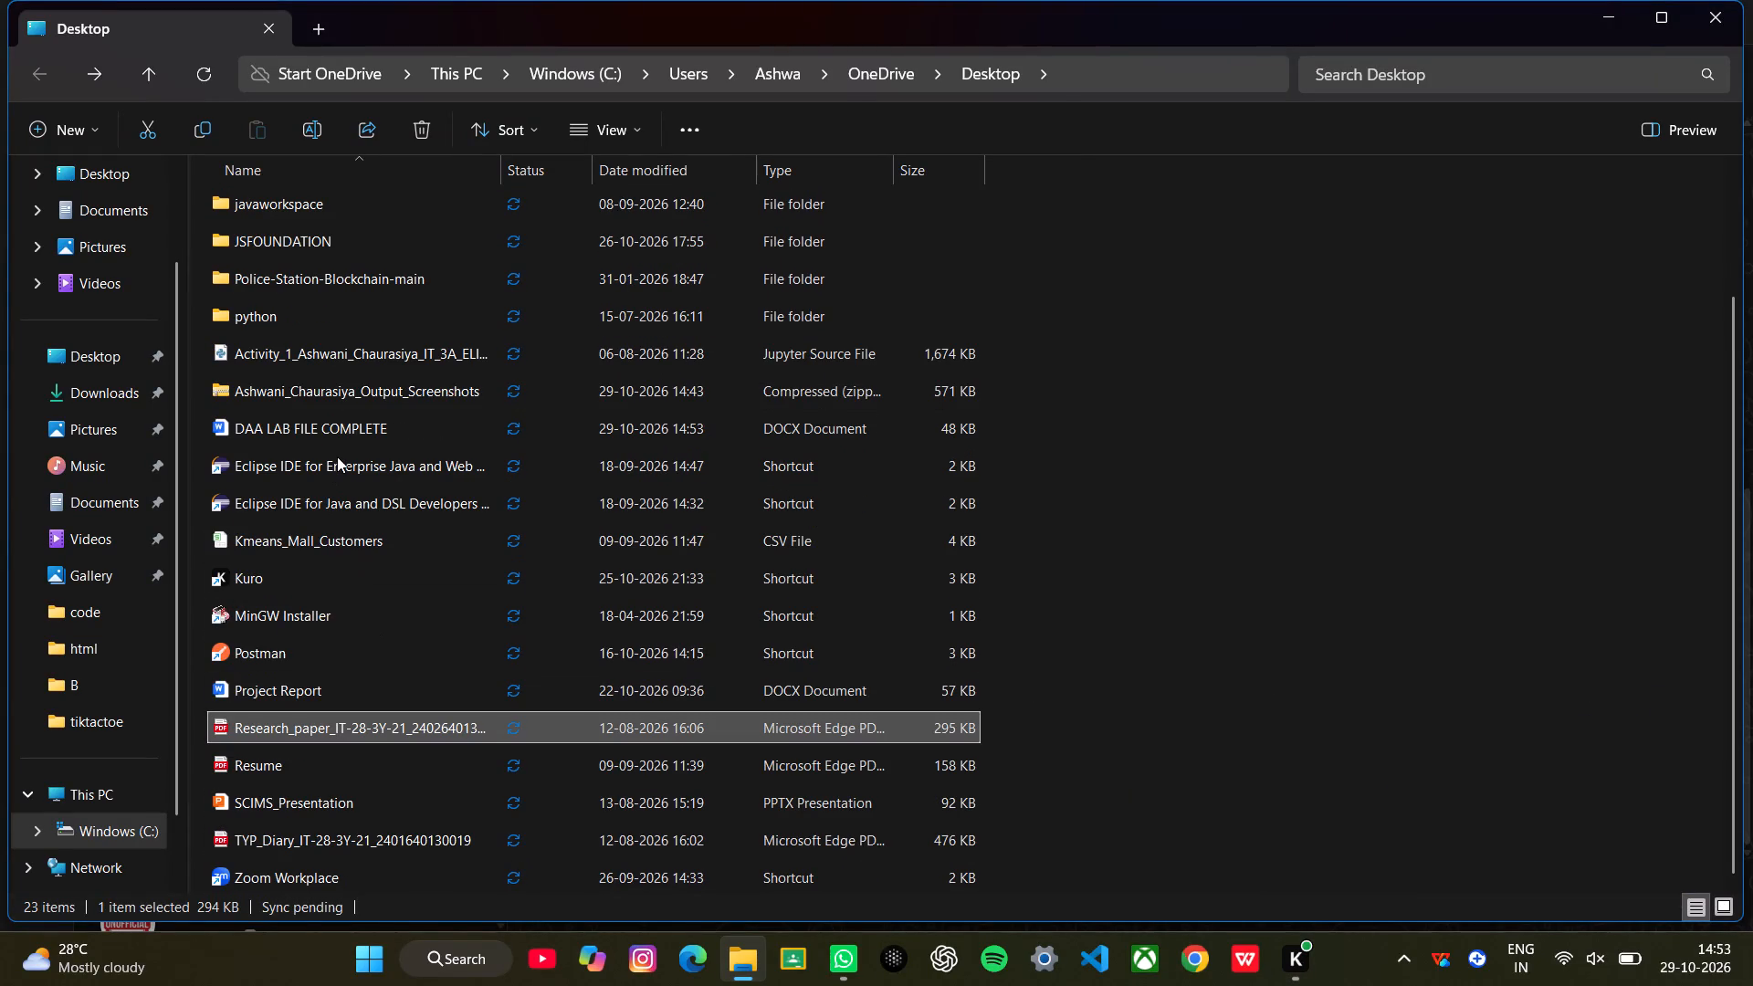
scroll(337, 456, "down", 4)
right_click(345, 434)
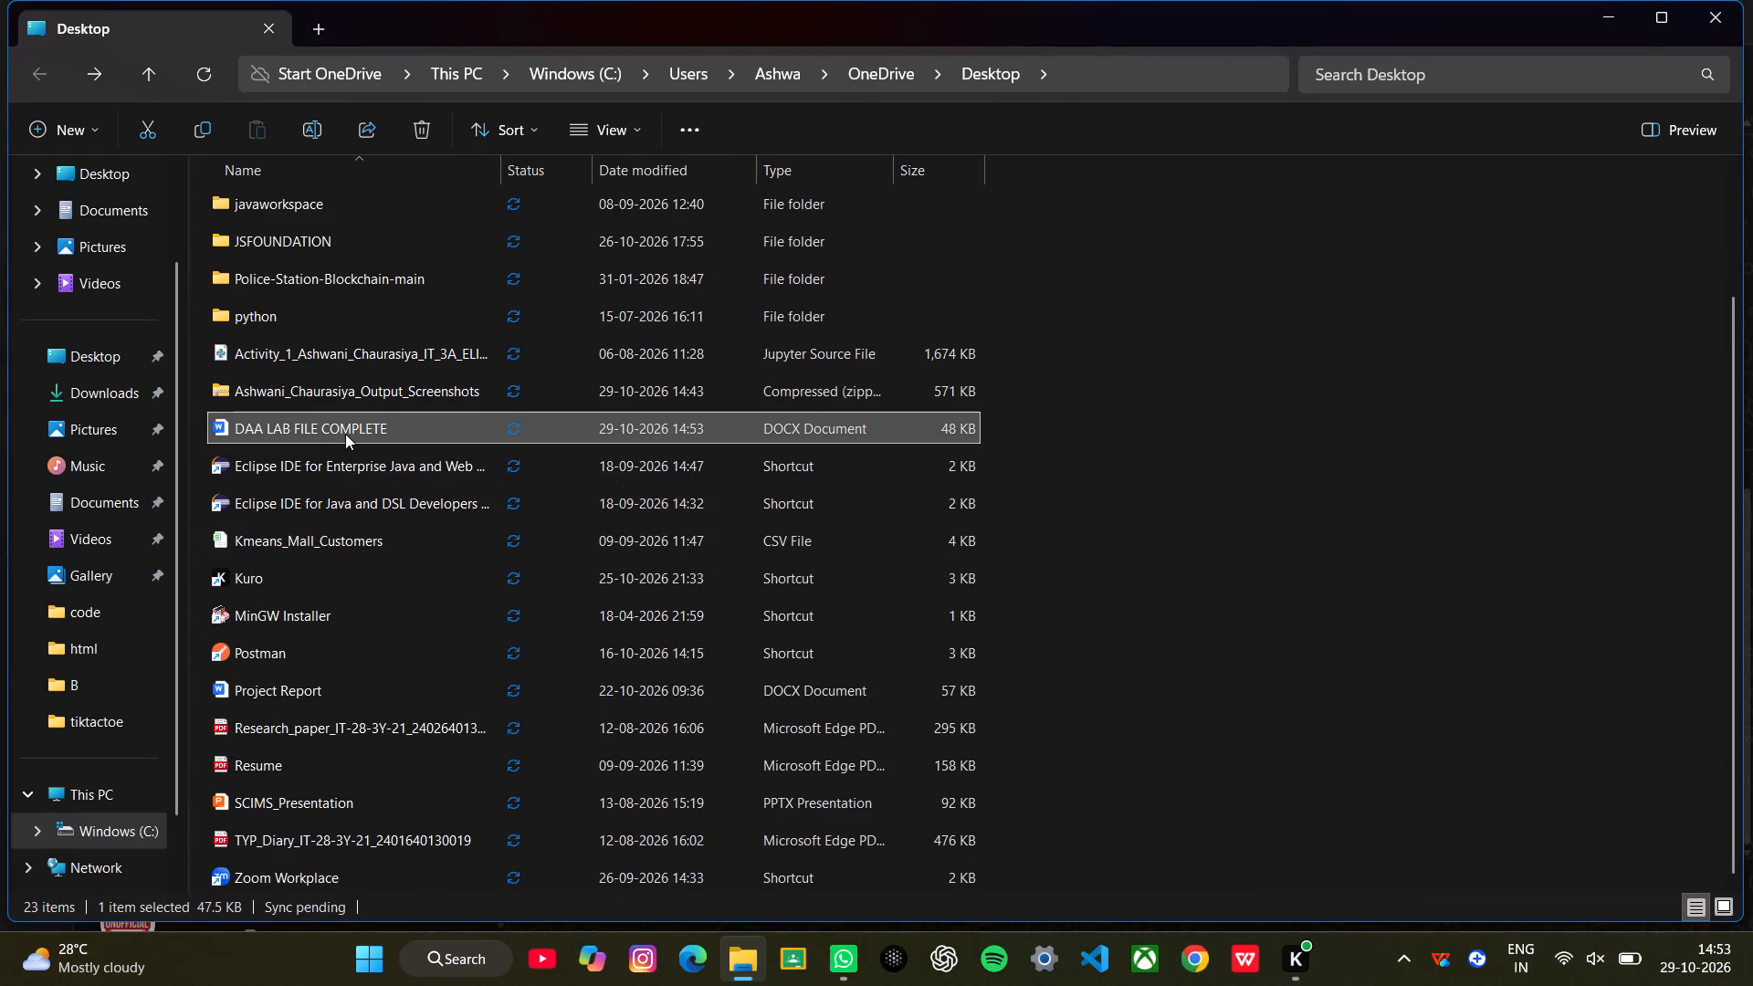
right_click(345, 434)
right_click(345, 434)
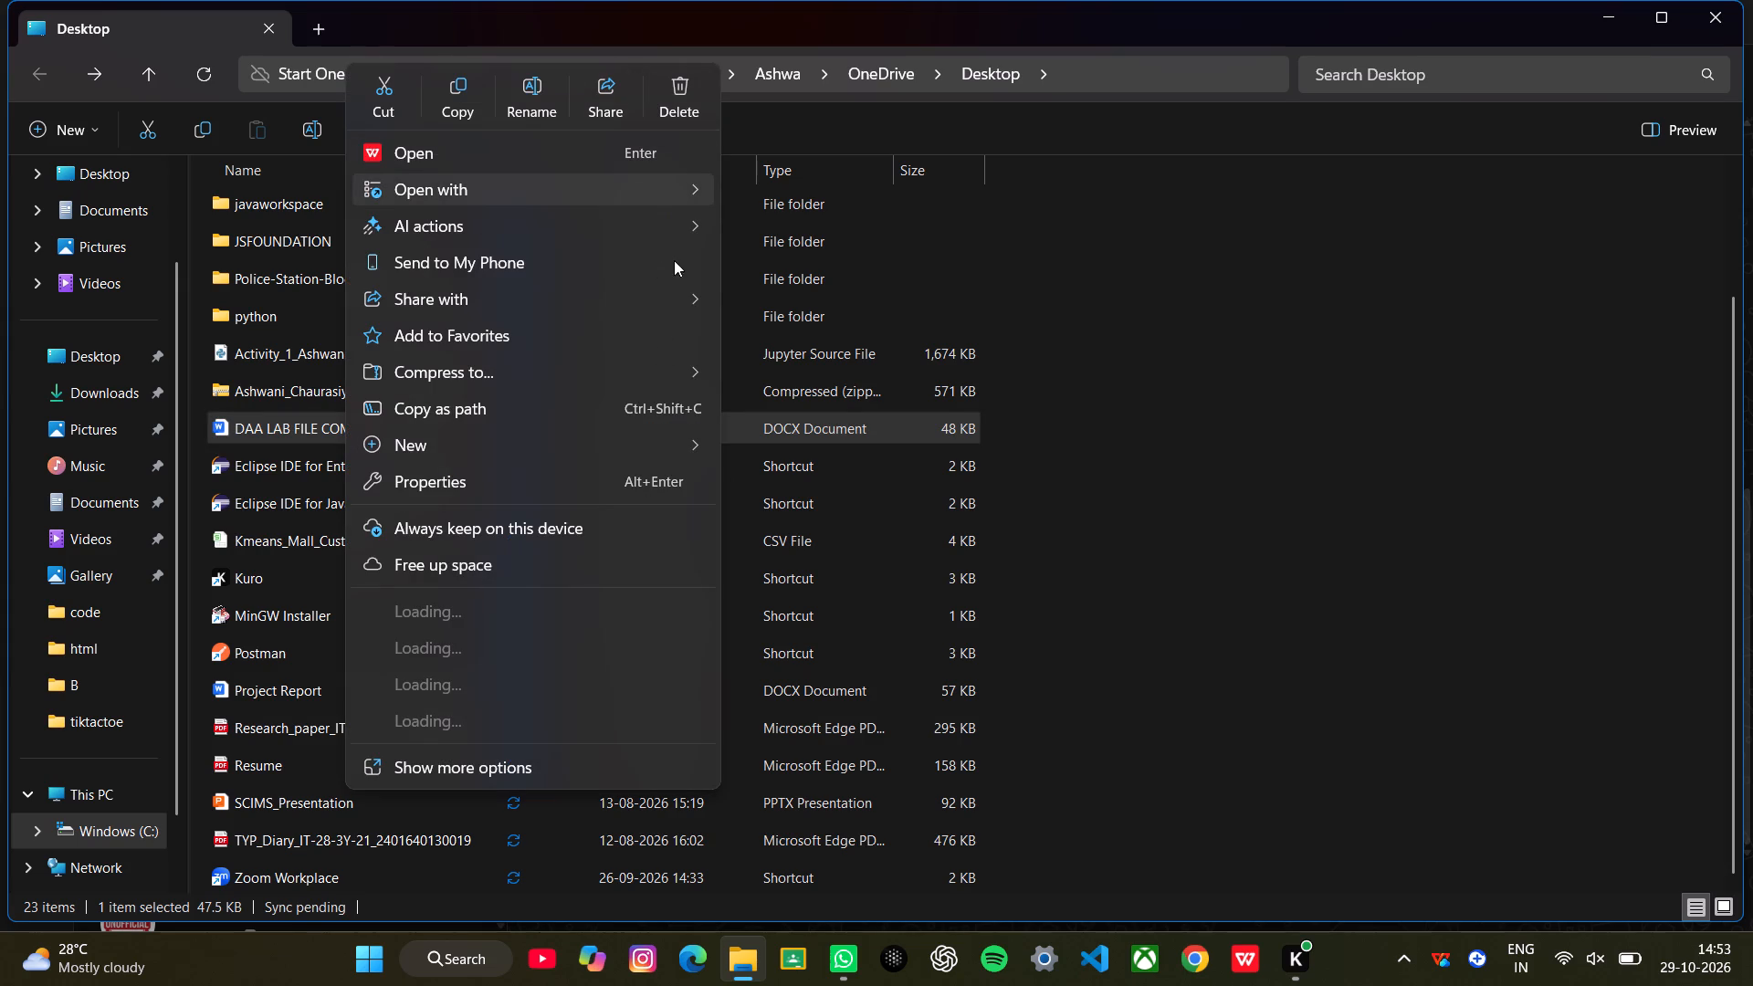
left_click(685, 187)
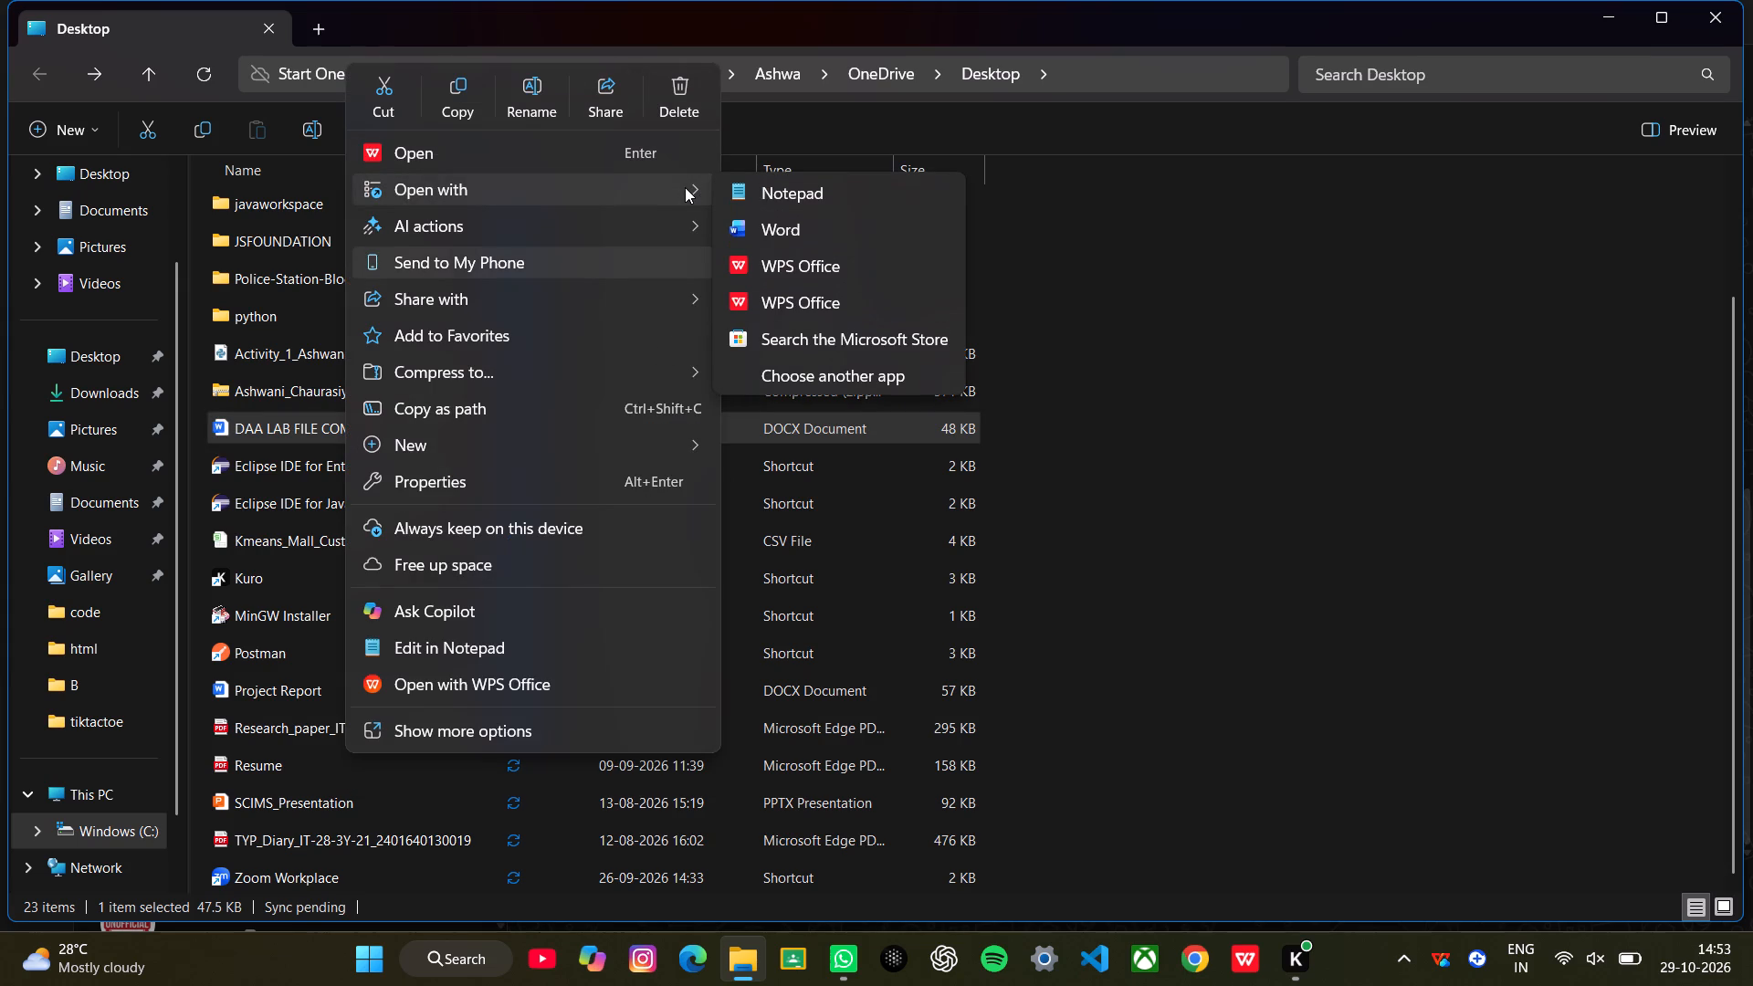
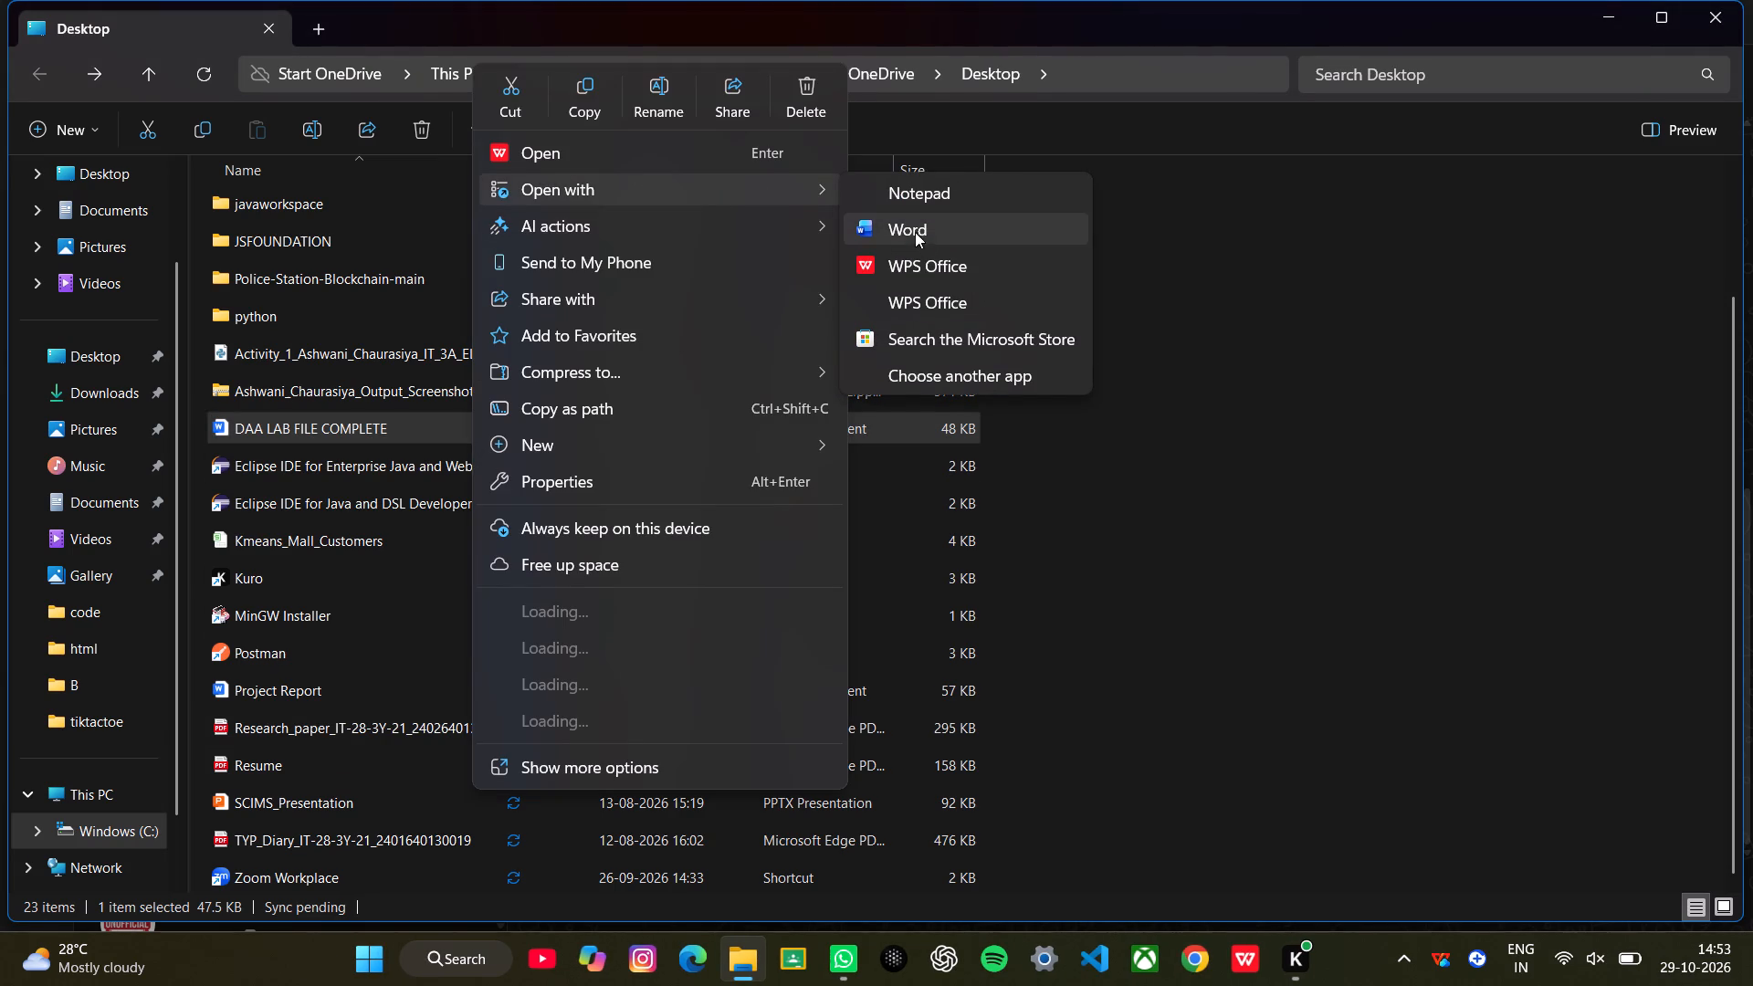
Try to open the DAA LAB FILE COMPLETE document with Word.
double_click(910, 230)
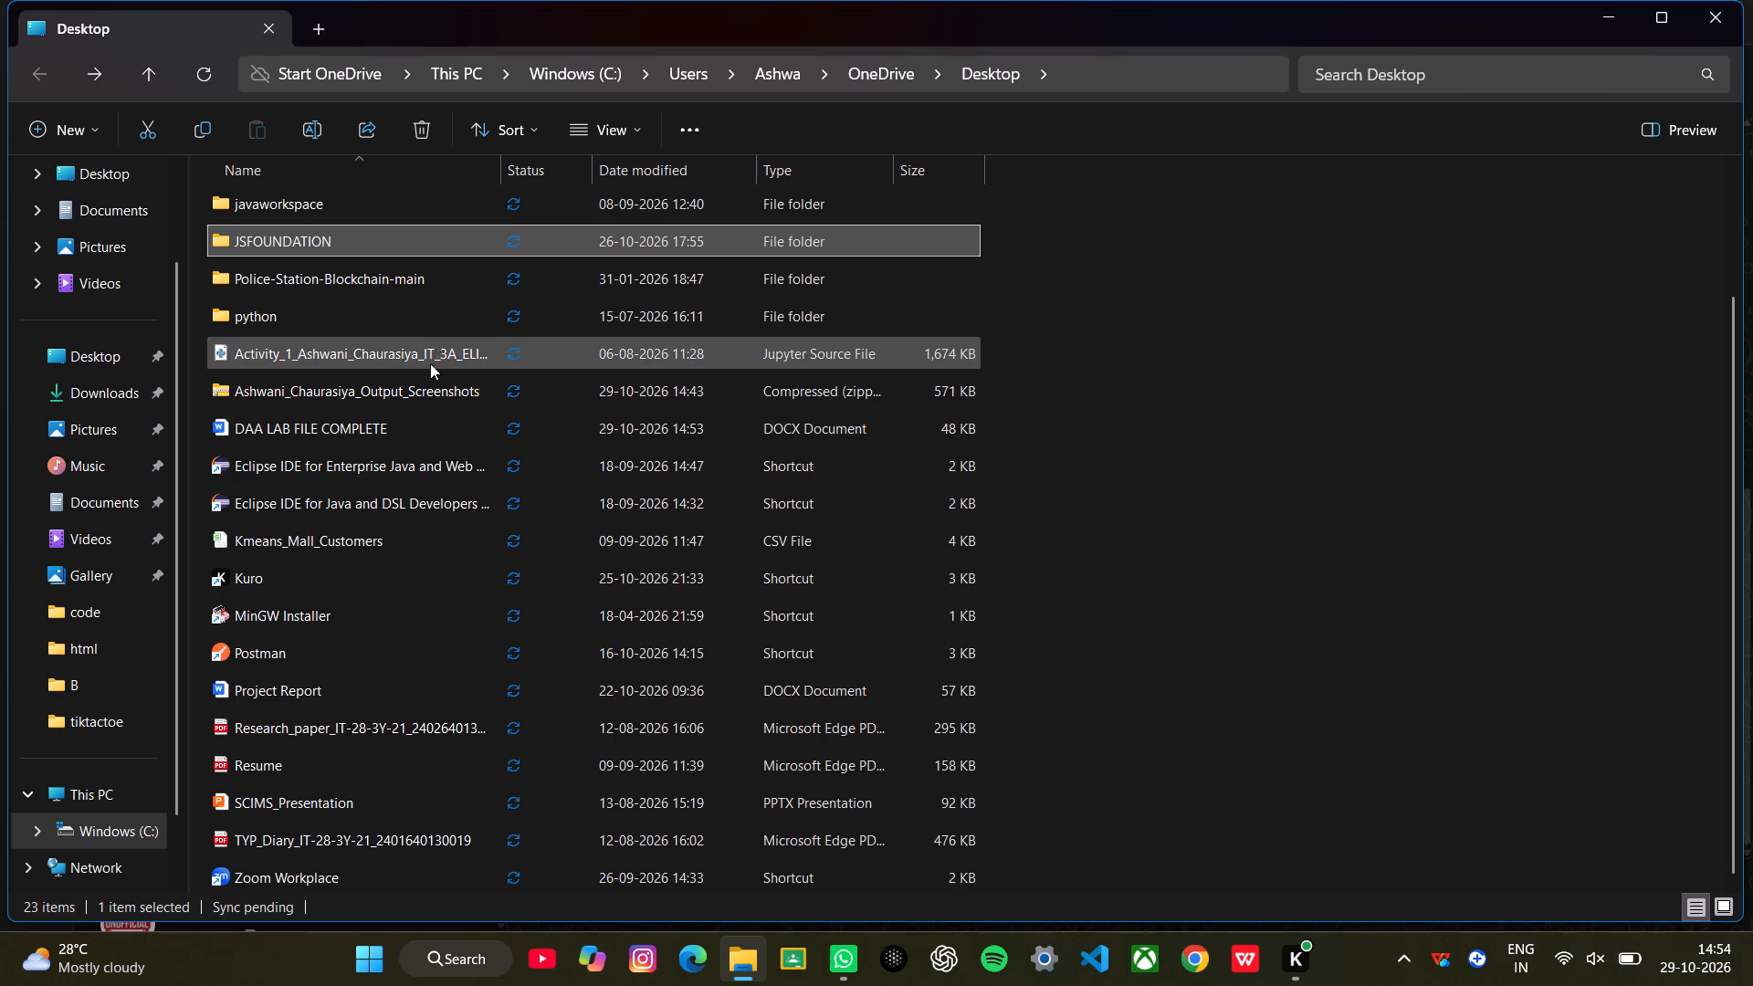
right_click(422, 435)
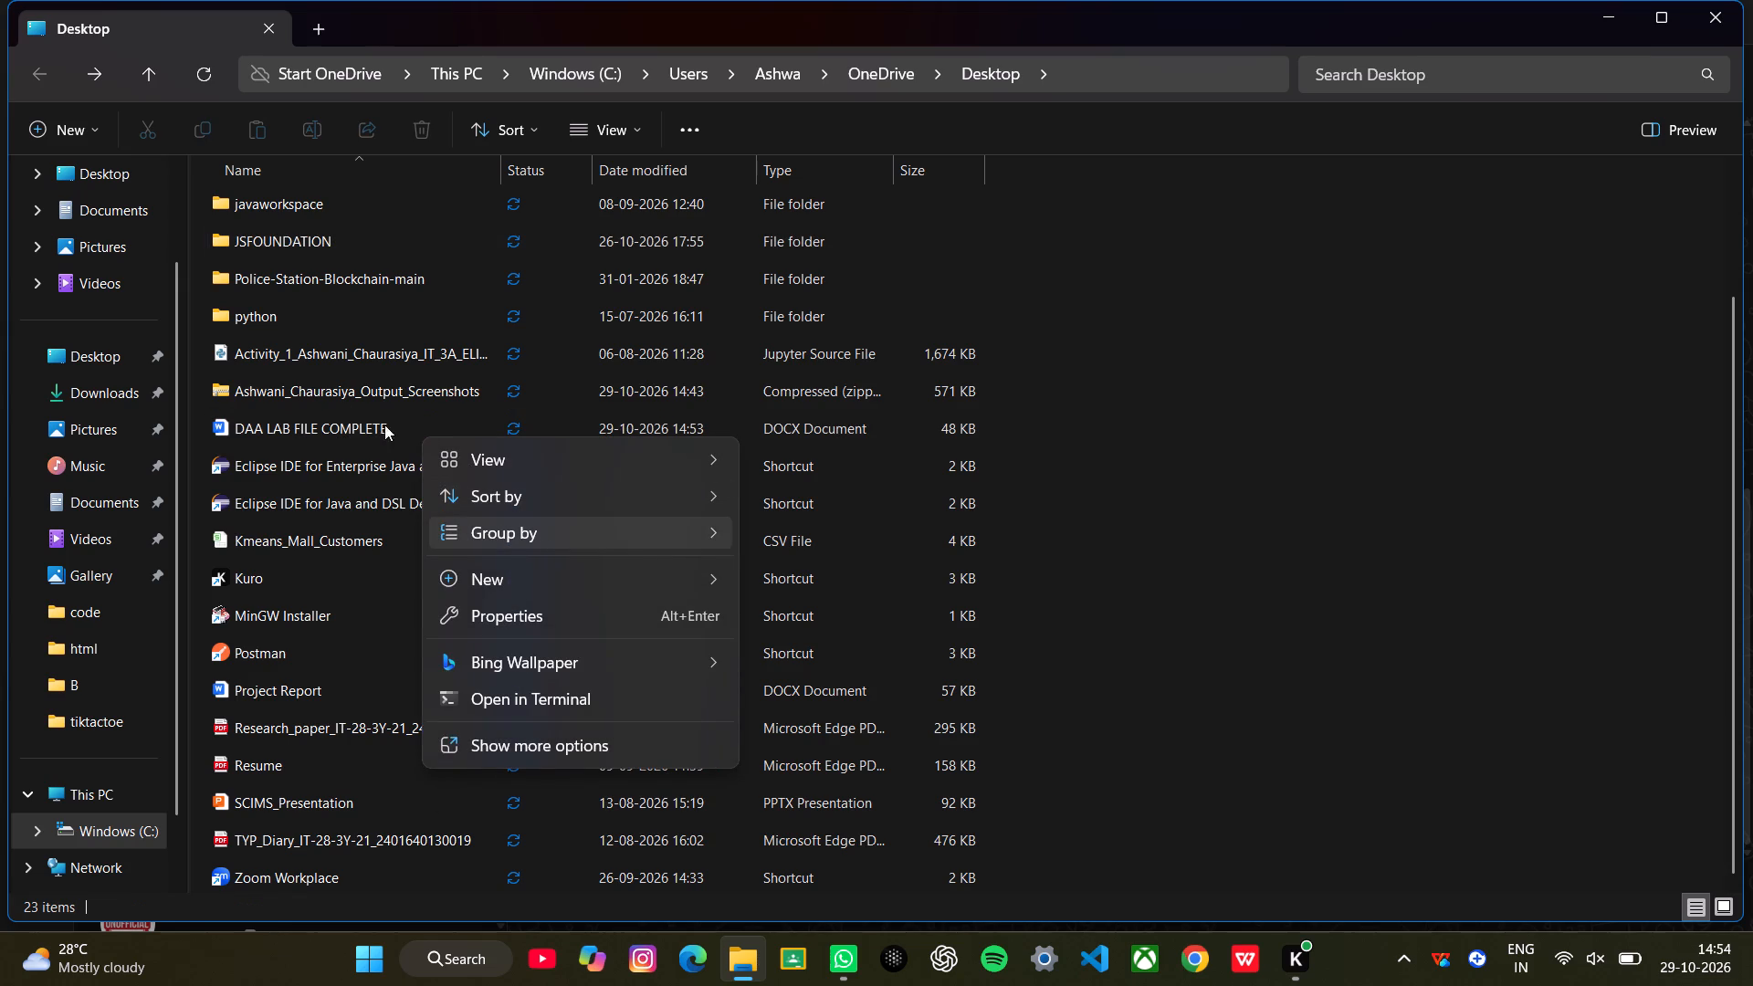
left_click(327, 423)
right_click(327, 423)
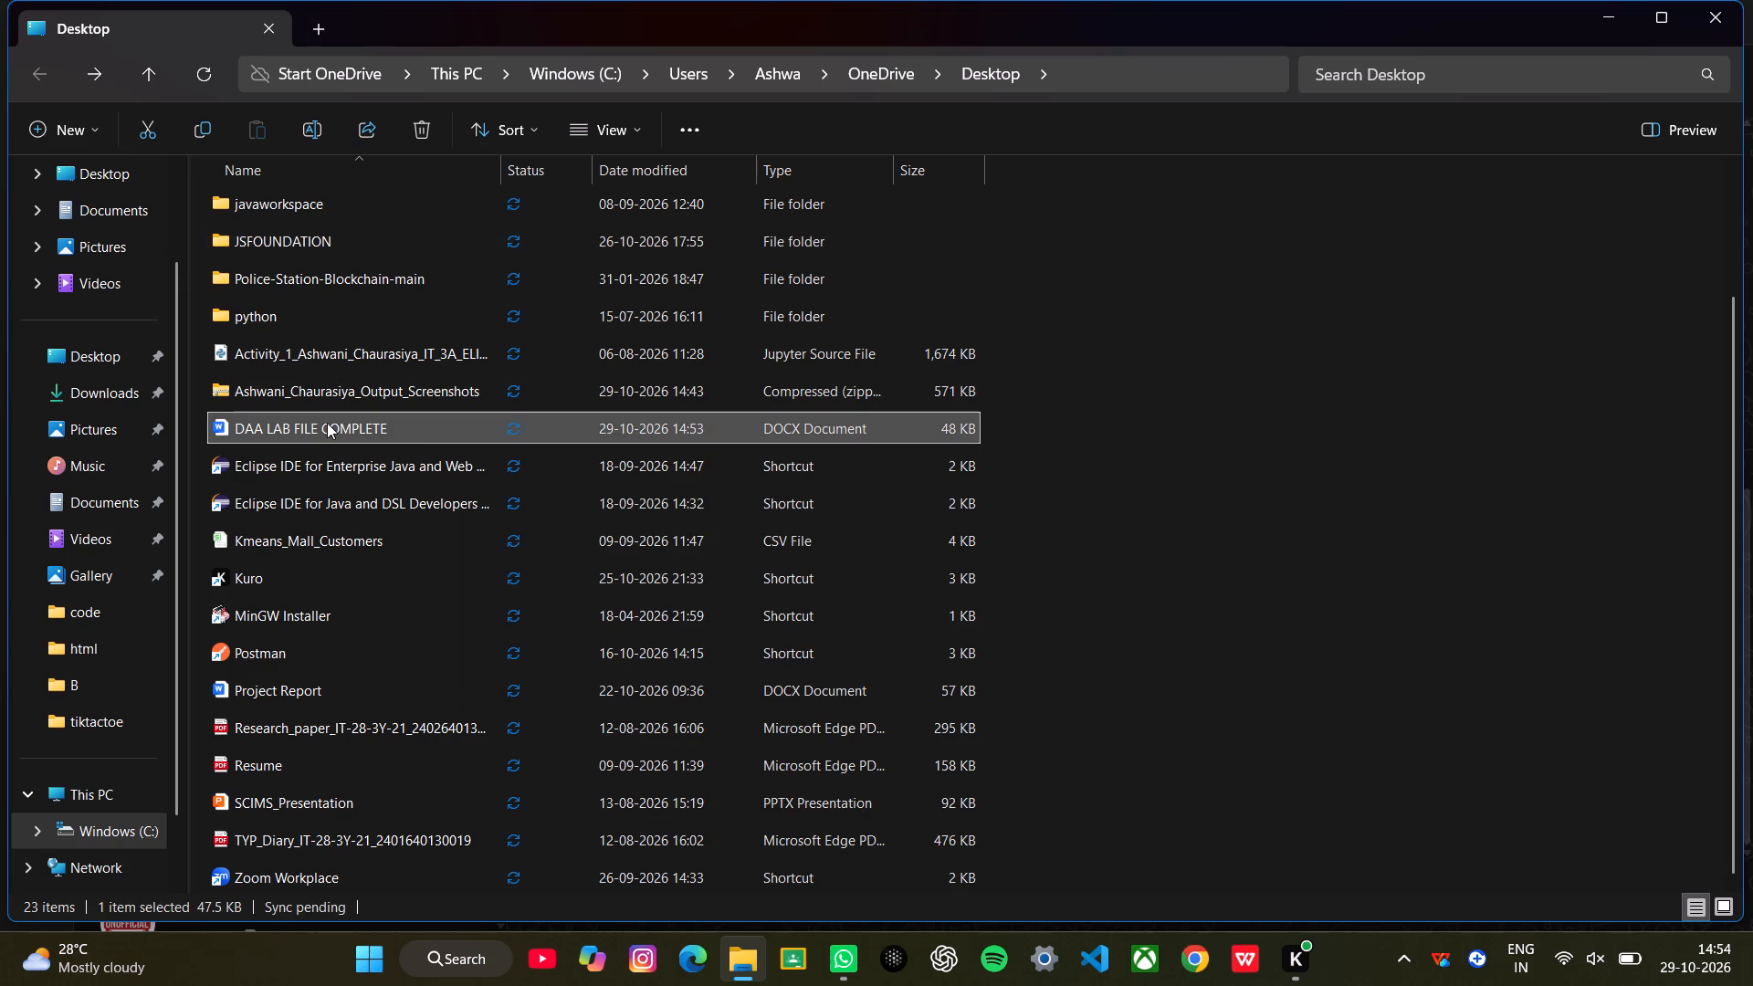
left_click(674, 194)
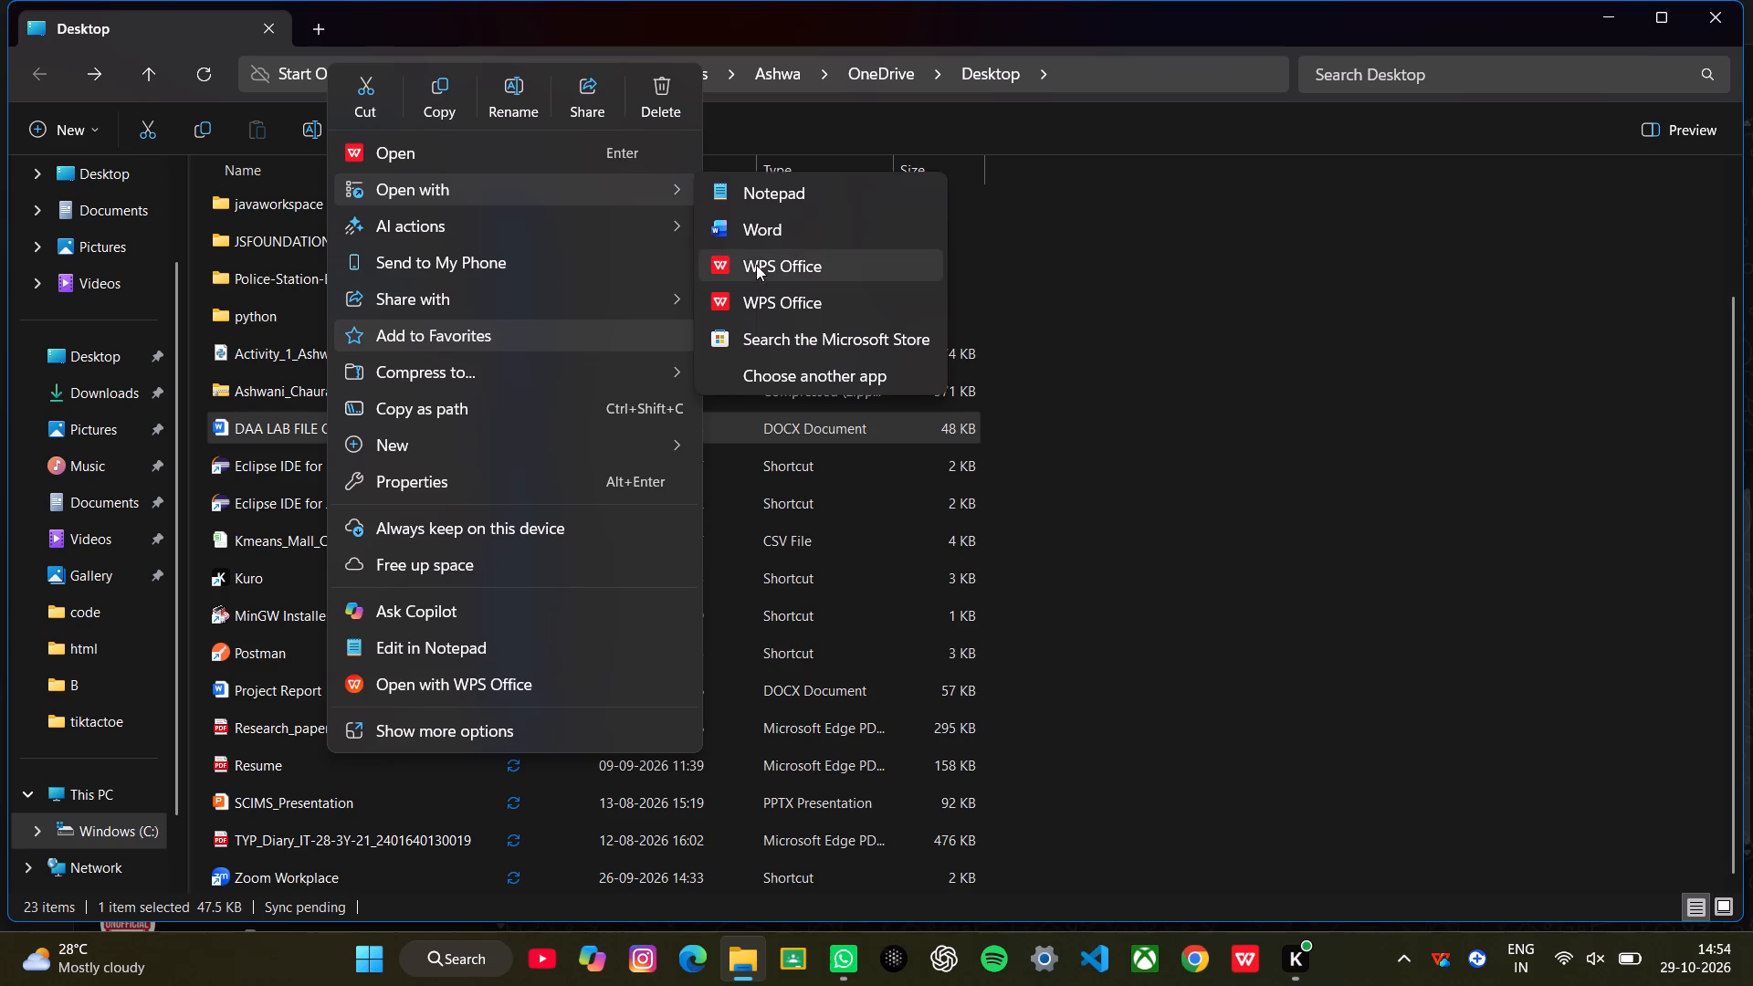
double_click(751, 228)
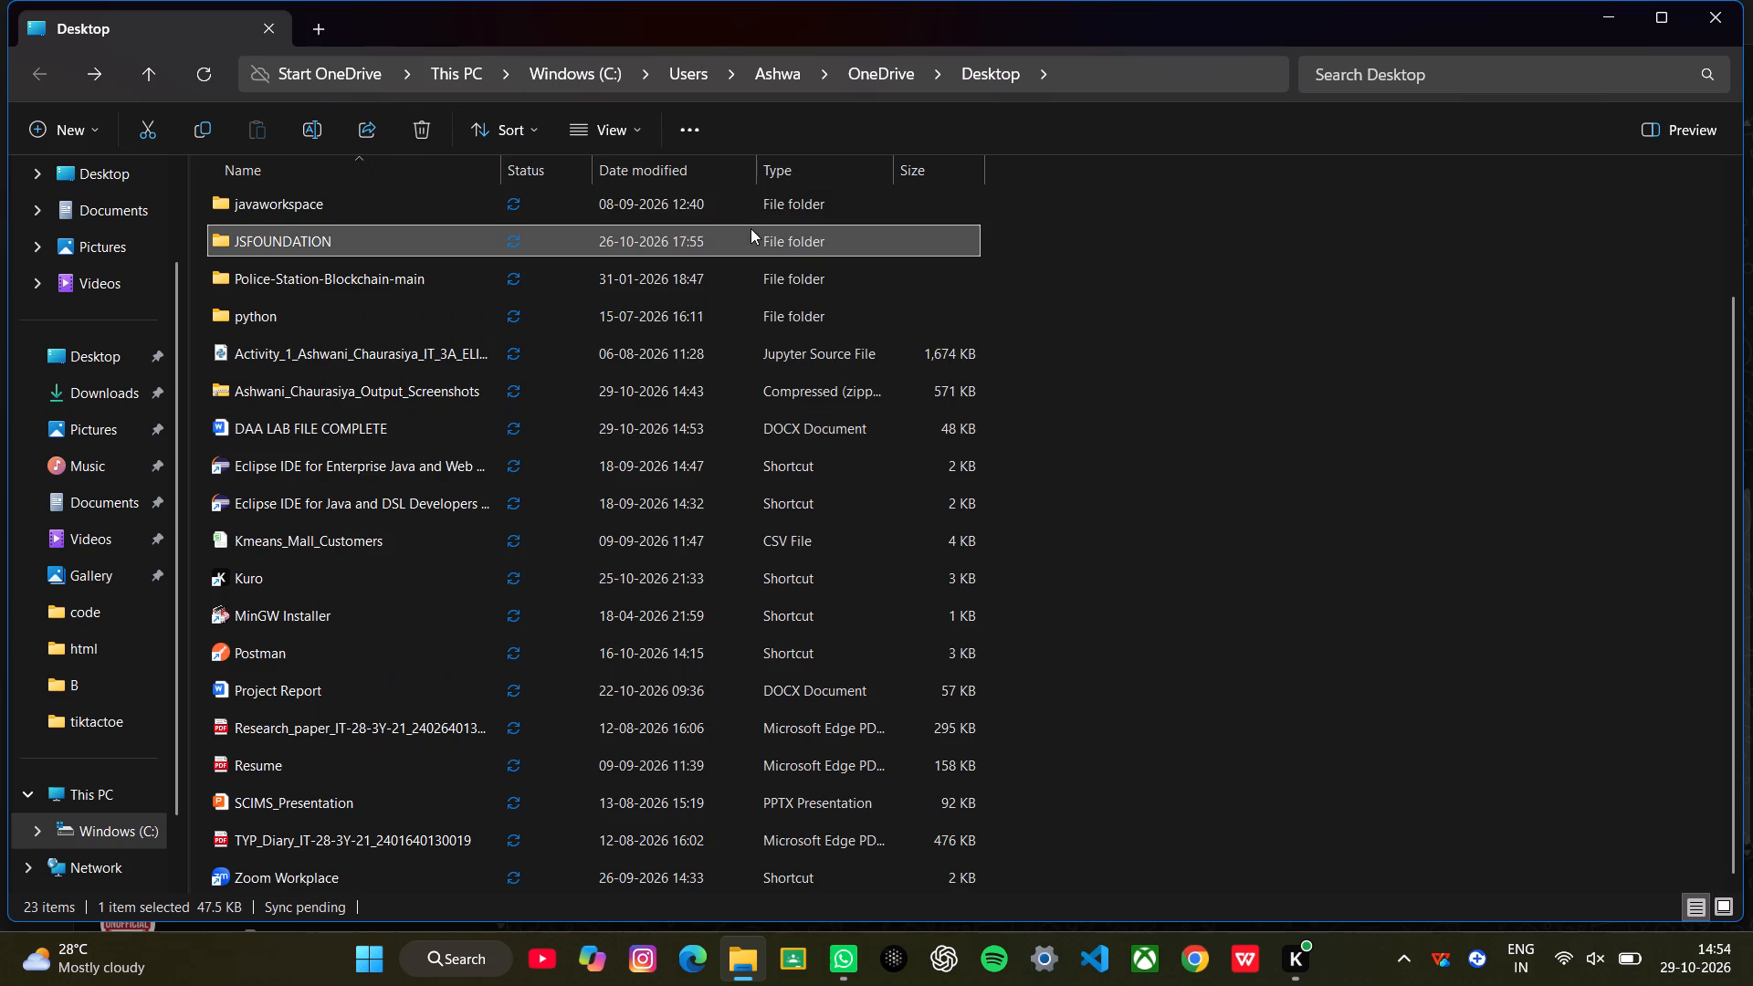
Open the DAA LAB FILE COMPLETE document with its default app, WPS Office.
left_click(393, 431)
right_click(393, 431)
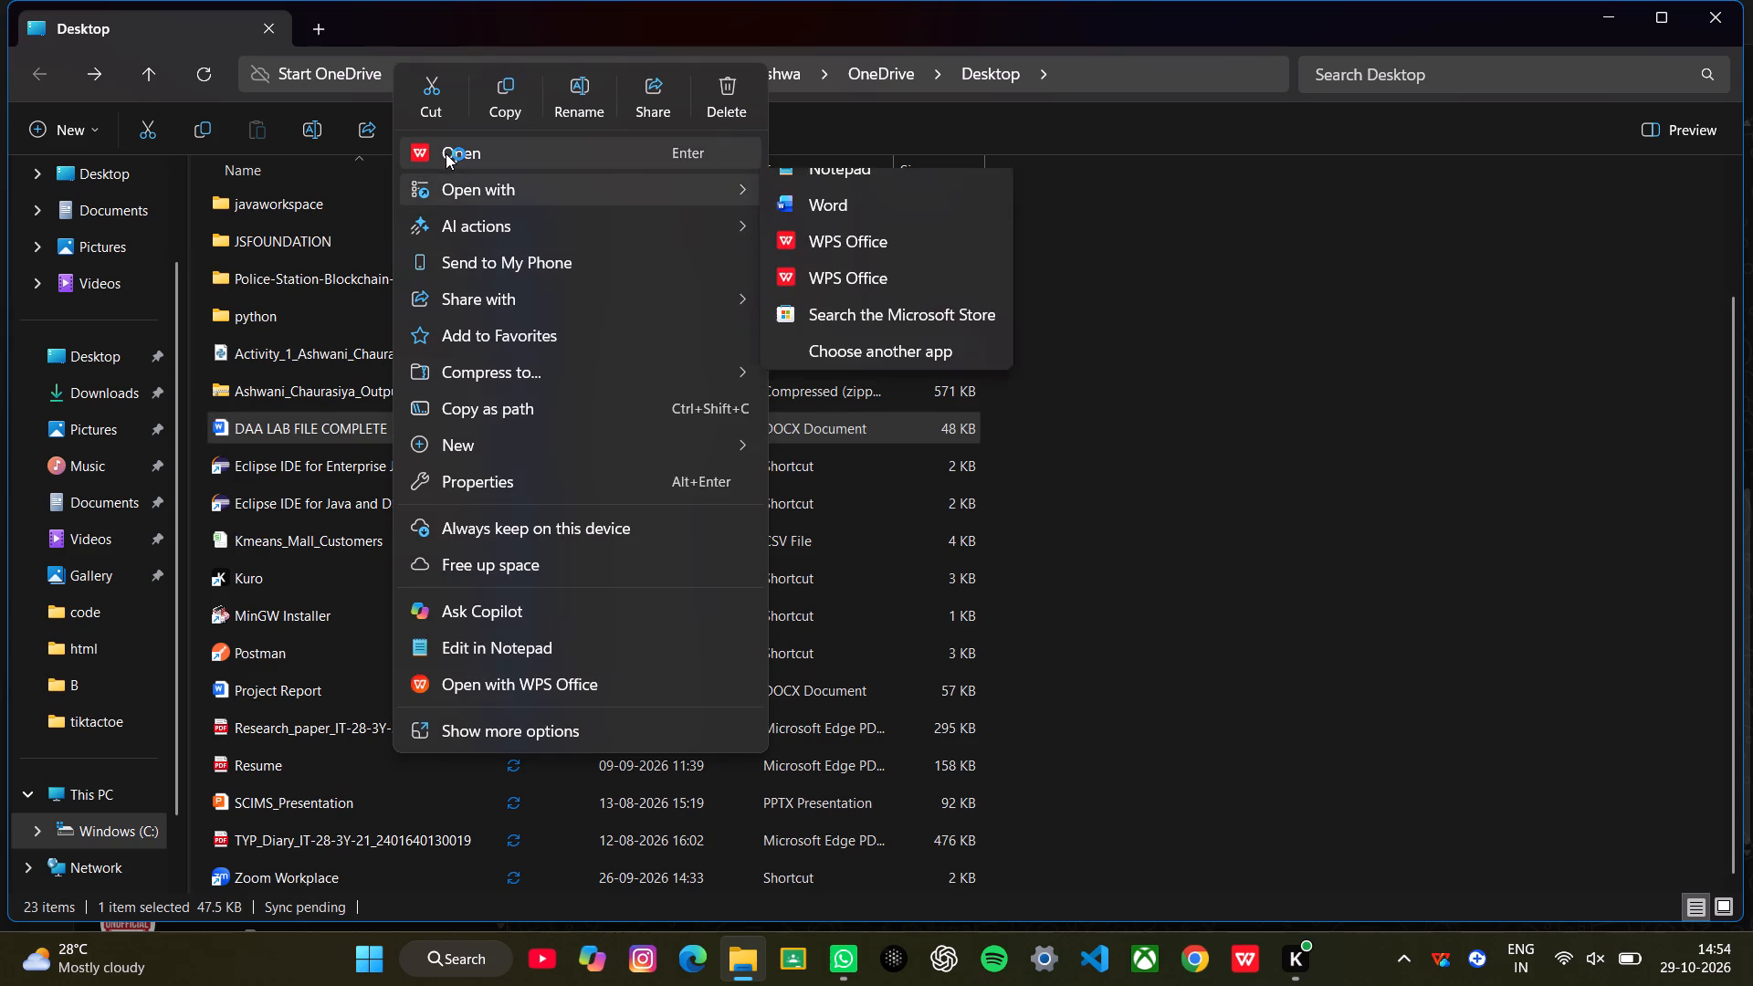
double_click(446, 153)
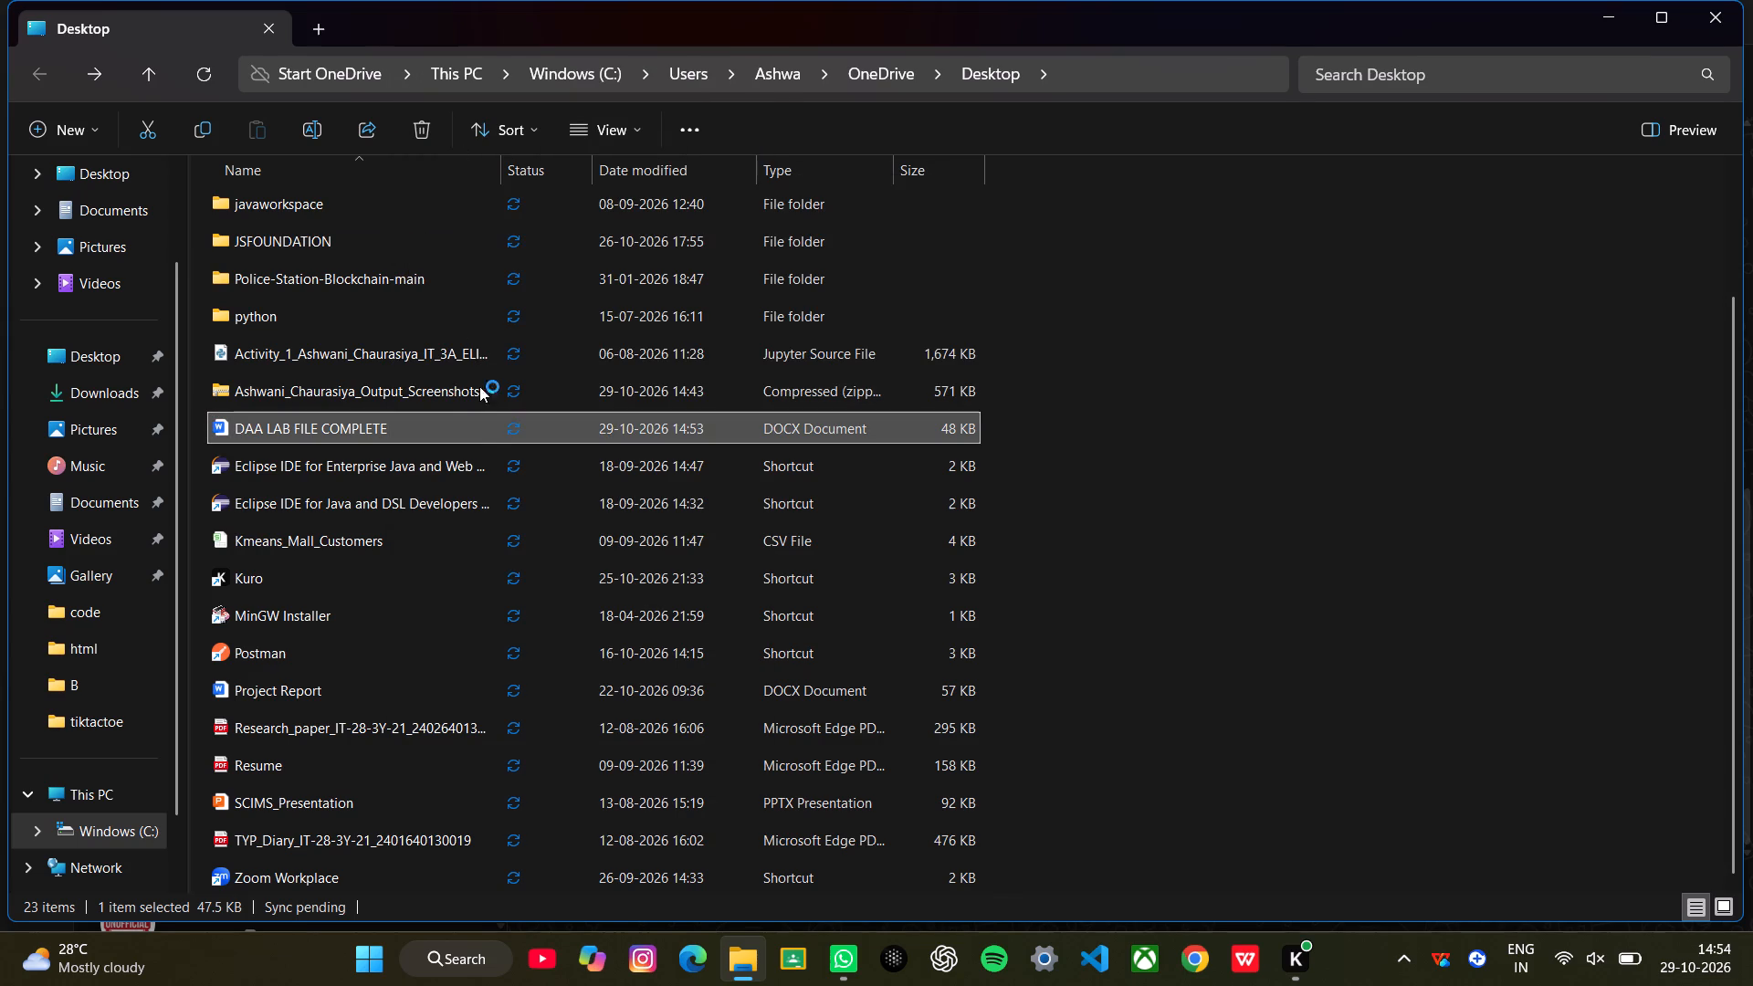
Try again to open DAA LAB FILE COMPLETE with Word, and switch to the document's WPS Office window.
right_click(477, 432)
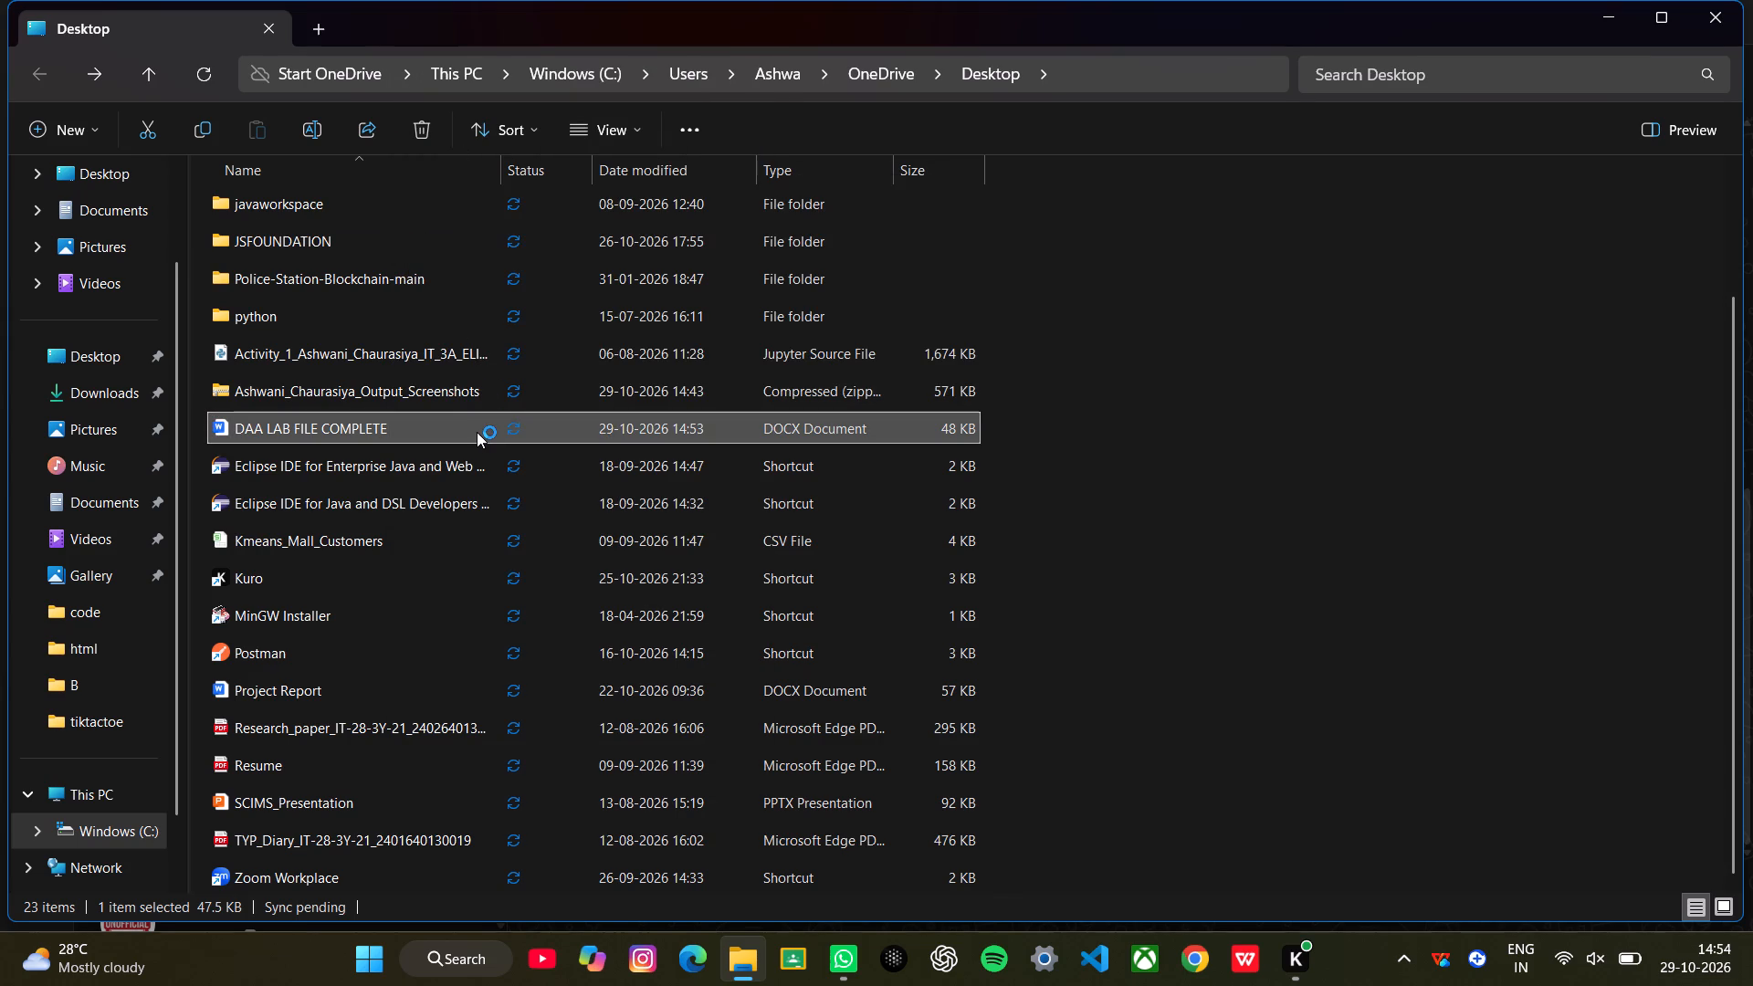
right_click(477, 432)
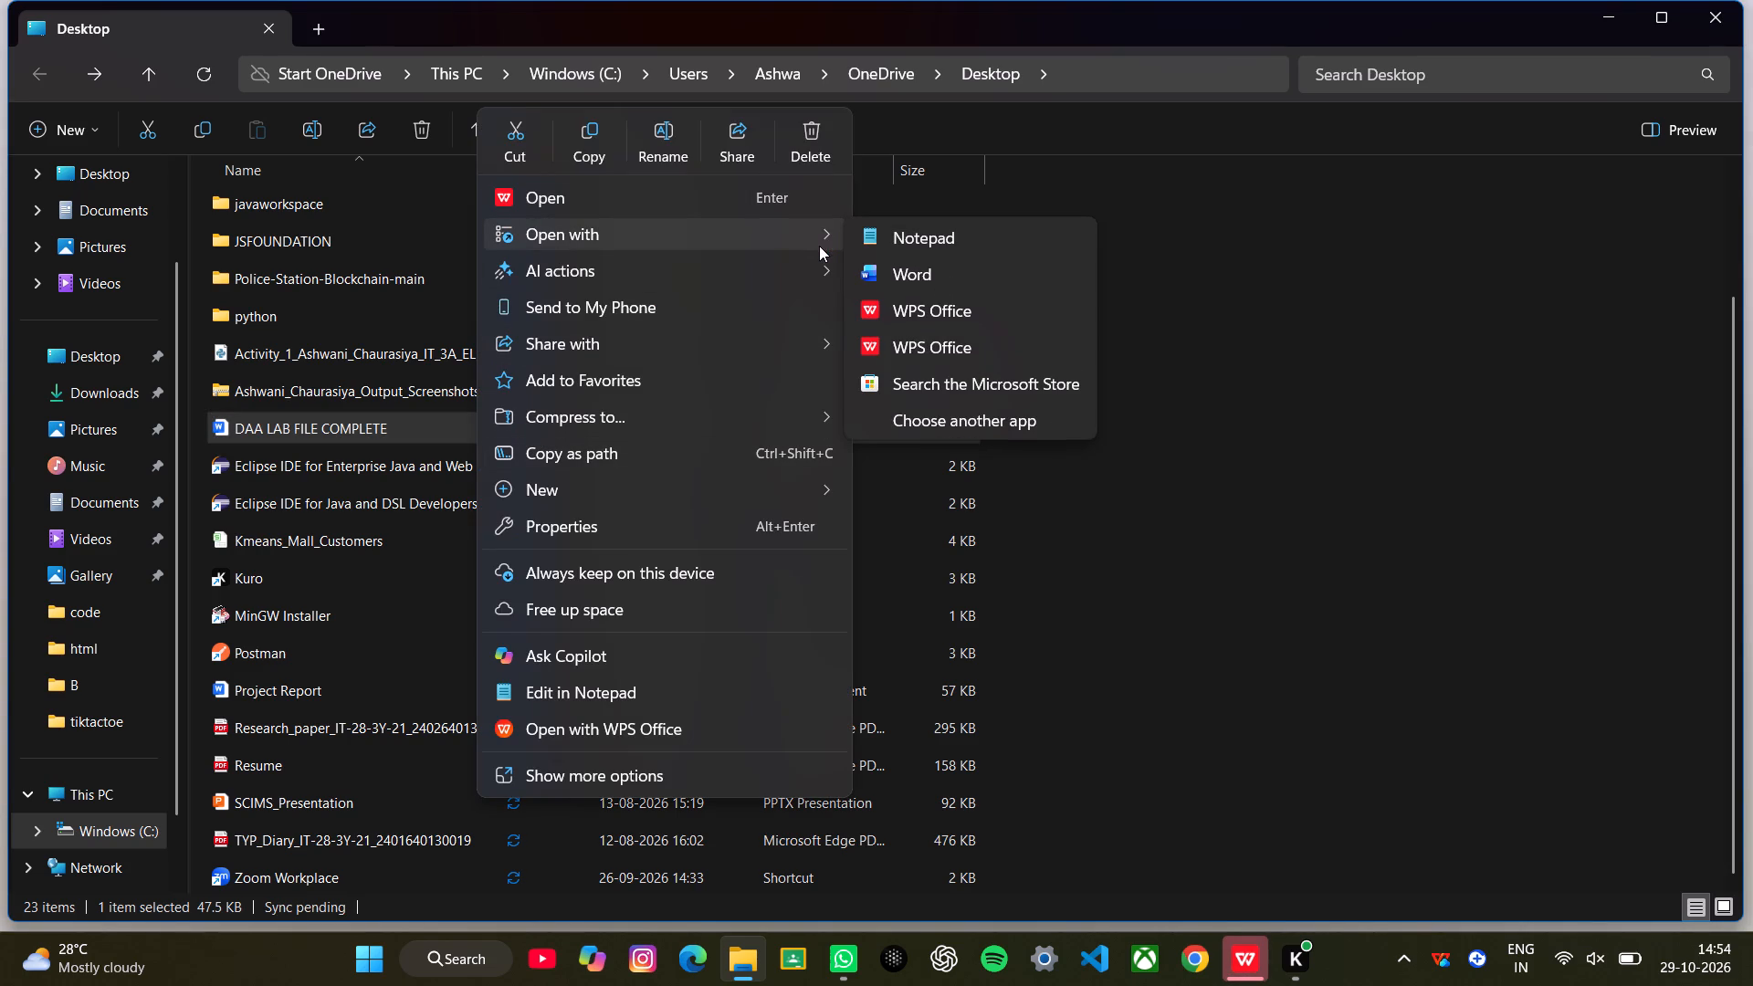
left_click(862, 271)
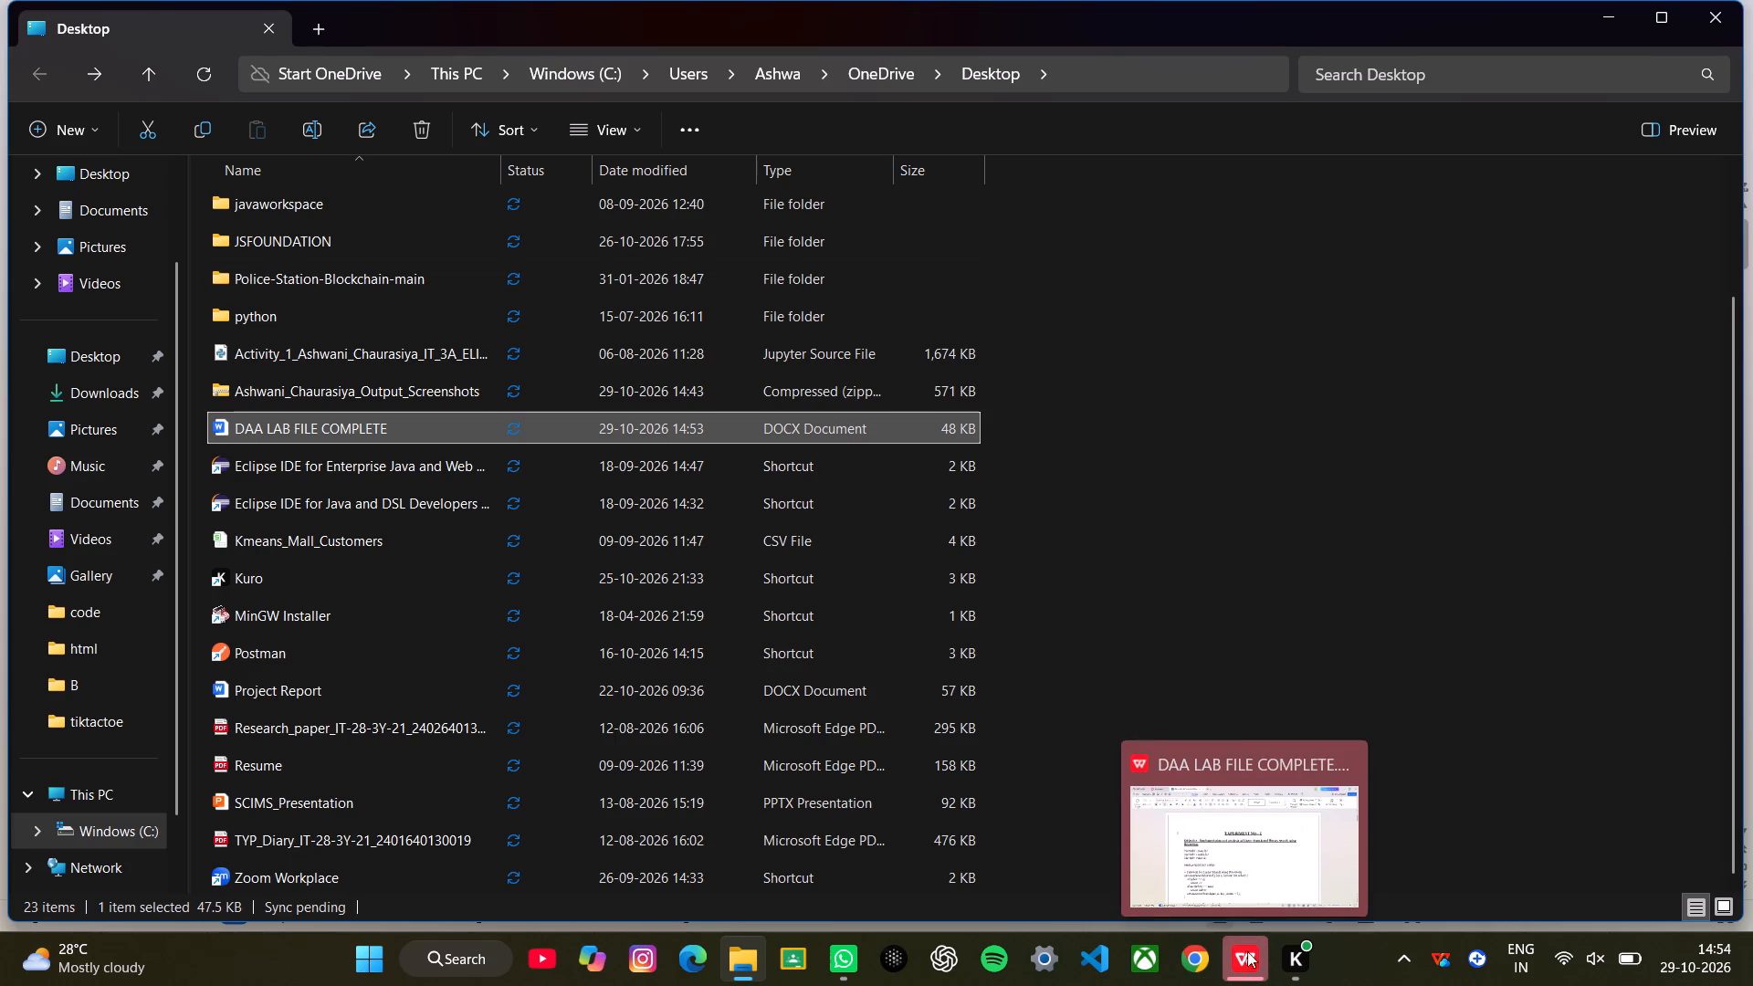
left_click(1335, 770)
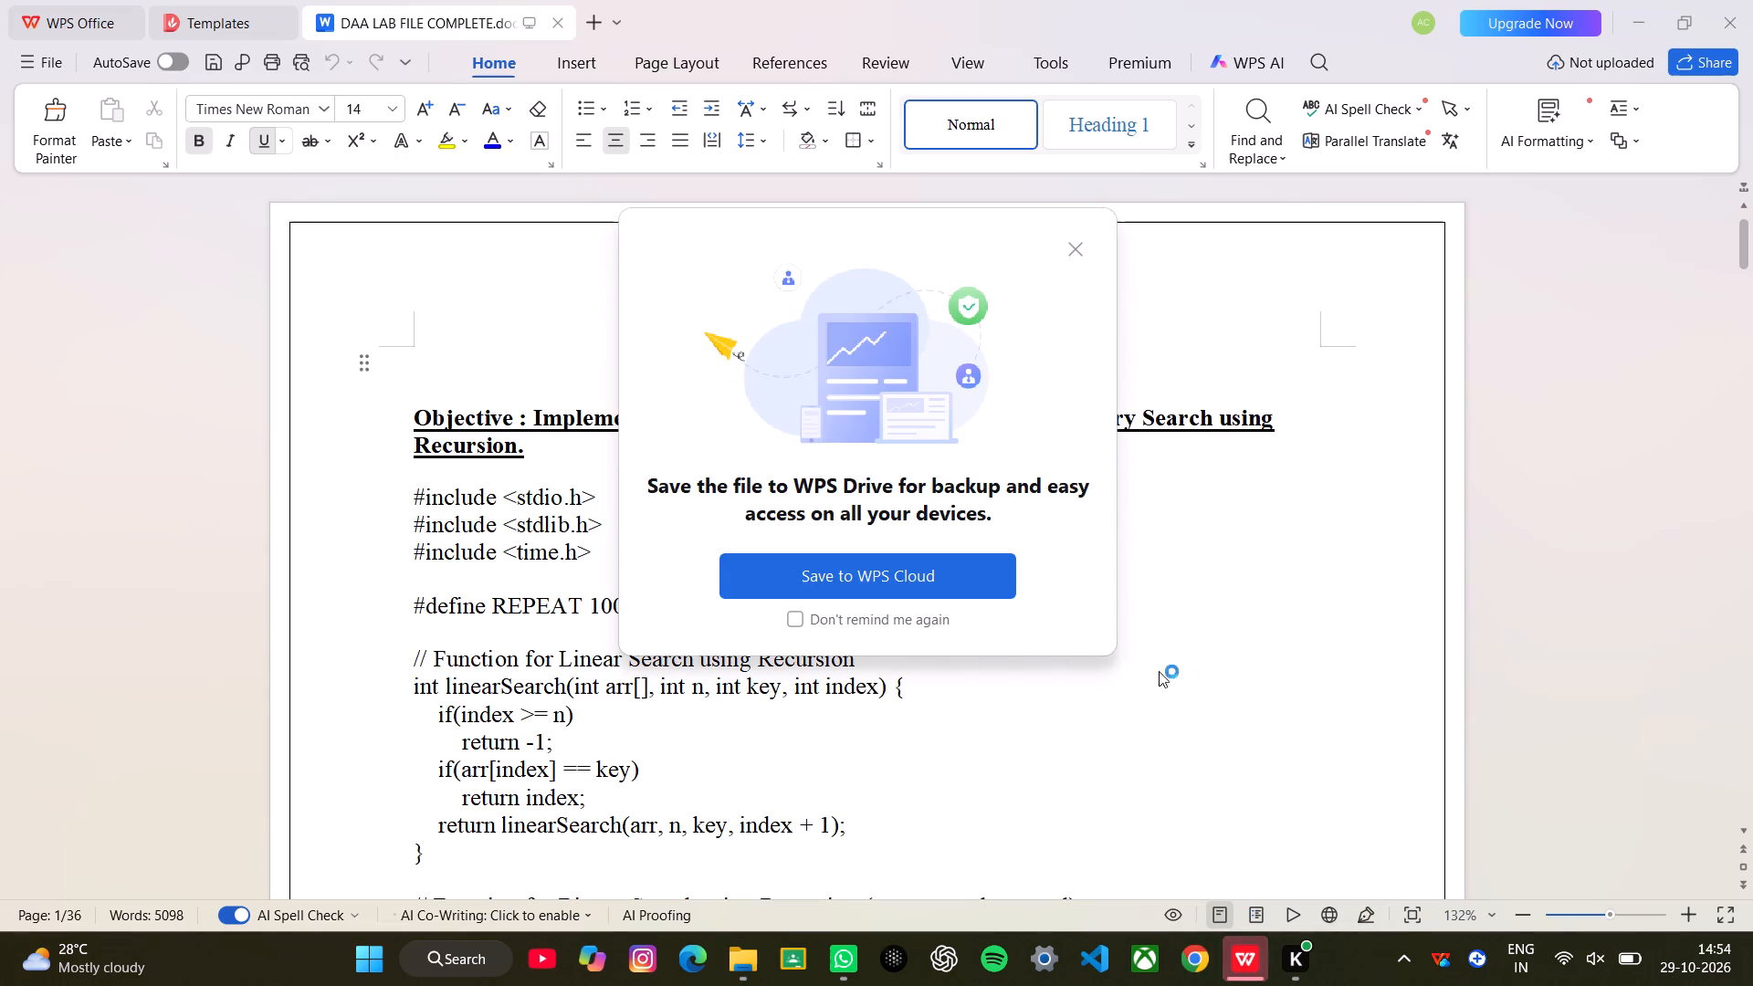
Accept the offer to save the document to WPS Cloud, bringing up the Save As dialog for WPS Drive.
left_click(899, 583)
scroll(791, 601, "down", 1)
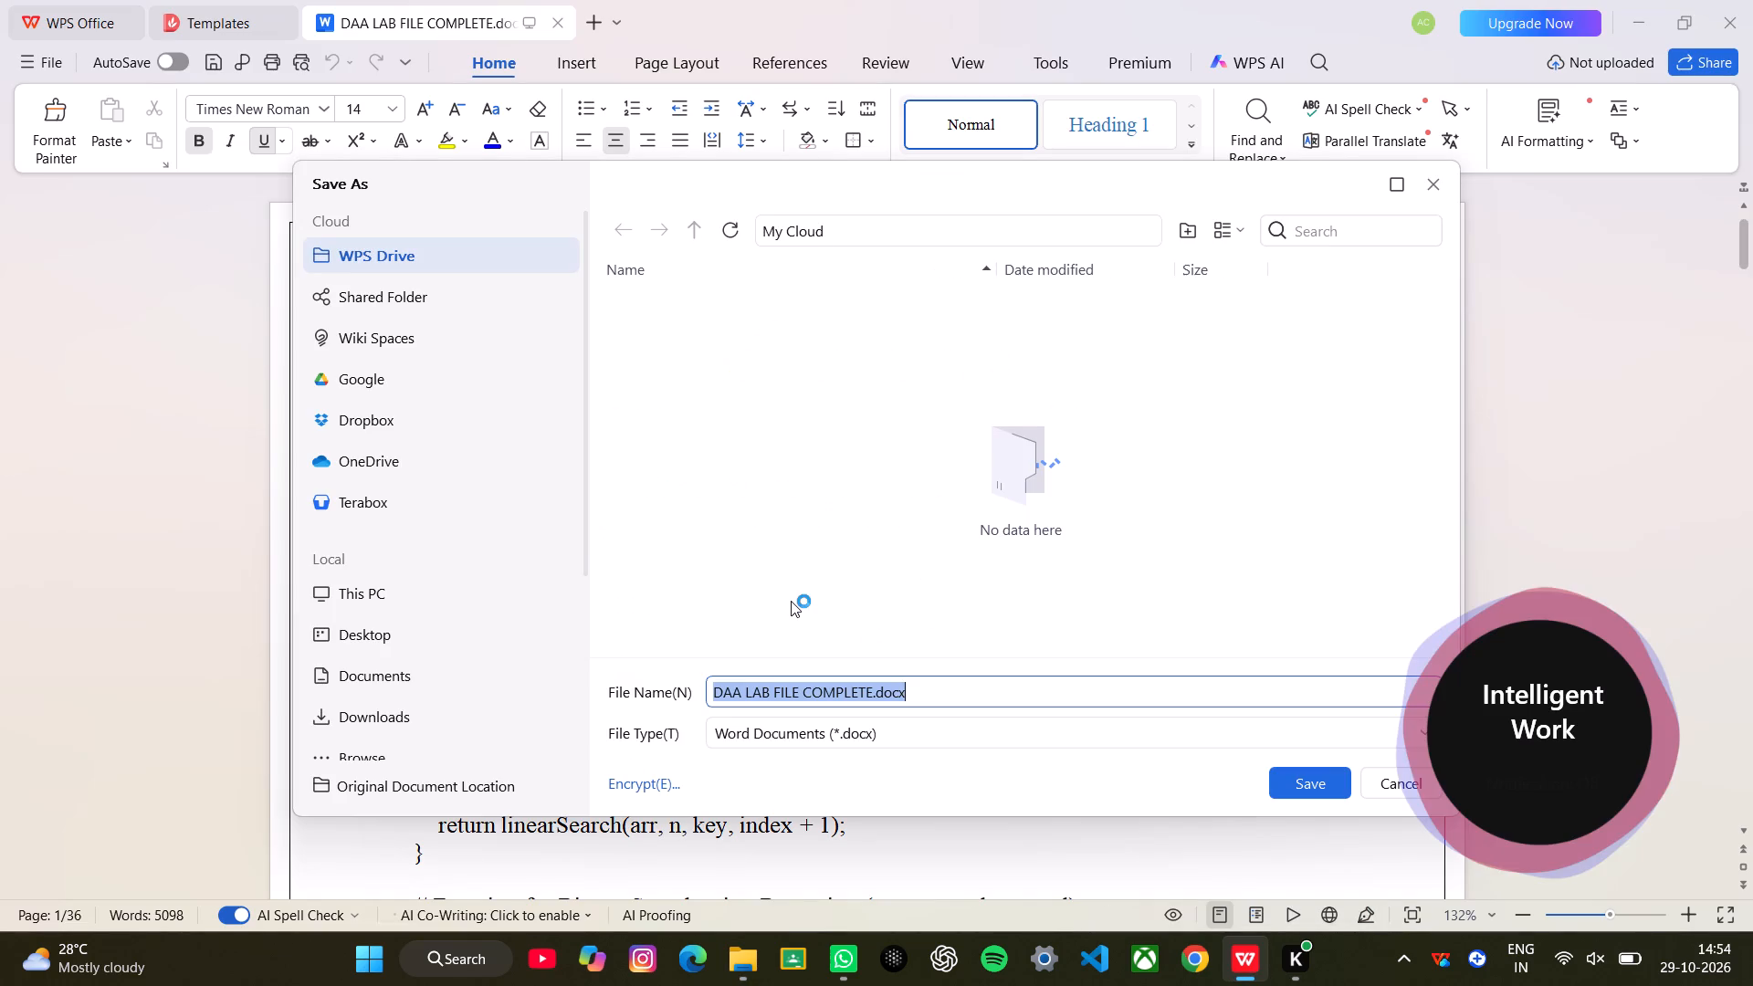
scroll(791, 601, "down", 1)
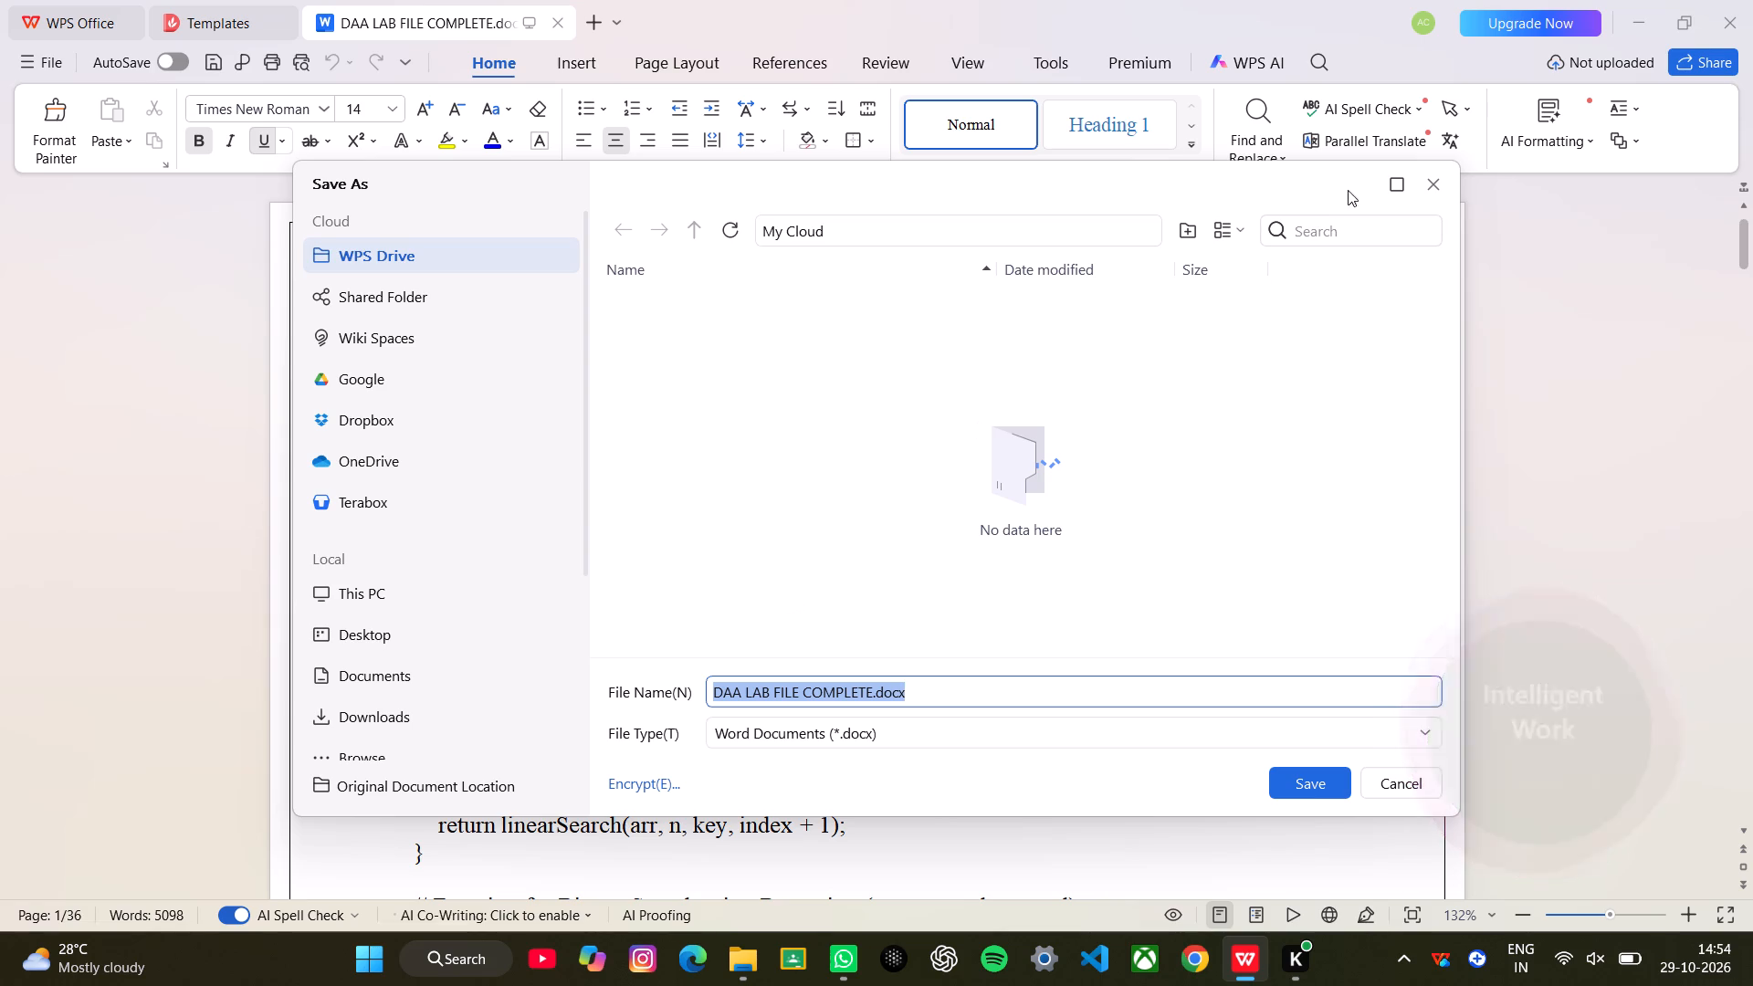
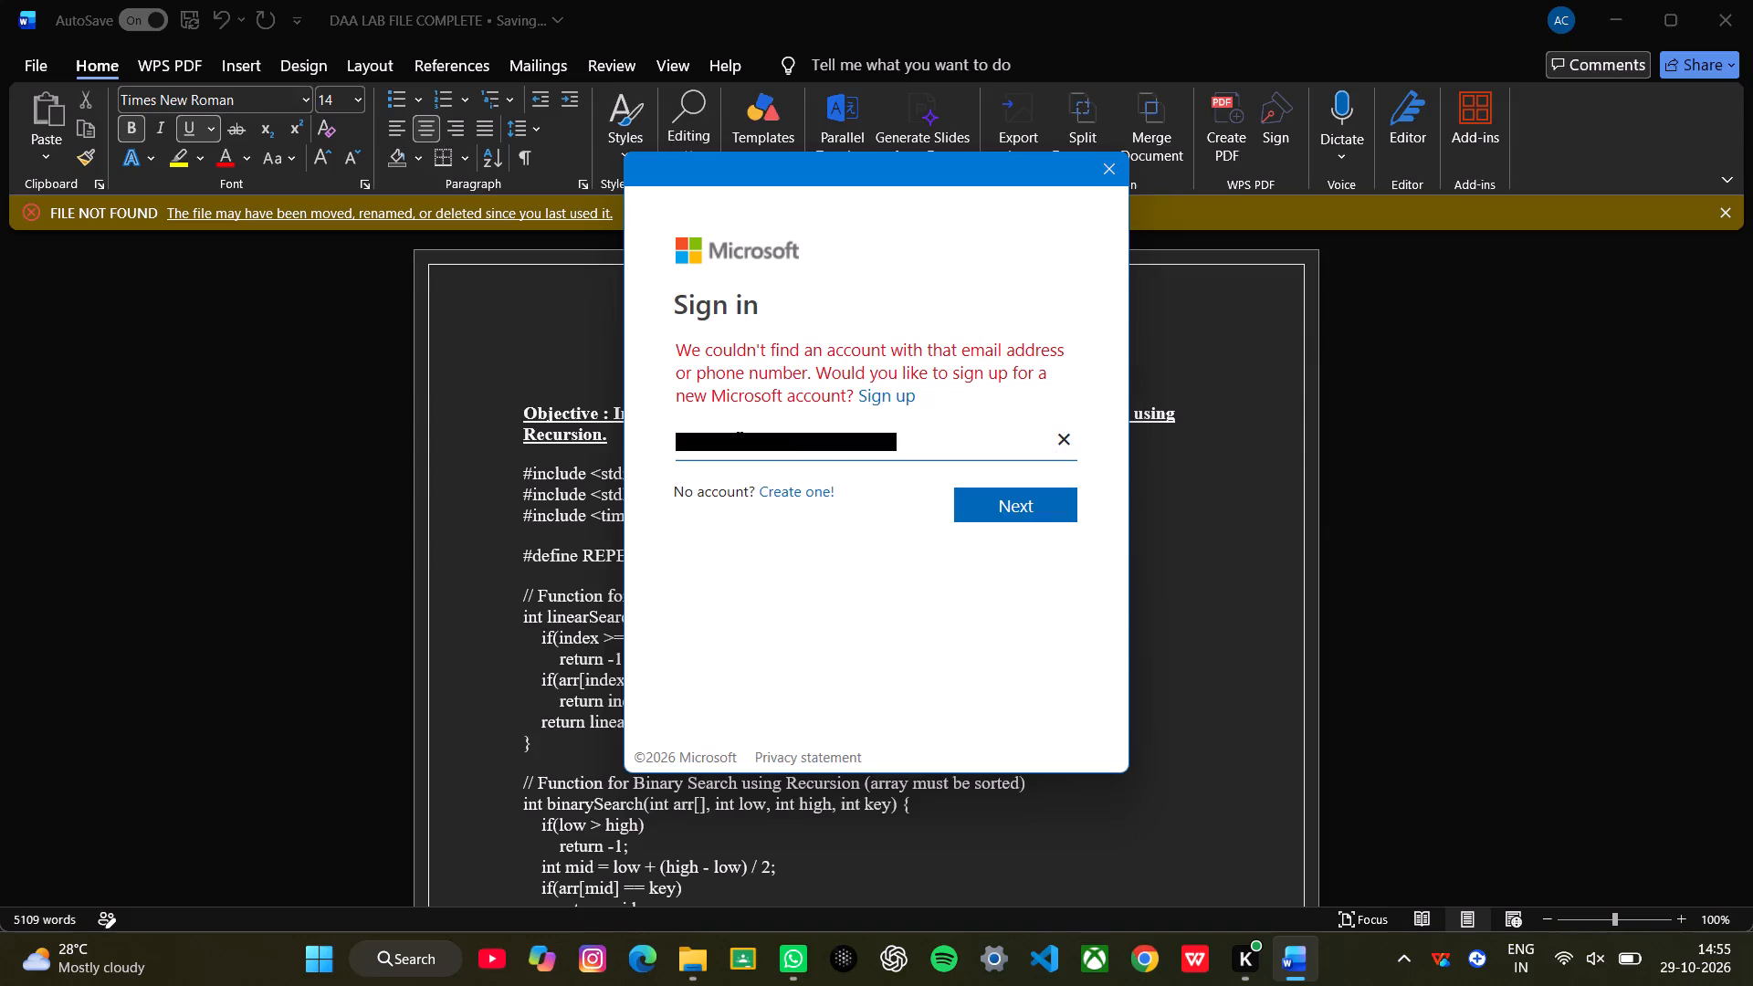
Try again to sign in to Microsoft by submitting the account email already entered.
left_click(995, 496)
left_click(995, 496)
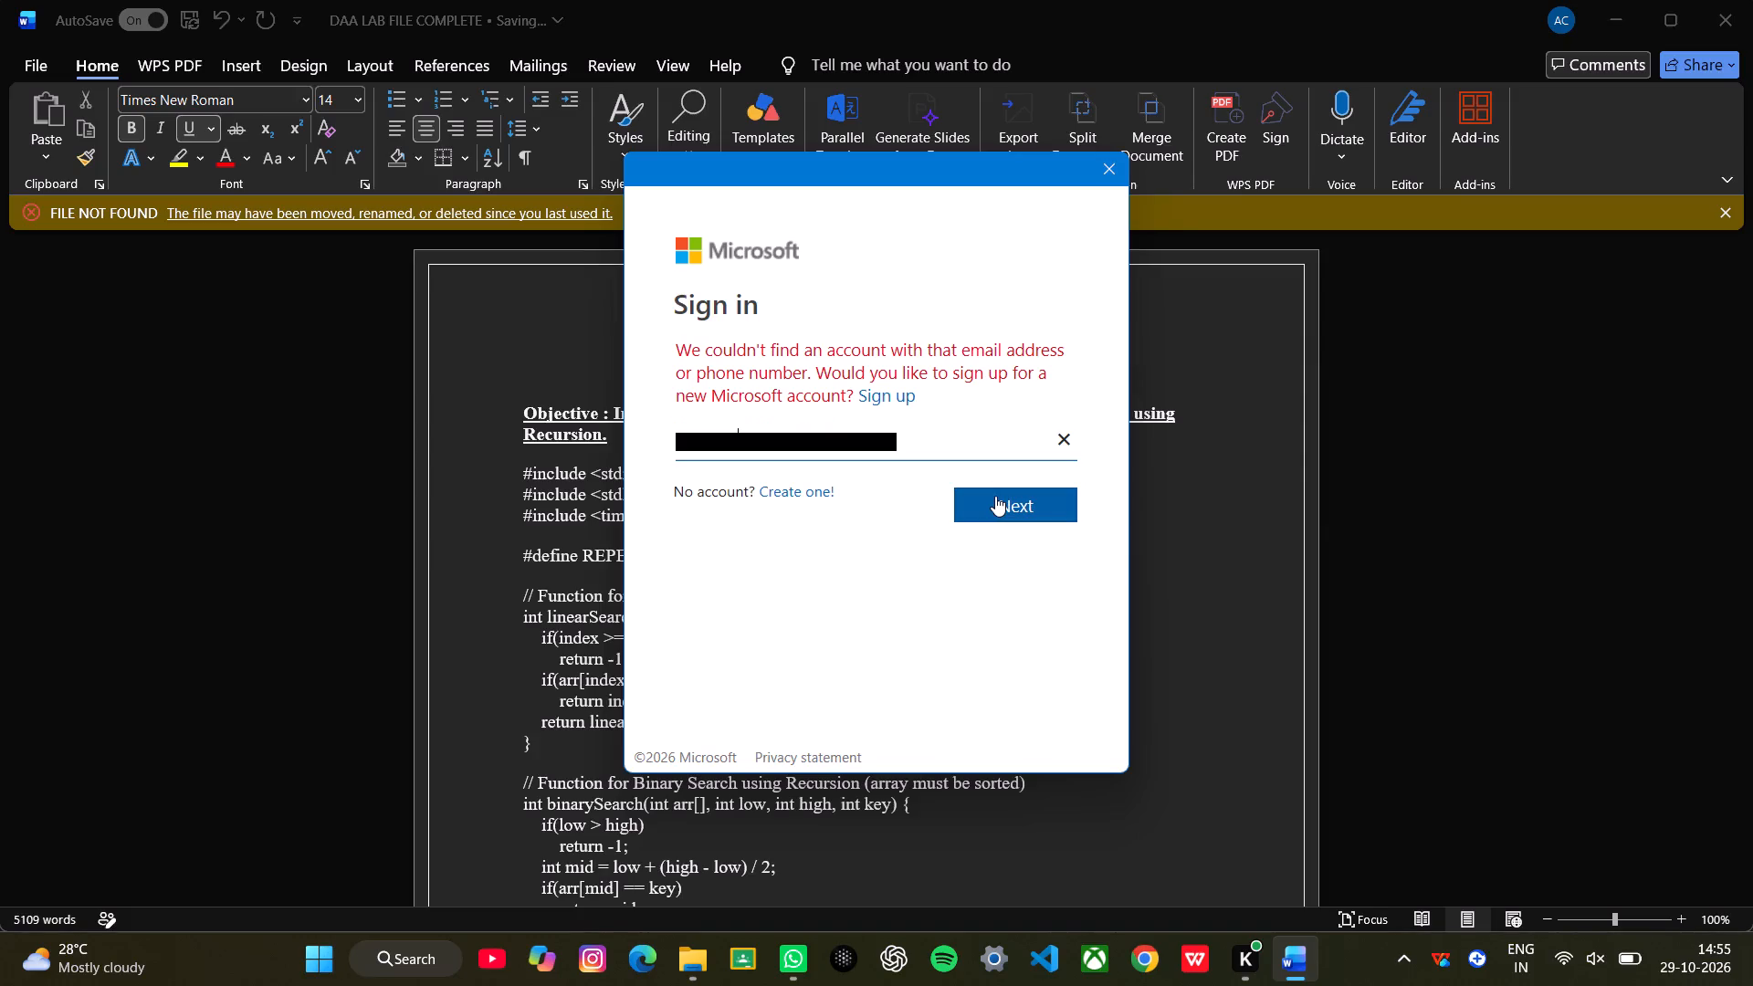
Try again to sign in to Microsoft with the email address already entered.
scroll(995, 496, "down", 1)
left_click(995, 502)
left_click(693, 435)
Start signing up for a new Microsoft account and activate the email address field.
left_click(869, 401)
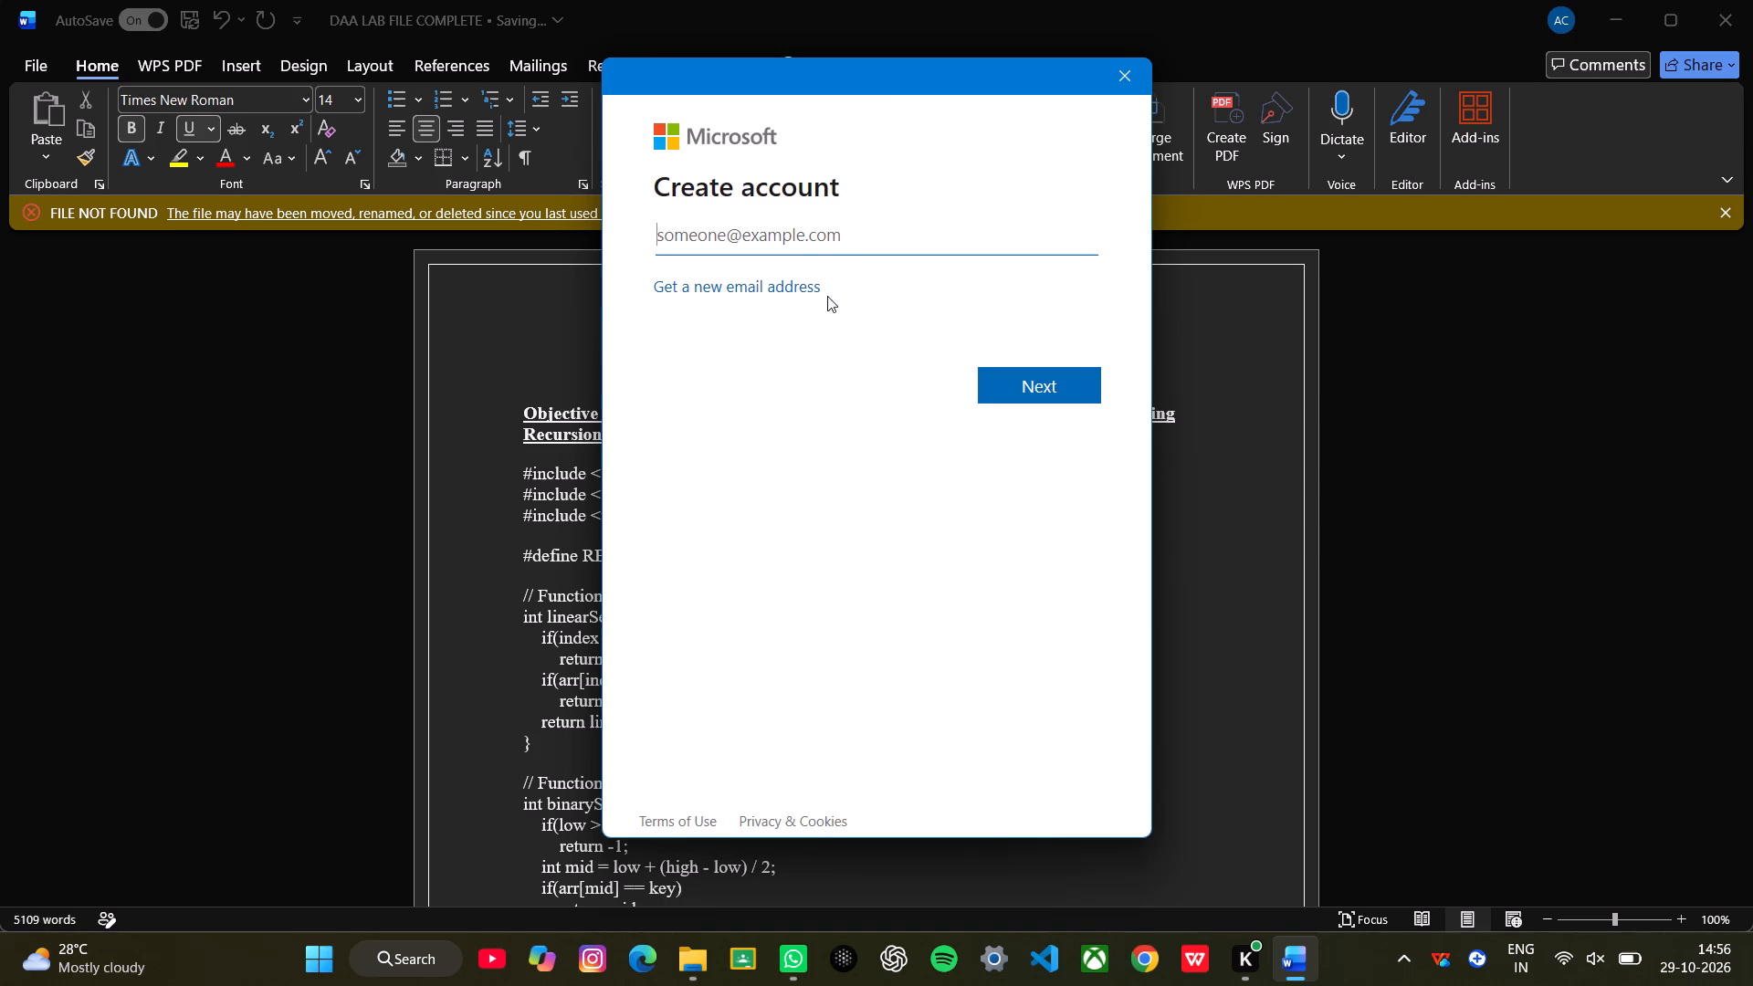
left_click(793, 242)
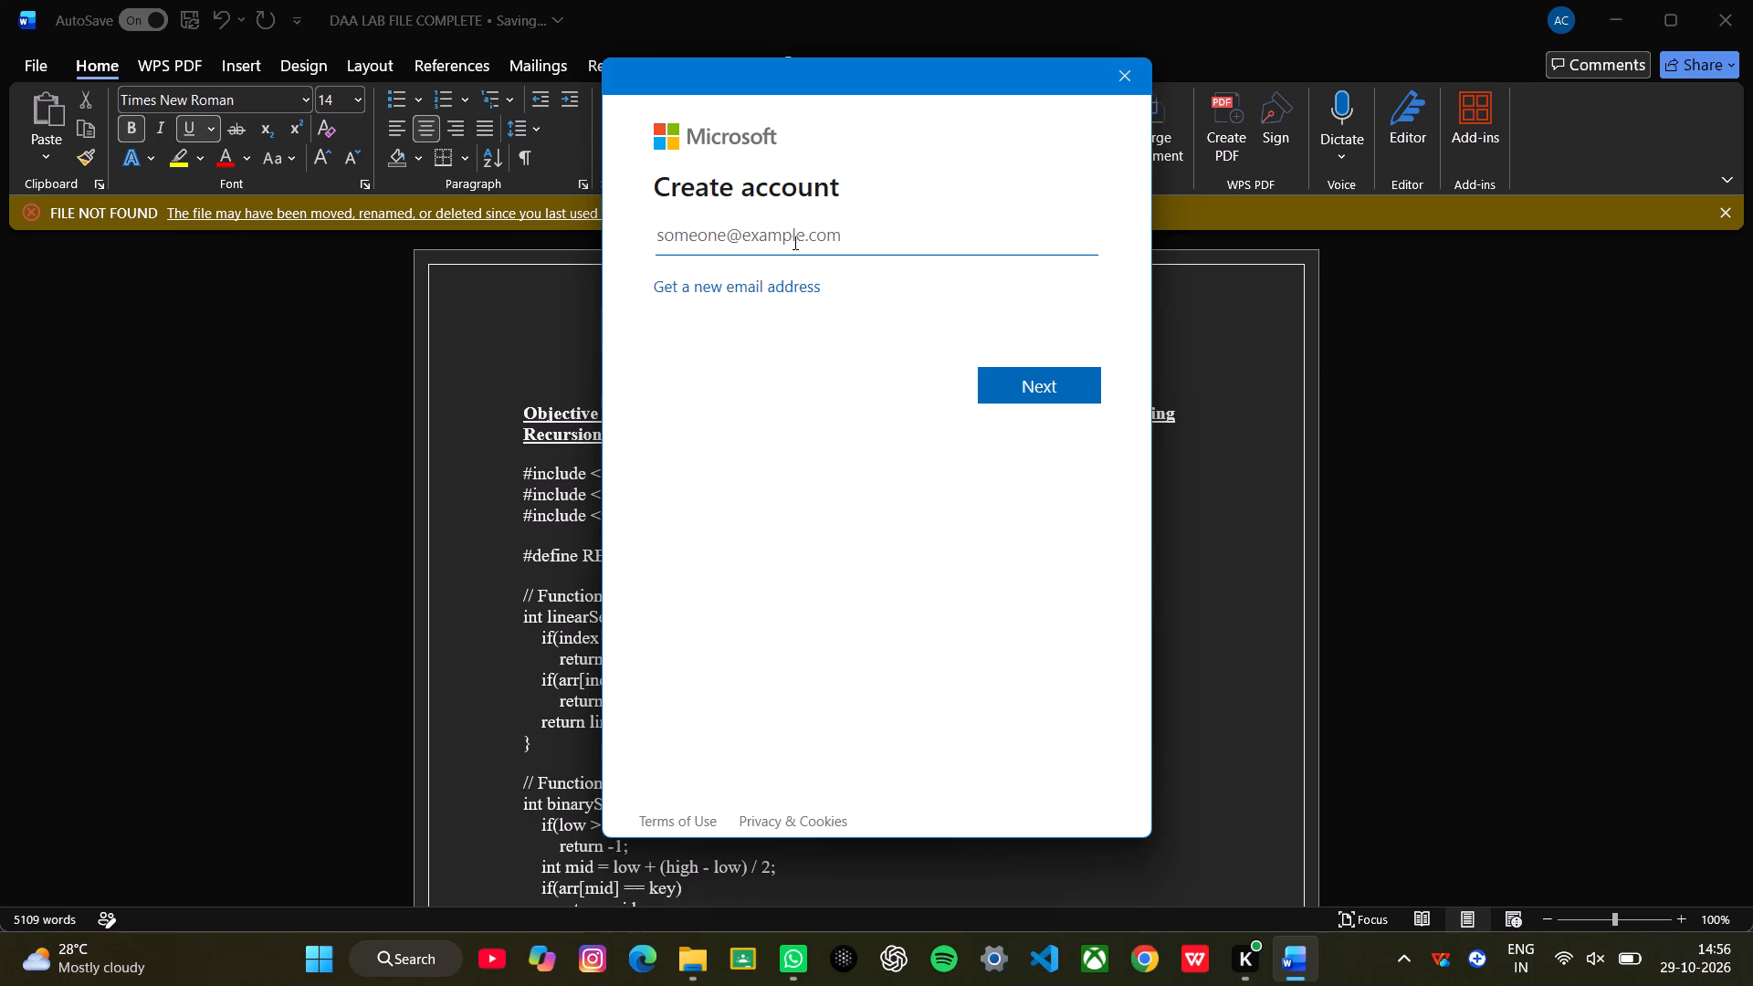
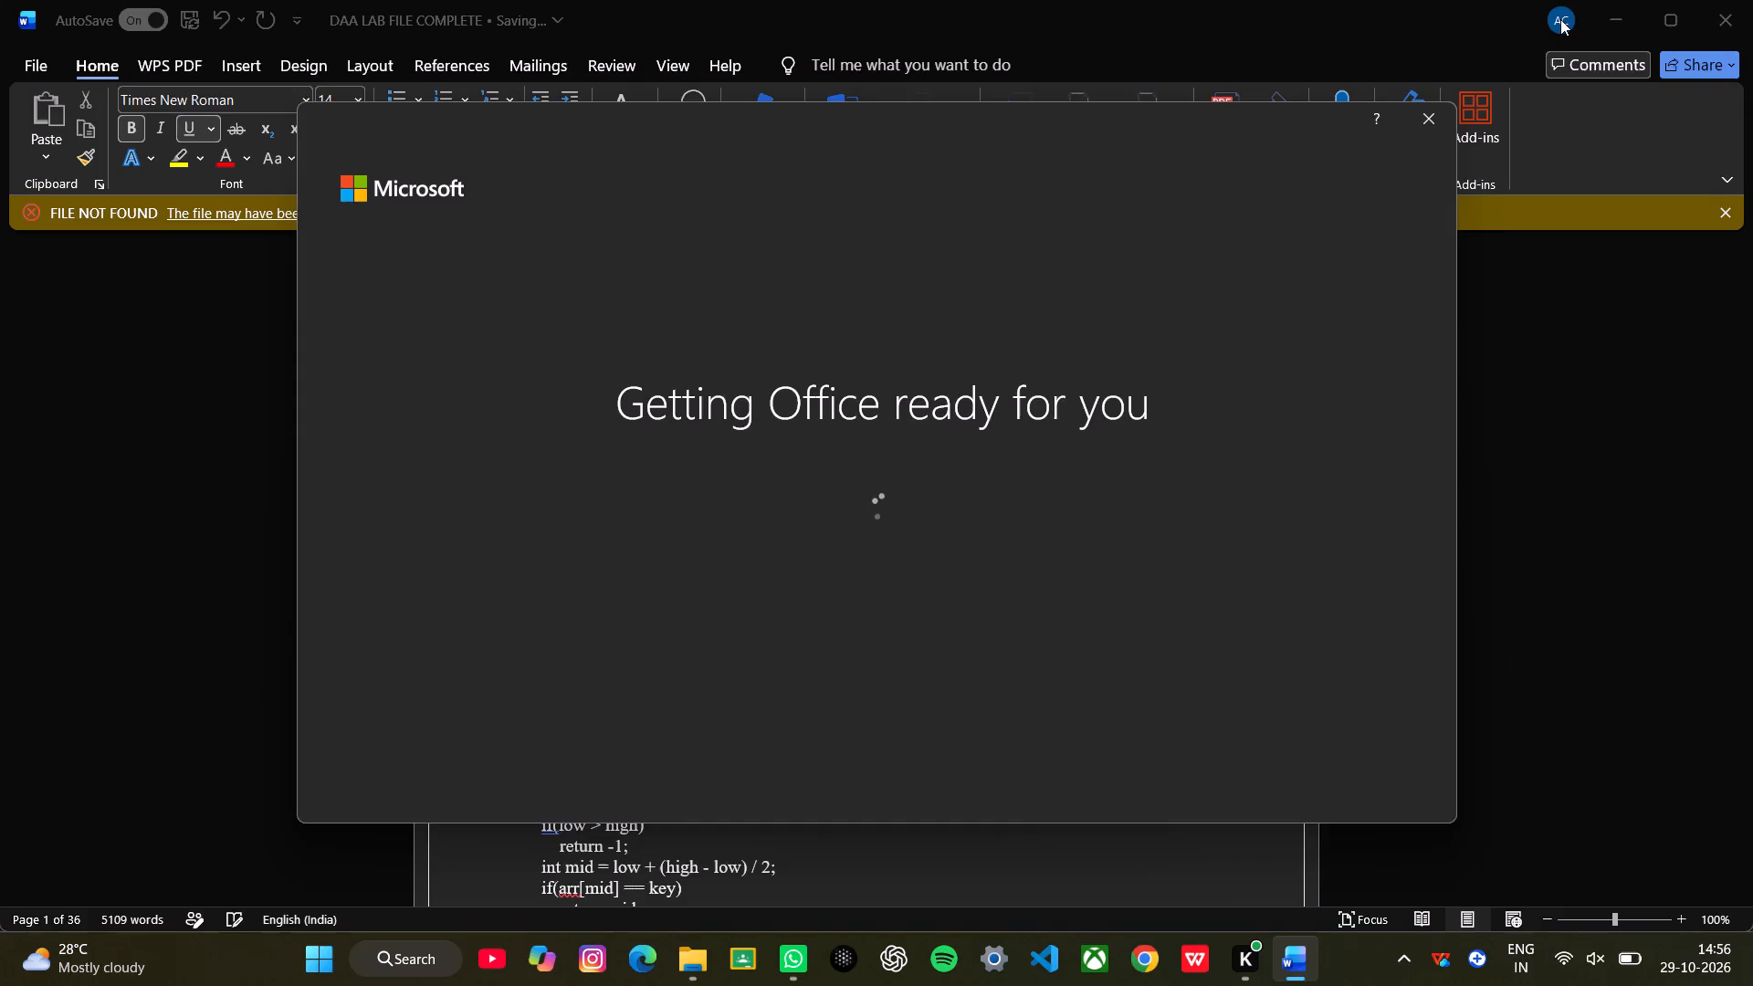
Open the Microsoft account details and choose the listed account.
left_click(1560, 19)
left_click(1560, 19)
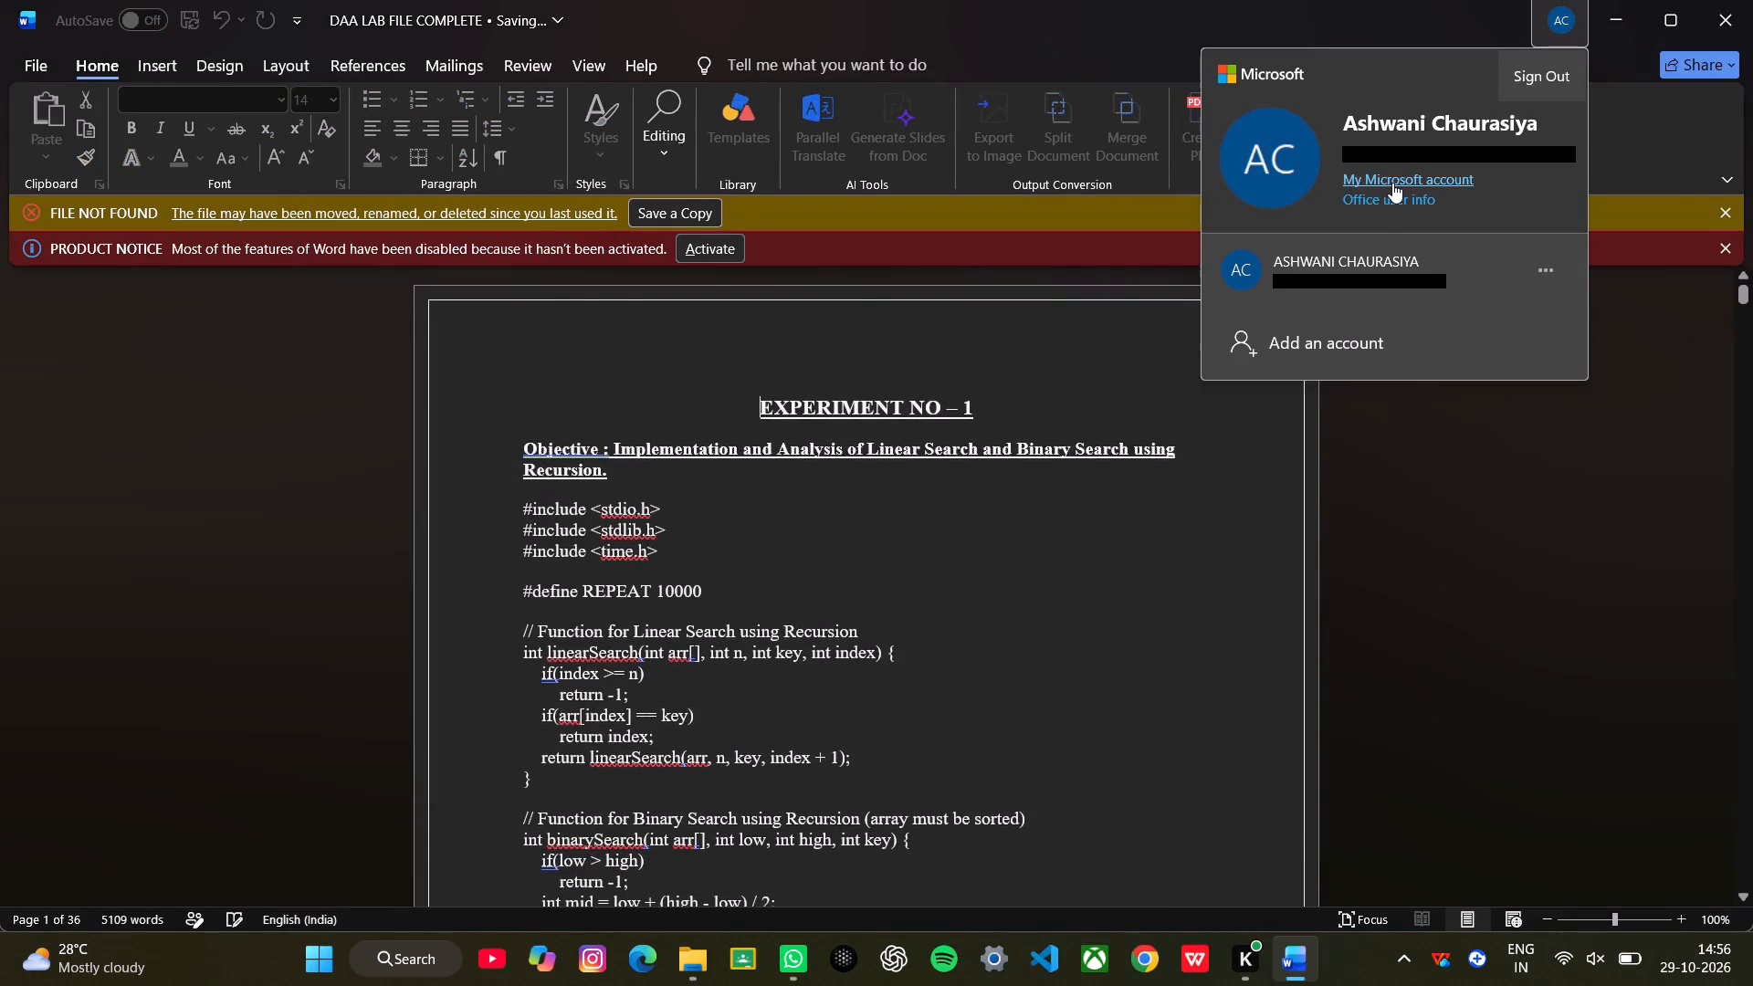
left_click(1361, 264)
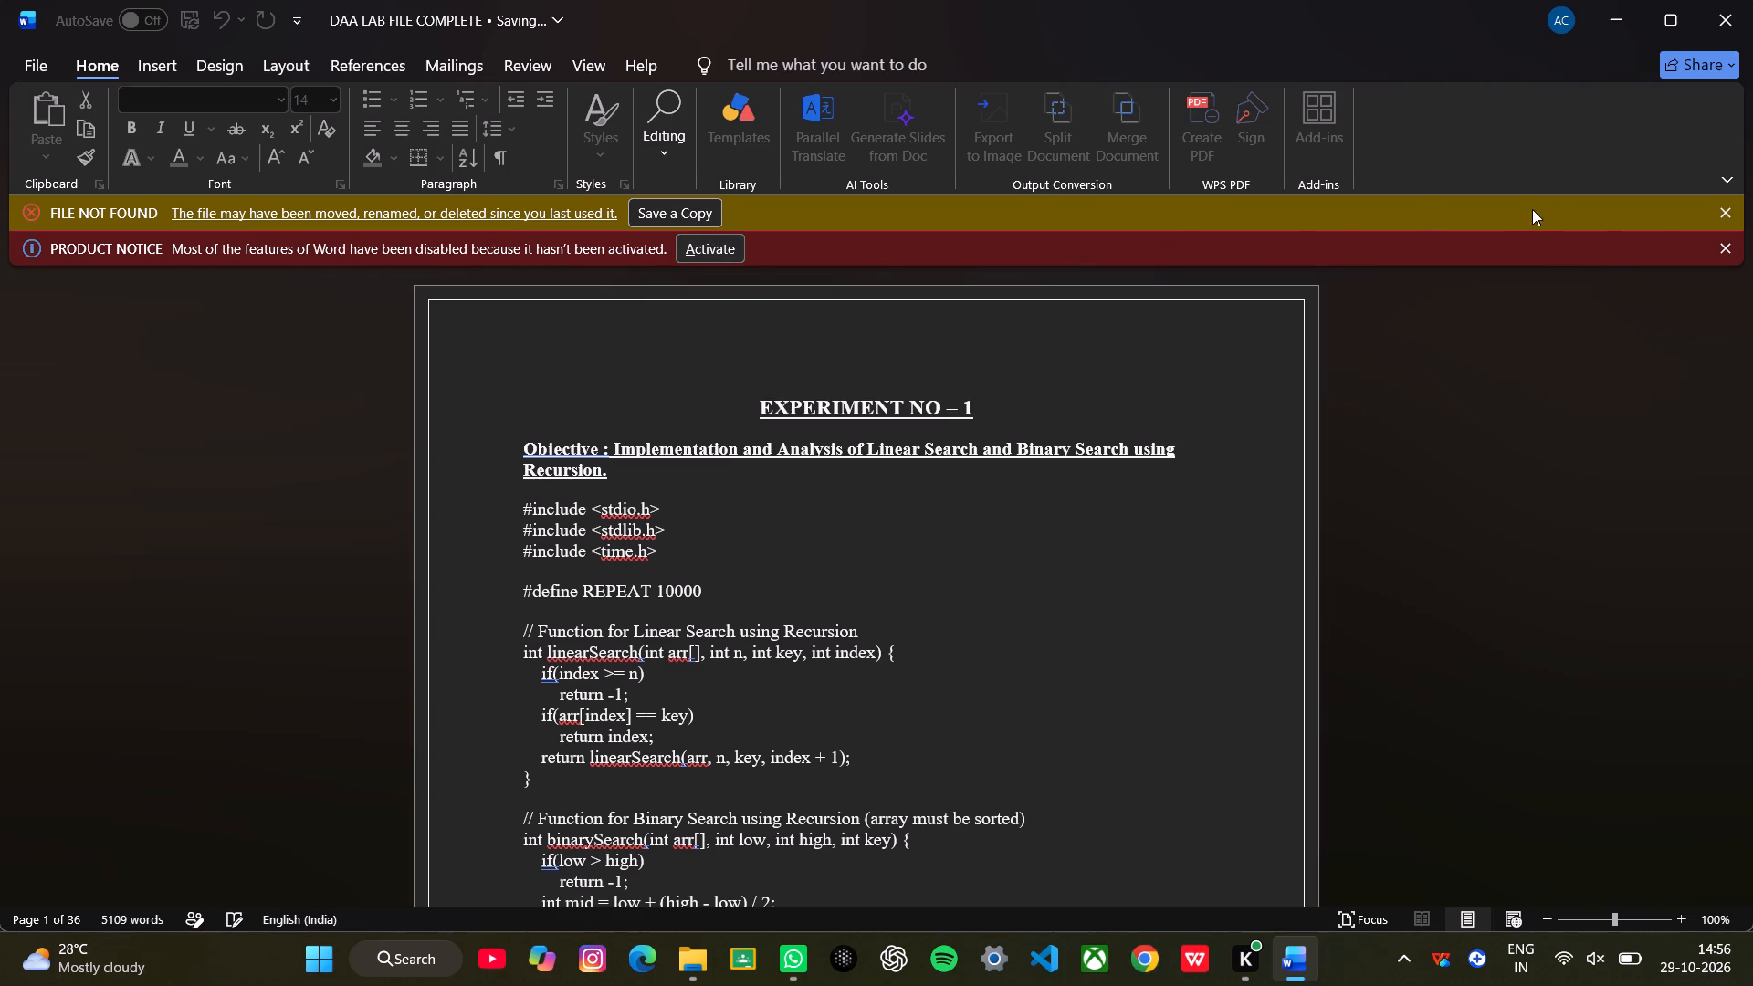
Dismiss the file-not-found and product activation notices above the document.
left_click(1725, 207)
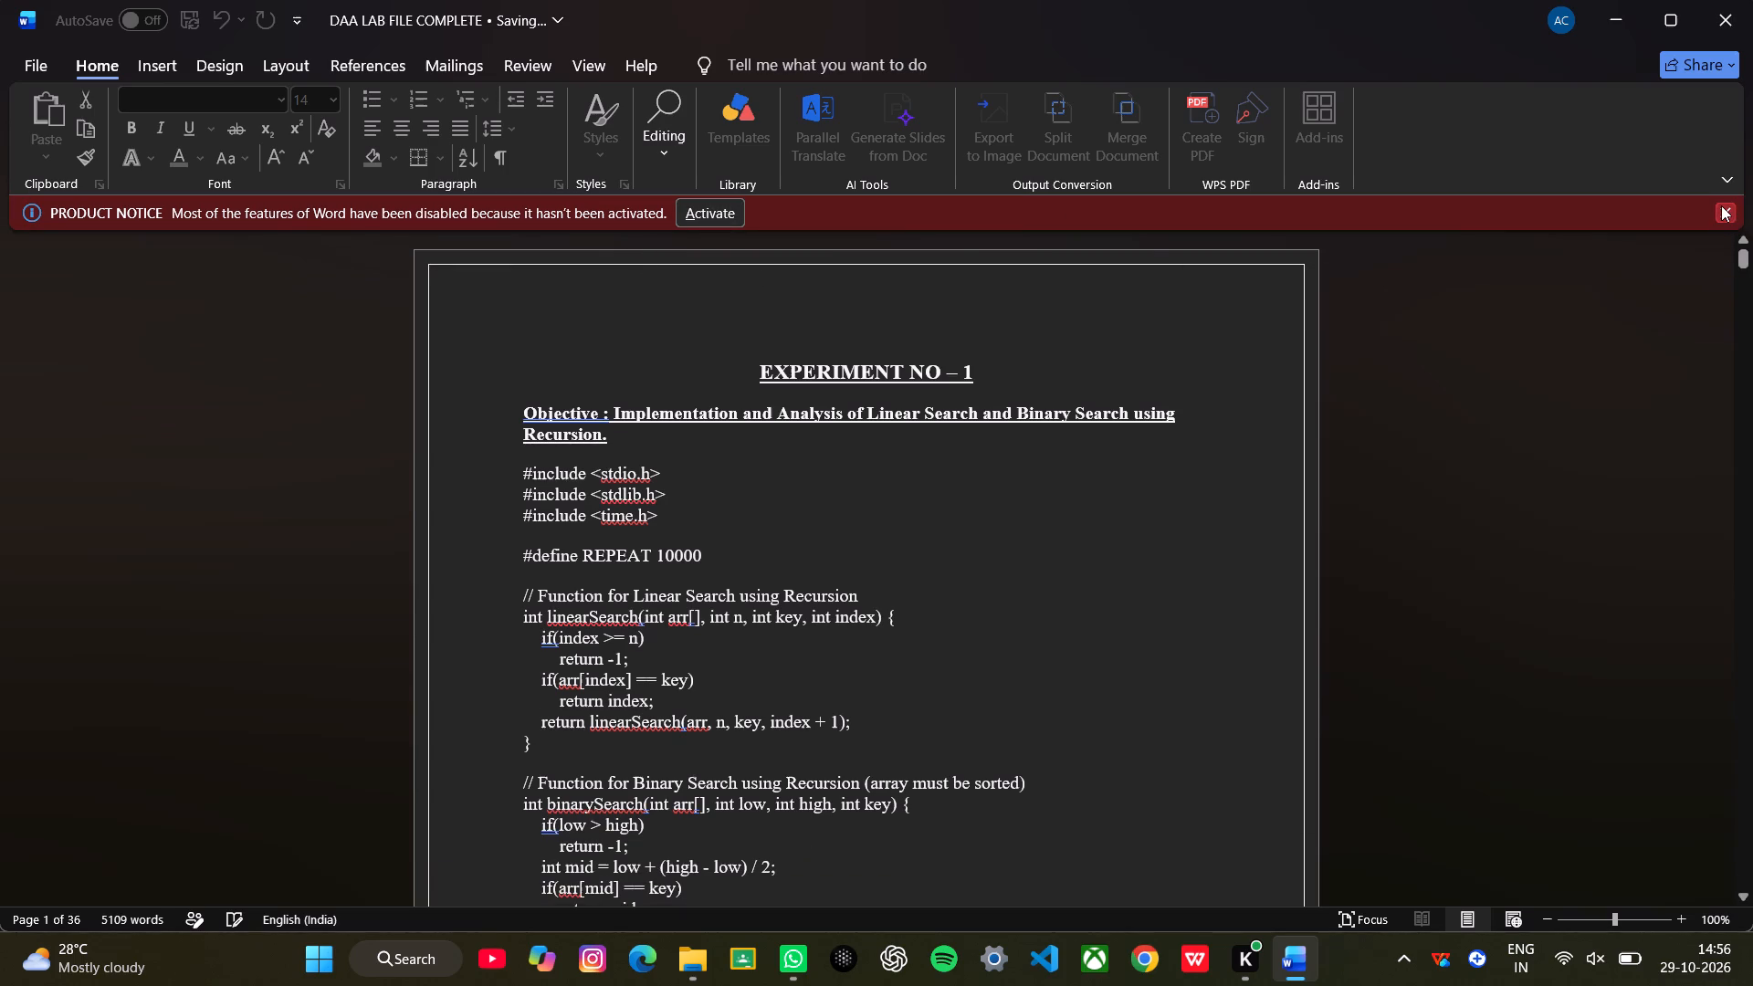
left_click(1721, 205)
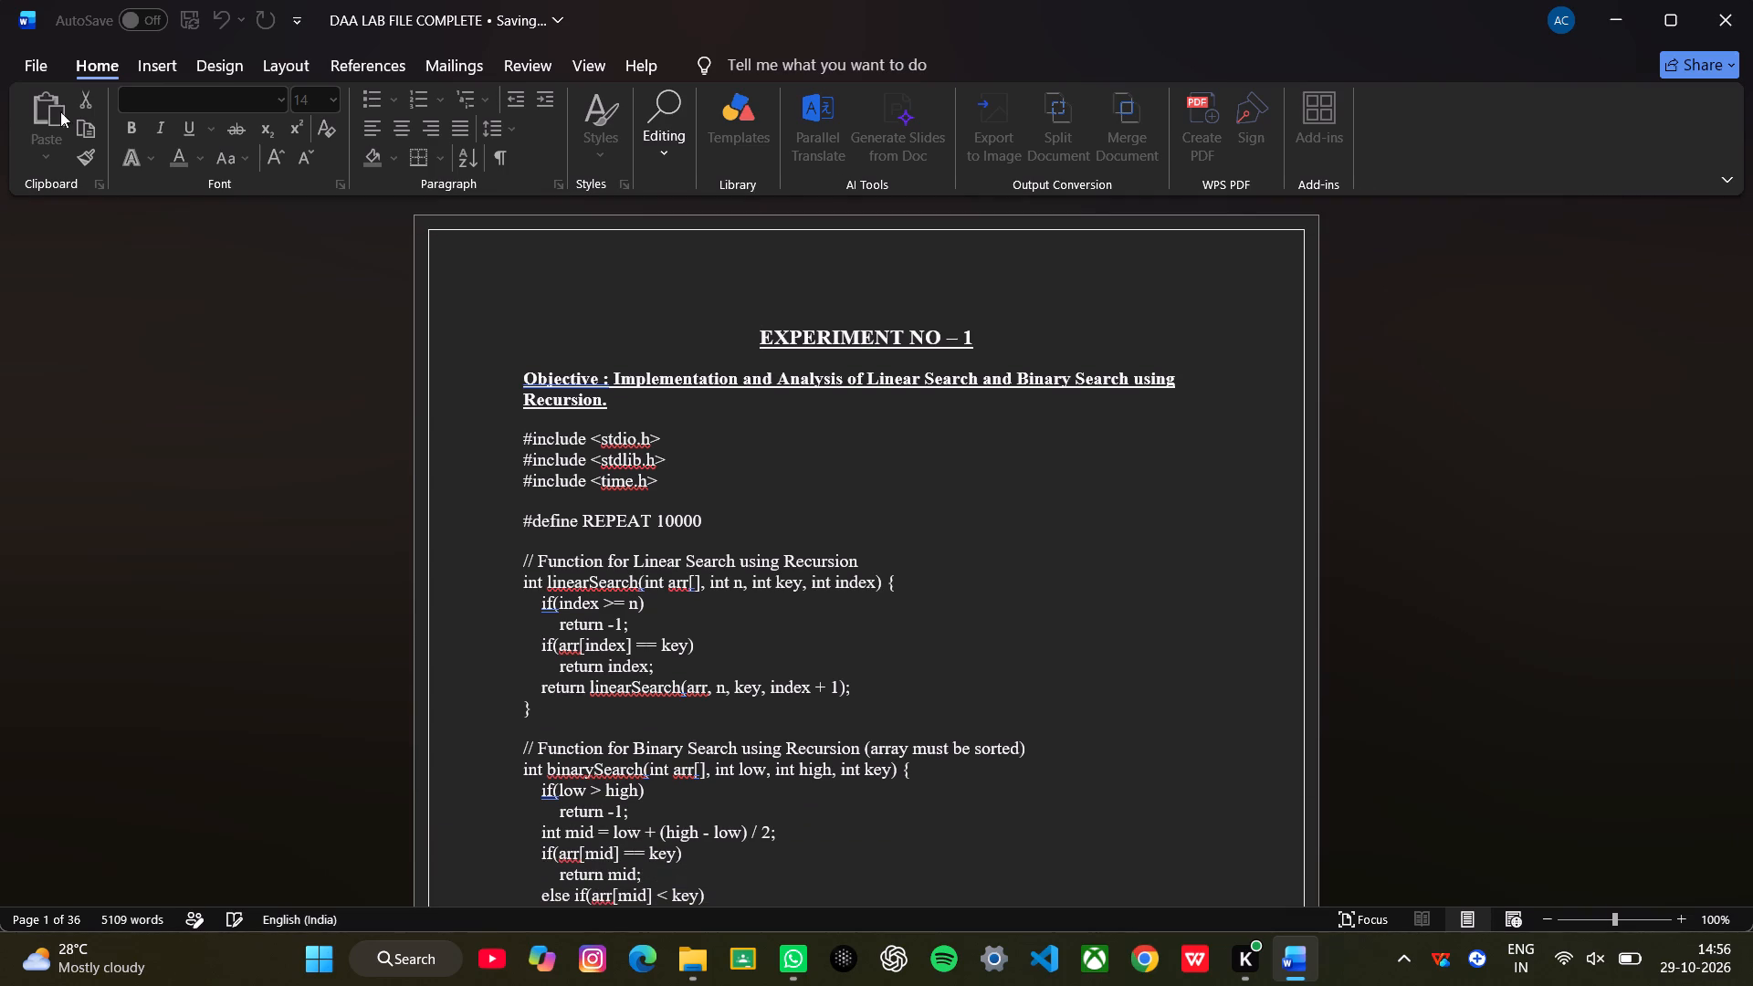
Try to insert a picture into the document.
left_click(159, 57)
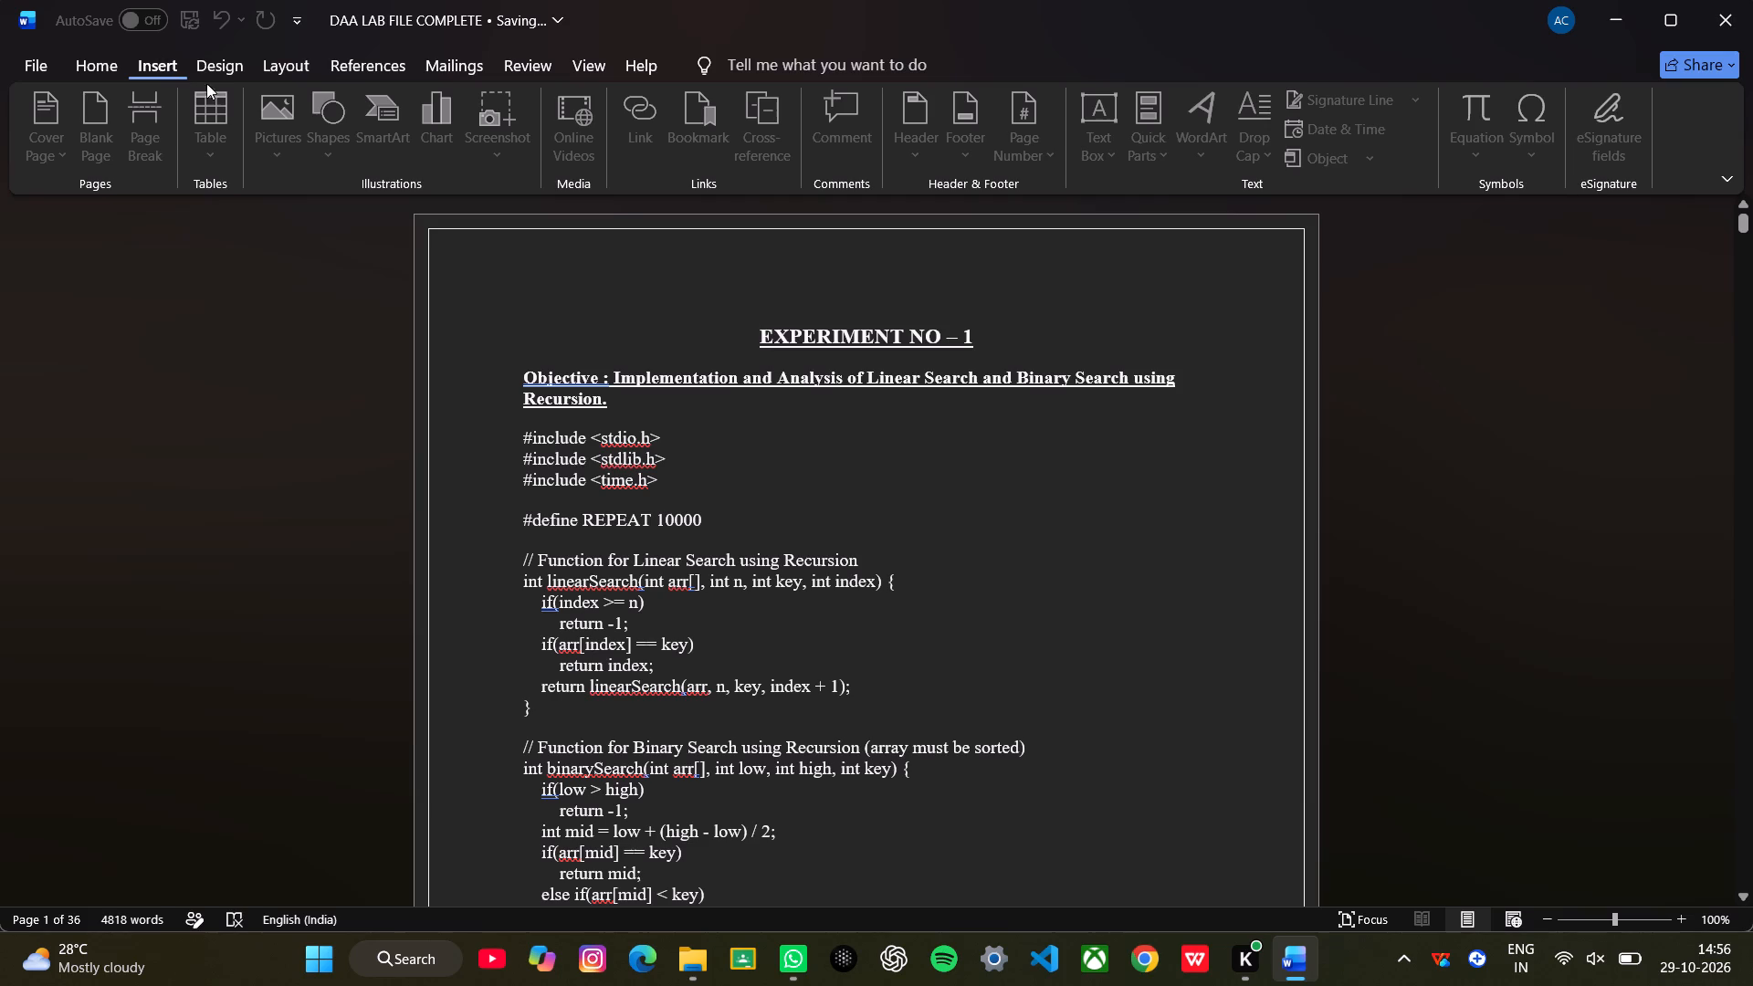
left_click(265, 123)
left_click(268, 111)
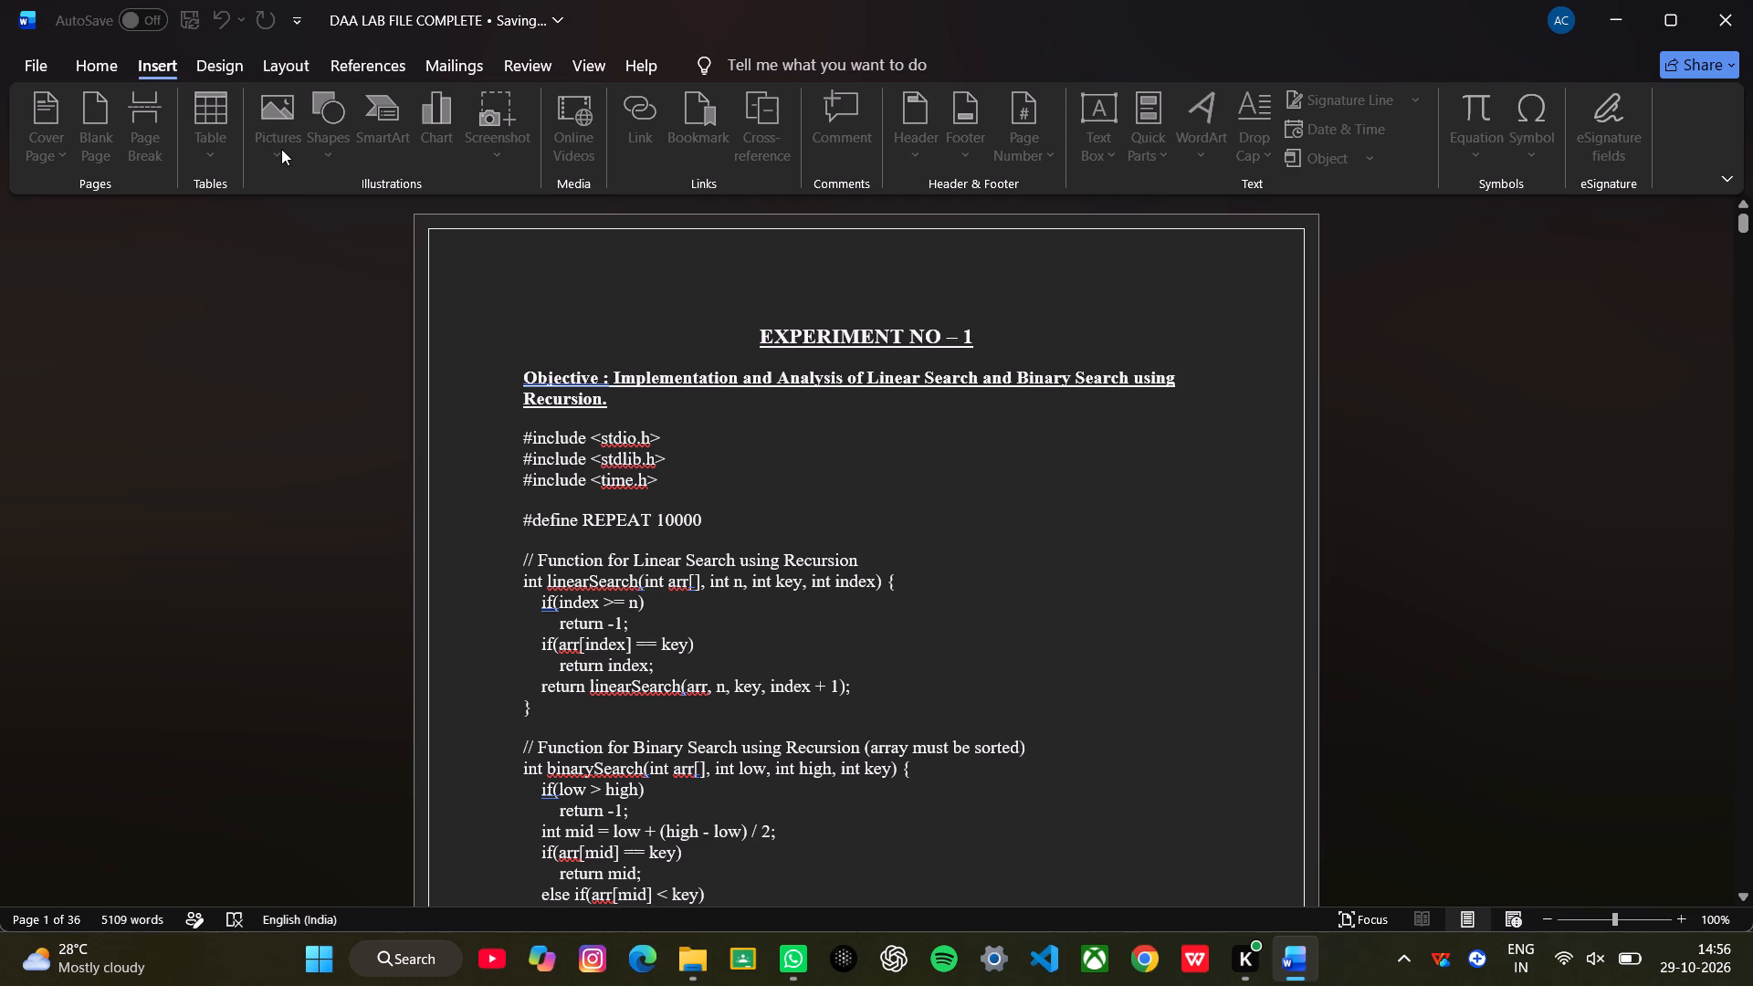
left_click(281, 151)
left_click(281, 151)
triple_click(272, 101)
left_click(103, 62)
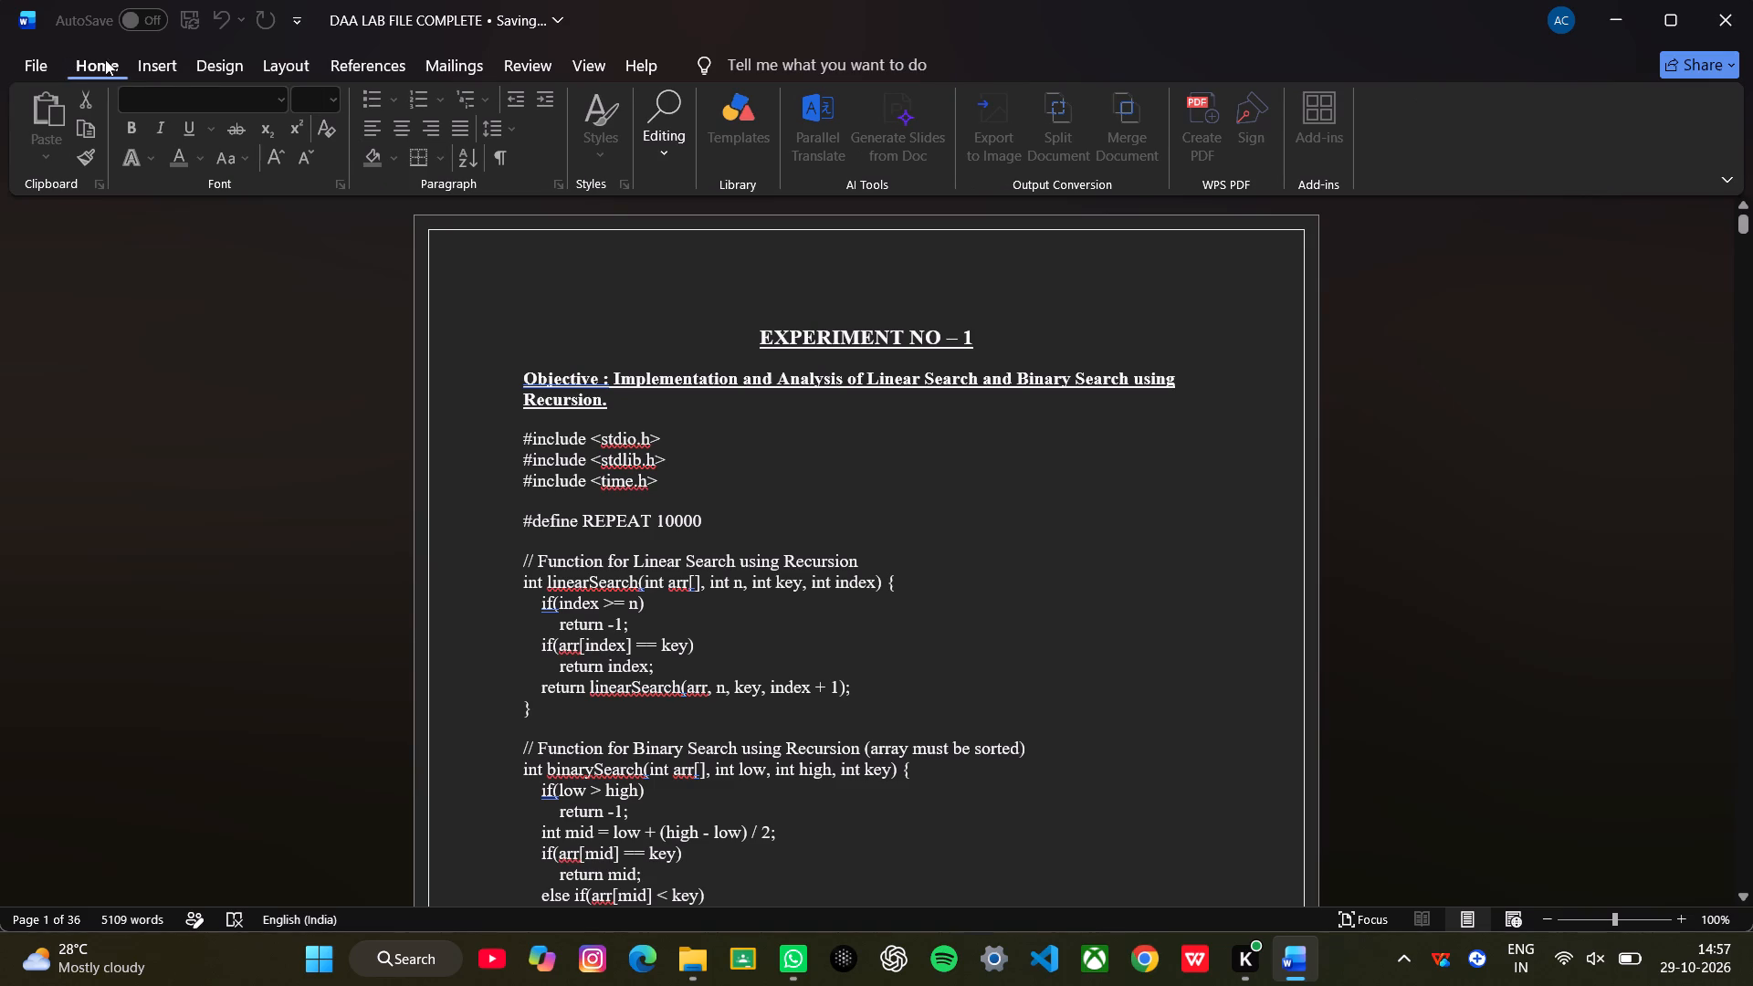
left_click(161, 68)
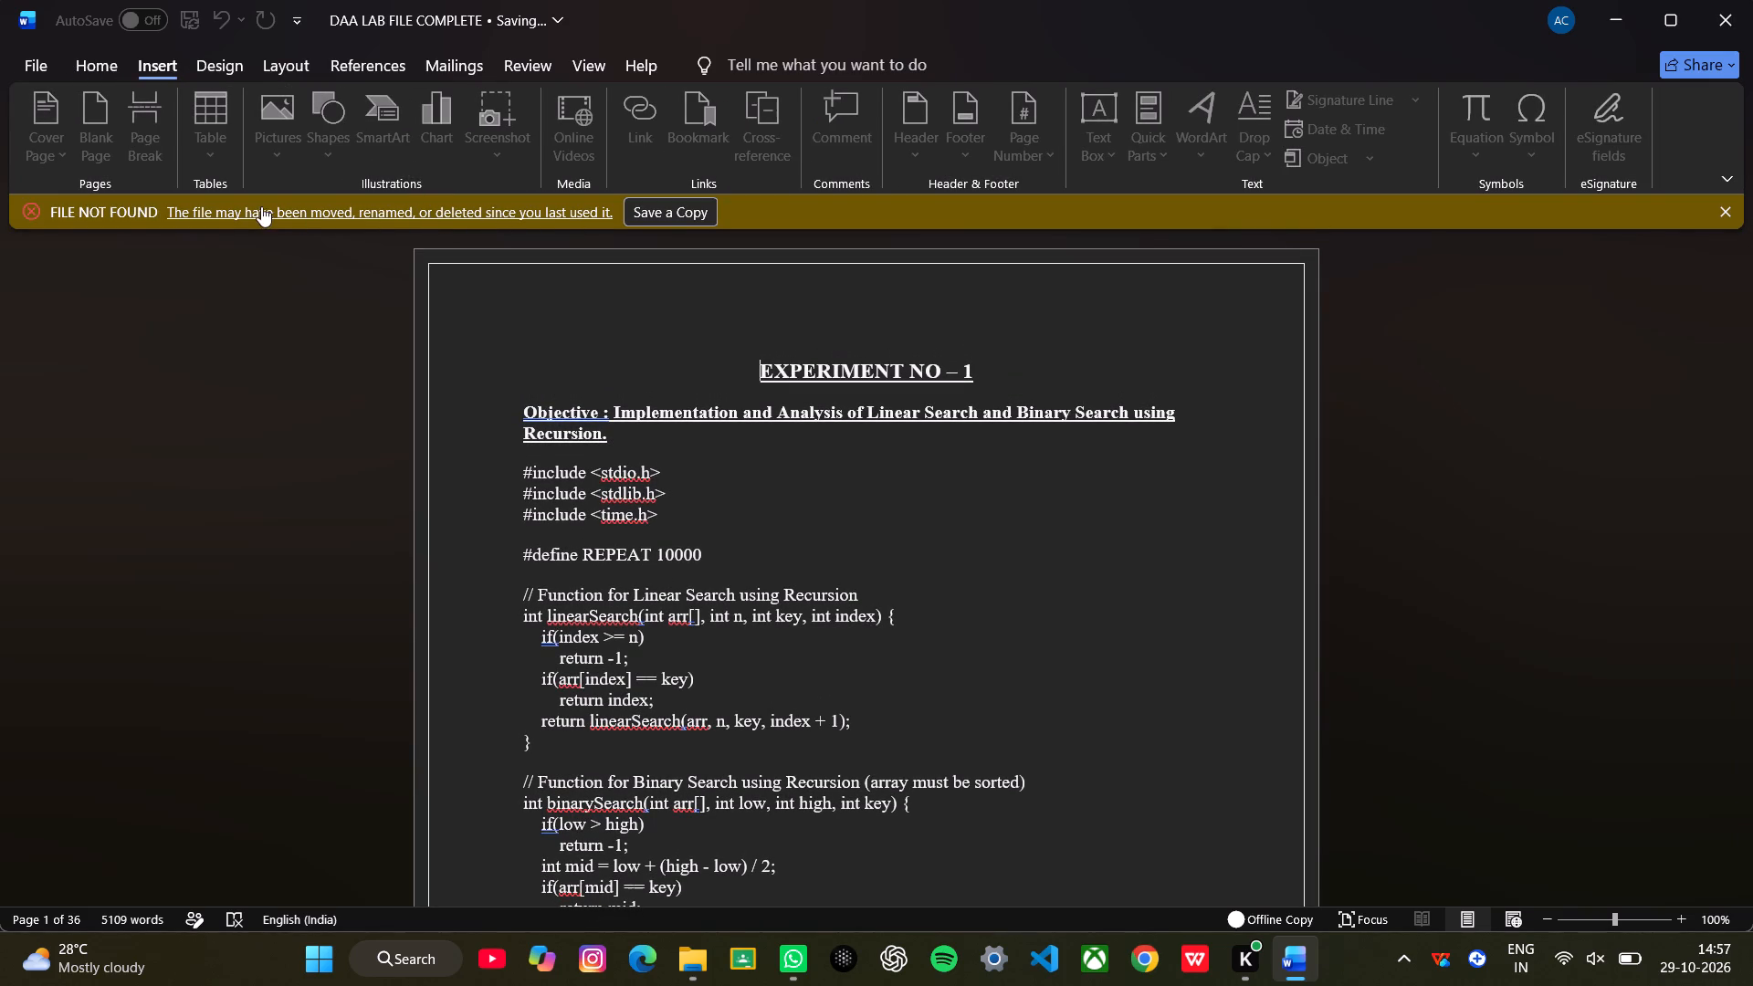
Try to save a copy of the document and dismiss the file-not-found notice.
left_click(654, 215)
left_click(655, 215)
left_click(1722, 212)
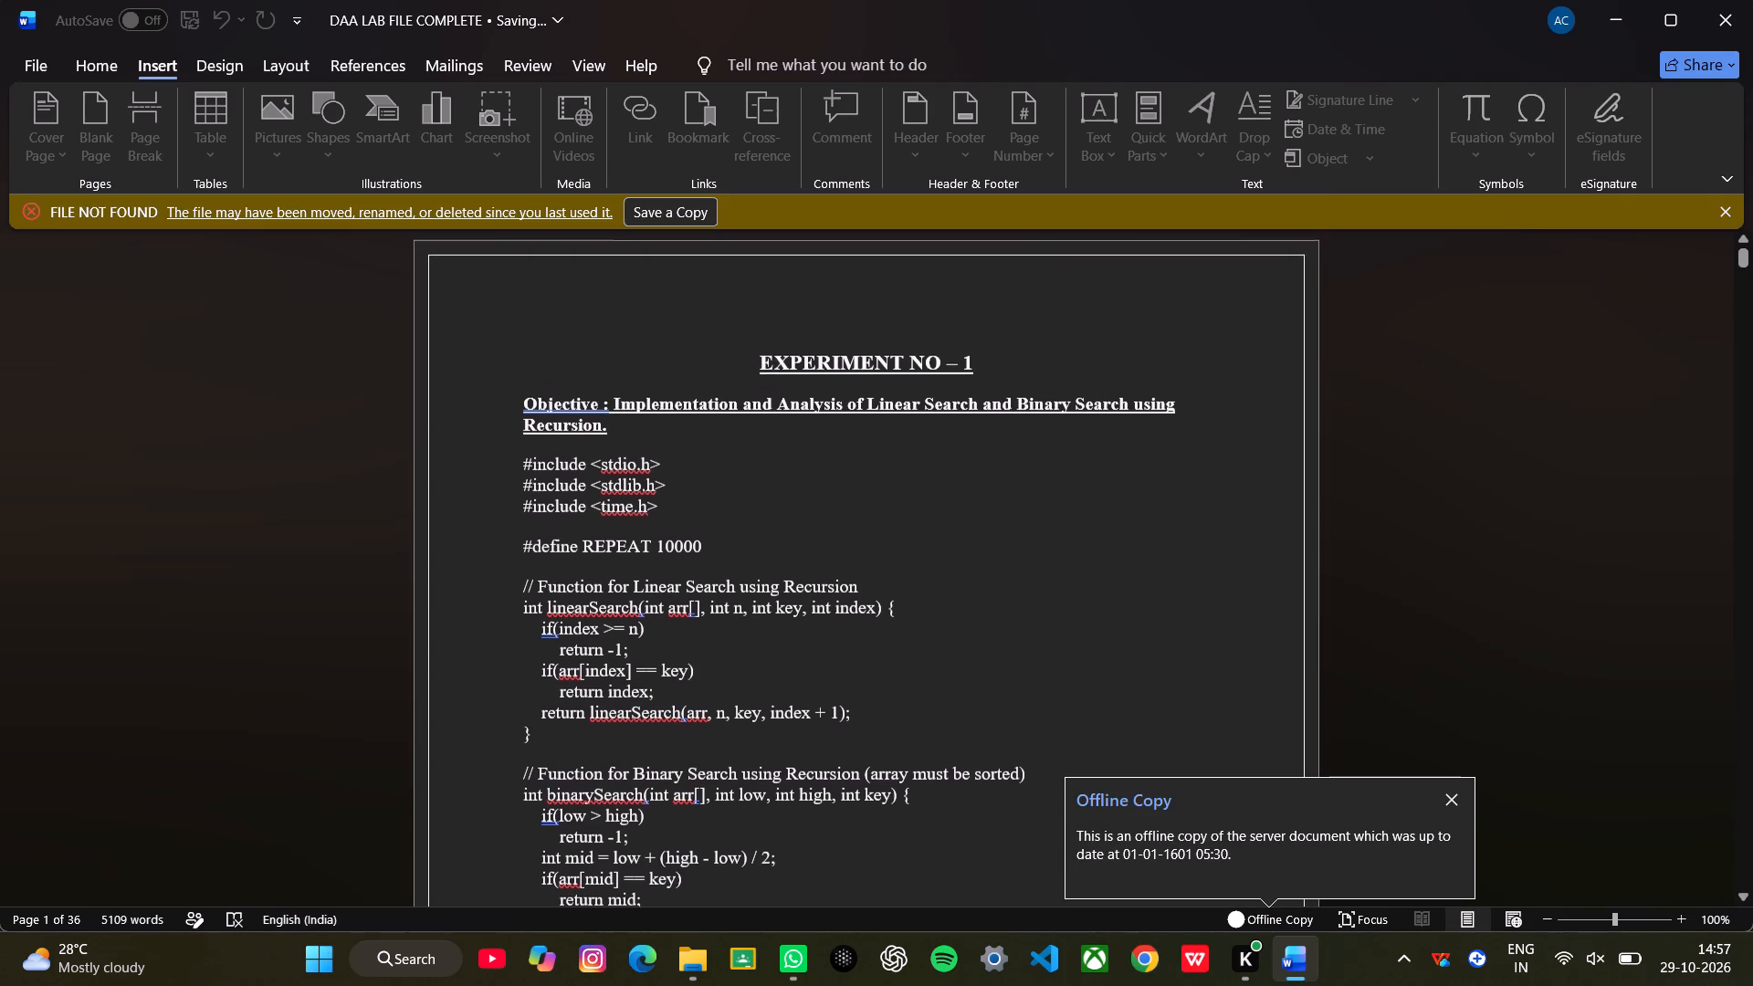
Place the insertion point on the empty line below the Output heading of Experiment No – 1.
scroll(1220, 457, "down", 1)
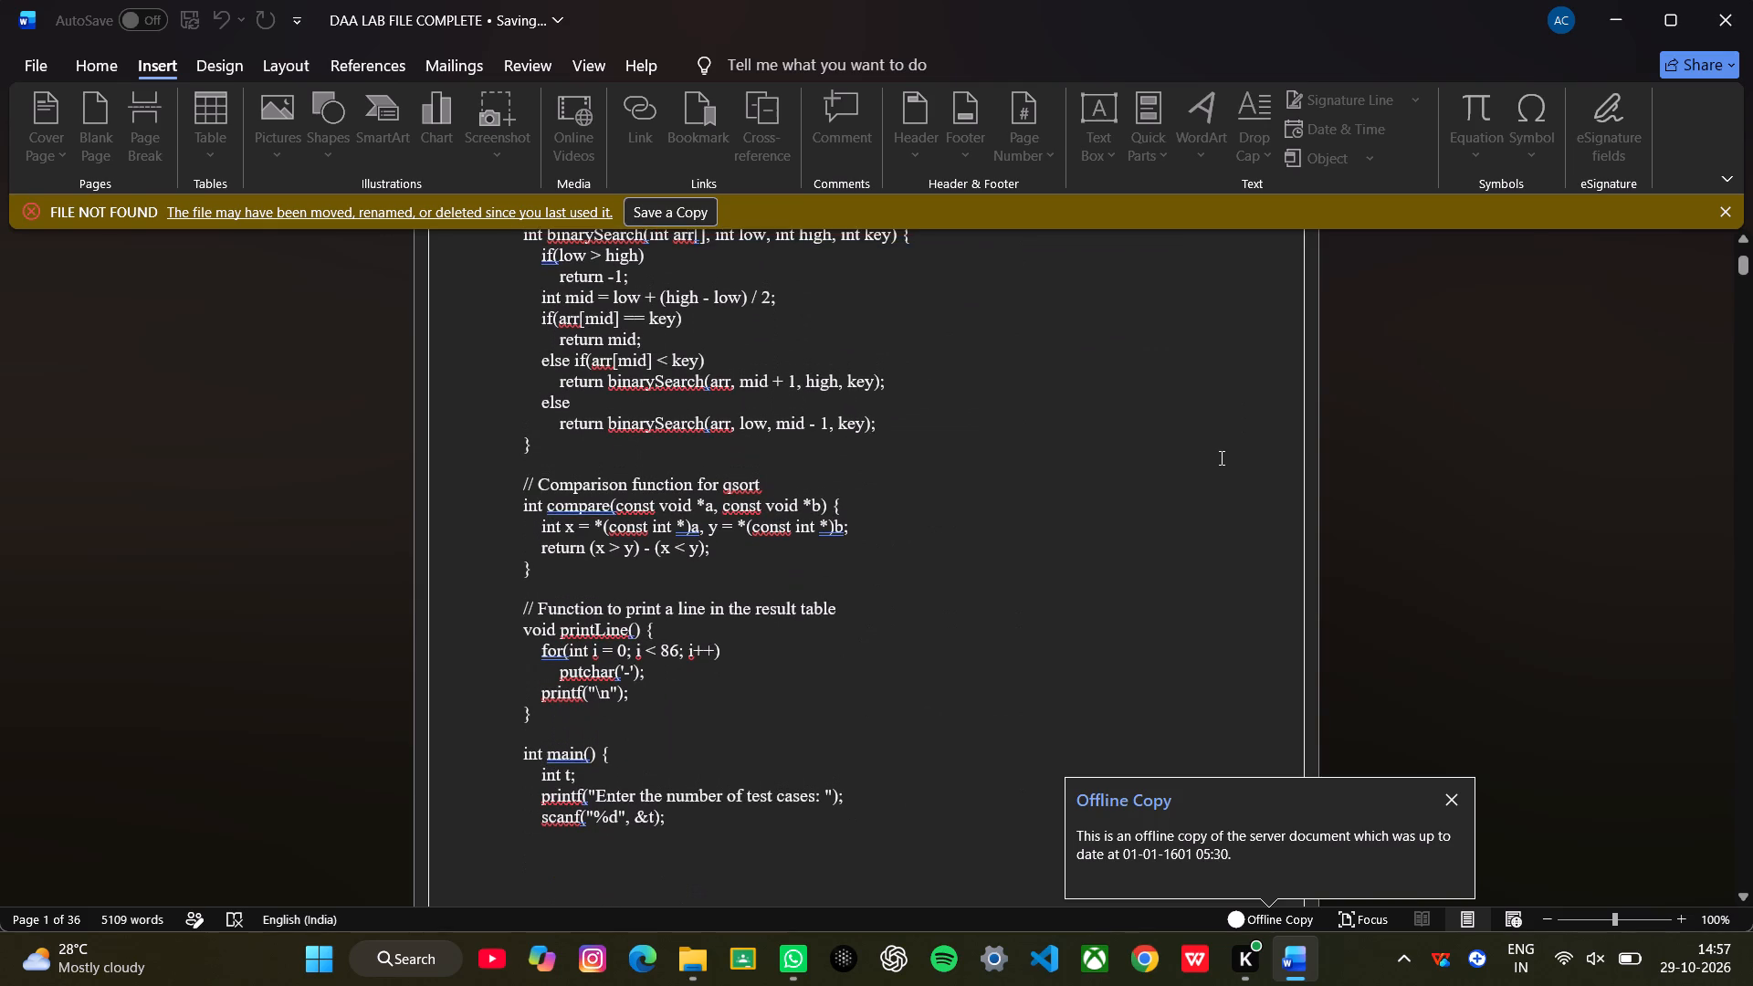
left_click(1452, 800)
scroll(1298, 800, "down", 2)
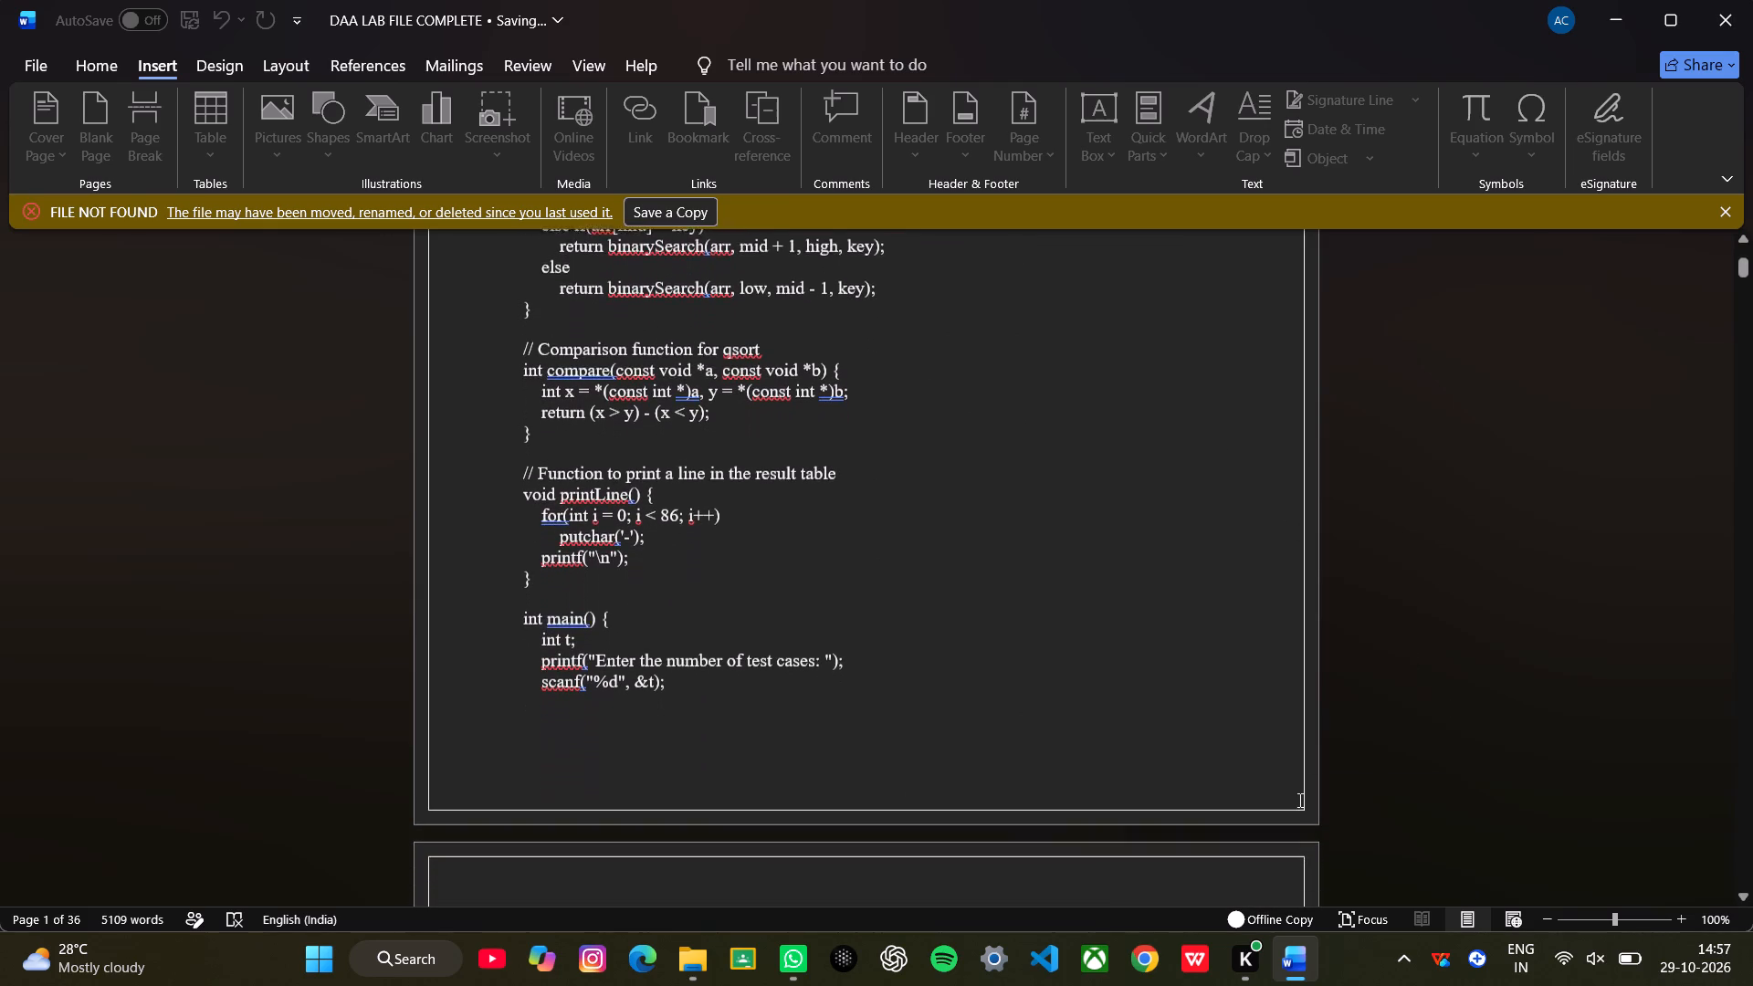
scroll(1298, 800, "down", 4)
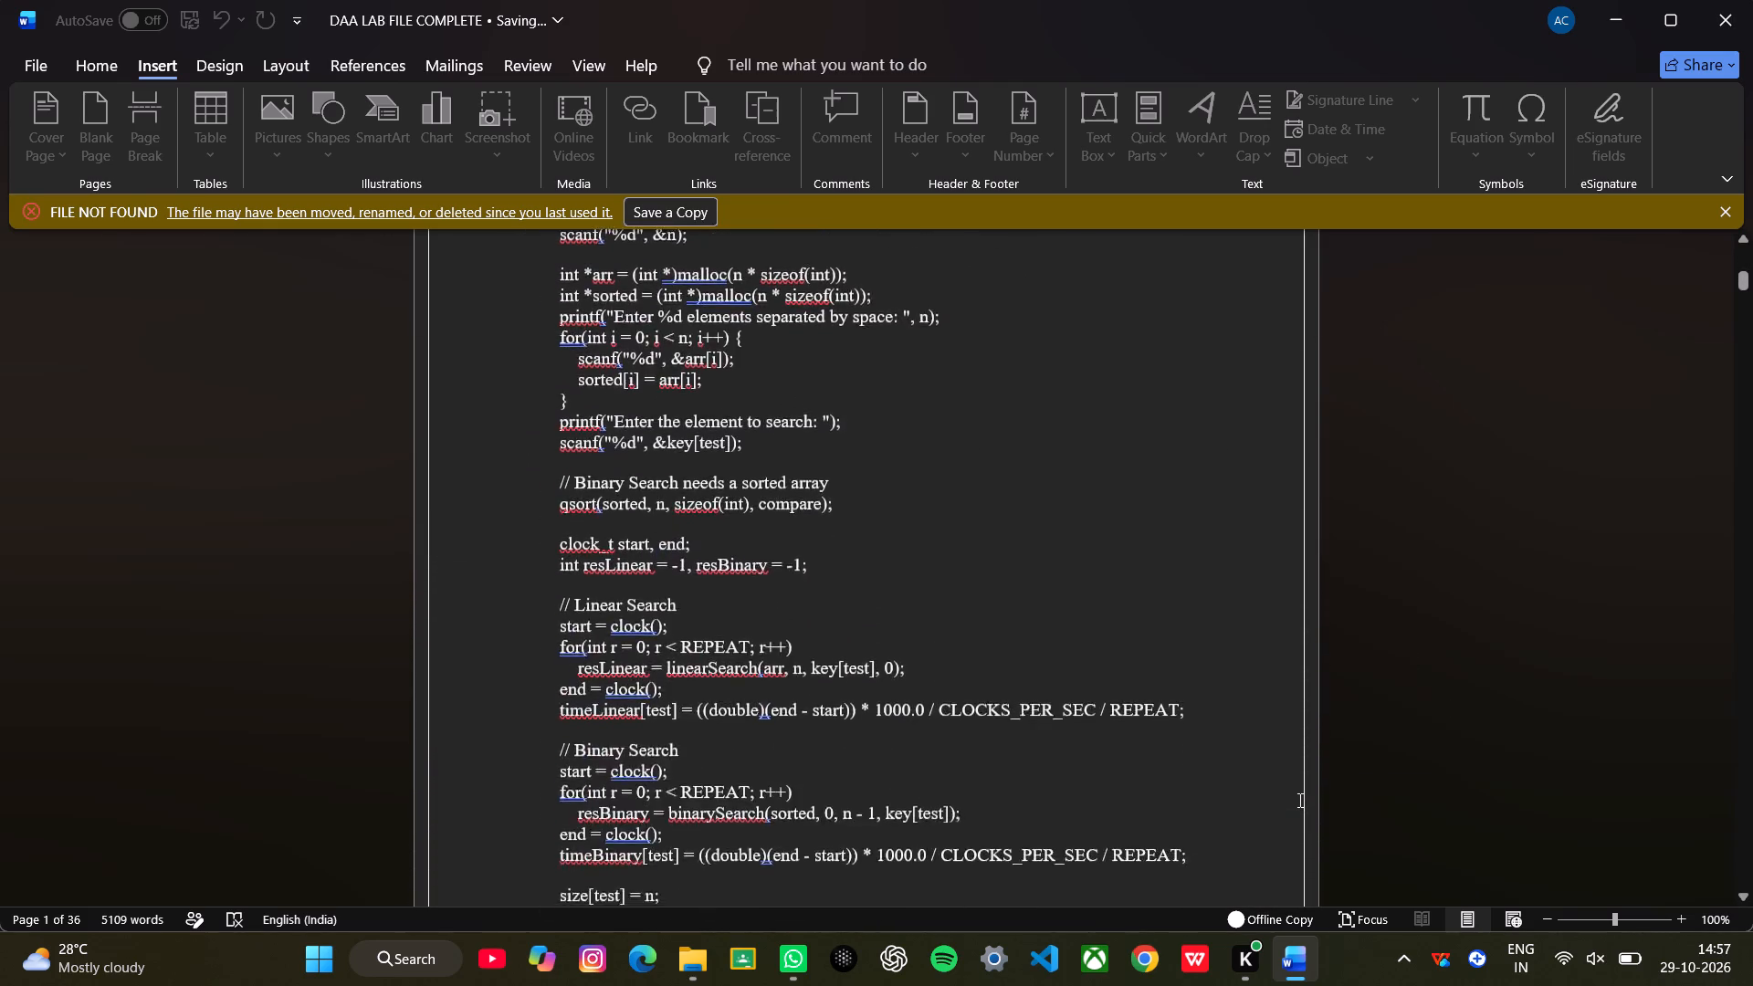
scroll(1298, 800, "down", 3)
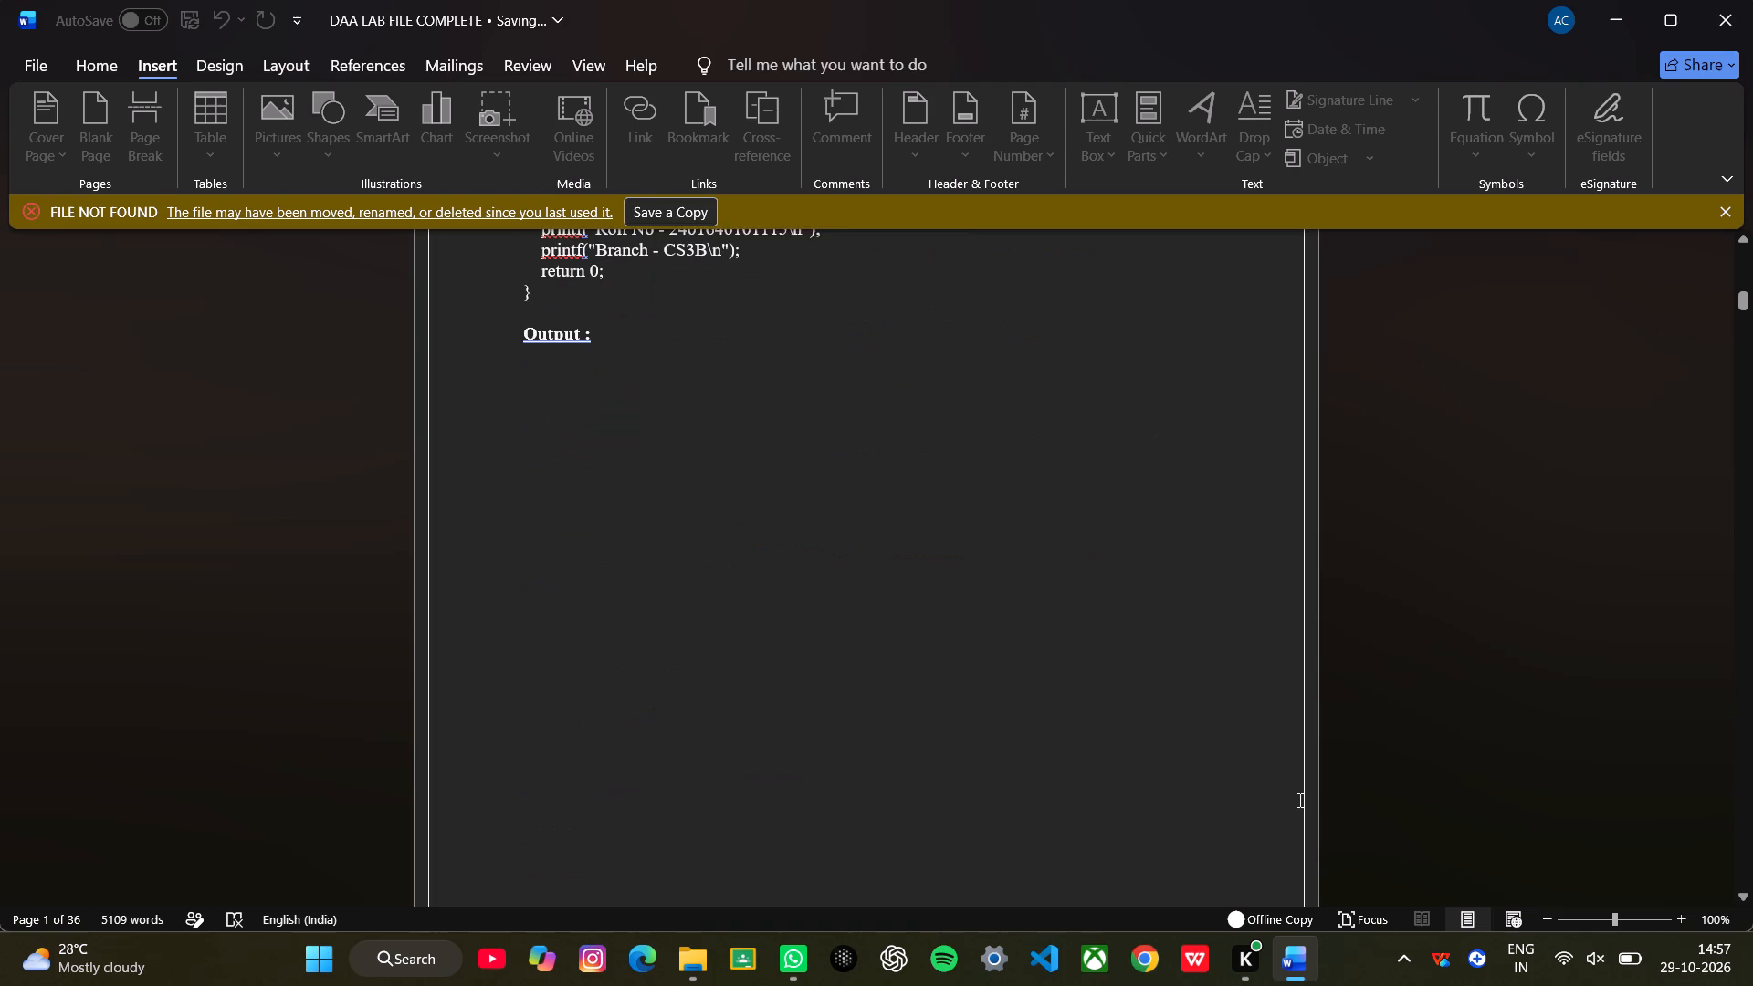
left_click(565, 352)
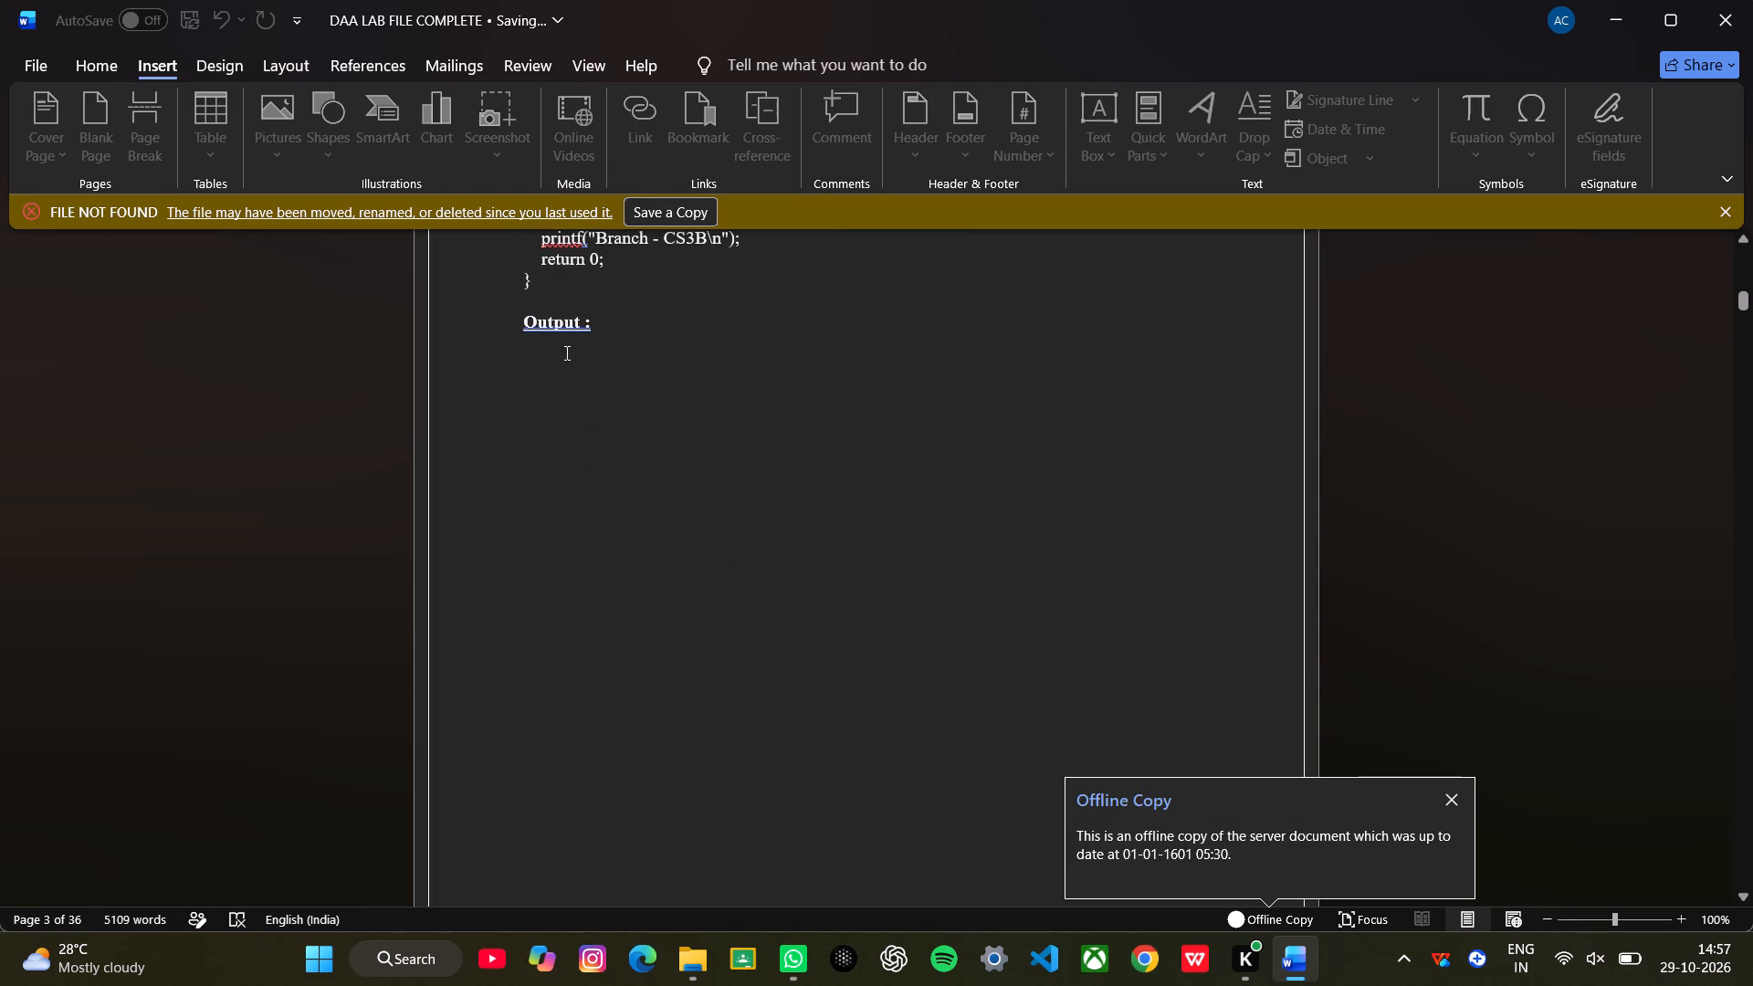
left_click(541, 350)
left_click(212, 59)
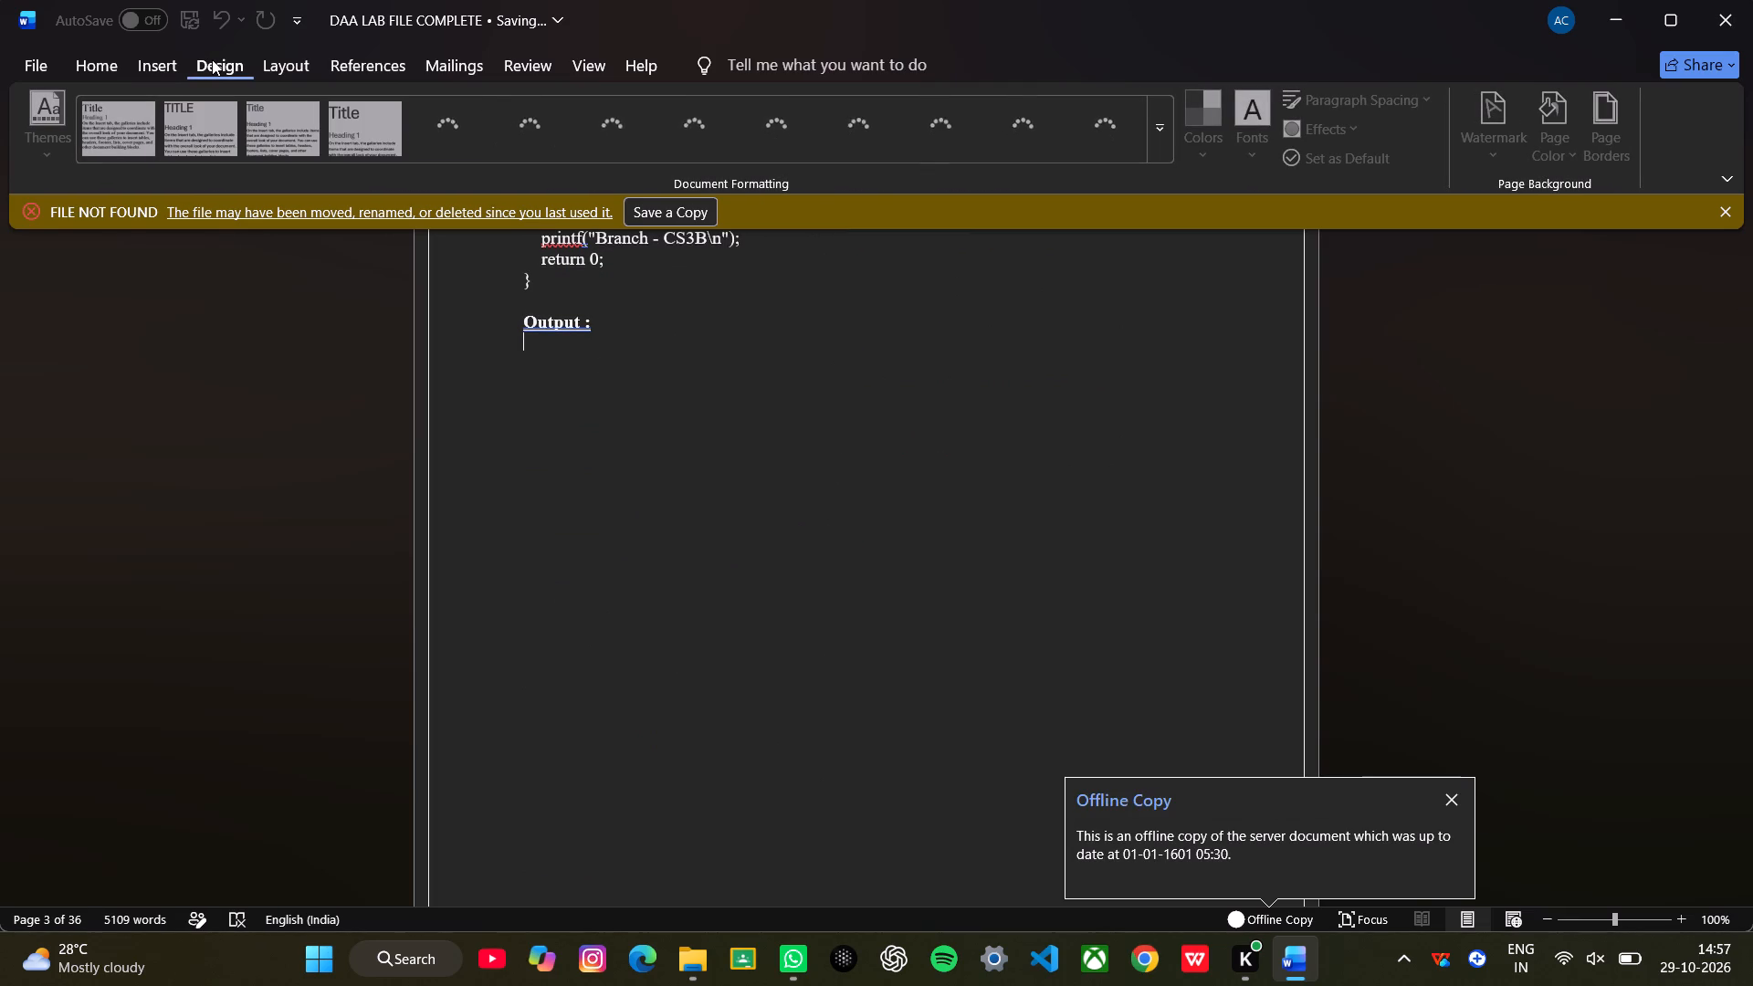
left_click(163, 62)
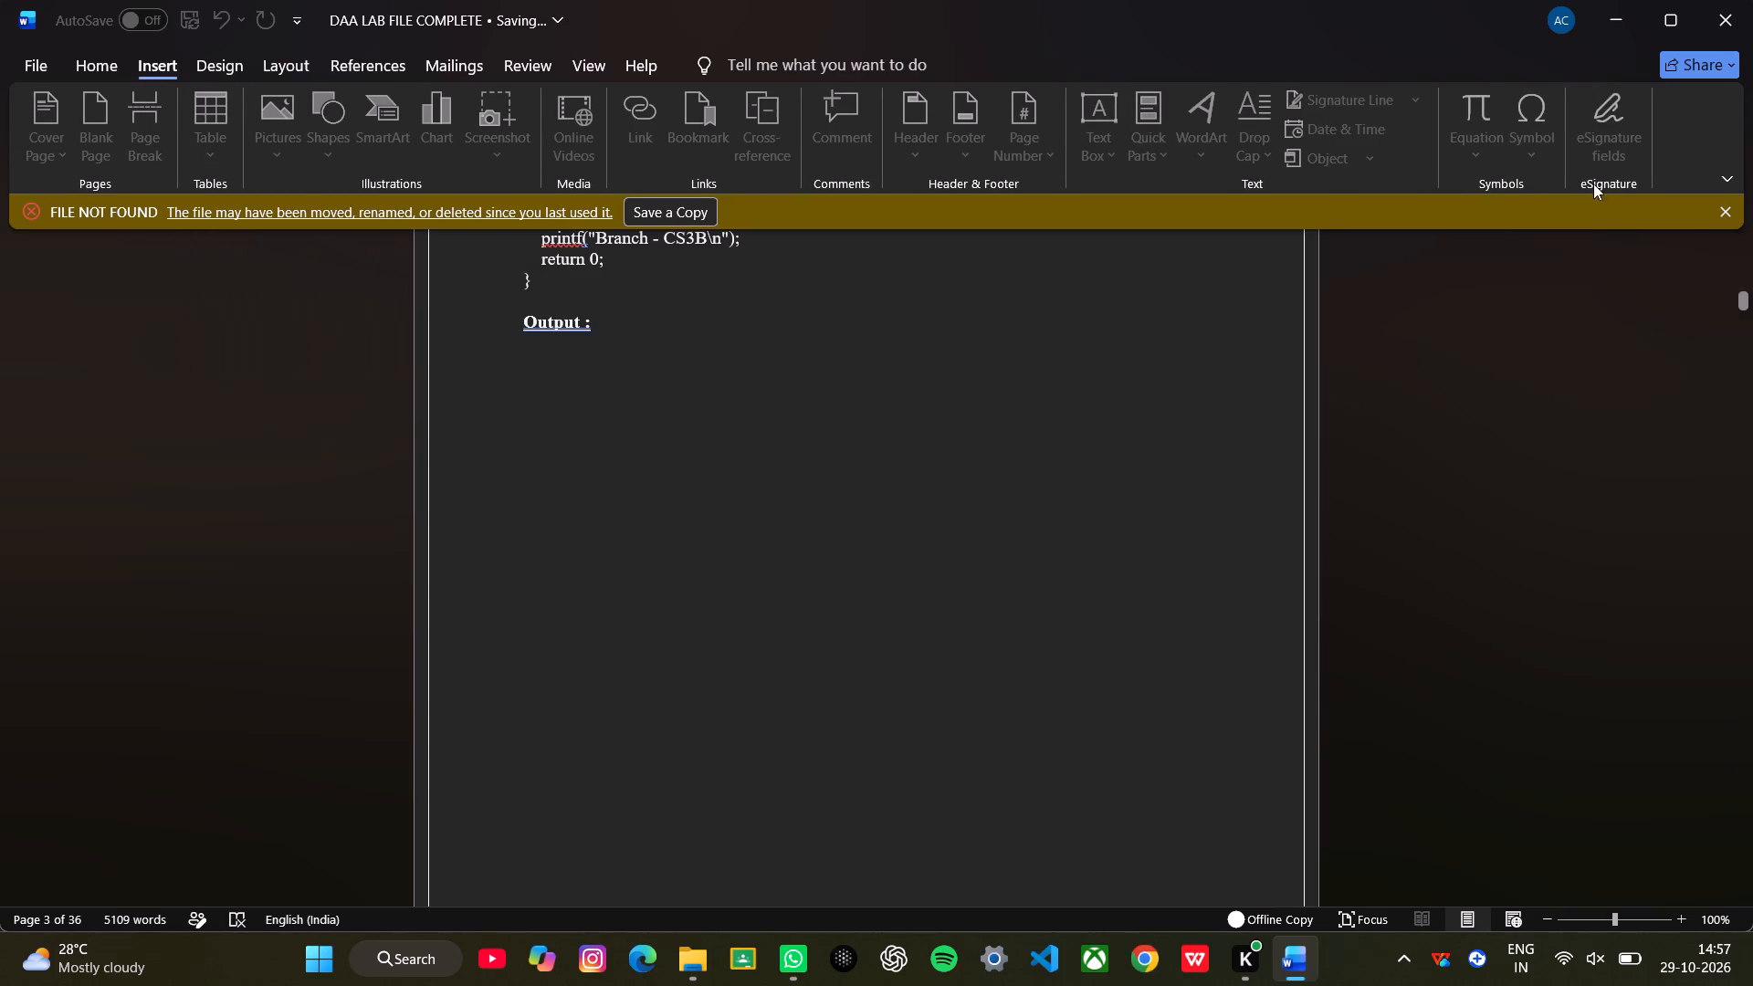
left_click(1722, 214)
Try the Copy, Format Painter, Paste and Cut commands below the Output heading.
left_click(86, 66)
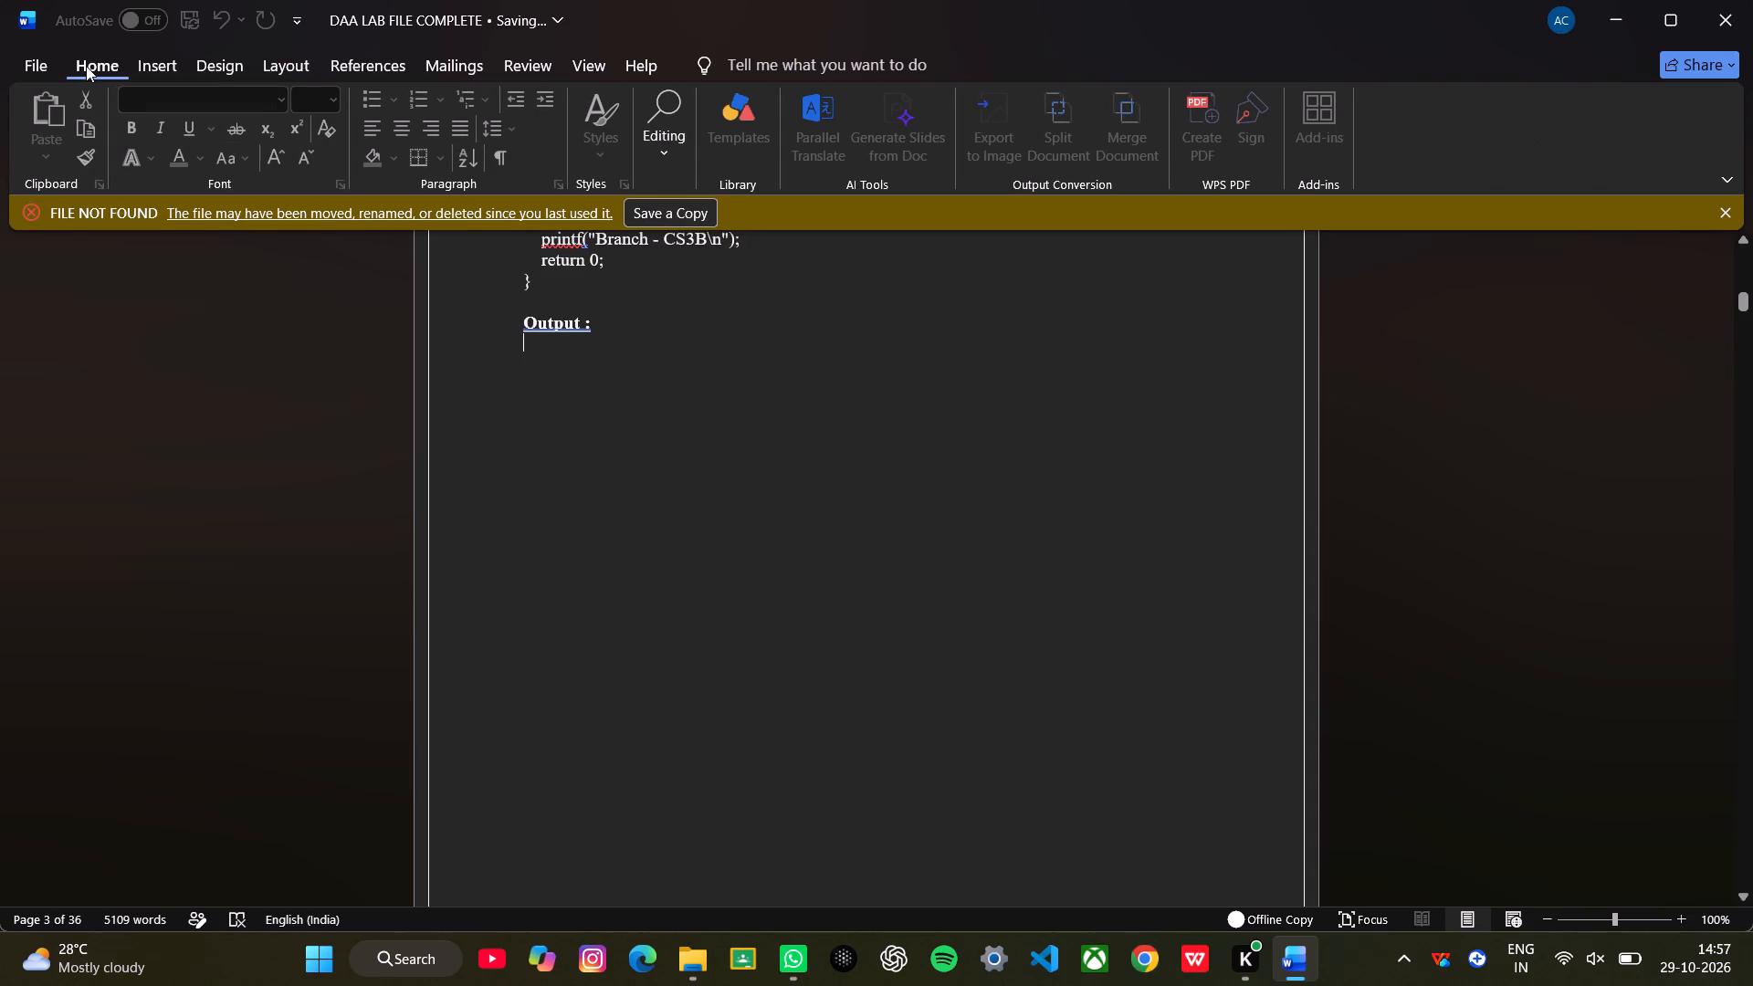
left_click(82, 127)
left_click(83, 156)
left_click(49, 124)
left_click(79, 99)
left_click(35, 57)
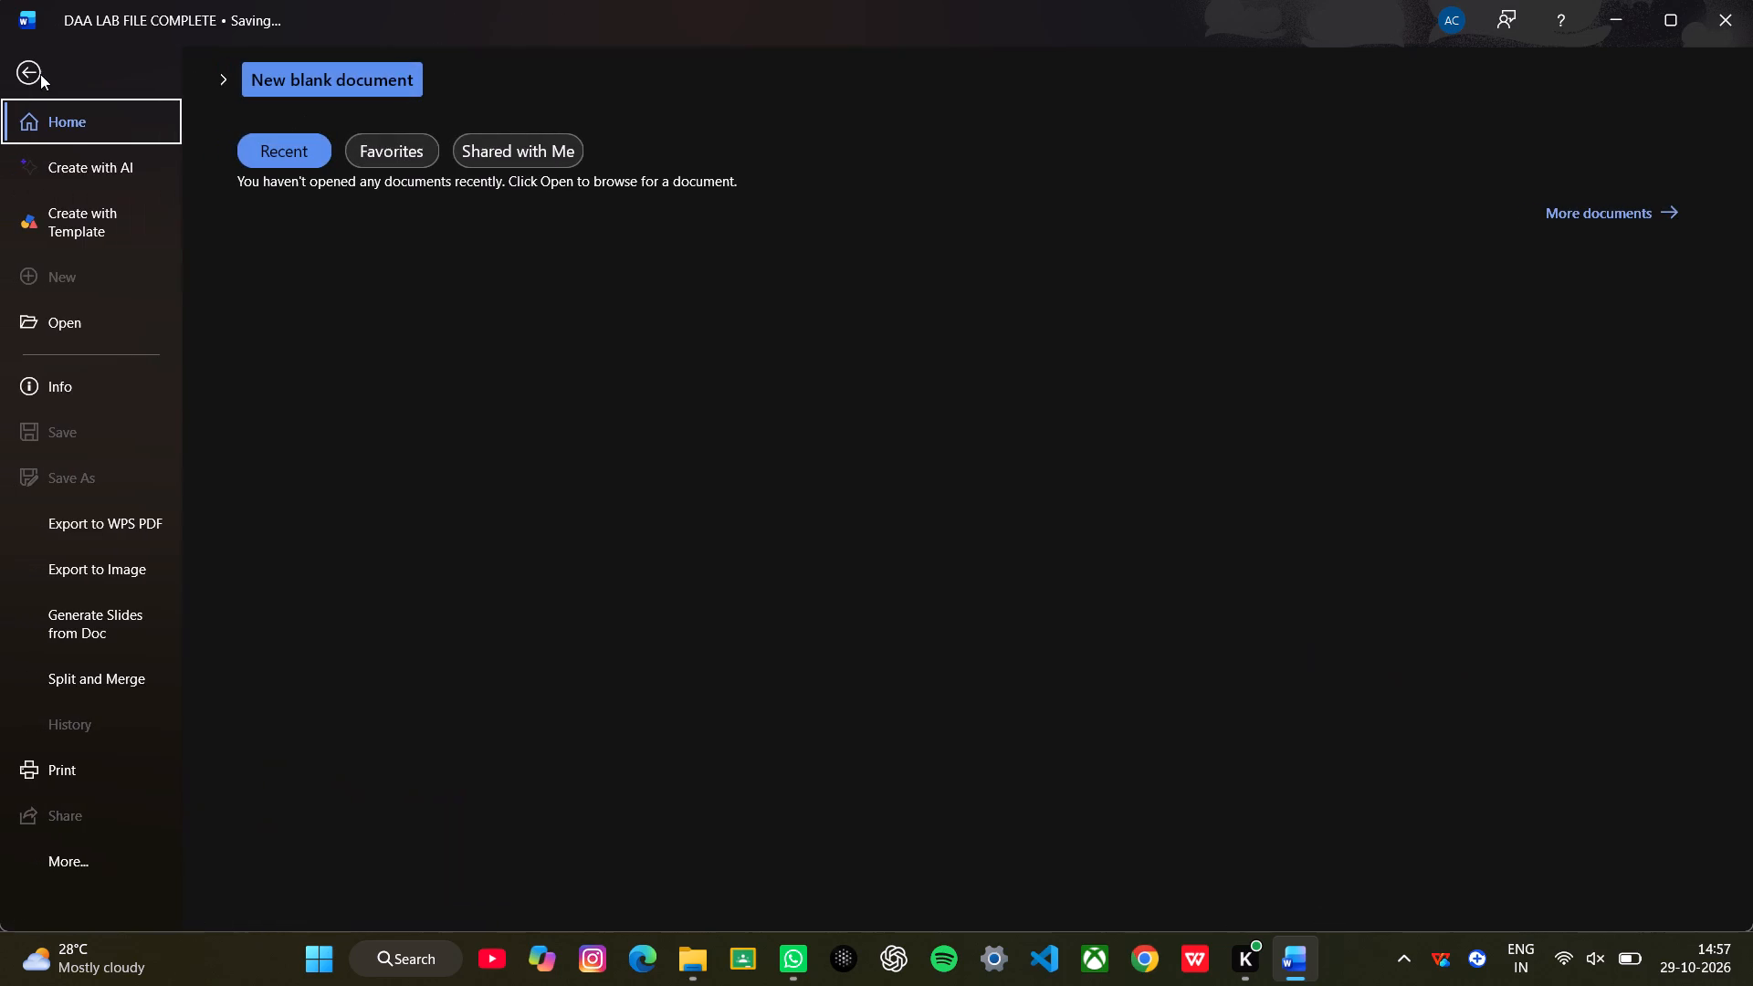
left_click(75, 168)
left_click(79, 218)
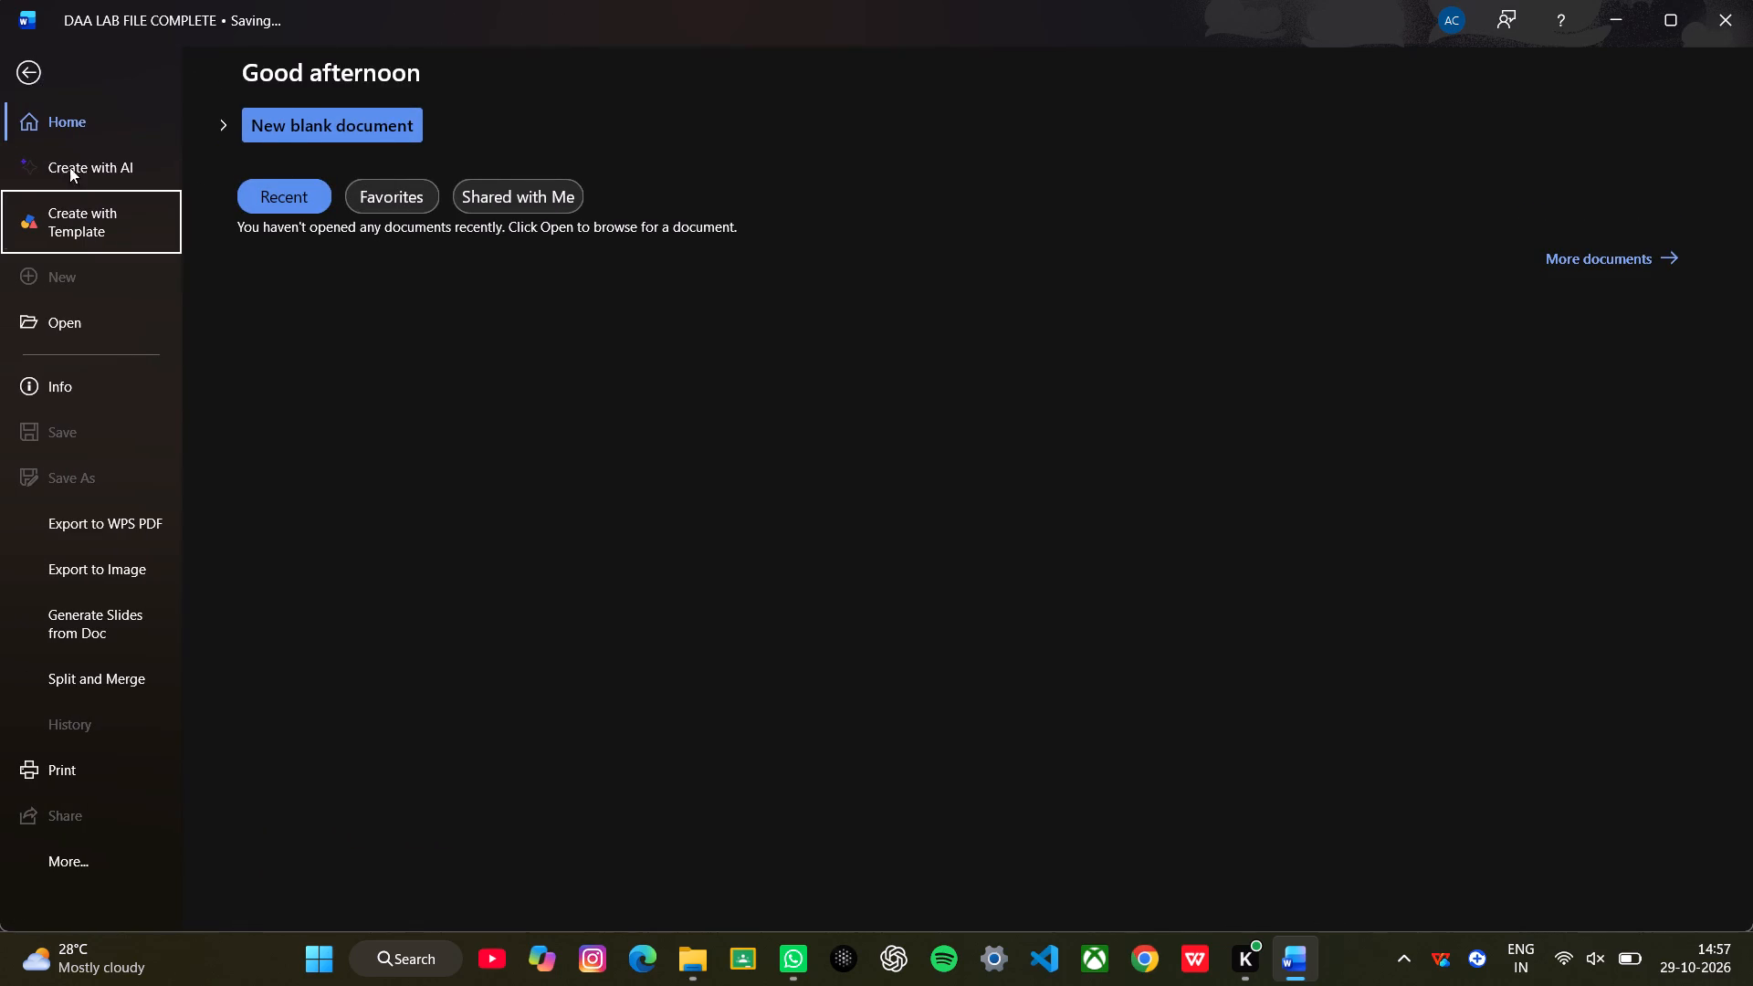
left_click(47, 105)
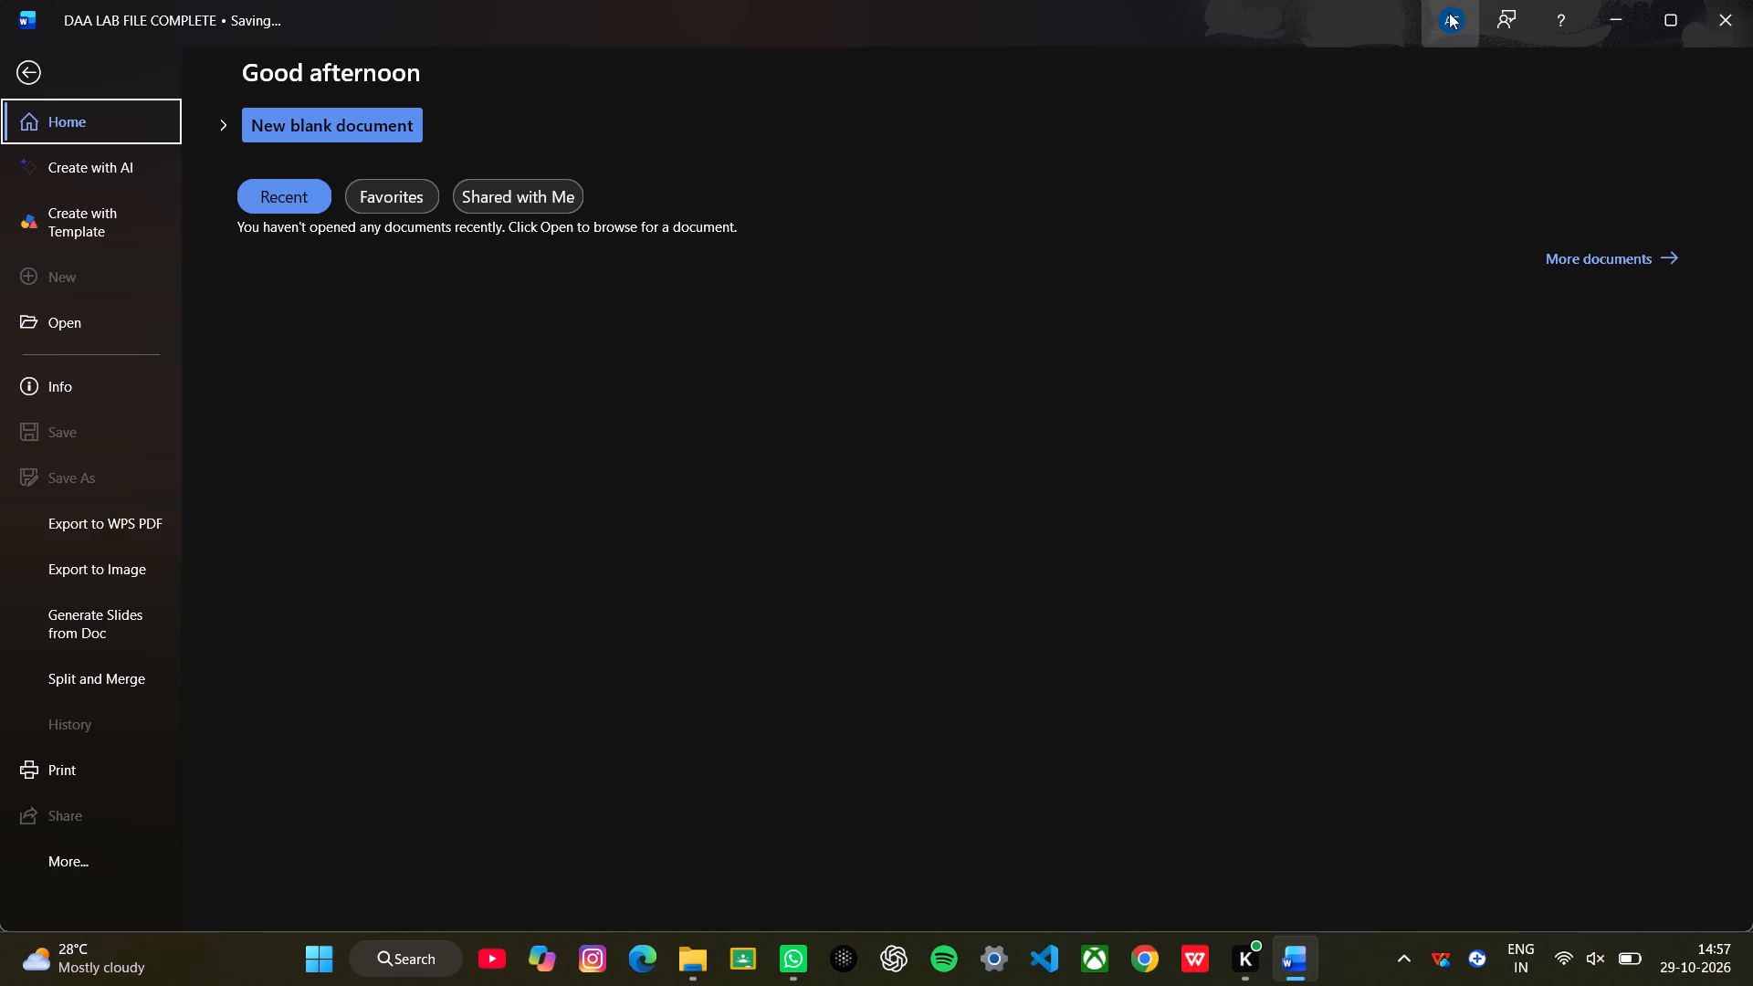
Close the DAA LAB FILE COMPLETE document in Word and return to the Desktop folder in File Explorer.
left_click(1727, 33)
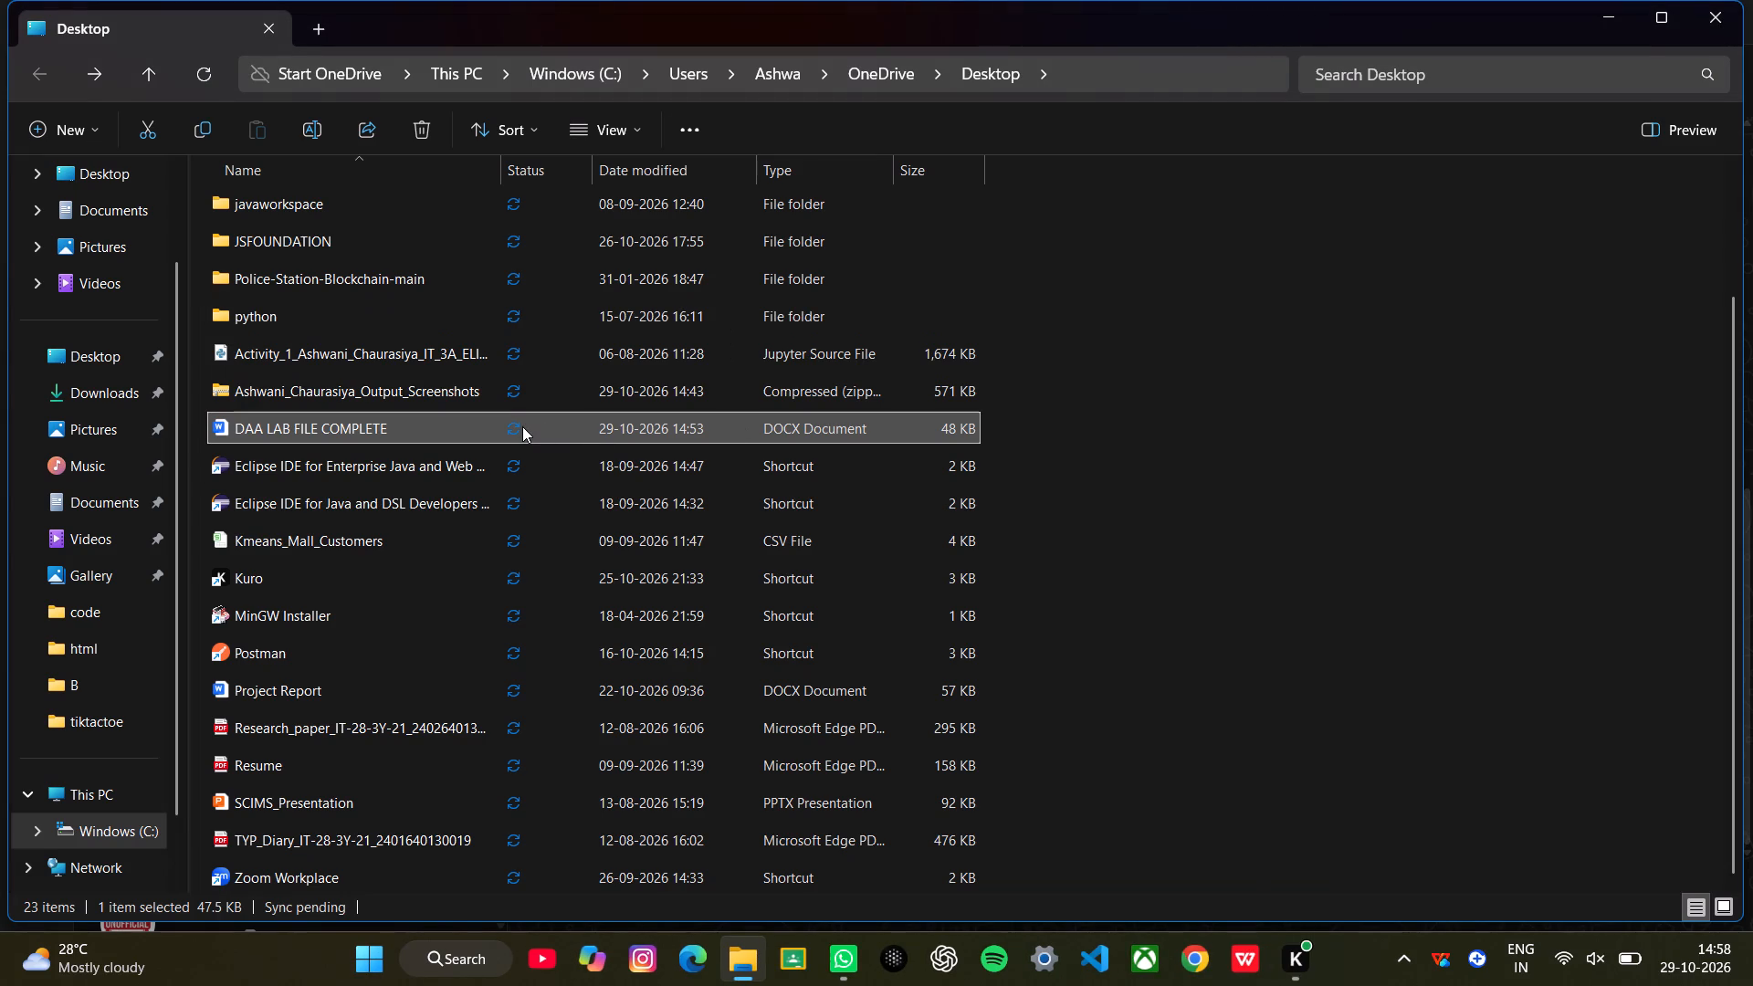
Show the apps available for opening the DAA LAB FILE COMPLETE document in the Desktop folder.
right_click(522, 426)
right_click(522, 426)
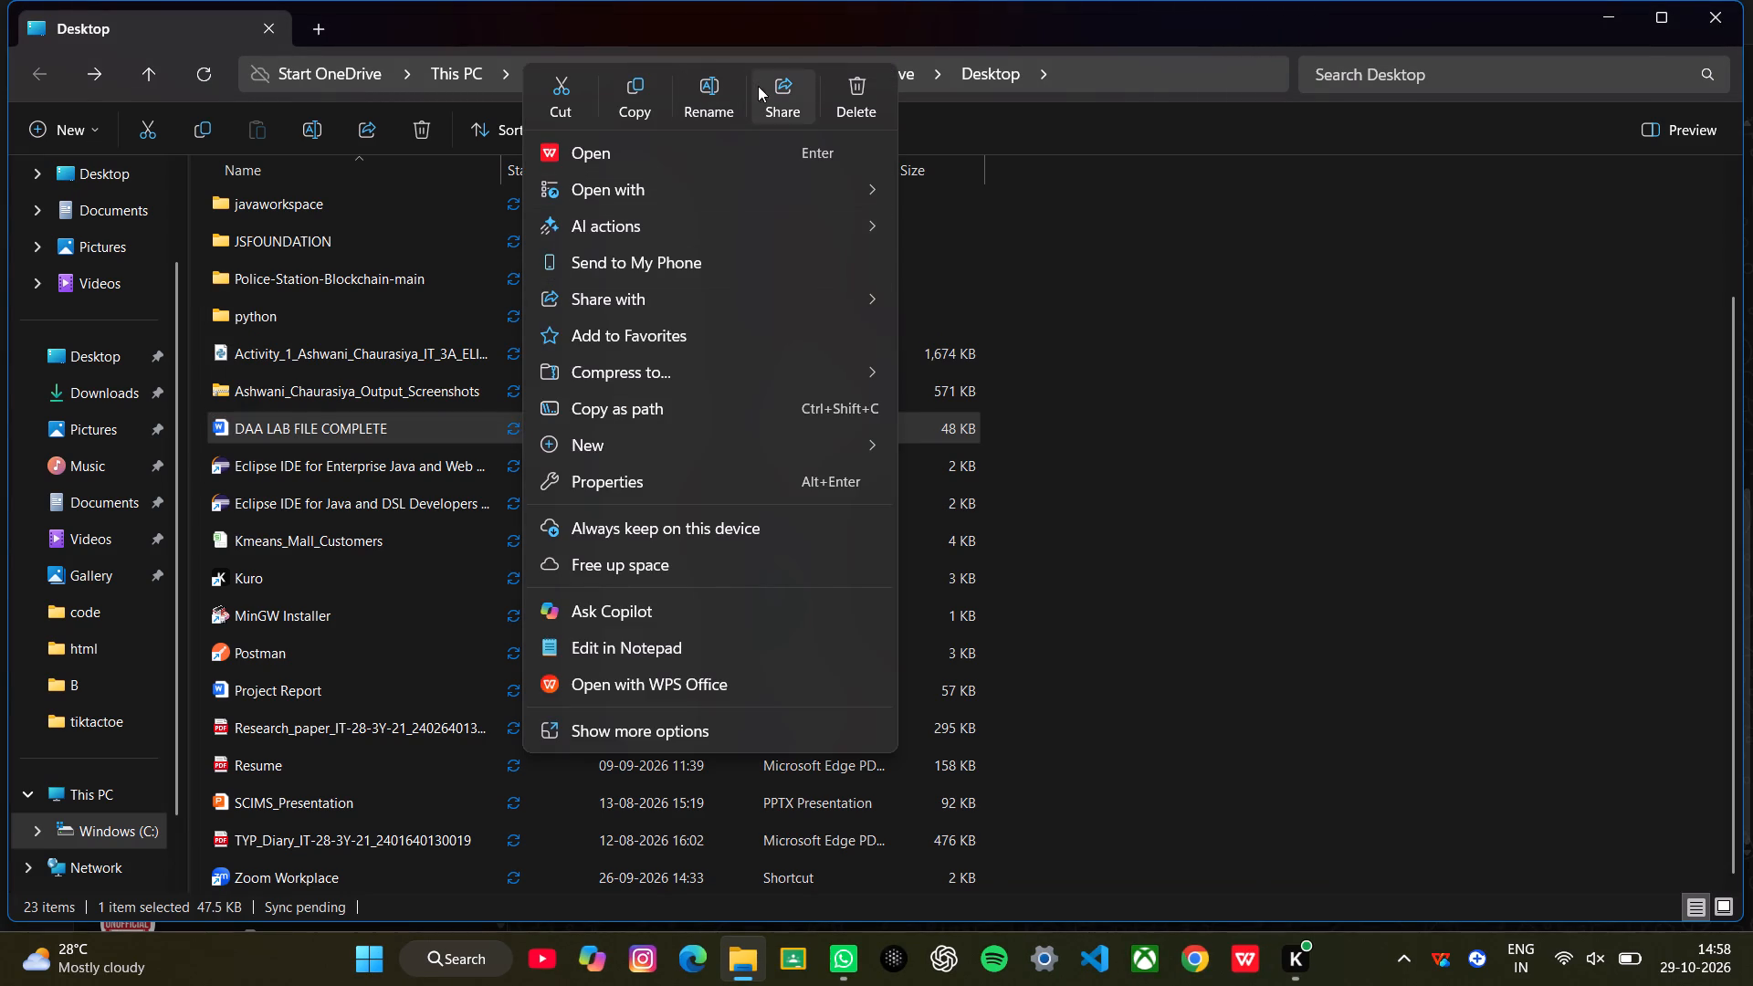
left_click(865, 189)
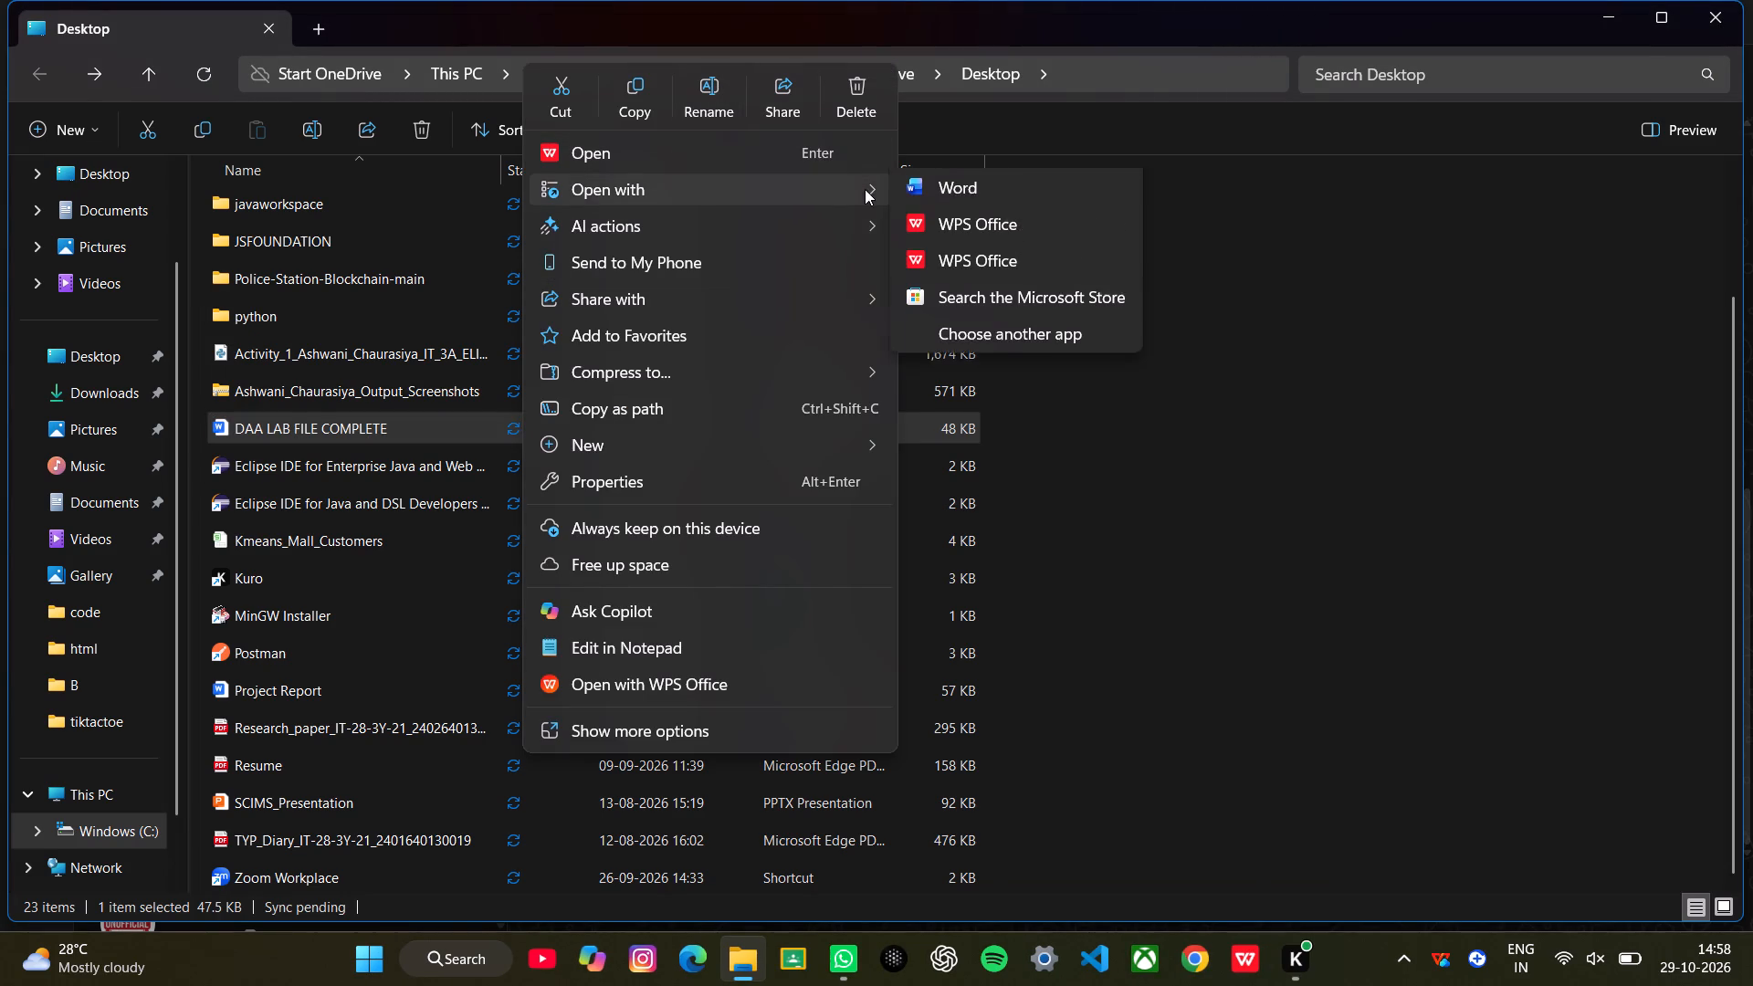
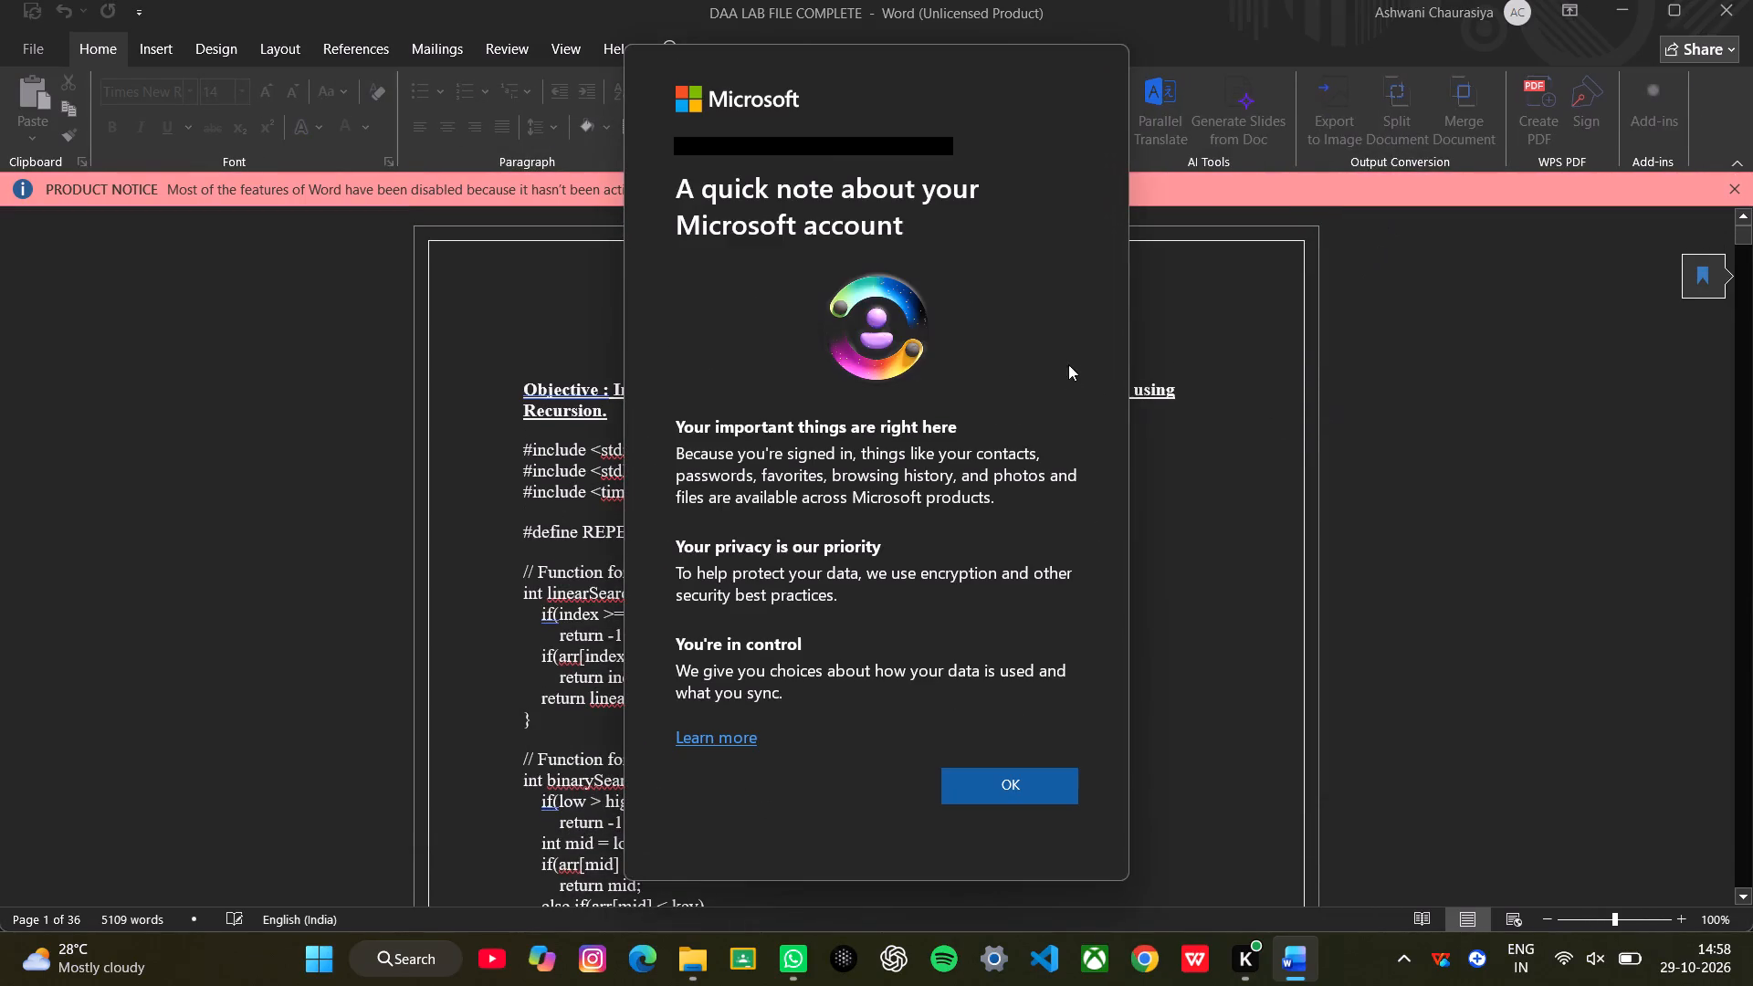
Acknowledge the Microsoft account note and close the product notice above the DAA LAB FILE COMPLETE document.
left_click(1016, 776)
scroll(1054, 741, "down", 5)
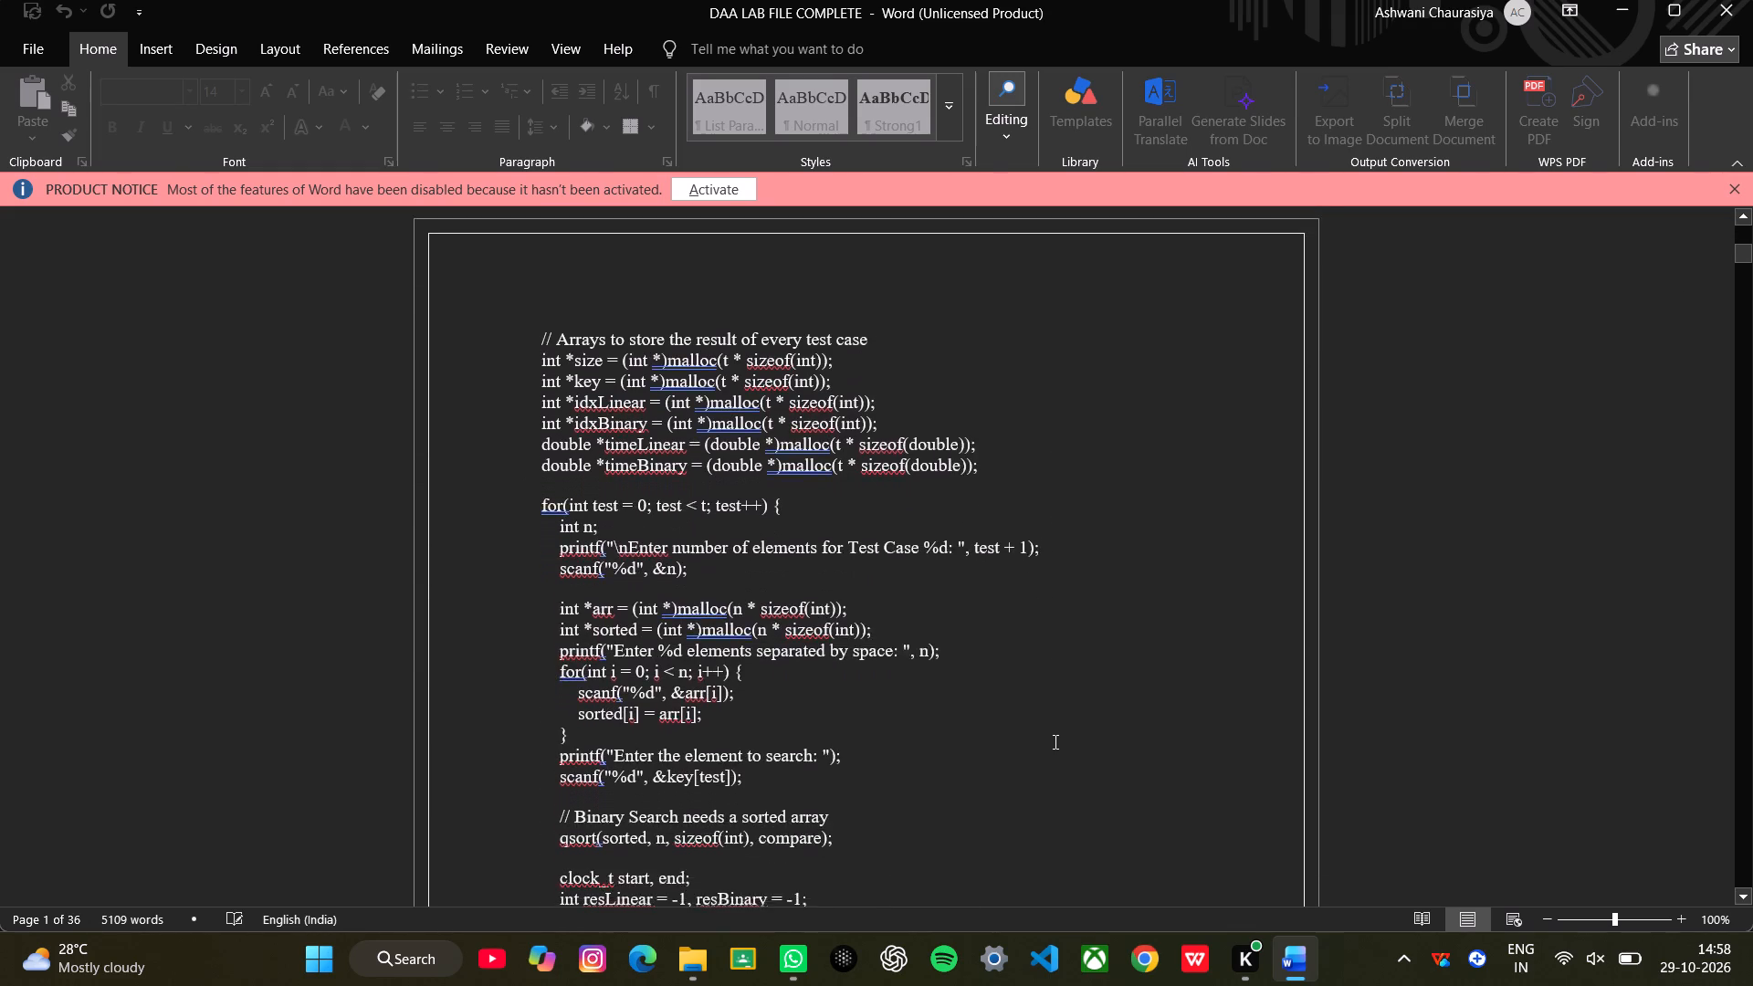
scroll(1054, 741, "down", 5)
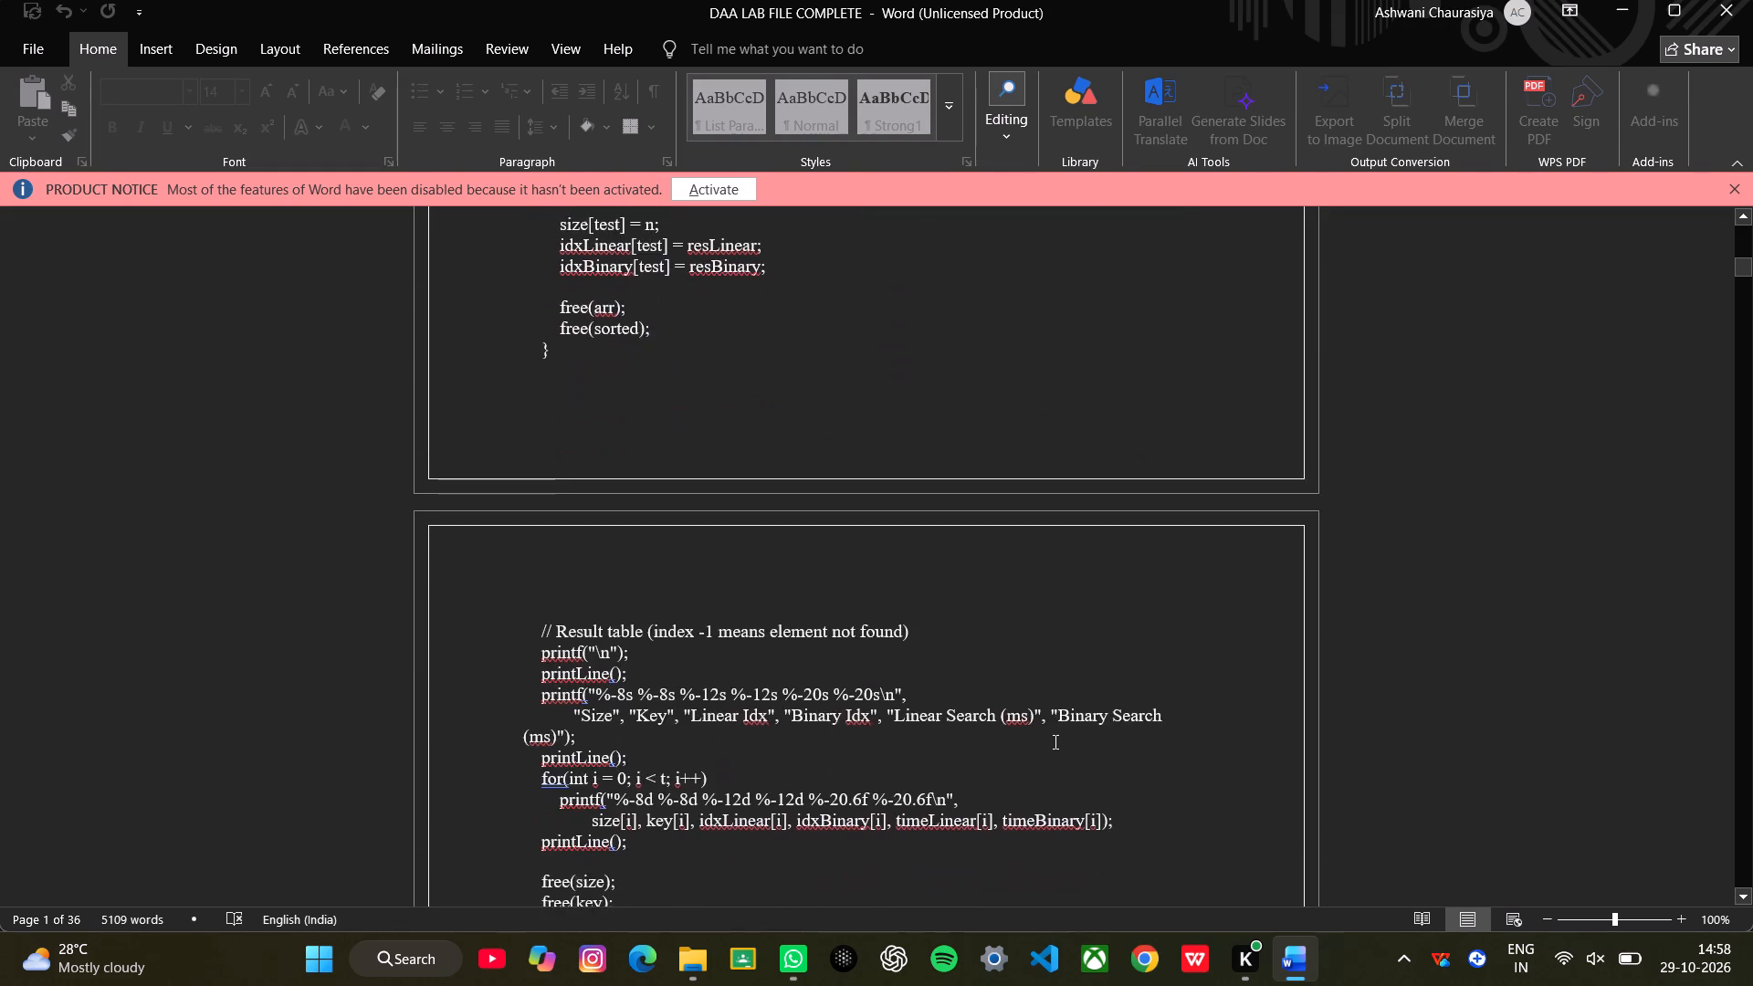
scroll(1054, 741, "down", 3)
left_click(1490, 532)
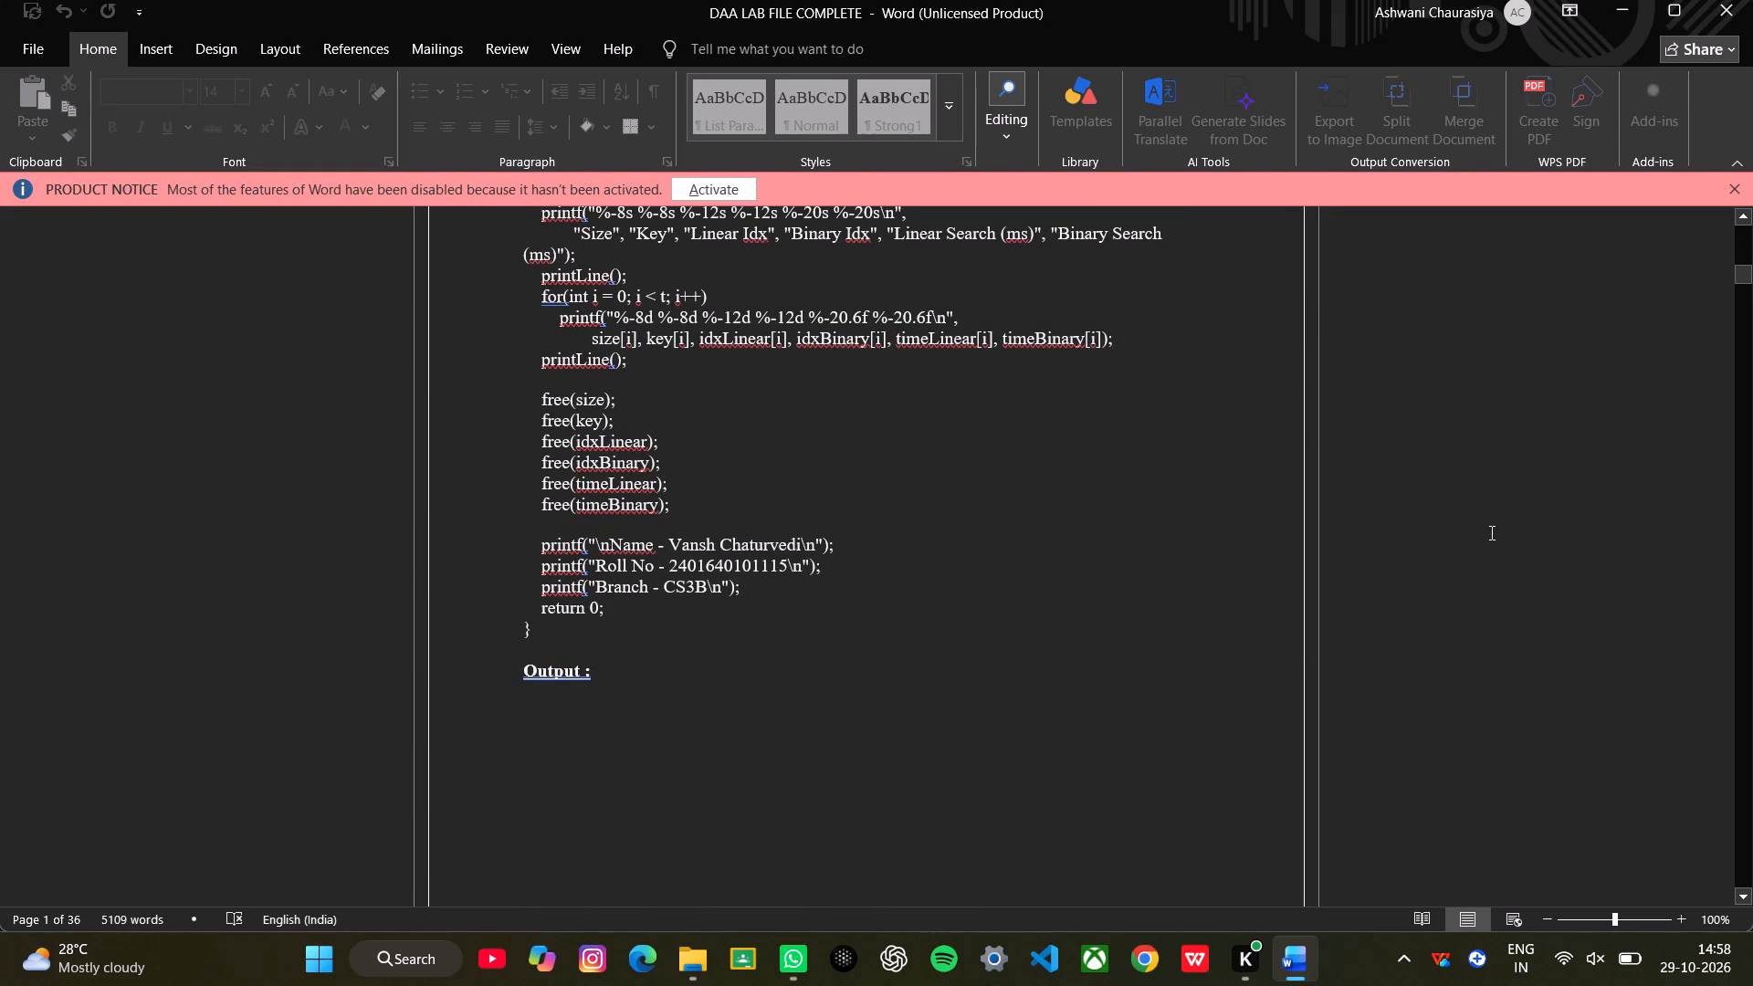
left_click(1533, 107)
left_click(1725, 190)
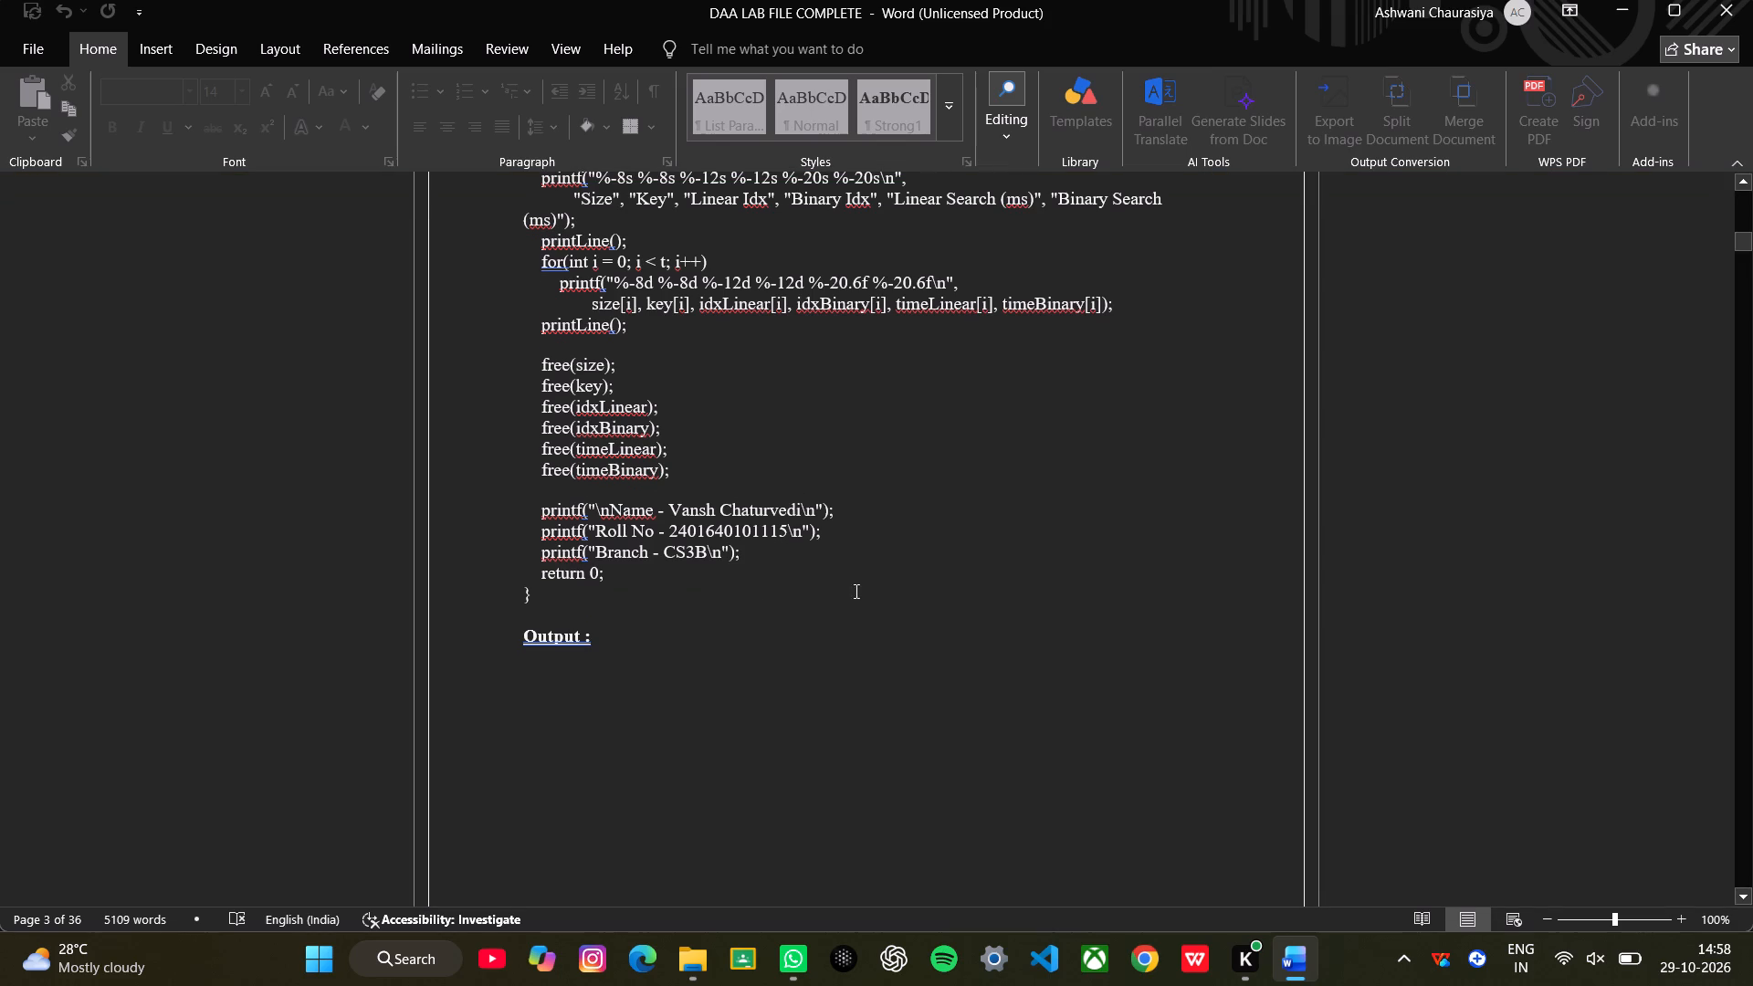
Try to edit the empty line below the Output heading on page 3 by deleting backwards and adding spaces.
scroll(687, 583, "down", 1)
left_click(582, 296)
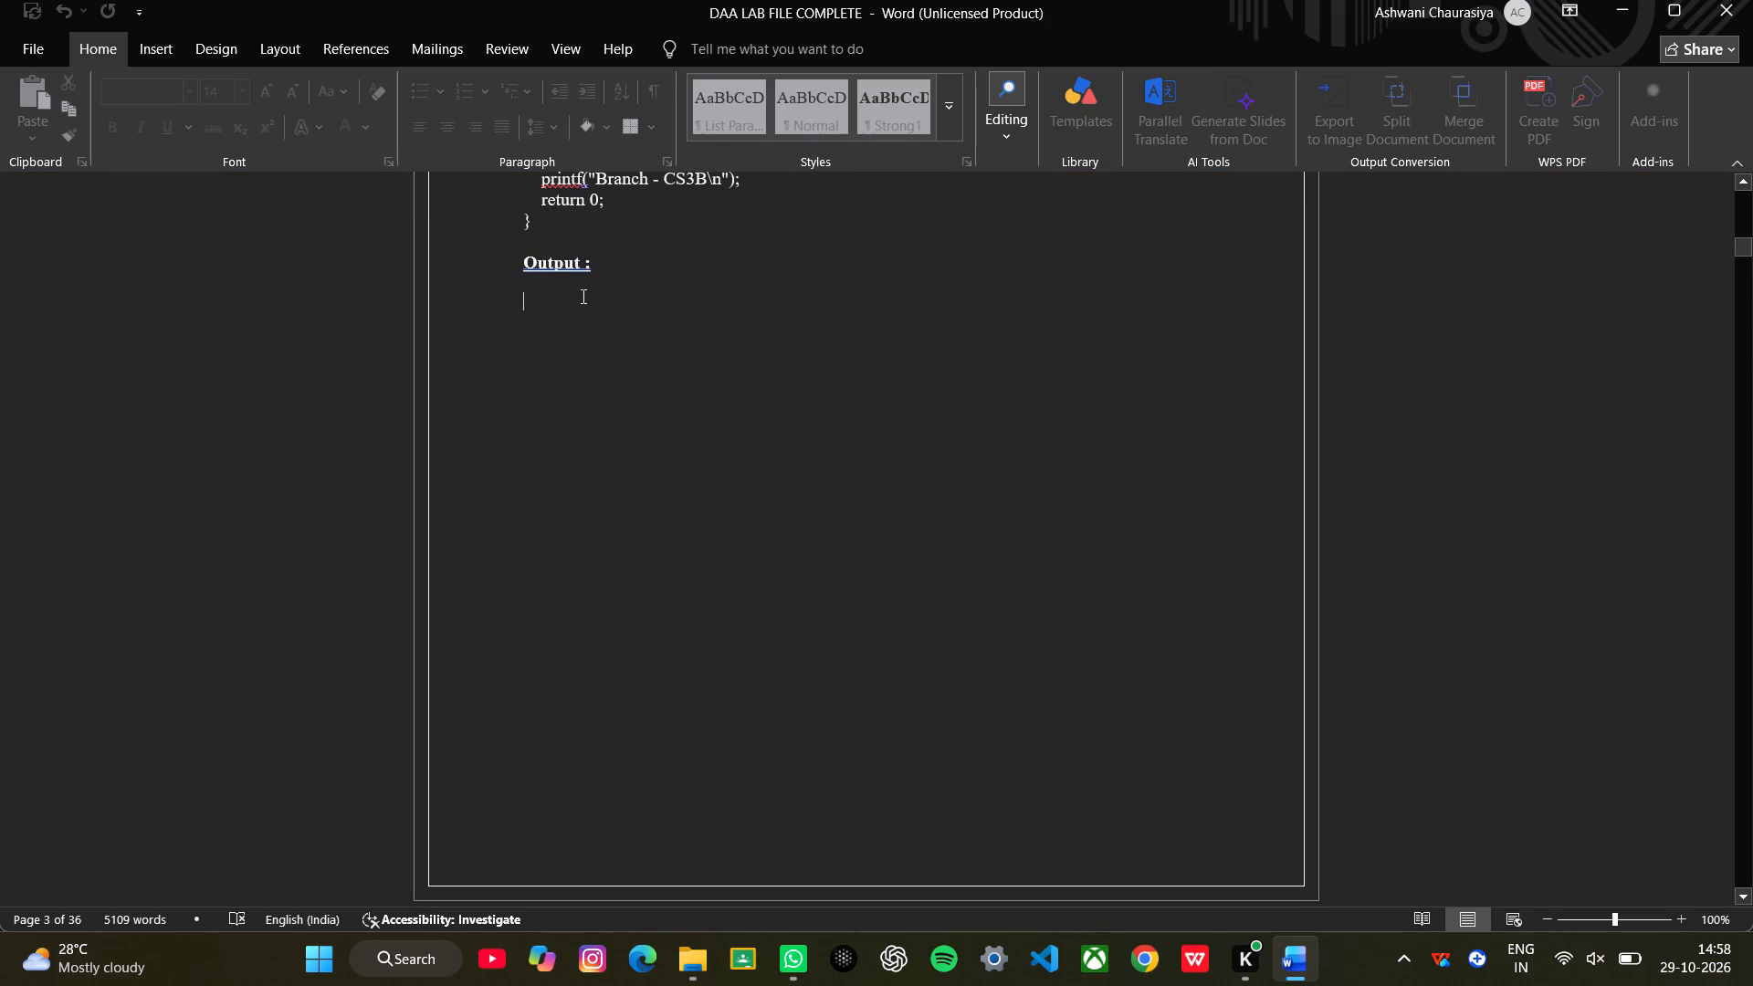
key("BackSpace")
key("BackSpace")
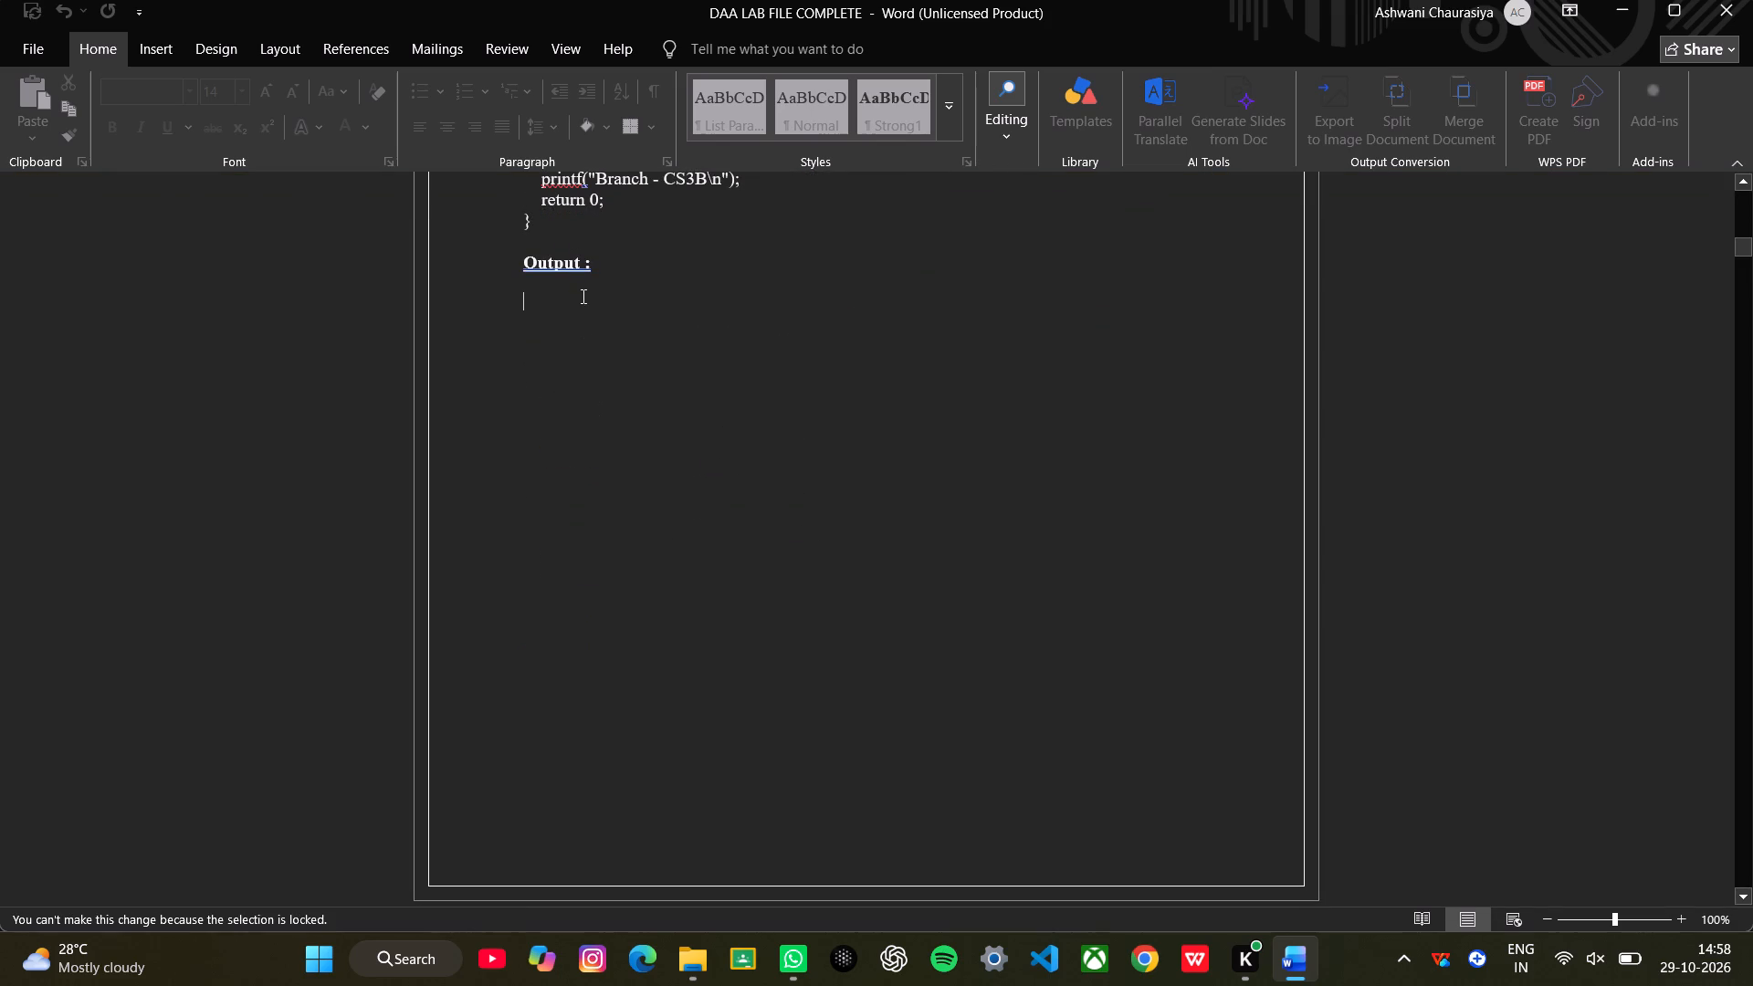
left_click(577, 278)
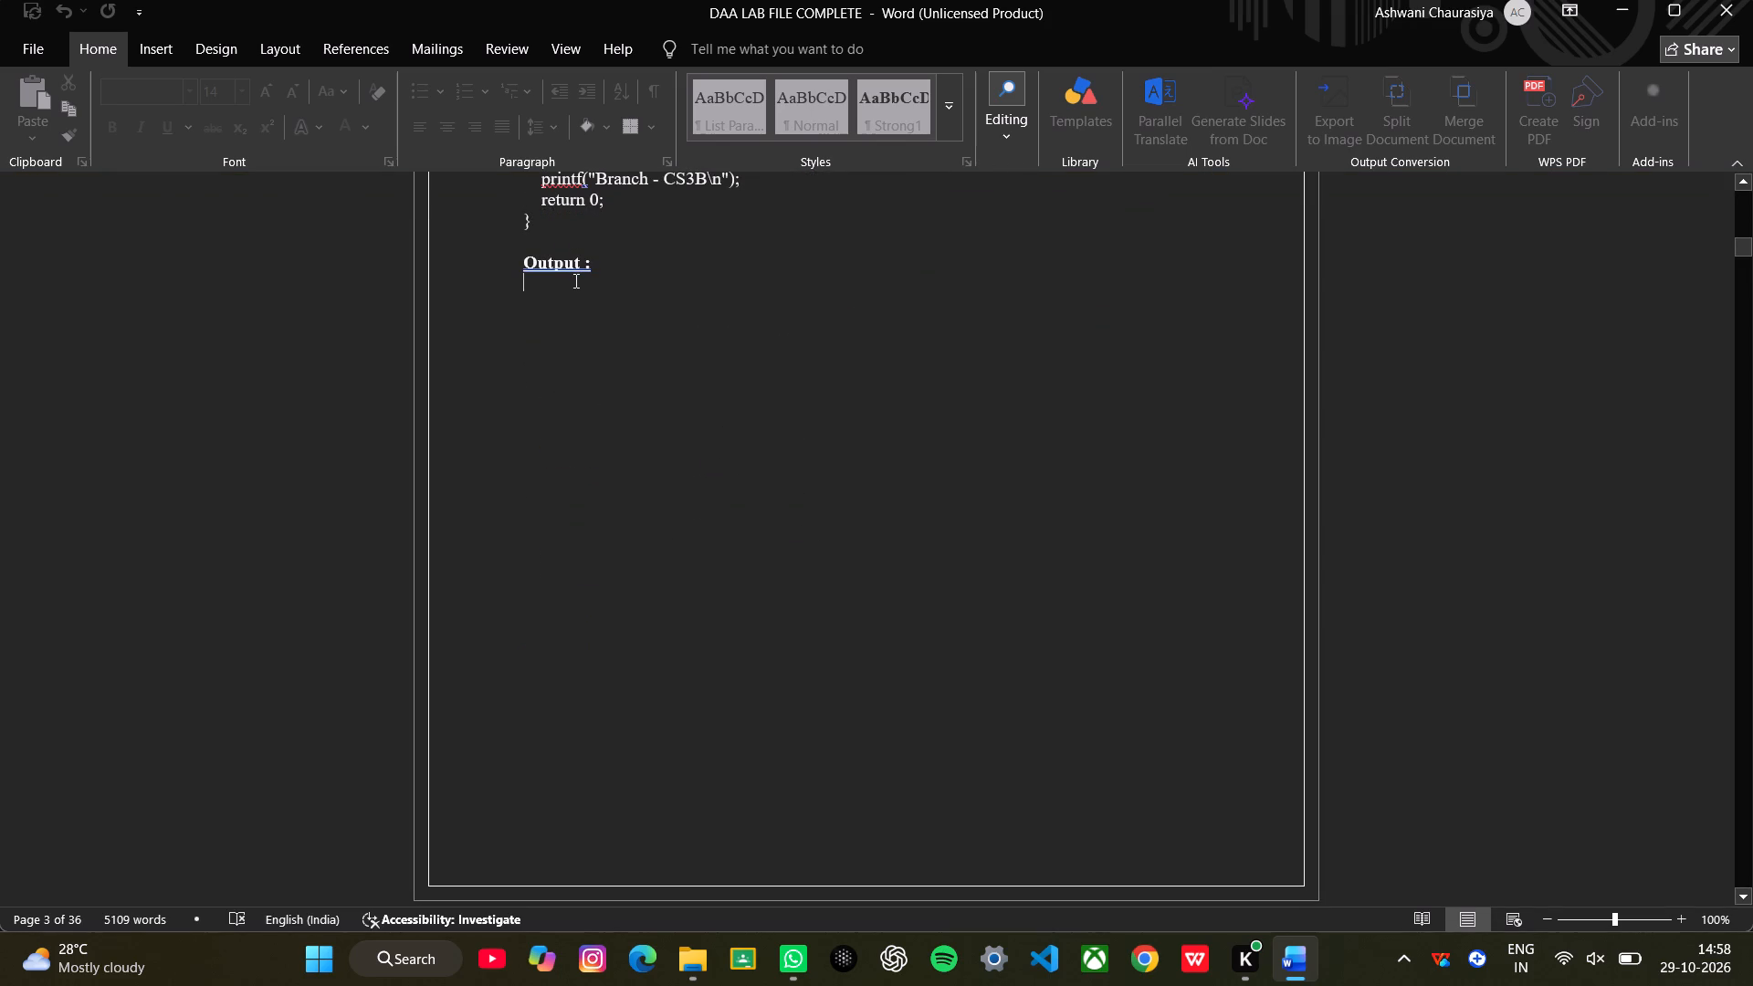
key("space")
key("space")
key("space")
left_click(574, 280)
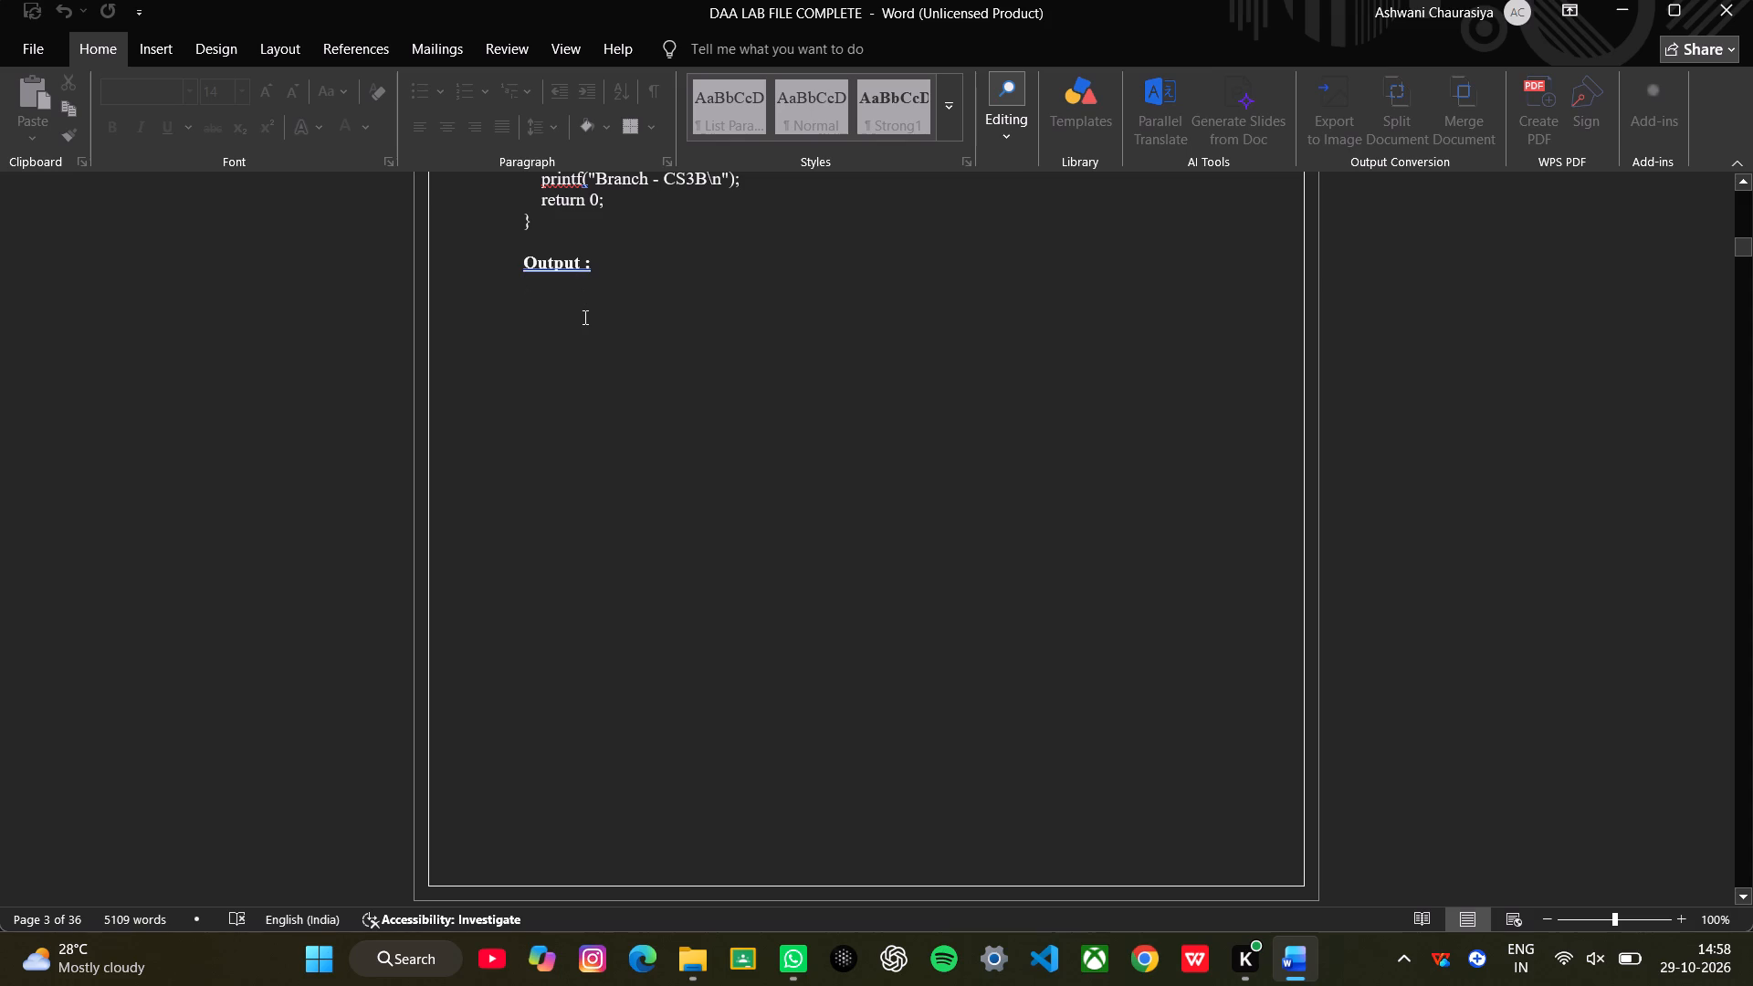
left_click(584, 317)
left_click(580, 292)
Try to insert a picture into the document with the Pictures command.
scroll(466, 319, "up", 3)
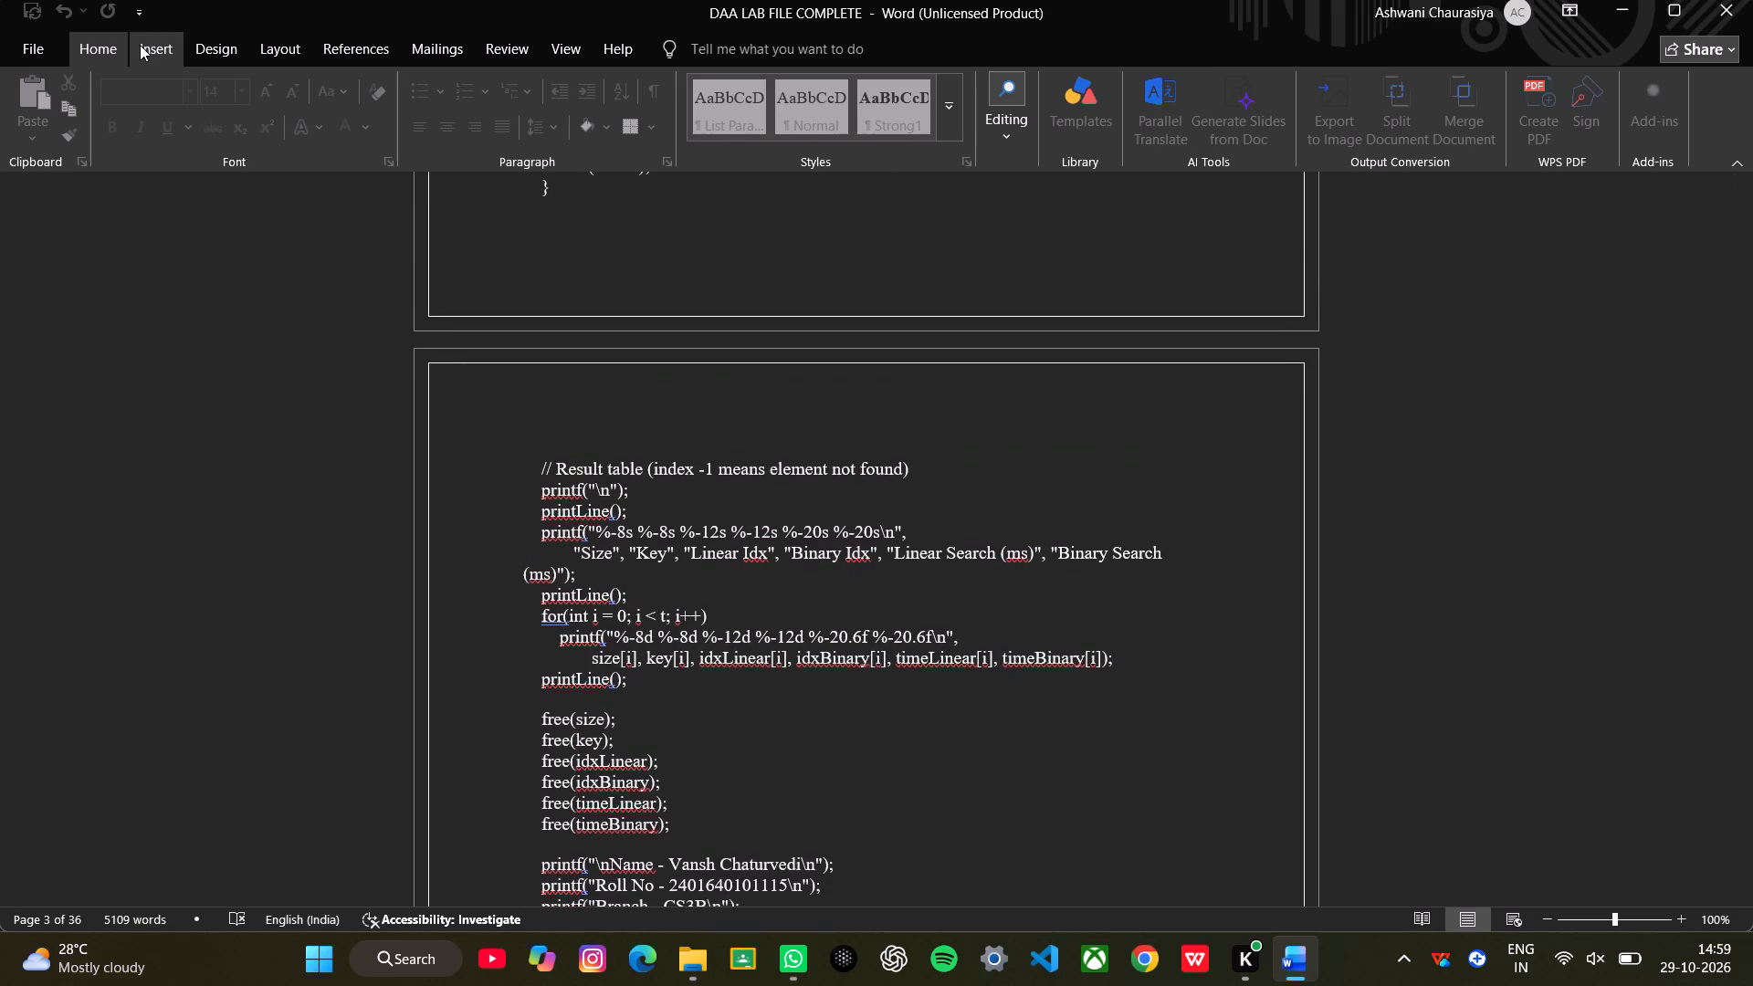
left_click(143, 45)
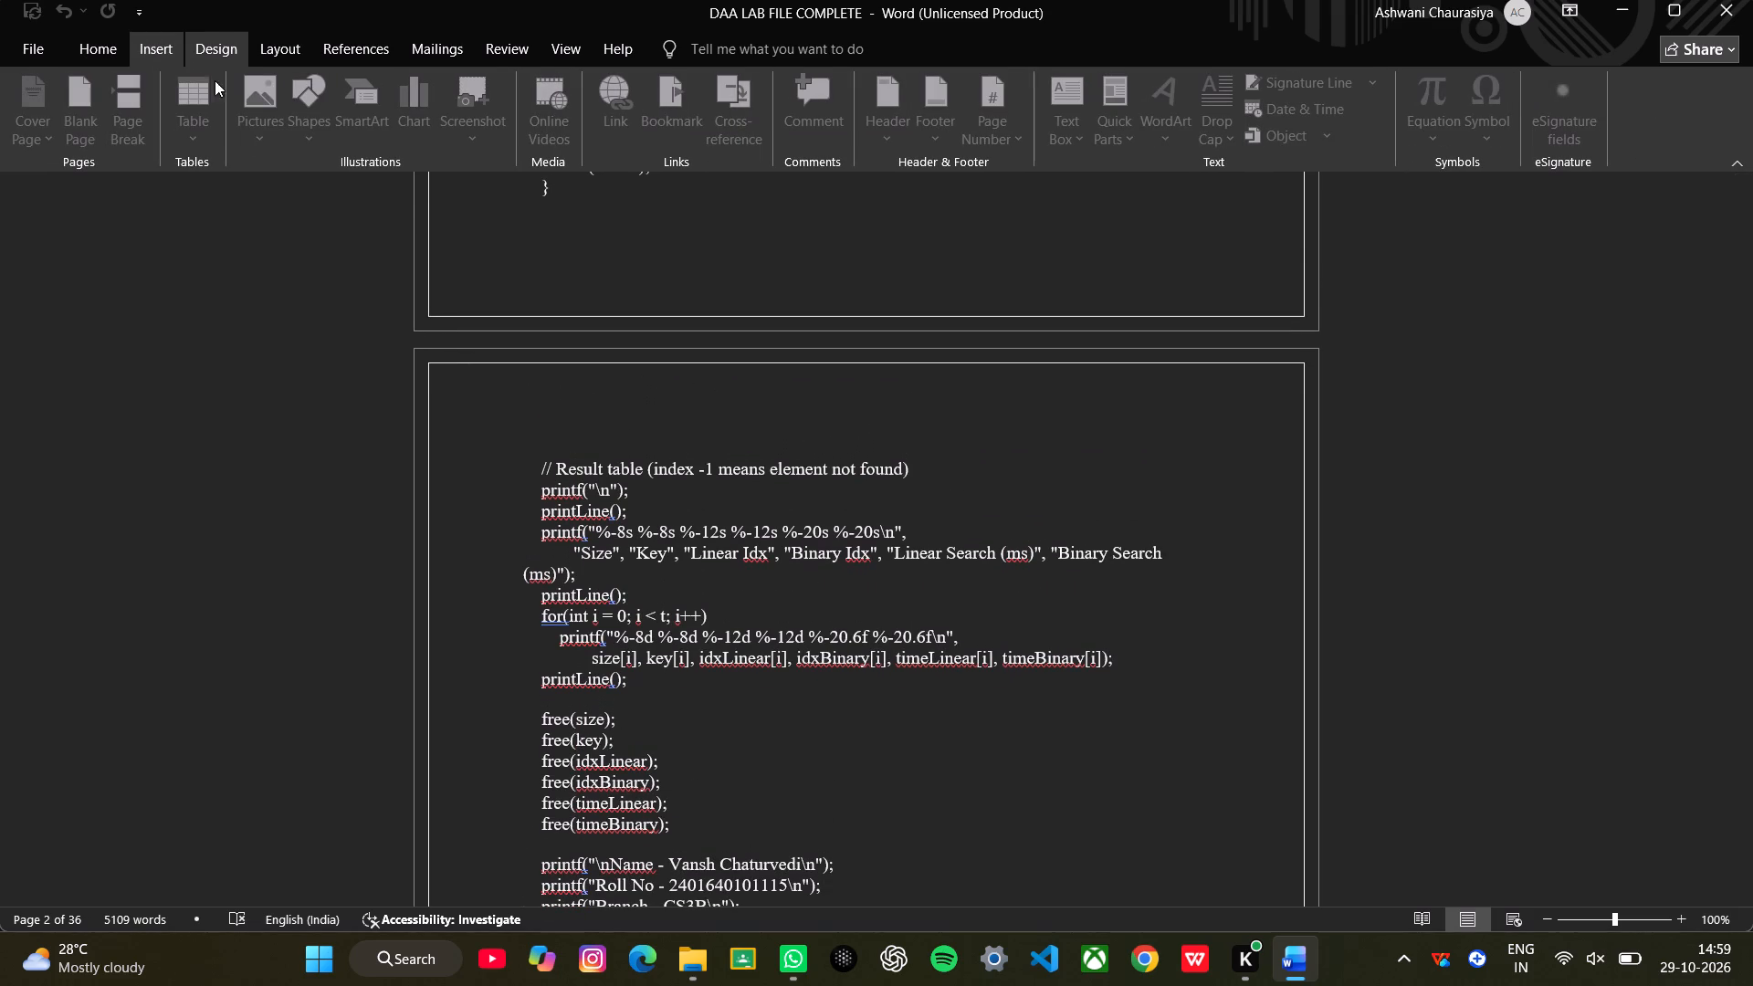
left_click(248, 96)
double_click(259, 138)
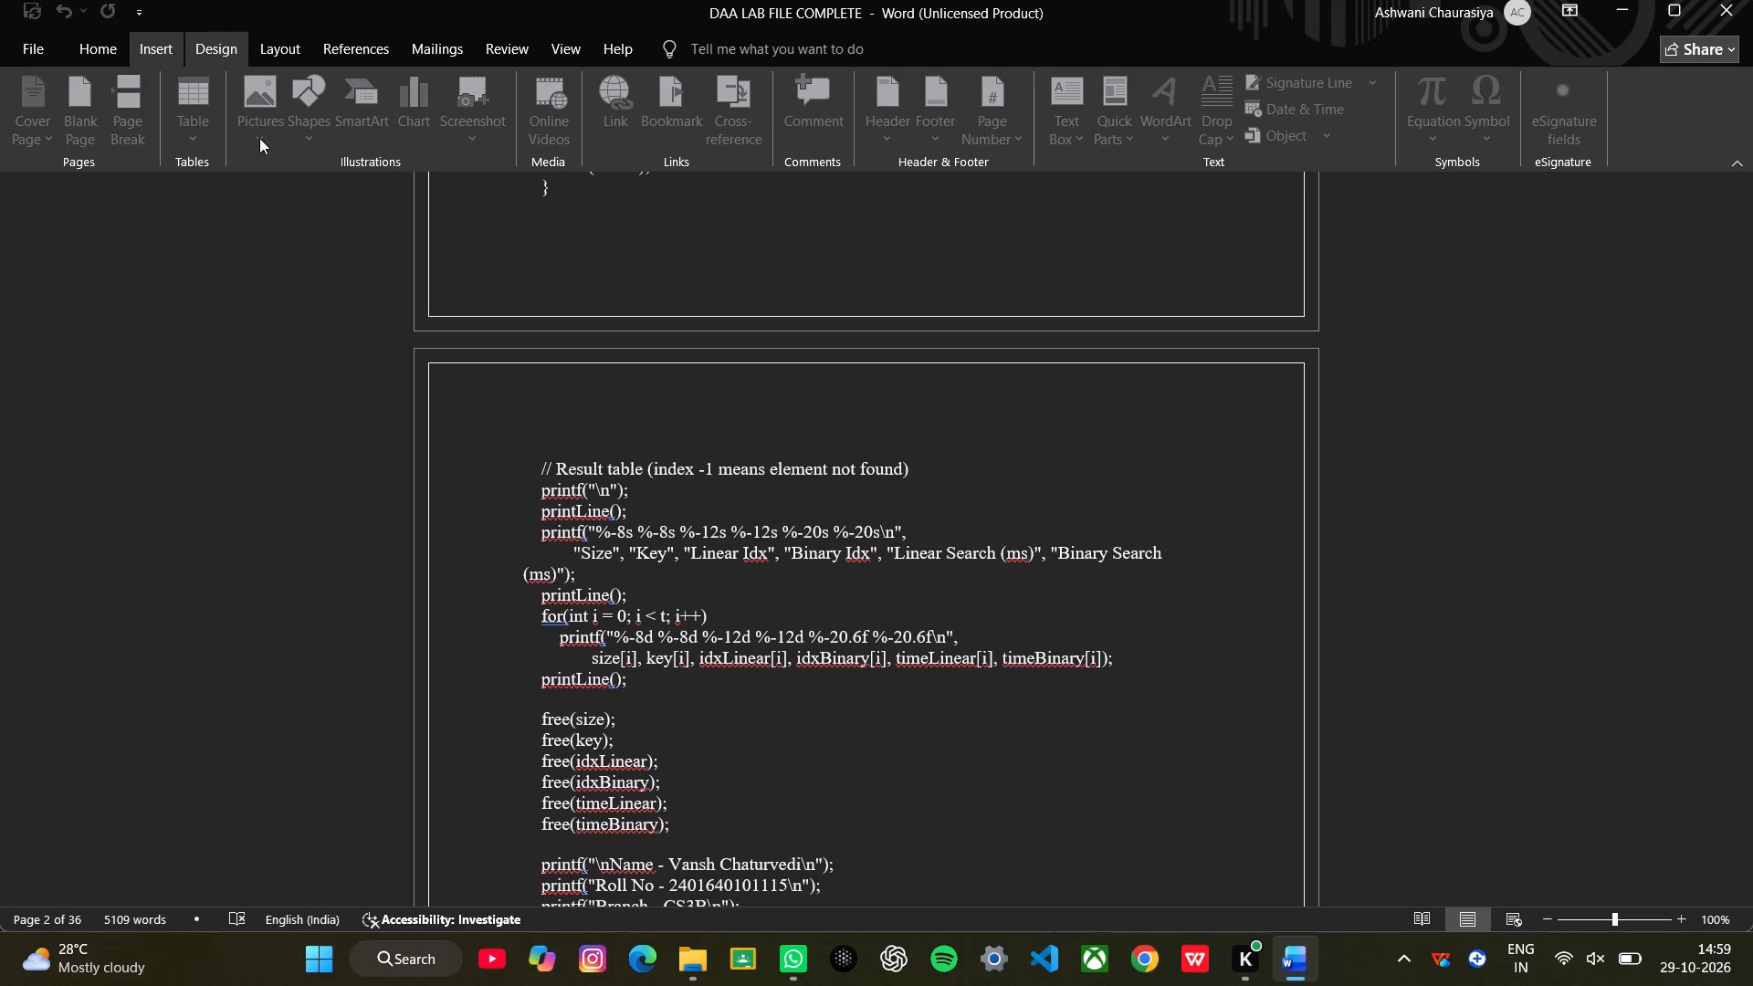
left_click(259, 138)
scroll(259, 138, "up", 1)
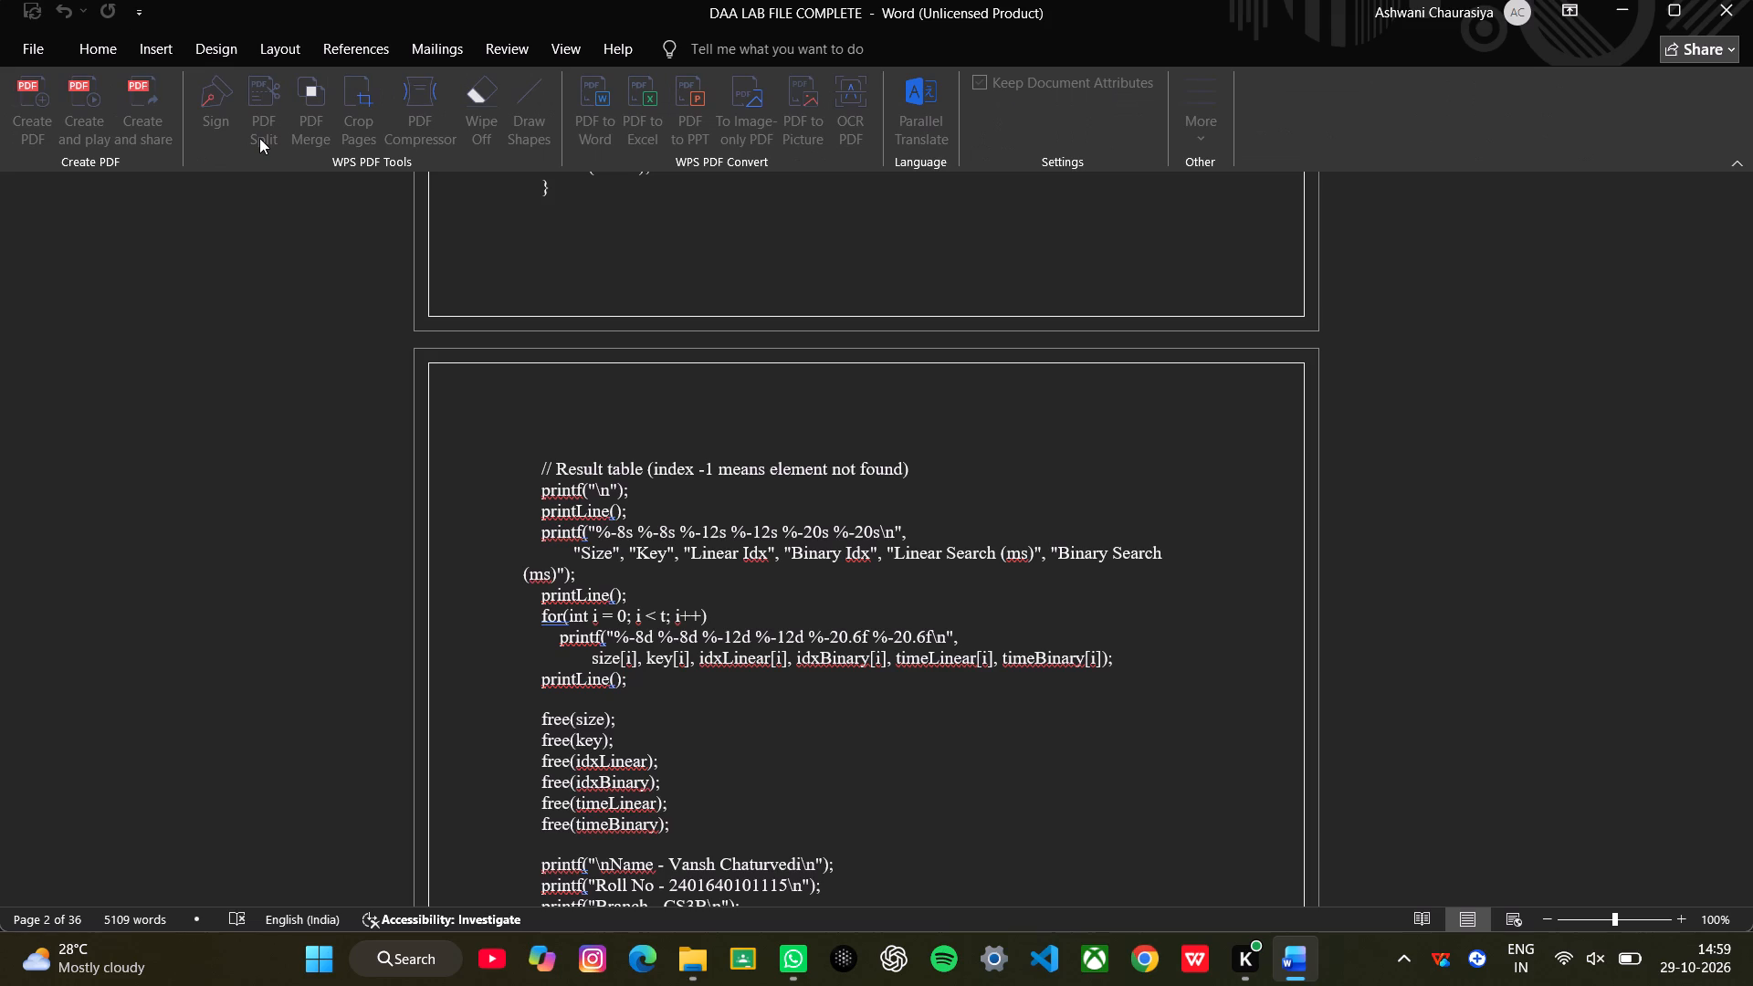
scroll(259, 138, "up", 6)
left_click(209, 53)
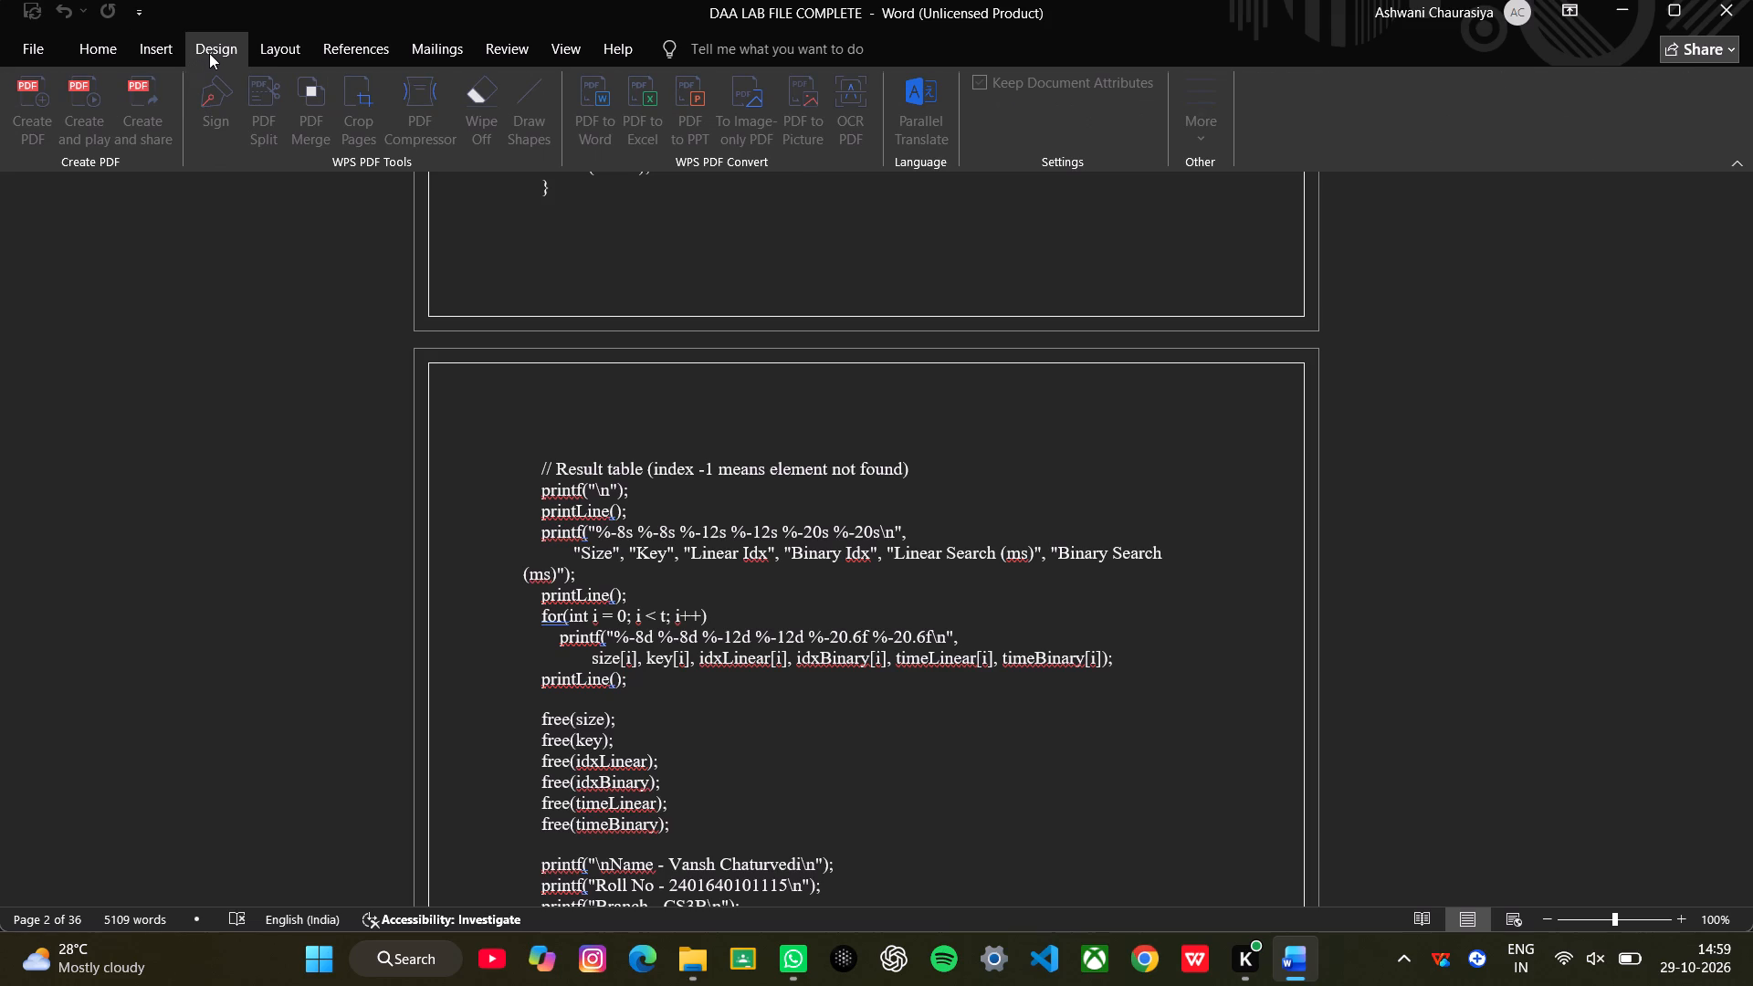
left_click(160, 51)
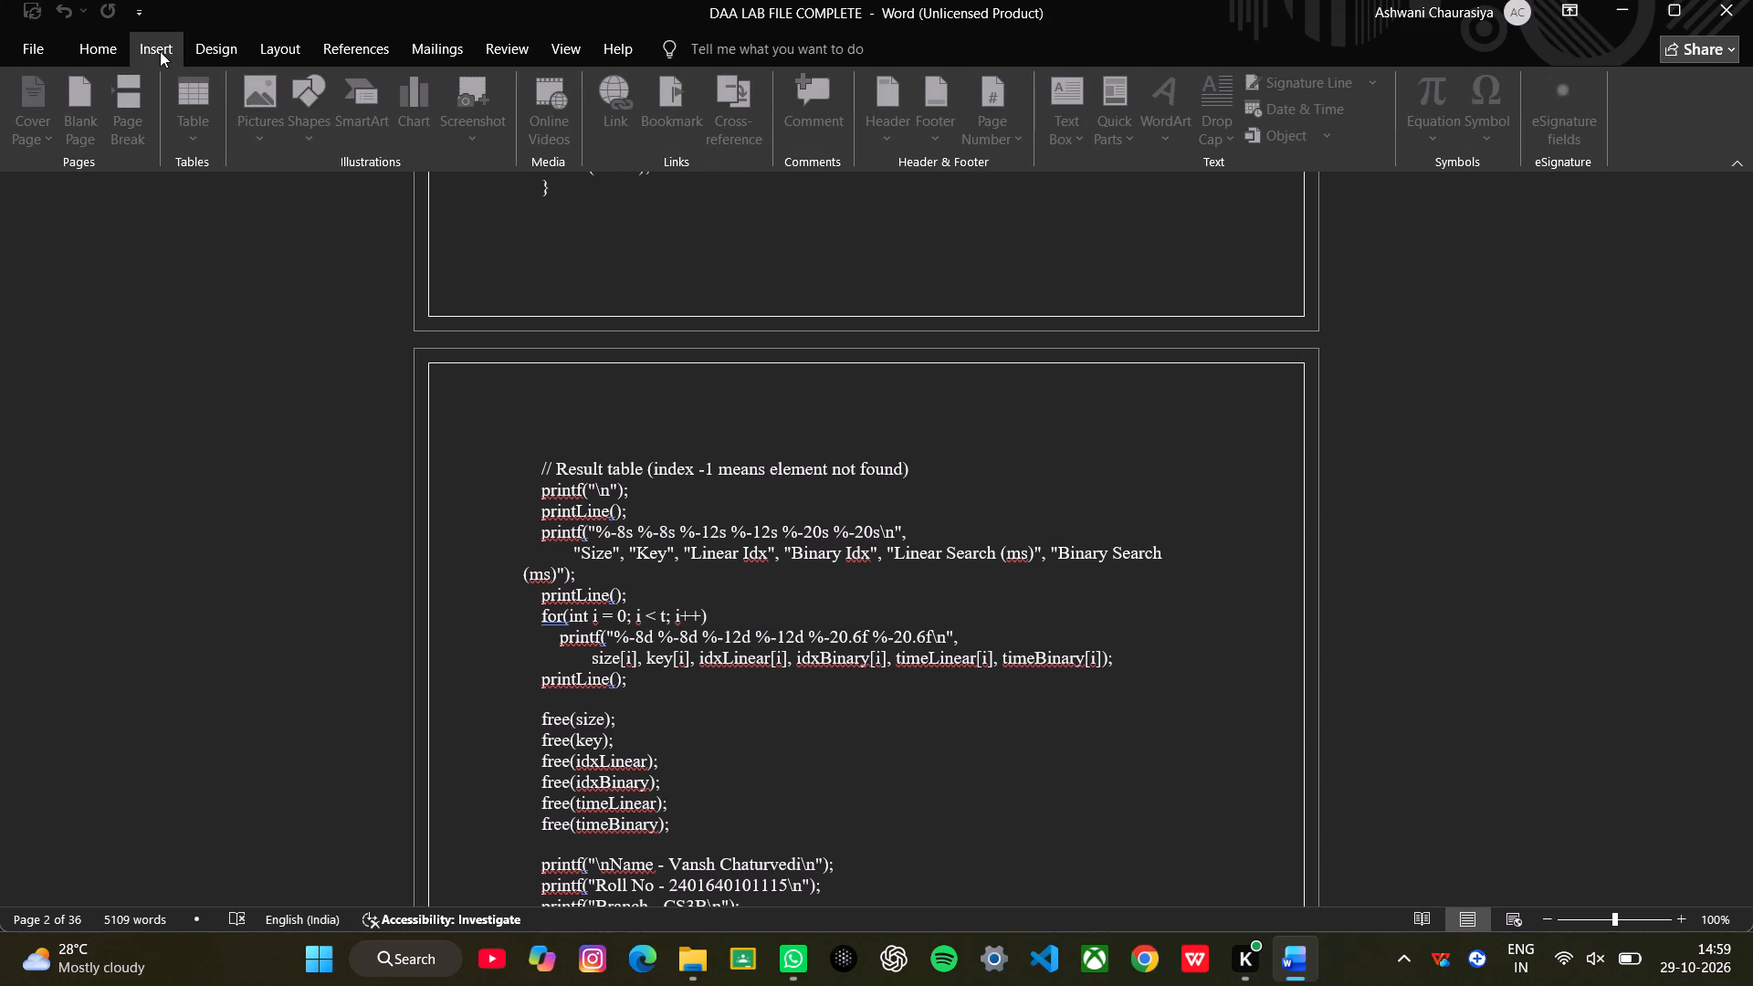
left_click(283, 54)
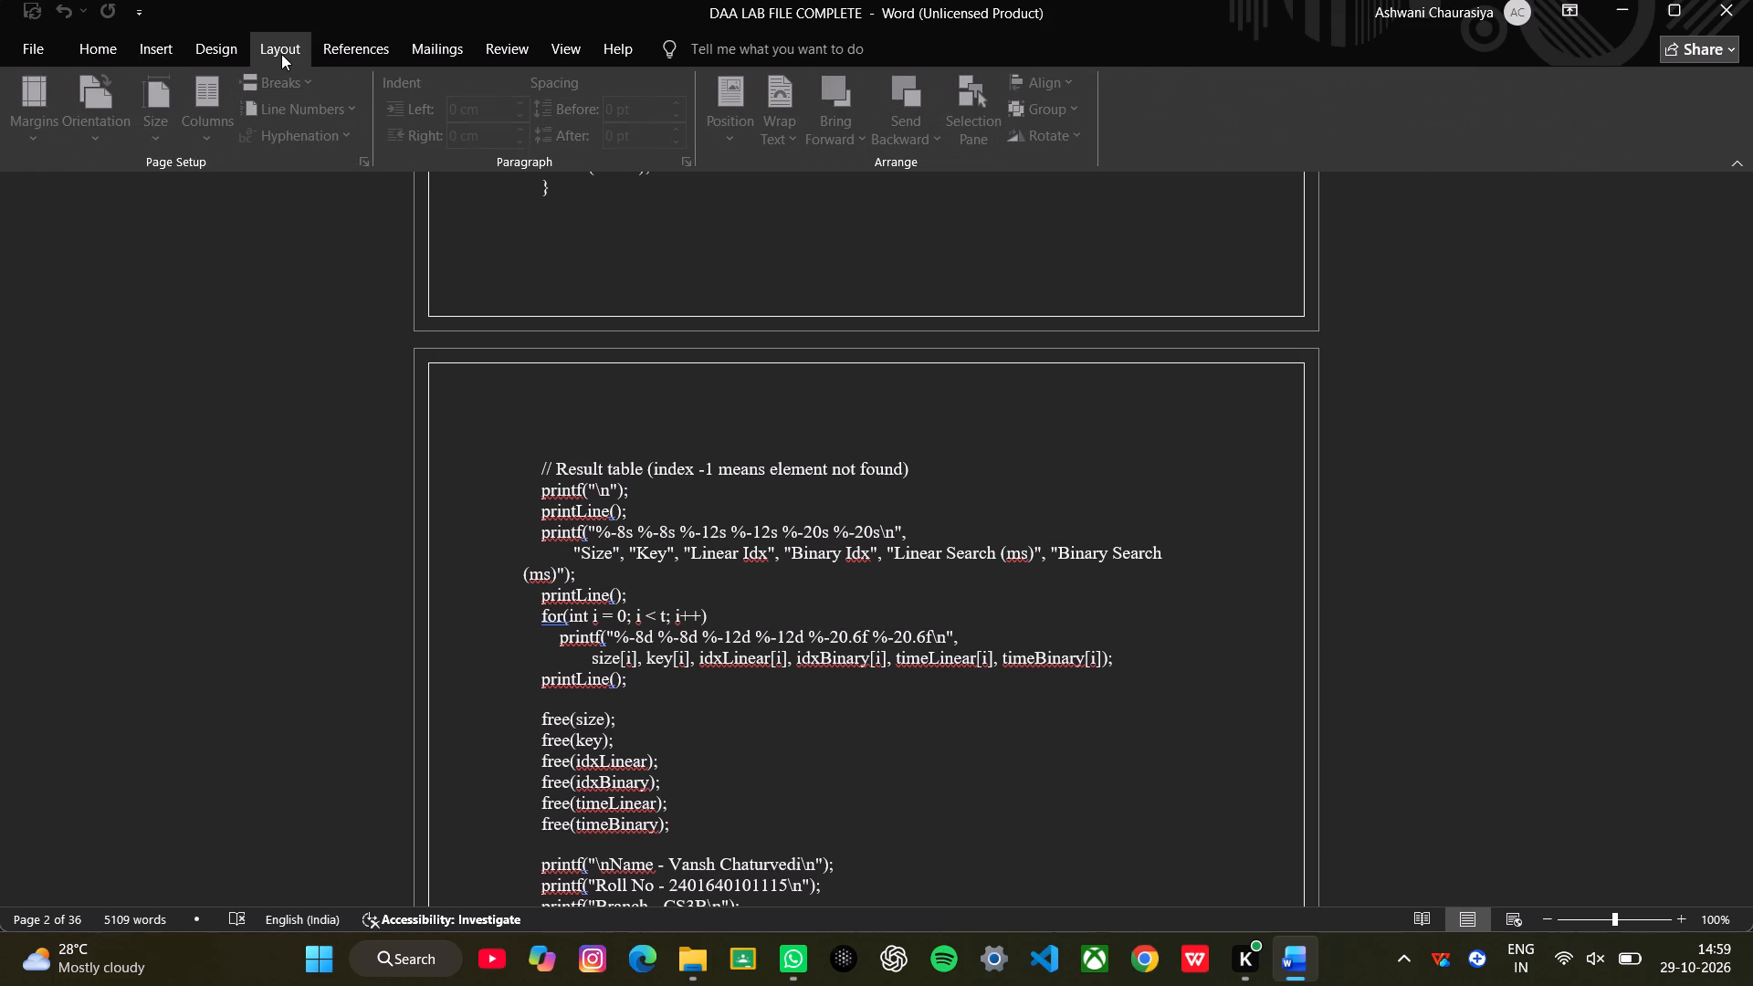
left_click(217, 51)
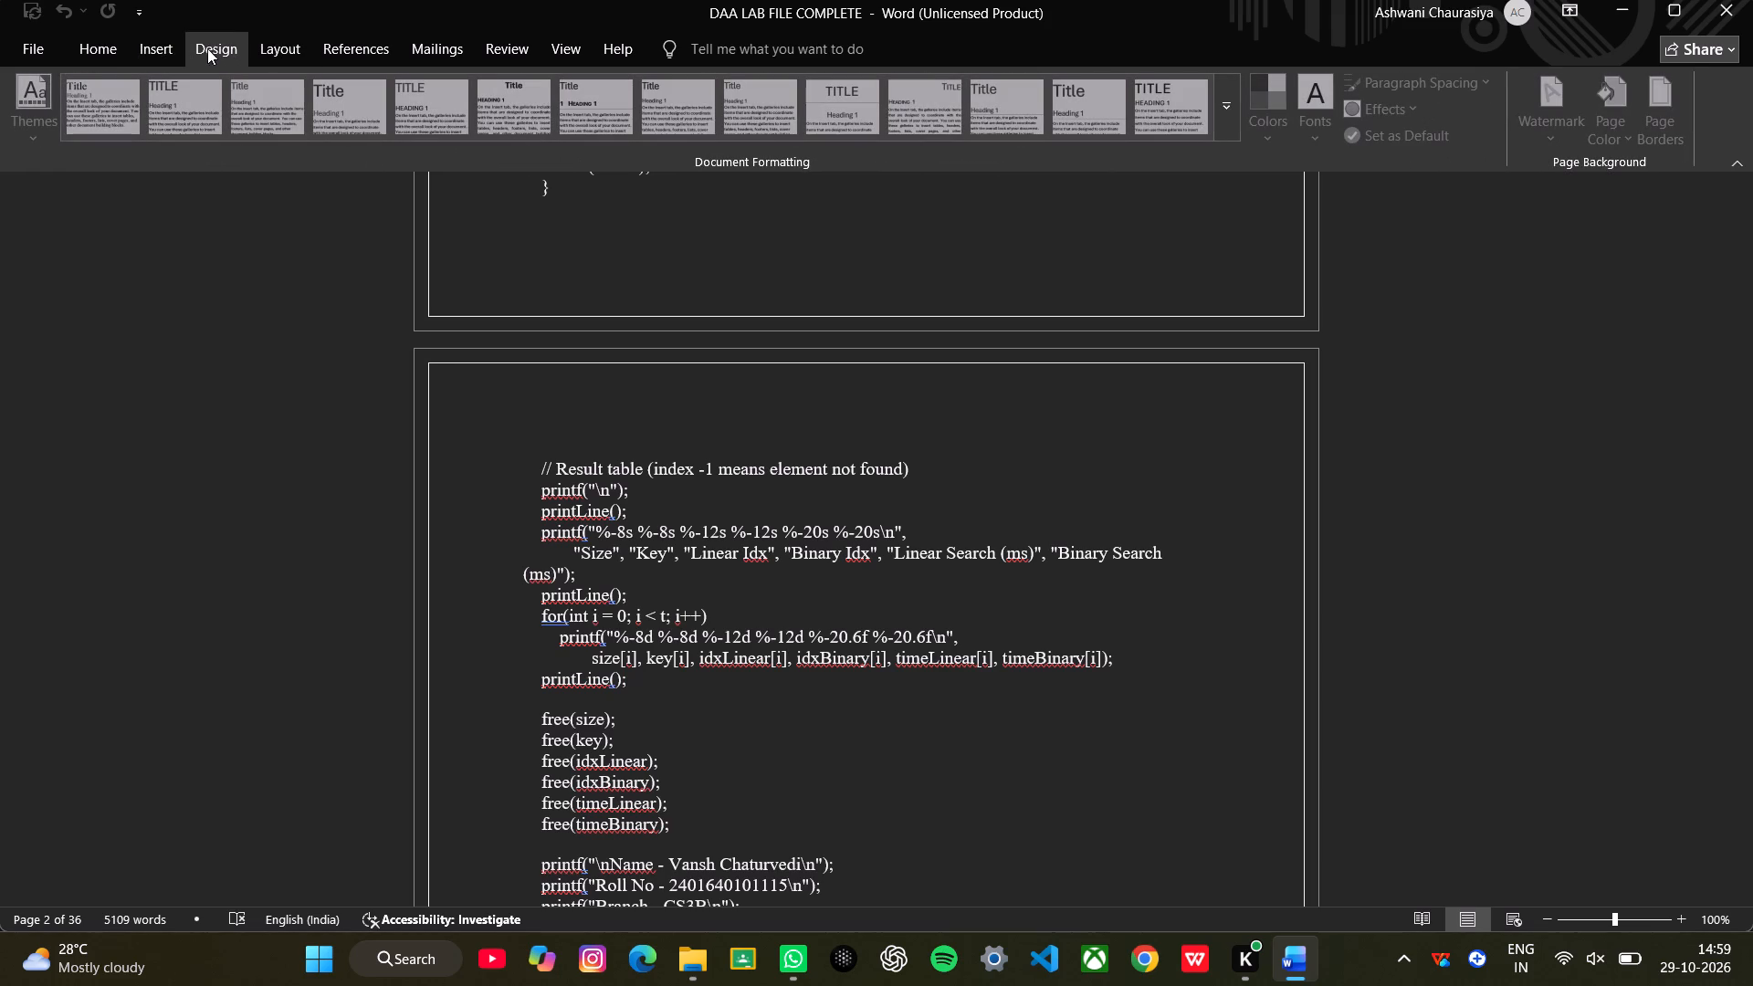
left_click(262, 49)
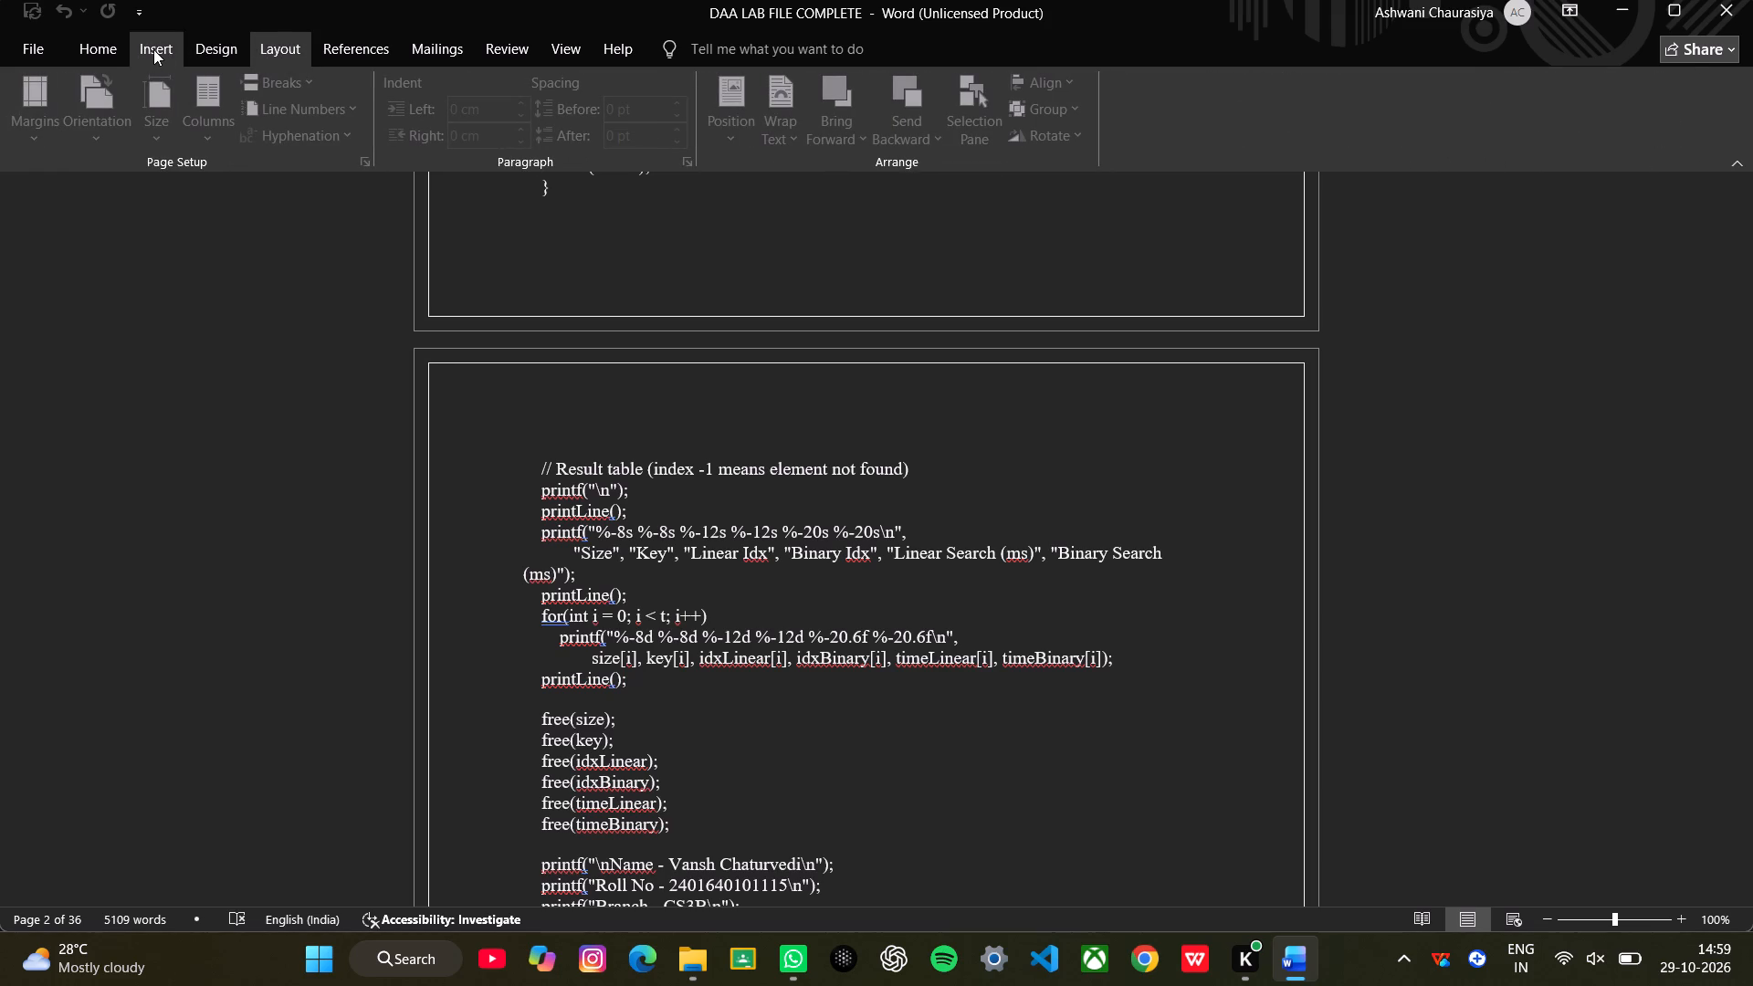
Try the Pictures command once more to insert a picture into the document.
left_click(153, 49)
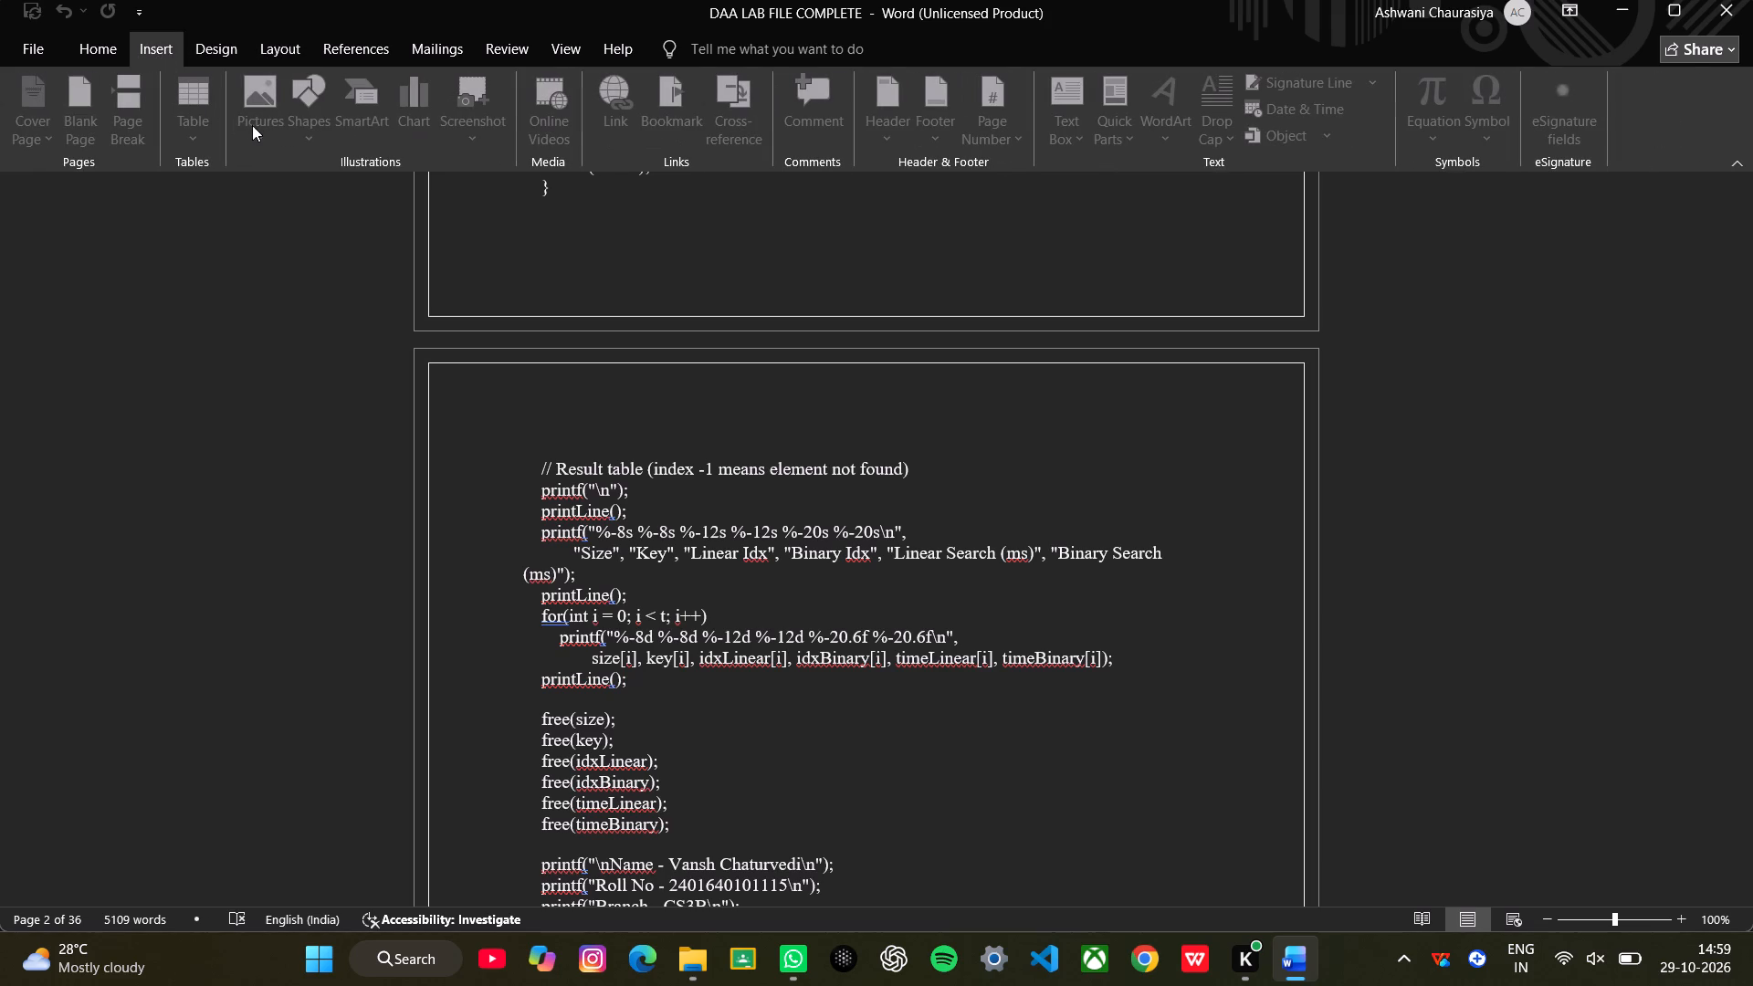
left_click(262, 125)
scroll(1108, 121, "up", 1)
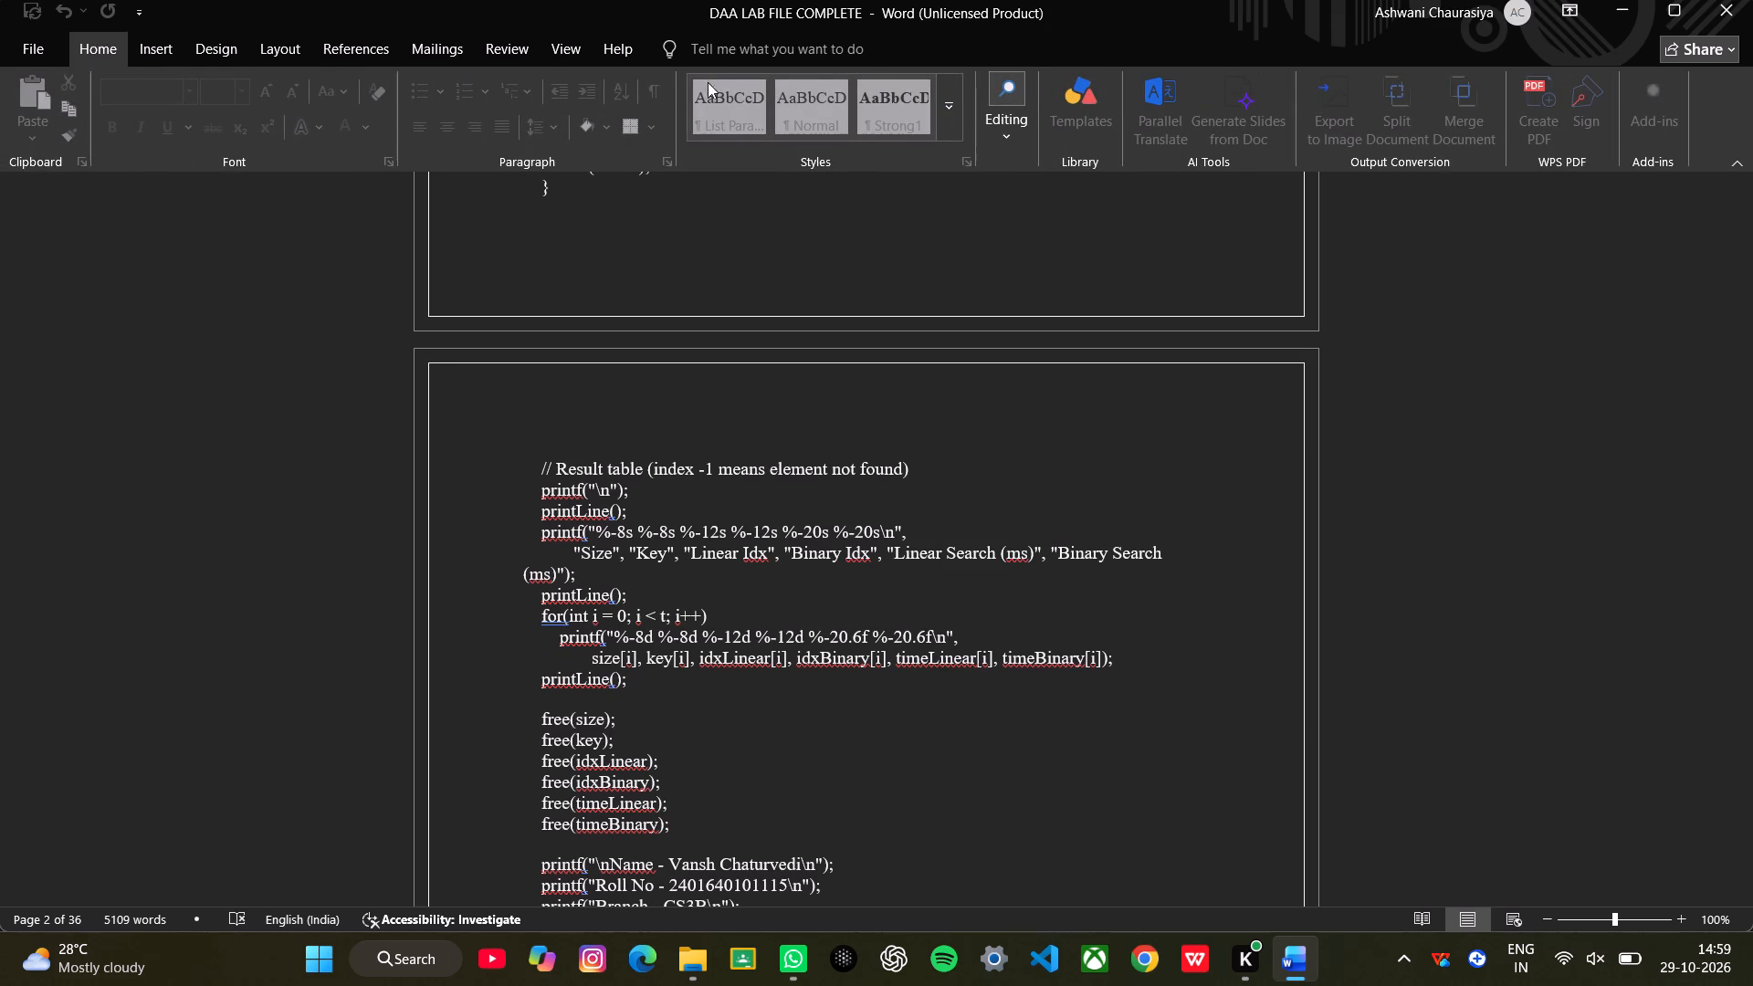
Delete the file "Write 10 Program for fork system Call and their output with explanation" from the recent documents.
left_click(27, 43)
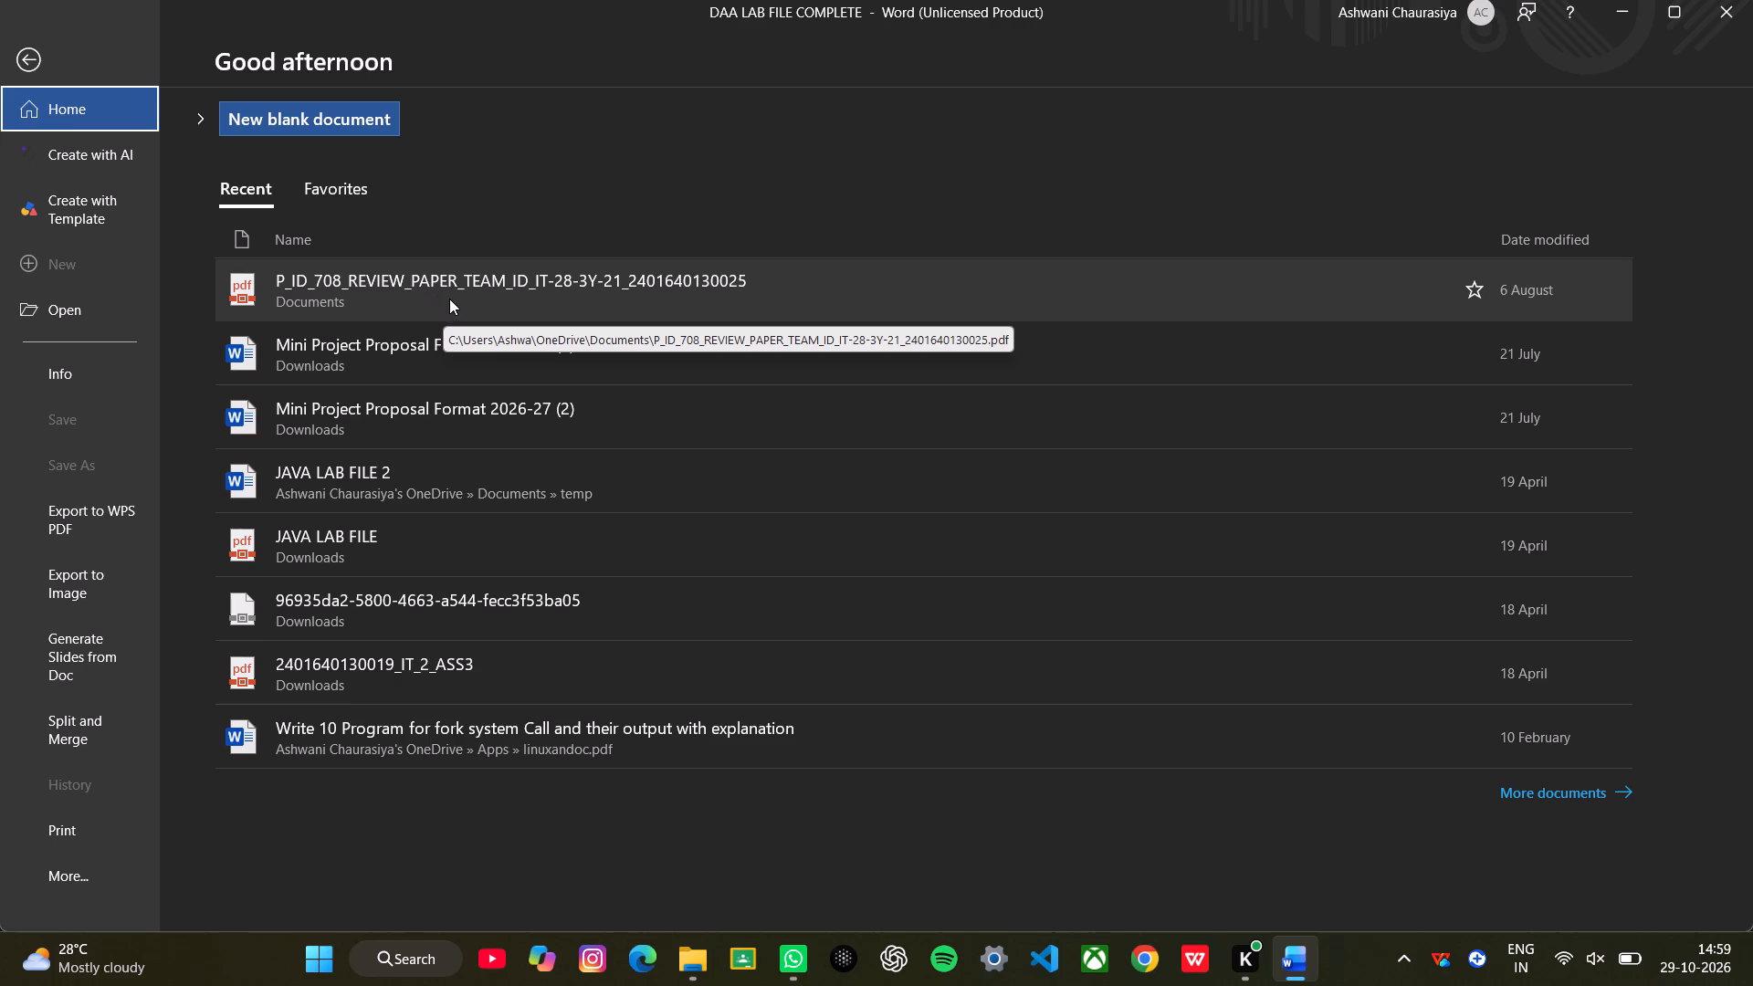
scroll(472, 495, "down", 1)
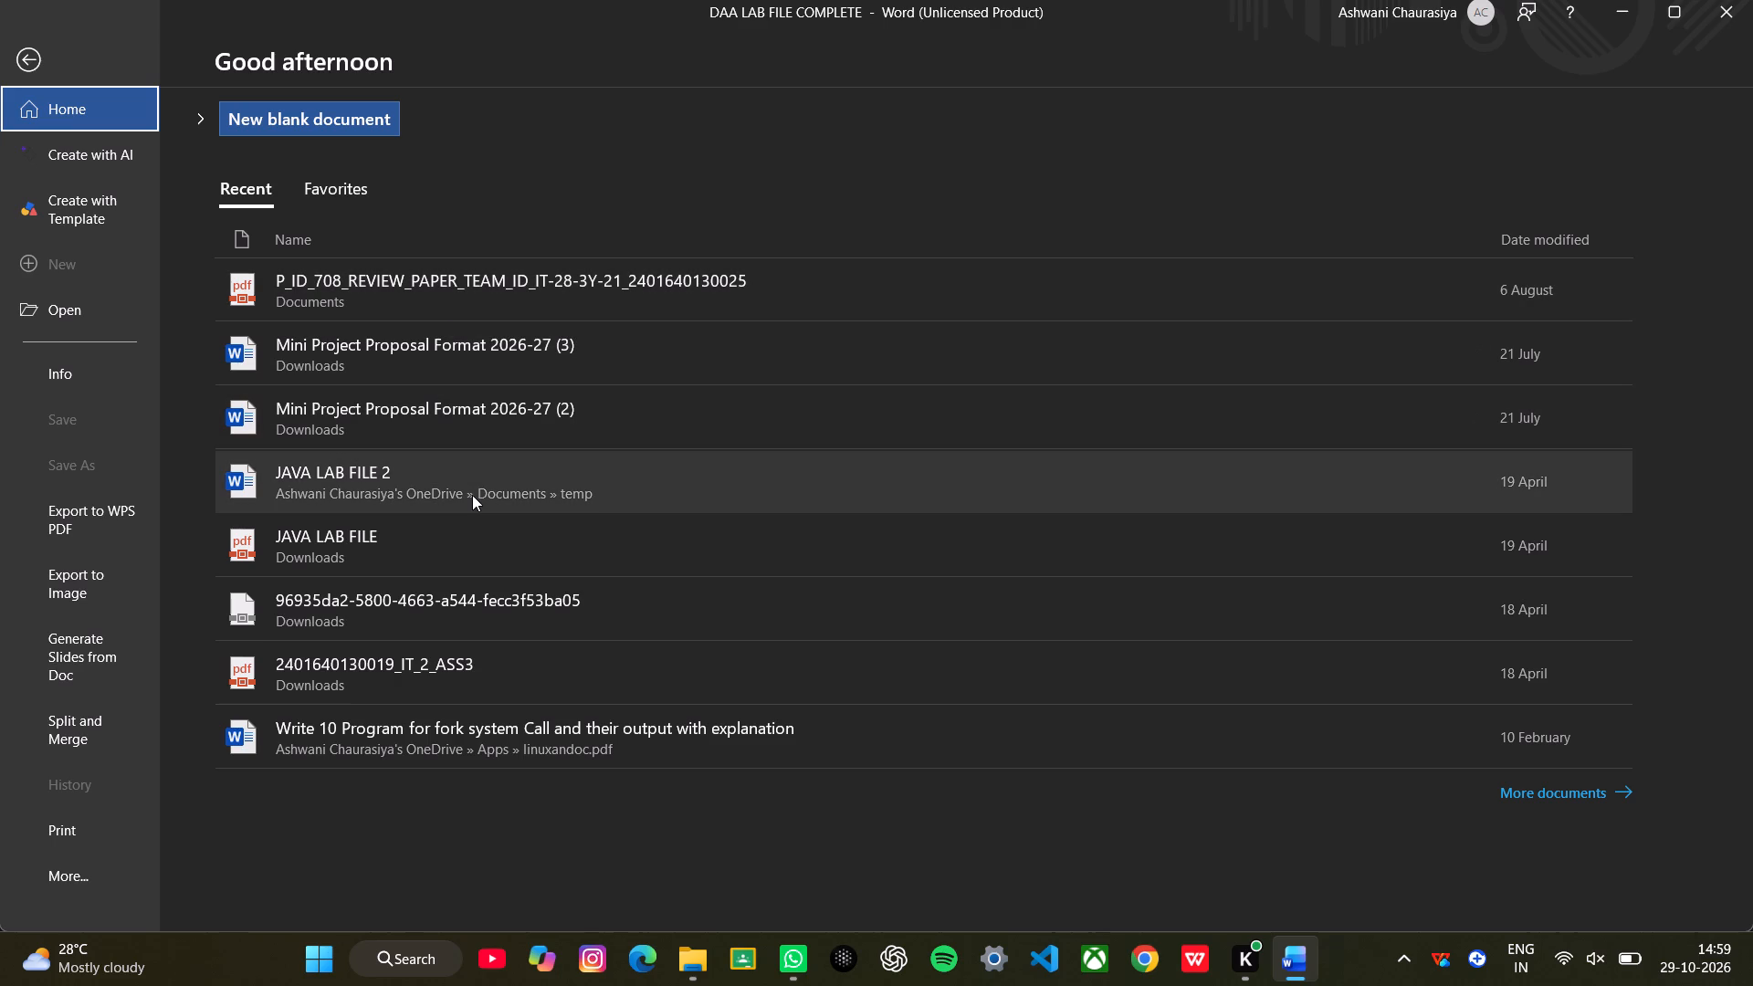
scroll(472, 495, "down", 2)
scroll(472, 495, "up", 1)
right_click(1228, 728)
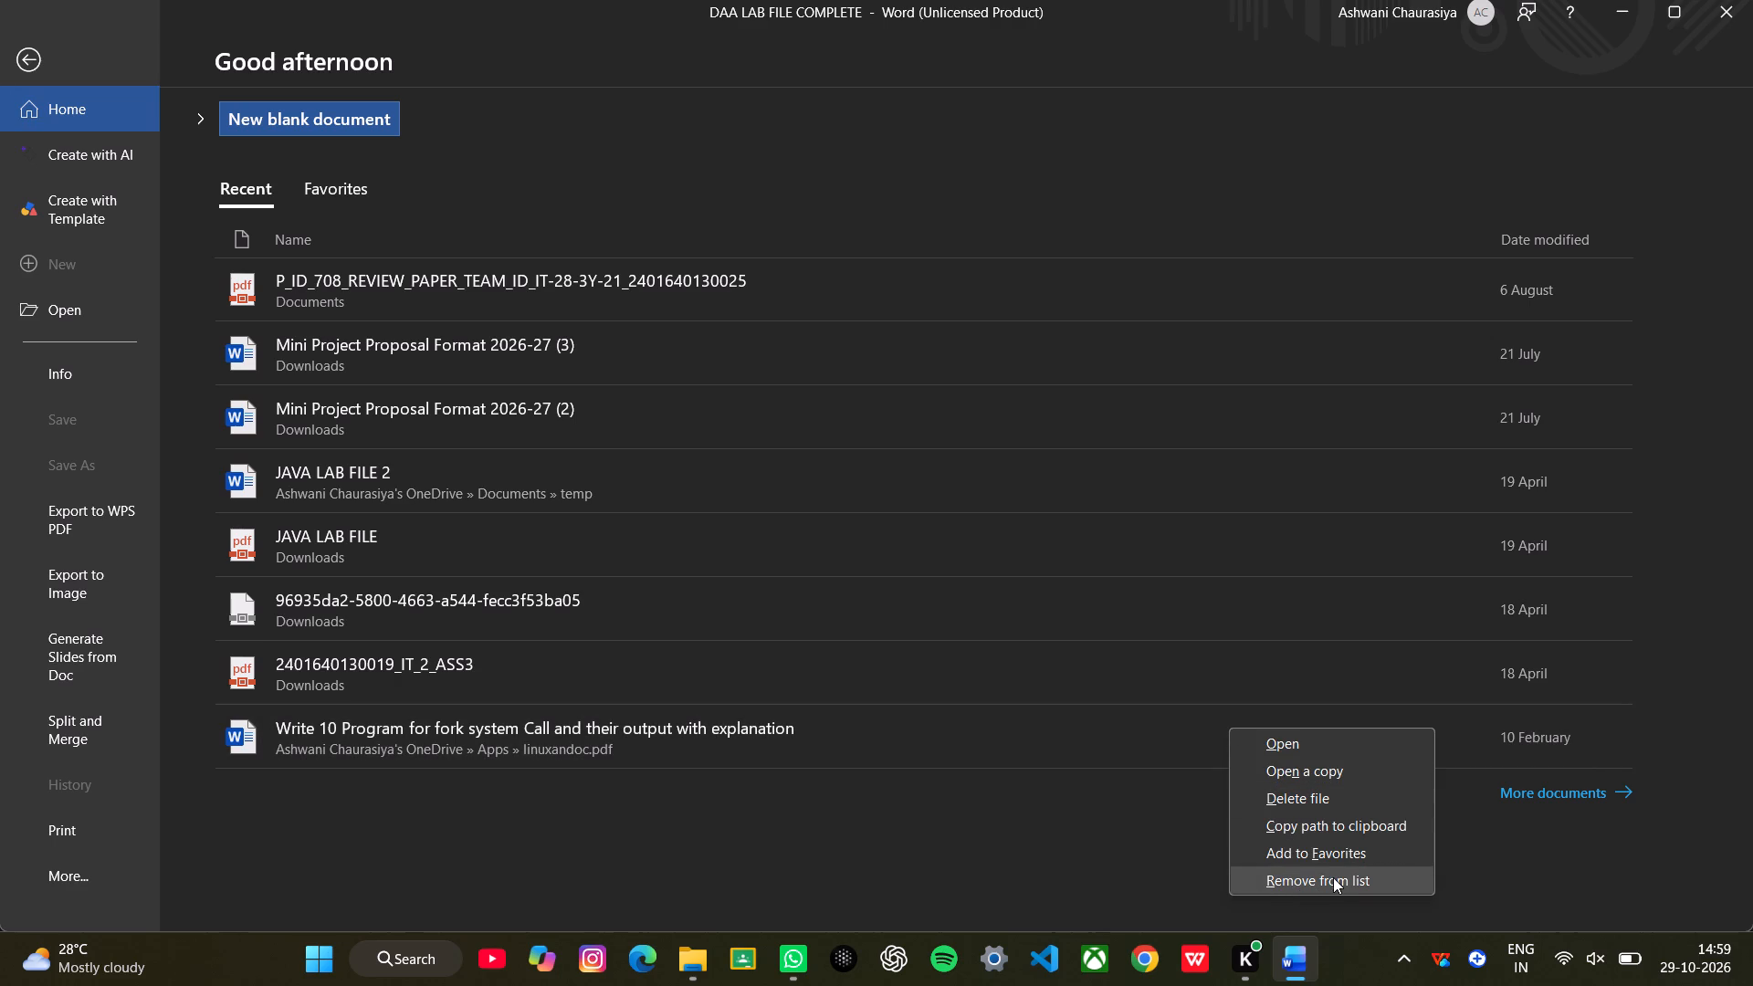
left_click(1296, 802)
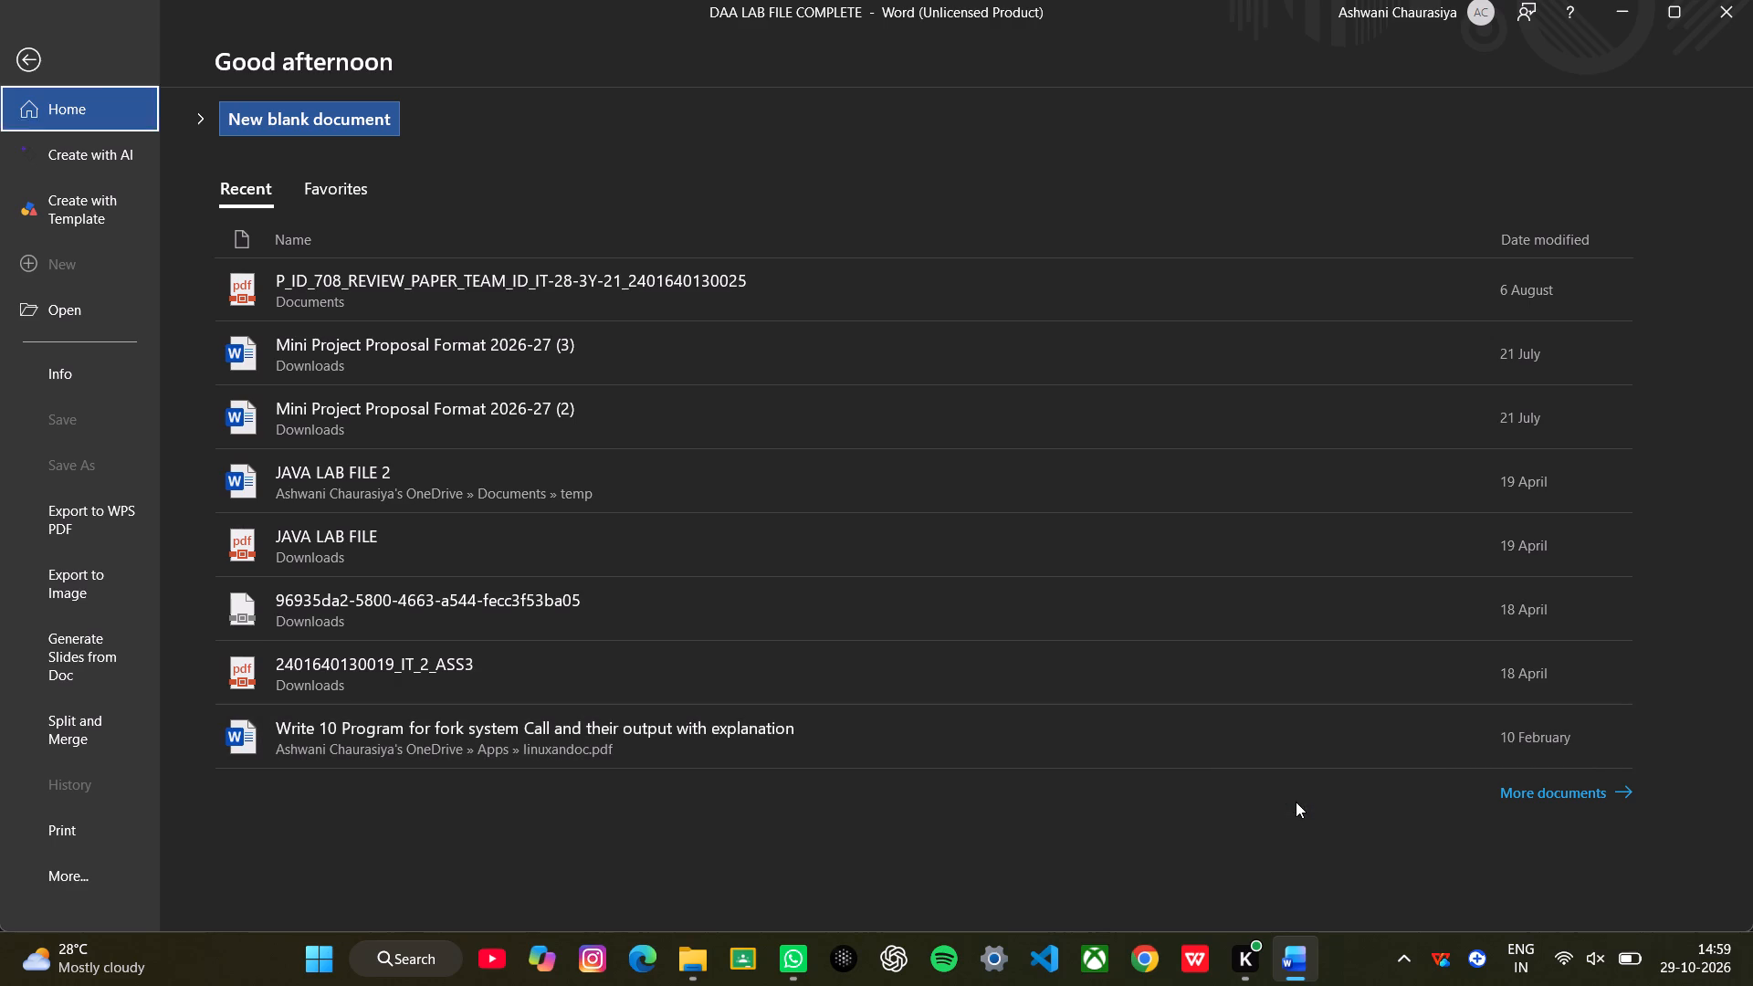
left_click(836, 633)
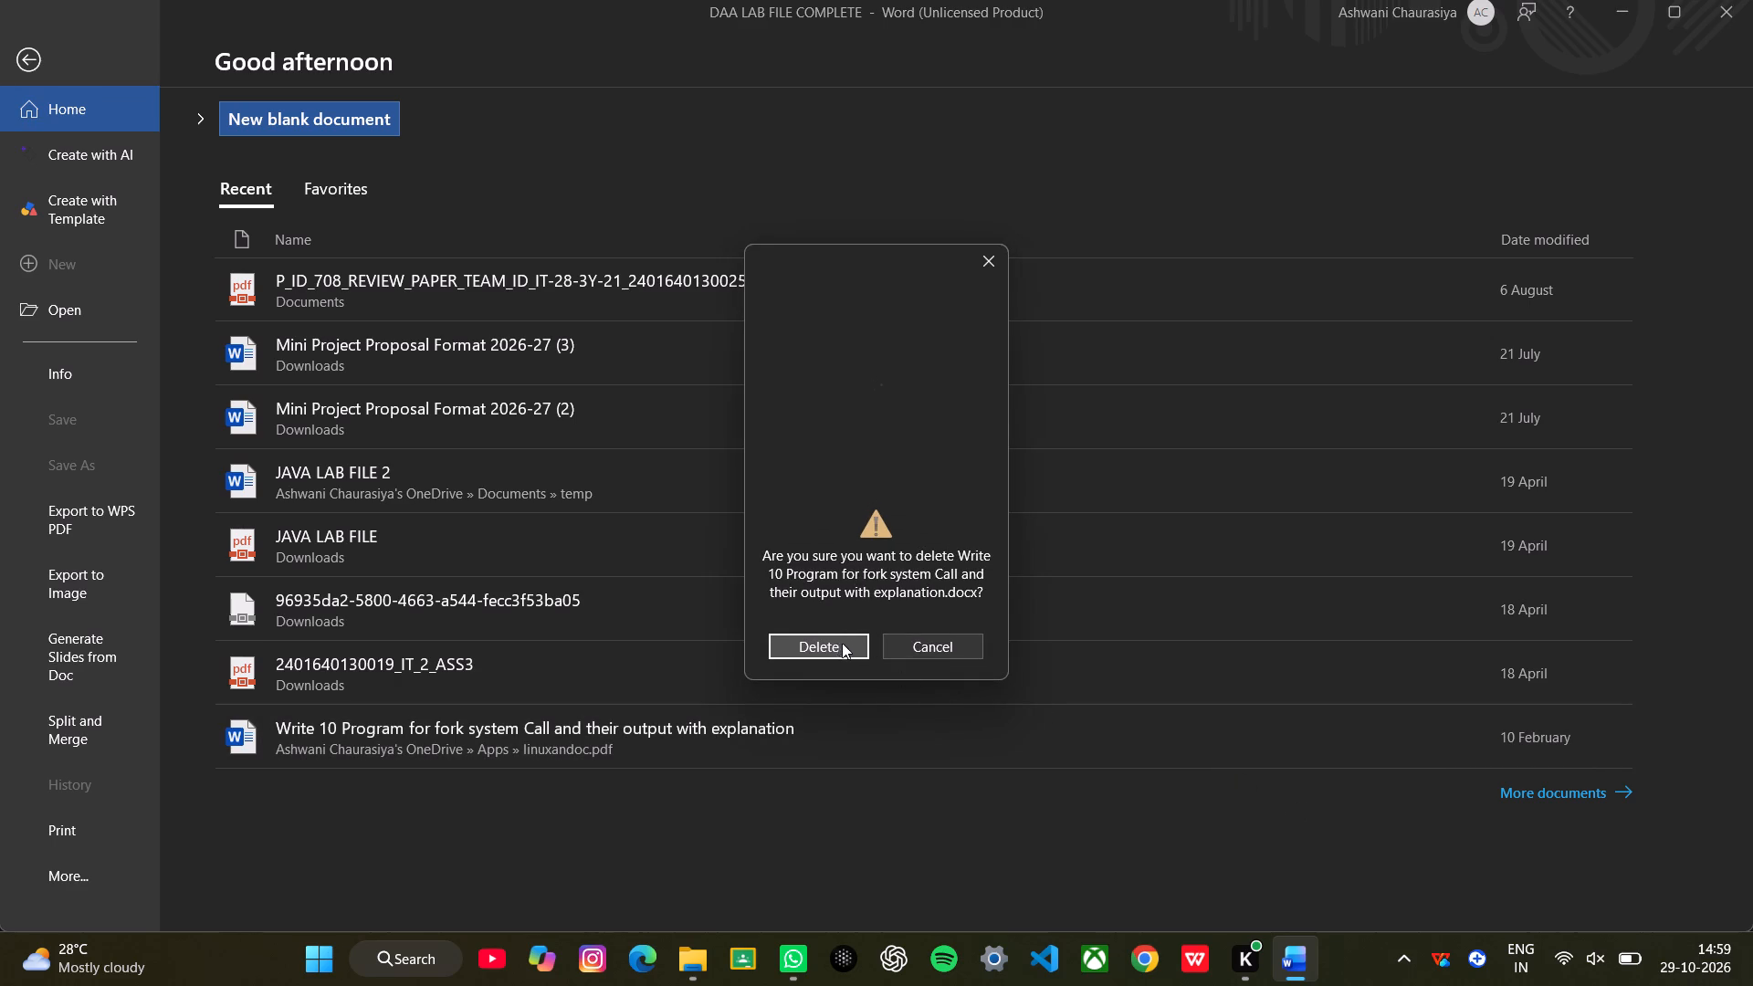
left_click(841, 636)
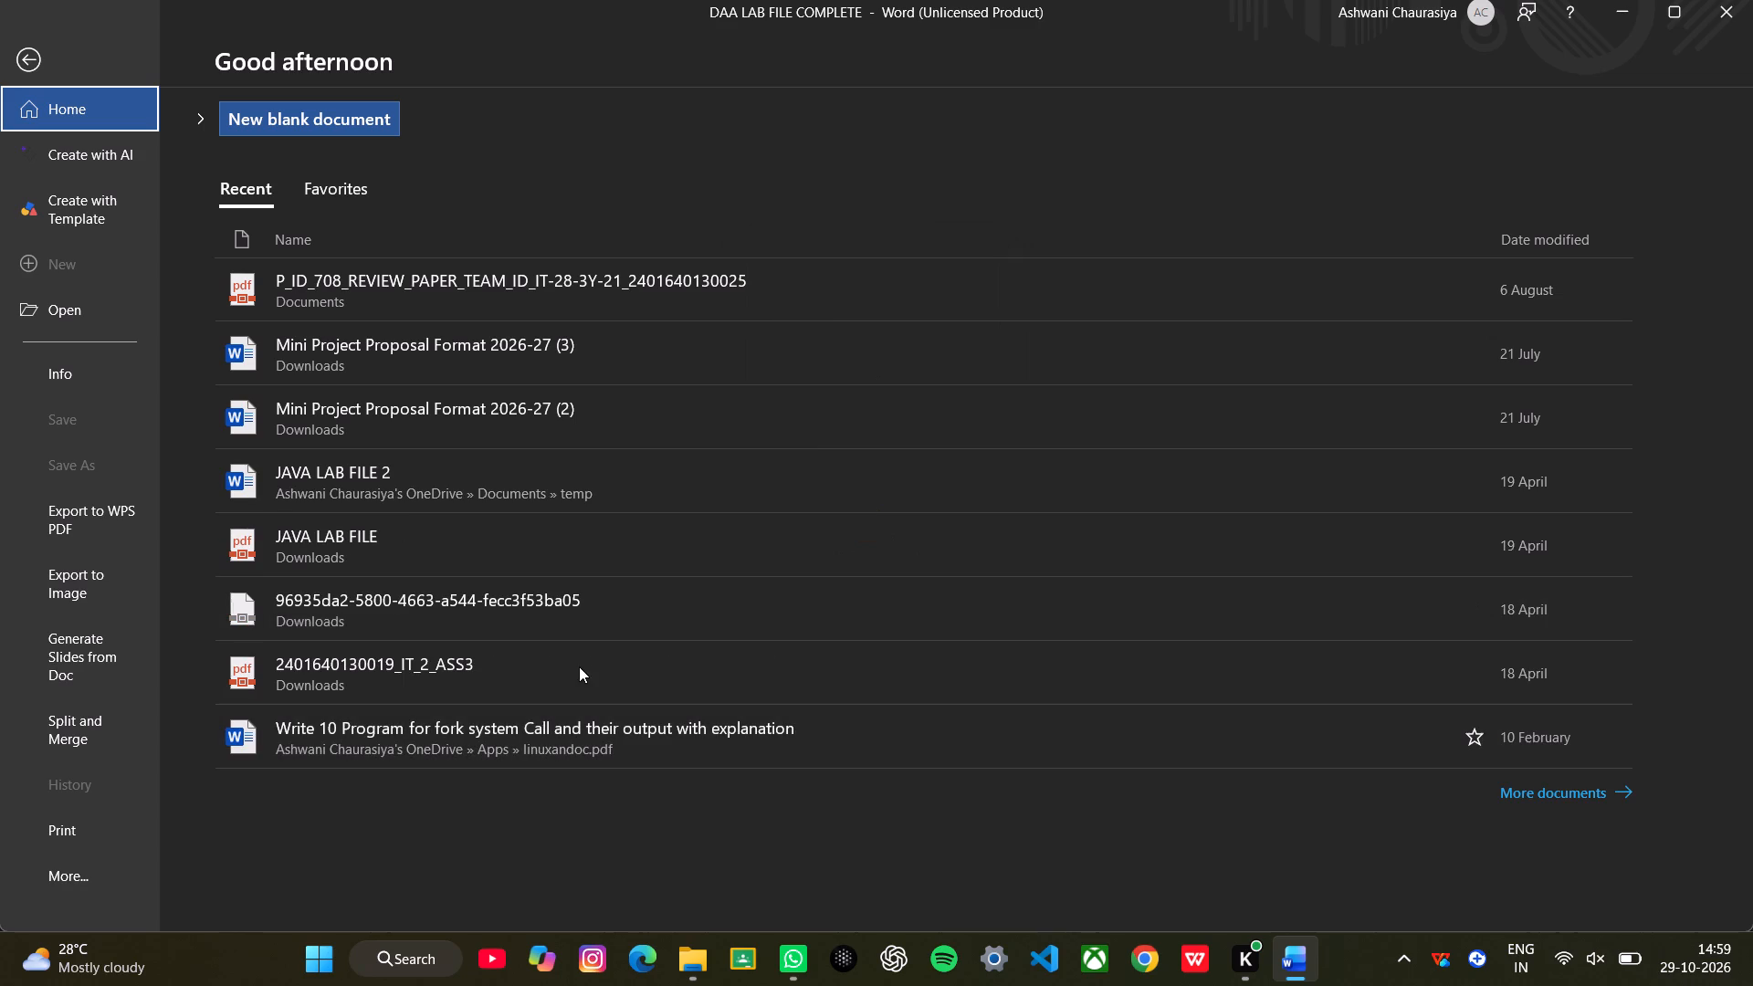
Open the recent document JAVA LAB FILE 2 from the OneDrive Documents temp folder.
scroll(657, 733, "down", 1)
scroll(657, 733, "up", 3)
left_click(325, 484)
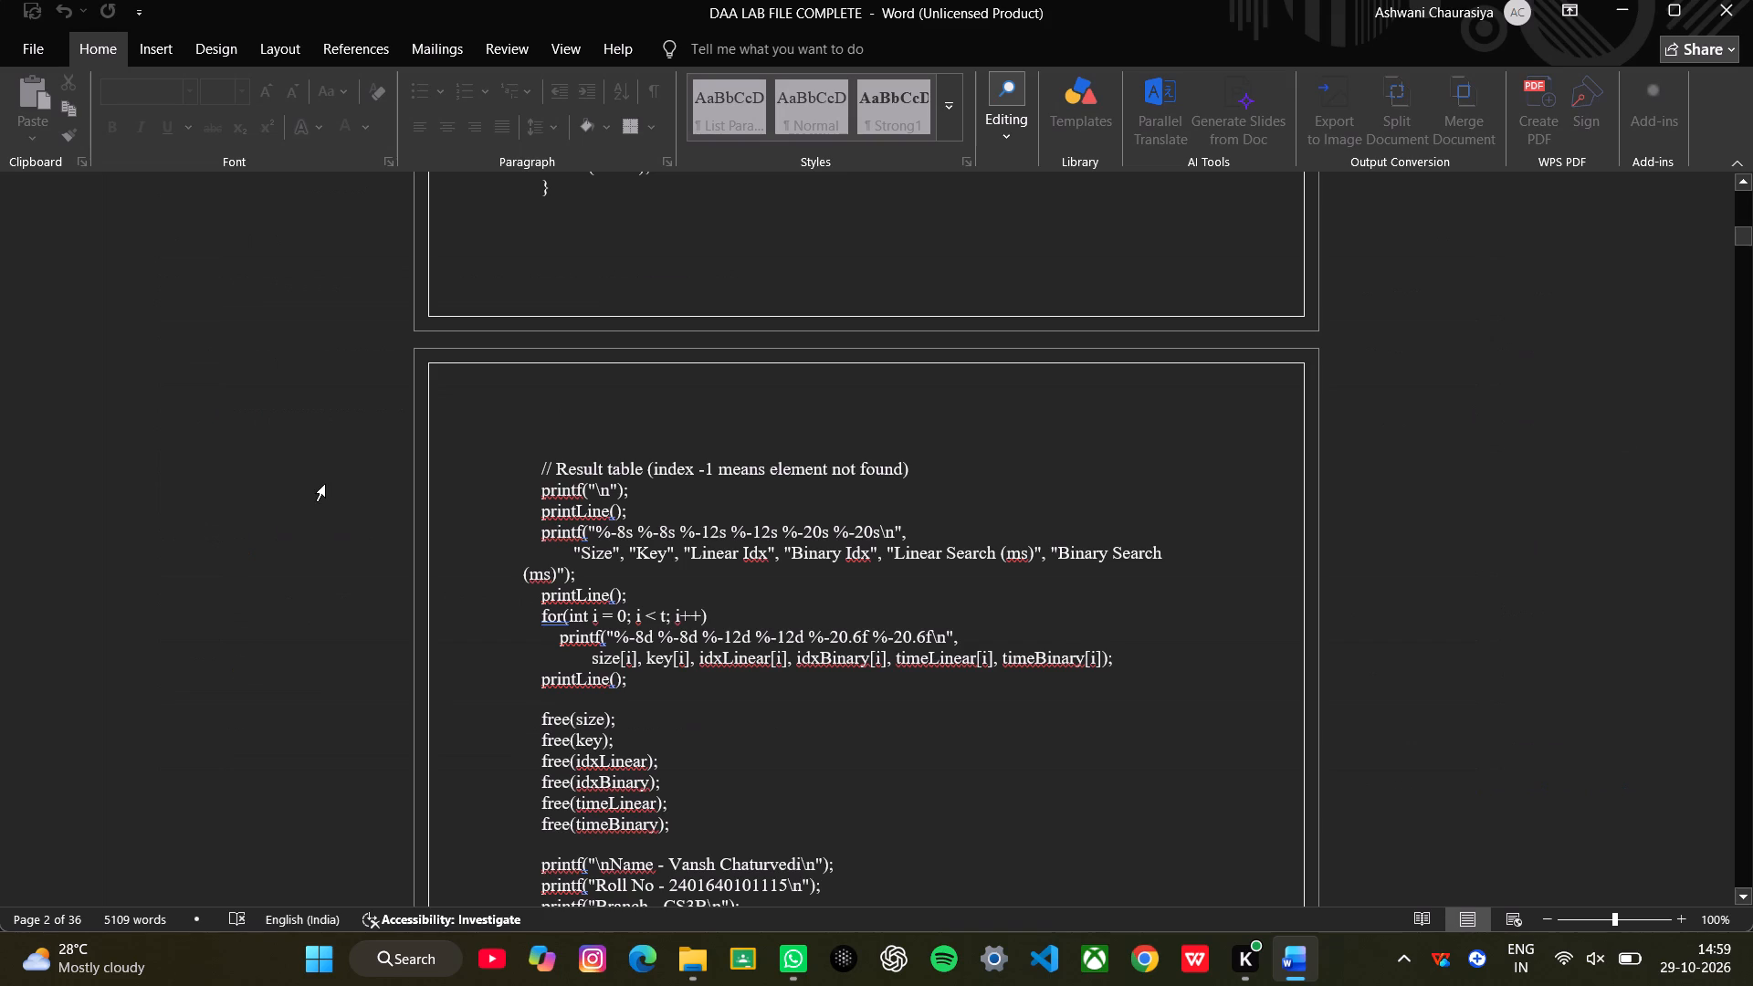
scroll(559, 648, "down", 3)
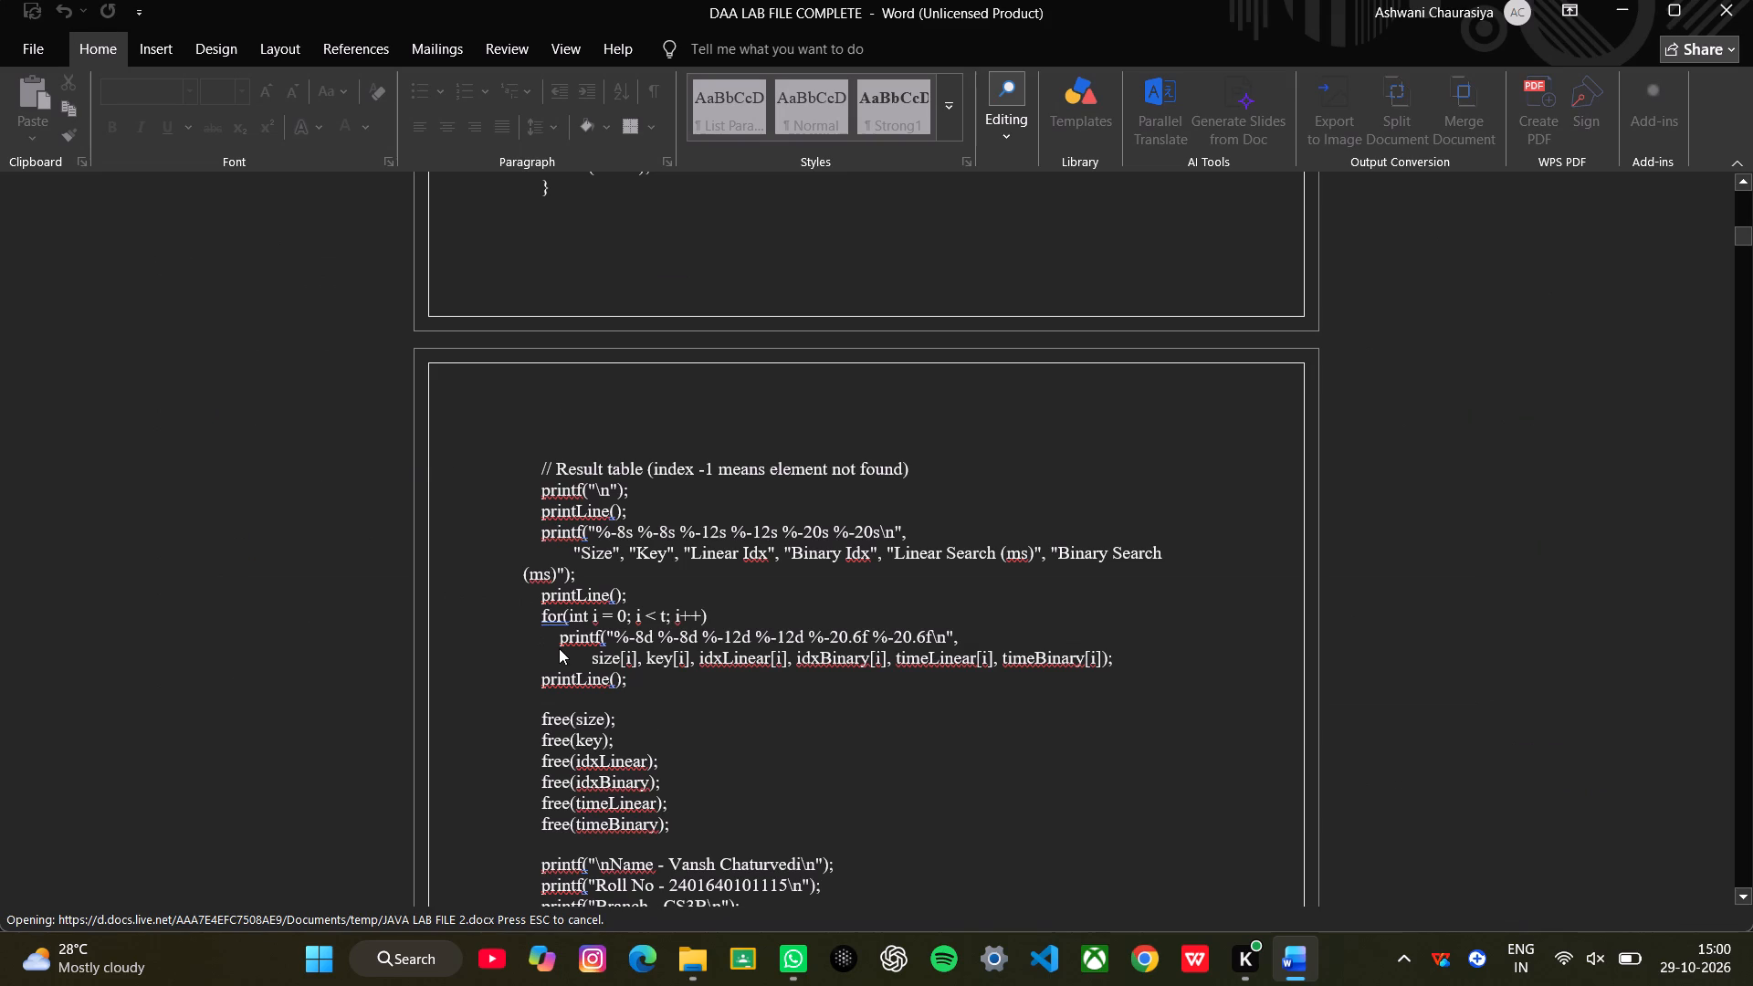
scroll(559, 648, "down", 3)
scroll(559, 648, "up", 2)
scroll(559, 648, "down", 2)
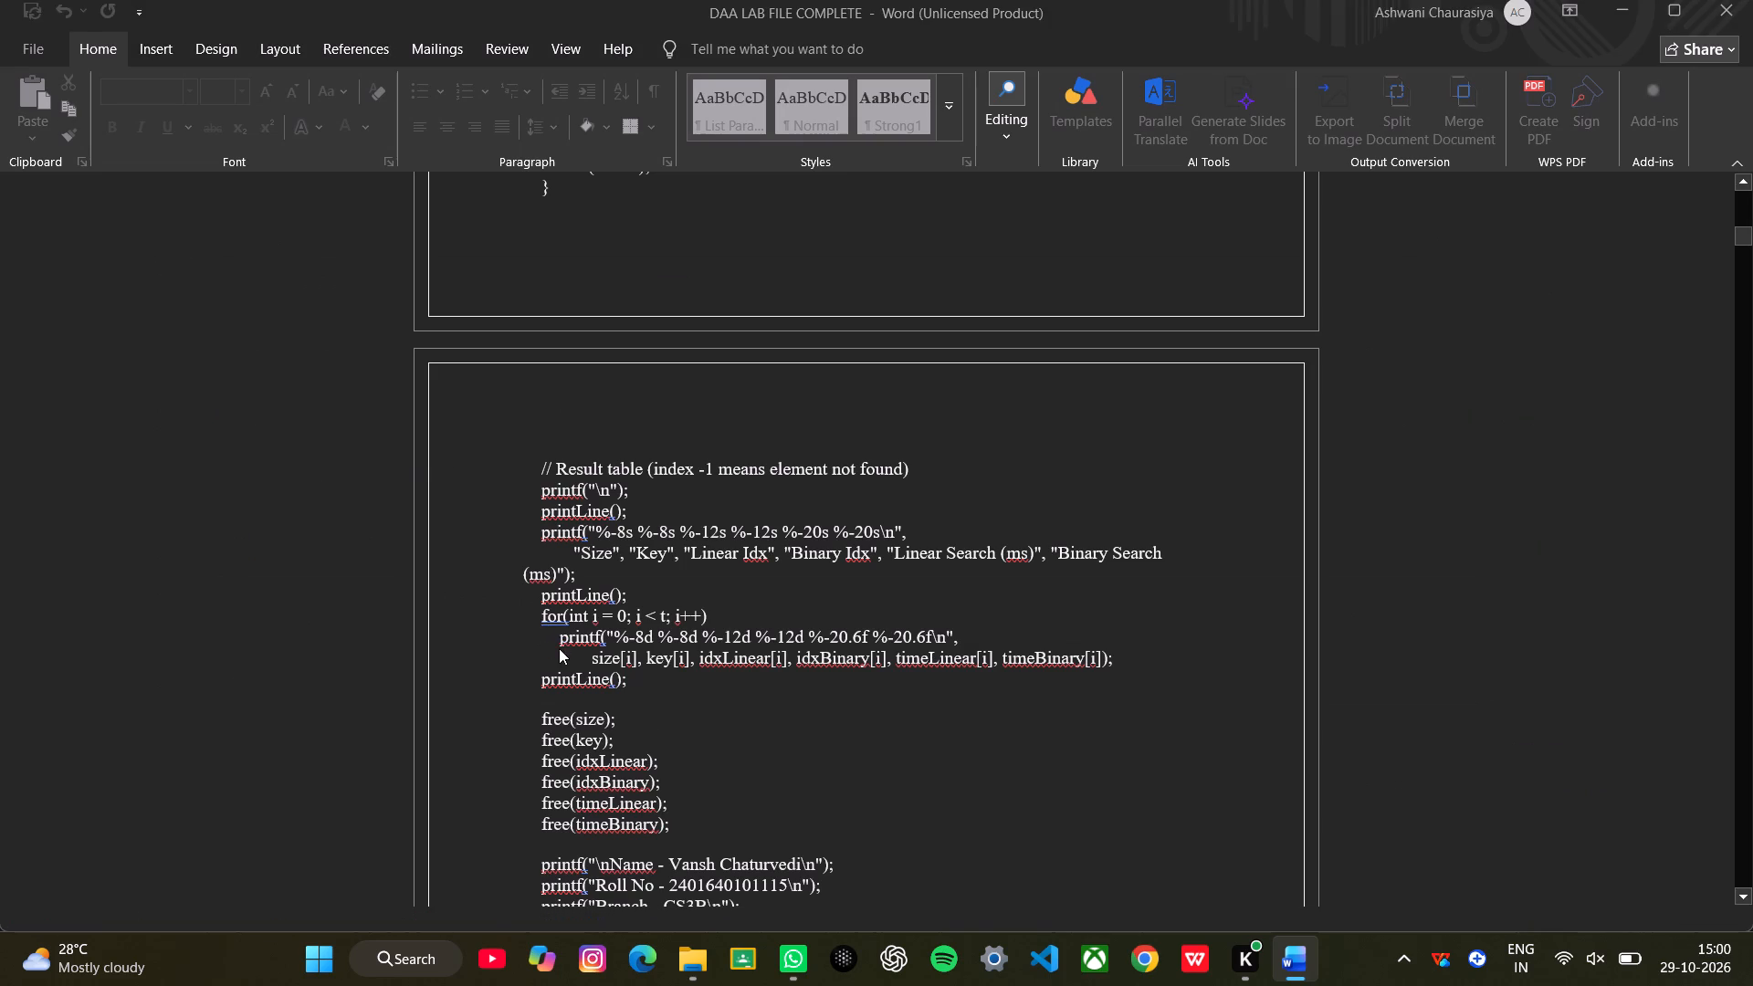
Look through the programs and their outputs in JAVA LAB FILE 2 and check whether editing commands are available.
scroll(559, 648, "down", 2)
scroll(559, 648, "up", 5)
scroll(559, 648, "down", 6)
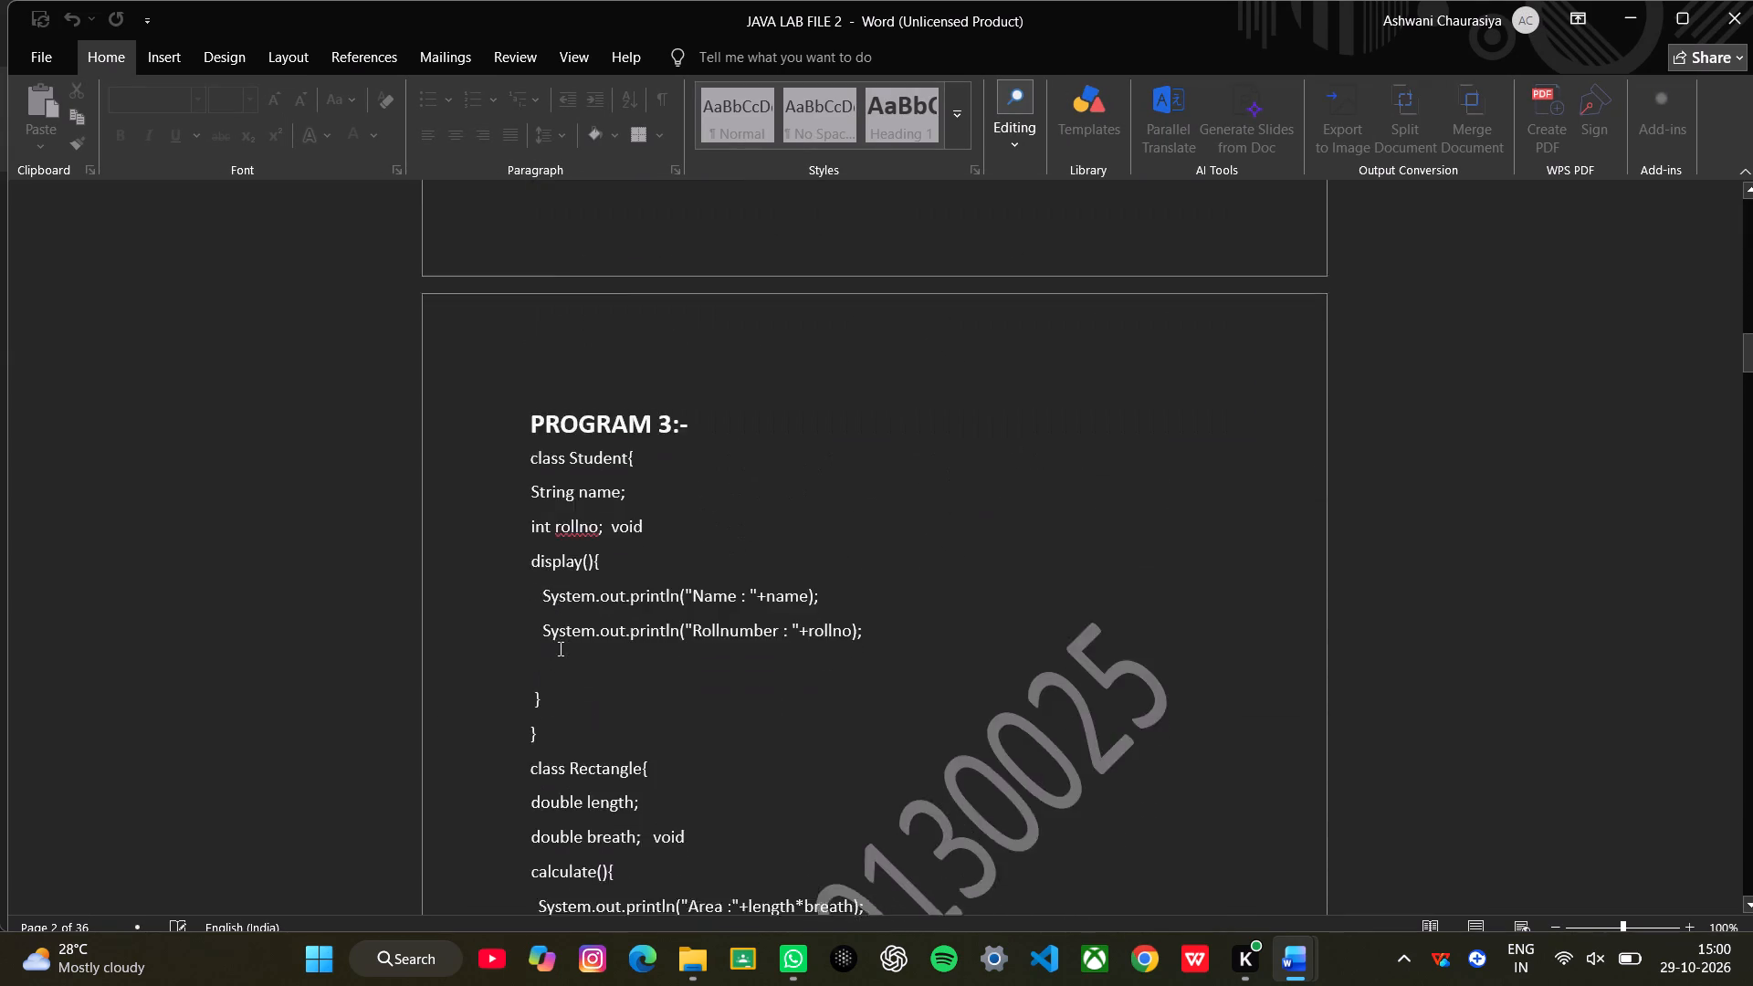
scroll(559, 648, "down", 2)
scroll(559, 648, "up", 5)
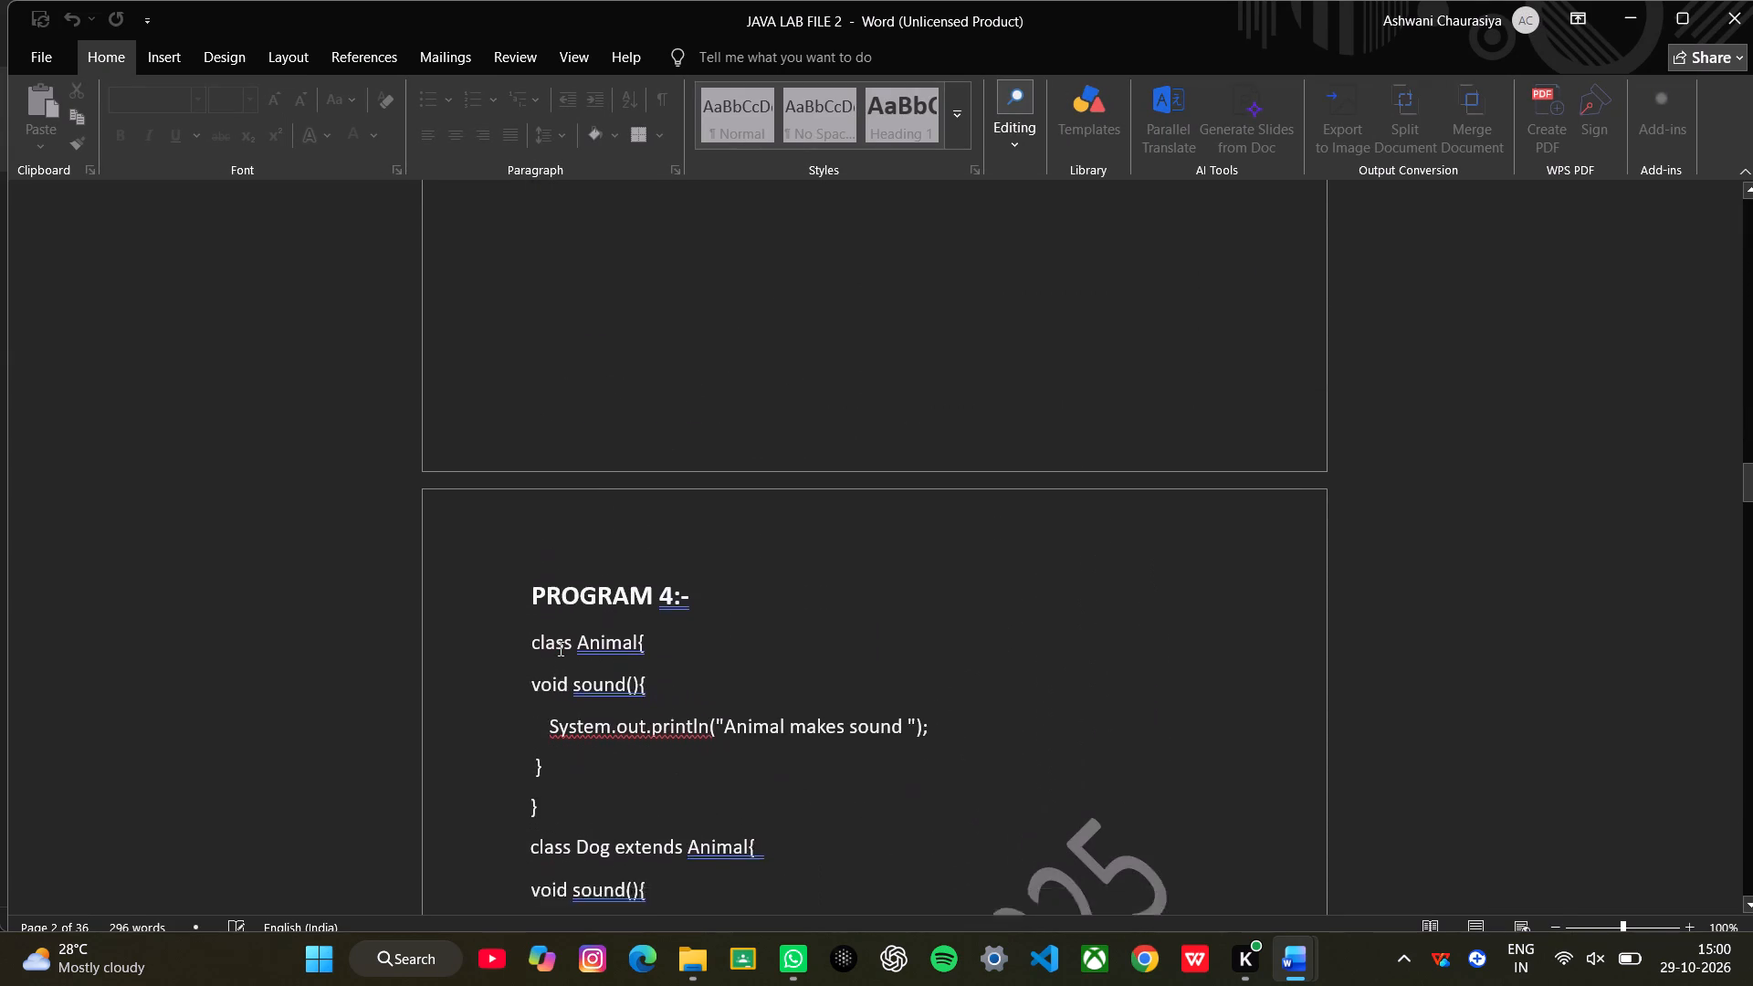
scroll(559, 648, "up", 13)
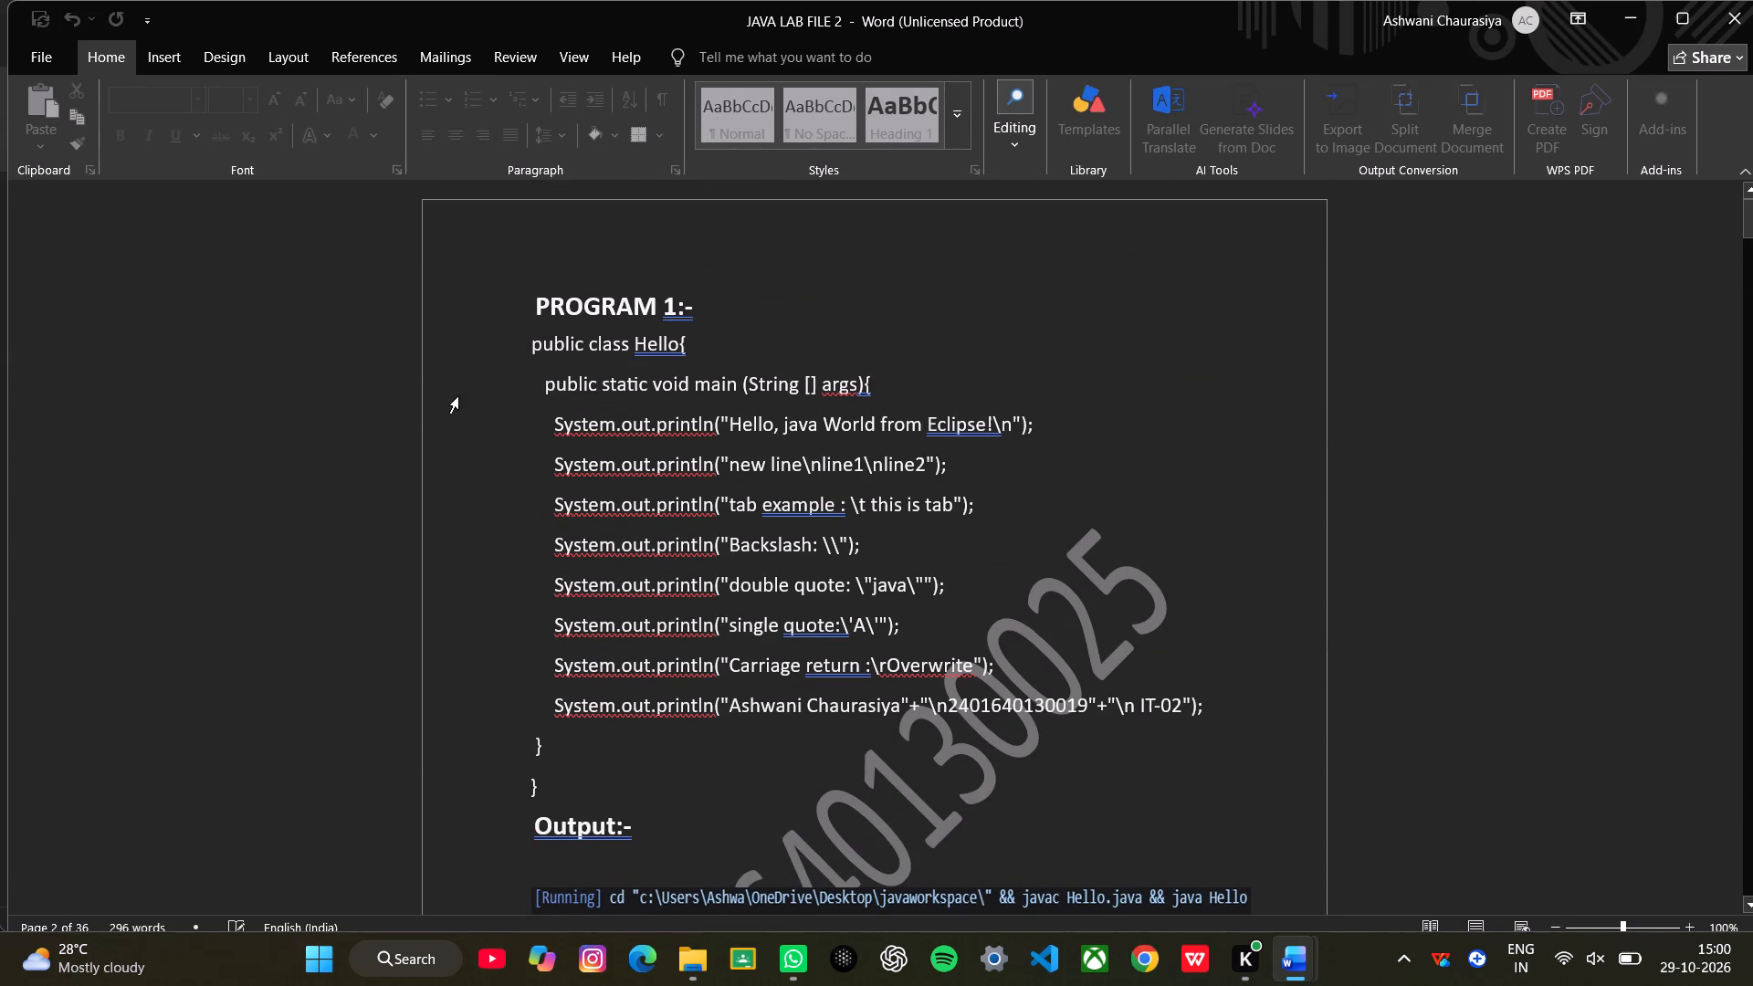
scroll(510, 431, "up", 2)
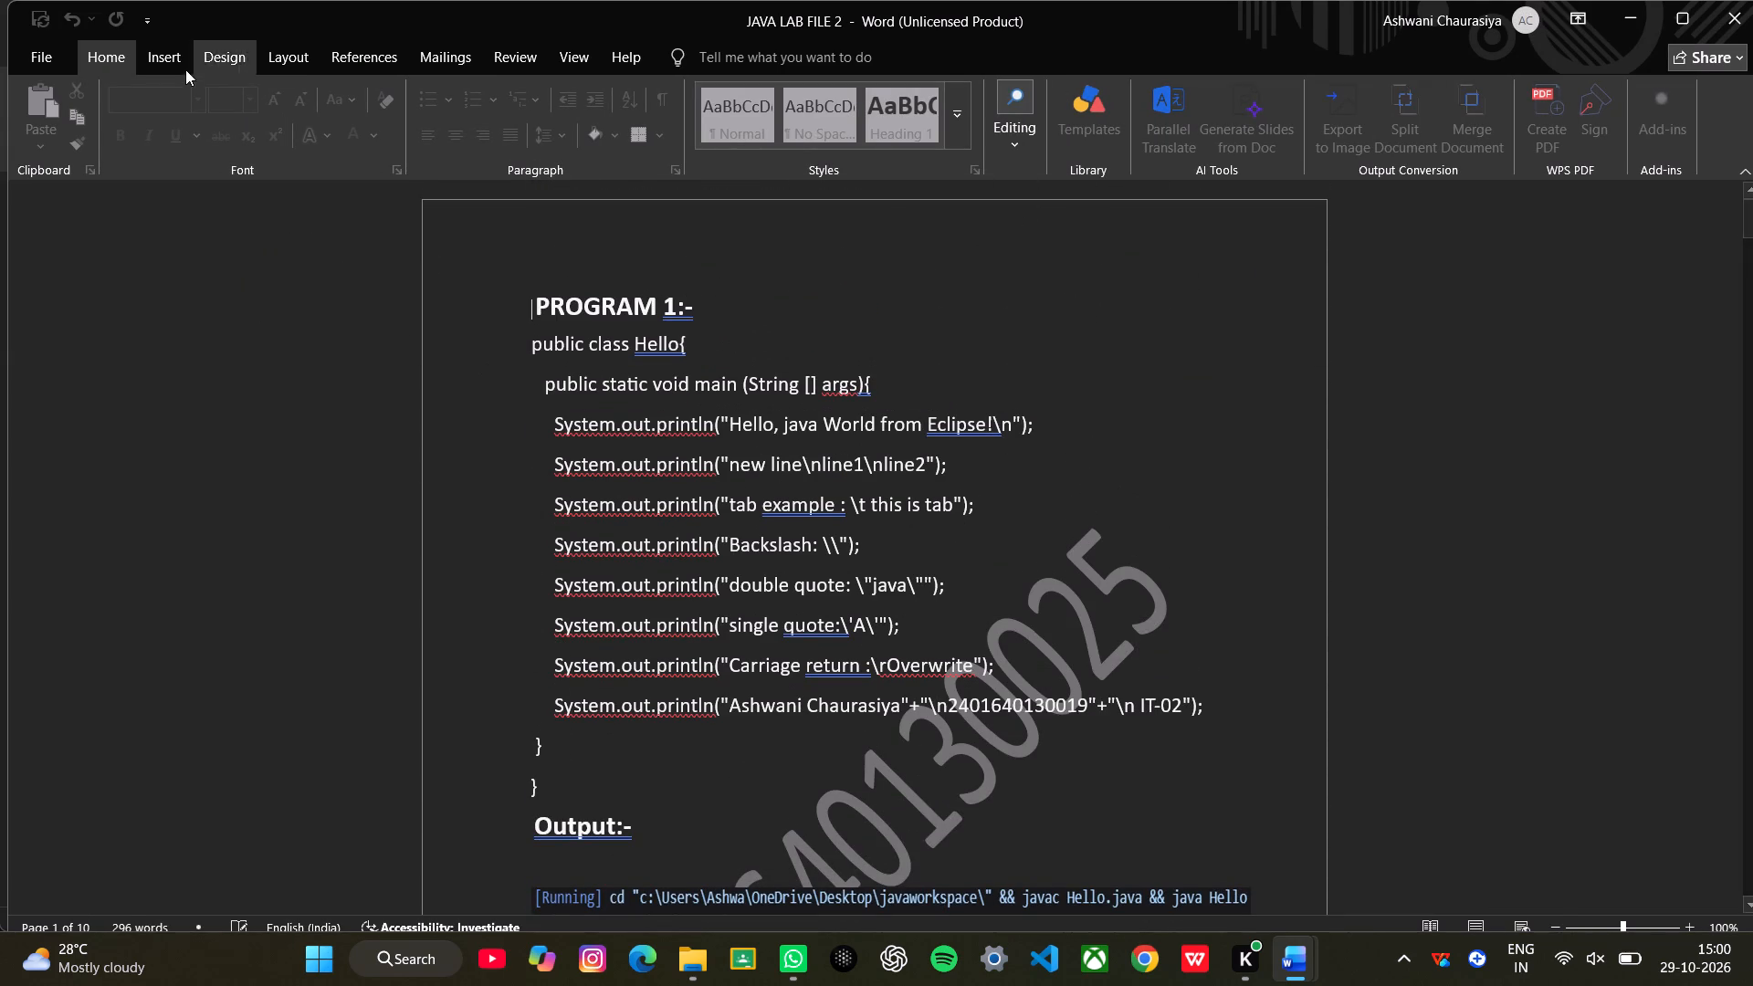
left_click(75, 19)
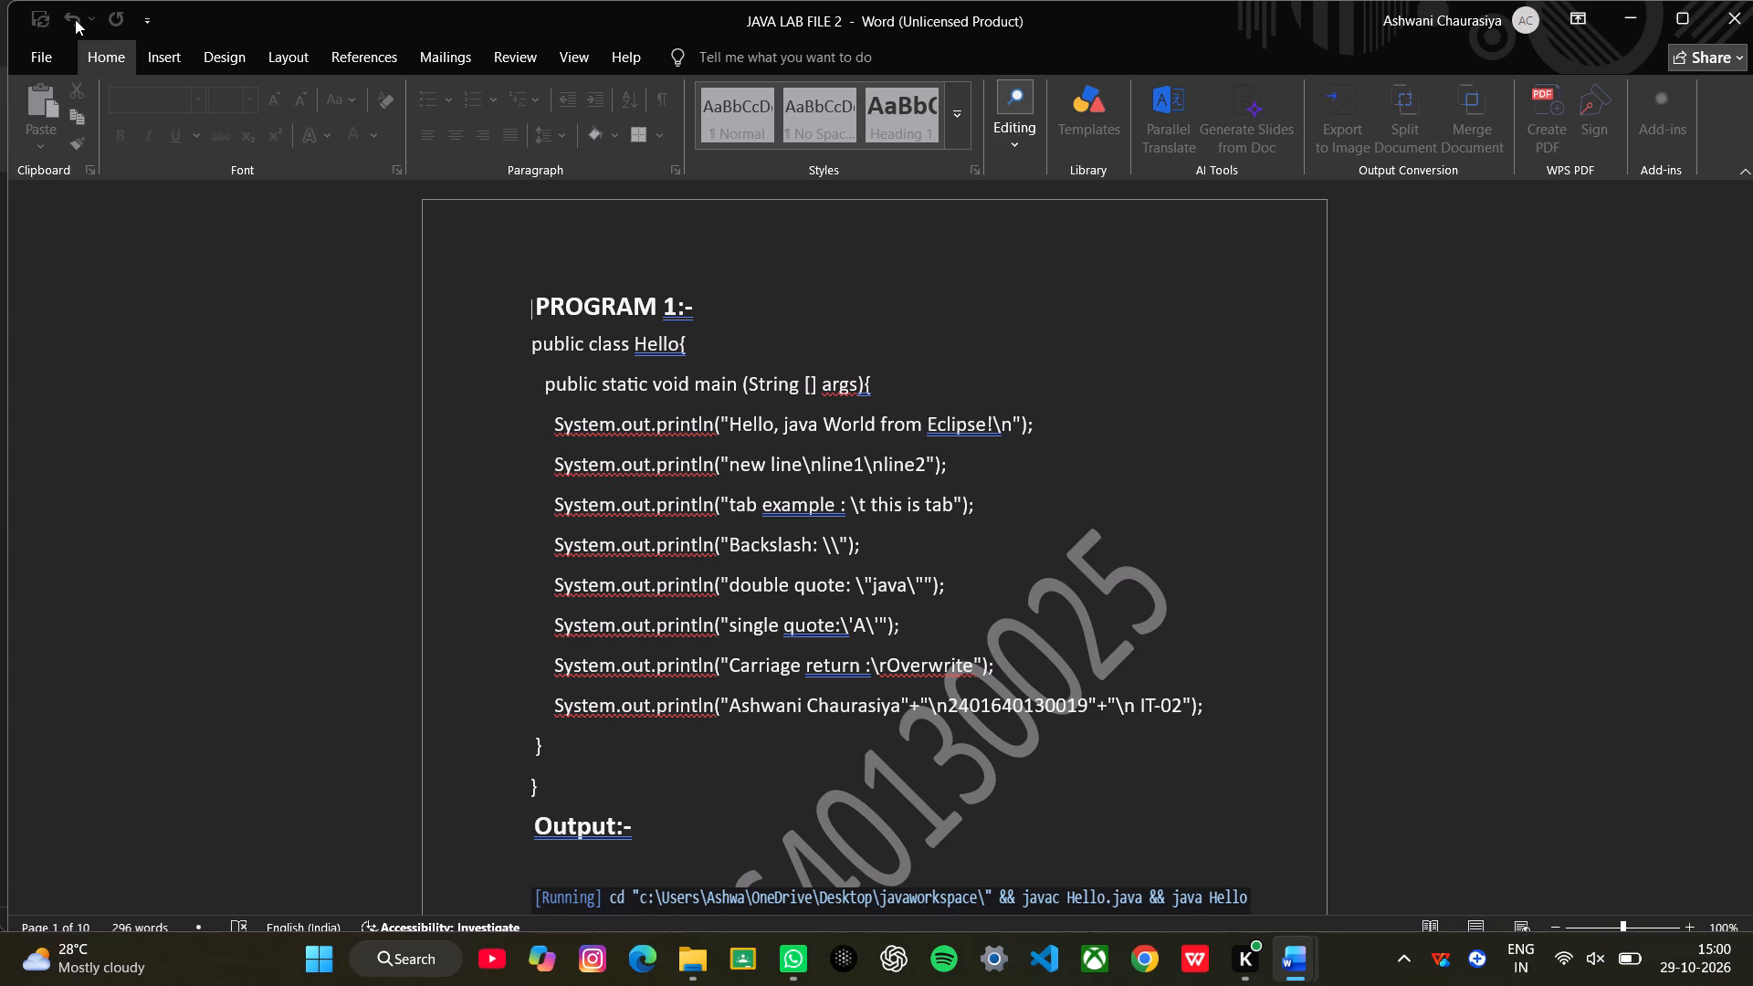
scroll(1066, 347, "down", 2)
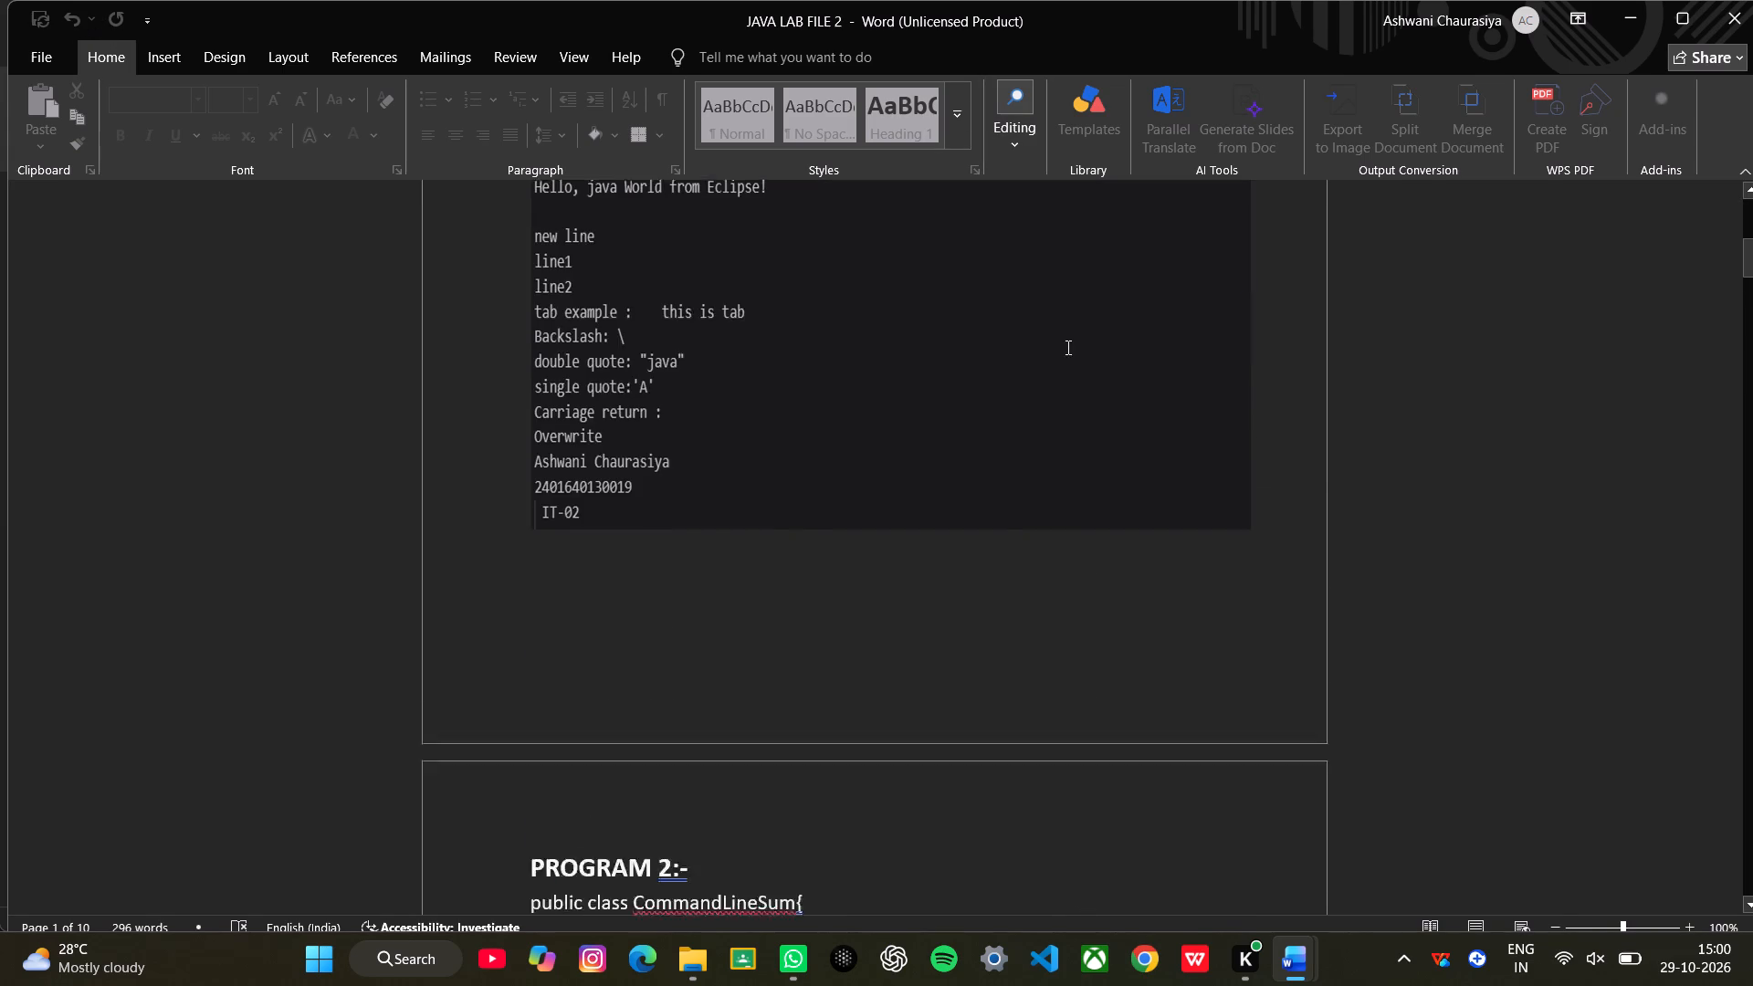
scroll(1066, 347, "down", 1)
scroll(1066, 347, "up", 1)
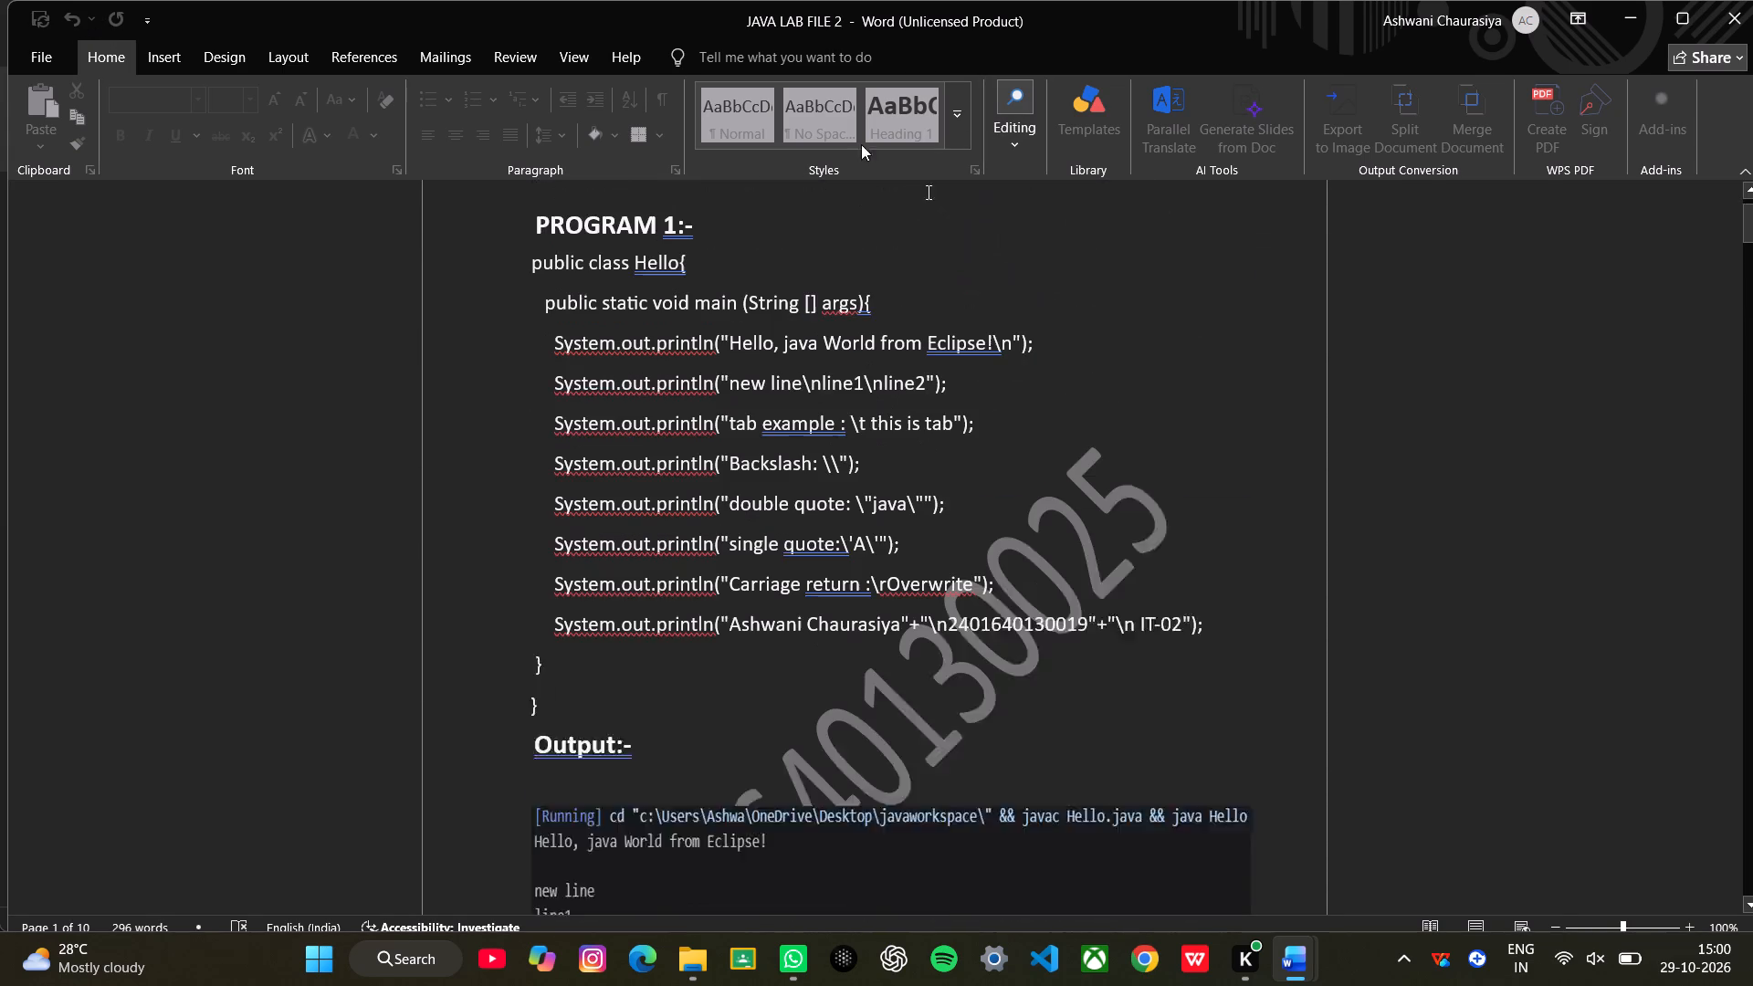
left_click(143, 13)
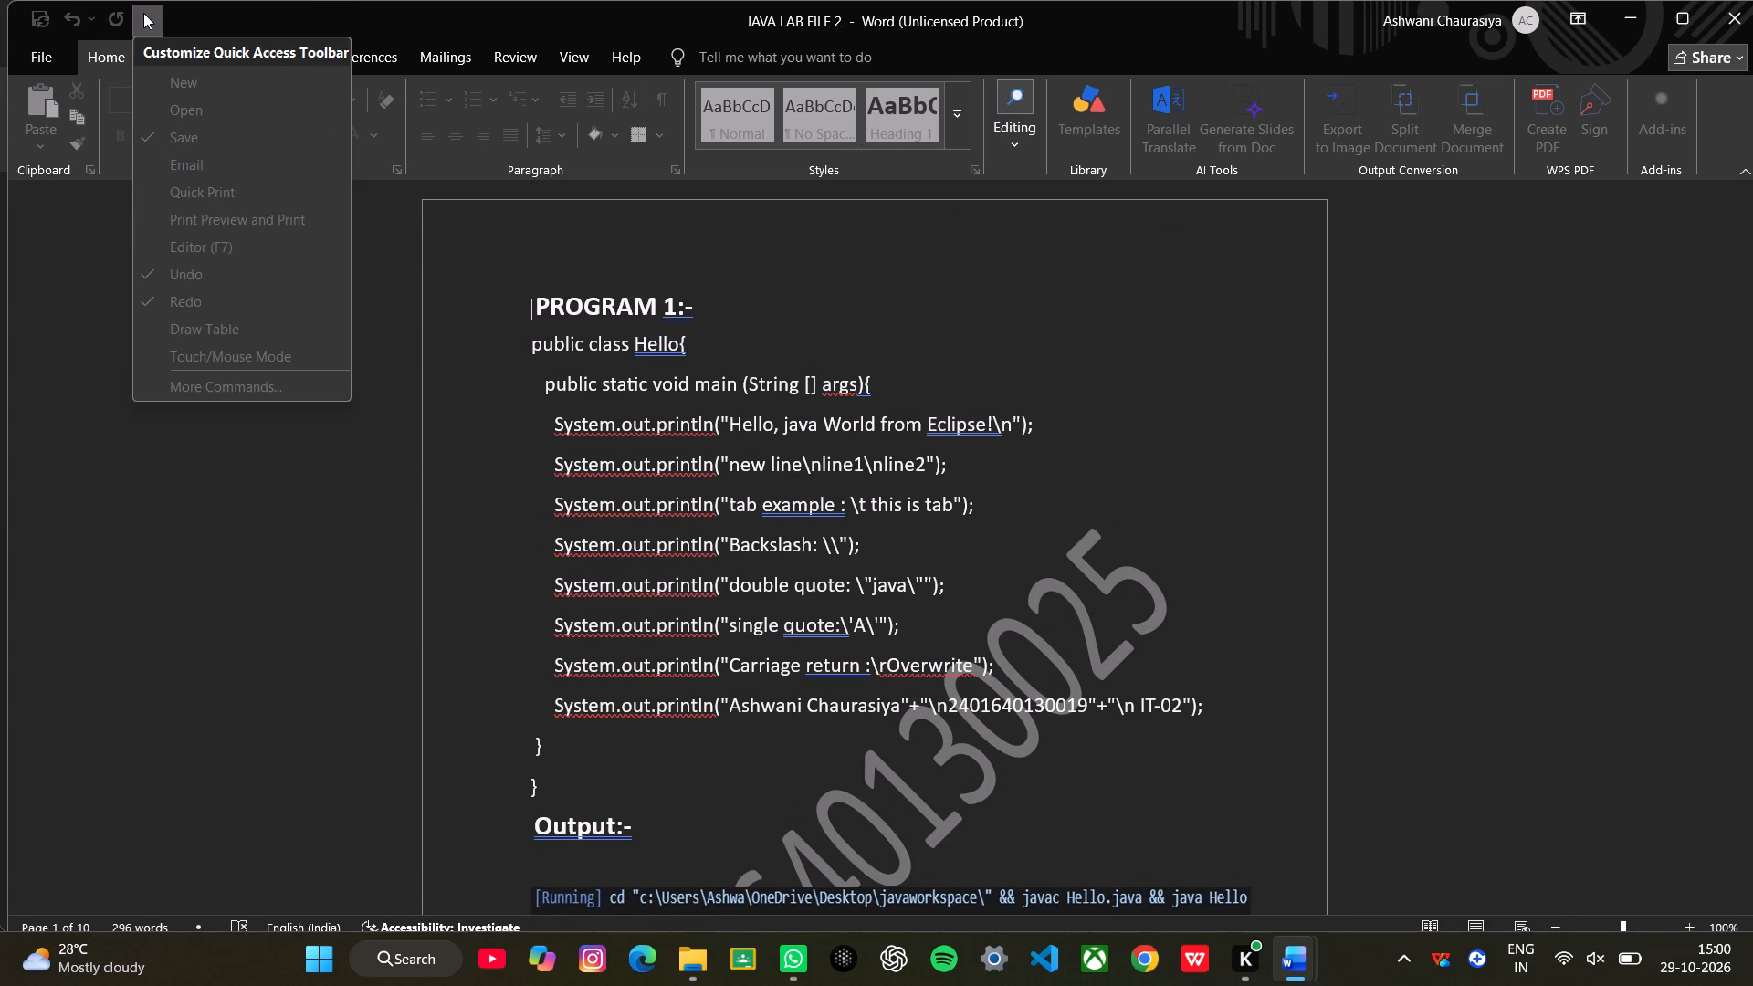
left_click(339, 665)
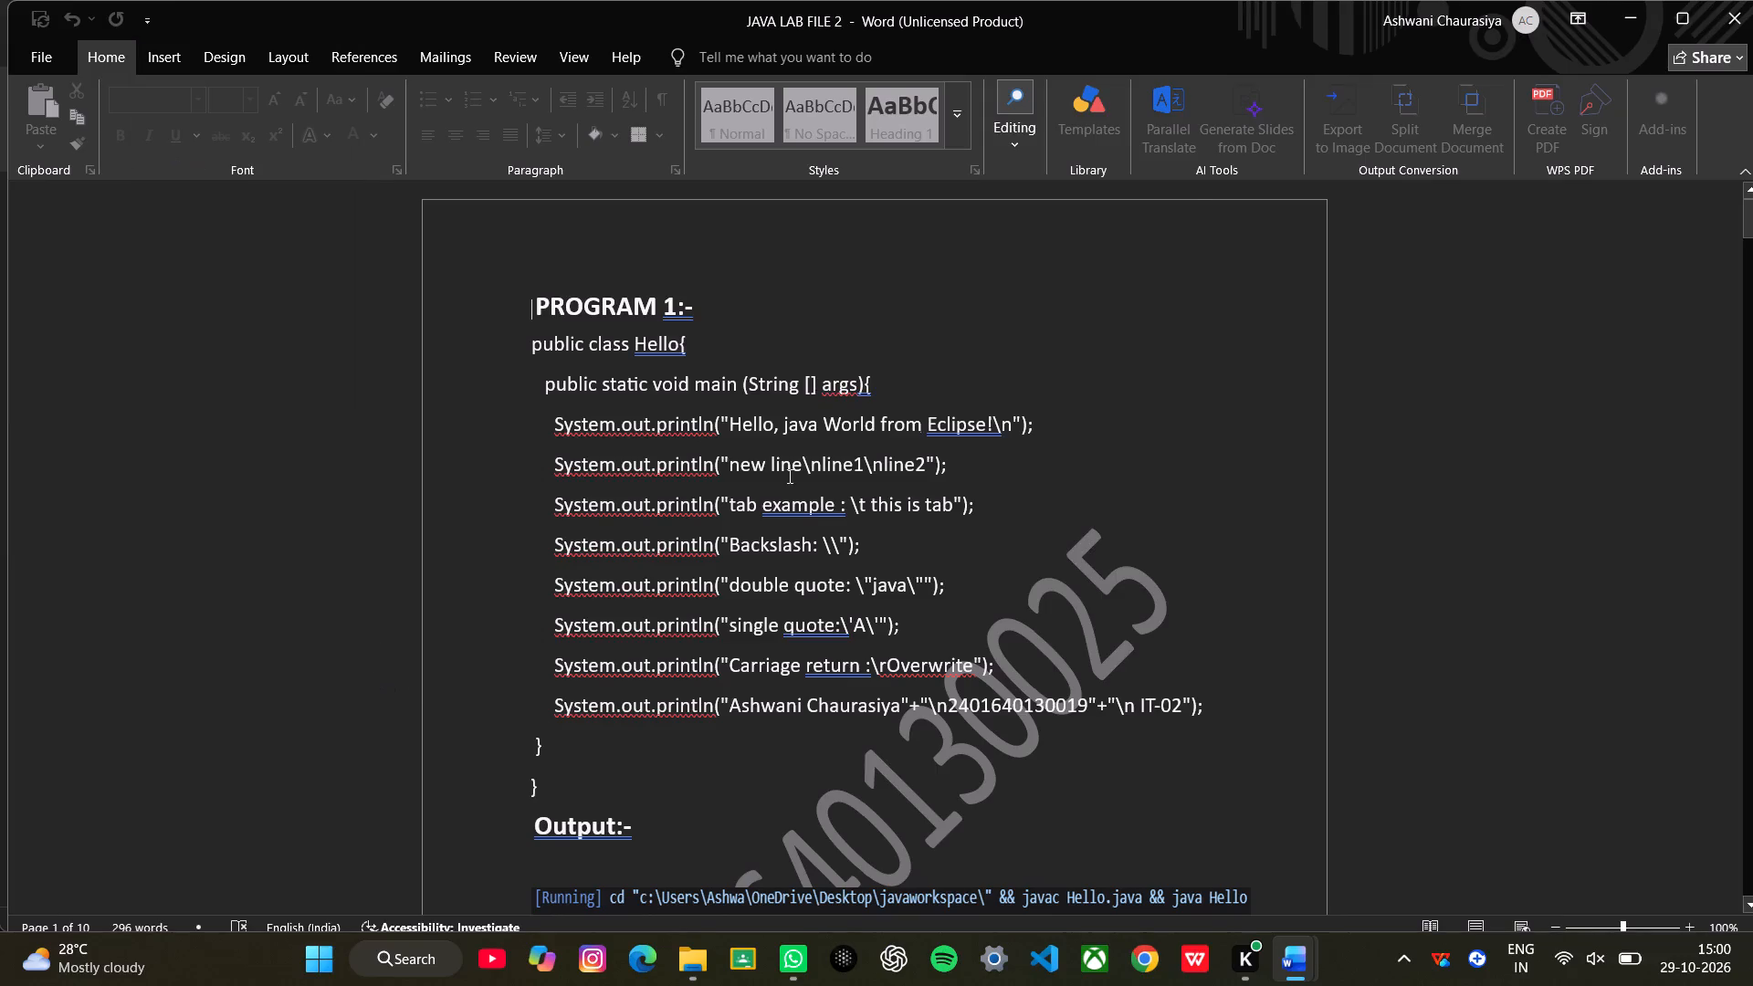
scroll(1381, 499, "down", 2)
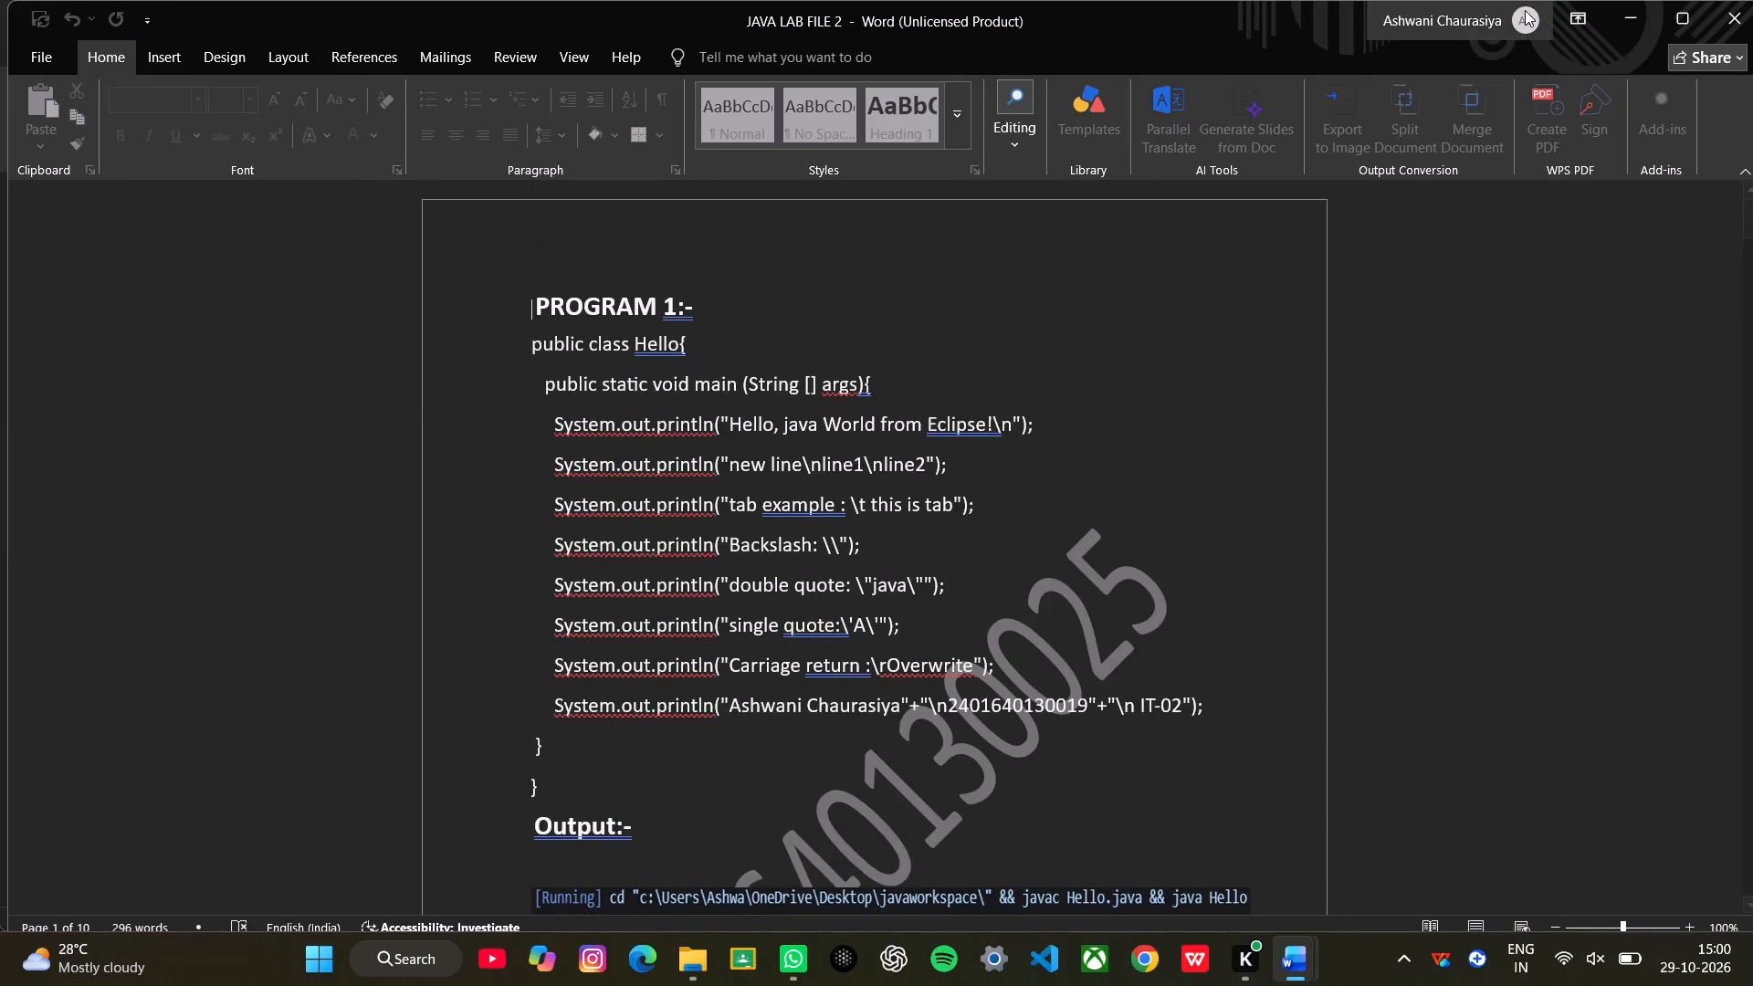
Switch Word to the other signed-in Microsoft account.
left_click(1521, 26)
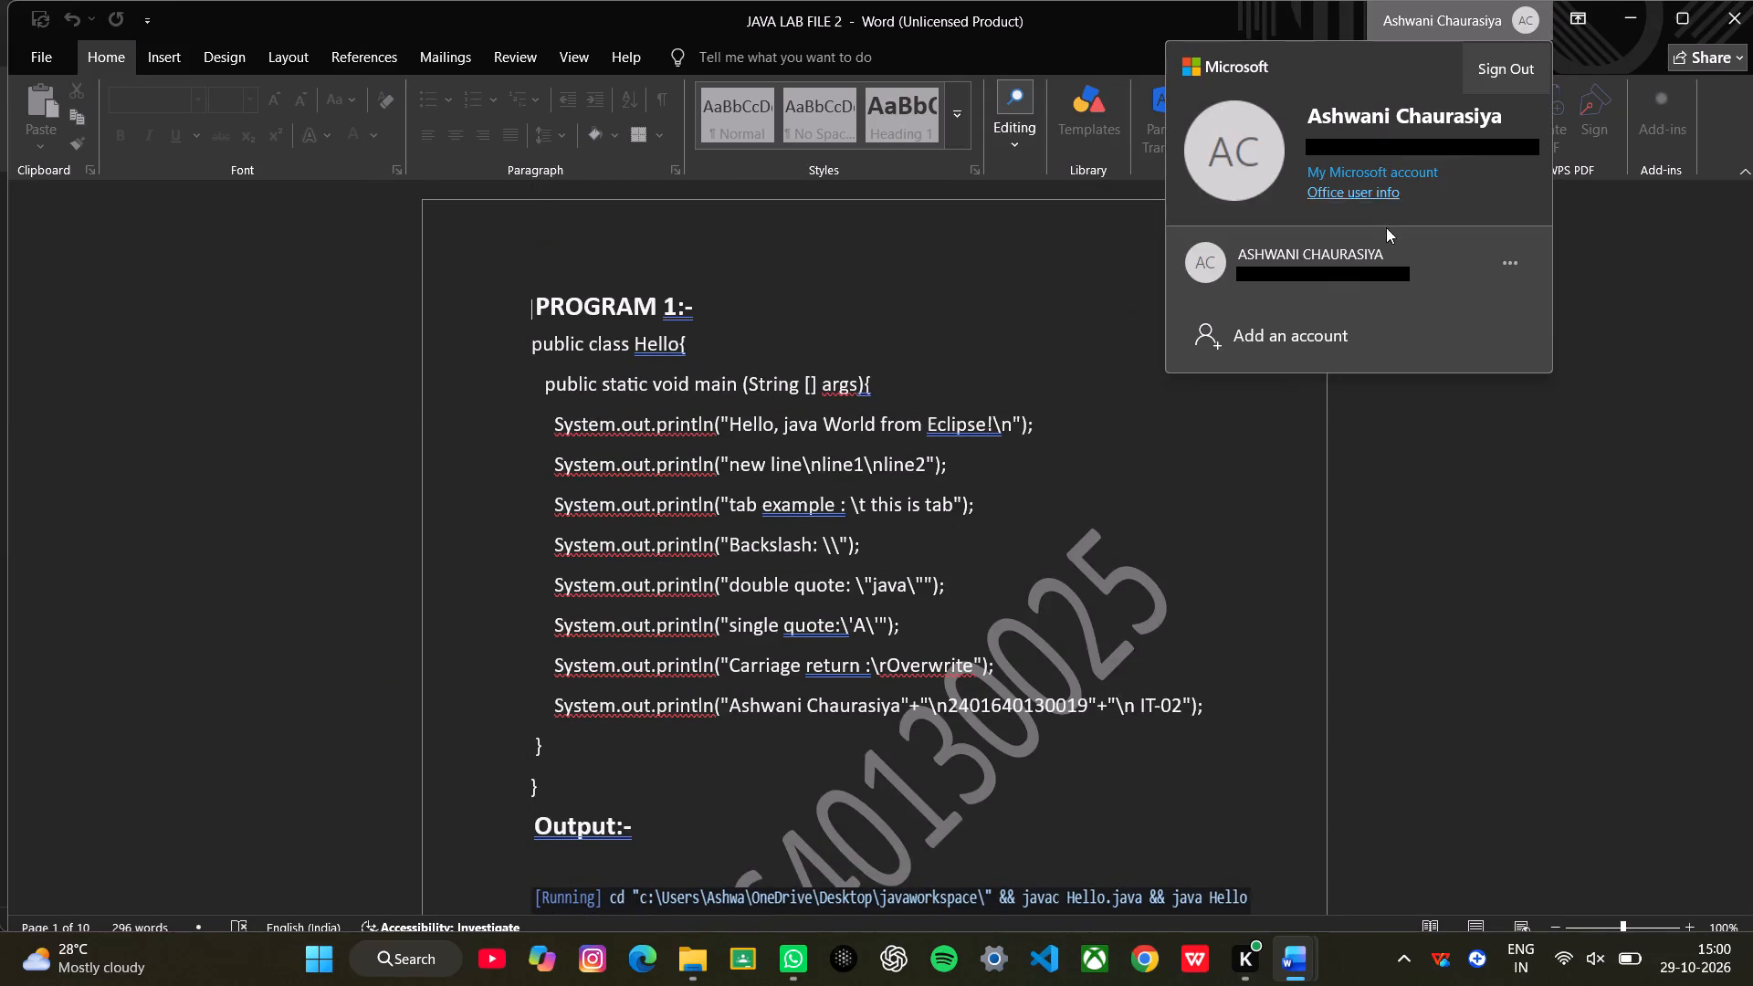
left_click(1364, 265)
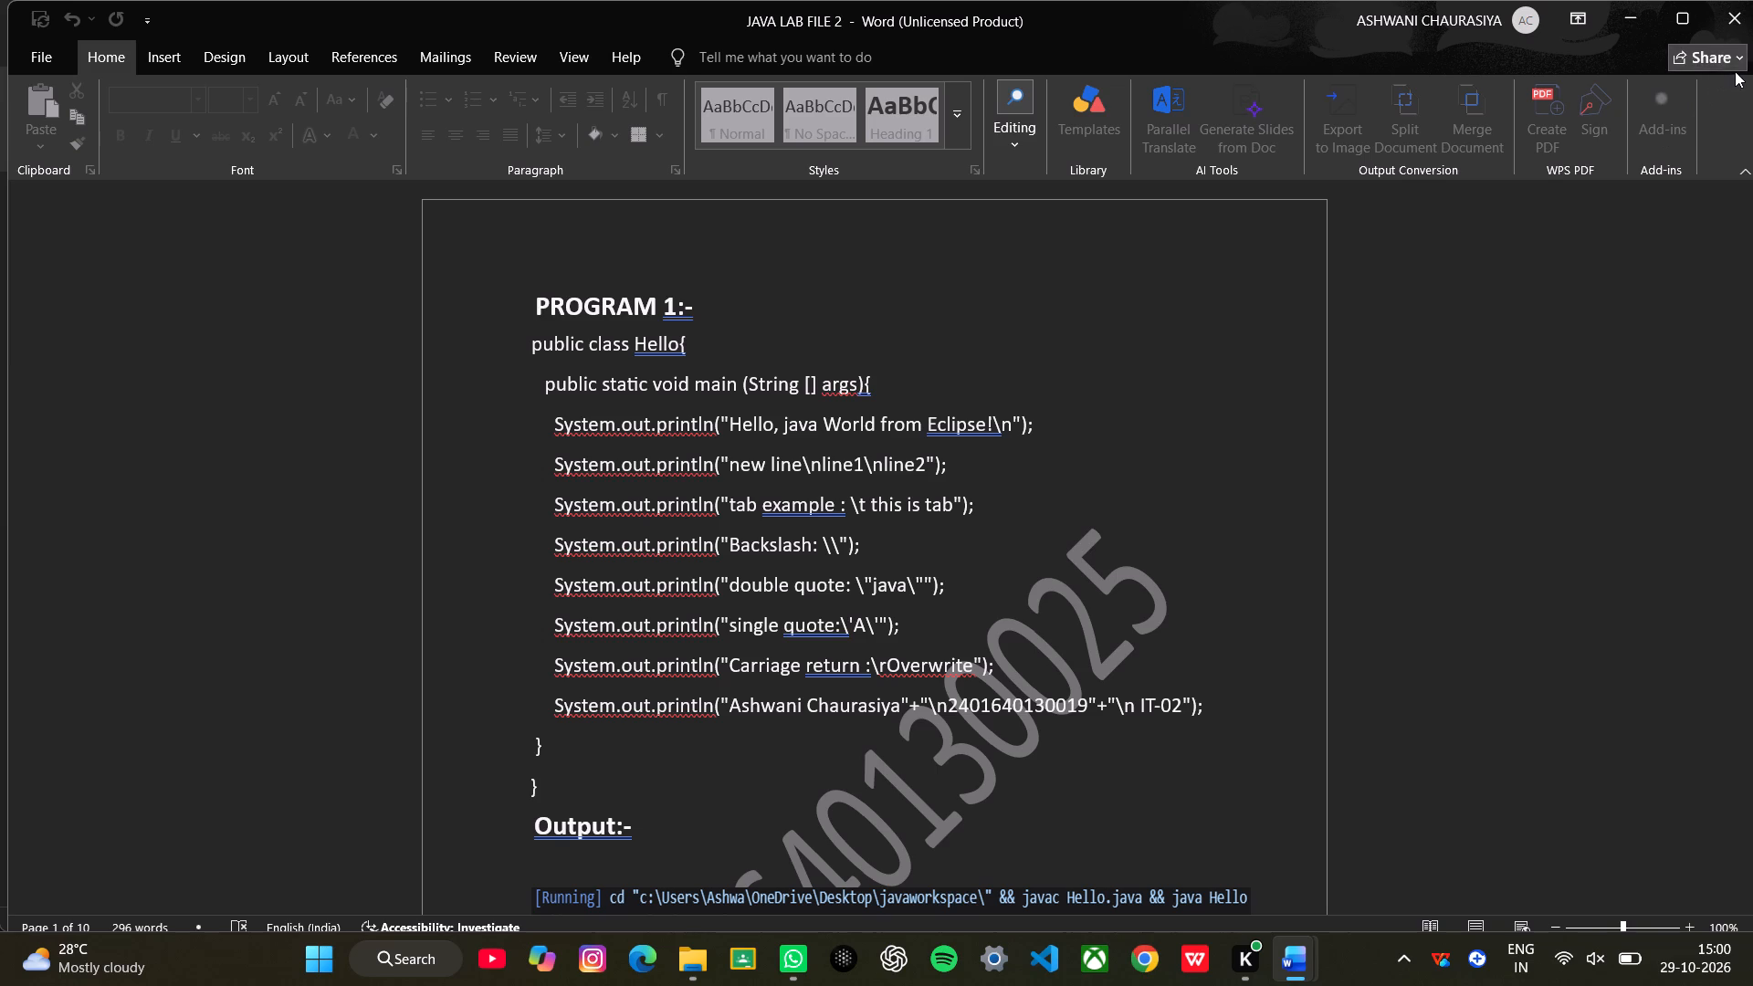
Close the JAVA LAB FILE 2 document.
left_click(1731, 23)
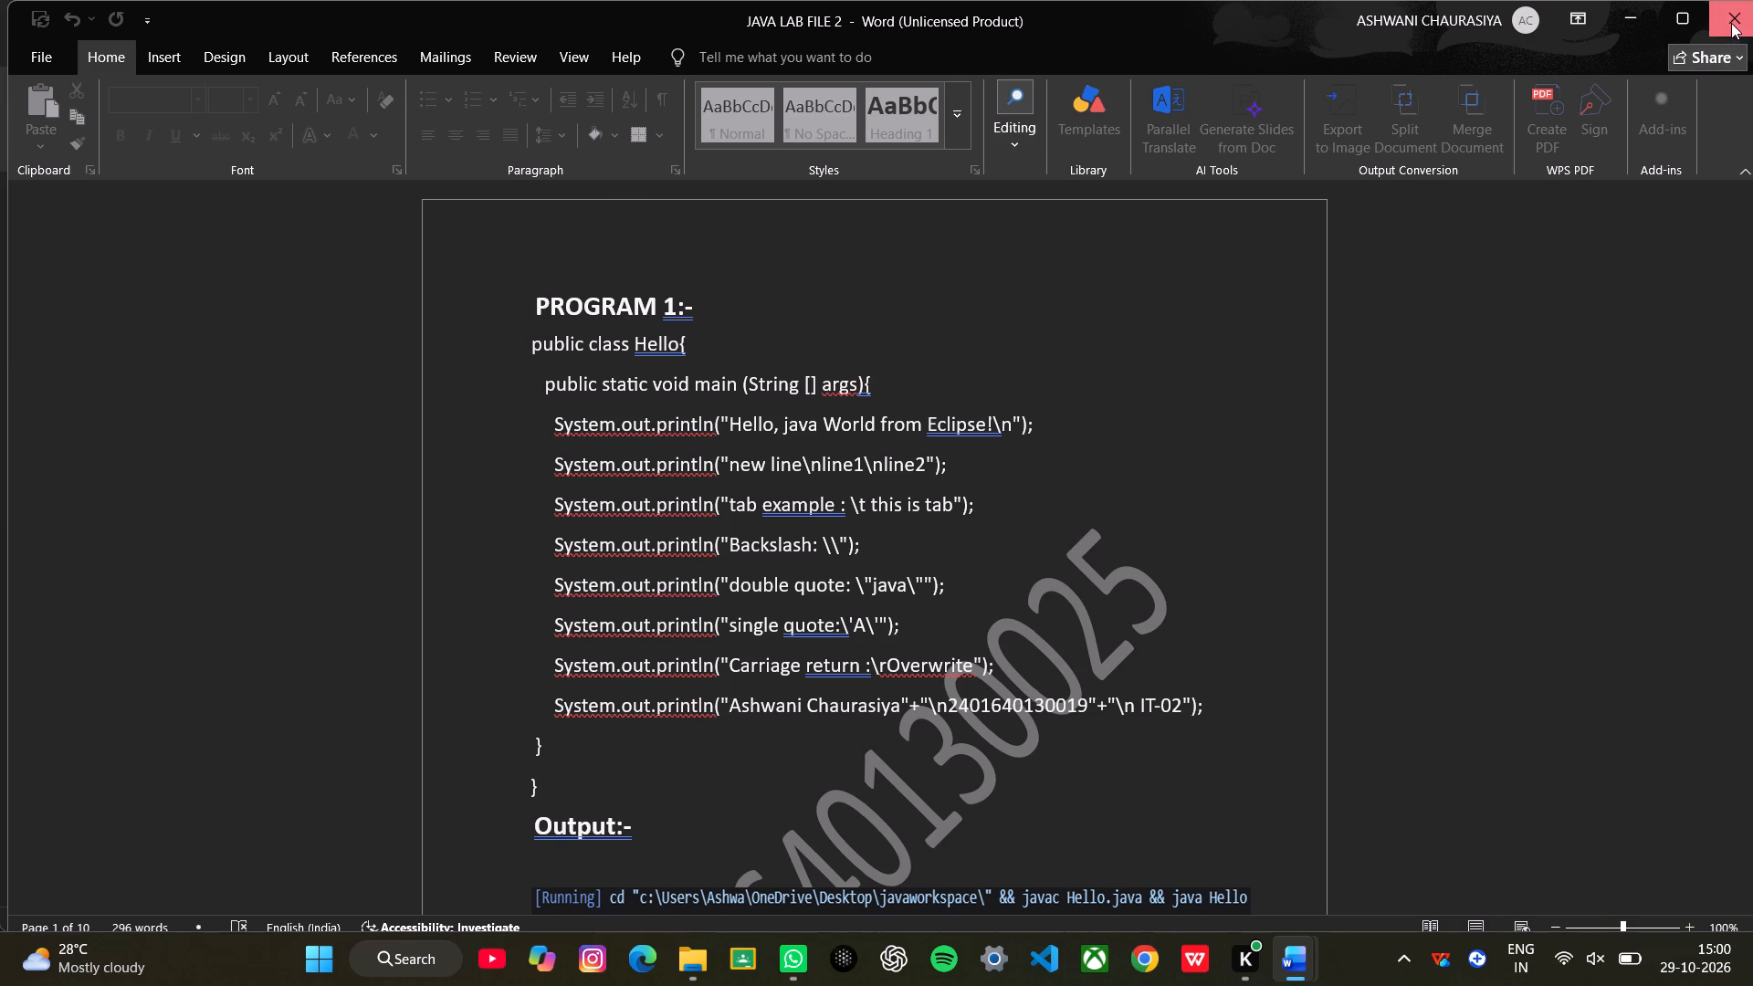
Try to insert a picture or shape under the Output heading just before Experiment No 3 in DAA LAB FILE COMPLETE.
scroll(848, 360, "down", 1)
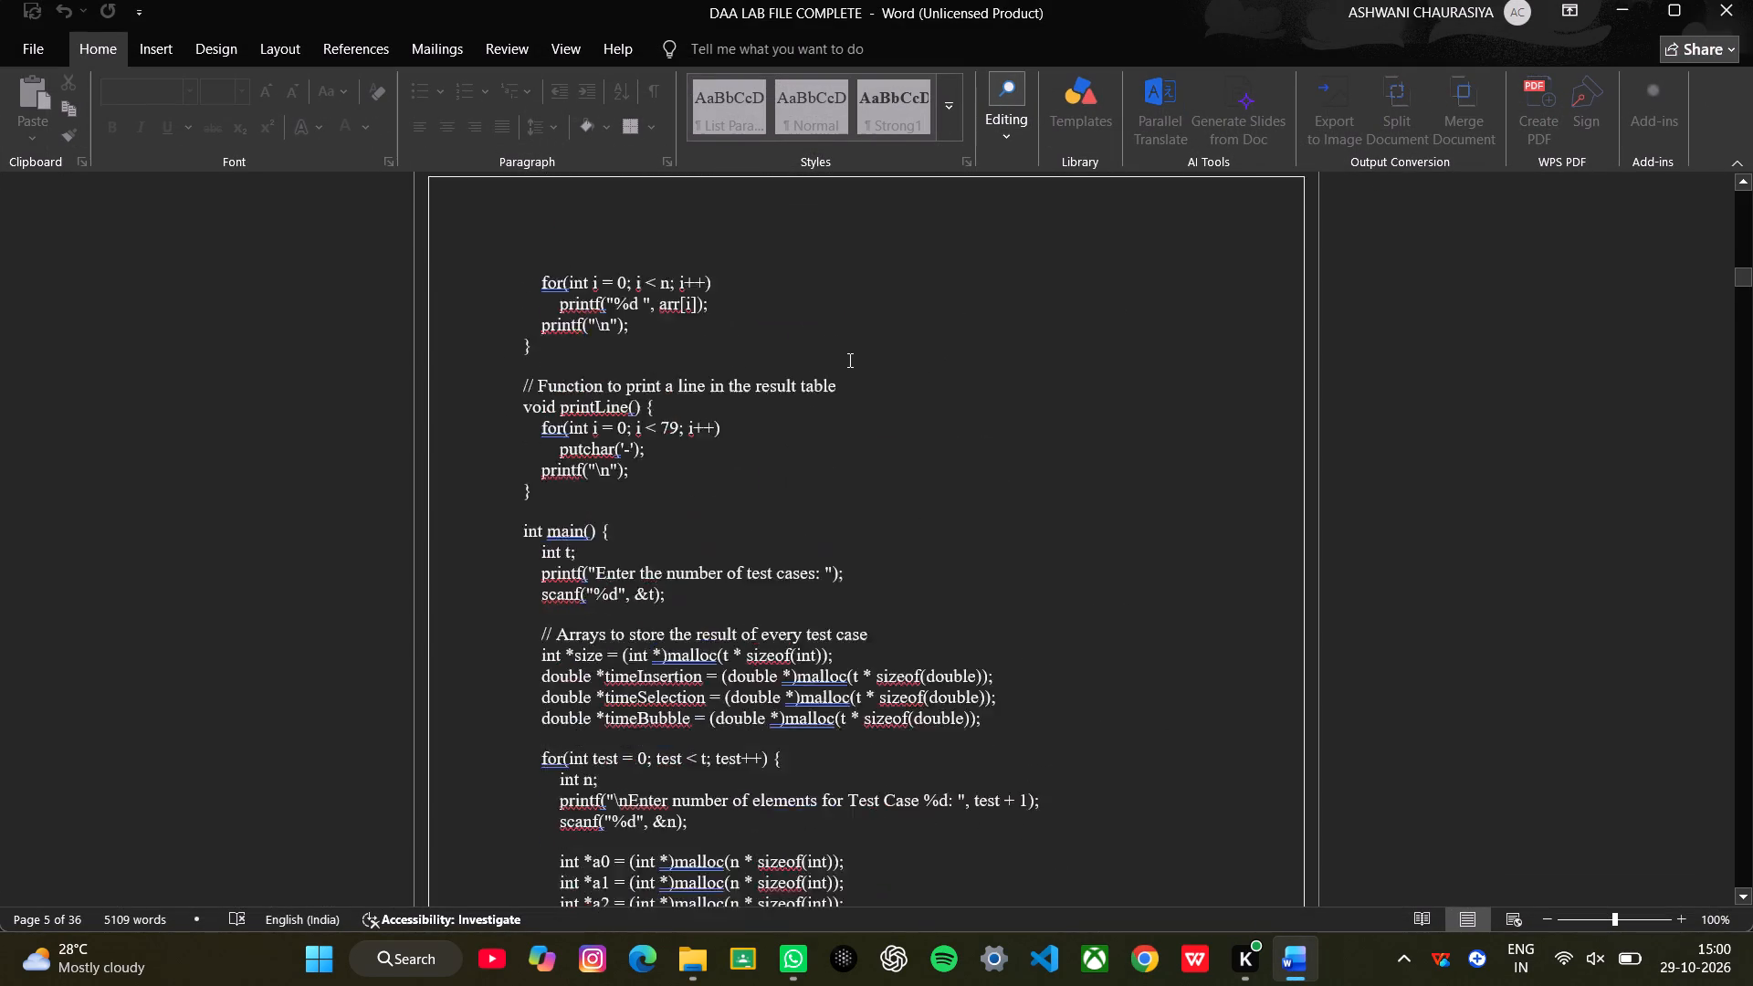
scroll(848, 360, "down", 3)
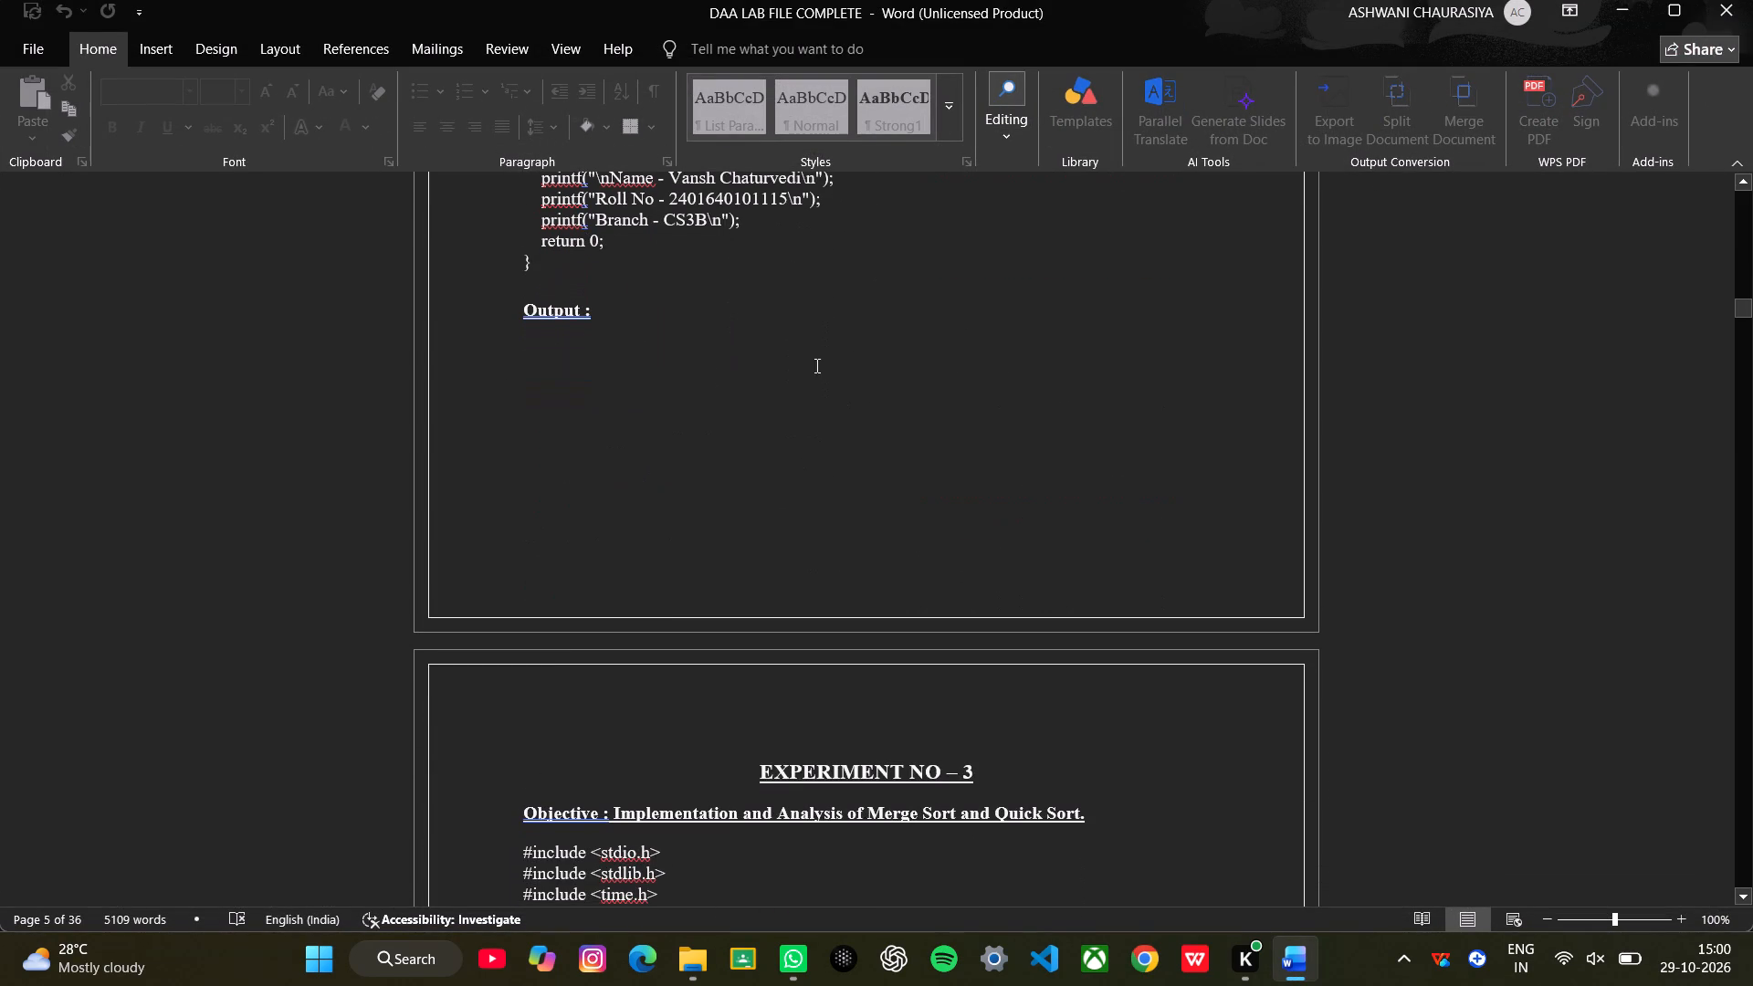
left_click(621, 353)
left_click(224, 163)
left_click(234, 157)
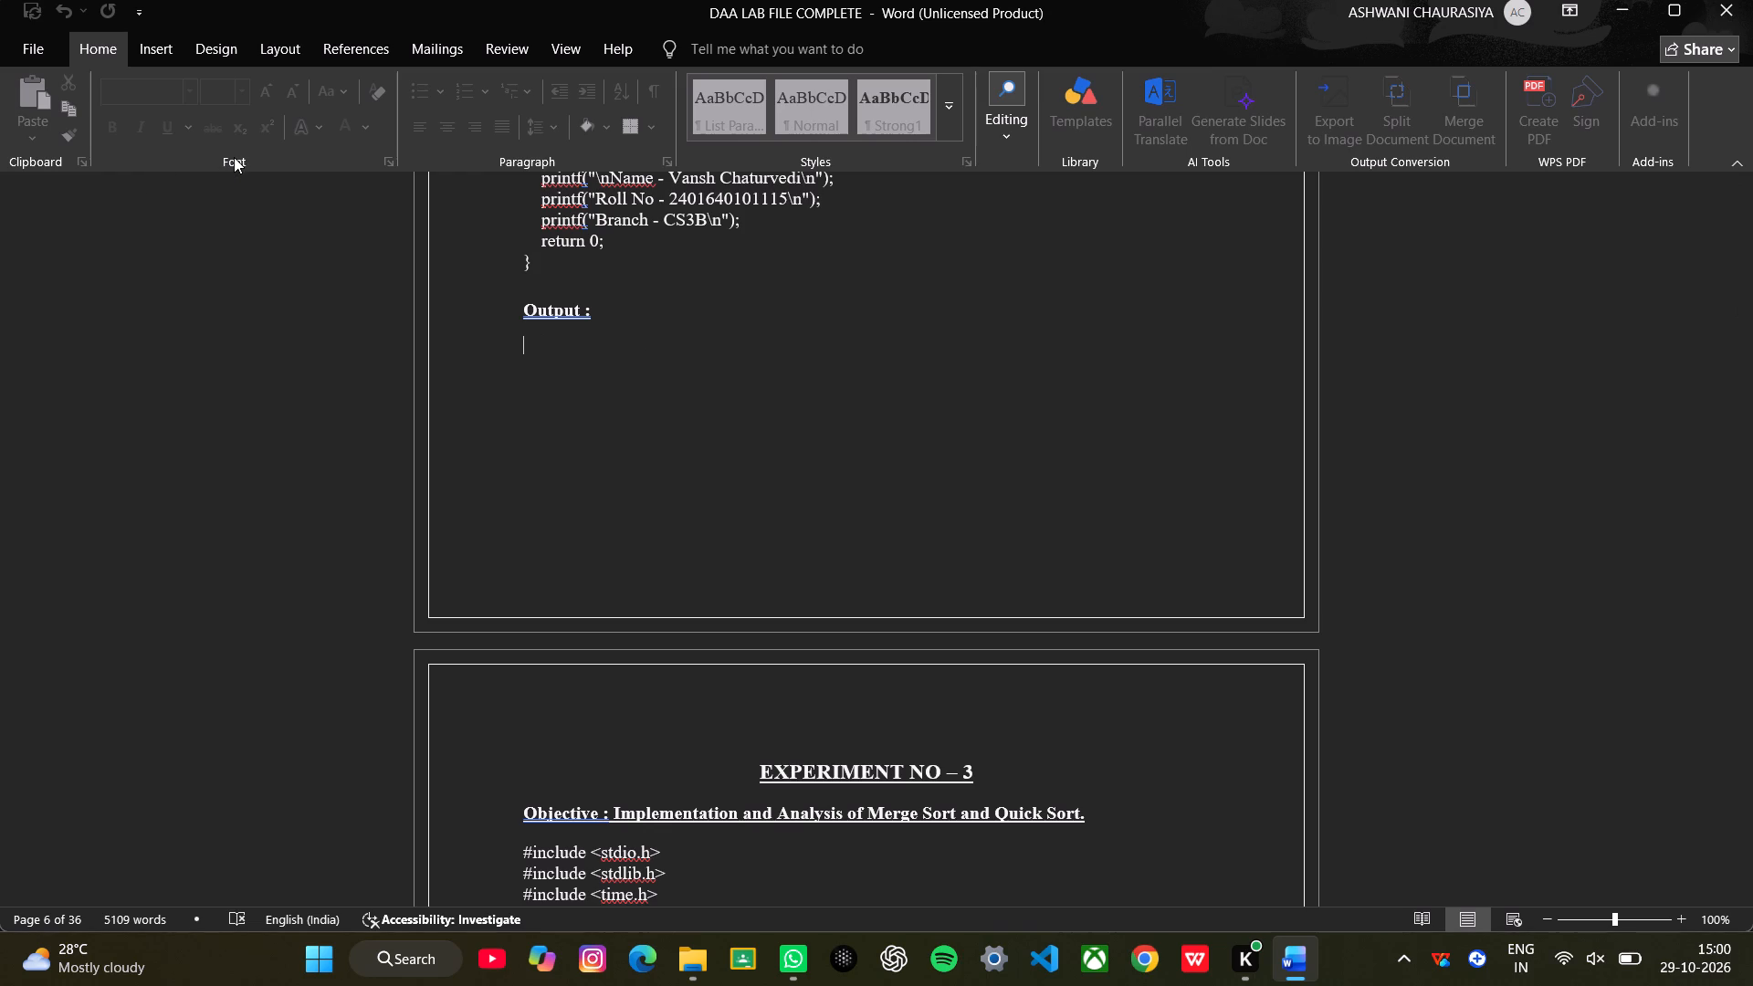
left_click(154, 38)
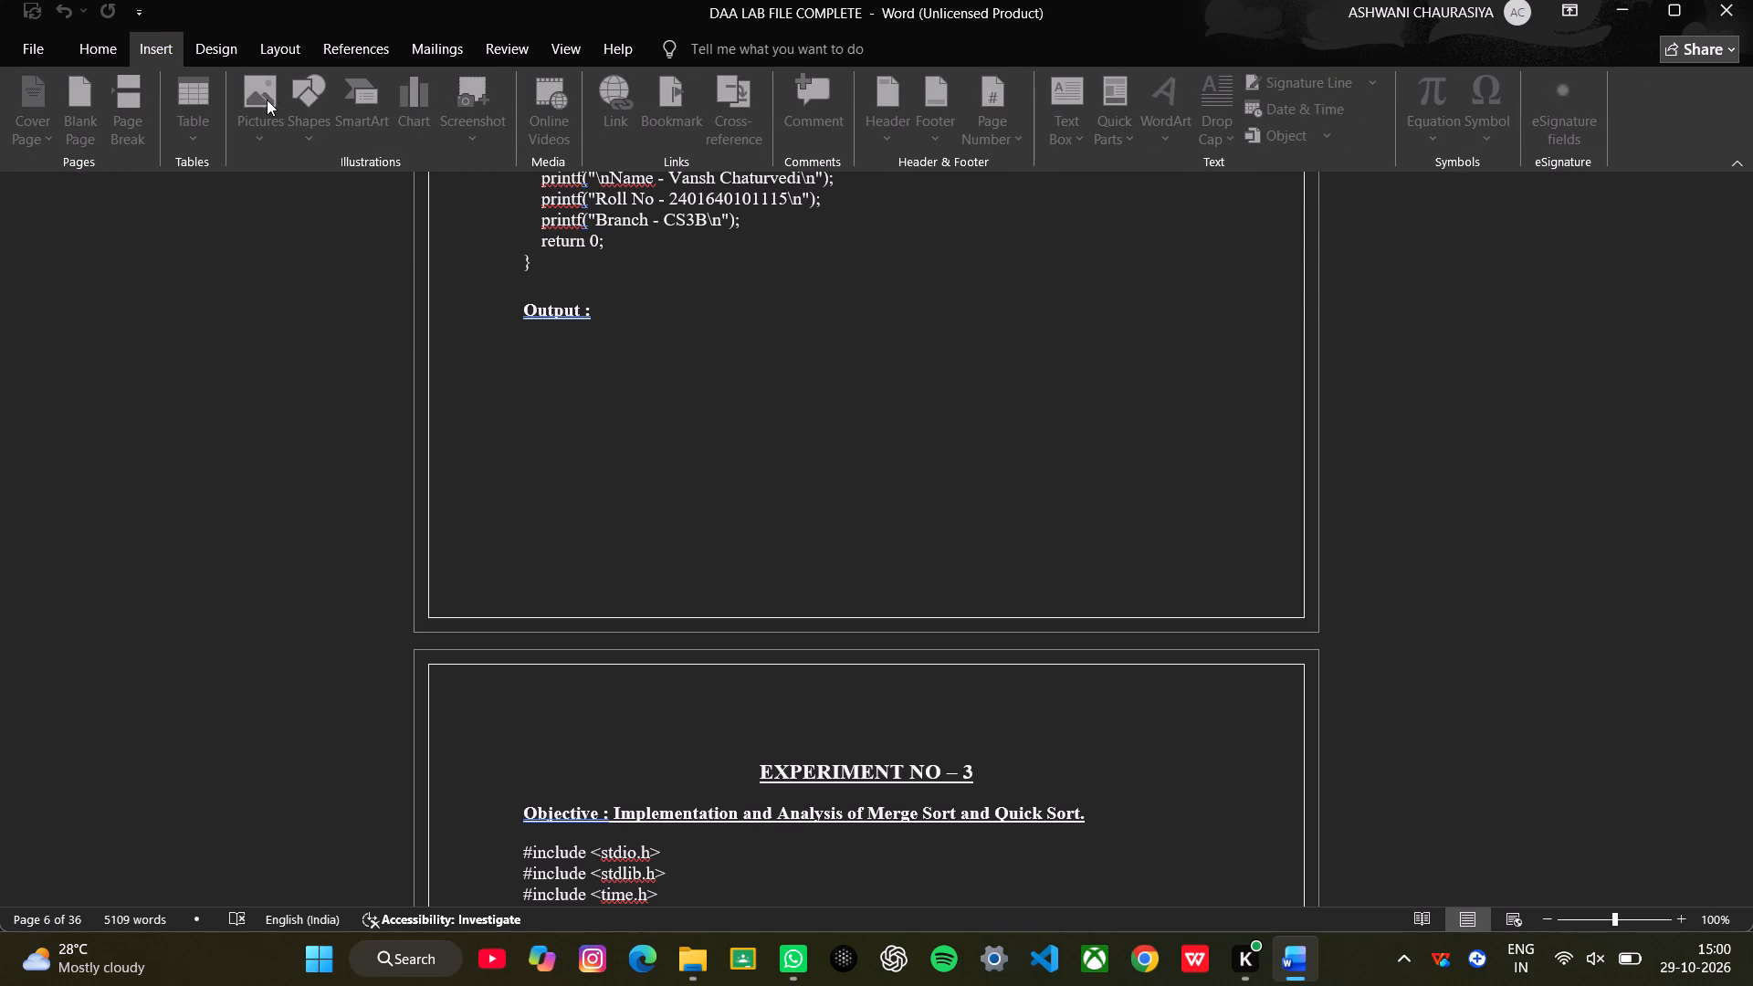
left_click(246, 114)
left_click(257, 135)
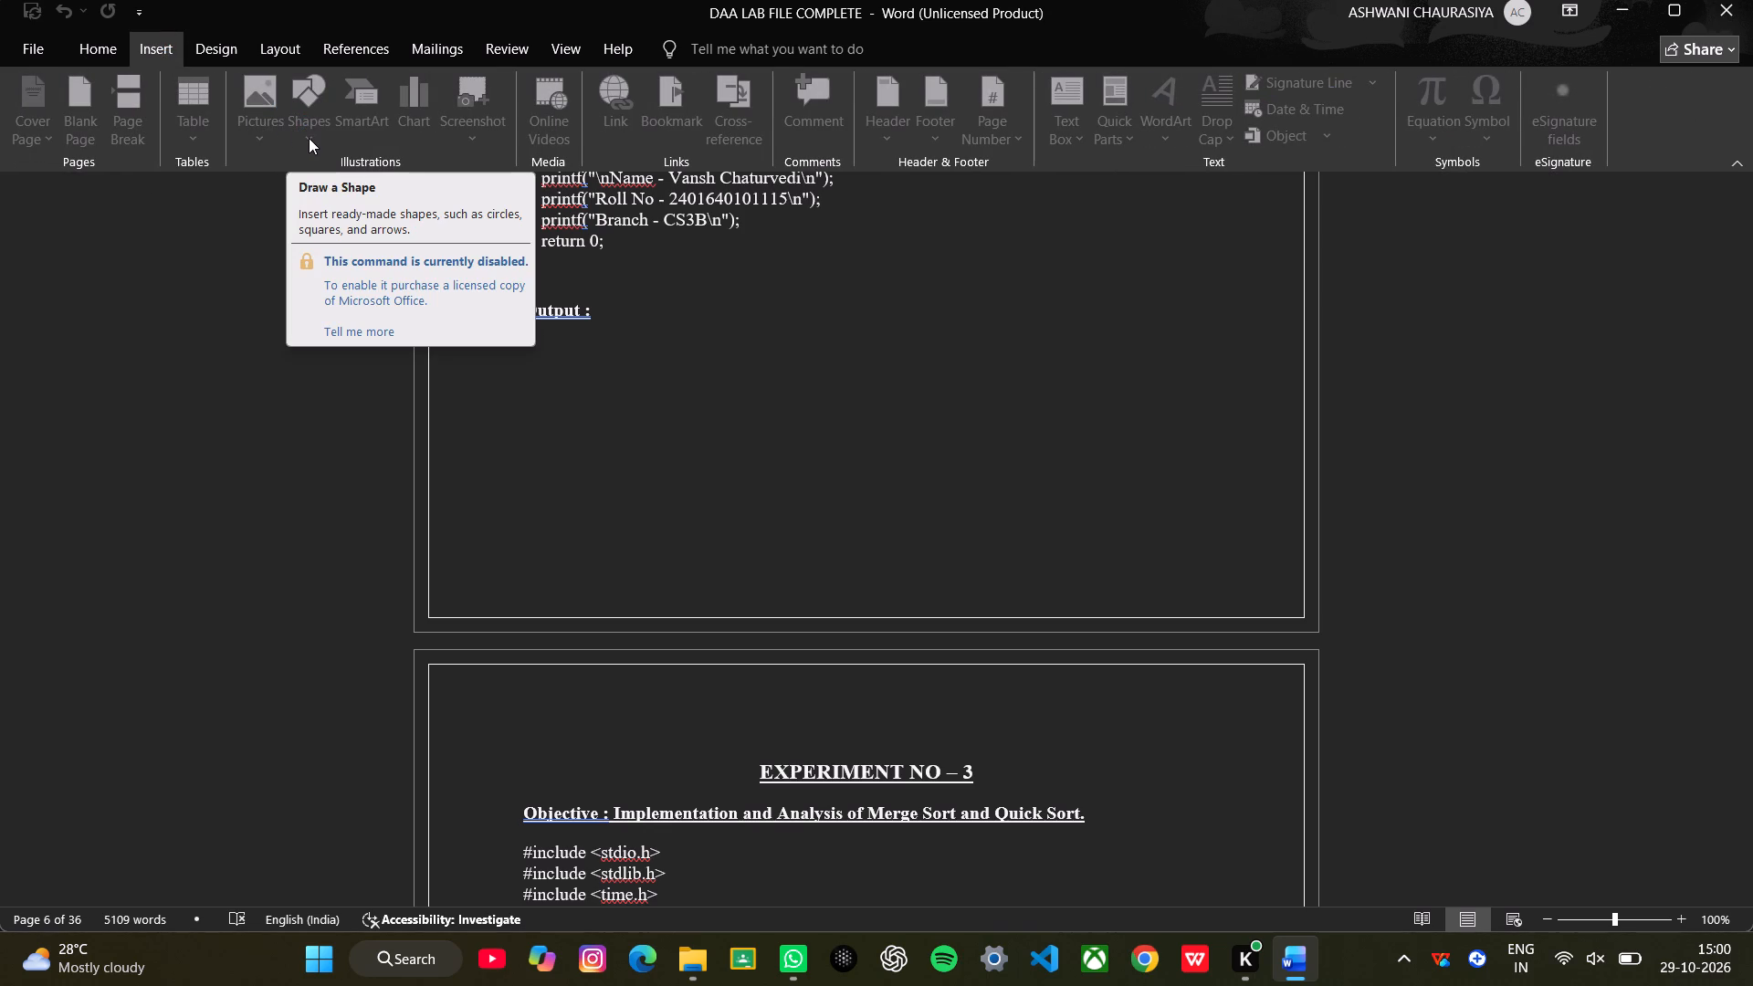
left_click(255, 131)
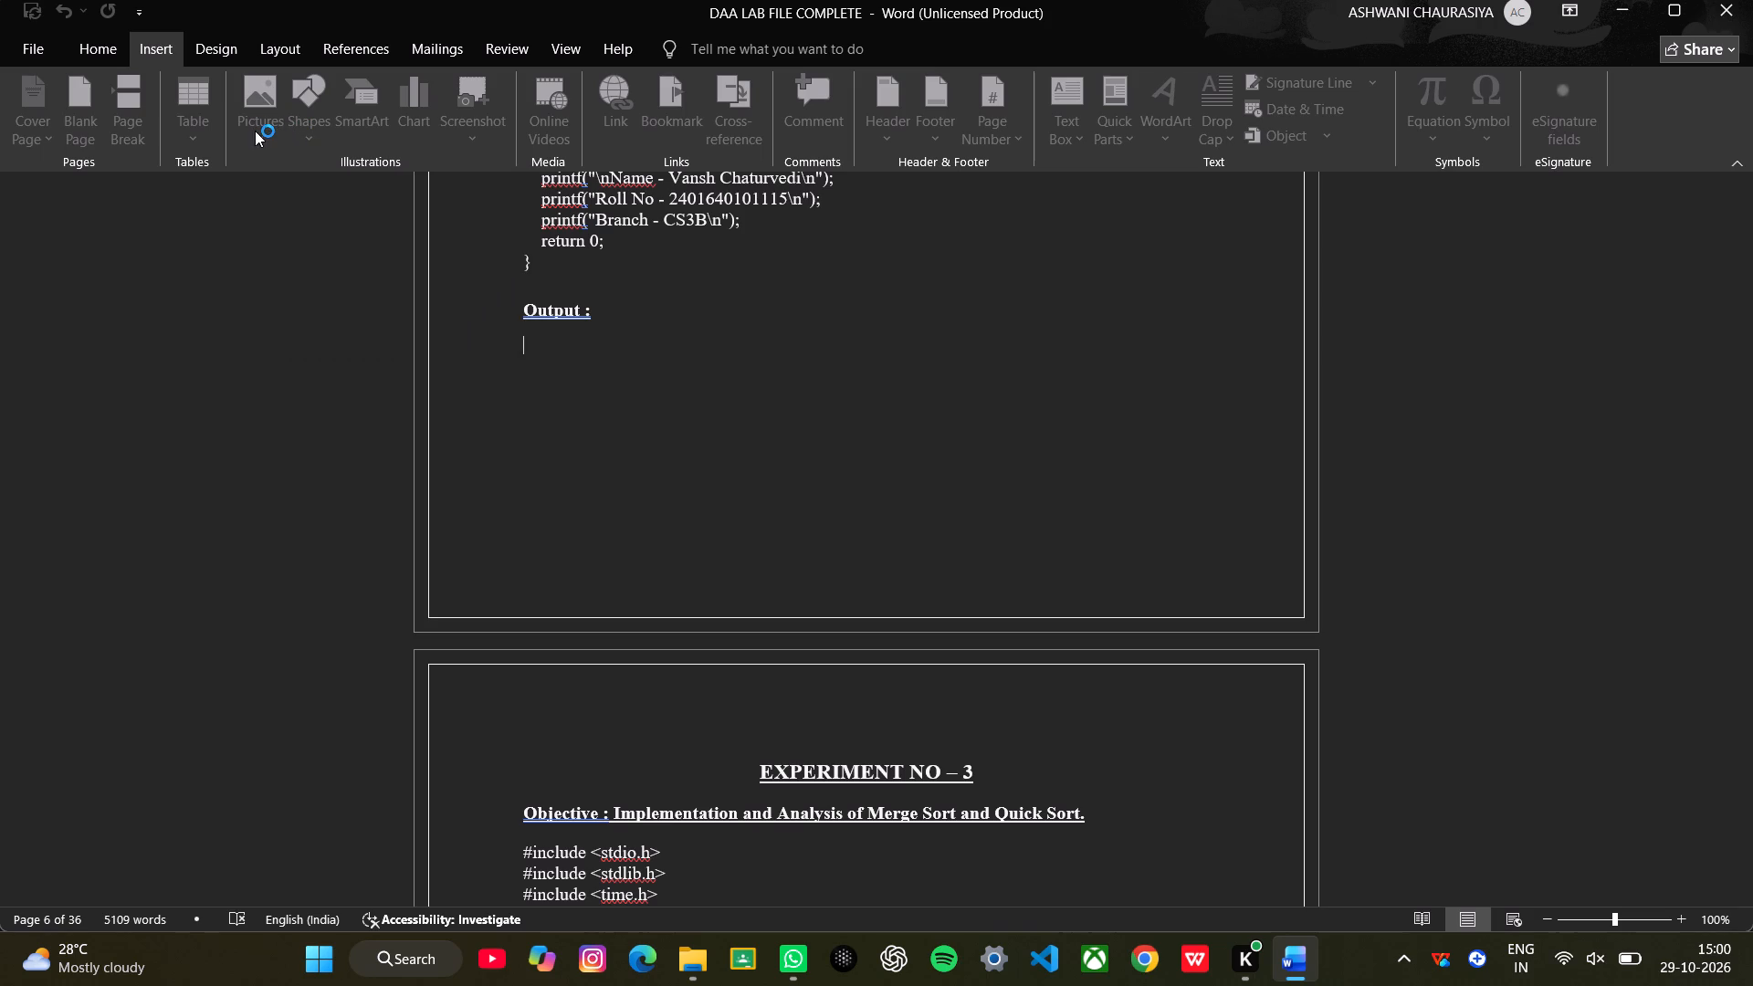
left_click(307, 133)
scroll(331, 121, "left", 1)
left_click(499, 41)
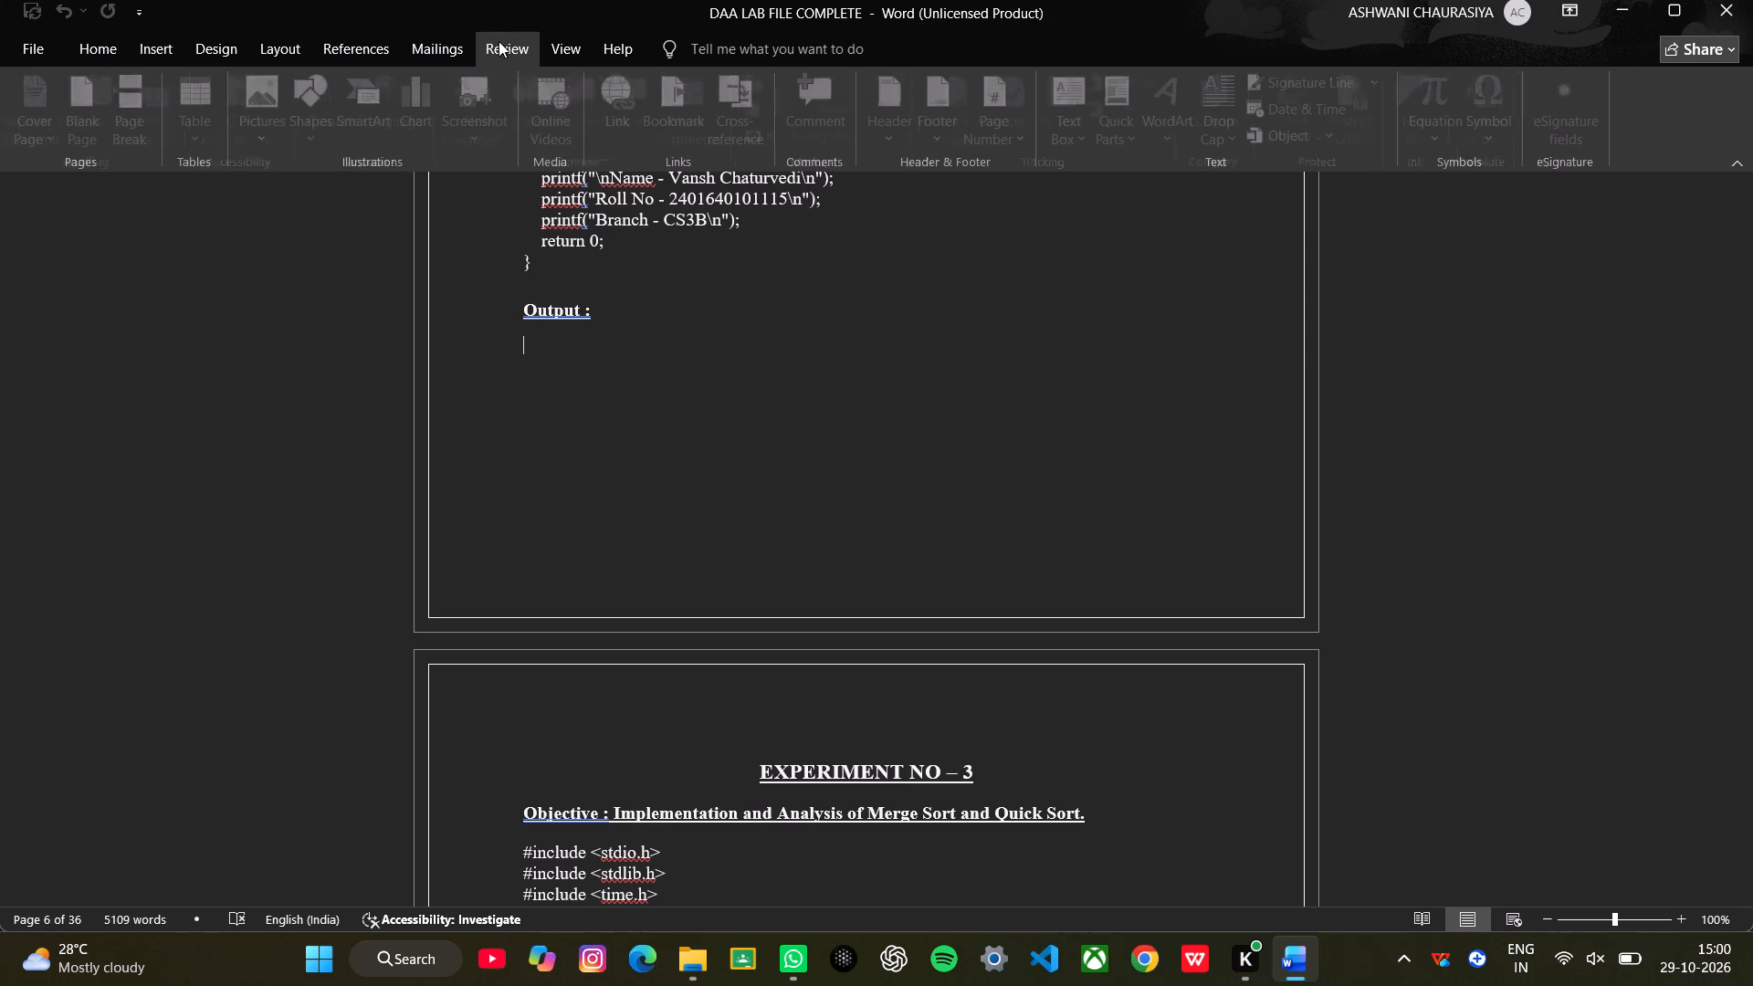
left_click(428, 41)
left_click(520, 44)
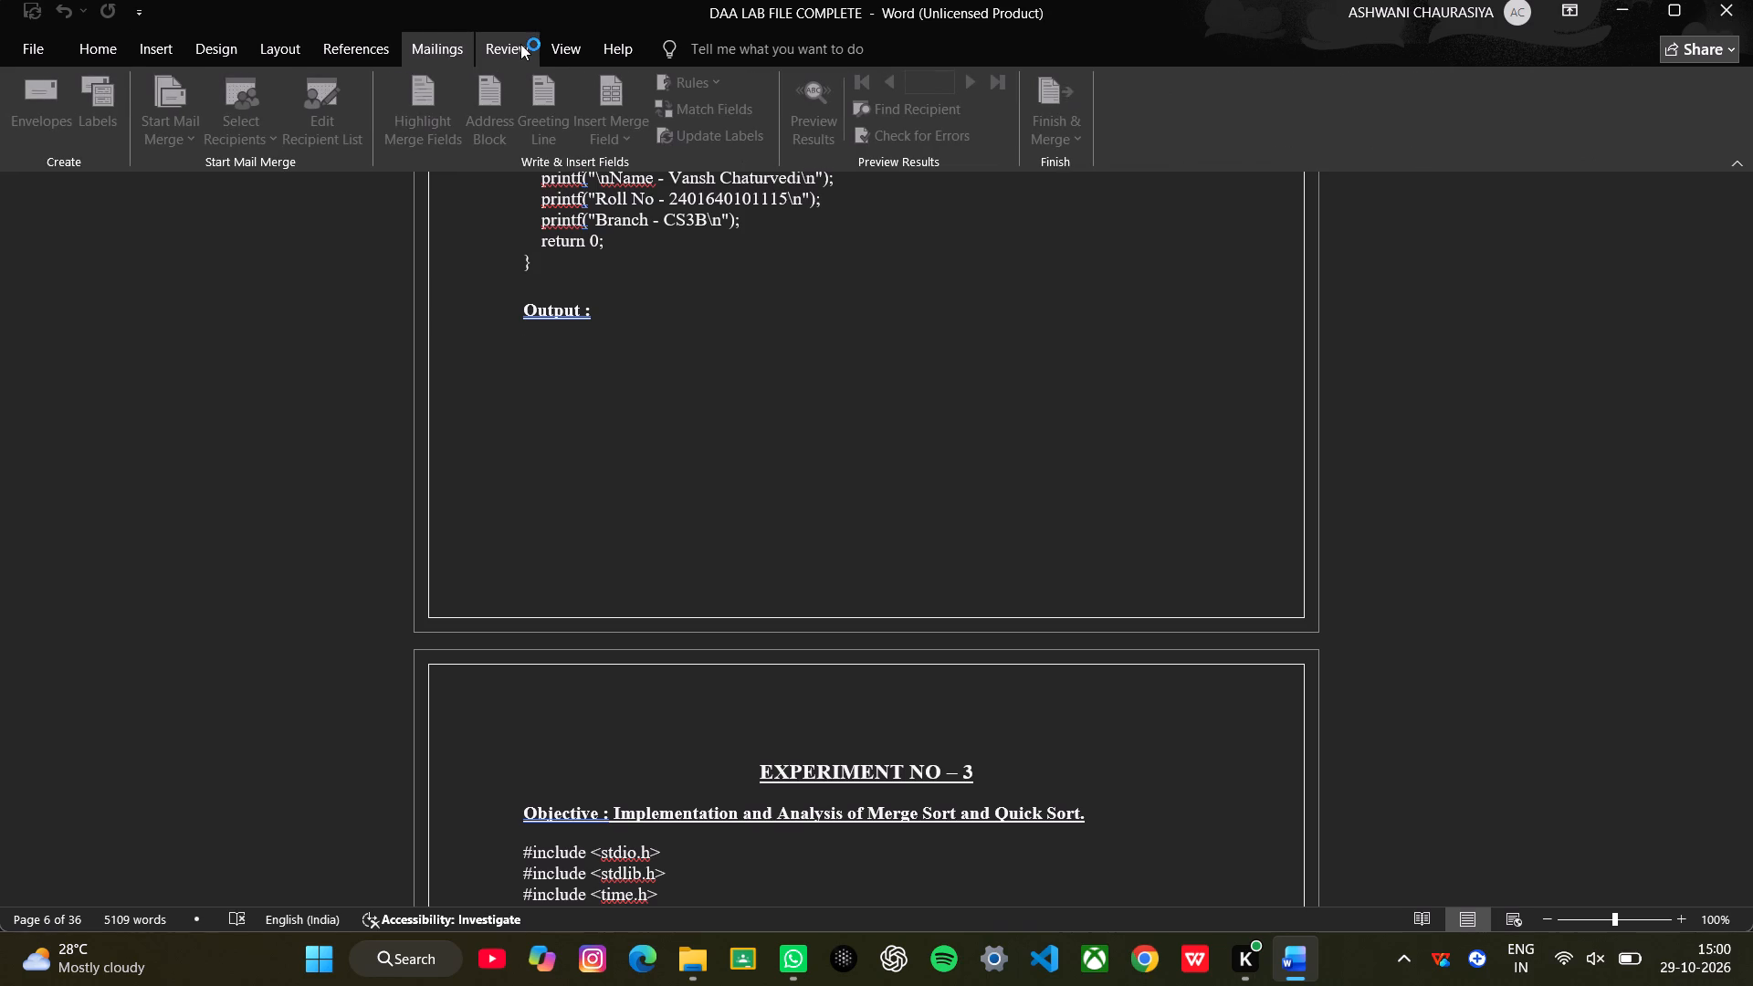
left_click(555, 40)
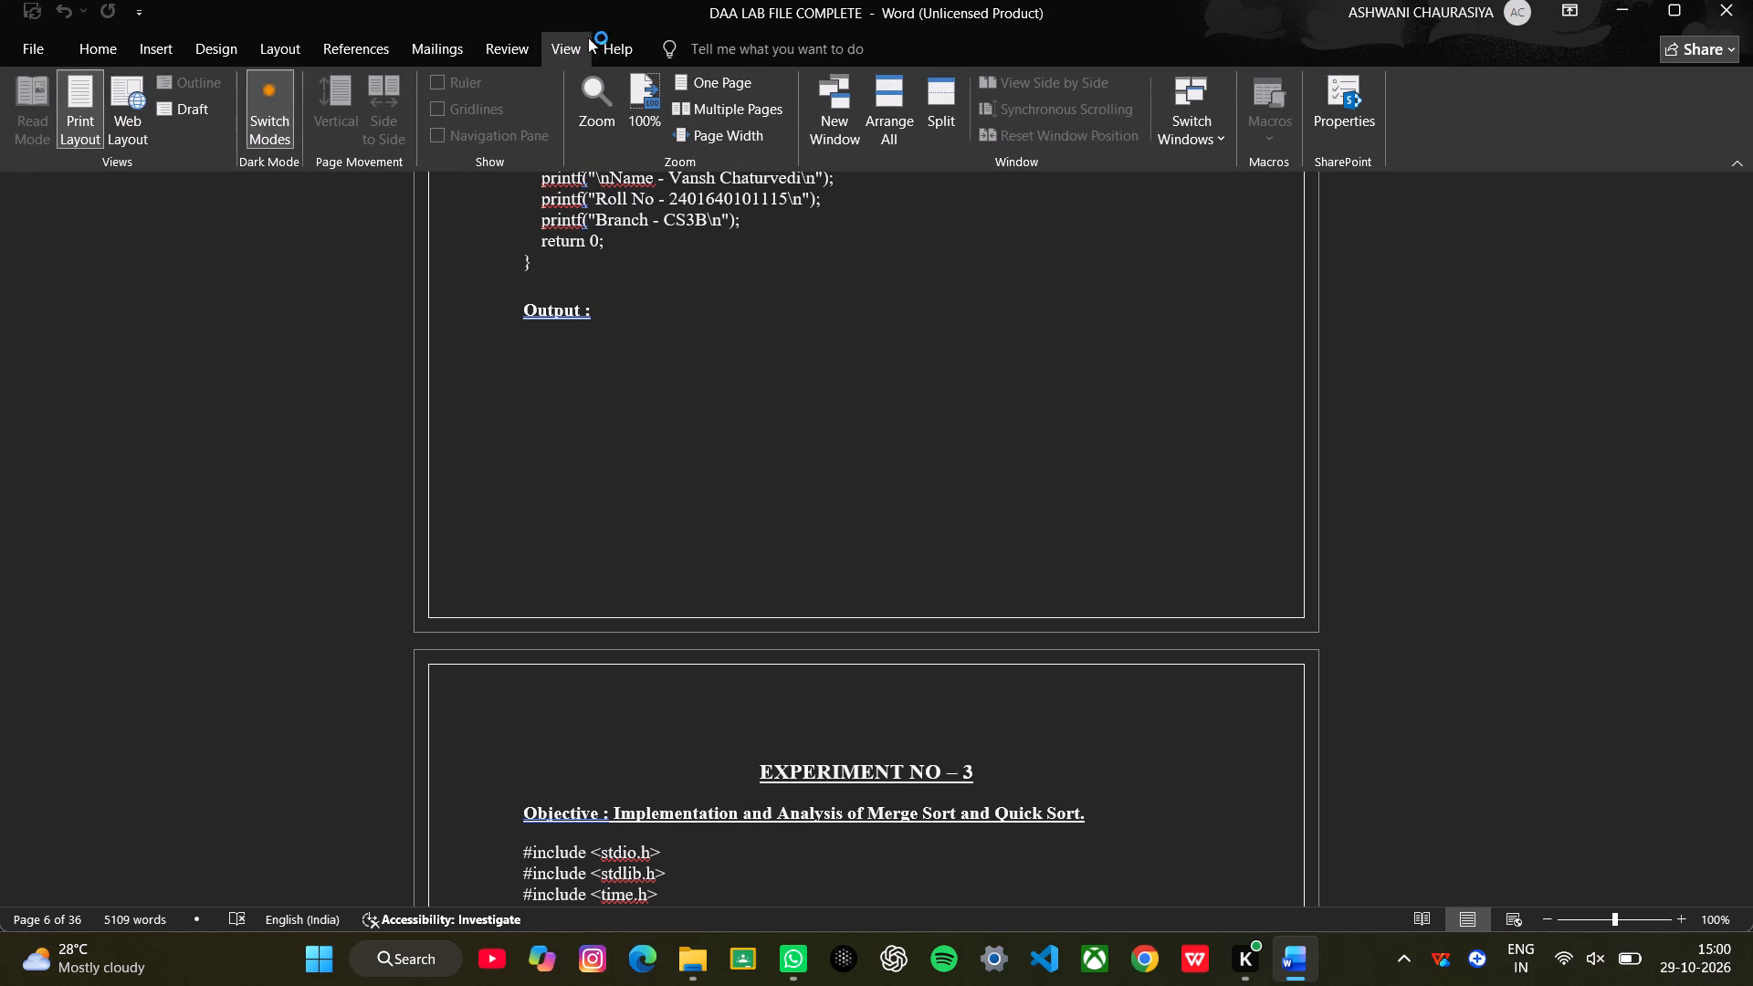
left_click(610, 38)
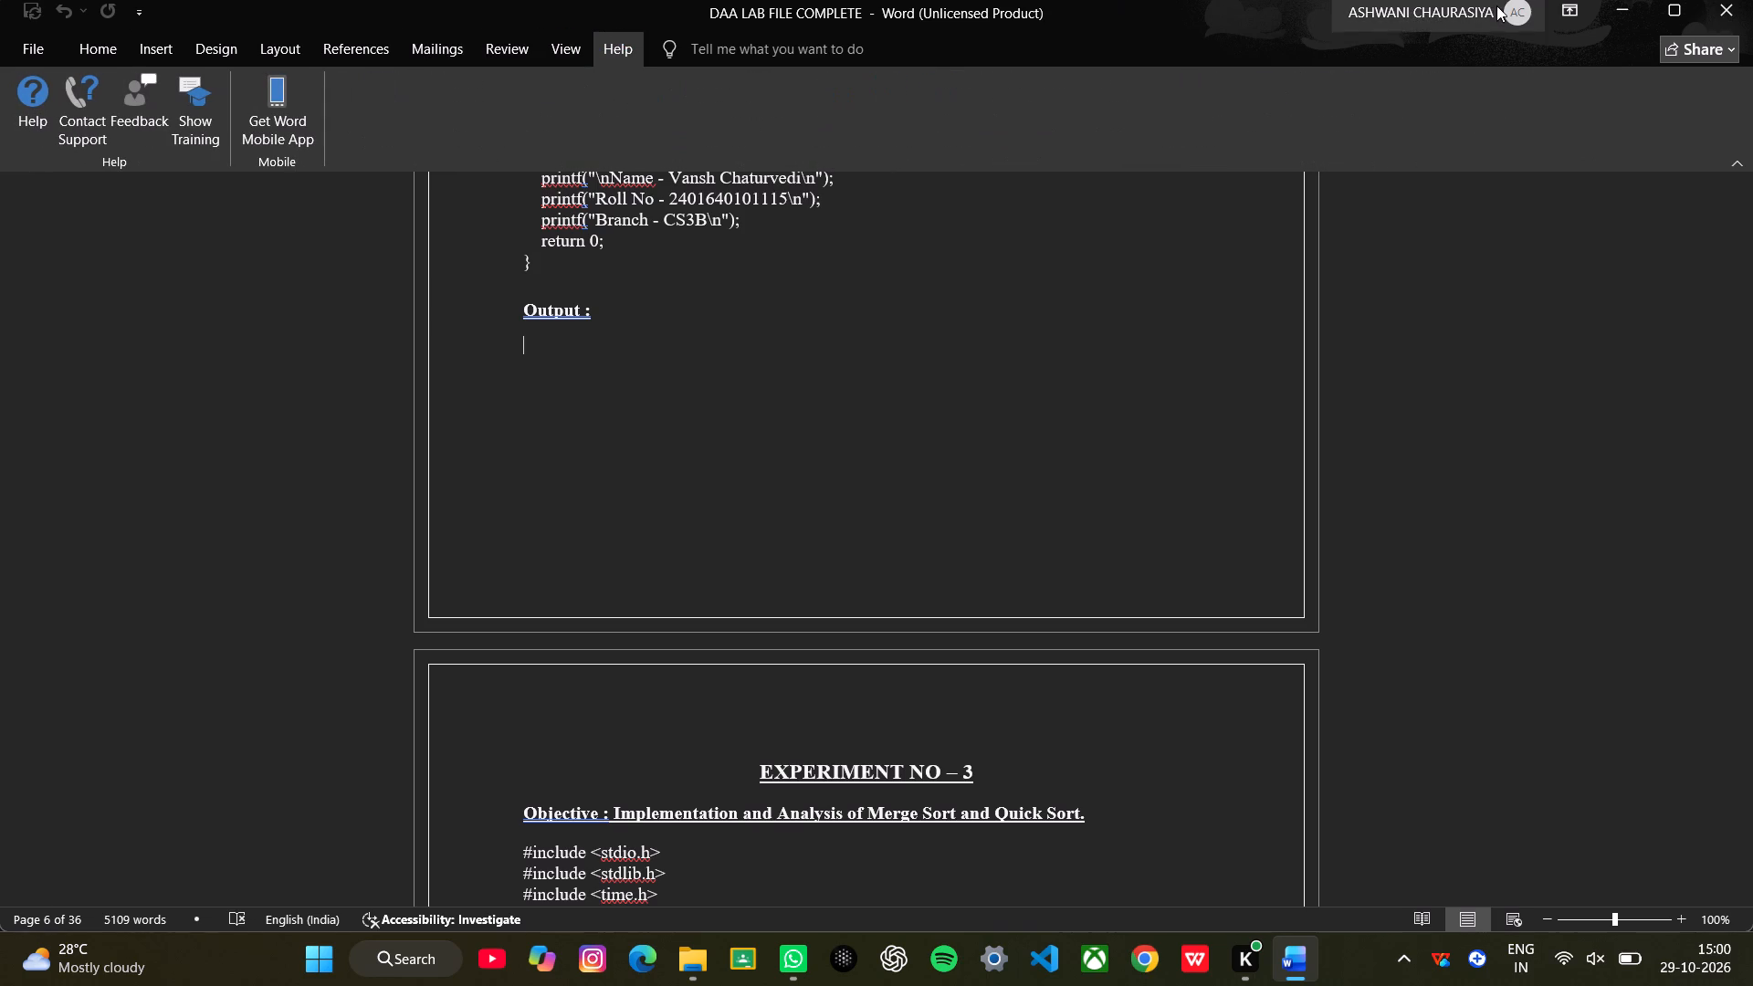
Close the DAA LAB FILE COMPLETE document.
left_click(1737, 18)
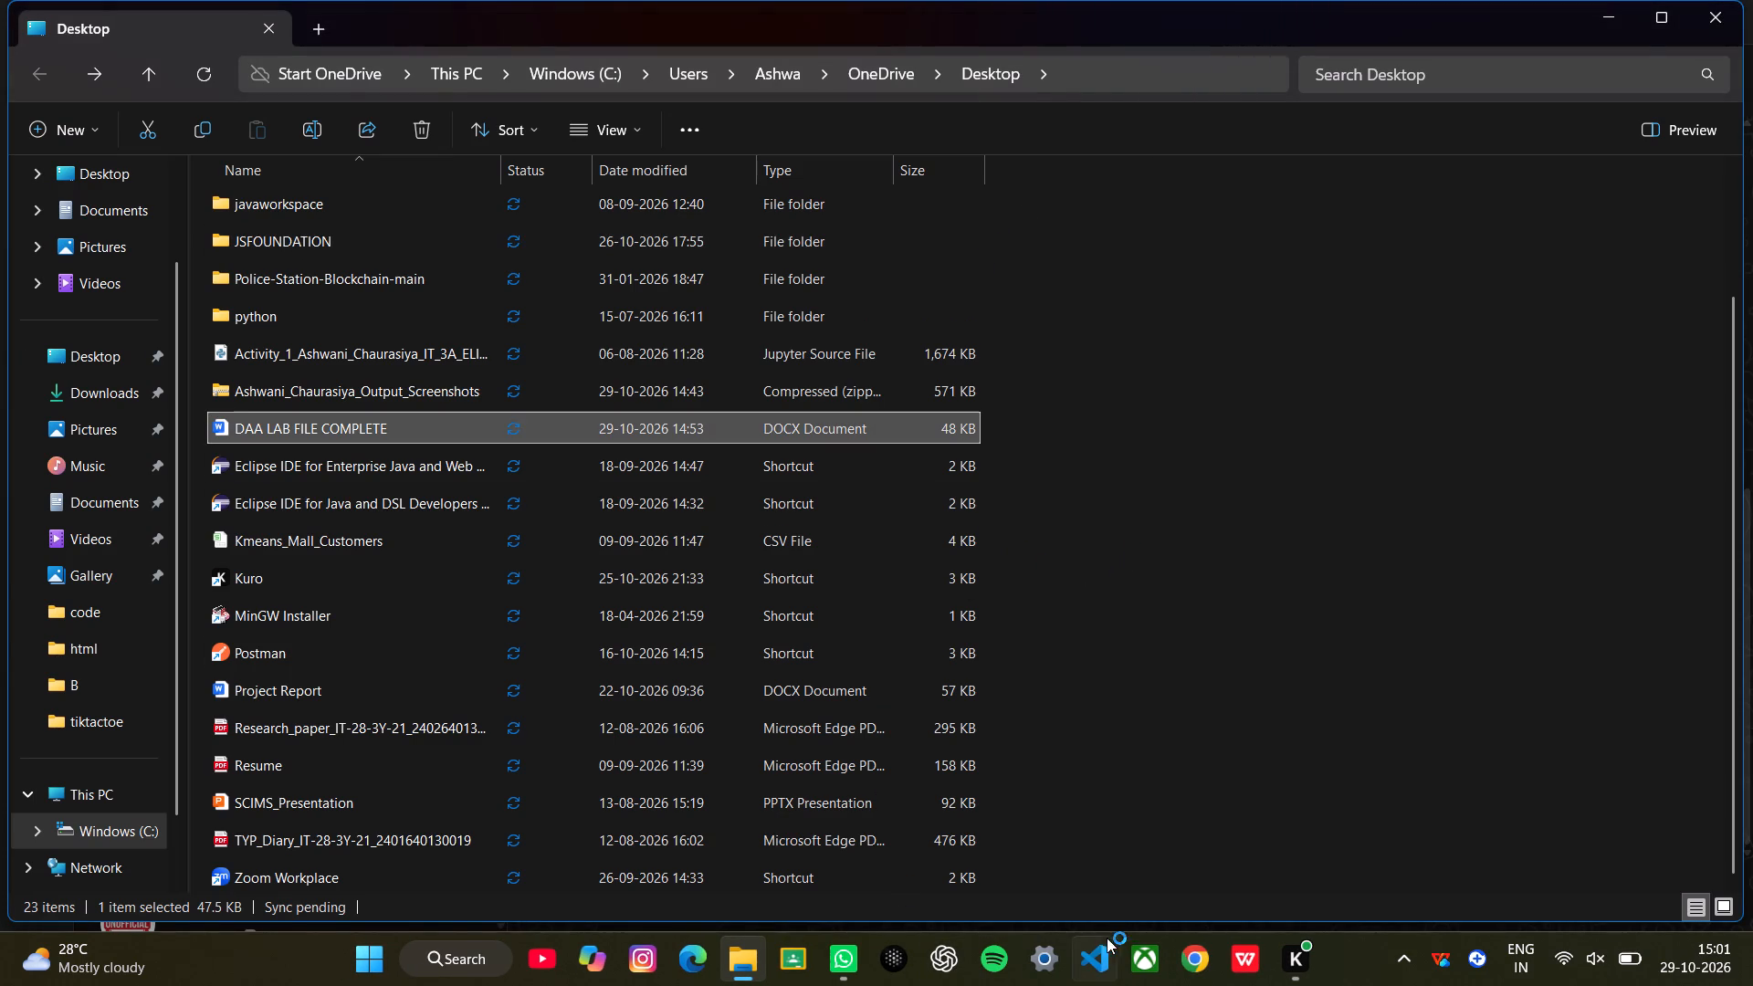
Switch to Chrome and search the web in a new tab for "word me file se image kaise add kare".
left_click(1199, 956)
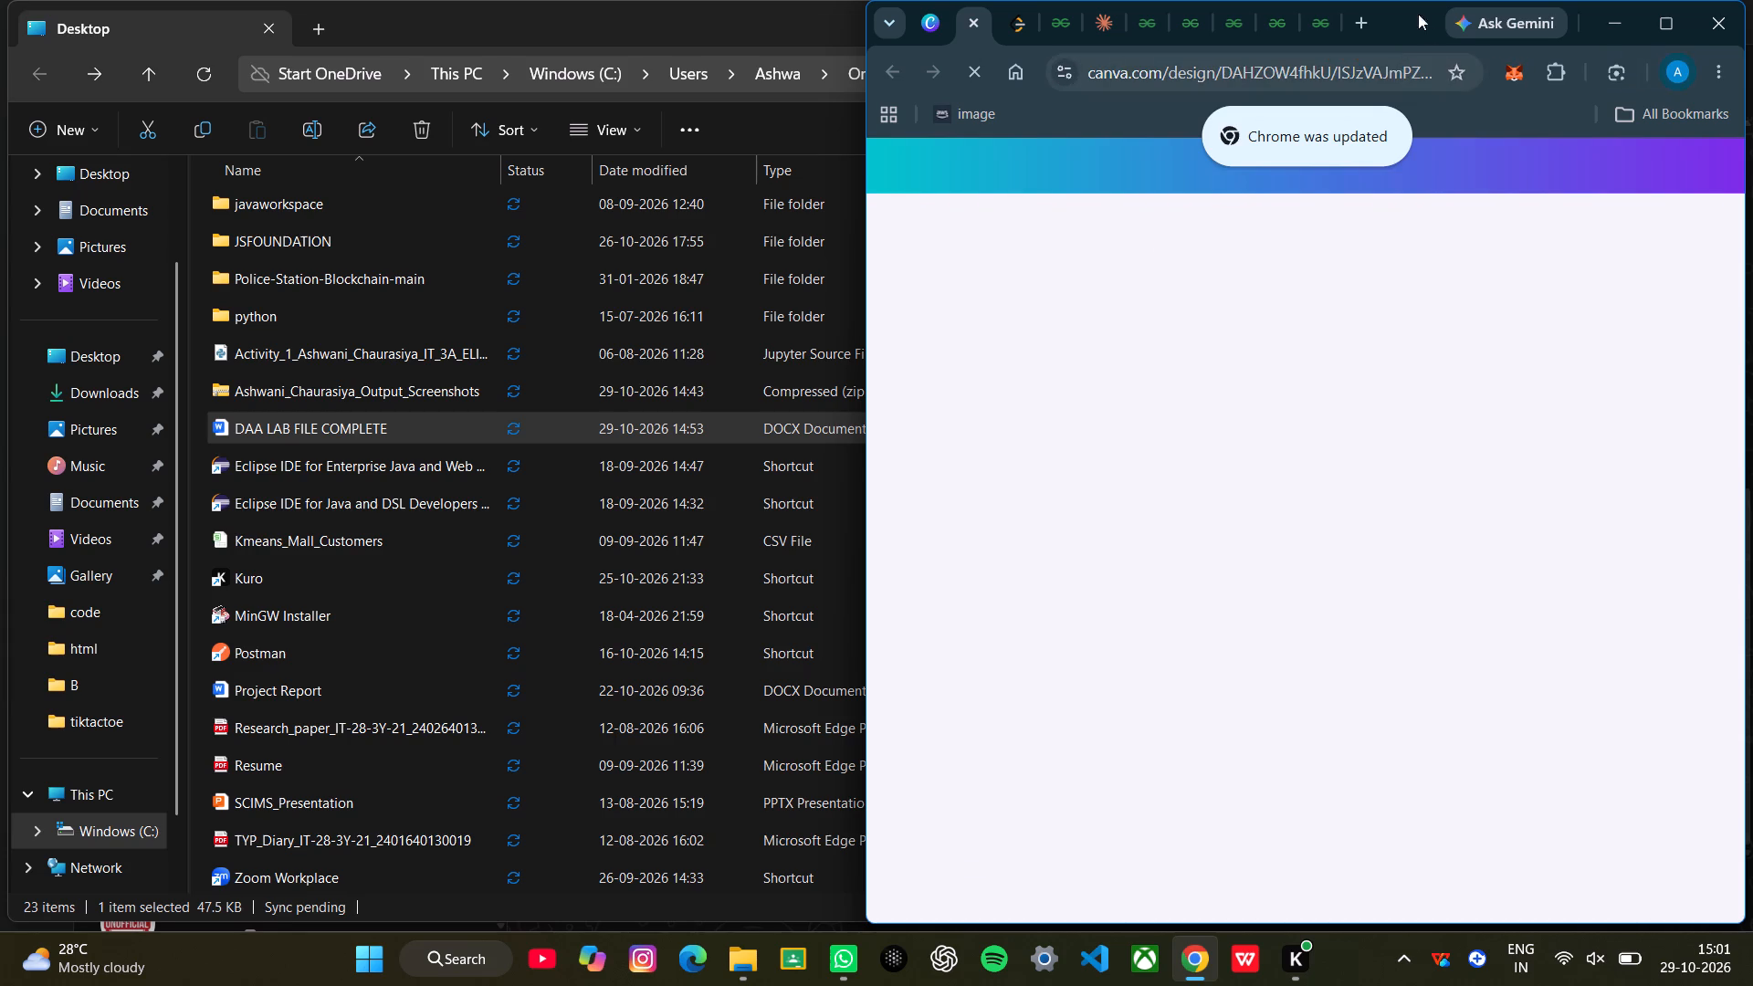
left_click(1347, 421)
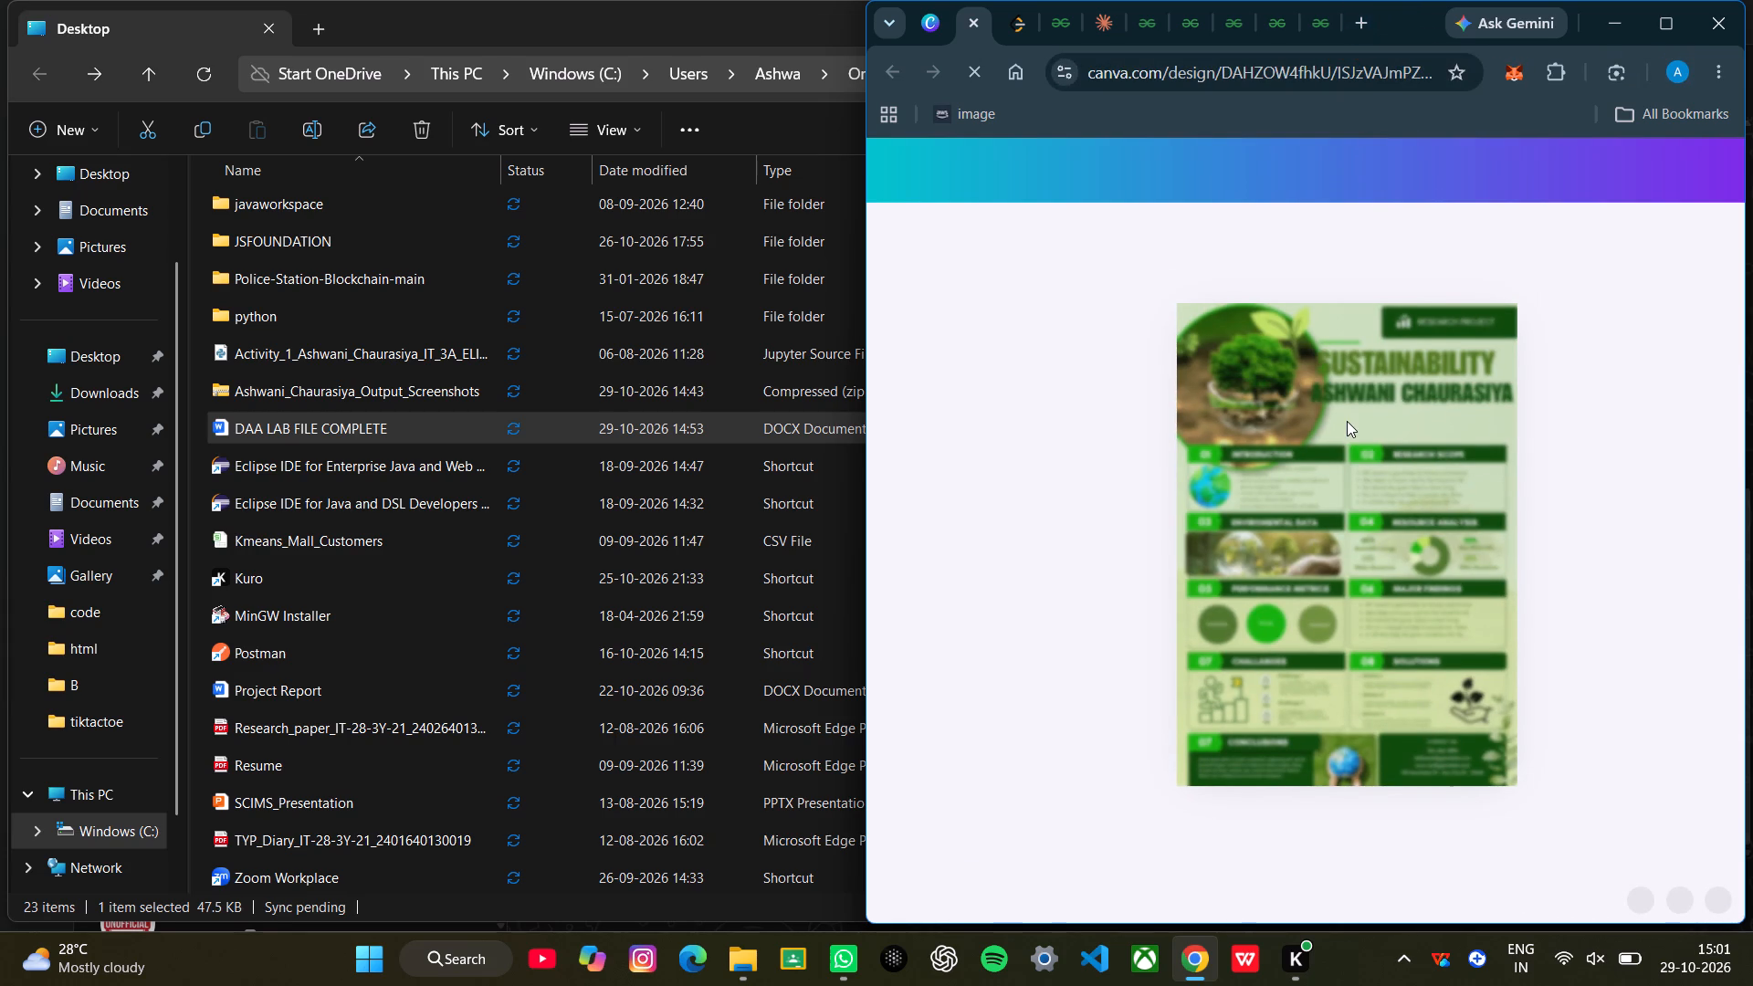
left_click(1388, 350)
left_click(1359, 24)
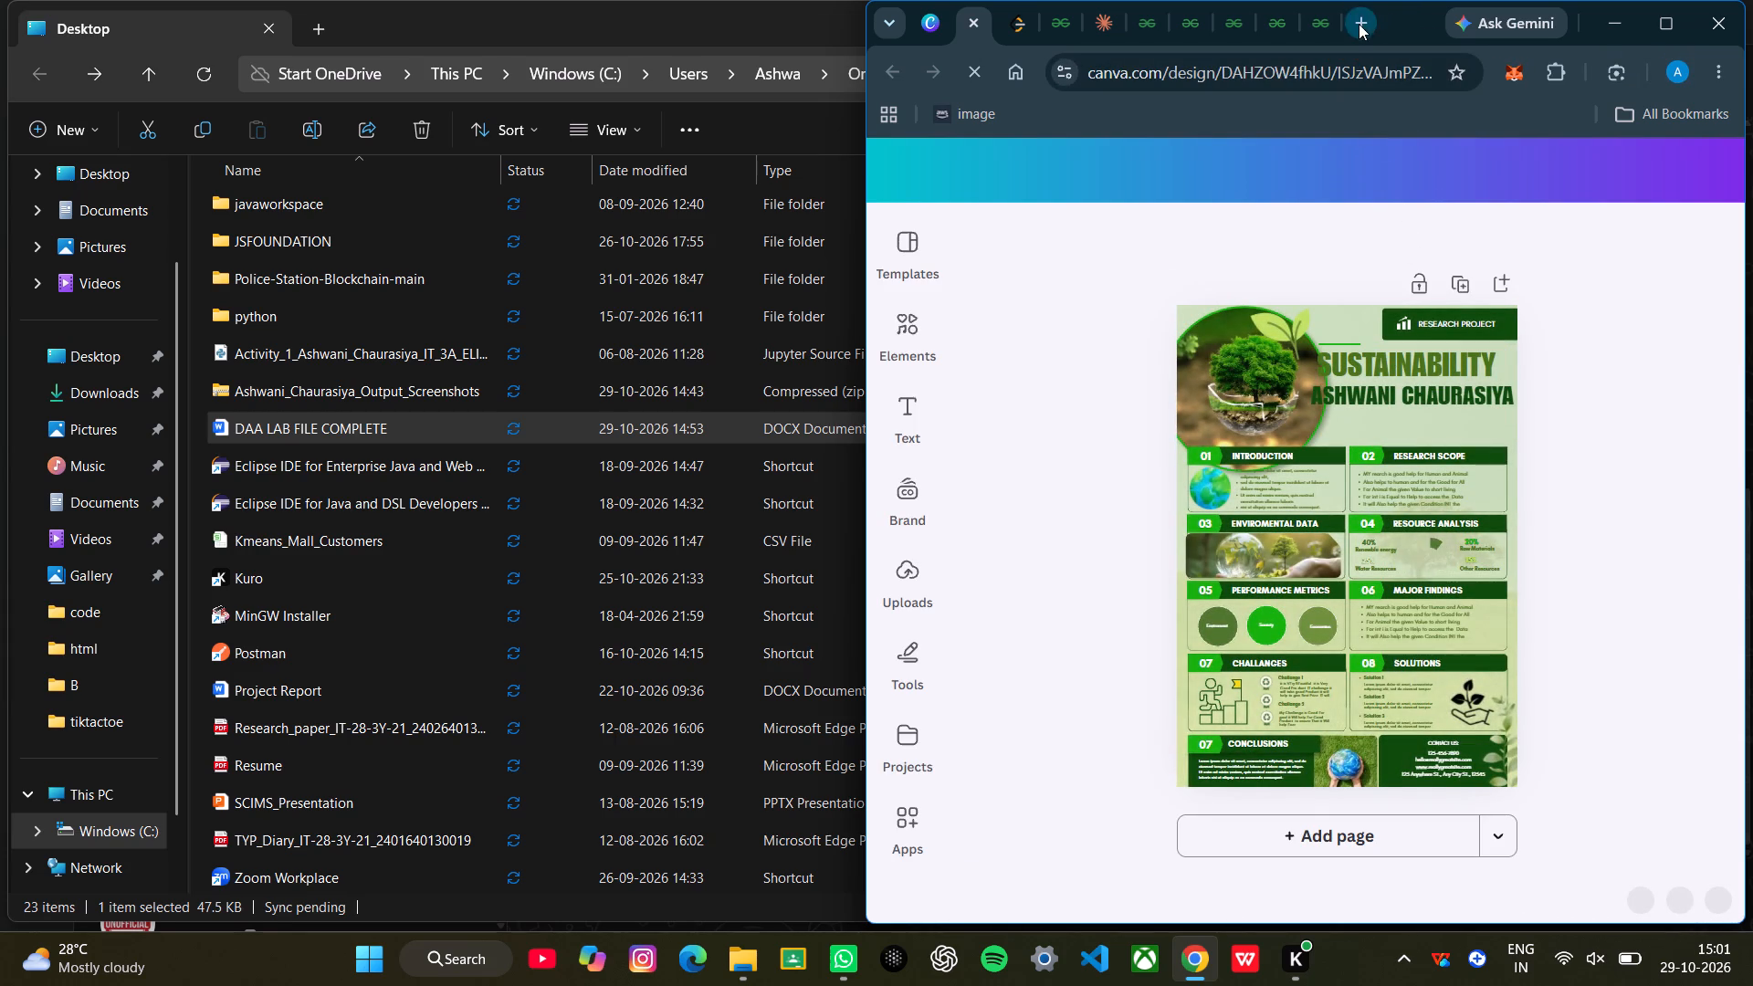
left_click(1181, 79)
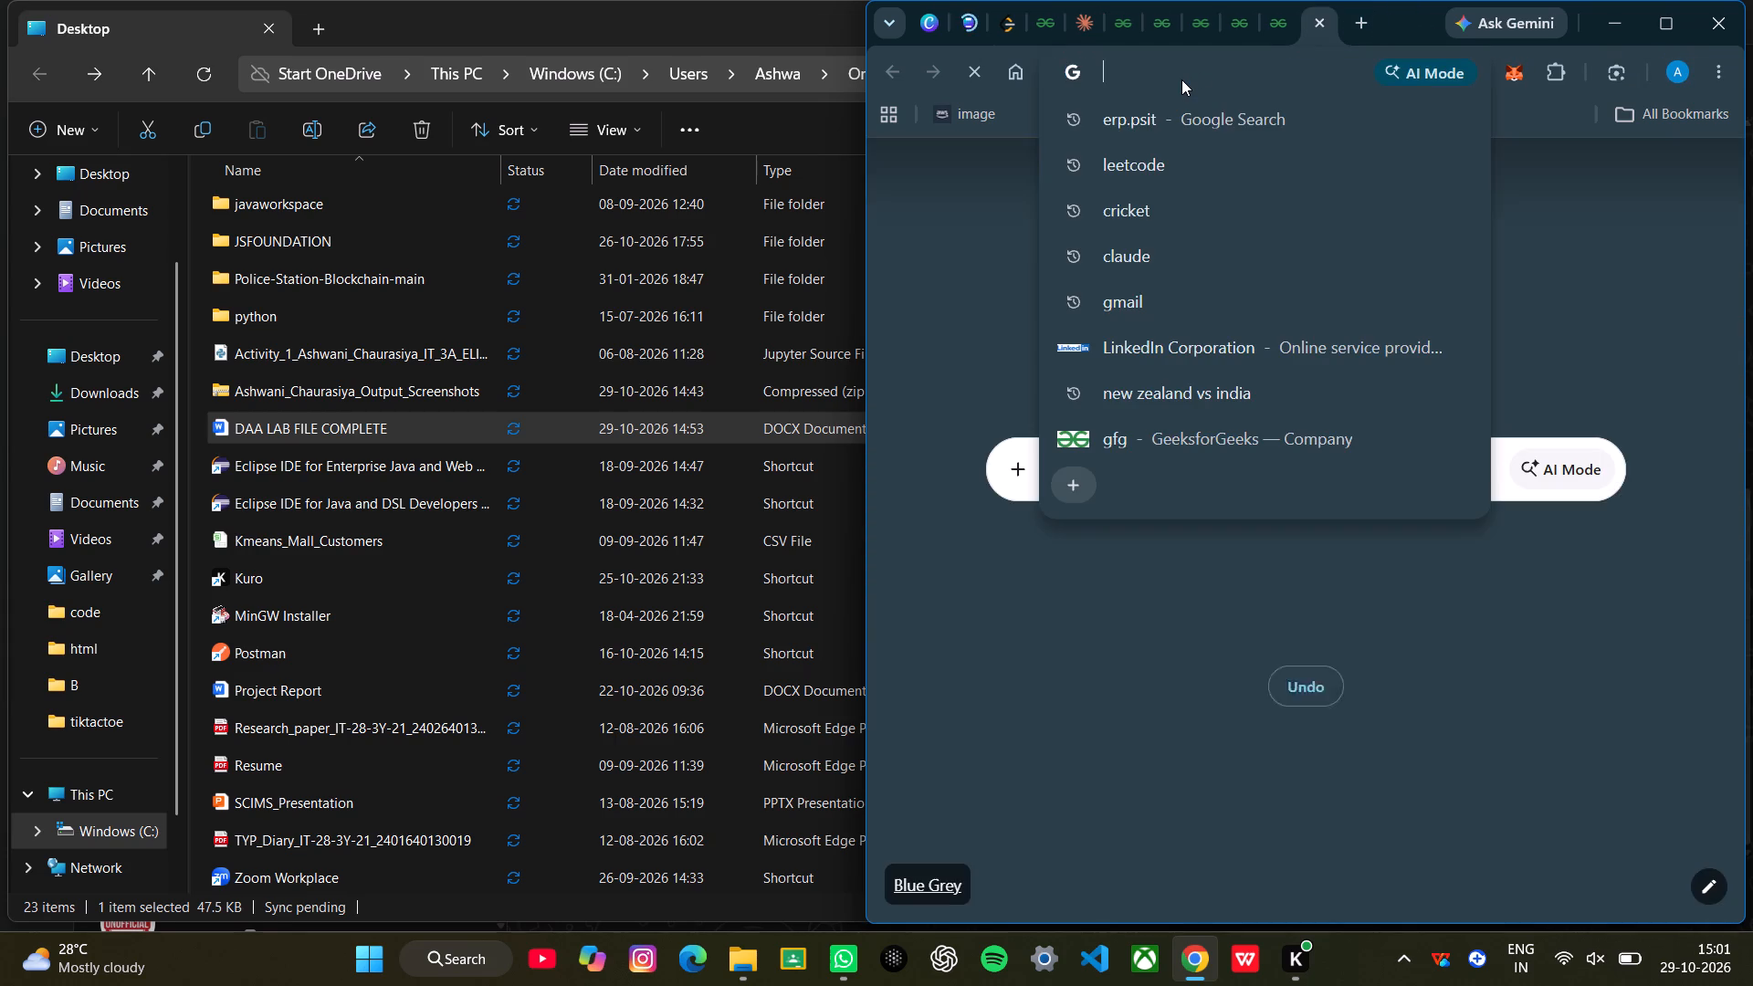
type("wi")
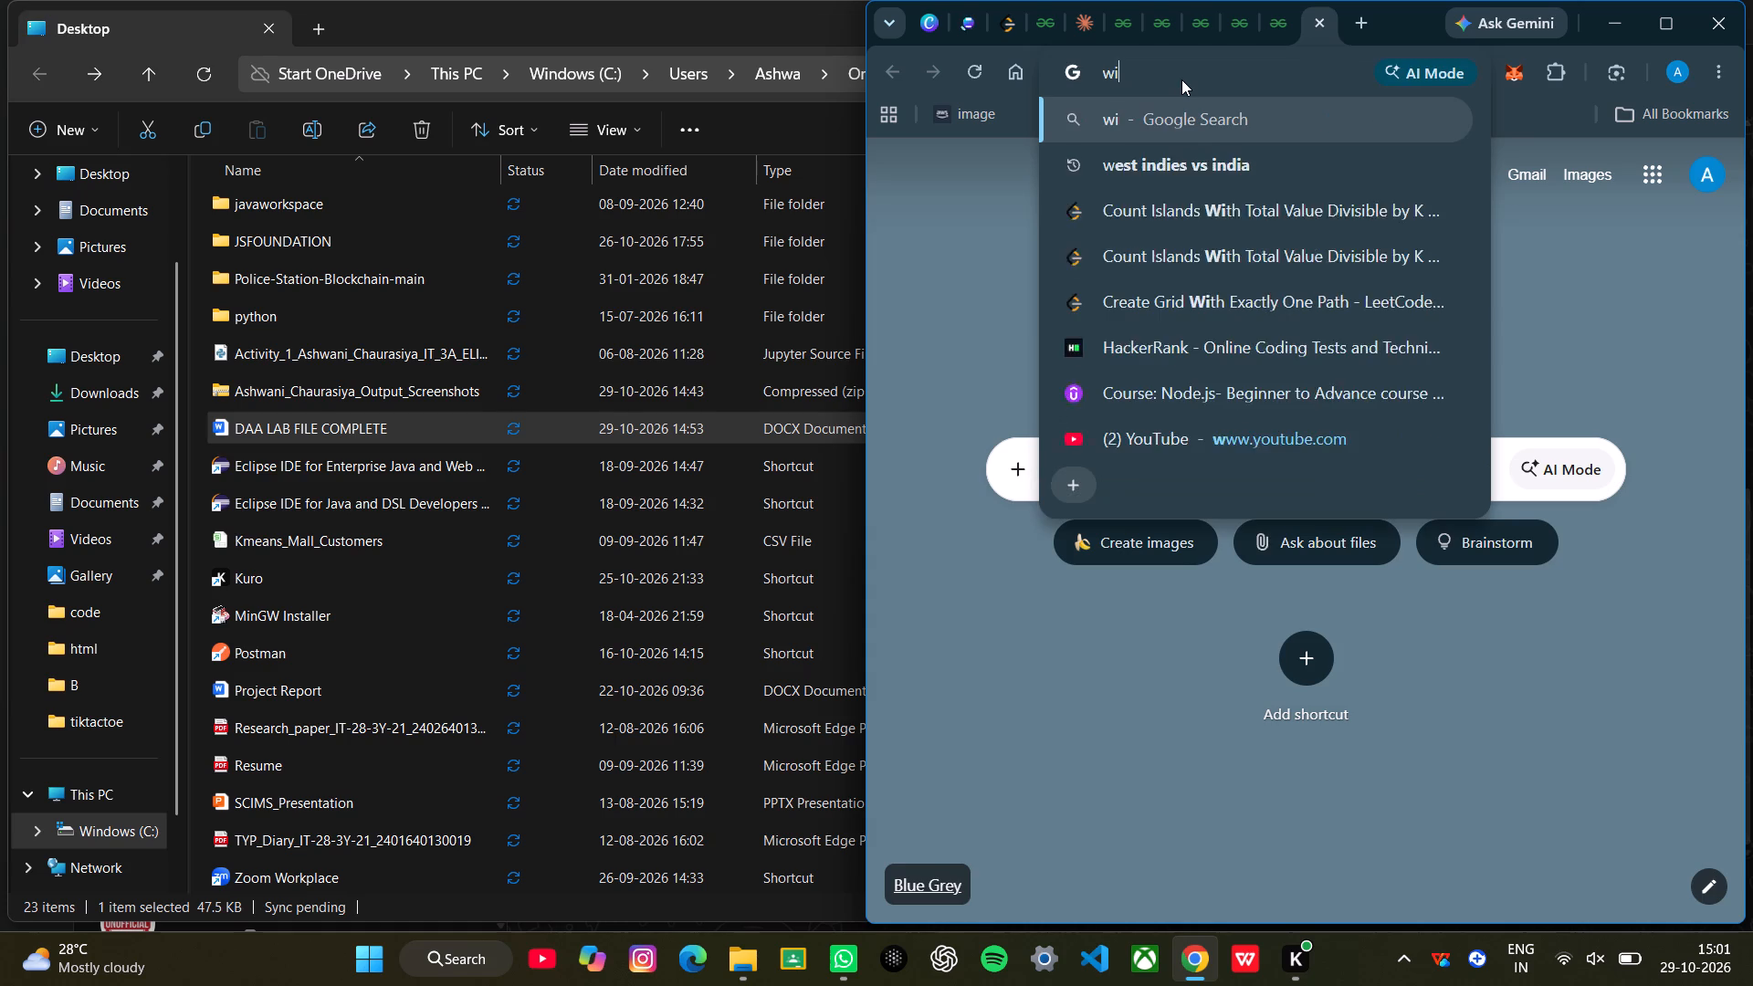
key("BackSpace")
type("ord me filese")
key("space")
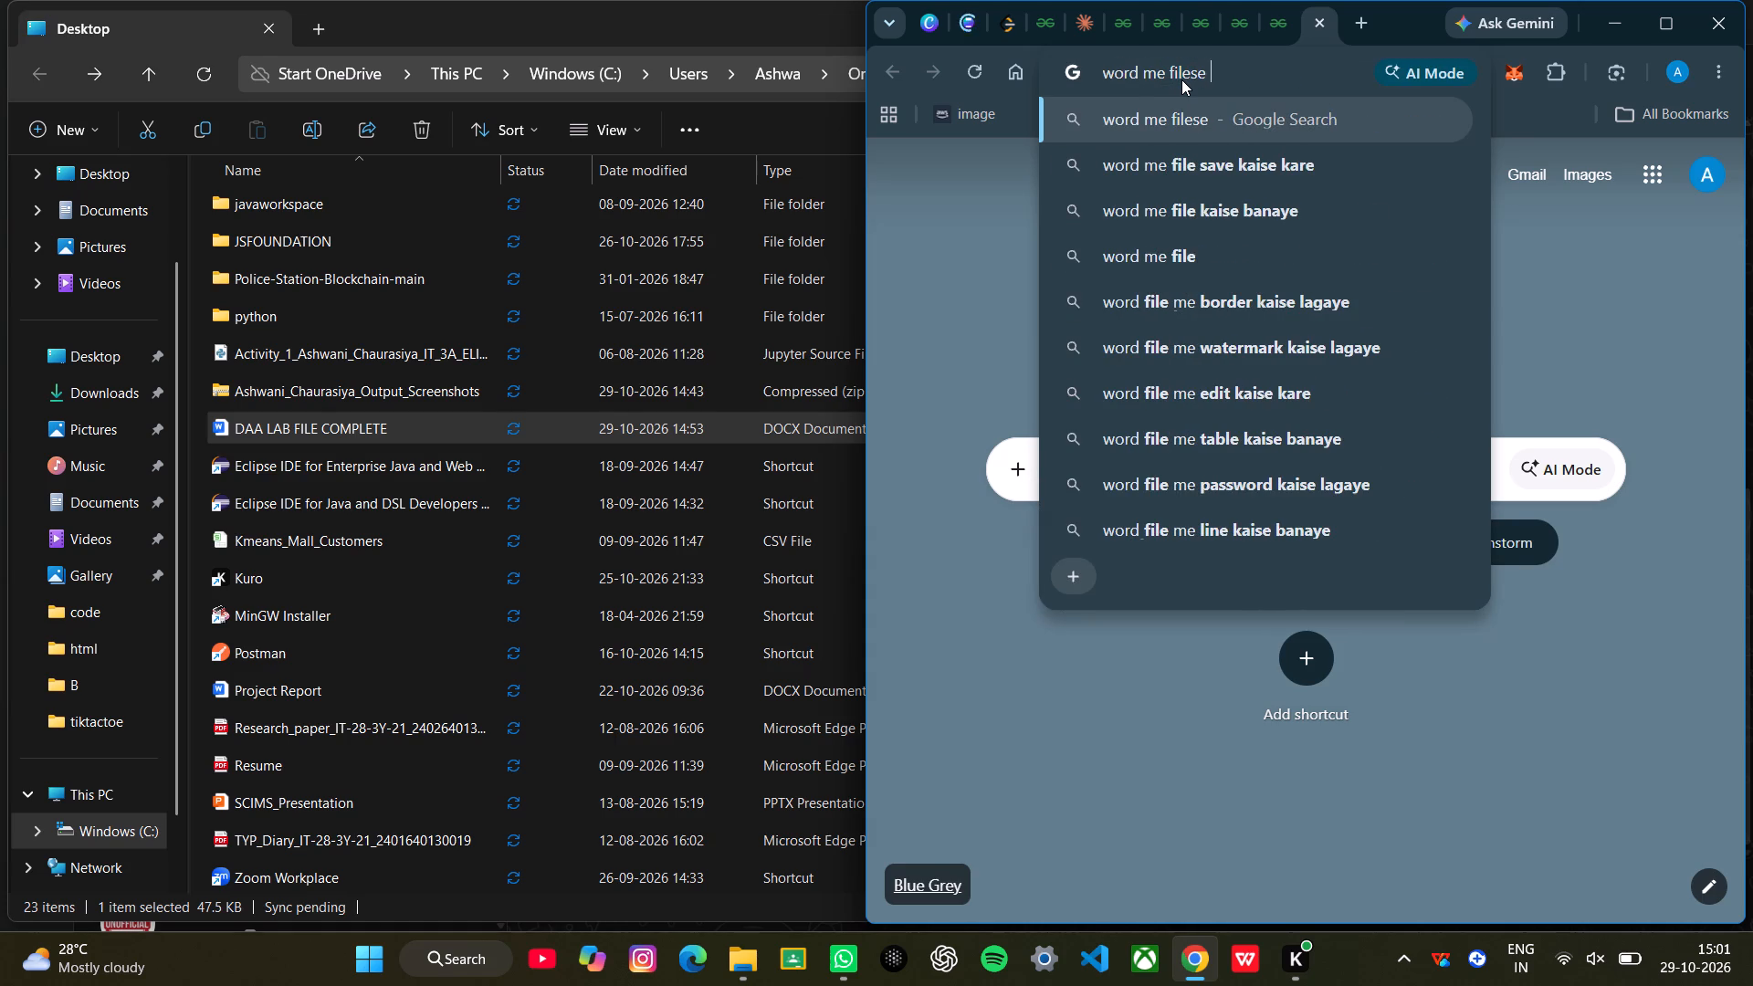
key("Left")
key("Left")
key("Left")
key("space")
key("Right")
key("Right")
key("Right")
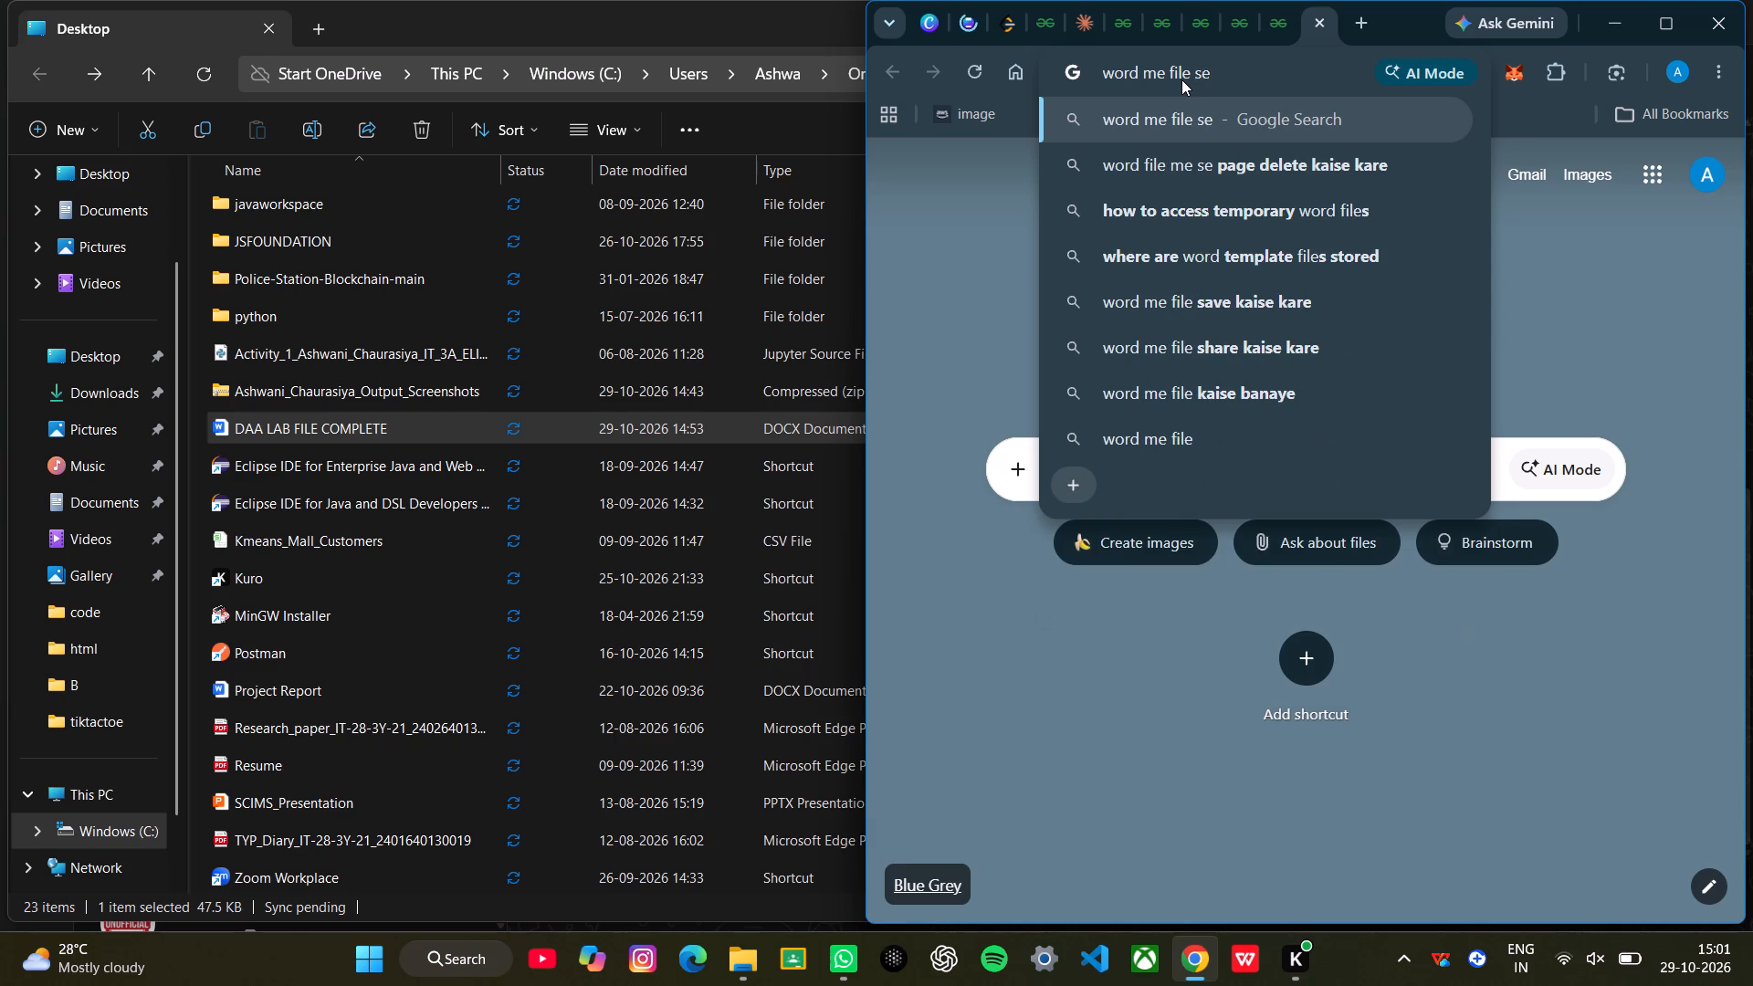
type("image")
key("space")
type("kaise add")
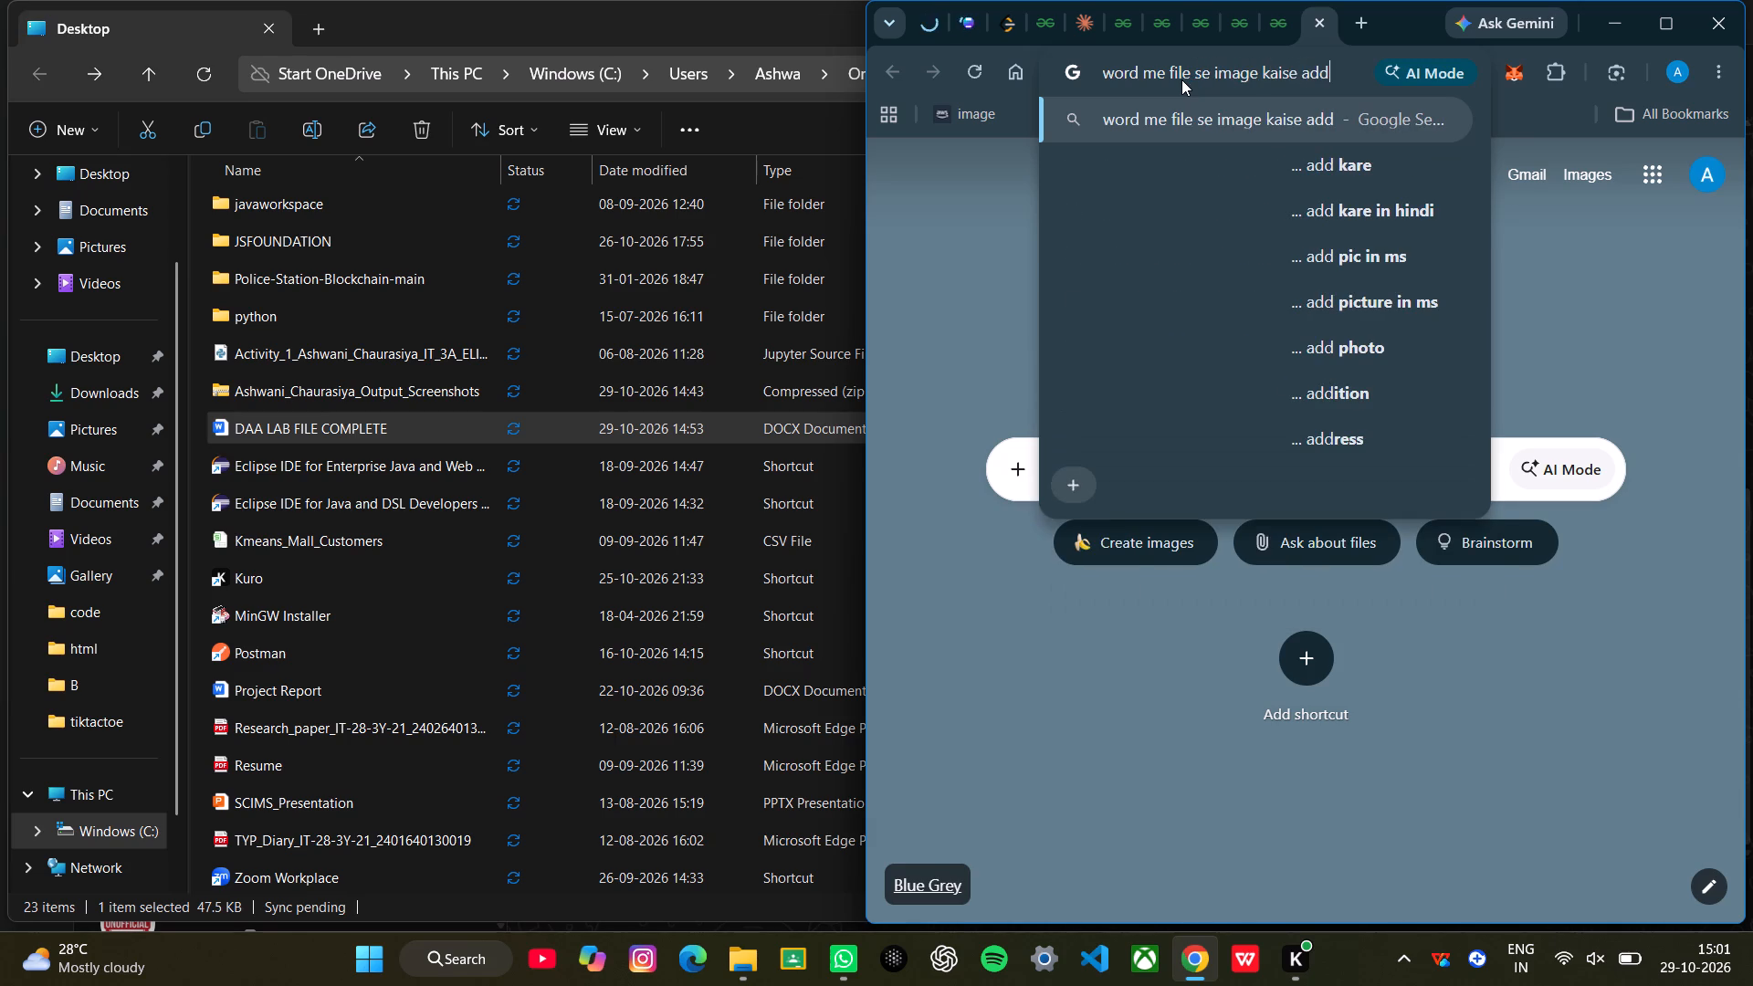
key("space")
left_click(1307, 179)
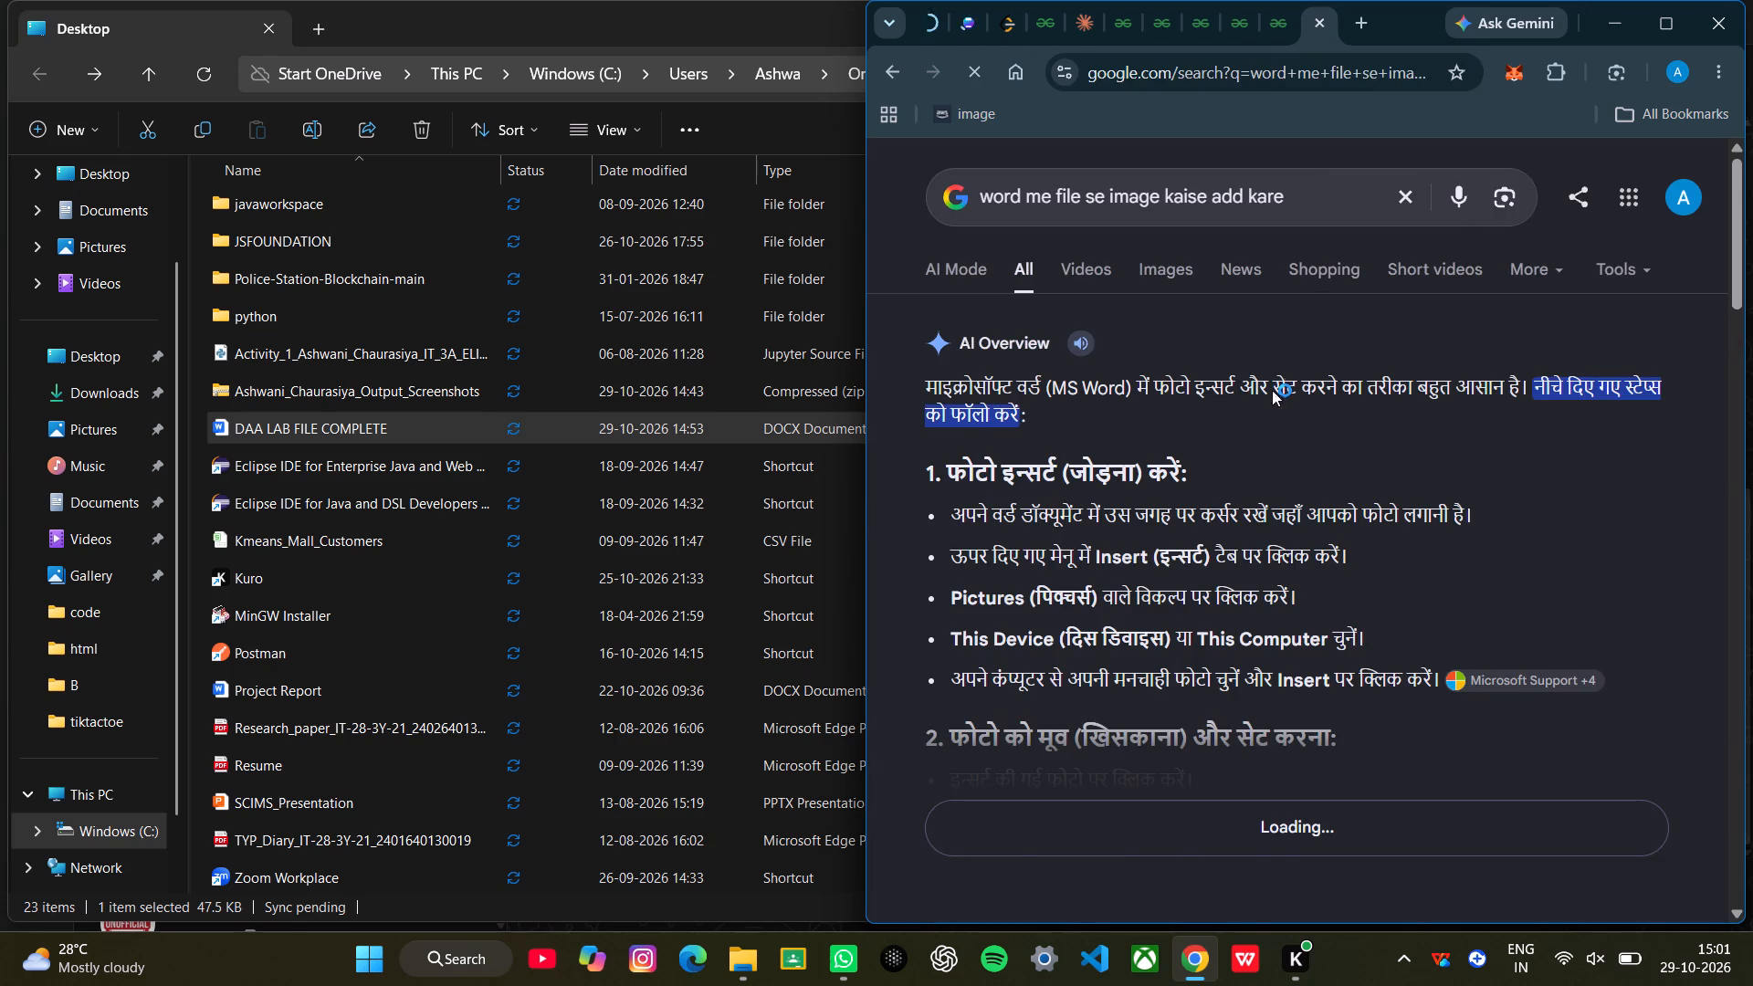
Read the AI Overview instructions on inserting and positioning a photo in Word, and minimise the browser.
scroll(1241, 425, "down", 1)
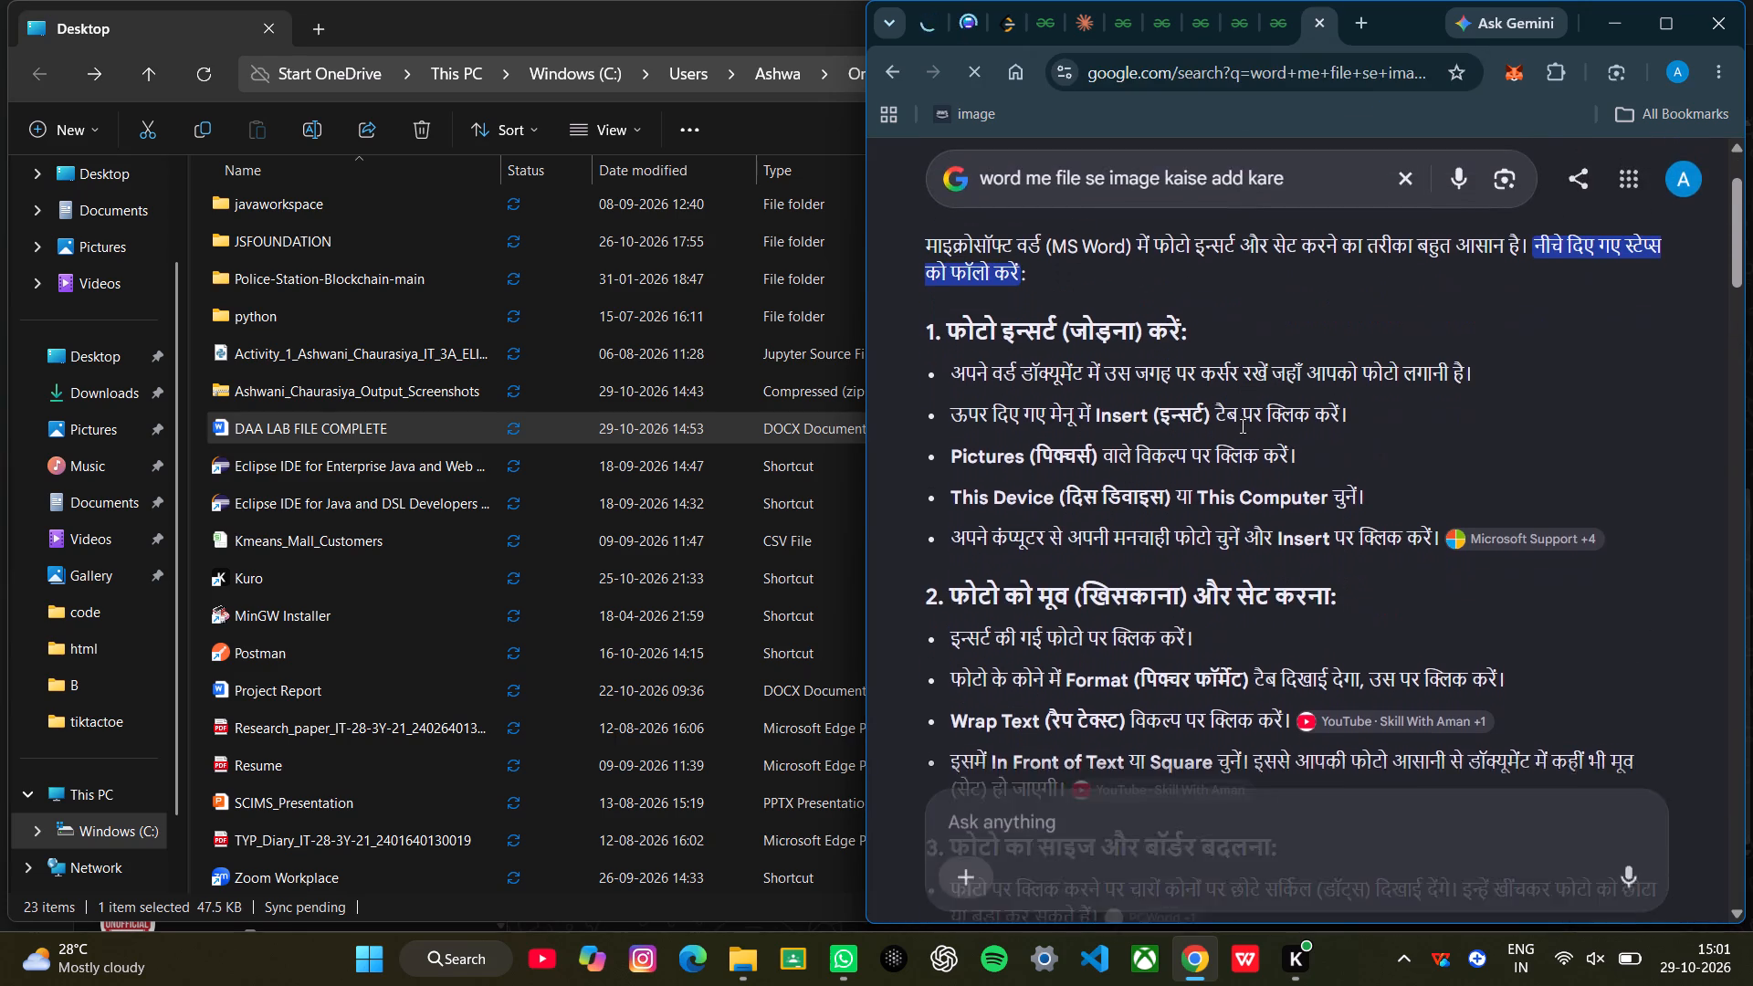
scroll(1241, 425, "down", 1)
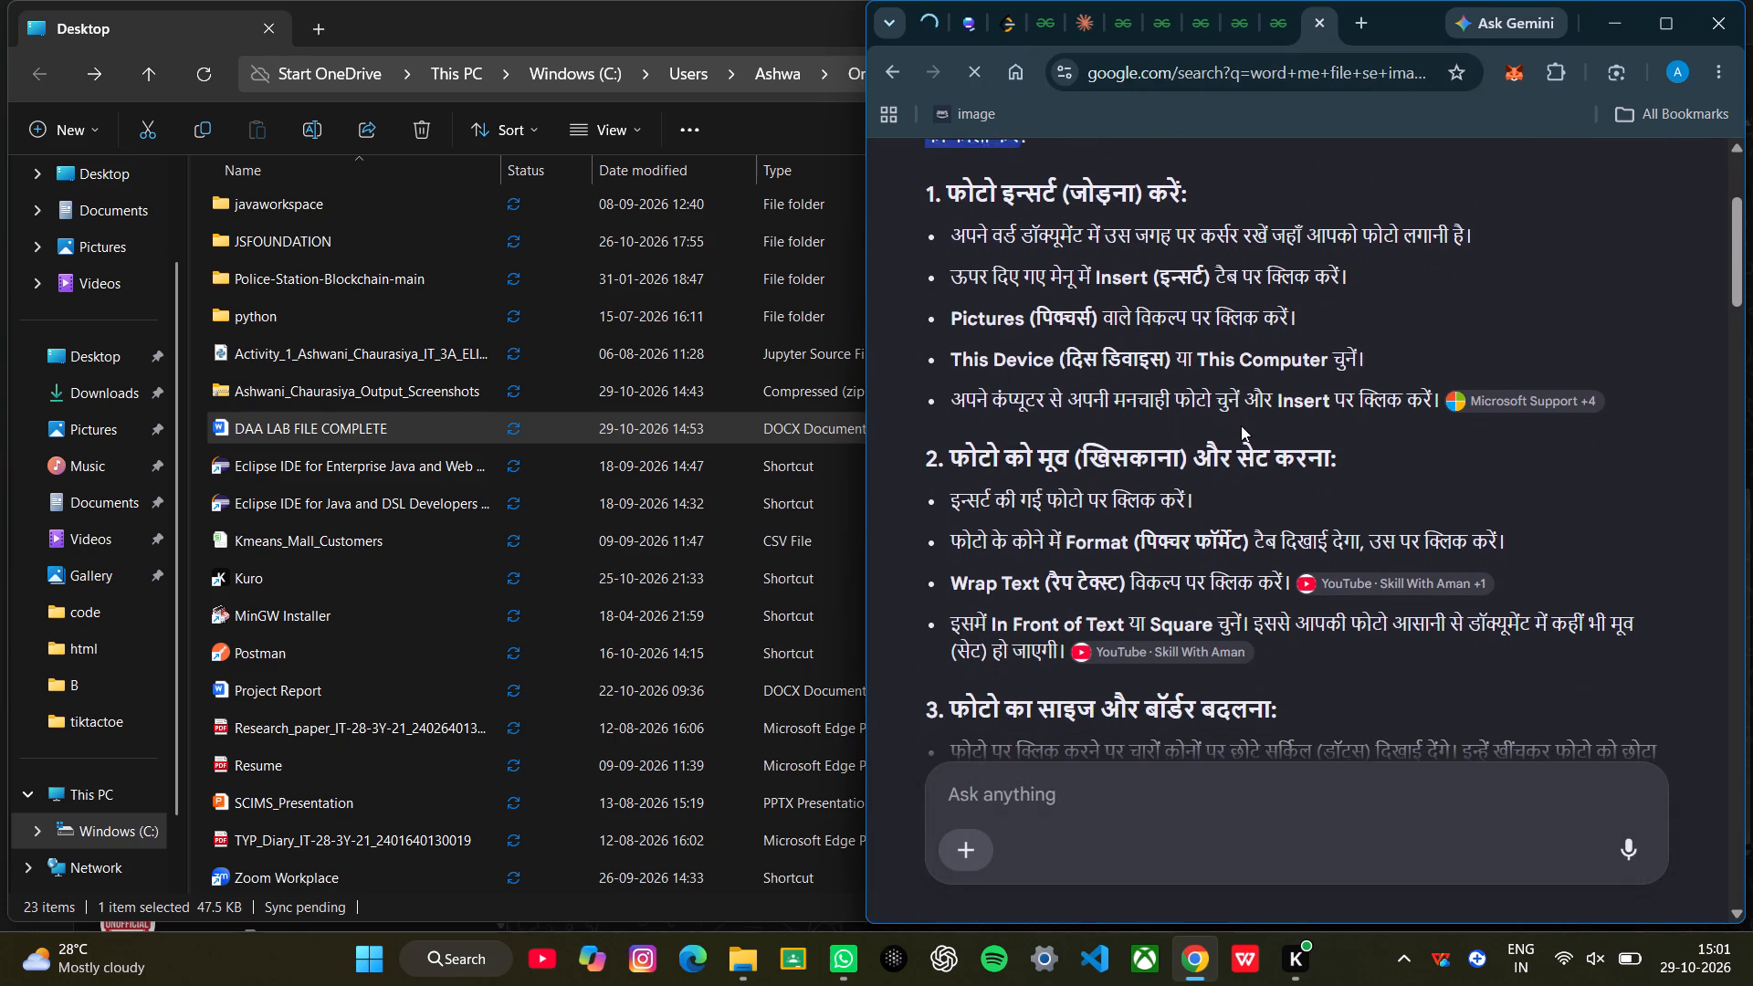
scroll(1241, 425, "down", 3)
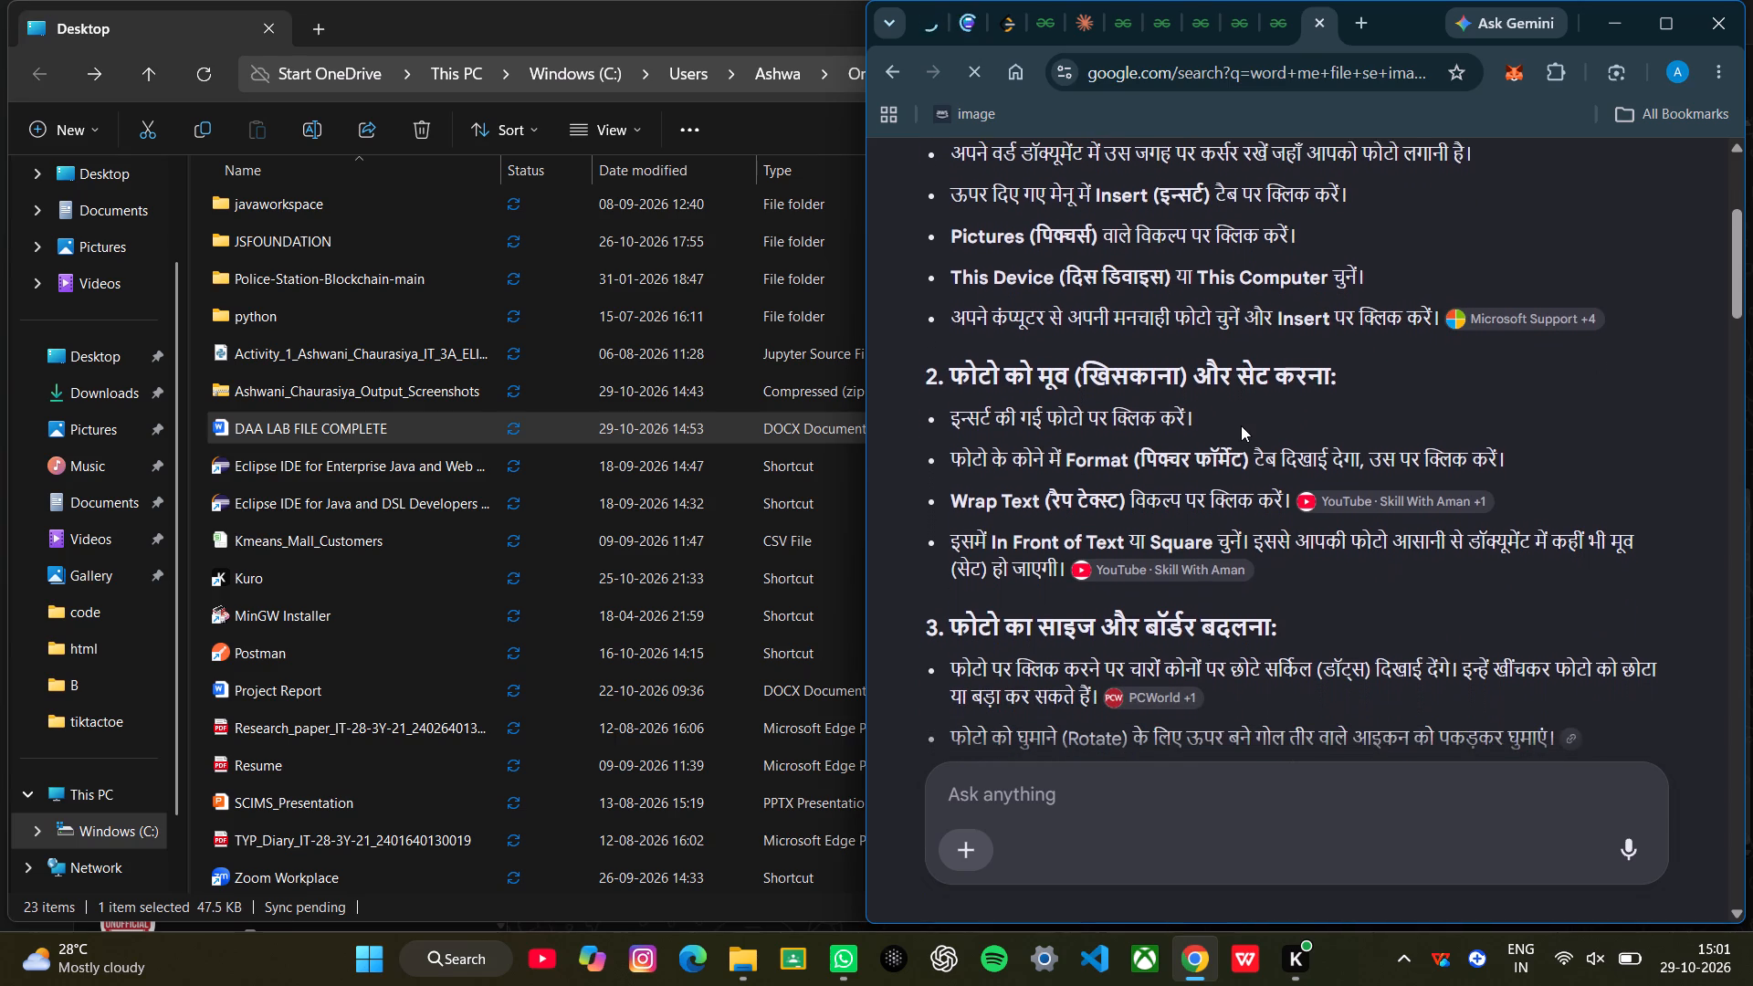
scroll(1241, 425, "down", 1)
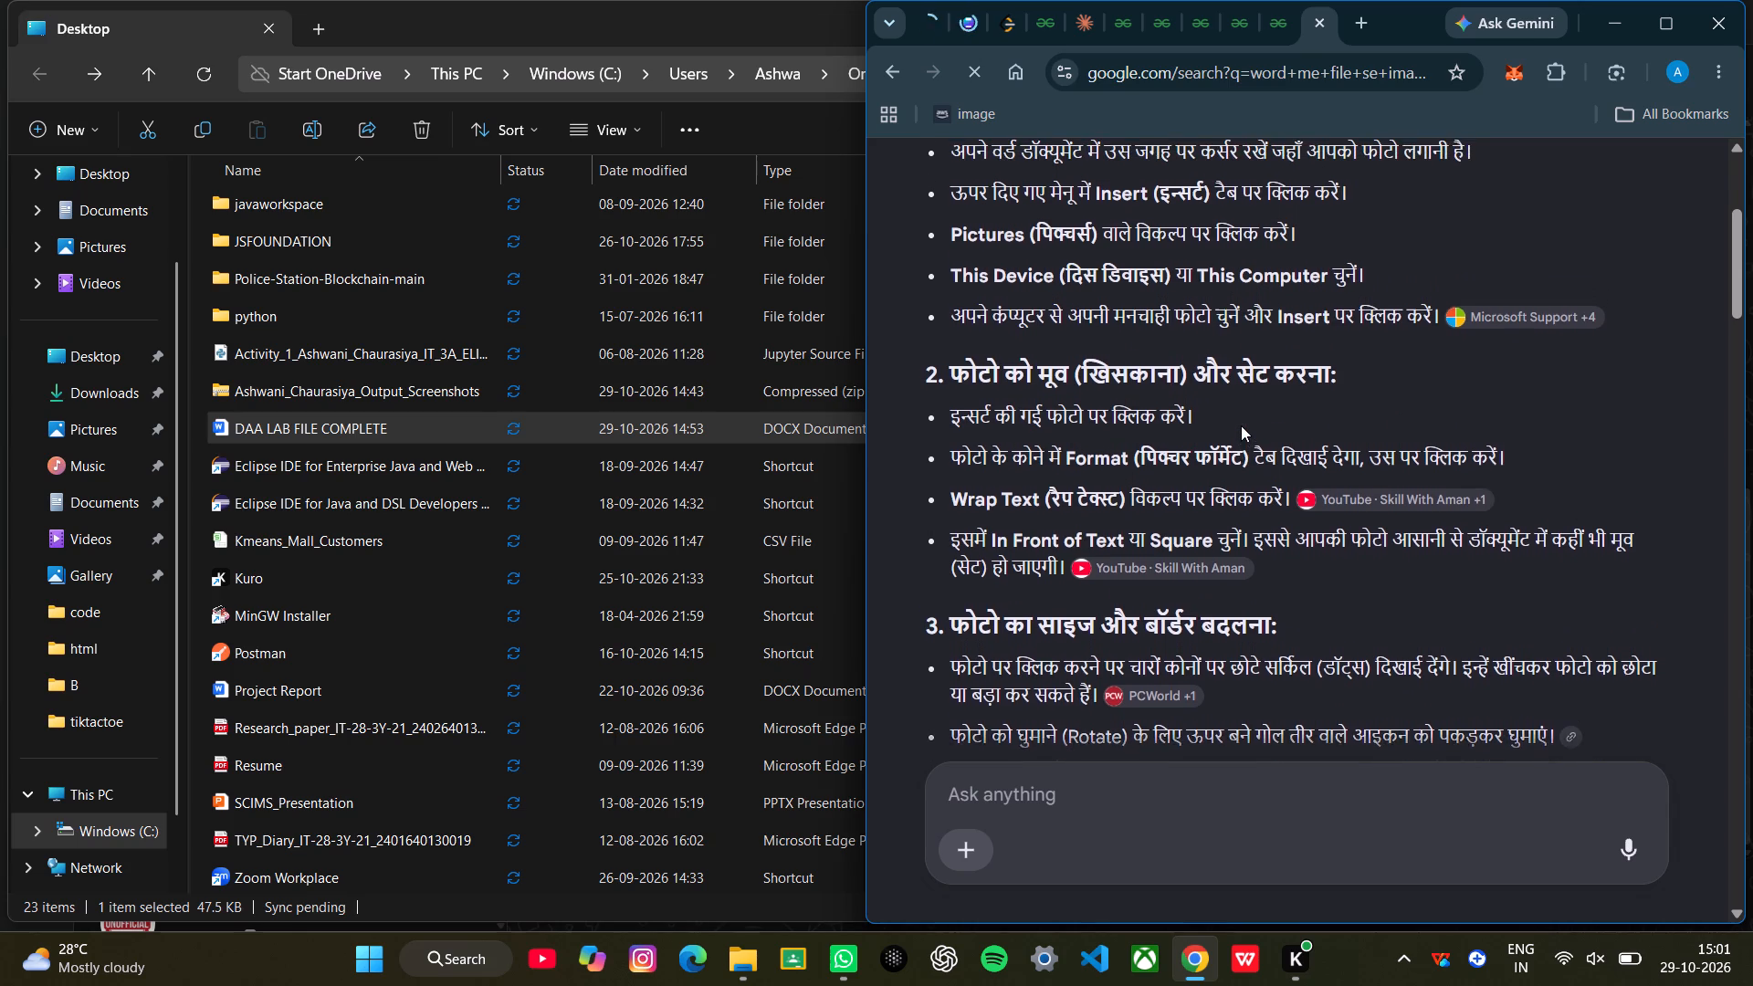
scroll(1241, 425, "up", 1)
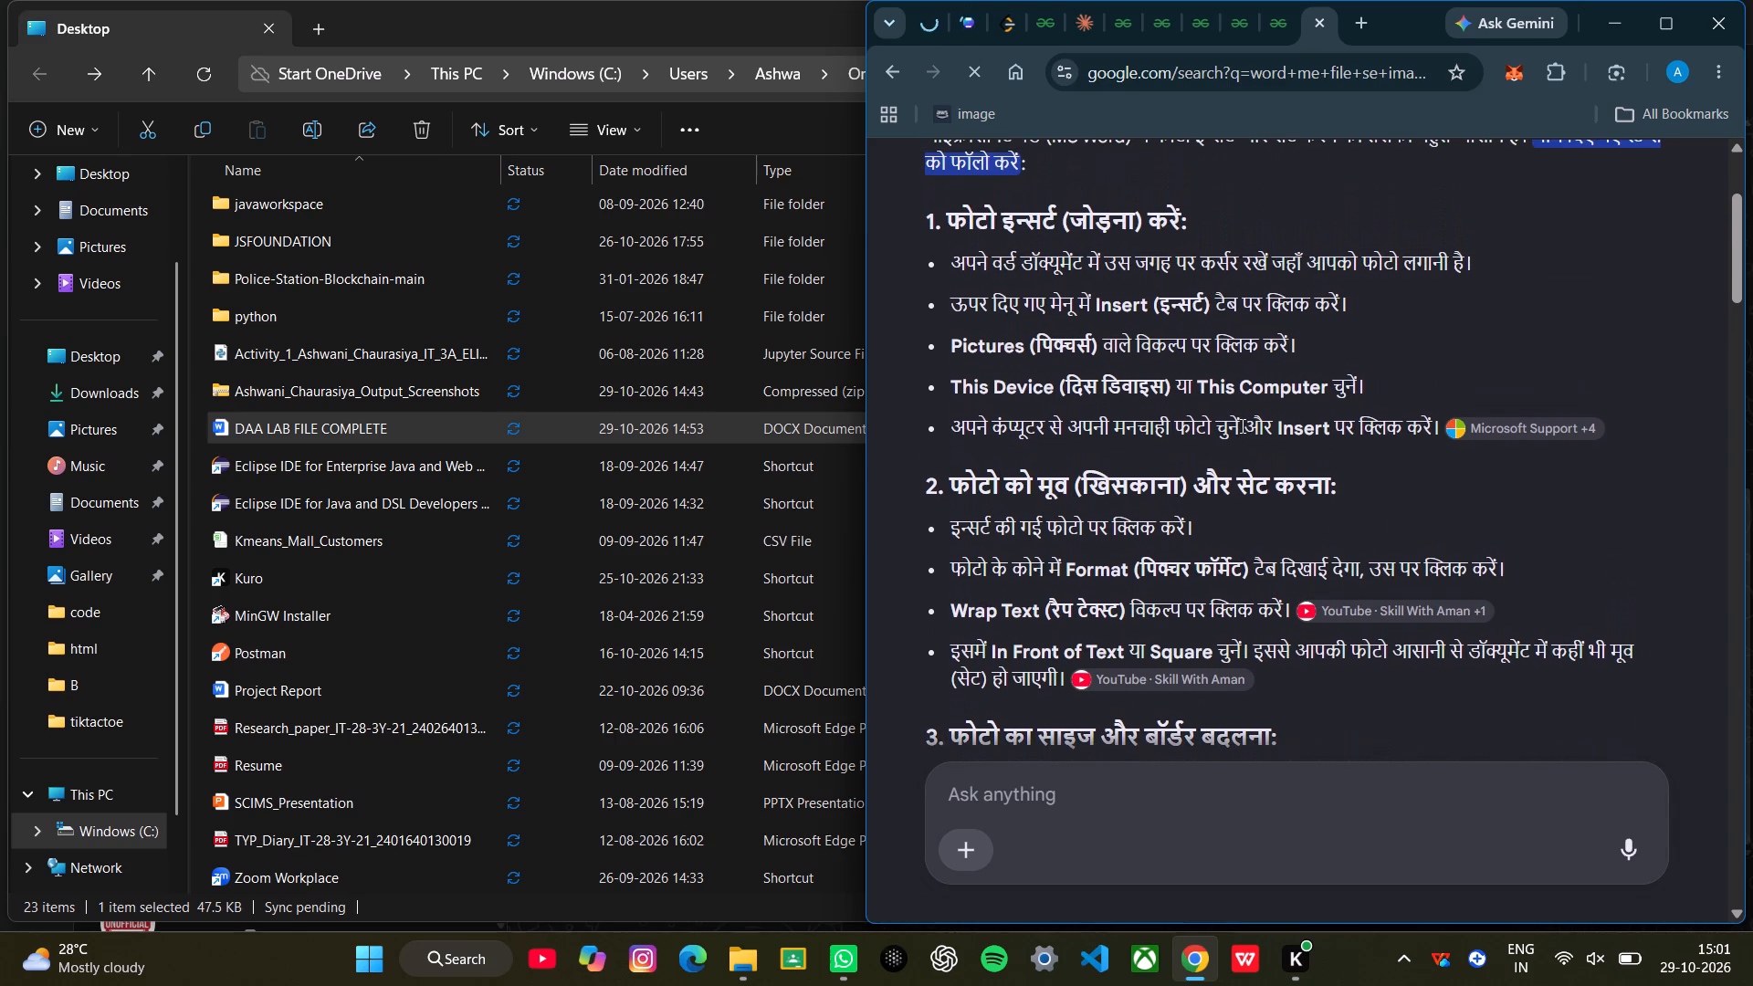
scroll(1241, 425, "up", 1)
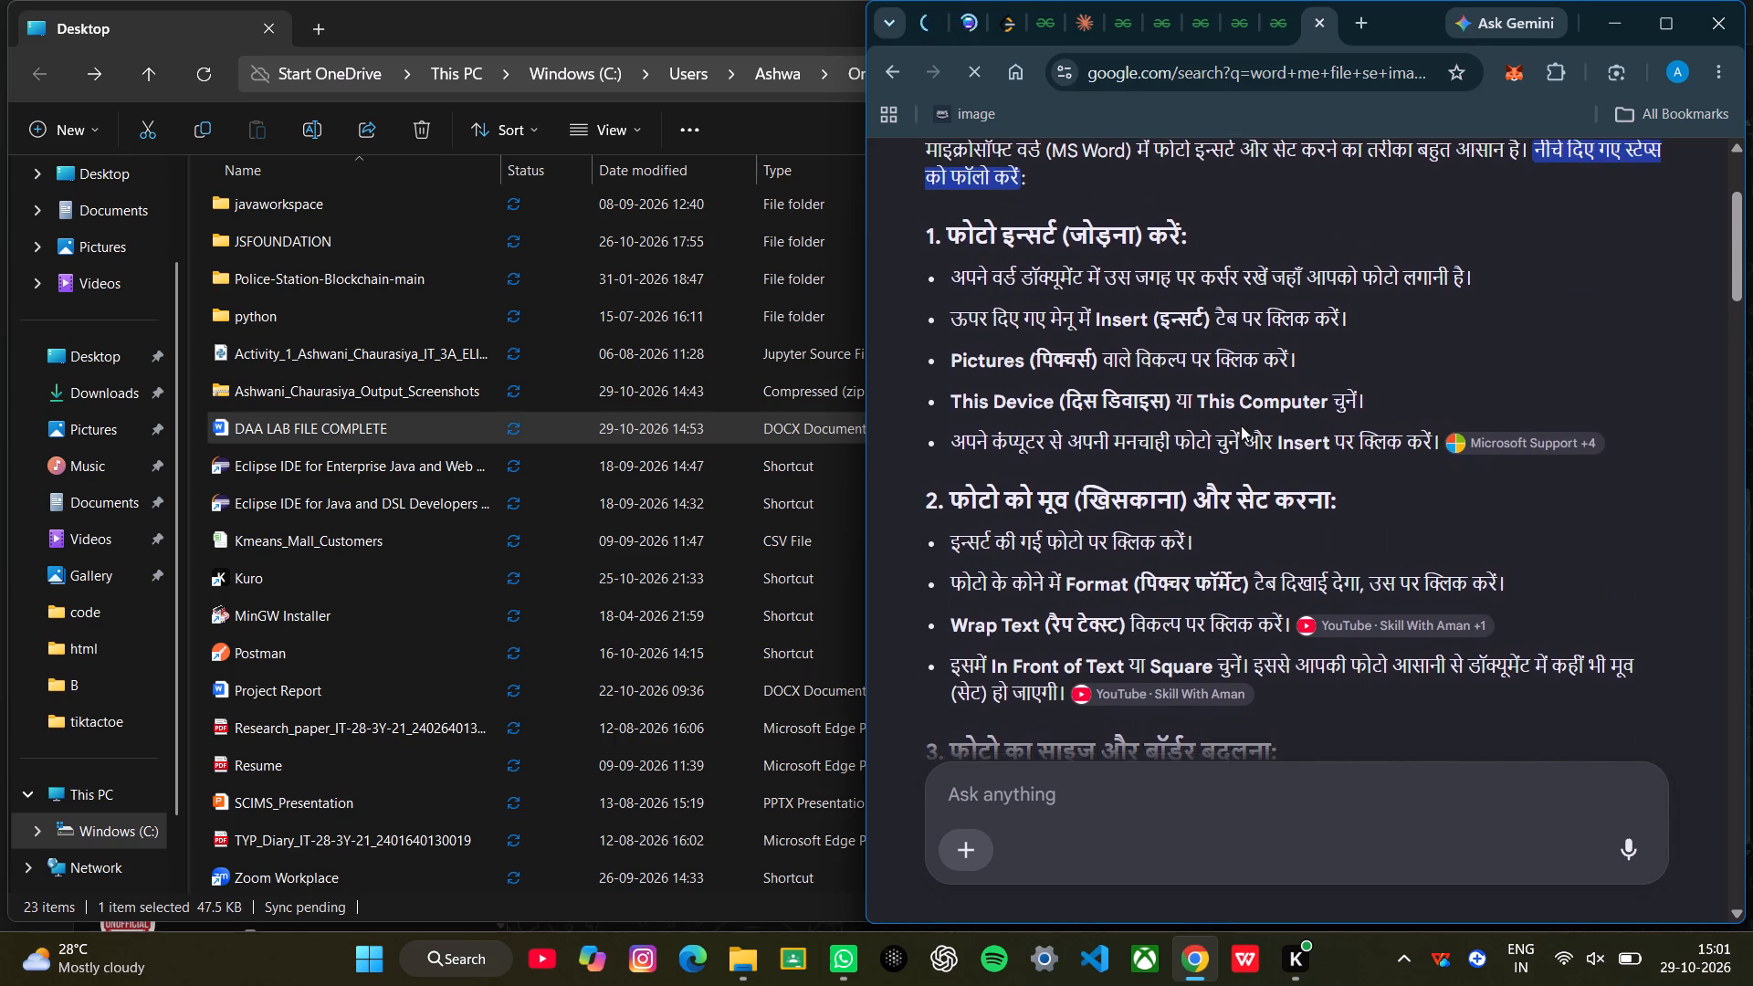
scroll(1241, 425, "up", 2)
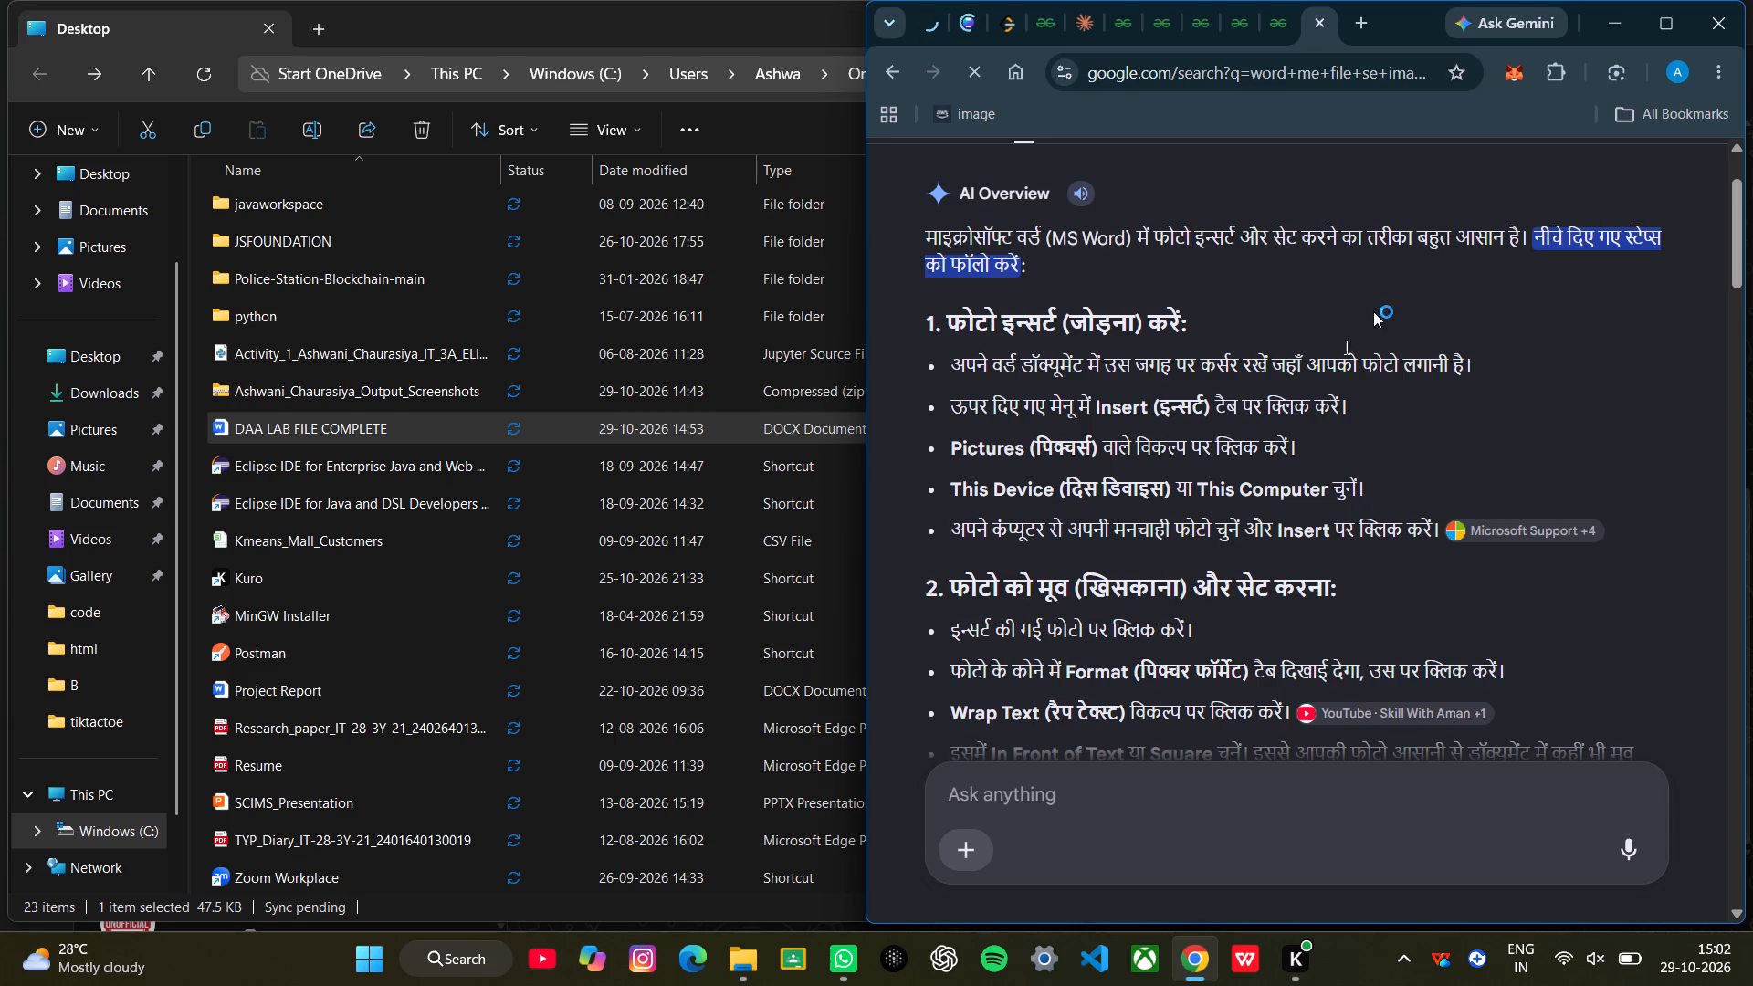
left_click(1609, 28)
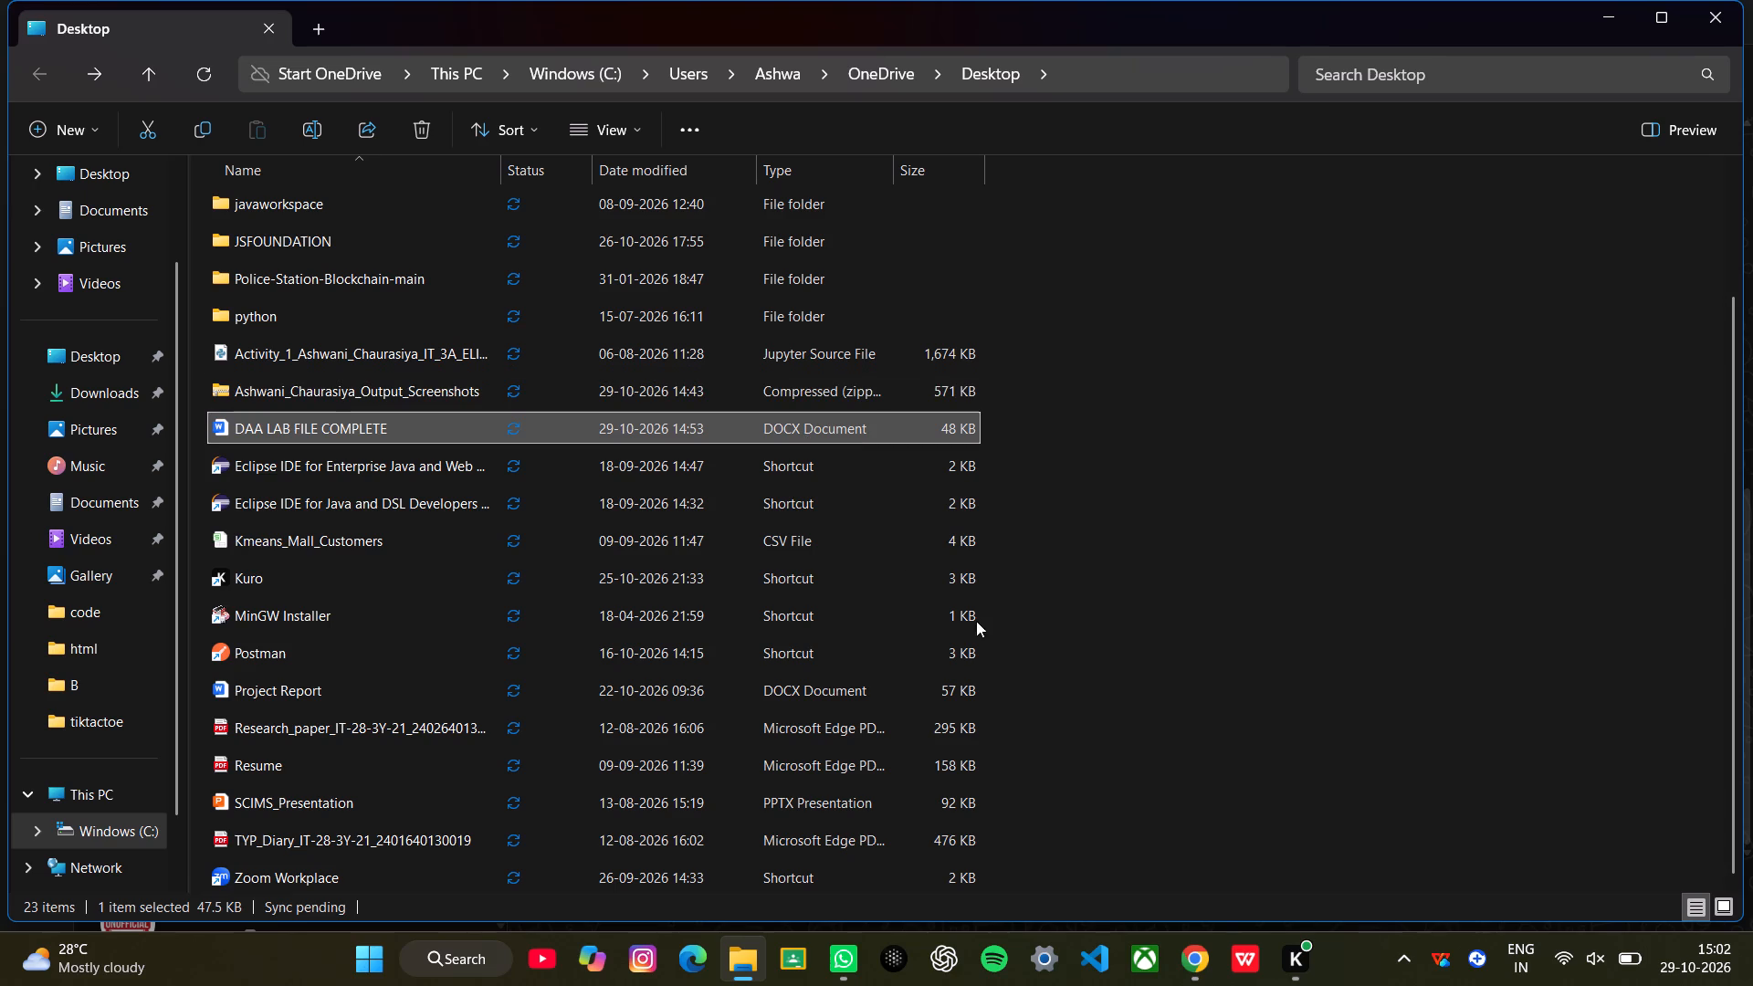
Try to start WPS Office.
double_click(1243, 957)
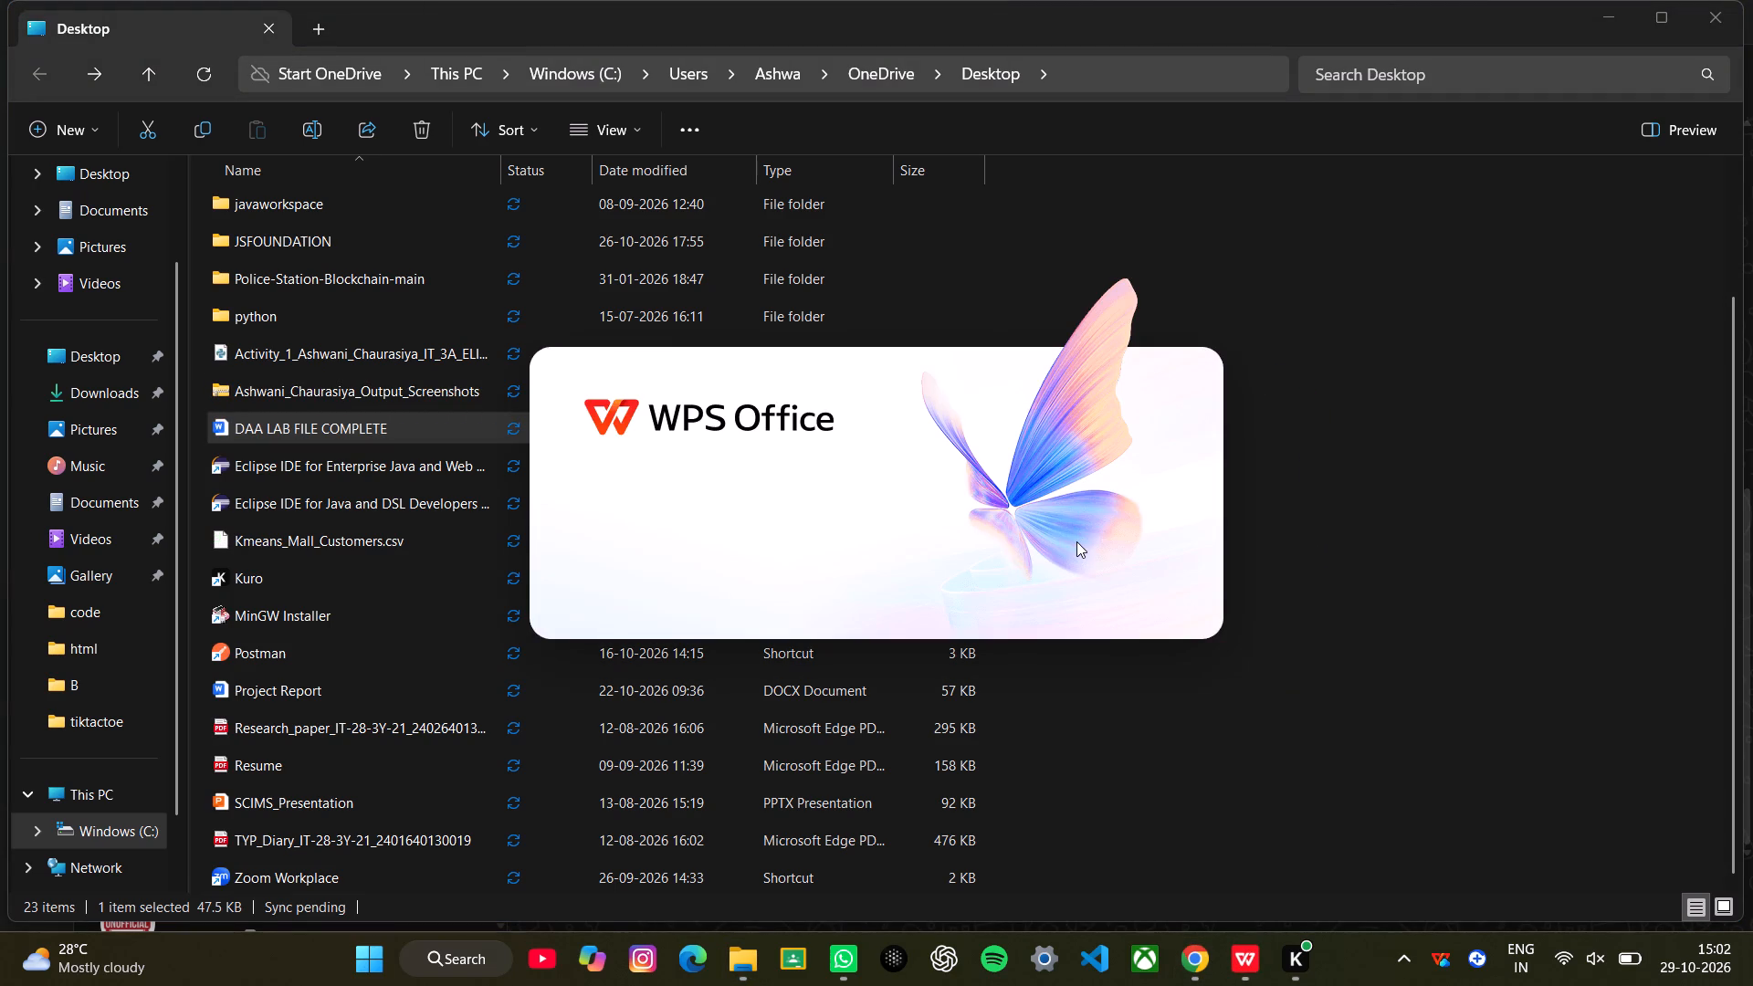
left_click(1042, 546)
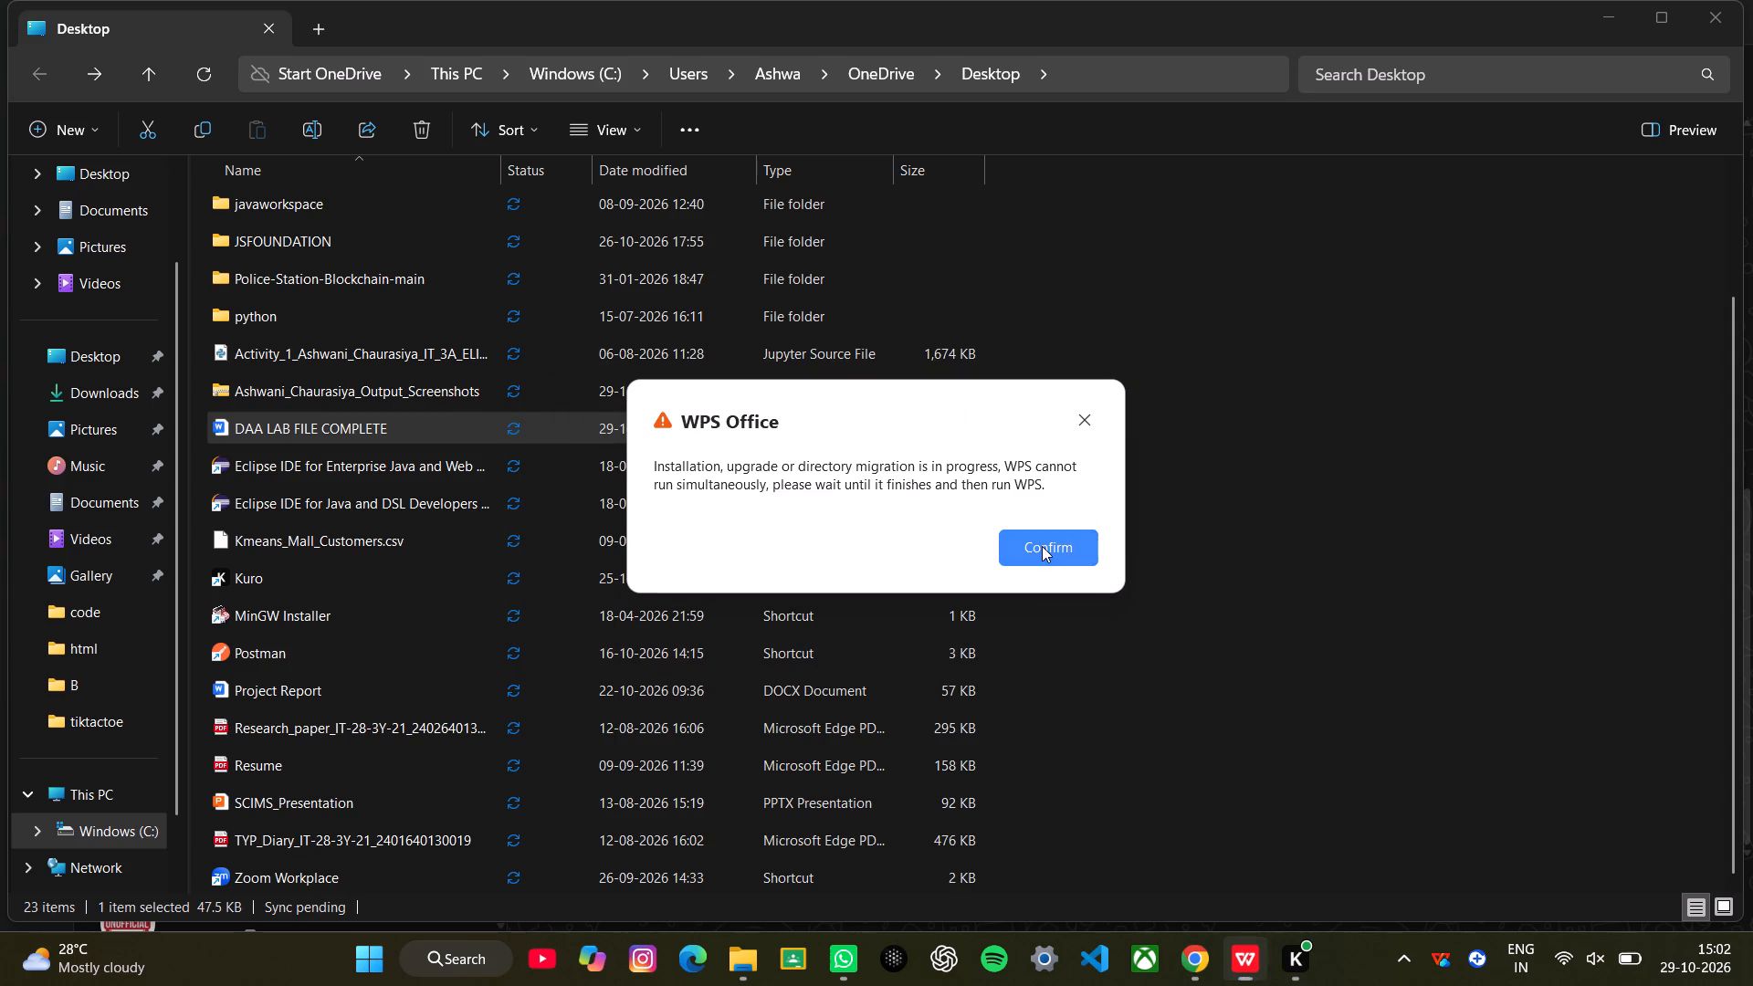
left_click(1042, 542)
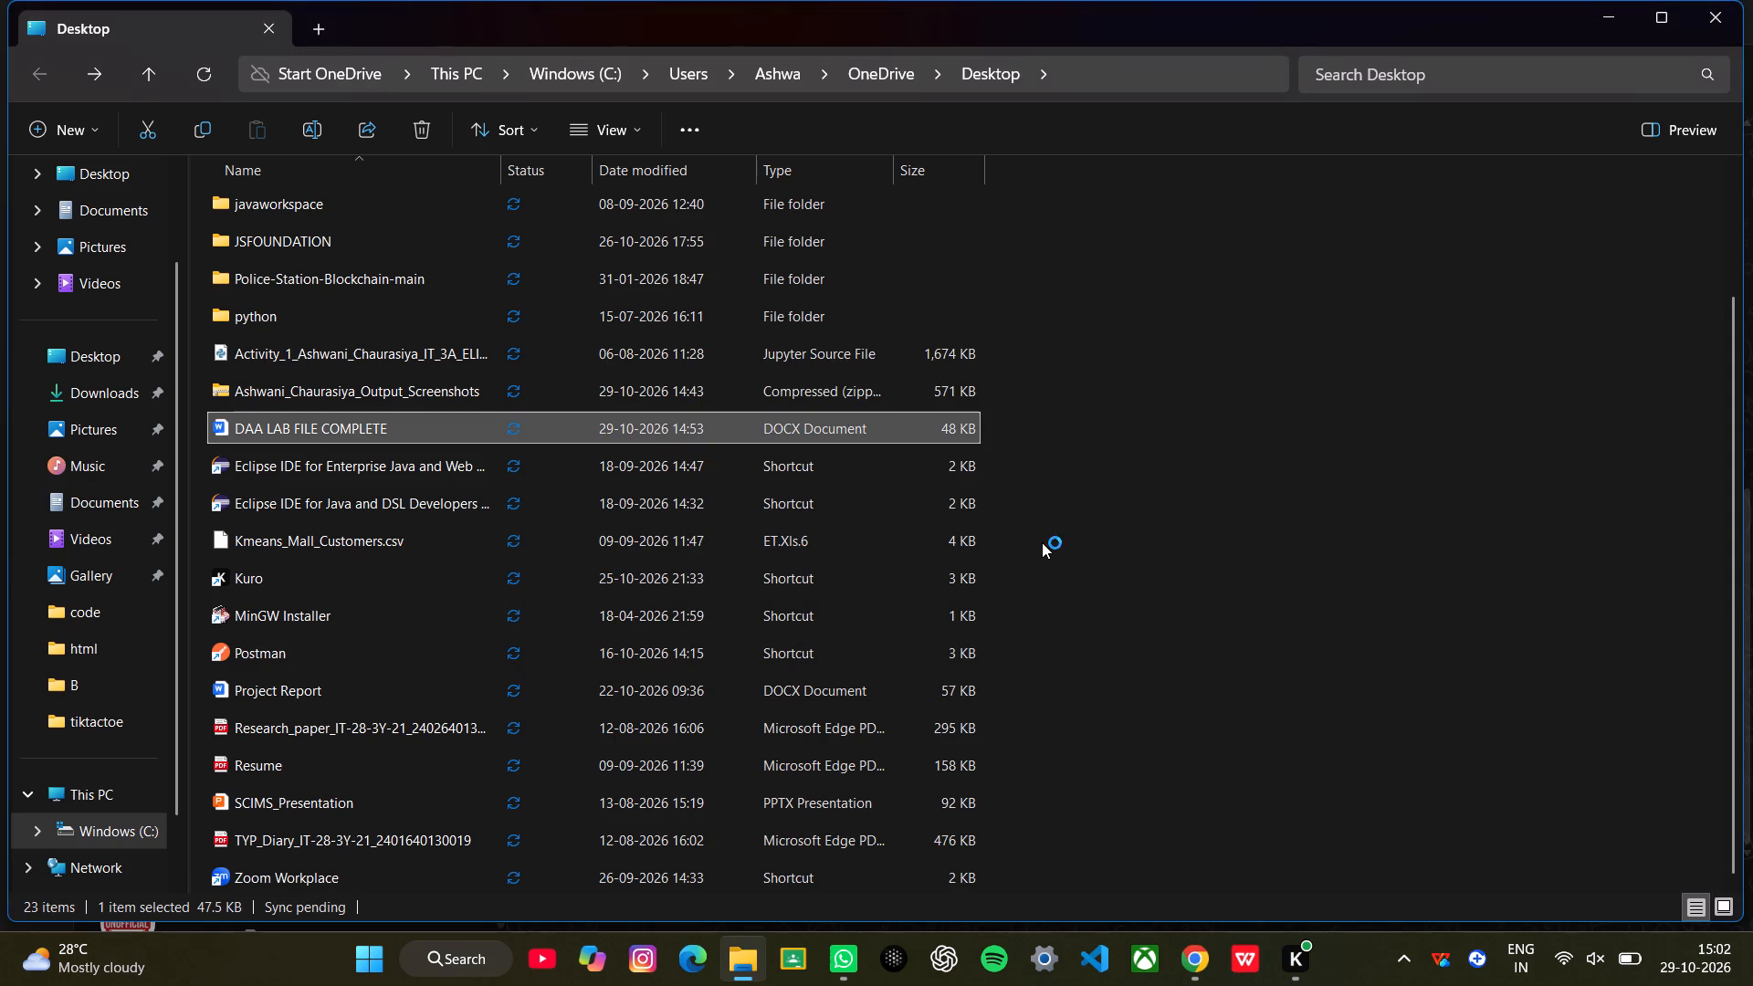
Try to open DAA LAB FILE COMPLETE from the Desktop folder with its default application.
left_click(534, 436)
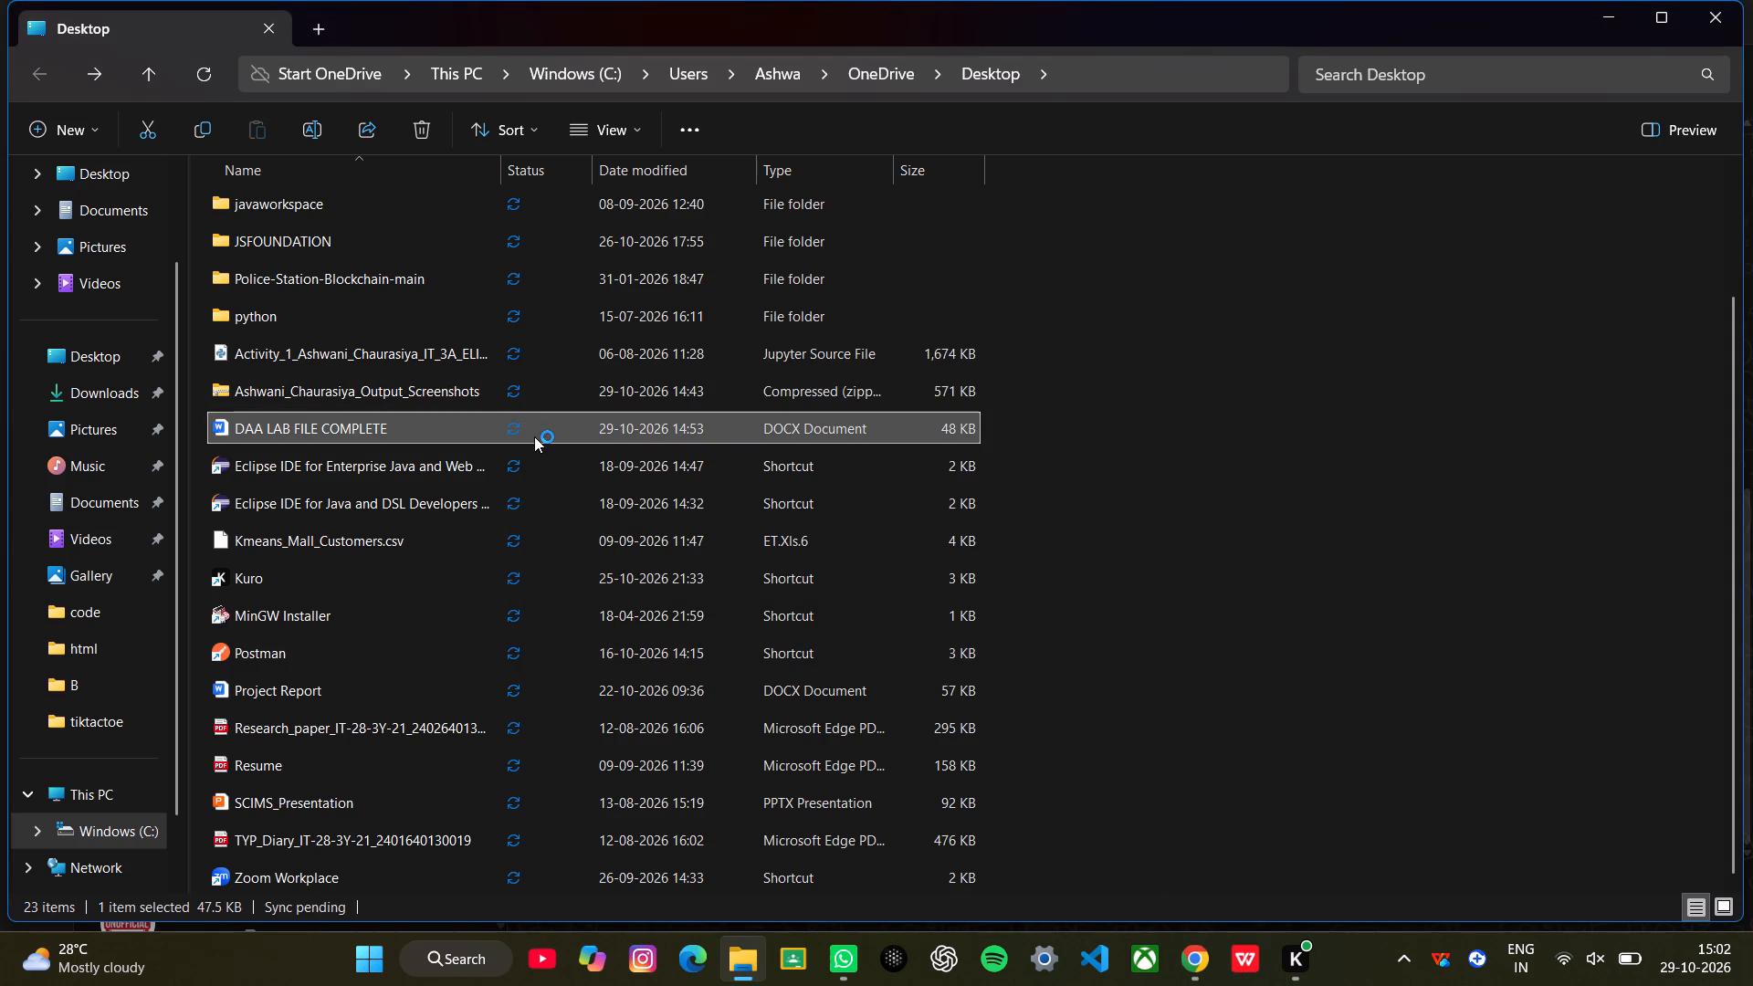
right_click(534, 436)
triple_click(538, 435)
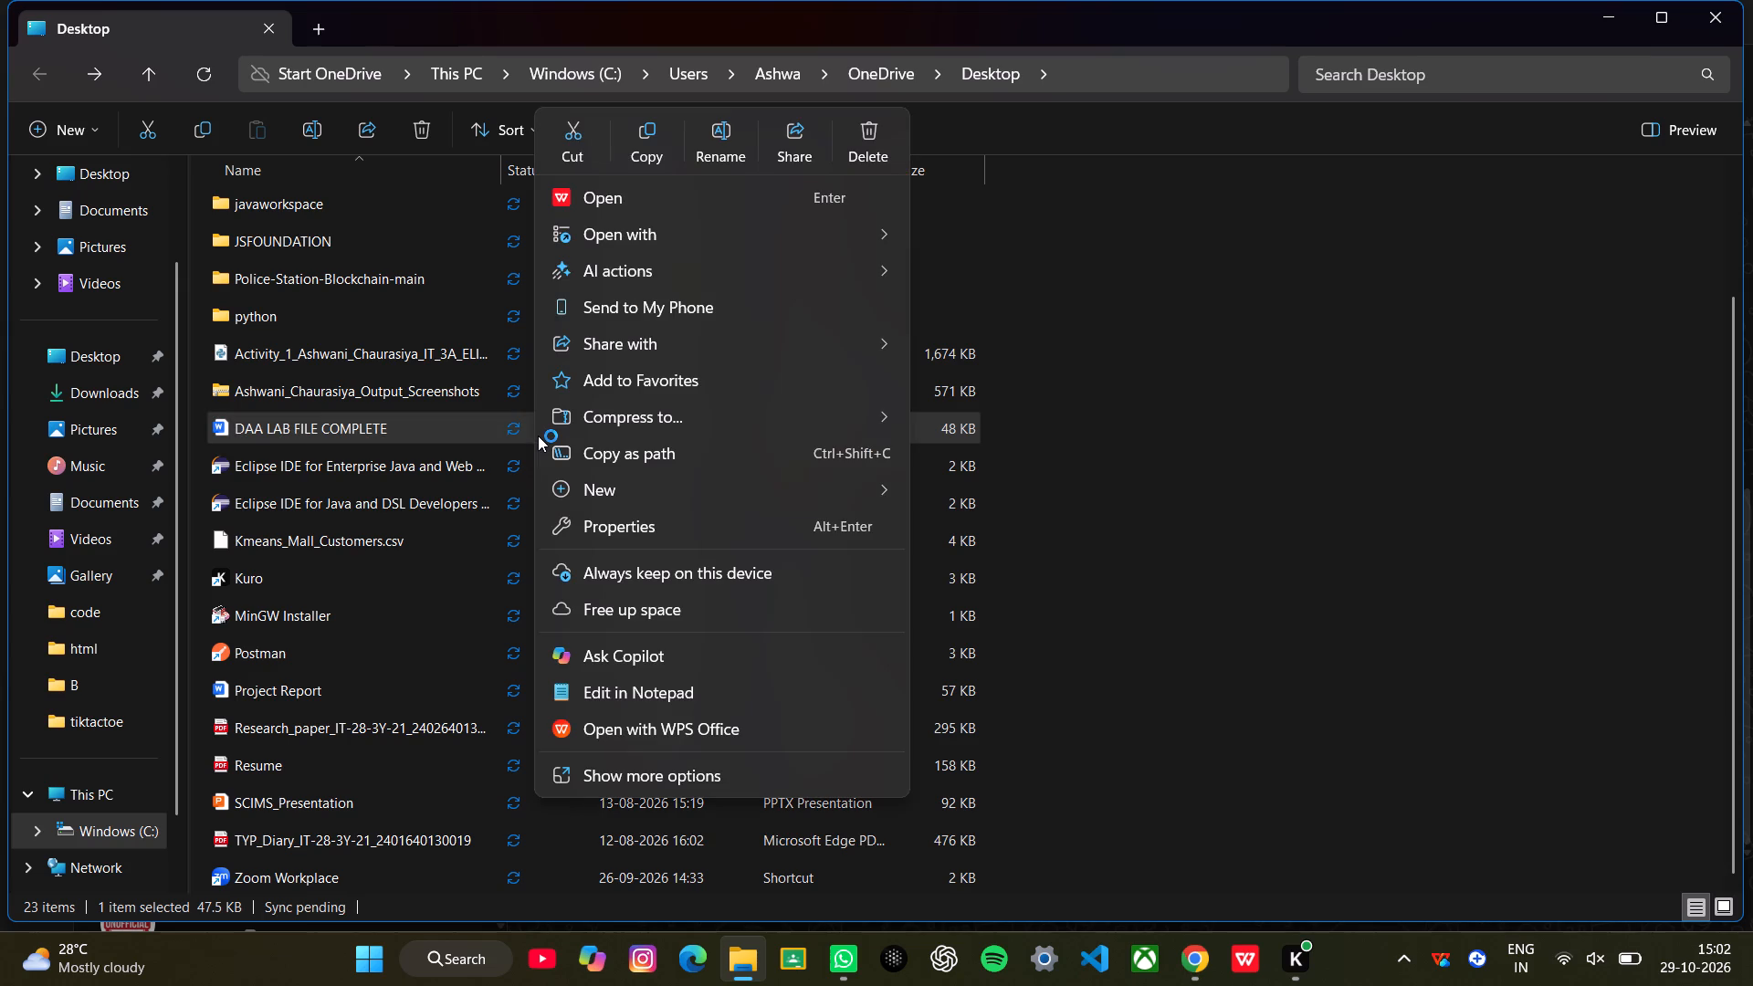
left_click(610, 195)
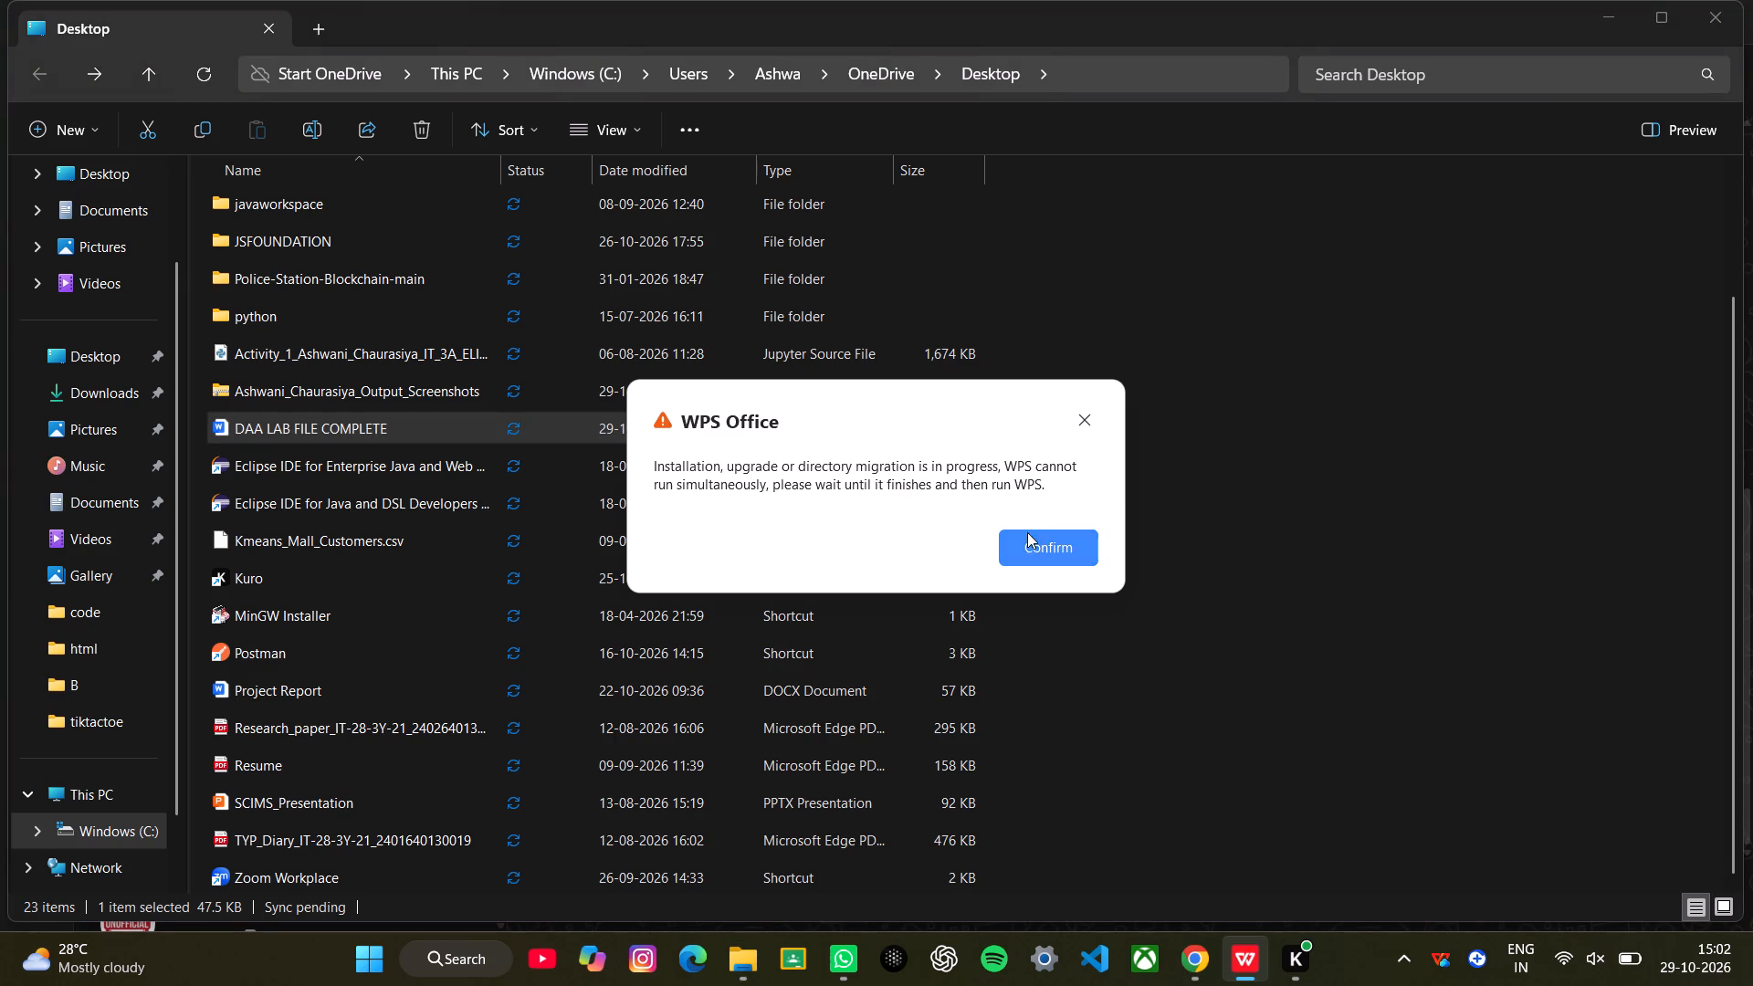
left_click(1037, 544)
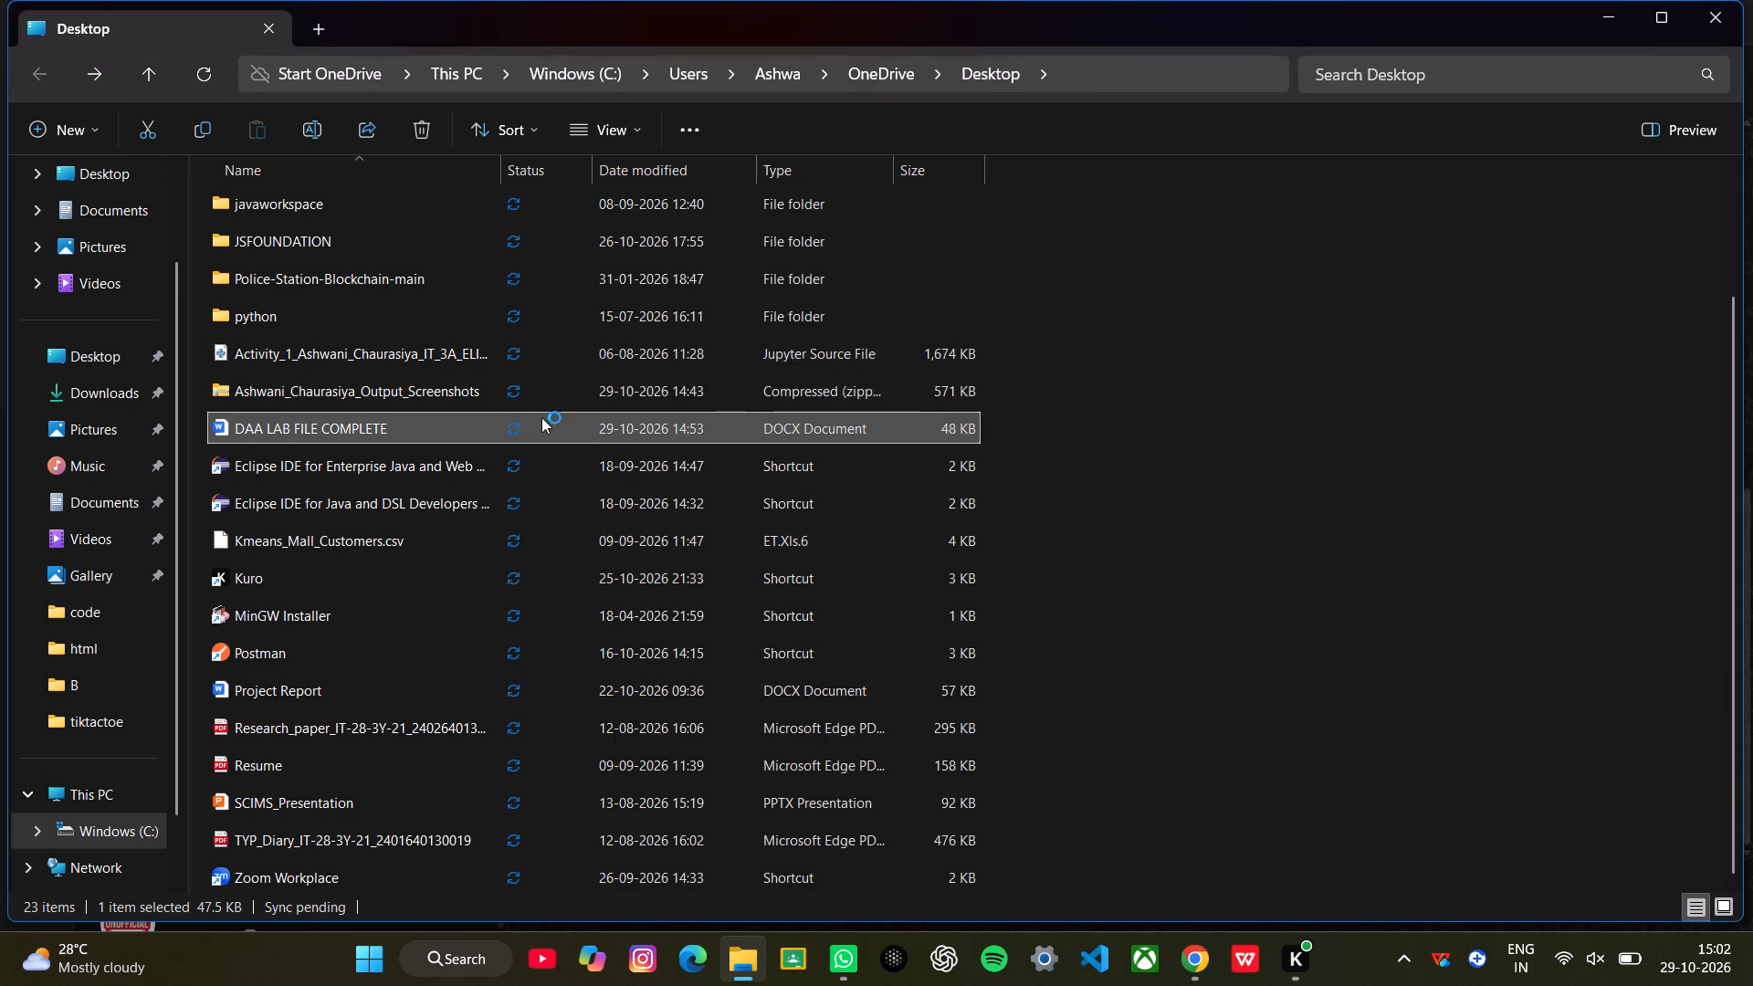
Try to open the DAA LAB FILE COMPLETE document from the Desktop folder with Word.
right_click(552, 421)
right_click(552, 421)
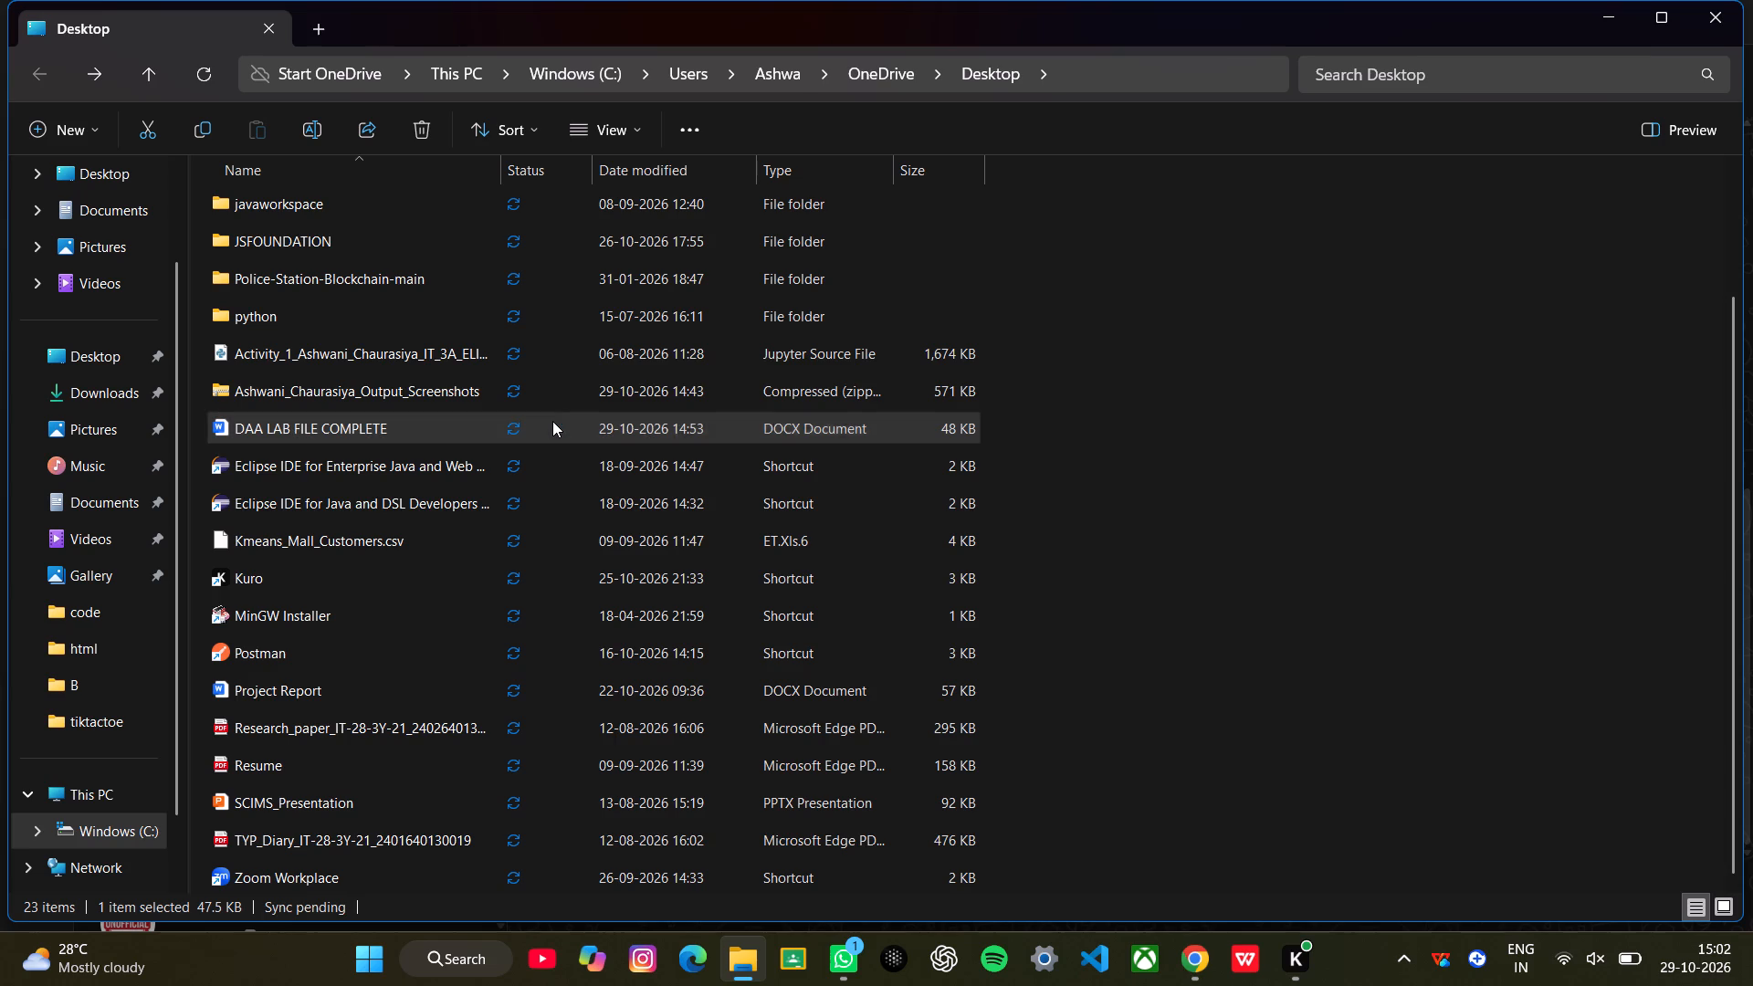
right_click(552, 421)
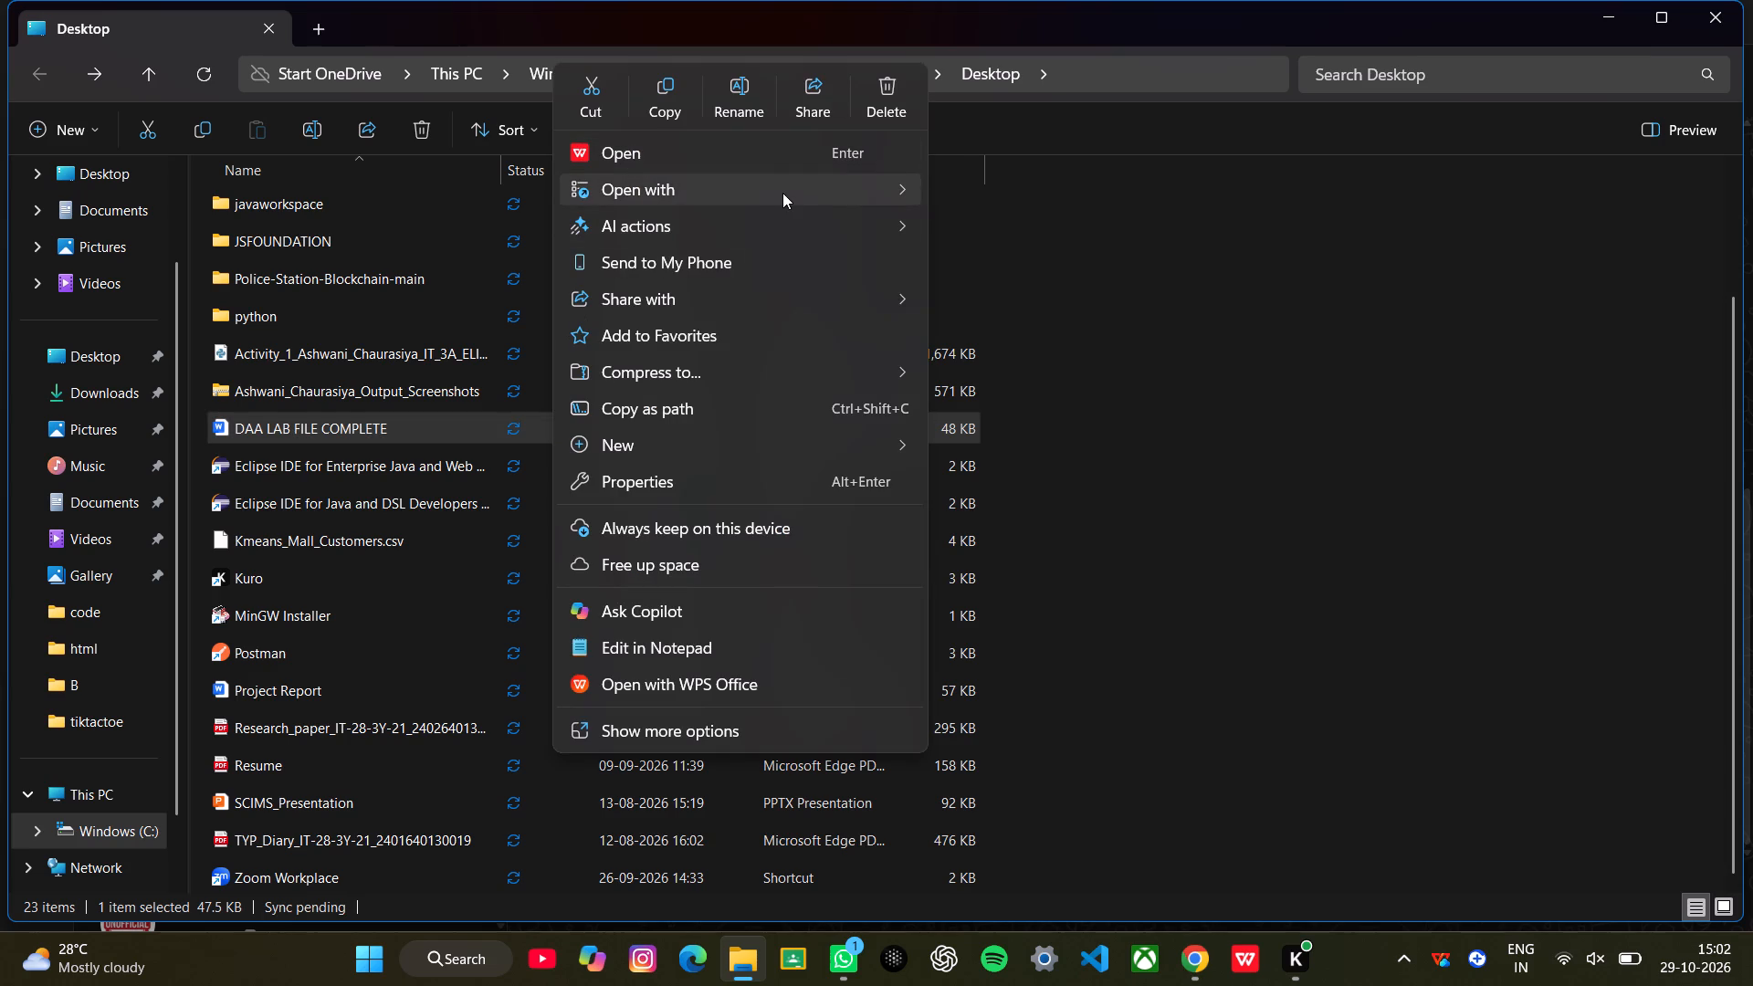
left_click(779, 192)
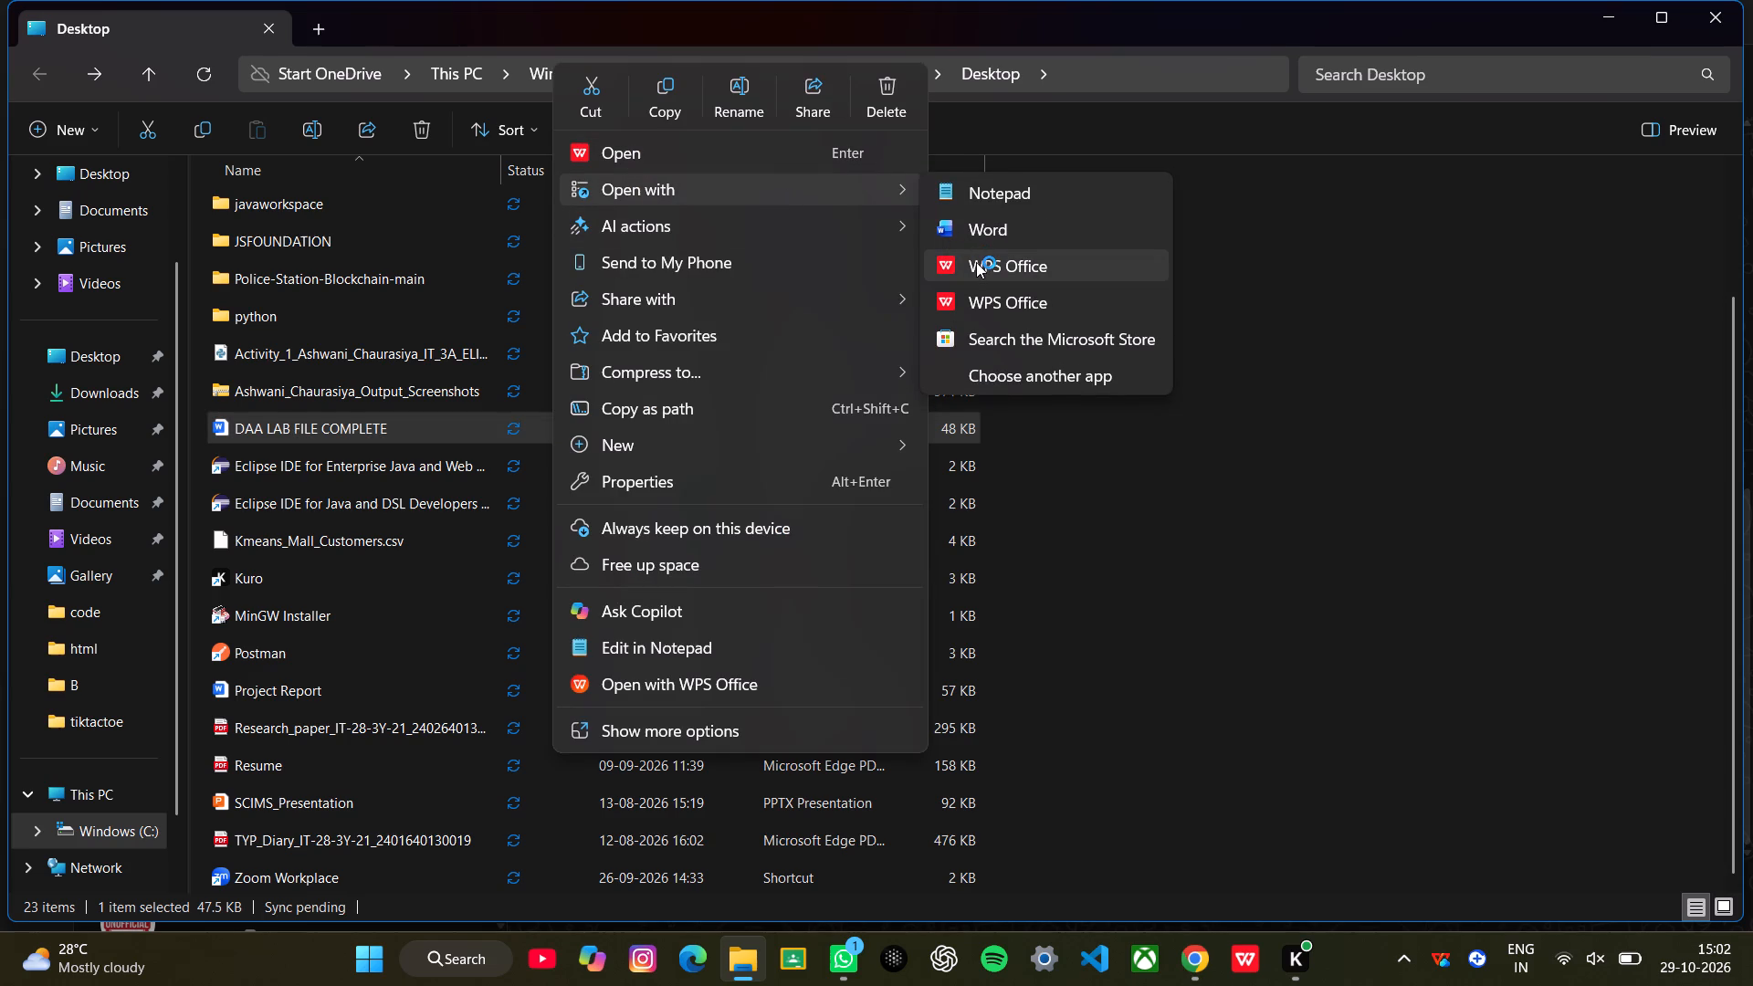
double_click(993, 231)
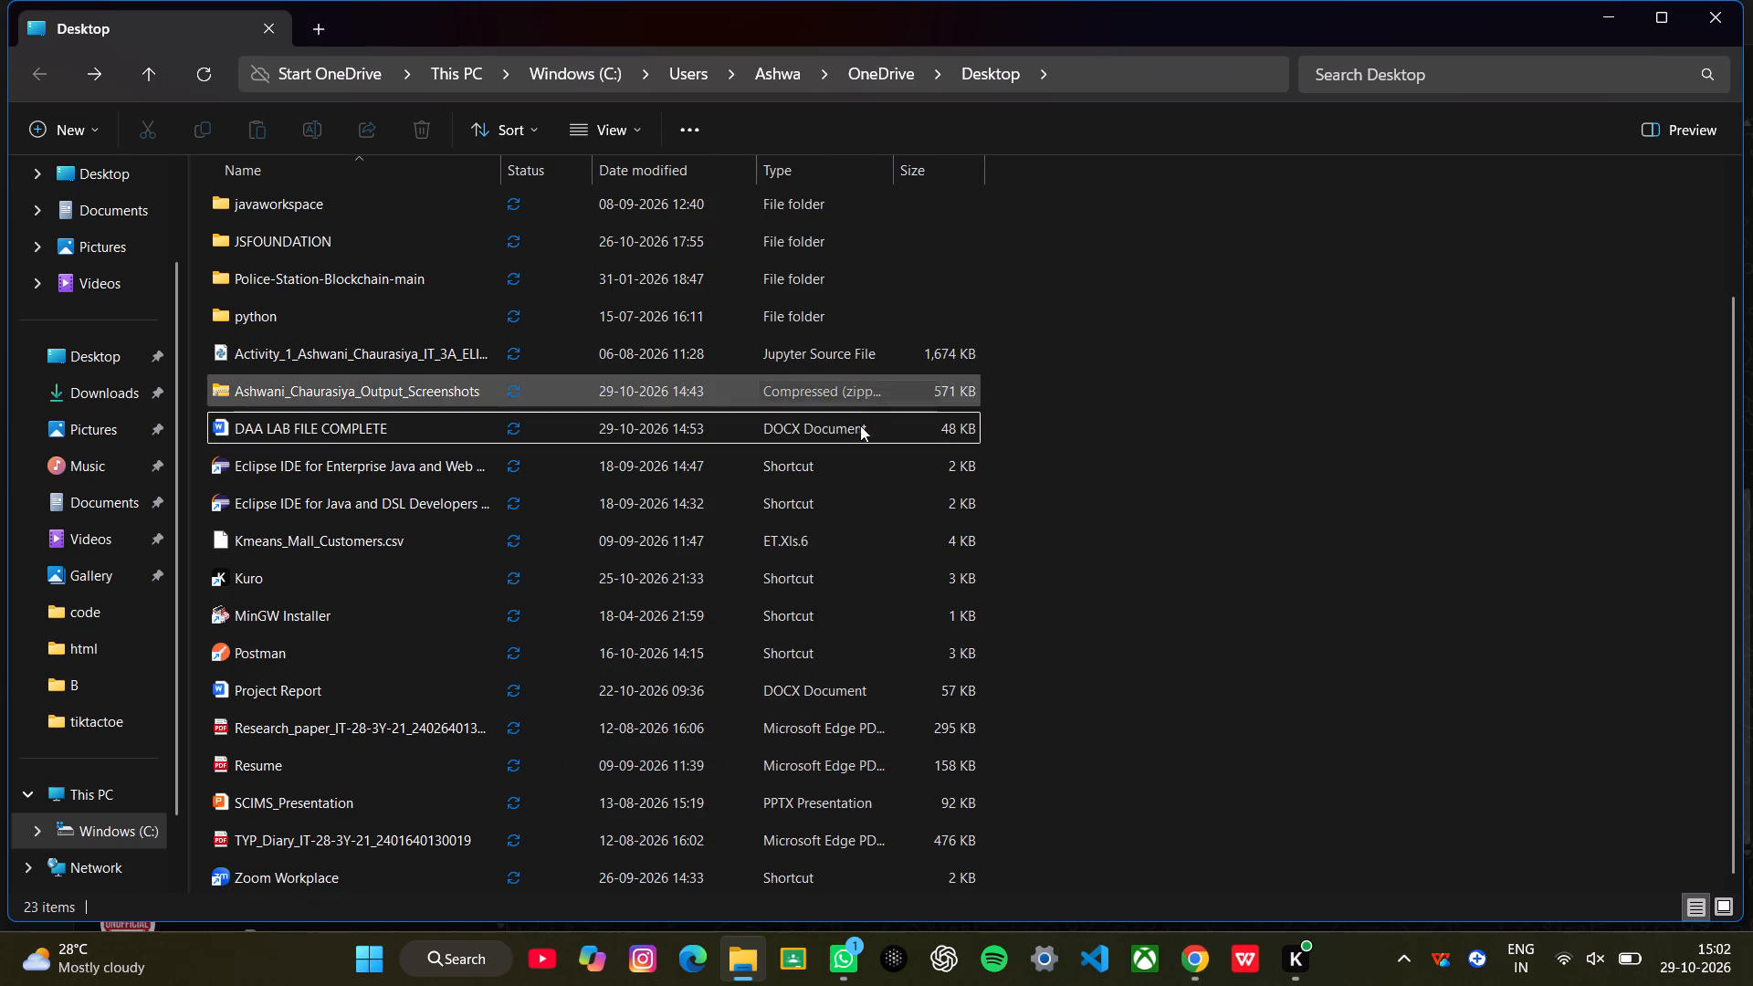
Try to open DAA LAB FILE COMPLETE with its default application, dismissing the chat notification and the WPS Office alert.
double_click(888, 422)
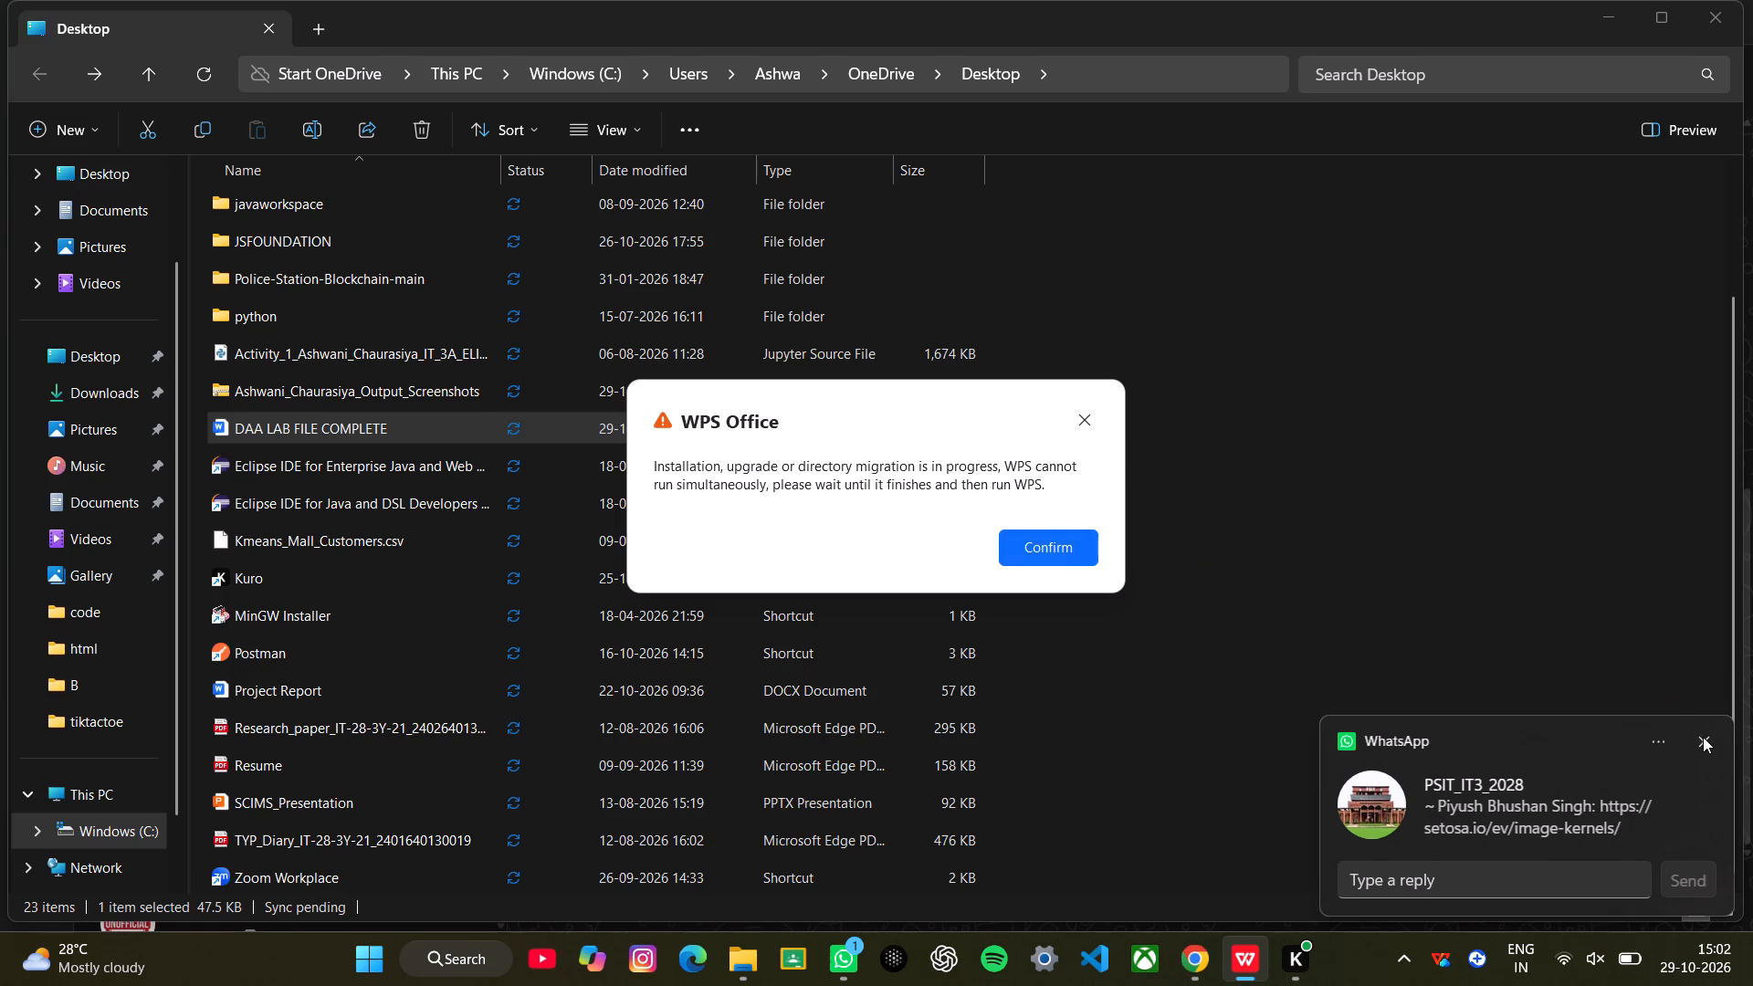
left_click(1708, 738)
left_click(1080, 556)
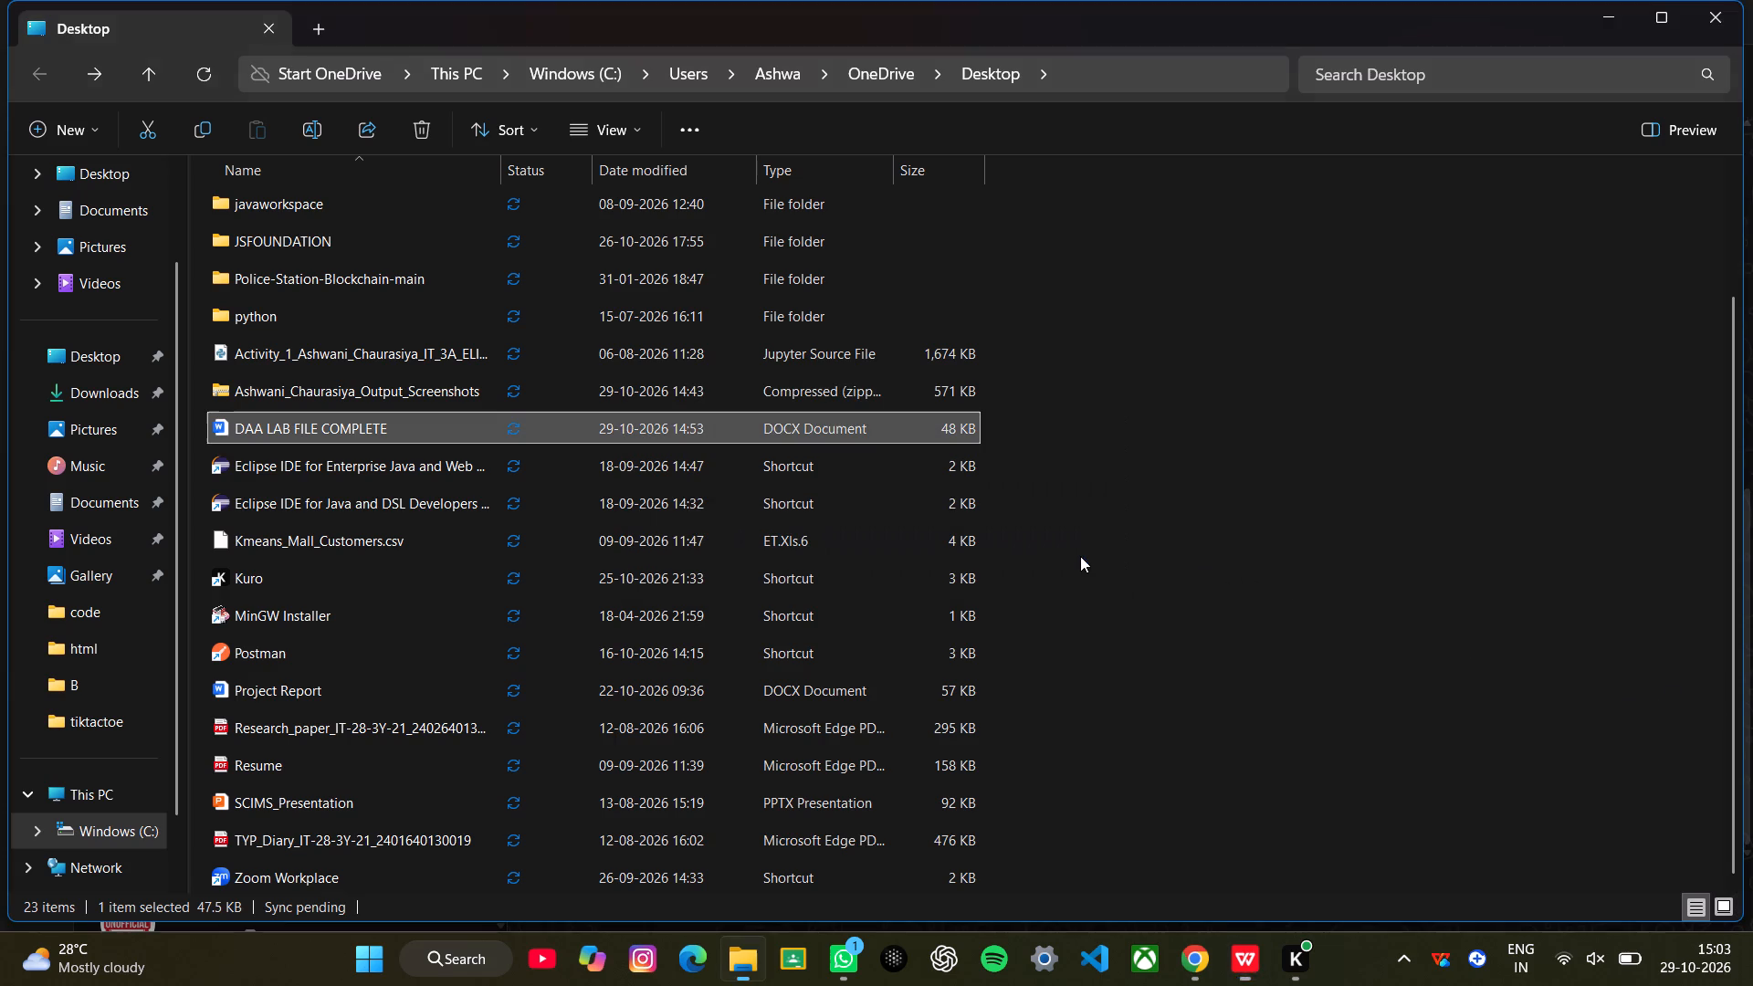
Open DAA LAB FILE COMPLETE from the Desktop folder with WPS Office and maximise the document window.
right_click(700, 427)
right_click(724, 427)
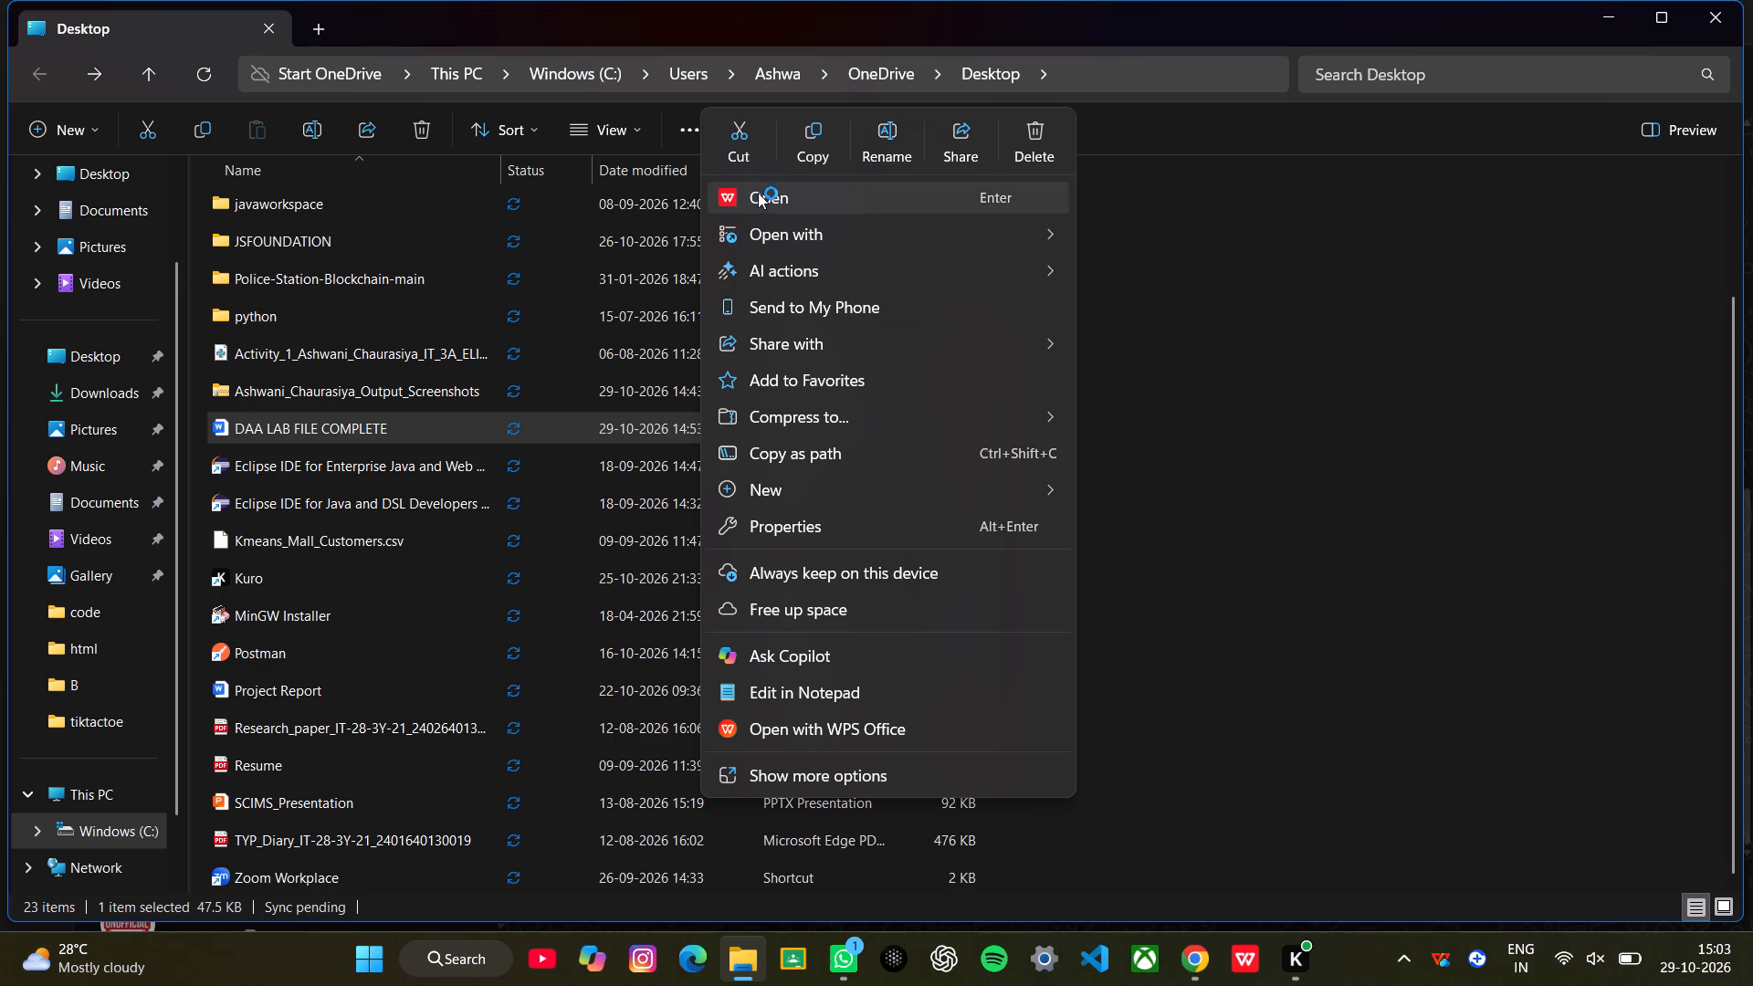
left_click(1033, 239)
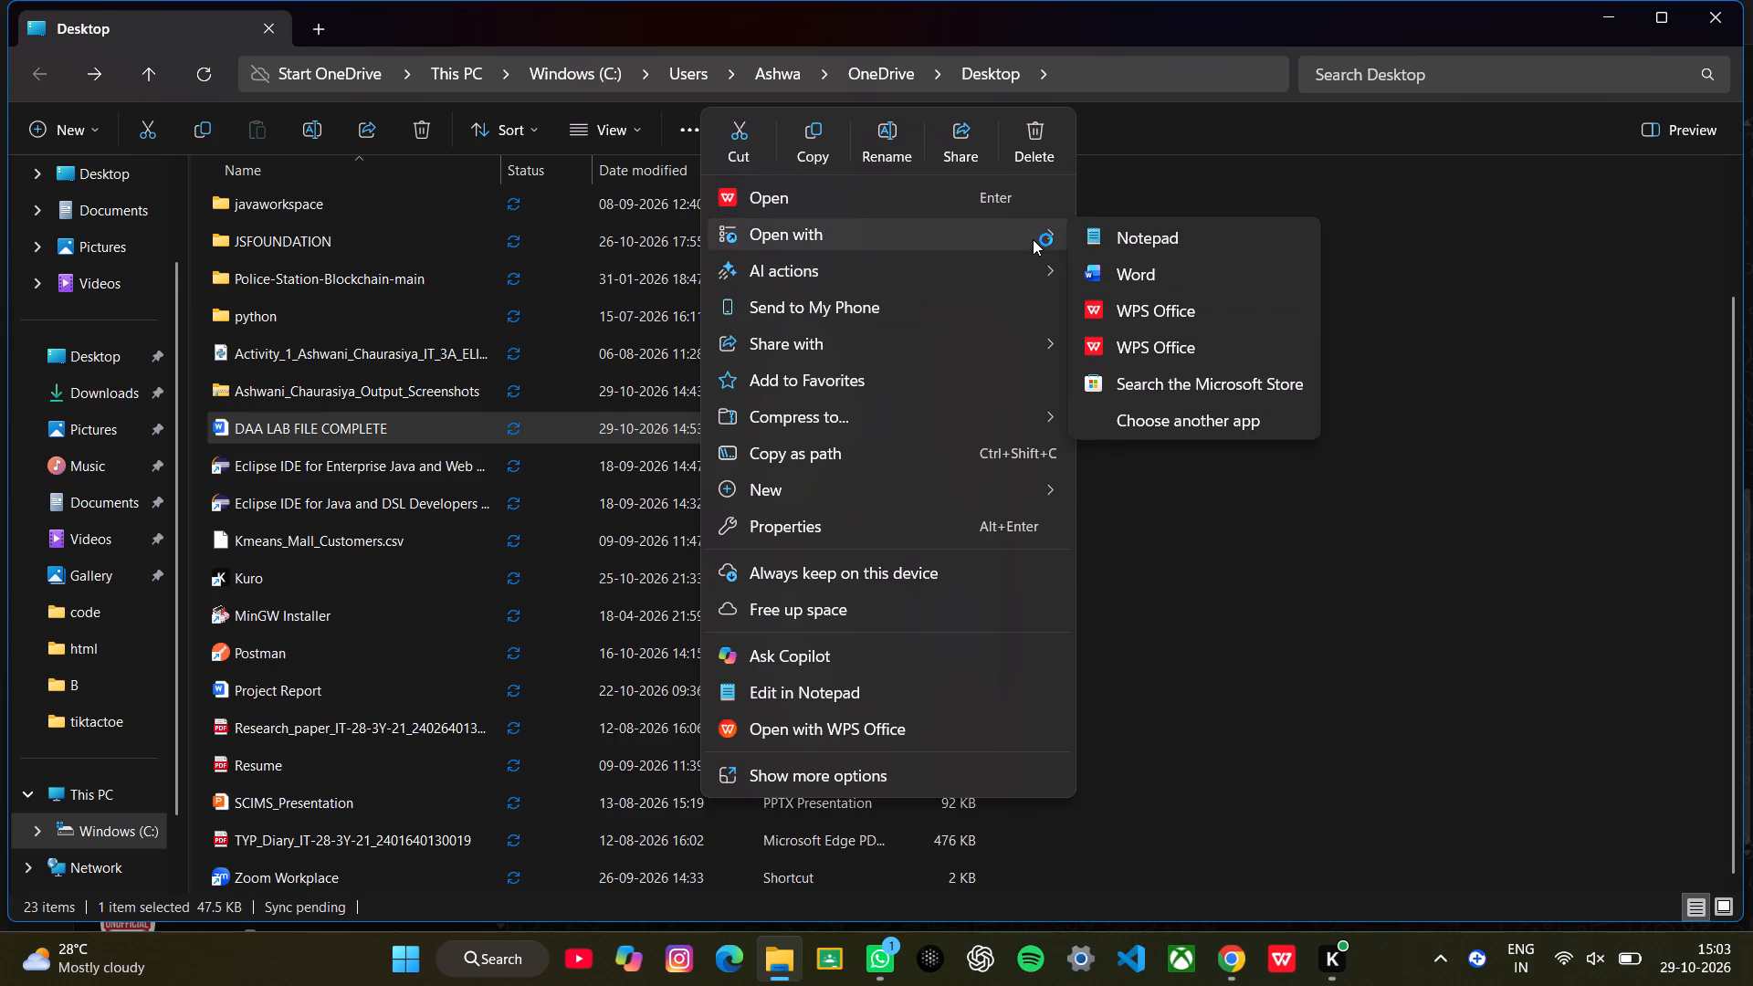
left_click(1139, 354)
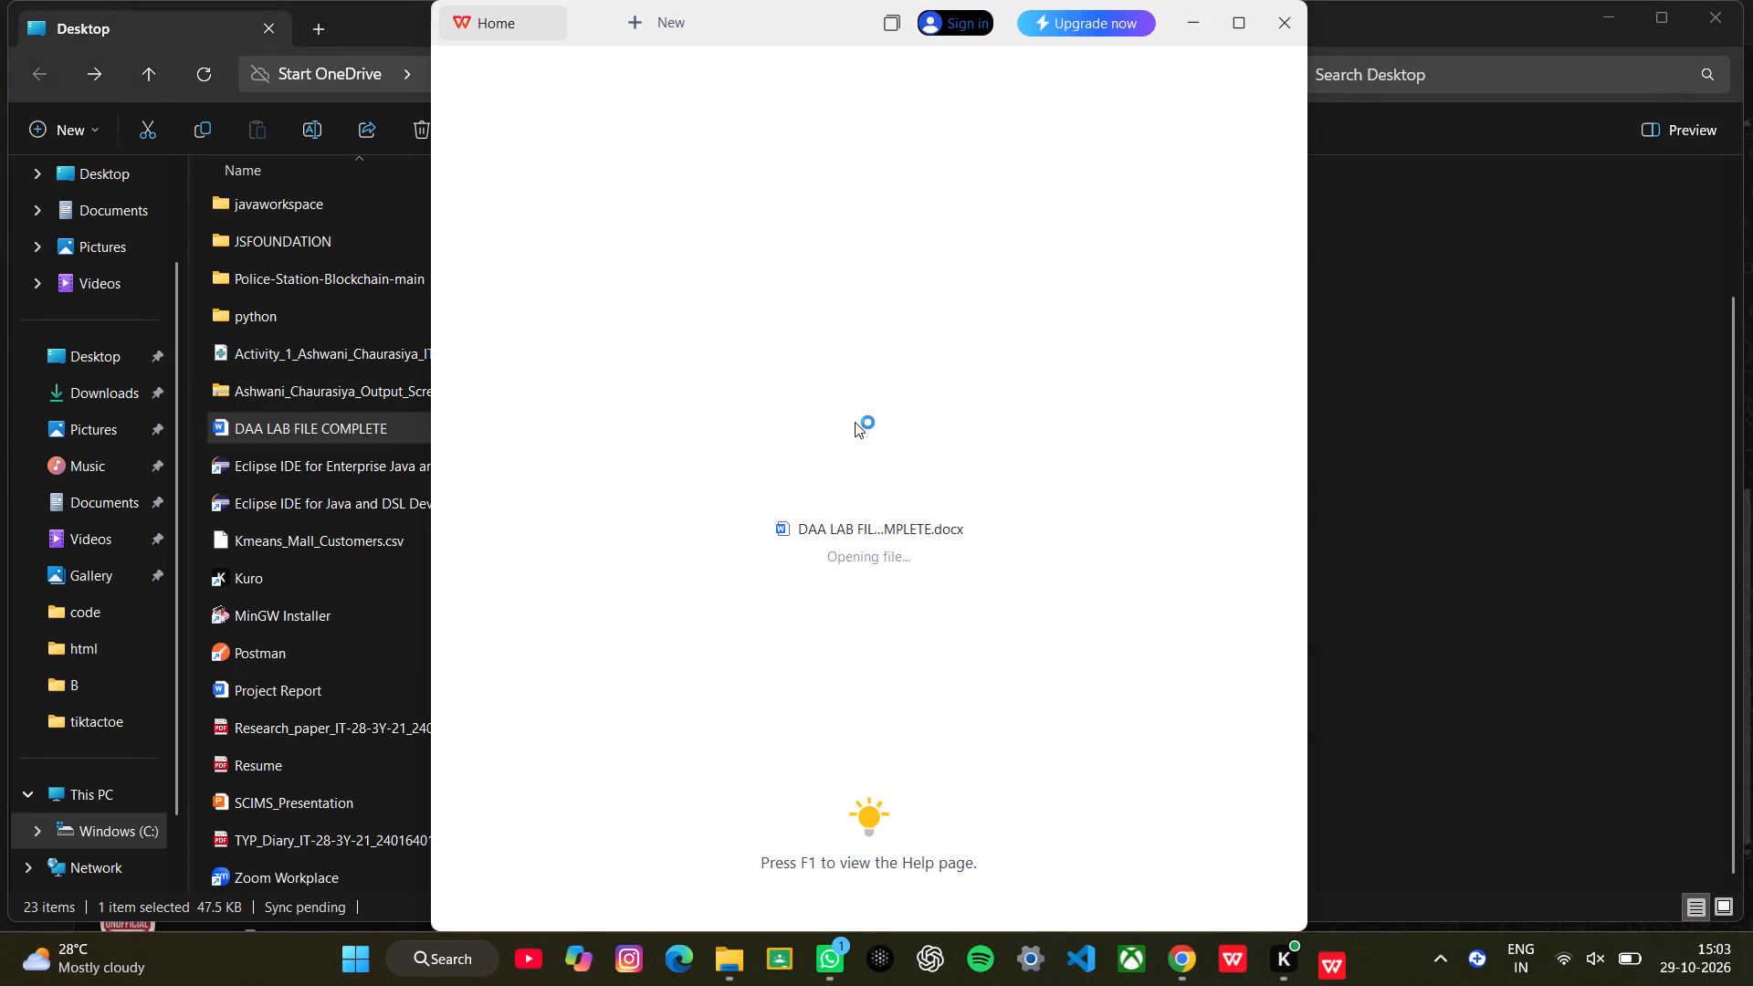
left_click(855, 422)
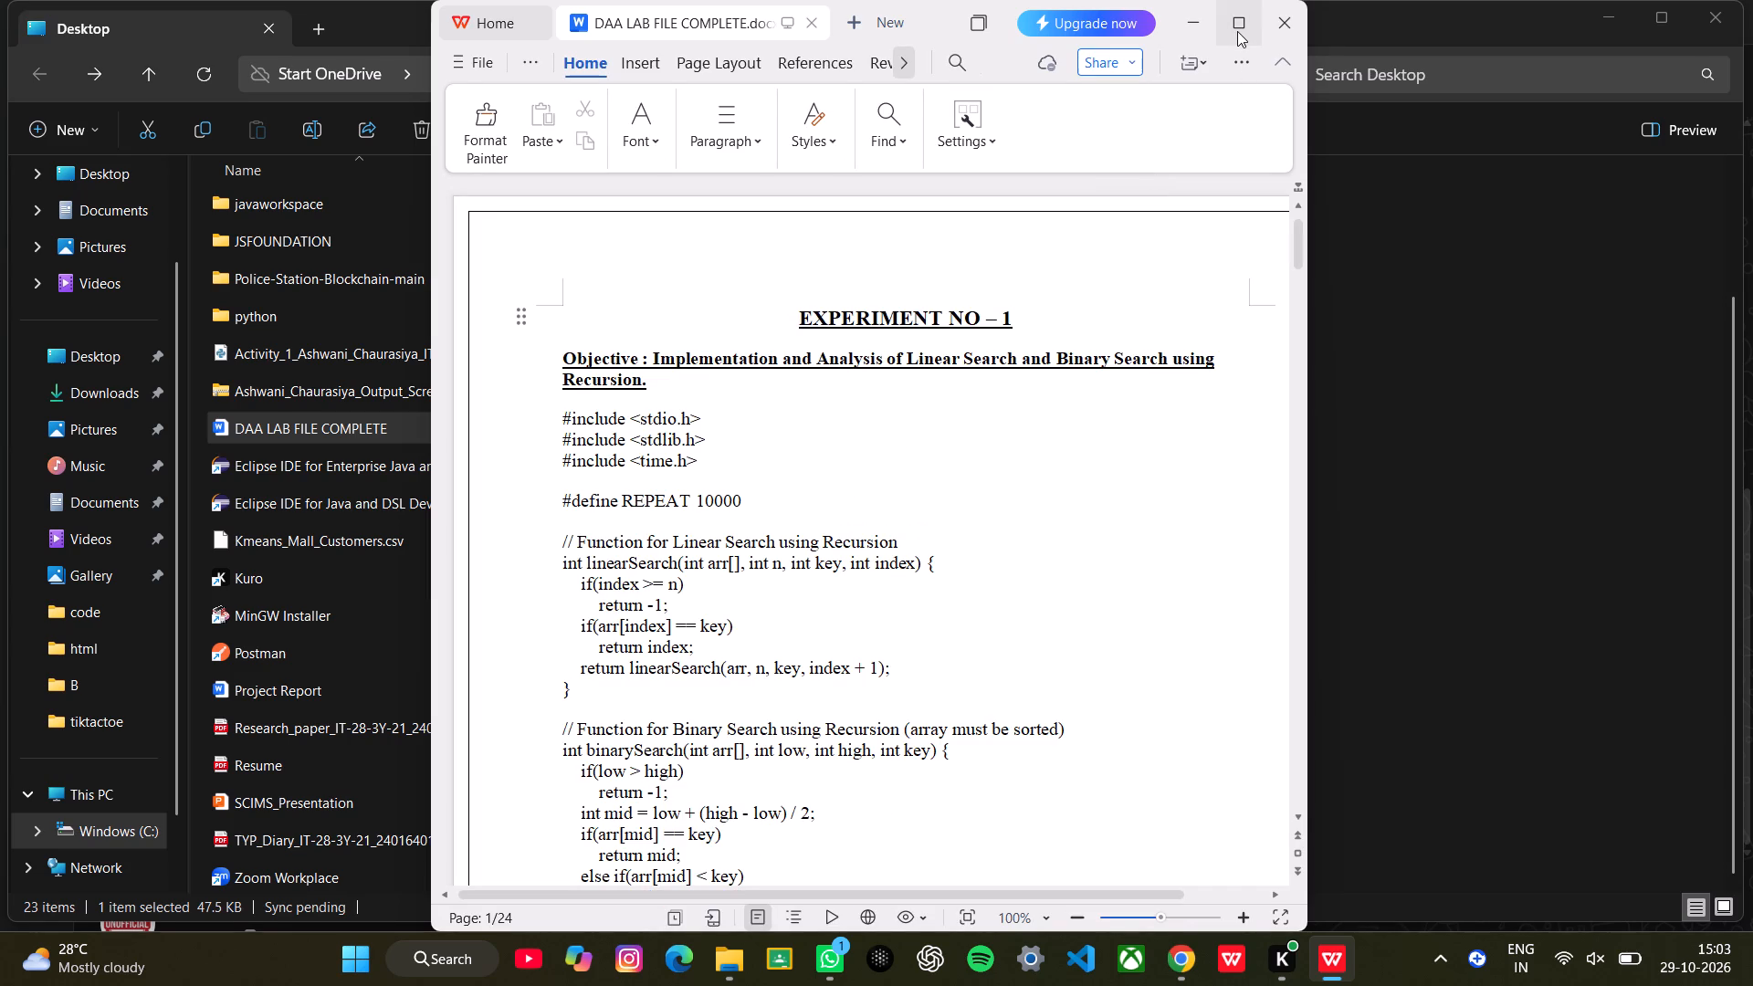
left_click(1235, 27)
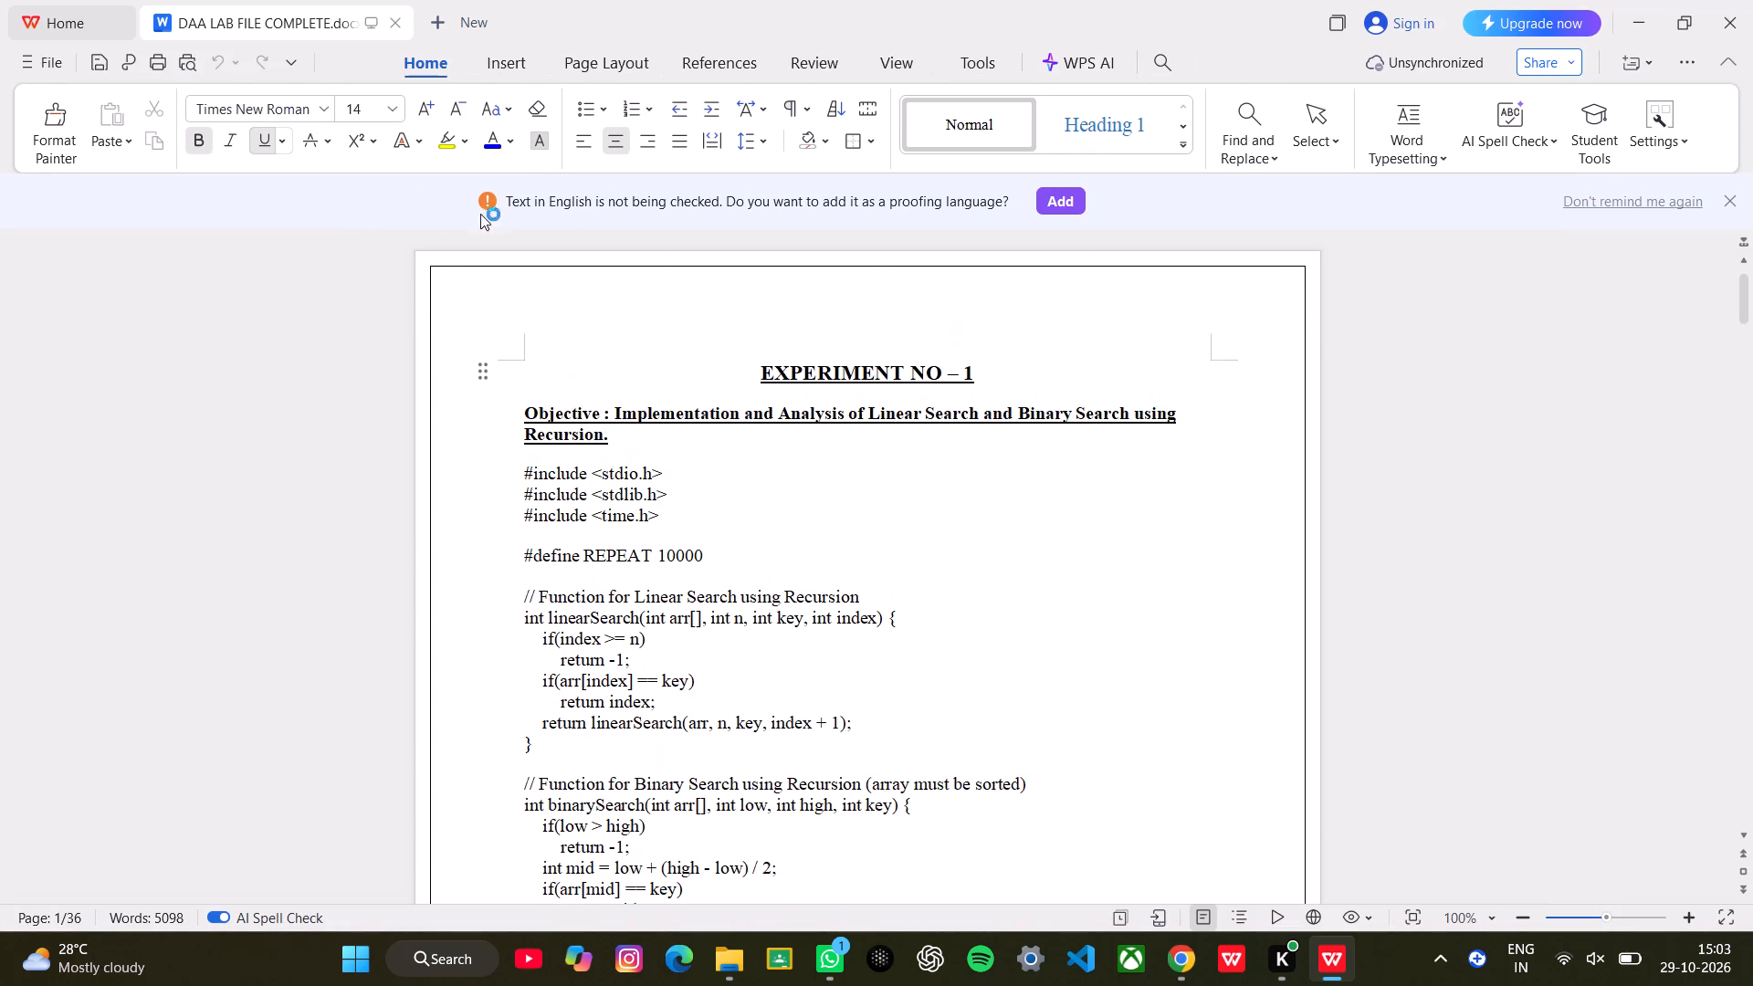
Dismiss the notice about adding English as a proofing language.
left_click(1035, 206)
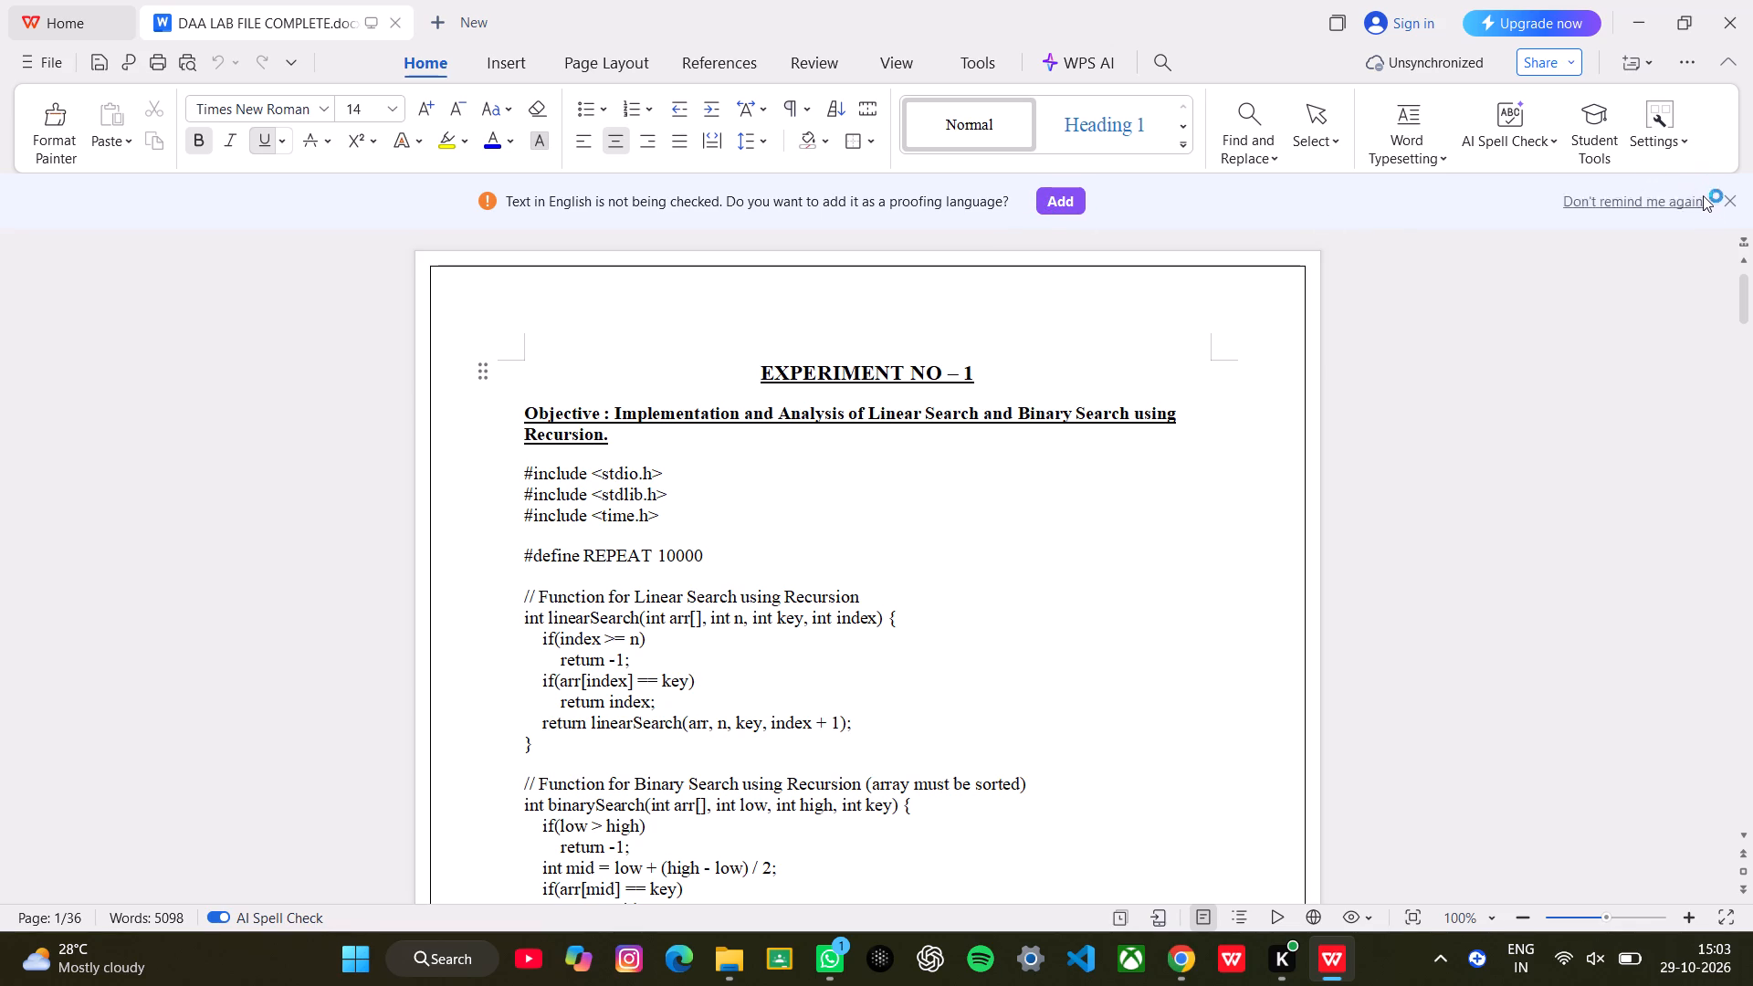
left_click(1725, 207)
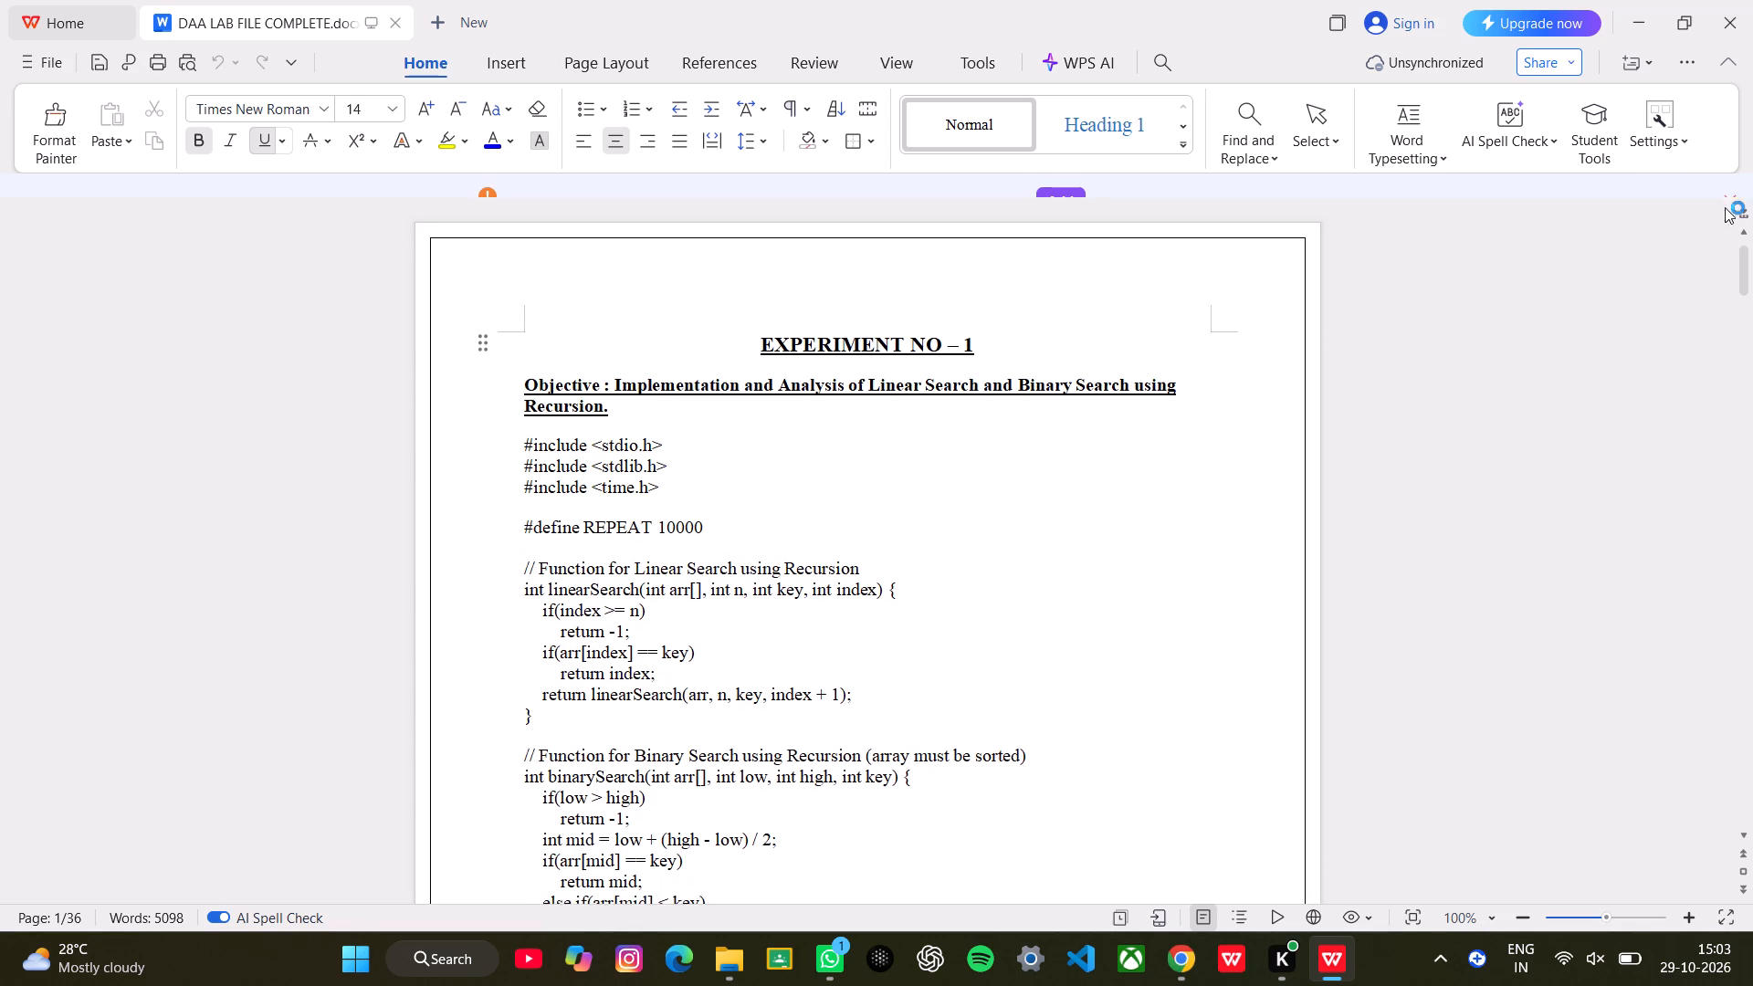
Find the Output section of Experiment 1 on page 3 and place the cursor just below its heading.
scroll(845, 243, "down", 4)
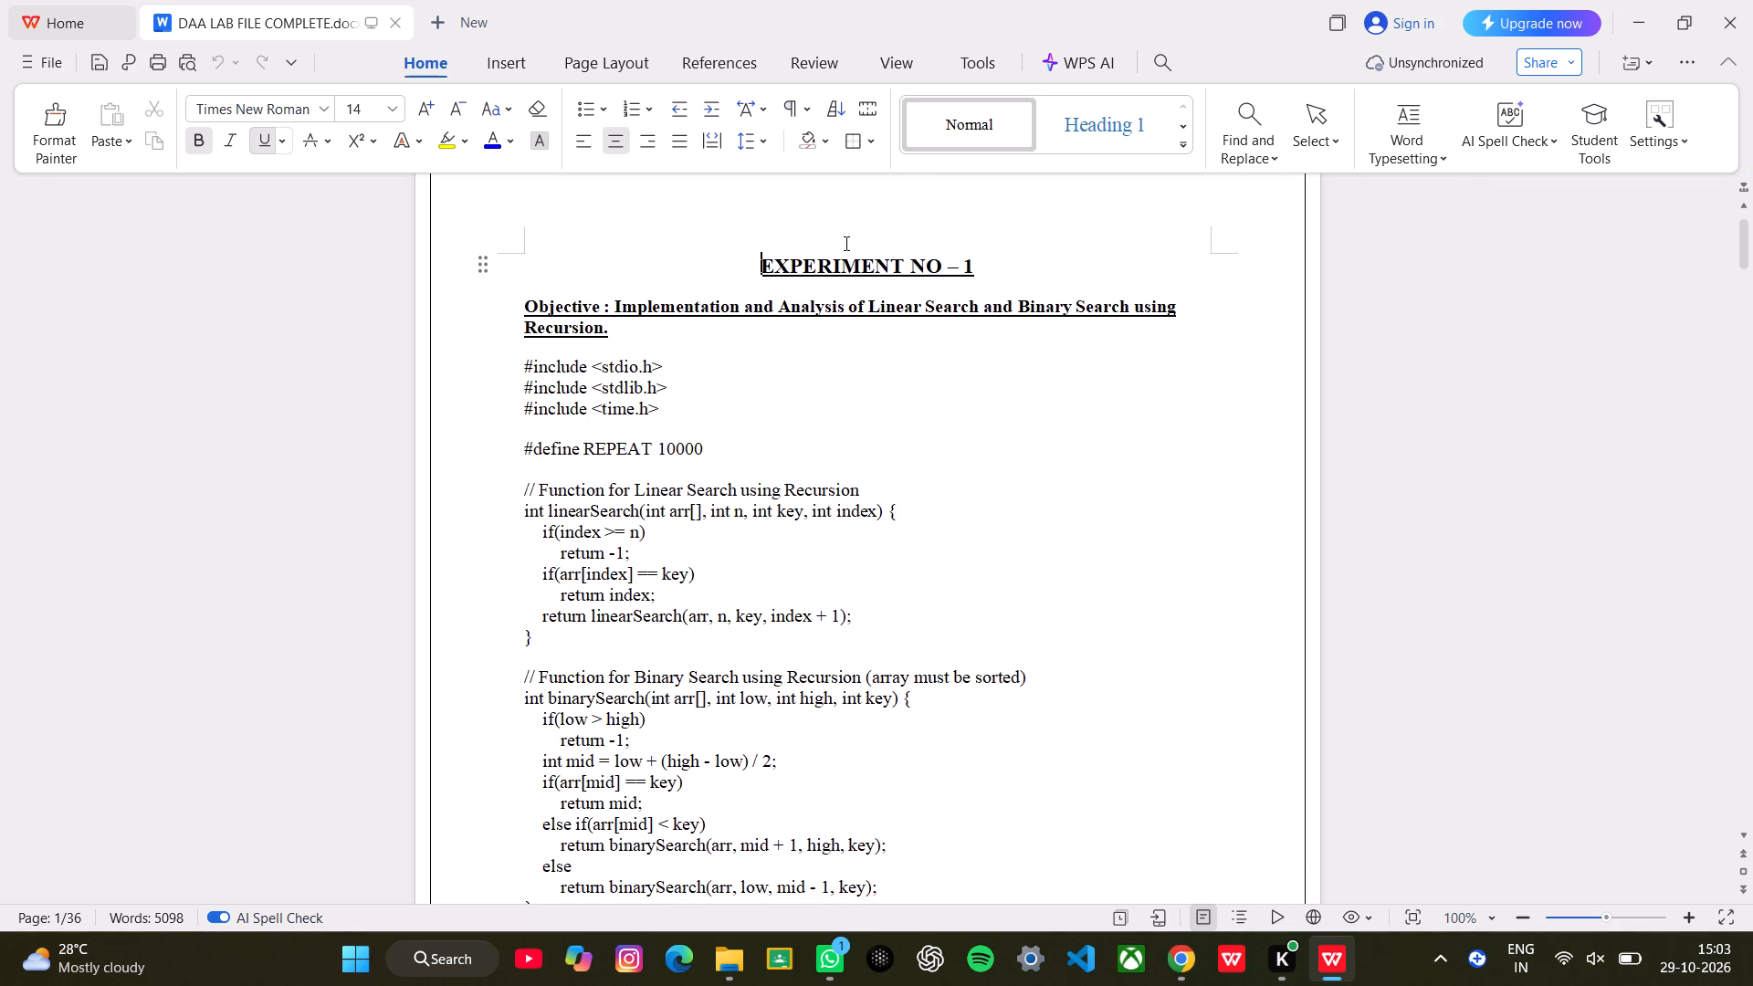
scroll(845, 243, "down", 8)
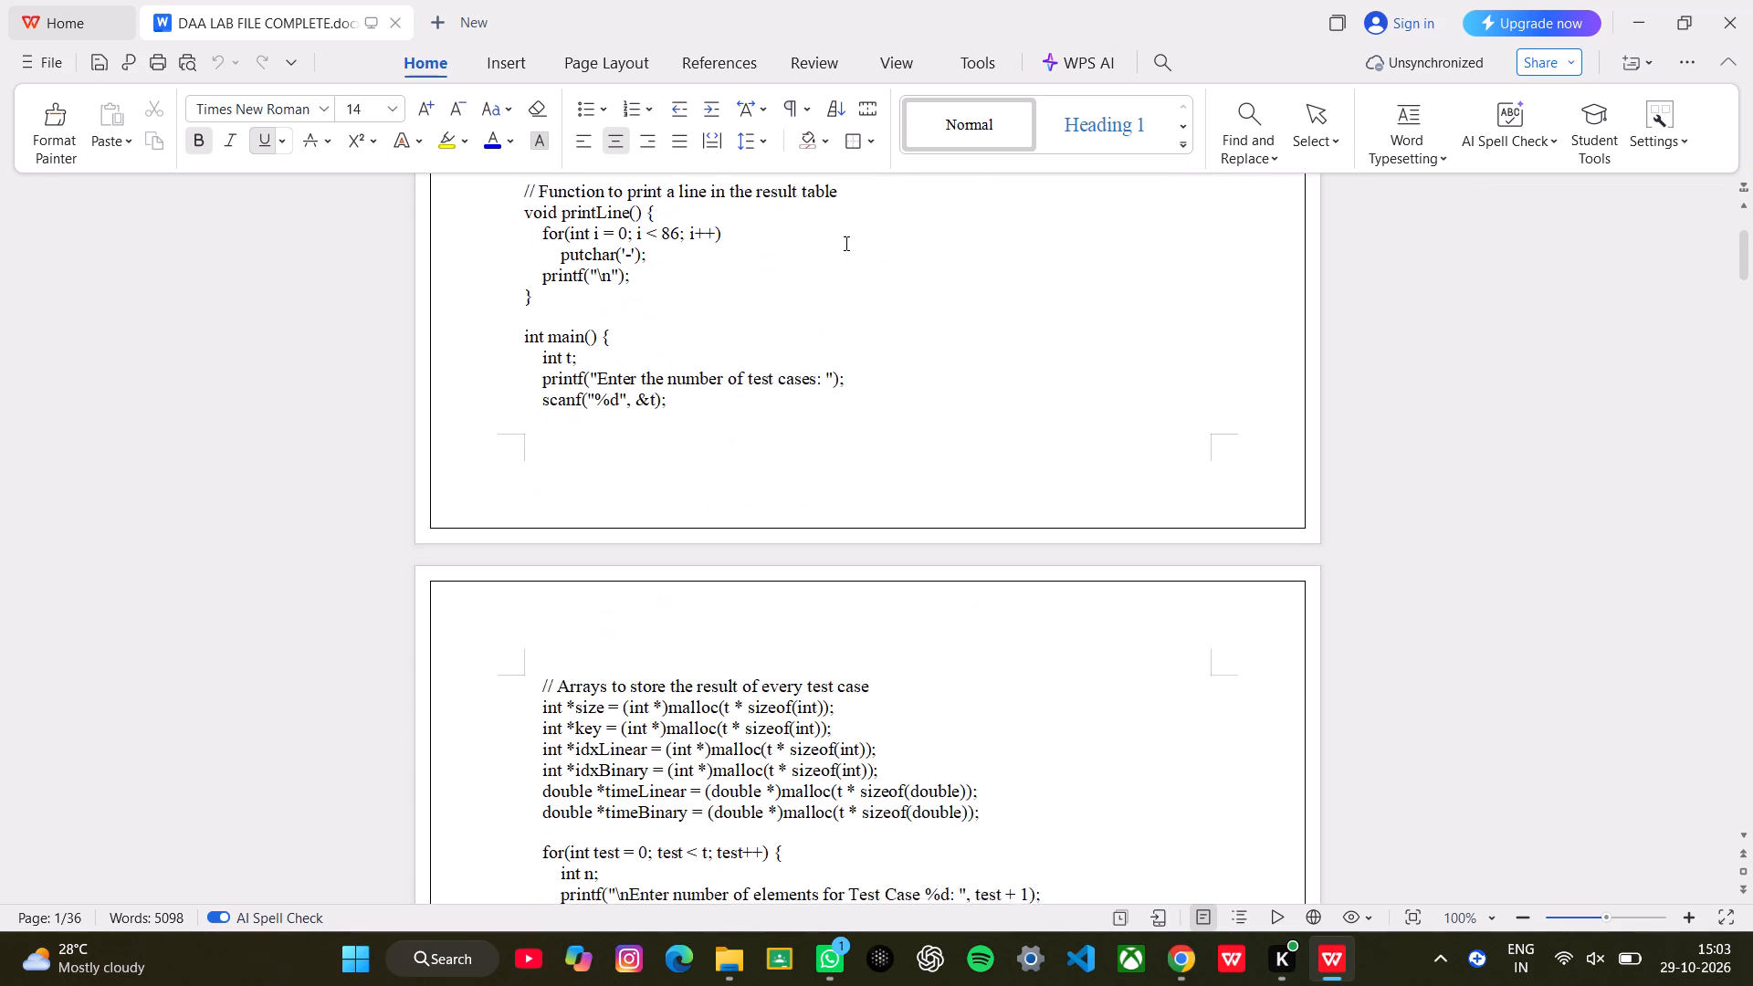
scroll(845, 243, "down", 7)
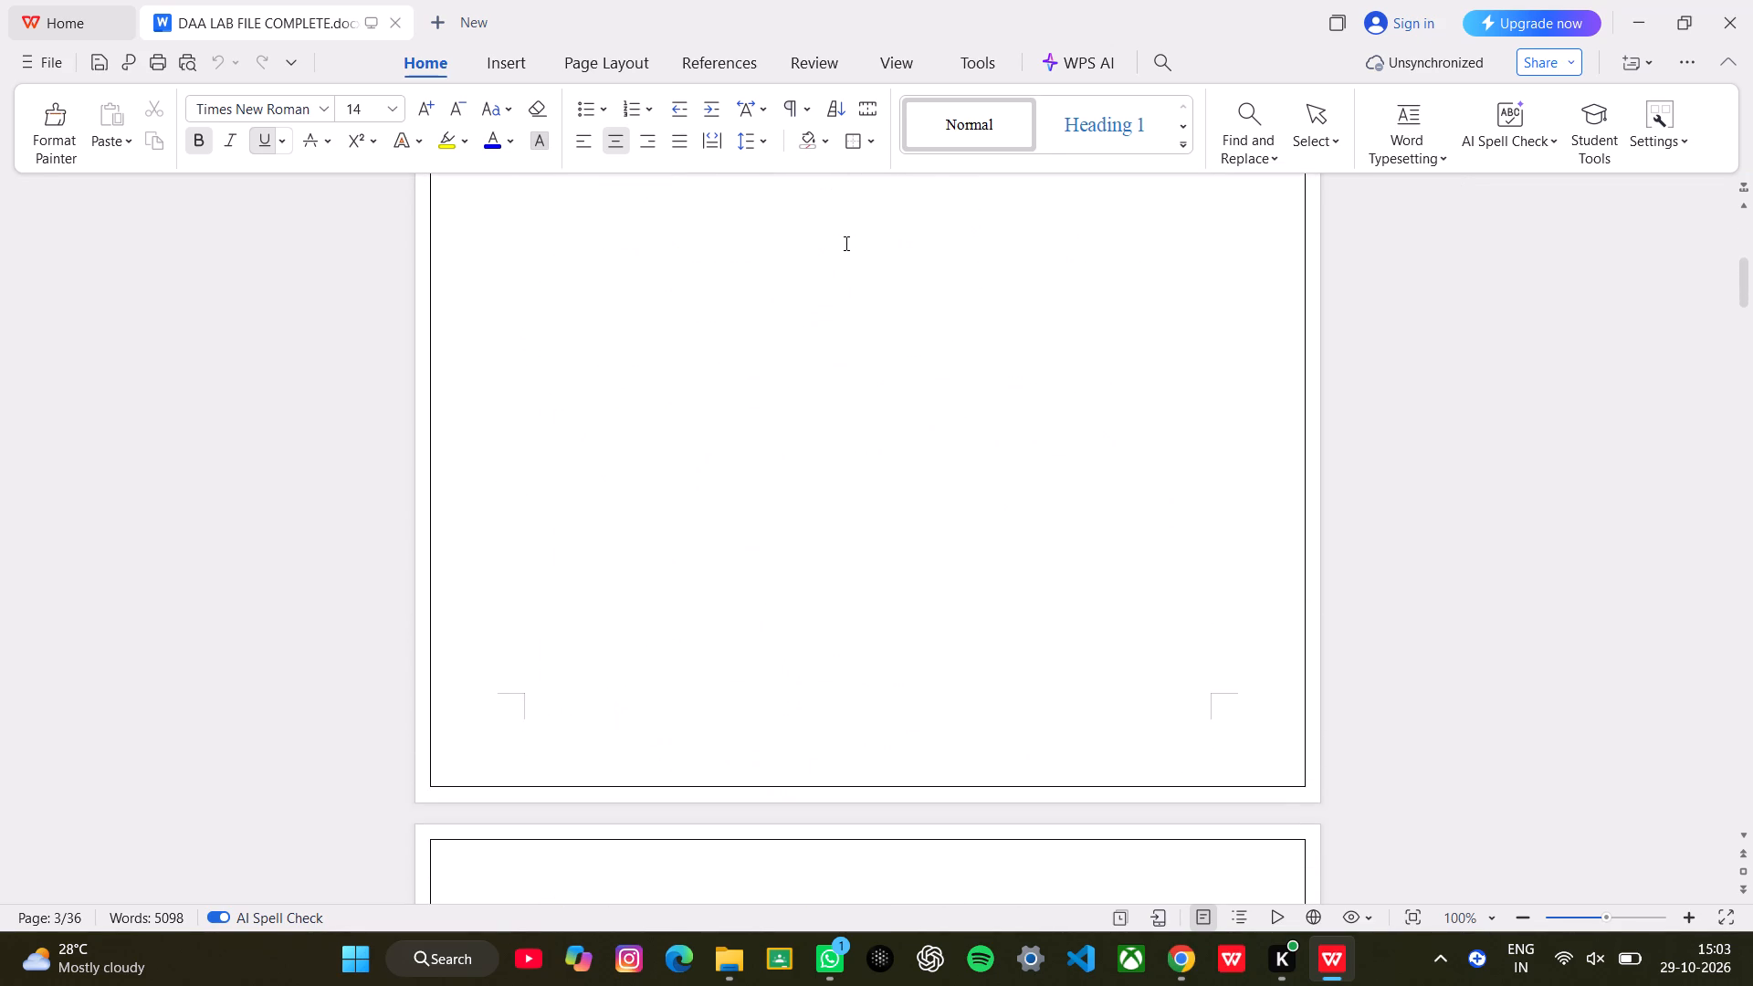
scroll(845, 243, "up", 1)
left_click(554, 246)
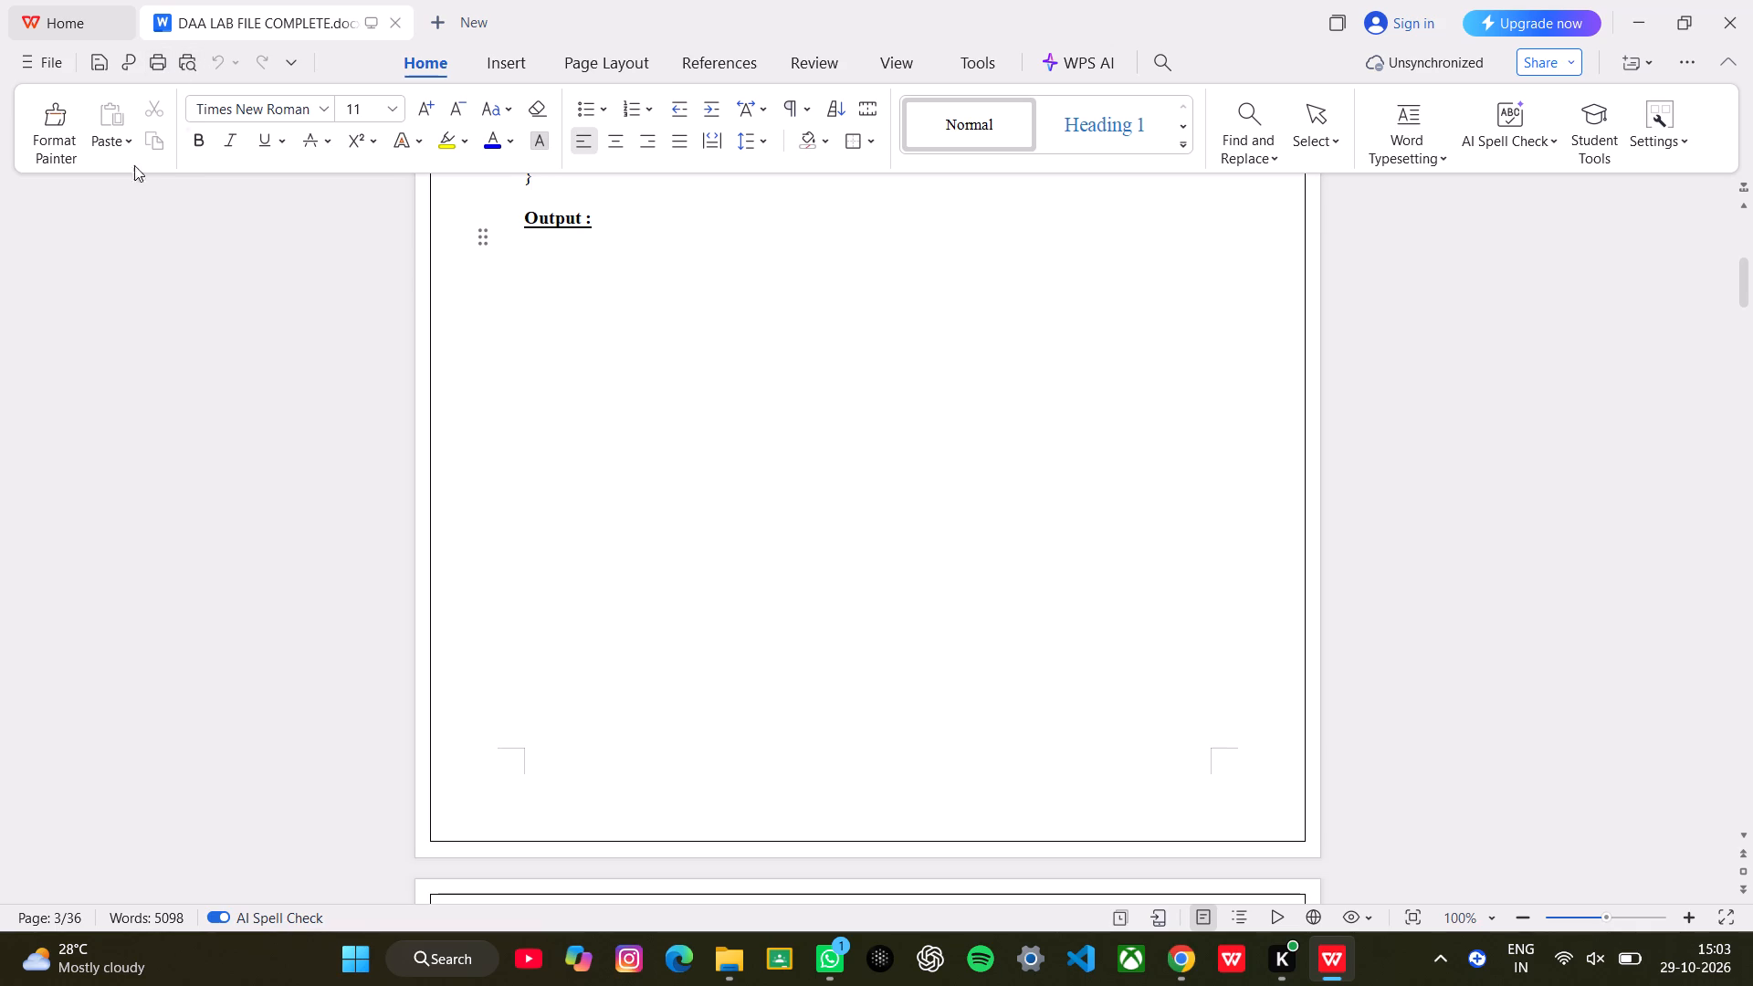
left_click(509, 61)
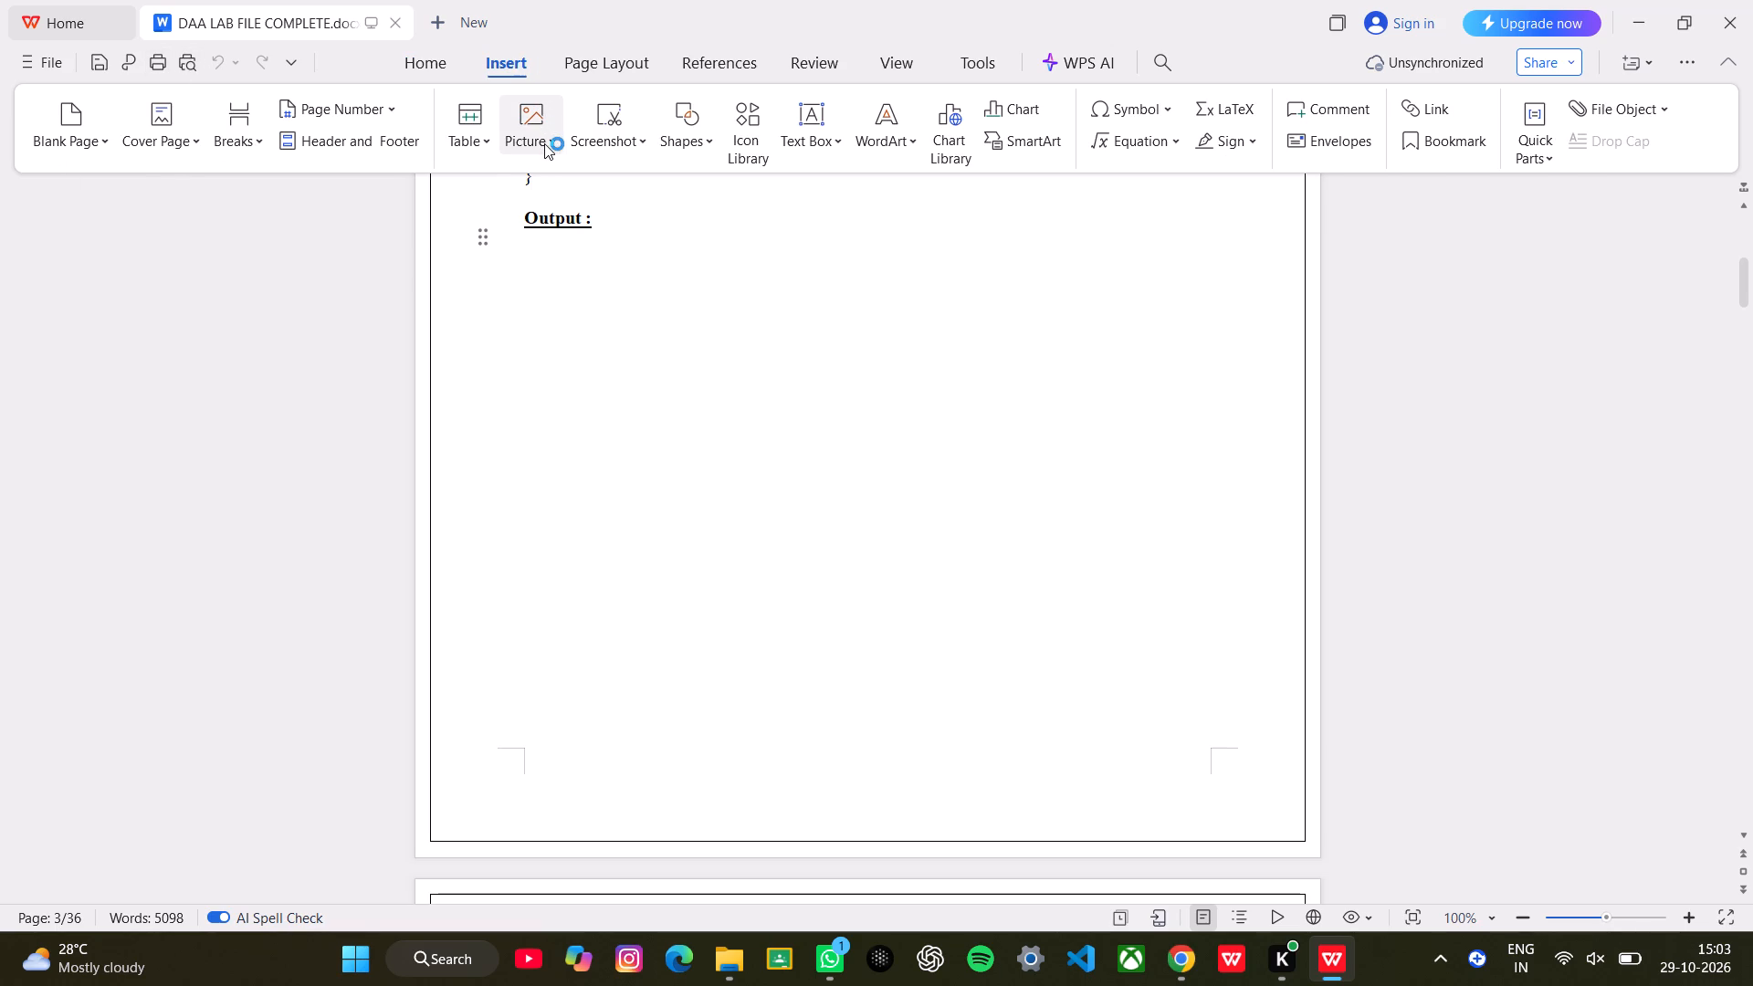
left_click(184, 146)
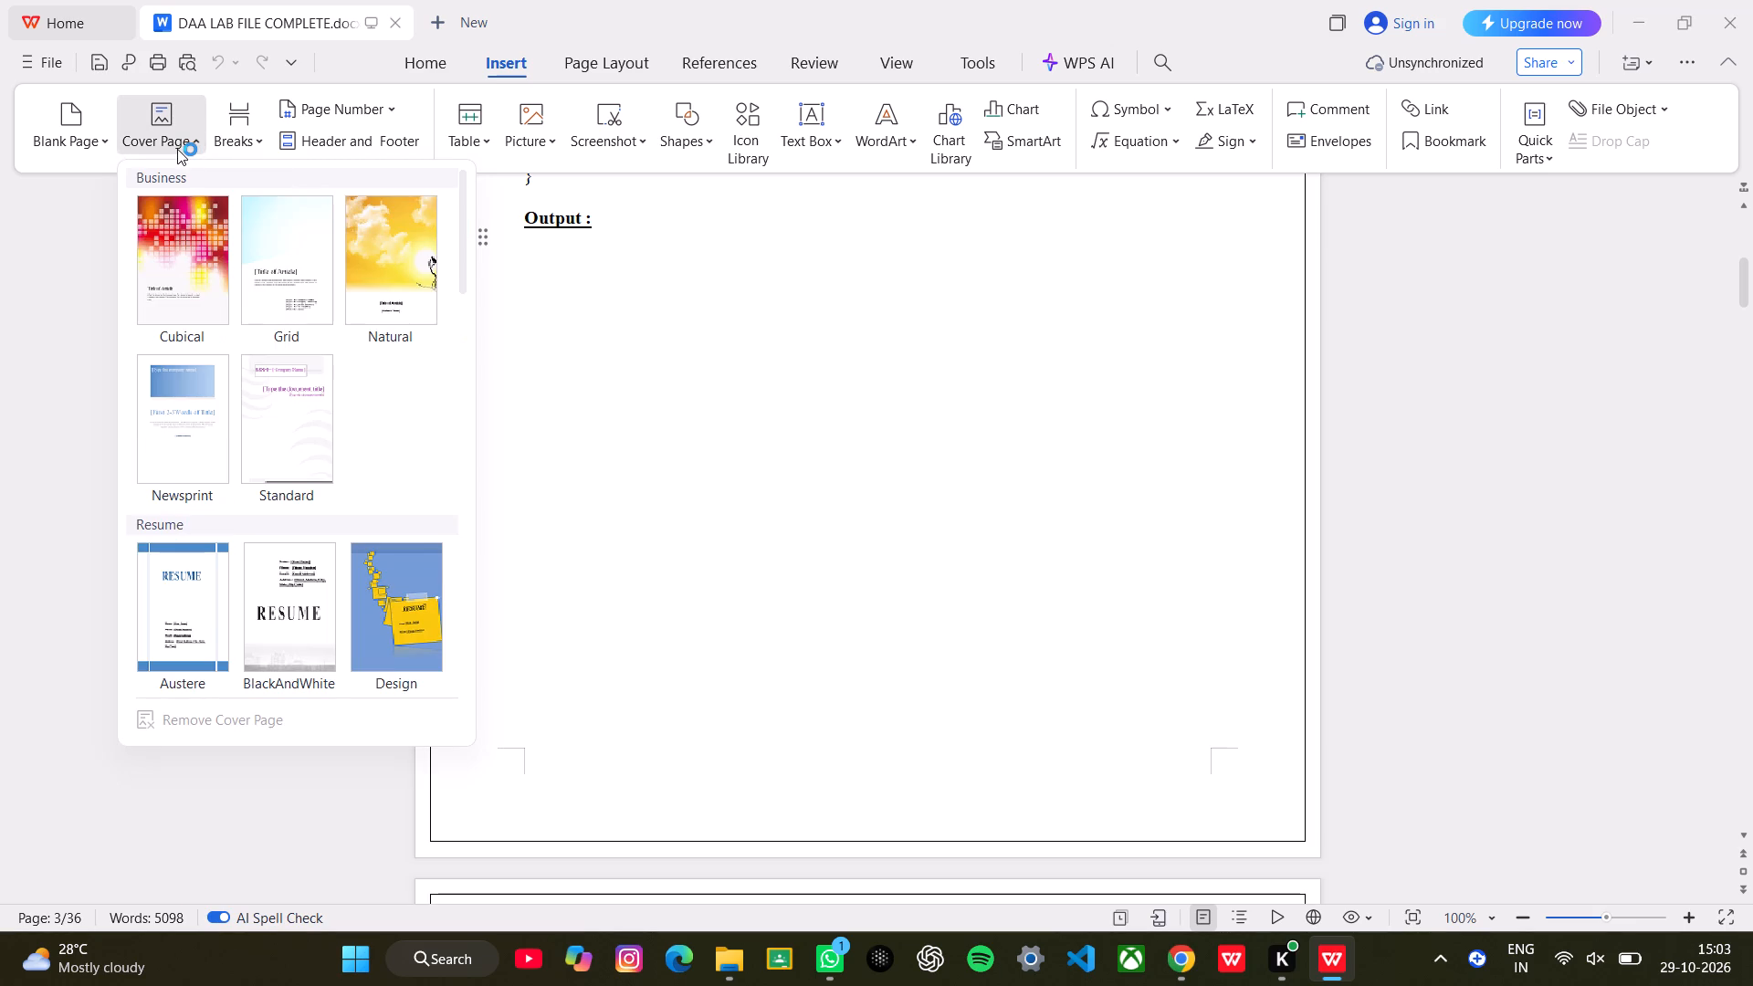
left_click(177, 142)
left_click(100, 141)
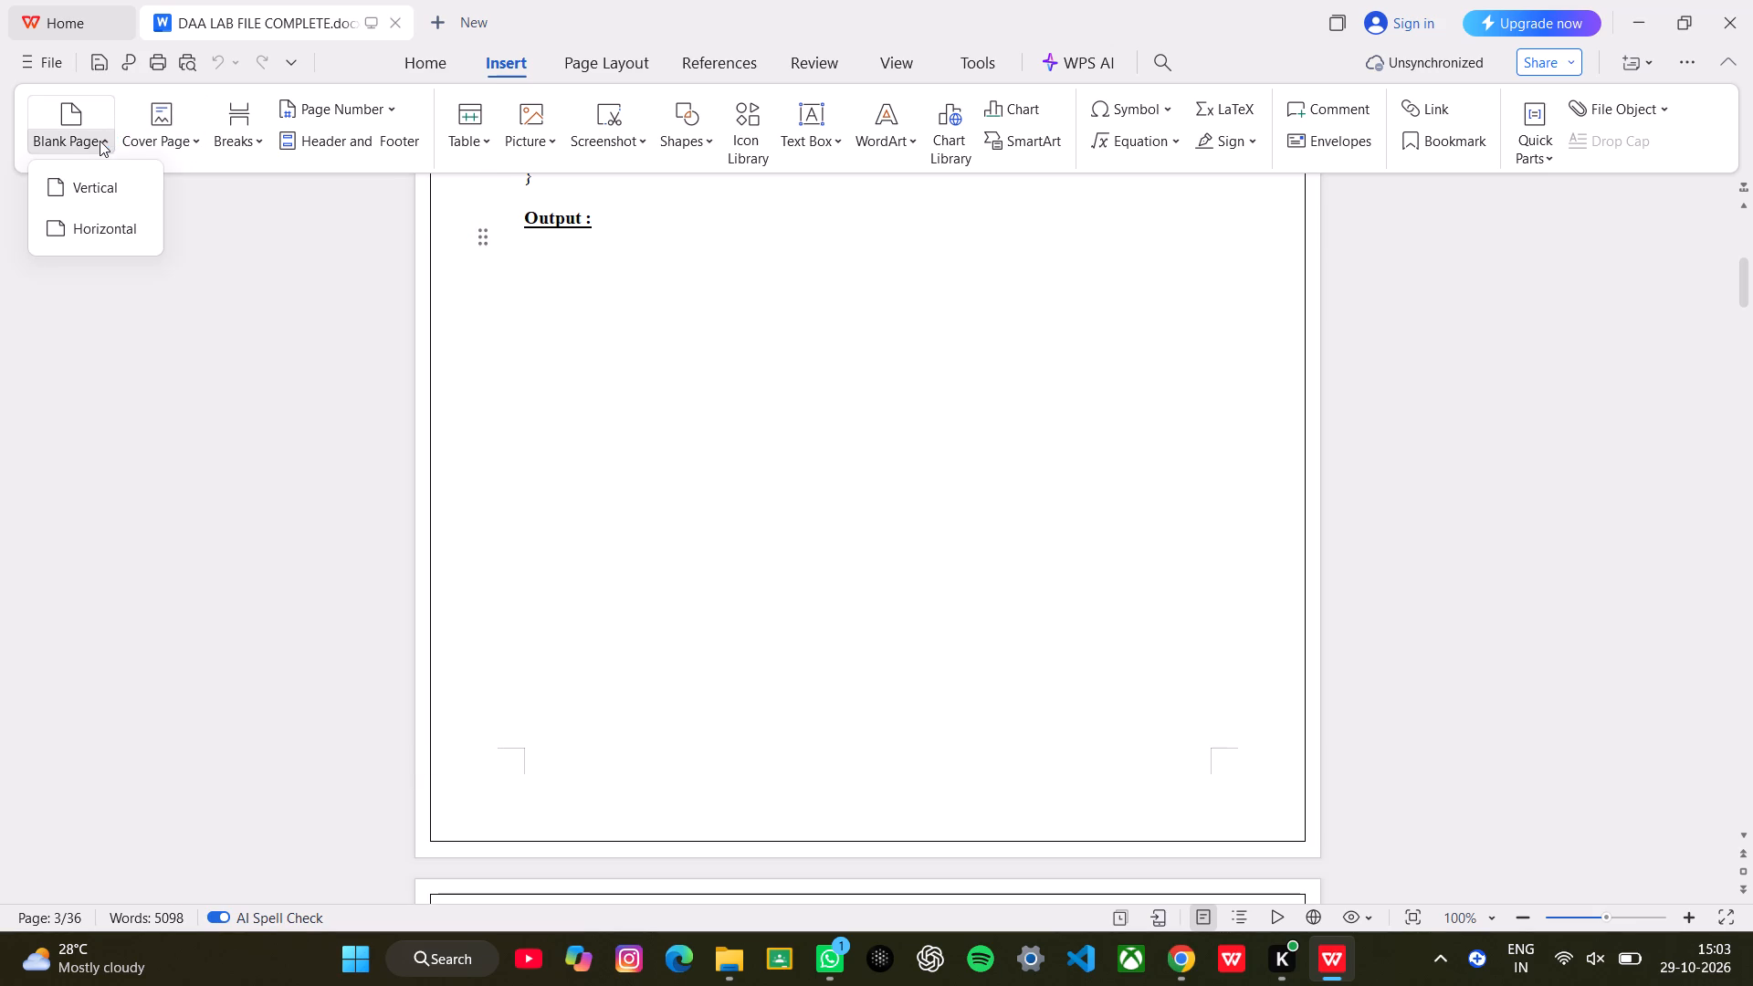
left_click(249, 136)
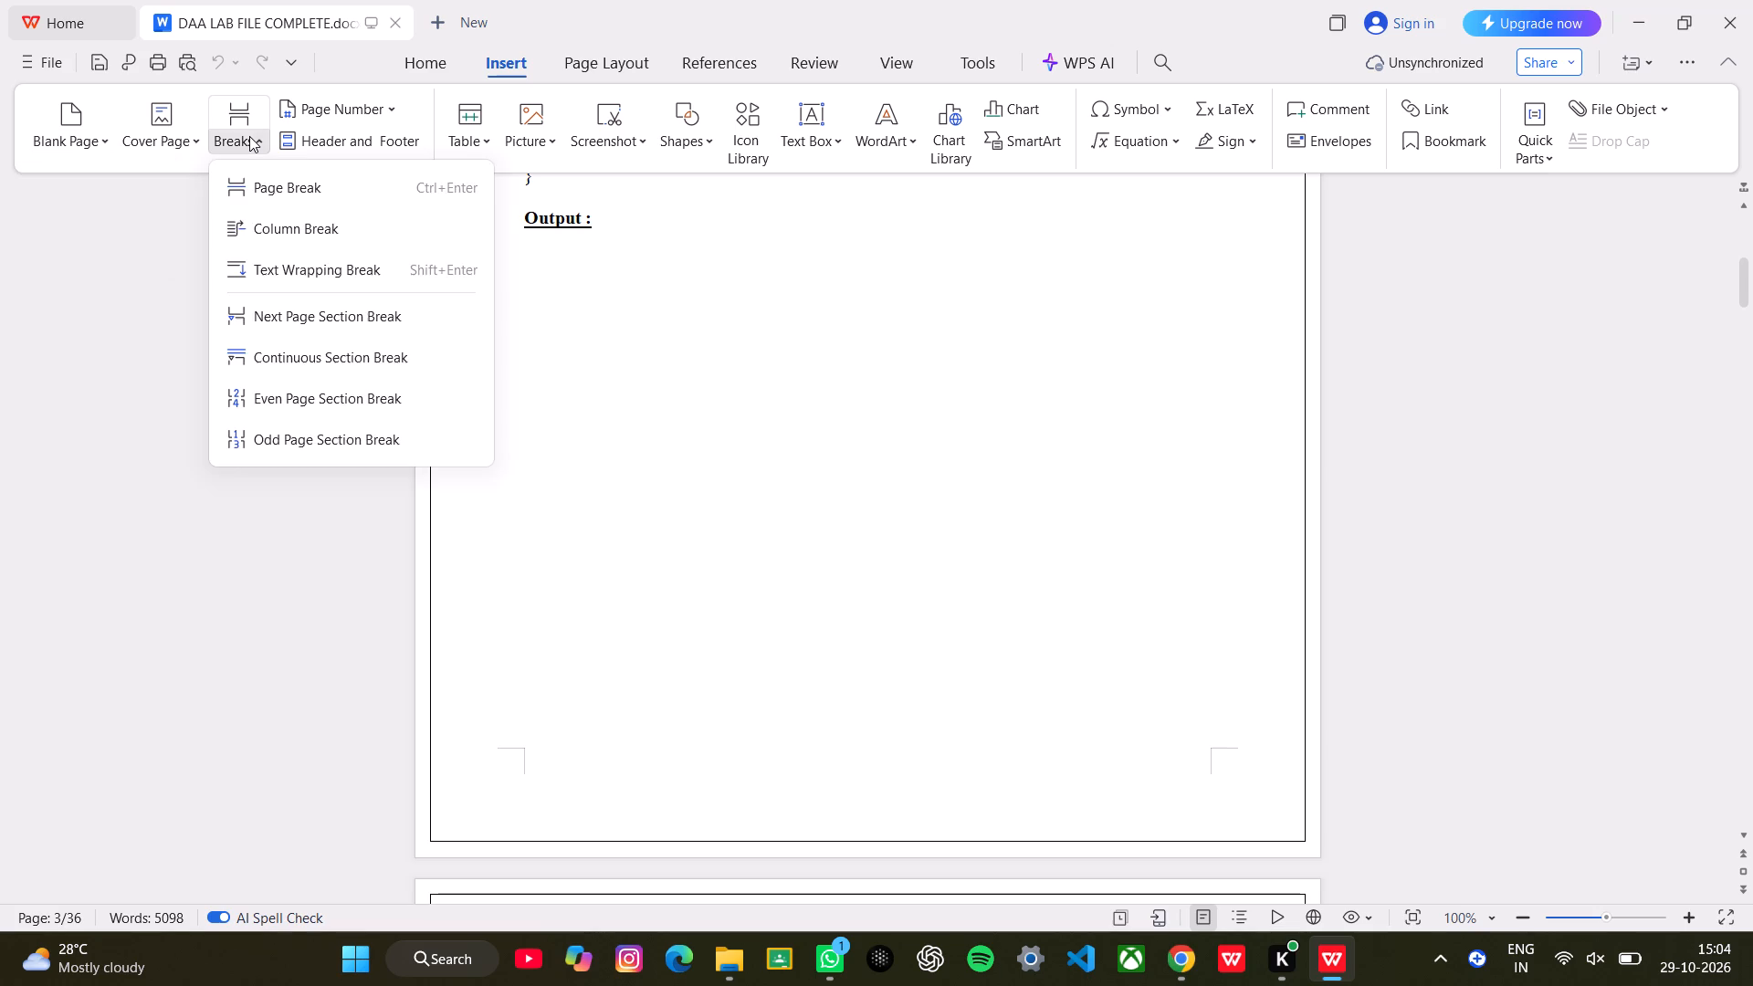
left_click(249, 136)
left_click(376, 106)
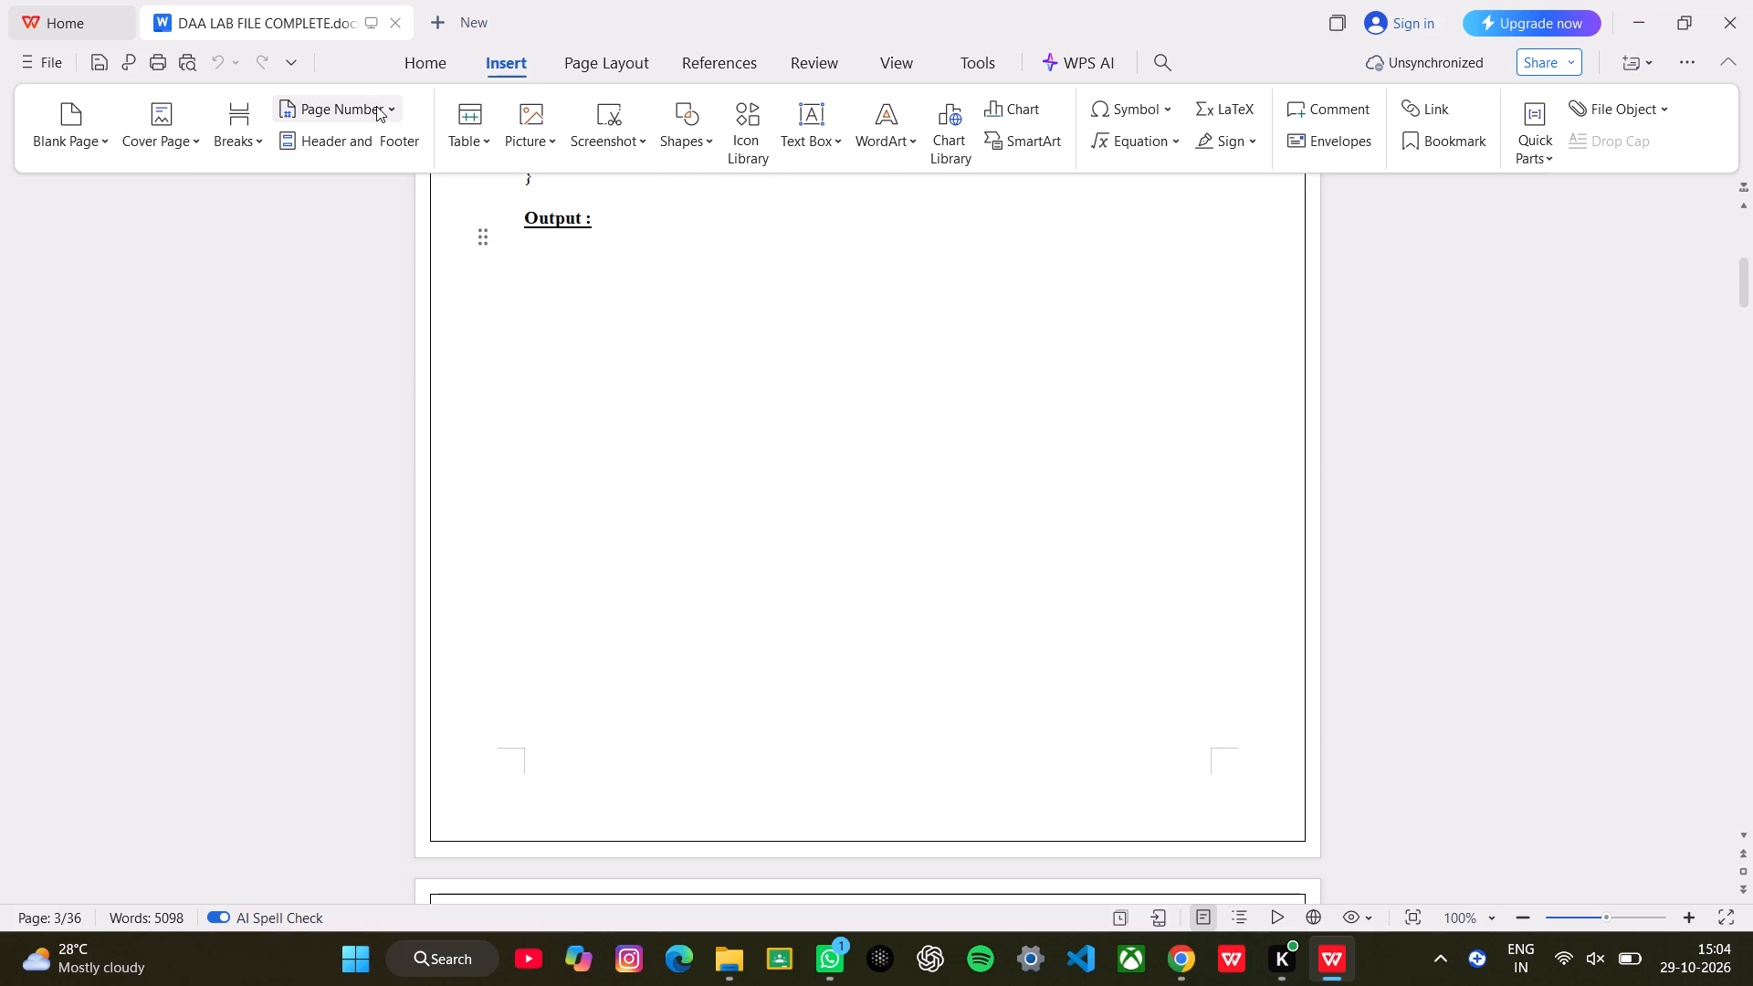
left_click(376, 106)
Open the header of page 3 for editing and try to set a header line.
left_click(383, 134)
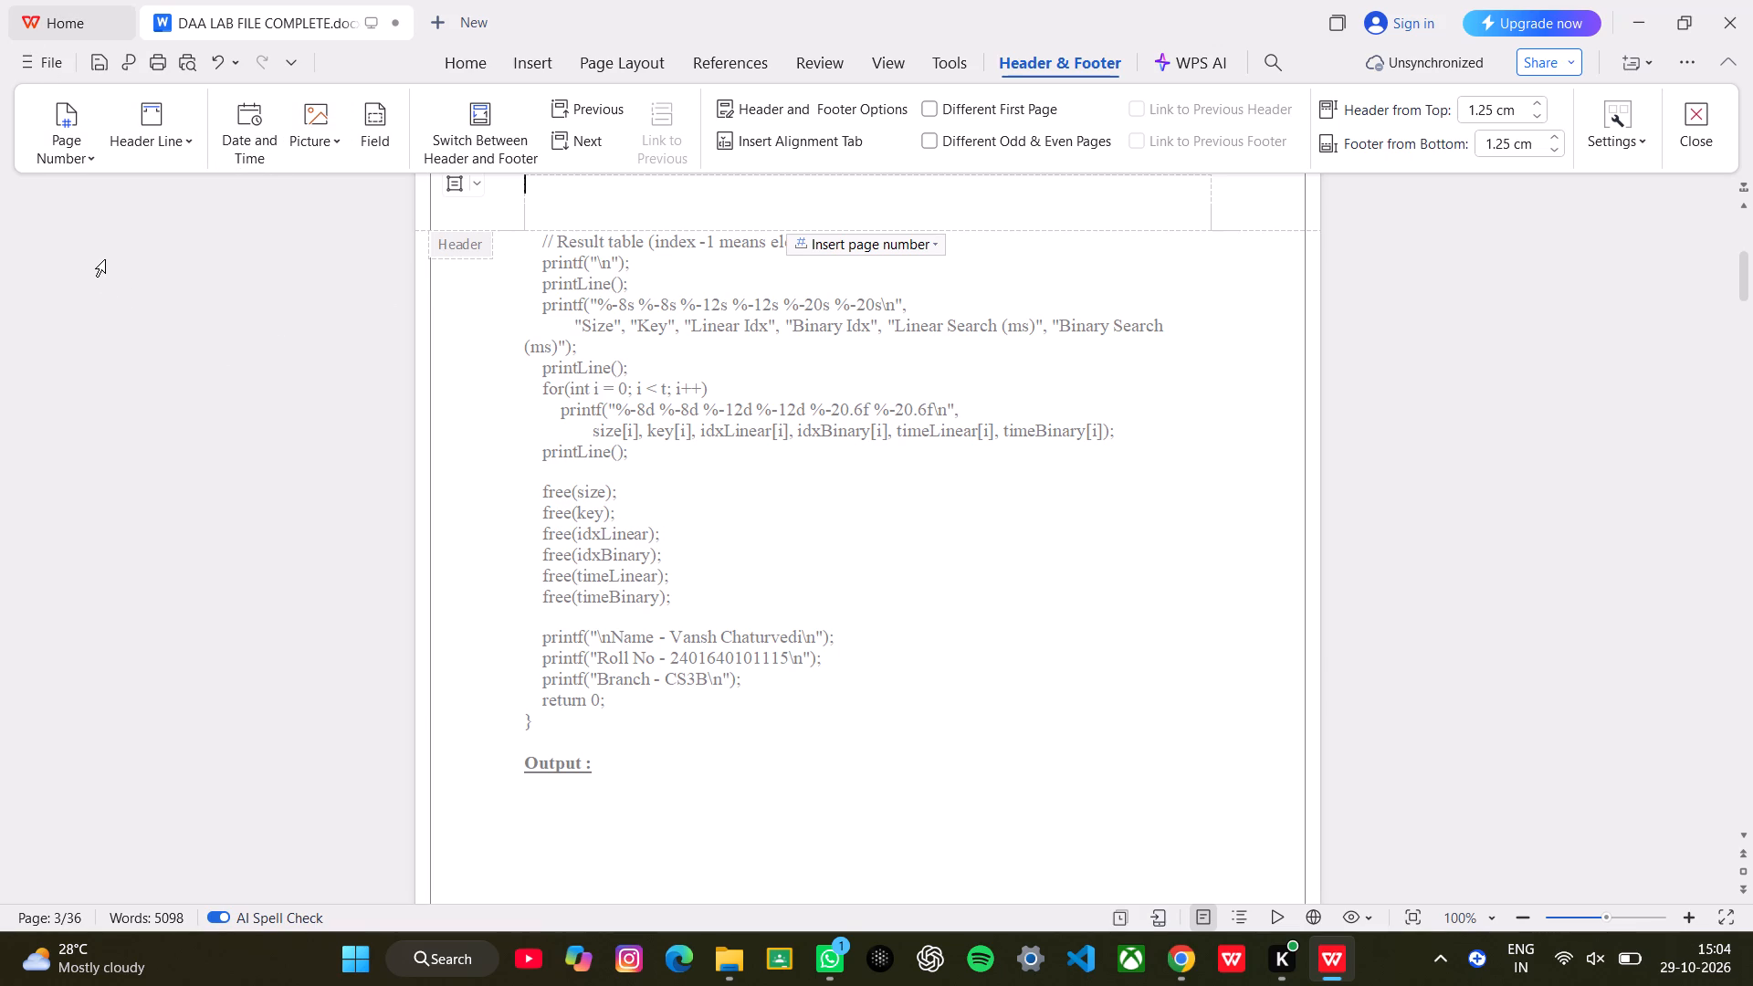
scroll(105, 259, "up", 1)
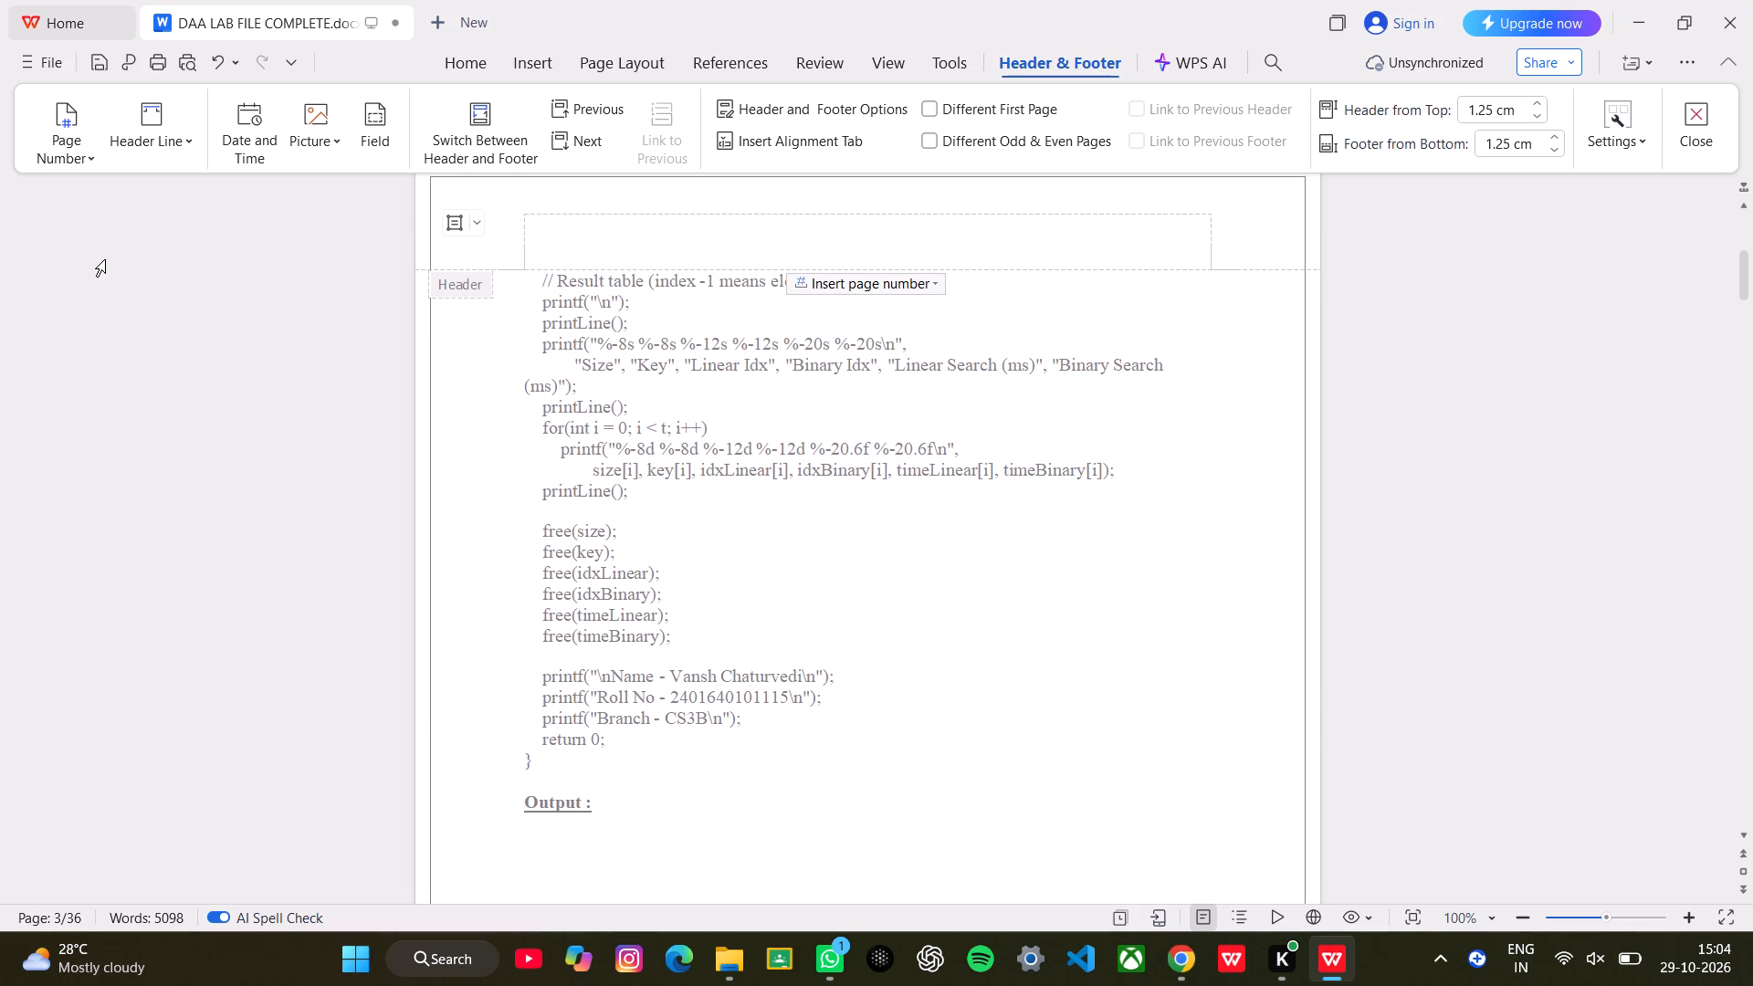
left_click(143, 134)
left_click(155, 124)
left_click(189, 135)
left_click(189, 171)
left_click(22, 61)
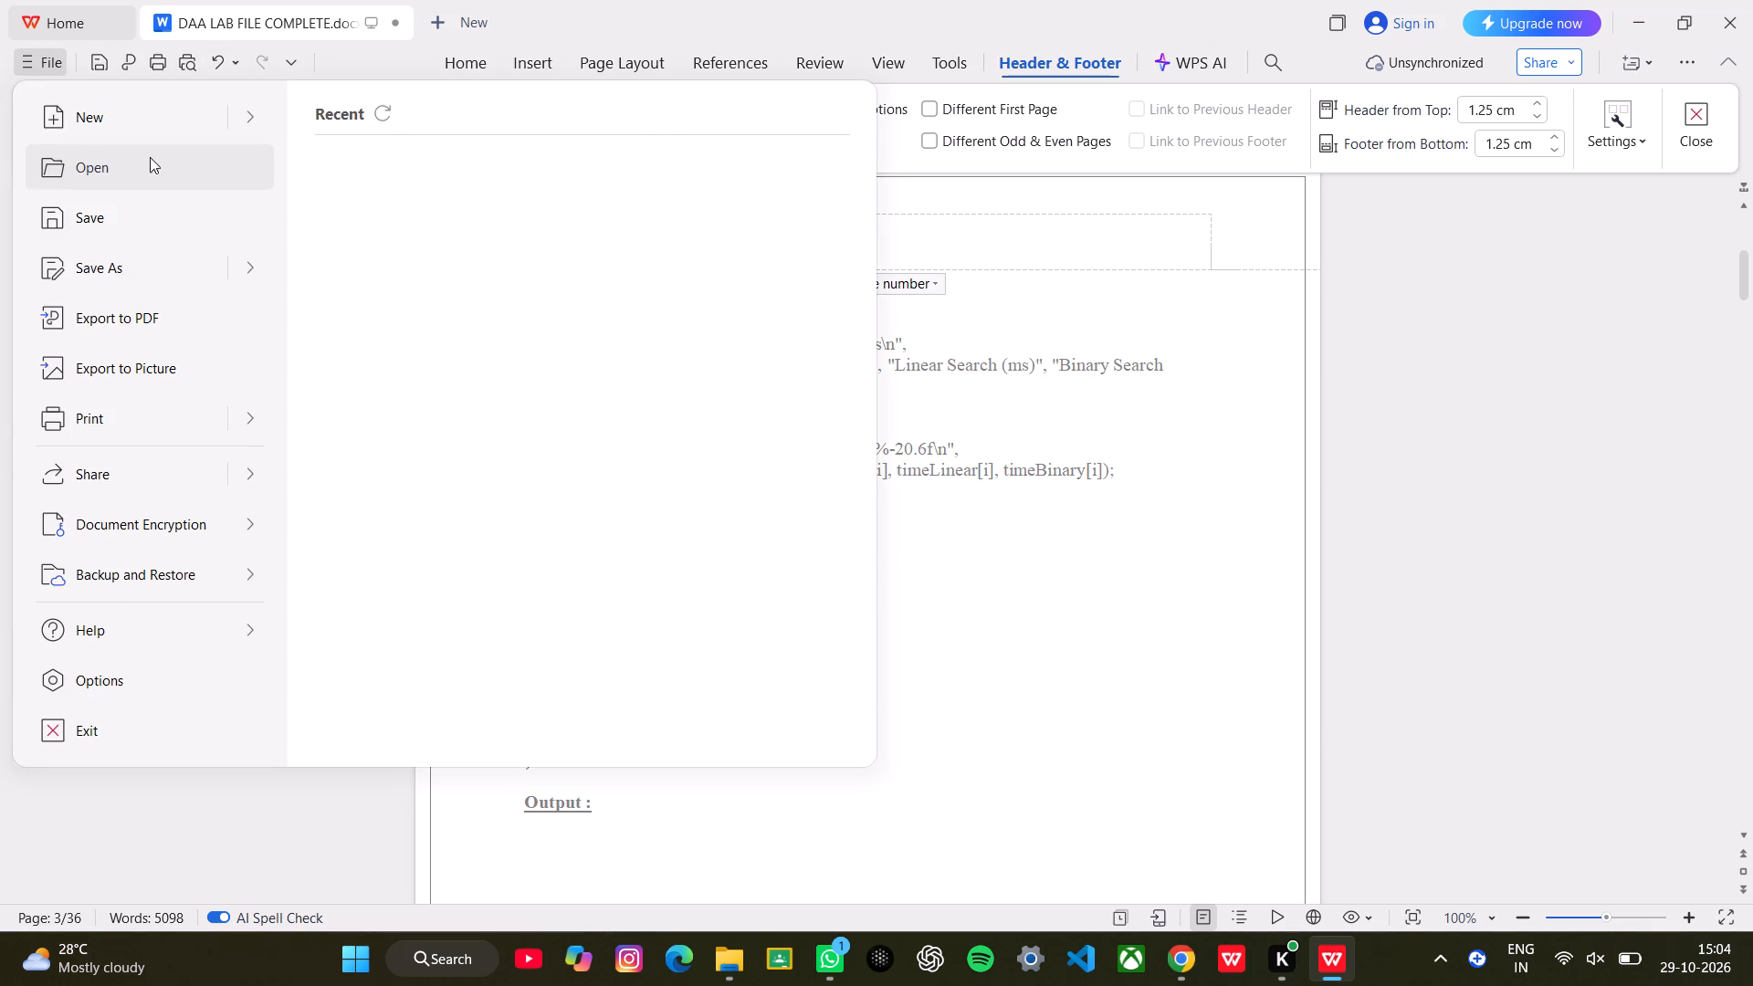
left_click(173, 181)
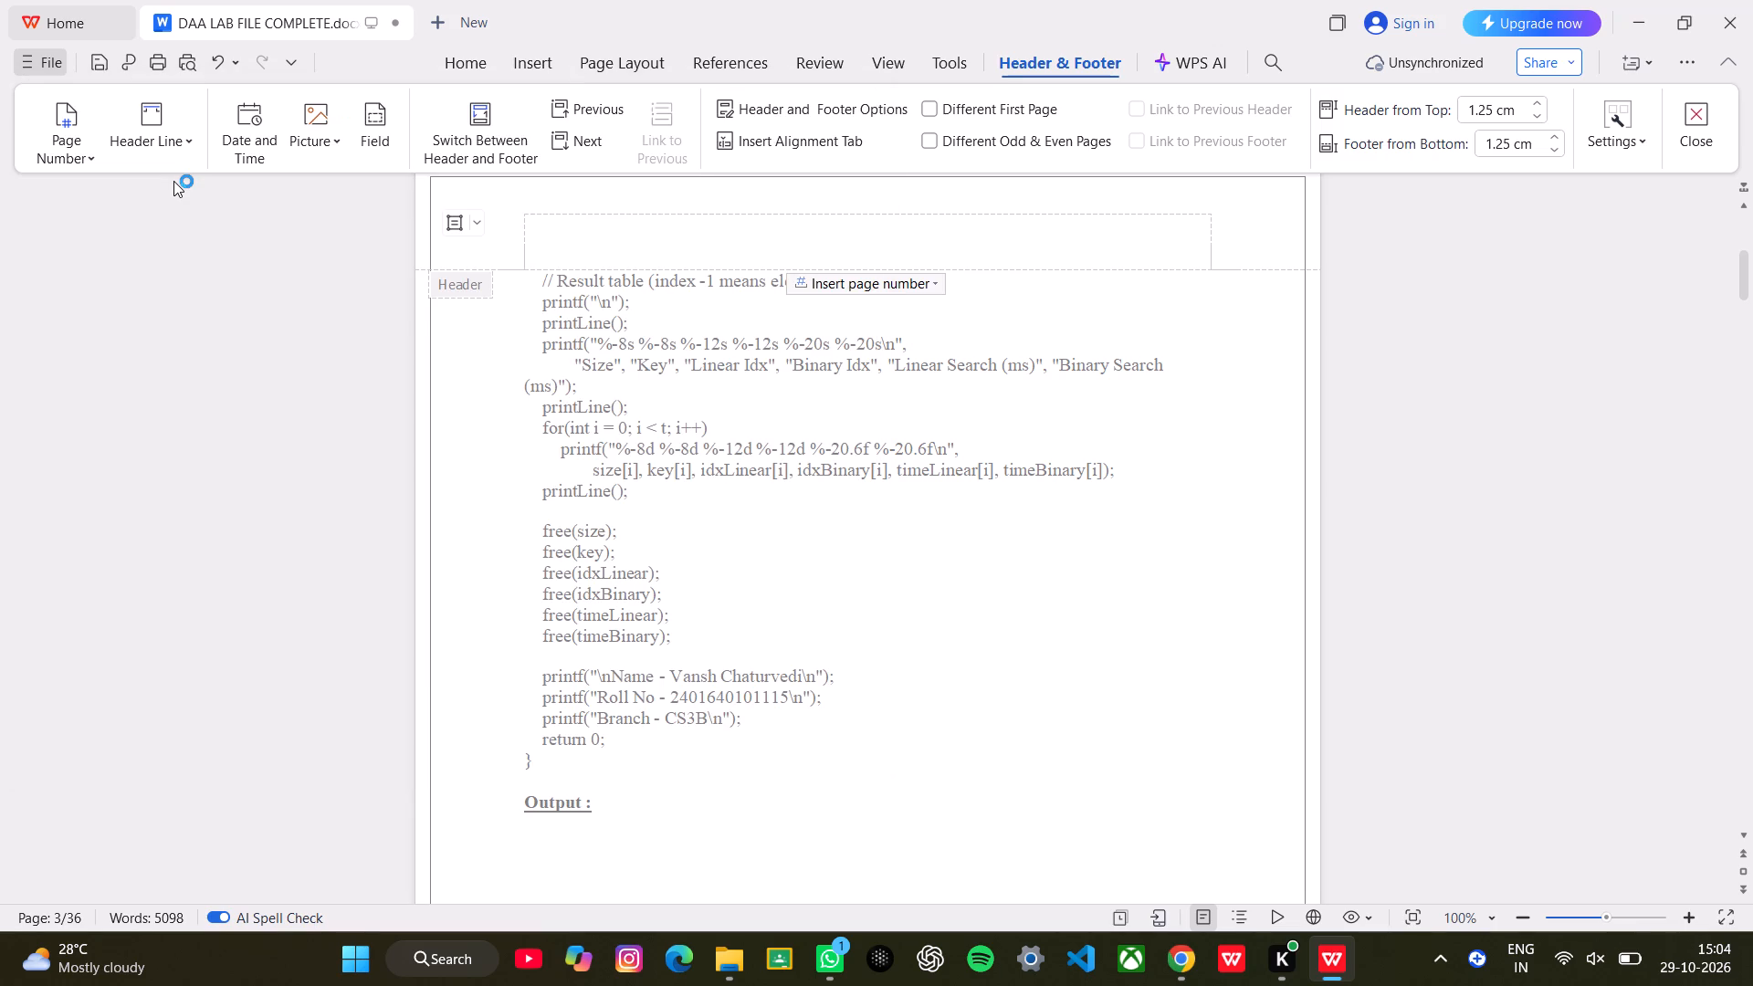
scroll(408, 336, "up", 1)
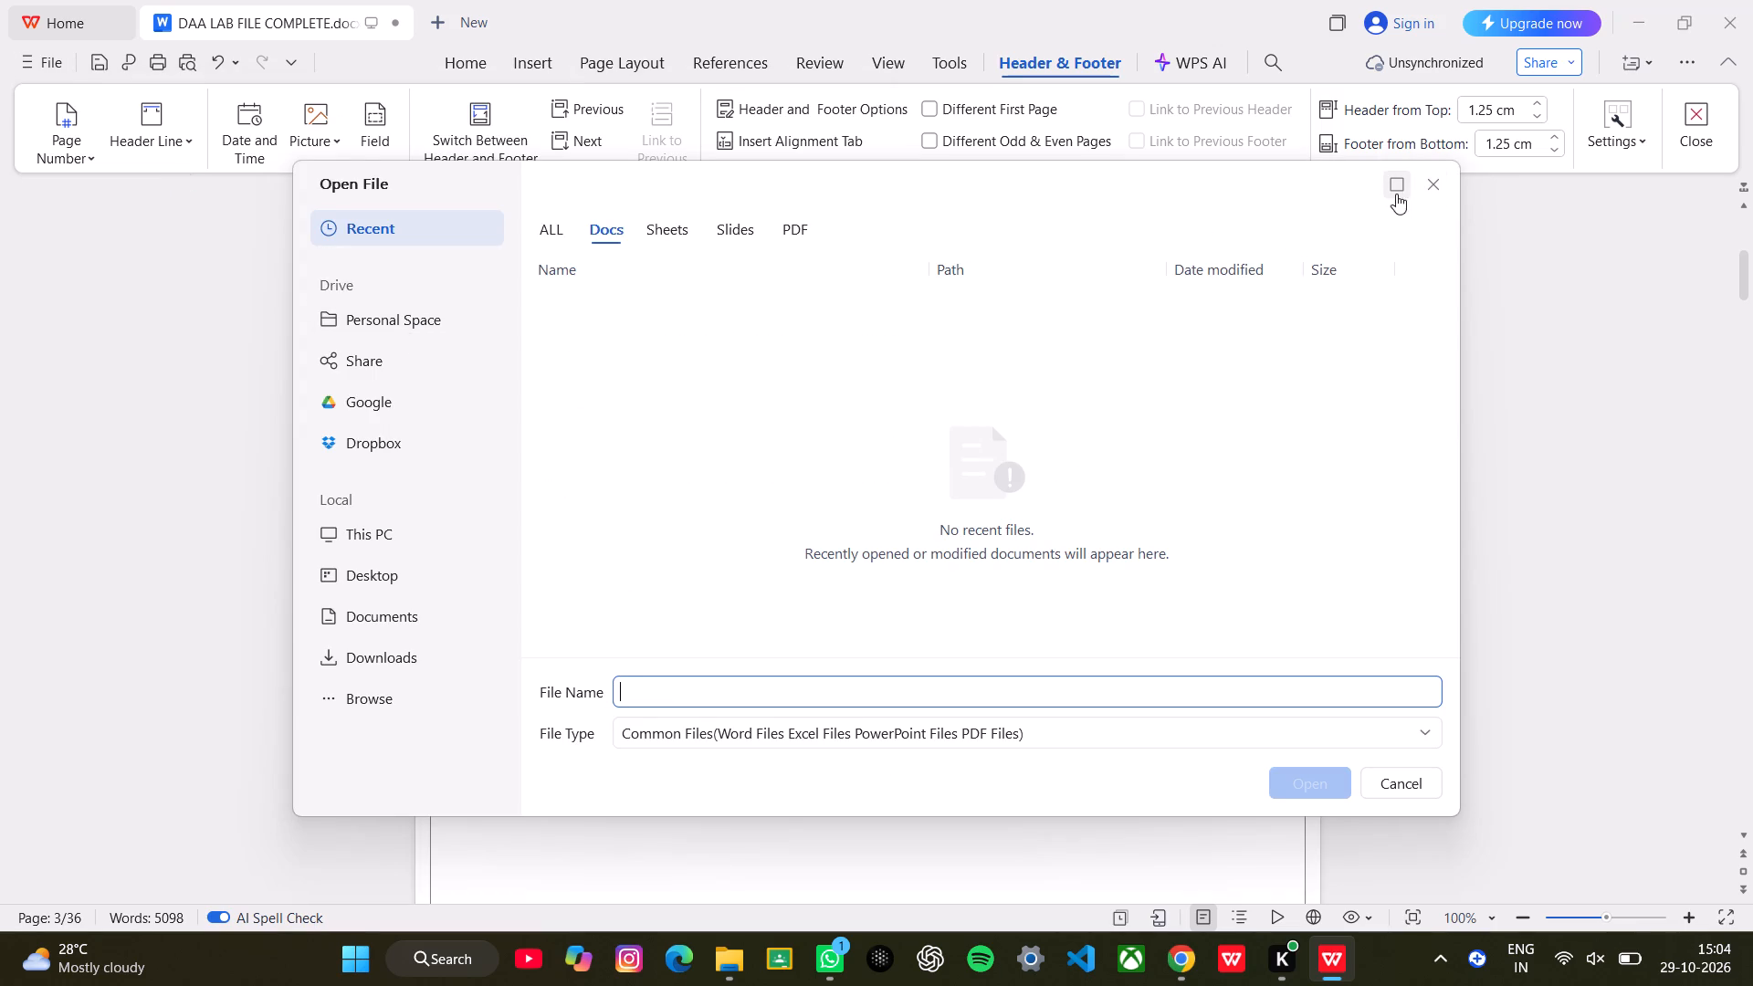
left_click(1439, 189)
Hide the paragraph layout icon shown beside the page 3 header.
scroll(1007, 356, "up", 1)
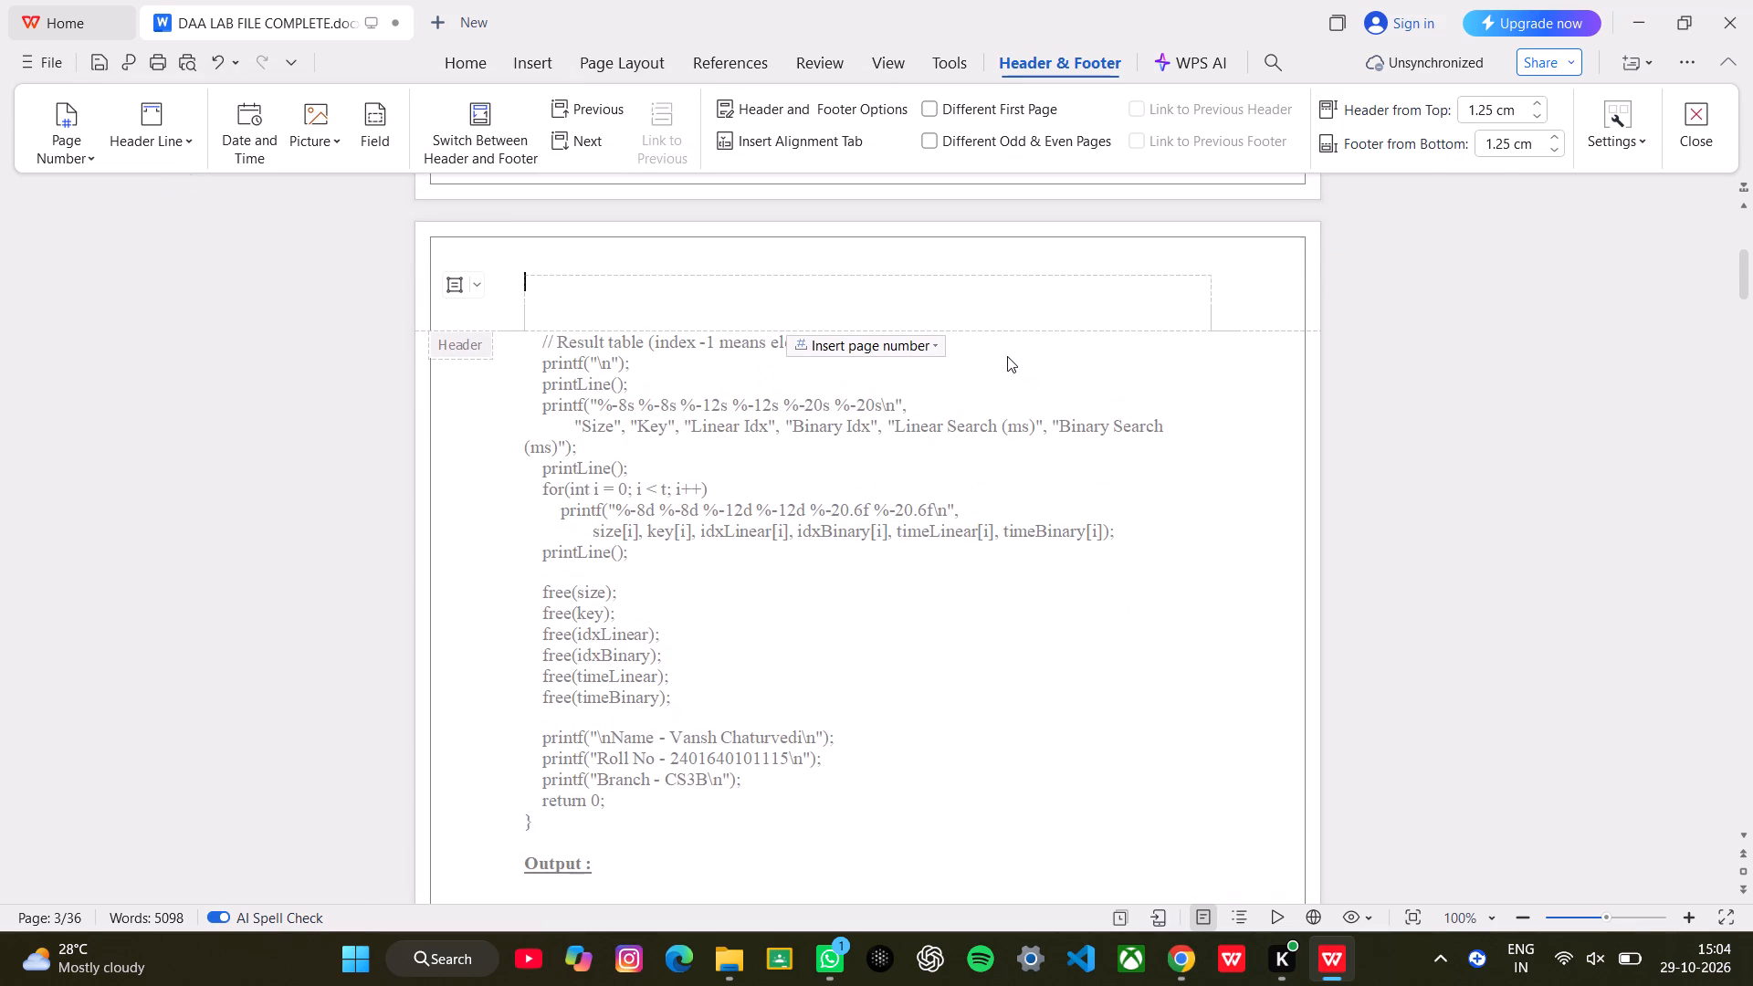
scroll(1007, 356, "up", 1)
left_click(1209, 320)
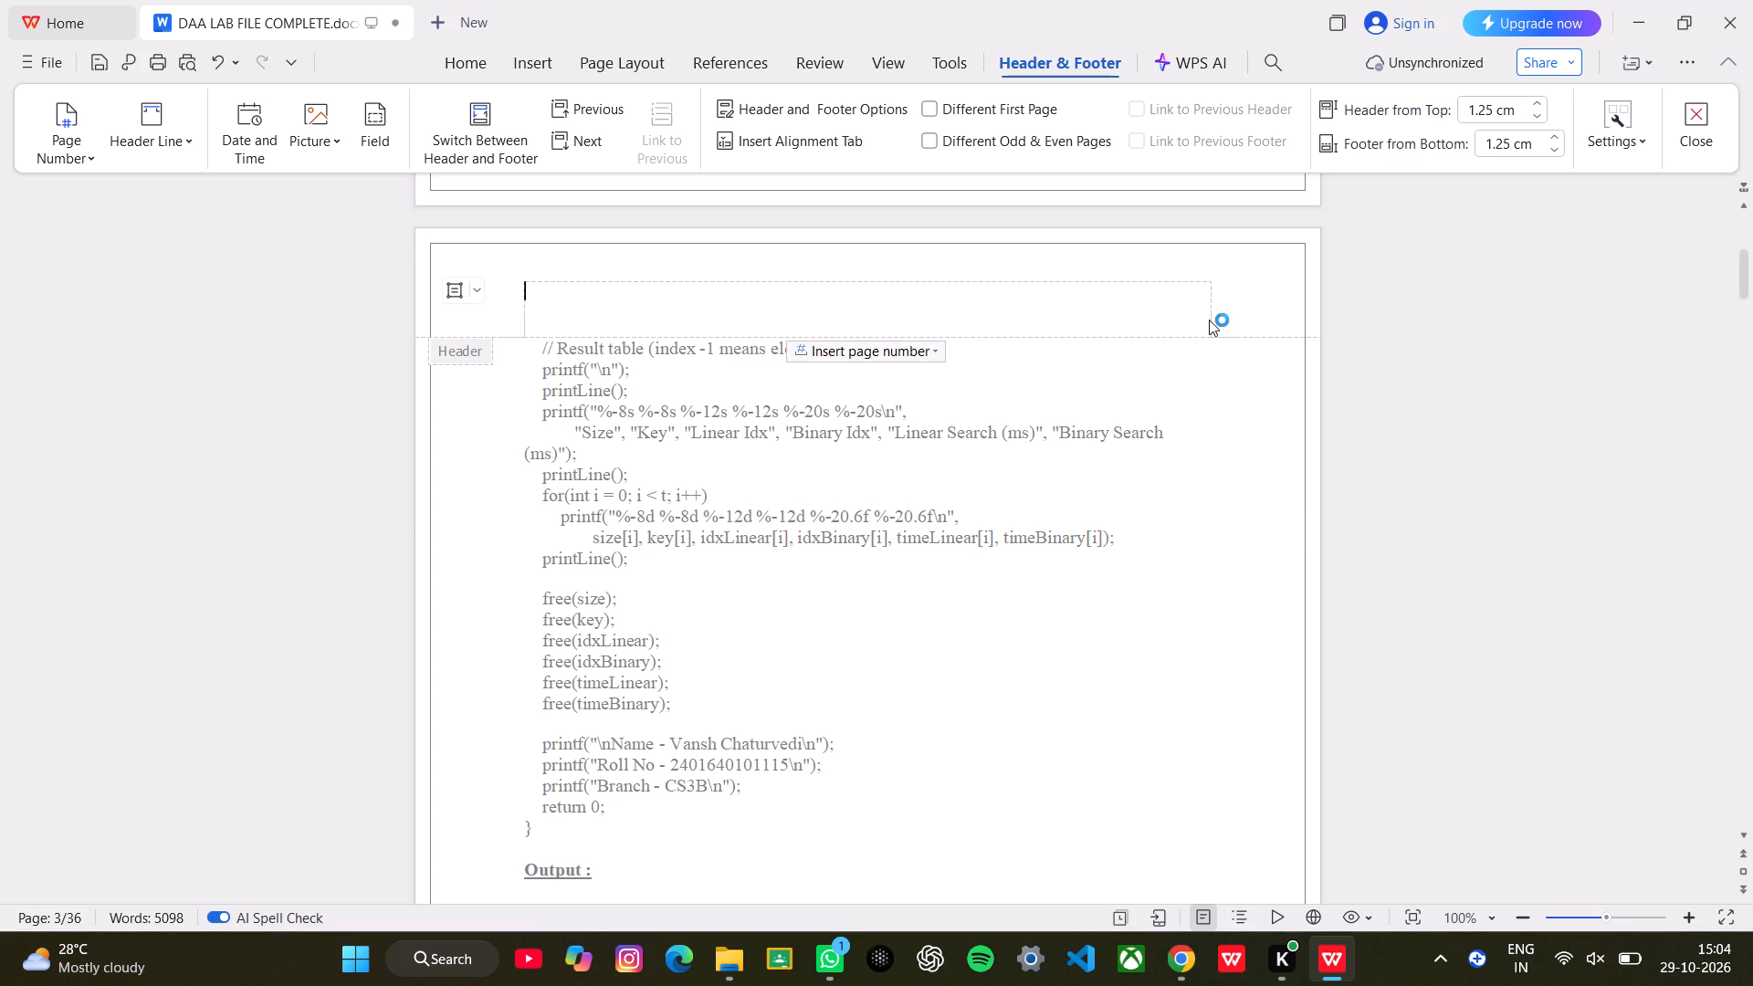
left_click(480, 274)
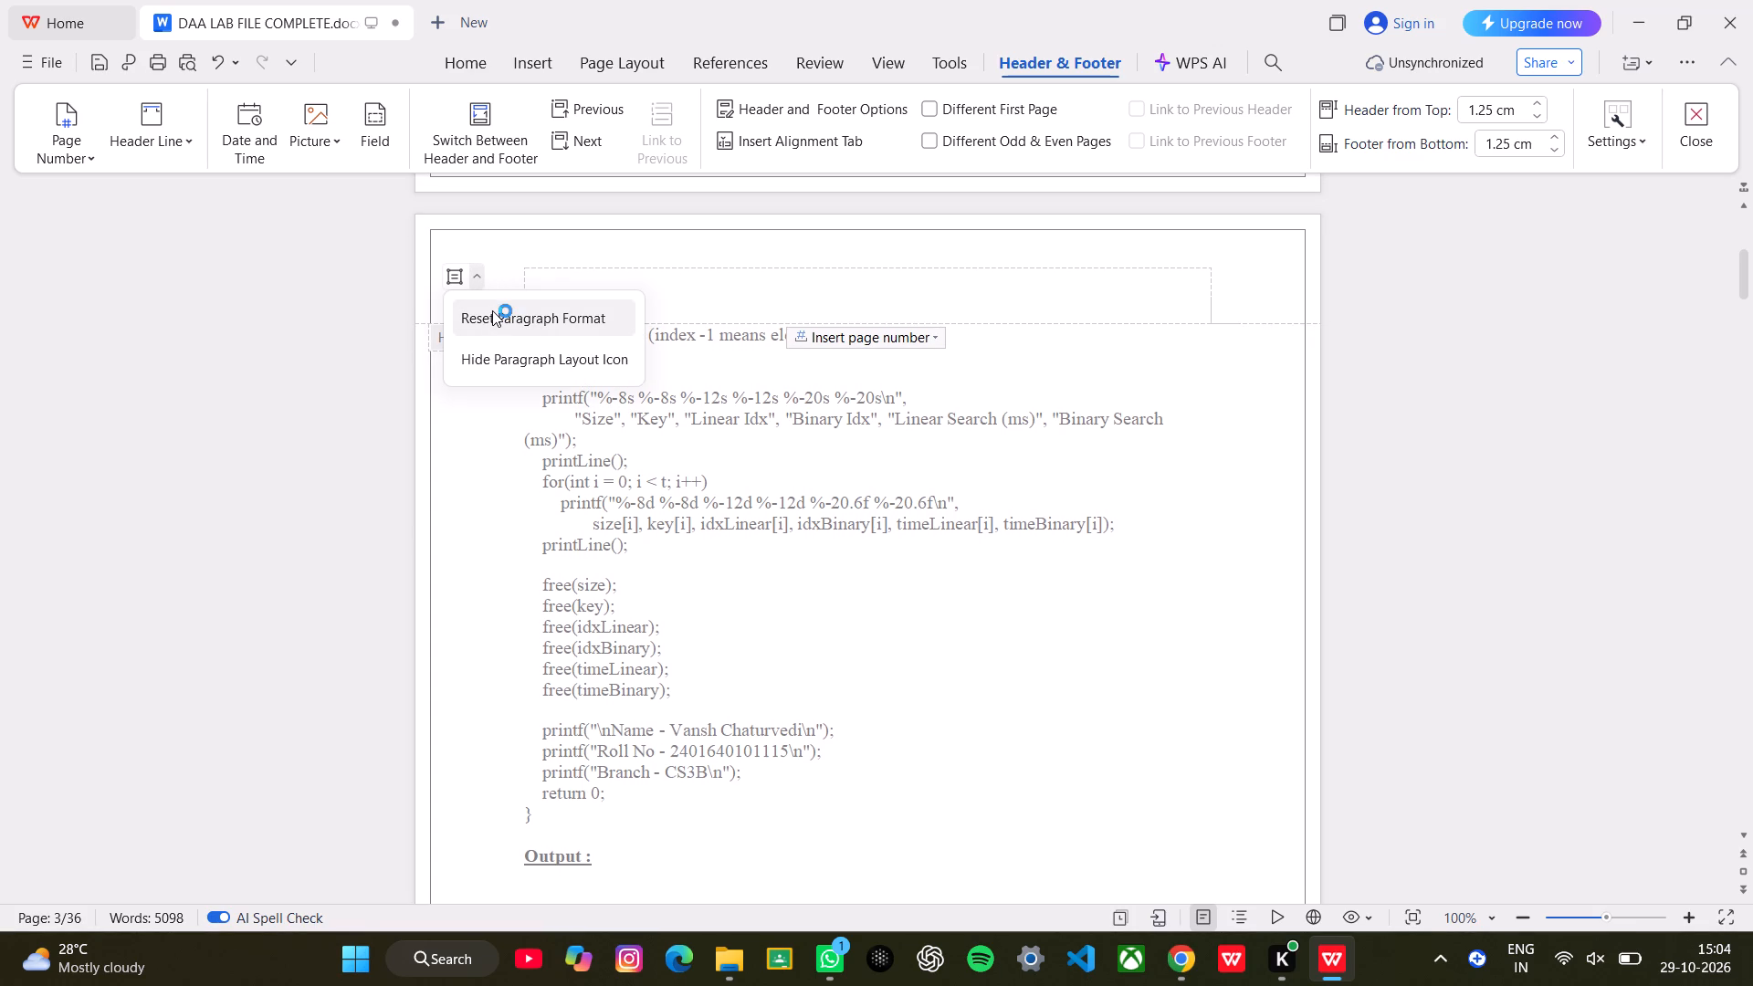
left_click(507, 354)
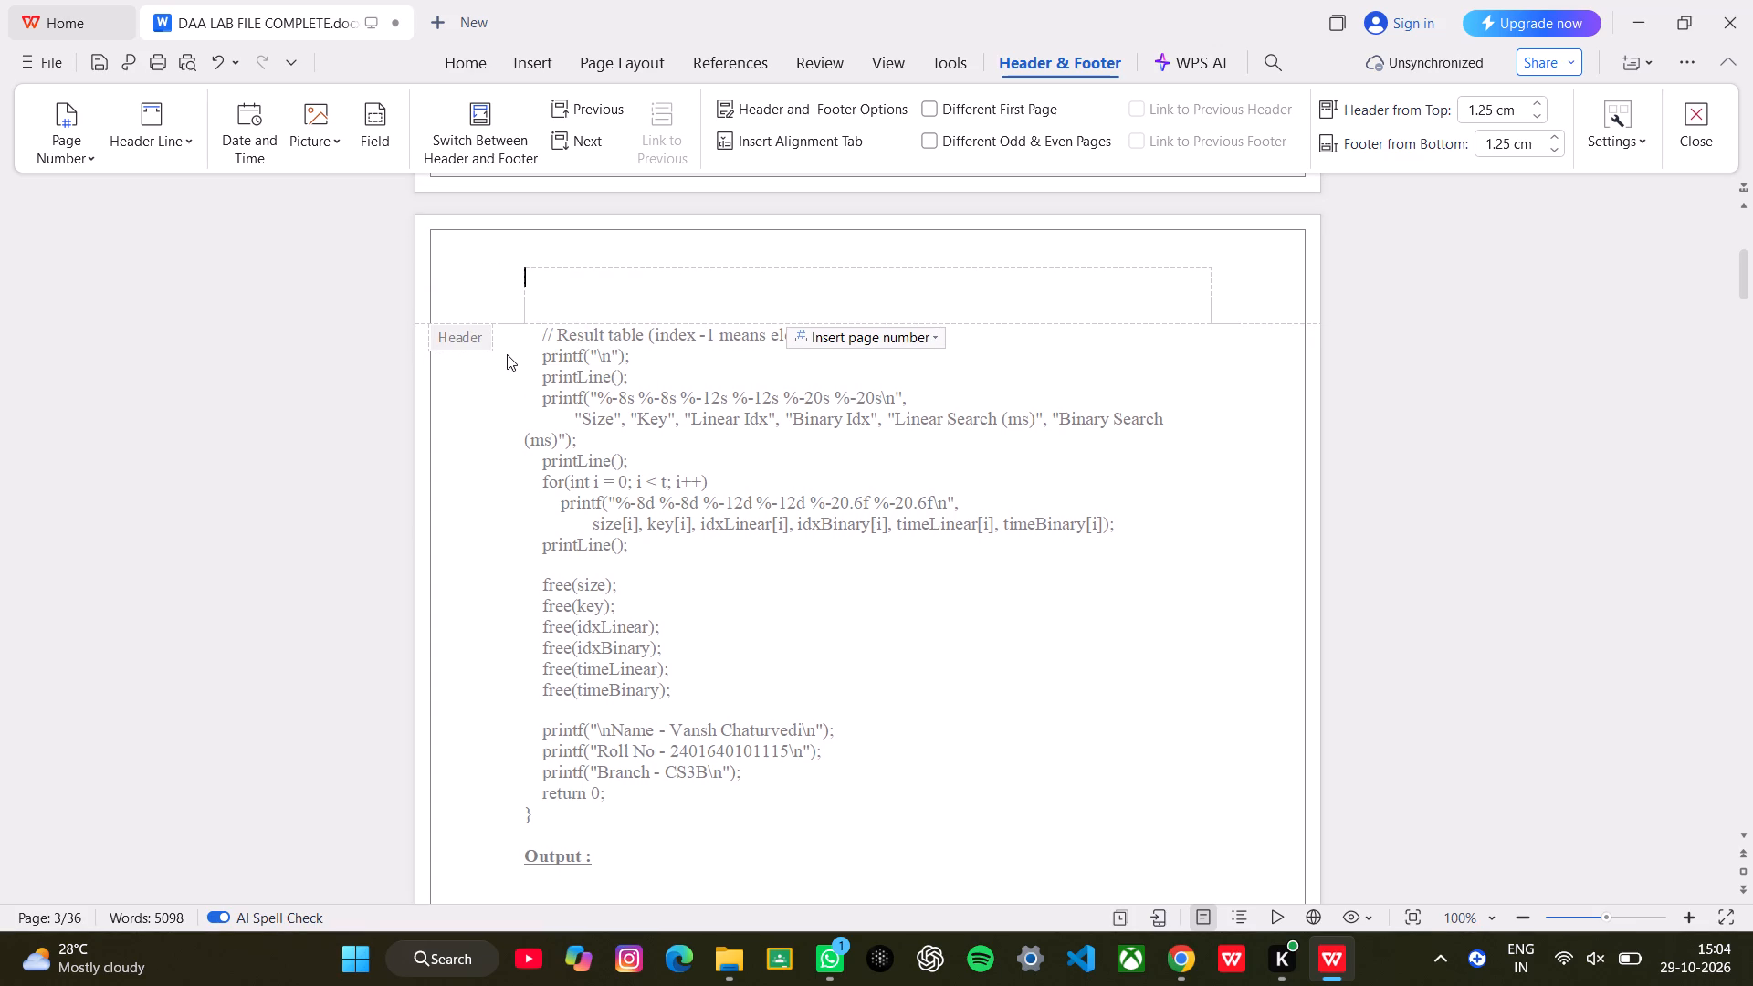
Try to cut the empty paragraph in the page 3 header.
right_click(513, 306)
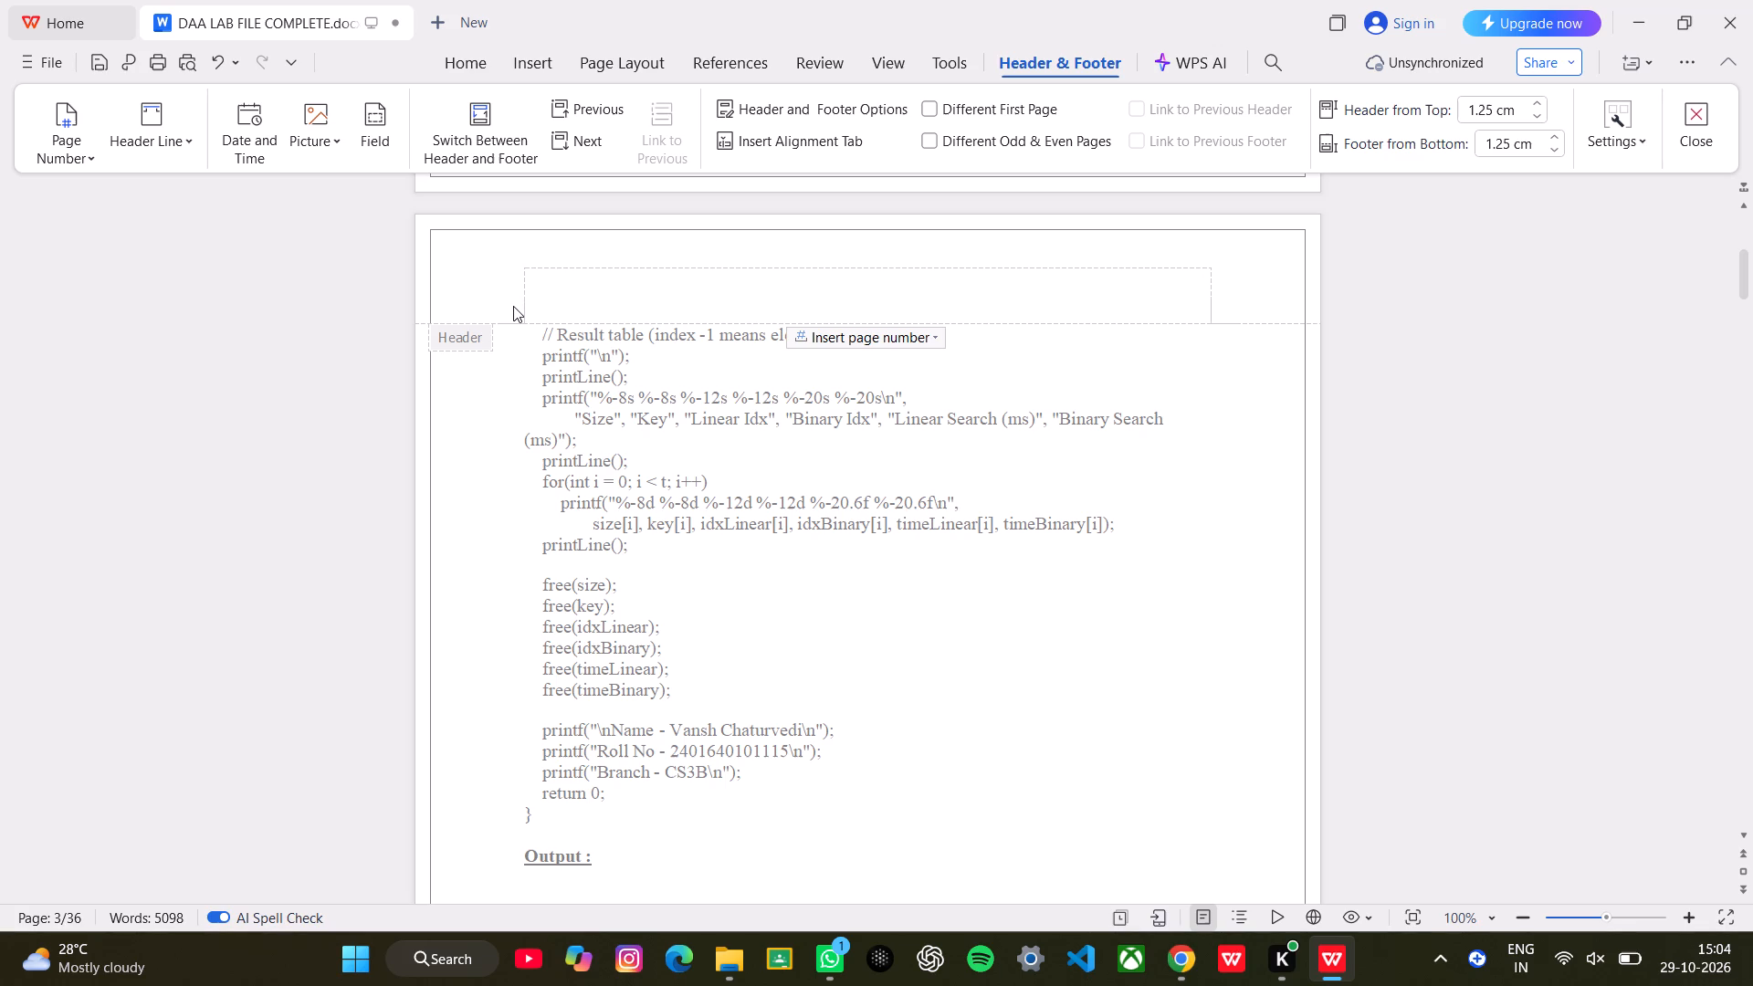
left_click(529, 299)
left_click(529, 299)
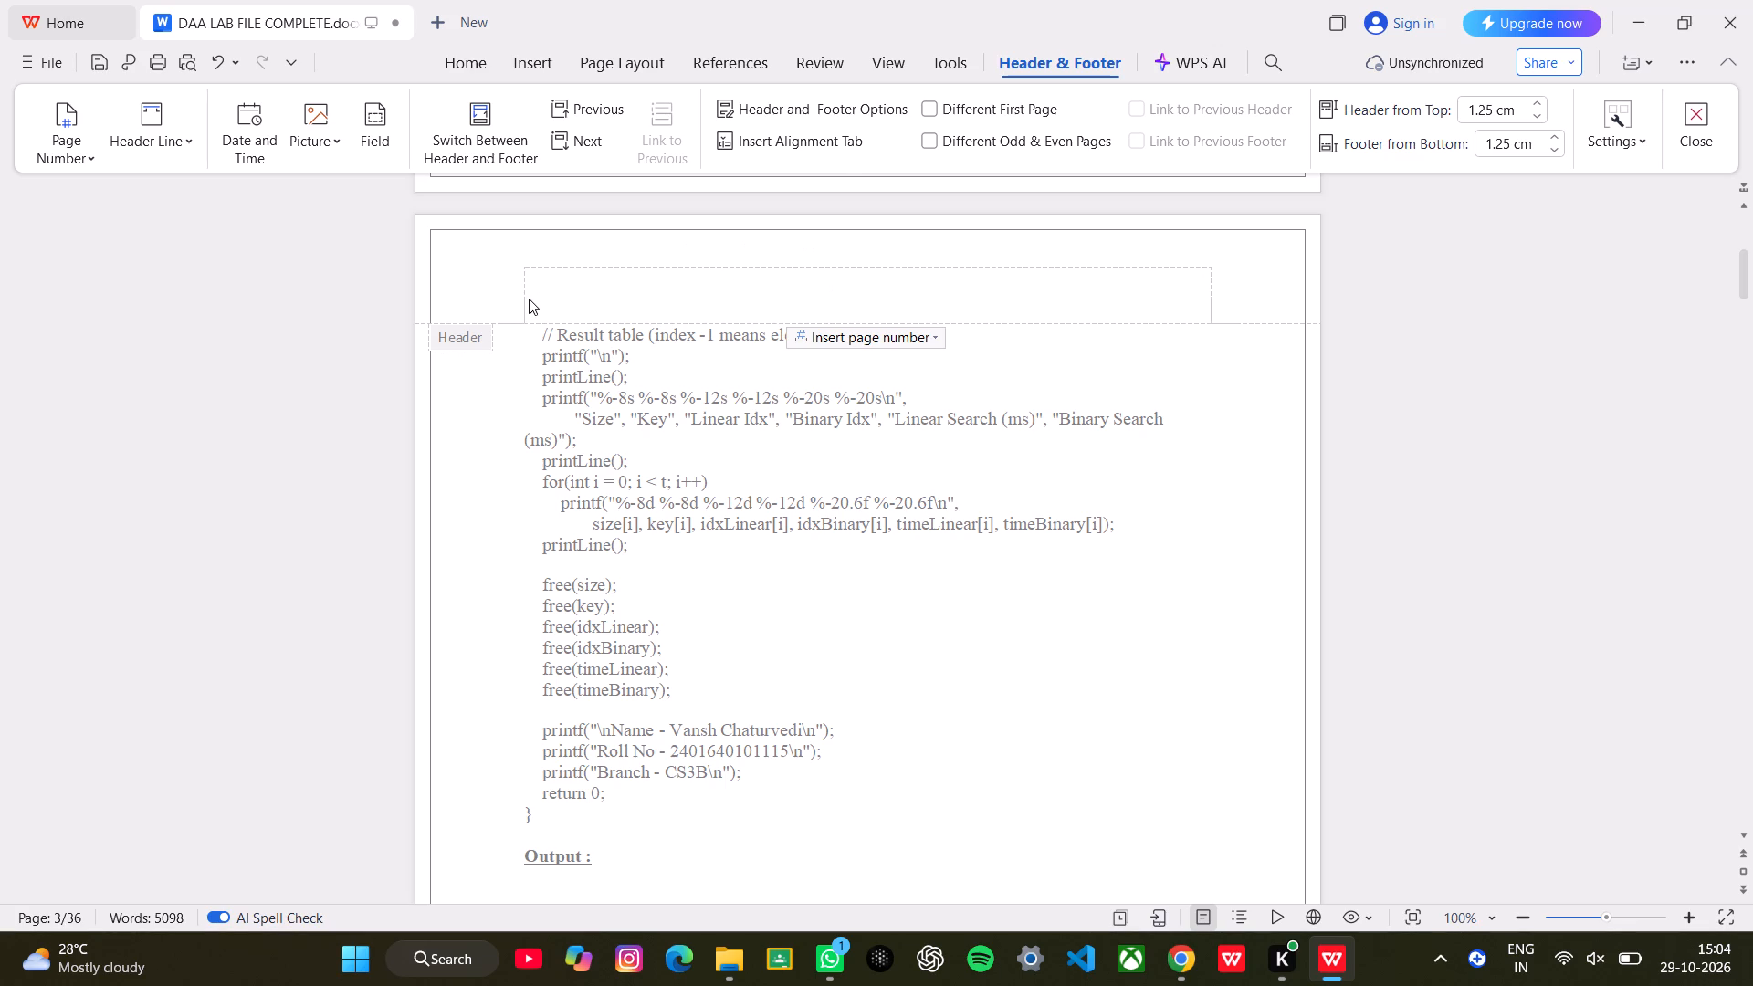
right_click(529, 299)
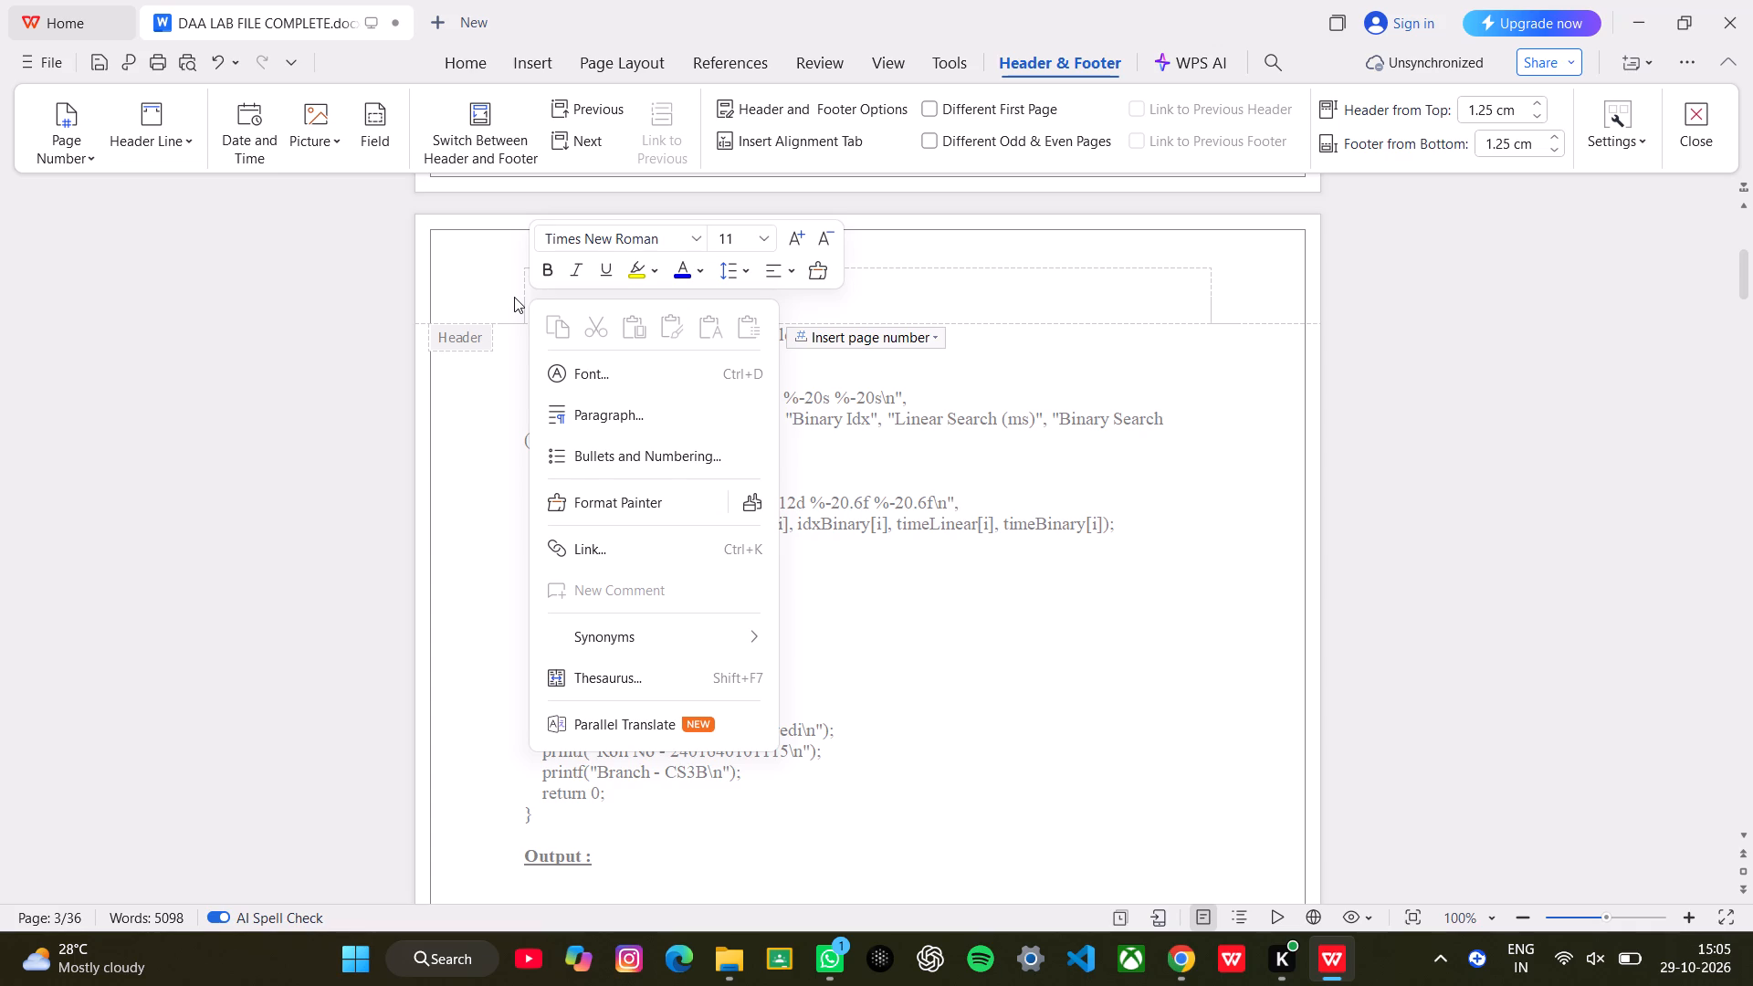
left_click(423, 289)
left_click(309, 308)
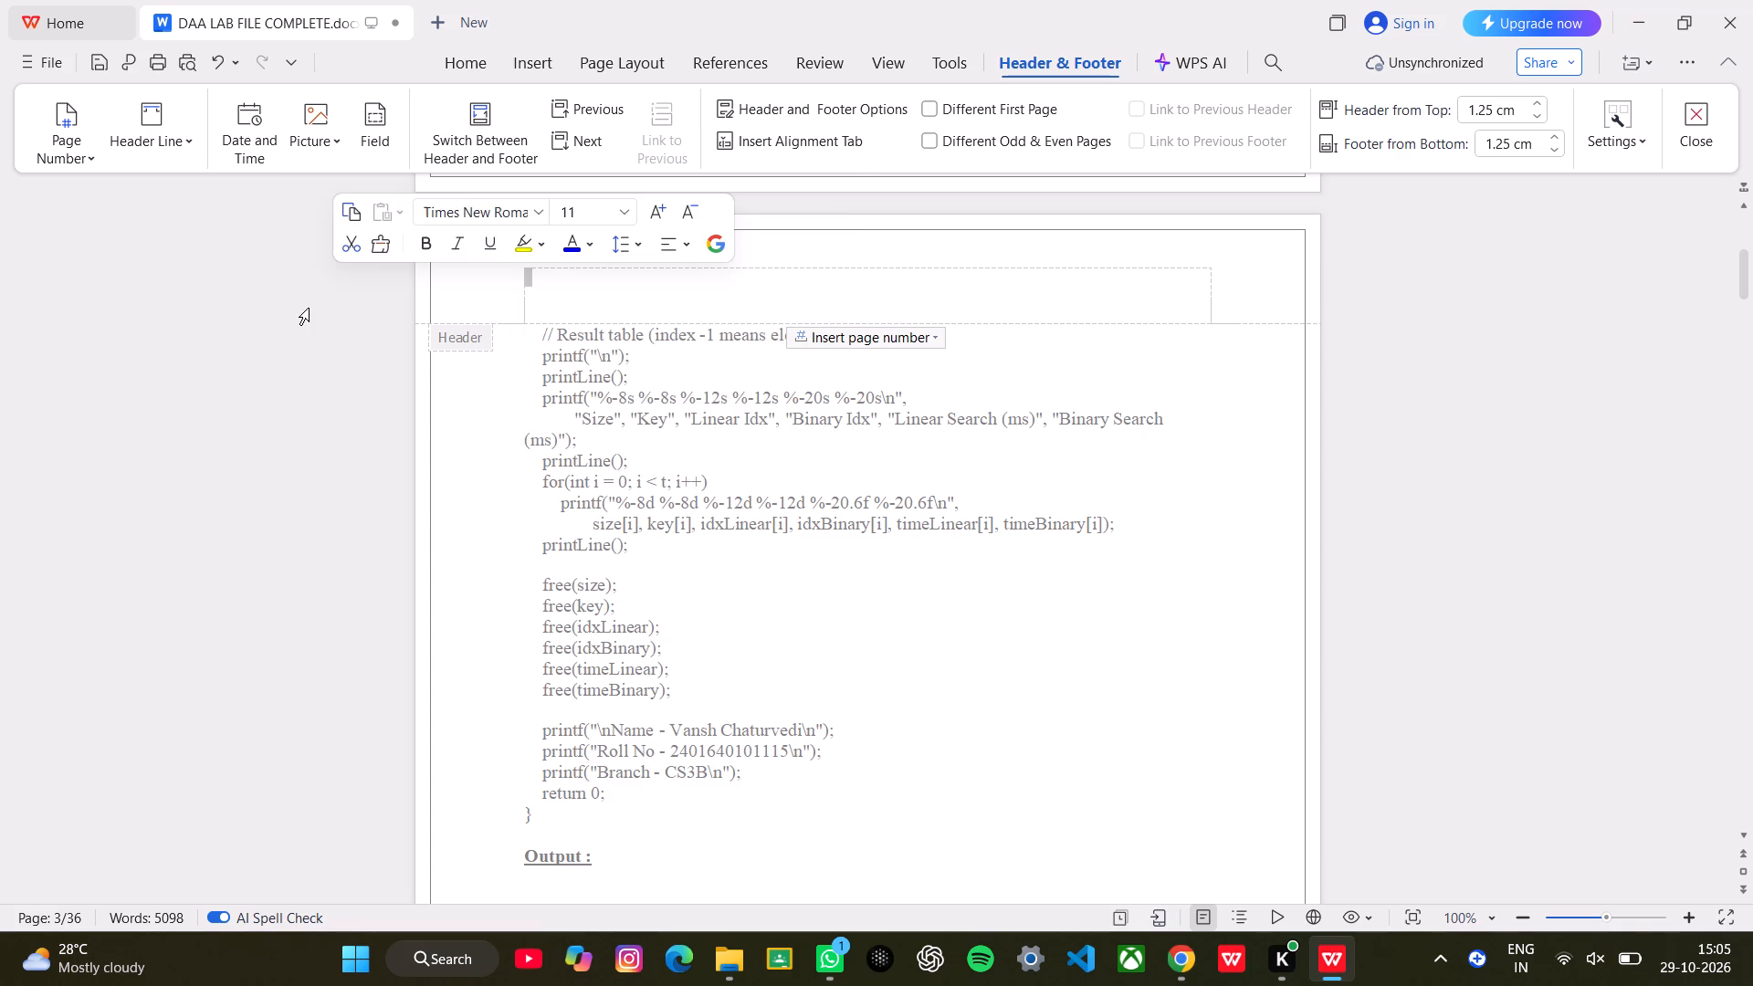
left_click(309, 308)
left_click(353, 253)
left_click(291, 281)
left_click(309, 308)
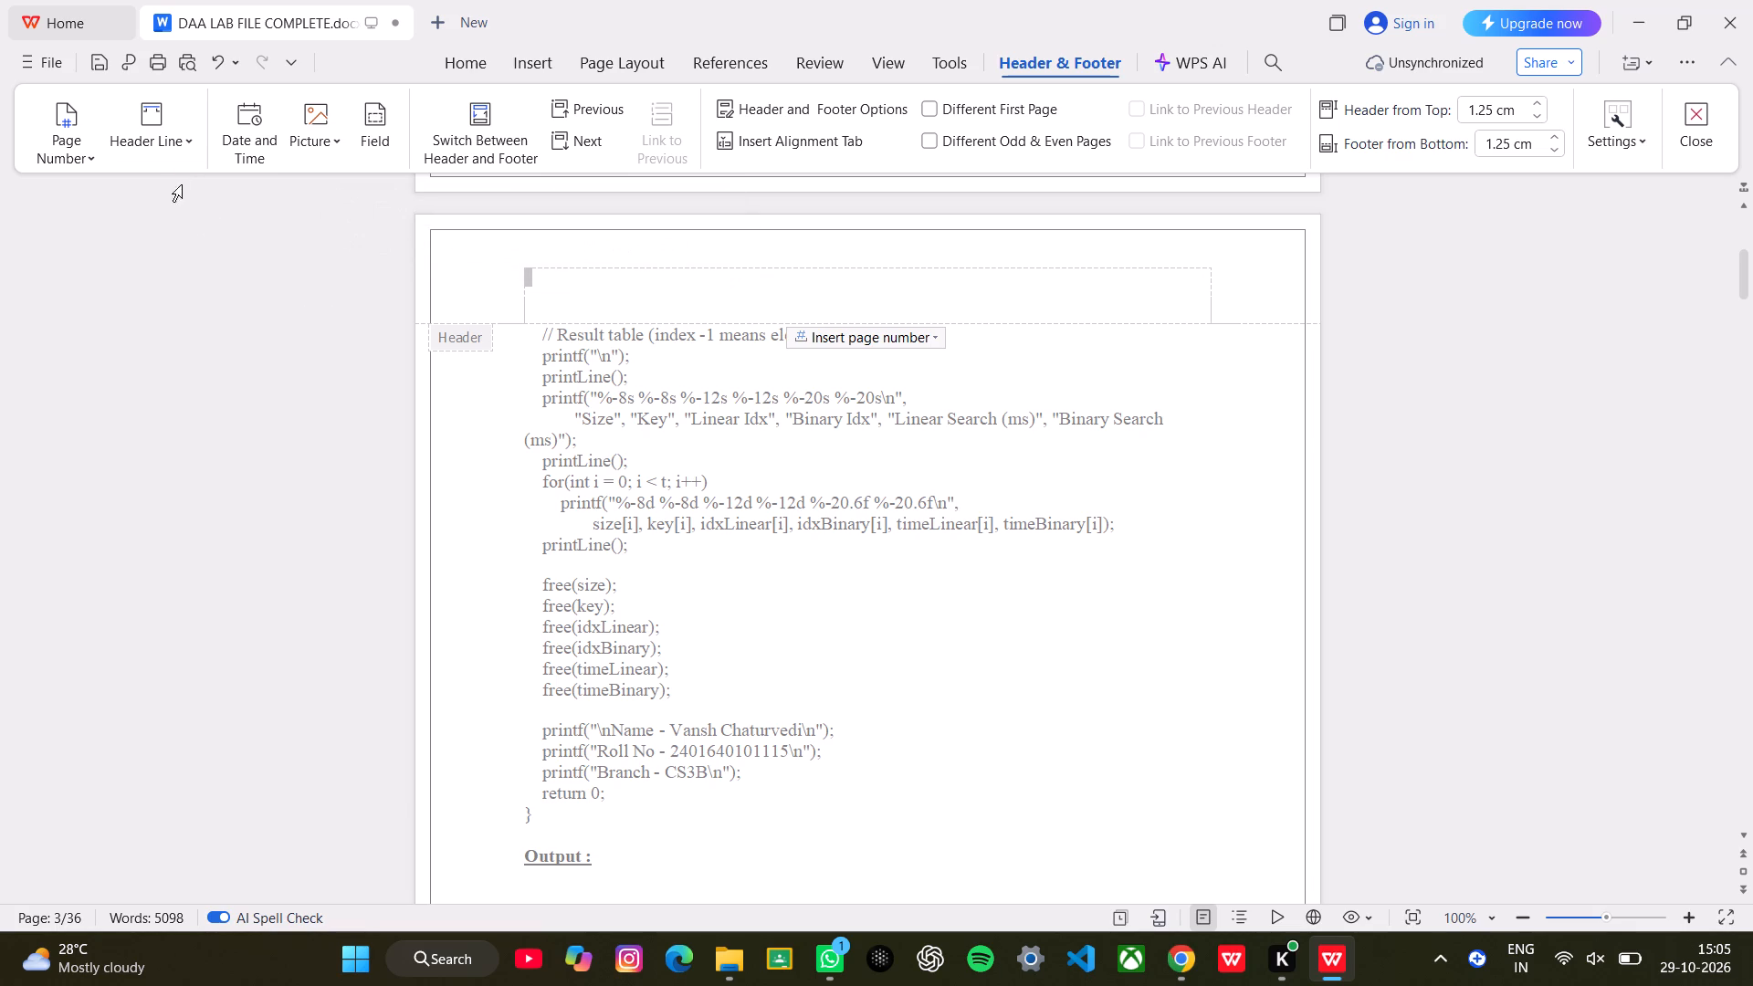
Examine the picture options for the header, including the stock Animals, Architecture, Transportation, Plants and Nature images.
left_click(312, 126)
left_click(322, 131)
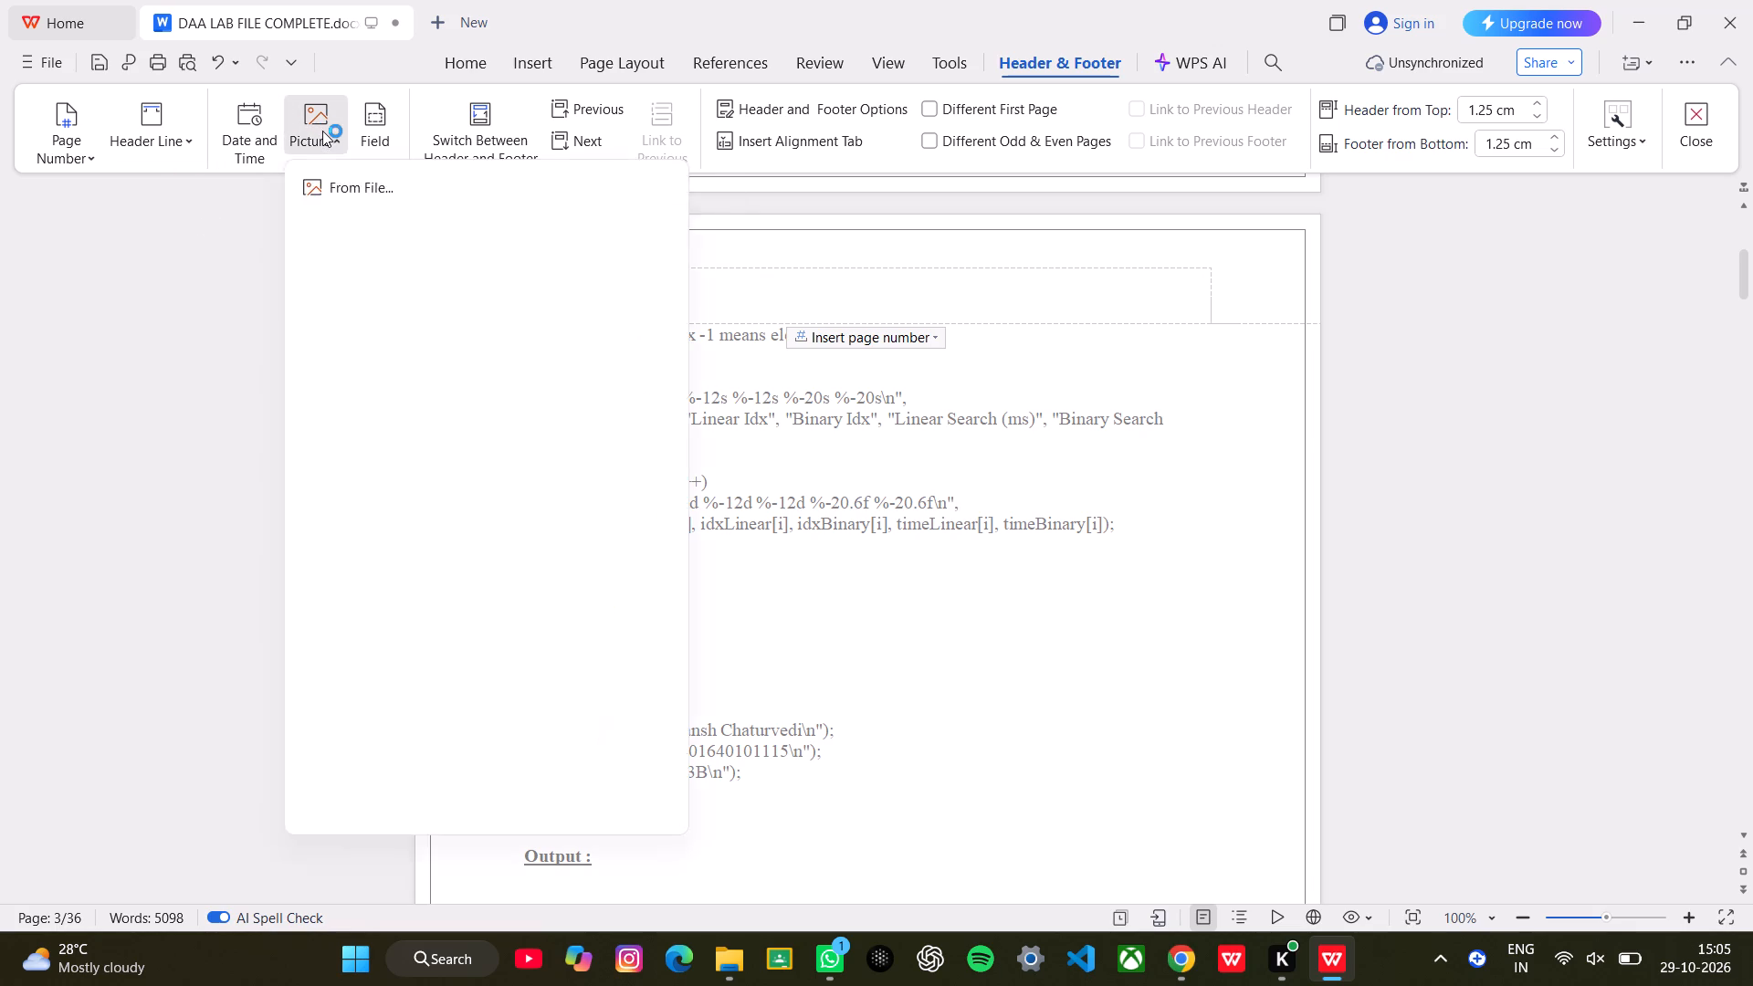
left_click(322, 135)
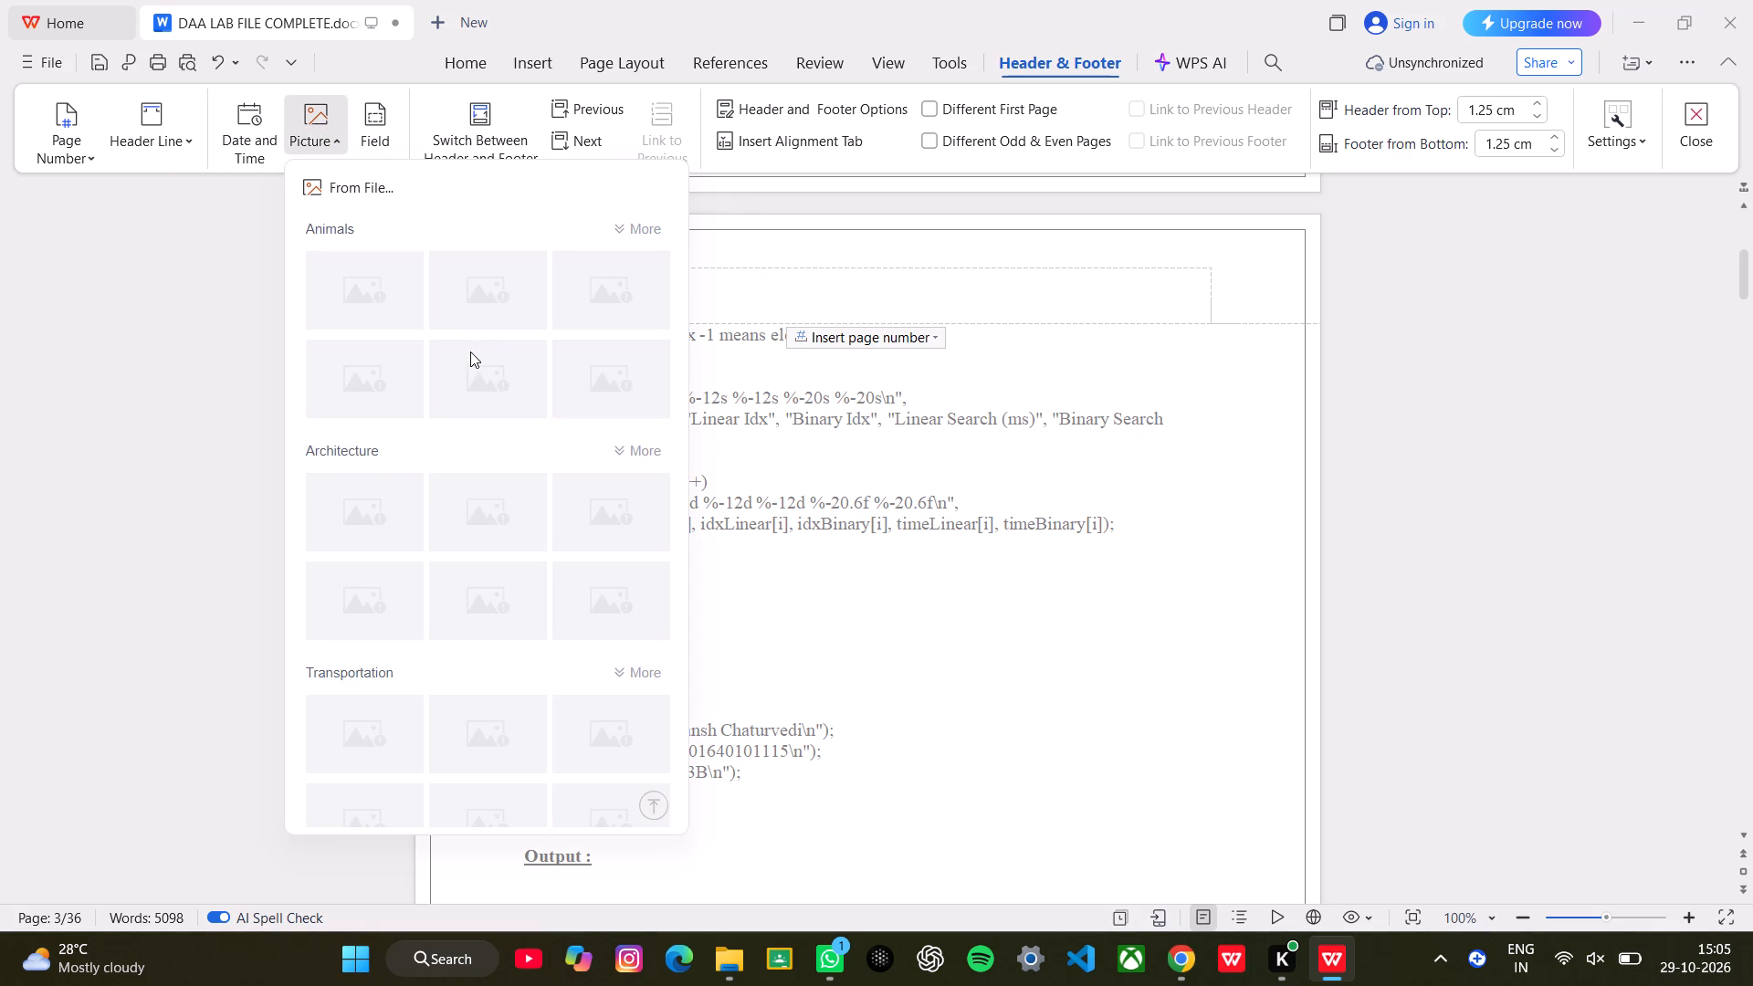
scroll(470, 351, "down", 6)
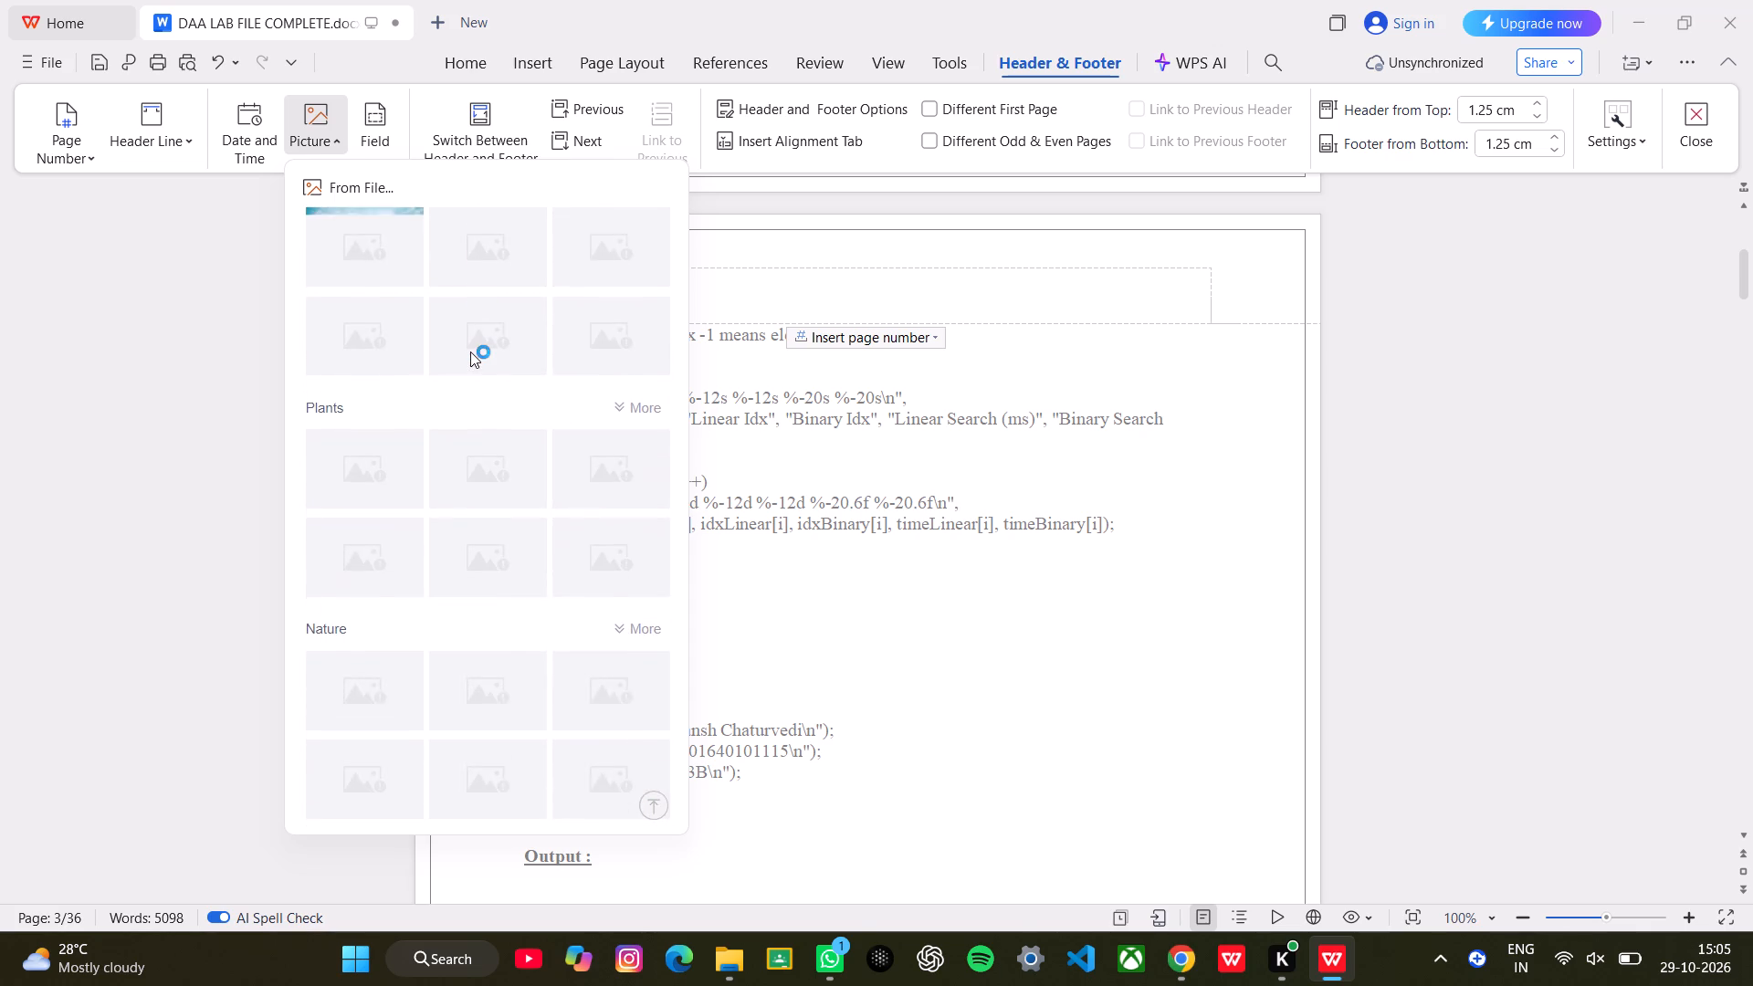
scroll(470, 351, "down", 7)
scroll(470, 351, "up", 8)
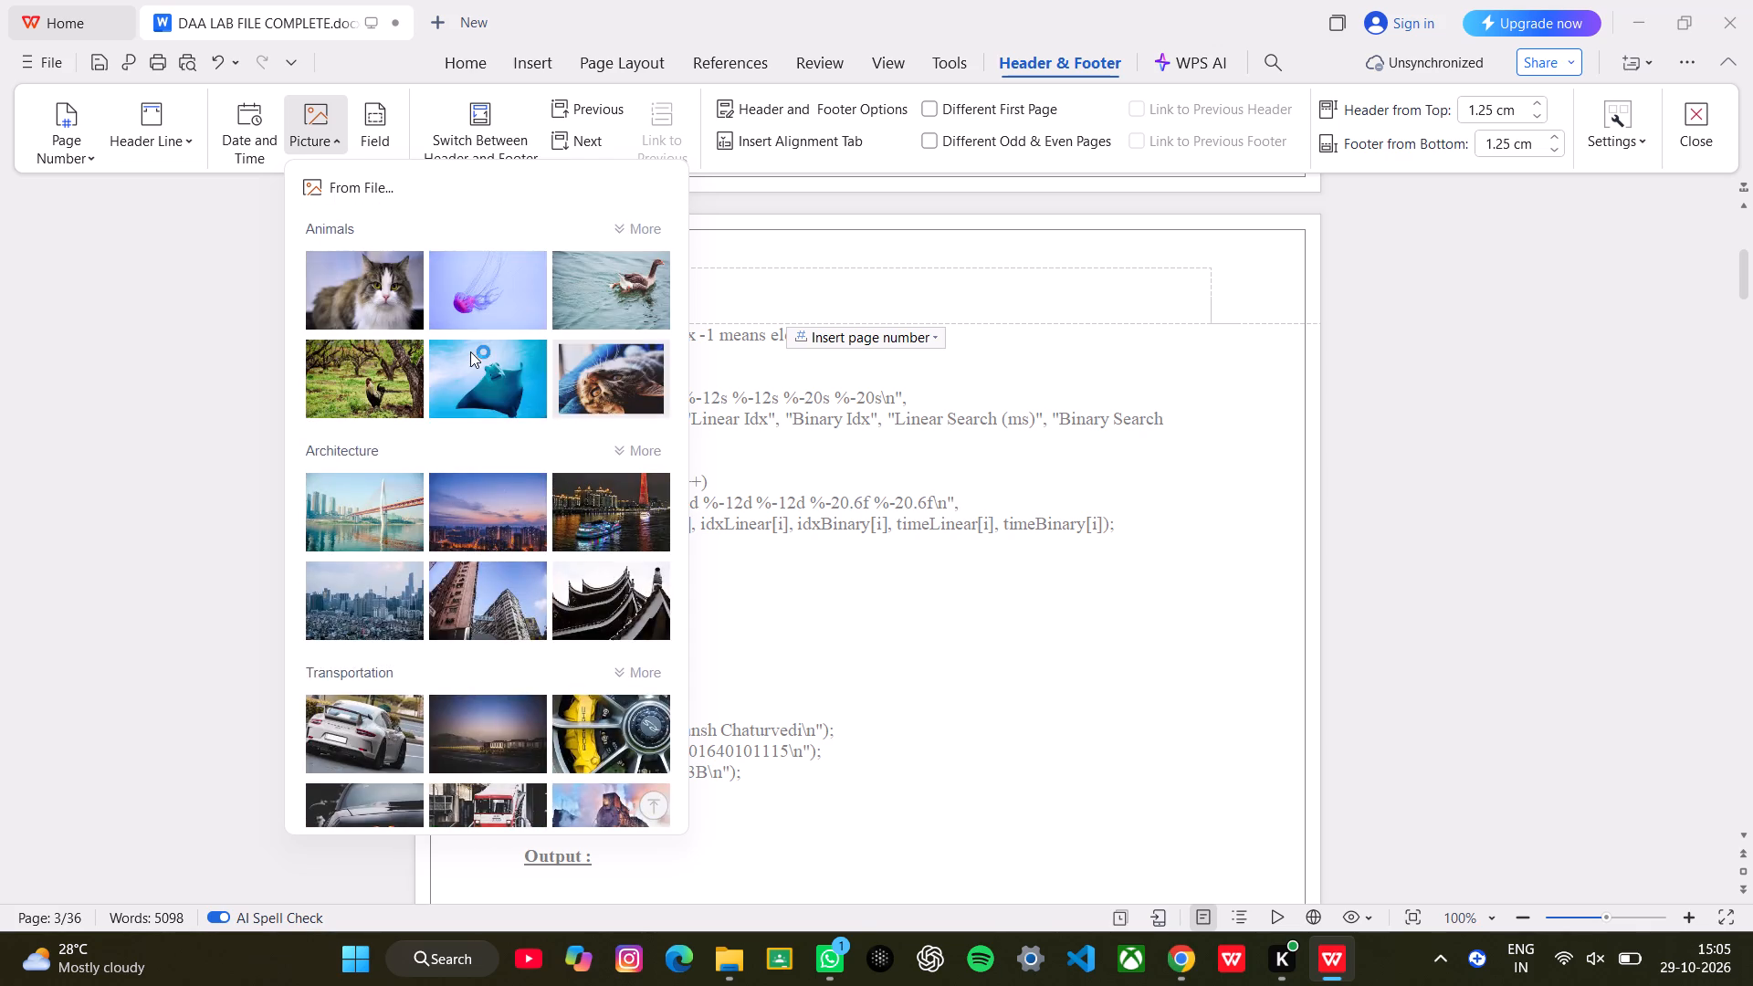
scroll(470, 351, "up", 5)
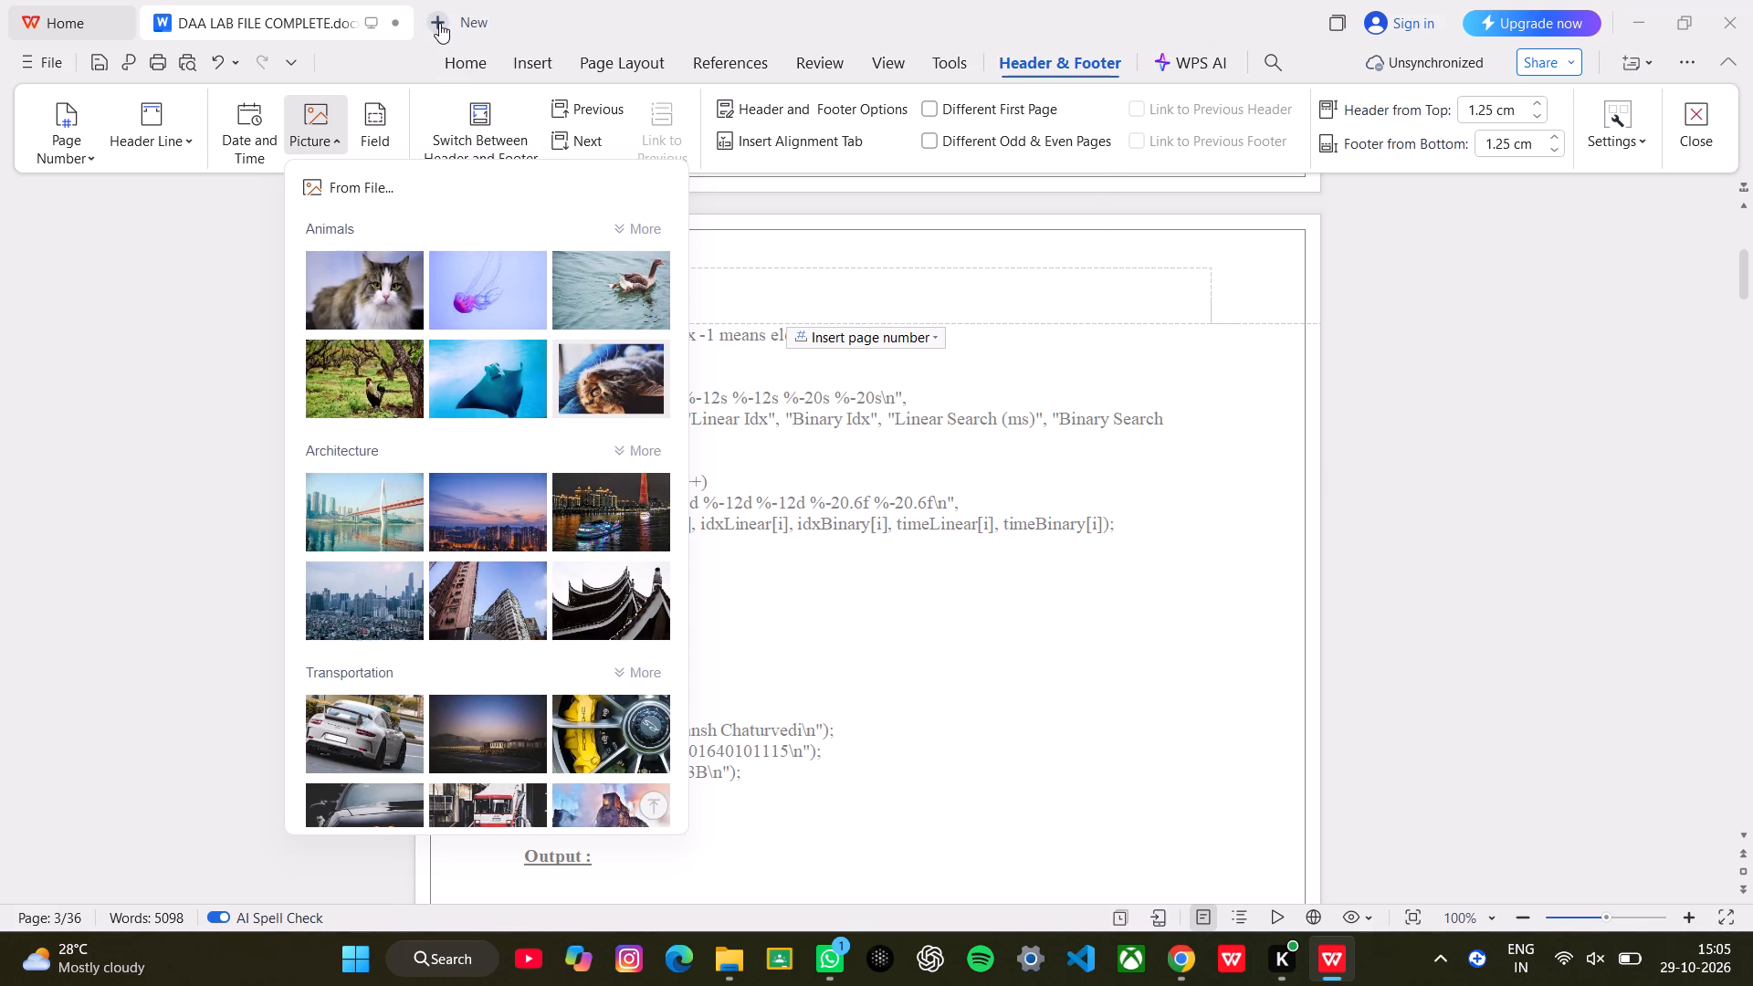
Open a new tab for creating a file.
left_click(439, 23)
left_click(439, 23)
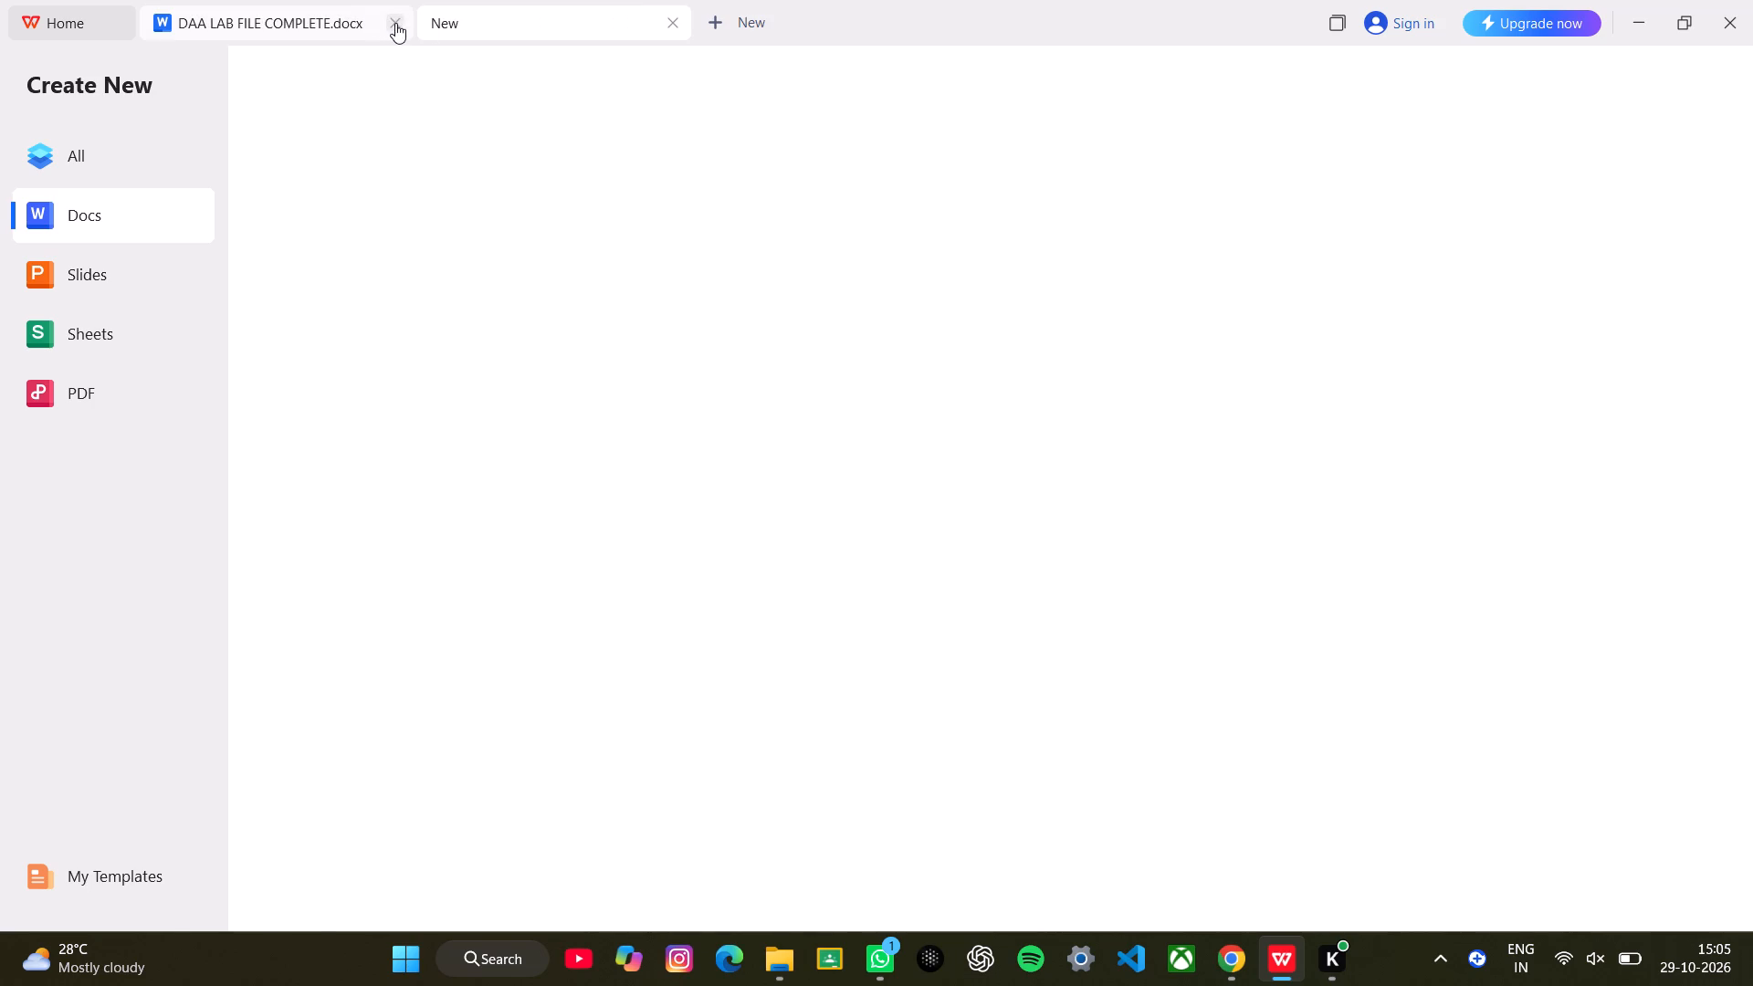
Close DAA LAB FILE COMPLETE without saving the changes.
left_click(395, 25)
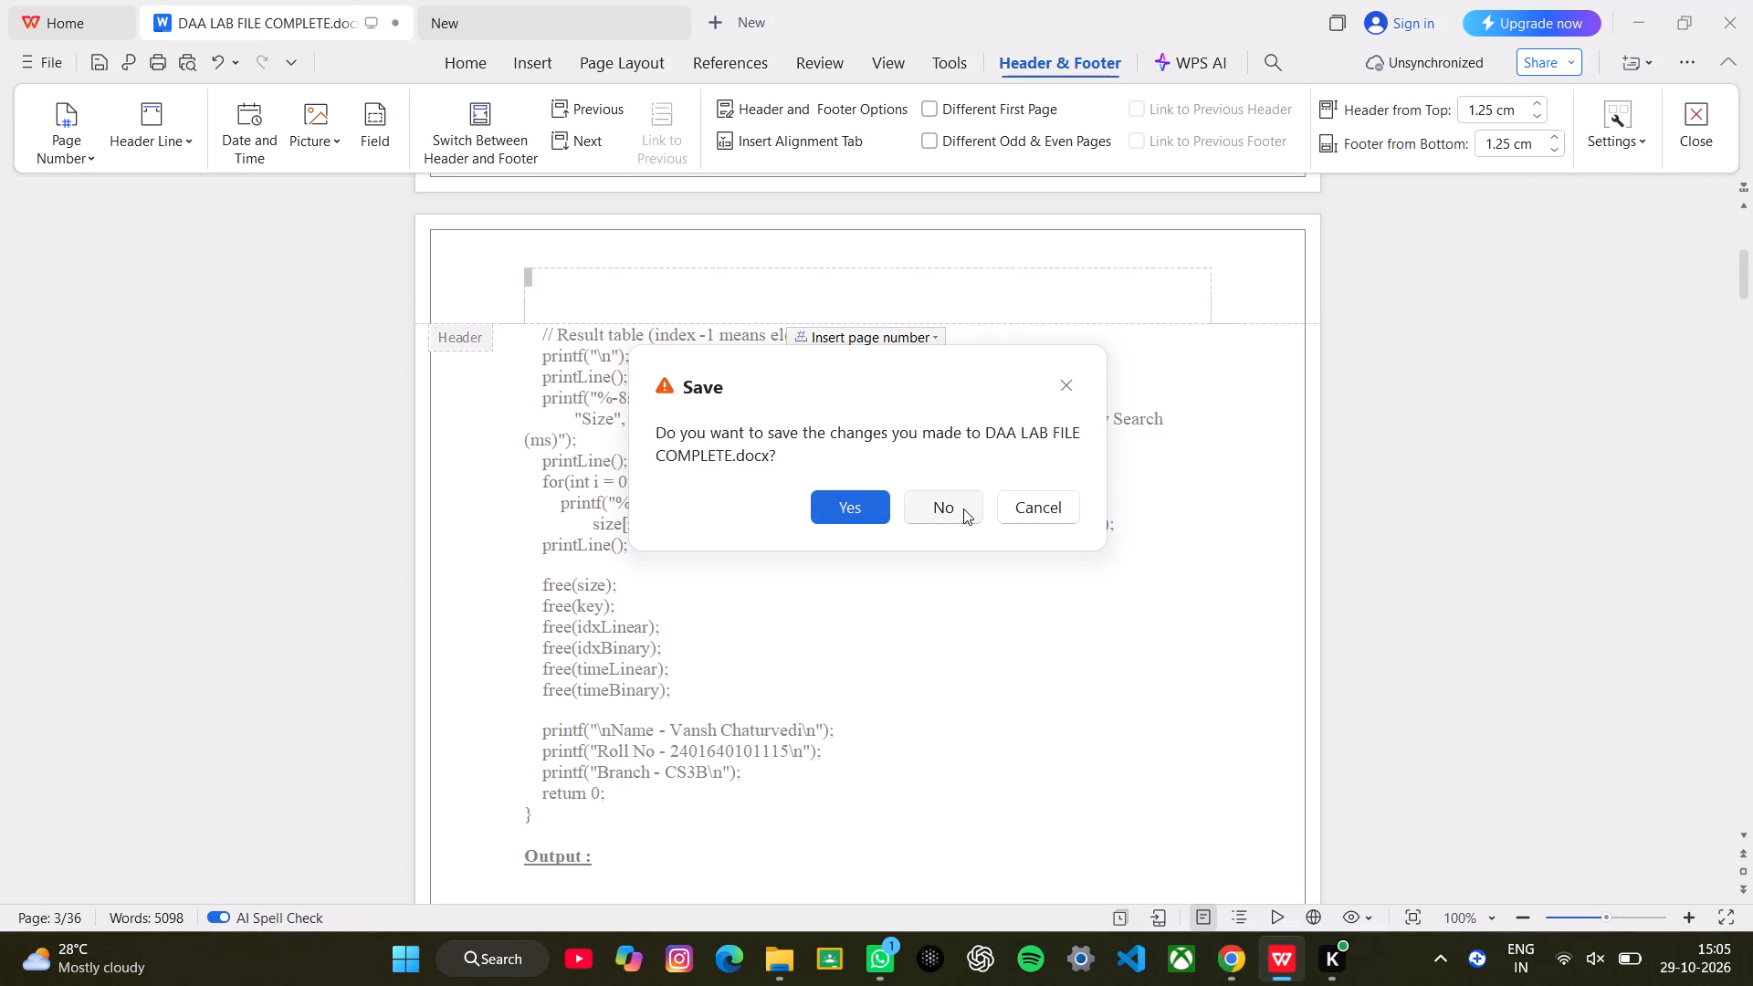
left_click(963, 509)
Look through the Docs creation options and the Resume template gallery on the Create New page.
scroll(540, 498, "down", 1)
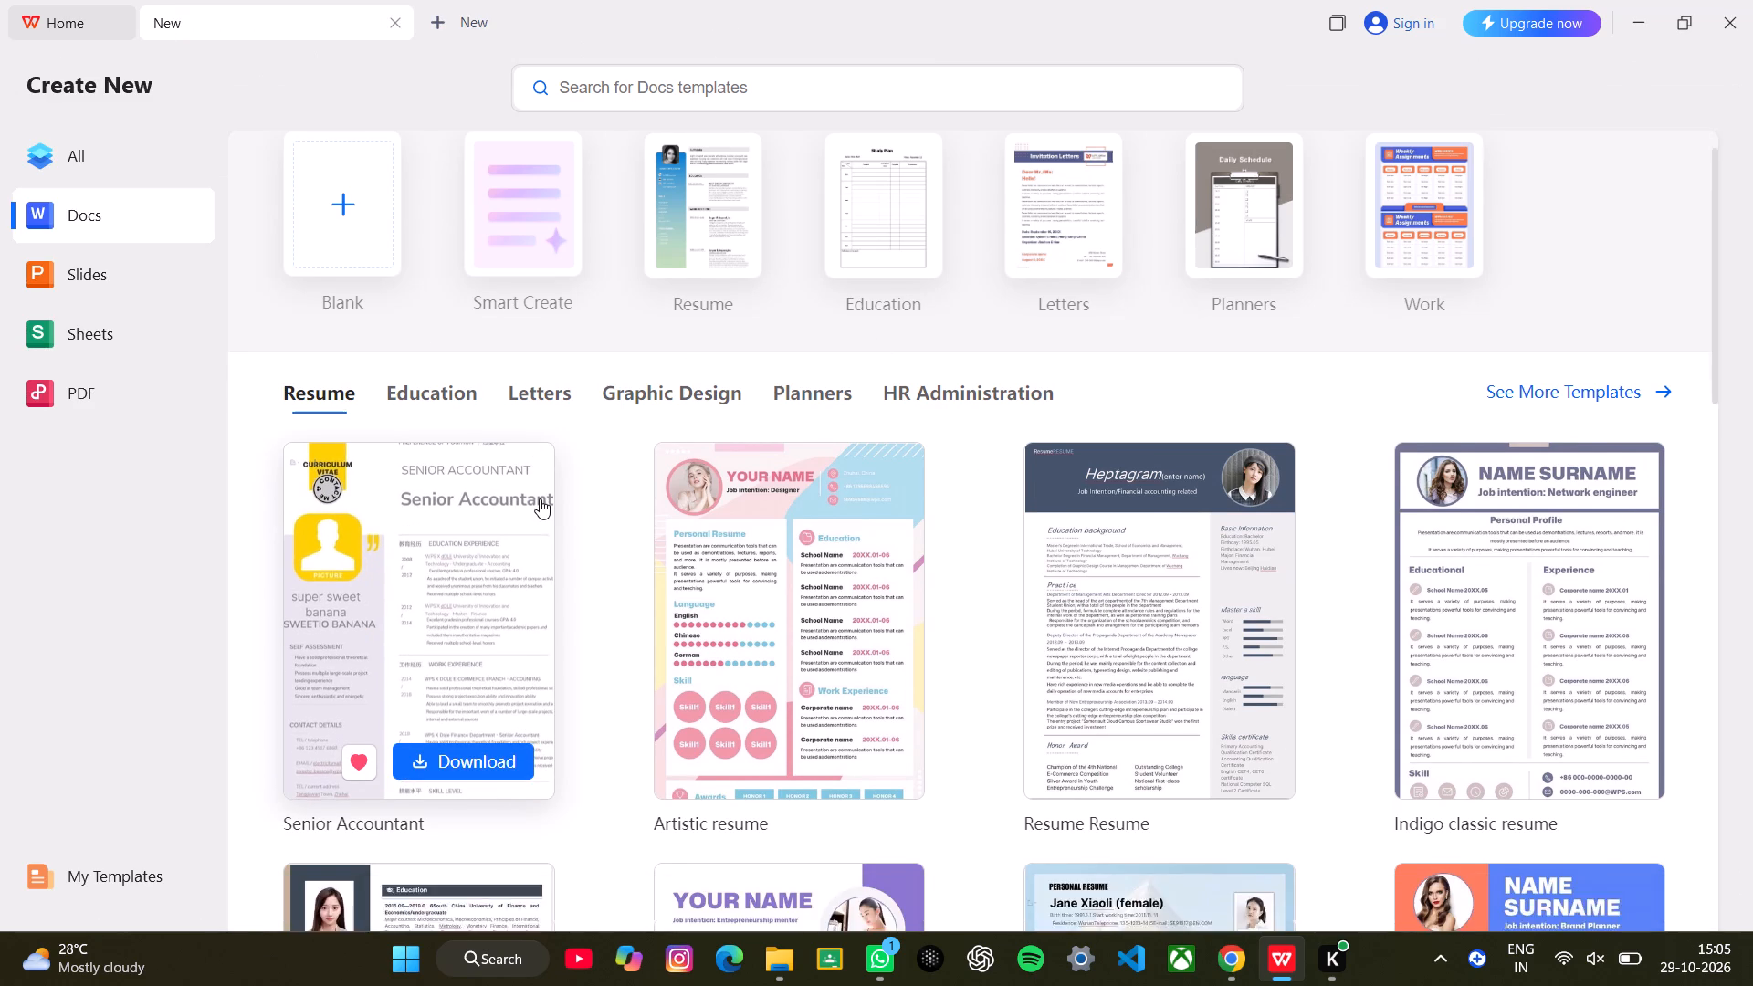
scroll(540, 498, "down", 1)
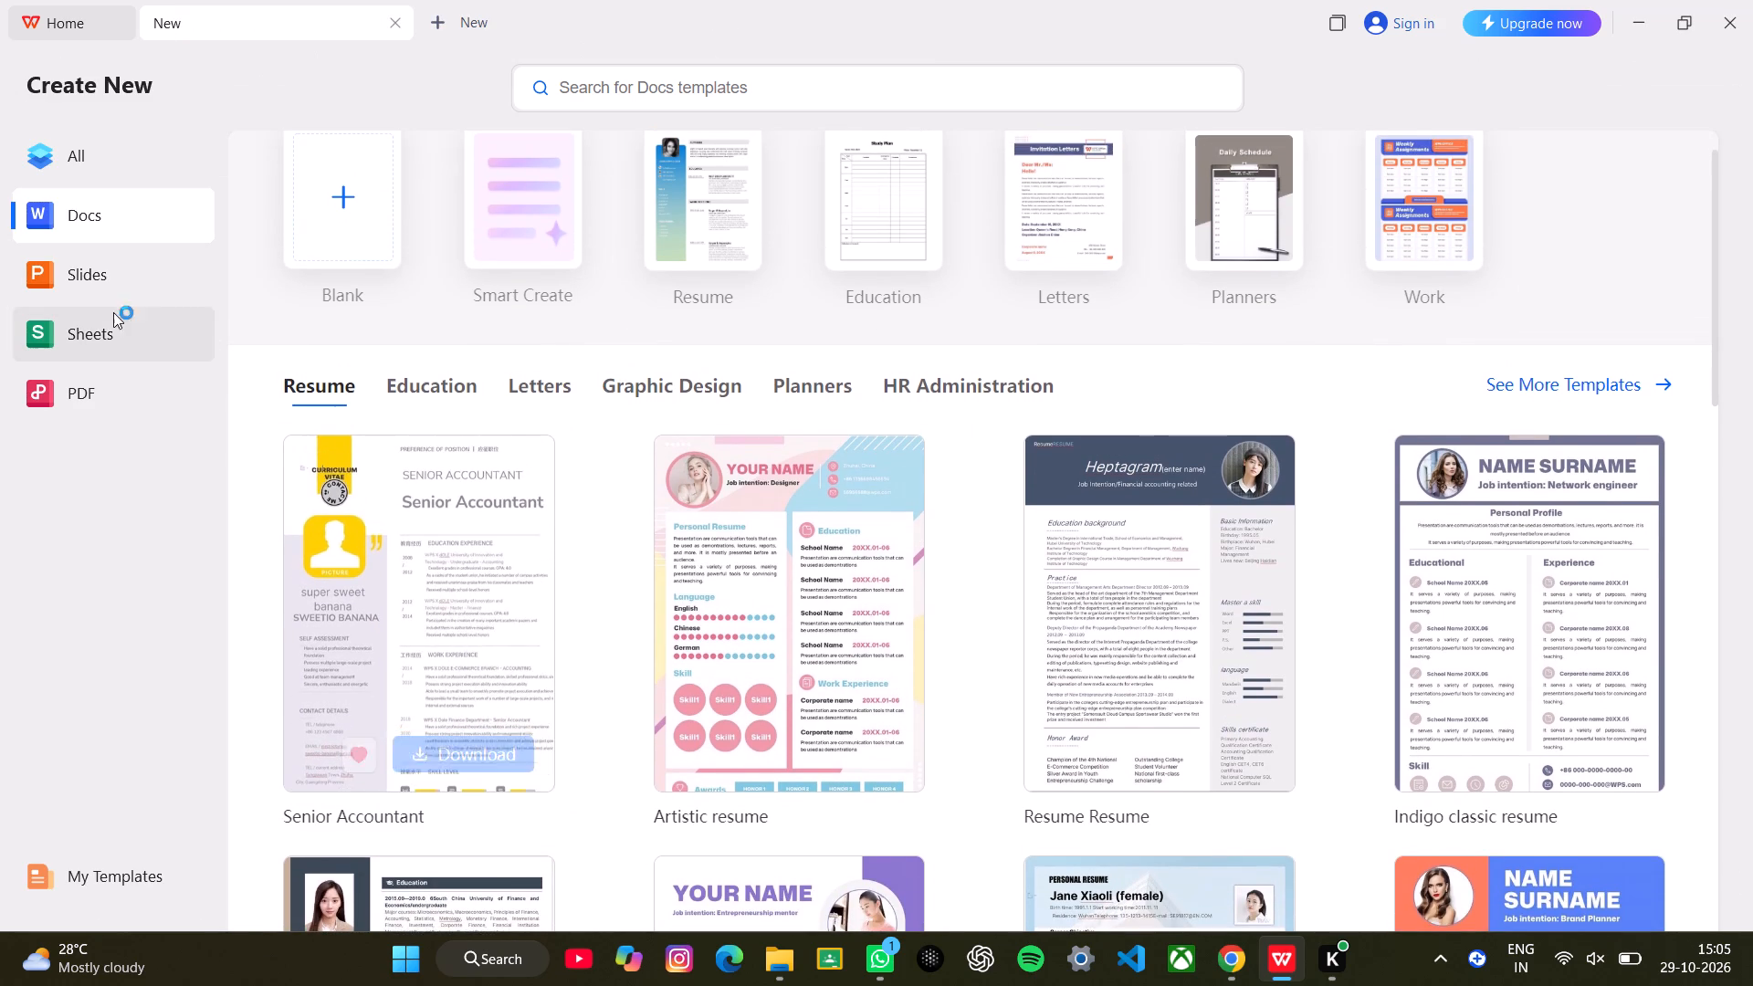
left_click(100, 246)
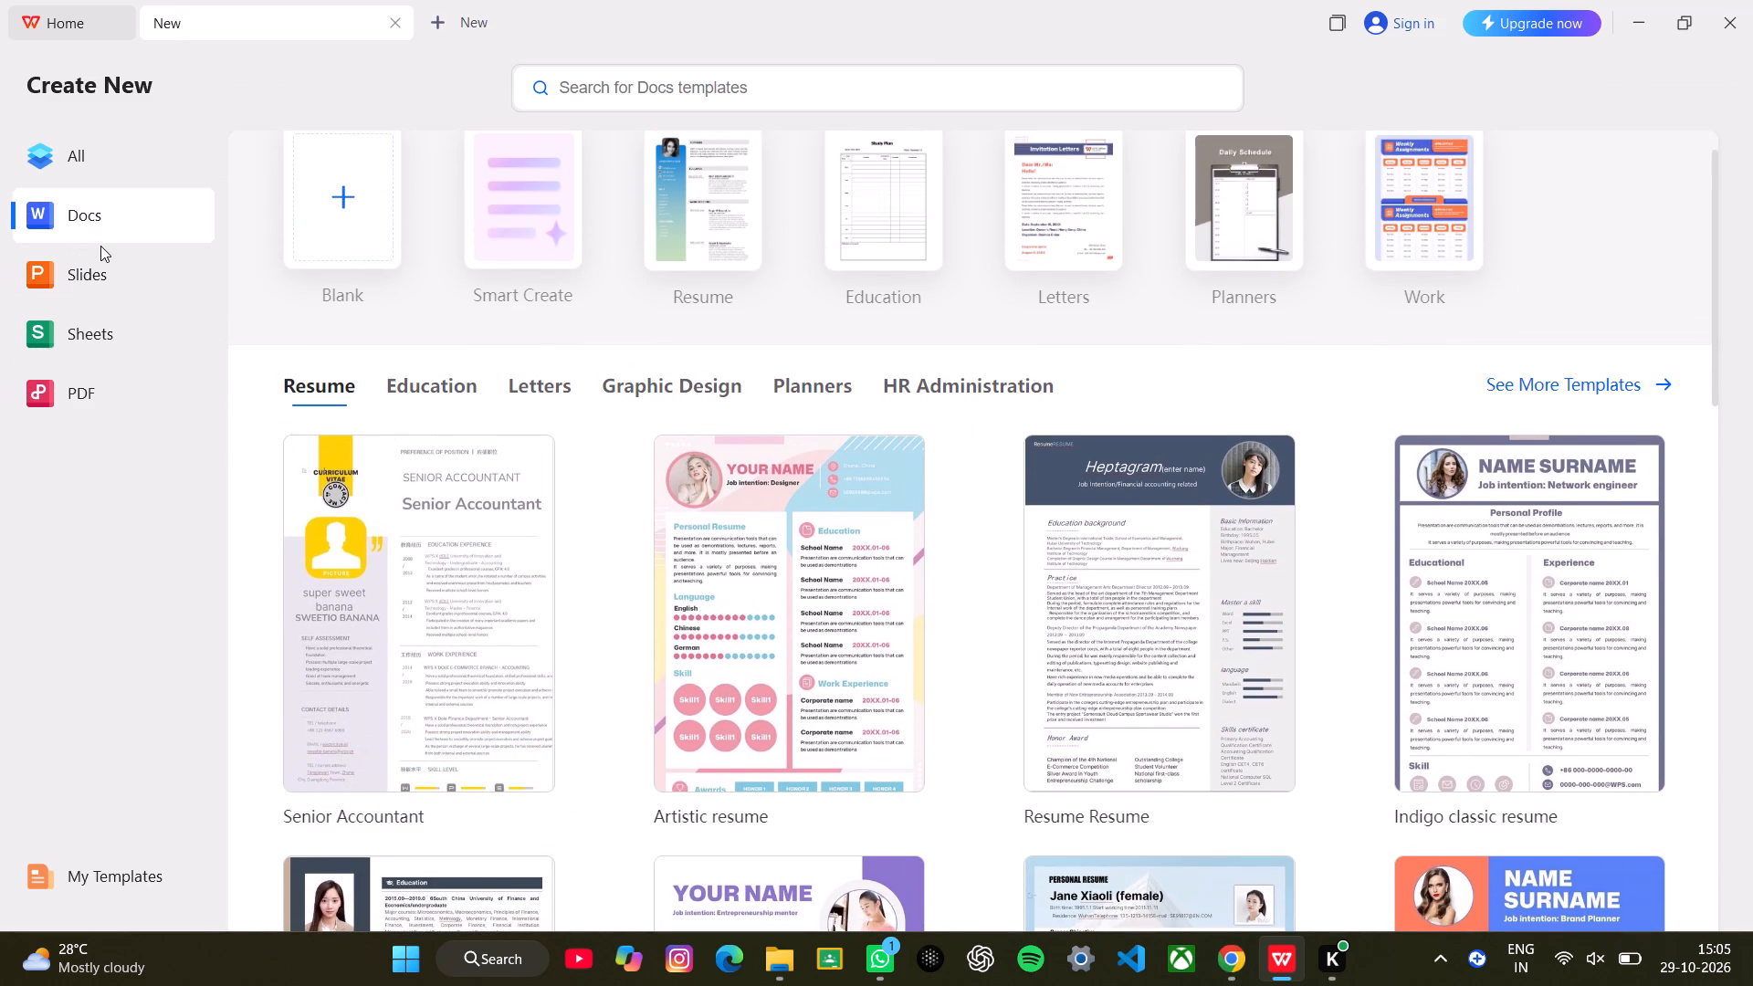
left_click(138, 220)
scroll(468, 391, "down", 6)
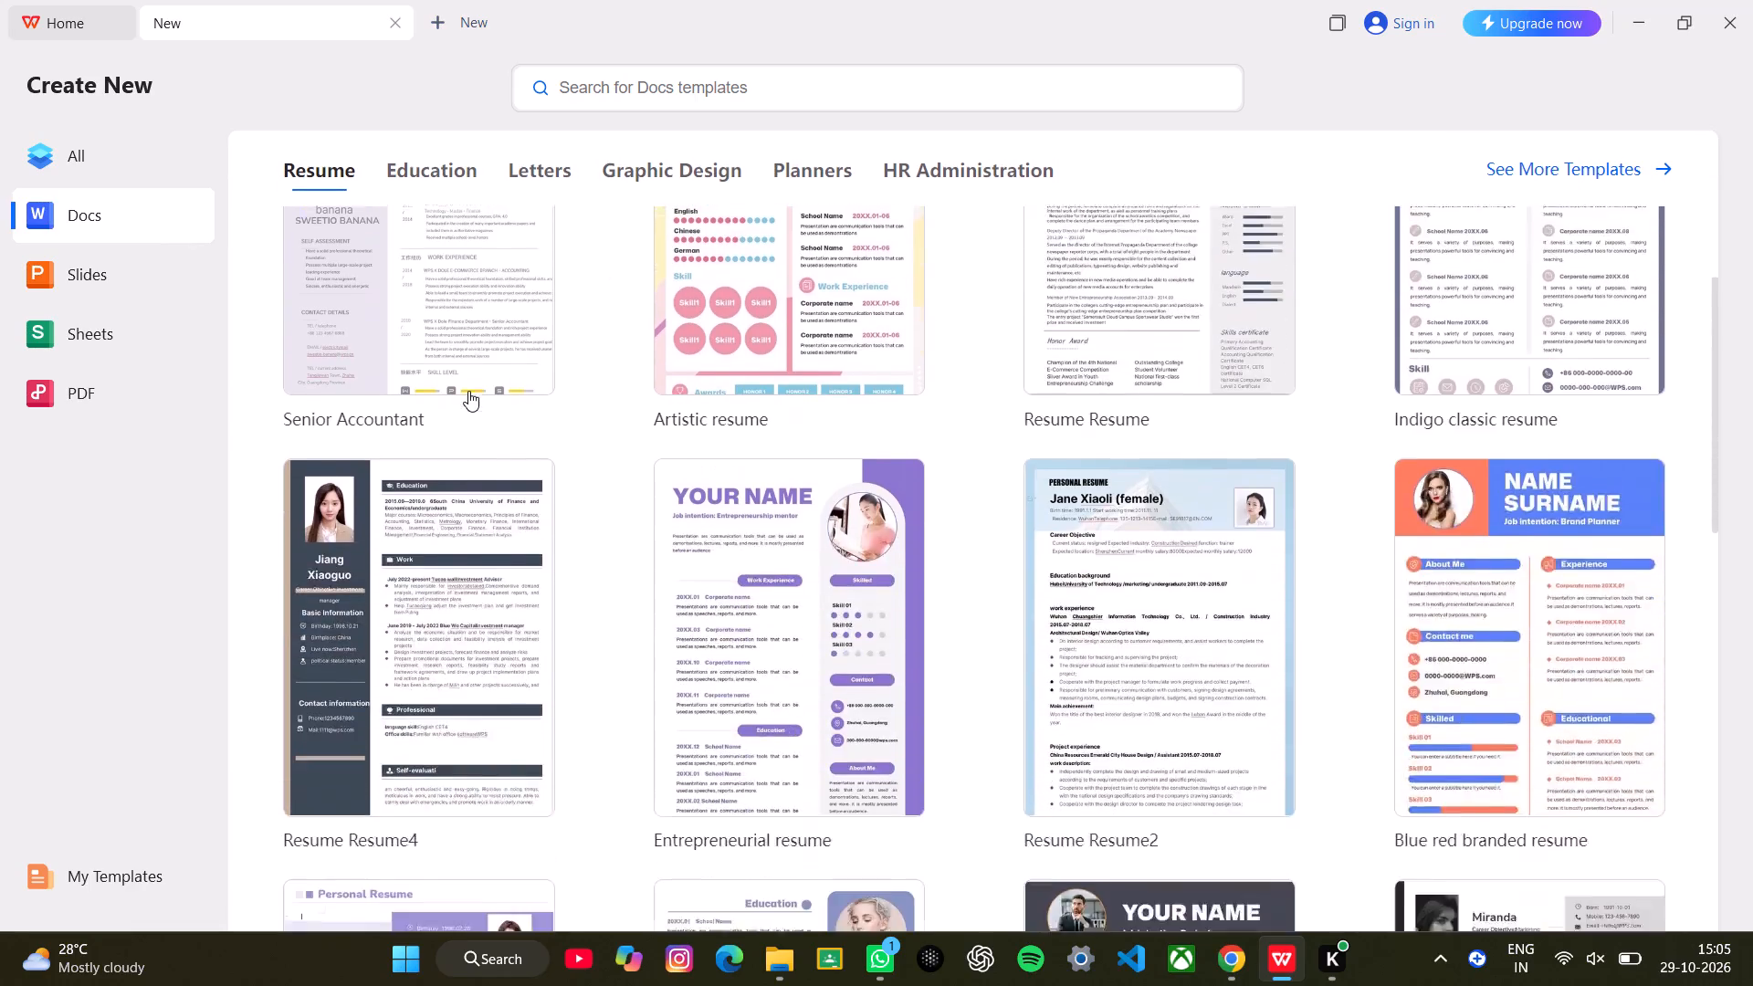
scroll(468, 391, "down", 6)
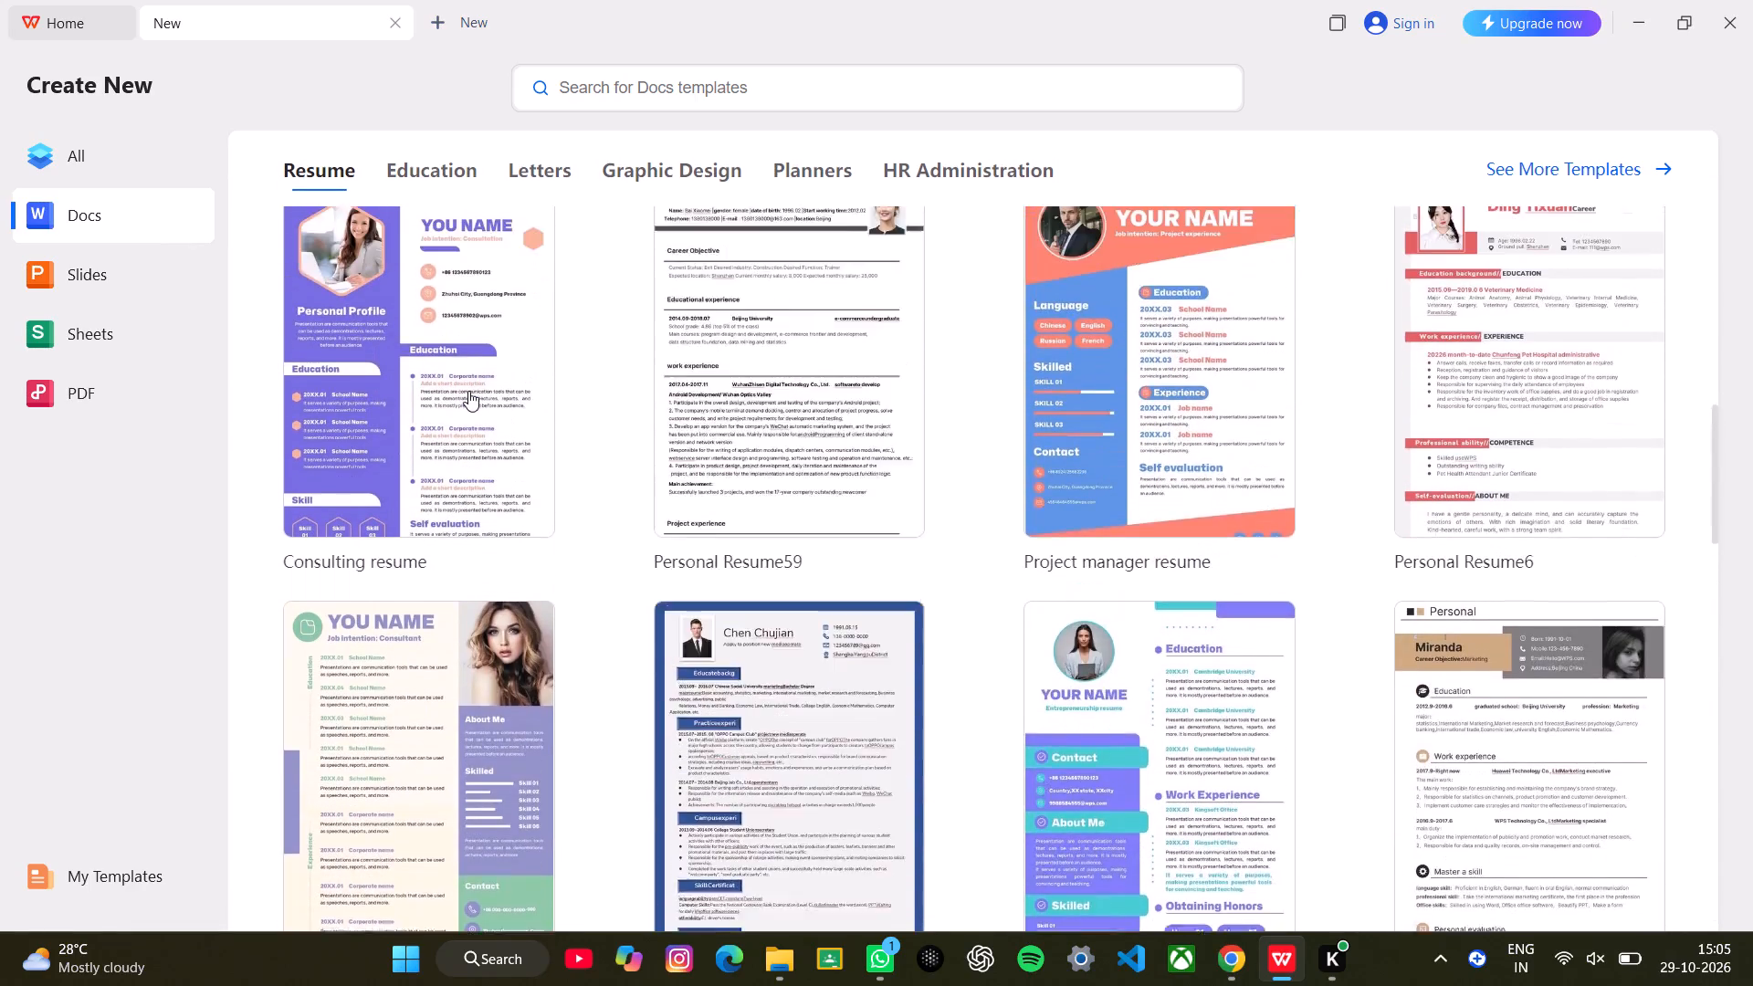
scroll(468, 391, "down", 5)
scroll(468, 391, "up", 1)
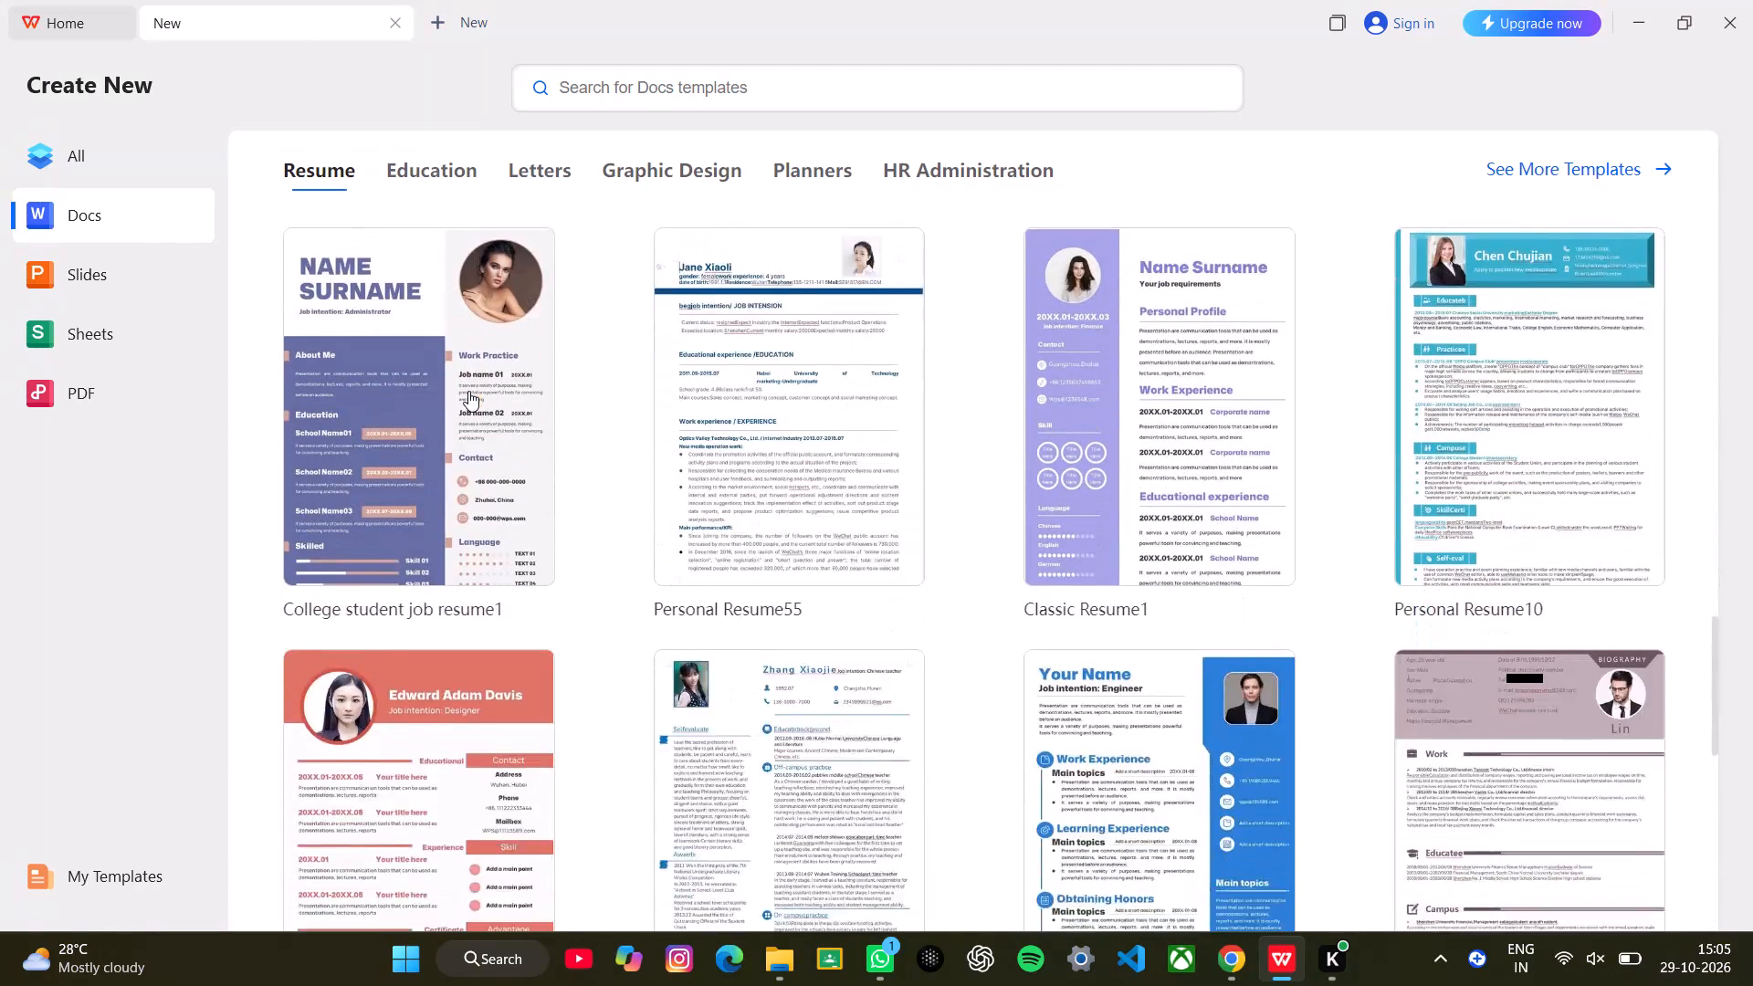
scroll(468, 391, "up", 8)
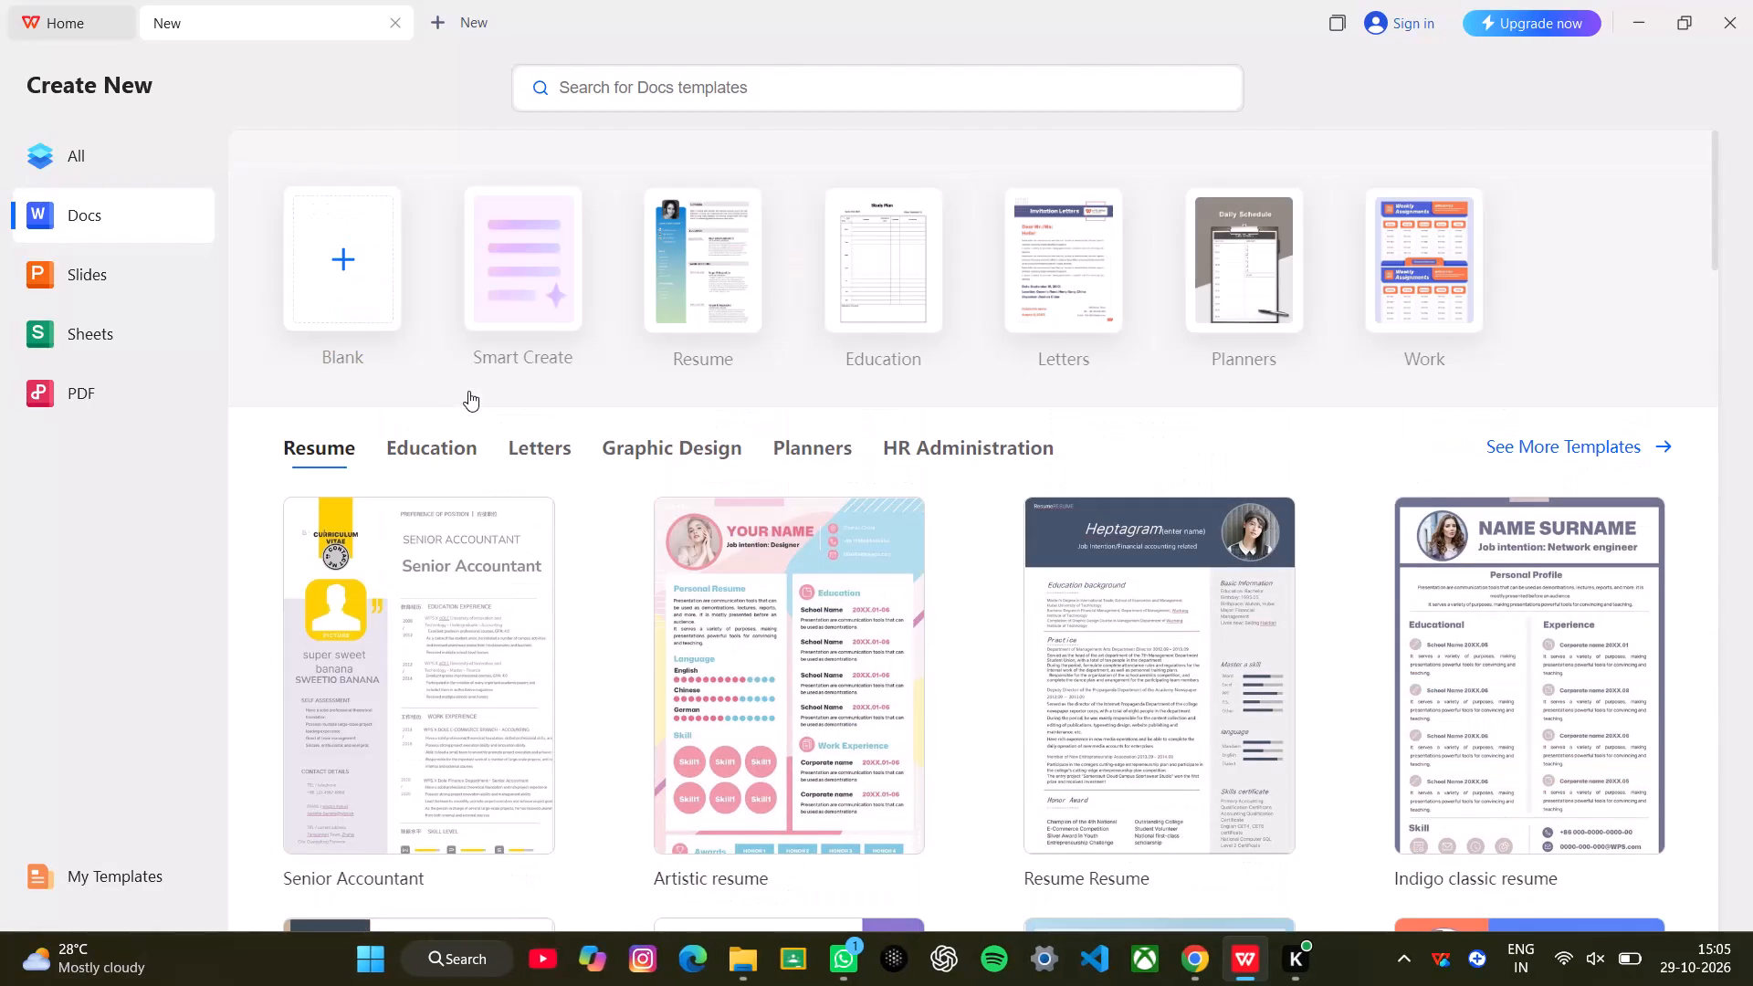
left_click(119, 224)
right_click(119, 224)
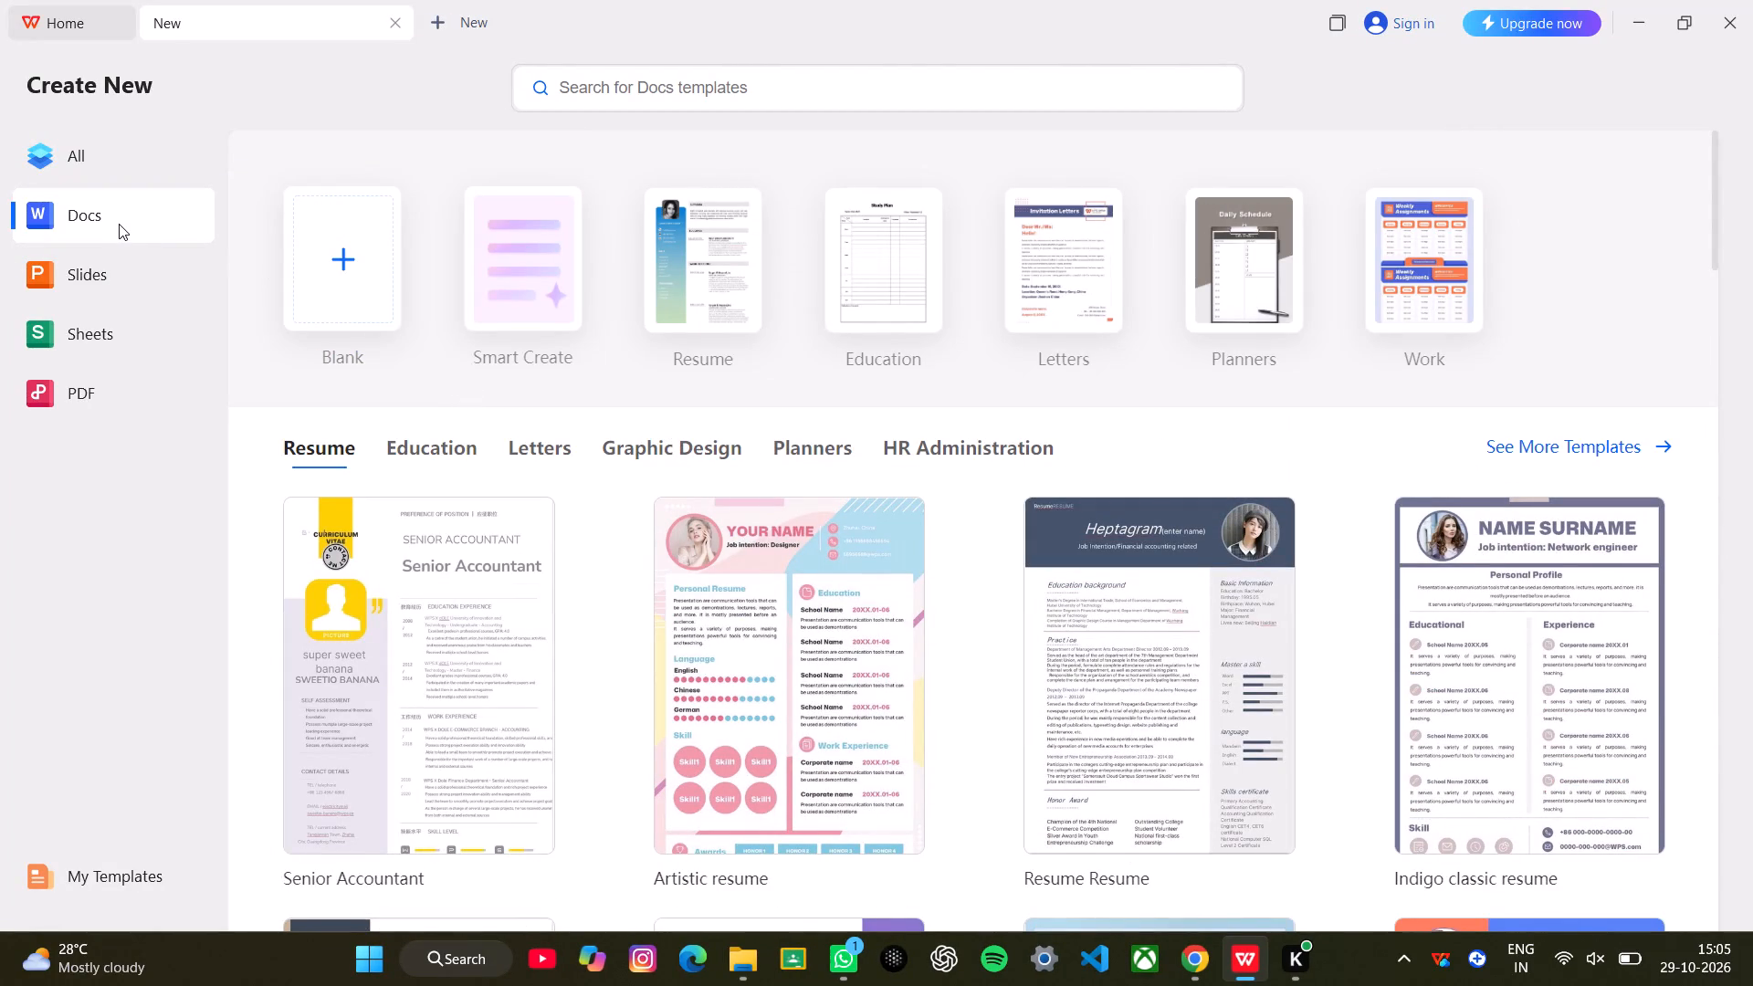
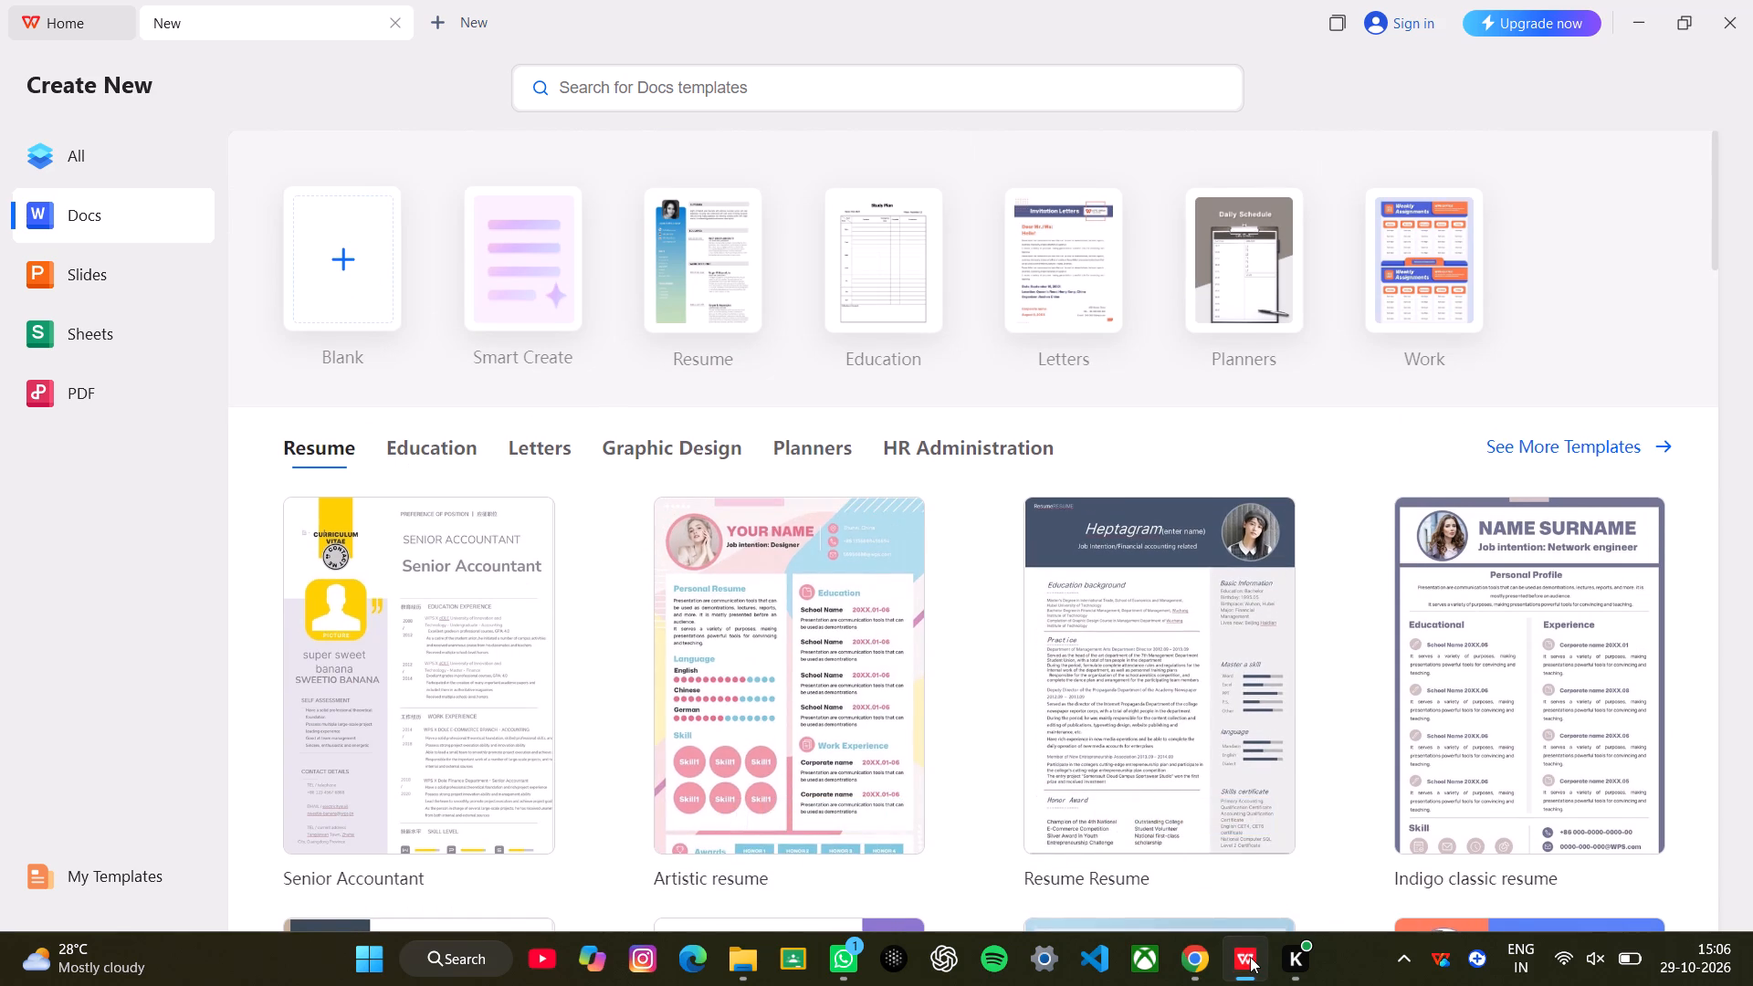
Open the DAA LAB FILE COMPLETE document from the Desktop folder.
double_click(477, 427)
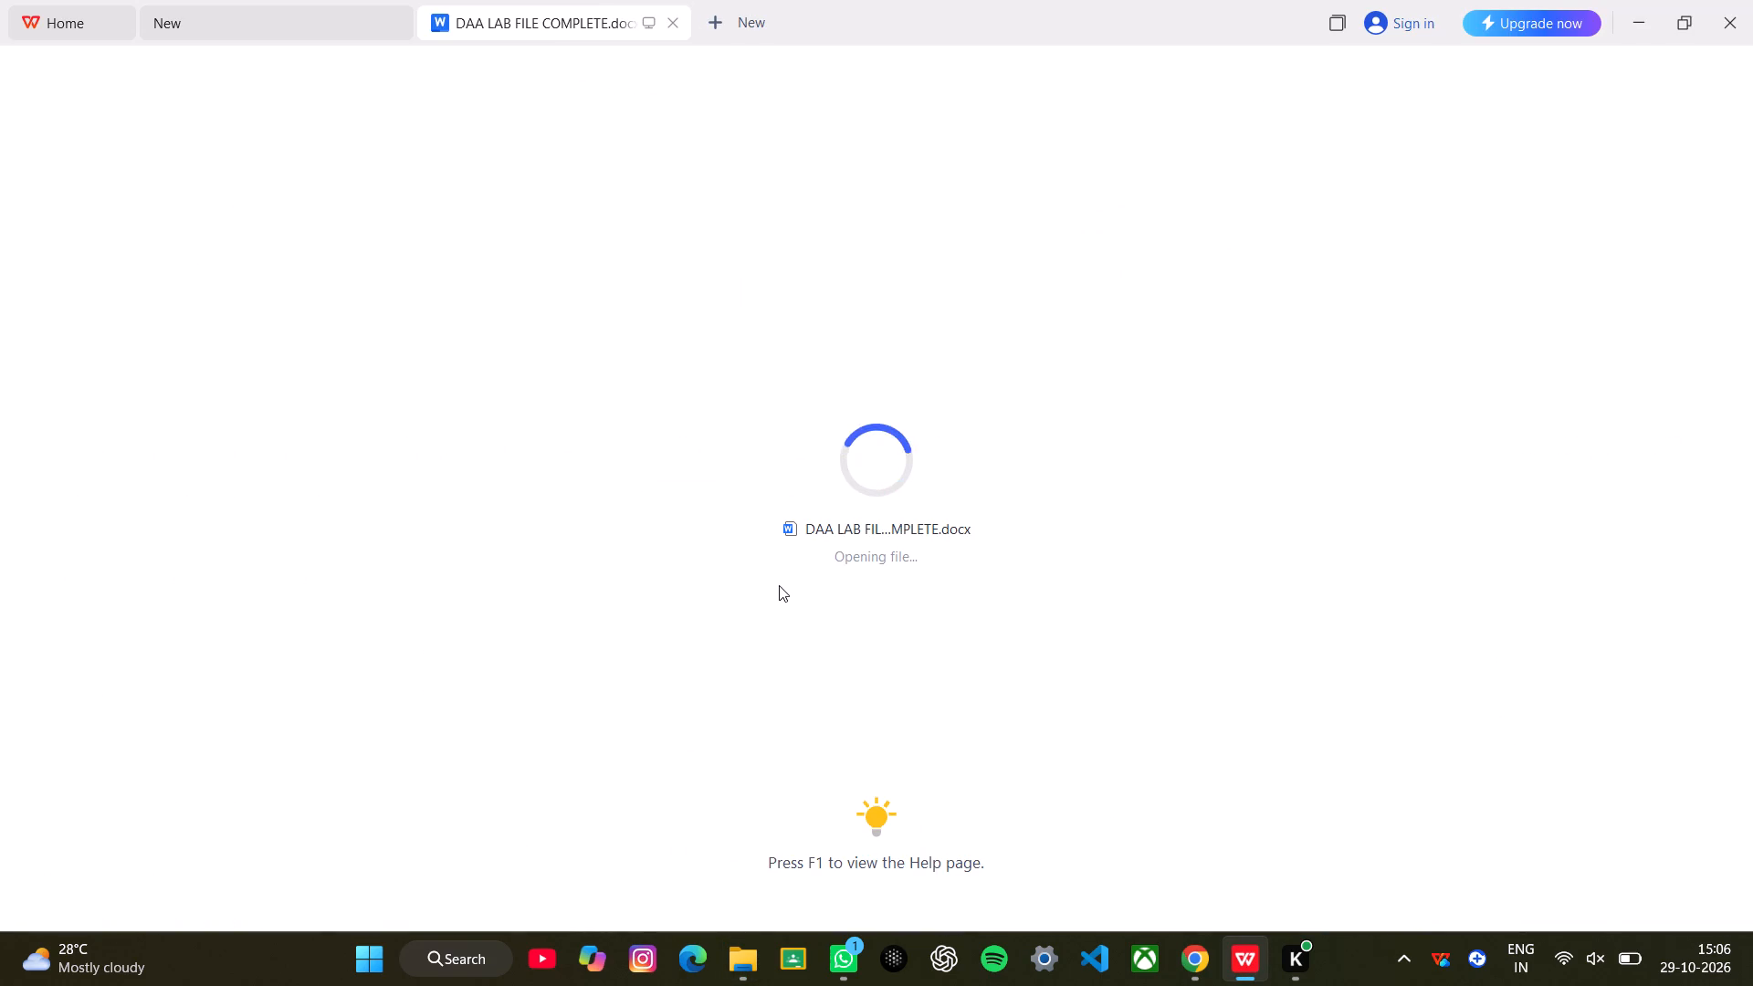
Replace the blank space below Experiment 1's Output heading on page 3 with a new line directly under the heading.
scroll(779, 585, "down", 2)
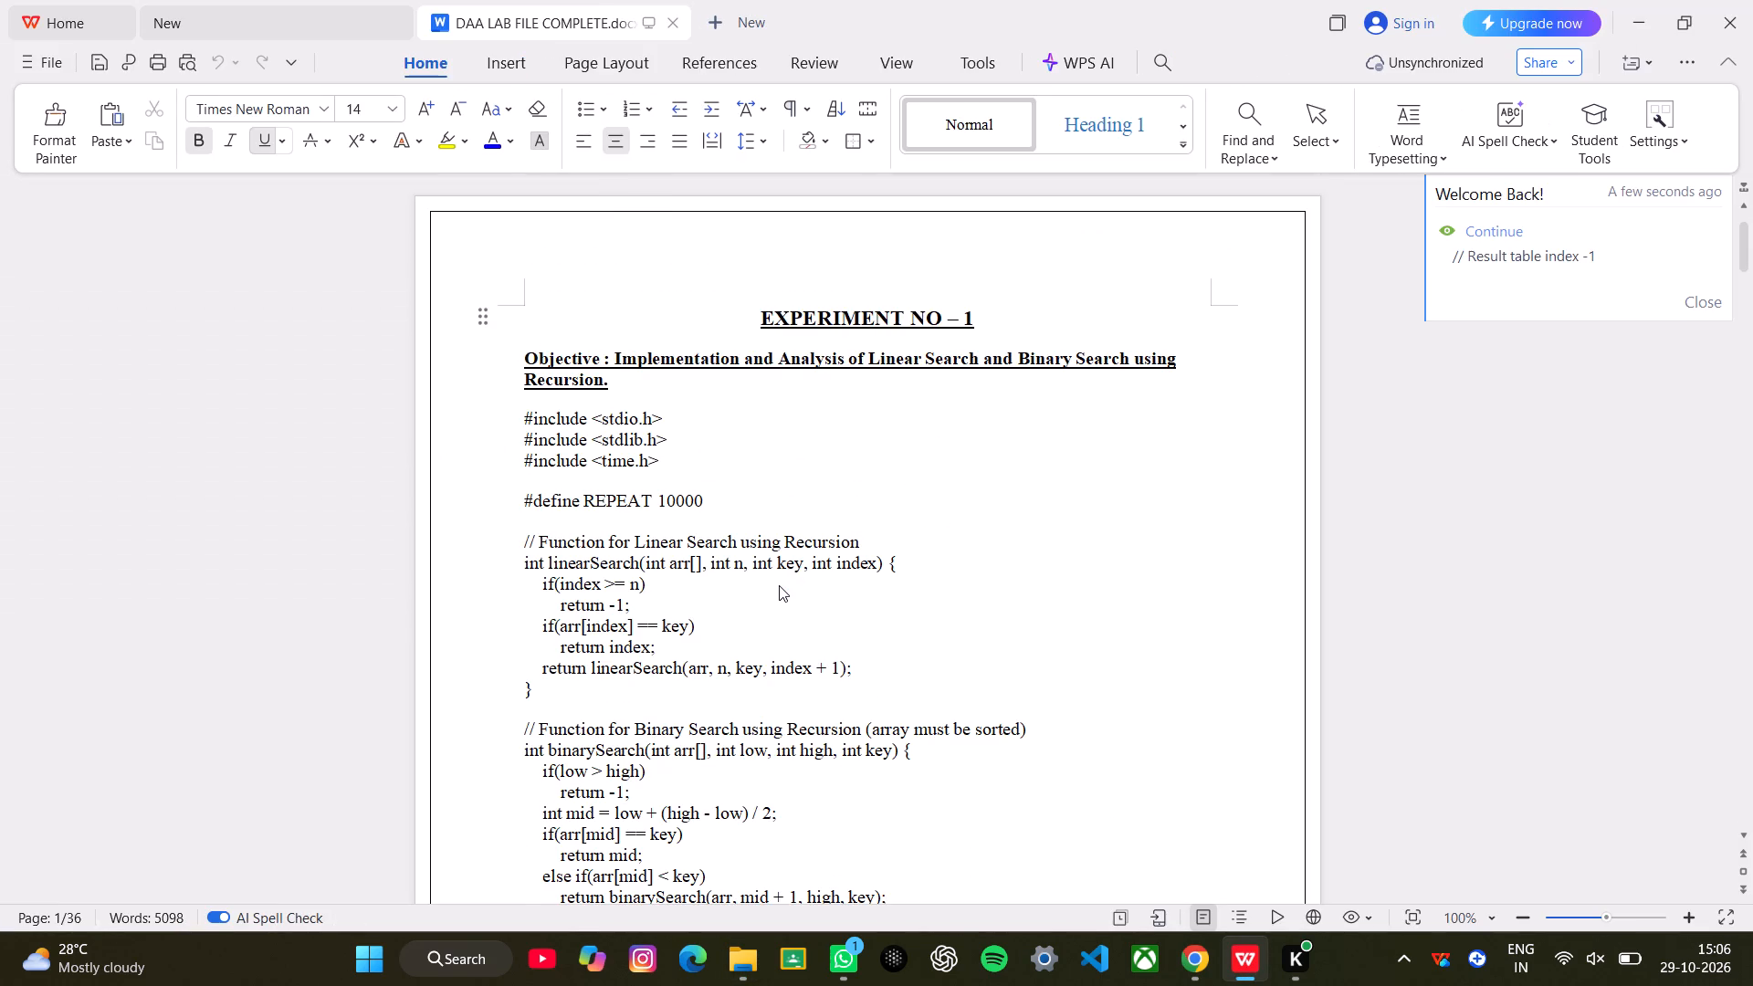
scroll(779, 585, "down", 9)
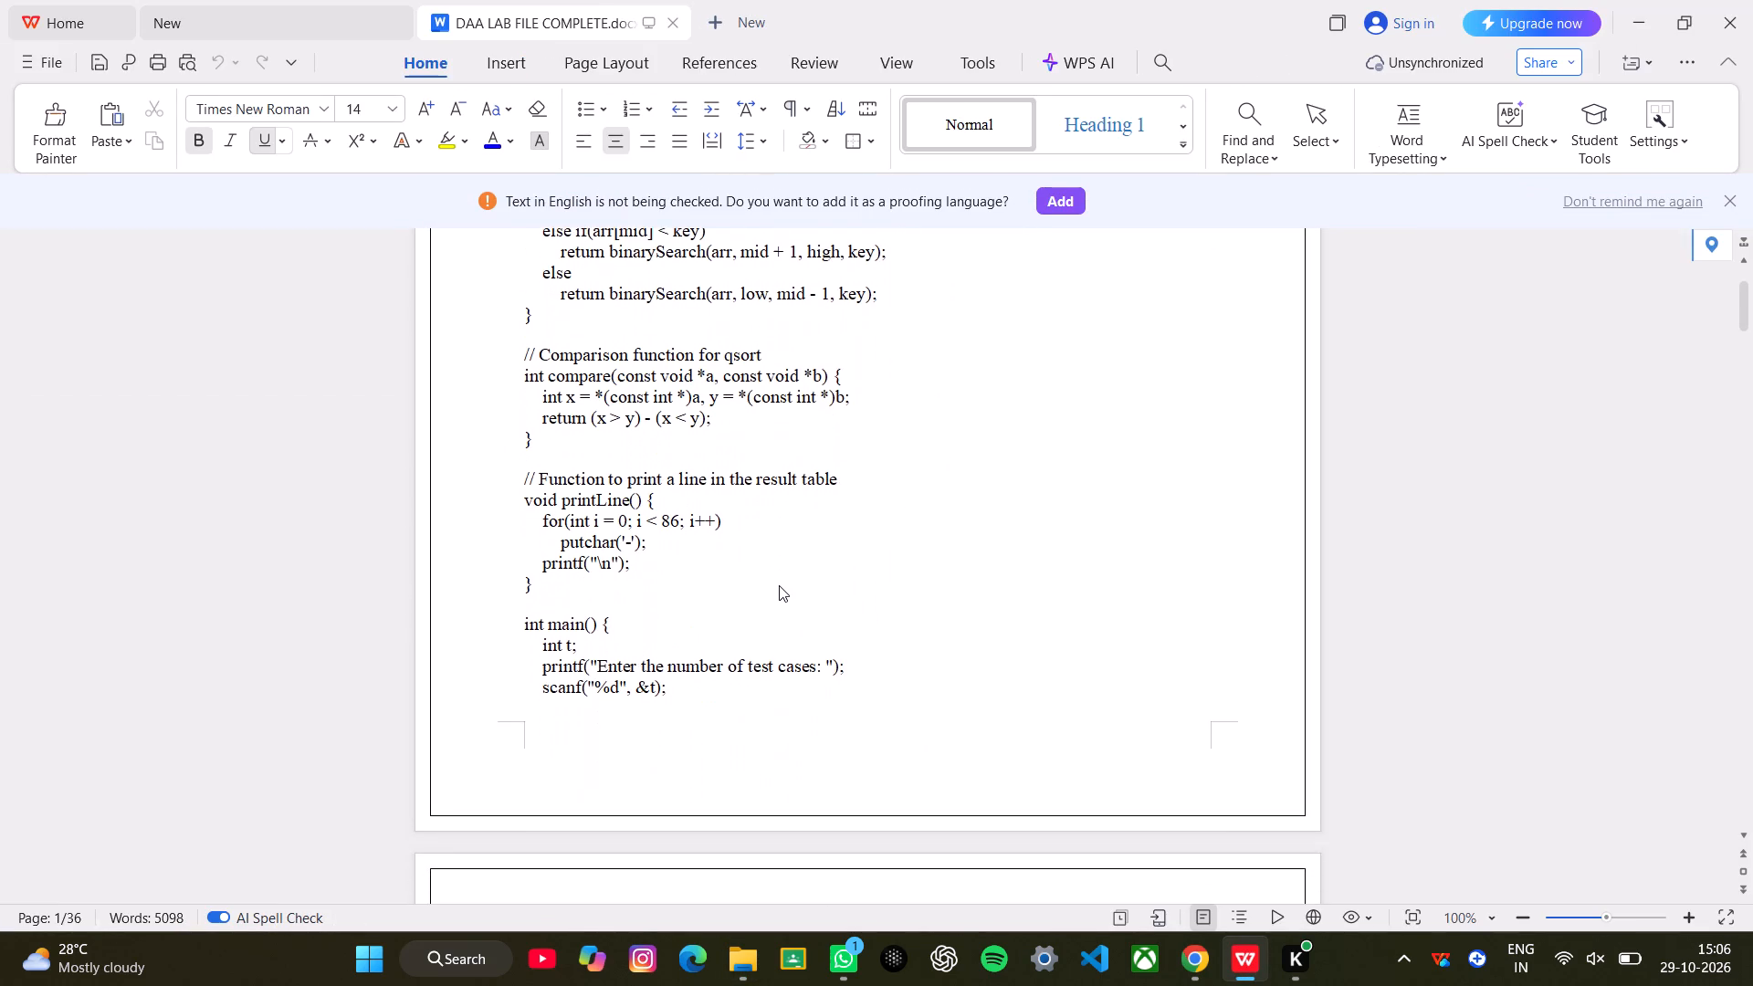
scroll(779, 585, "down", 9)
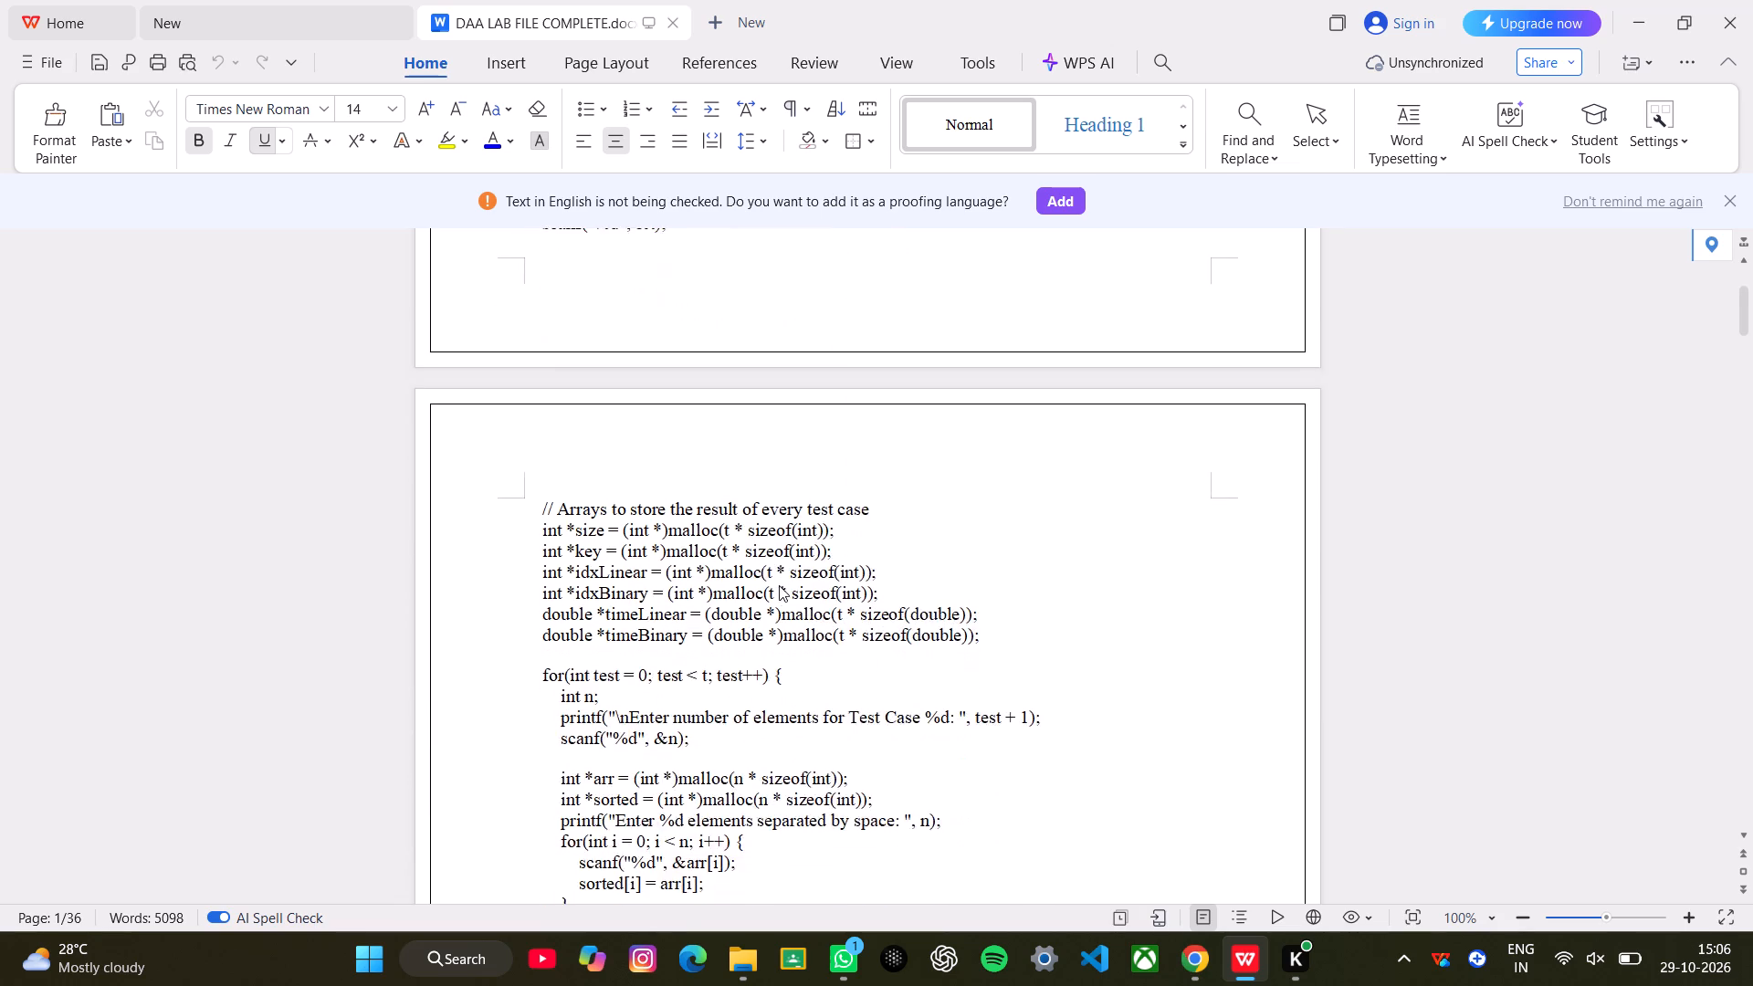
scroll(779, 585, "down", 9)
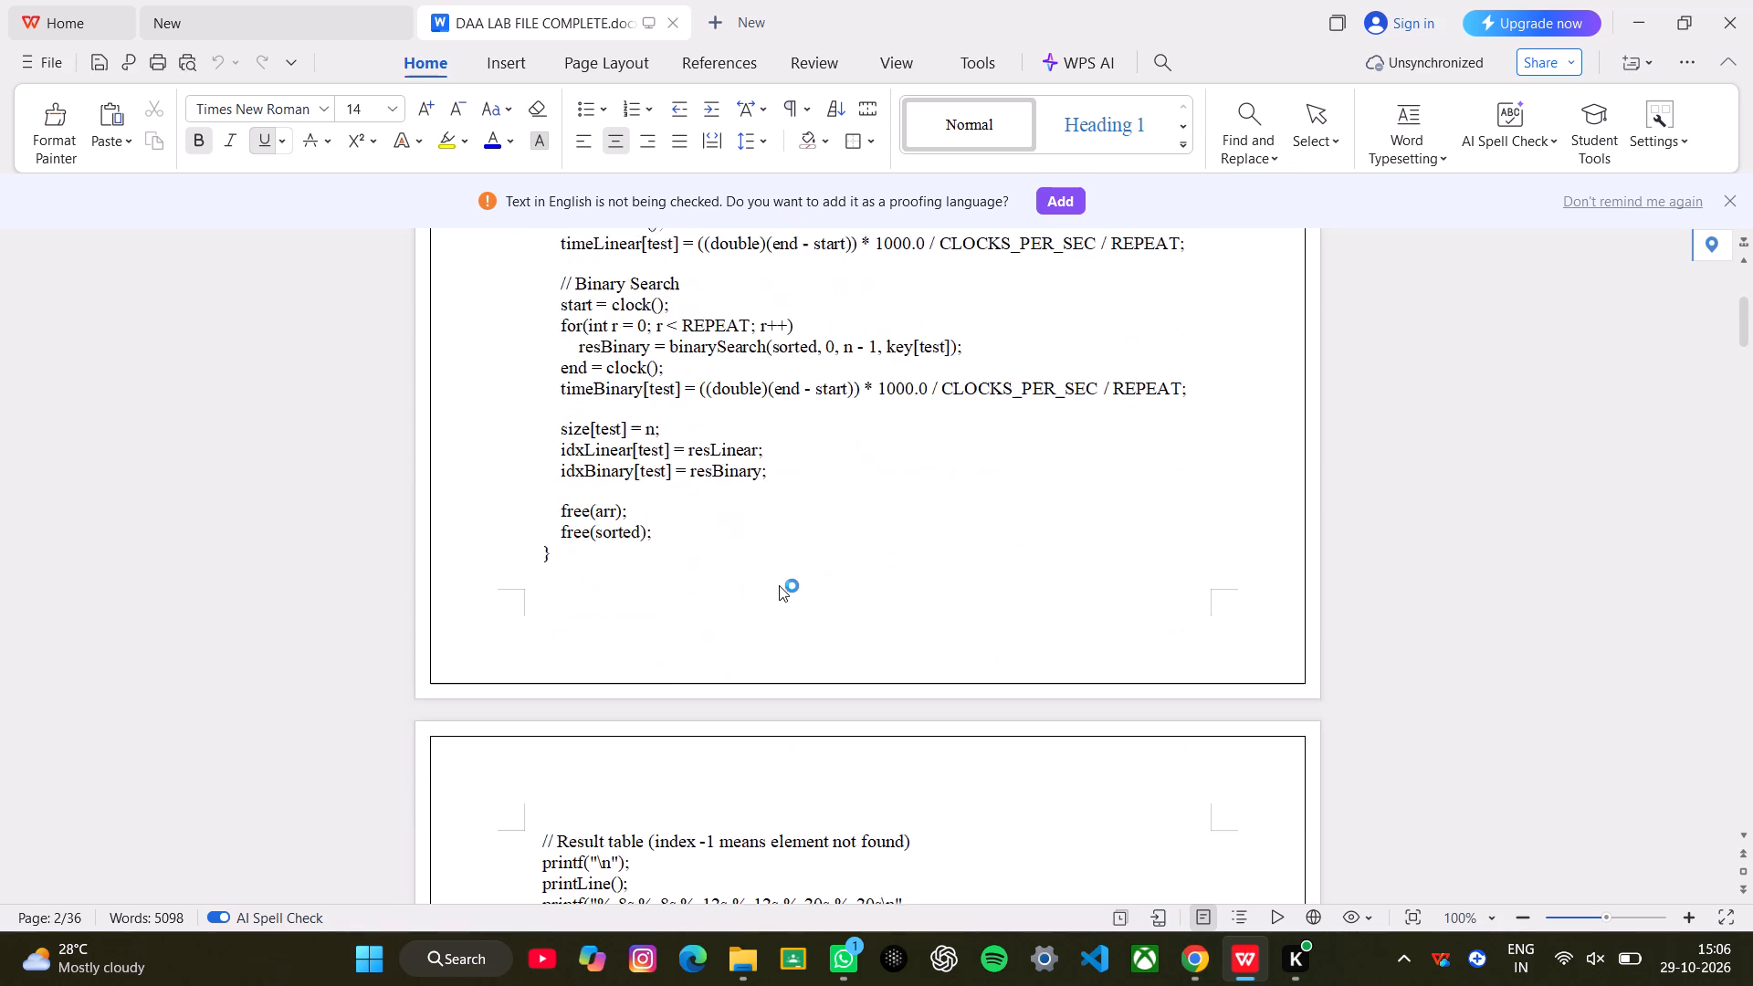
scroll(779, 585, "down", 6)
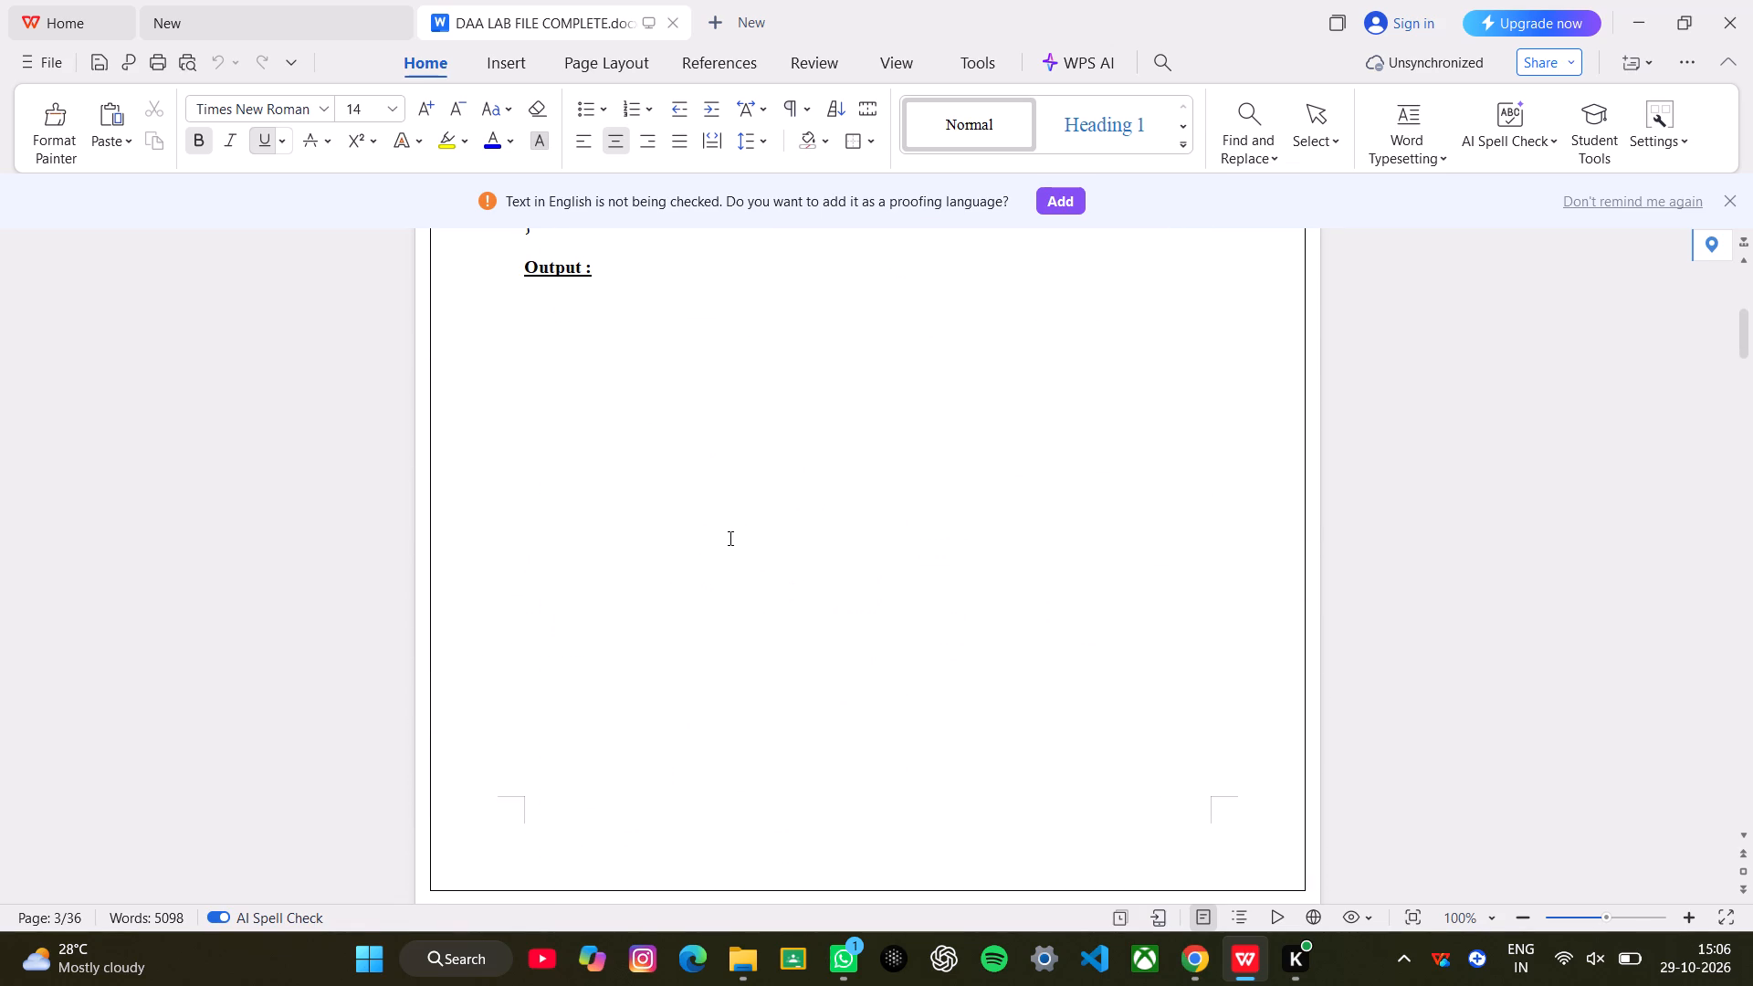
left_click(572, 310)
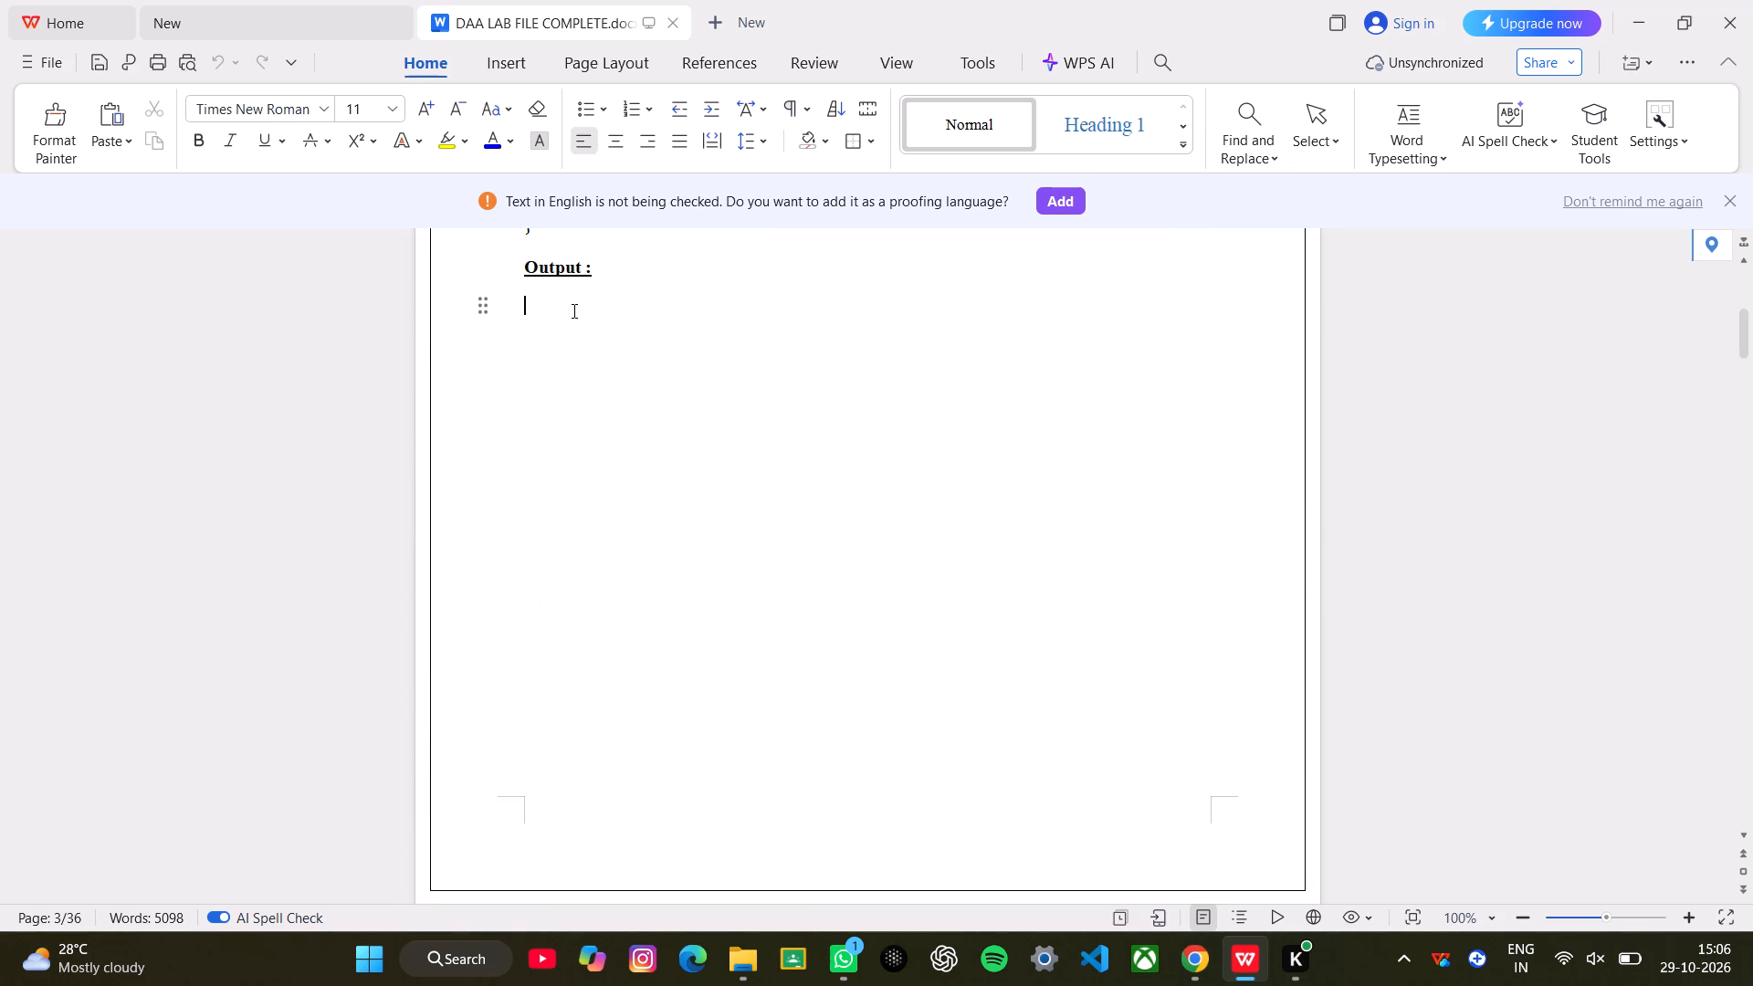
key("BackSpace")
key("BackSpace")
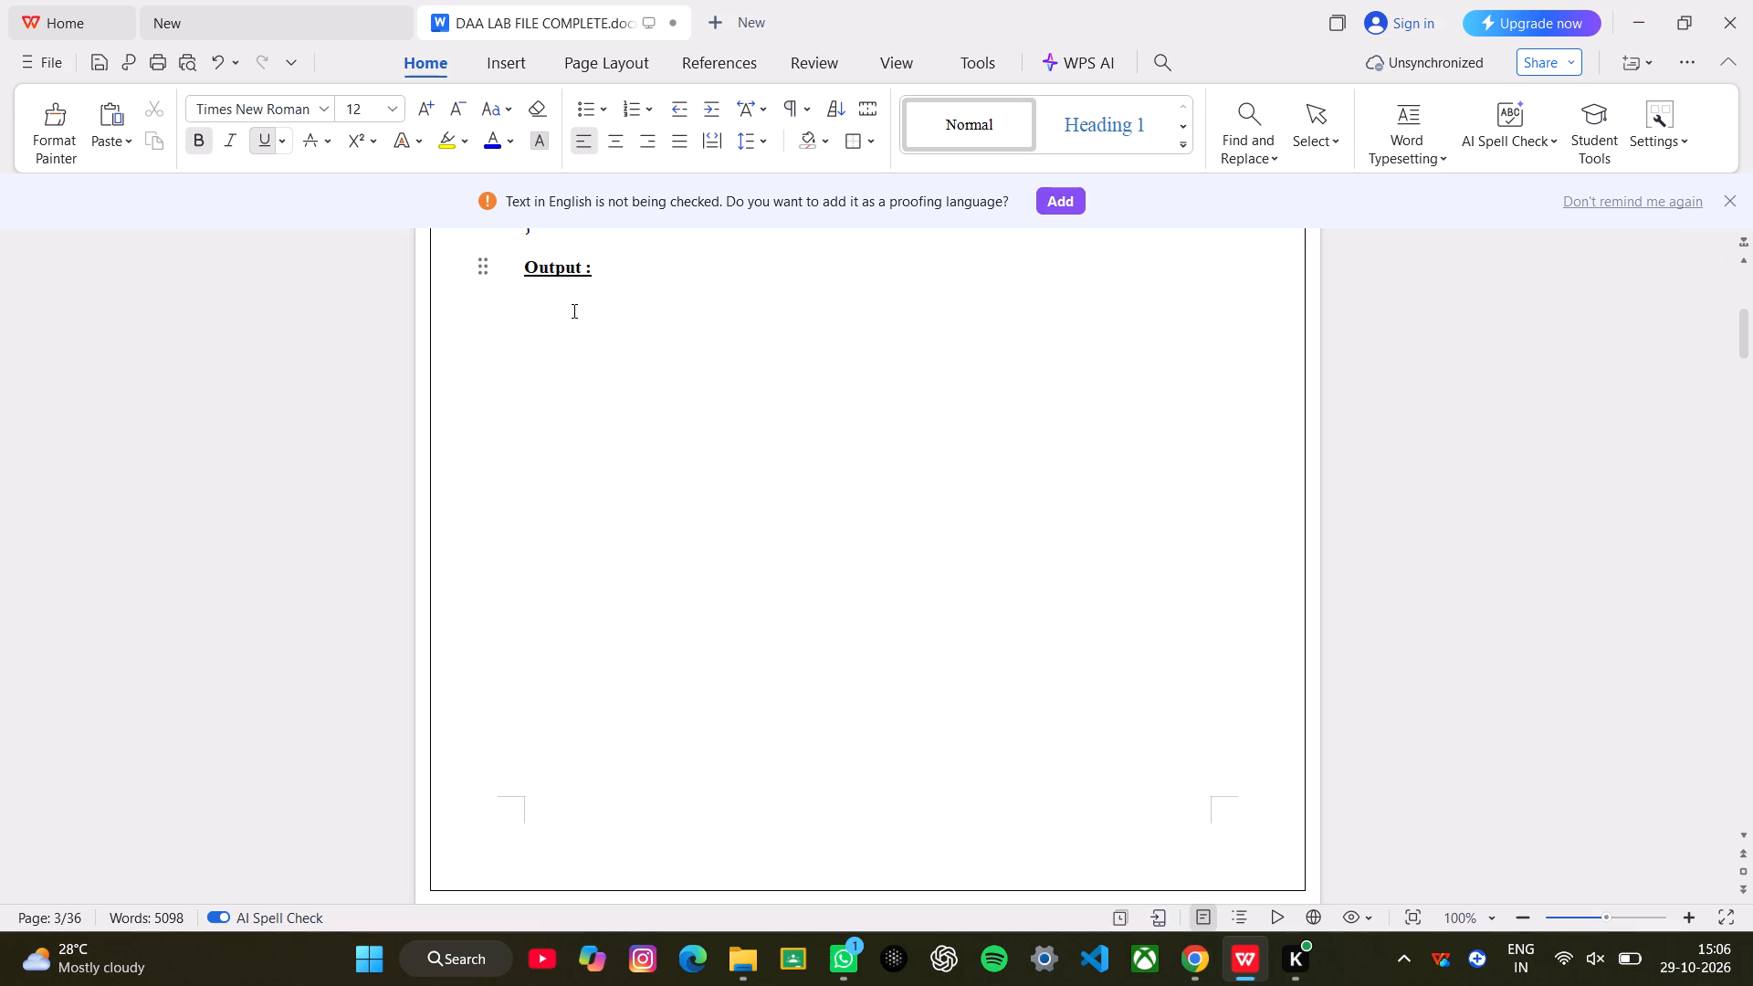
key("Return")
Dismiss the notice about adding English as a proofing language.
left_click(1714, 194)
left_click(1729, 198)
Examine the student, page layout and reference tools for a way to add pictures to the document.
left_click(1608, 140)
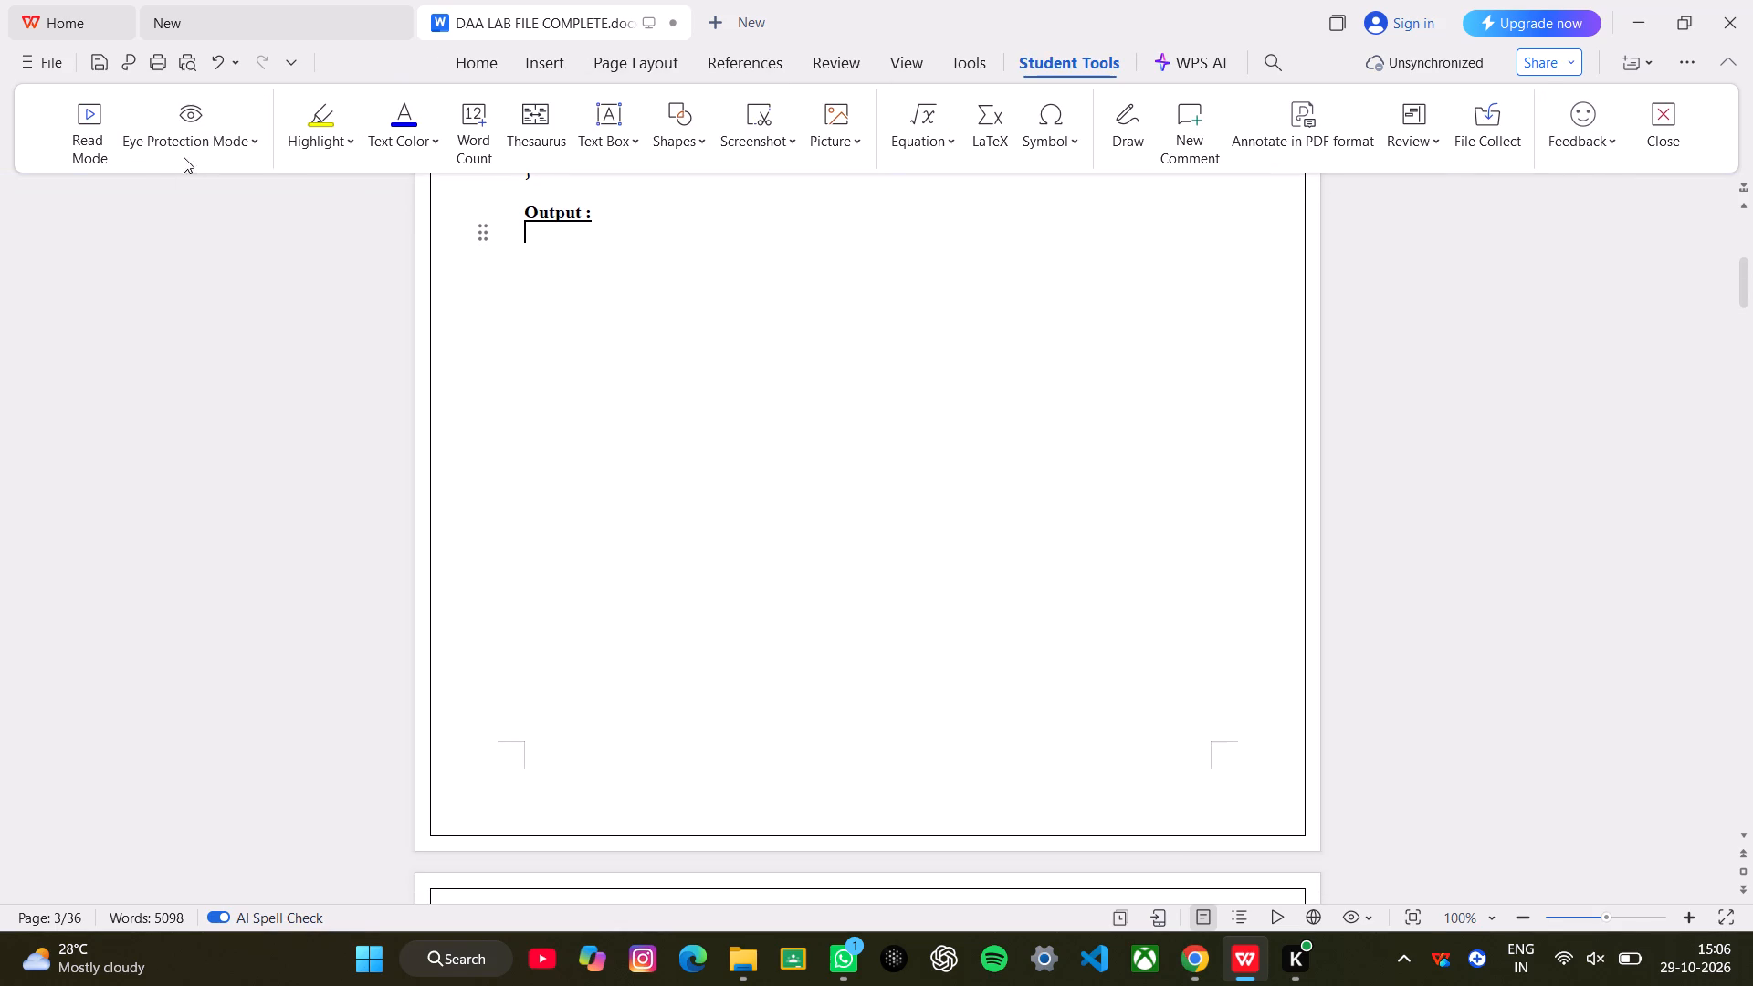
scroll(269, 296, "up", 2)
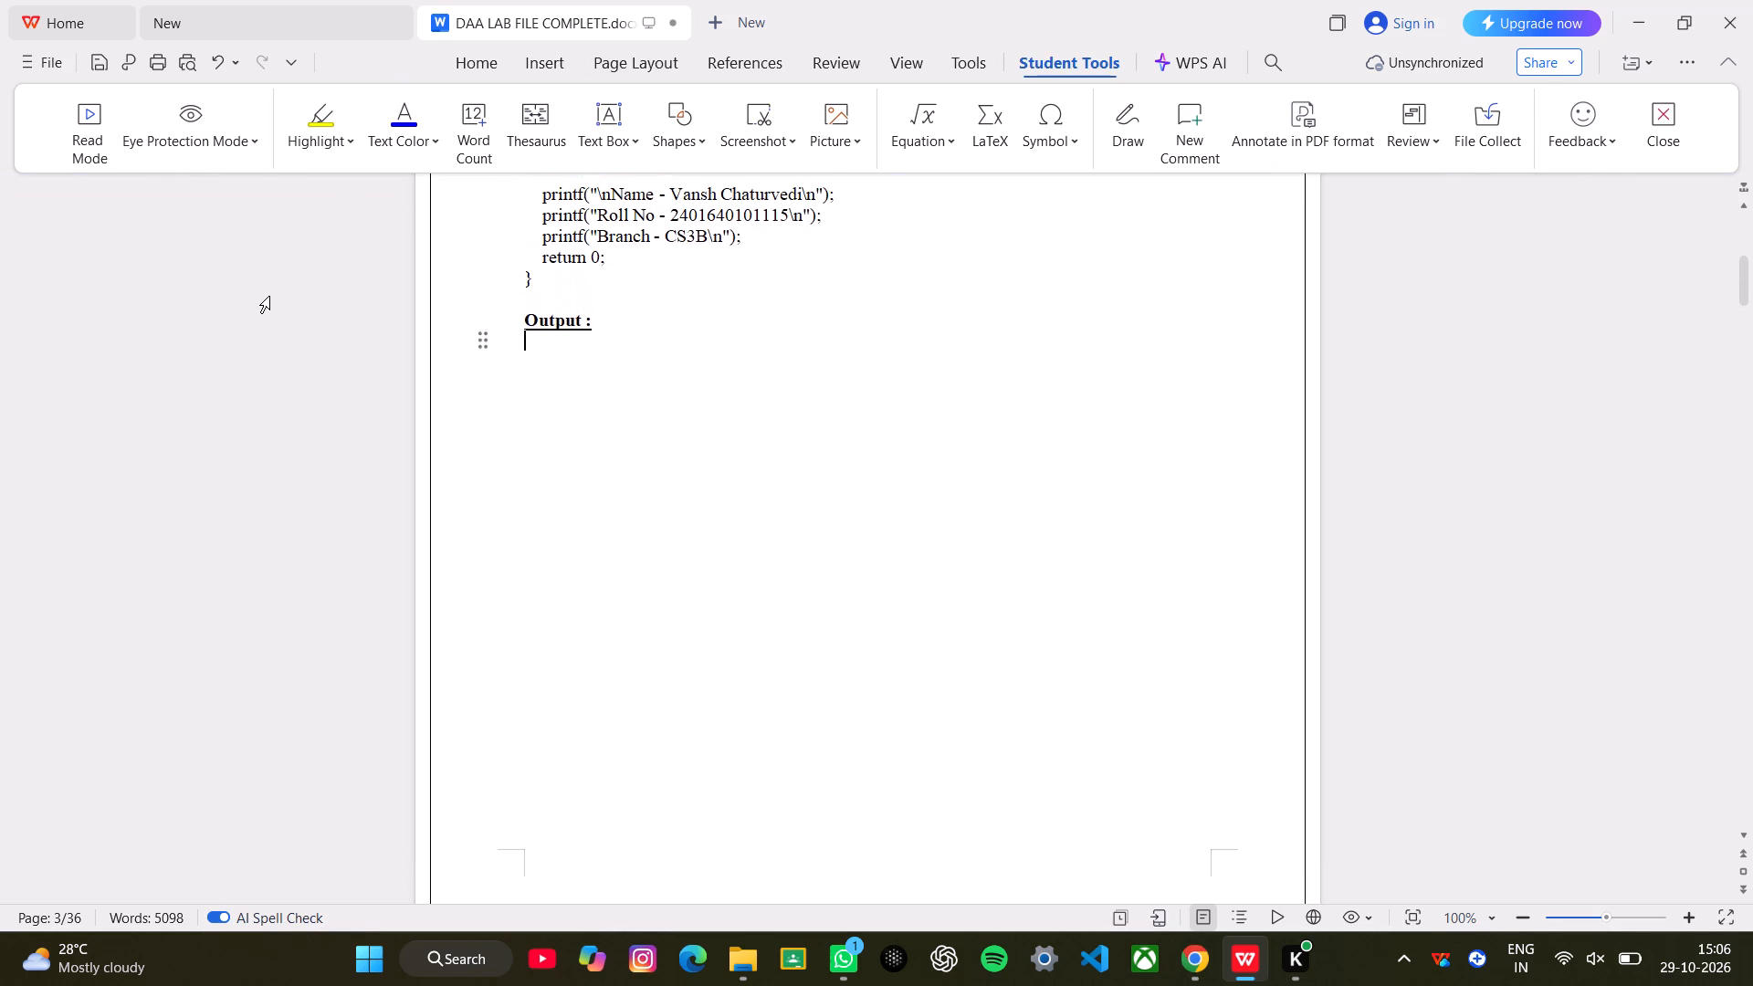
scroll(269, 296, "up", 2)
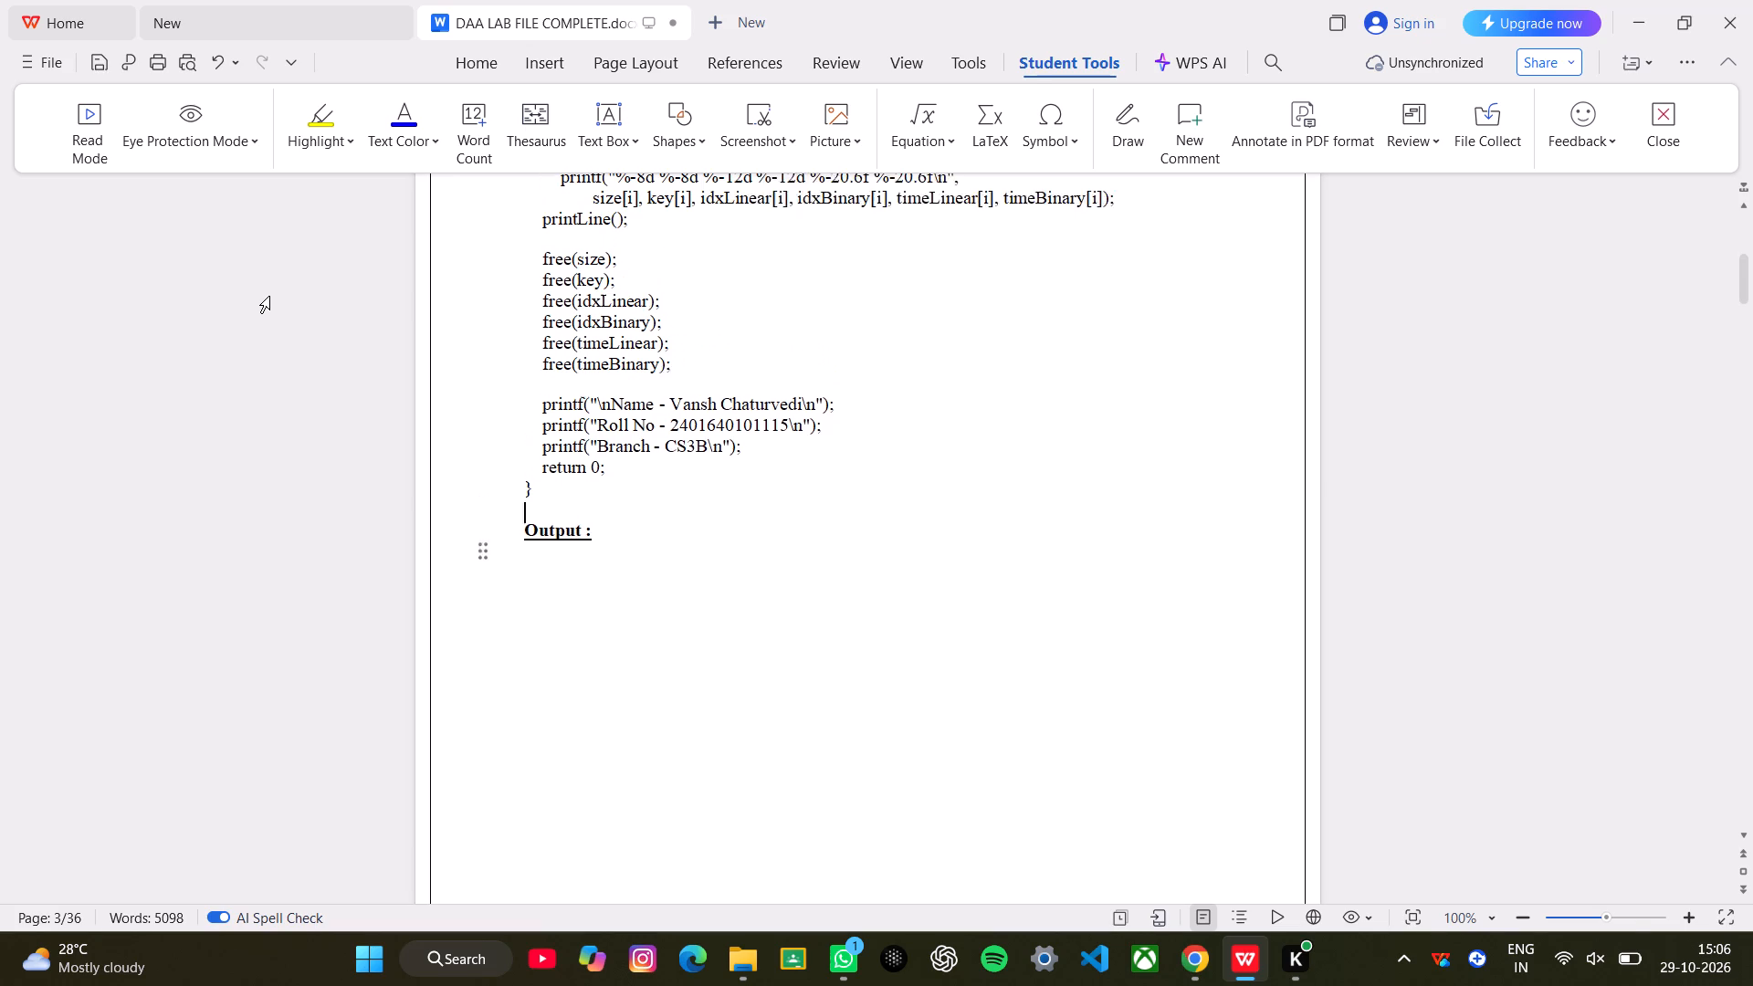
scroll(269, 296, "up", 1)
left_click(1677, 127)
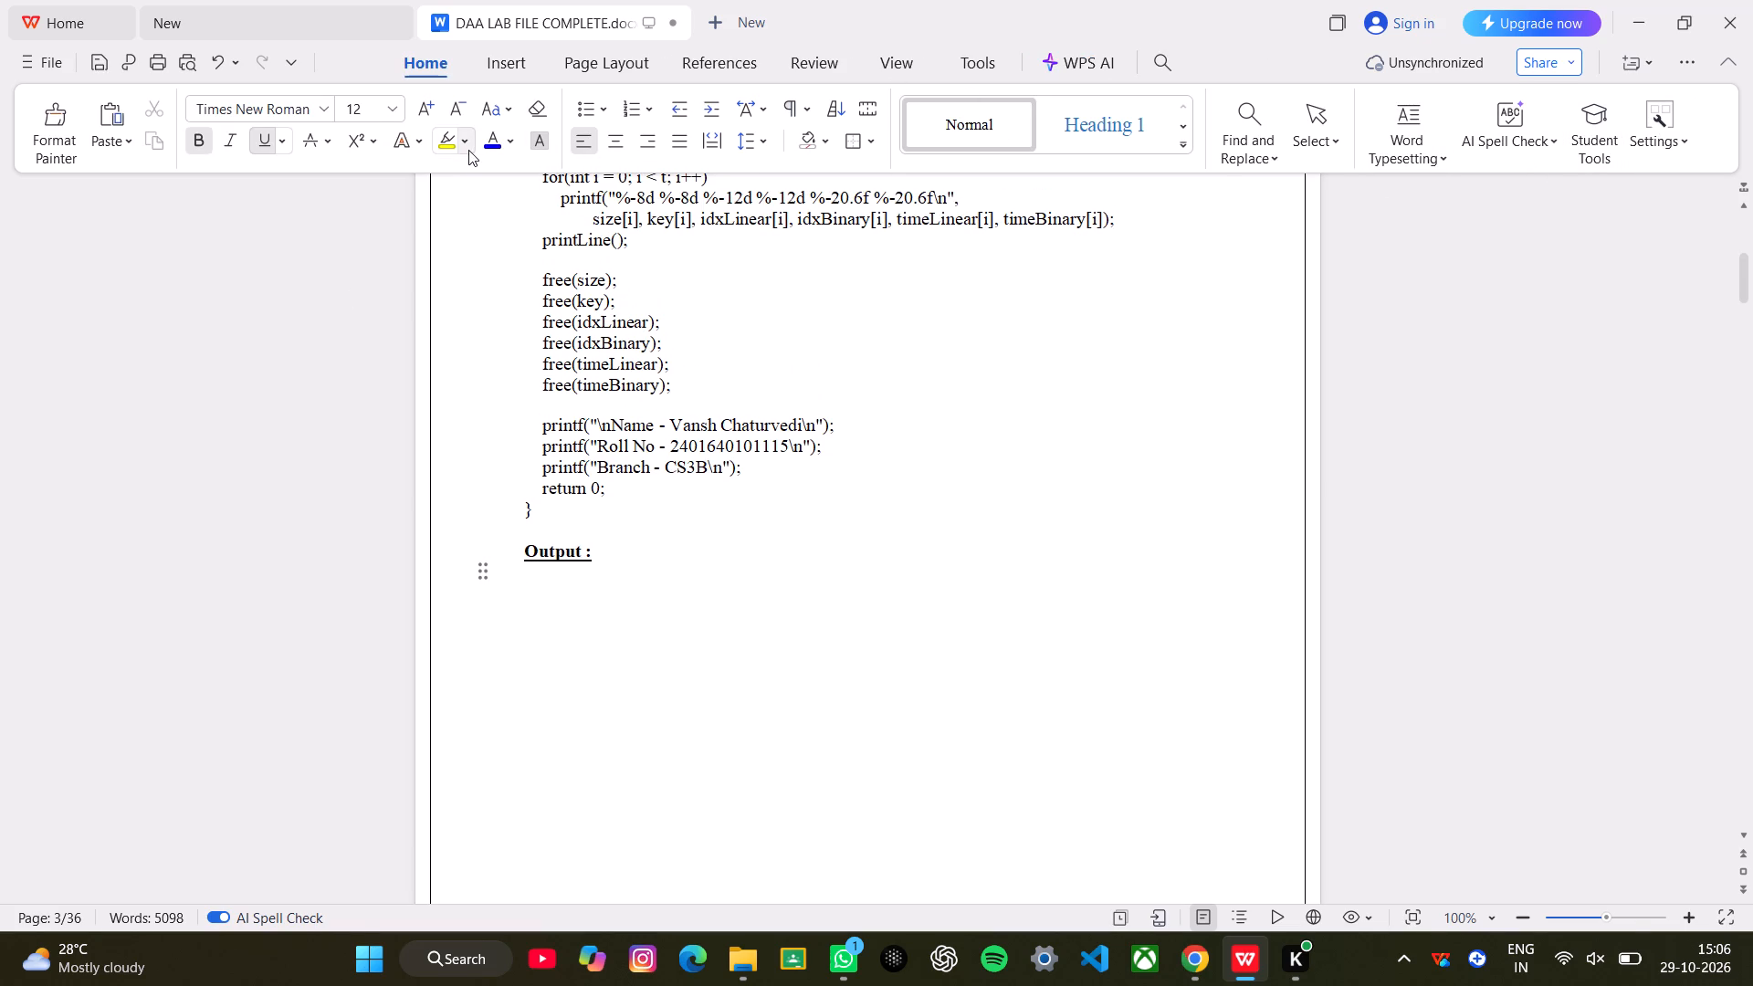
scroll(236, 157, "up", 1)
scroll(289, 379, "up", 2)
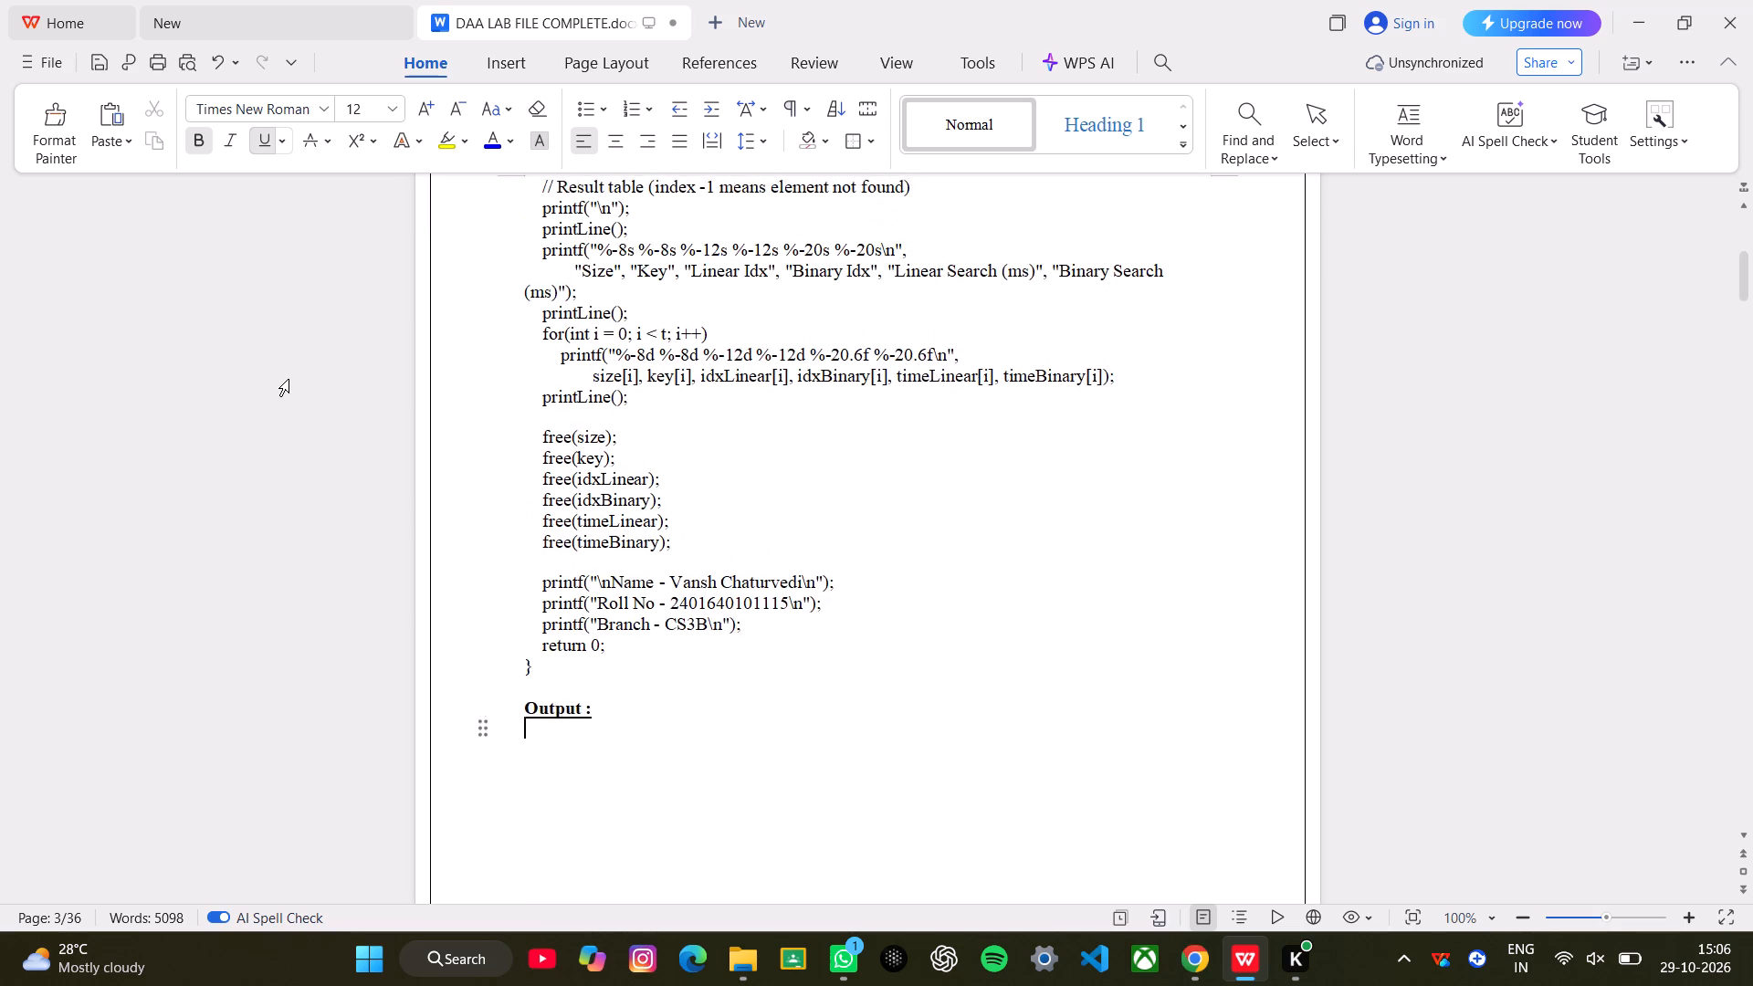
scroll(289, 379, "up", 4)
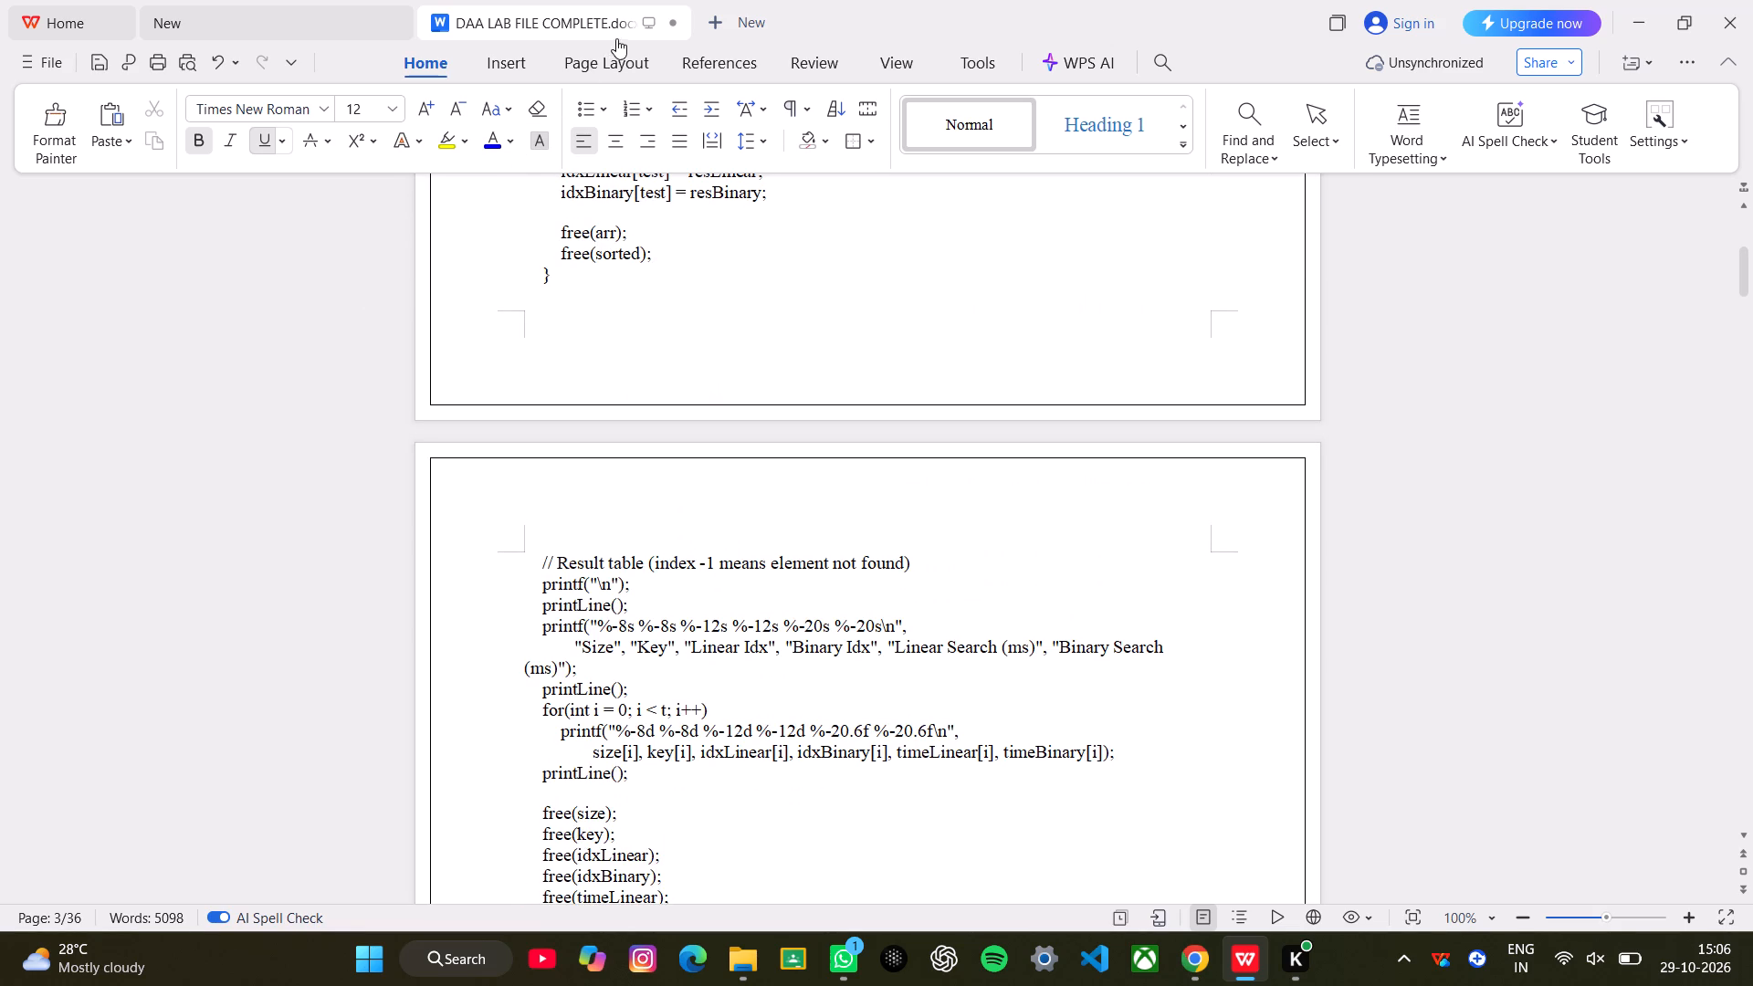
left_click(612, 63)
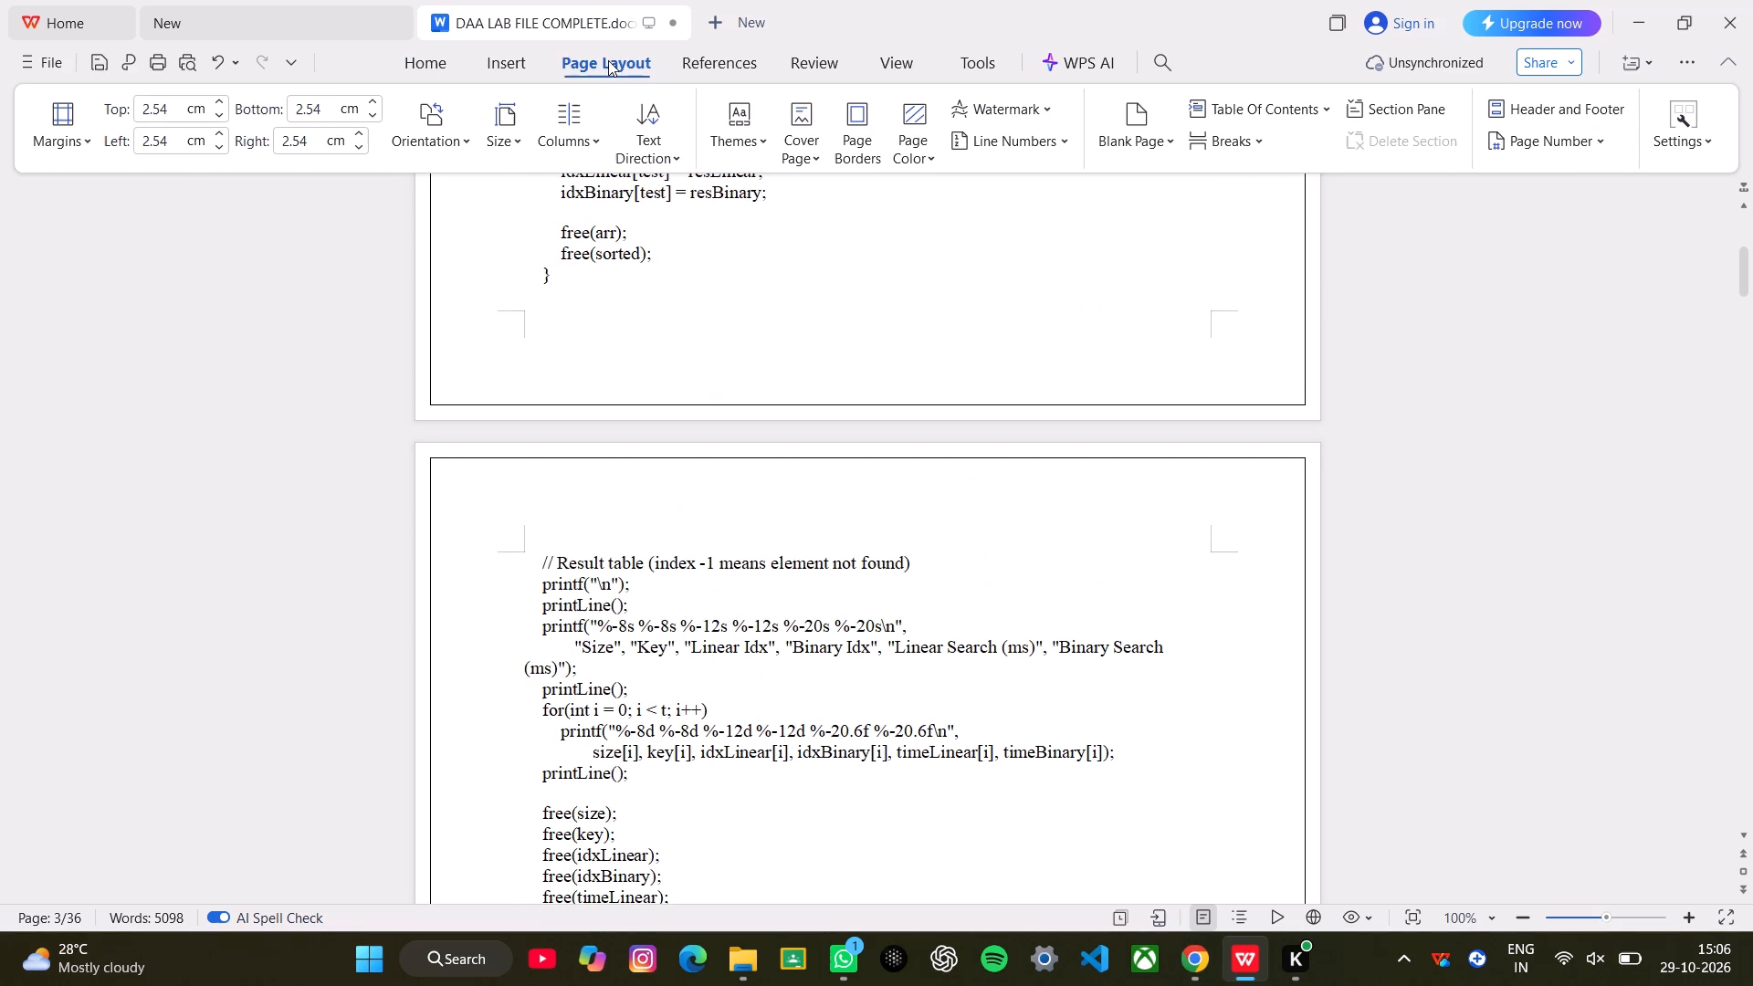
left_click(700, 60)
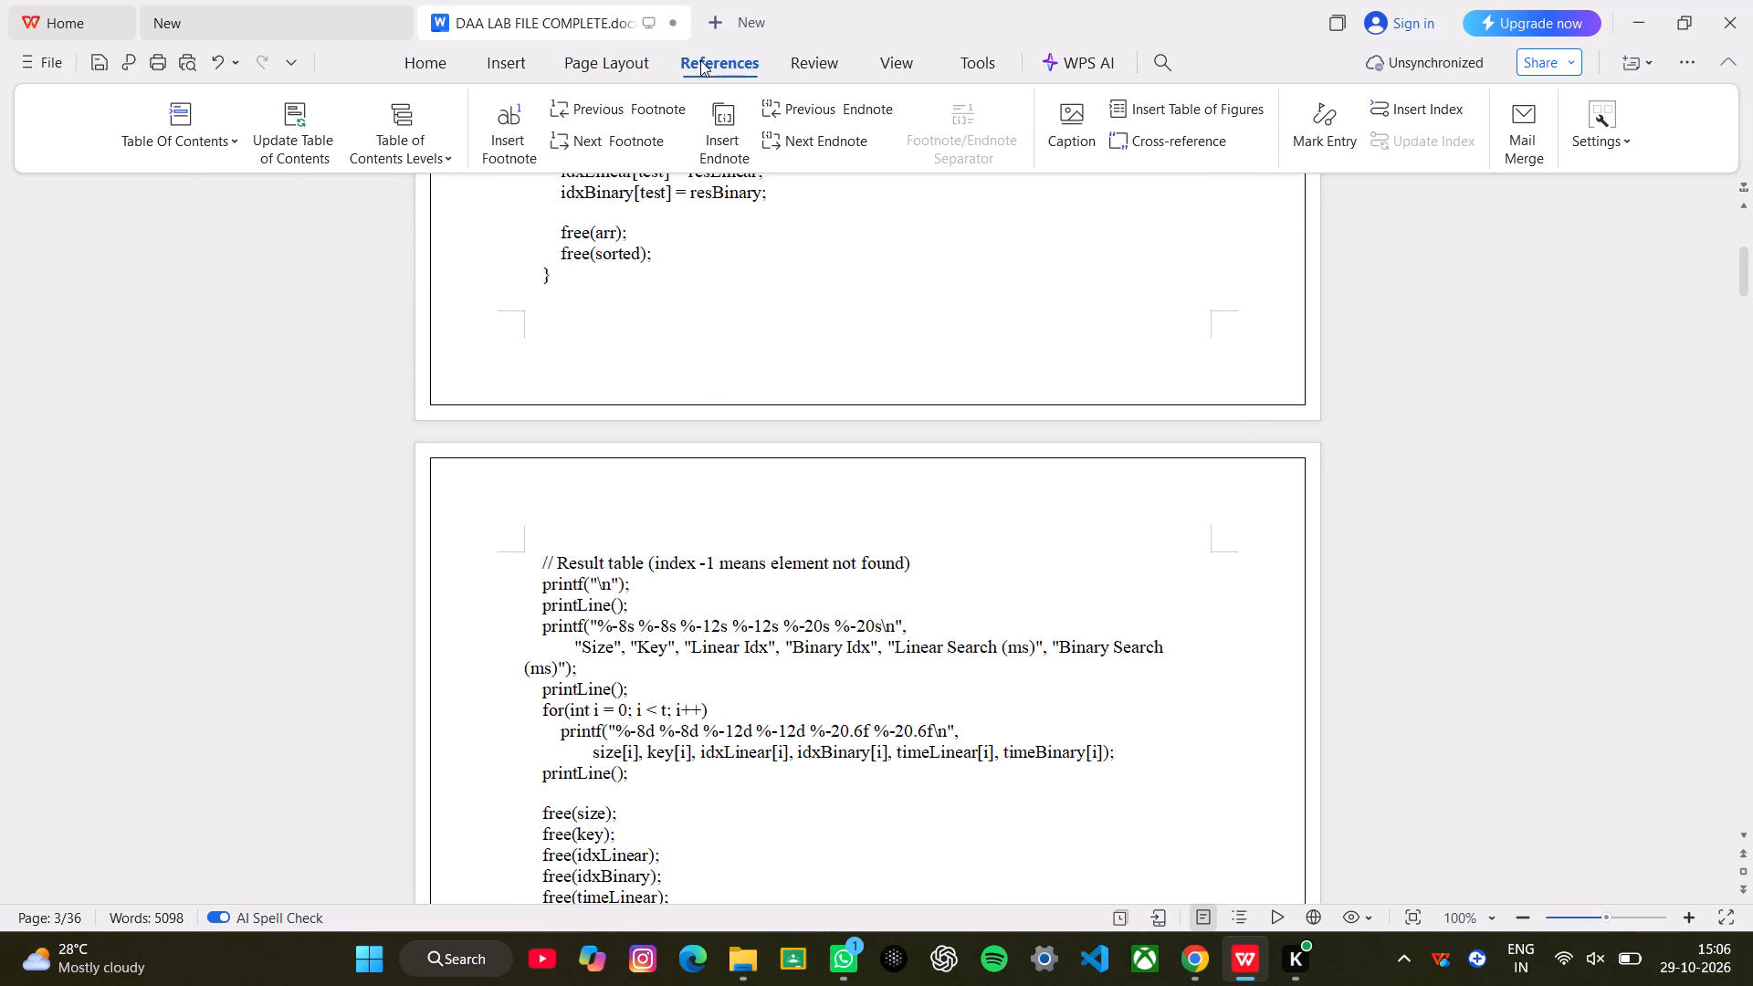
left_click(617, 63)
Start inserting a picture from this device and look through the Pictures and Desktop folders for the output images.
left_click(503, 60)
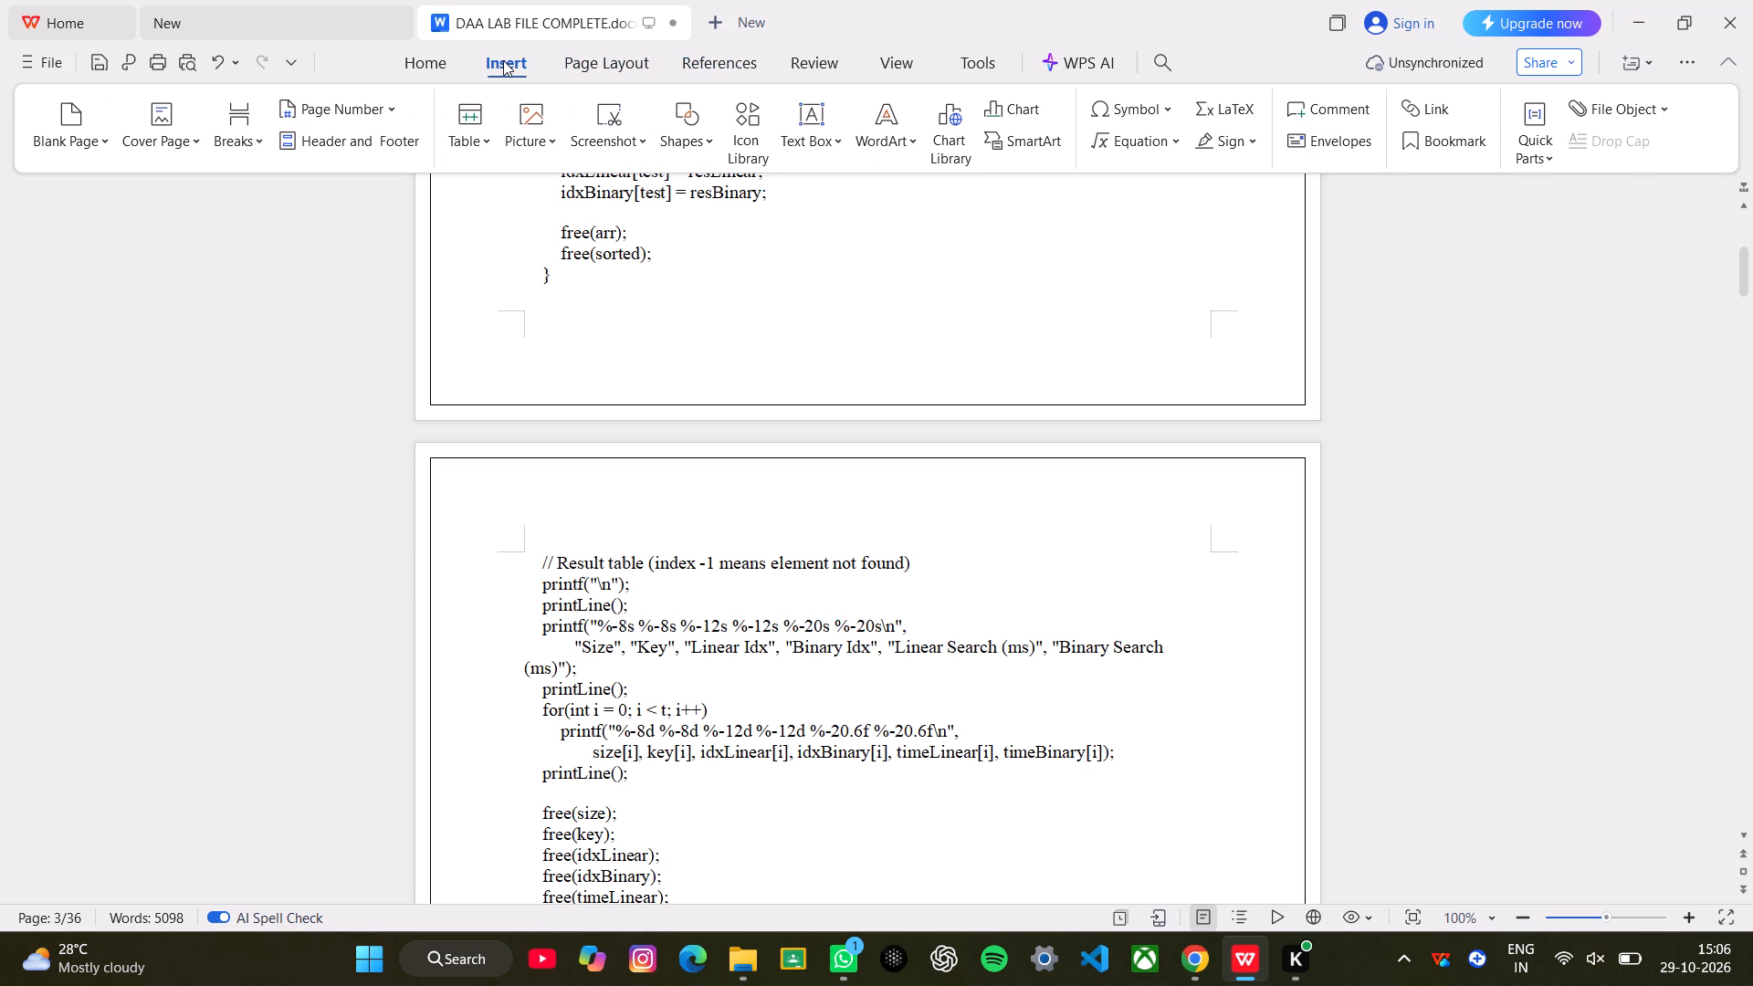
left_click(556, 147)
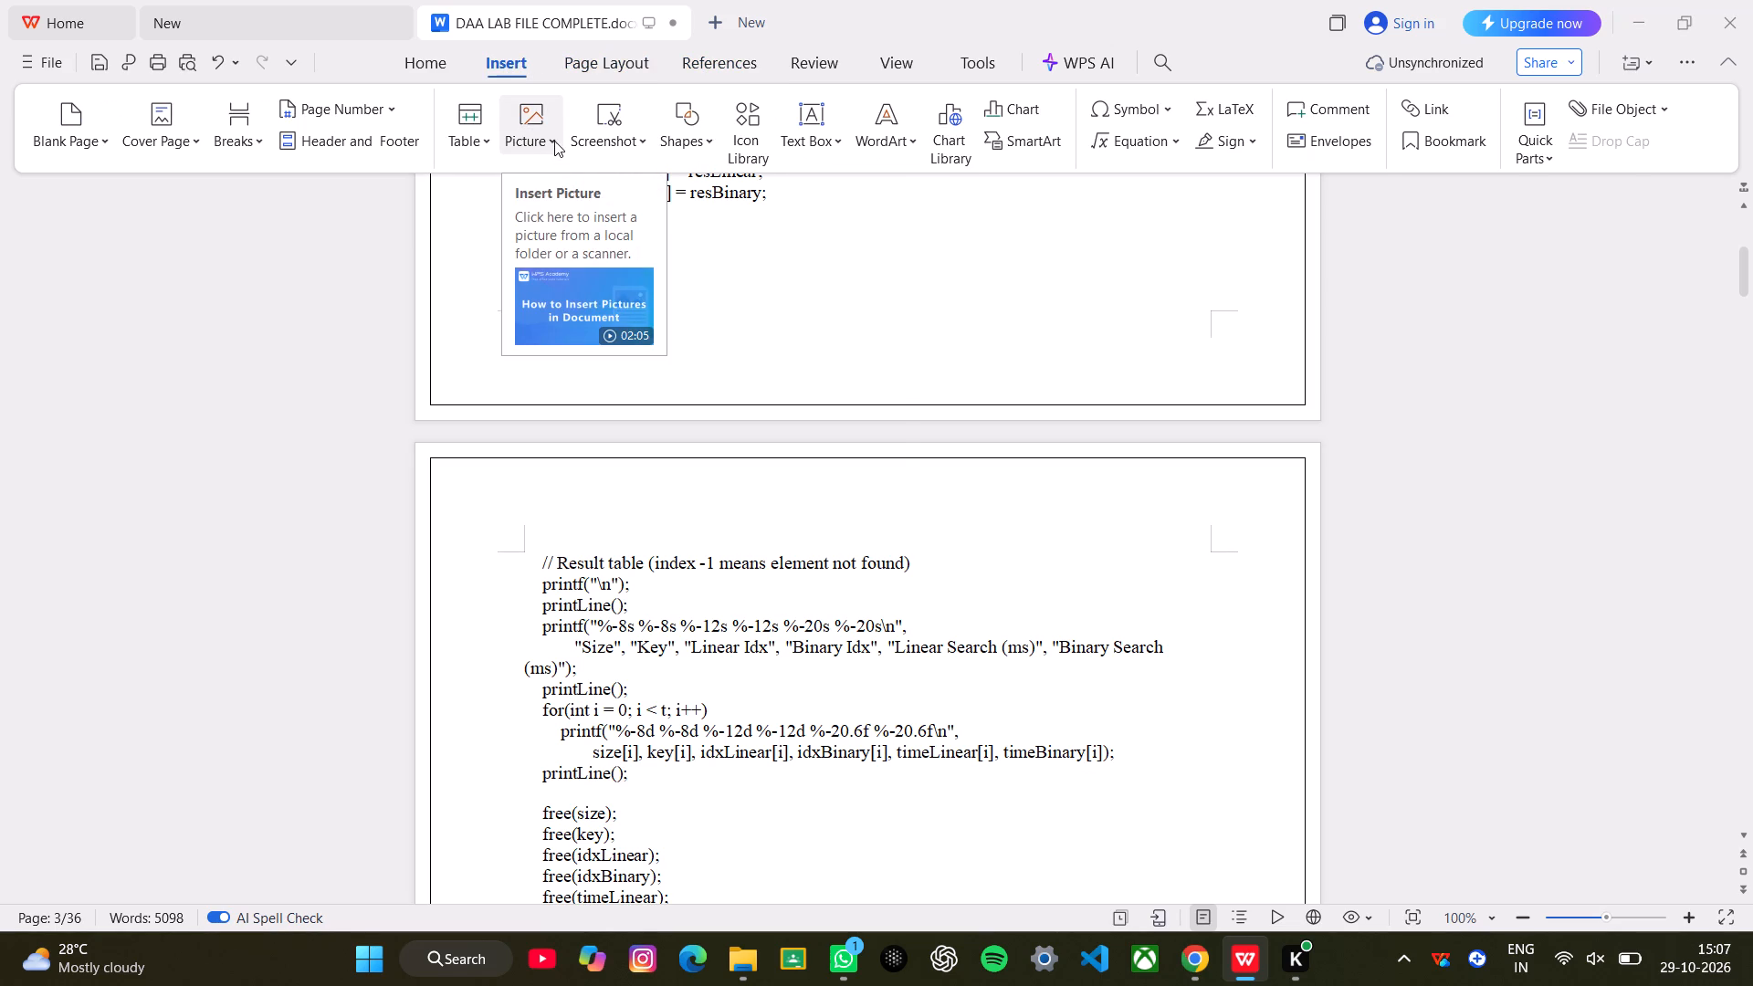
left_click(552, 141)
left_click(552, 141)
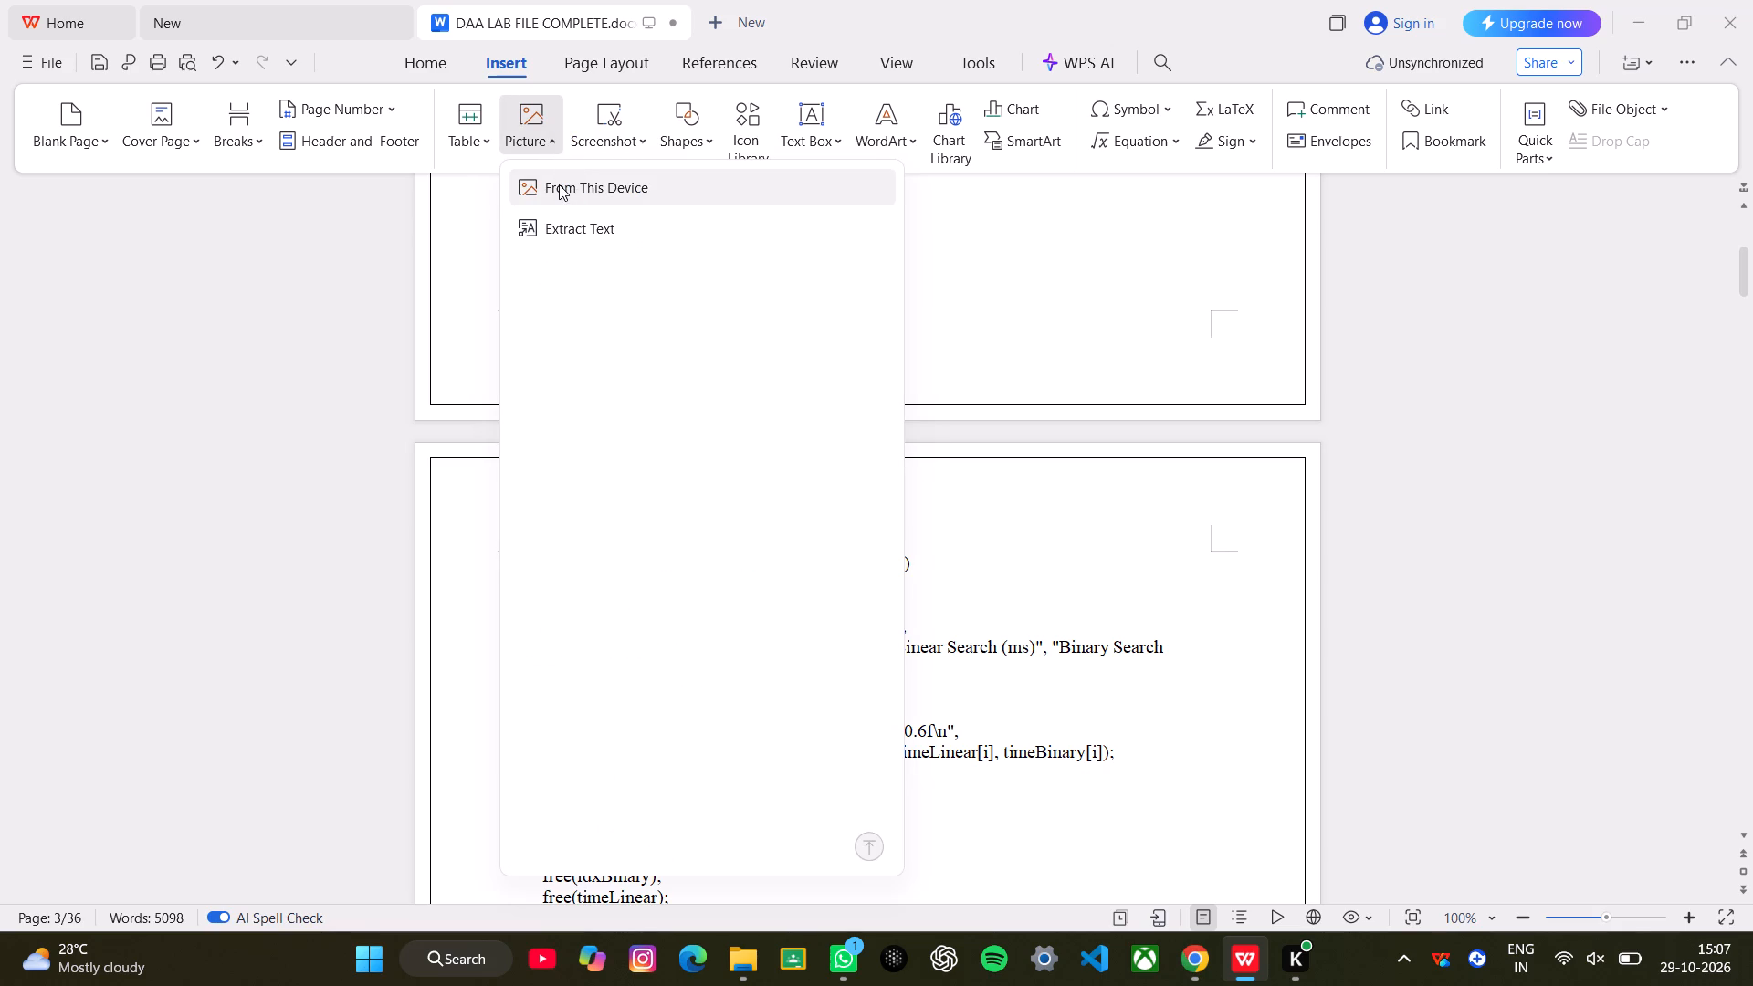
left_click(559, 184)
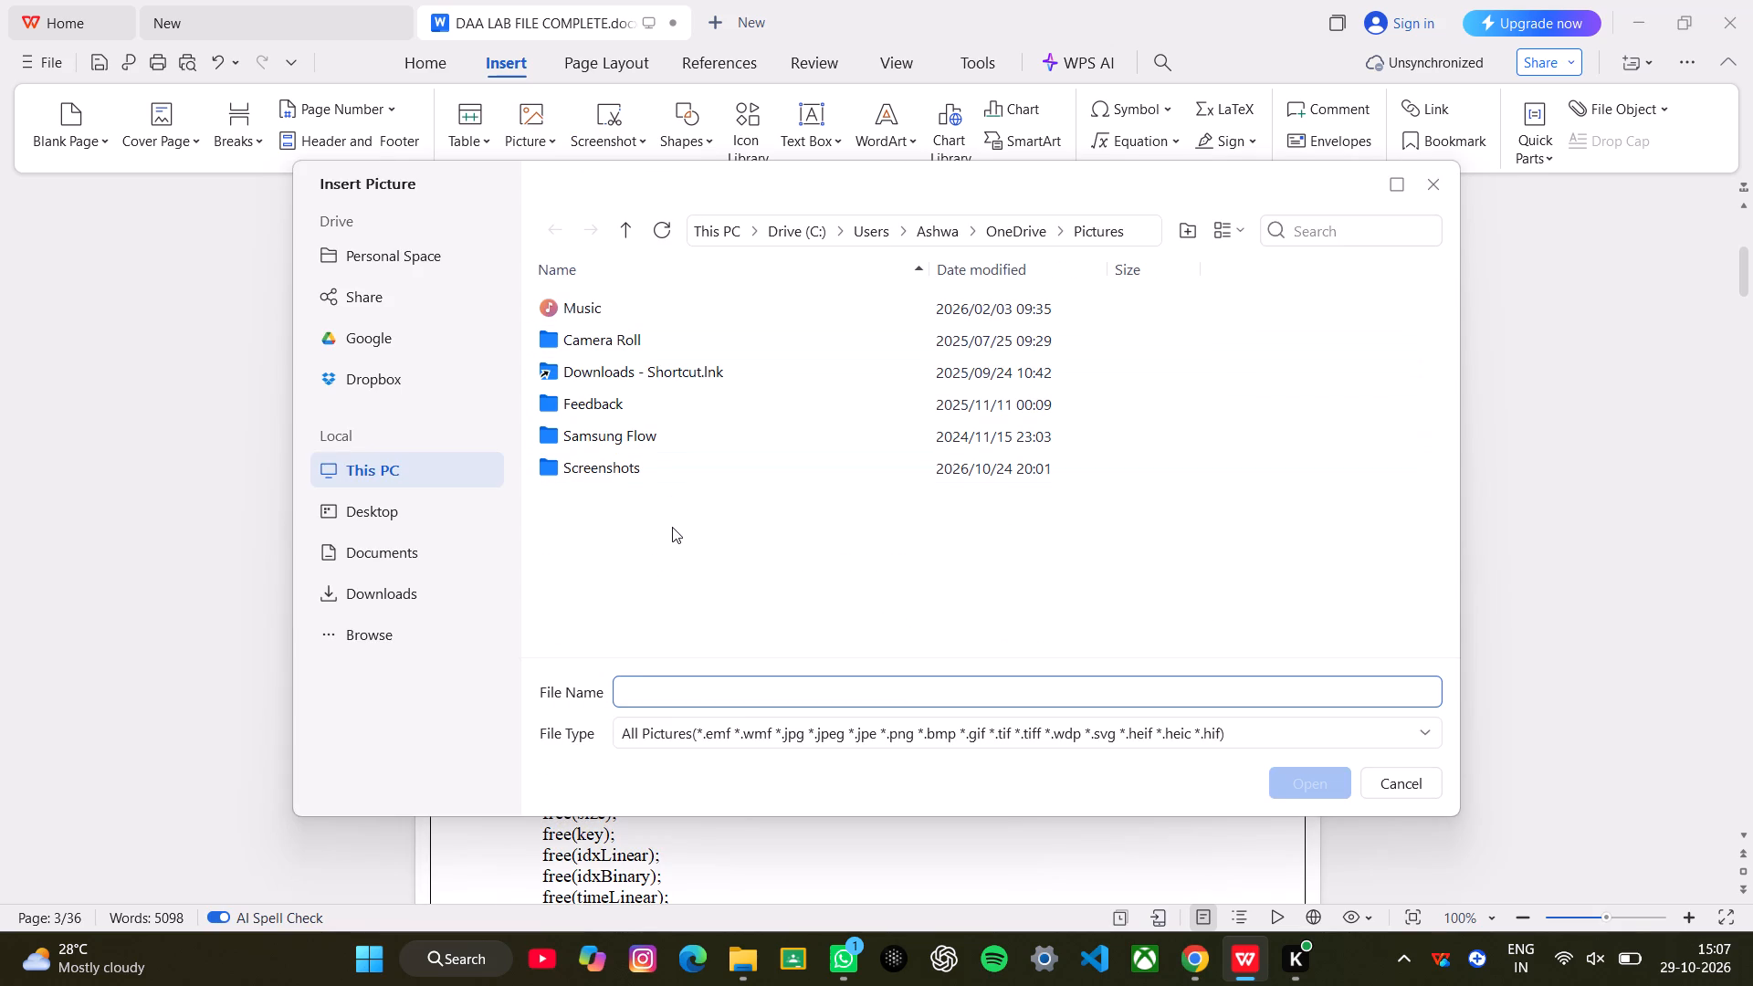
scroll(672, 527, "down", 2)
scroll(672, 527, "up", 2)
scroll(672, 527, "down", 2)
left_click(392, 514)
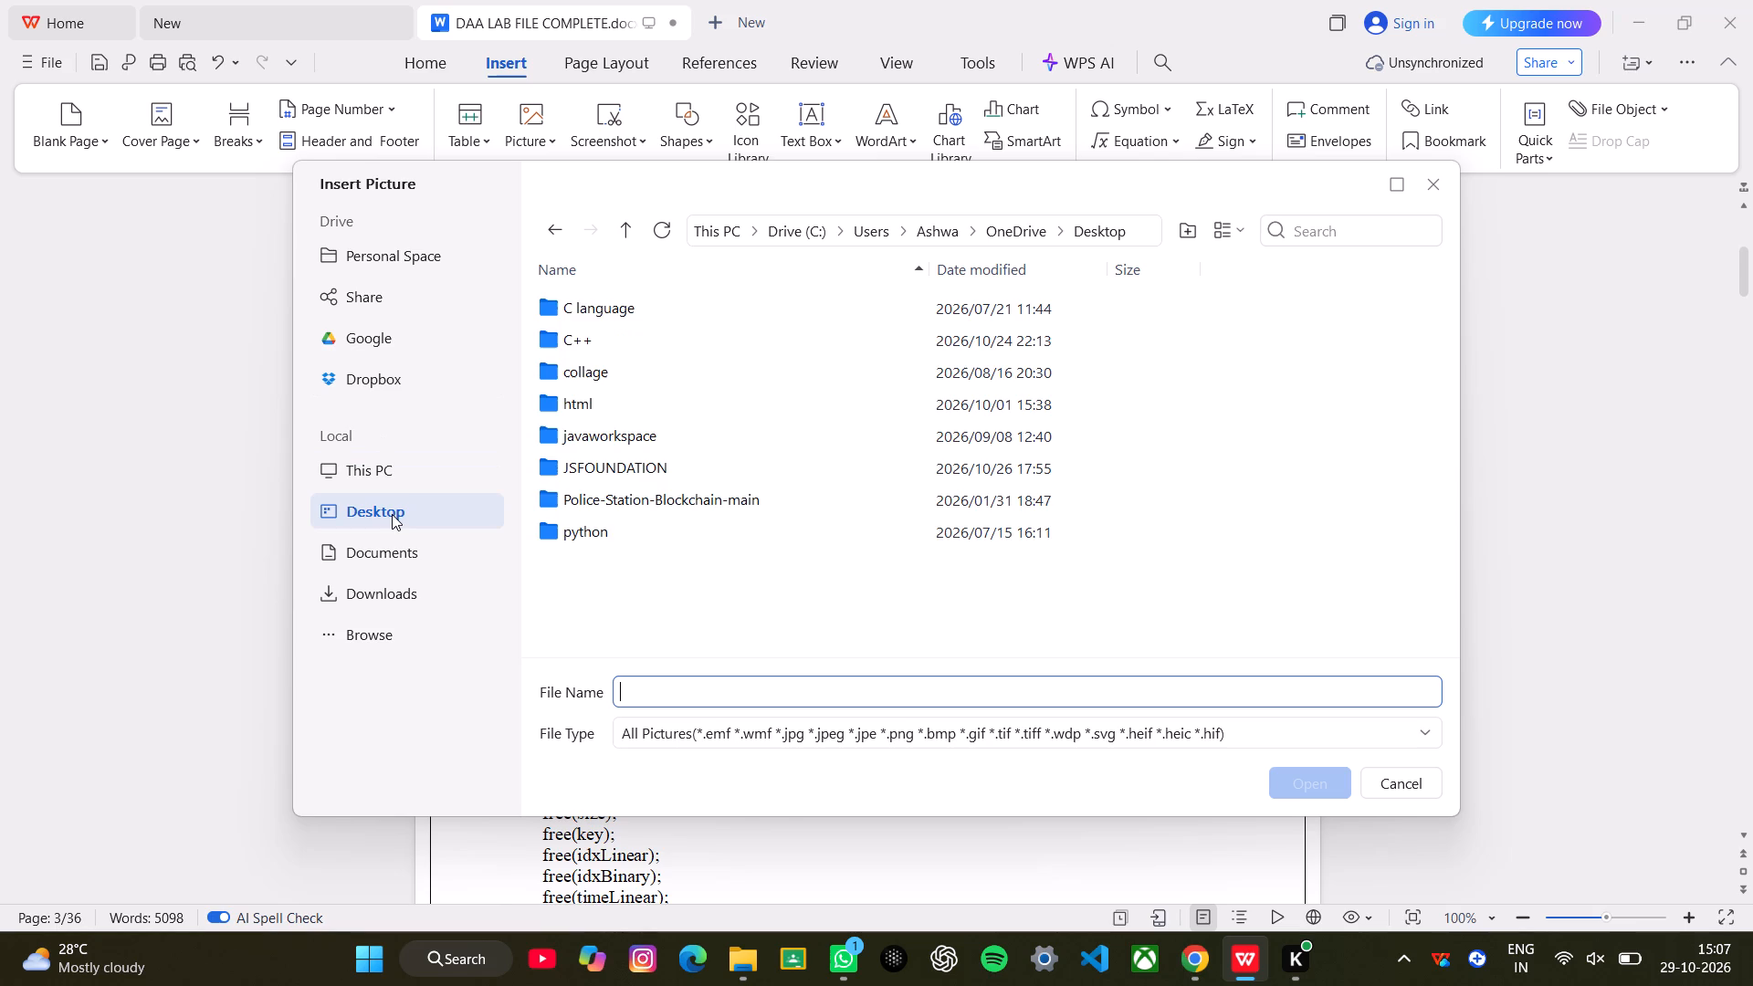
scroll(655, 521, "down", 2)
scroll(655, 521, "up", 5)
scroll(655, 521, "down", 1)
scroll(655, 521, "up", 3)
Check the Dropbox, Google, Share and Personal Space picture sources, and return to the local Pictures folder.
left_click(430, 383)
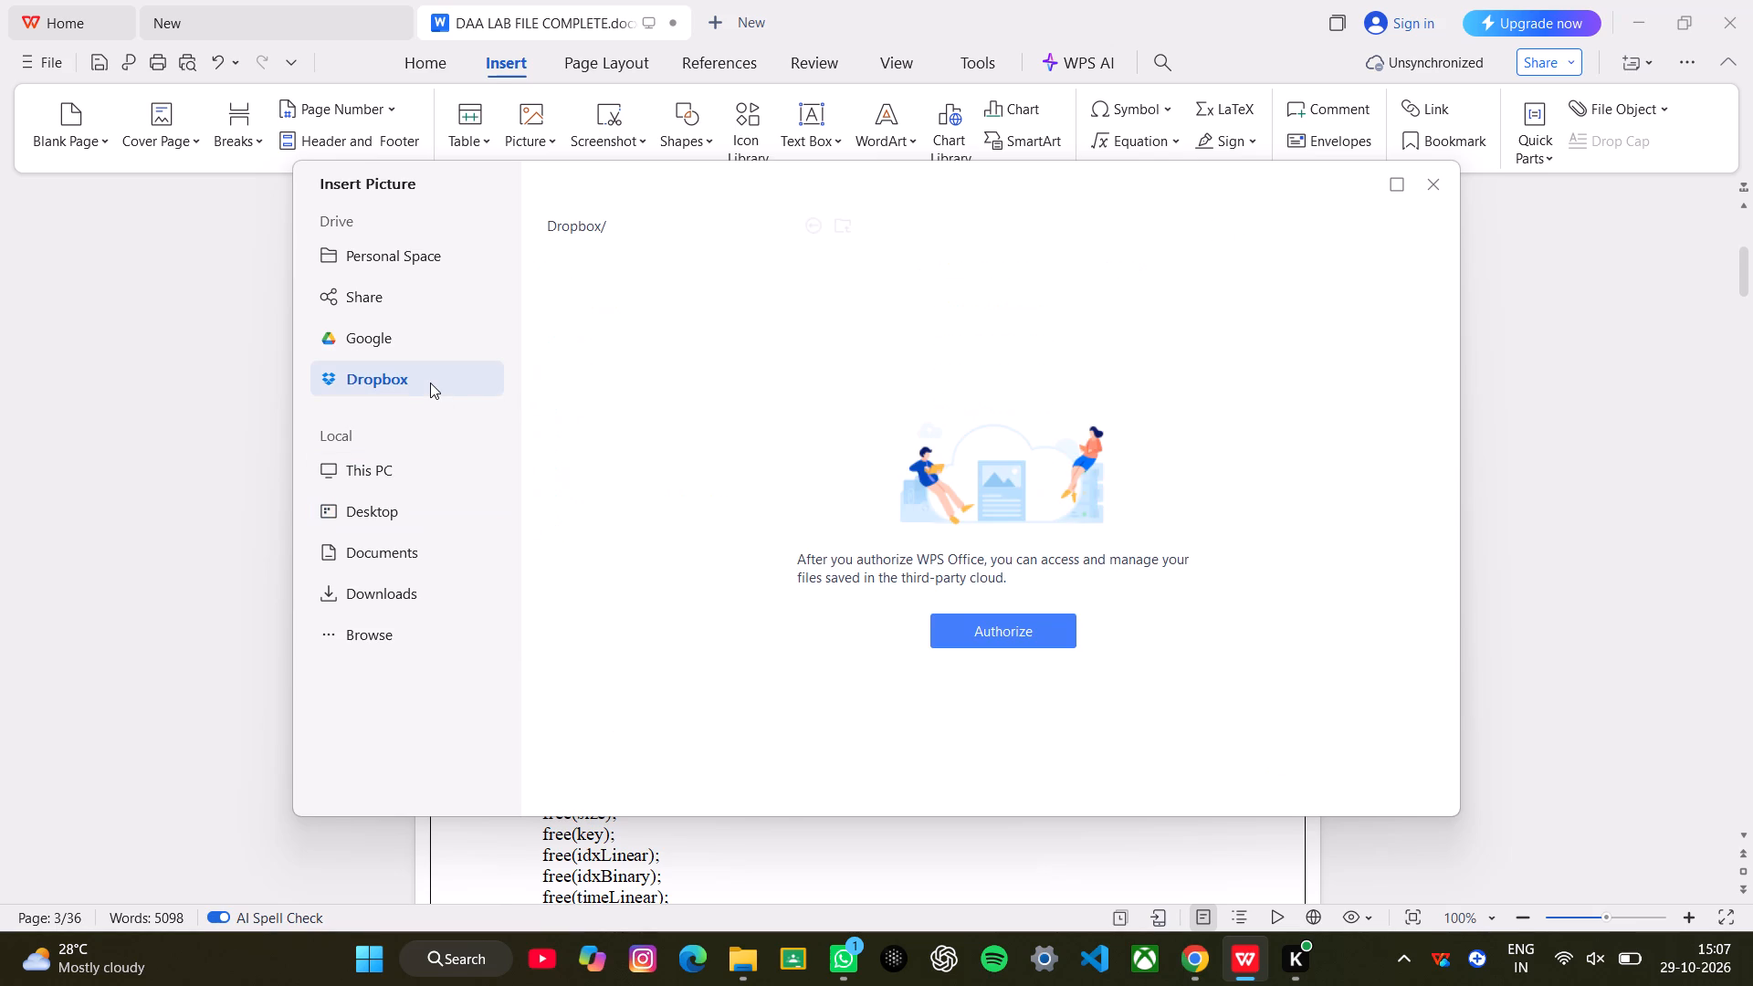
left_click(388, 333)
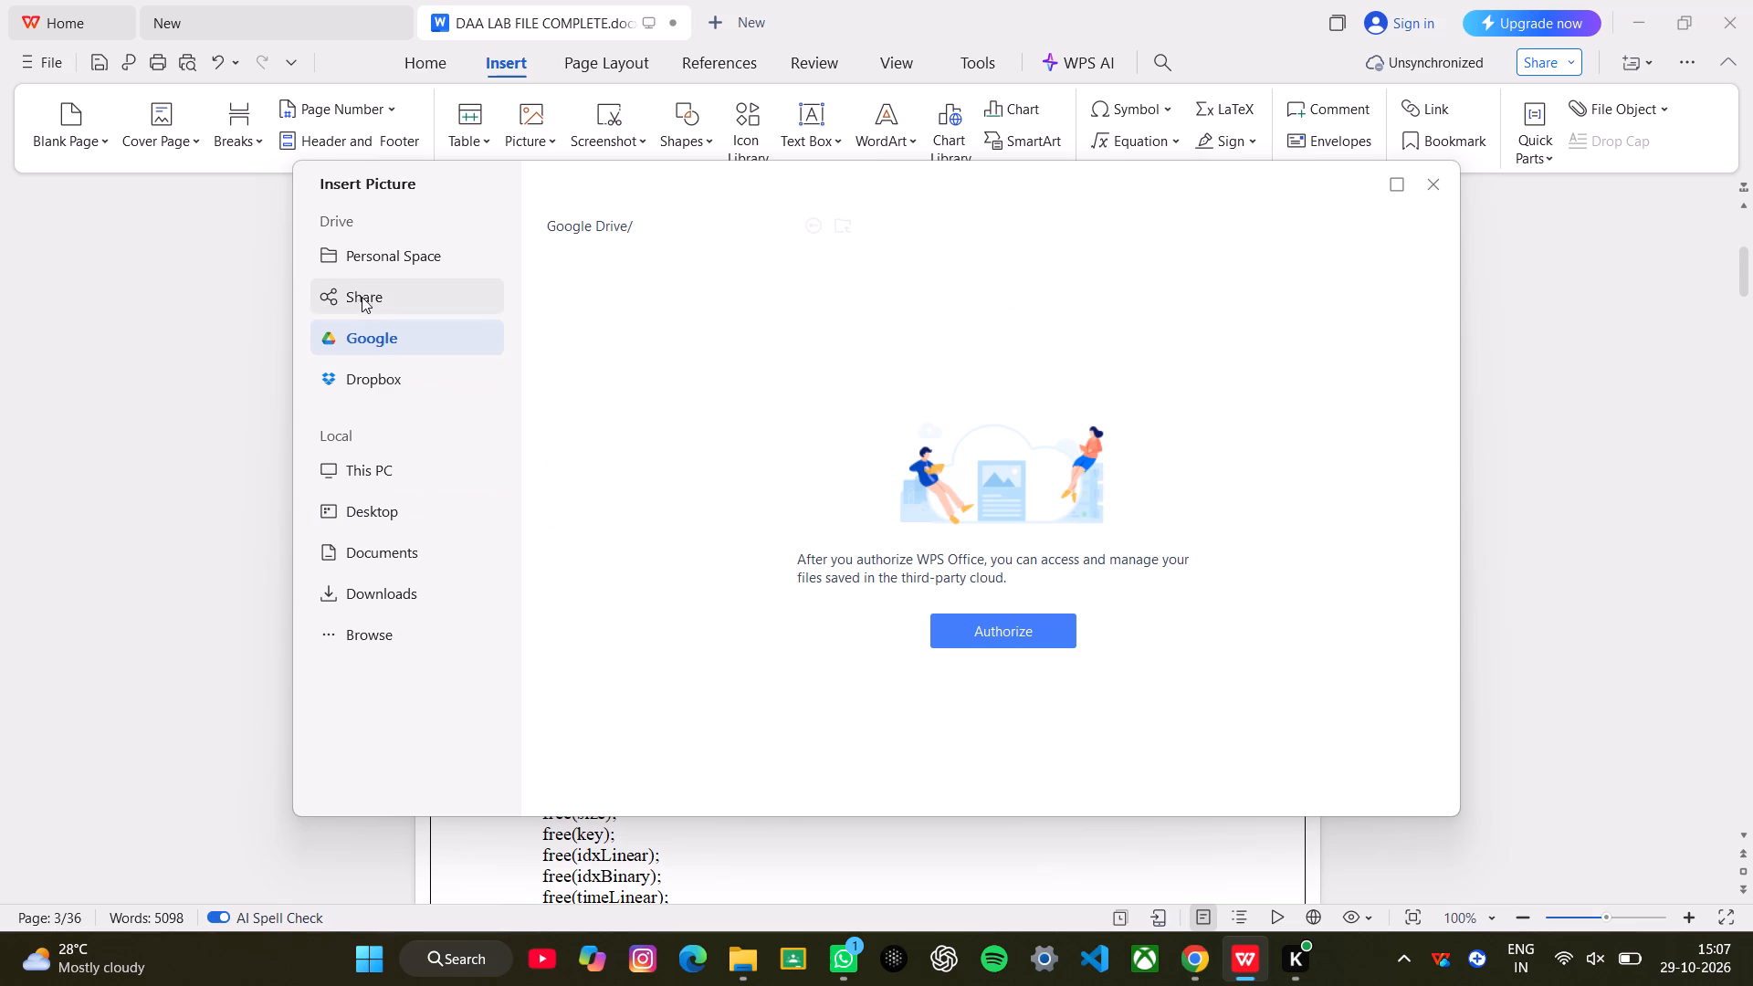
left_click(360, 294)
left_click(378, 253)
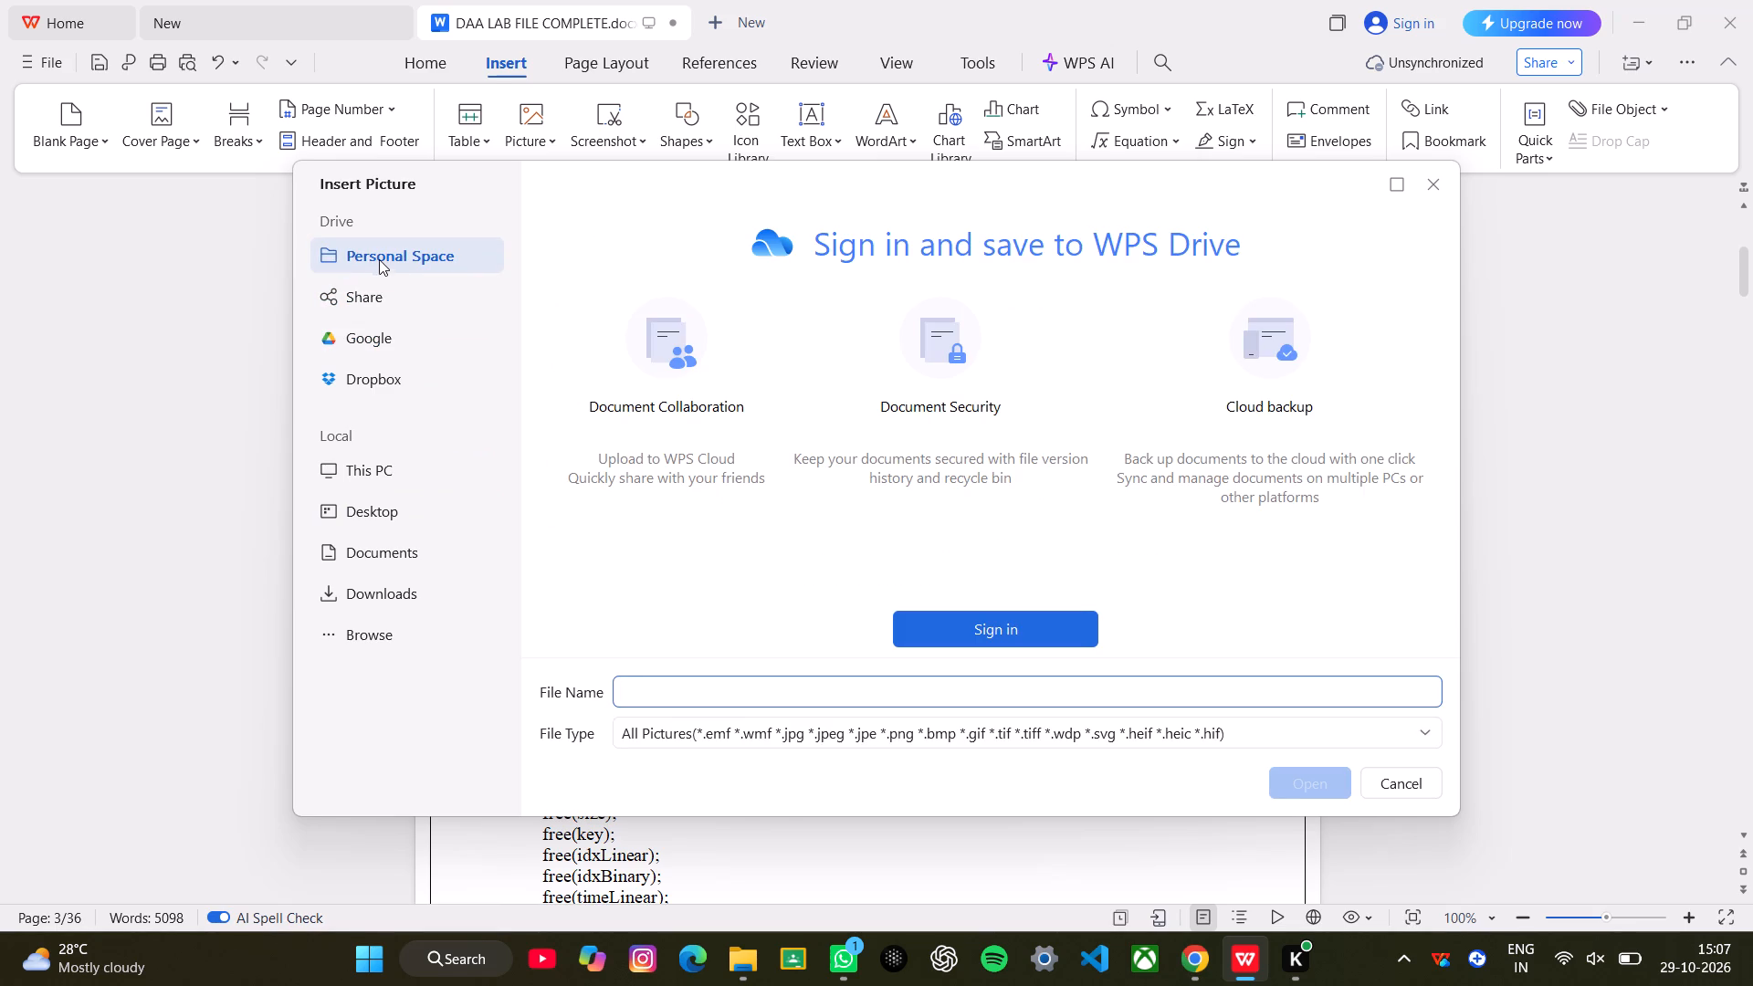
left_click(379, 263)
left_click(374, 468)
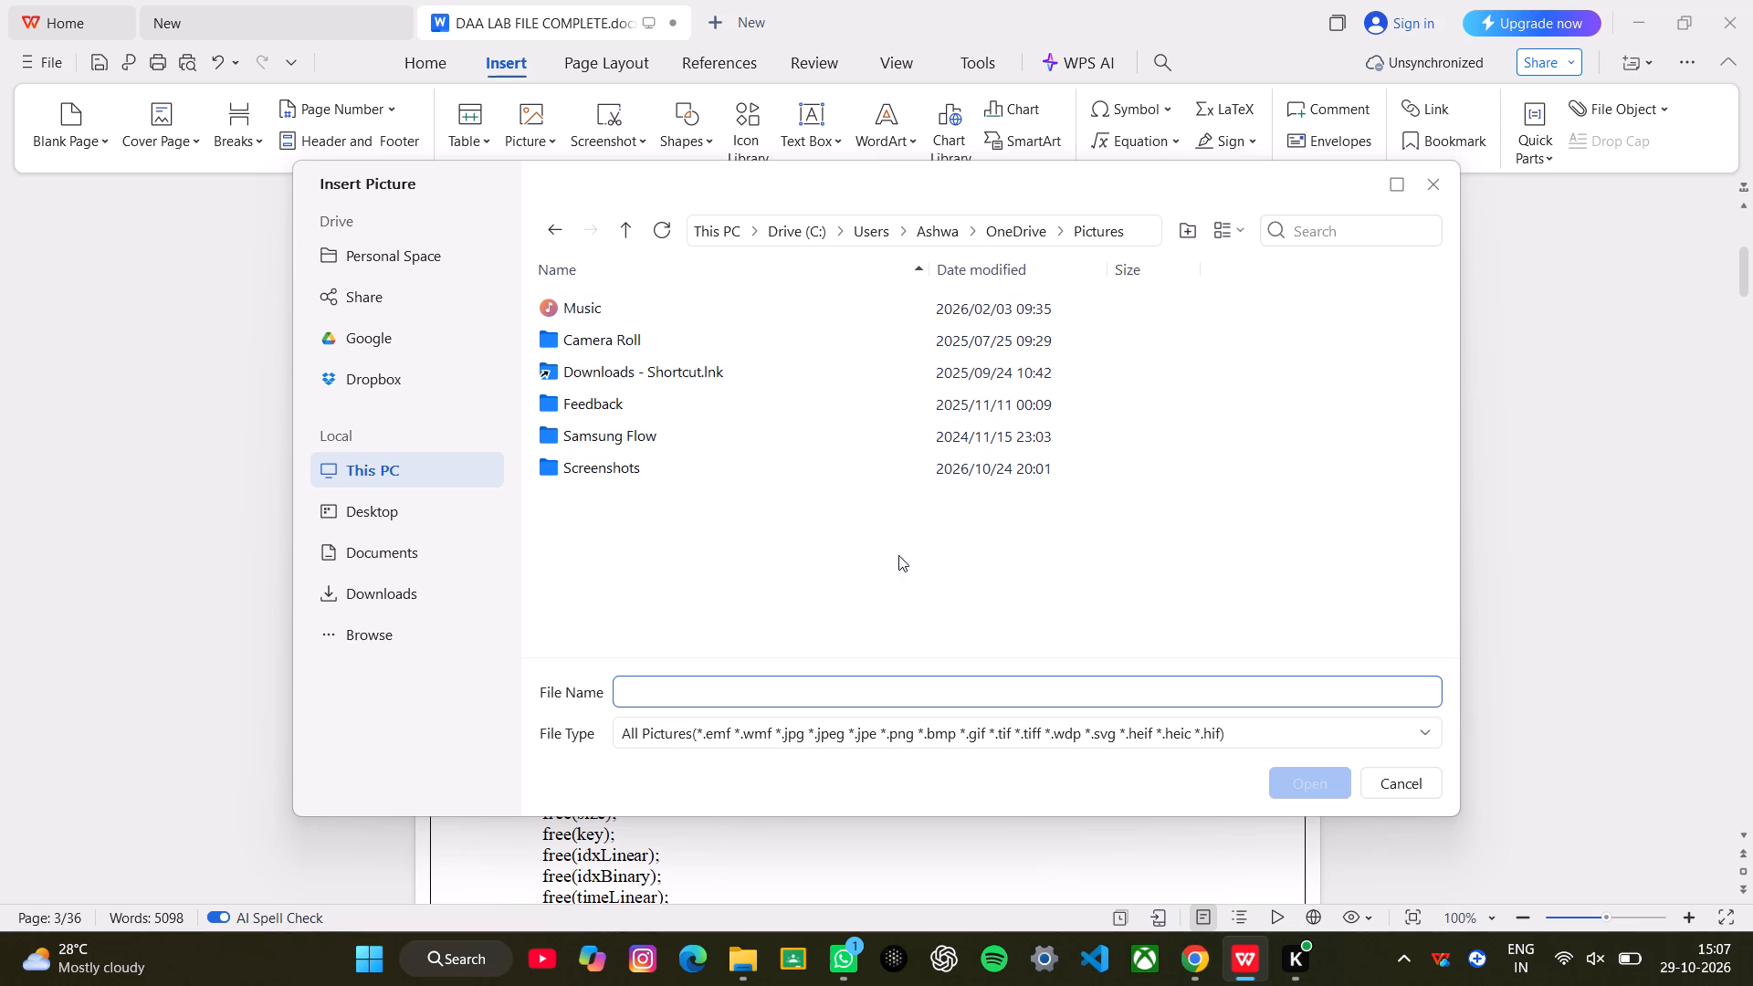
left_click(805, 676)
left_click(805, 676)
Switch to File Explorer, look through the Desktop folder for the output images, and select the zipped Output_Screenshots archive.
left_click(753, 957)
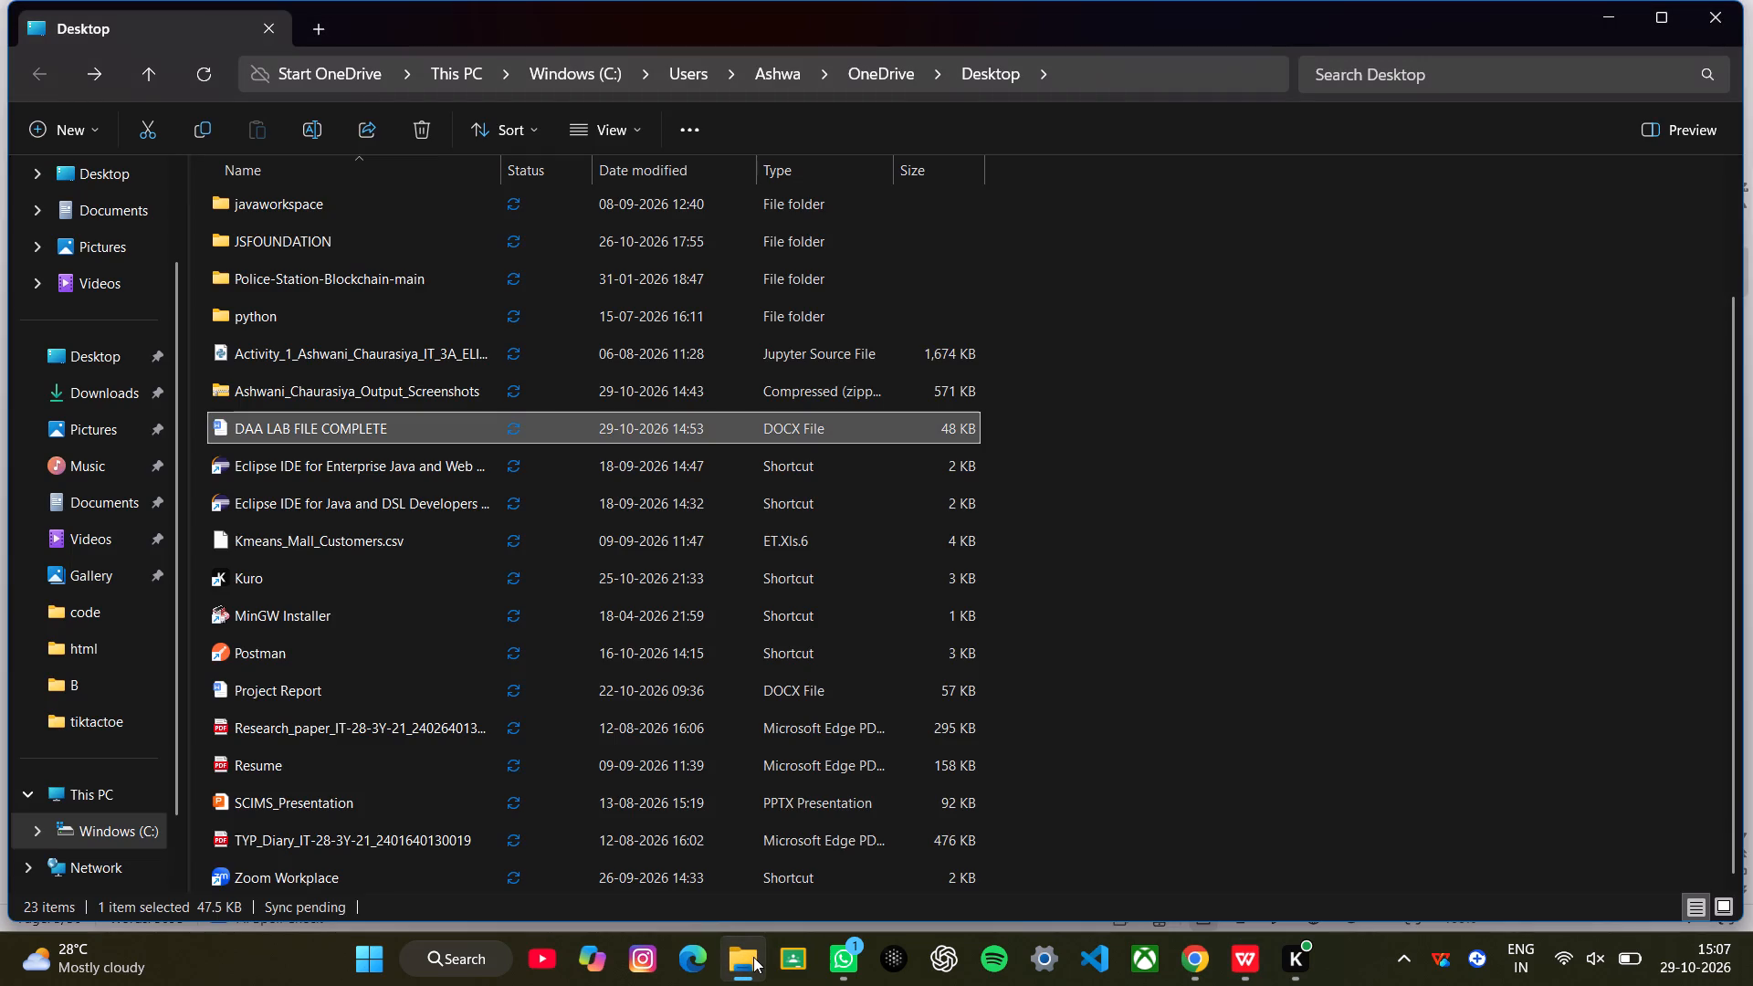
scroll(508, 705, "down", 1)
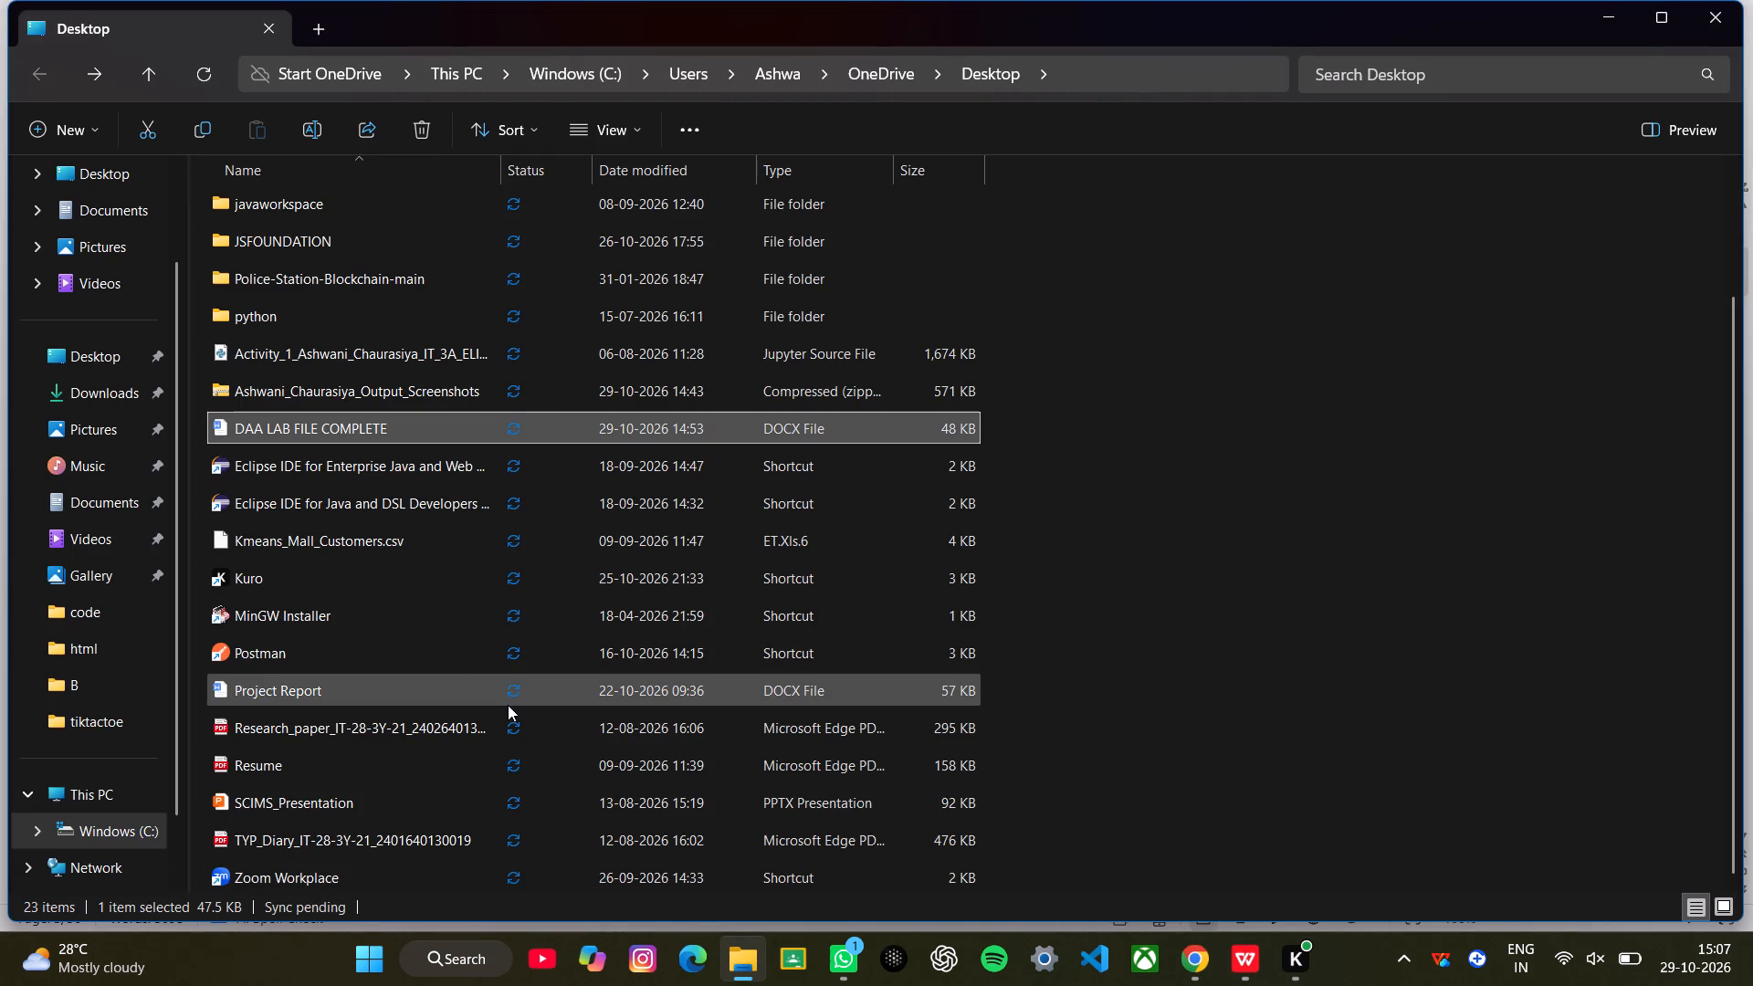
scroll(424, 769, "down", 3)
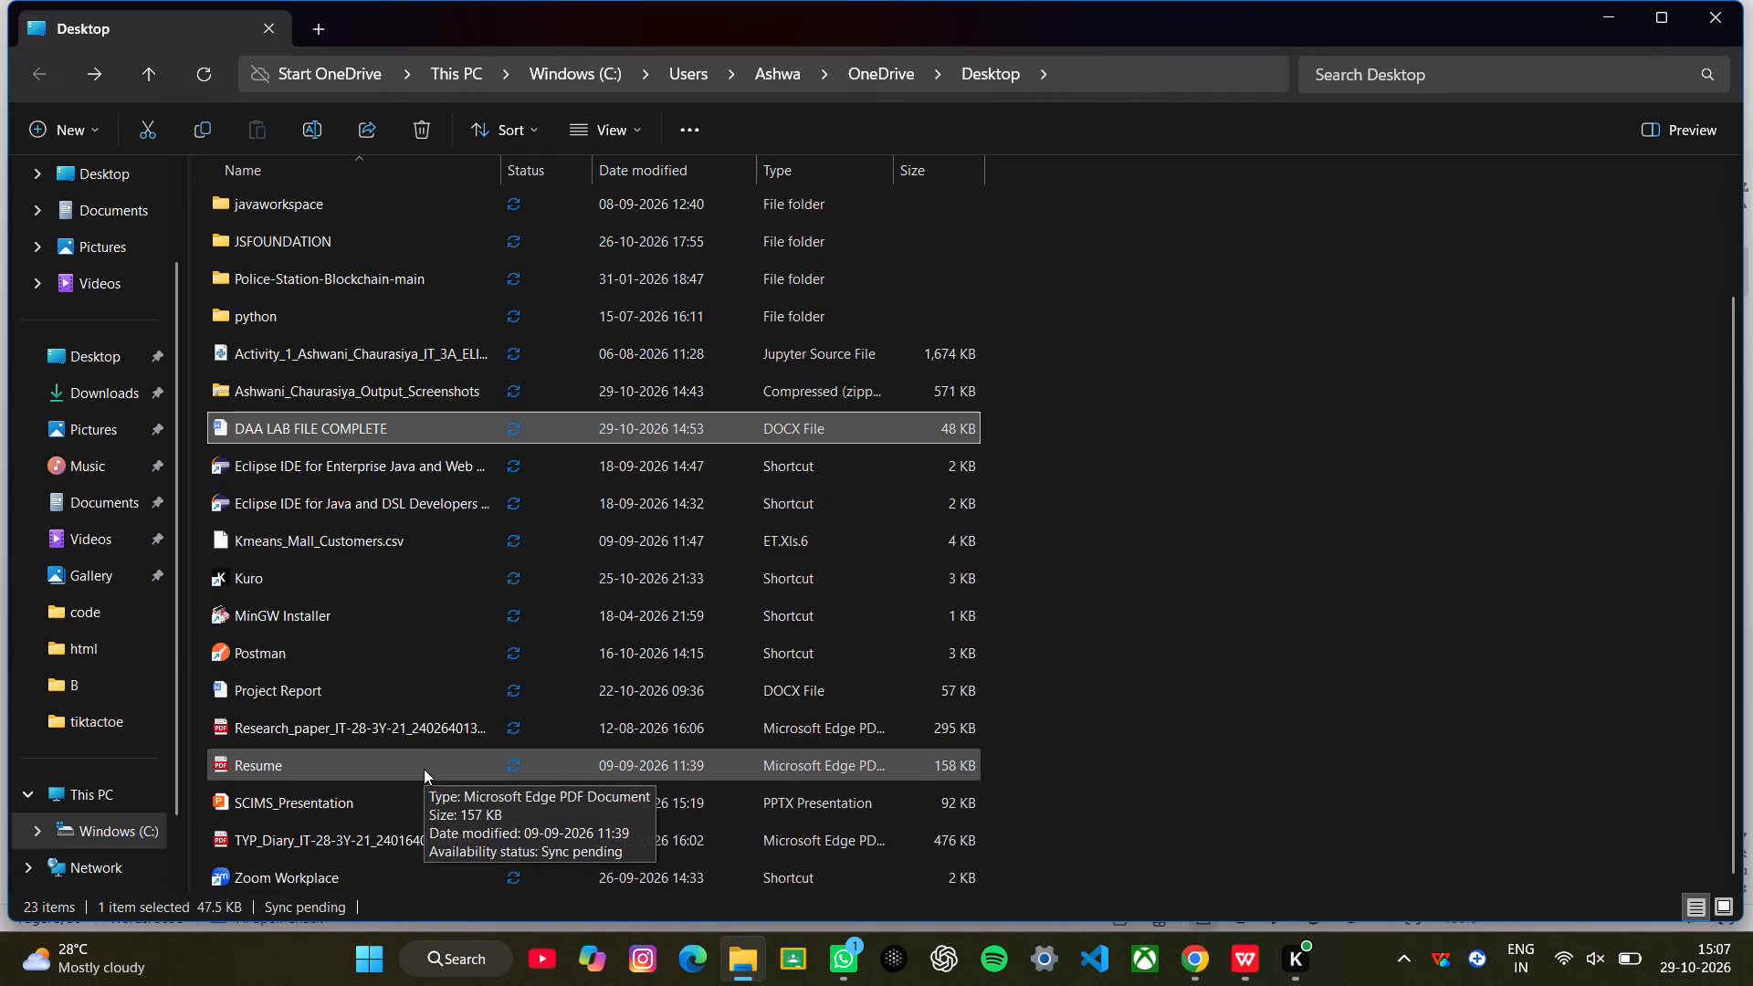
scroll(424, 769, "down", 1)
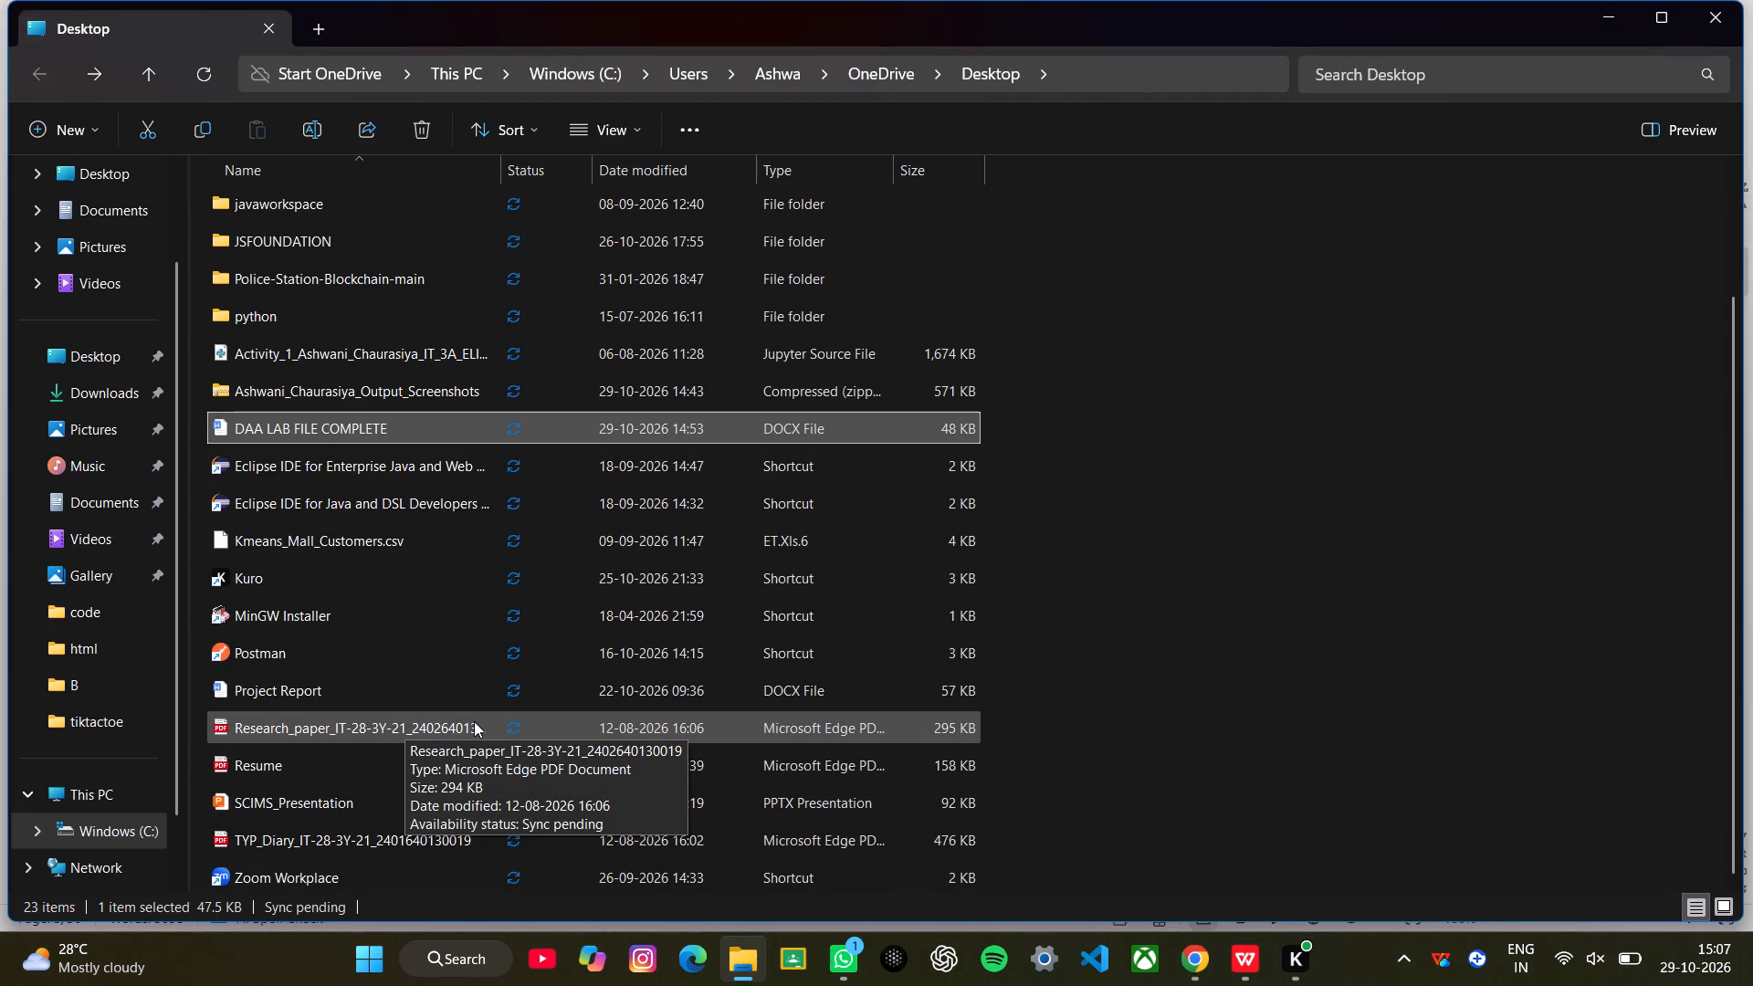
scroll(474, 721, "down", 5)
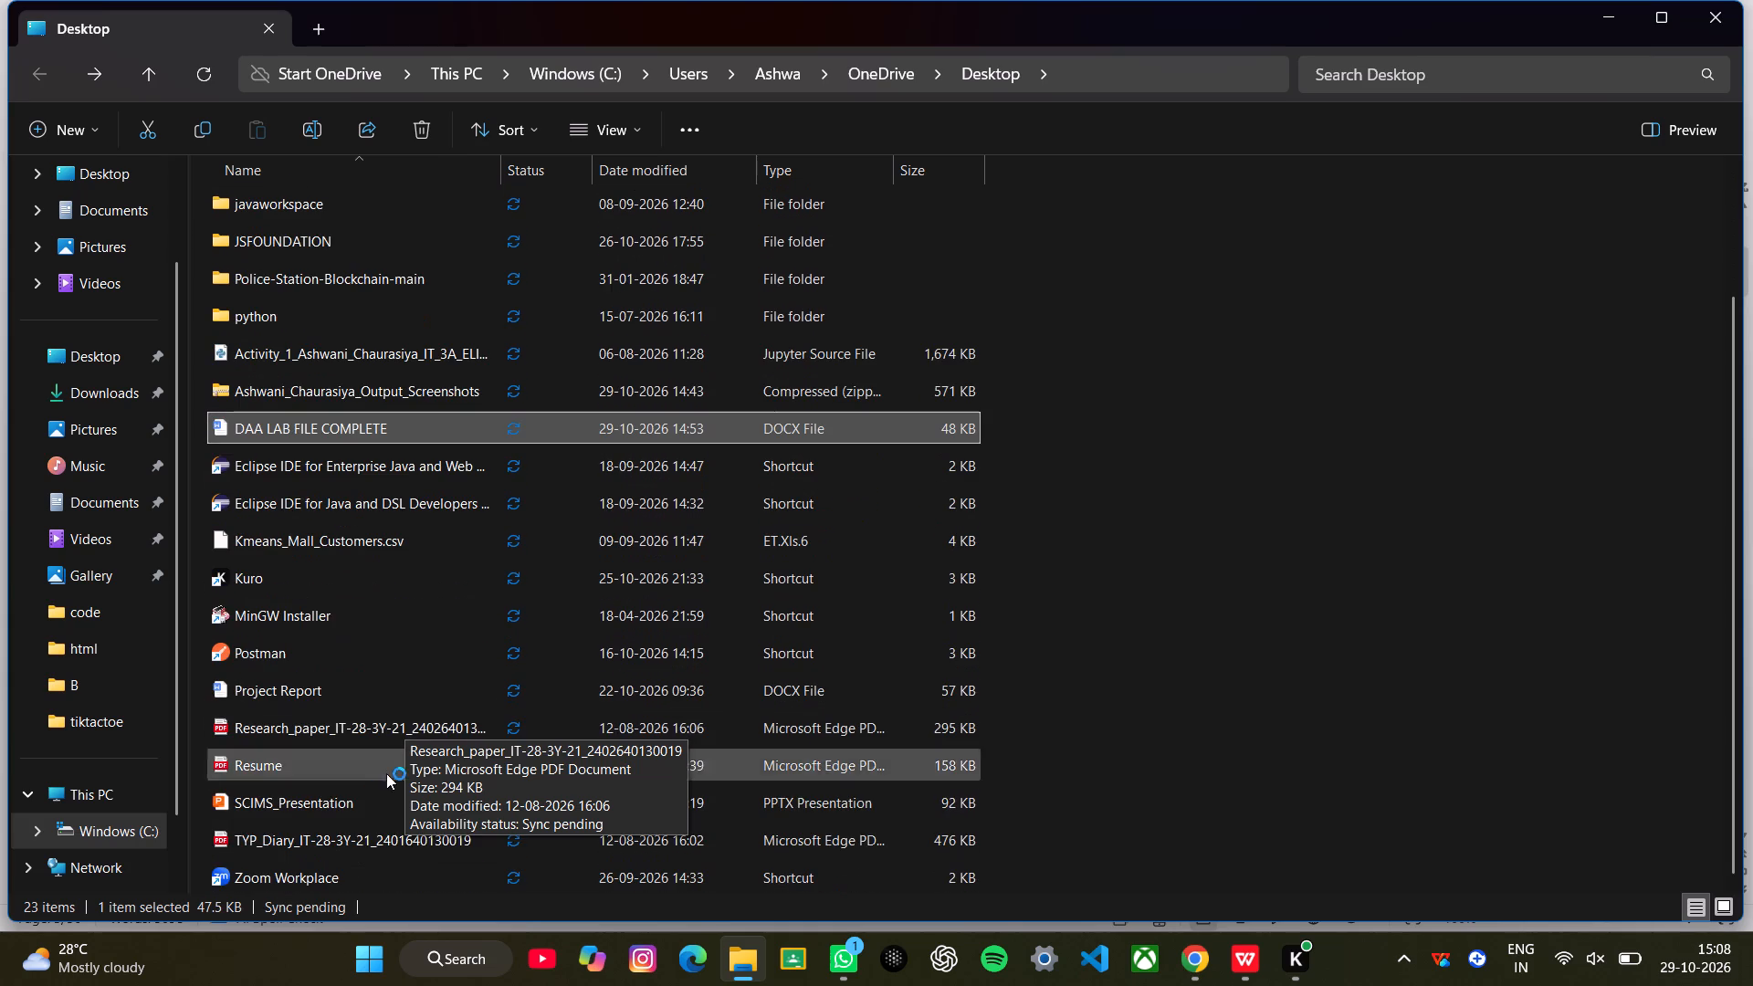
scroll(331, 814, "down", 3)
scroll(331, 814, "up", 1)
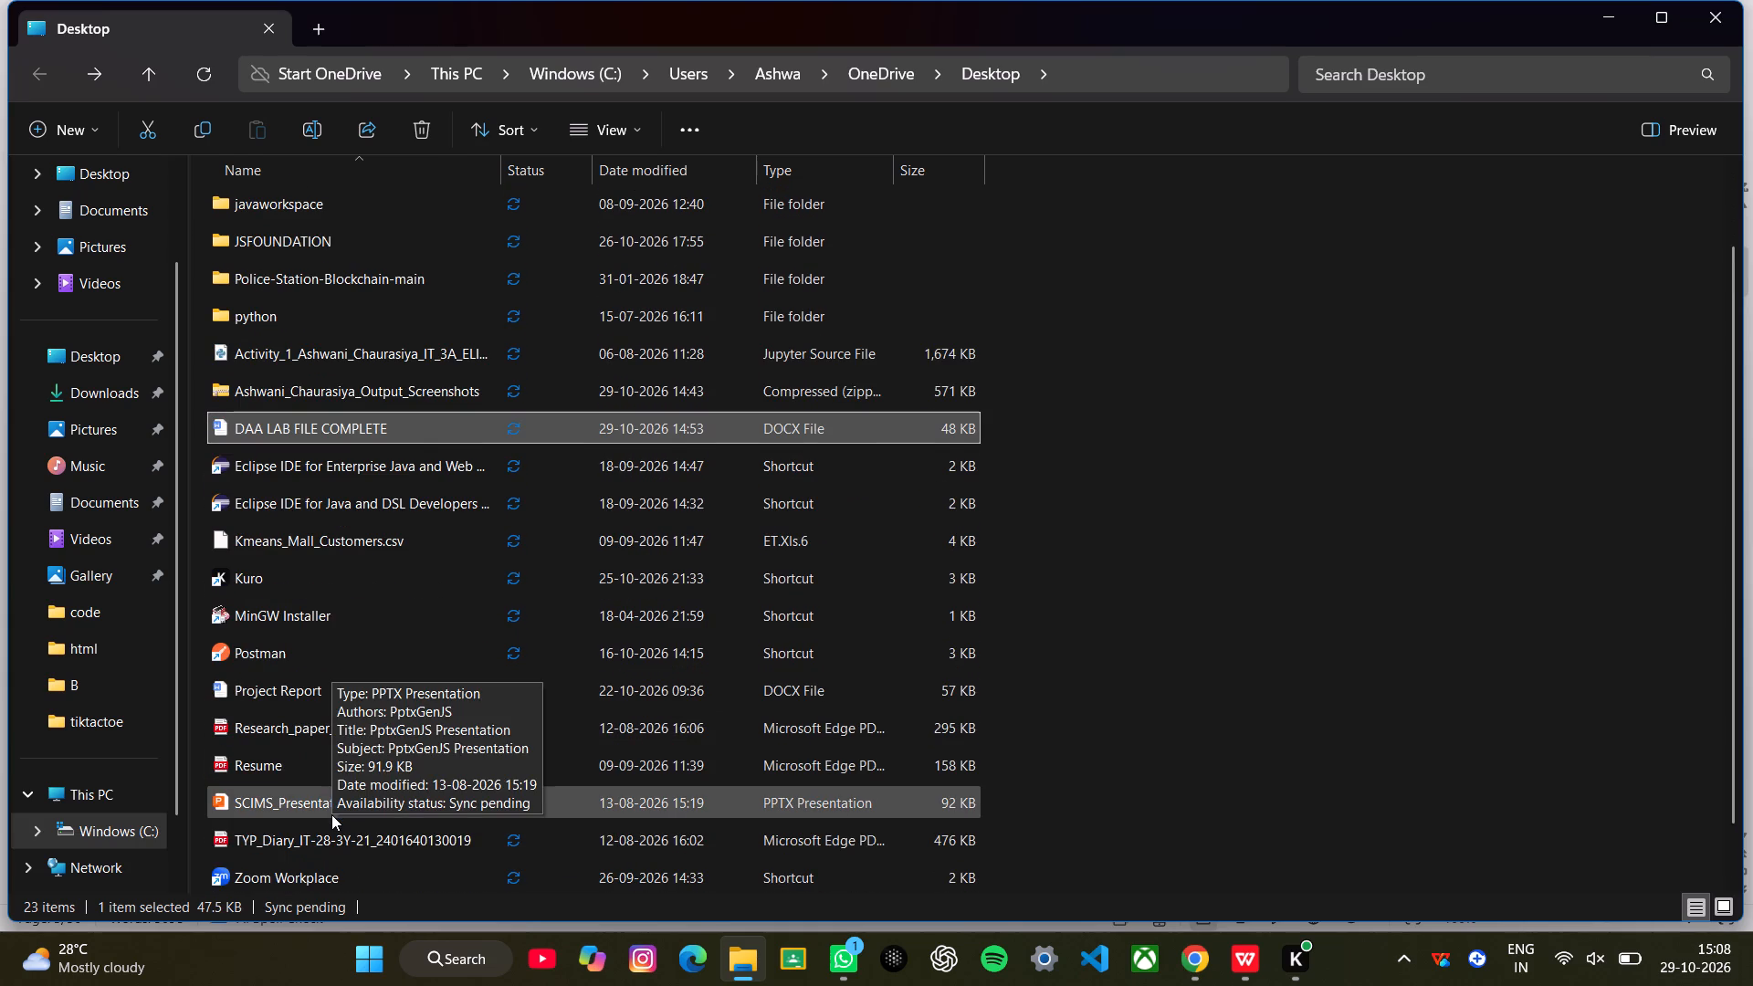
scroll(331, 814, "up", 1)
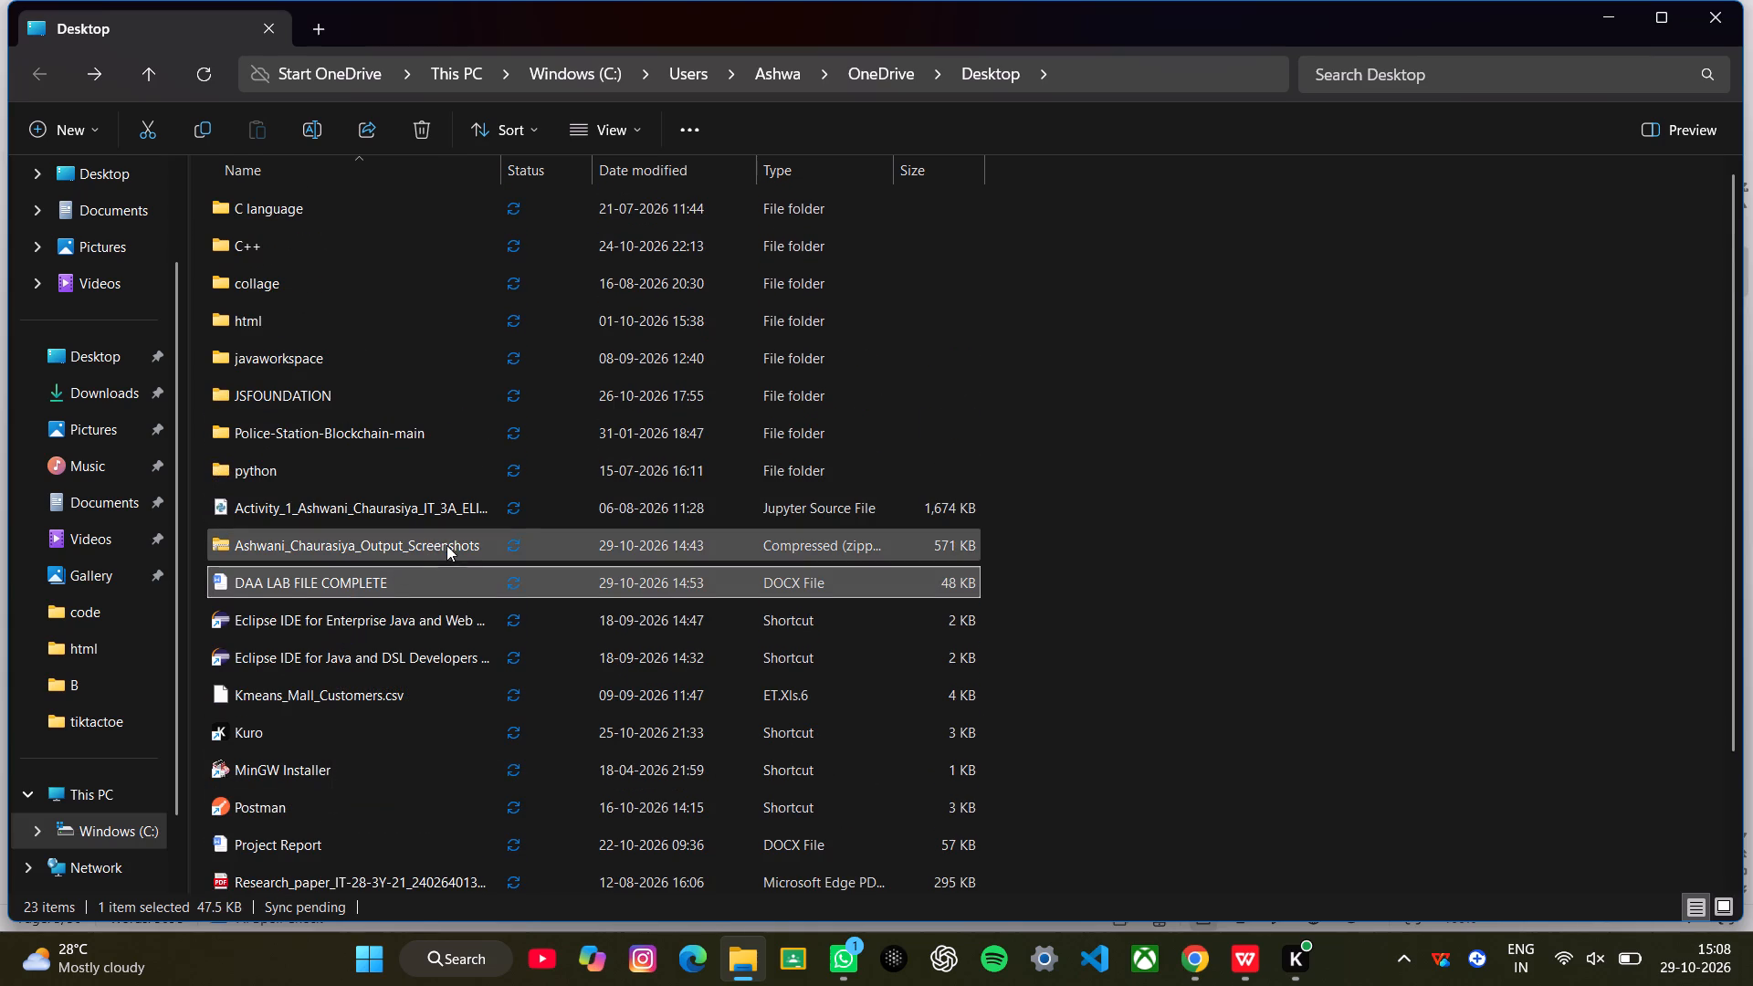
left_click_drag(481, 545, 365, 547)
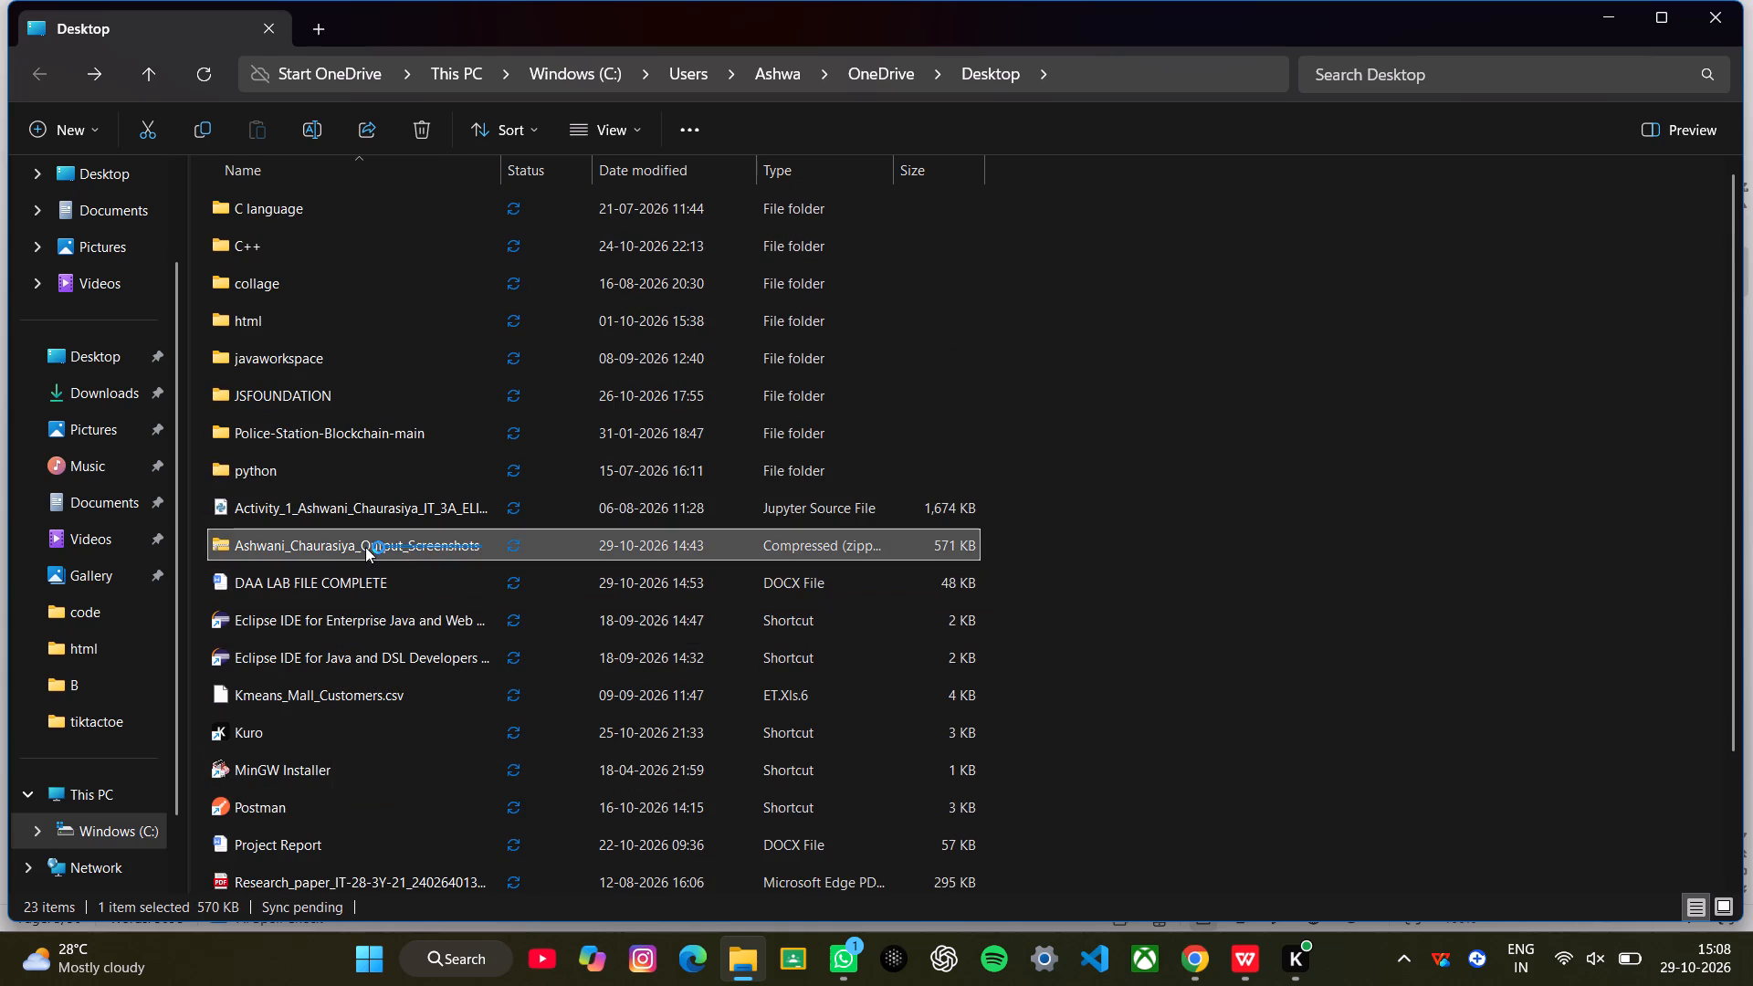
left_click_drag(365, 547, 338, 544)
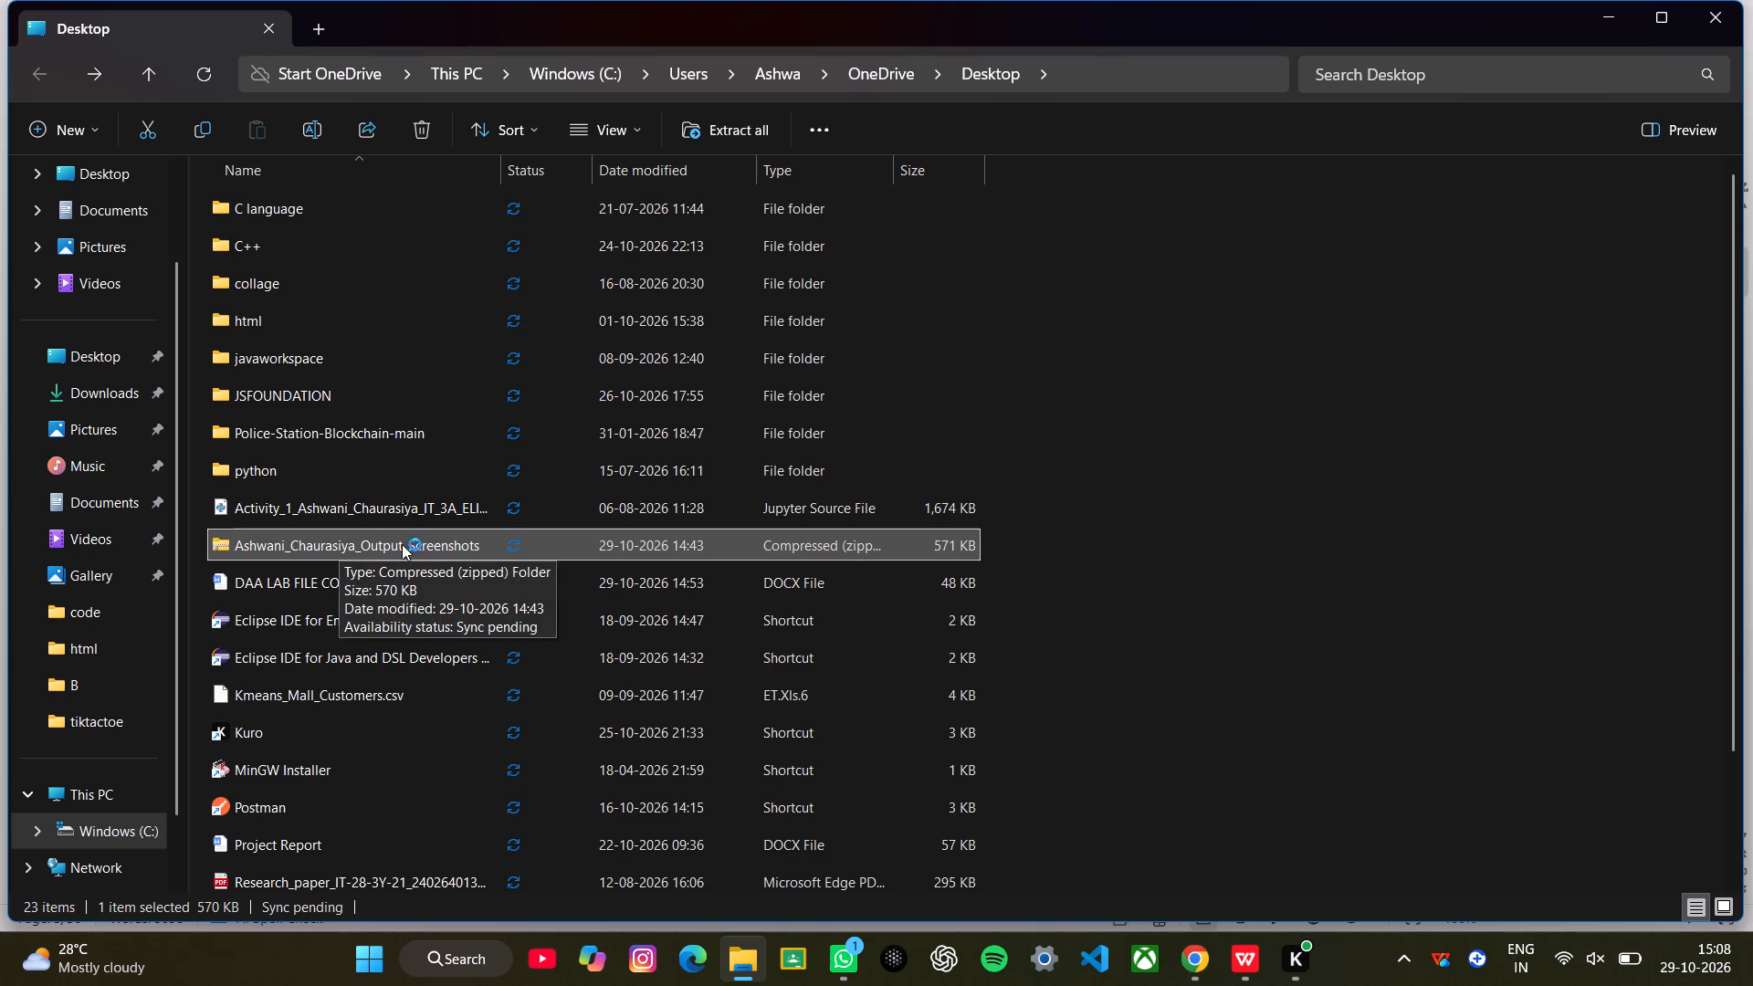
Bring up the available file actions for the zipped Output_Screenshots archive in the Desktop folder.
right_click(440, 545)
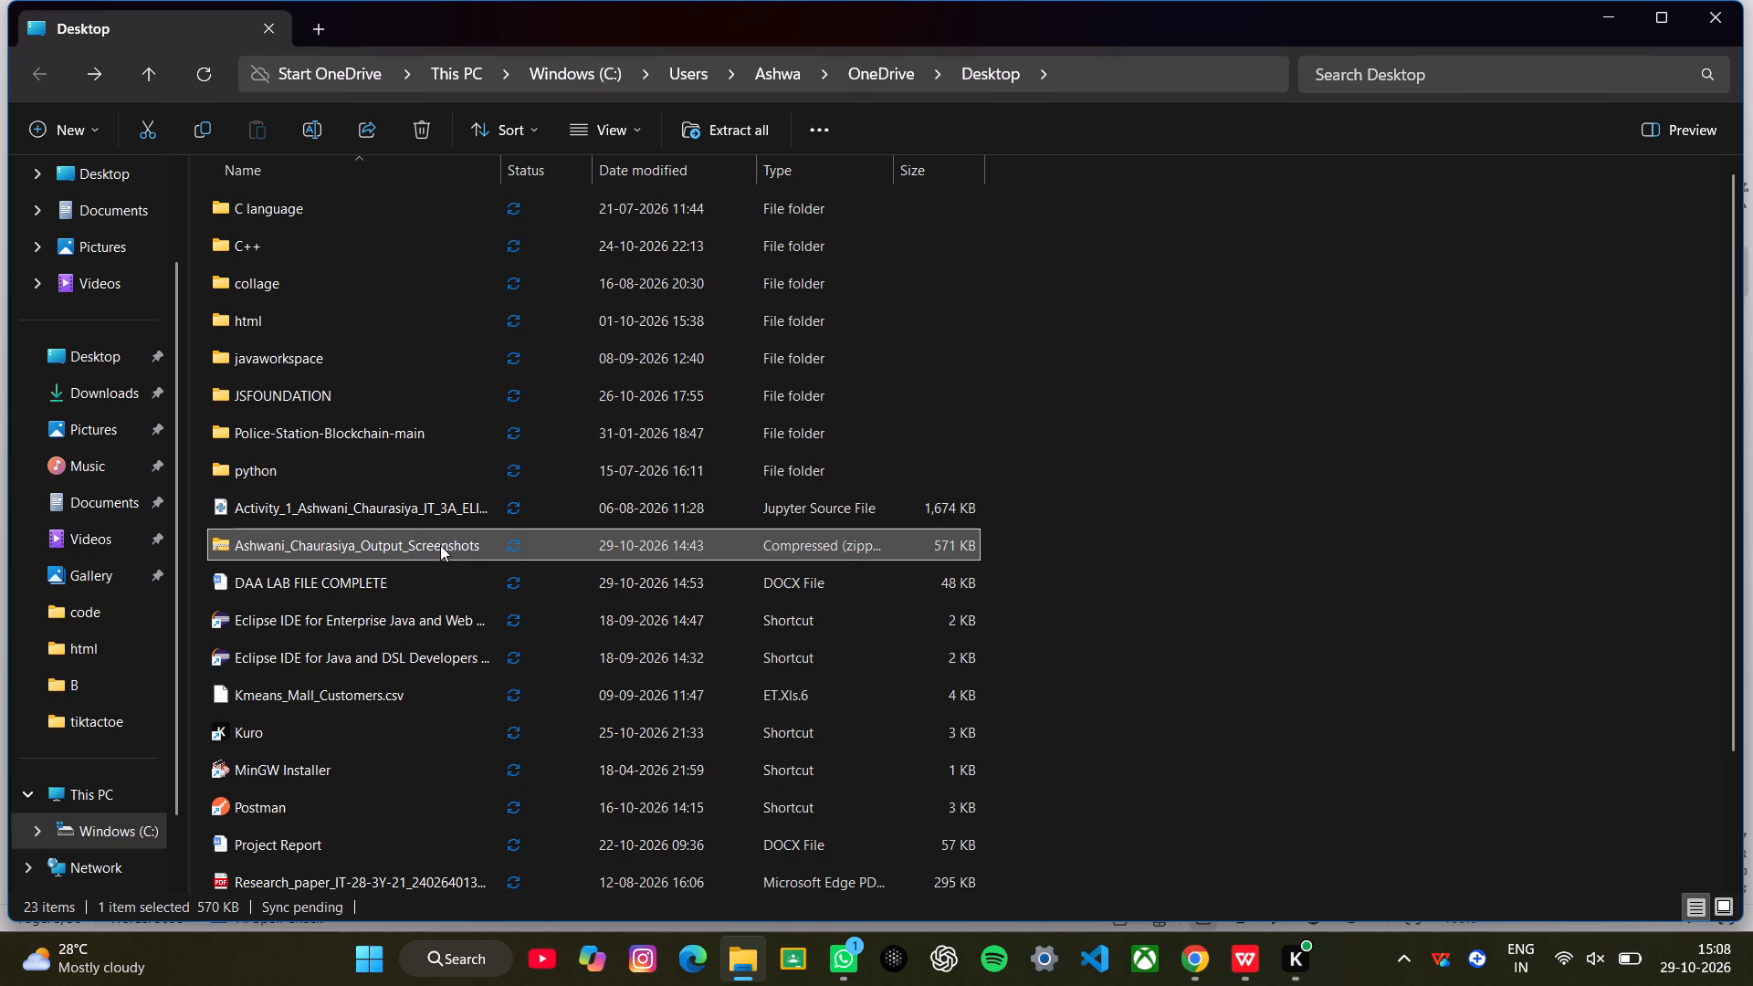
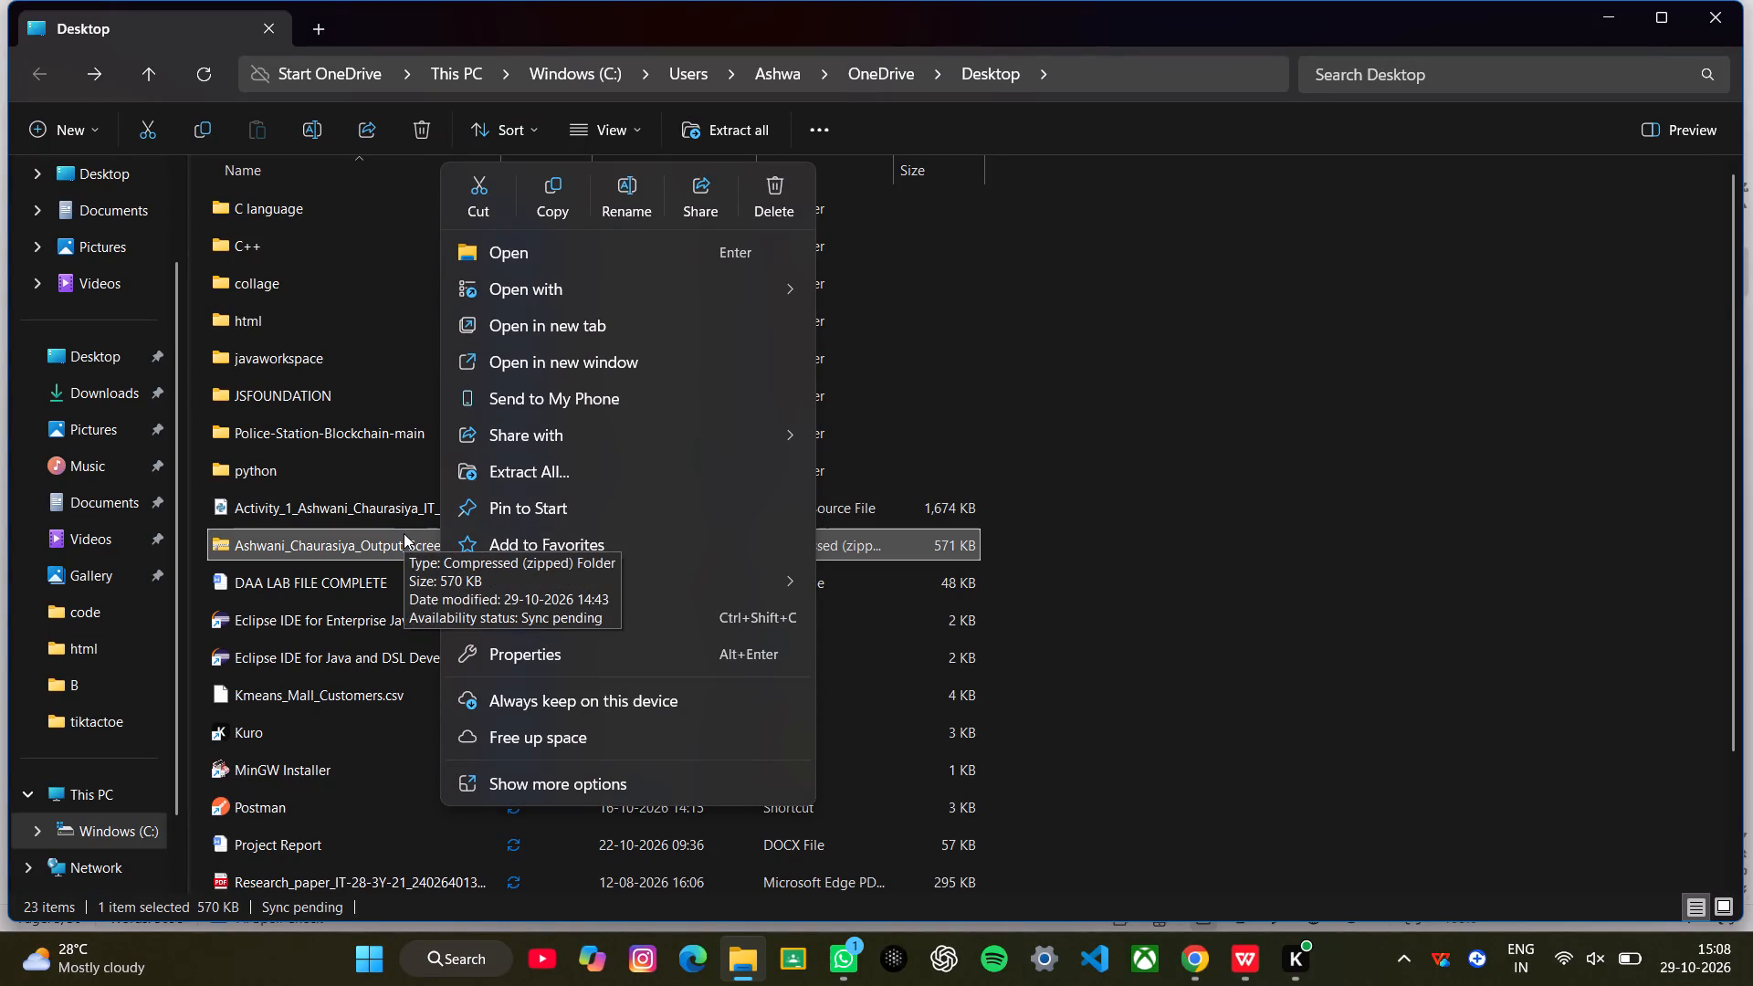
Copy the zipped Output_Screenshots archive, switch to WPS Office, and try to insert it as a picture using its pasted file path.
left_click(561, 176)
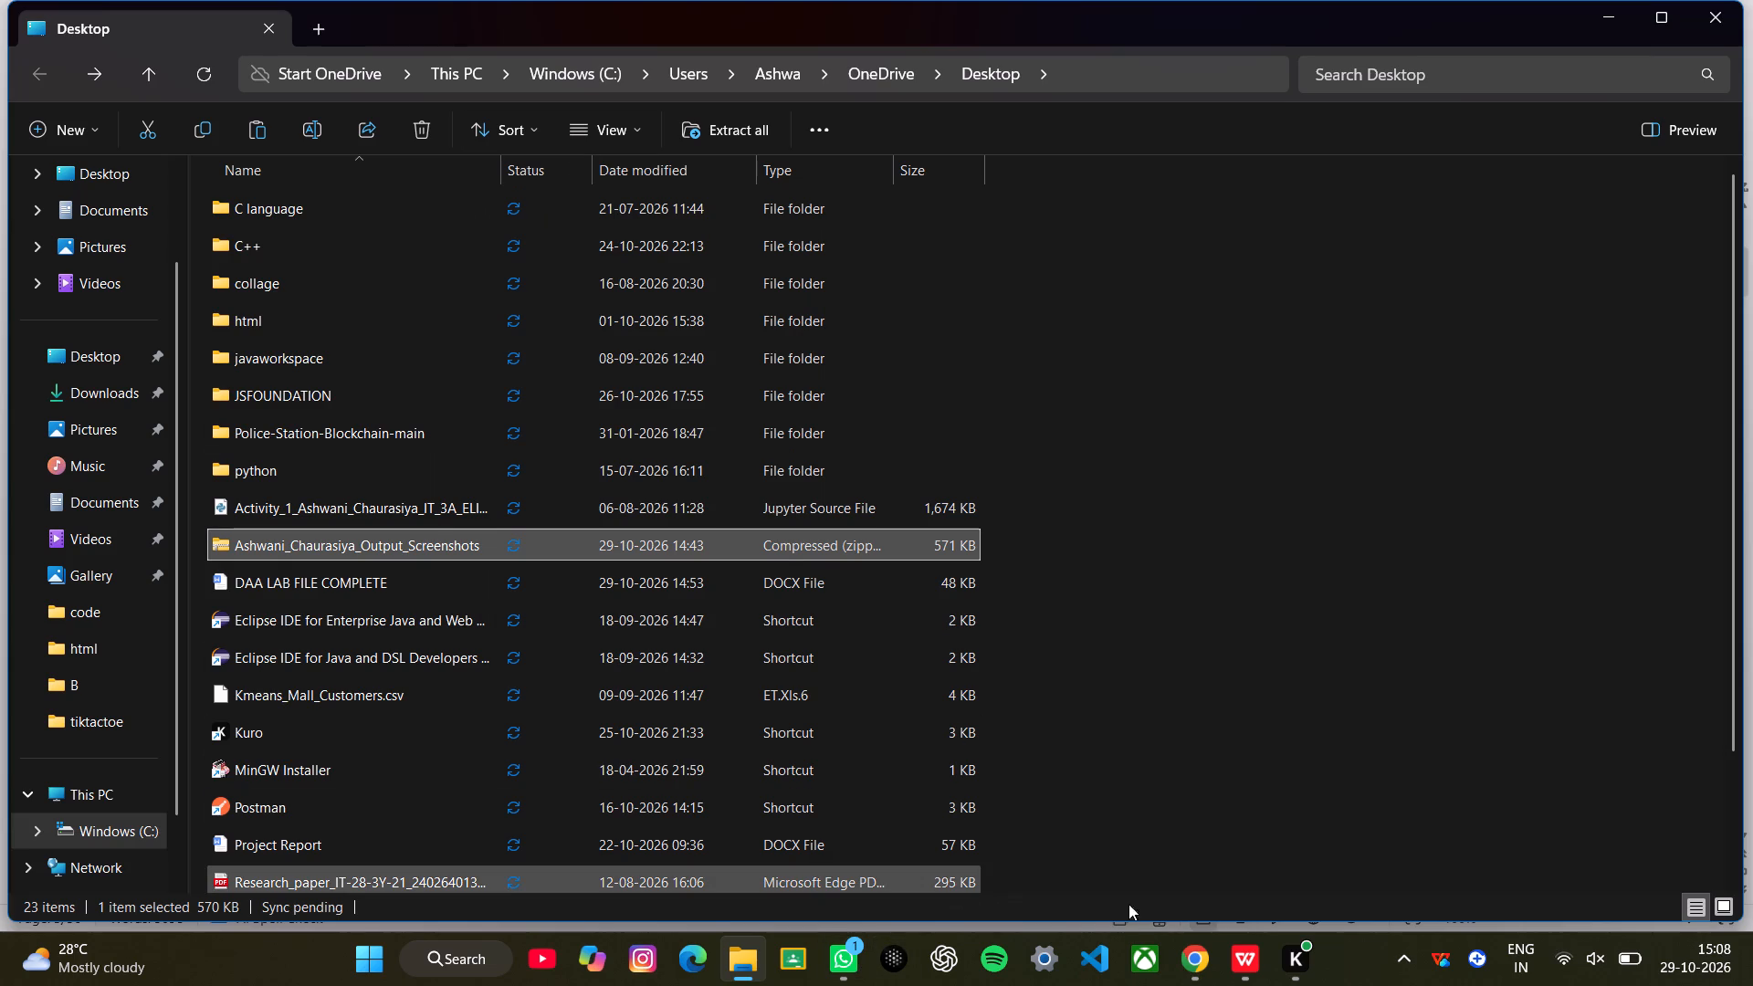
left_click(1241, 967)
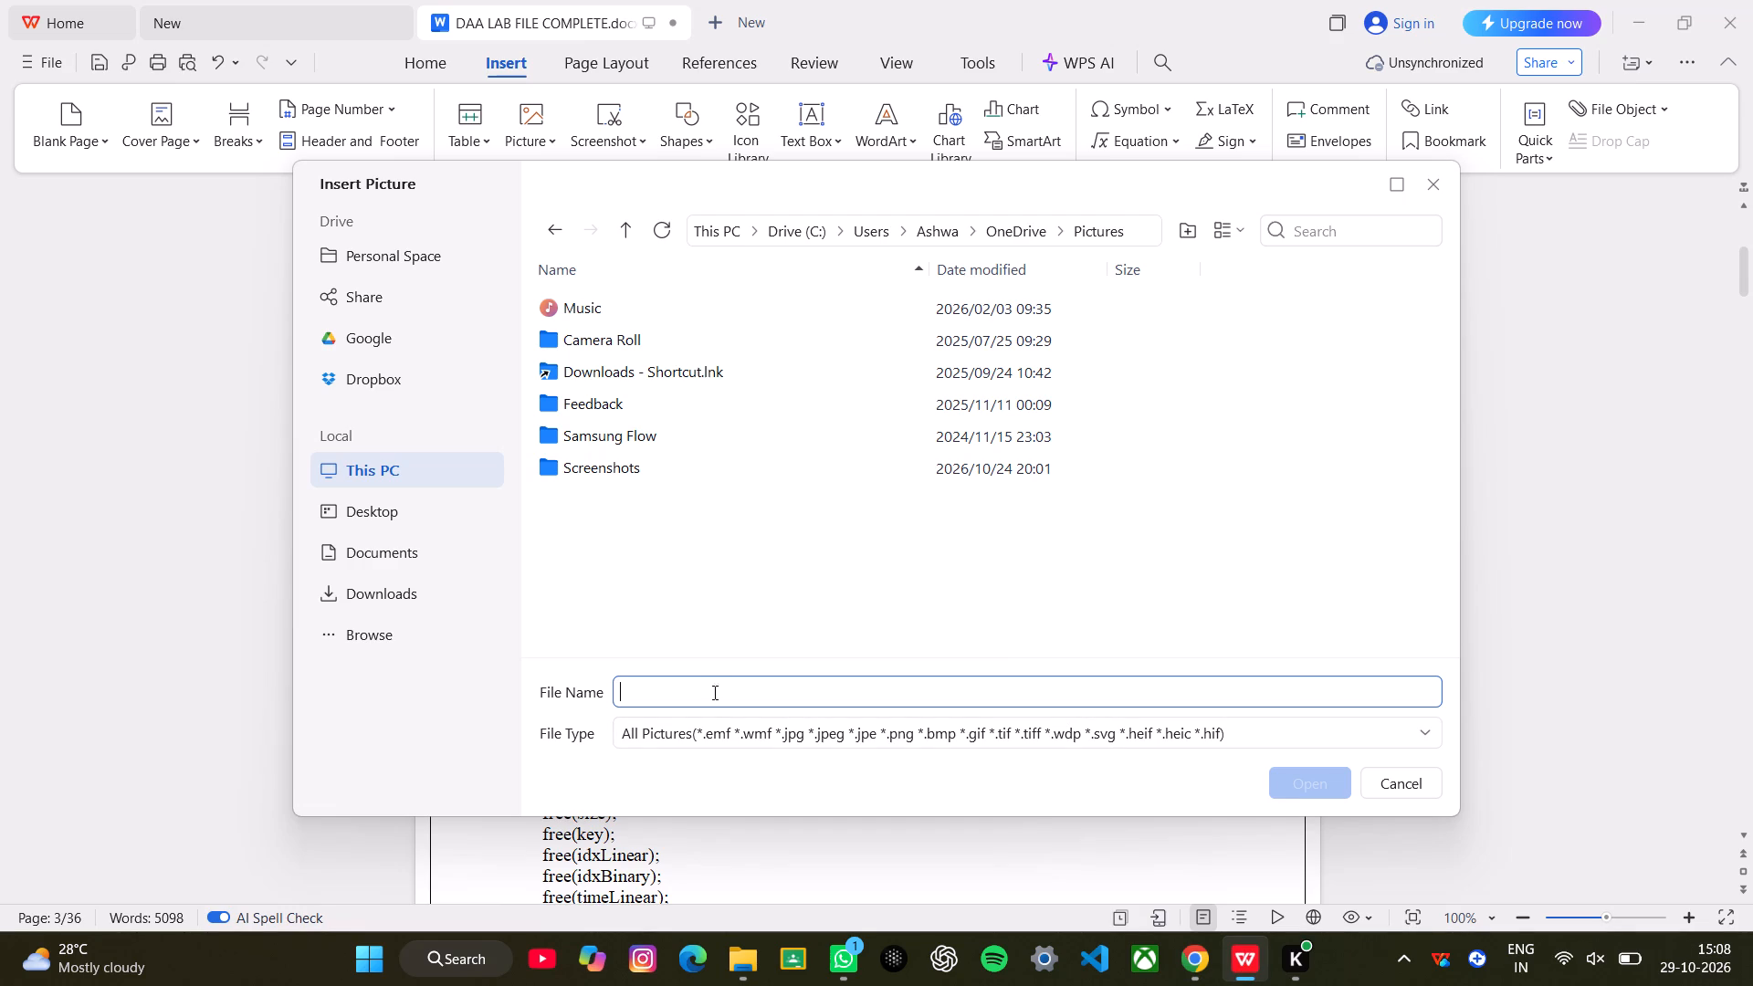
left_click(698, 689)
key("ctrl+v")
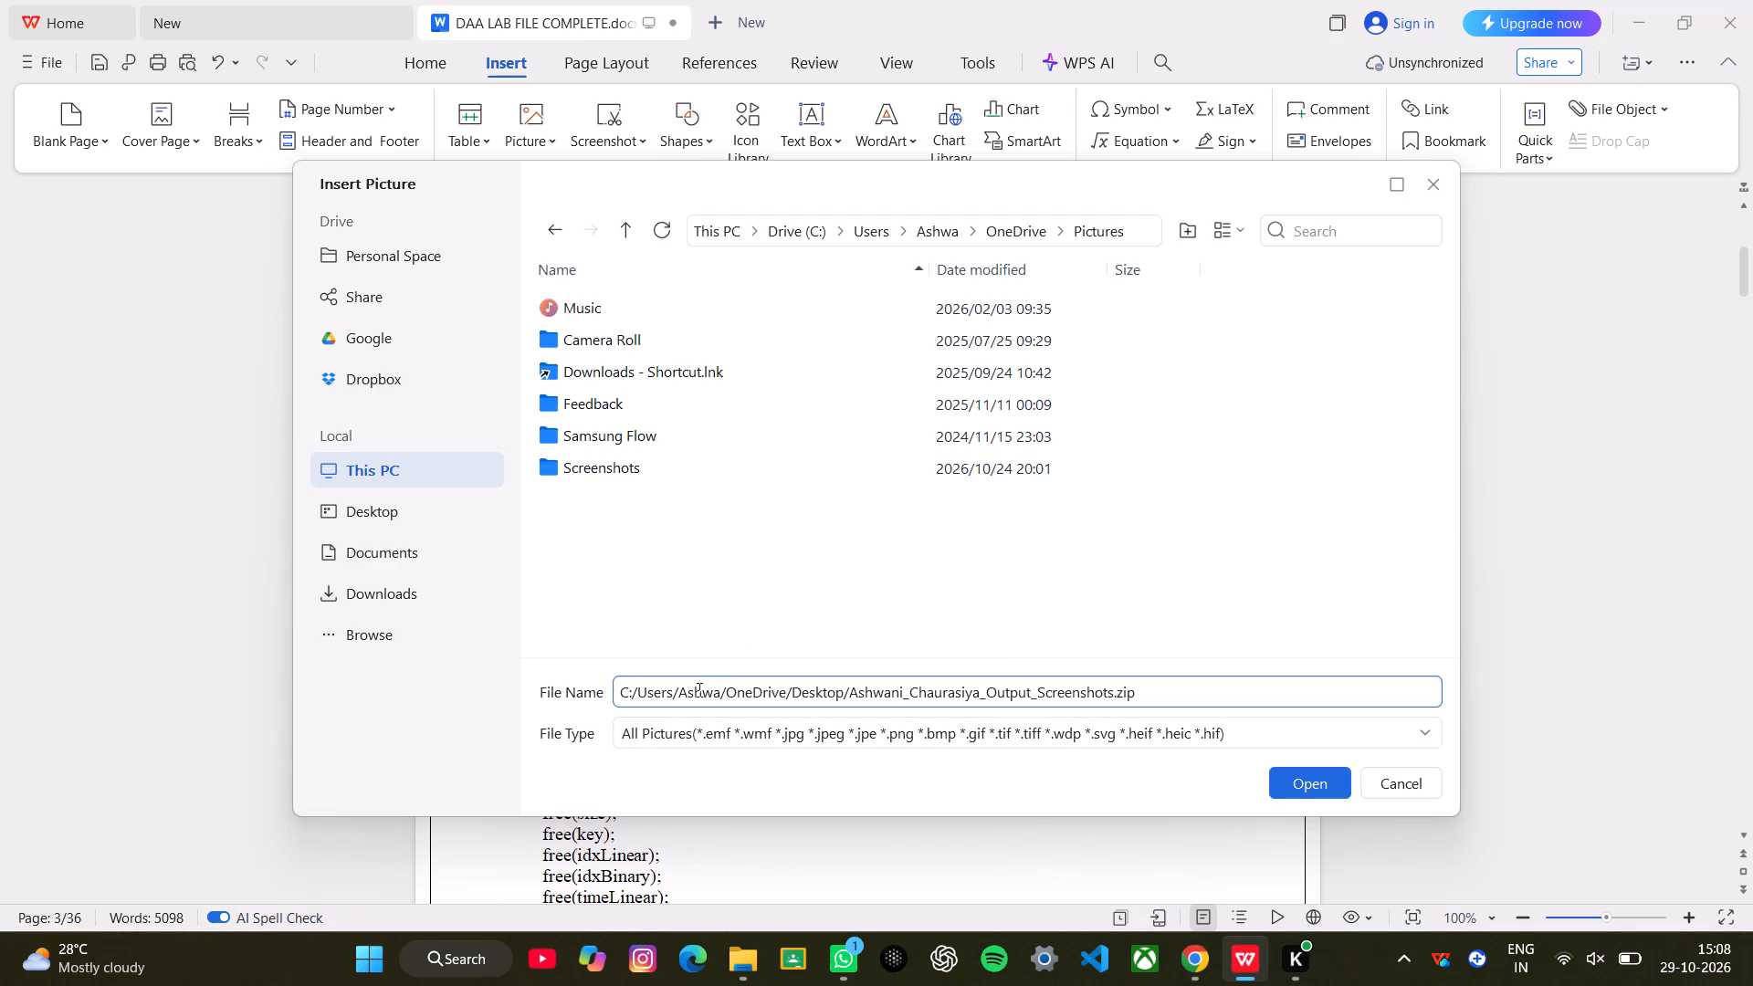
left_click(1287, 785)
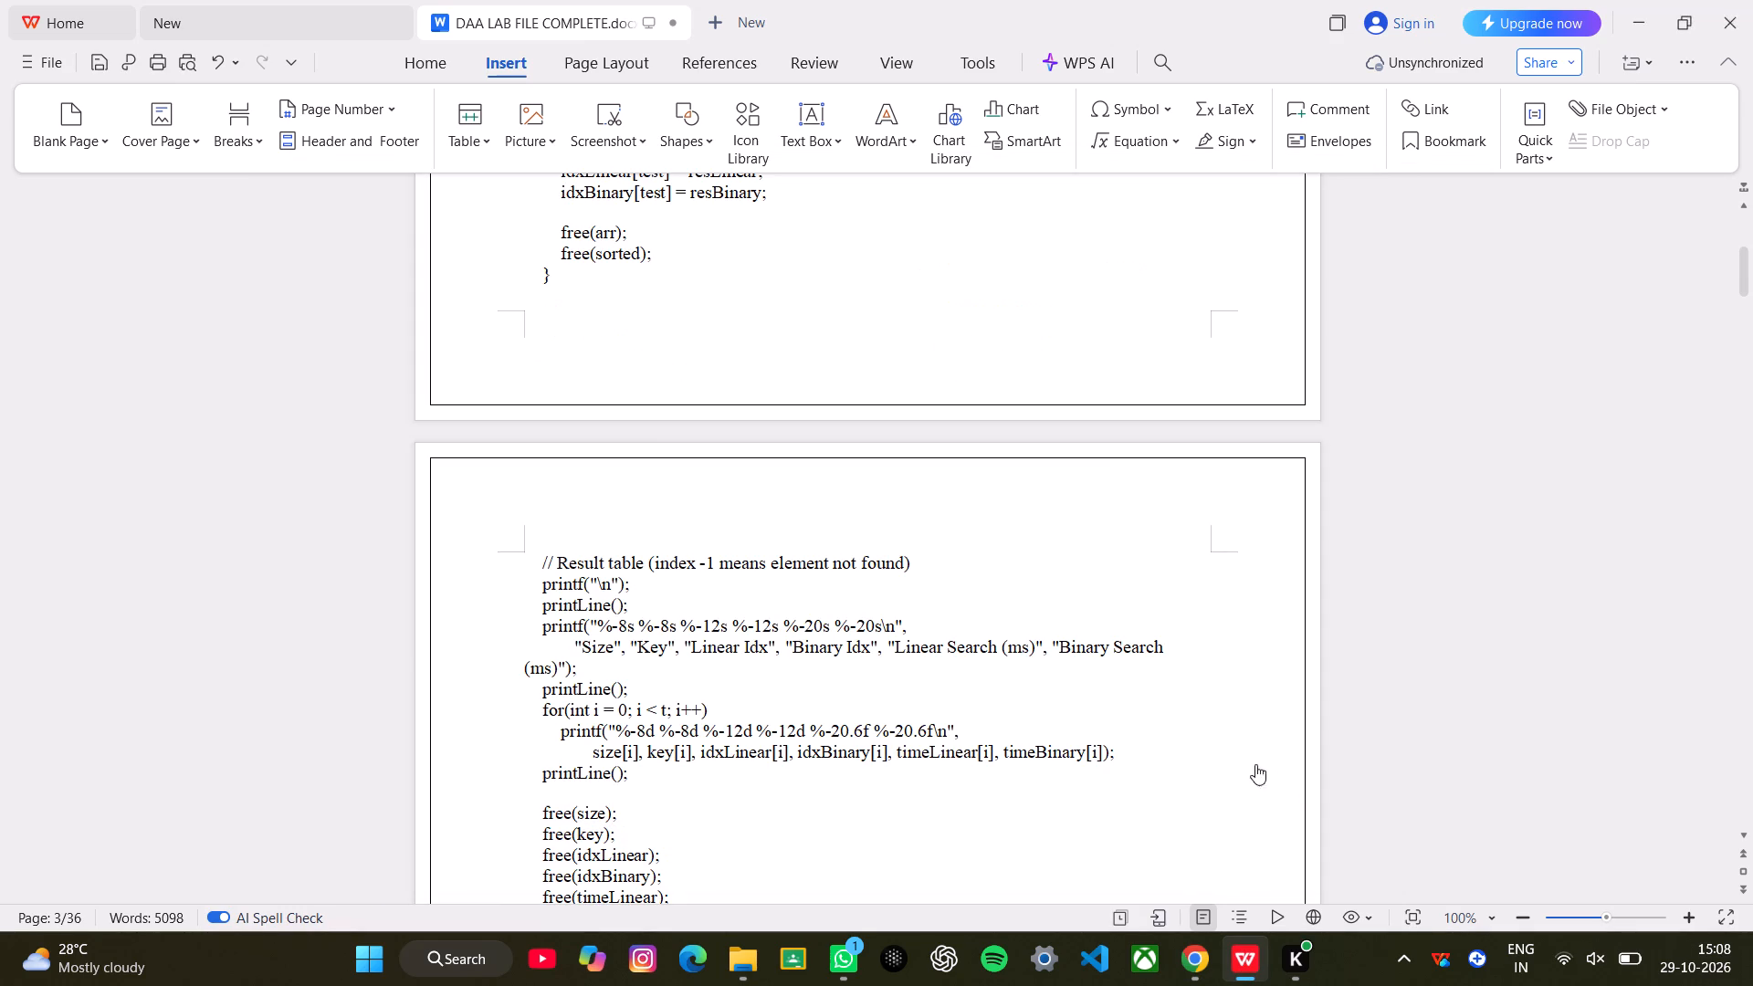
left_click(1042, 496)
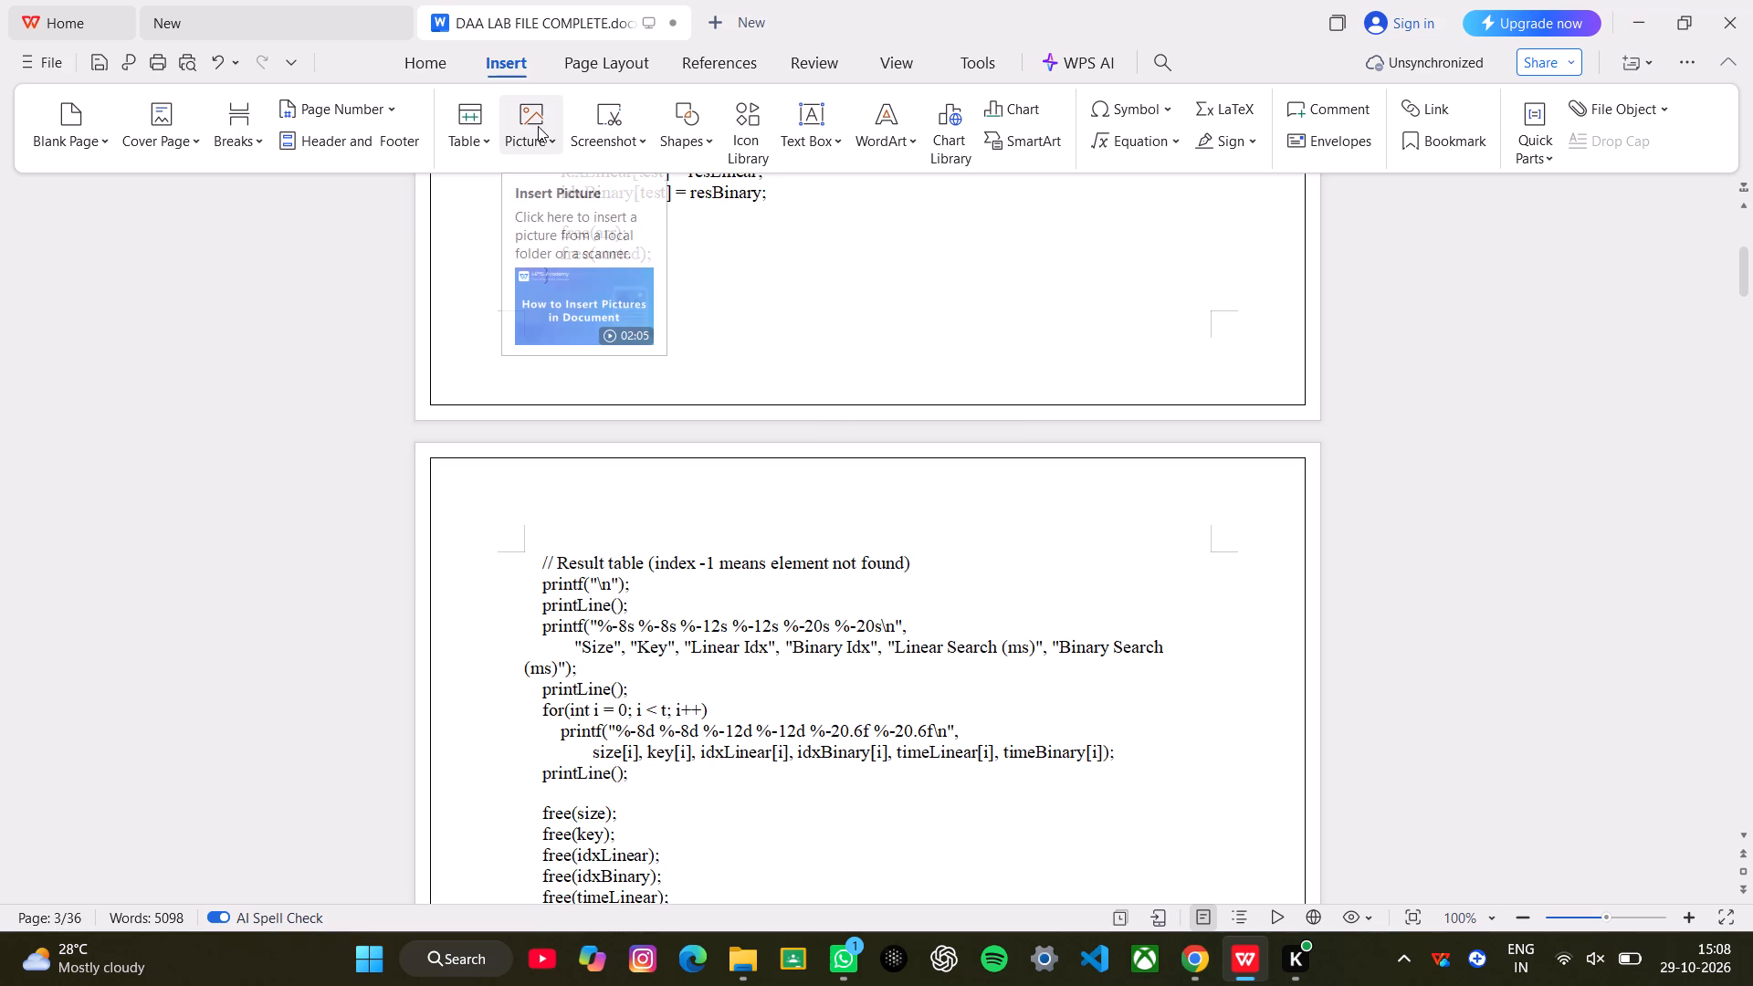
Check the screenshot capture options and reopen the options for inserting a picture into the document.
left_click(593, 131)
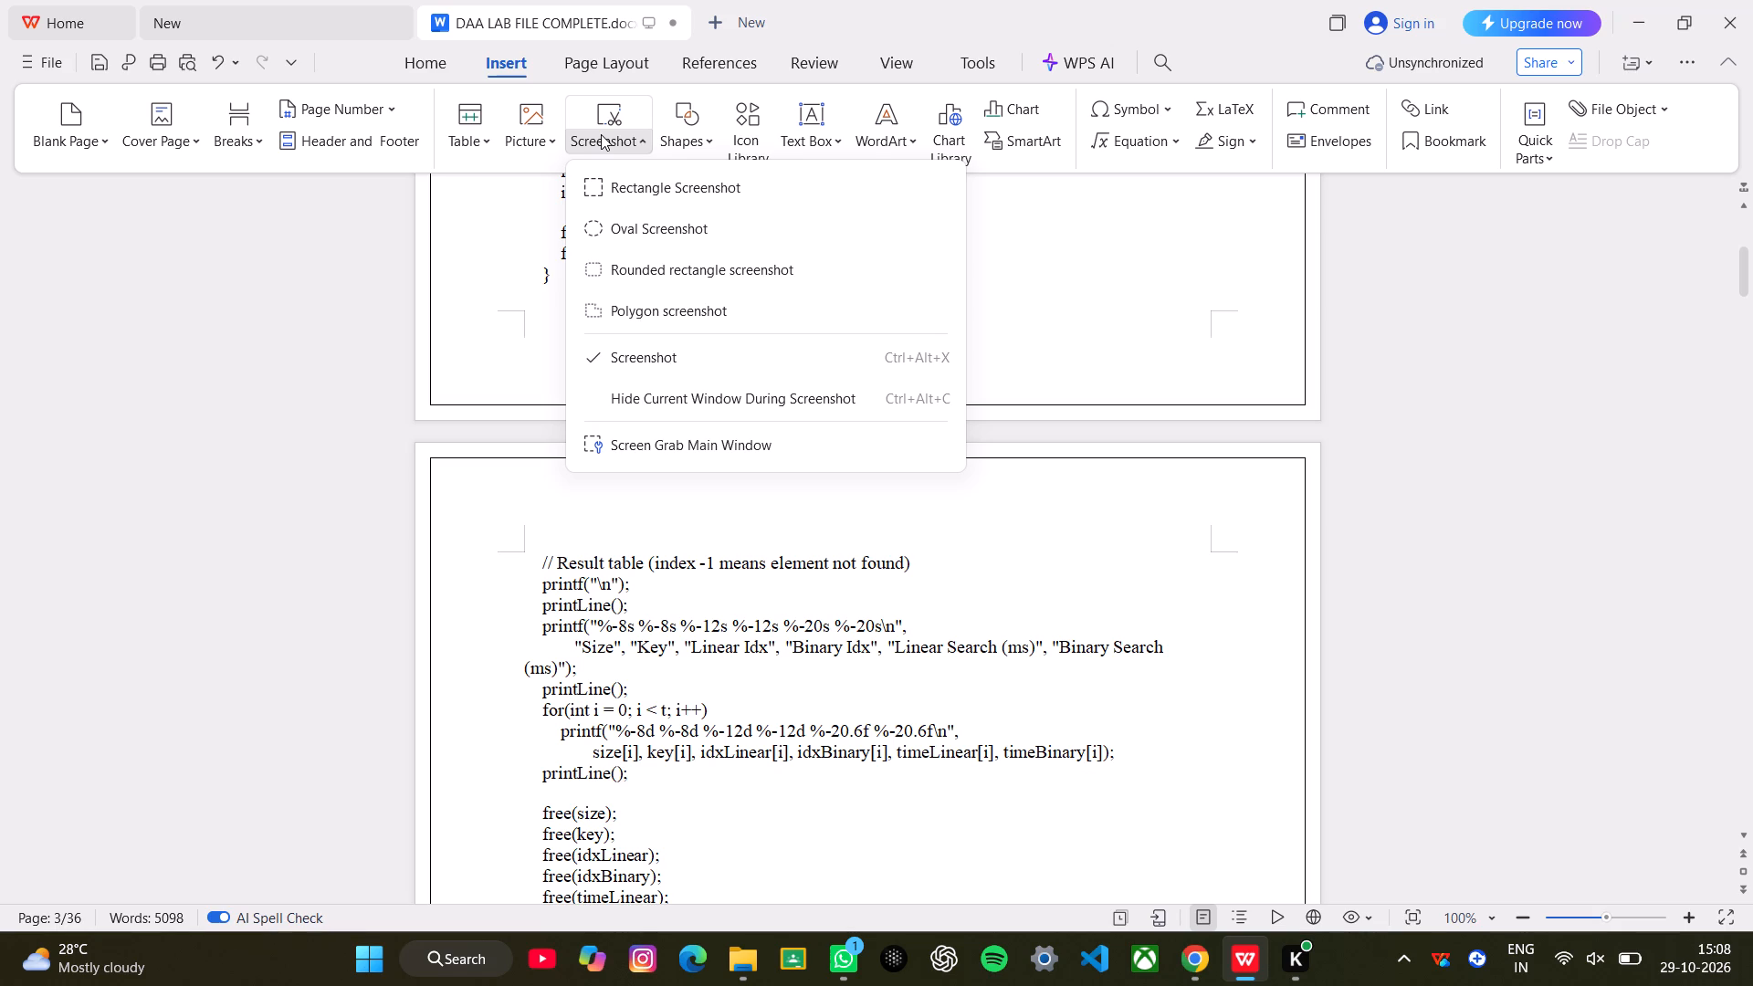
left_click(530, 134)
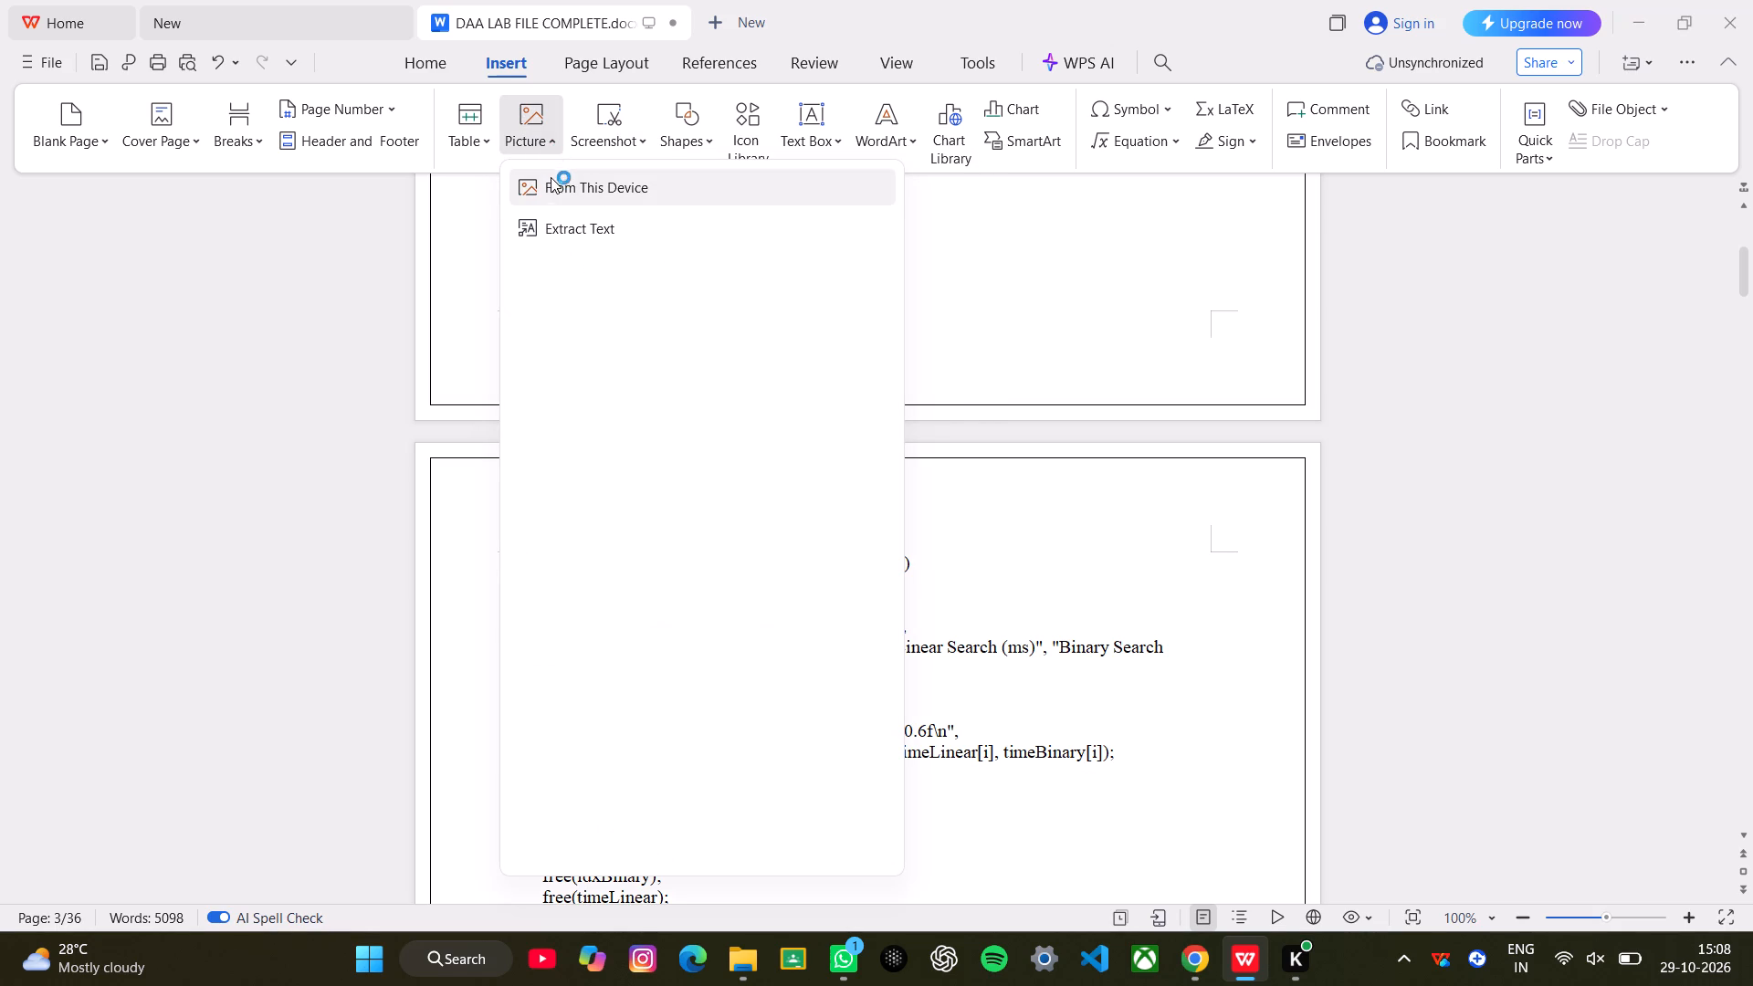
Start inserting a picture from this device, and check the Desktop folder and the available picture file types for the output images.
left_click(549, 179)
scroll(646, 528, "down", 2)
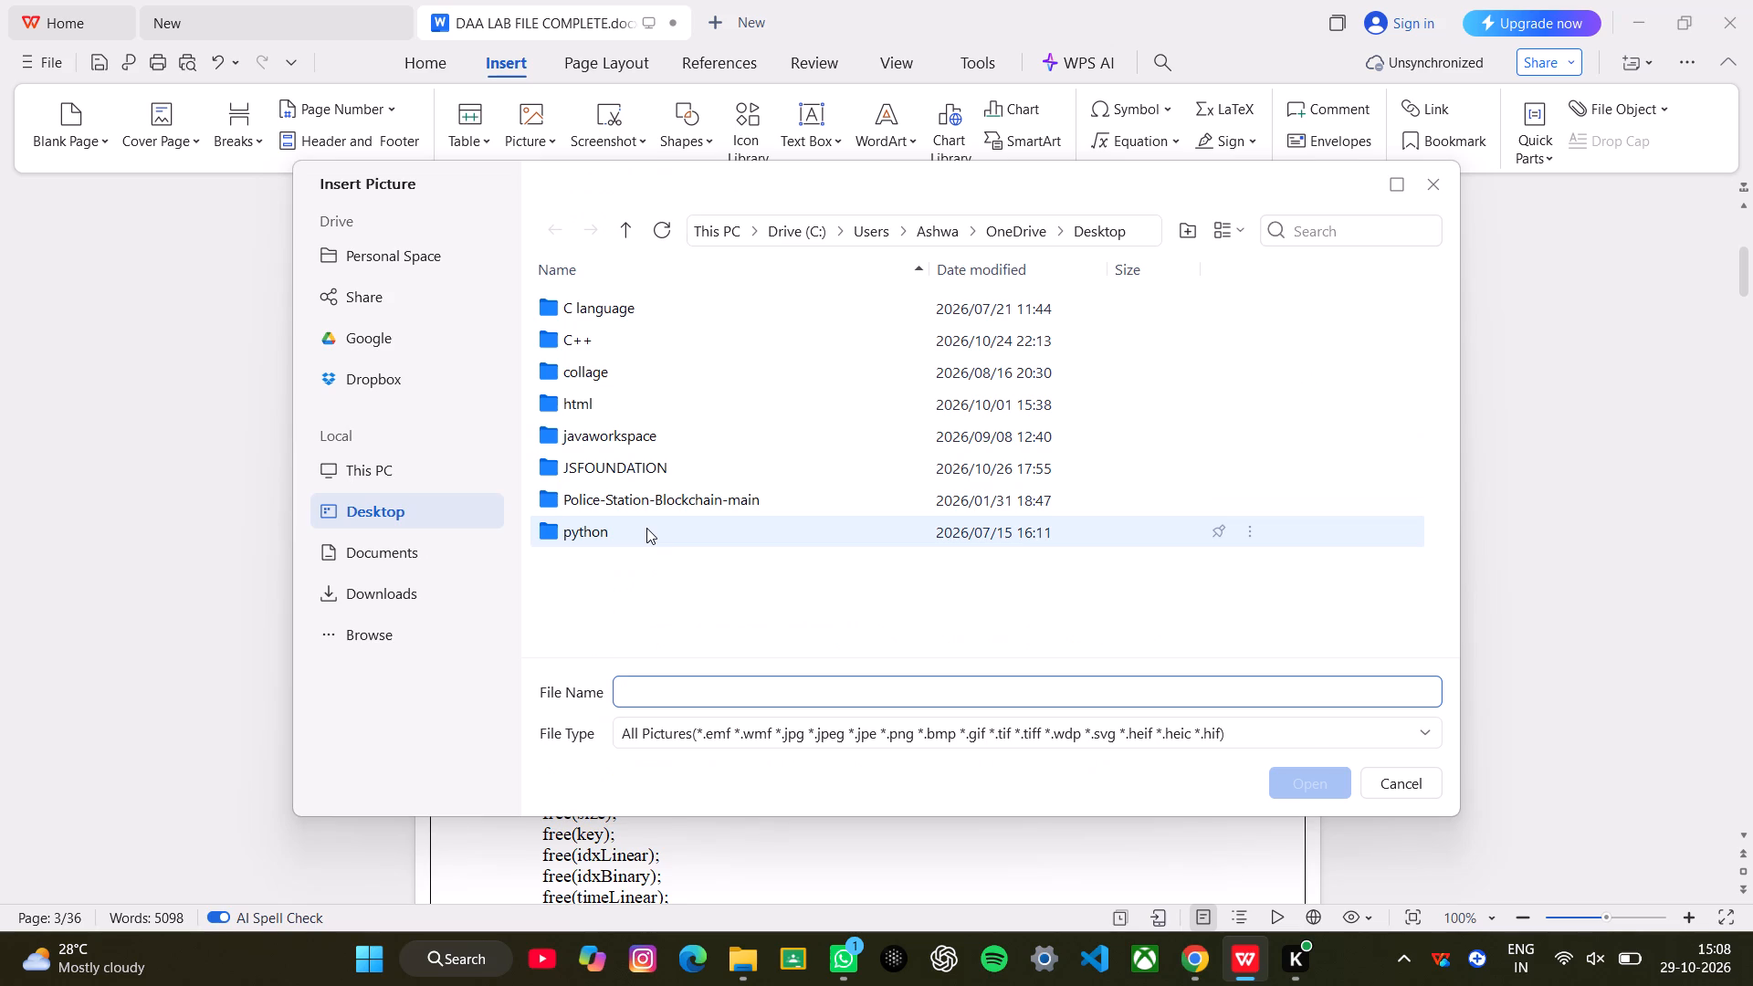
scroll(646, 528, "down", 2)
scroll(646, 528, "up", 1)
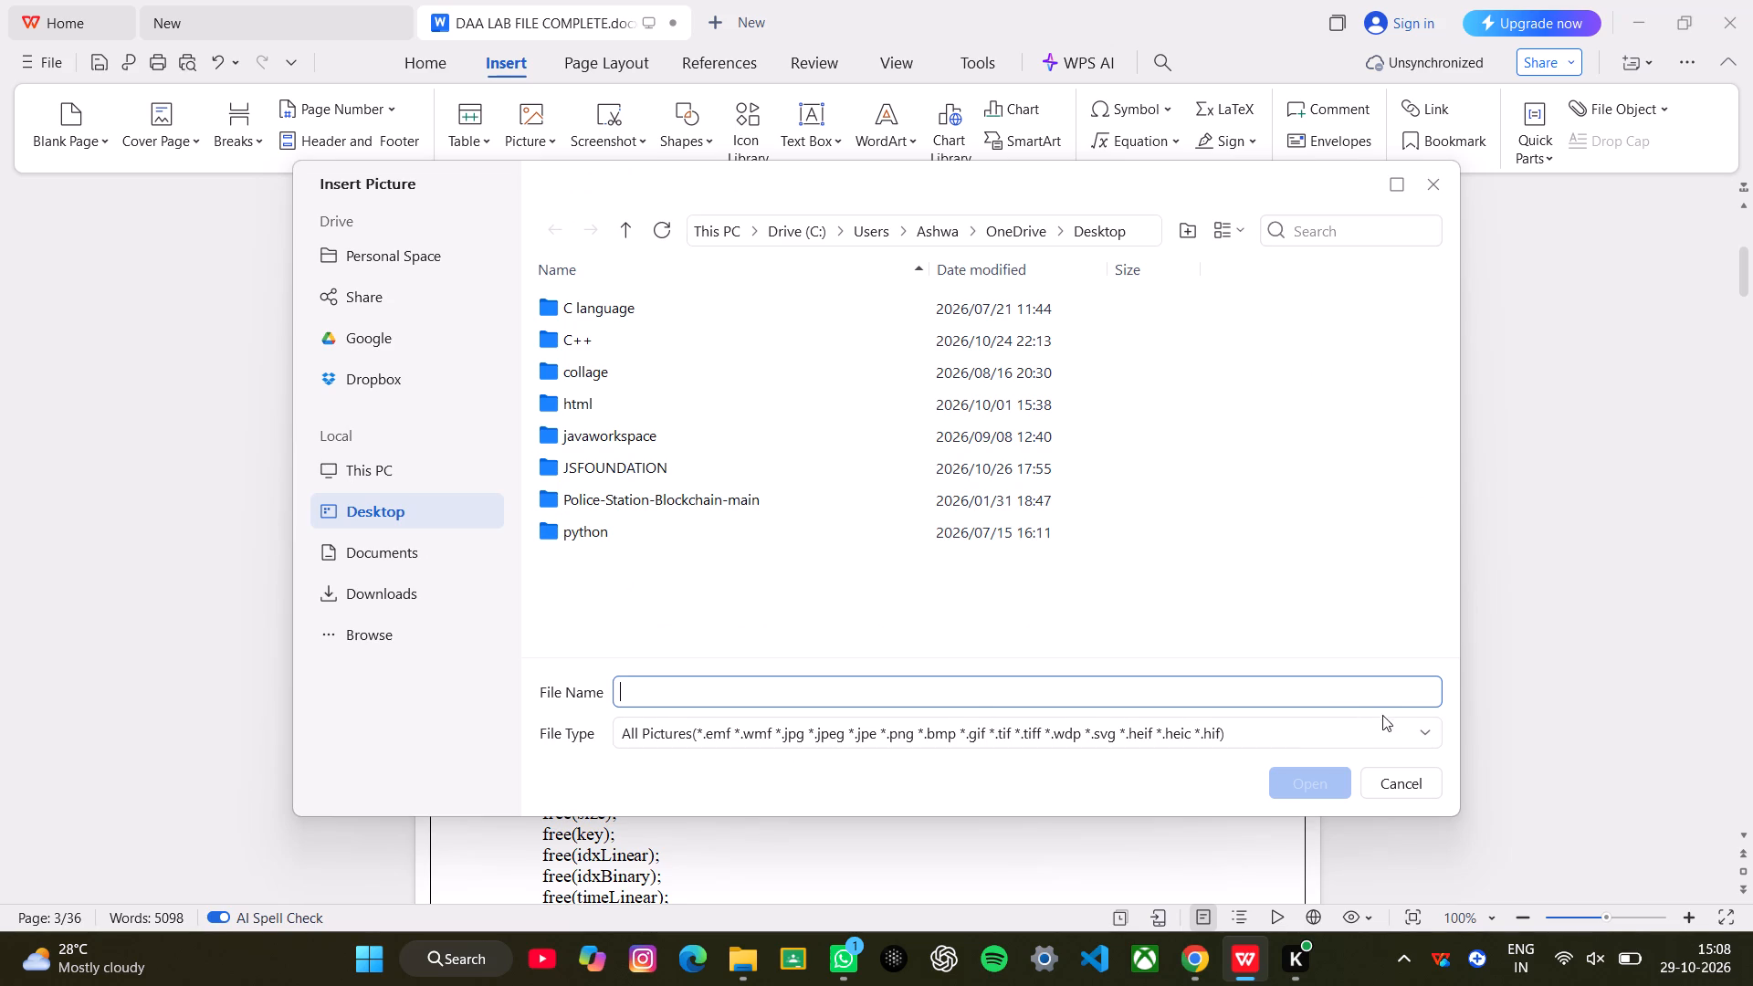
left_click(1384, 733)
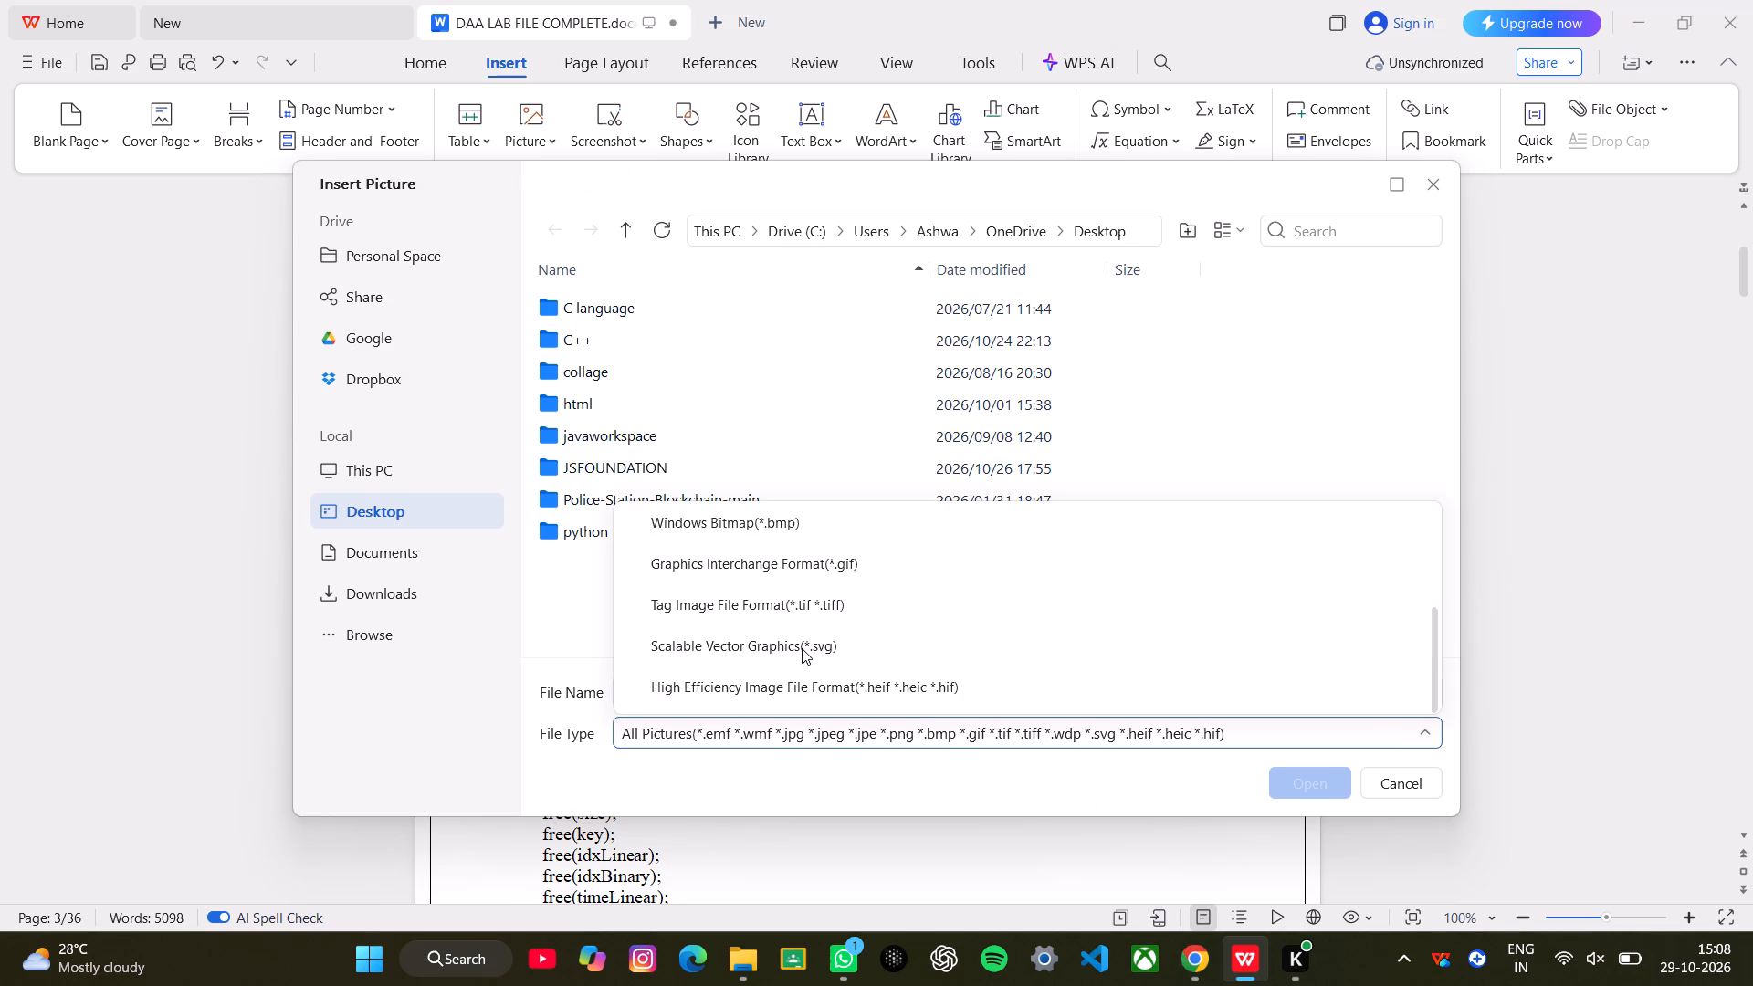
scroll(802, 648, "down", 1)
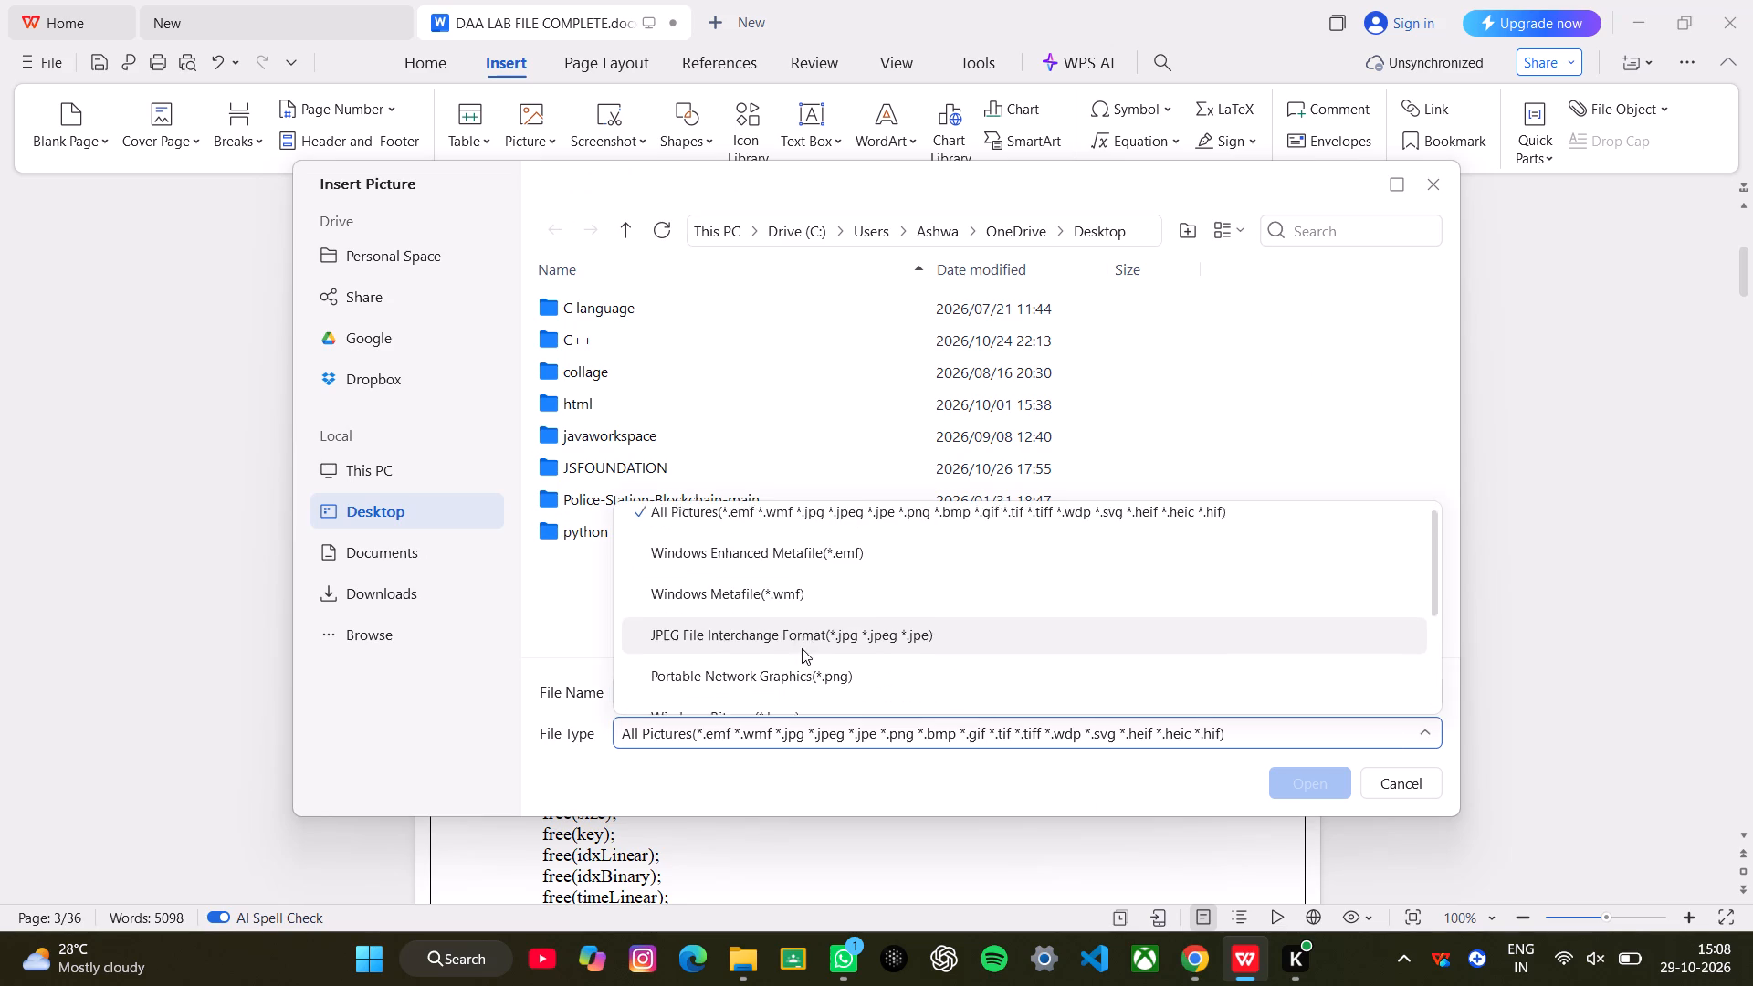
scroll(802, 648, "down", 4)
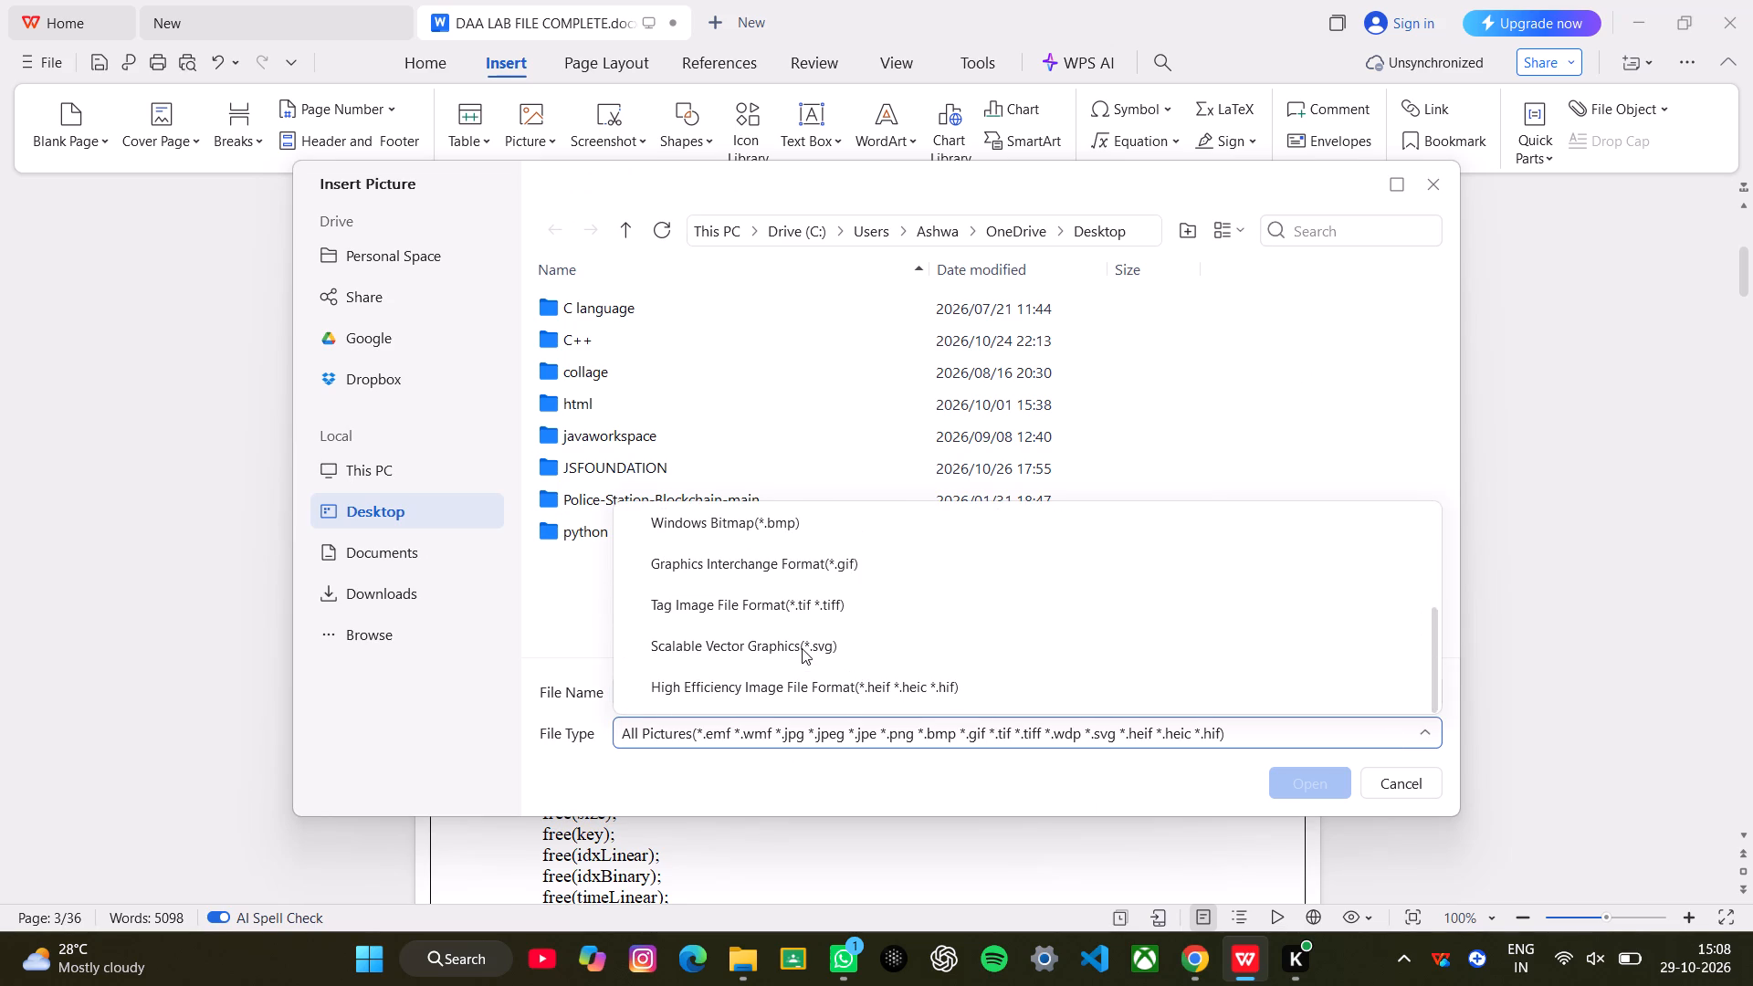
left_click(1138, 437)
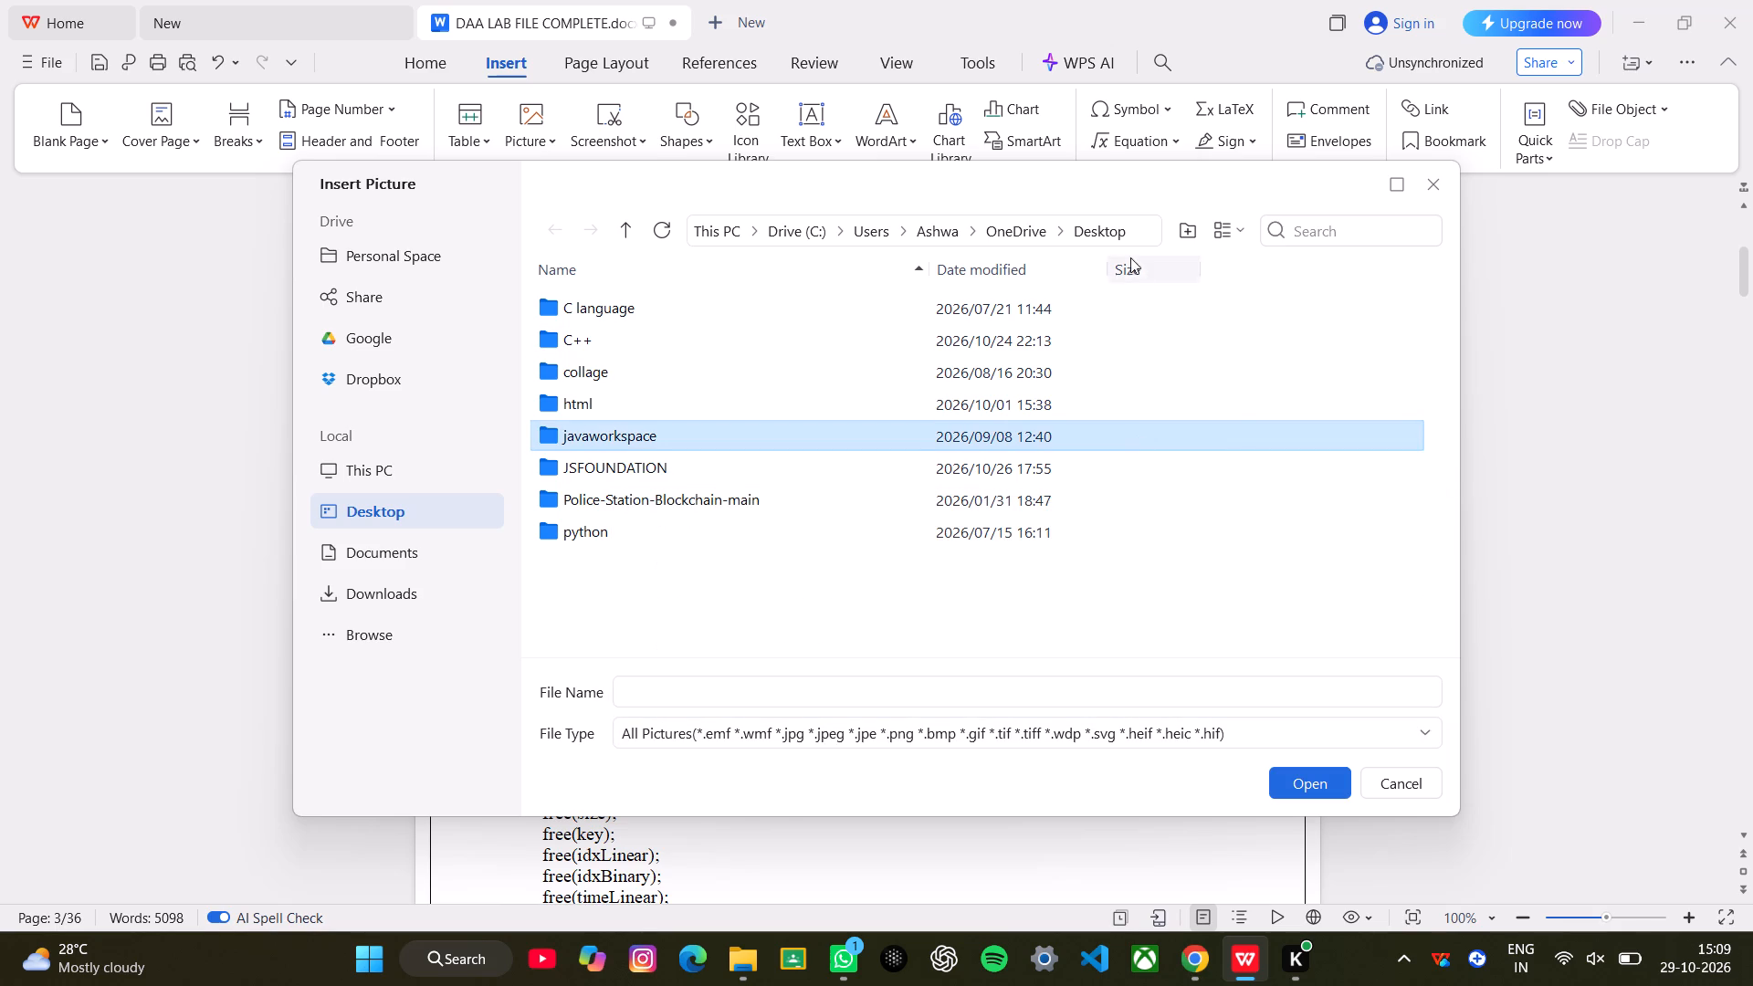
left_click(1107, 230)
triple_click(1107, 230)
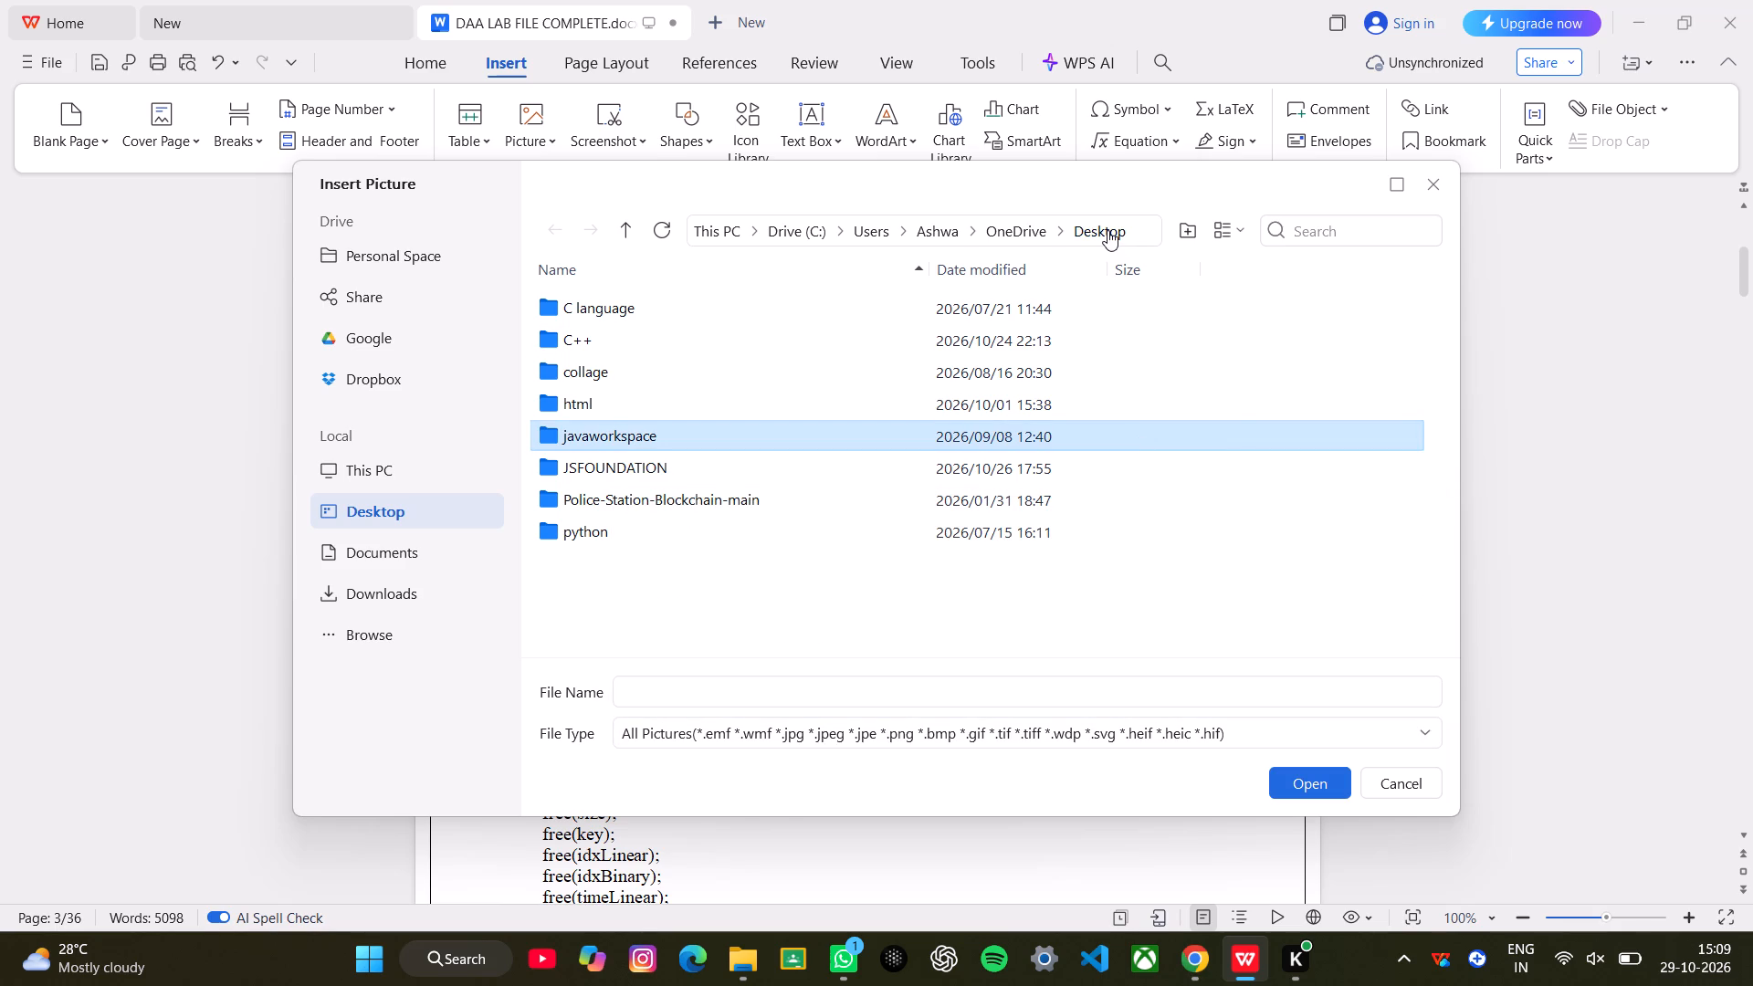
left_click(1107, 230)
left_click_drag(1107, 230, 1309, 228)
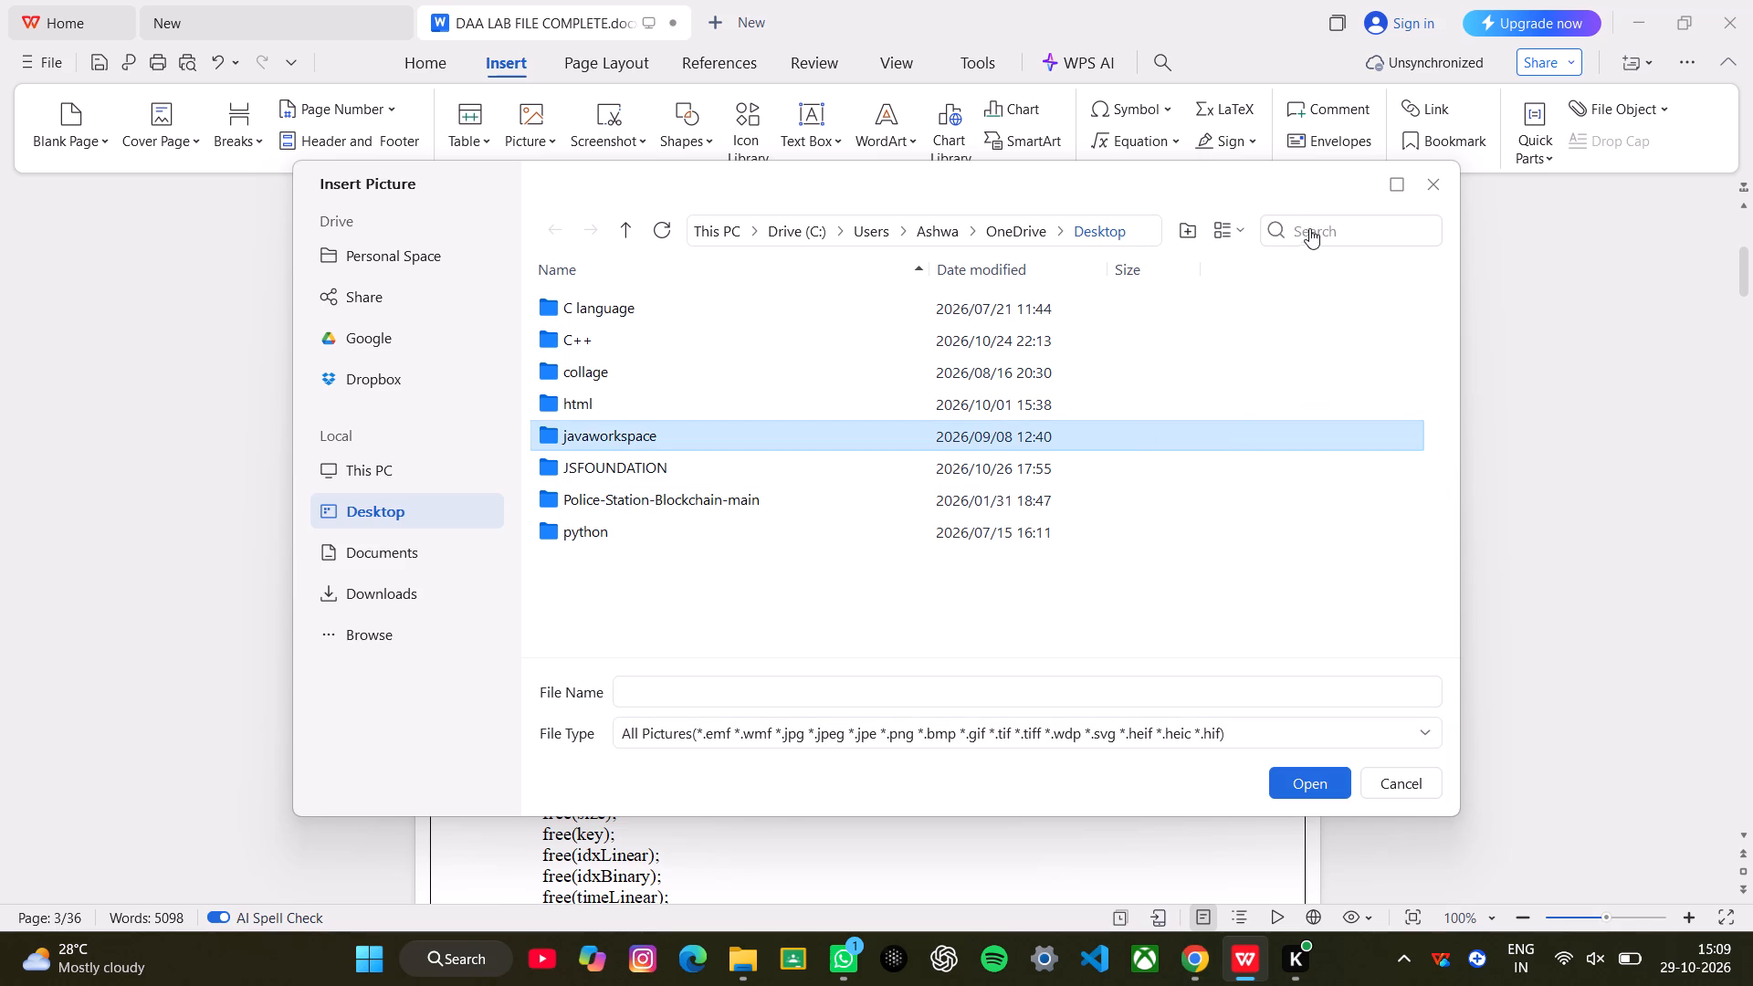
left_click_drag(1309, 228, 1290, 218)
left_click(1290, 218)
left_click(1290, 218)
Look through the Documents and Downloads folders for the output screenshots.
left_click(426, 555)
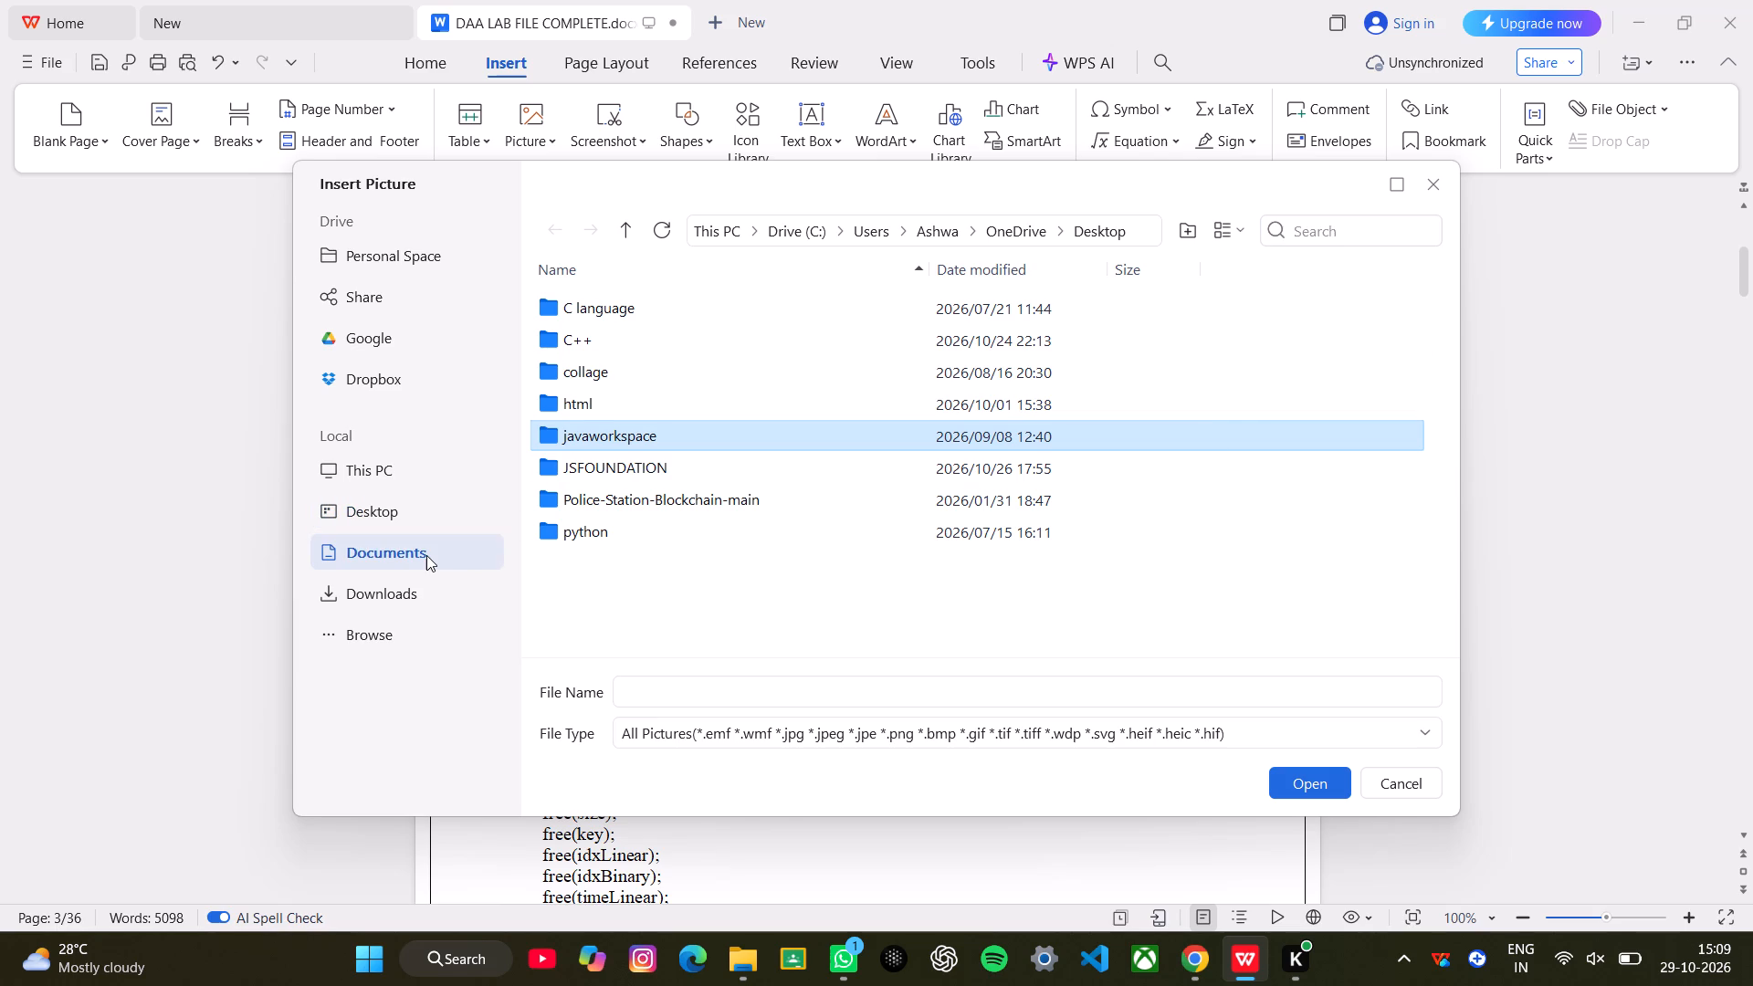
scroll(785, 554, "down", 5)
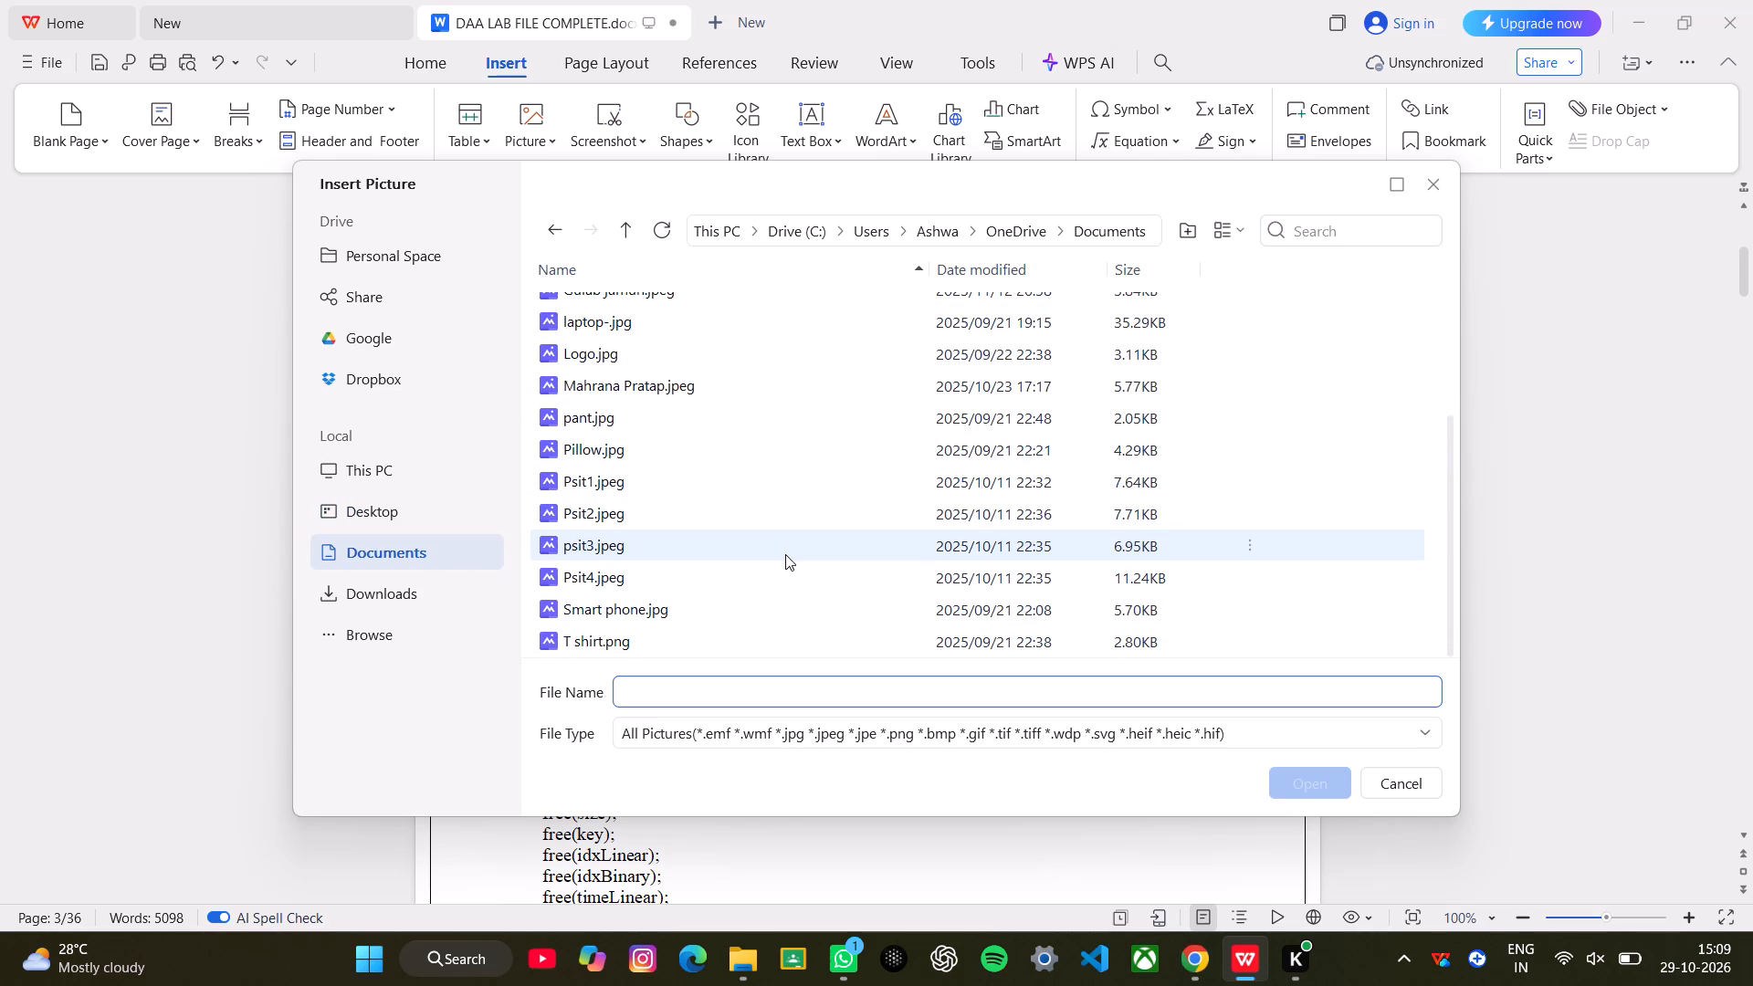
scroll(785, 554, "down", 3)
scroll(785, 554, "up", 2)
scroll(785, 554, "down", 1)
scroll(785, 554, "up", 3)
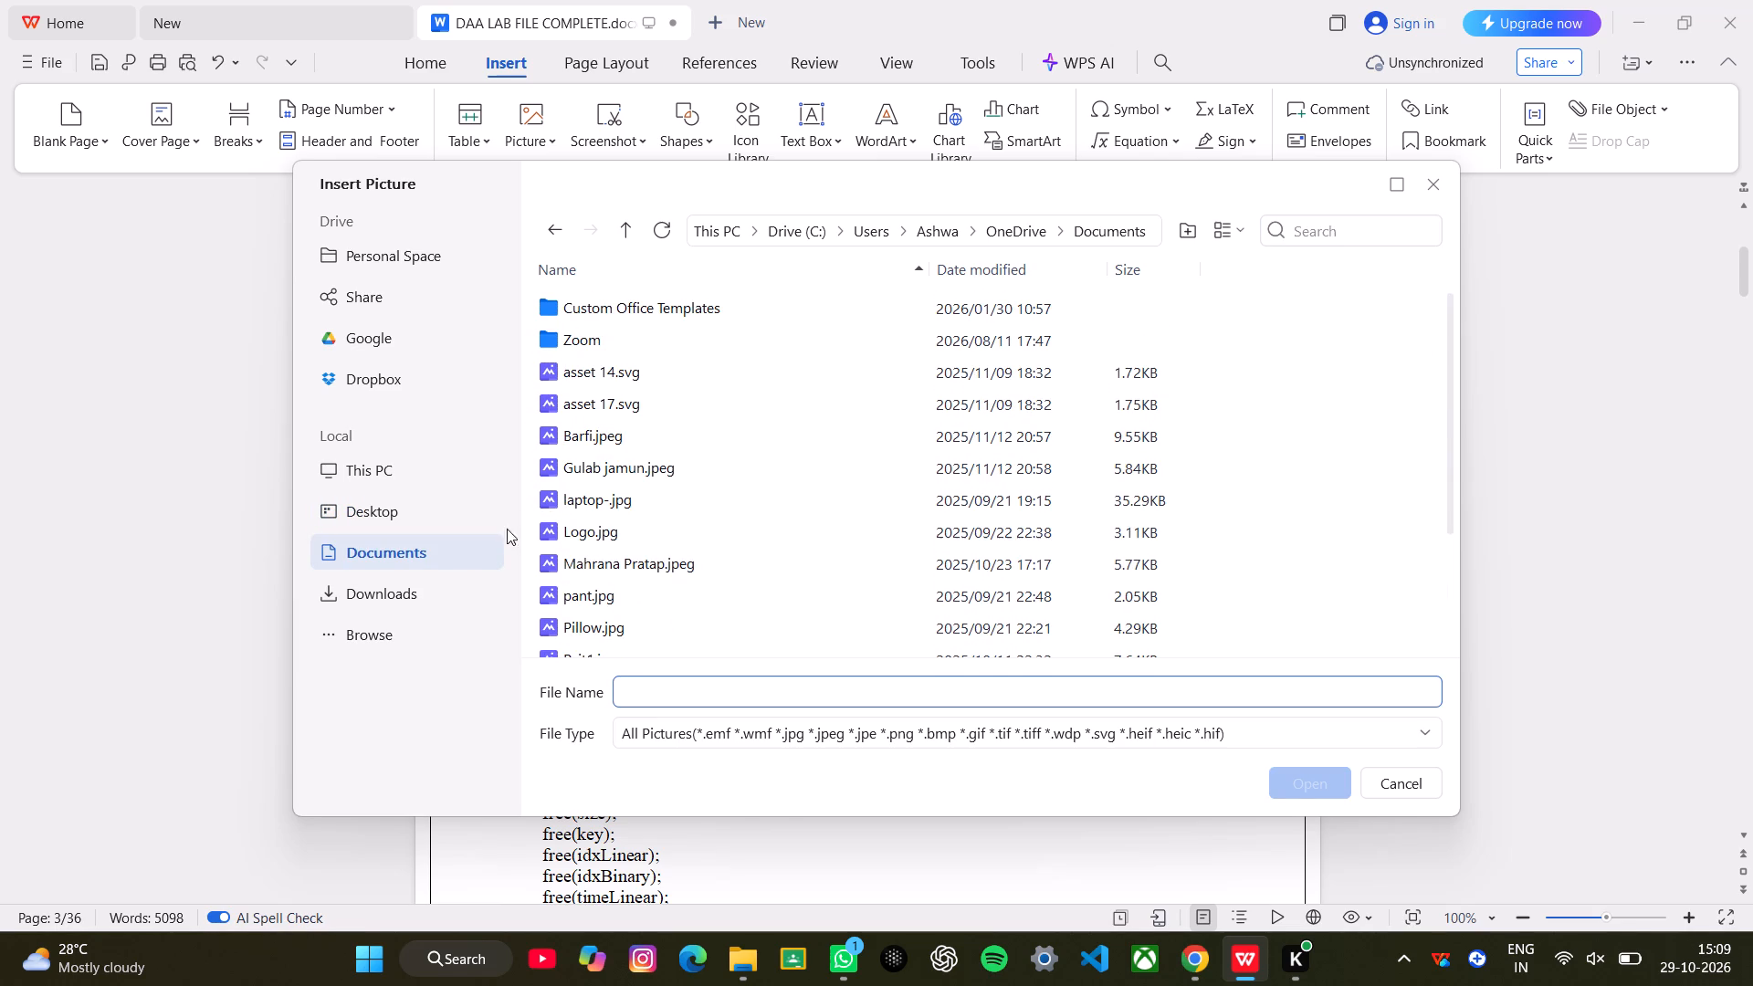
left_click(396, 591)
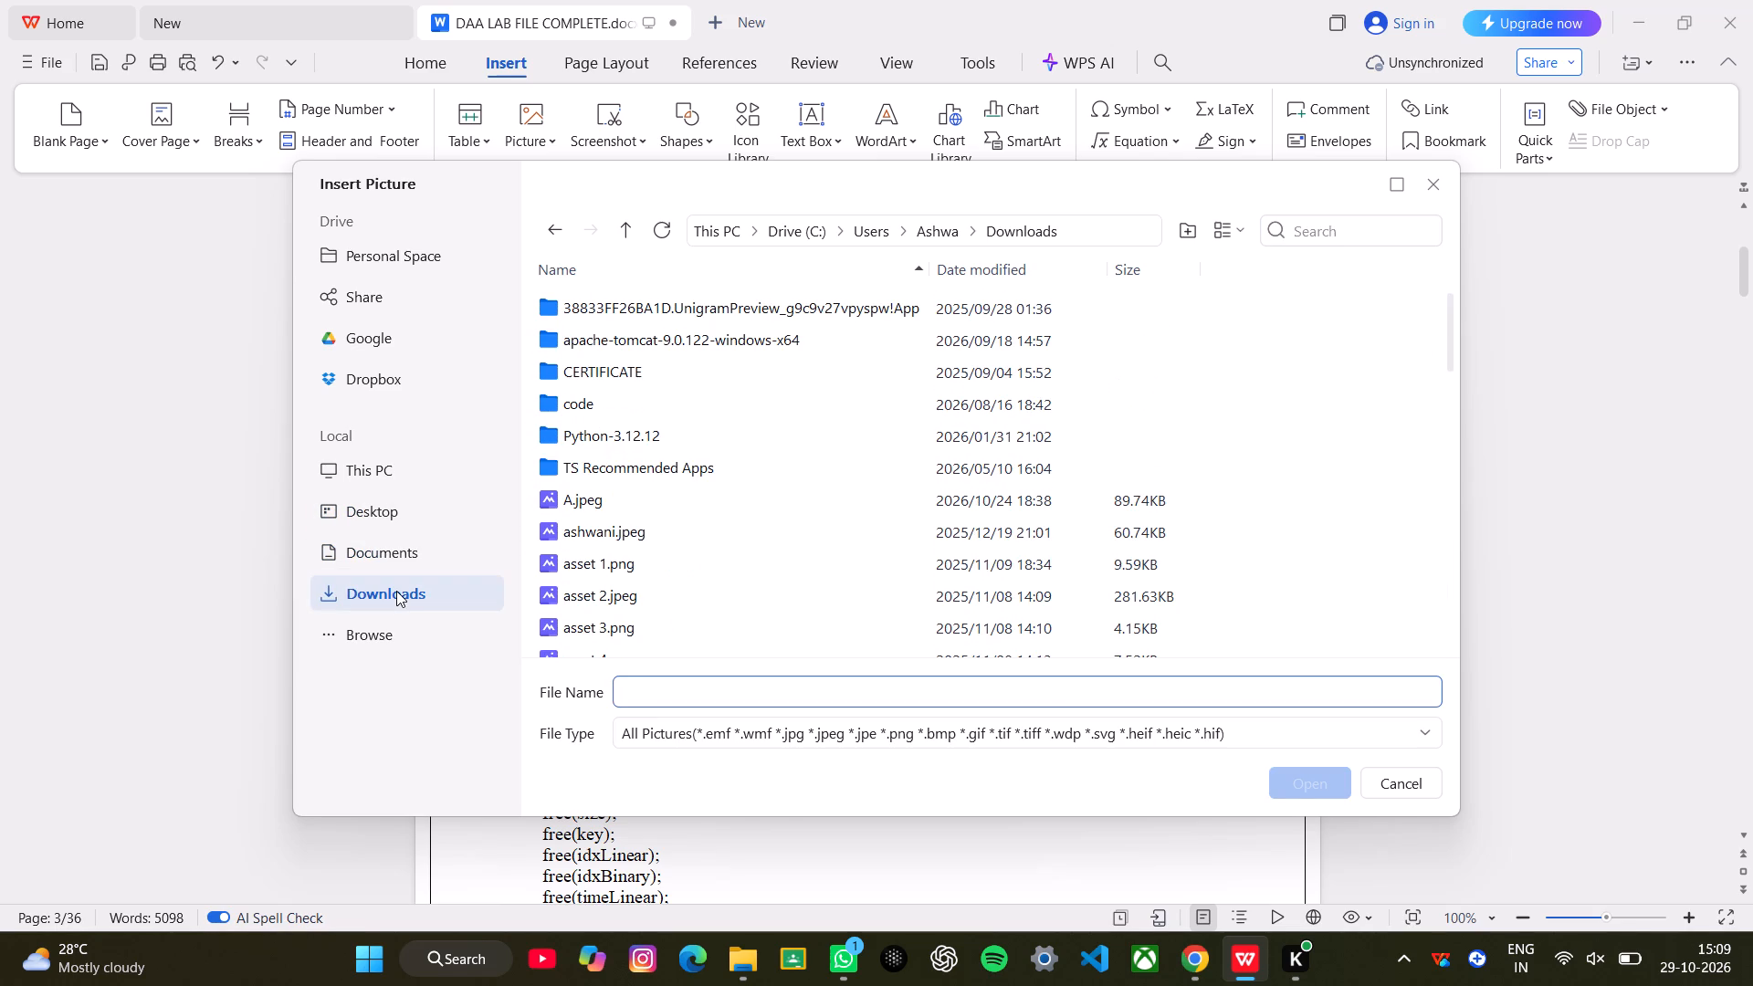
scroll(751, 551, "down", 9)
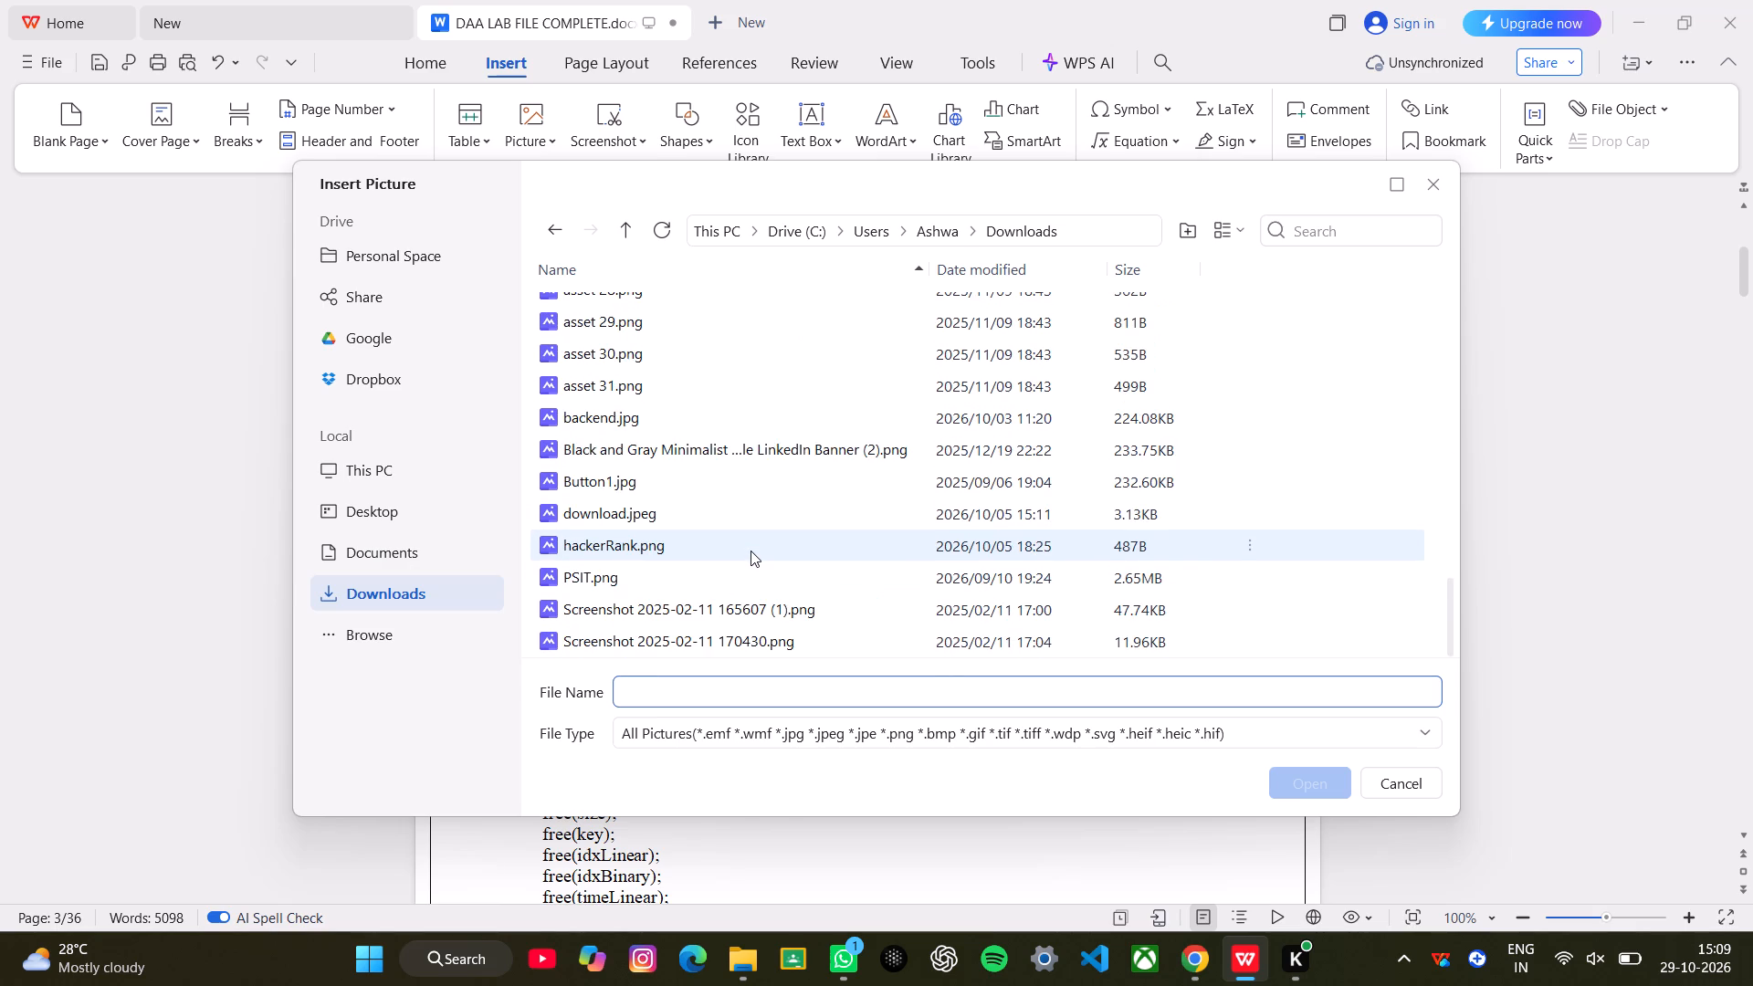
scroll(751, 551, "up", 9)
scroll(751, 551, "down", 6)
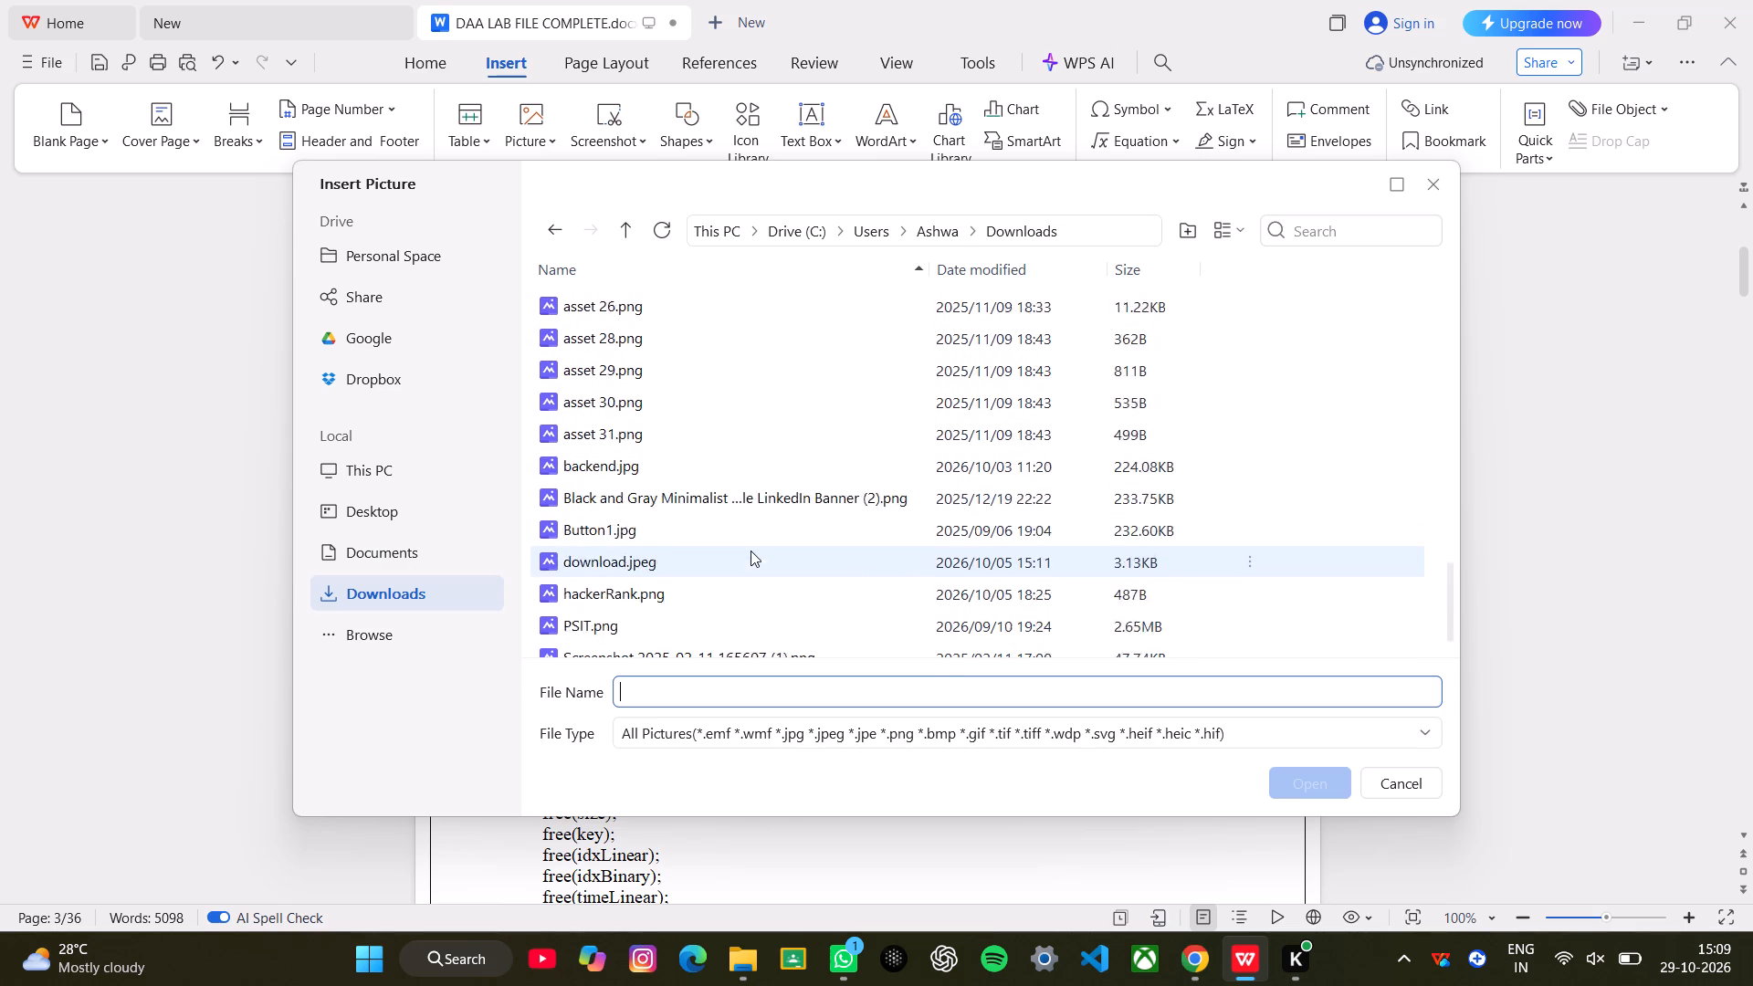
Browse with the system file picker and look through the Windows (C:) drive and the Desktop folder for the output screenshots.
left_click(399, 635)
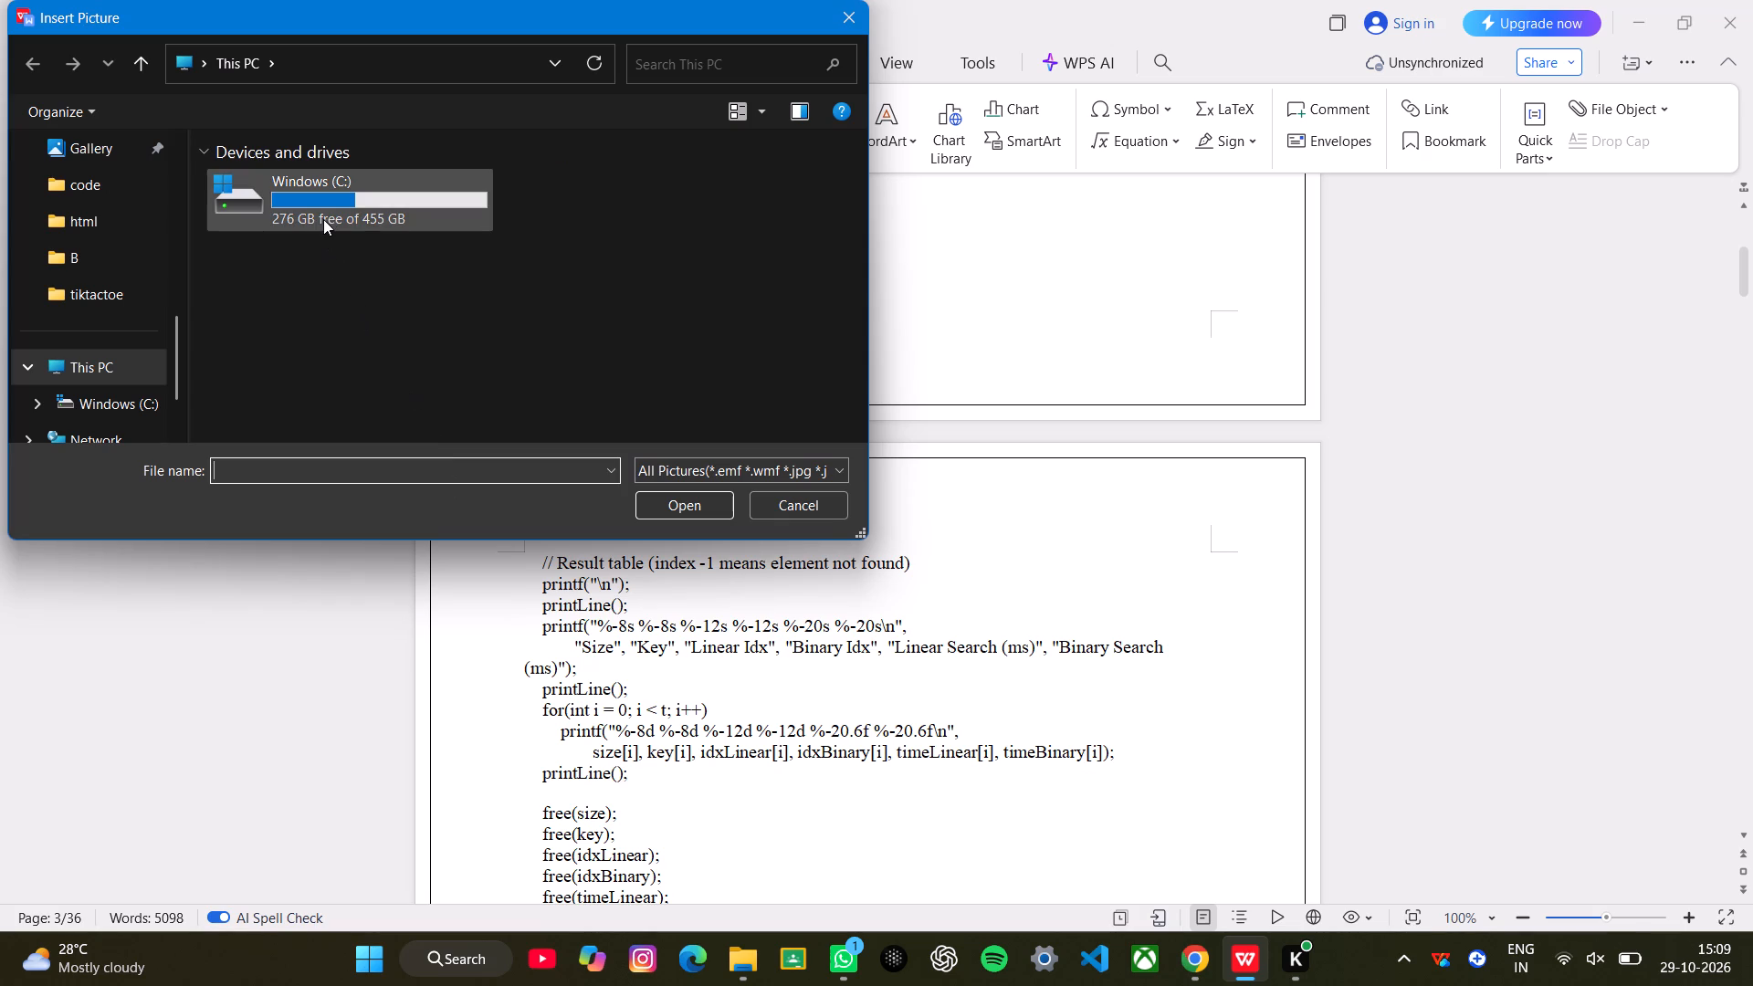
double_click(328, 217)
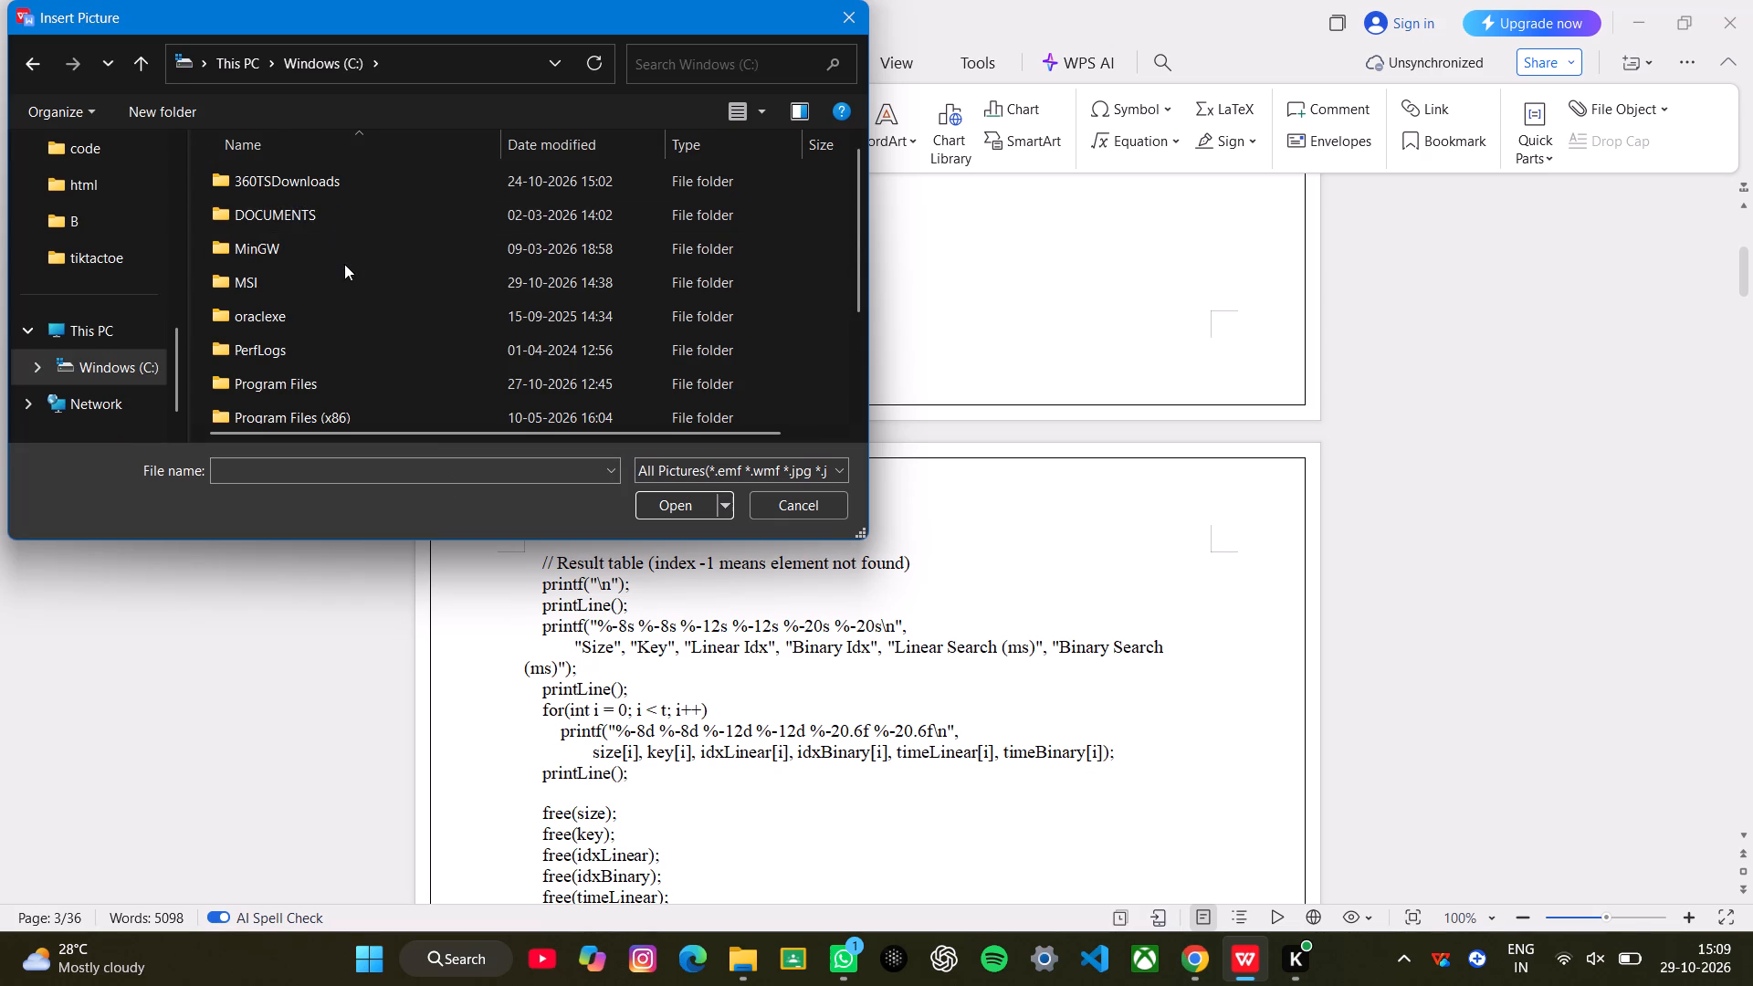
scroll(344, 264, "up", 8)
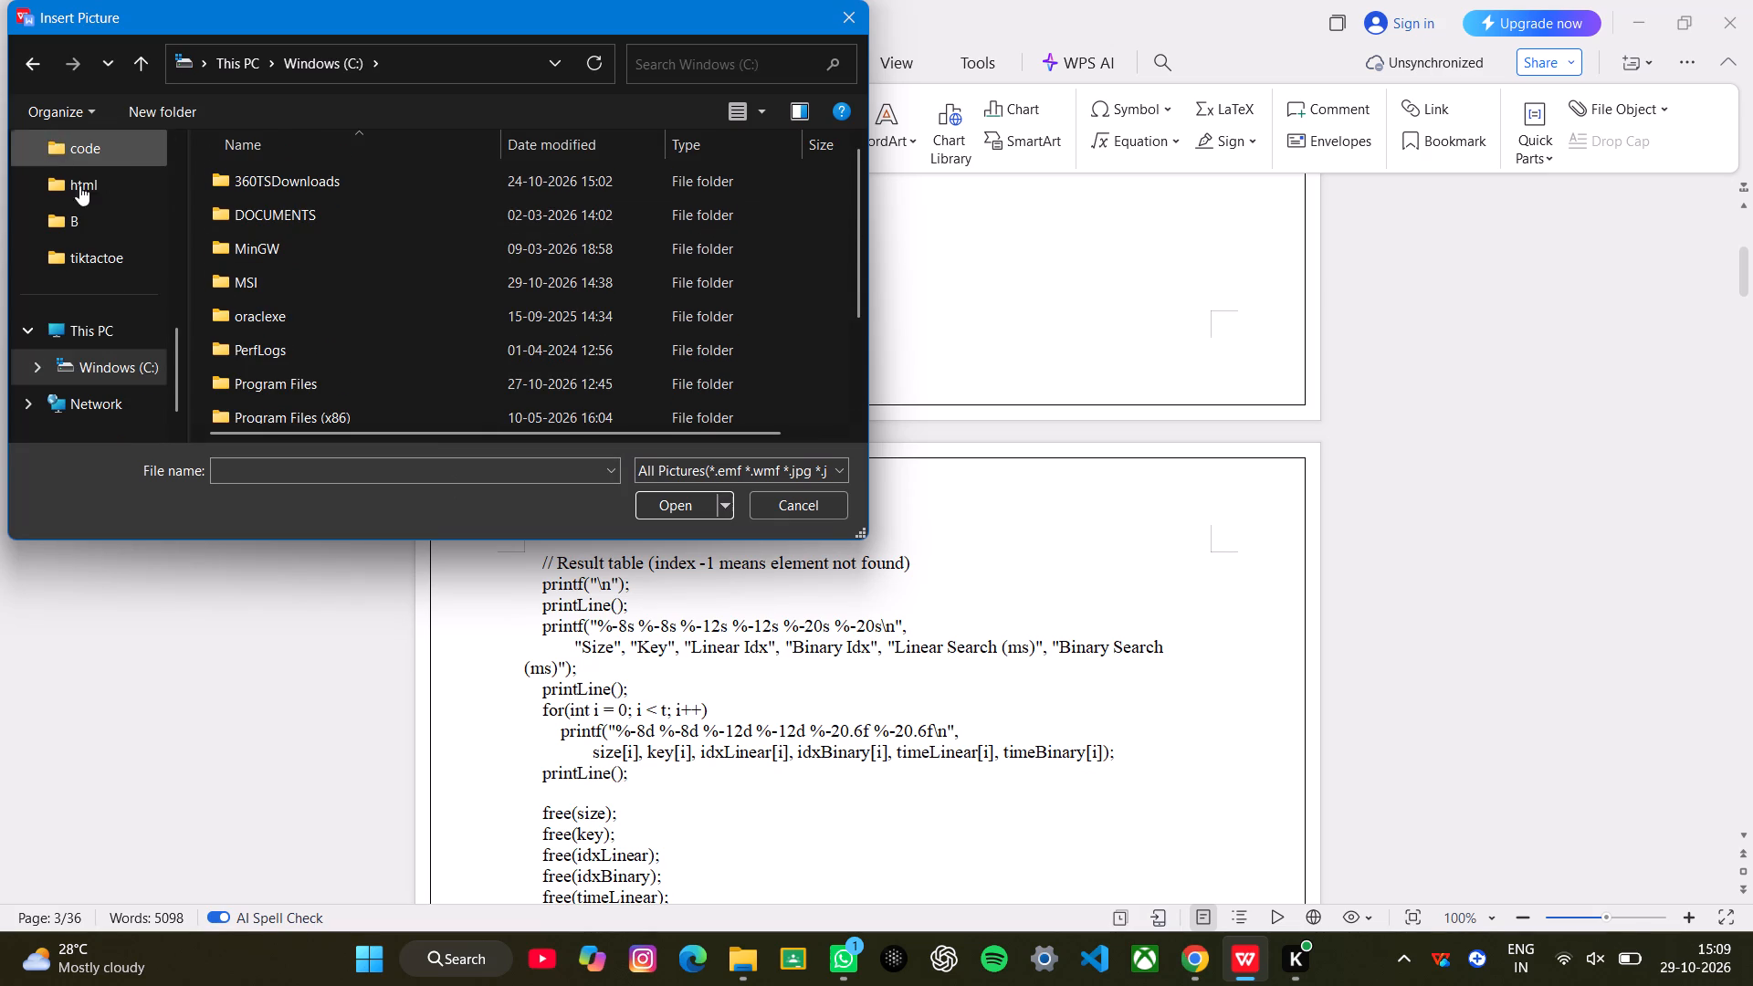
scroll(100, 238, "up", 5)
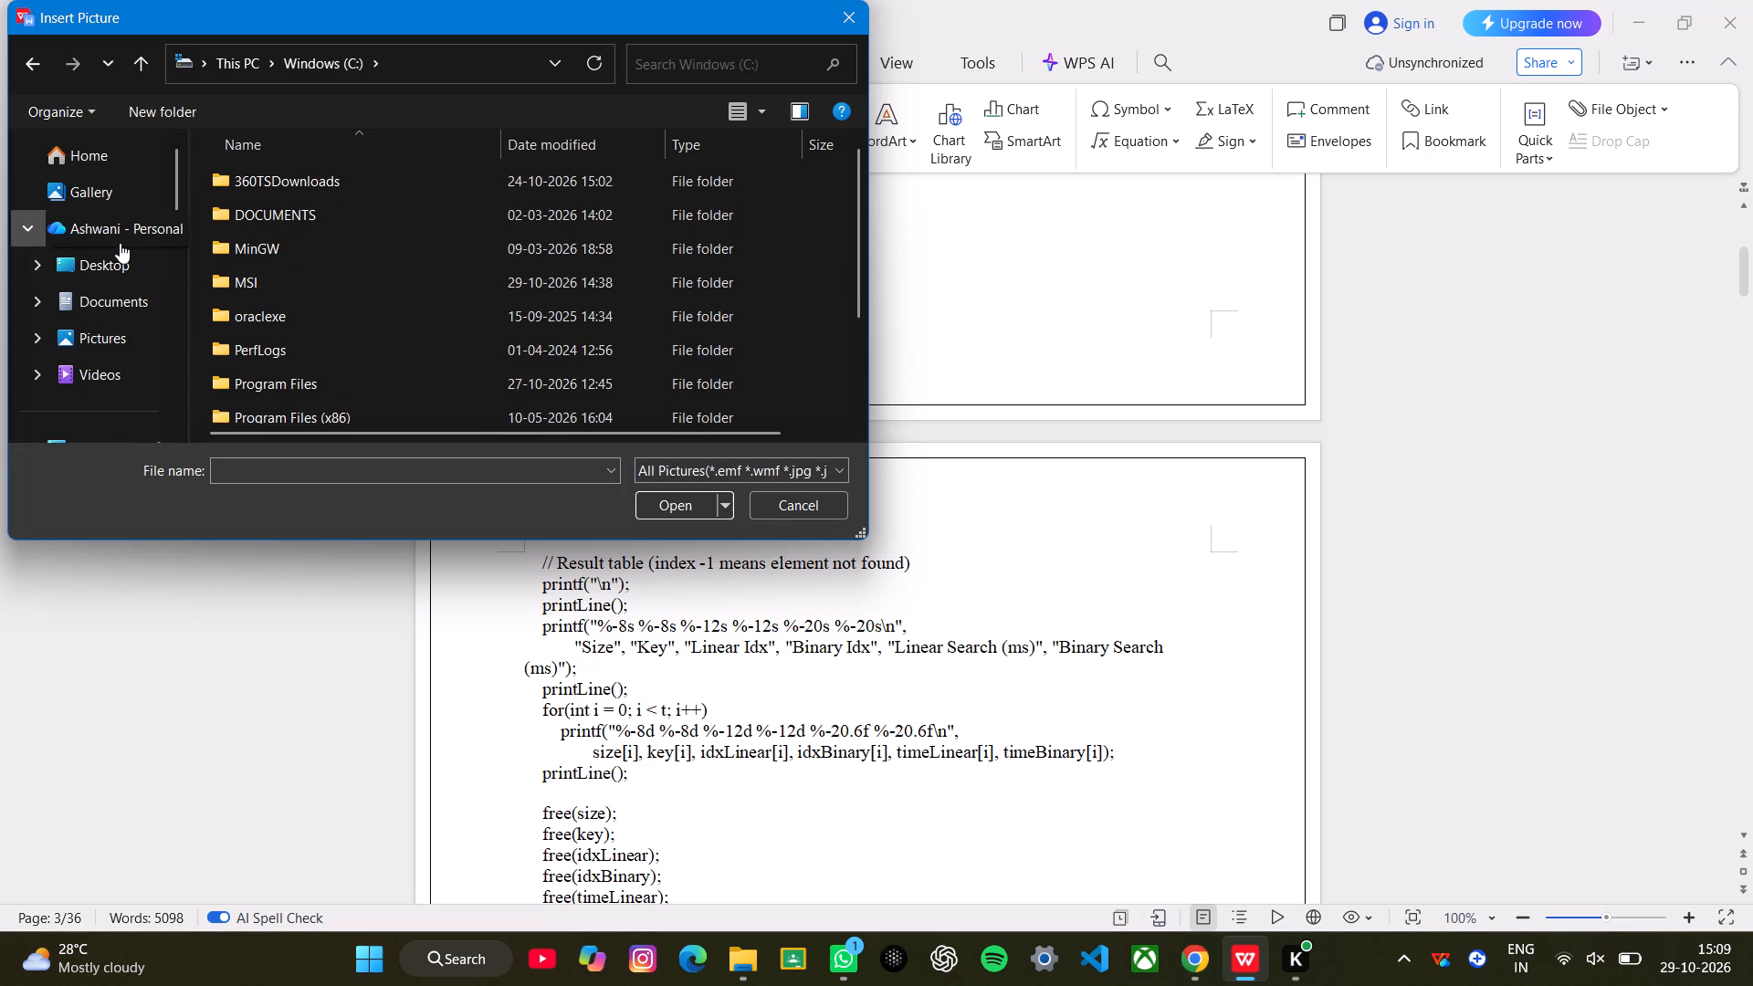
left_click(121, 261)
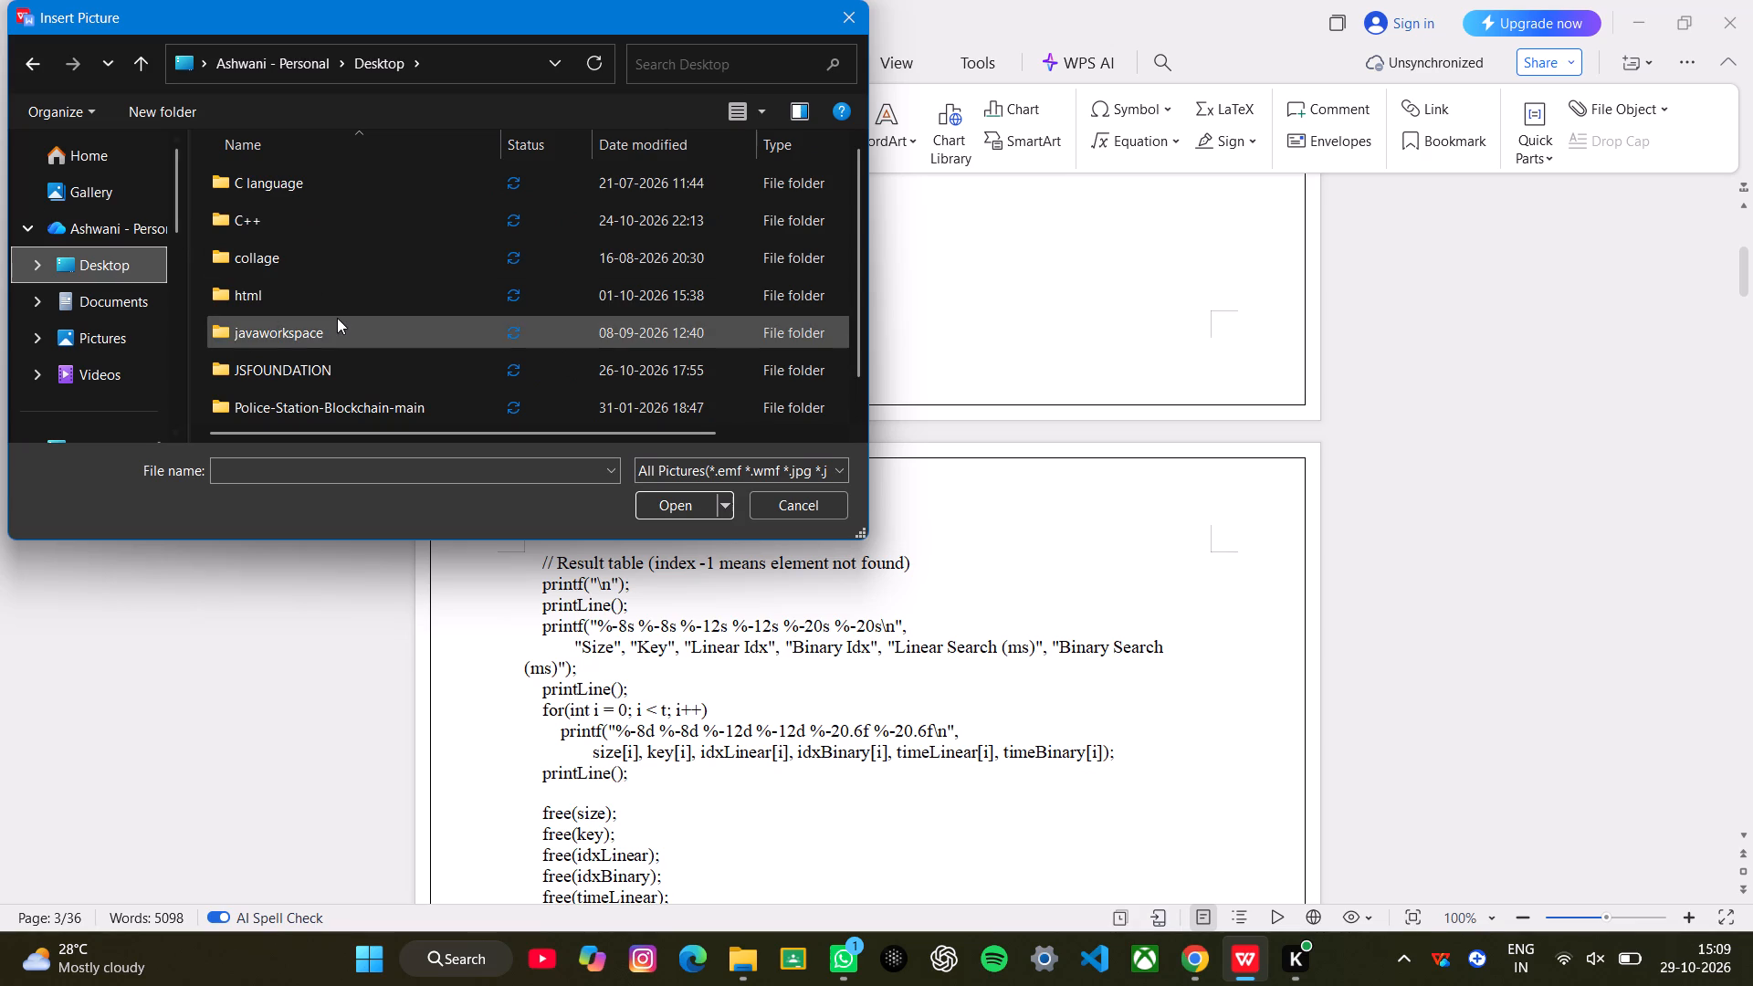
scroll(337, 318, "down", 9)
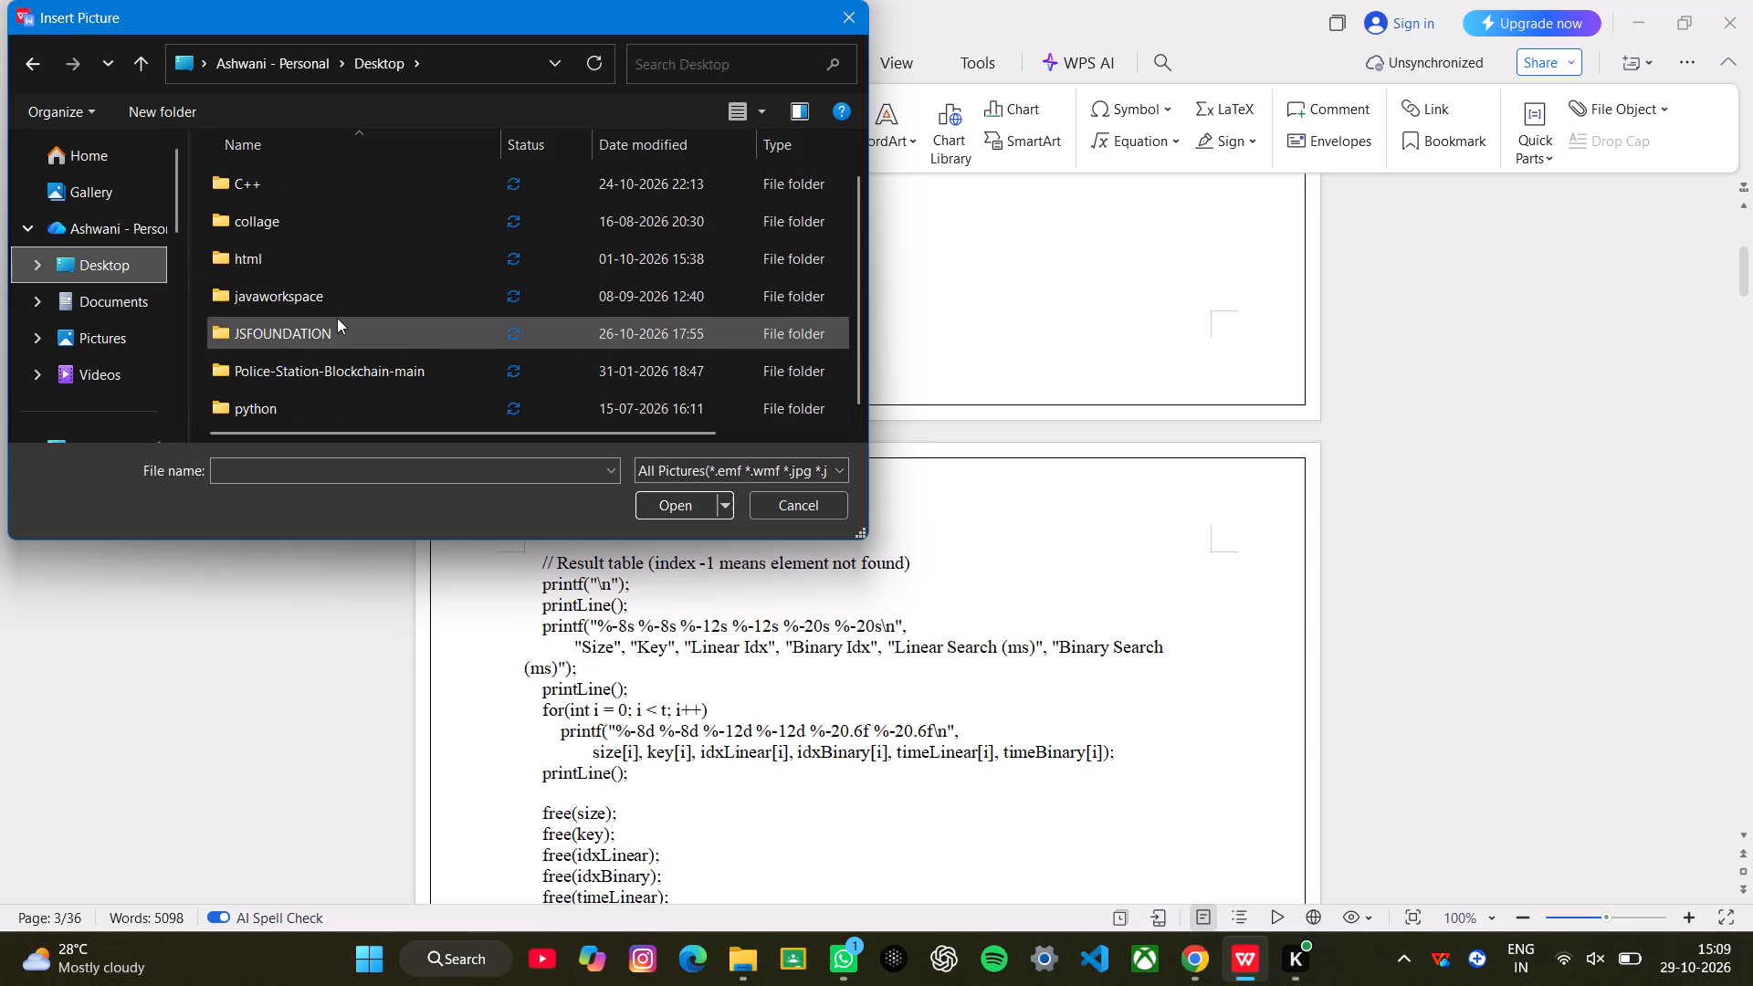
scroll(337, 318, "down", 1)
scroll(337, 318, "up", 1)
scroll(337, 318, "down", 1)
scroll(337, 318, "up", 1)
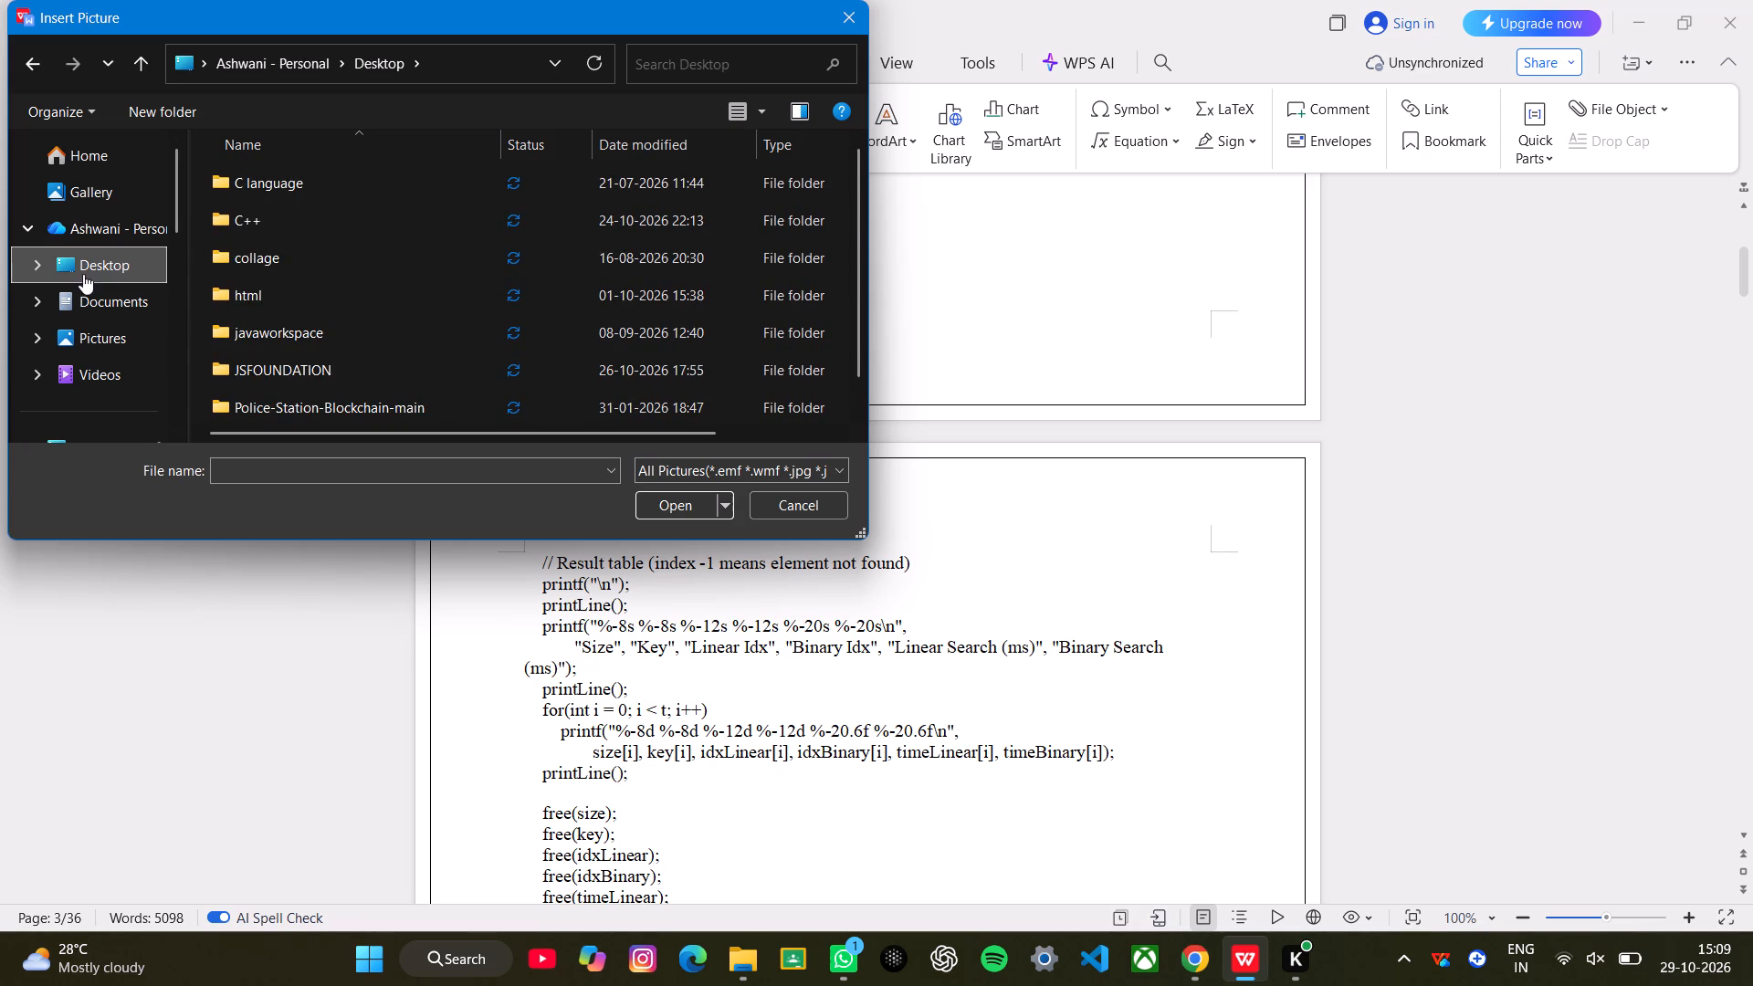
Look through the Documents, Pictures and Videos folders and the Gallery for the output screenshots.
left_click(95, 298)
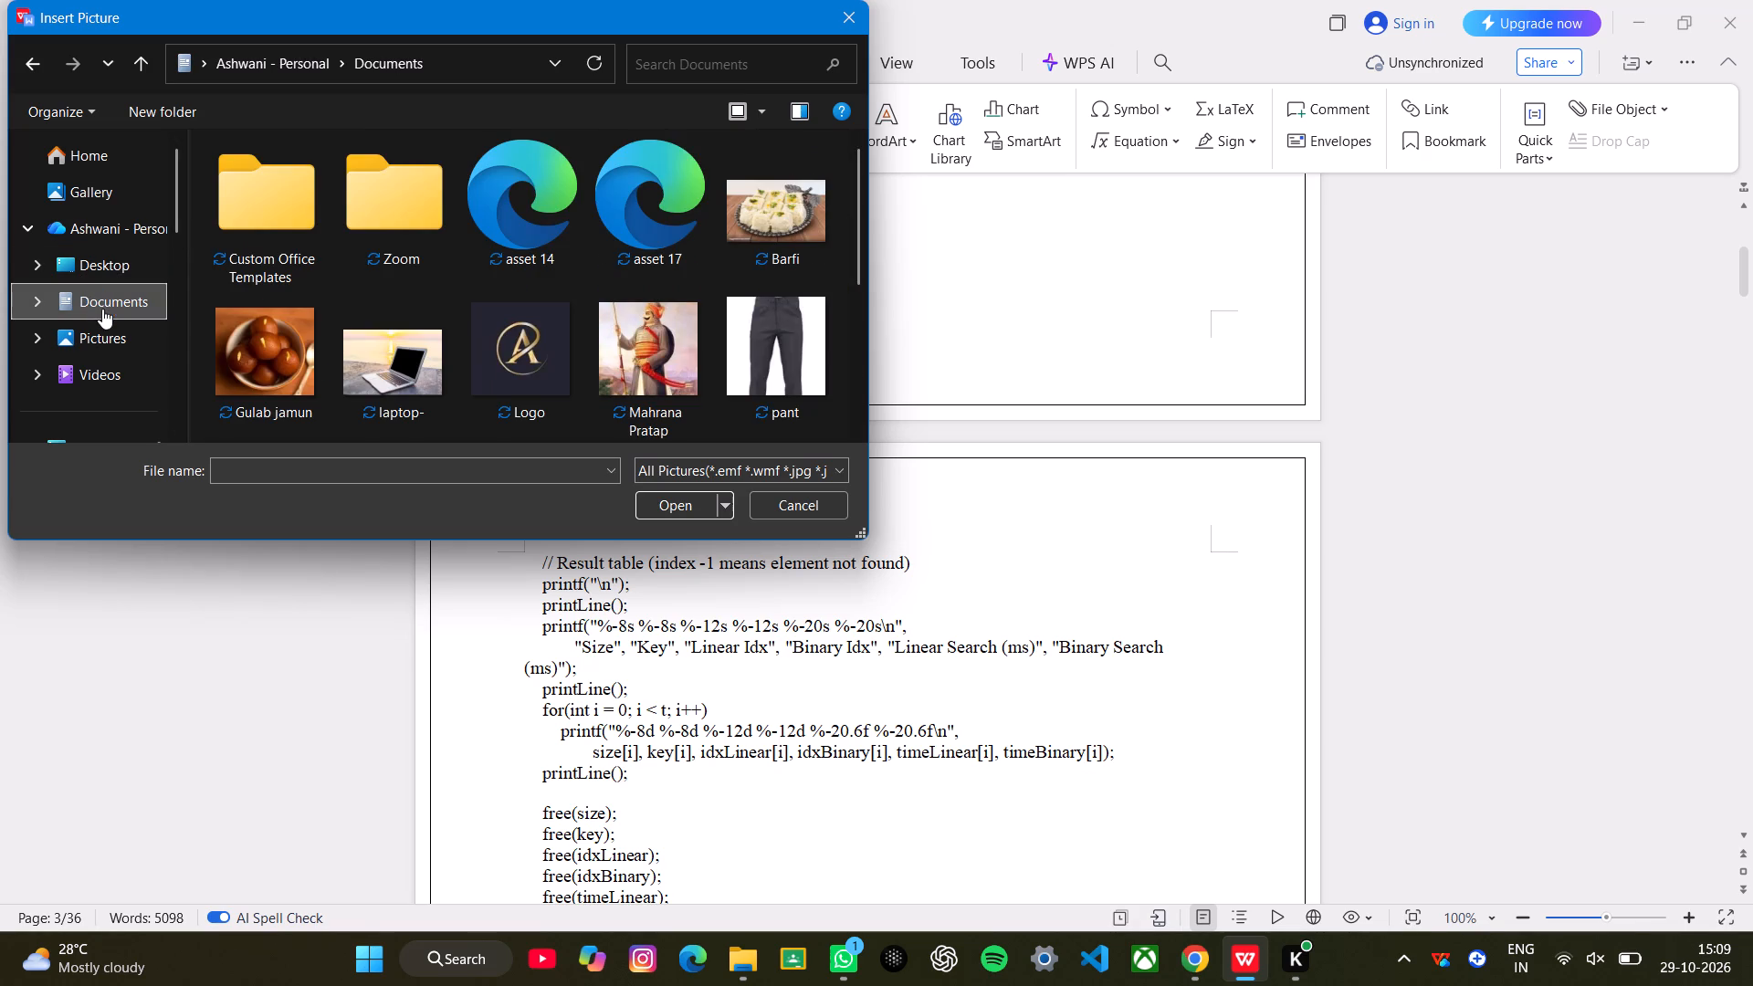
left_click(90, 329)
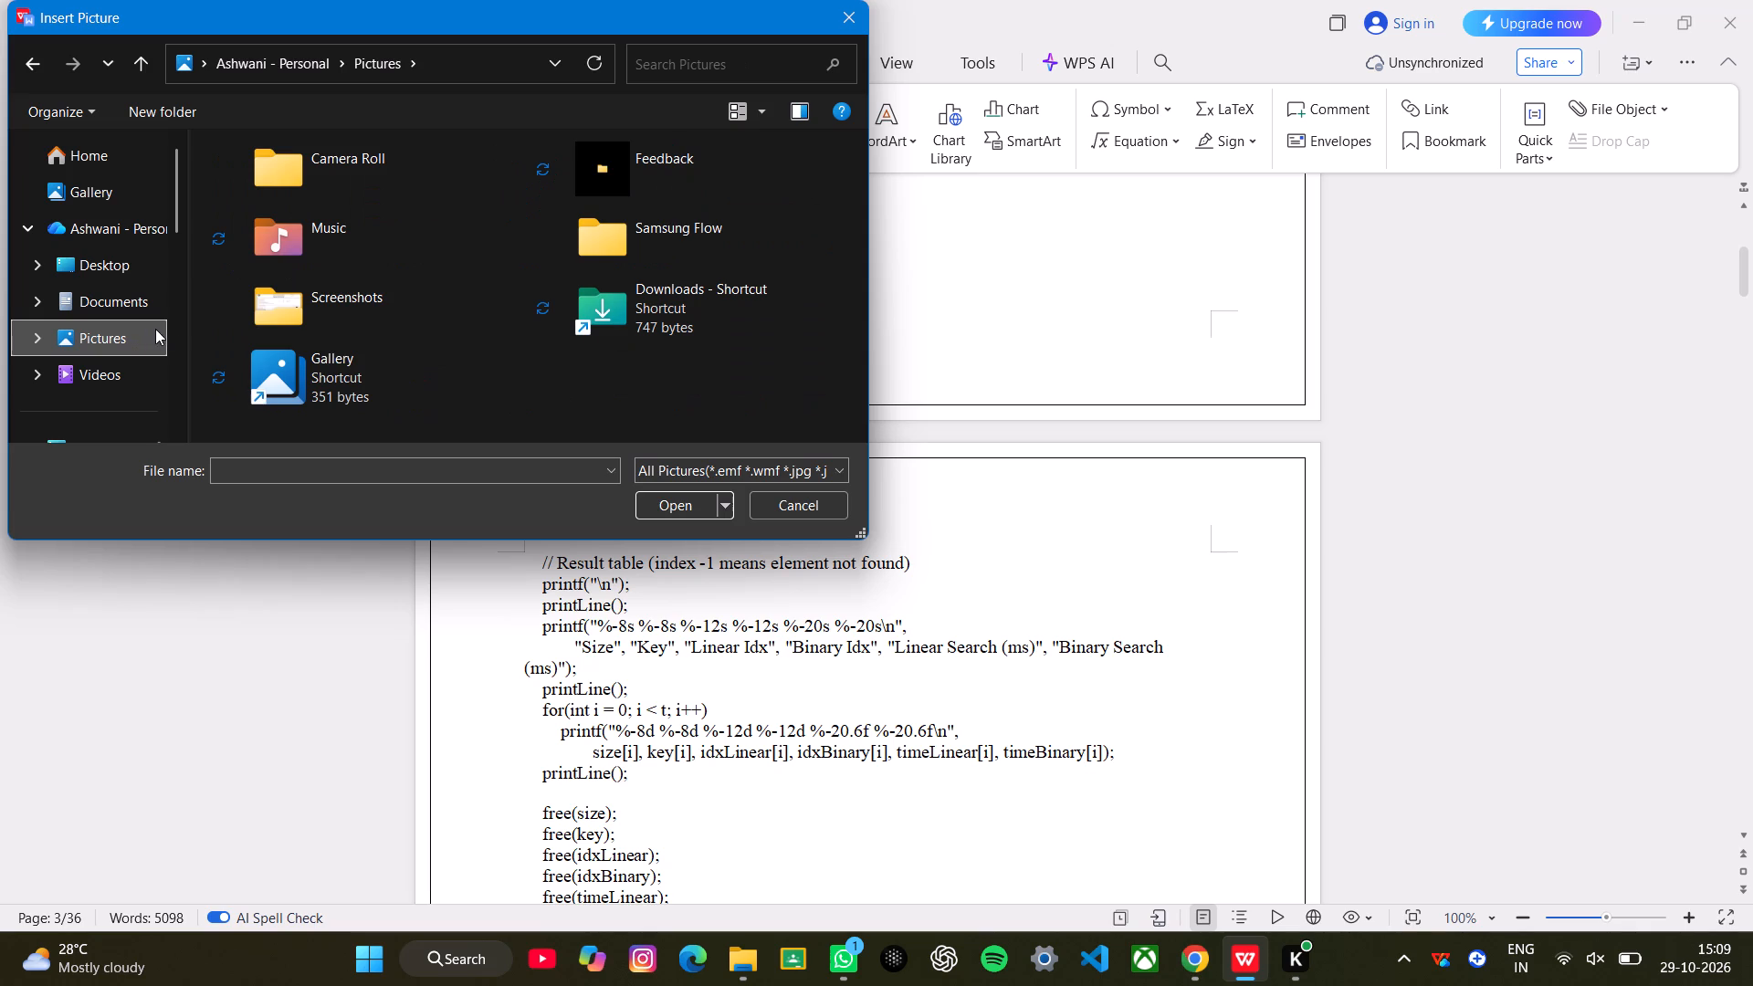
scroll(248, 333, "down", 2)
left_click(100, 378)
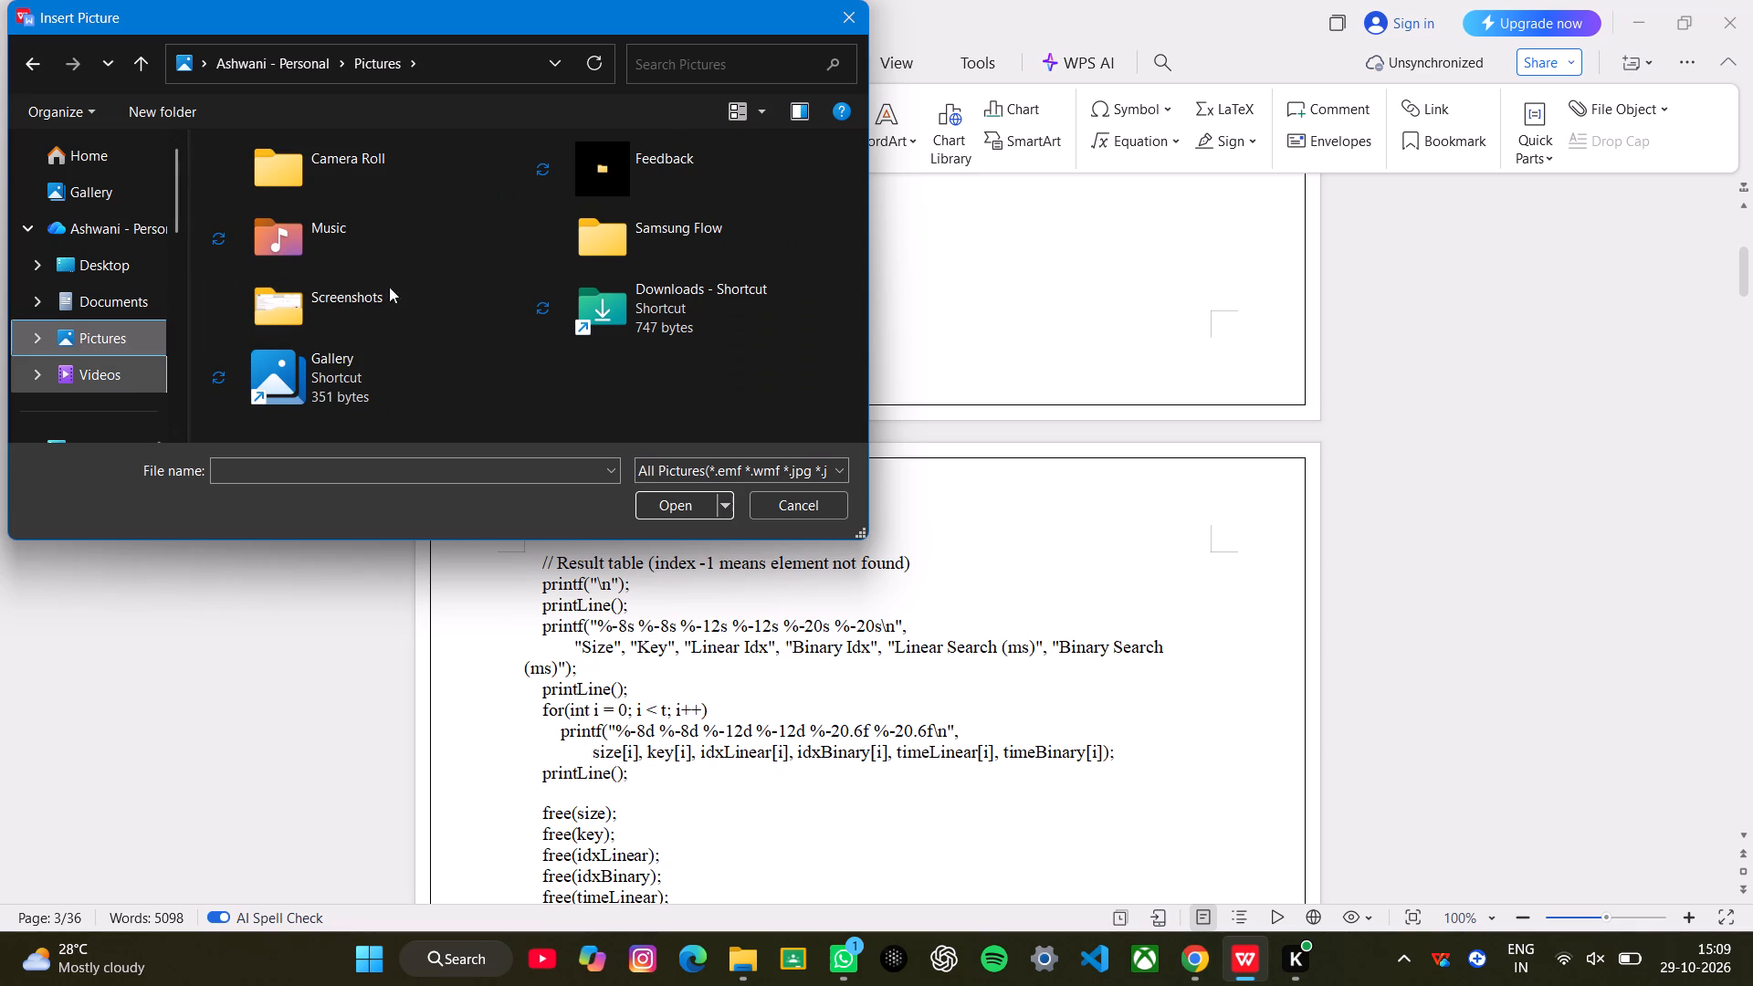
scroll(442, 299, "right", 2)
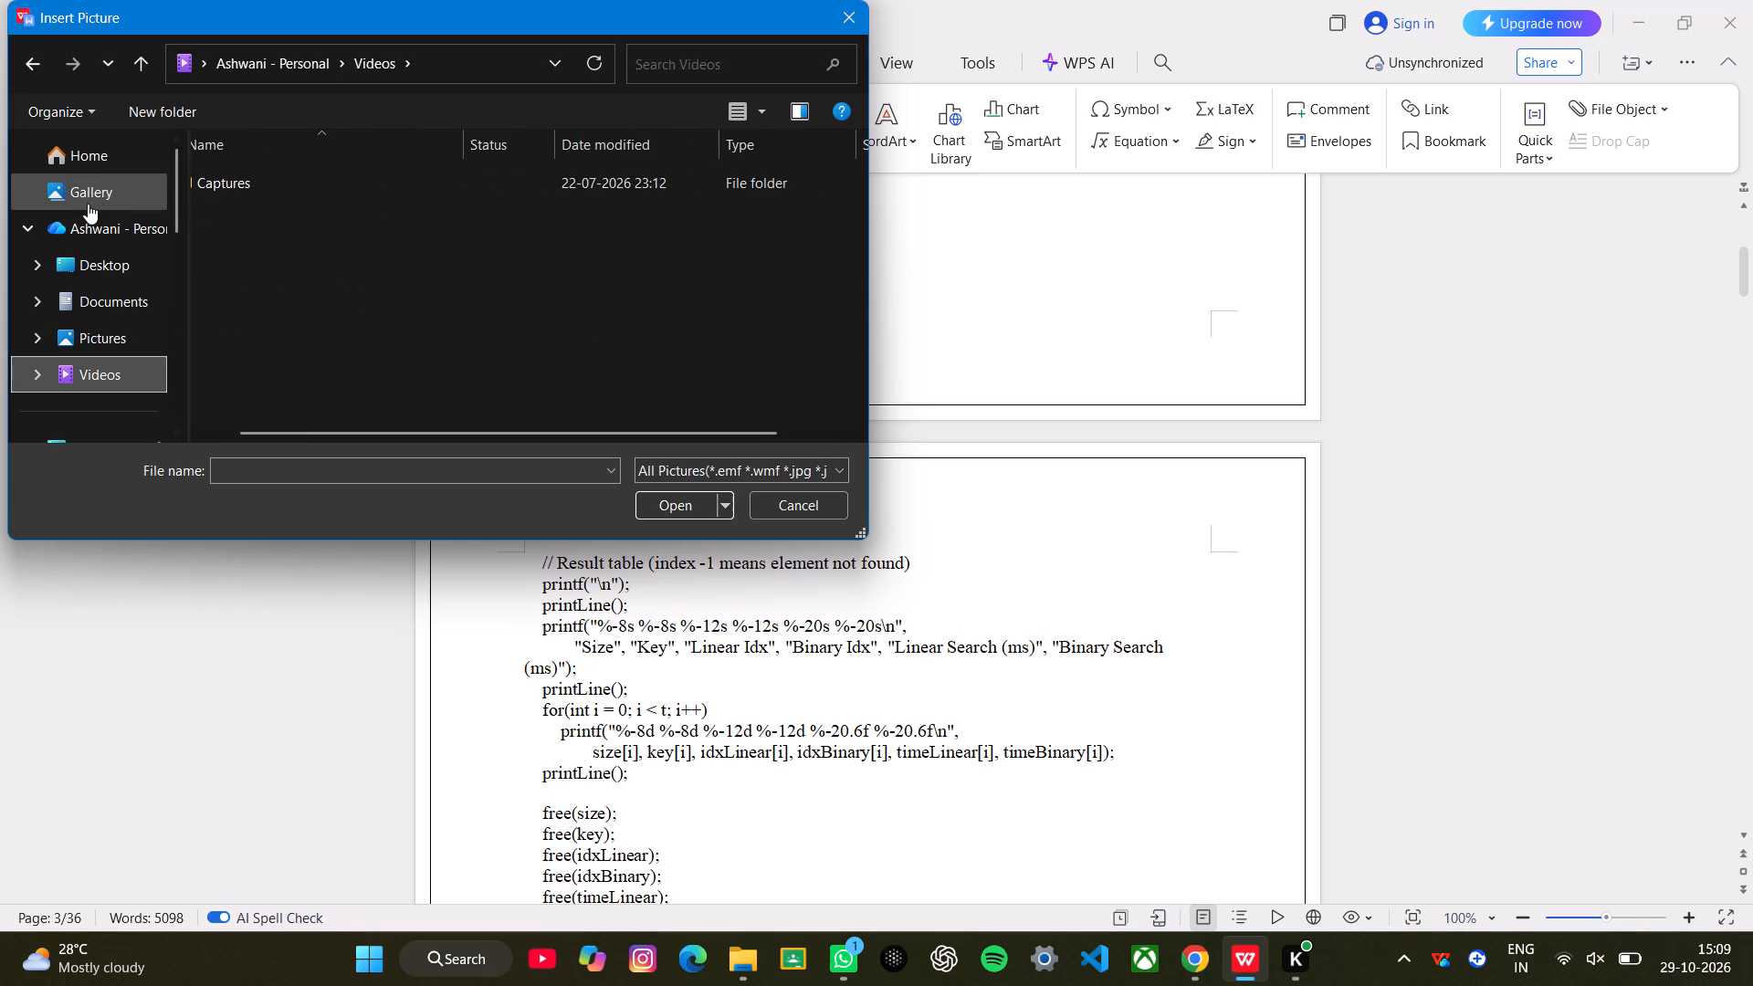
left_click(88, 200)
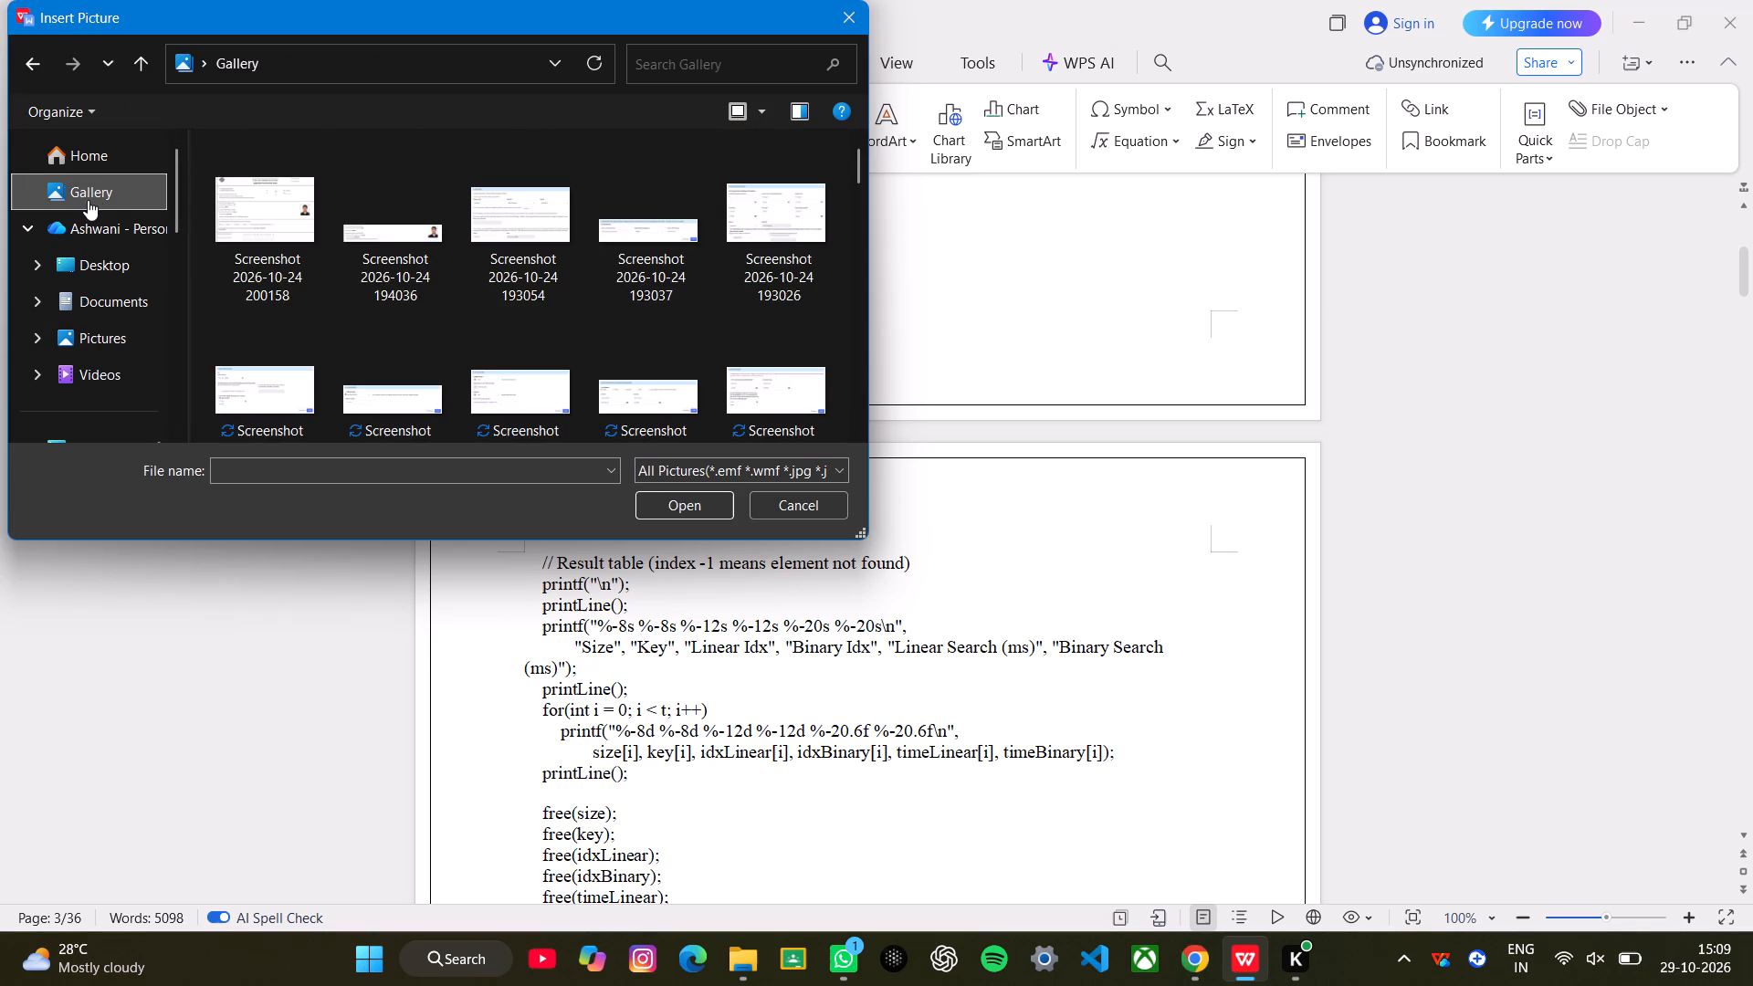
scroll(320, 290, "down", 5)
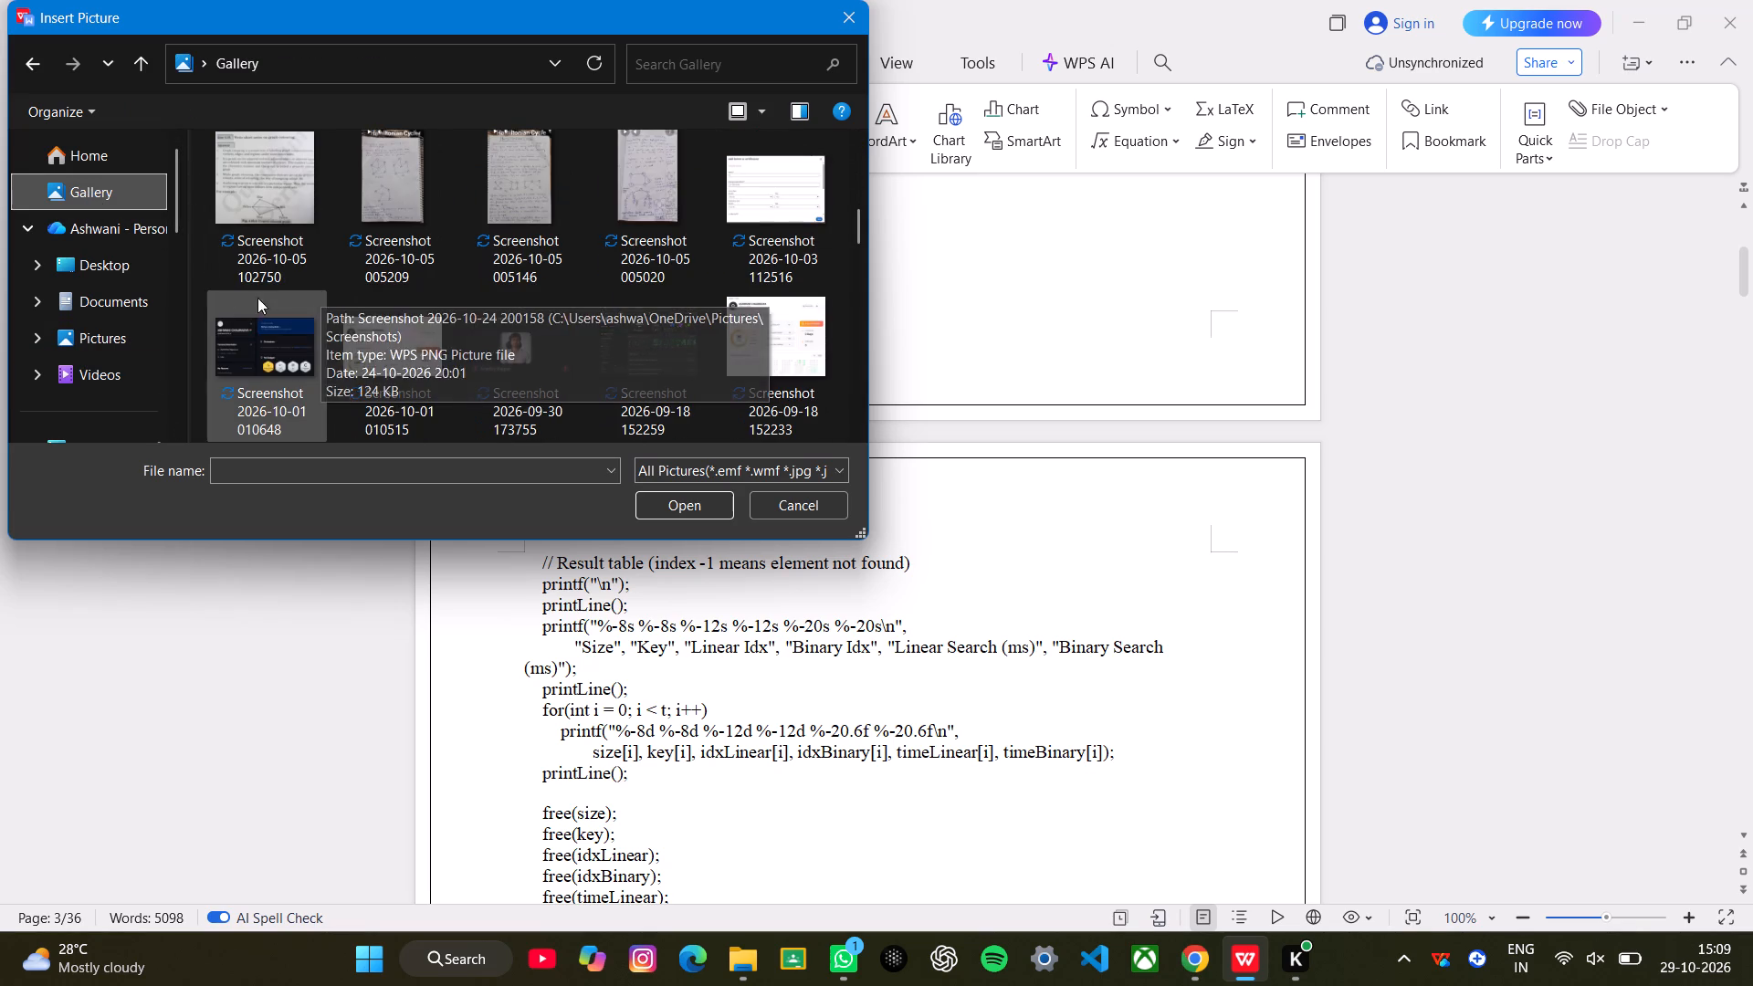
Recheck the personal OneDrive folder's Desktop, Documents, Pictures and Videos folders for the output screenshots.
left_click(91, 219)
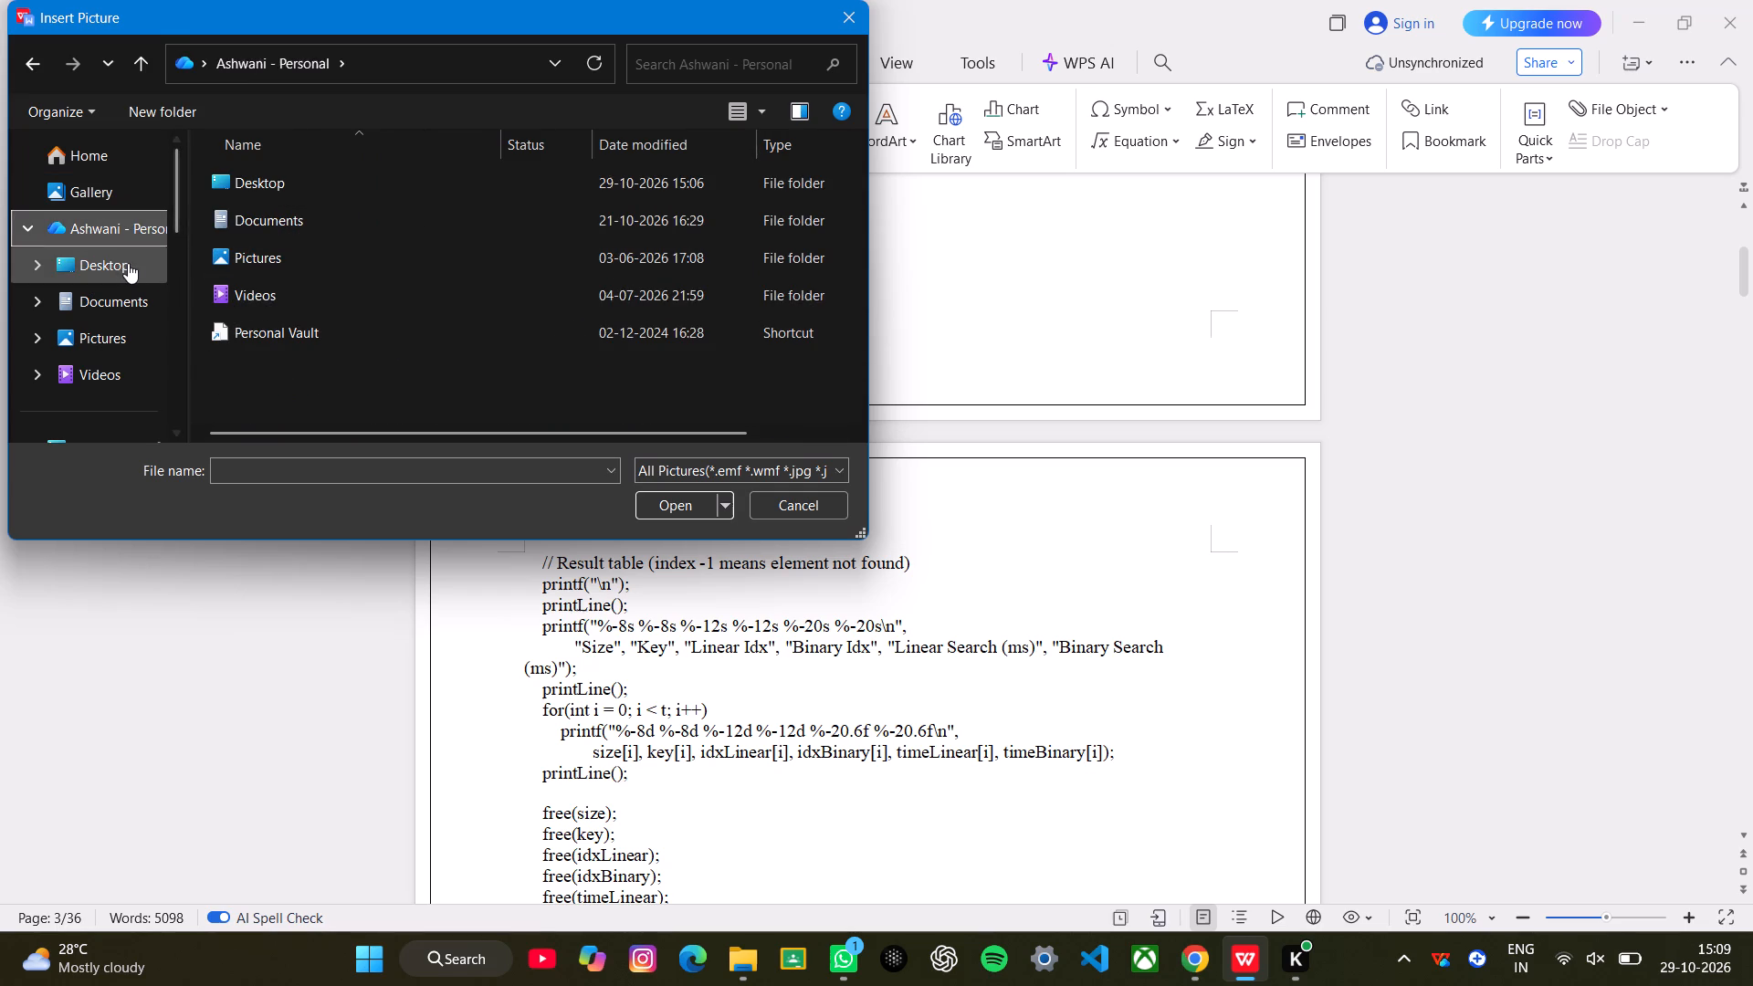
left_click(123, 263)
scroll(352, 300, "down", 3)
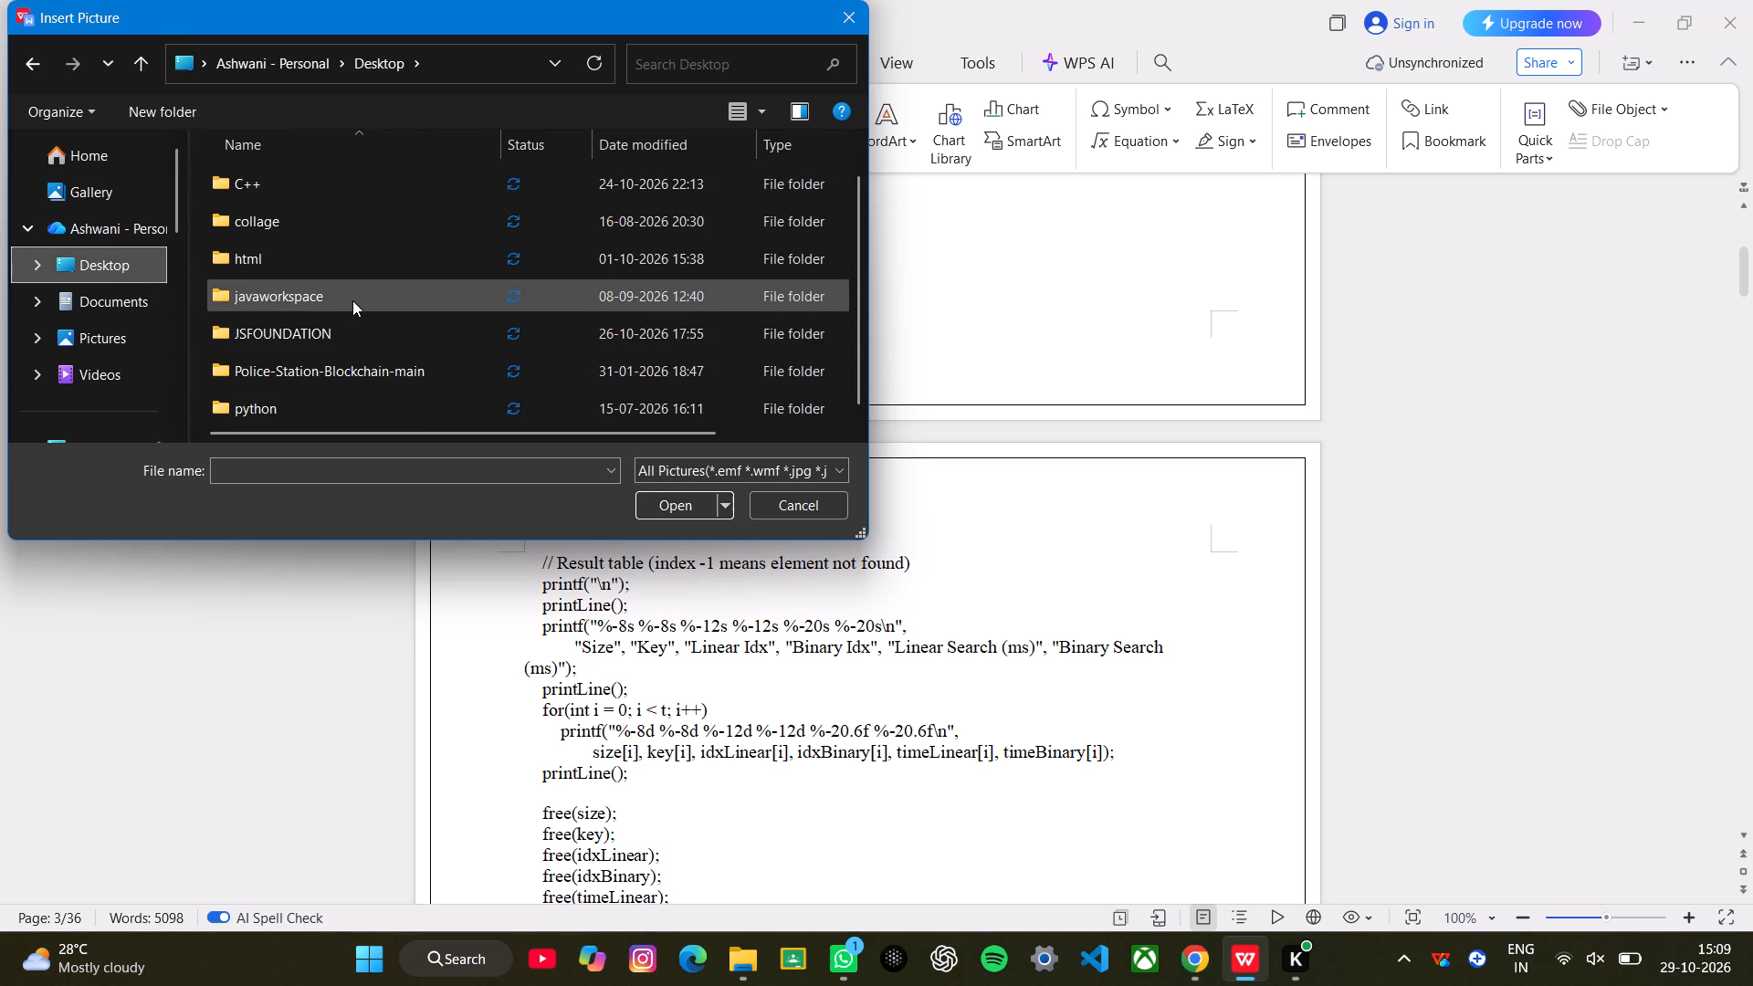
scroll(352, 300, "right", 1)
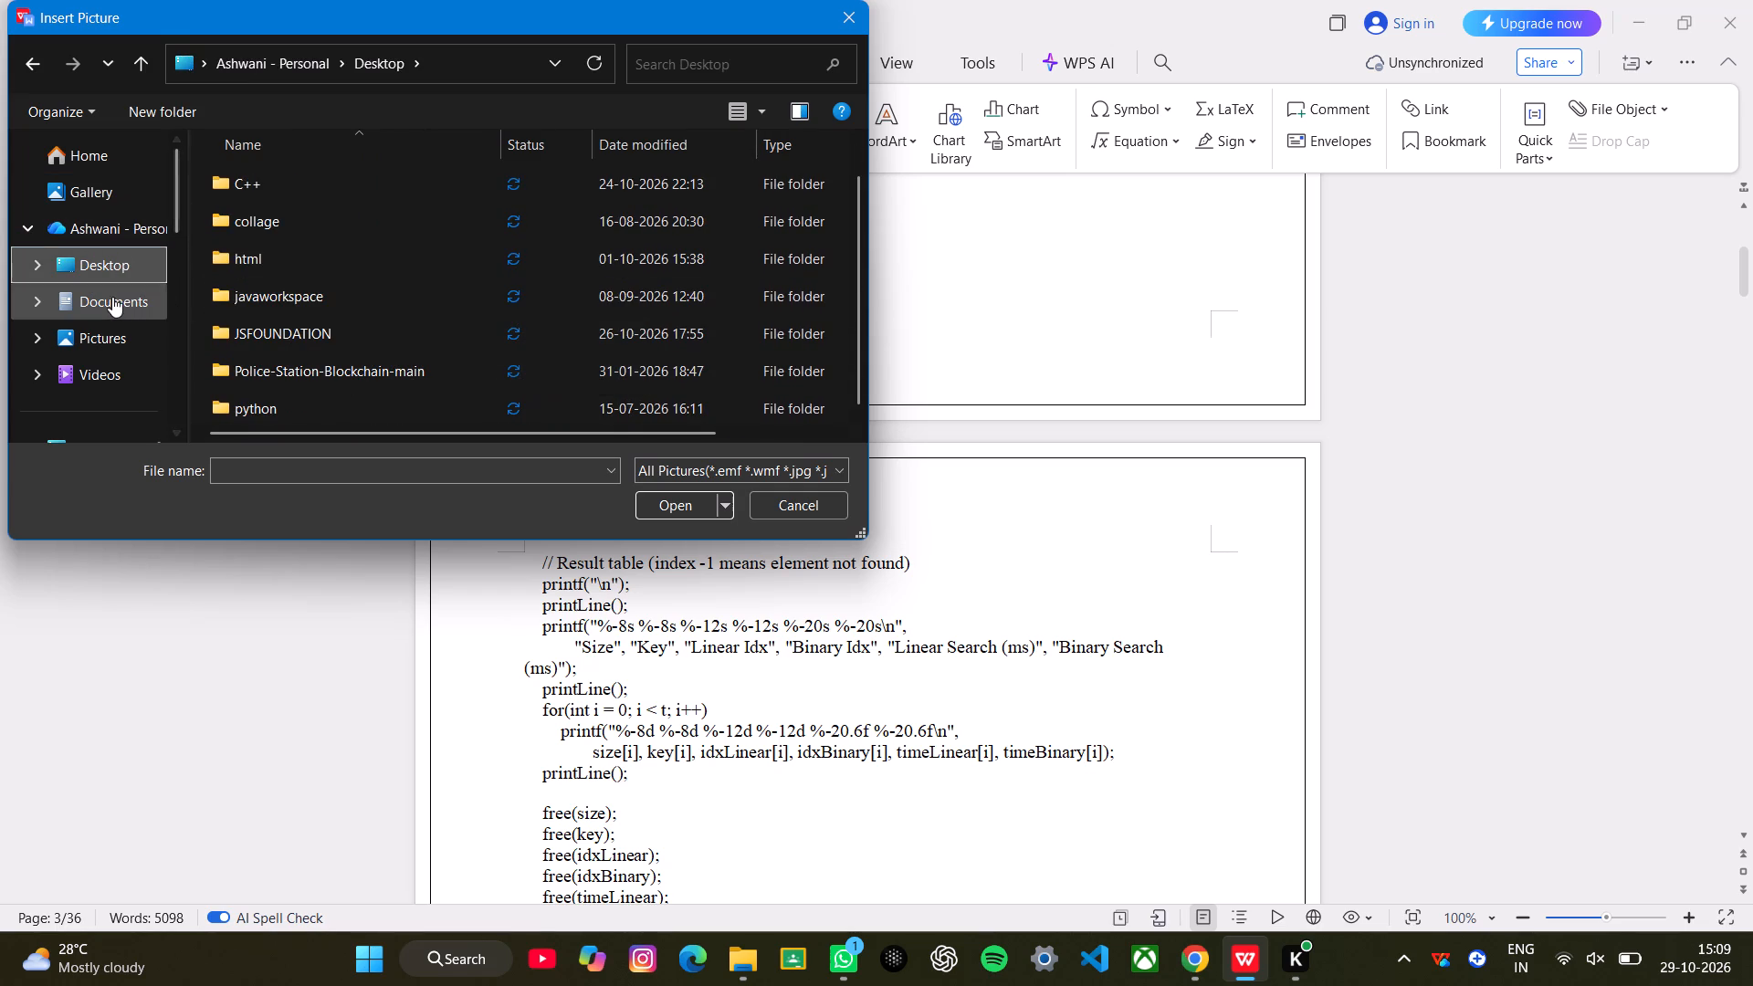
left_click(112, 297)
scroll(299, 326, "down", 4)
scroll(299, 326, "up", 9)
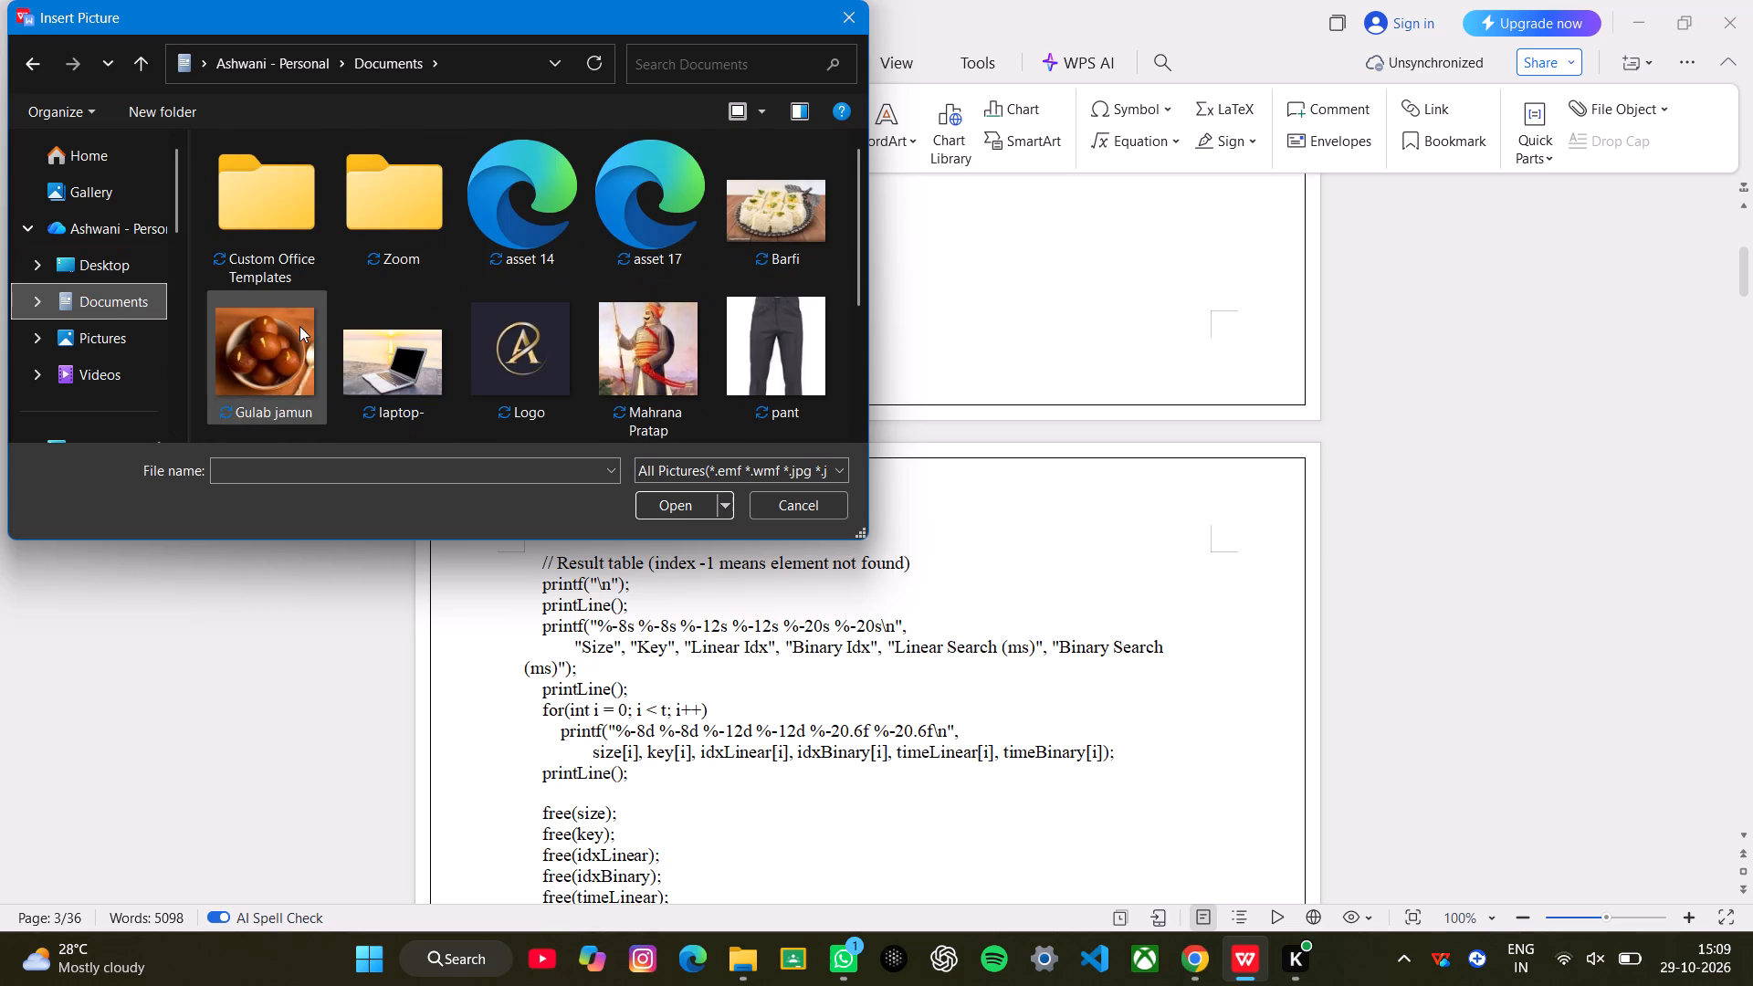
scroll(299, 326, "up", 12)
left_click(100, 330)
scroll(303, 325, "down", 5)
scroll(303, 325, "up", 2)
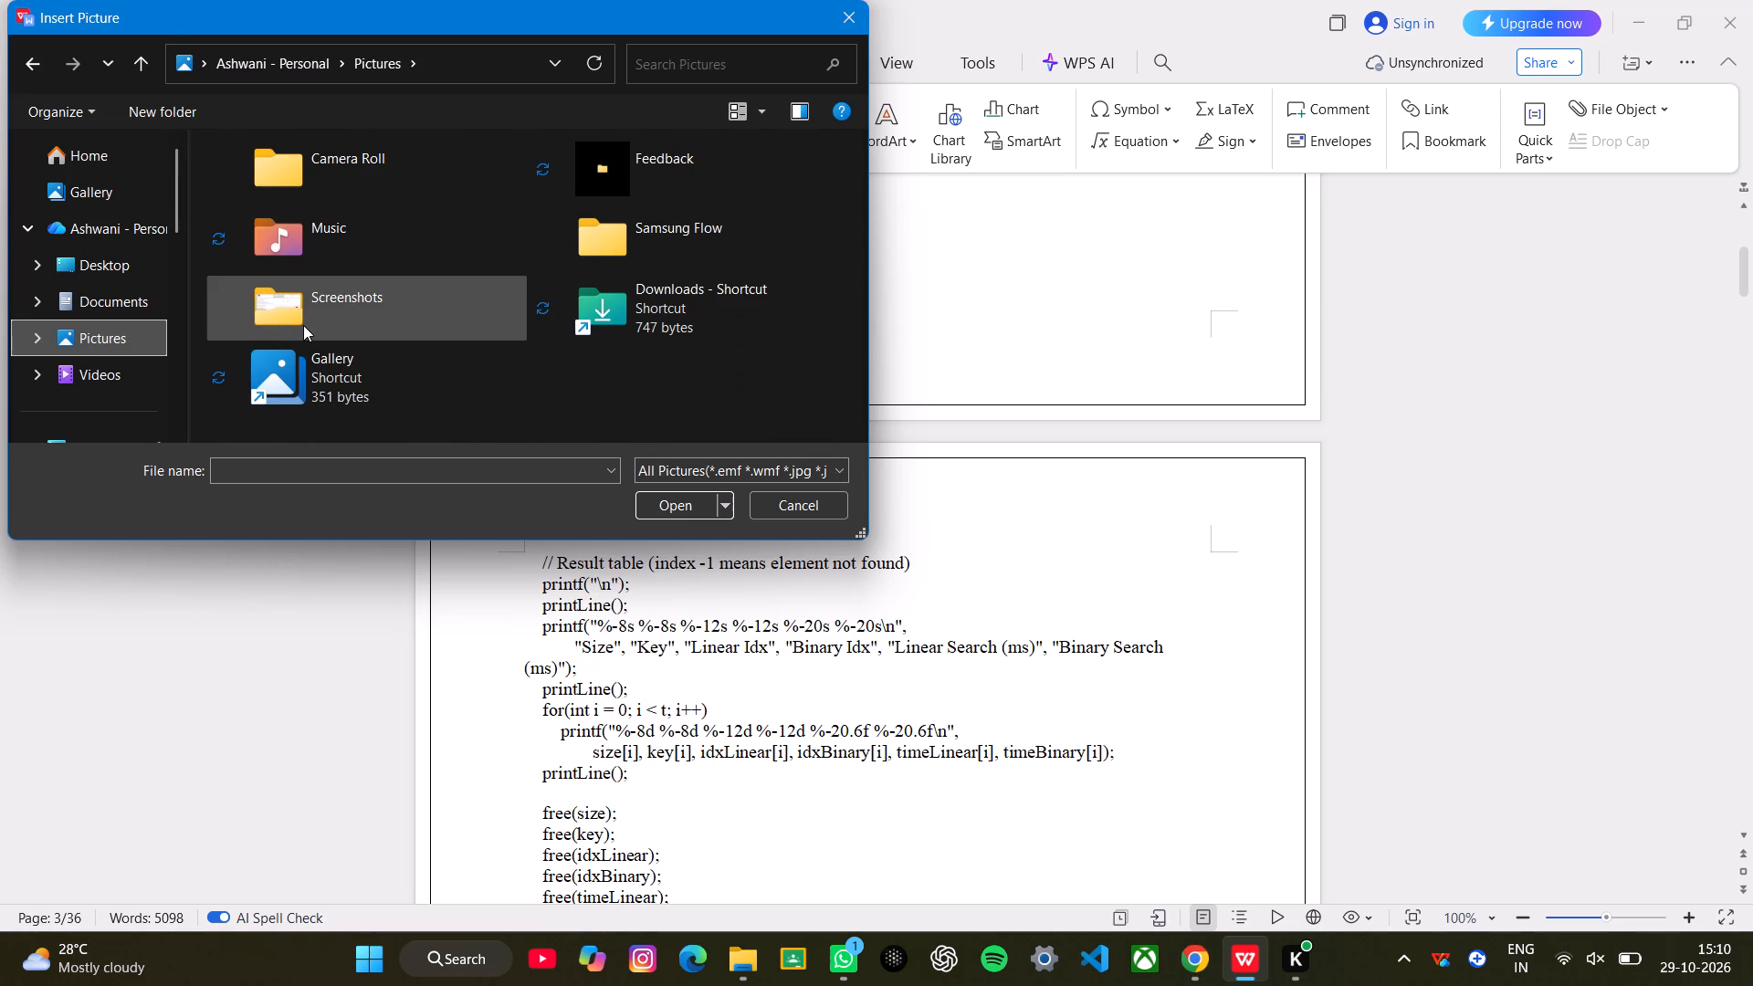
scroll(303, 325, "up", 5)
left_click(104, 370)
scroll(318, 309, "right", 1)
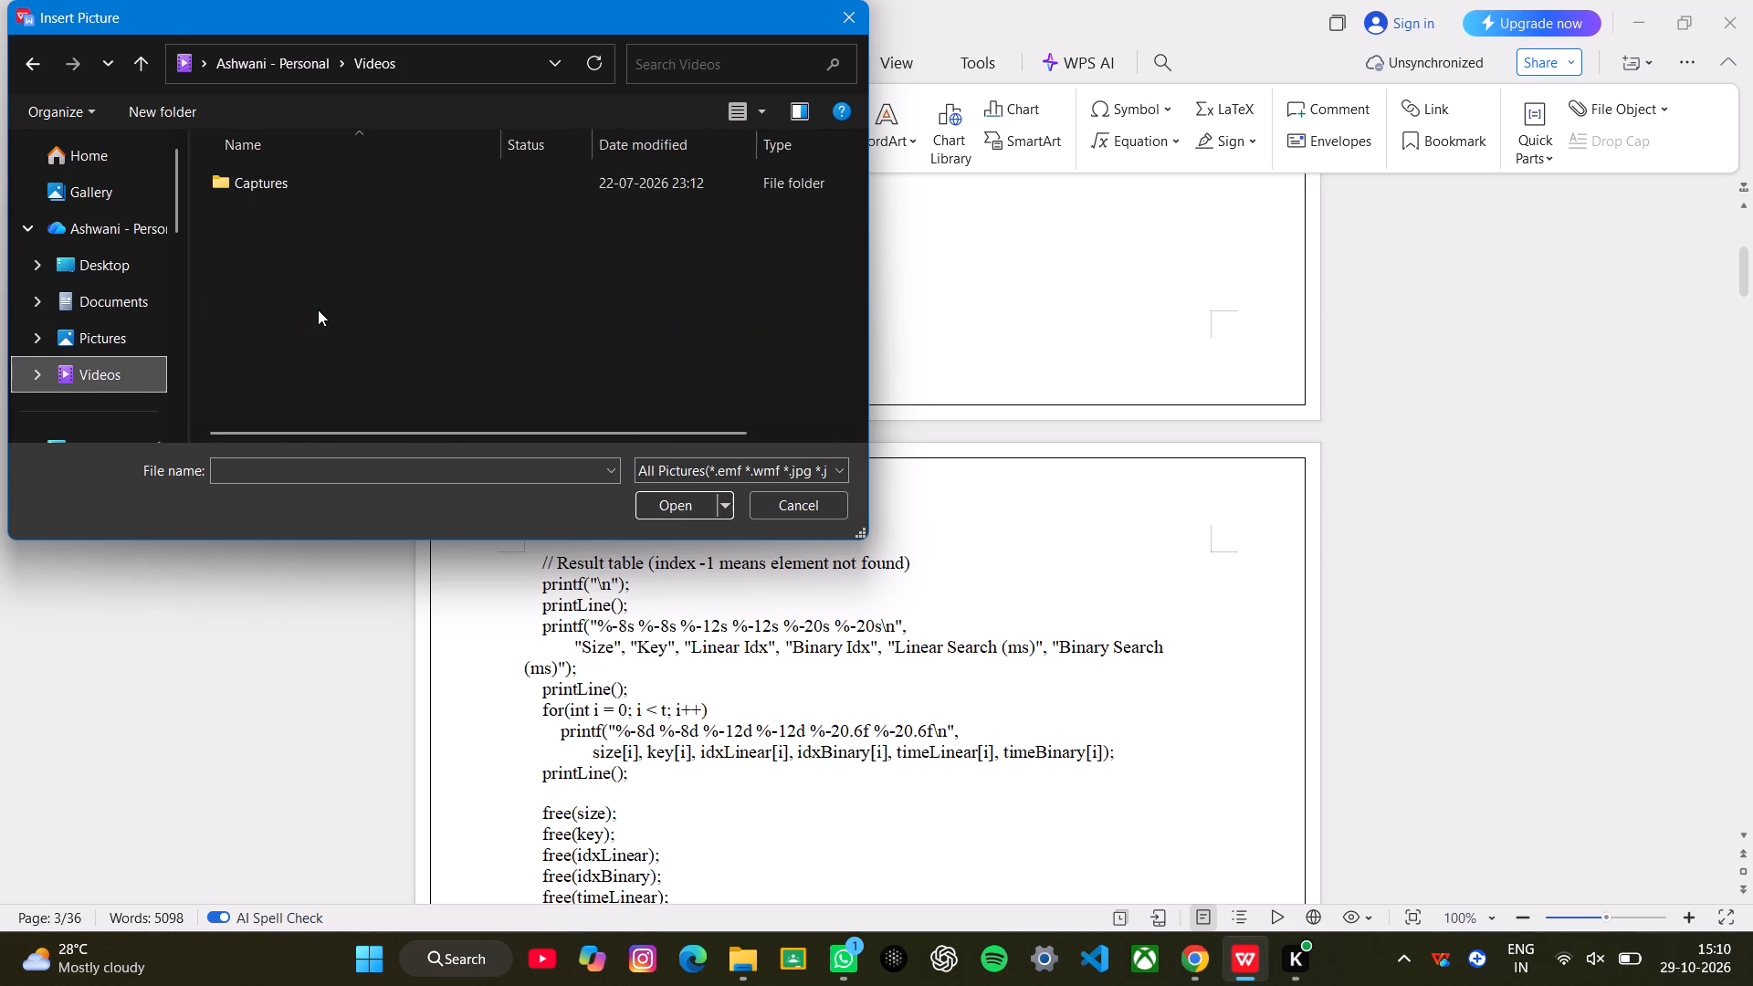
Check the tiktactoe folder and the B folder in the picture file picker for the output screenshots.
scroll(318, 309, "right", 1)
scroll(318, 309, "down", 1)
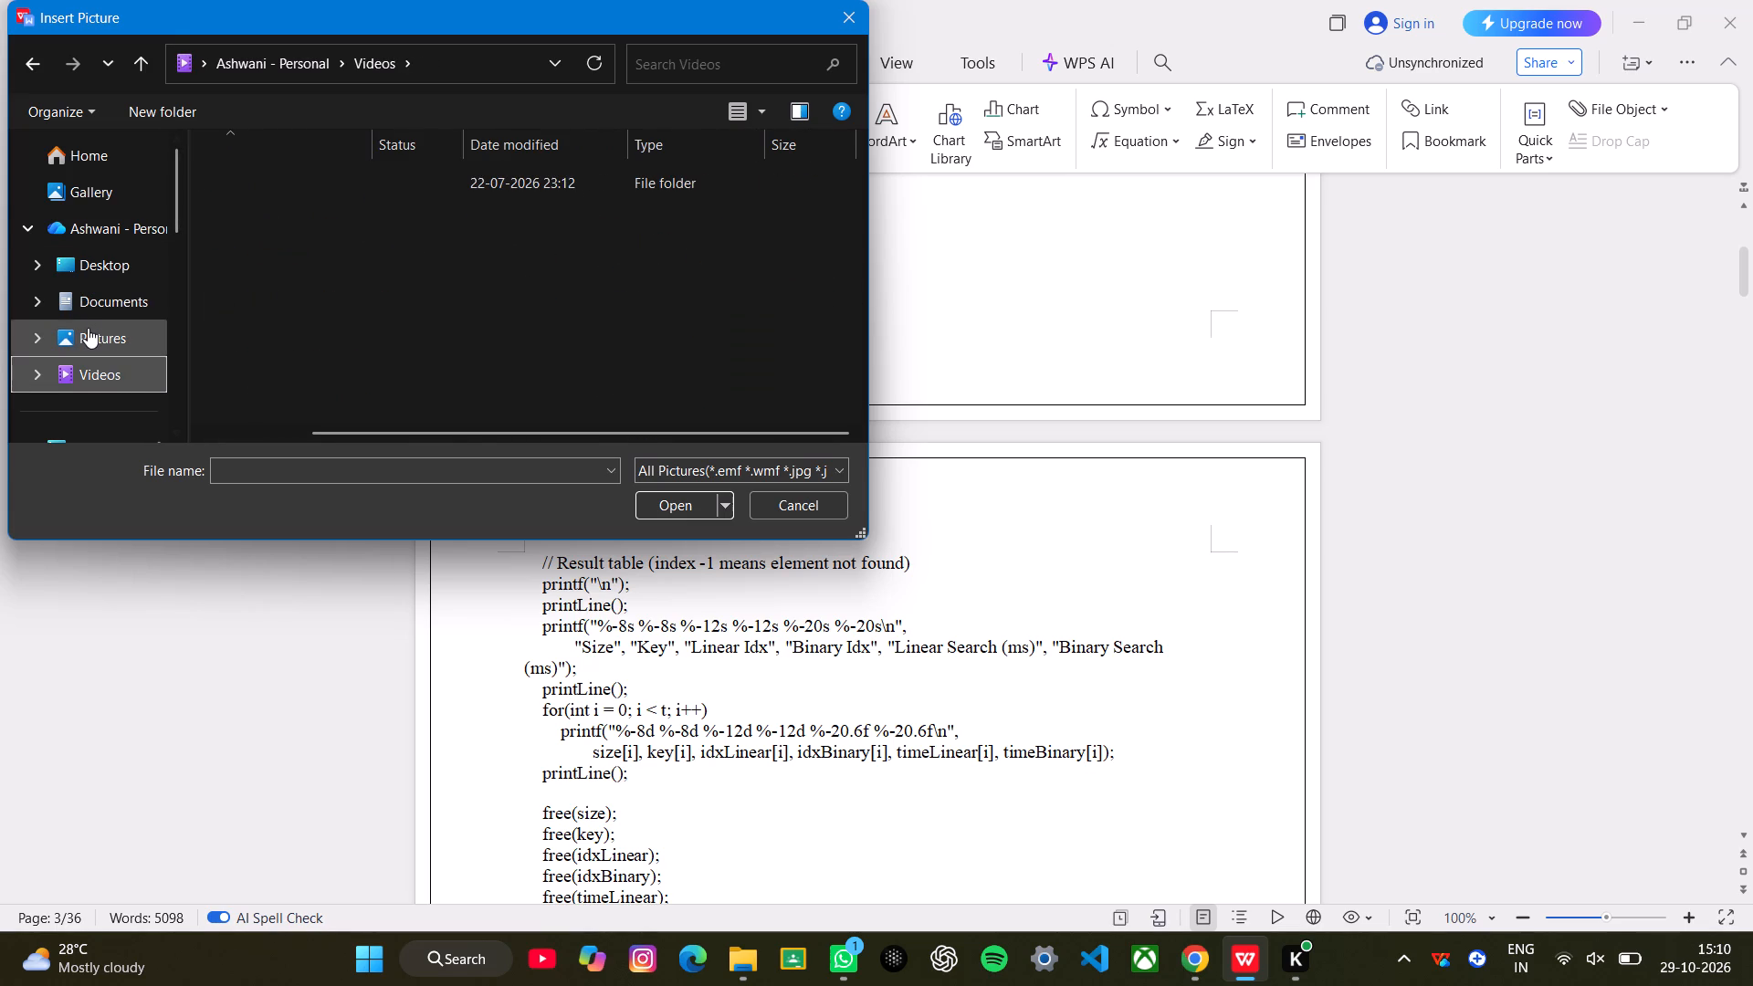
scroll(88, 328, "down", 4)
left_click(80, 215)
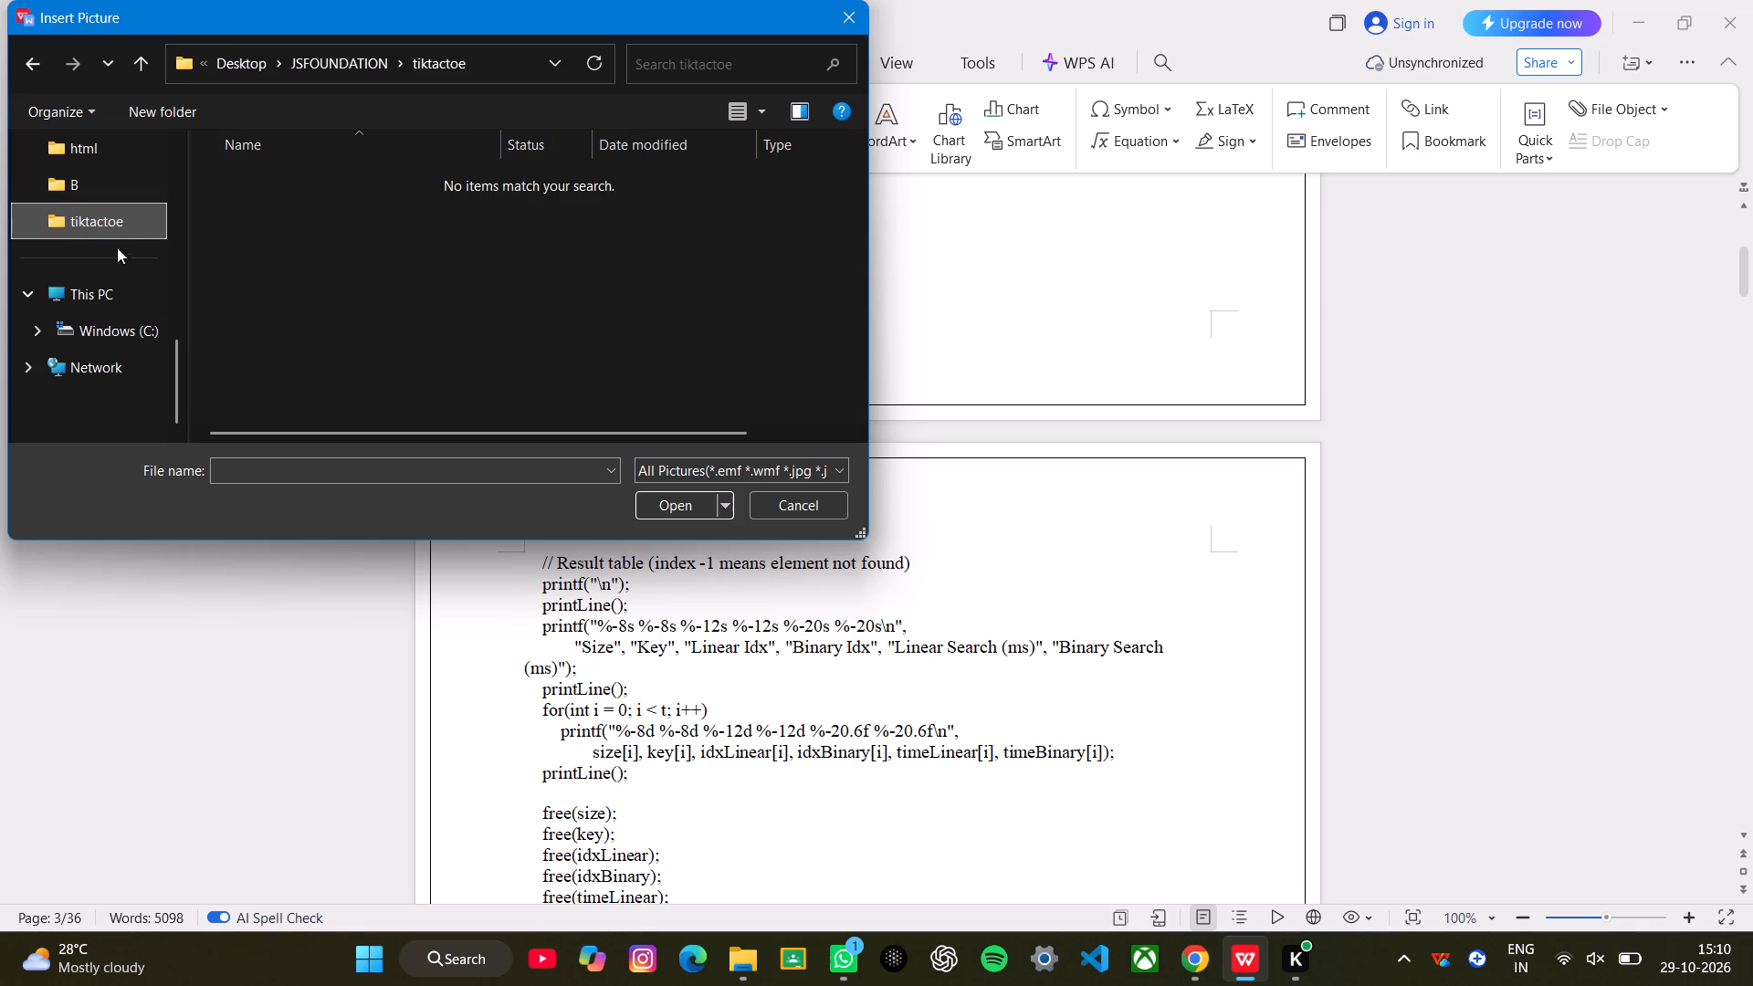
scroll(450, 359, "up", 5)
scroll(450, 359, "right", 1)
left_click(92, 188)
scroll(92, 188, "up", 1)
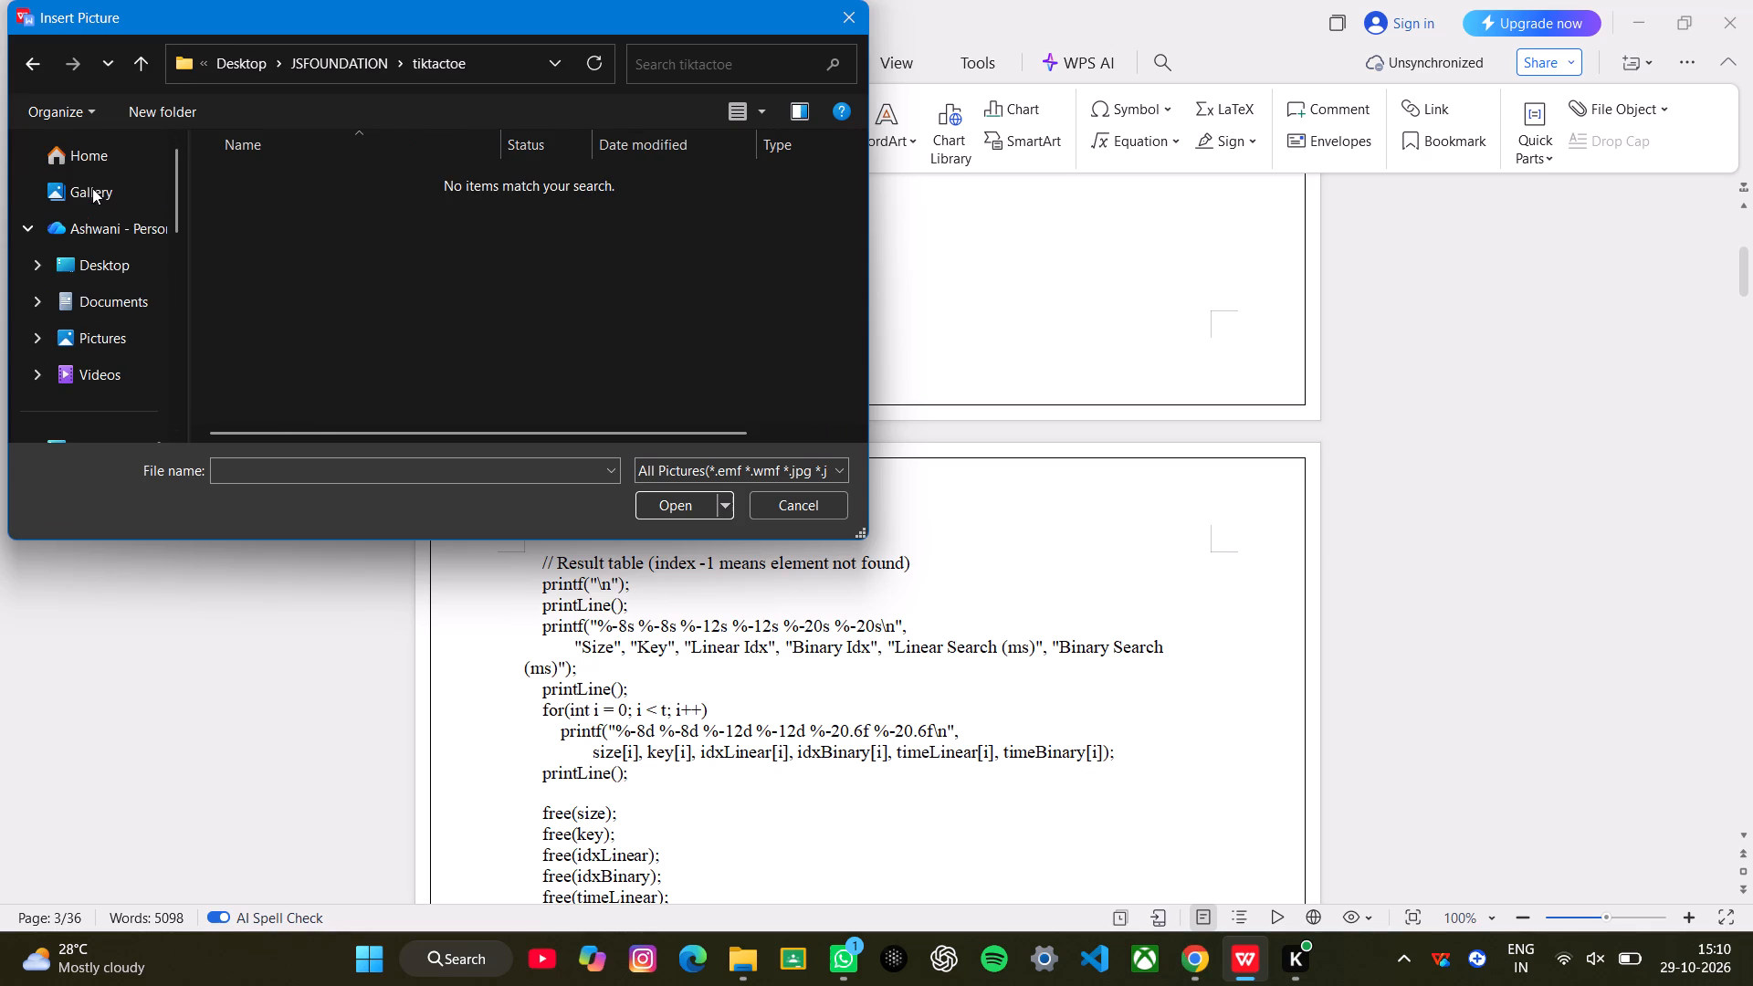
scroll(92, 188, "up", 4)
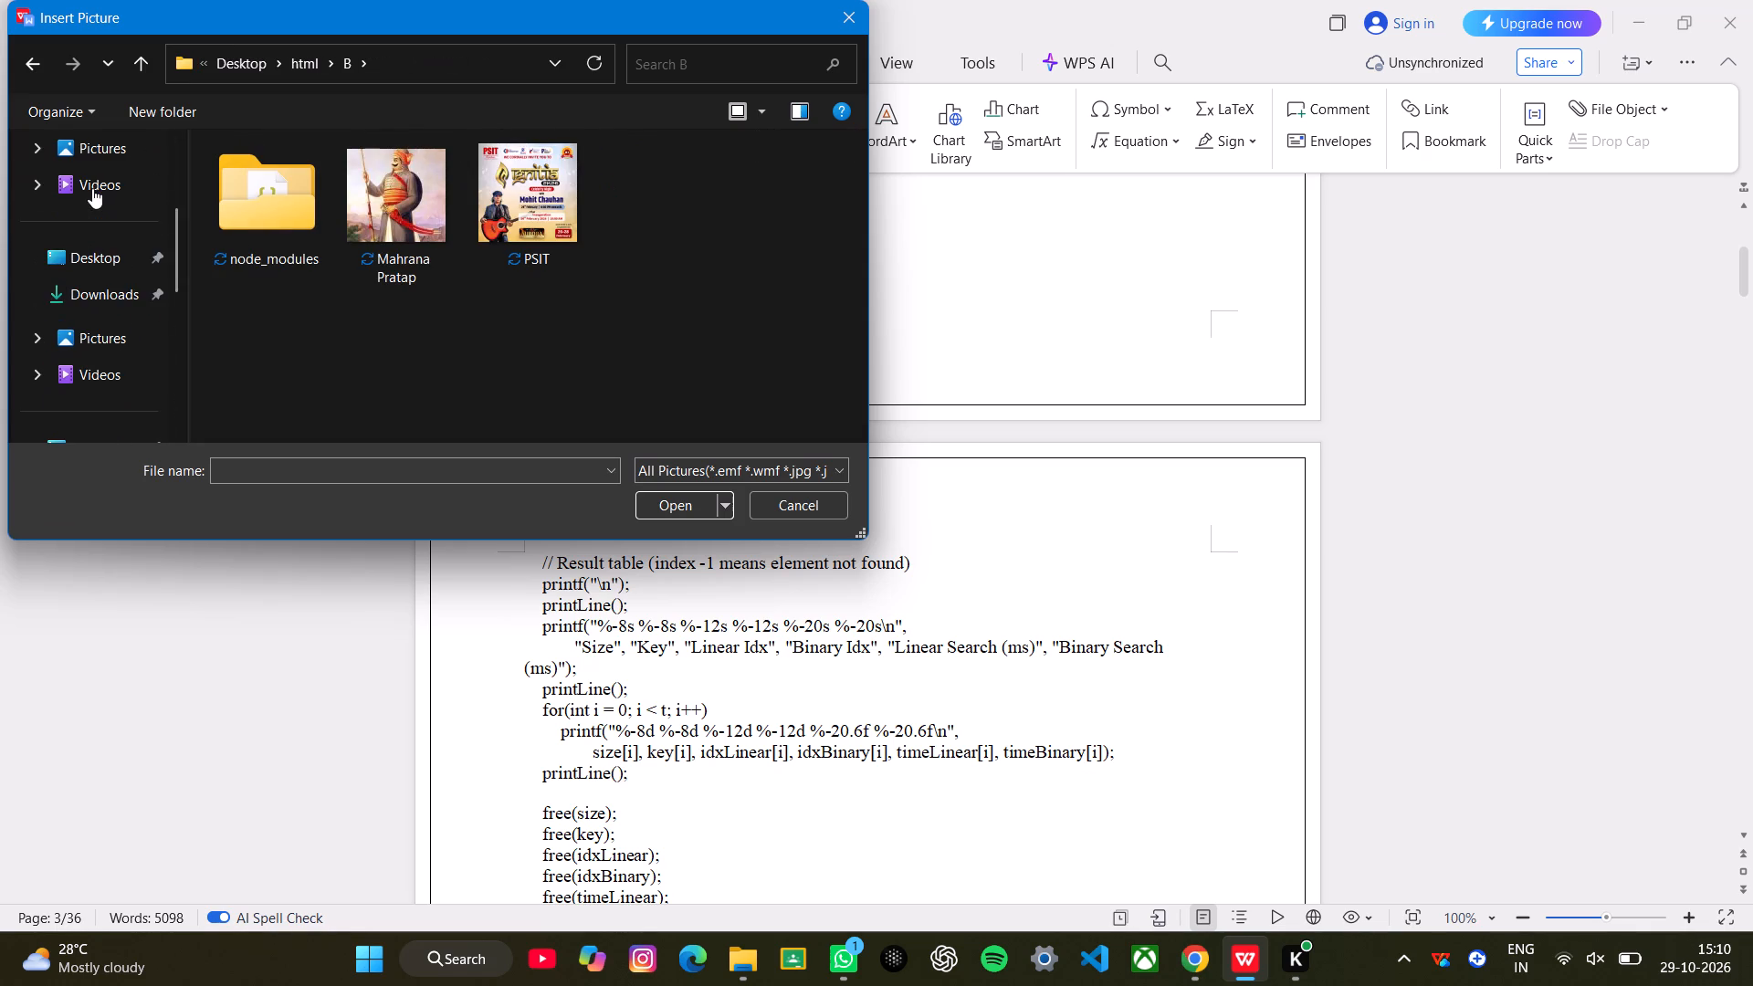
Recheck the personal OneDrive folder's Desktop, Documents, Pictures and Videos folders for the output screenshots.
left_click(96, 227)
left_click(105, 259)
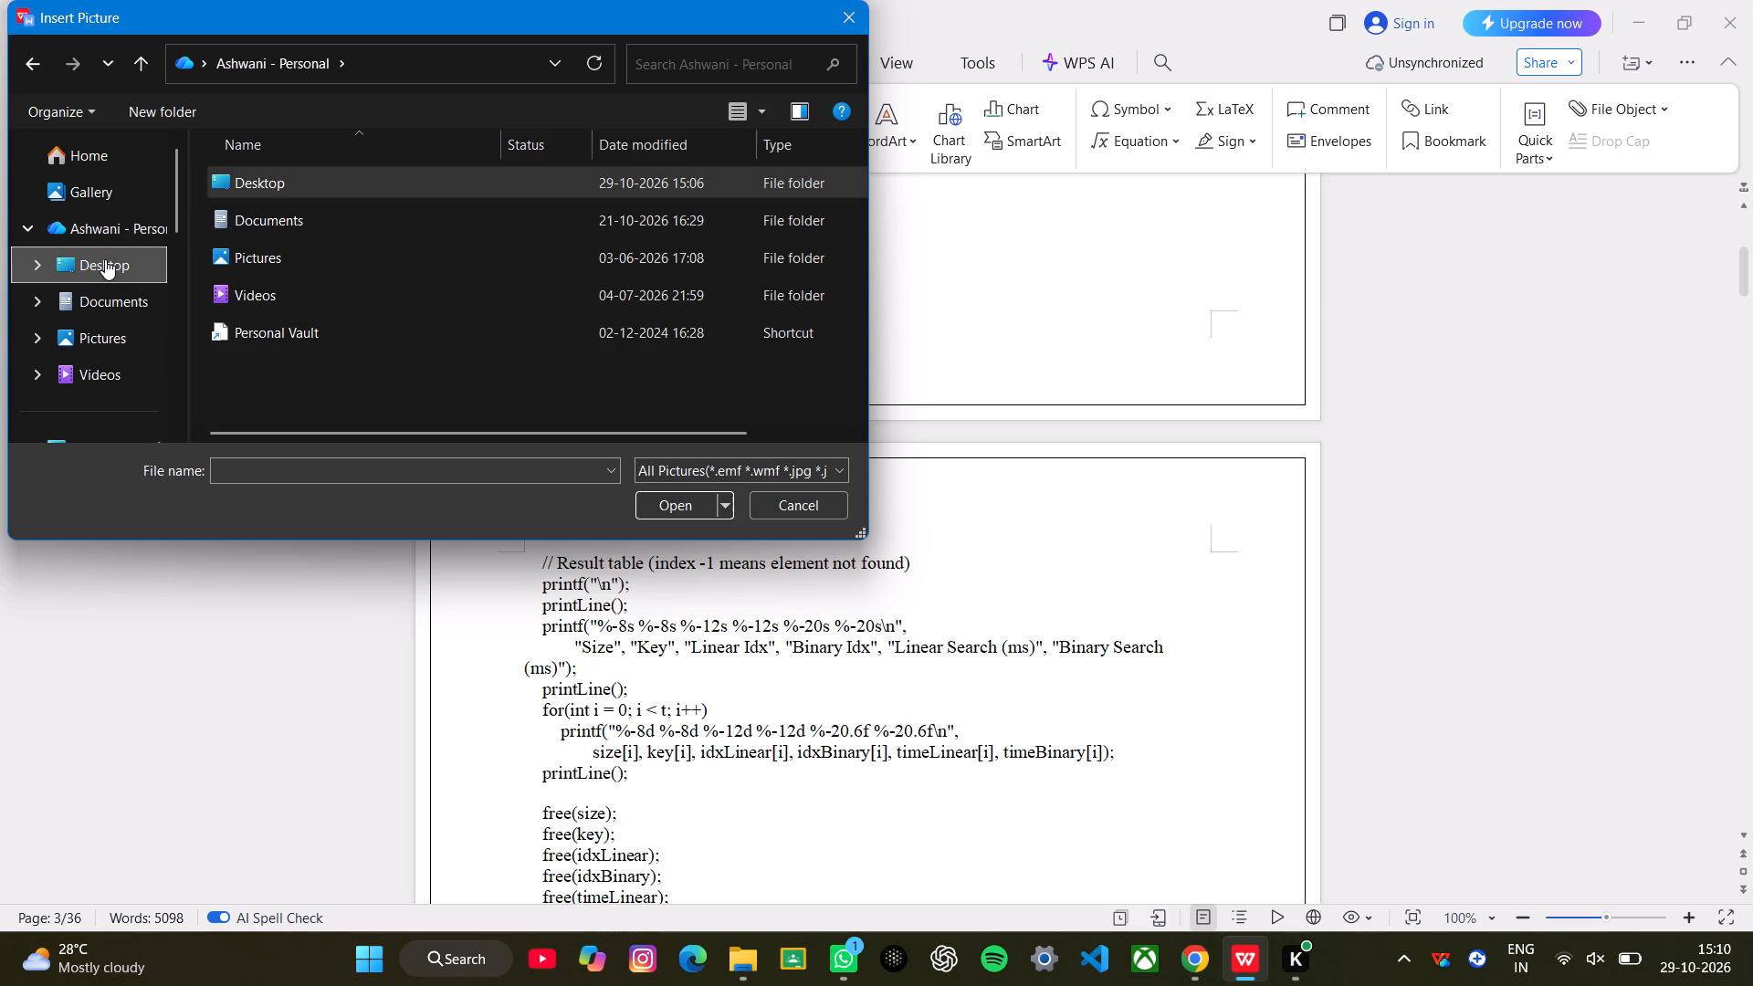
scroll(267, 293, "down", 6)
scroll(267, 293, "up", 2)
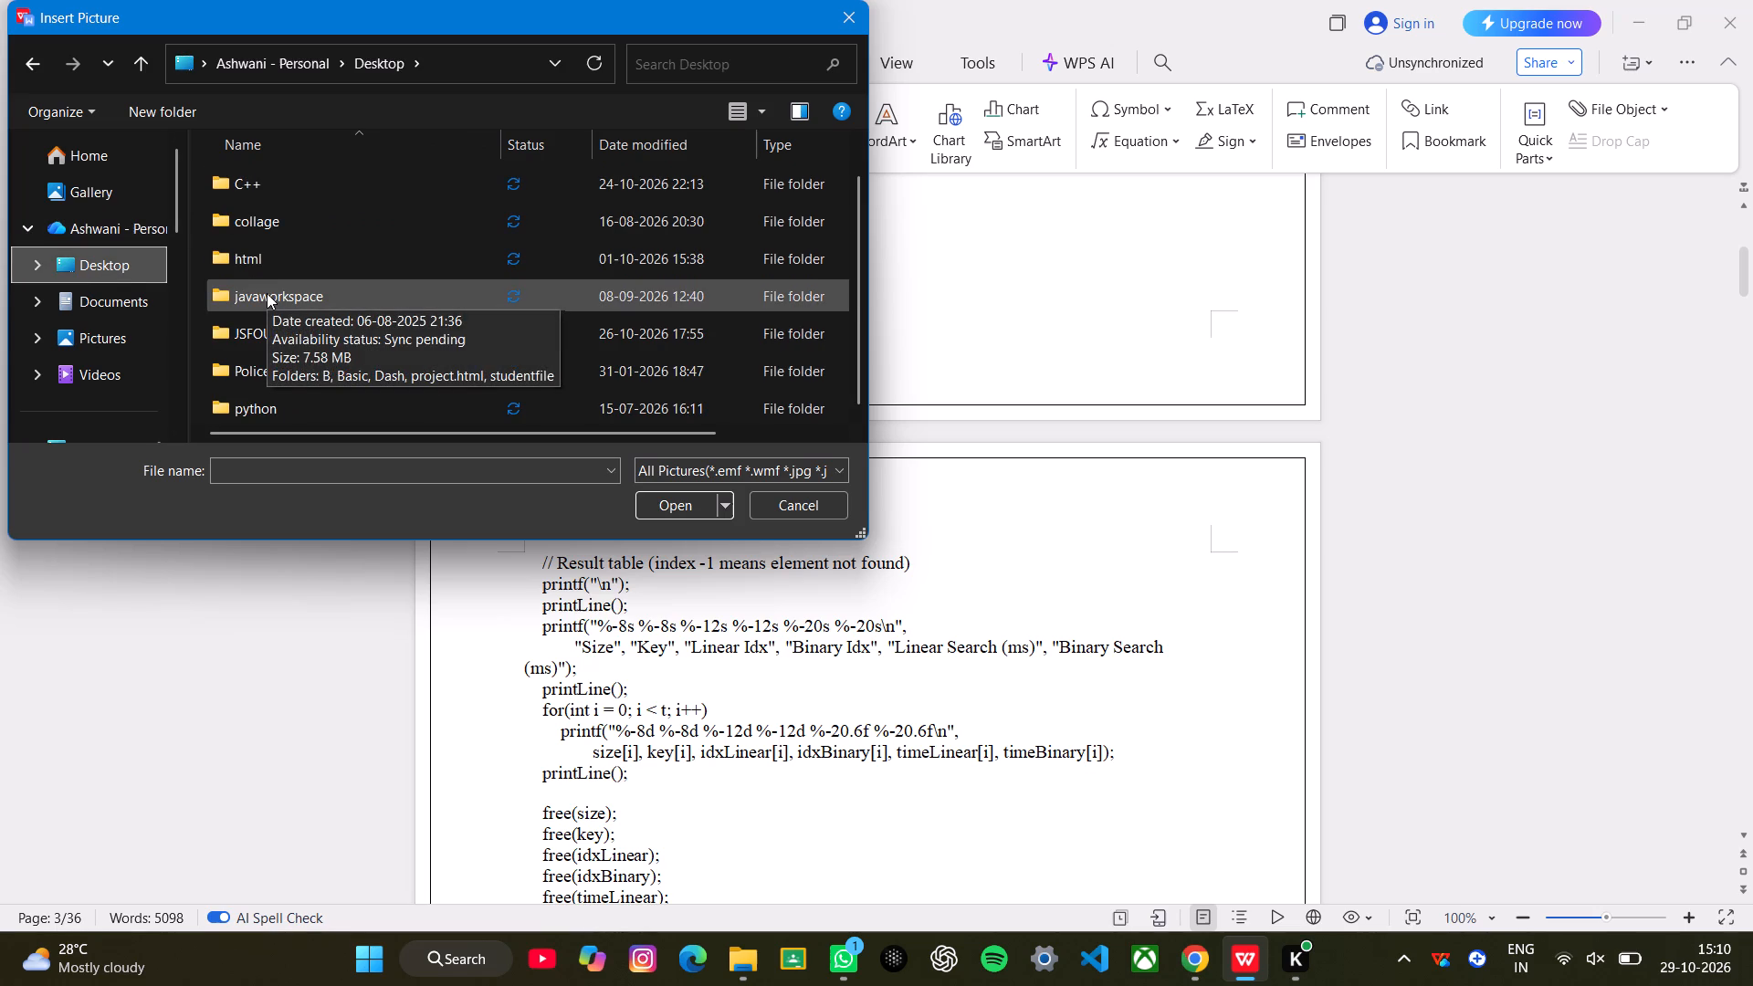
scroll(267, 293, "up", 1)
left_click(83, 299)
left_click(98, 344)
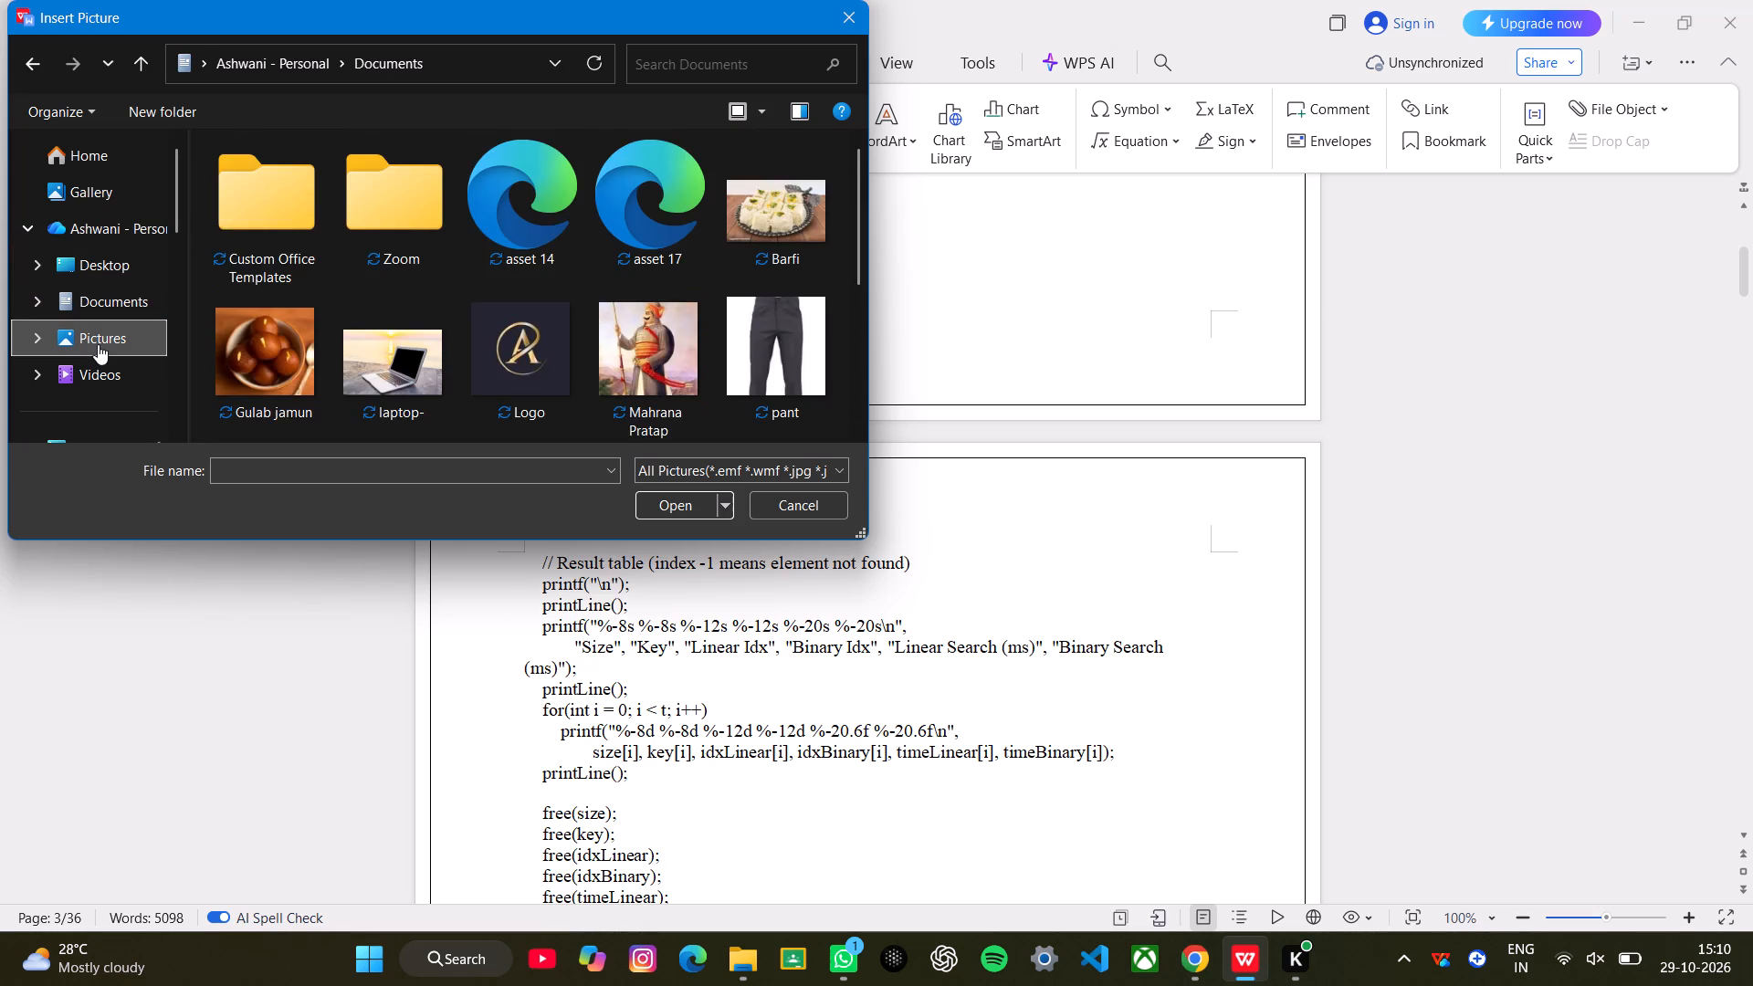
left_click(106, 372)
scroll(142, 312, "down", 5)
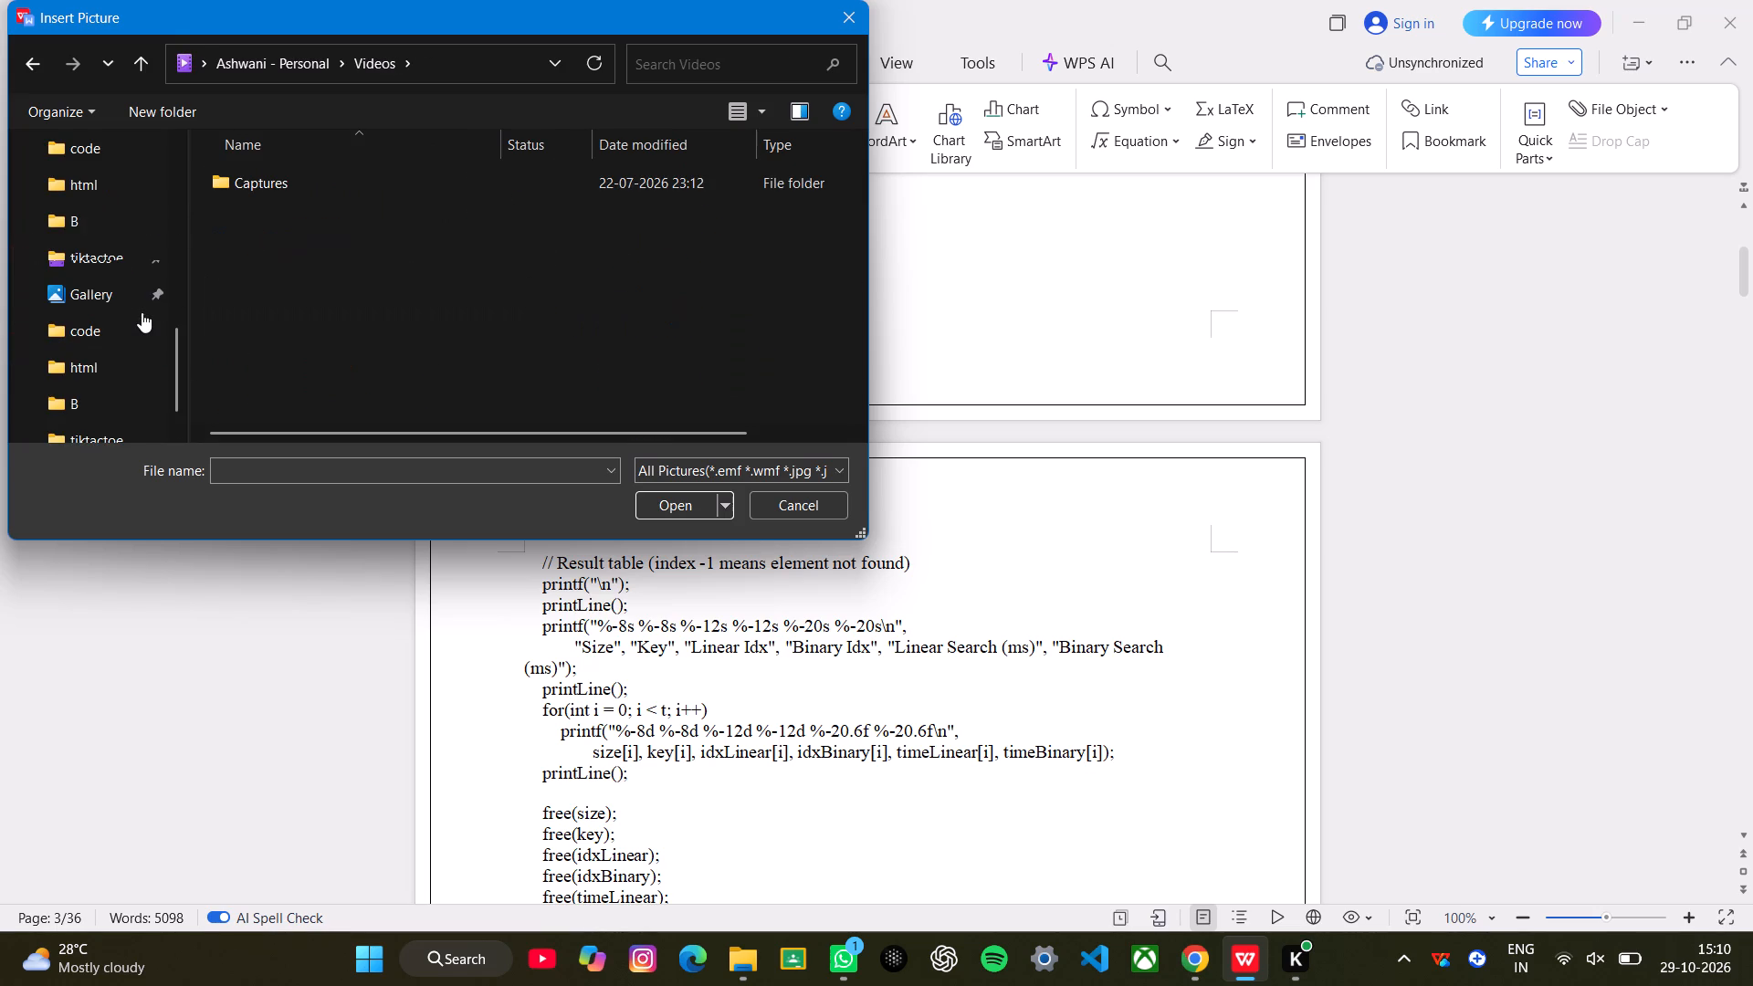
Look through the Windows (C:) drive and the OneDrive Documents folder for the output screenshots.
left_click(117, 333)
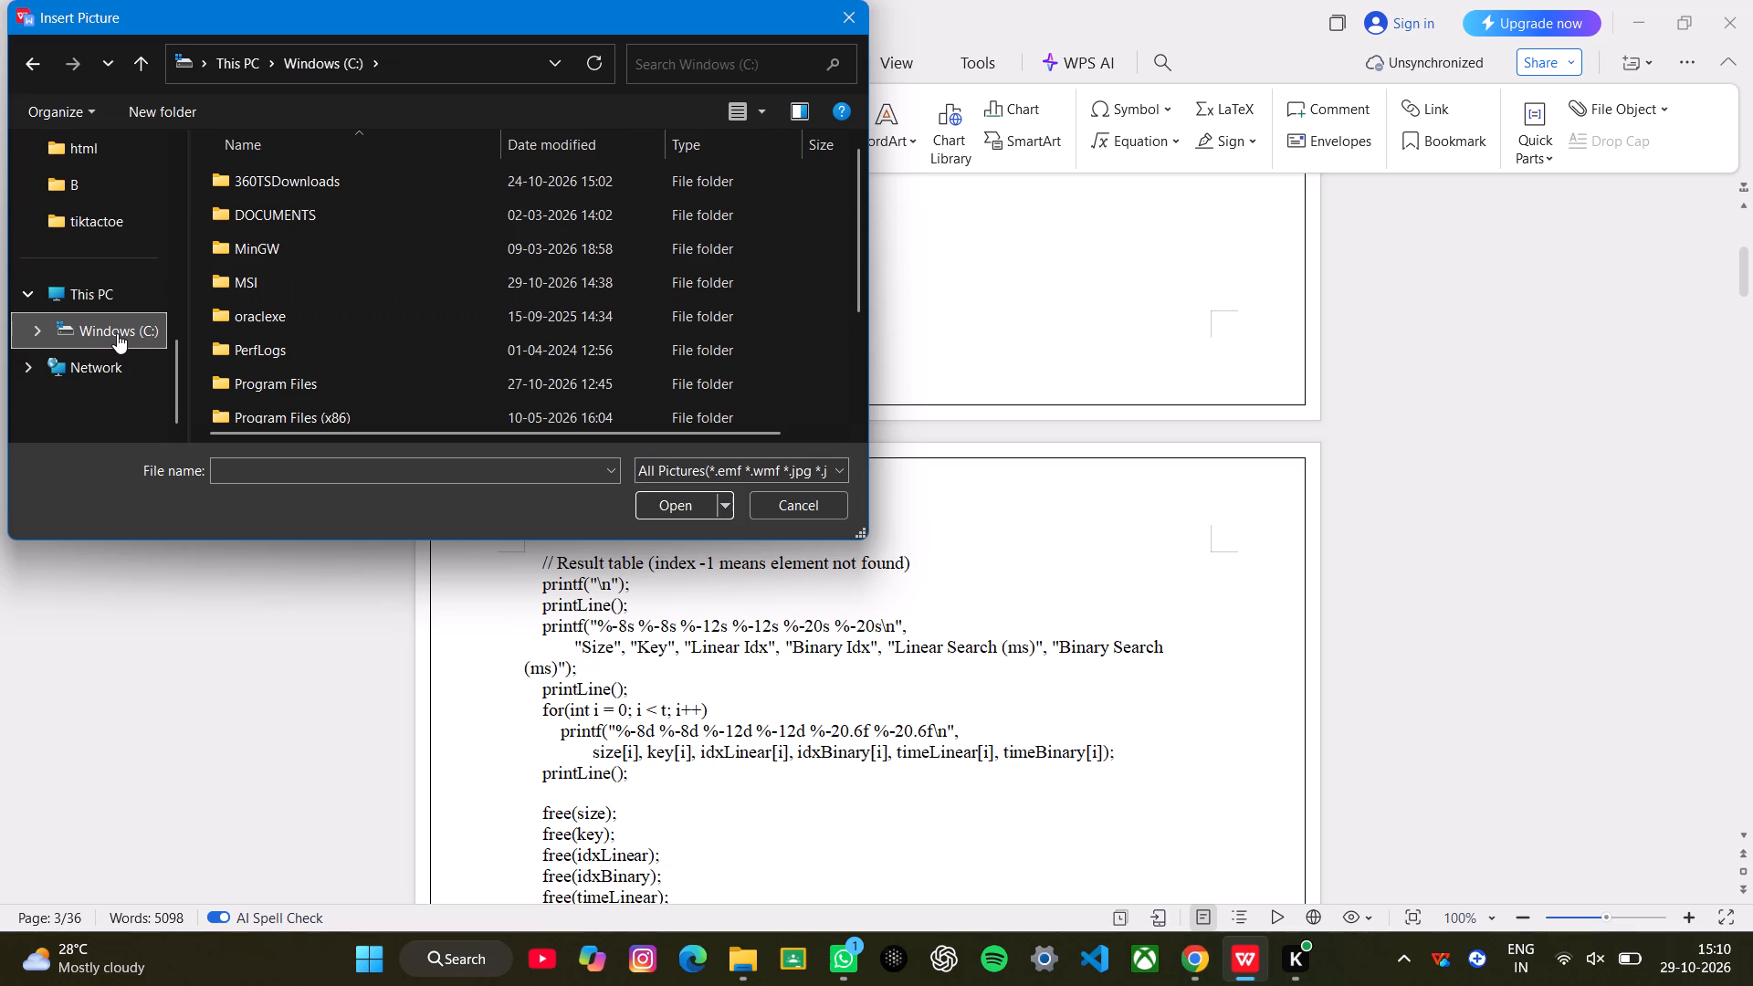
scroll(117, 333, "down", 1)
scroll(347, 336, "down", 3)
scroll(347, 336, "up", 6)
scroll(347, 336, "down", 1)
scroll(347, 336, "up", 1)
scroll(347, 336, "down", 2)
scroll(347, 336, "up", 7)
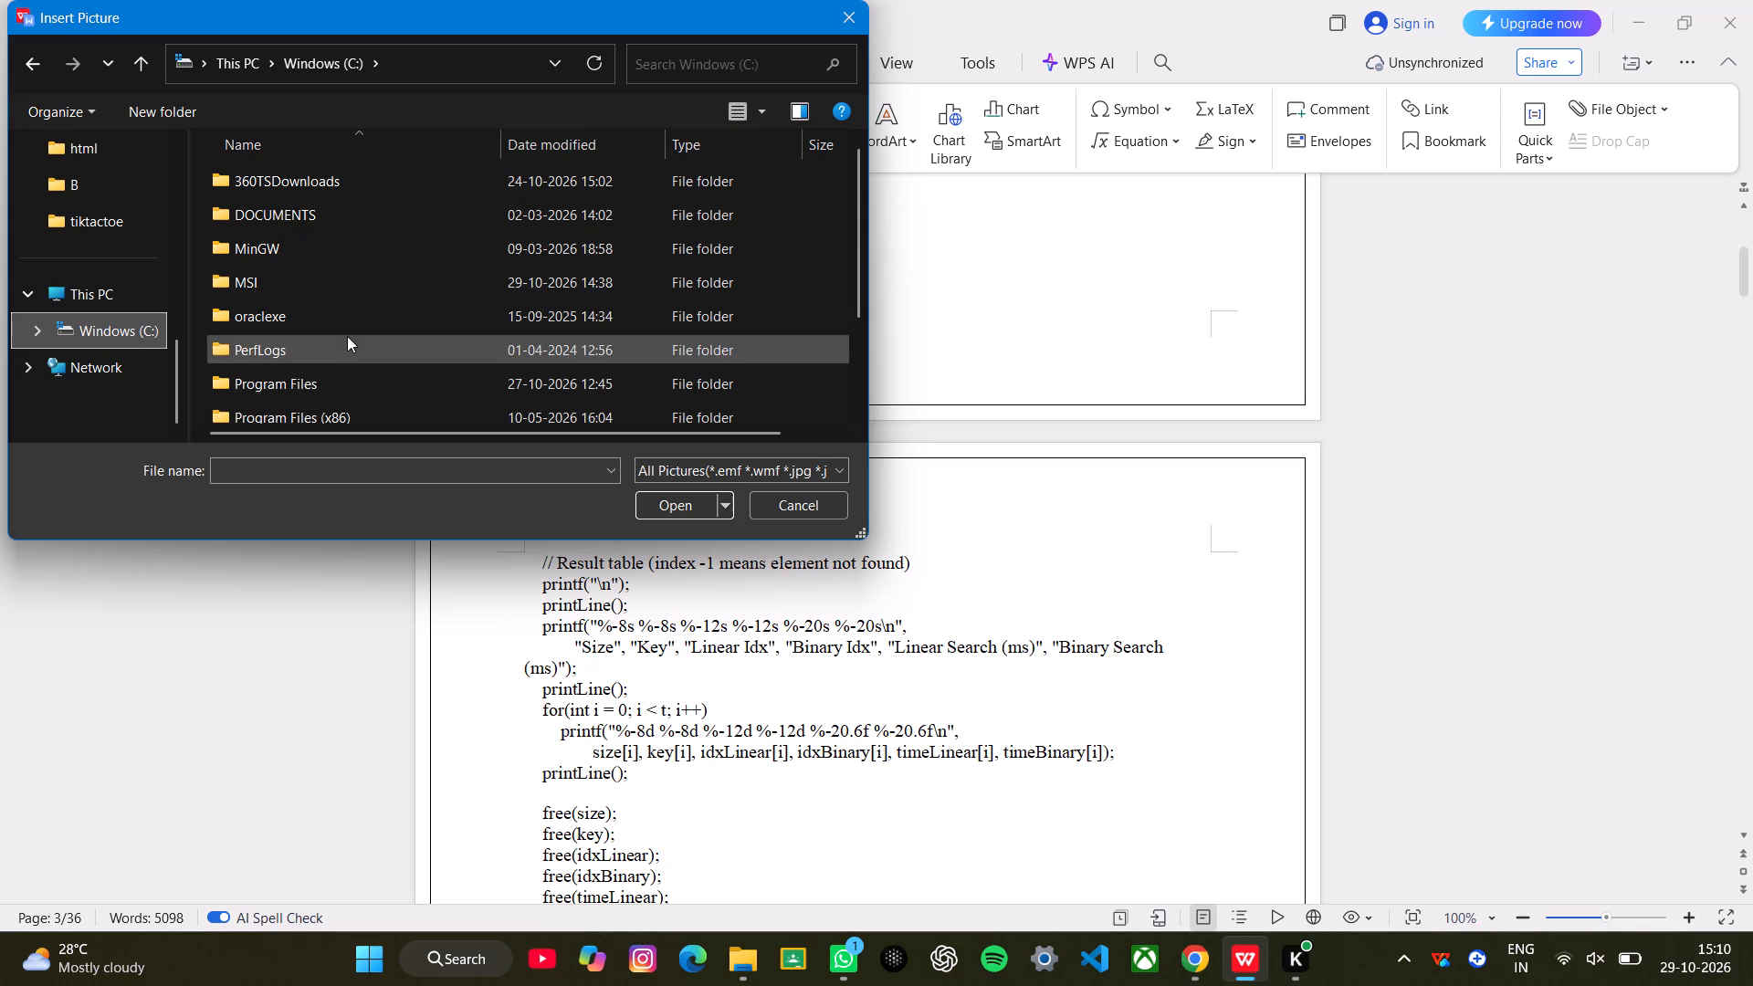
scroll(347, 336, "up", 1)
scroll(102, 211, "up", 2)
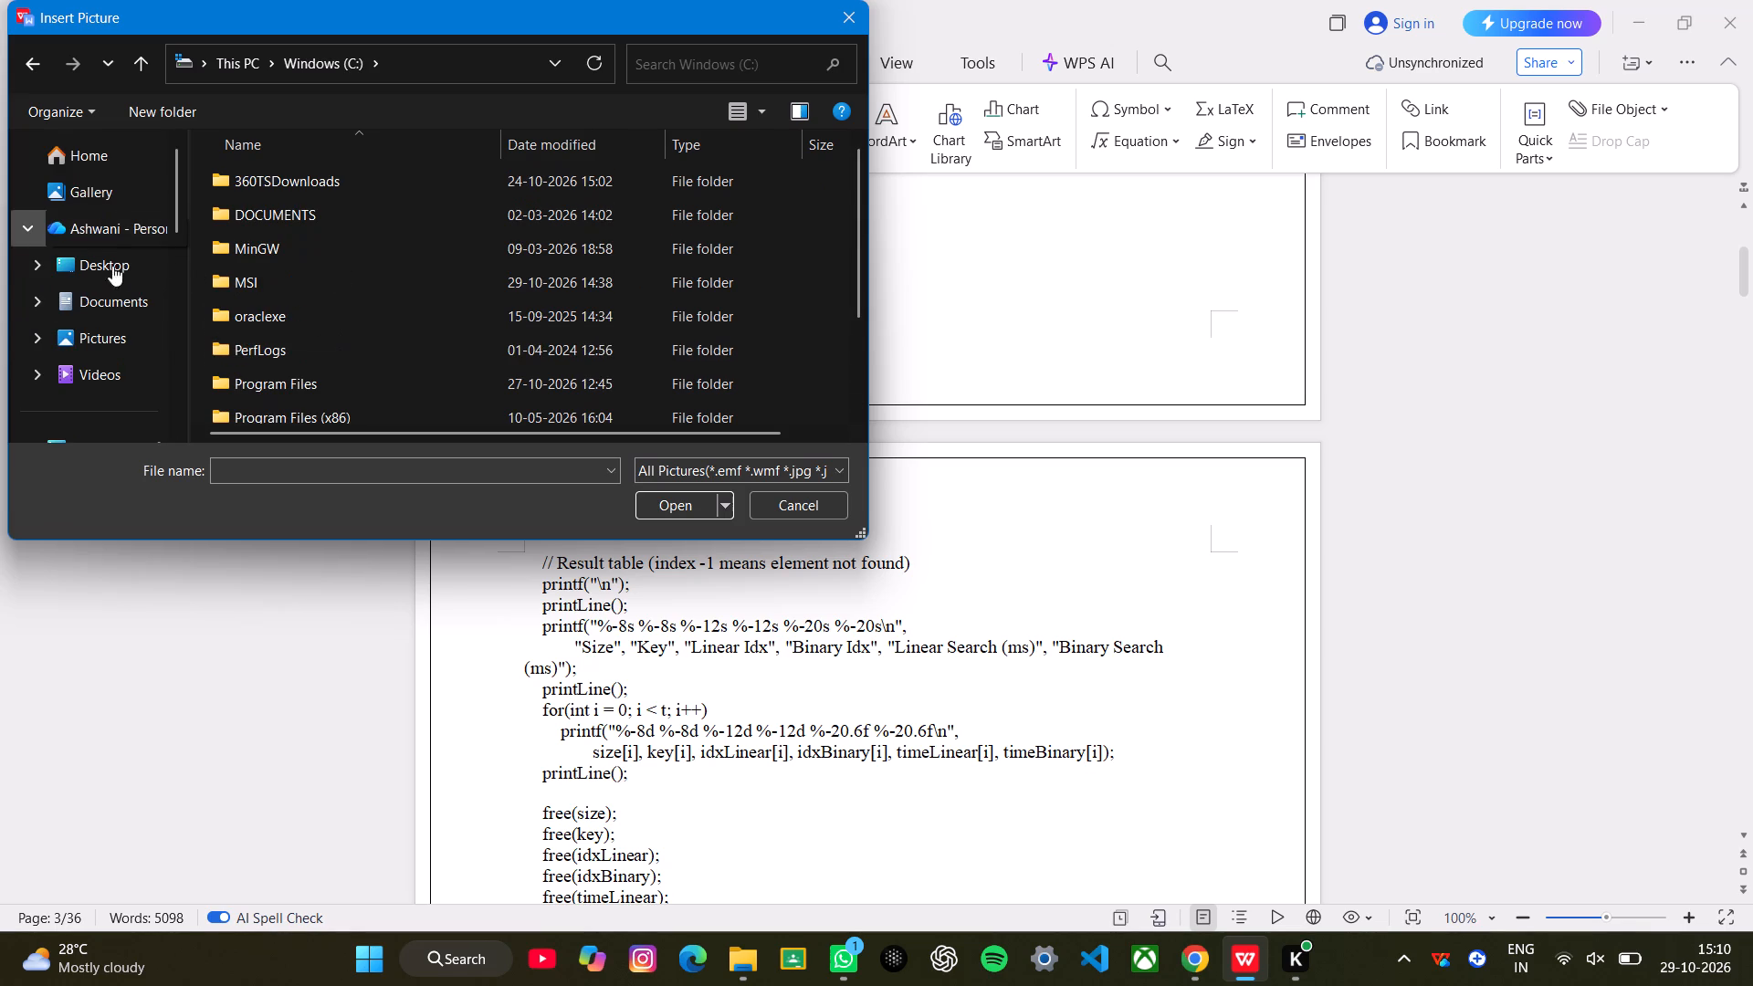
left_click(112, 289)
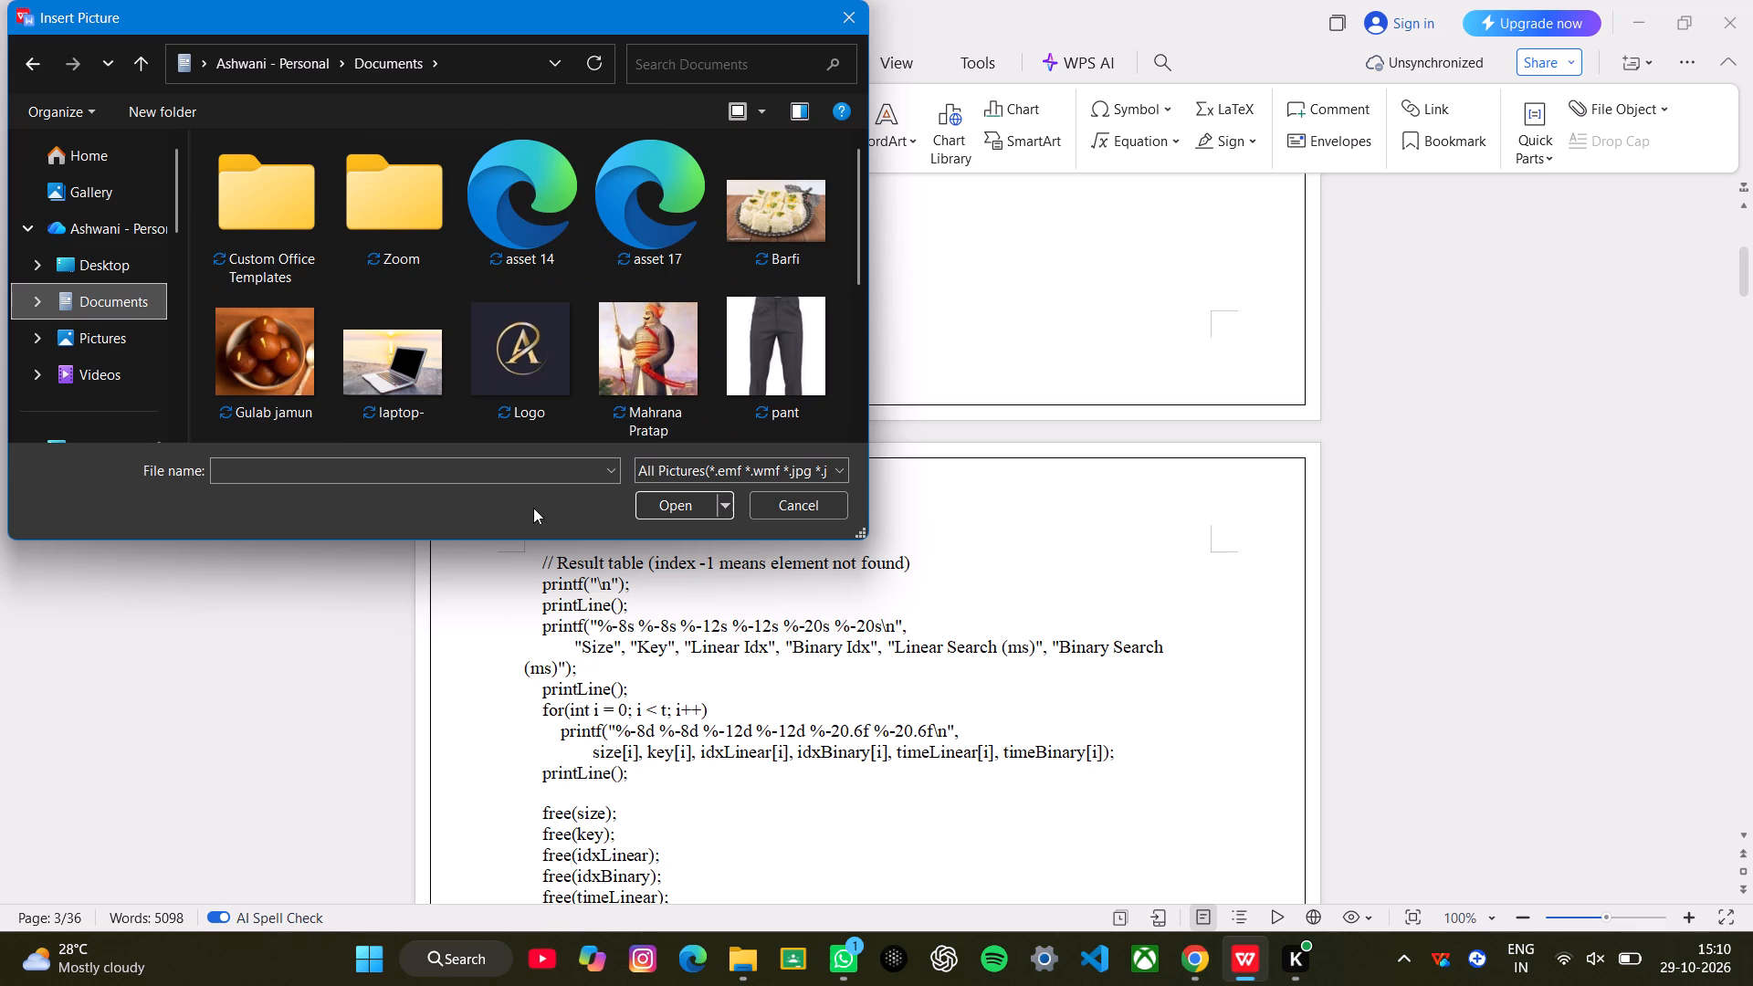
Switch to File Explorer and extract the zipped Output_Screenshots archive on the Desktop into the suggested folder of the same name.
left_click(749, 964)
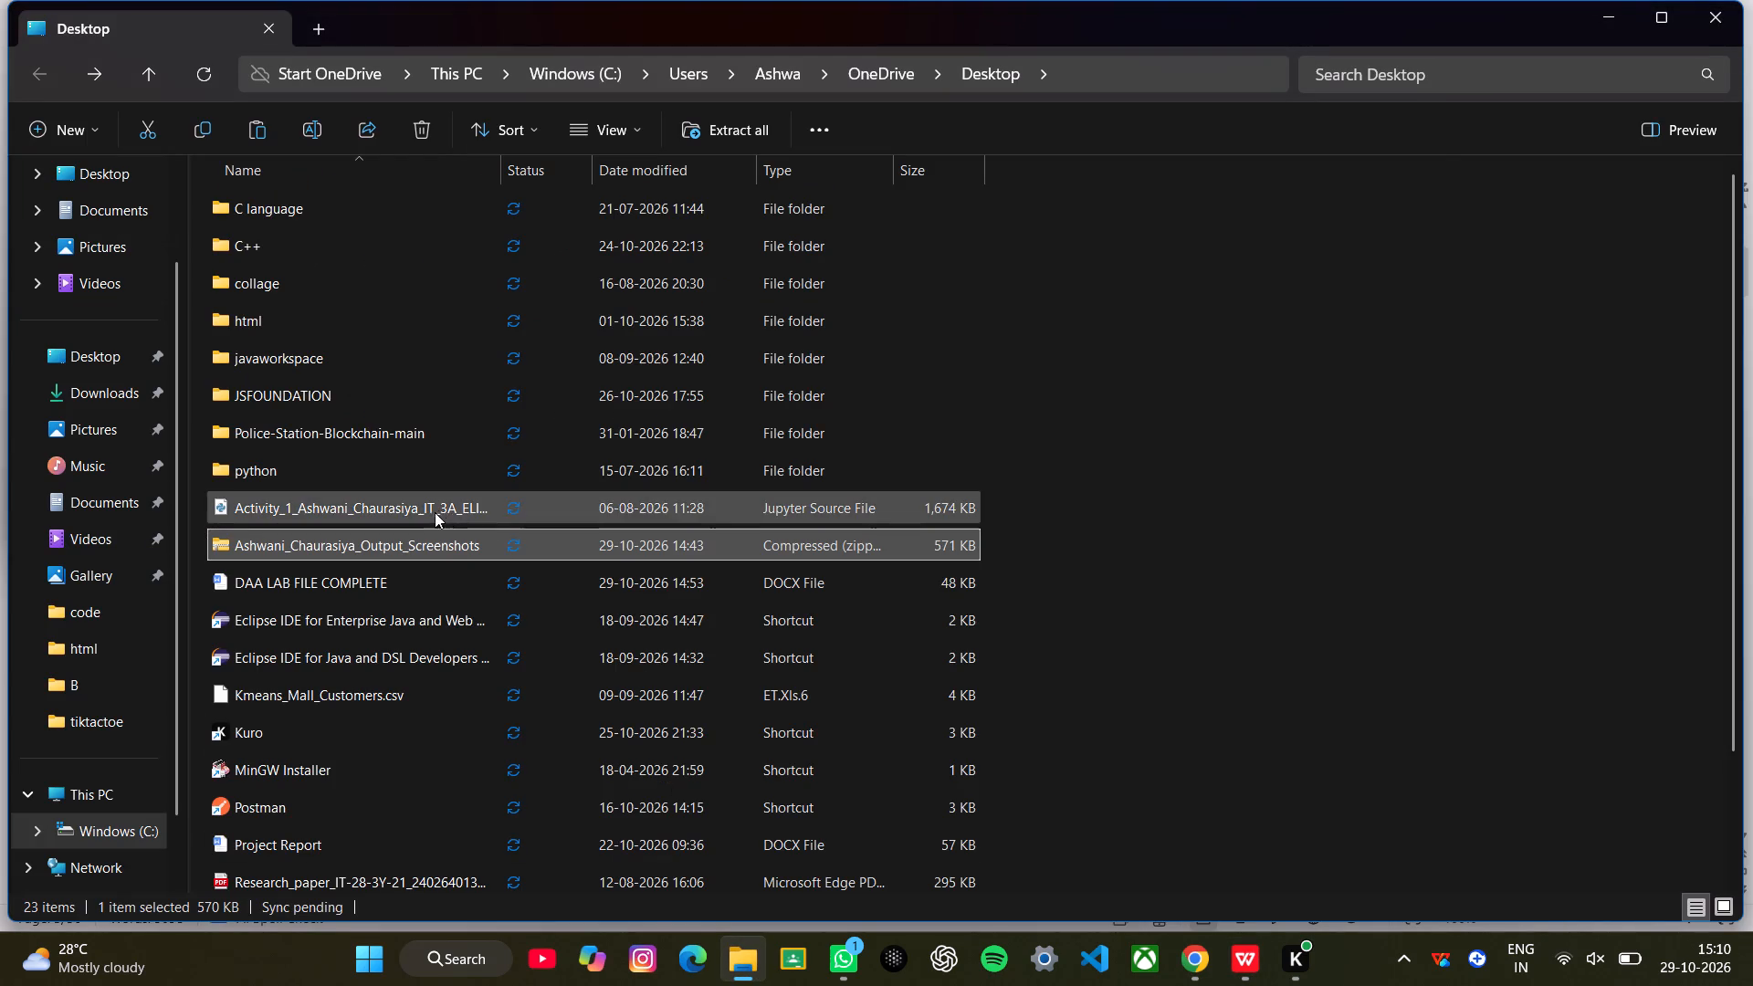
right_click(446, 544)
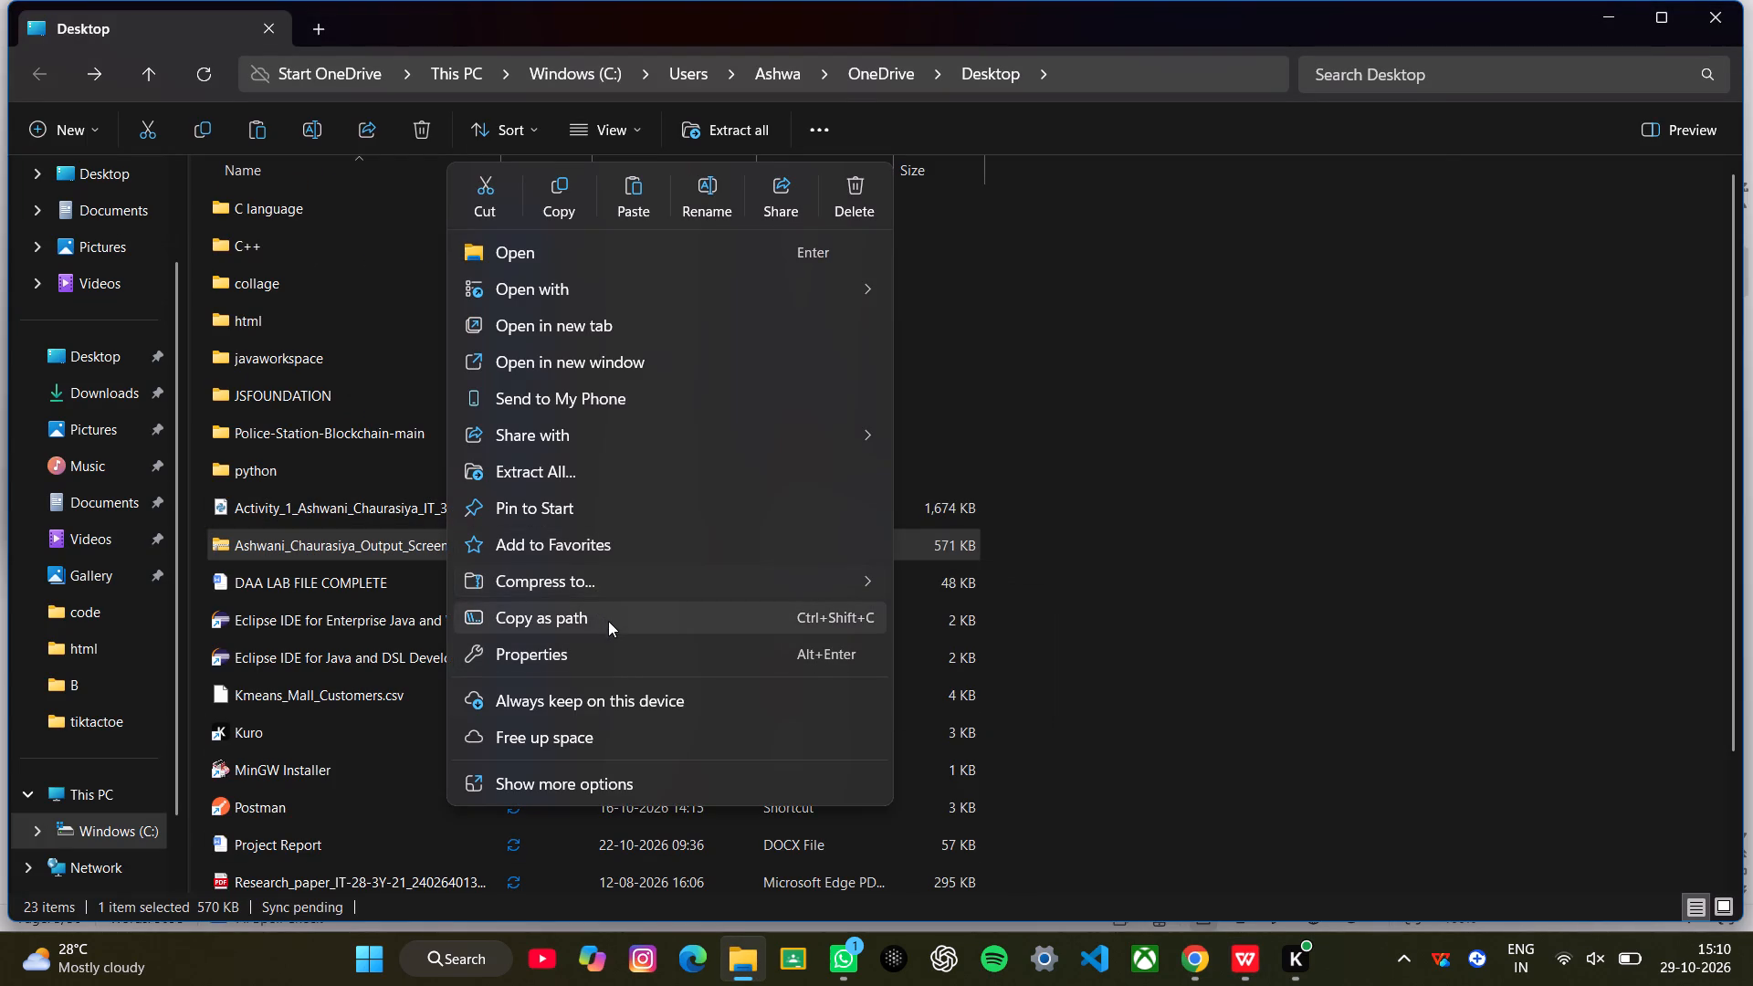
scroll(606, 615, "down", 1)
left_click(523, 475)
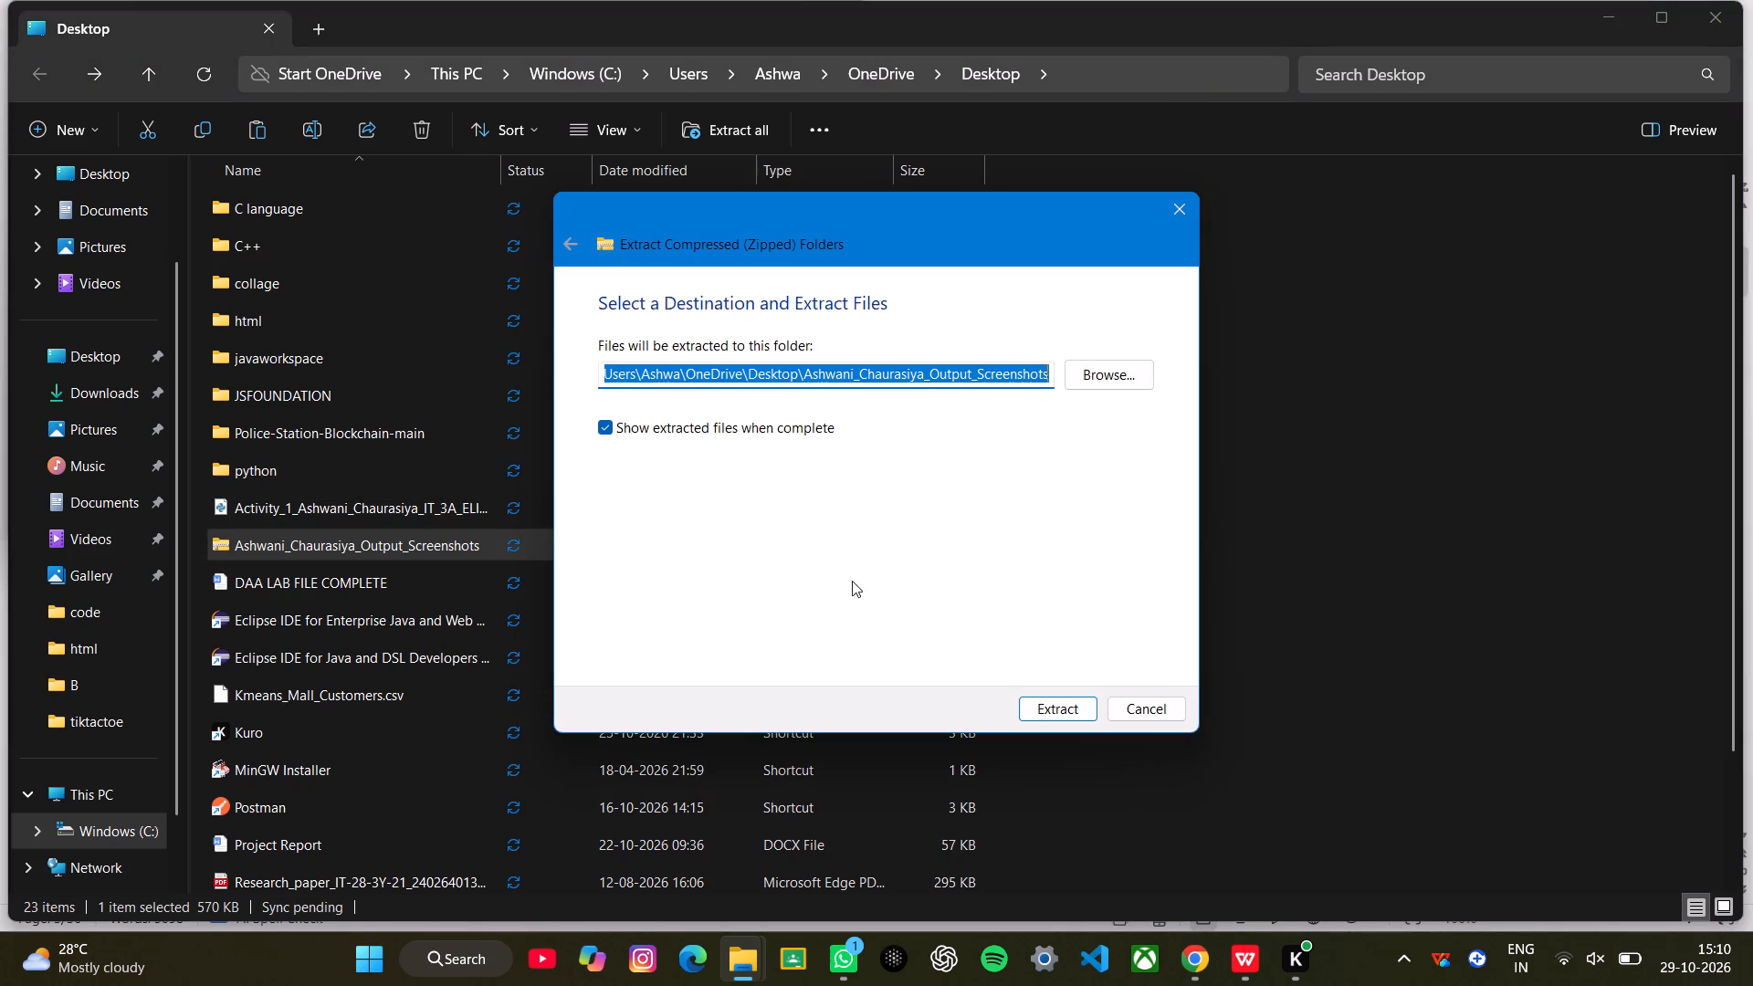
left_click(1037, 712)
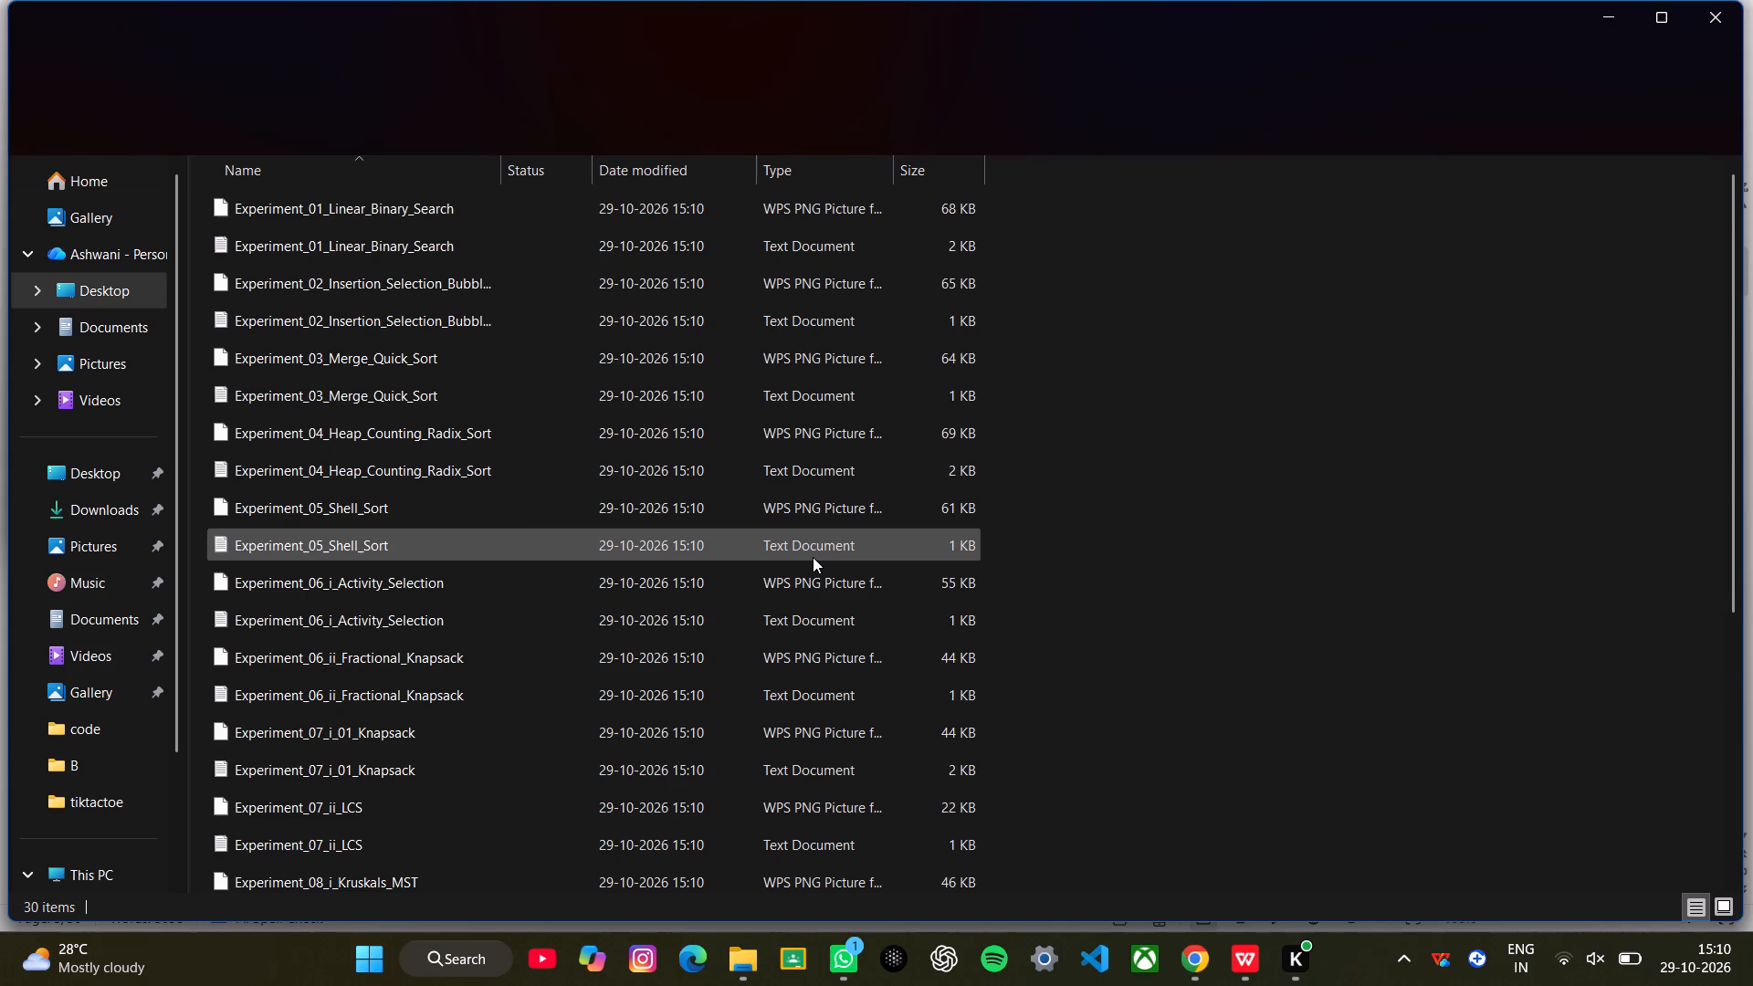
Look through the experiment pictures and text files in the extracted Output_Screenshots folder, including its location, and return to WPS Office.
scroll(813, 557, "down", 4)
scroll(813, 557, "up", 8)
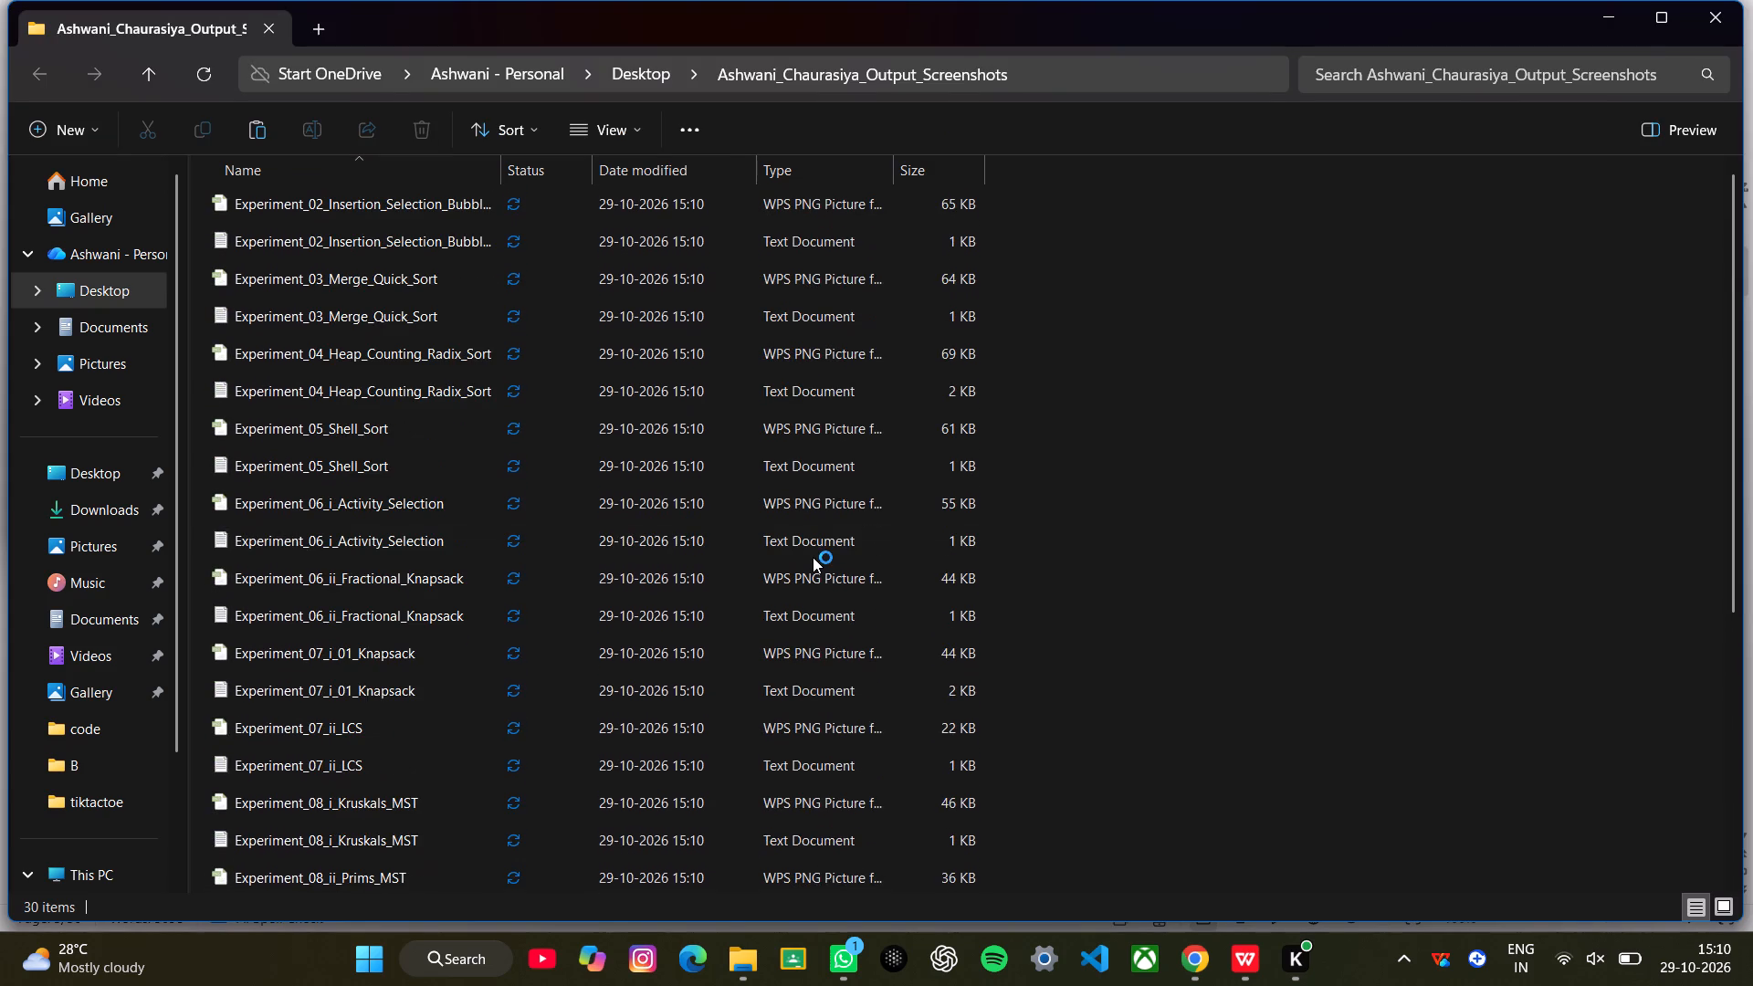
scroll(813, 557, "up", 6)
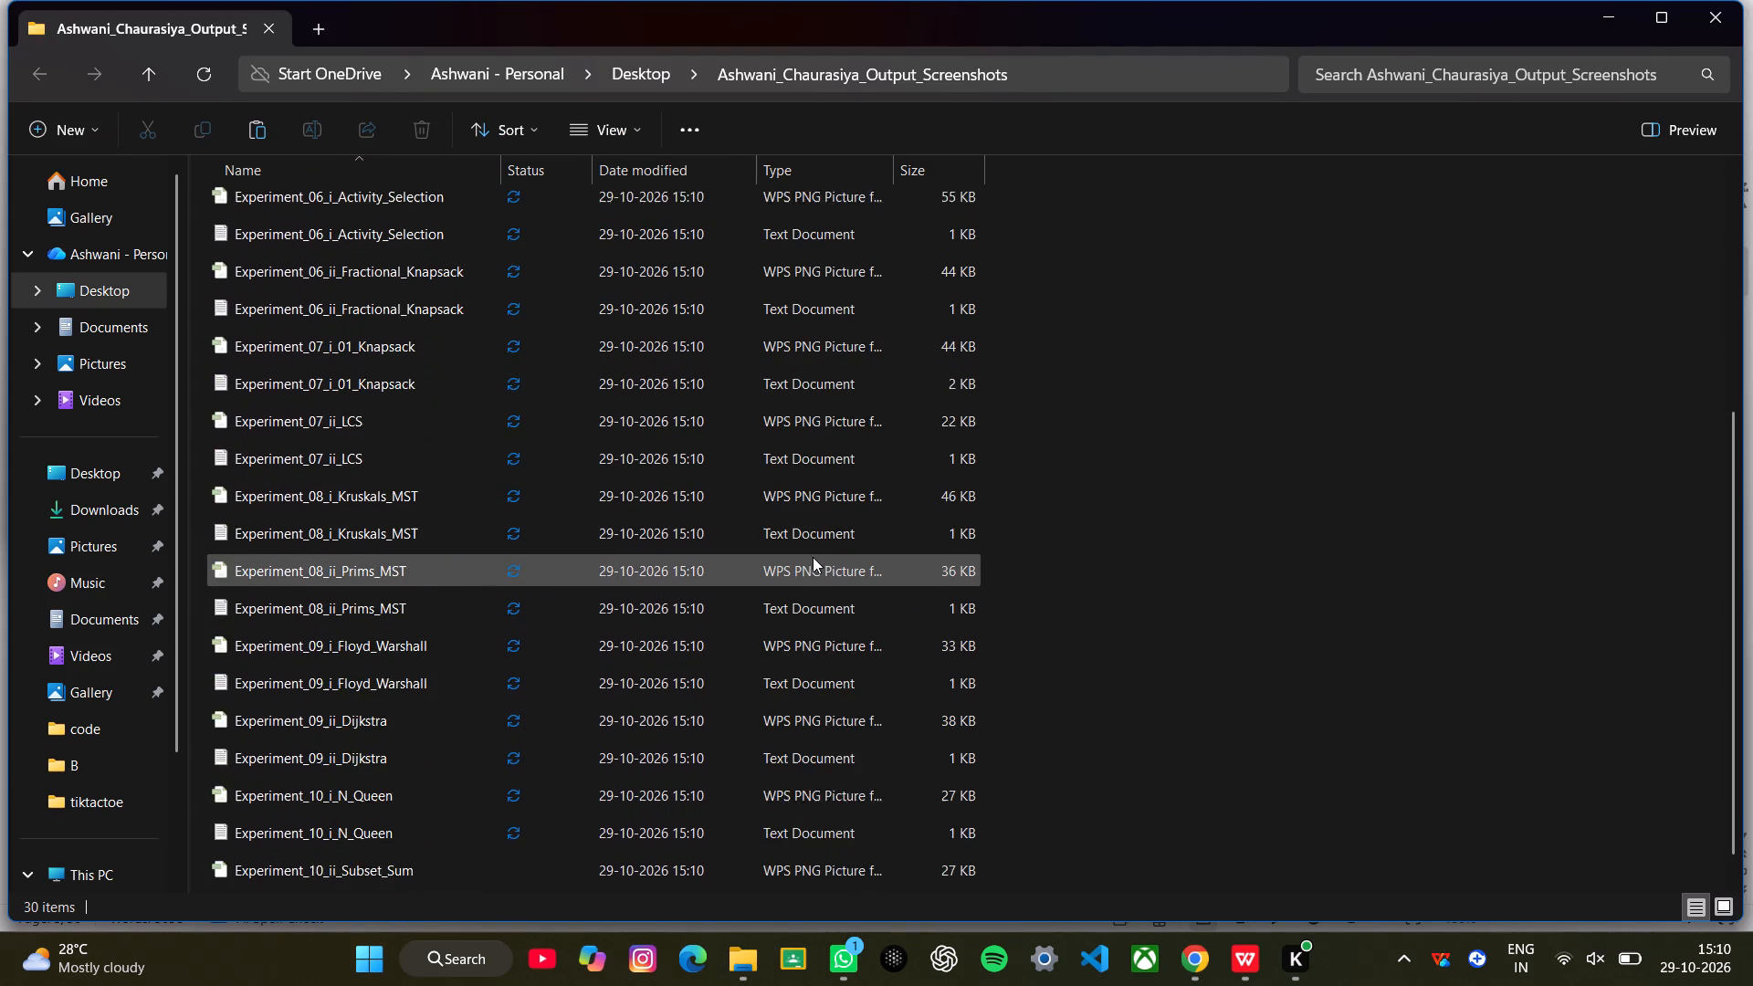
scroll(813, 557, "down", 5)
scroll(813, 557, "up", 11)
scroll(813, 557, "down", 5)
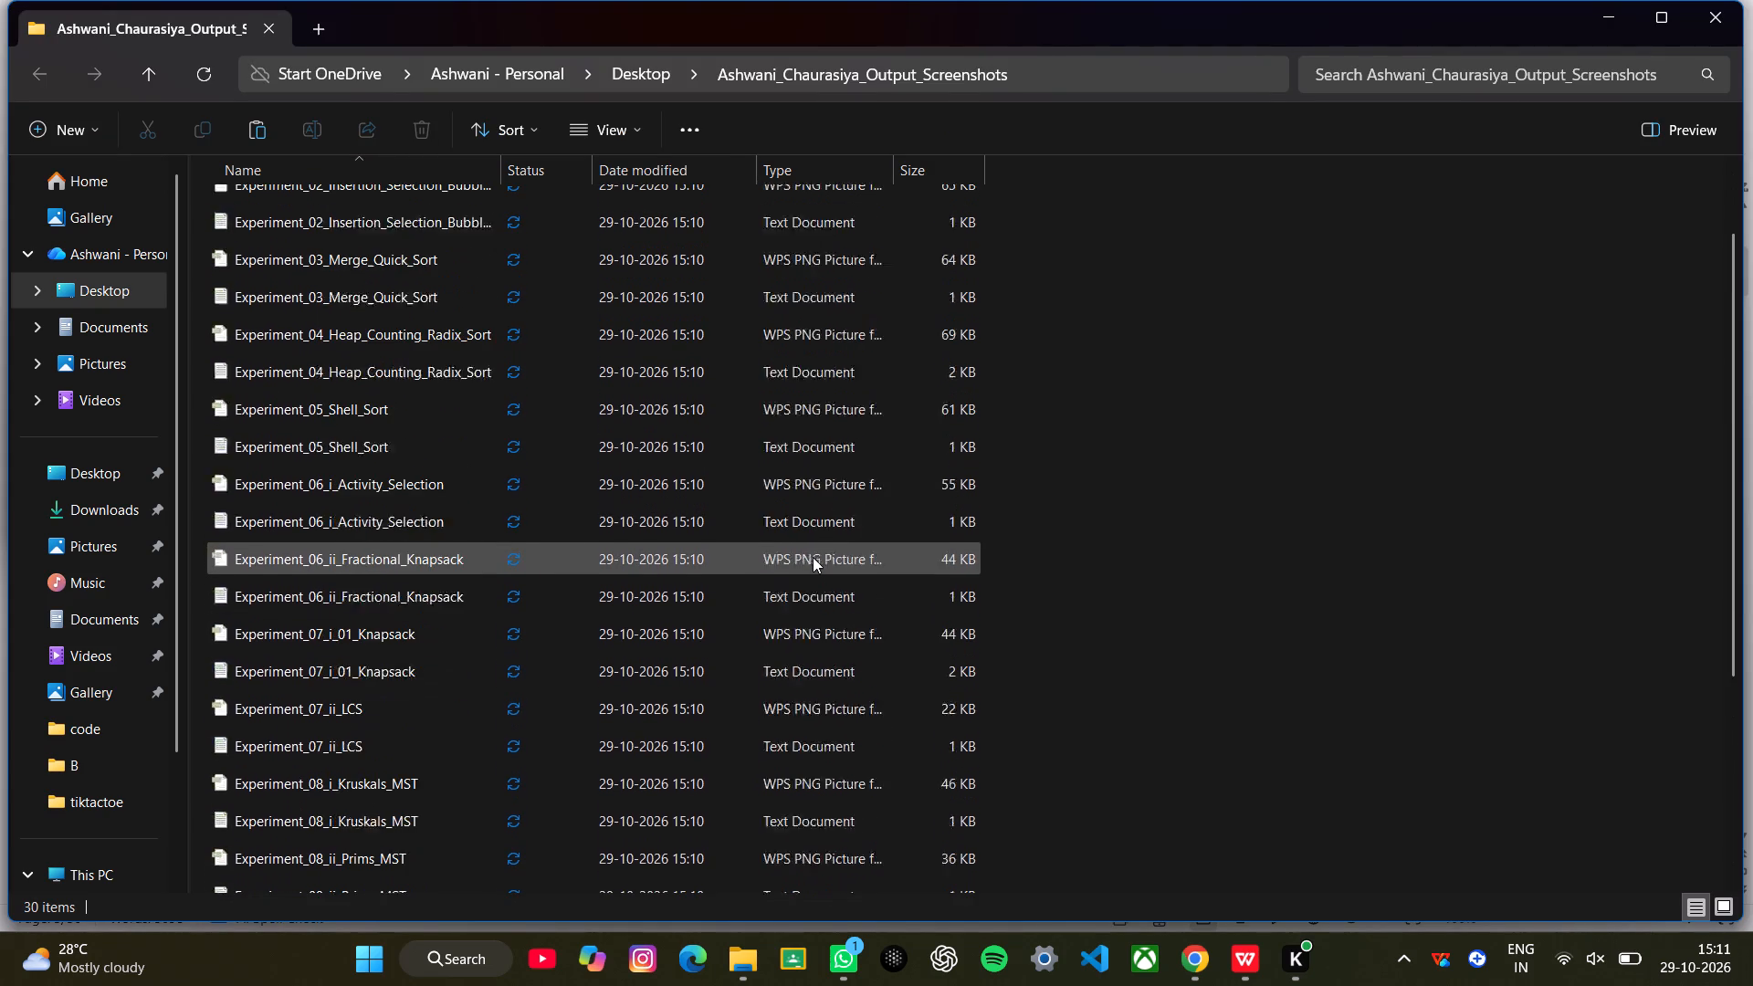
scroll(813, 557, "down", 14)
scroll(813, 557, "up", 6)
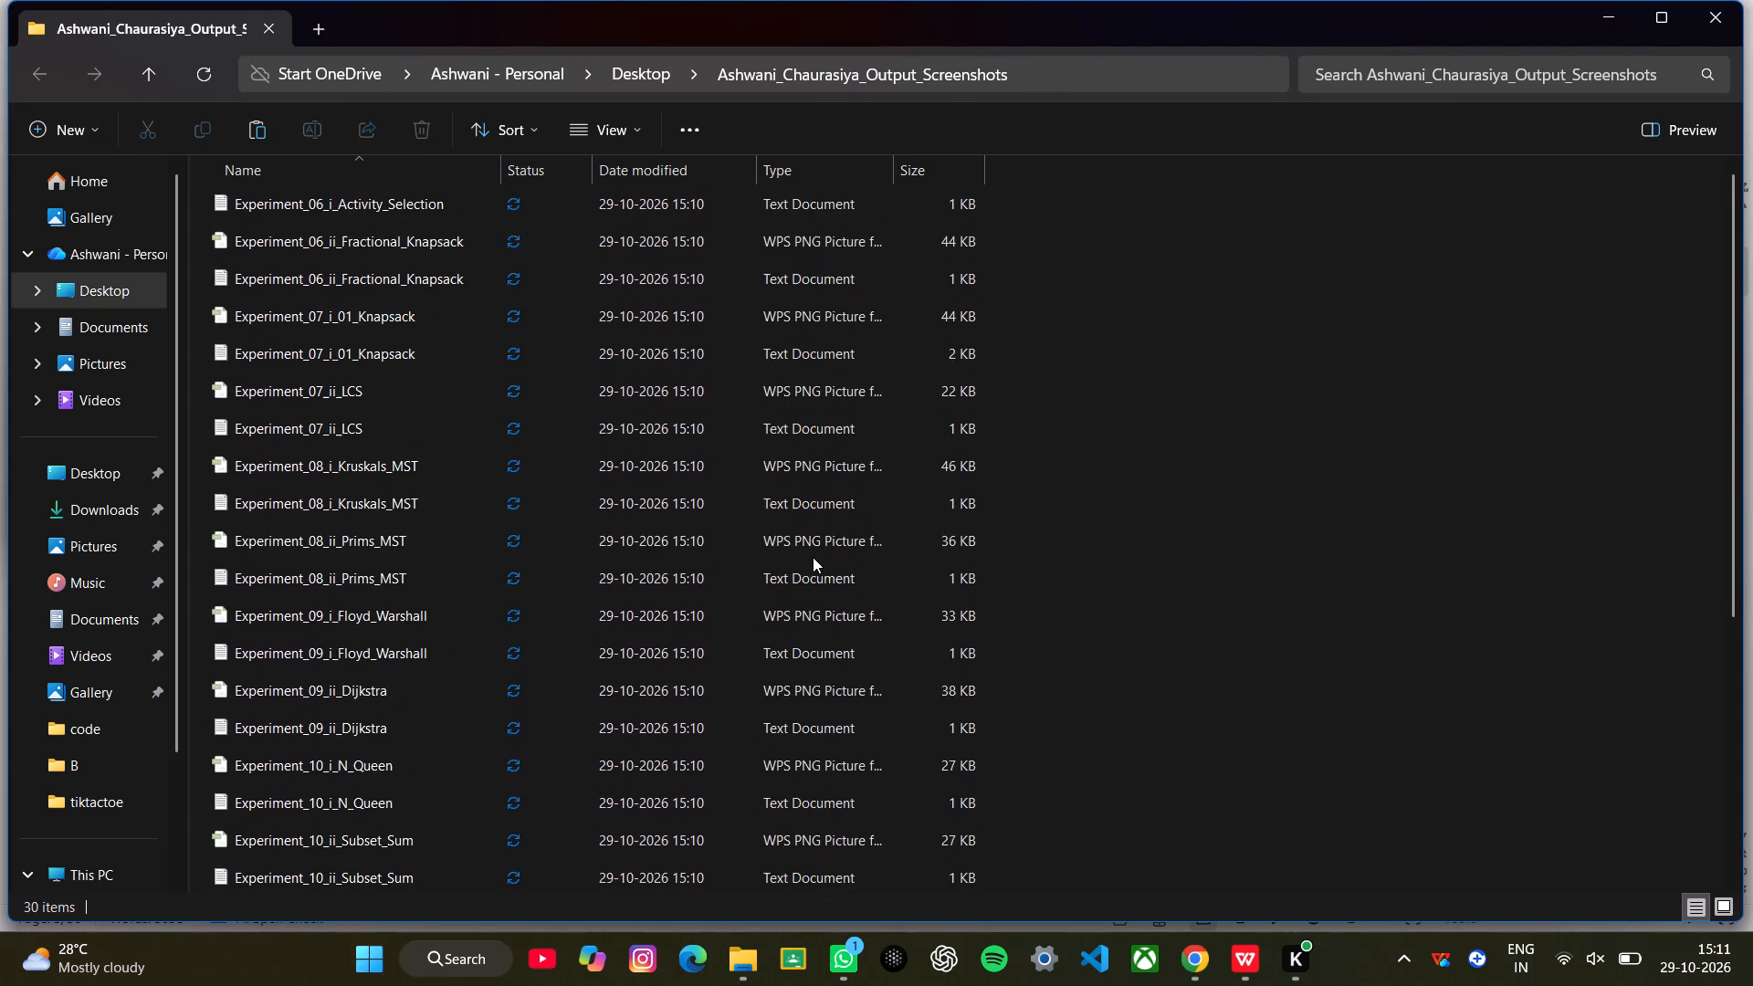
scroll(813, 557, "up", 7)
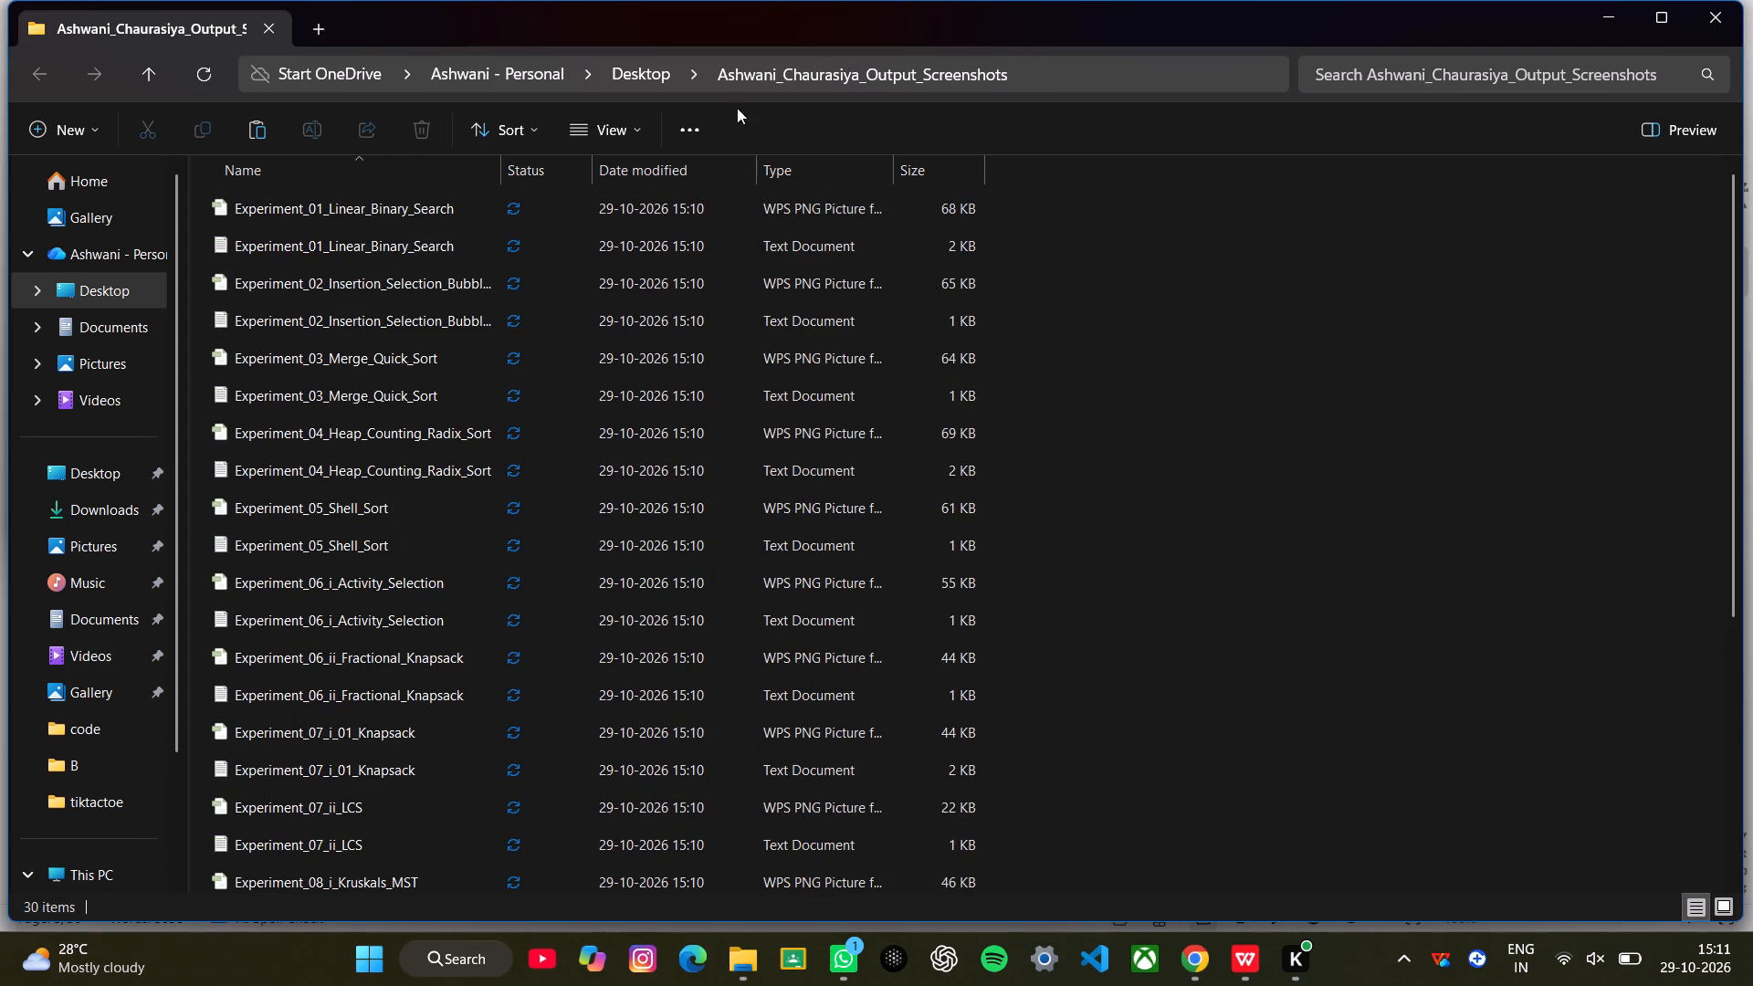
left_click(847, 69)
left_click(1606, 7)
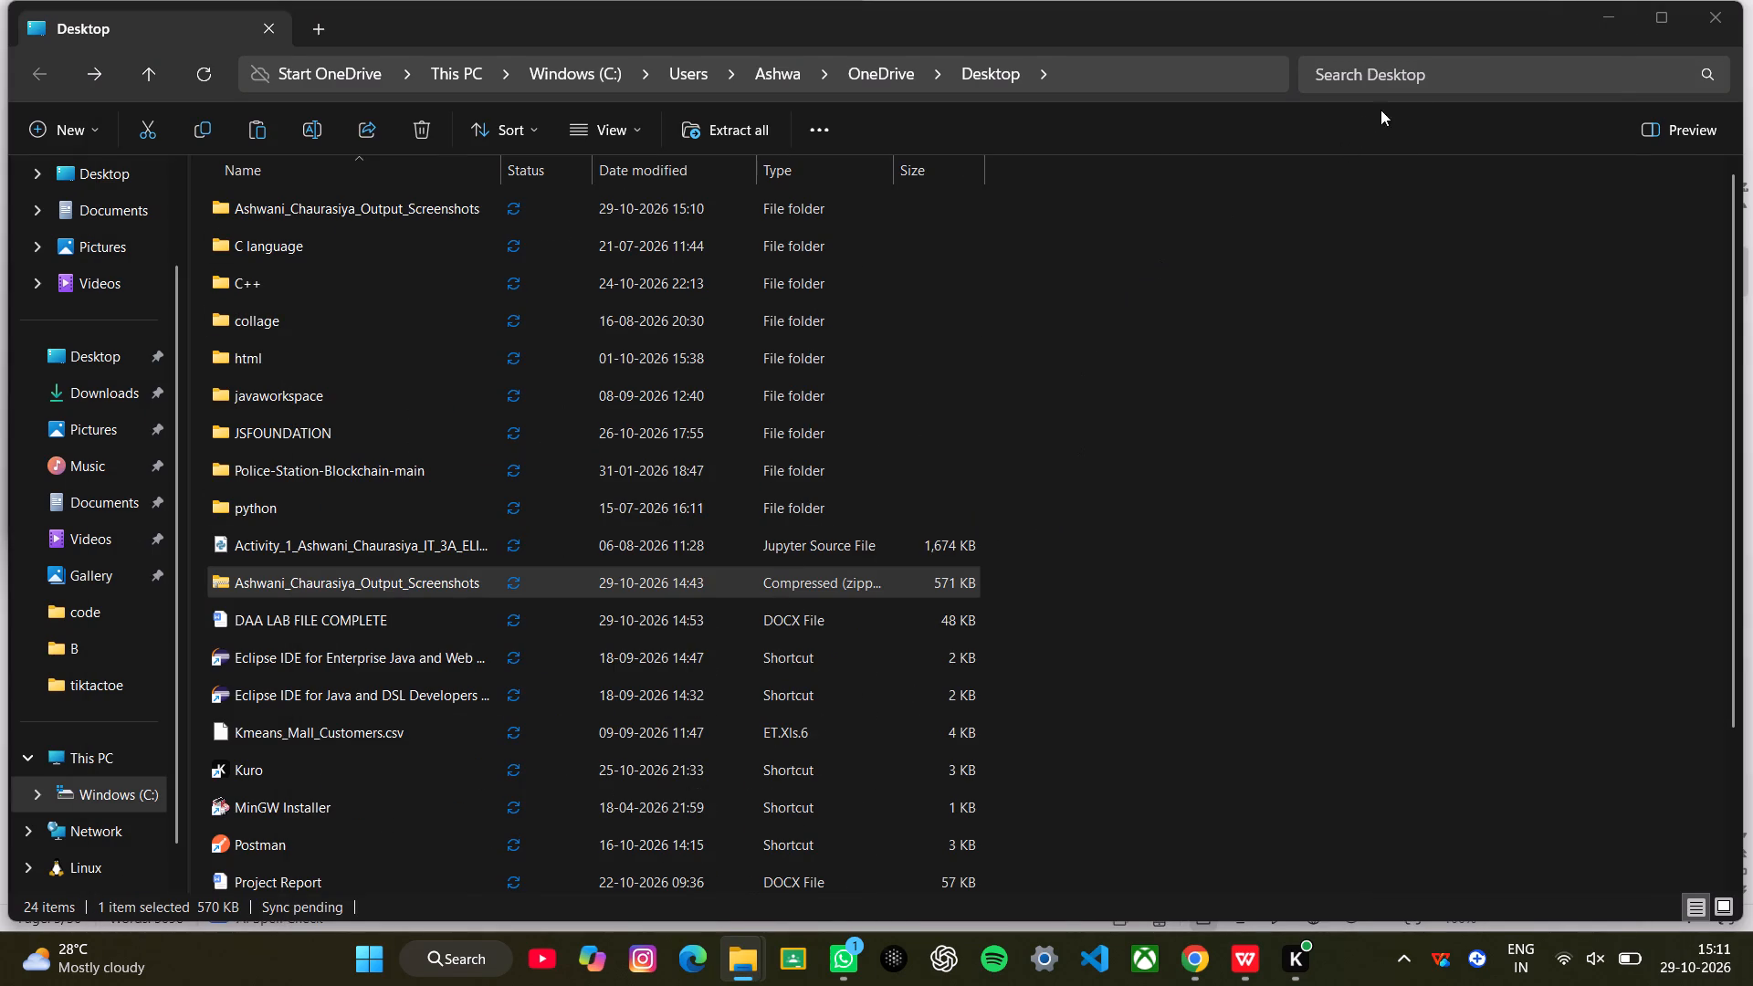
left_click(1591, 16)
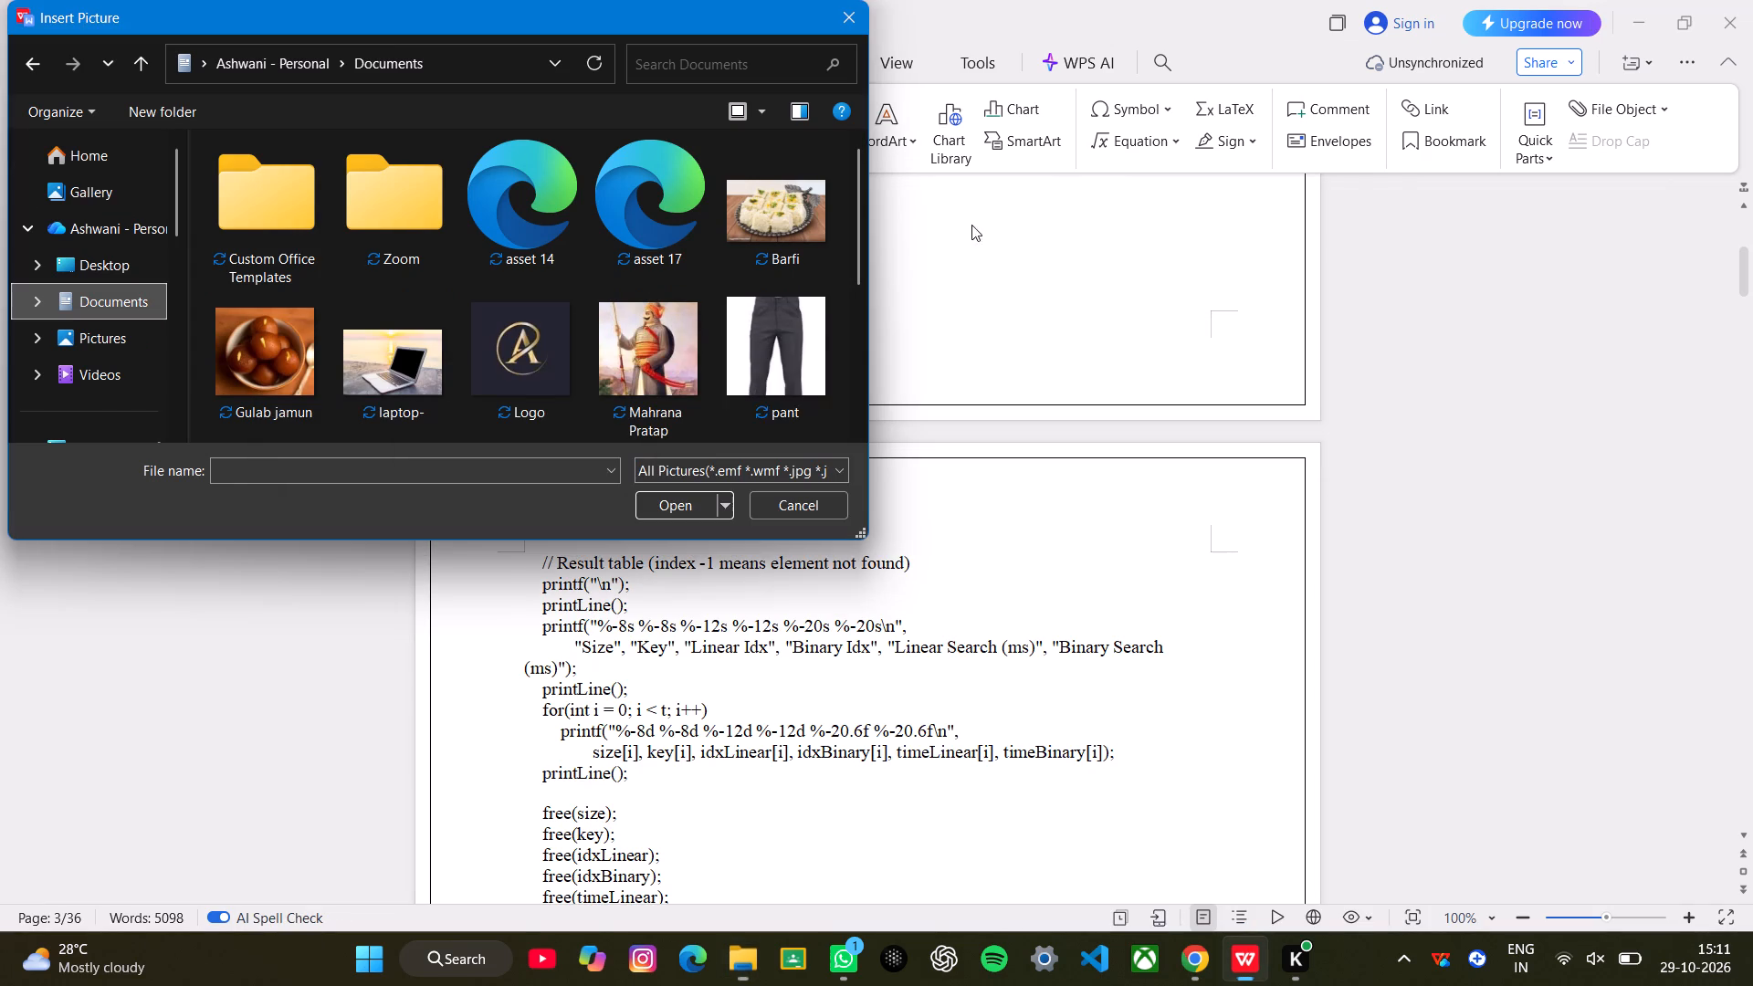
Restart inserting a picture from this device and check the Documents folder and Windows (C:) drive for the output screenshots.
left_click(646, 451)
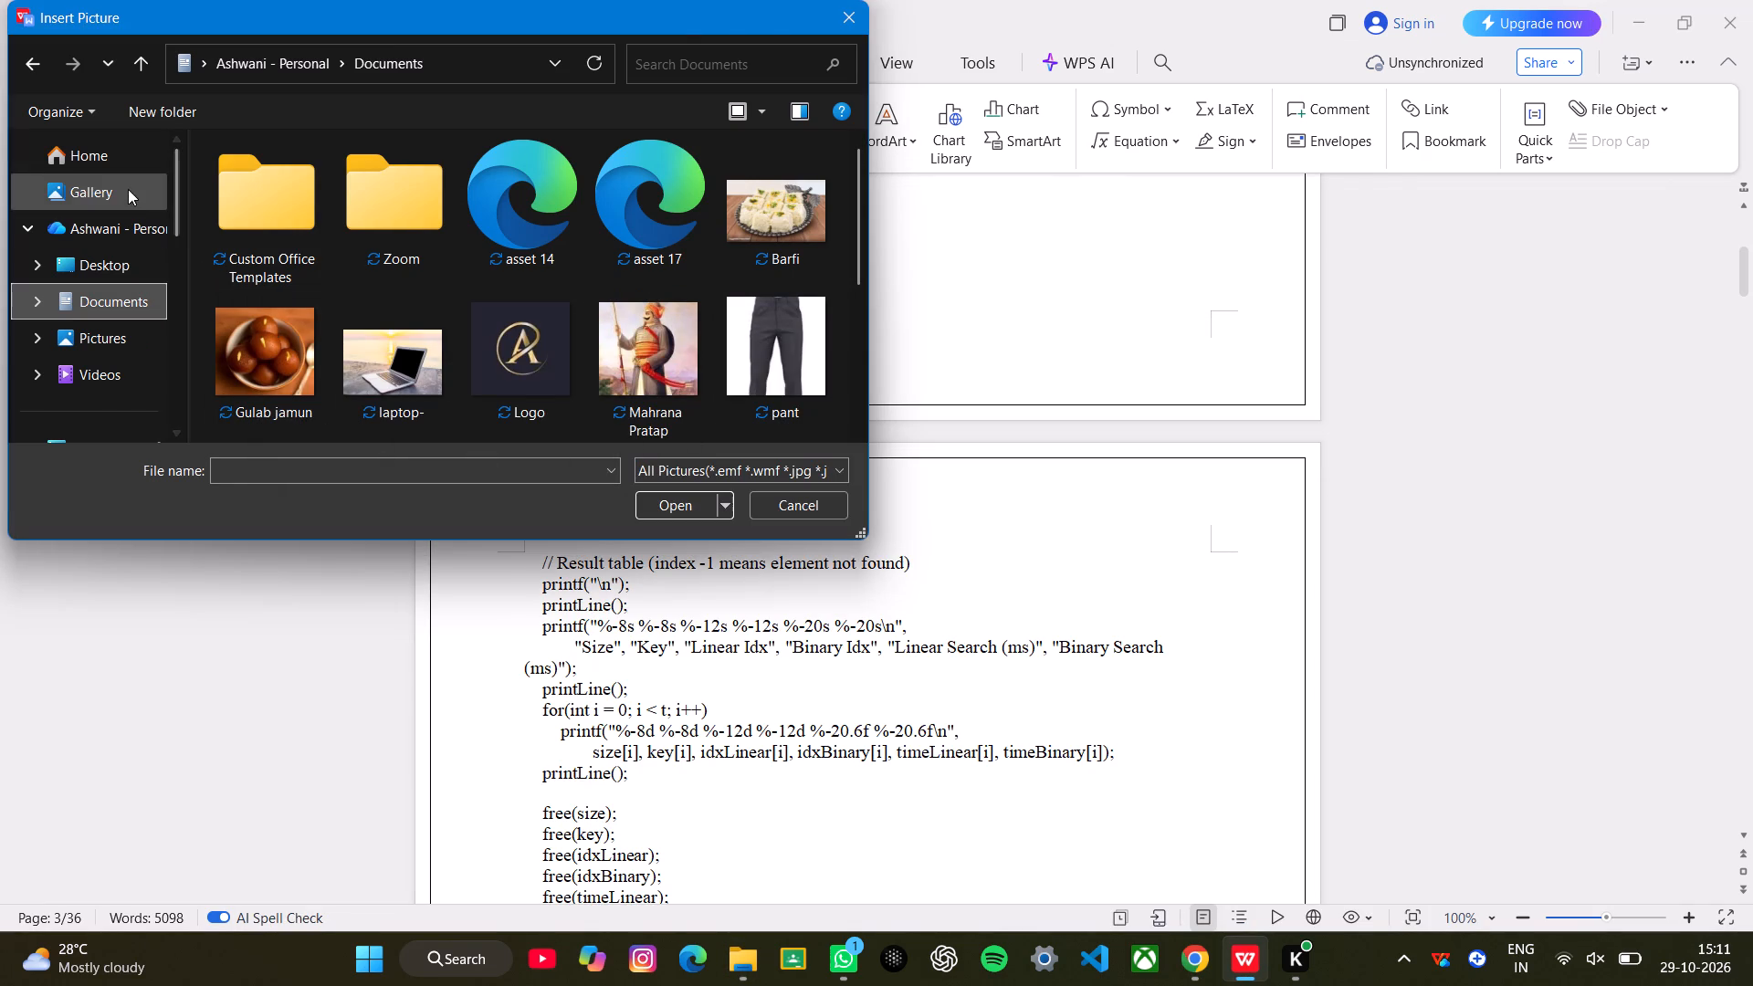
left_click(840, 13)
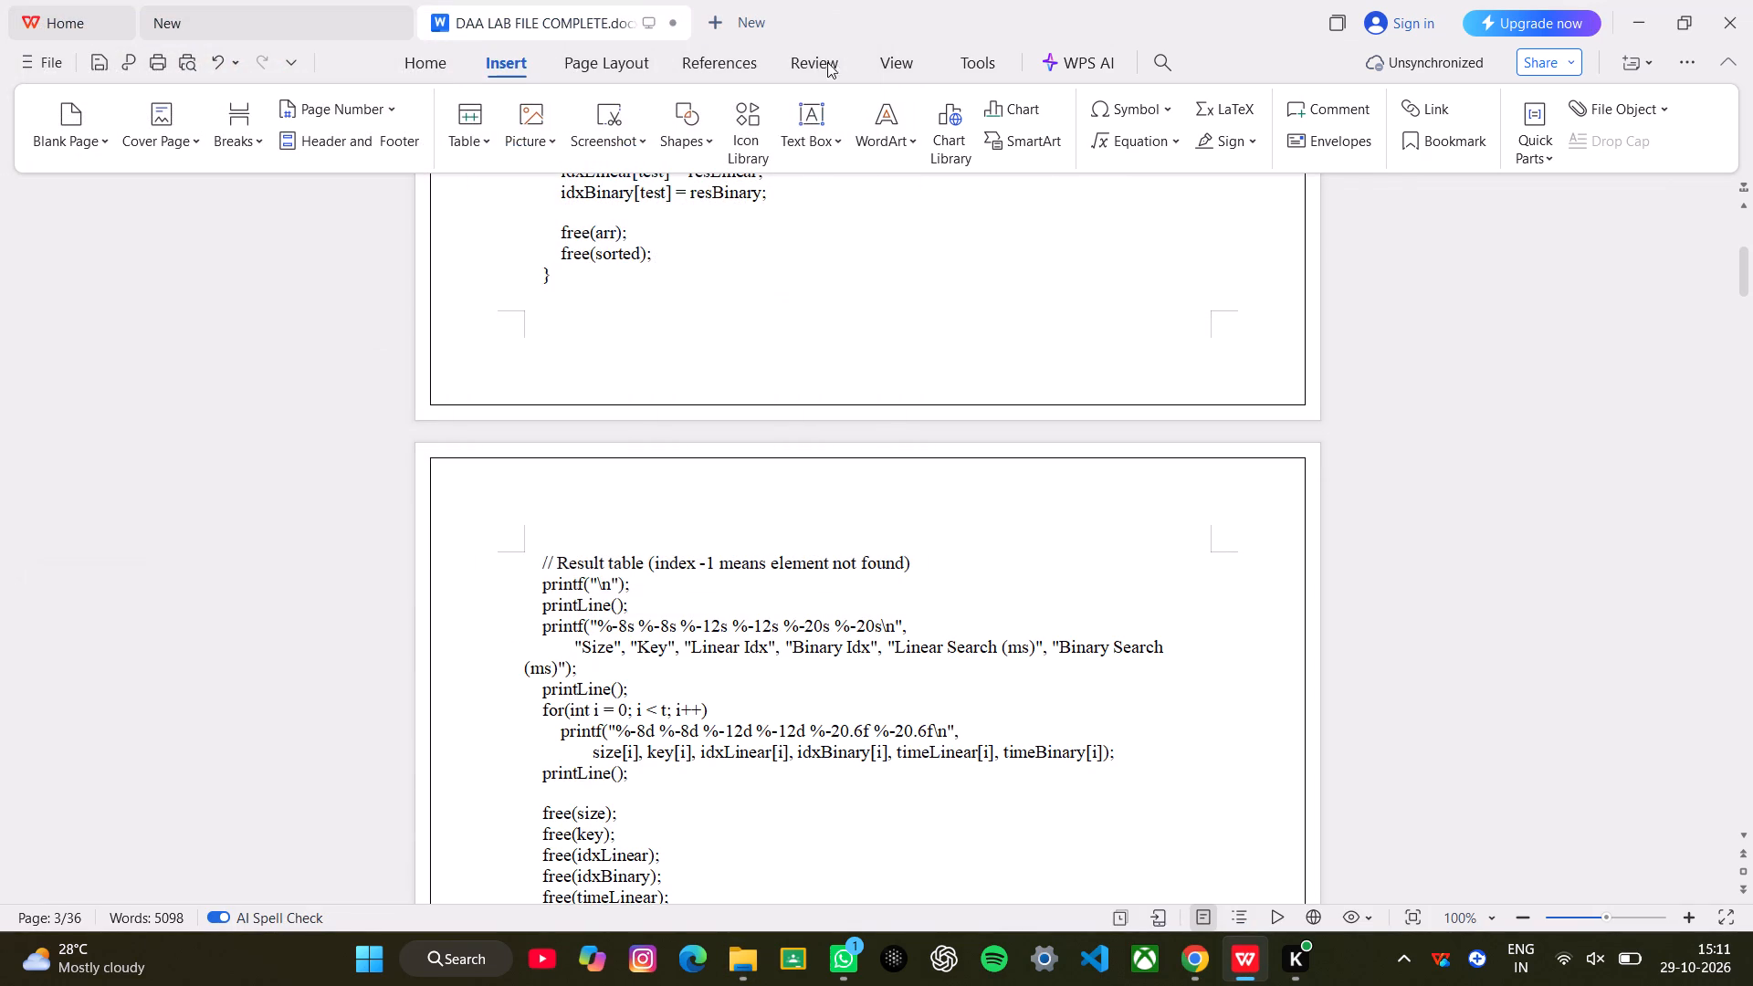
left_click(544, 140)
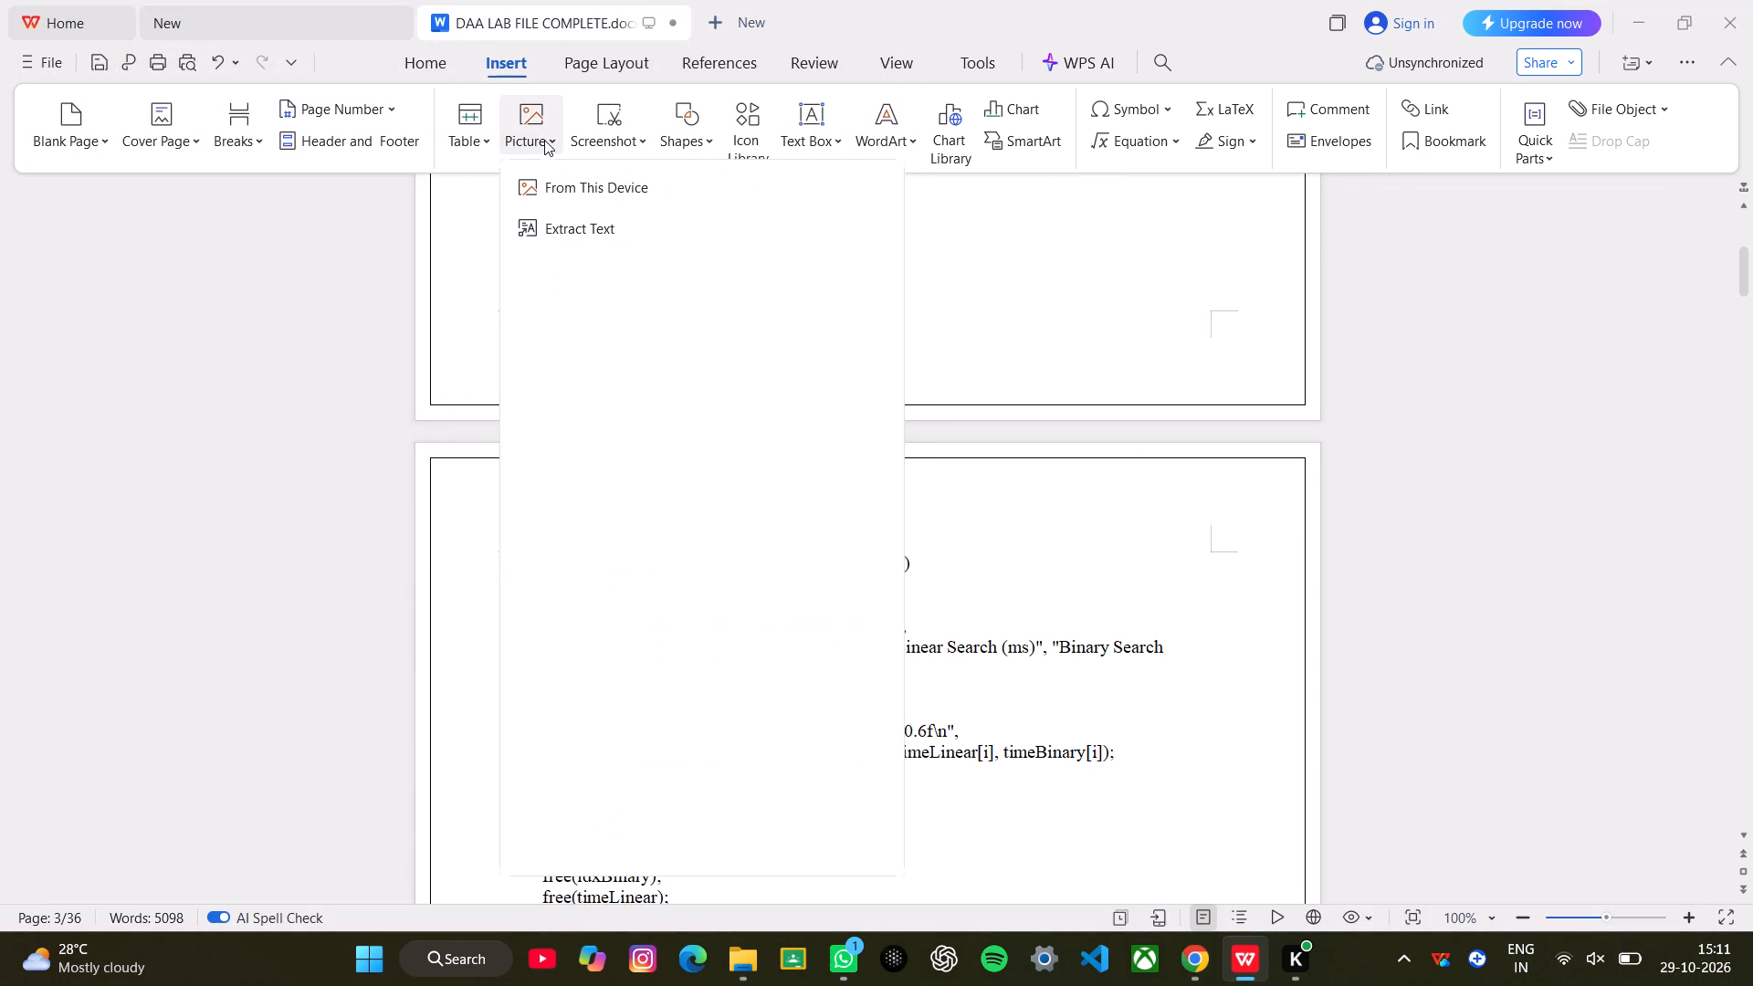
left_click(560, 197)
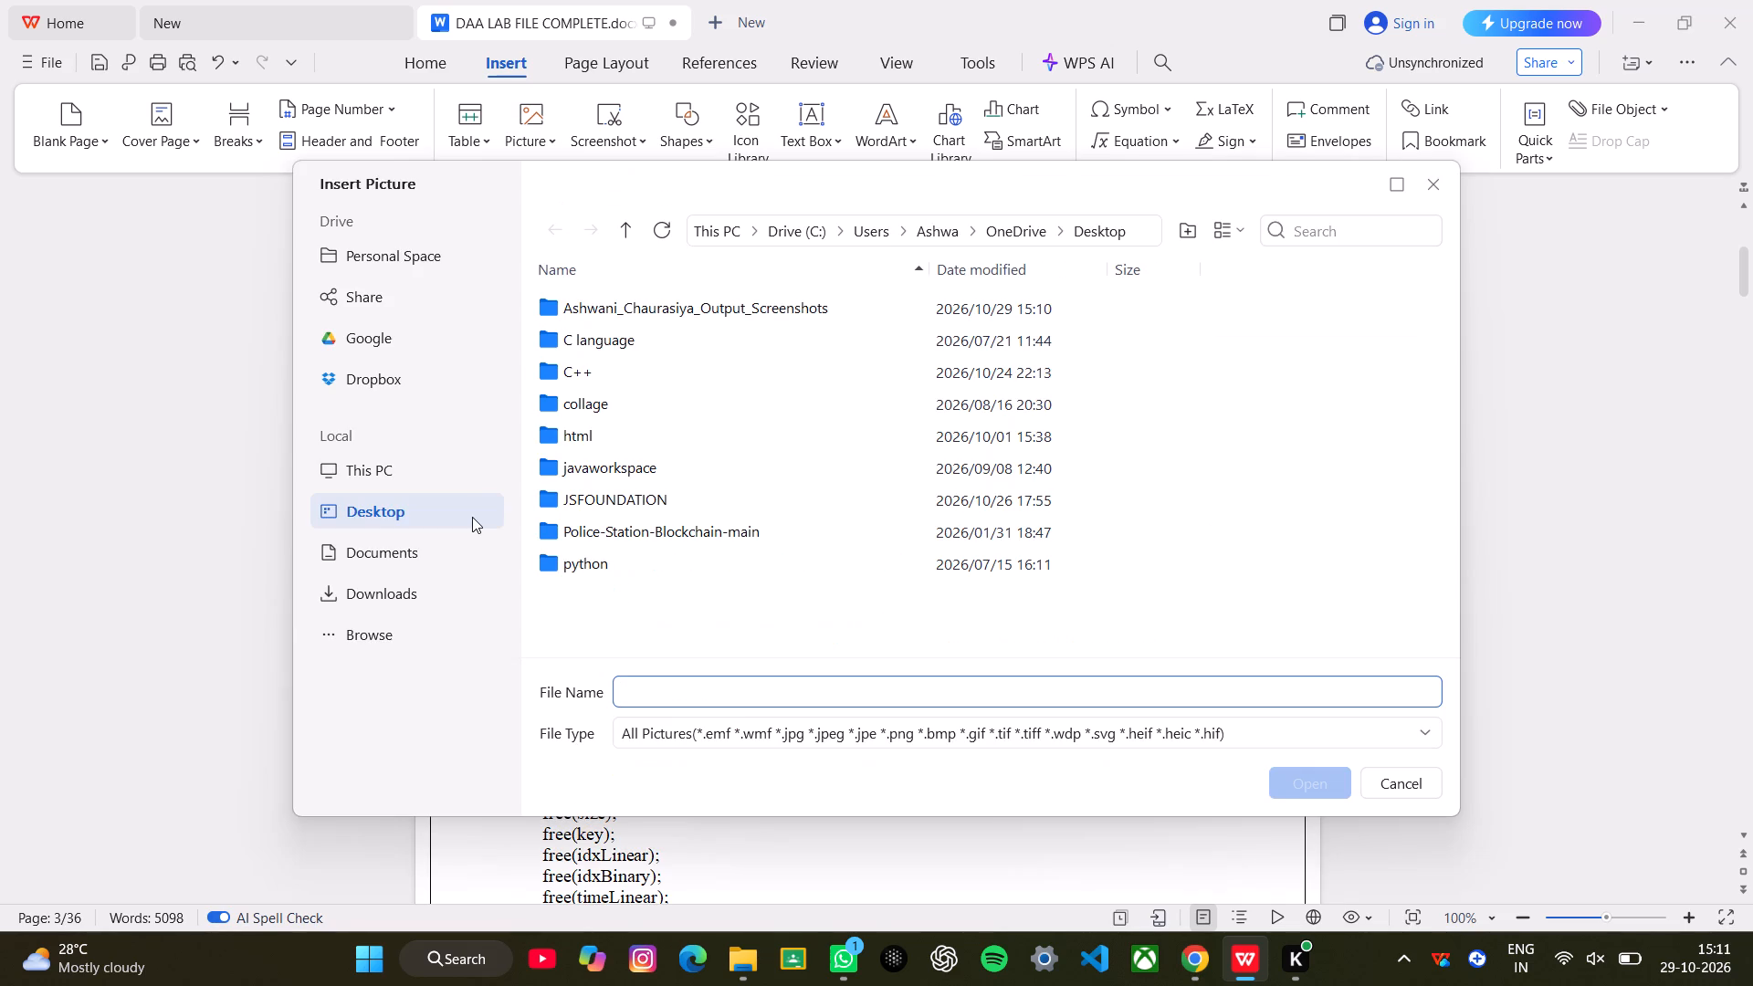
scroll(472, 517, "down", 1)
left_click(368, 558)
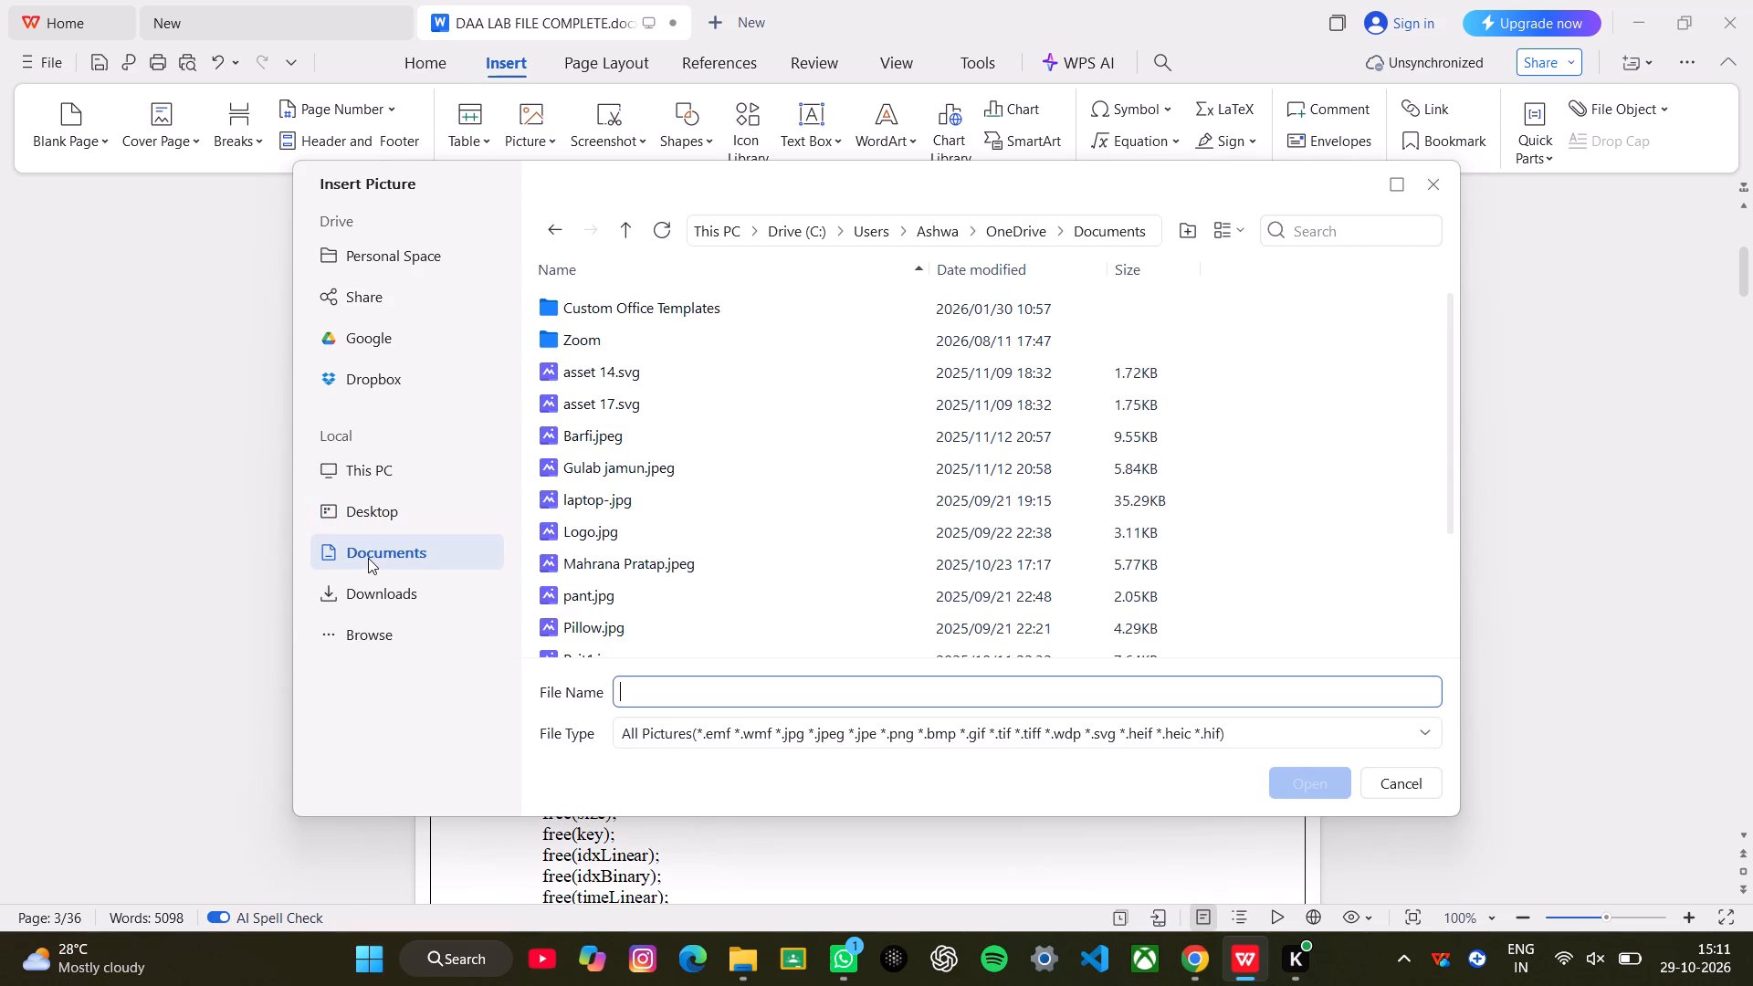
left_click(381, 642)
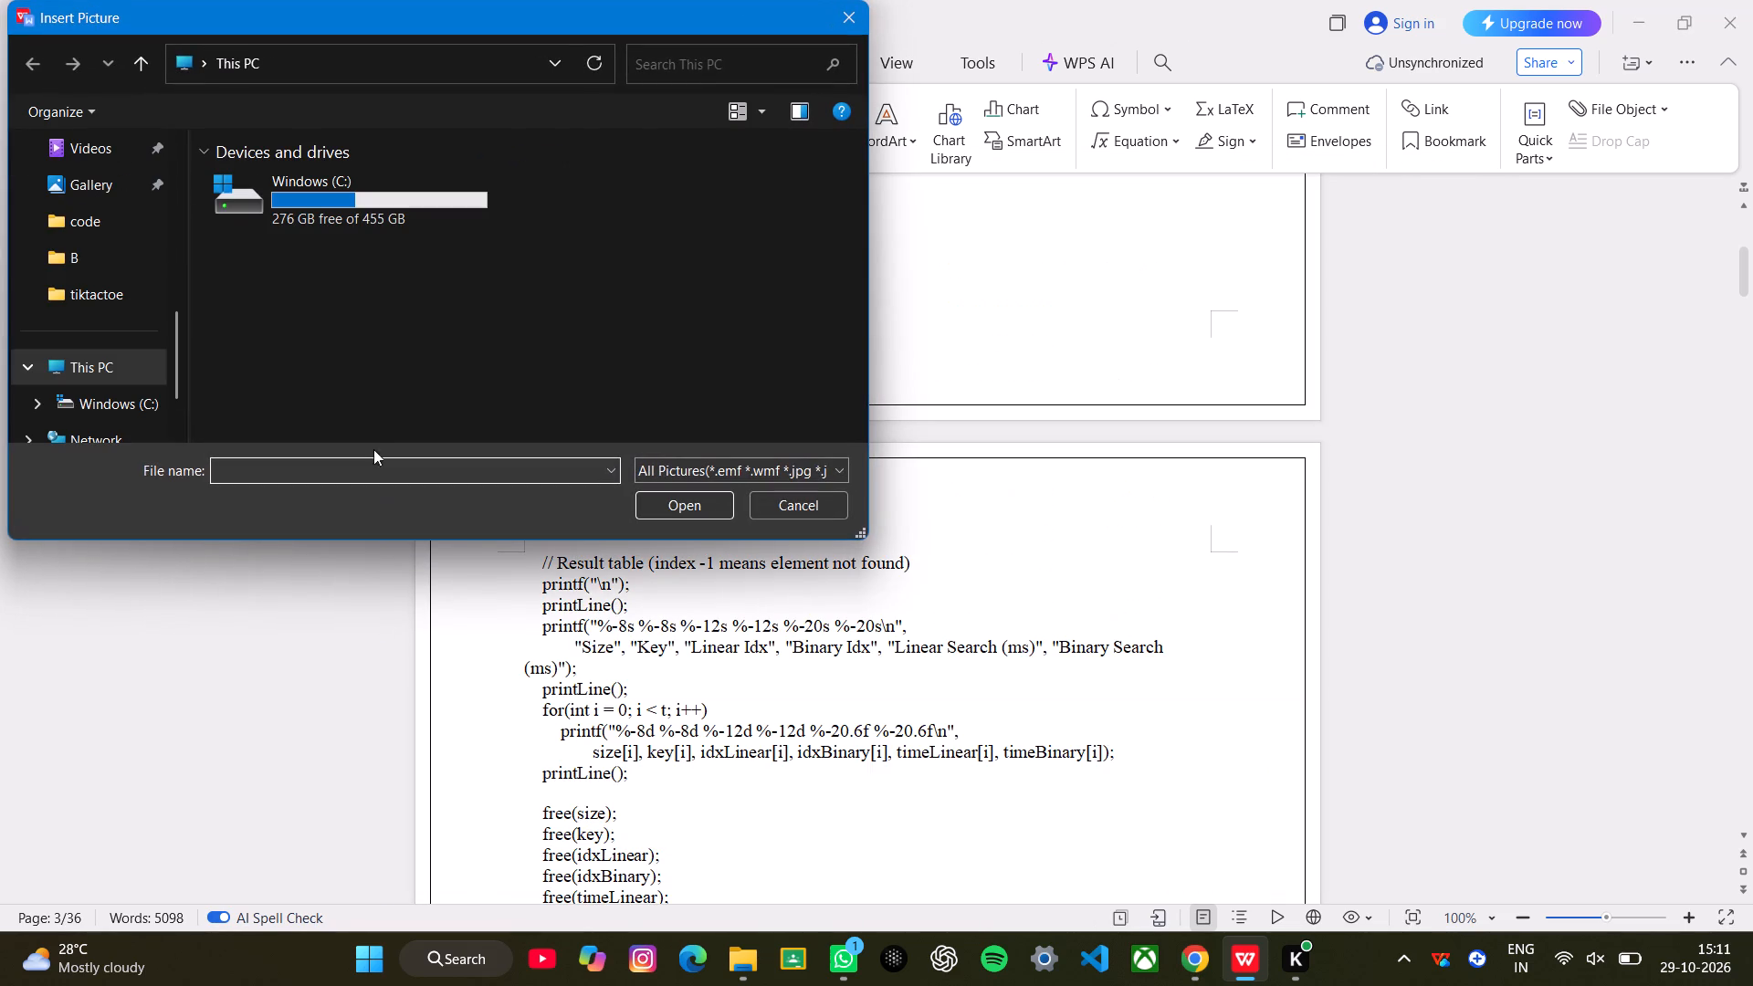
left_click(310, 186)
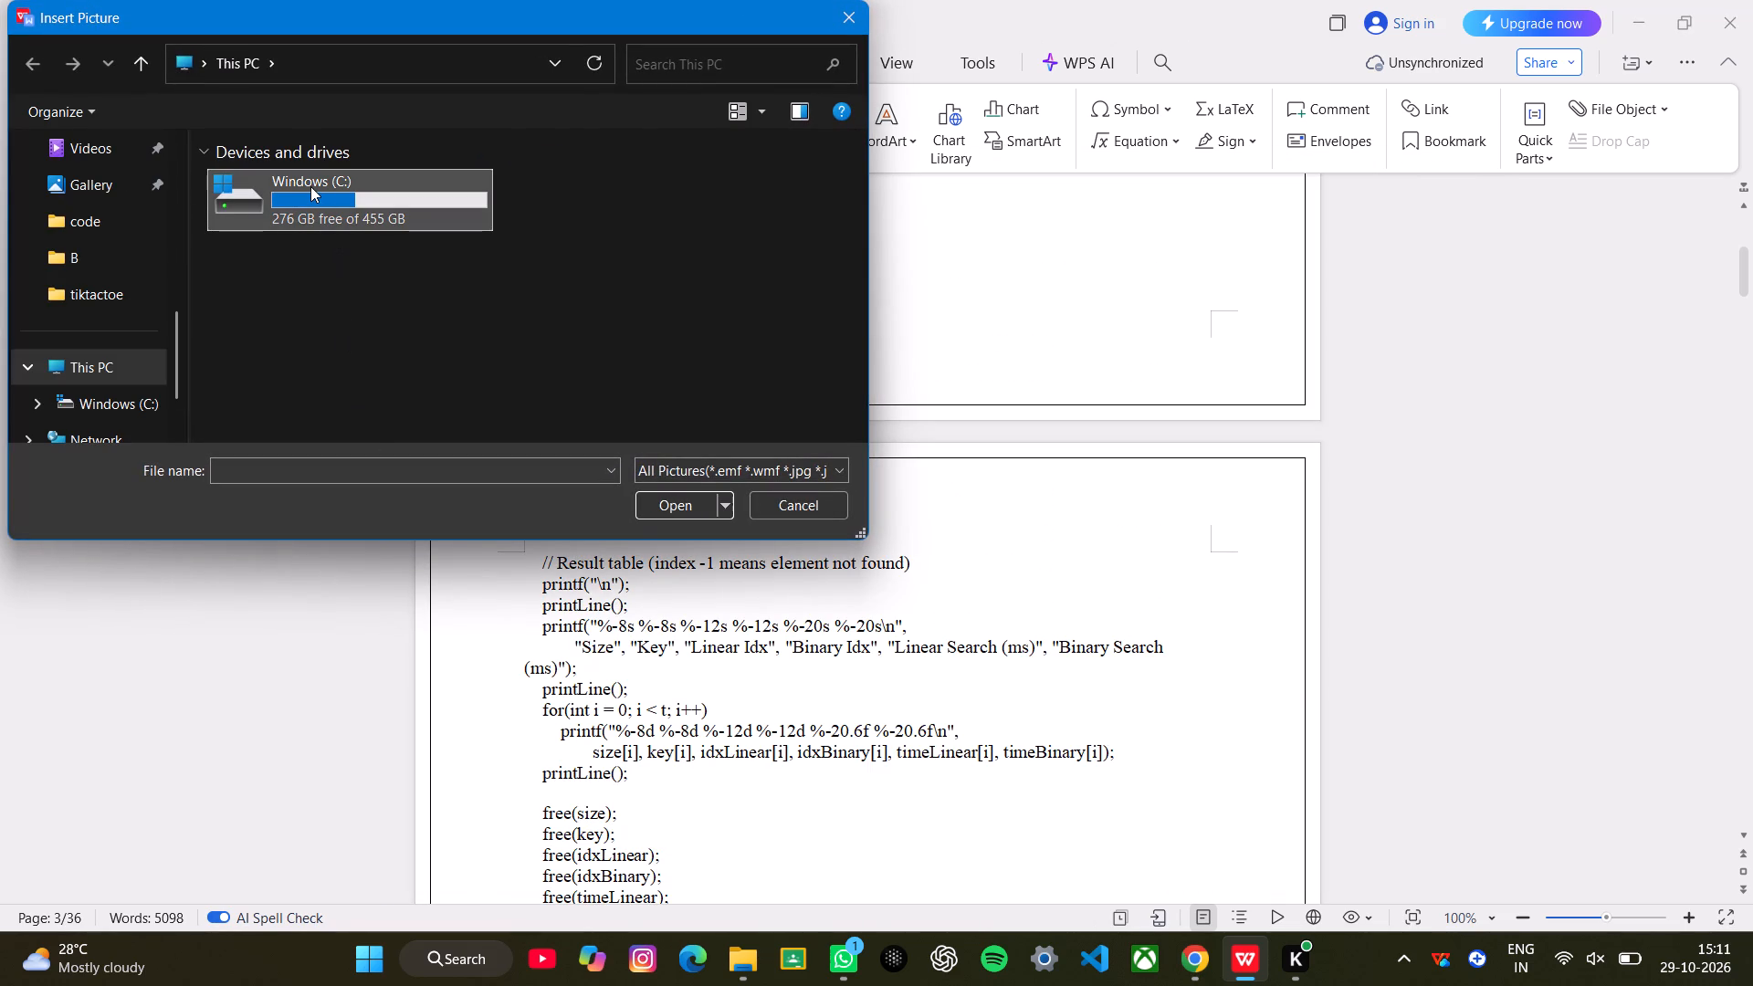
double_click(310, 186)
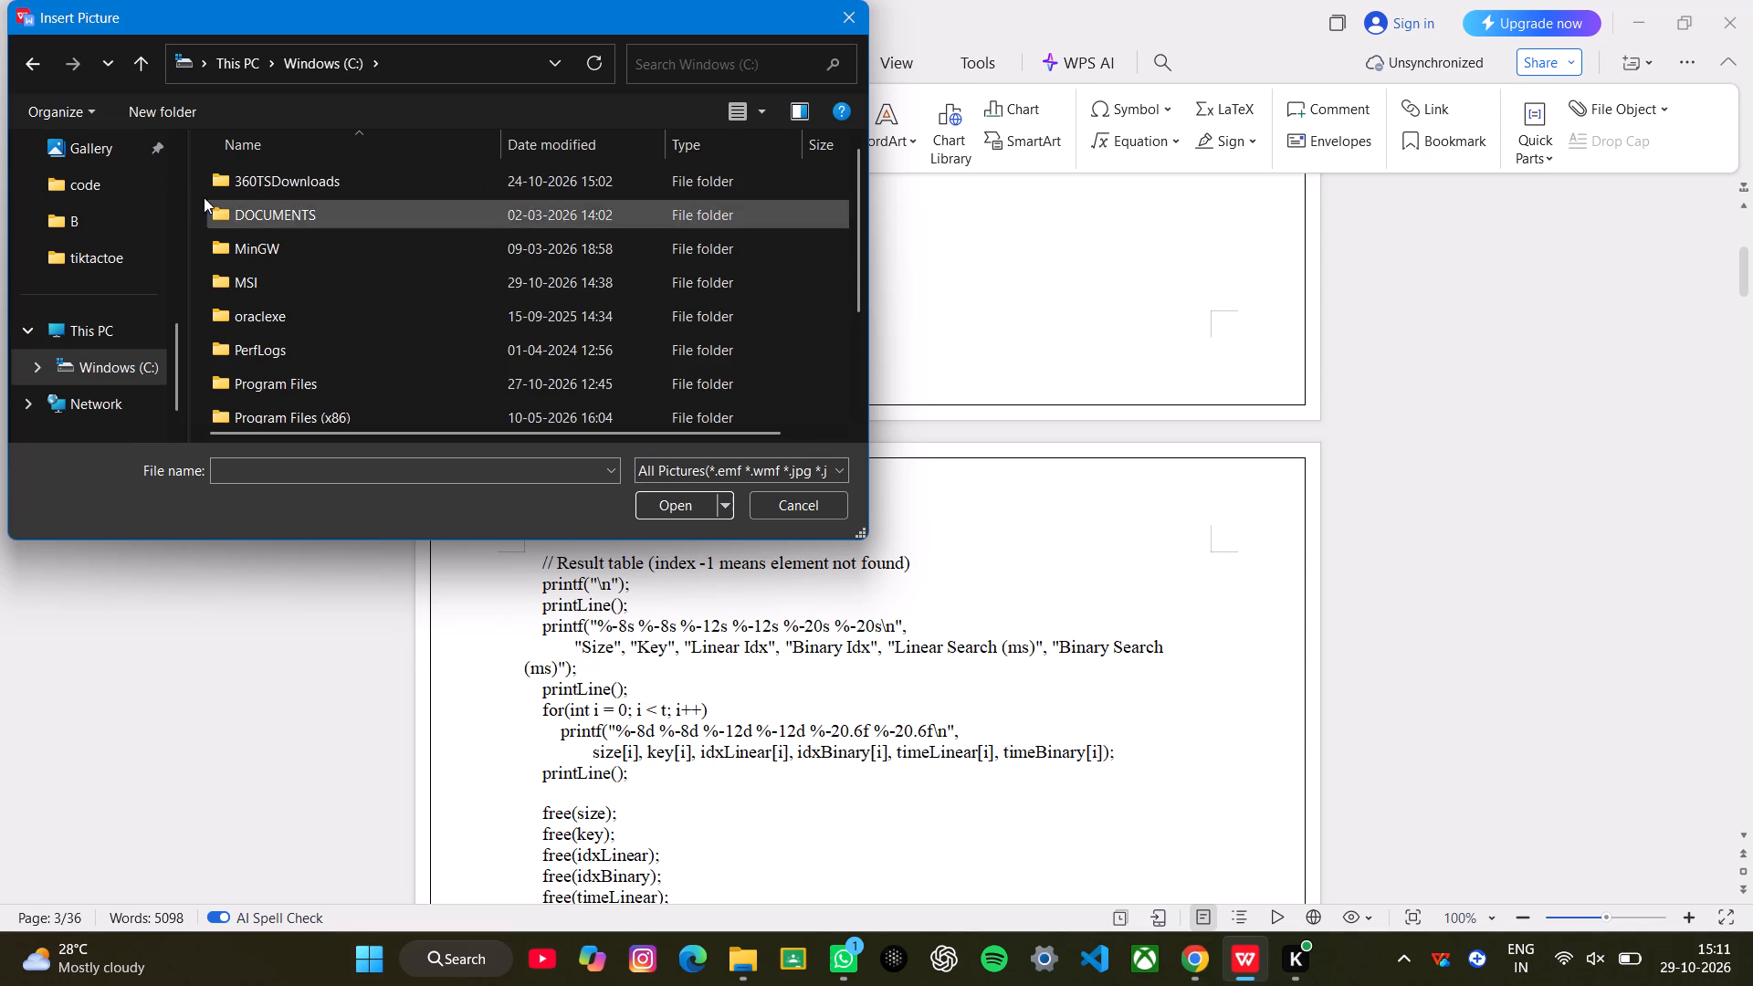
Insert the Experiment_01_Linear_Binary_Search picture from the extracted Output_Screenshots folder on the OneDrive Desktop under Experiment 1's Output heading.
scroll(91, 174, "up", 2)
left_click(101, 227)
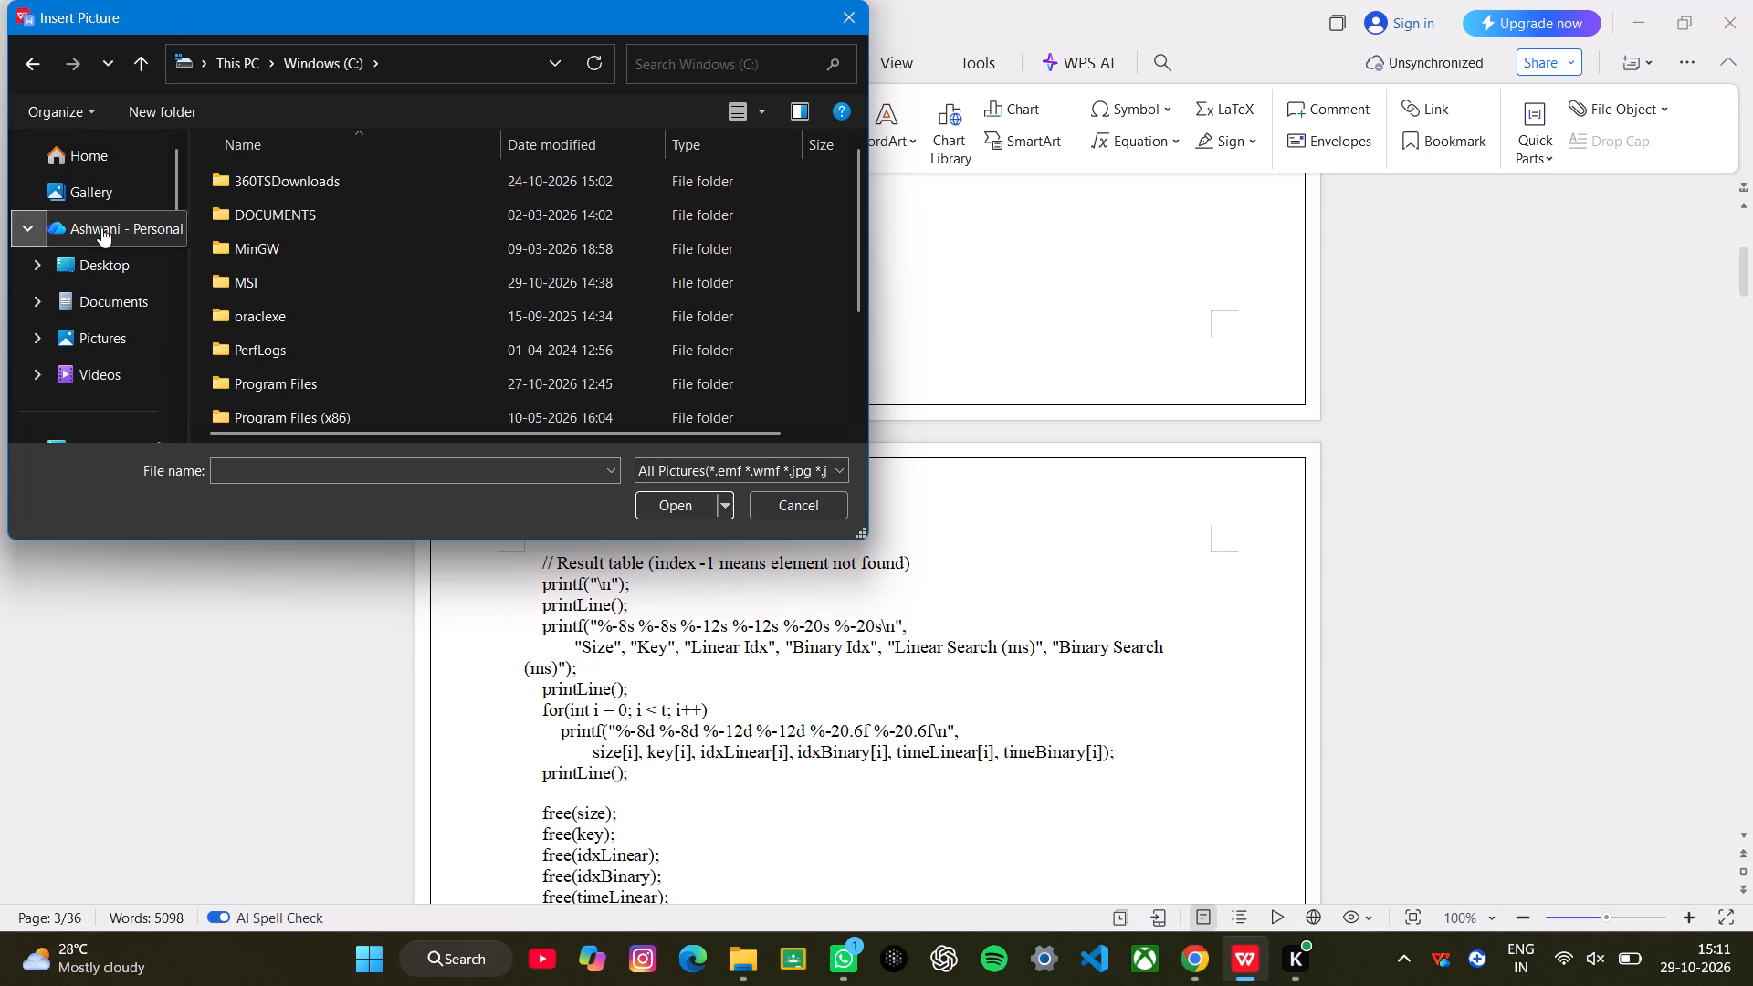
left_click(114, 272)
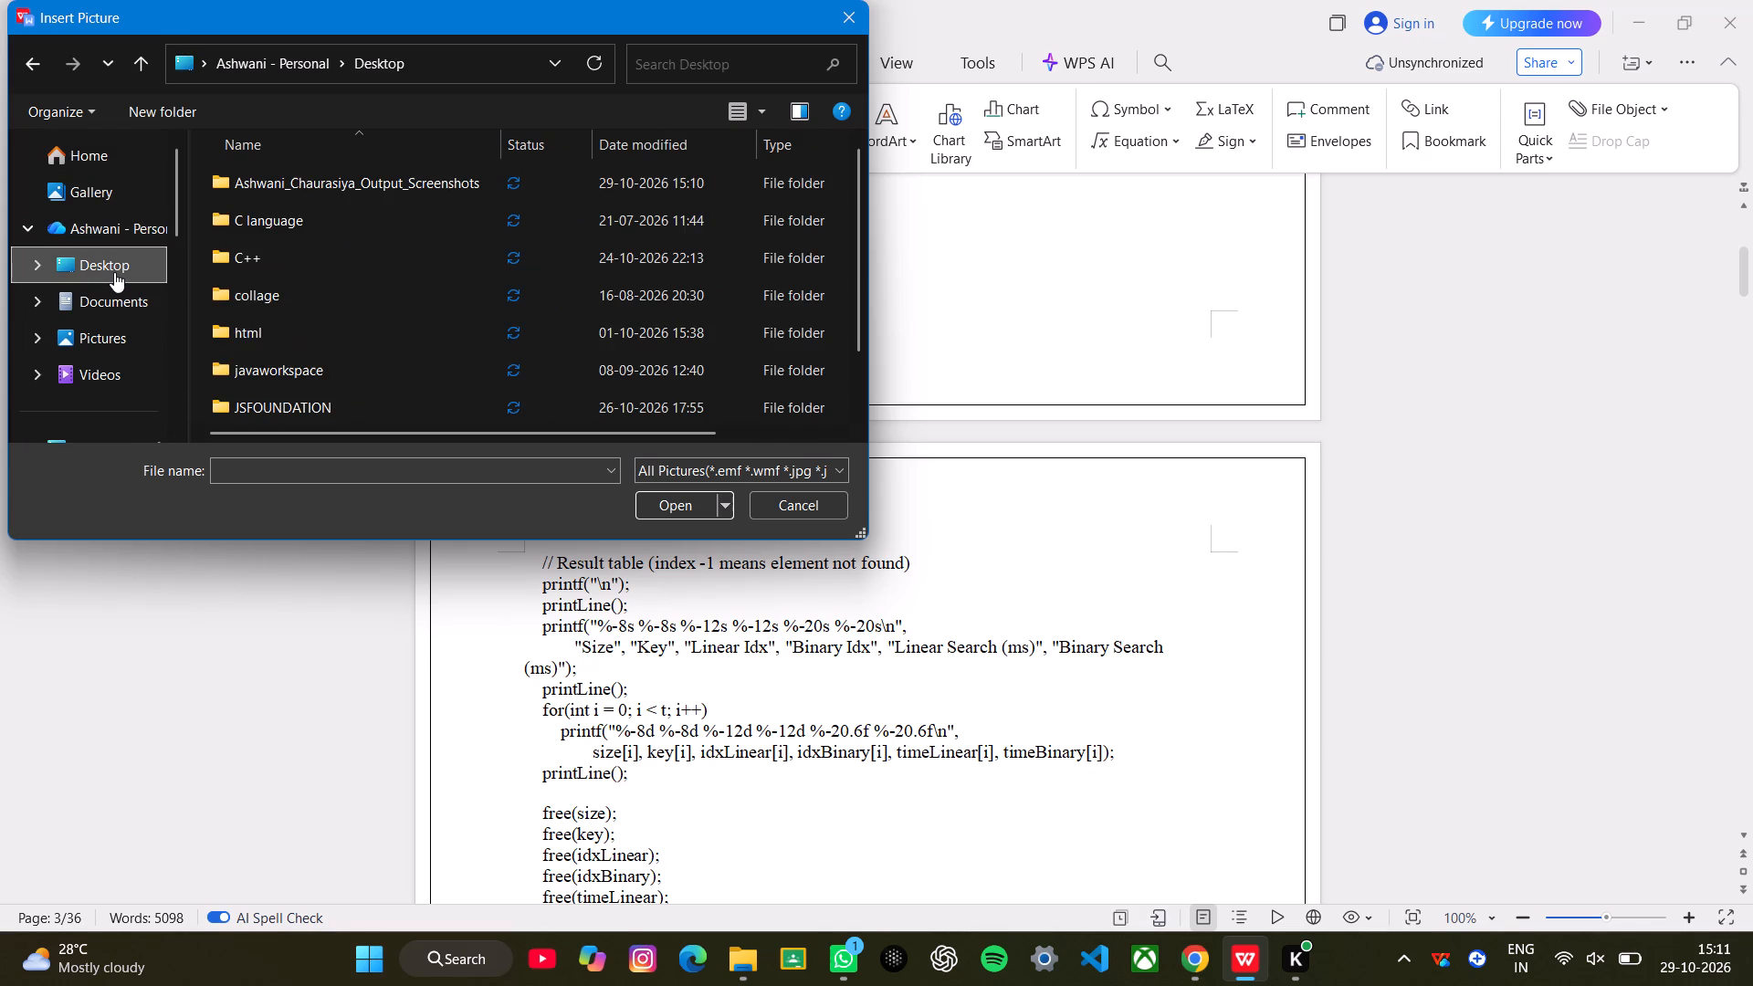
scroll(363, 317, "right", 1)
left_click(402, 176)
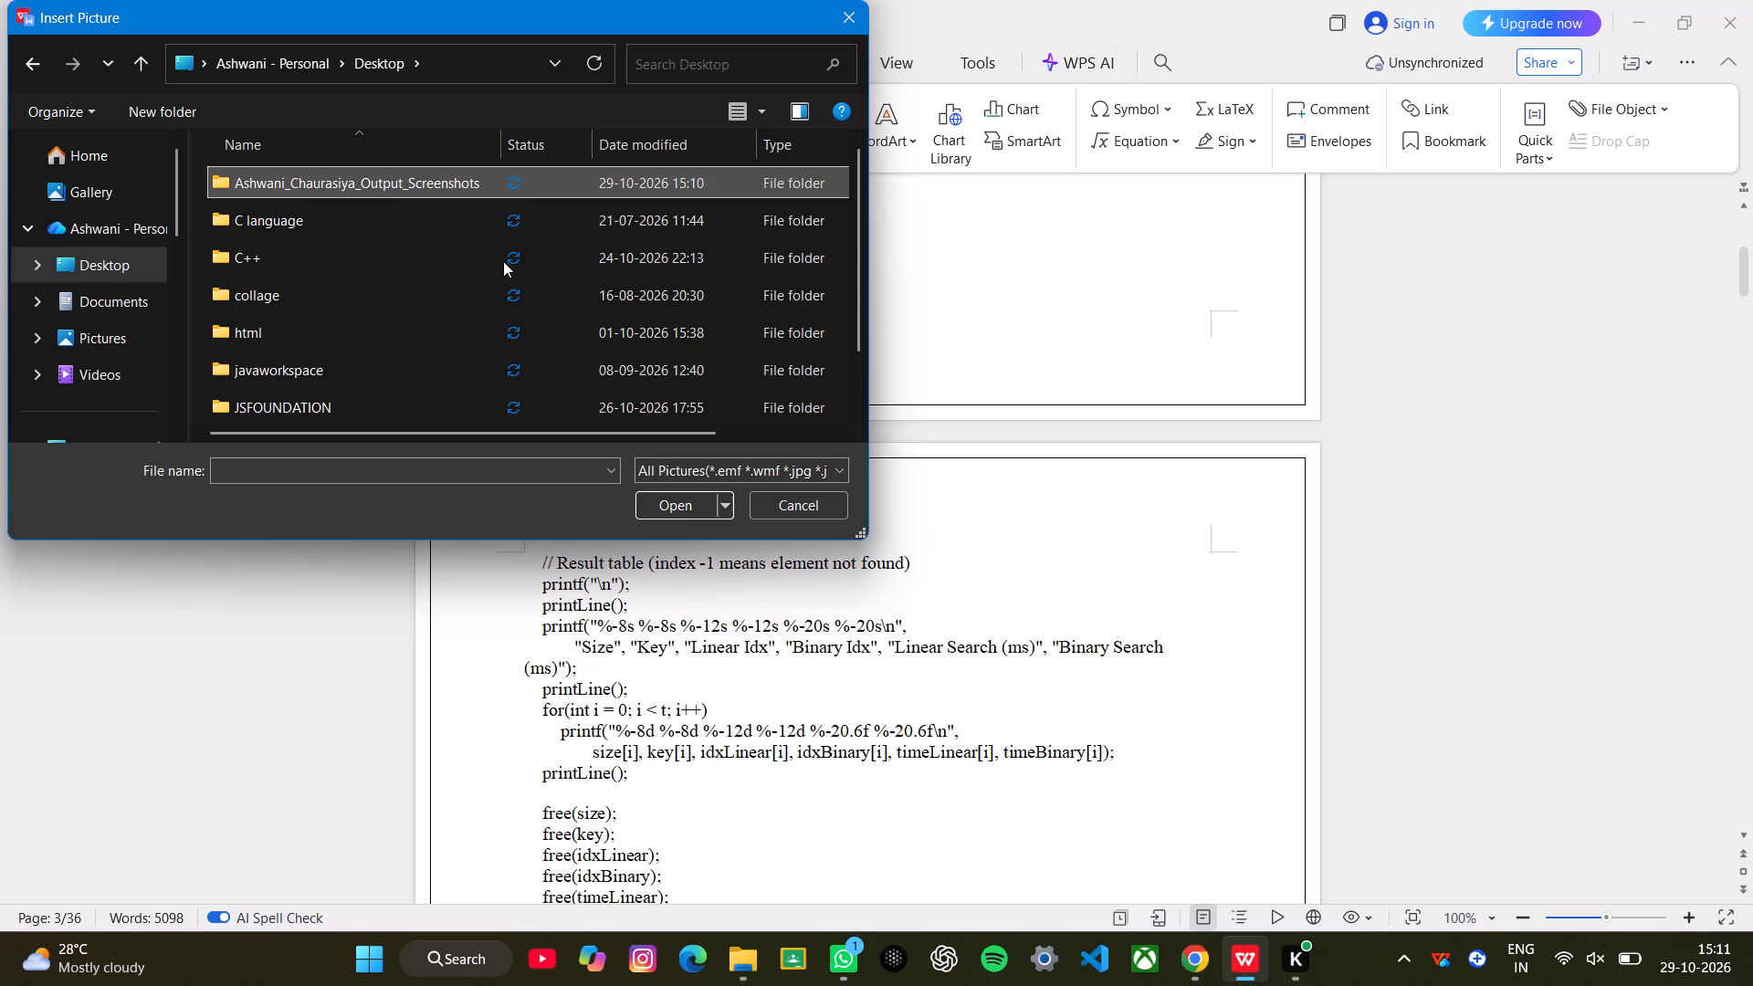
left_click(433, 183)
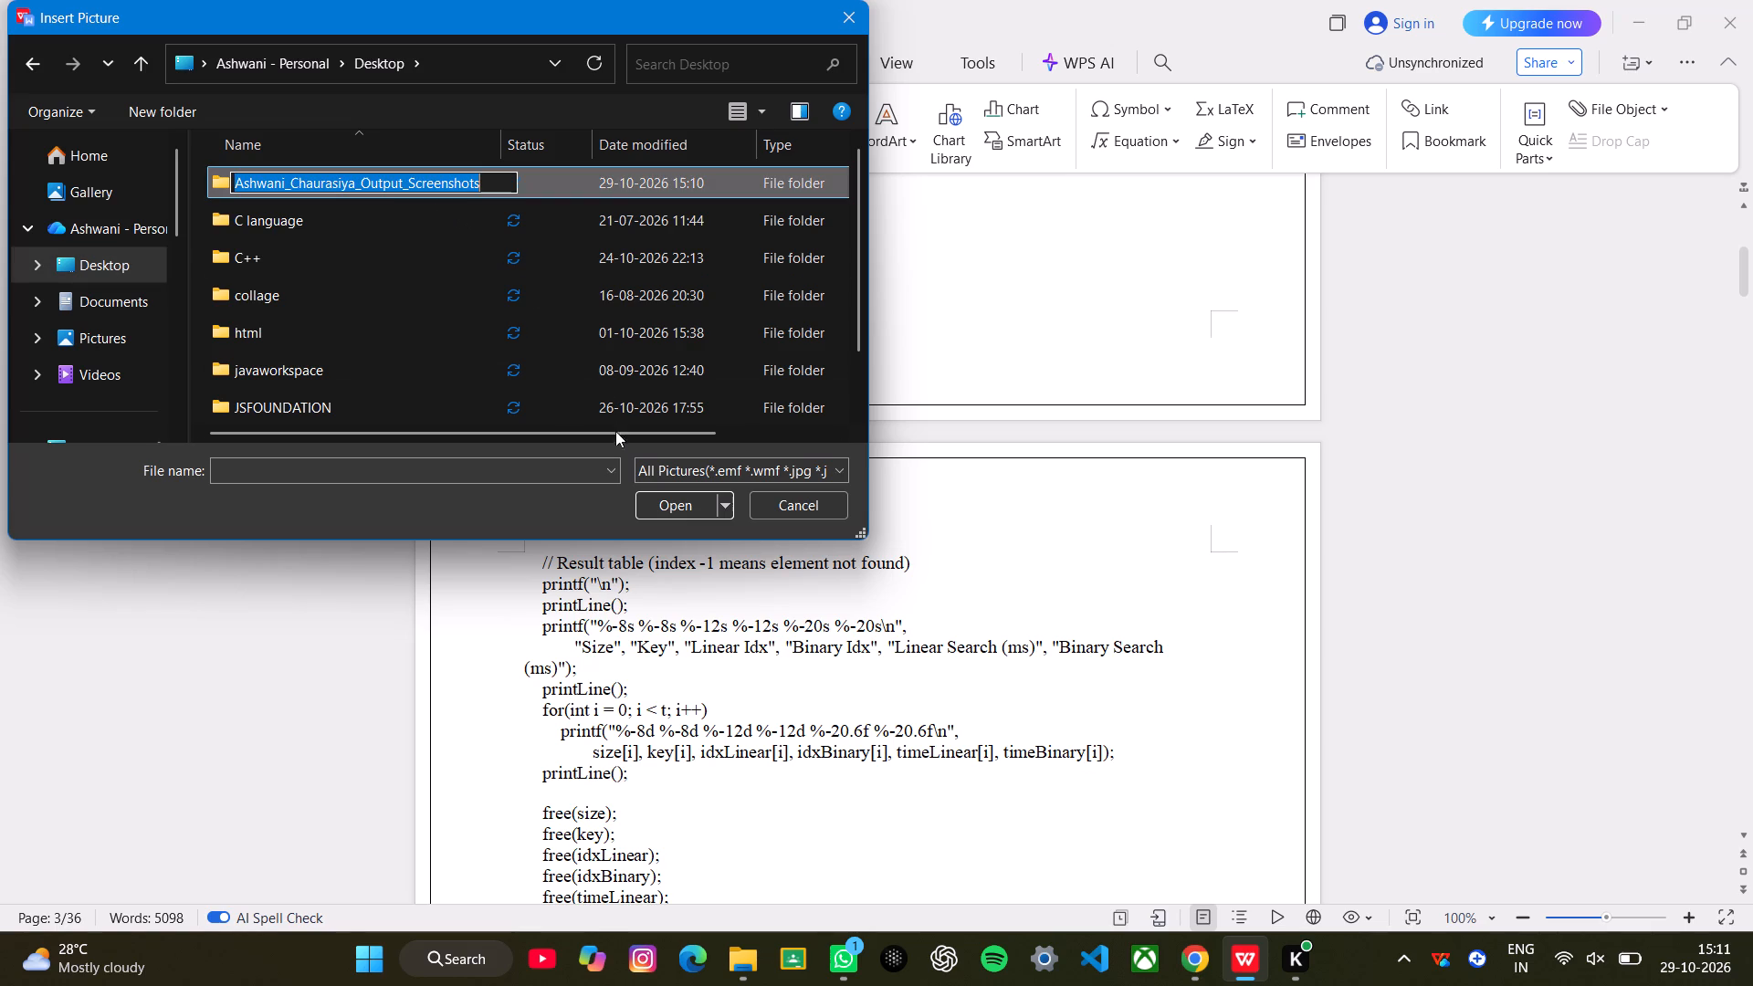
left_click(572, 185)
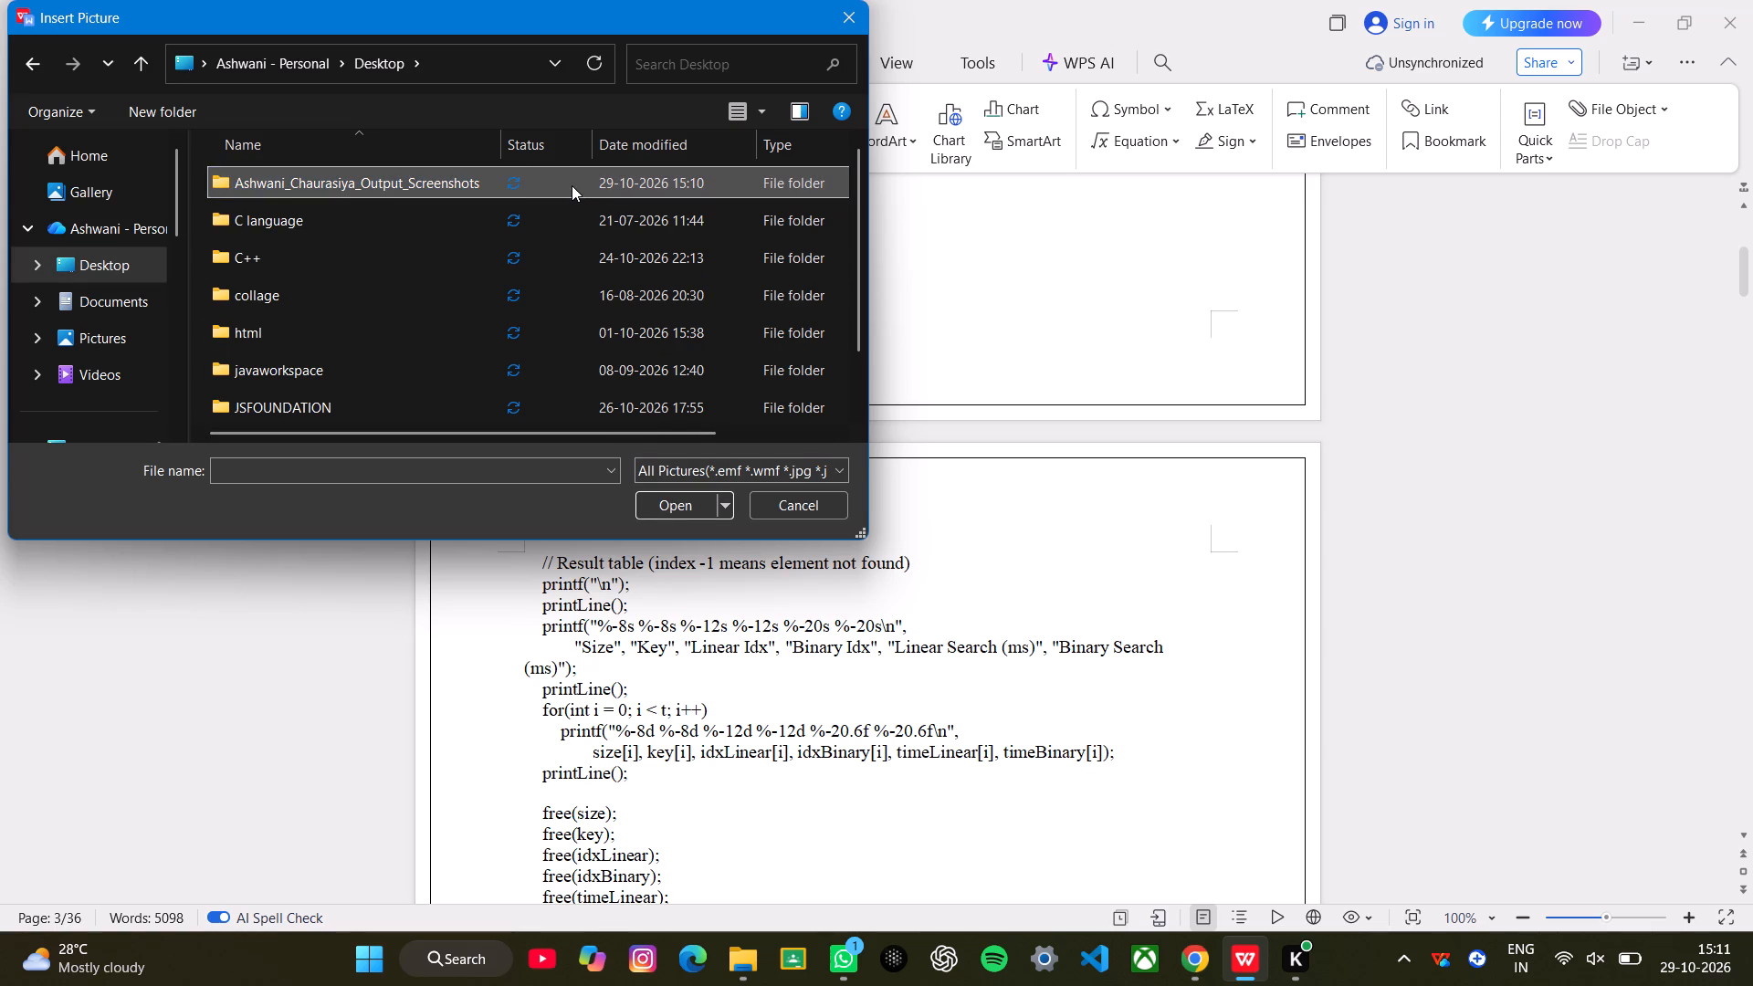
left_click(683, 504)
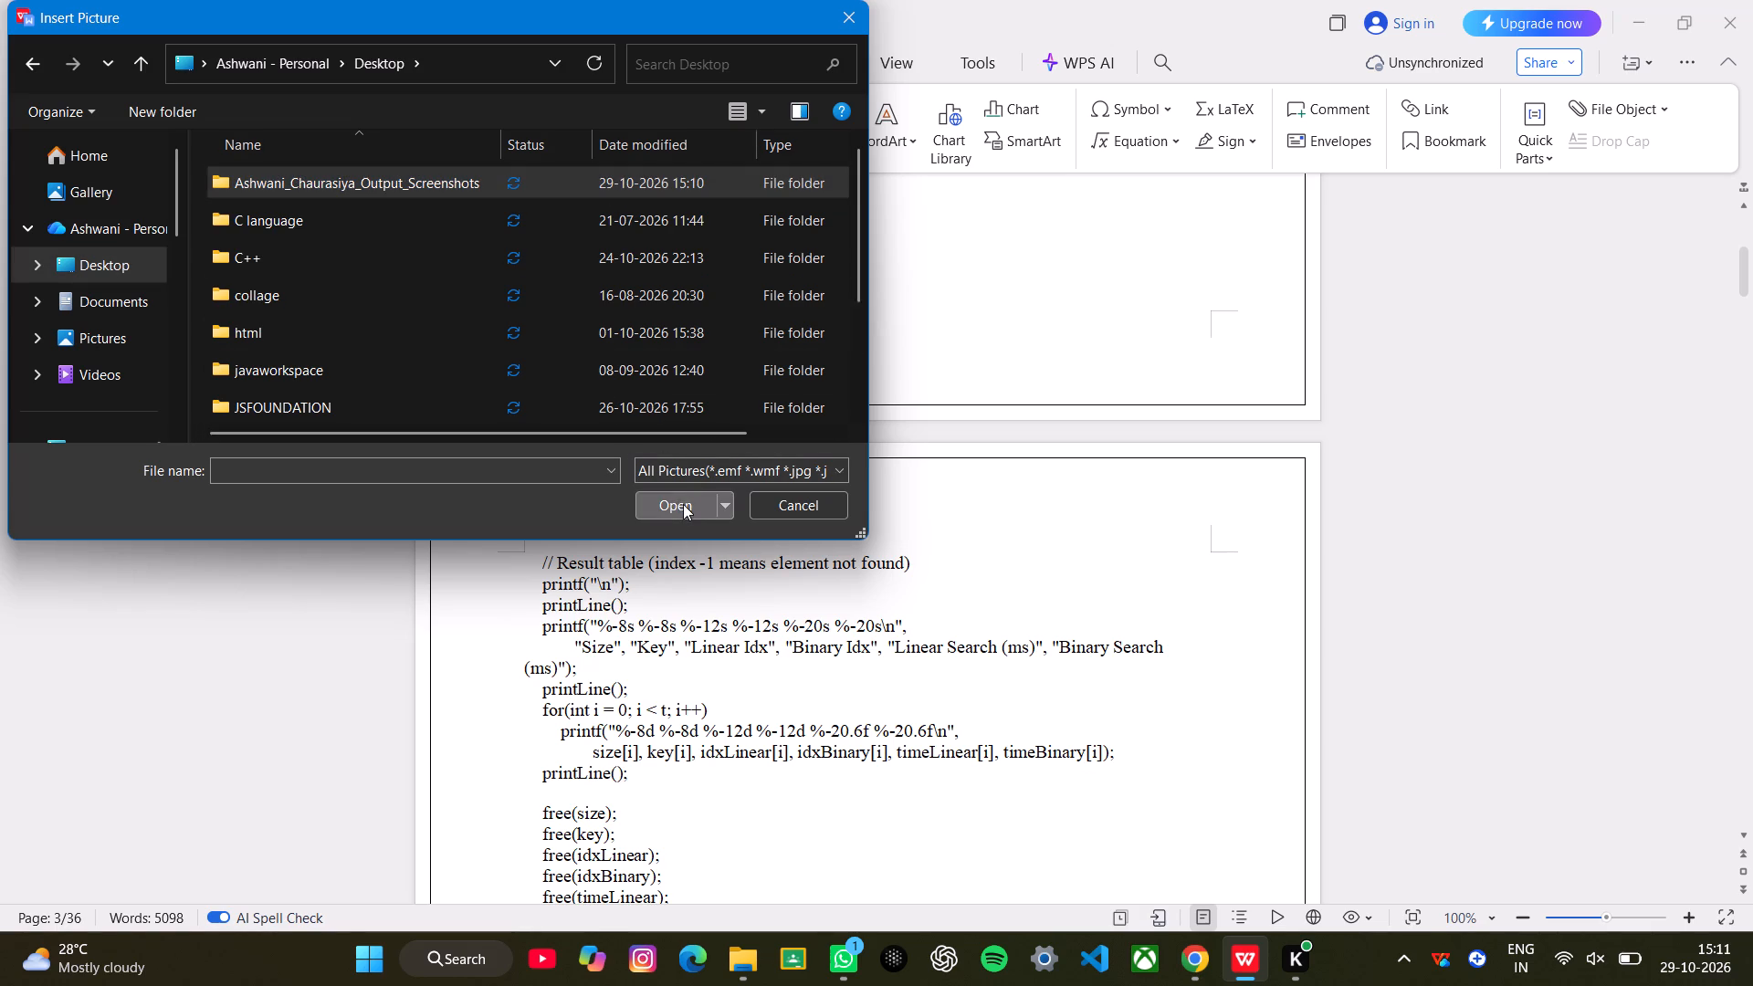
scroll(495, 333, "up", 1)
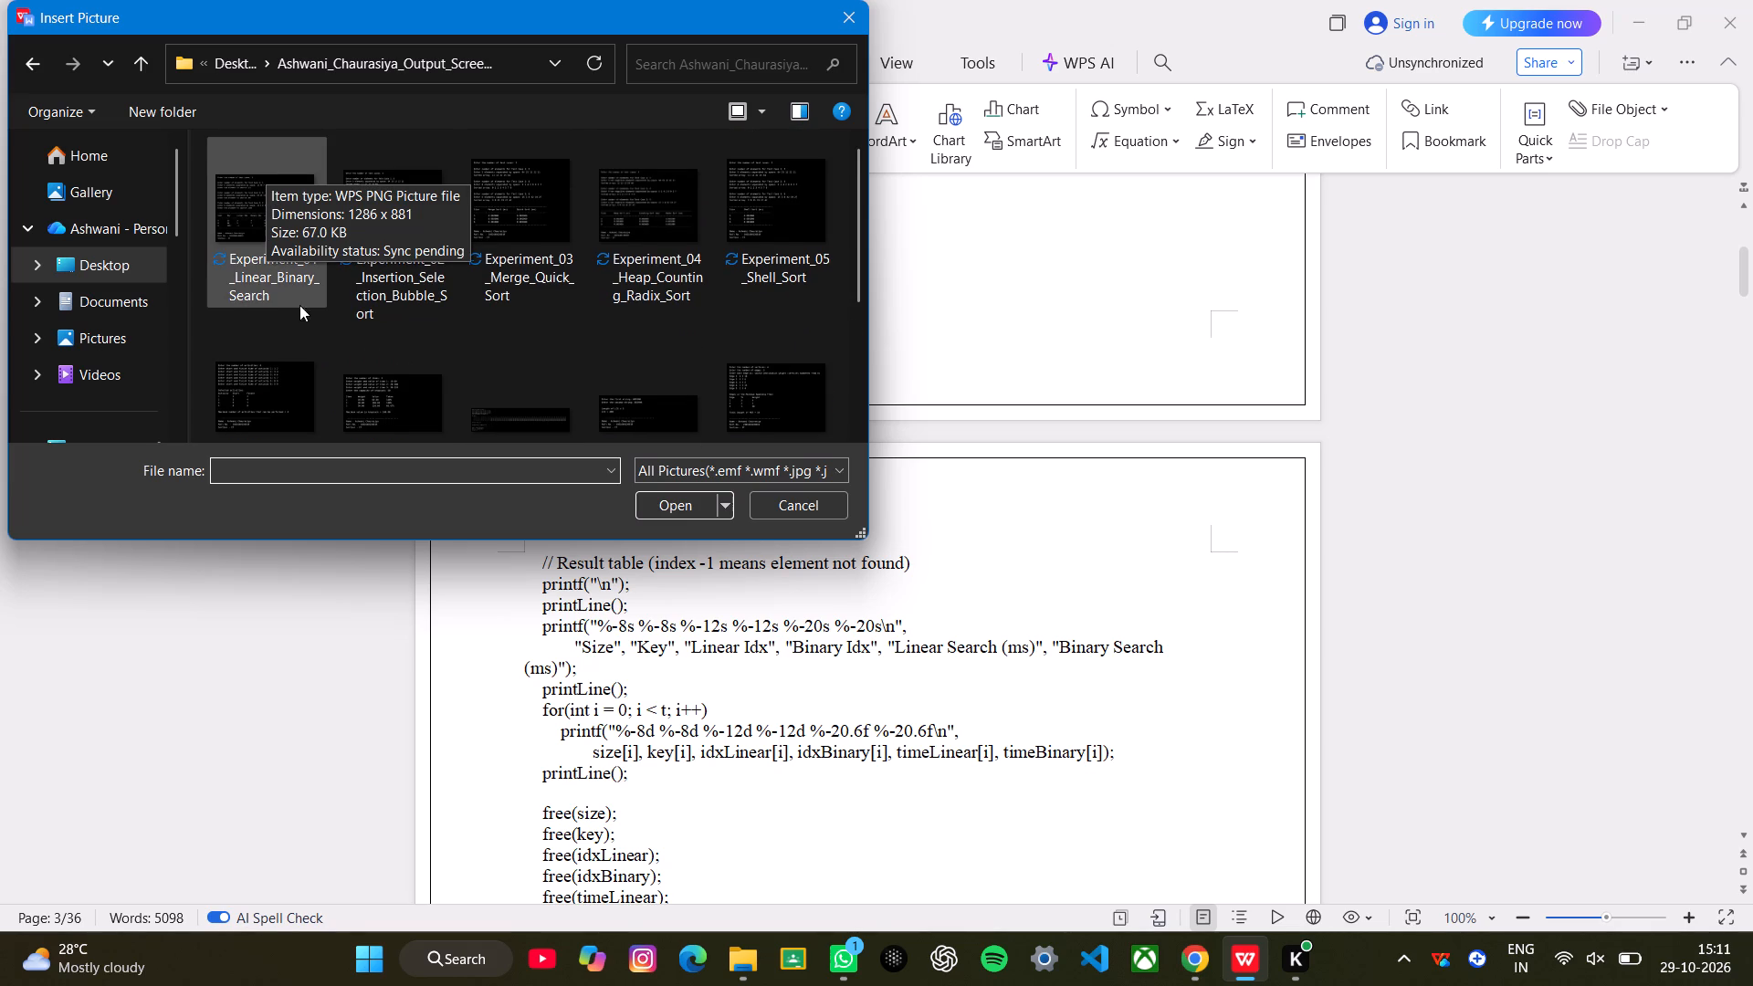
left_click(262, 205)
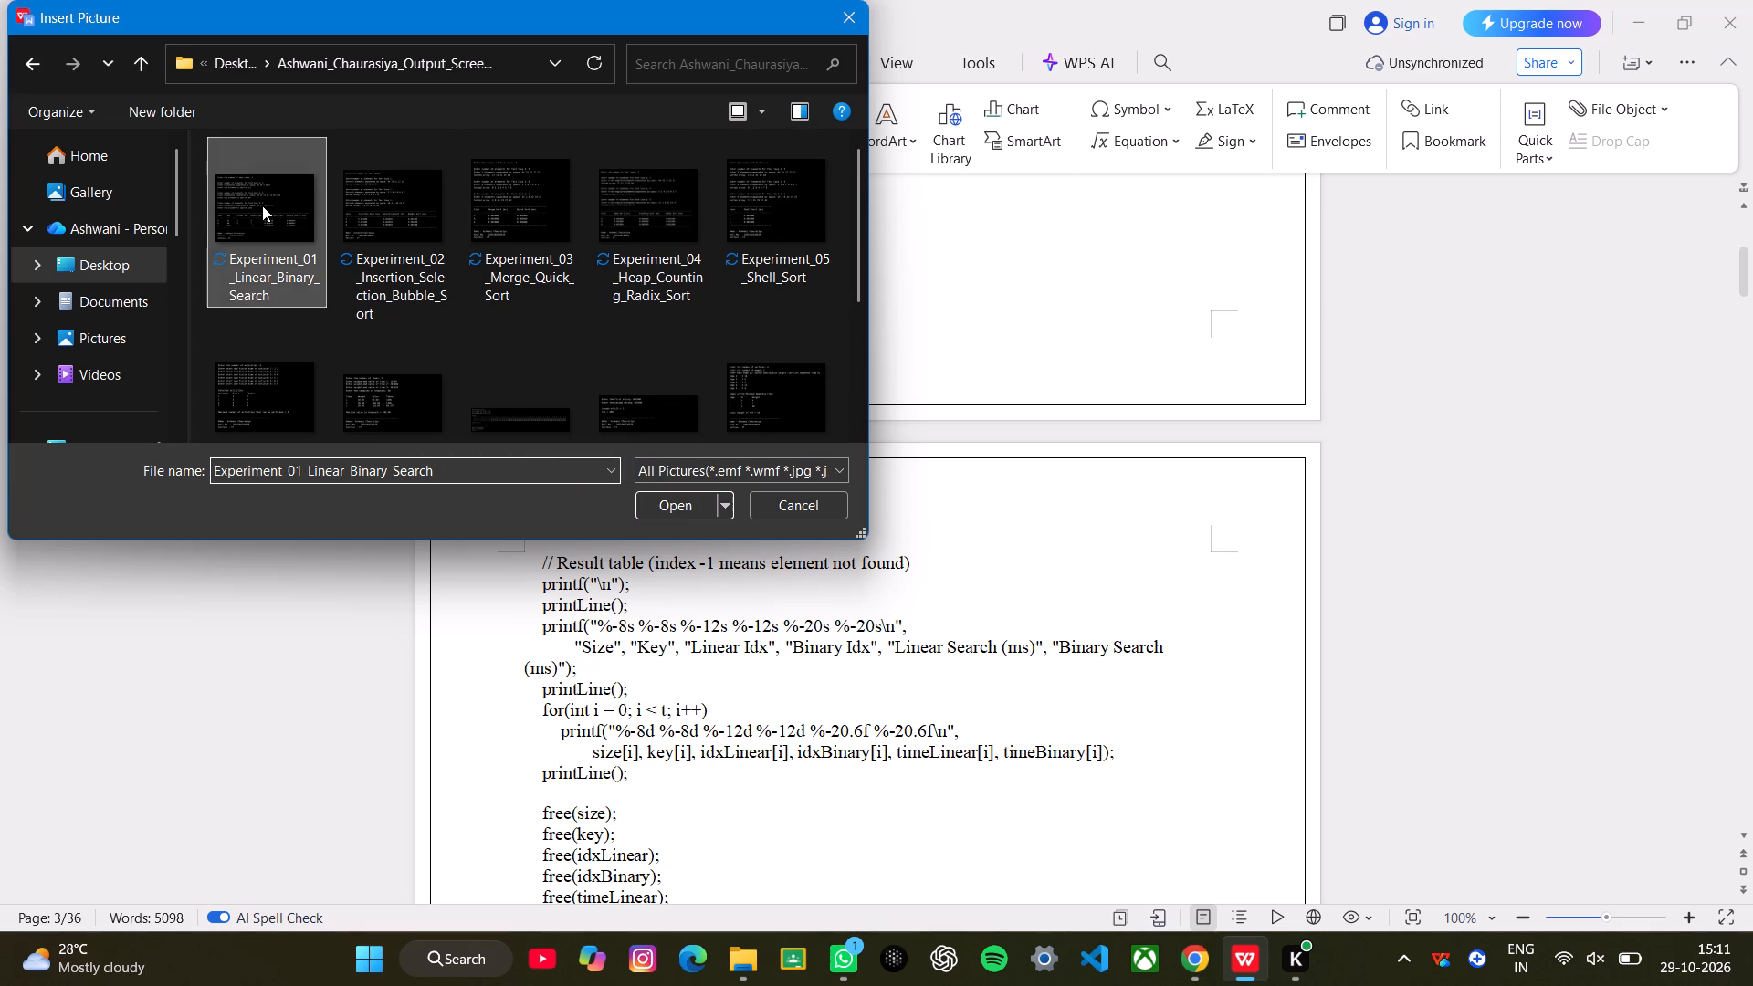
left_click(652, 501)
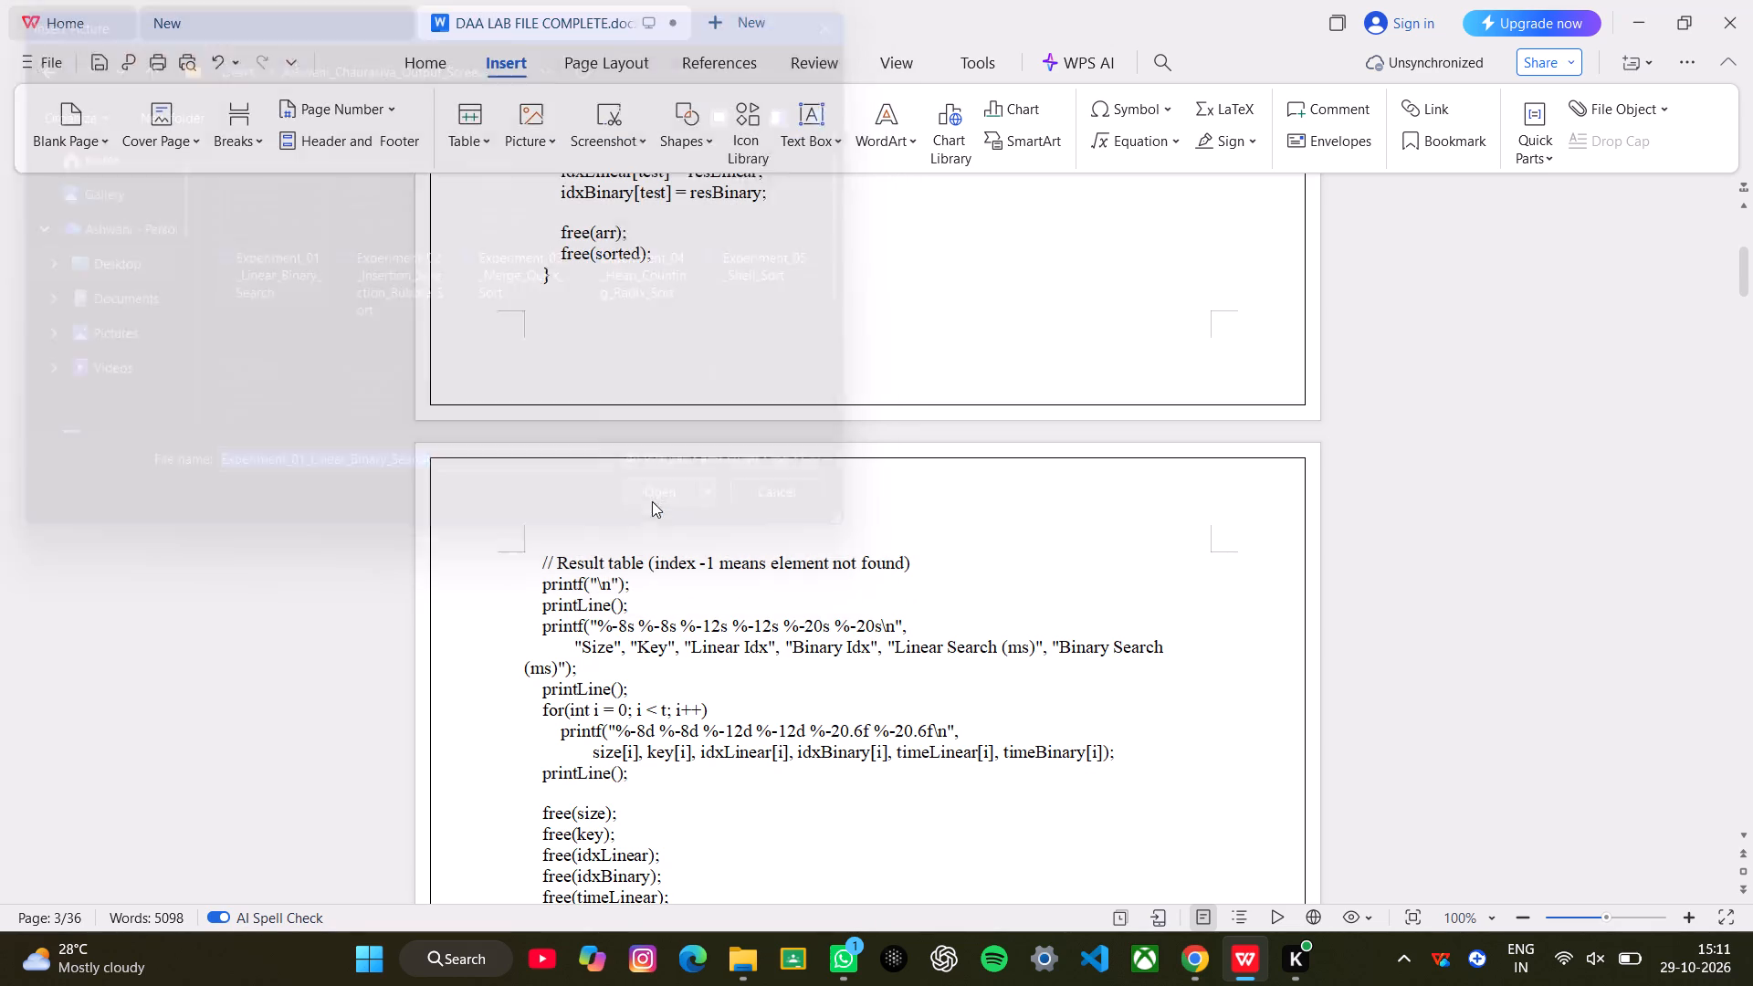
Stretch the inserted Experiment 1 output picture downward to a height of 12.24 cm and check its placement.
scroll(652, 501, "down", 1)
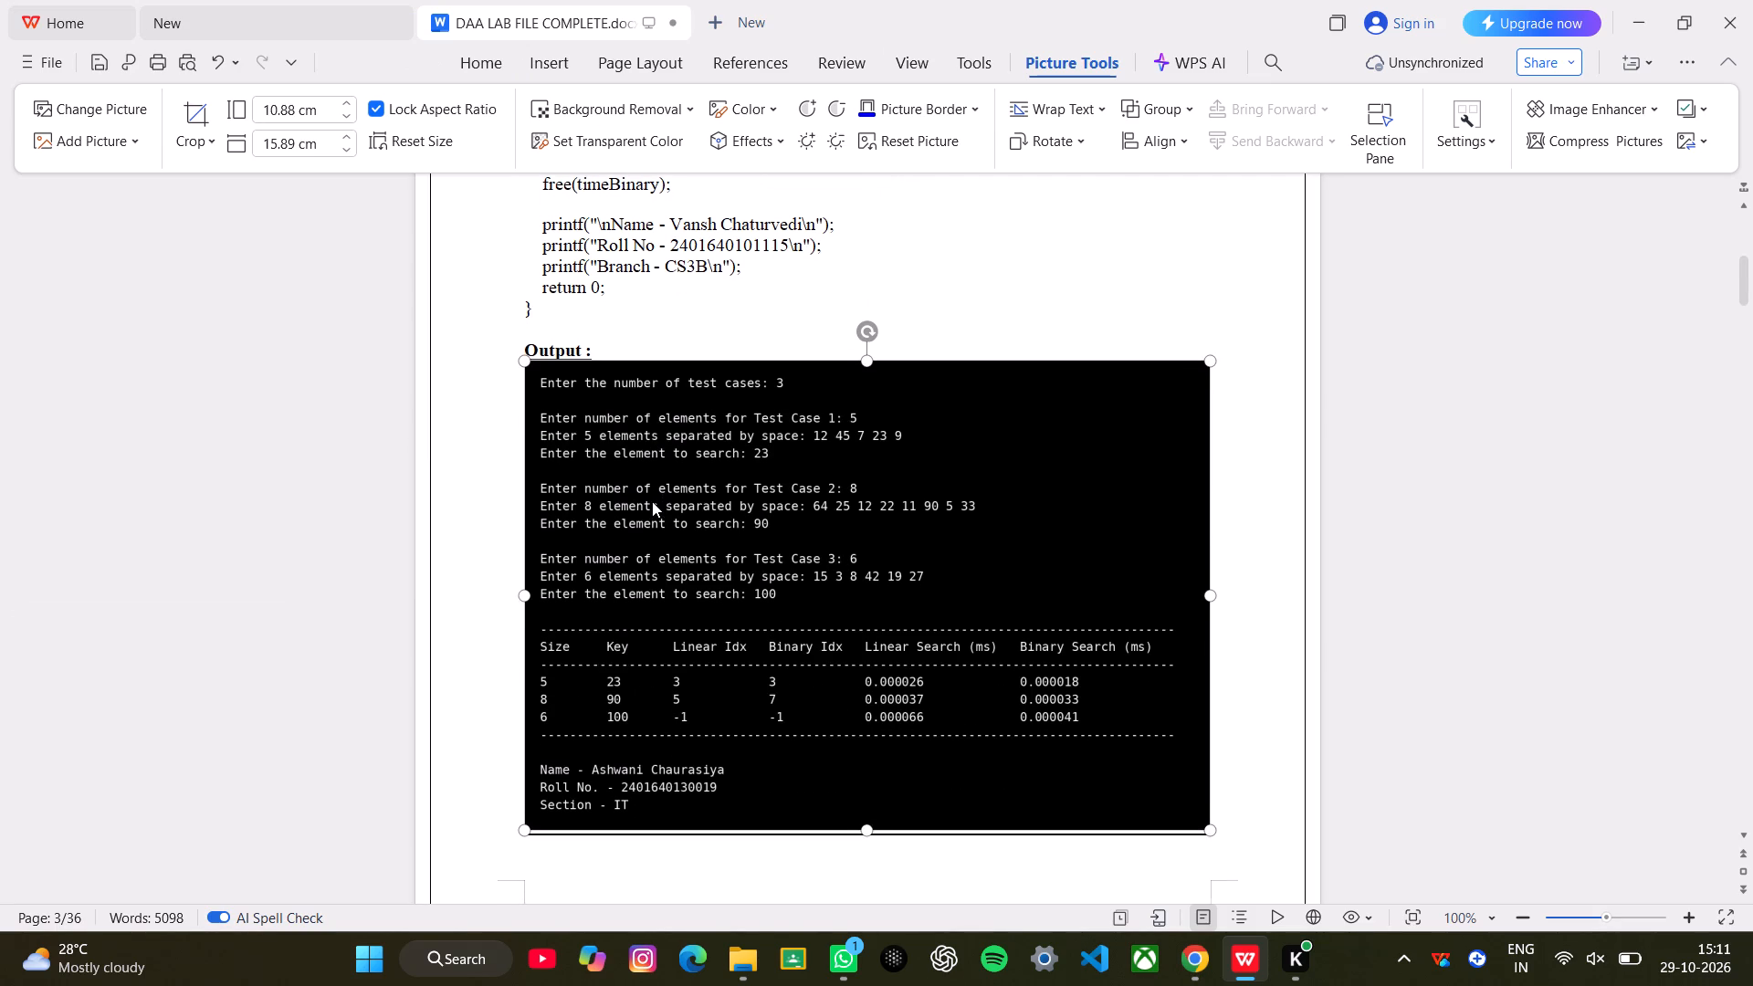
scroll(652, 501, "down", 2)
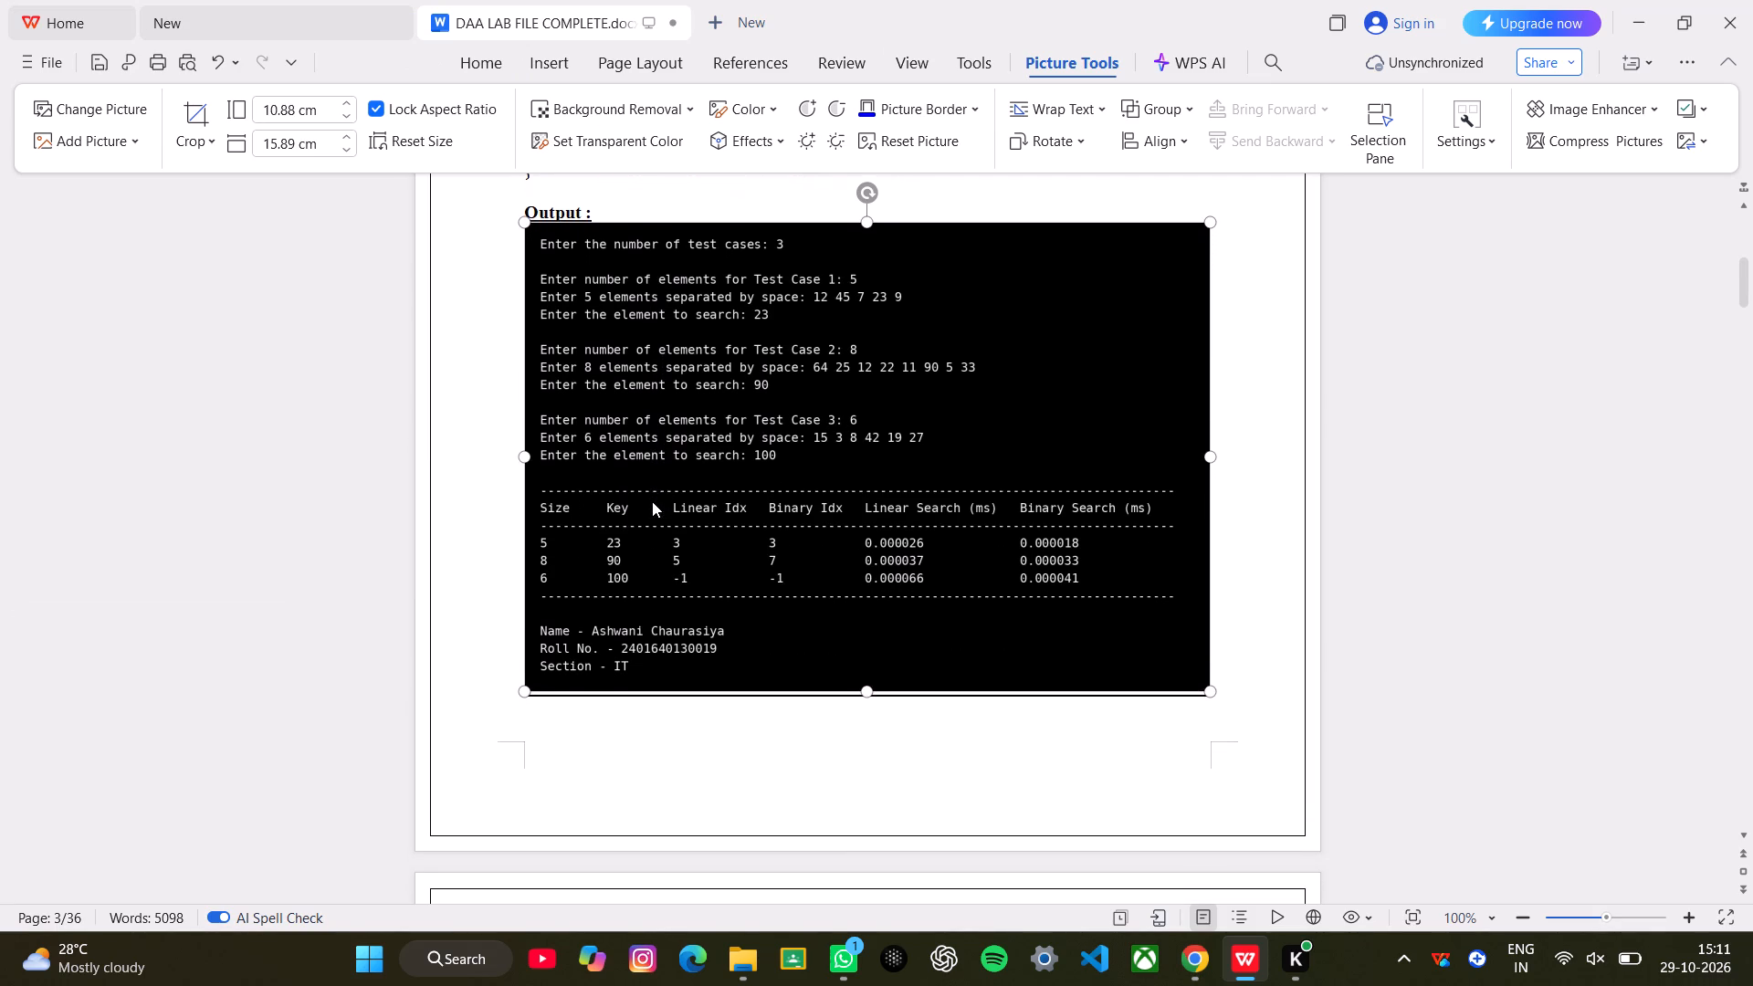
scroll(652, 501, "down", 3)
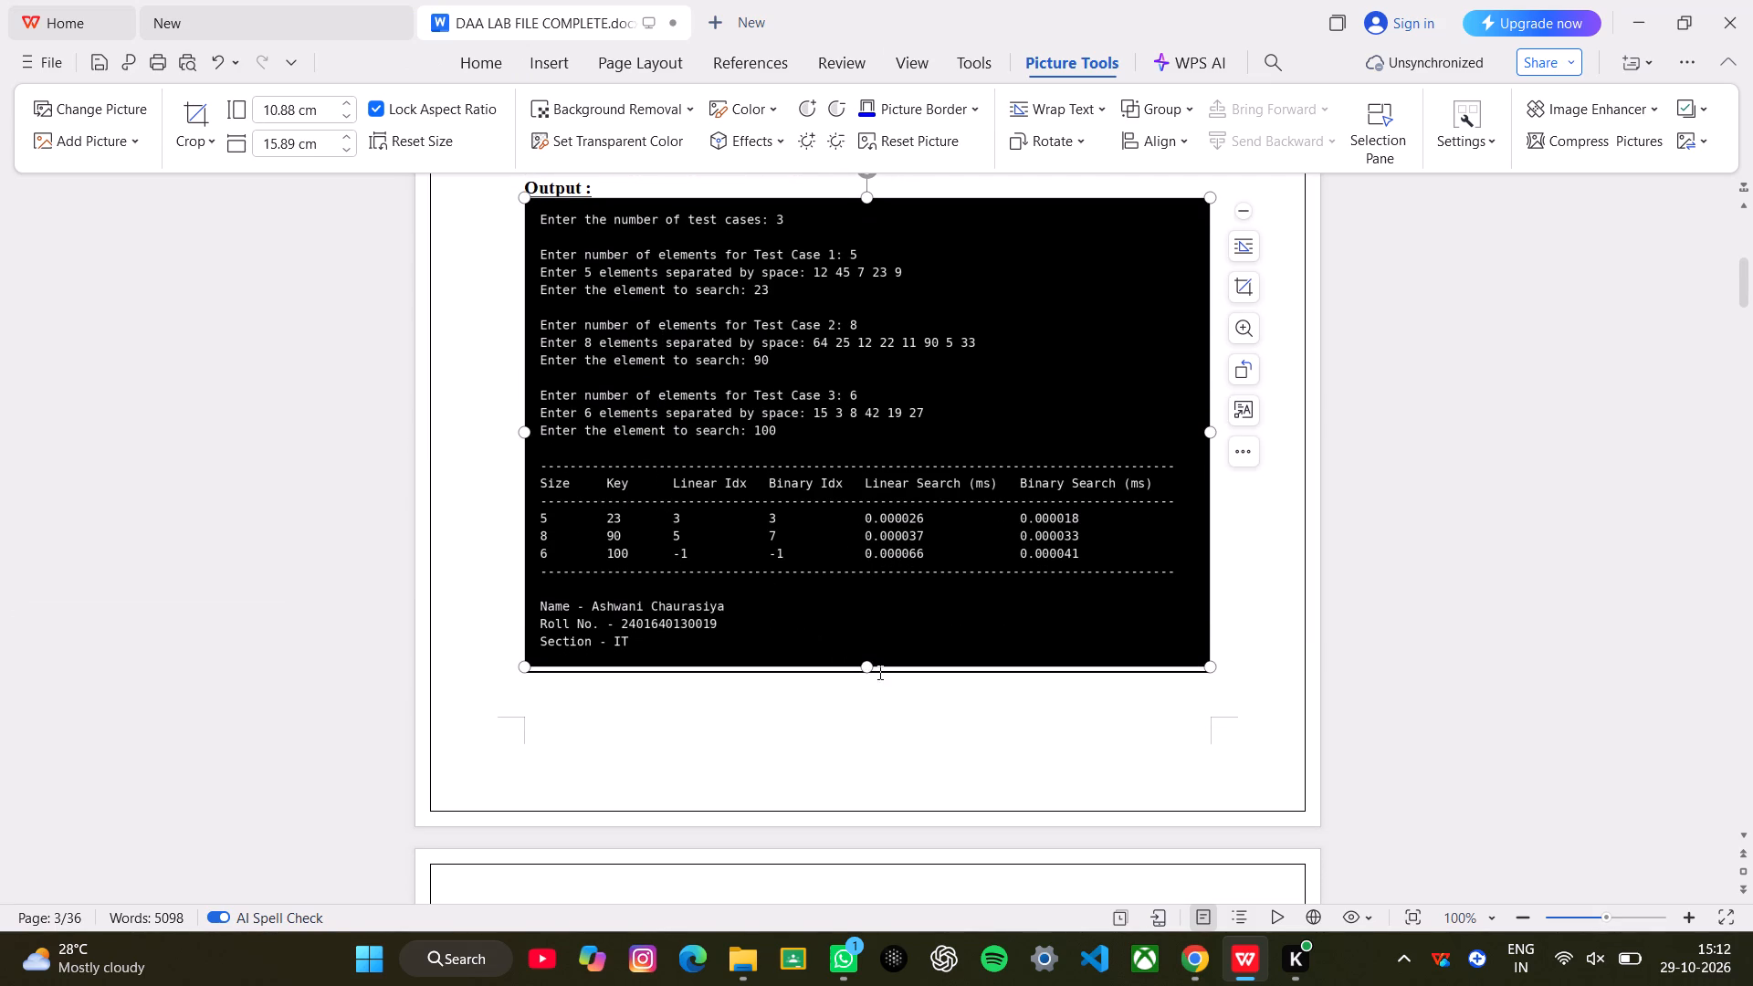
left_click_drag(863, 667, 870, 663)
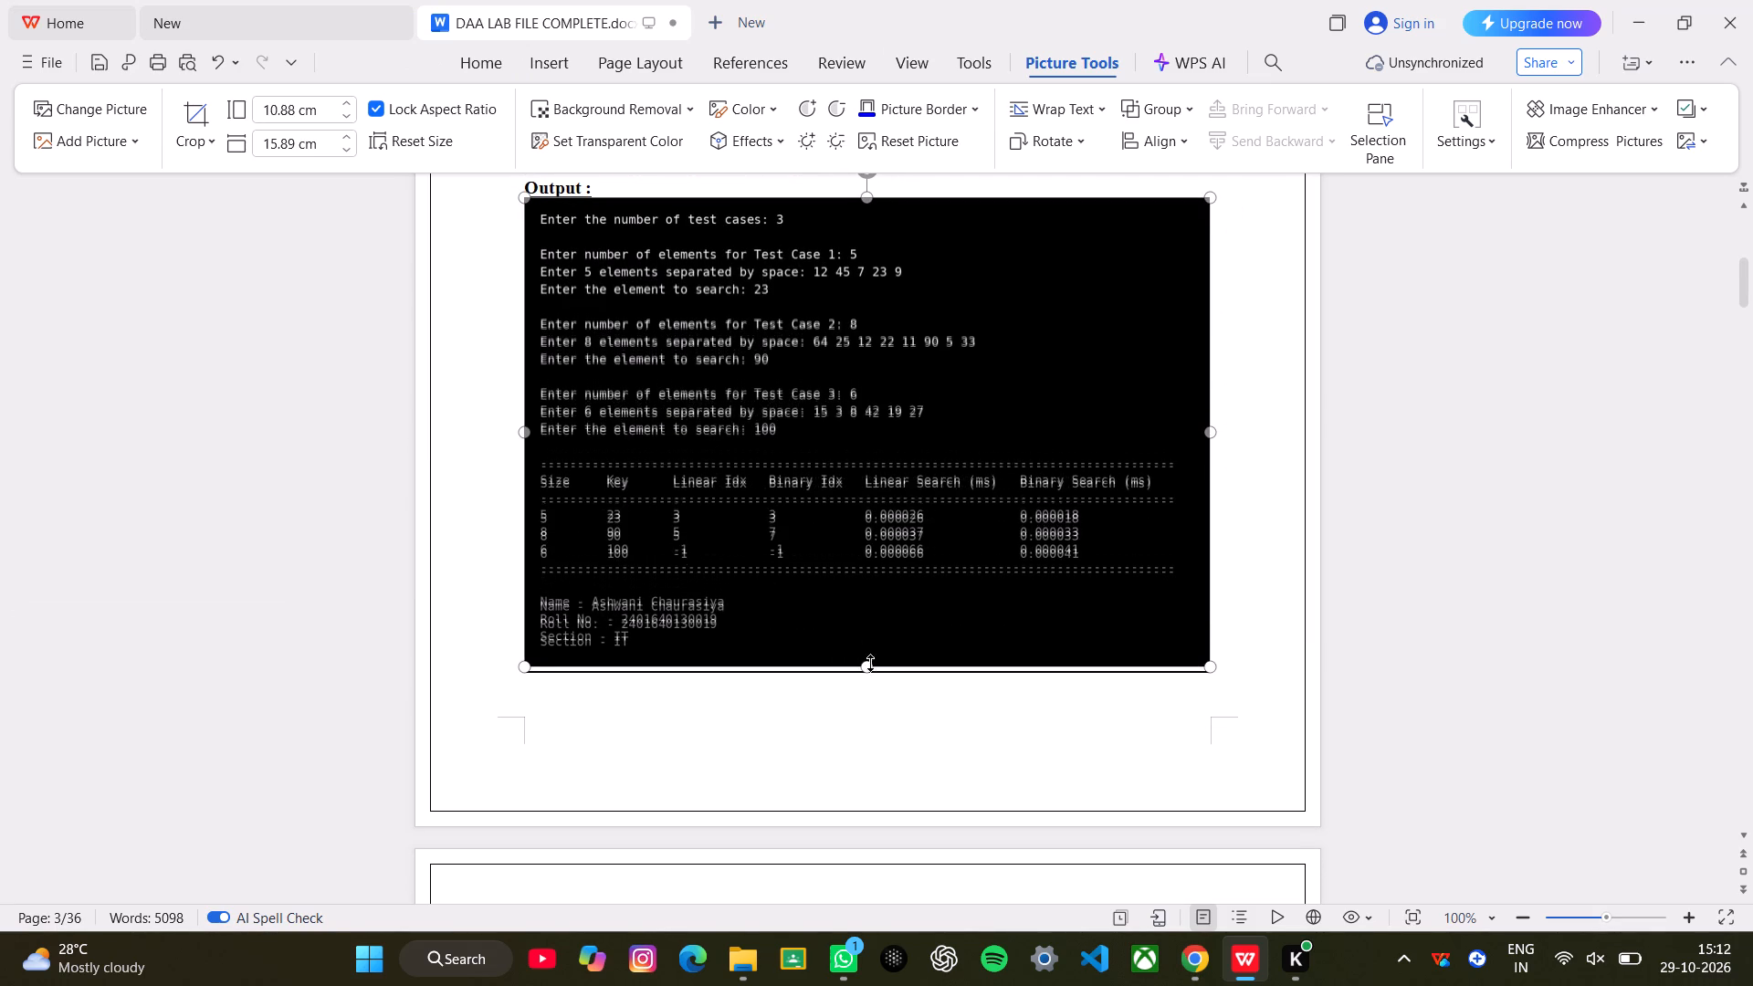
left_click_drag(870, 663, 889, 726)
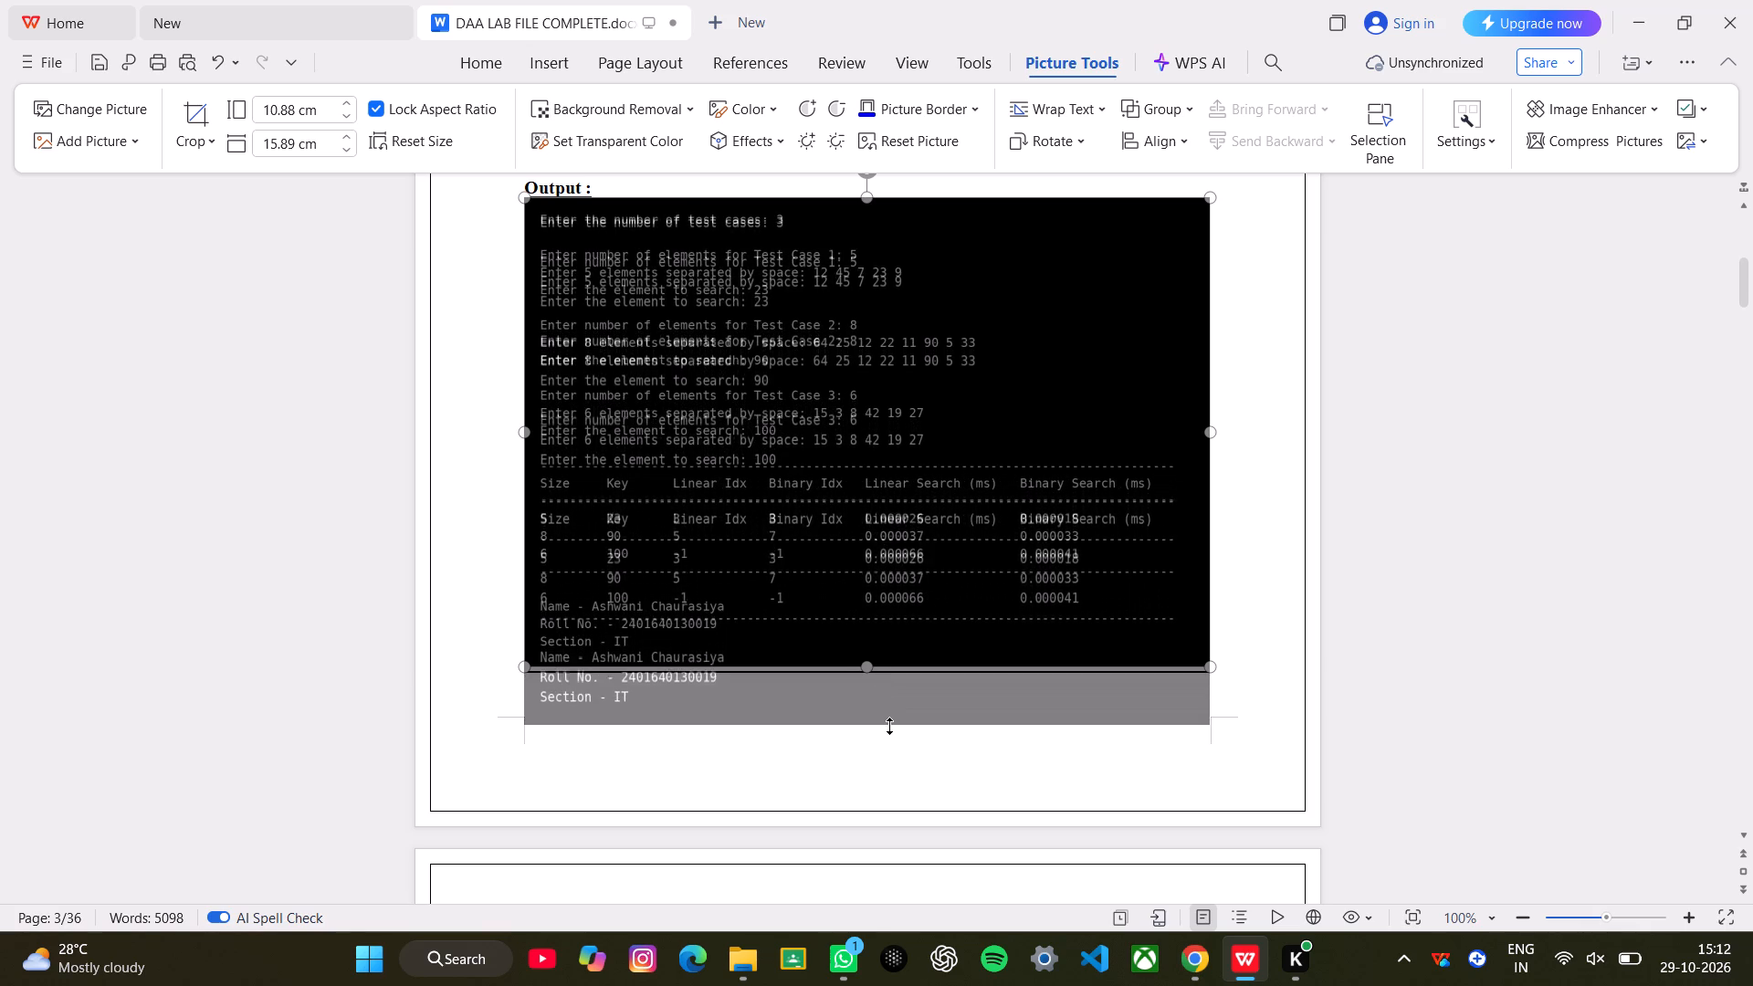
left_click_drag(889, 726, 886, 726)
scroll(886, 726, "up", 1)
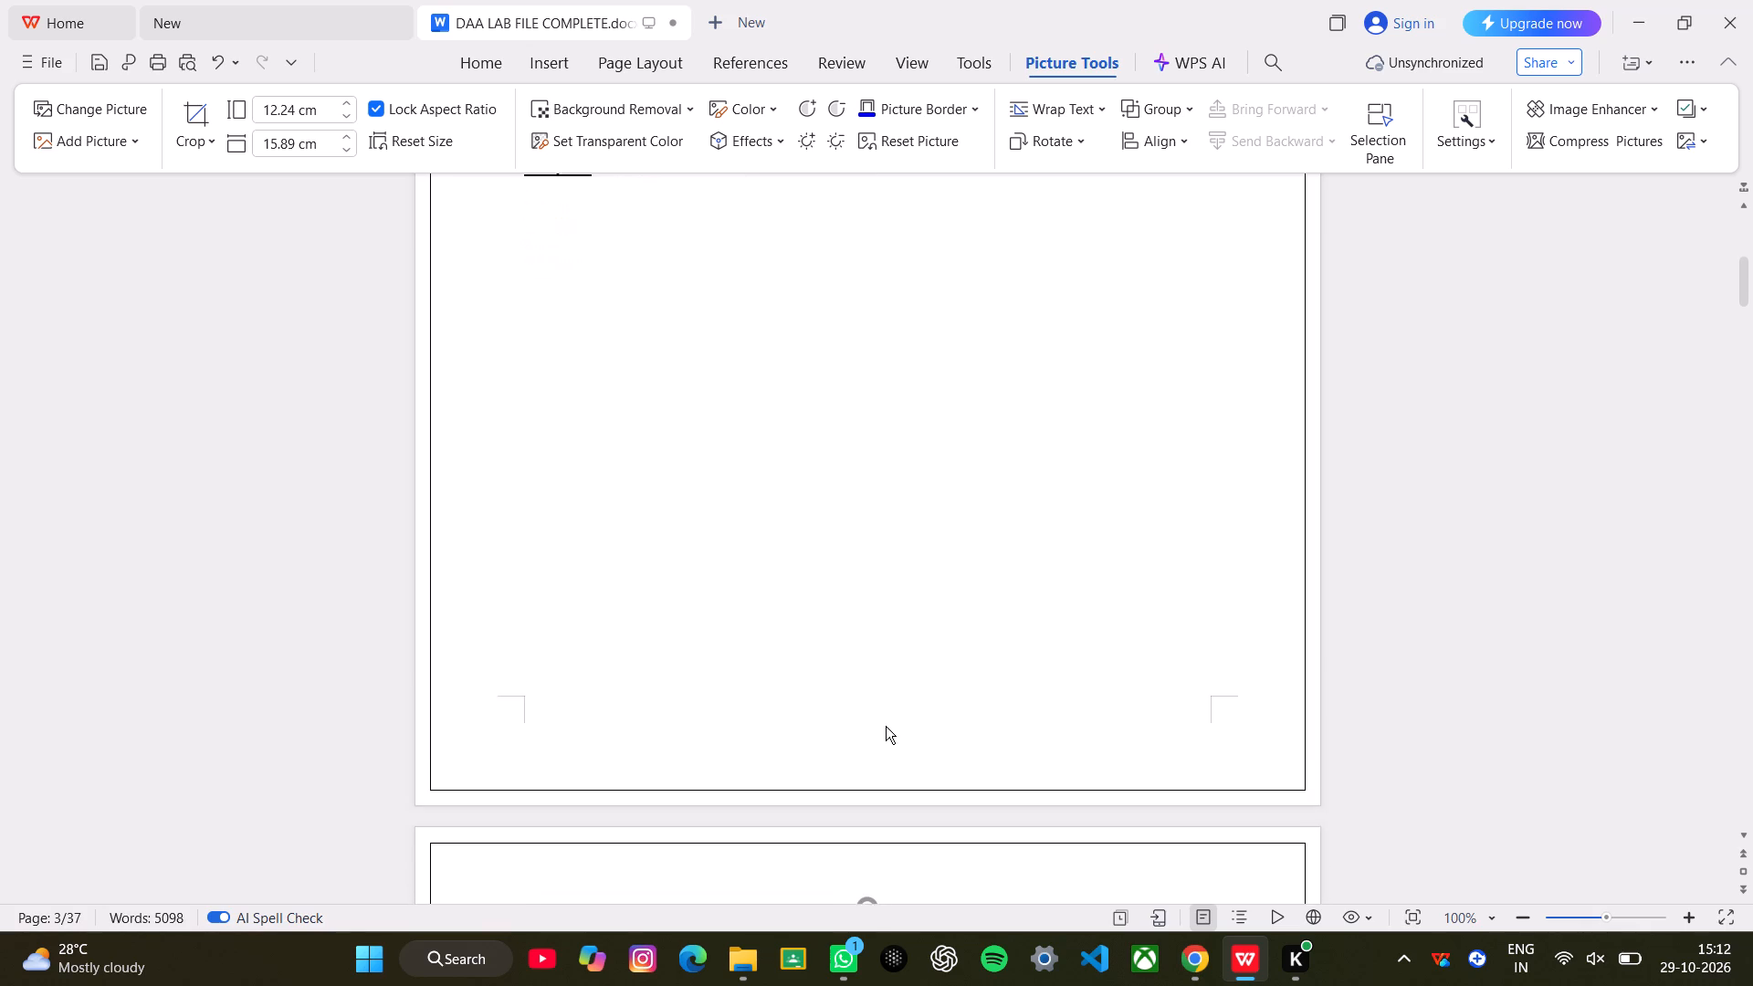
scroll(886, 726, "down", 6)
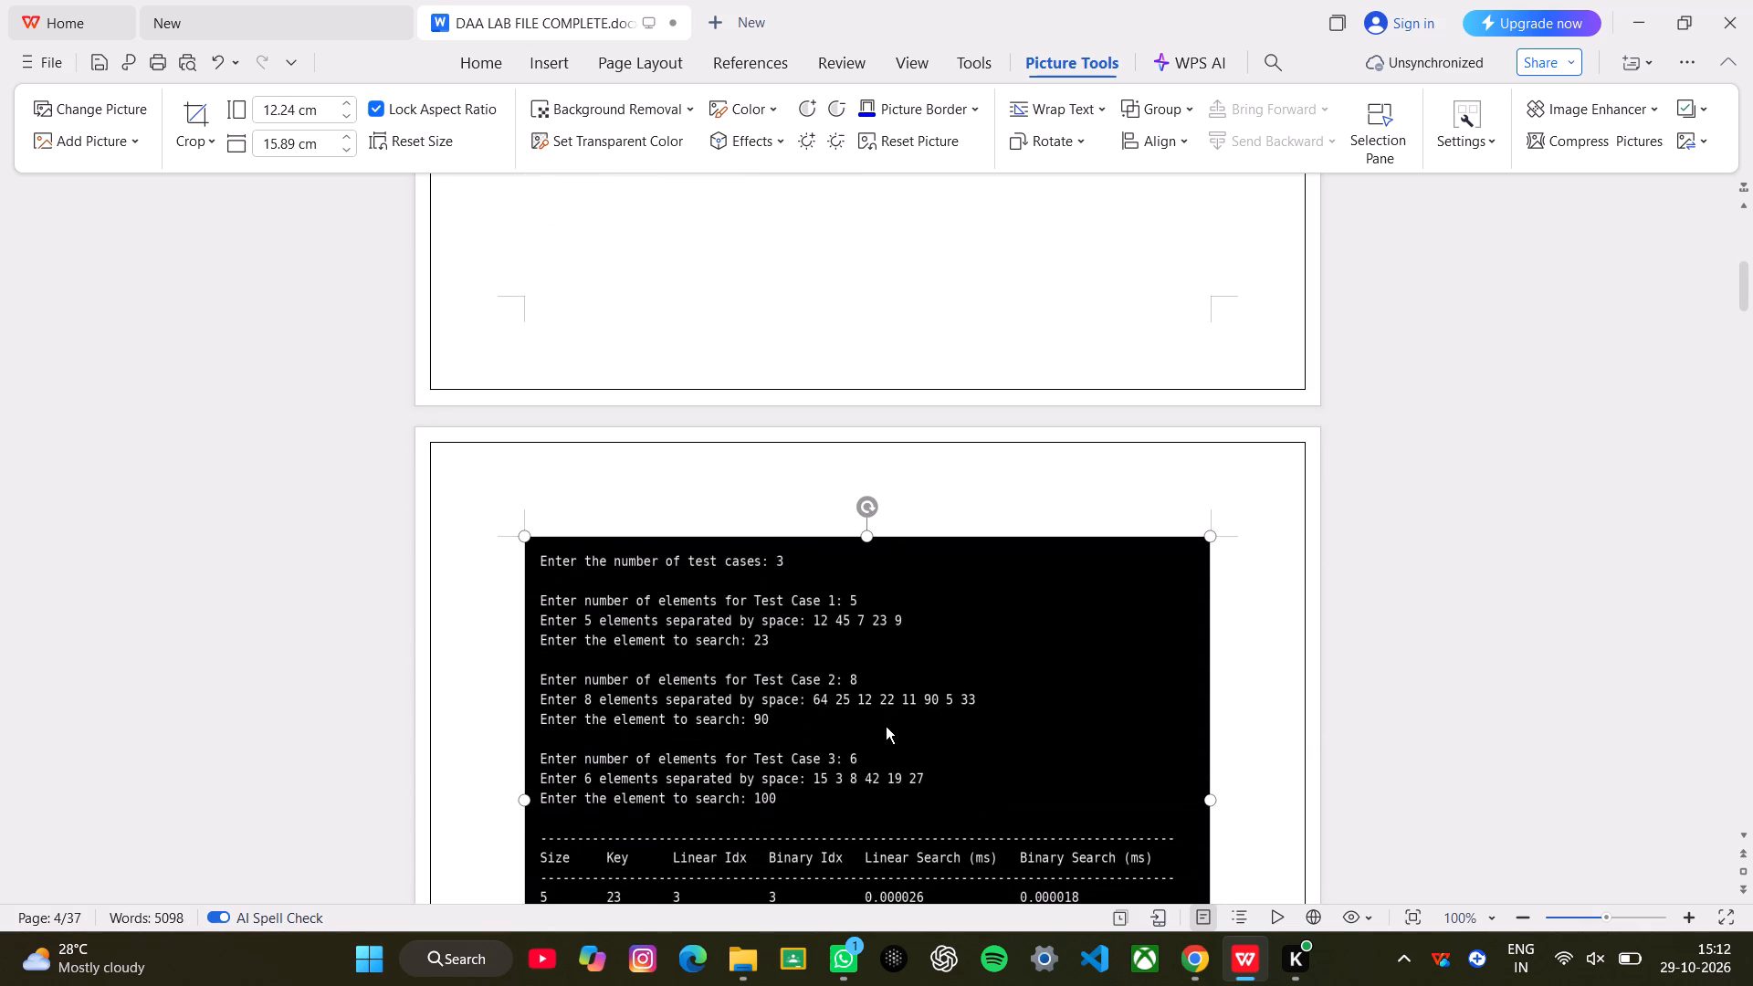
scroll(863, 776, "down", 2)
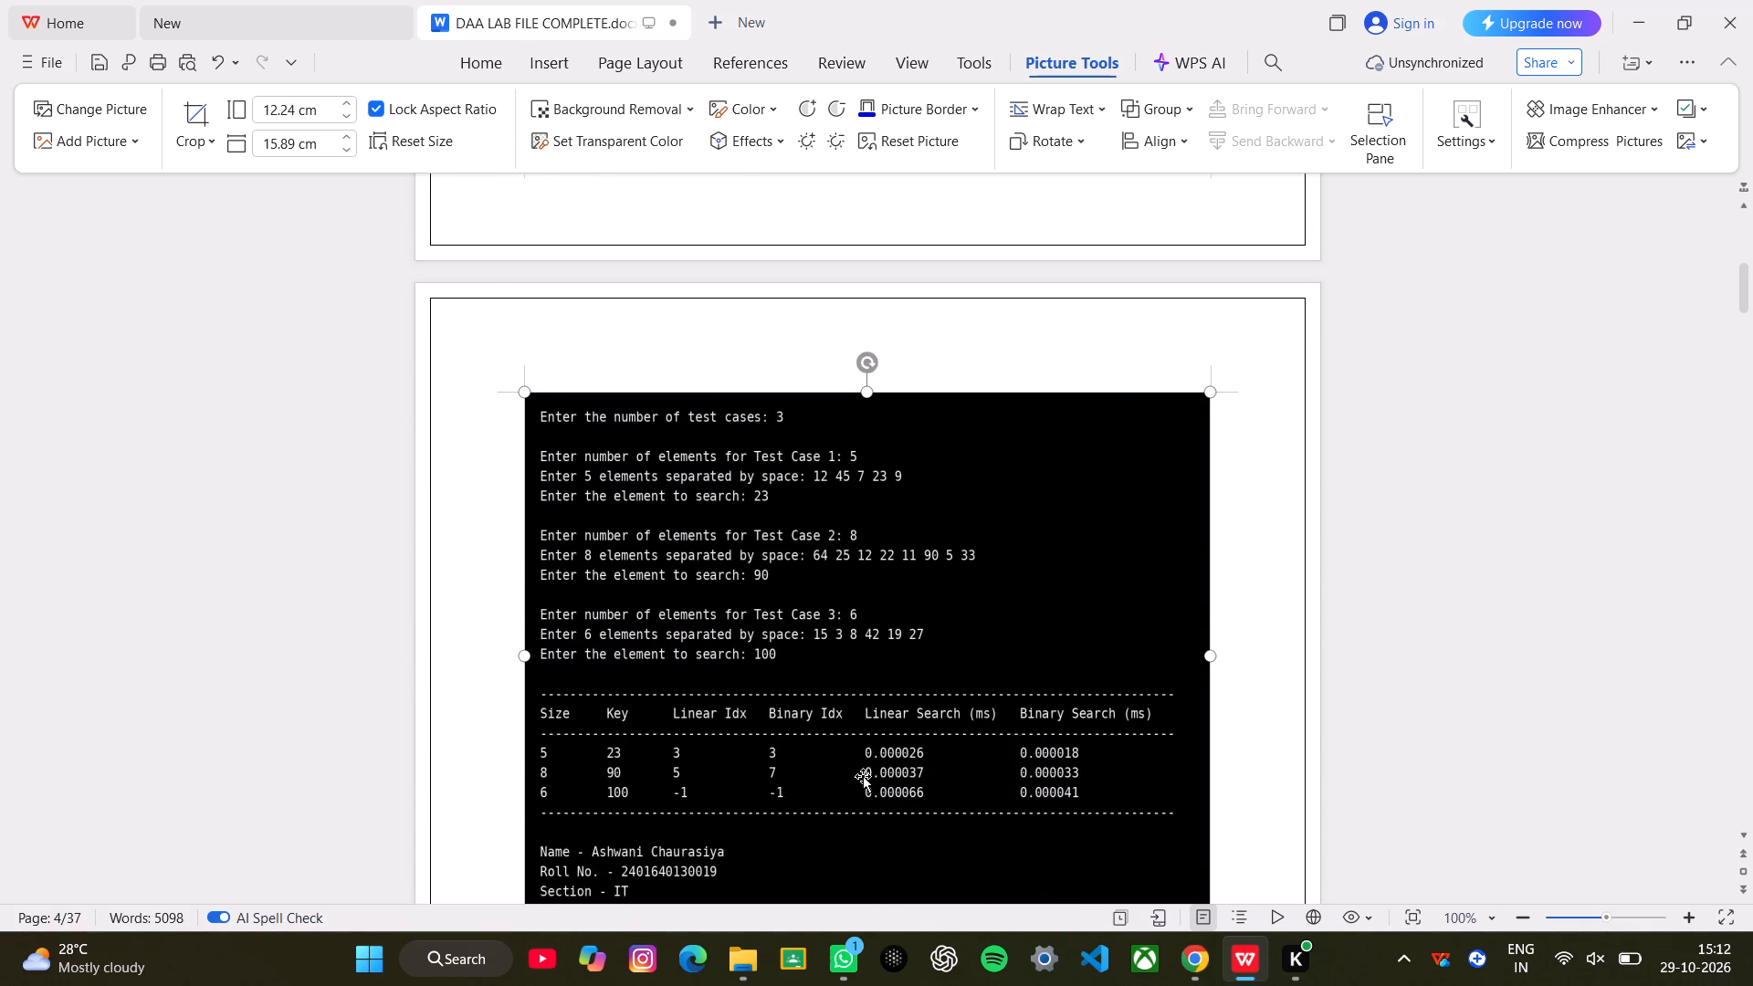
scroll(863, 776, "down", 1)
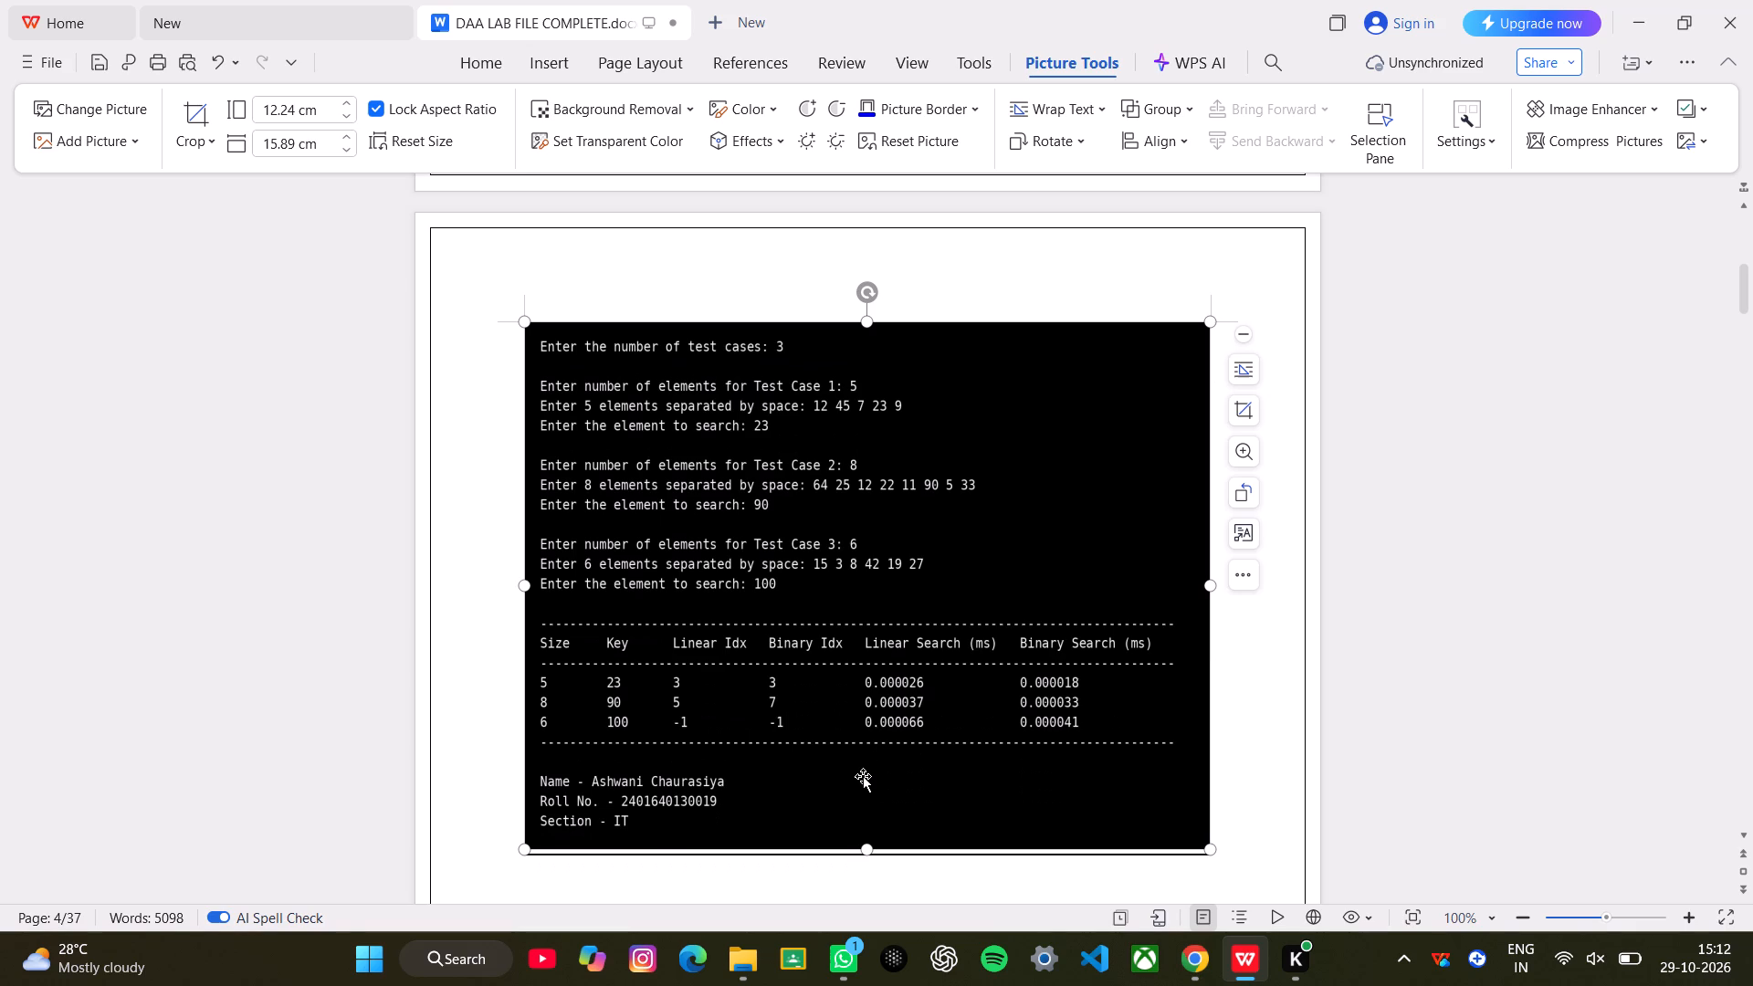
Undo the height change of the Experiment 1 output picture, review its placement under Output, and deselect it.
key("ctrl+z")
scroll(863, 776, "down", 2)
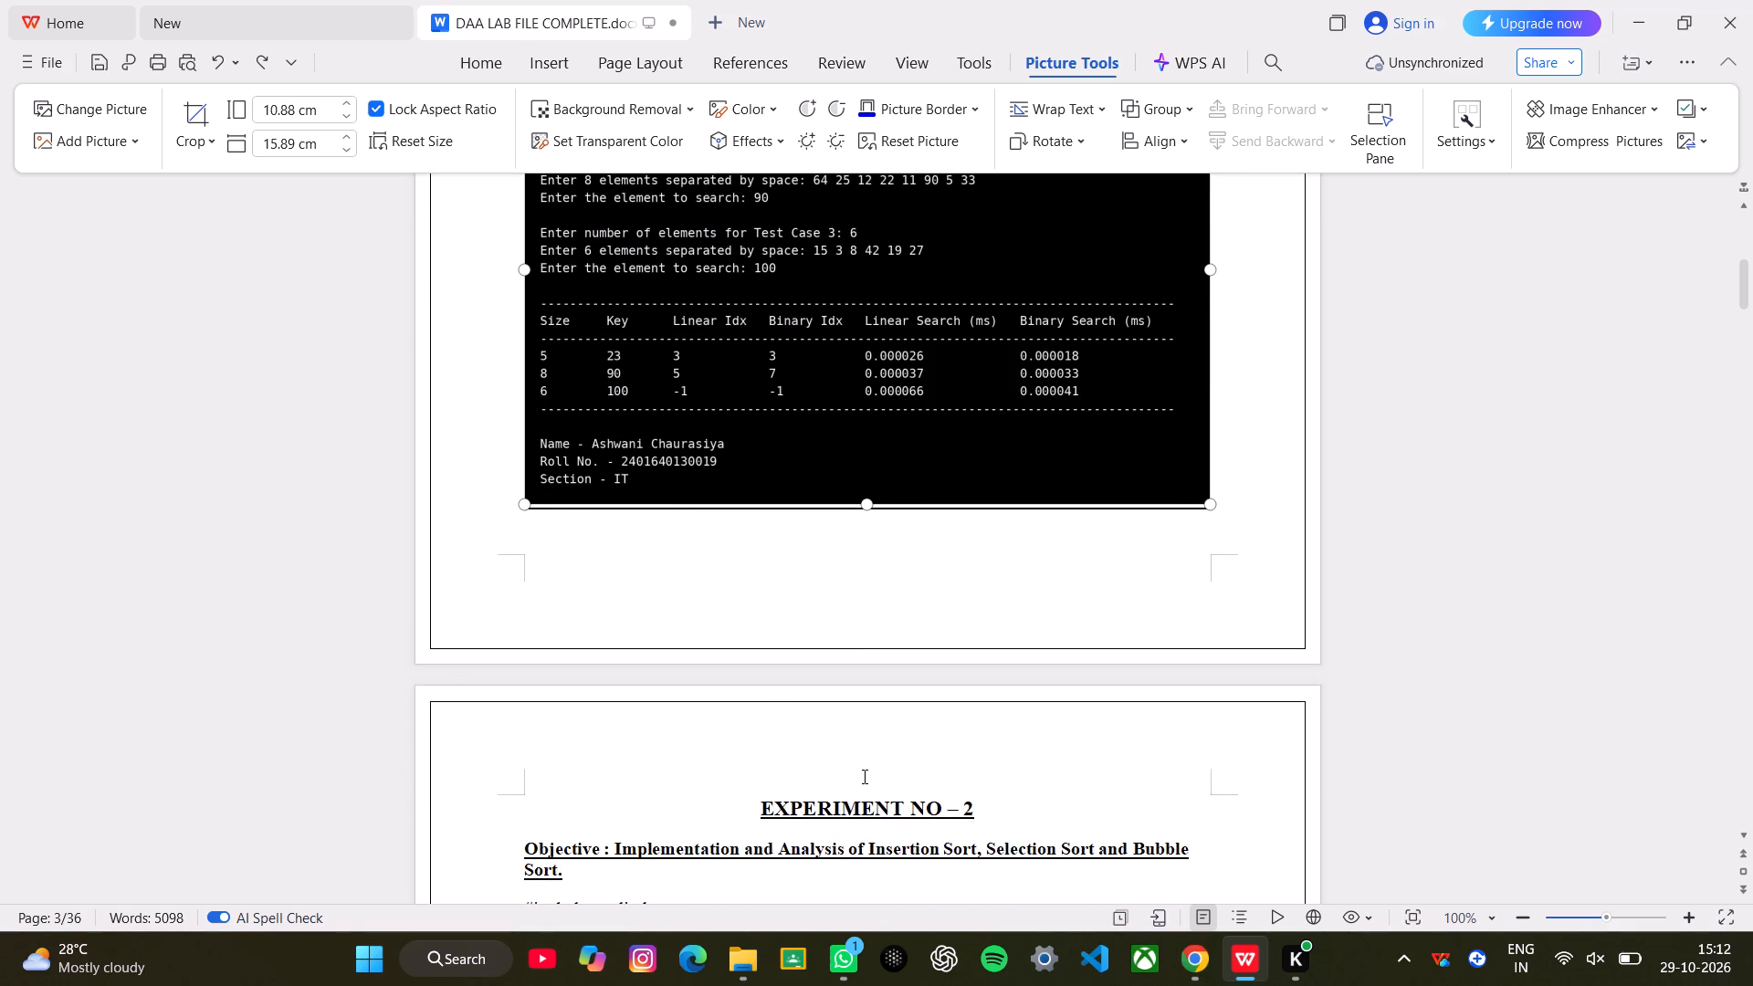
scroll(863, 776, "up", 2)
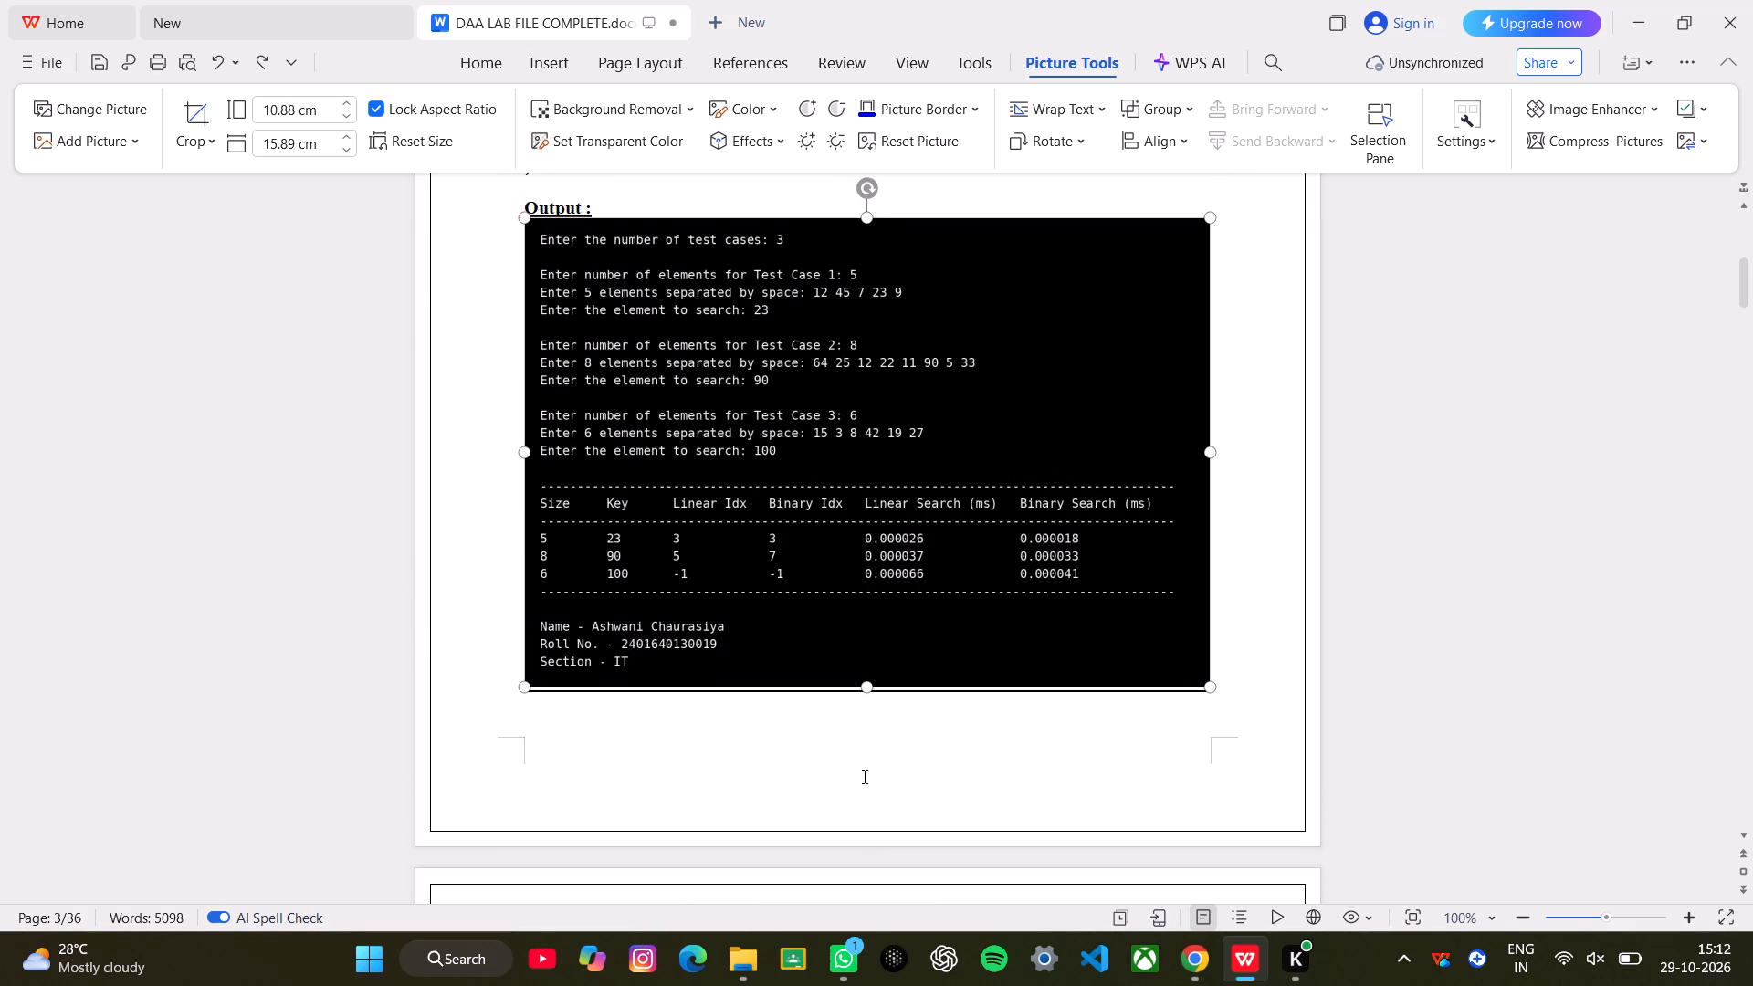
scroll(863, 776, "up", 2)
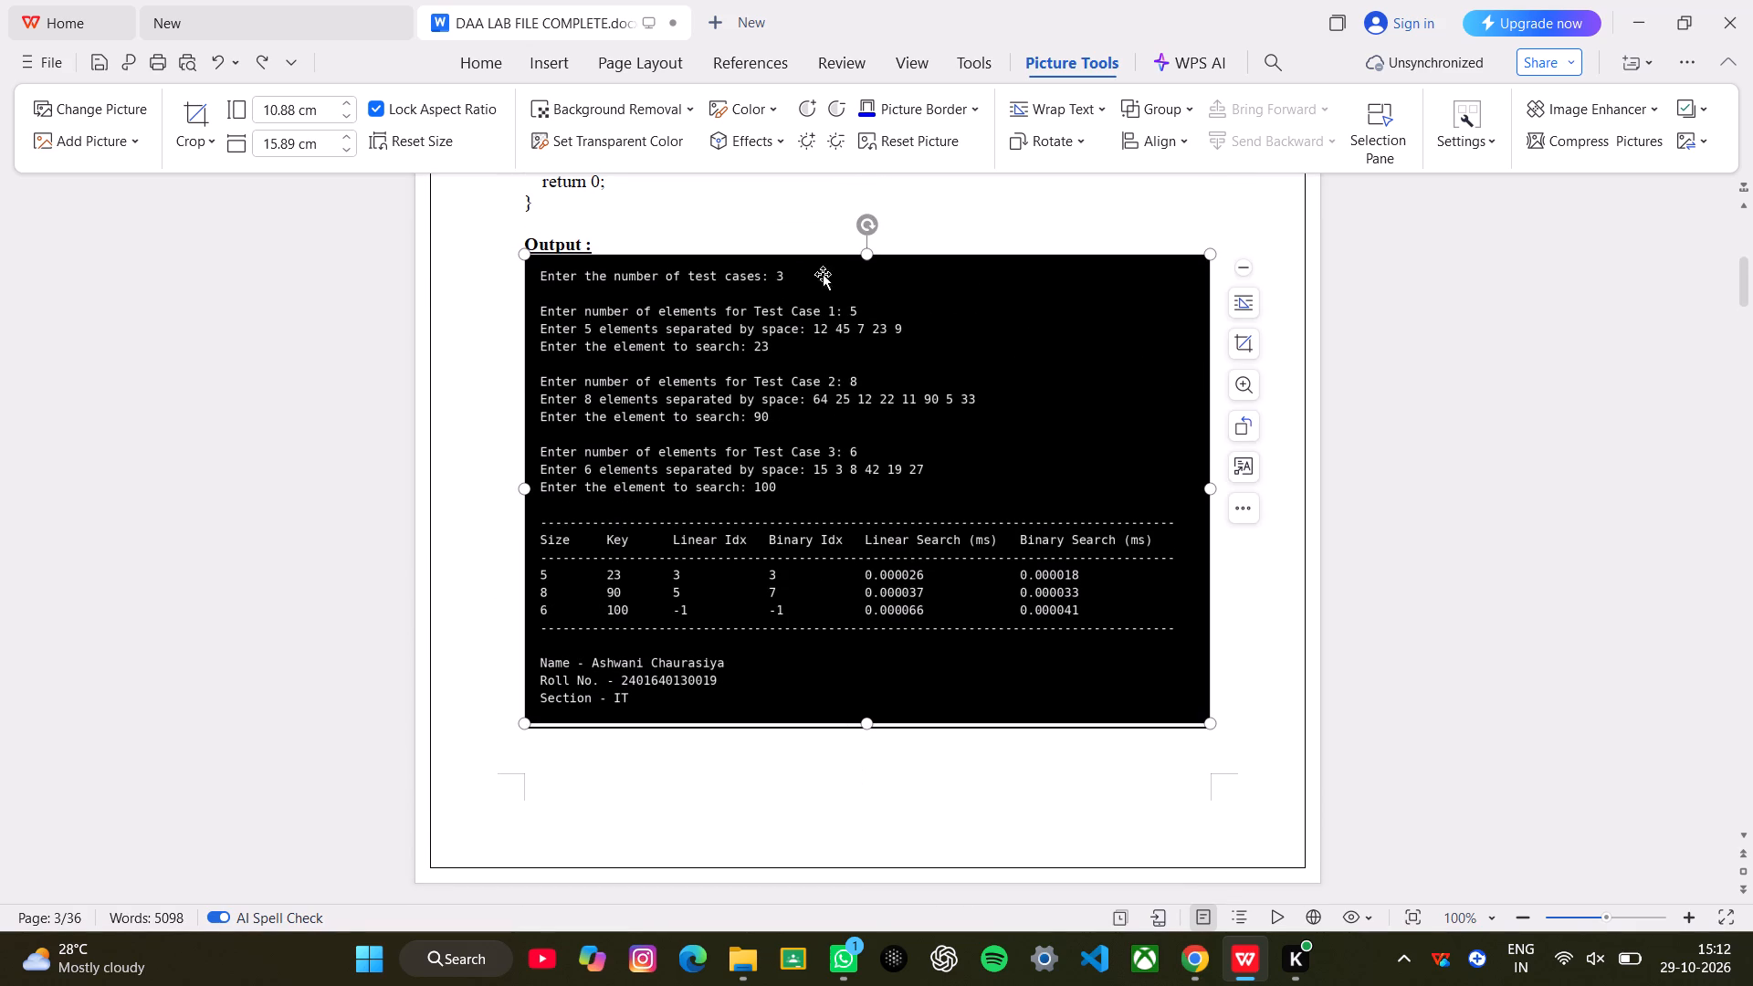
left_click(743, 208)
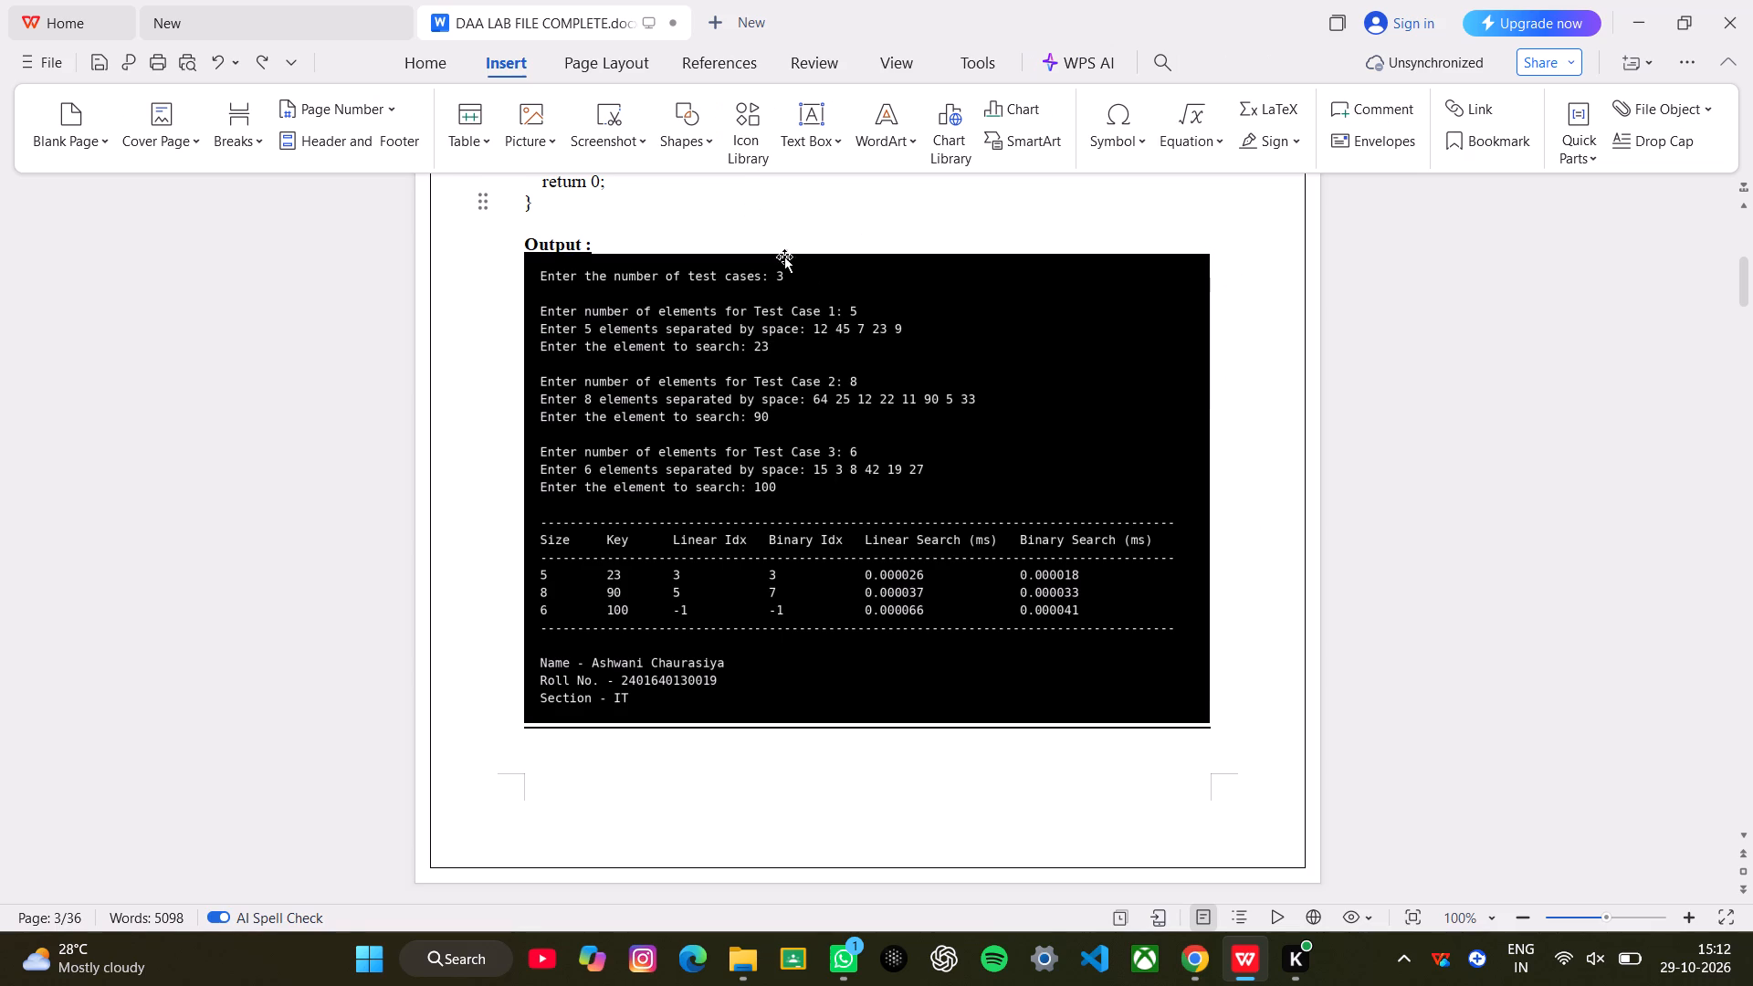
Insert the Experiment_02_Insertion_Selection_Bubble_Sort picture from the Output_Screenshots folder on the Desktop under Experiment 2's Output heading.
scroll(863, 539, "down", 3)
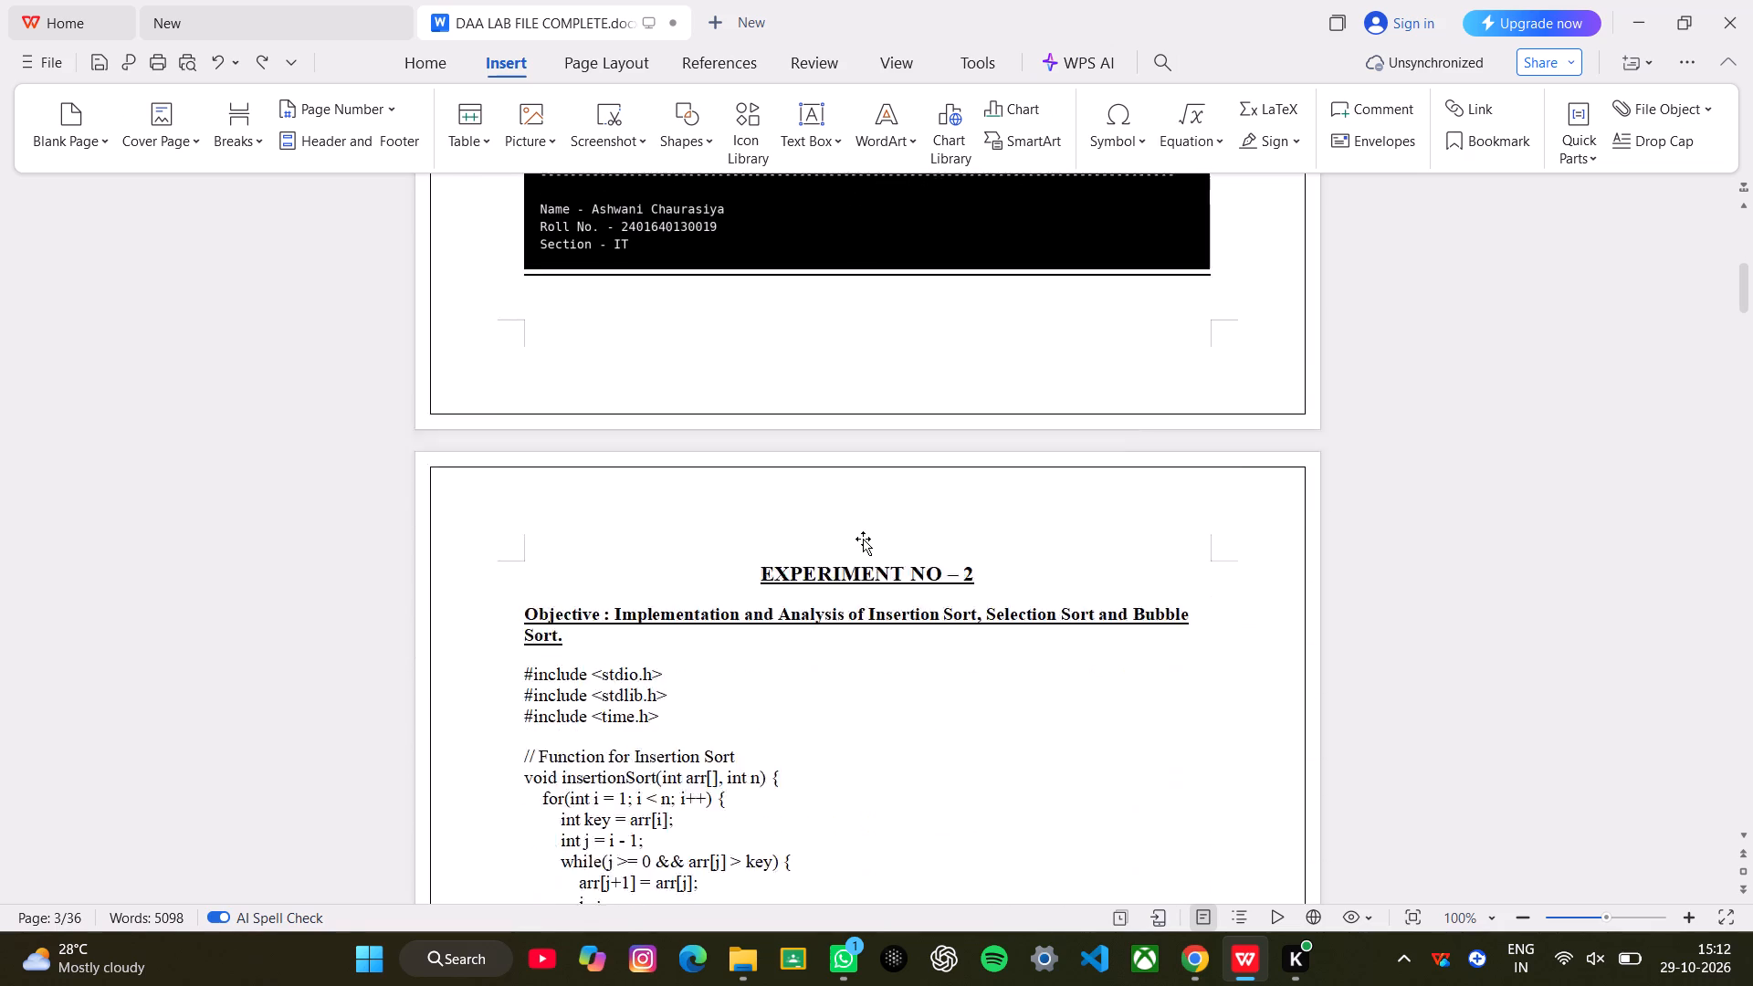
scroll(863, 539, "down", 8)
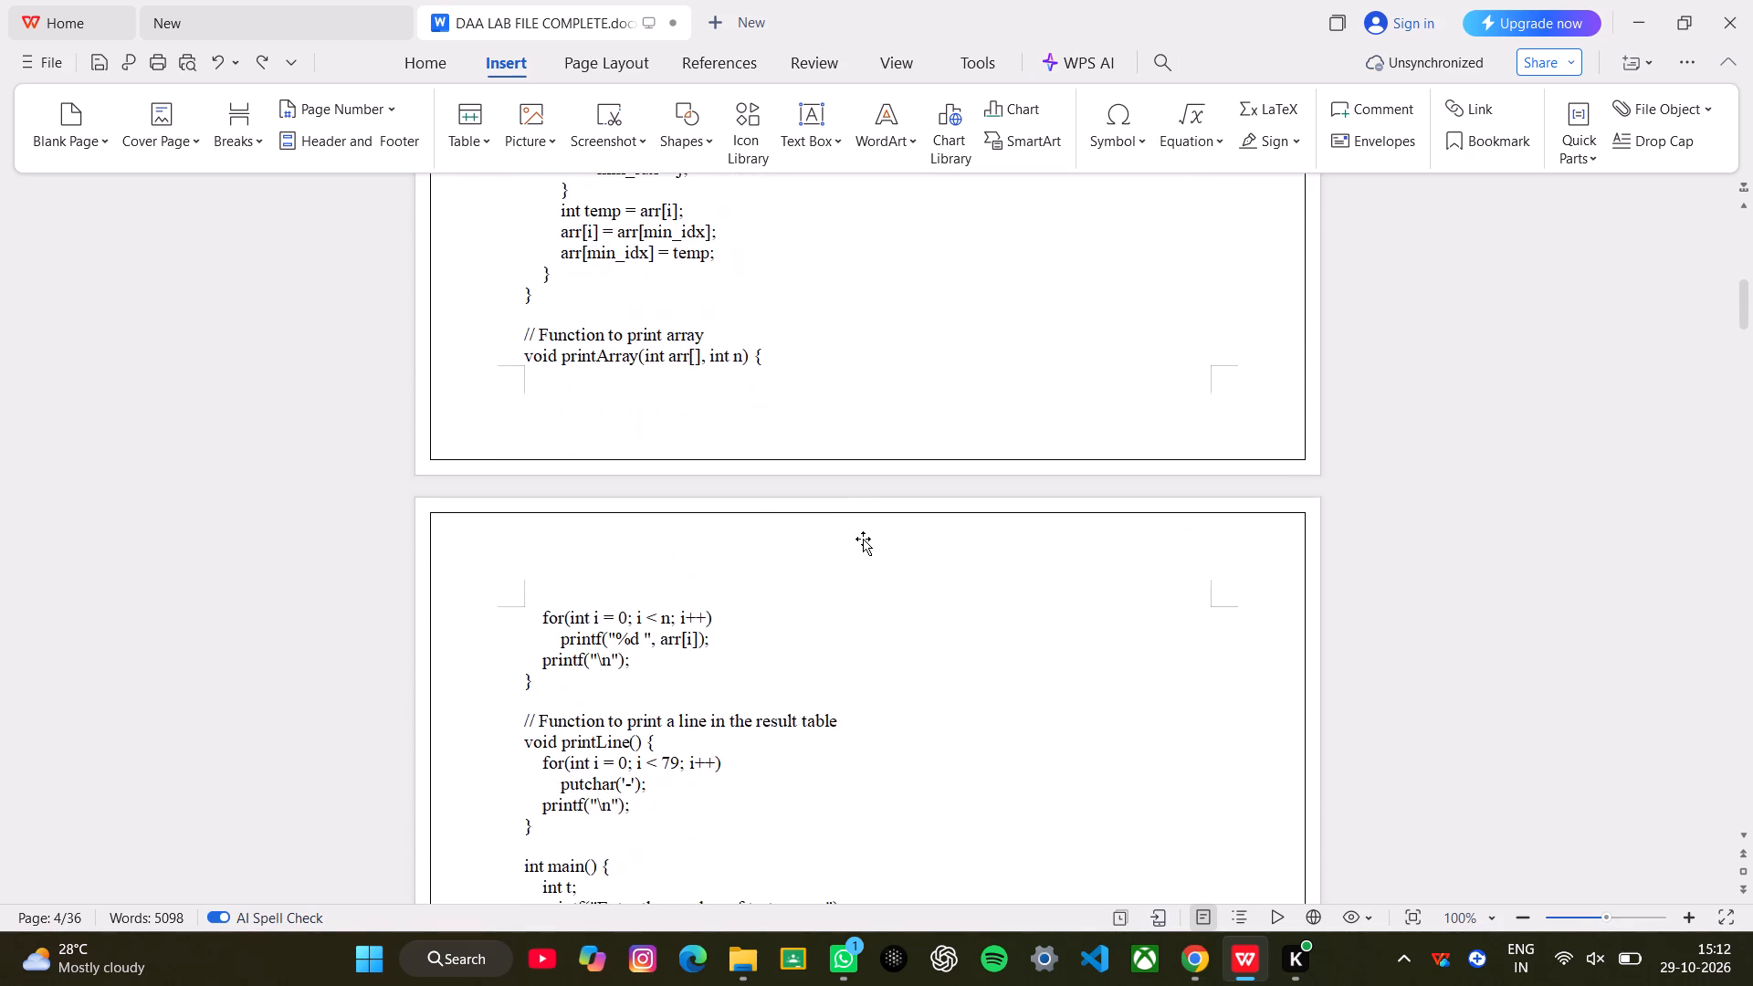
scroll(863, 539, "down", 7)
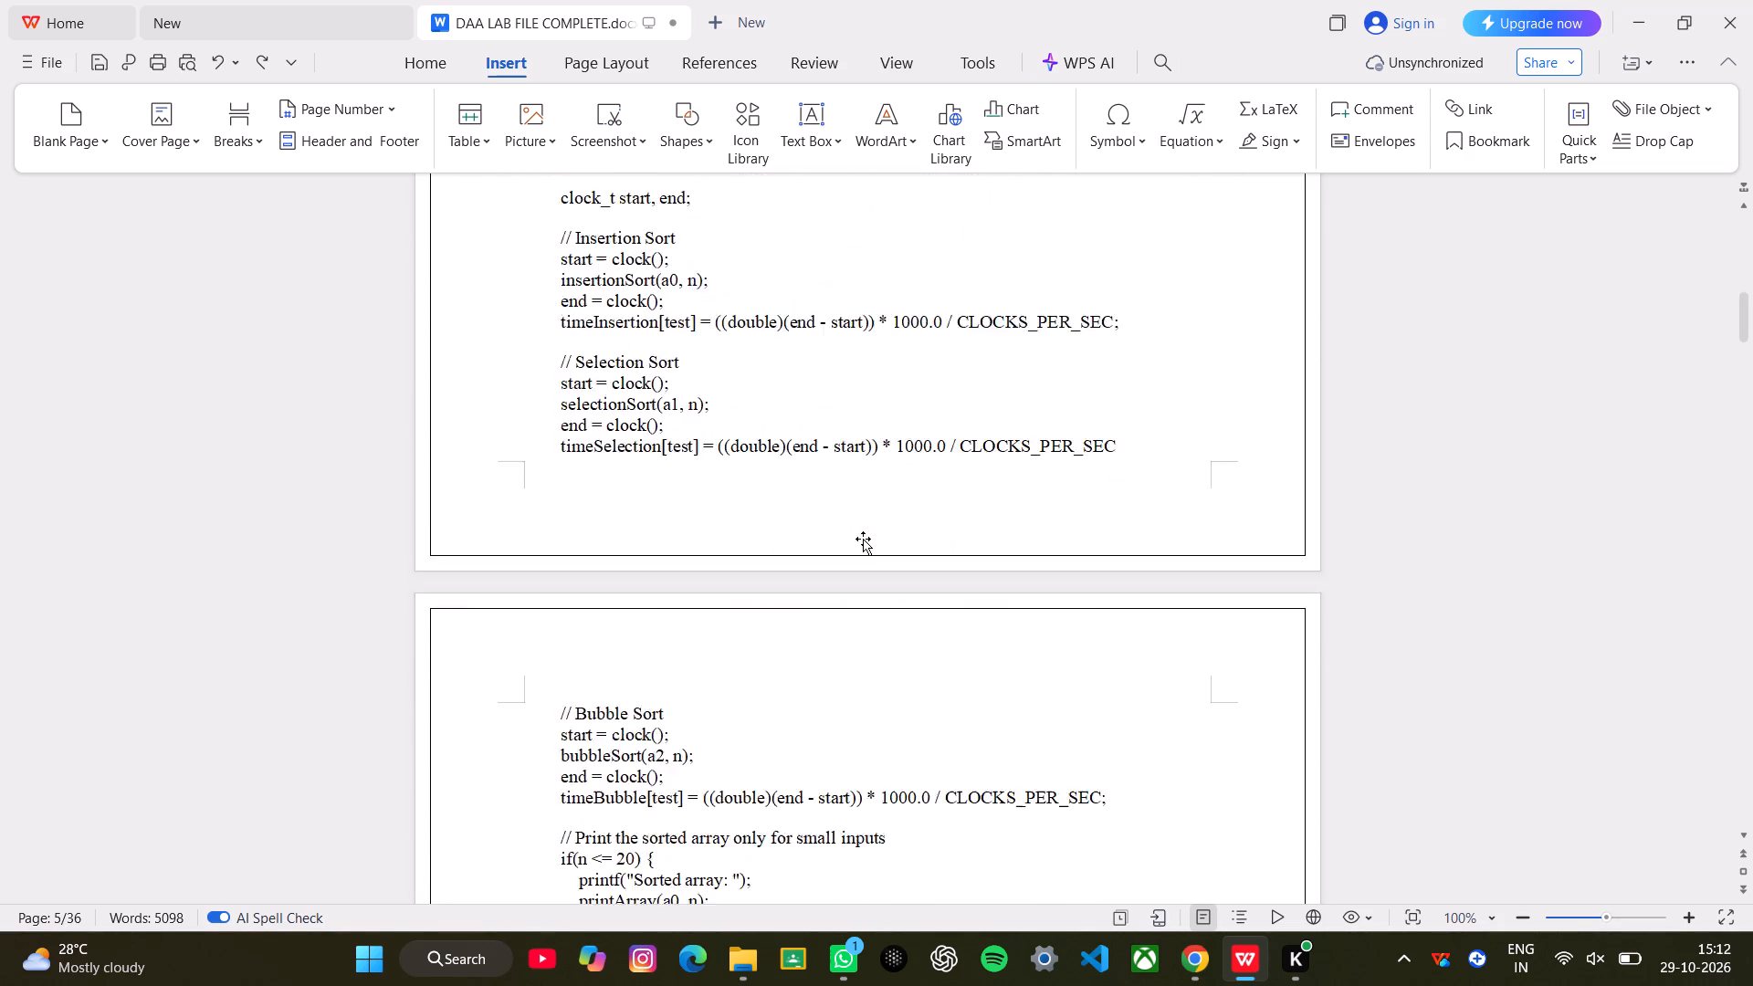
scroll(863, 539, "down", 6)
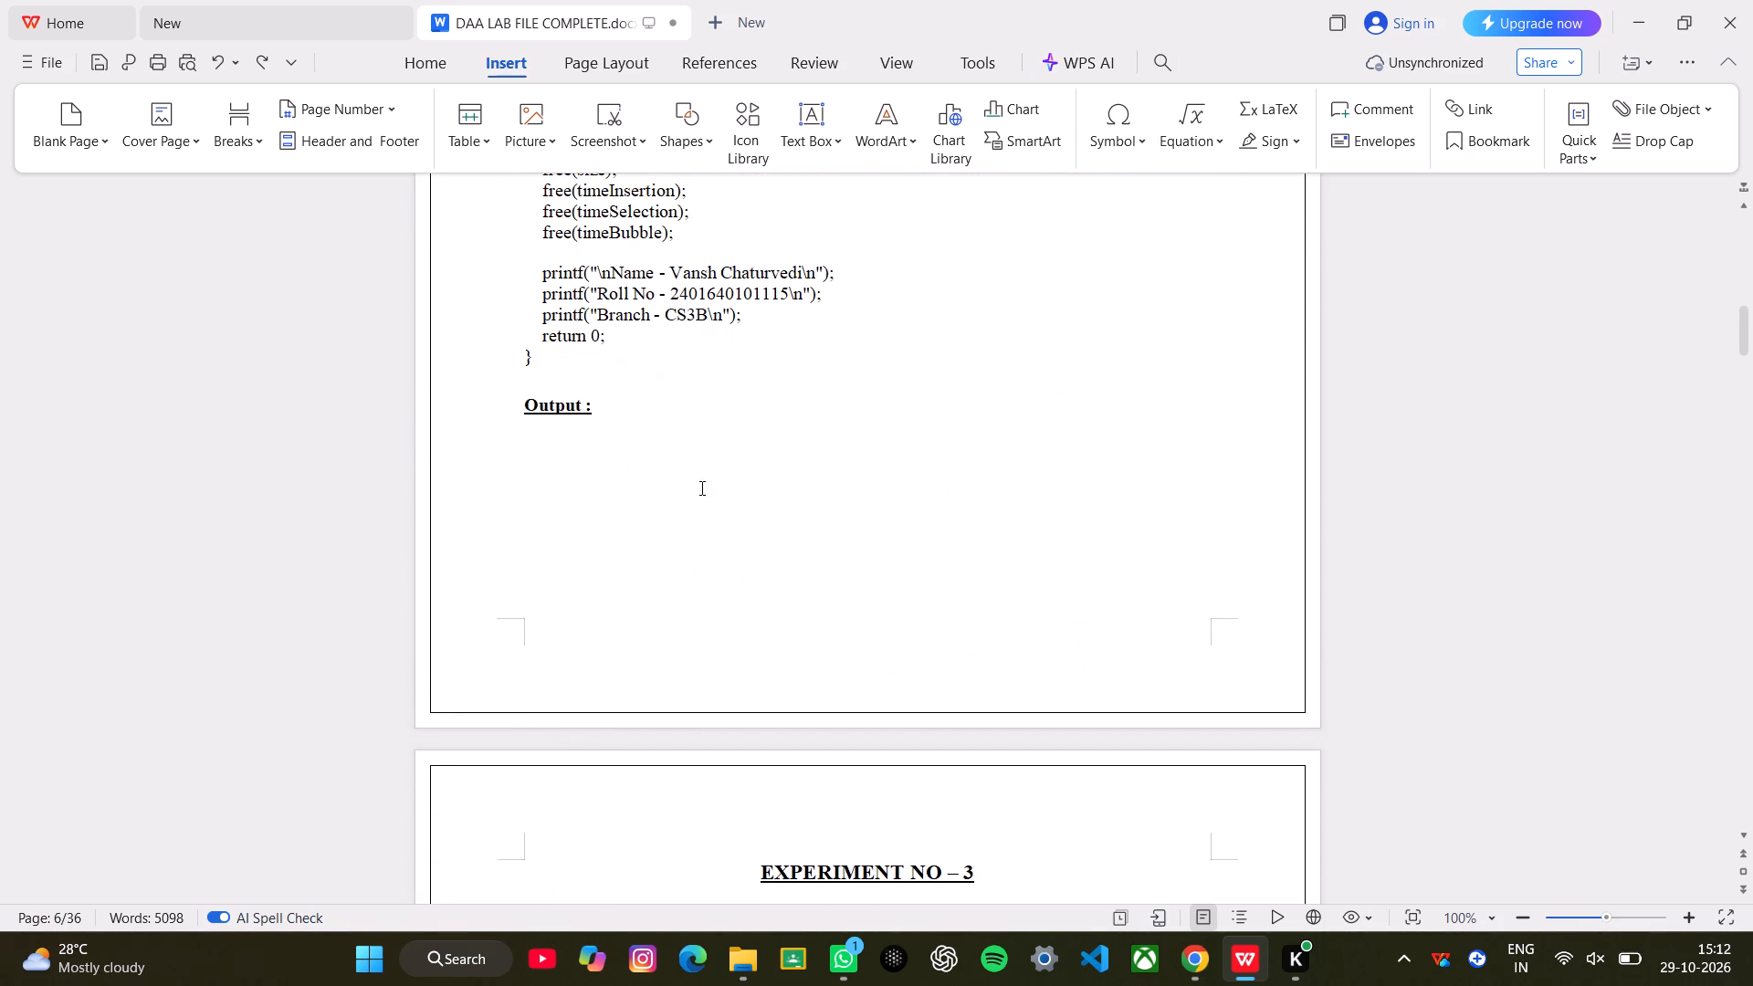
left_click(601, 439)
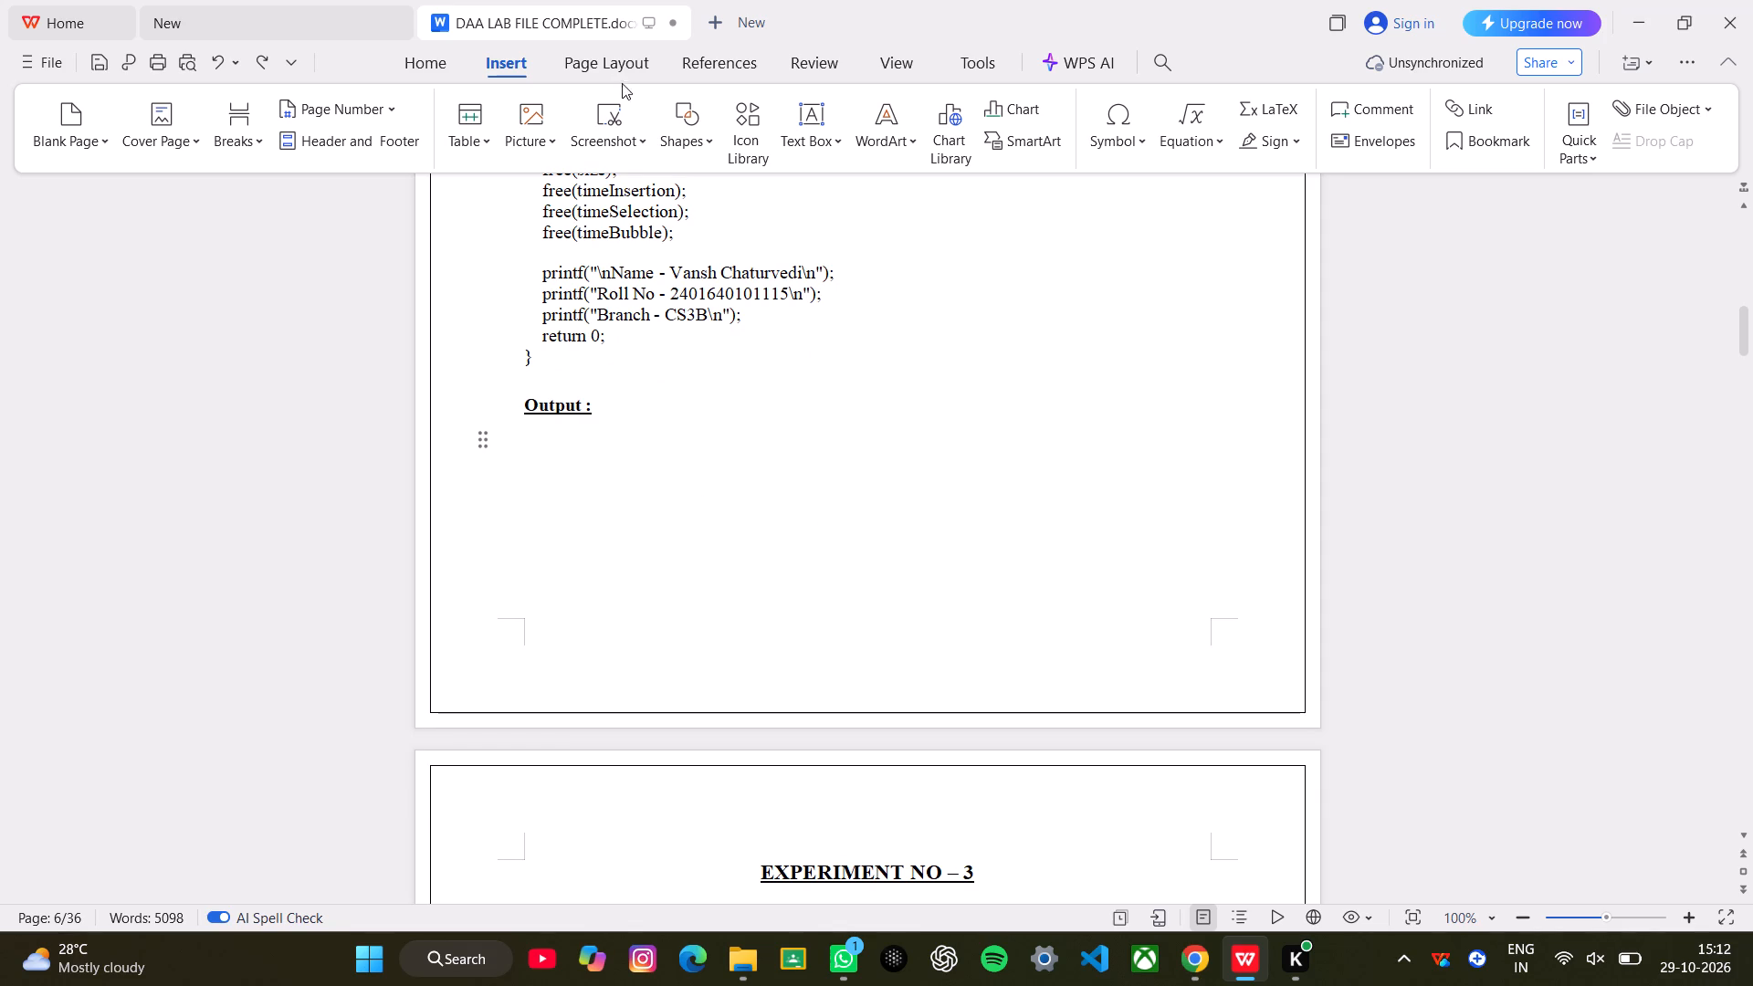
left_click(547, 133)
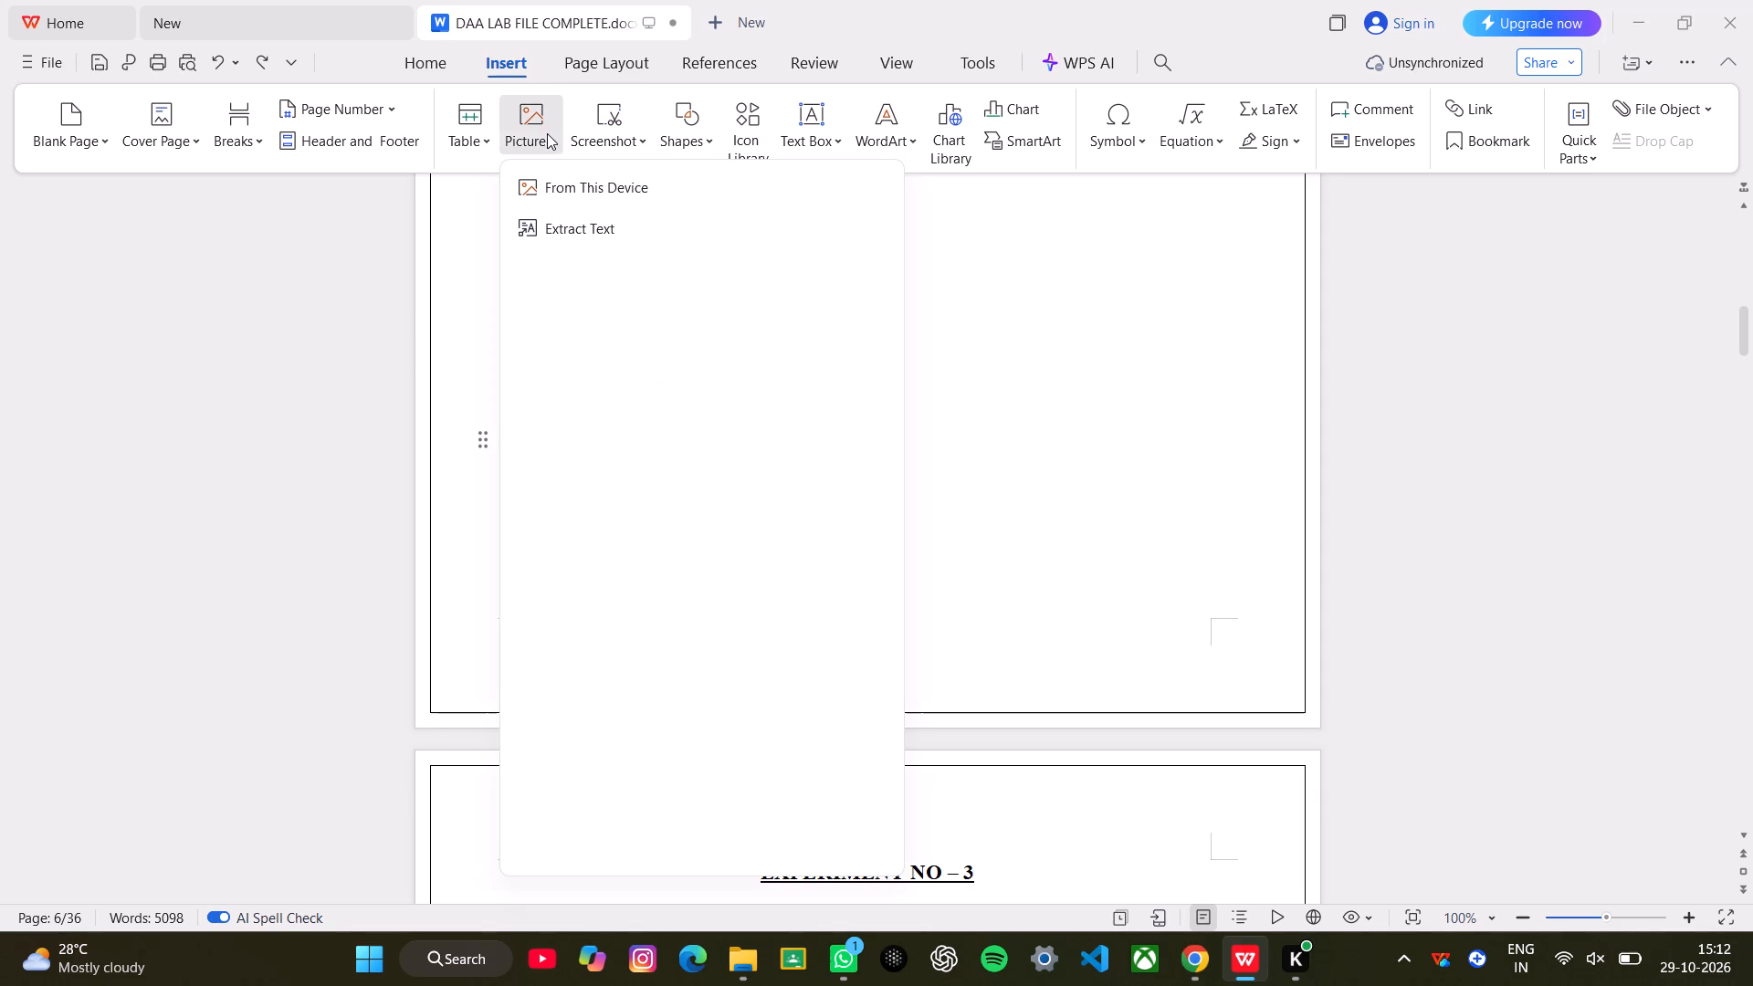
left_click(562, 190)
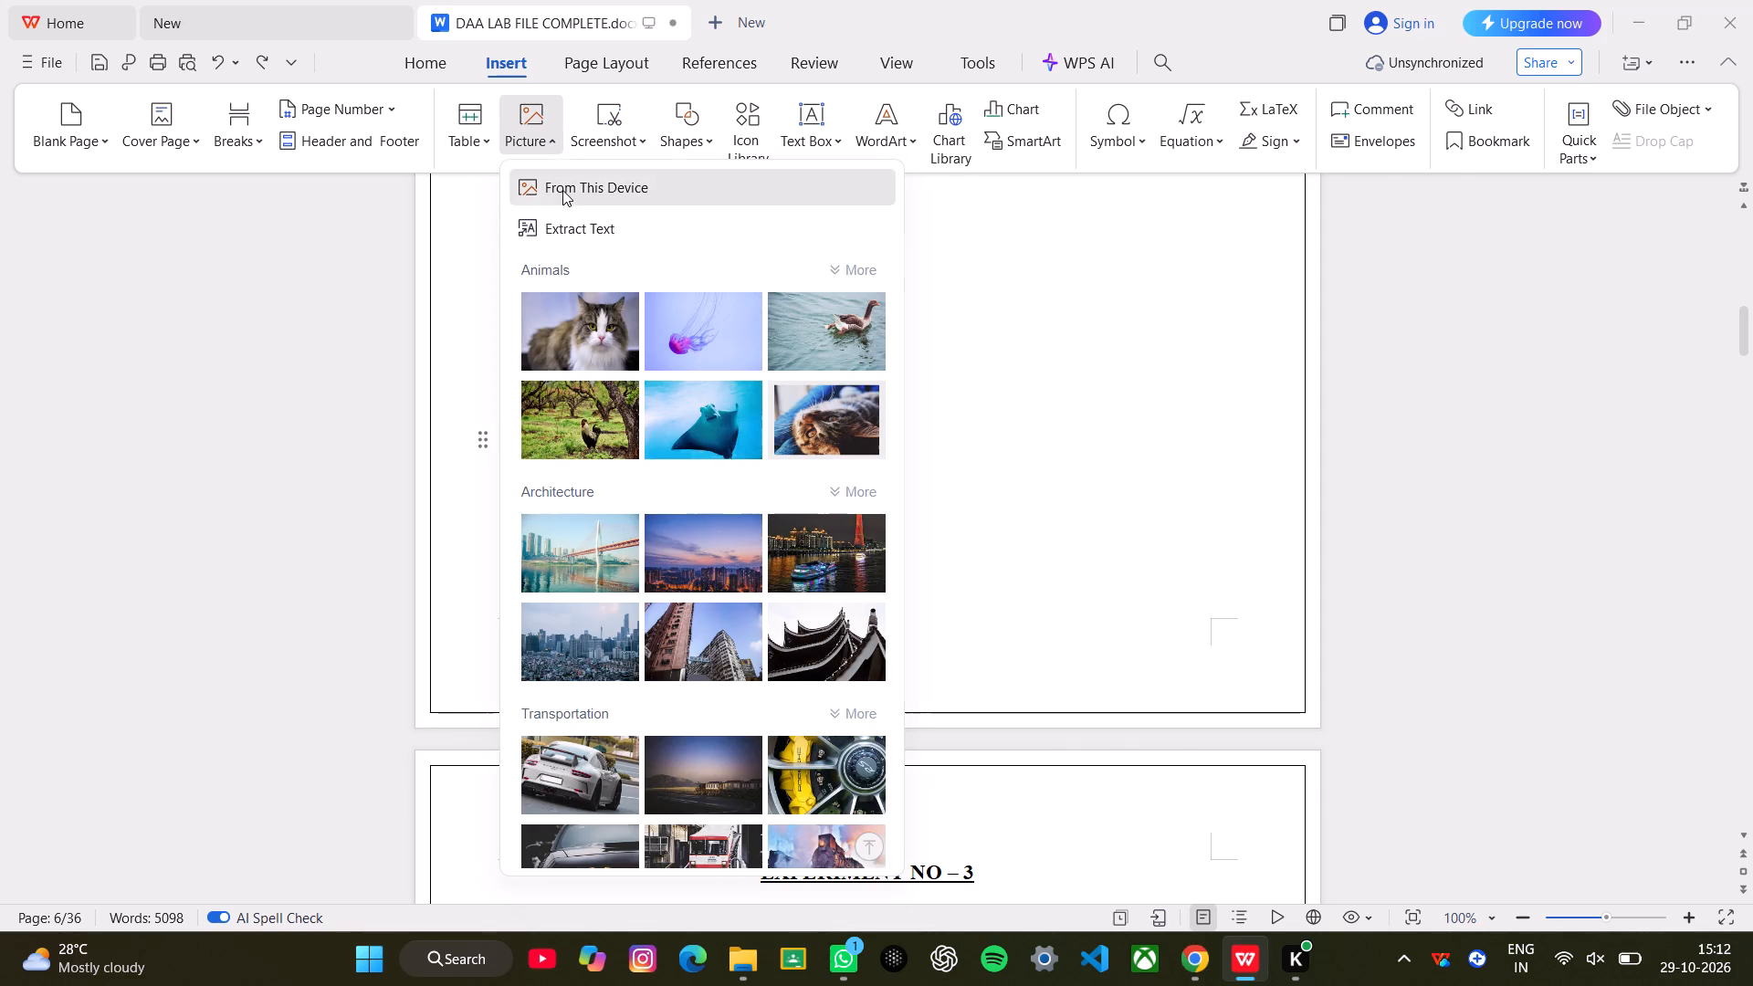
left_click(380, 644)
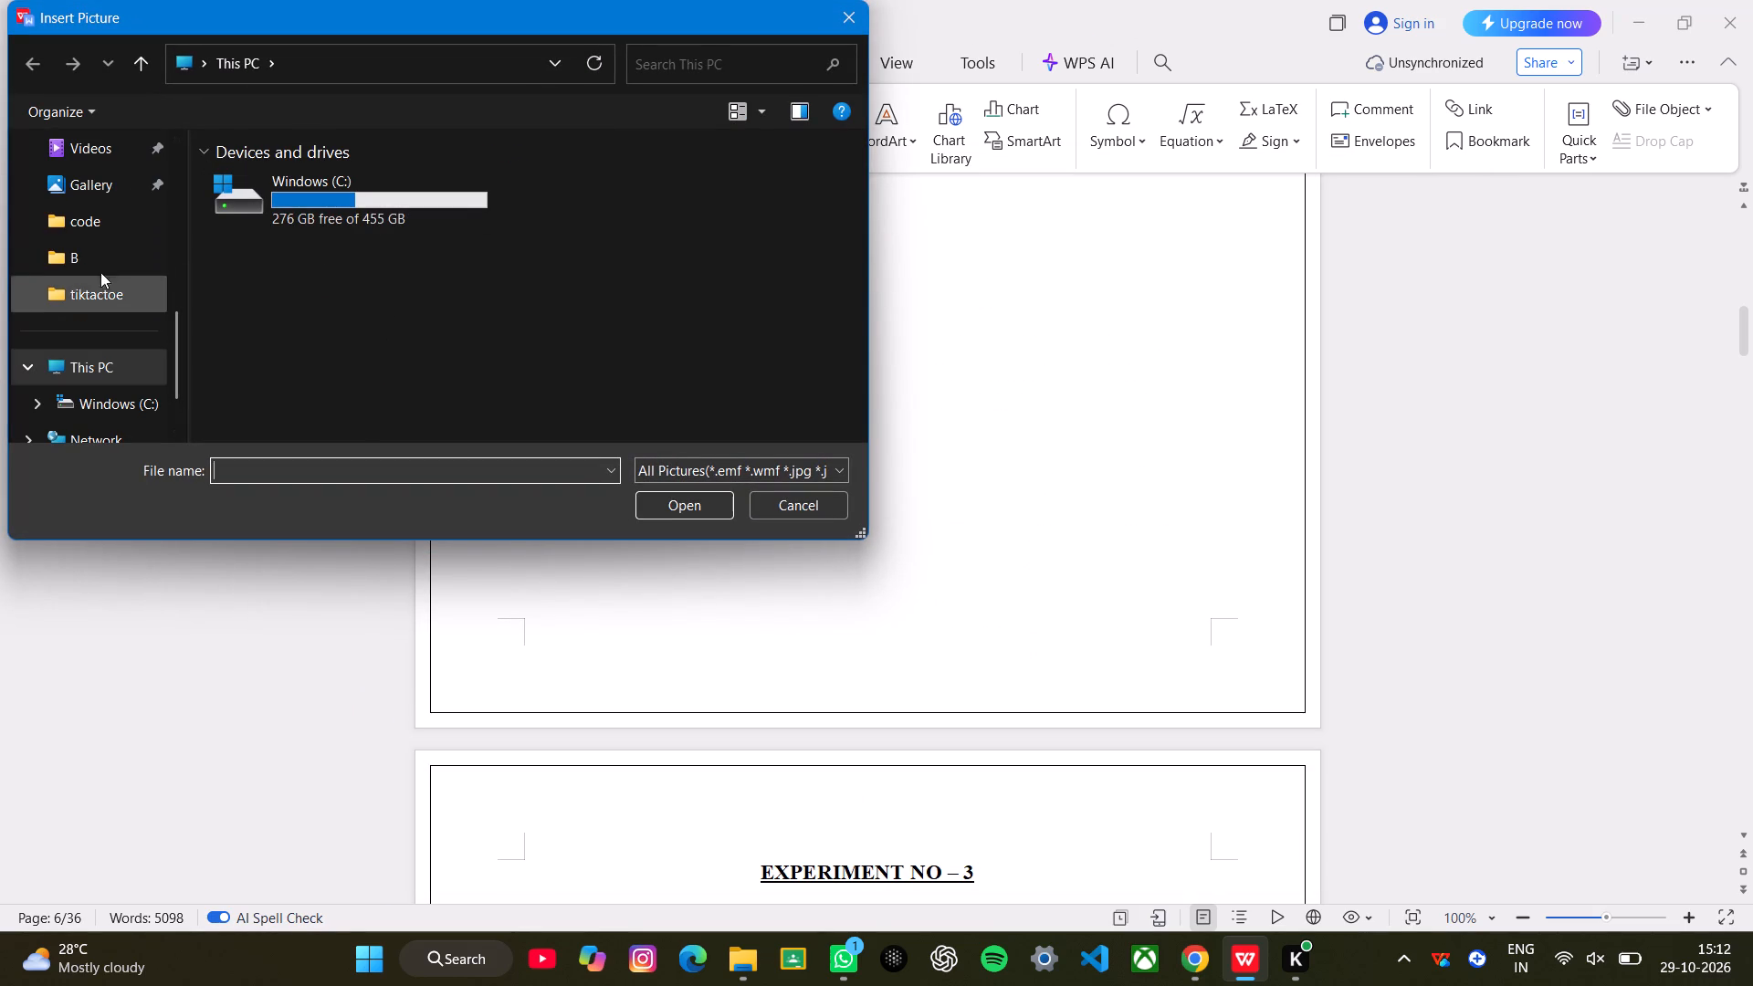
scroll(85, 195, "up", 1)
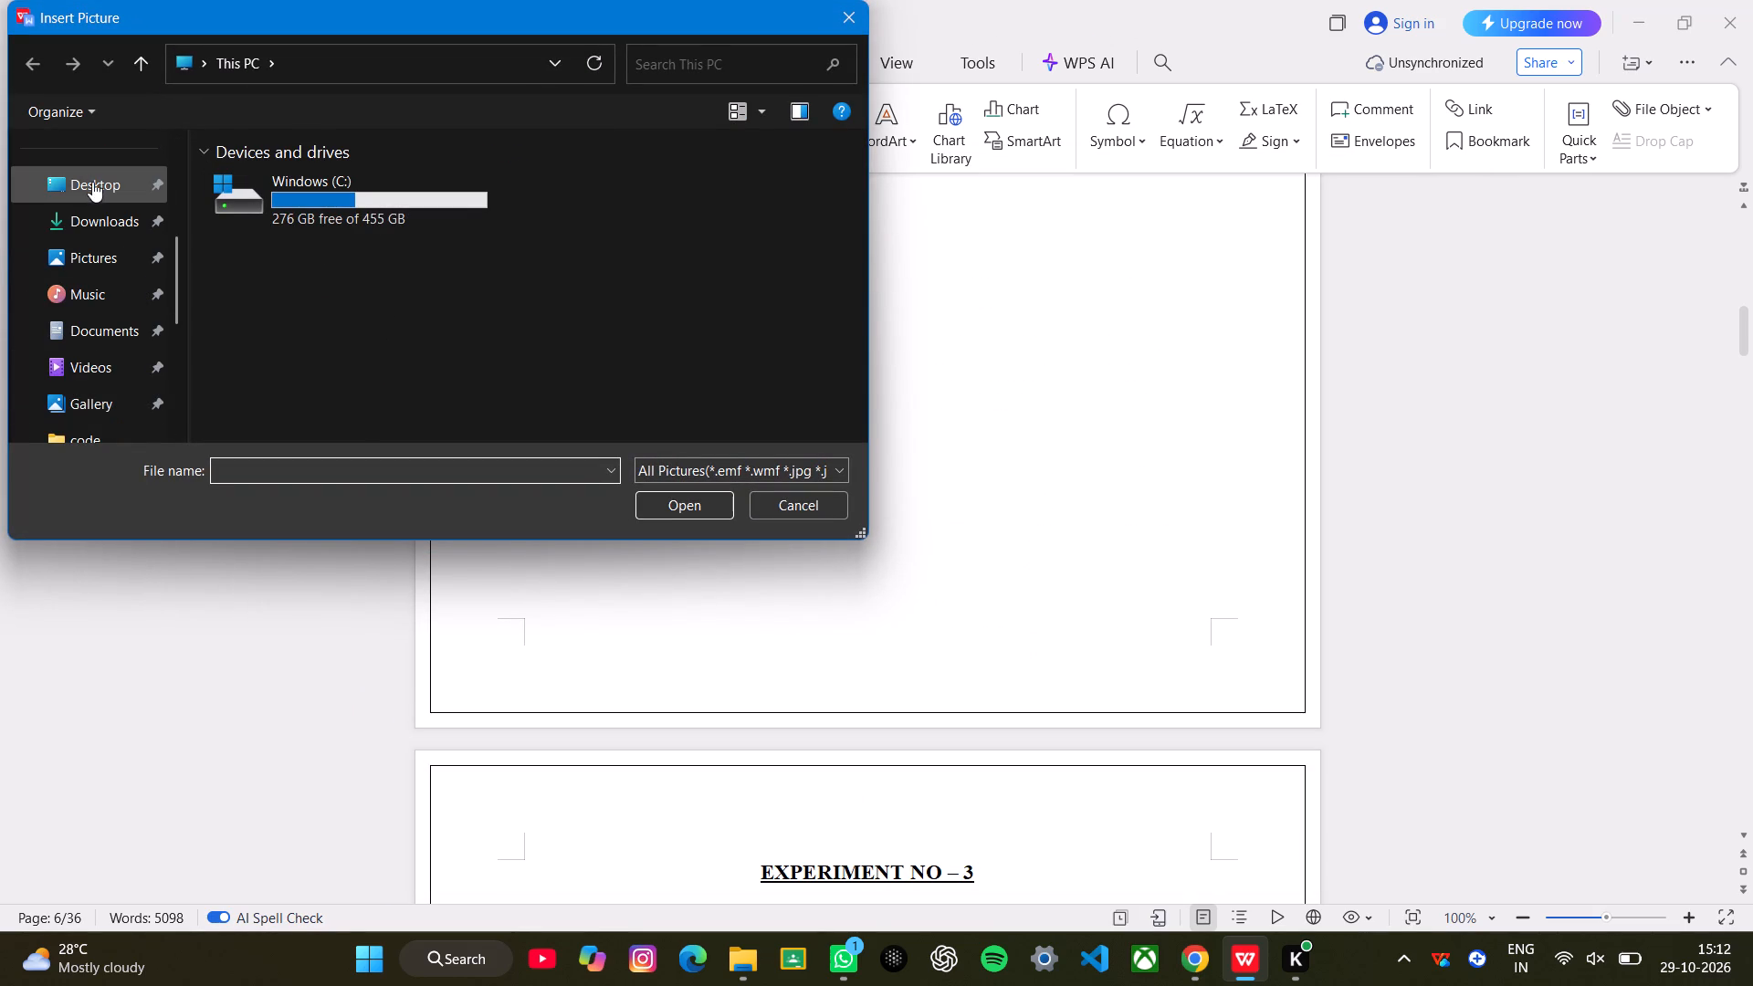
left_click(95, 189)
double_click(367, 180)
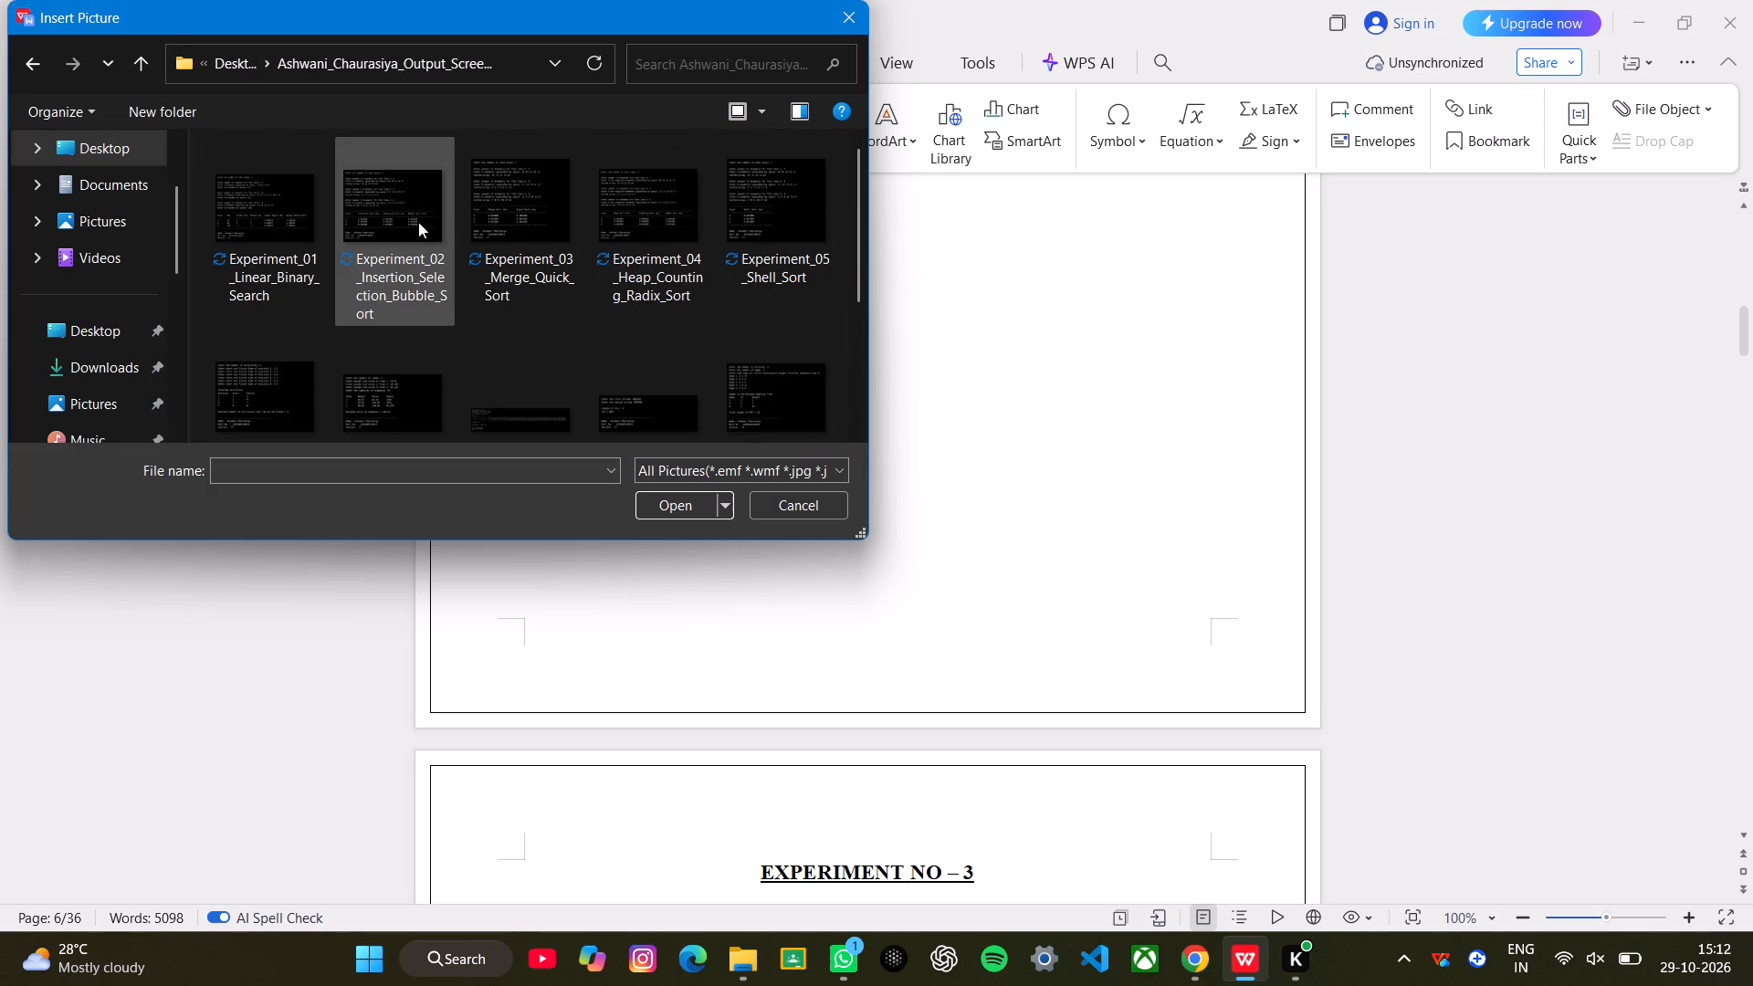
left_click(418, 222)
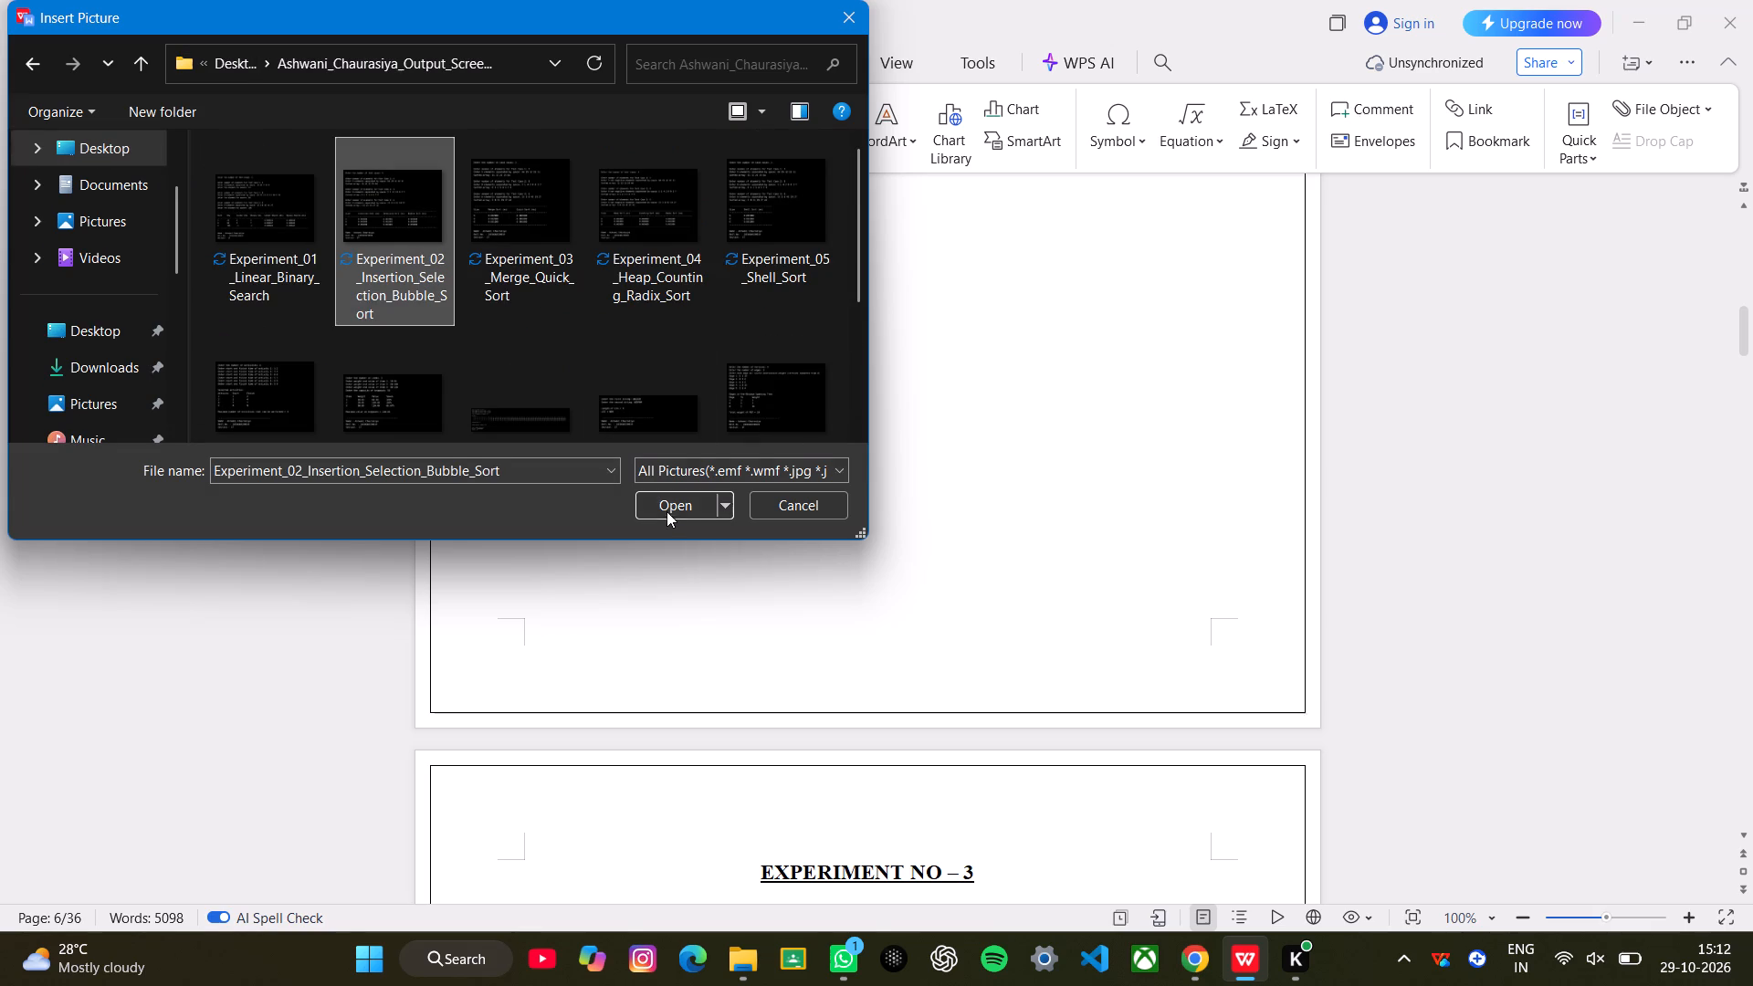
left_click(668, 508)
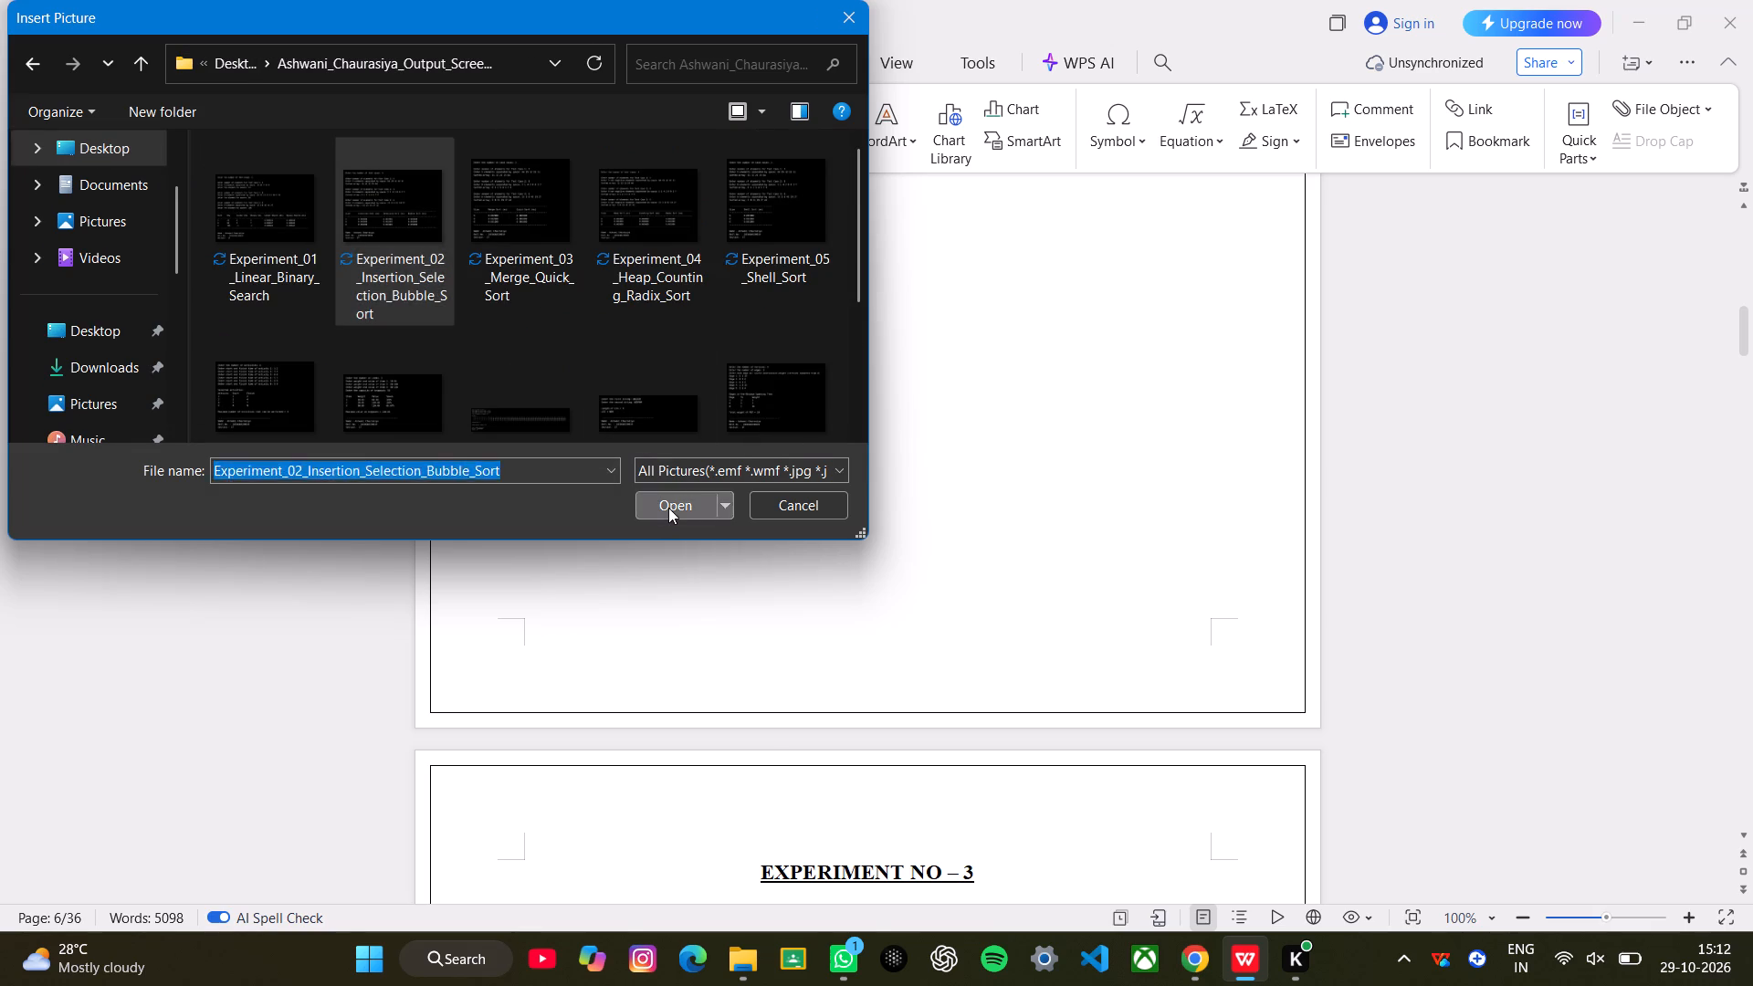
Insert the Experiment_03_Merge_Quick_Sort.png picture from the Output_Screenshots folder under Experiment 3's Output heading.
scroll(751, 539, "down", 6)
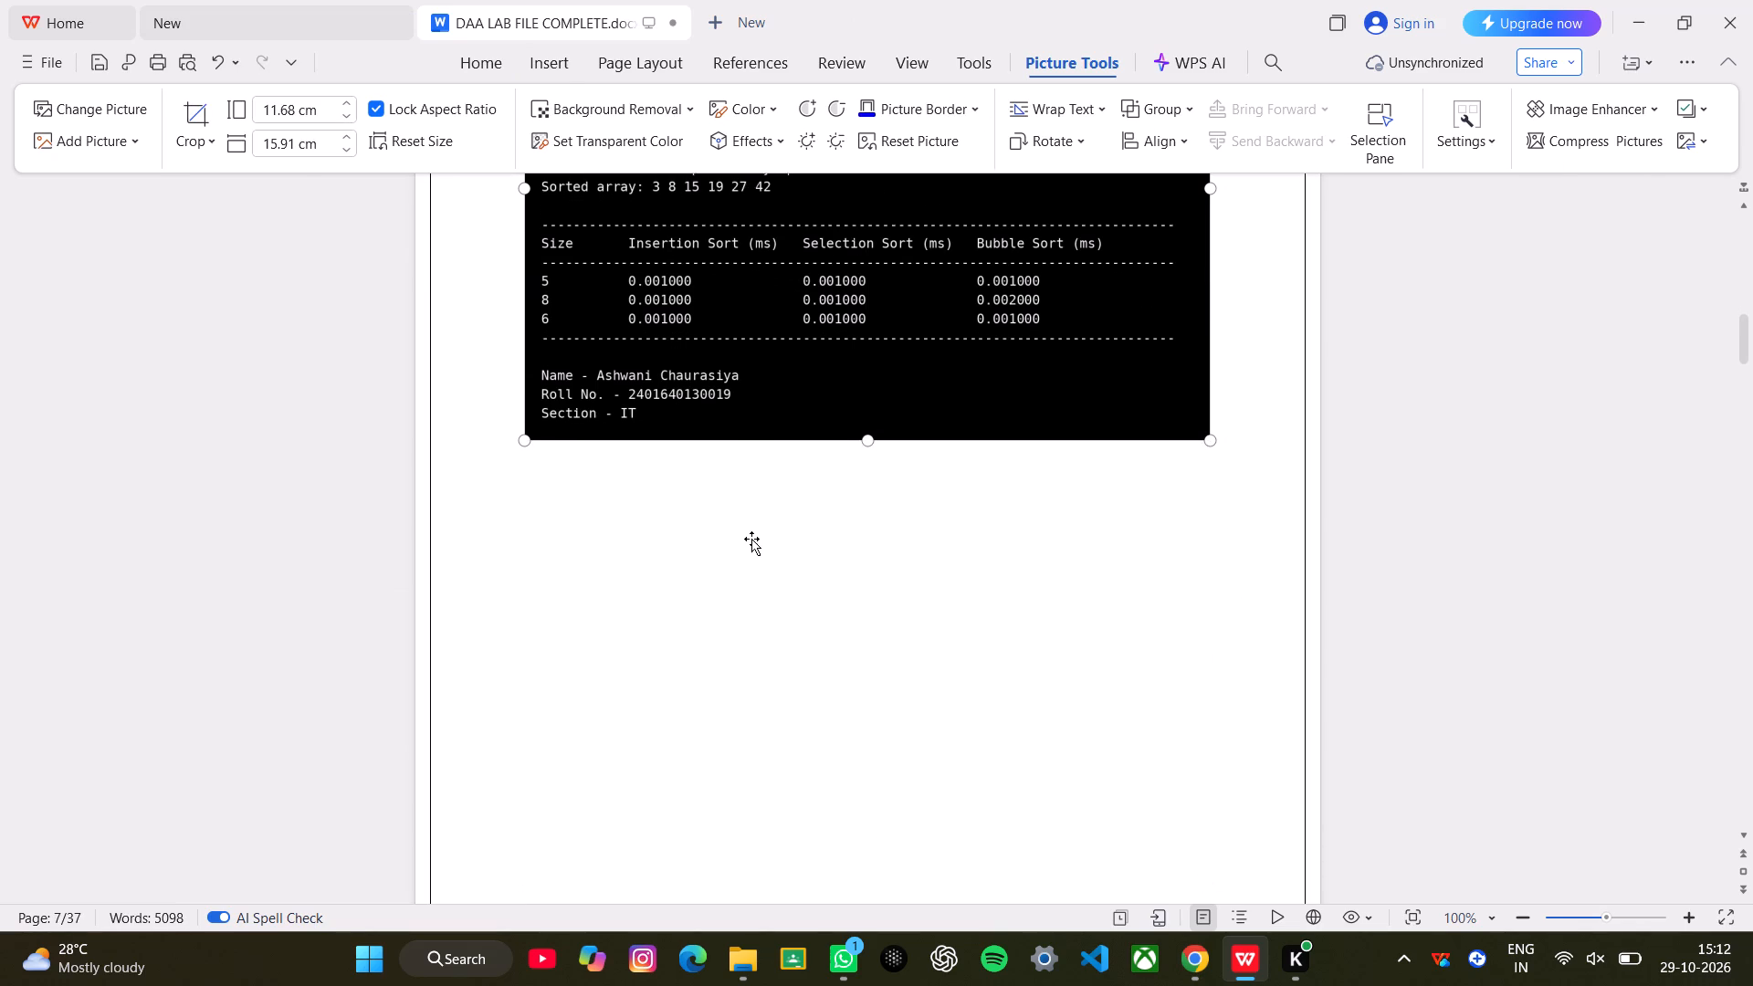
scroll(751, 539, "down", 5)
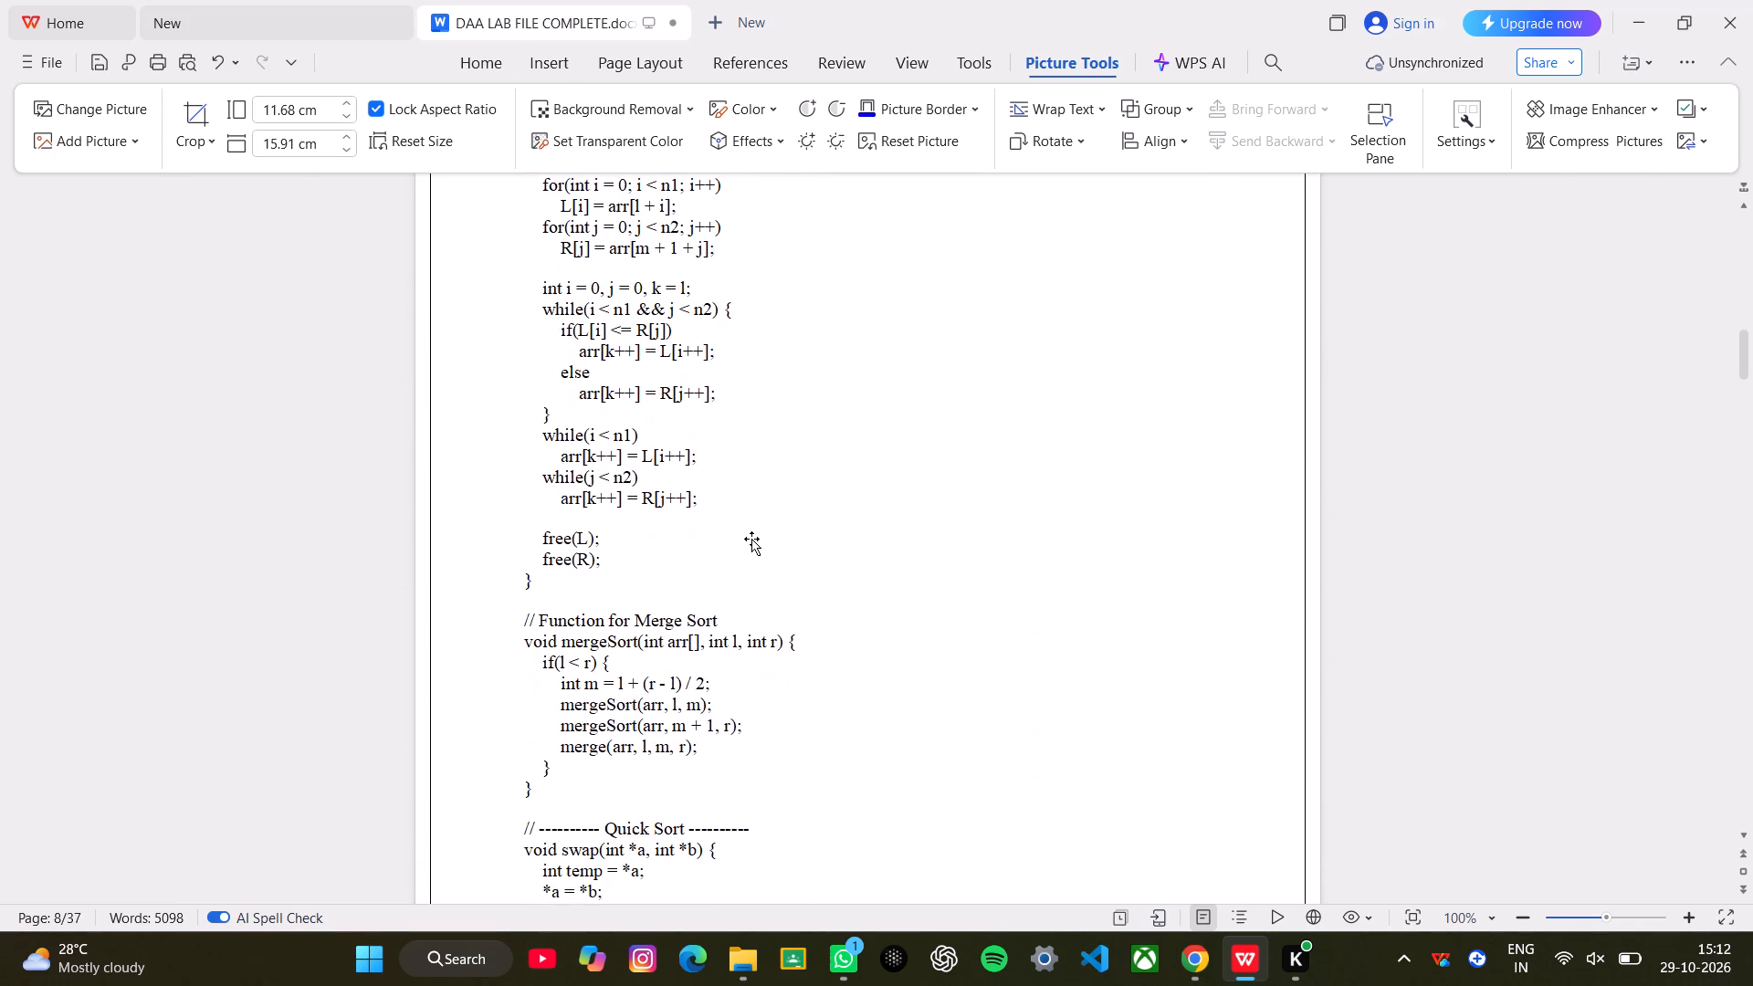
scroll(751, 539, "down", 6)
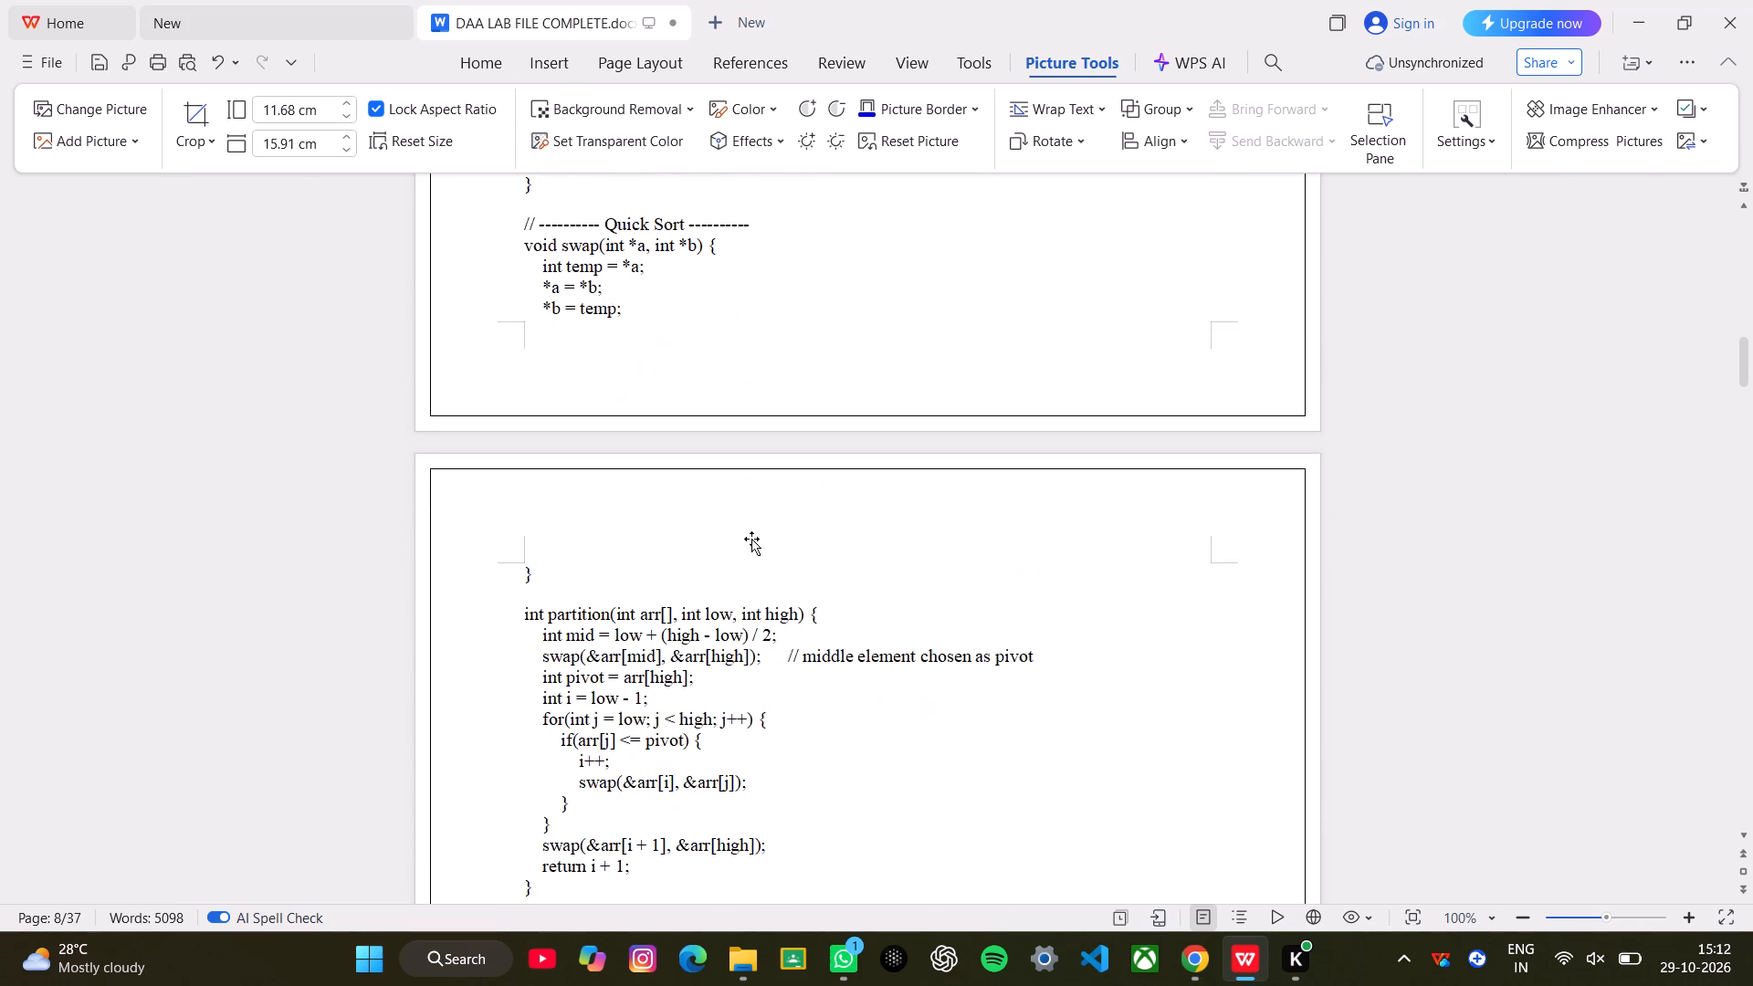
scroll(751, 539, "down", 7)
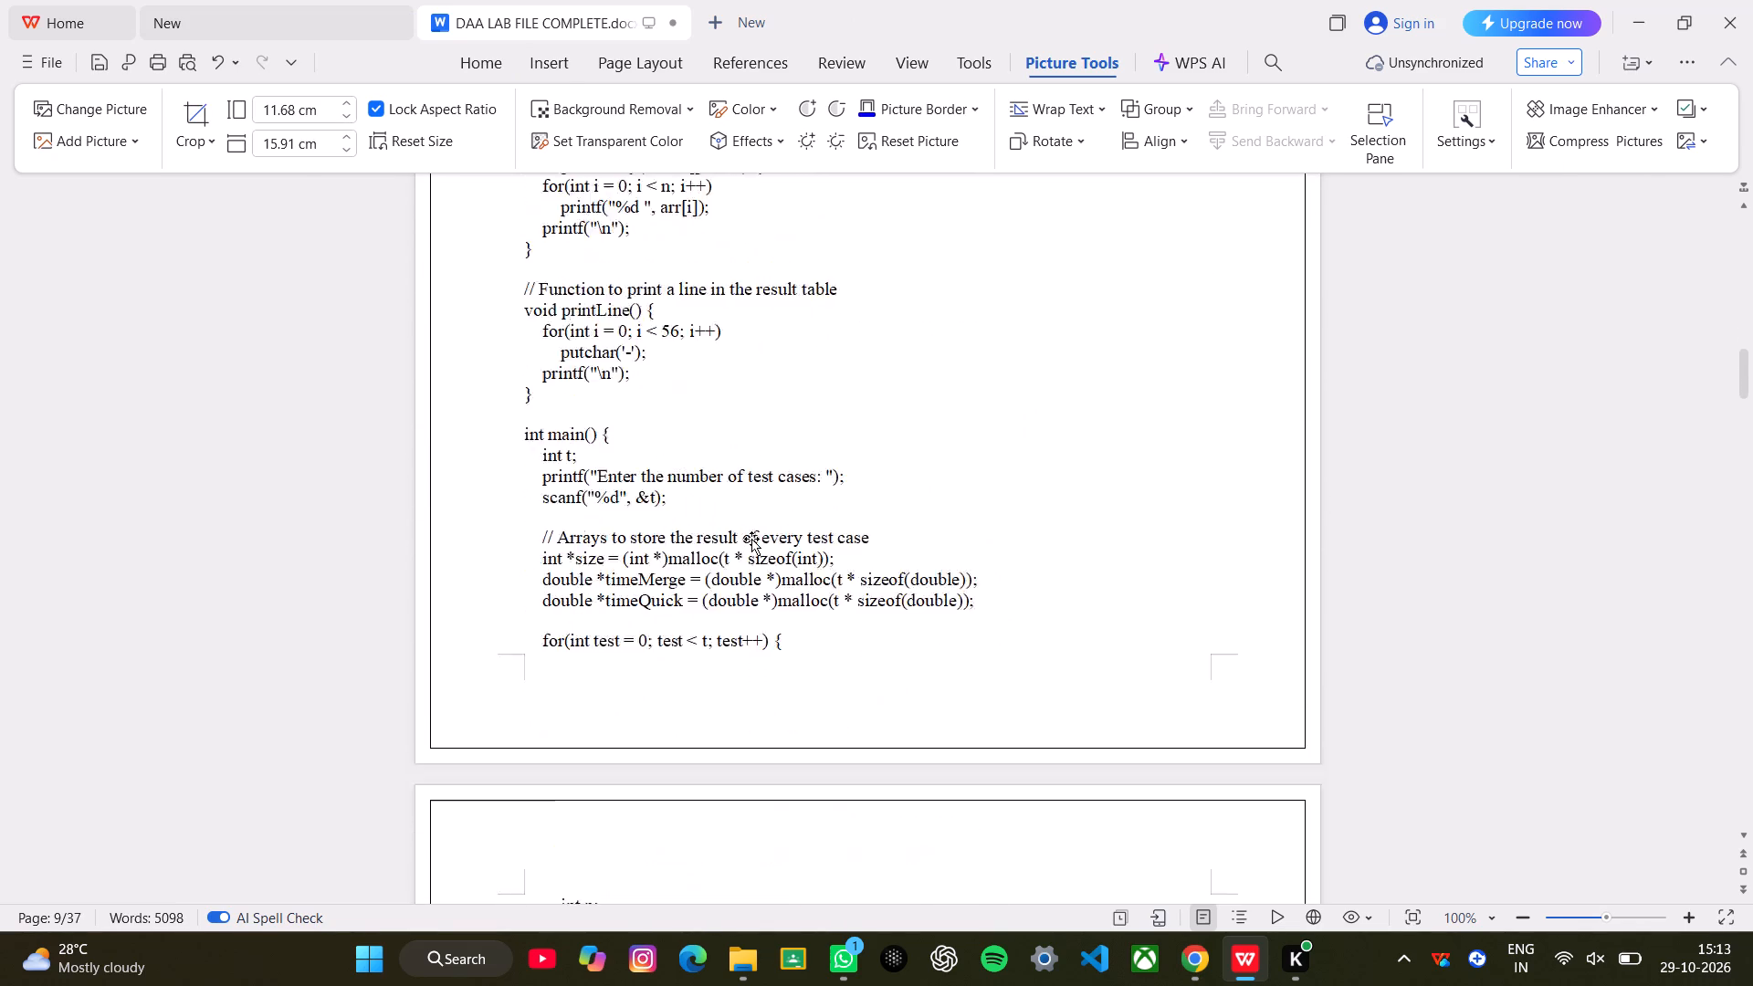
scroll(751, 539, "down", 7)
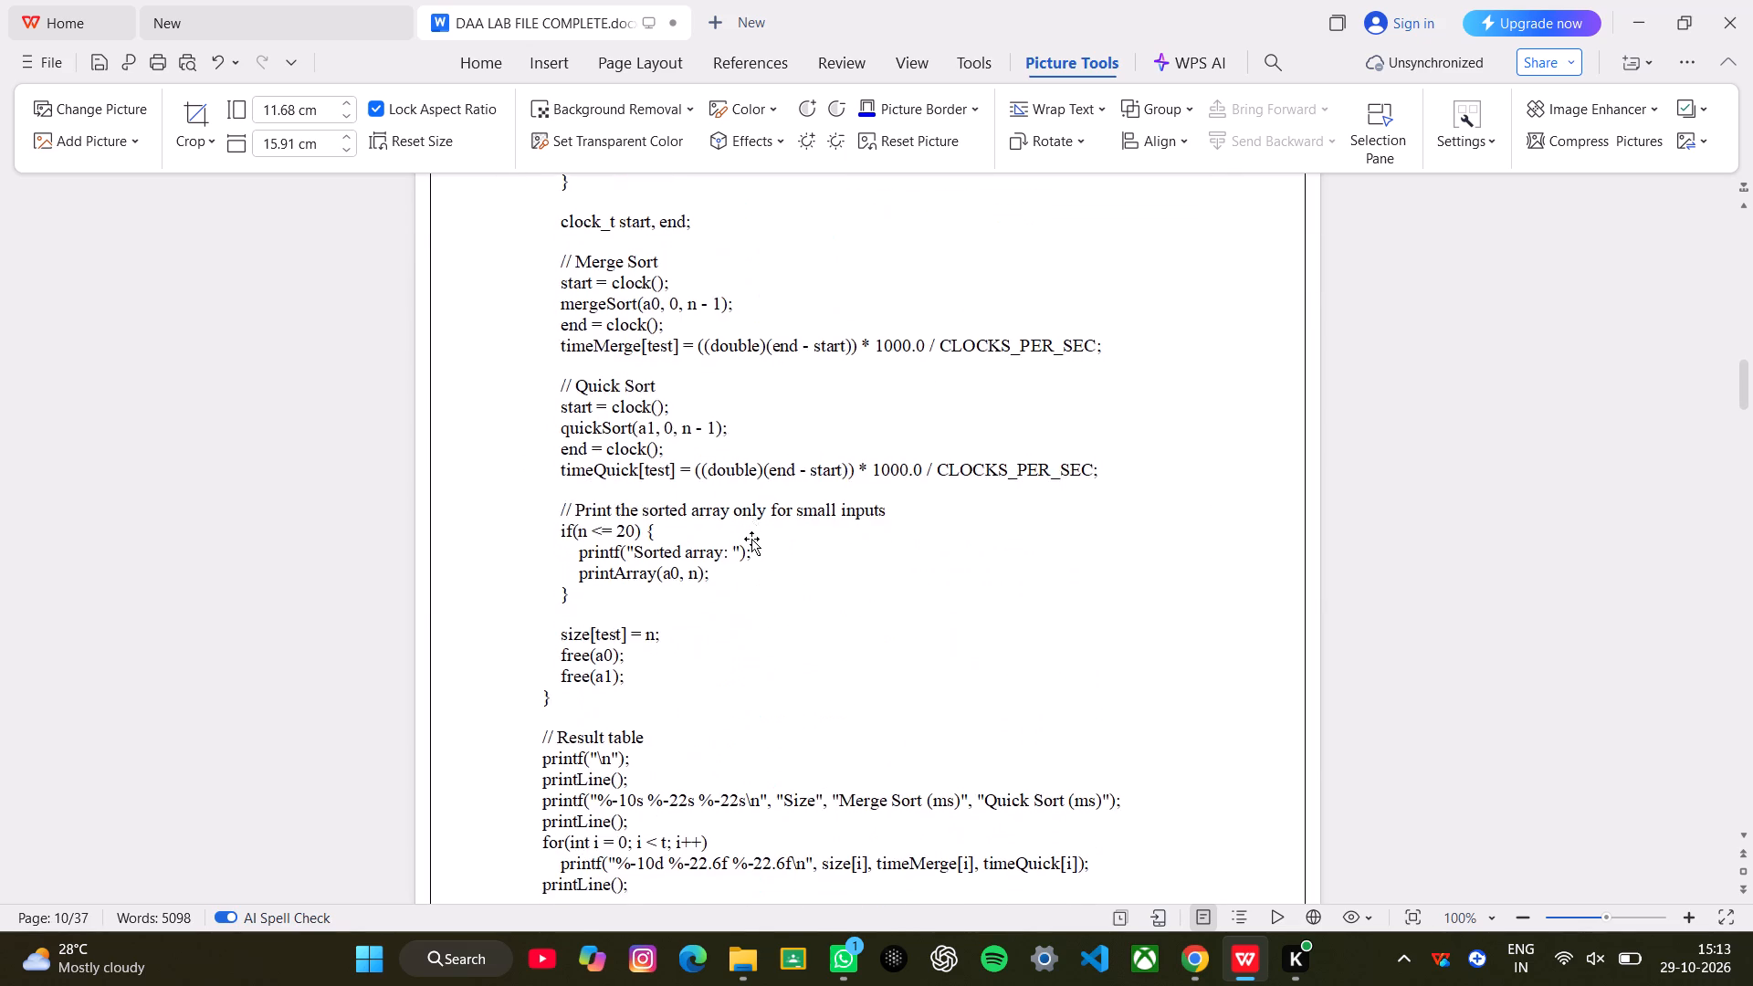
scroll(751, 539, "down", 7)
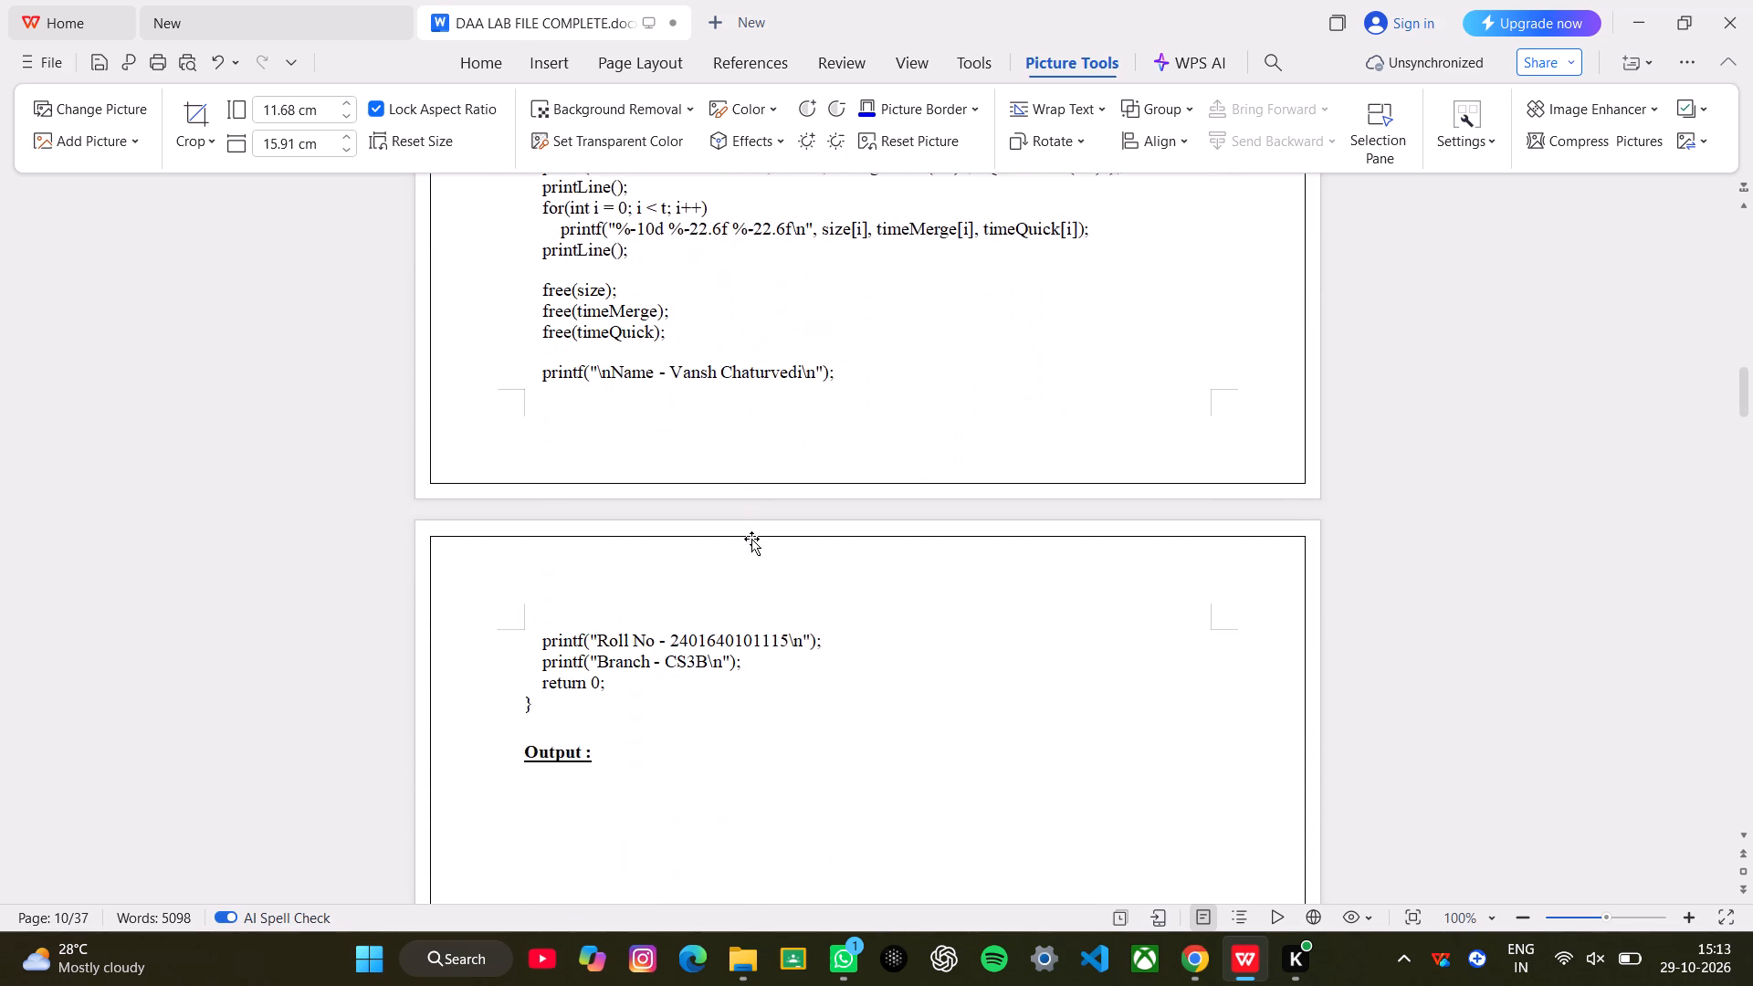
scroll(751, 539, "down", 1)
left_click(622, 688)
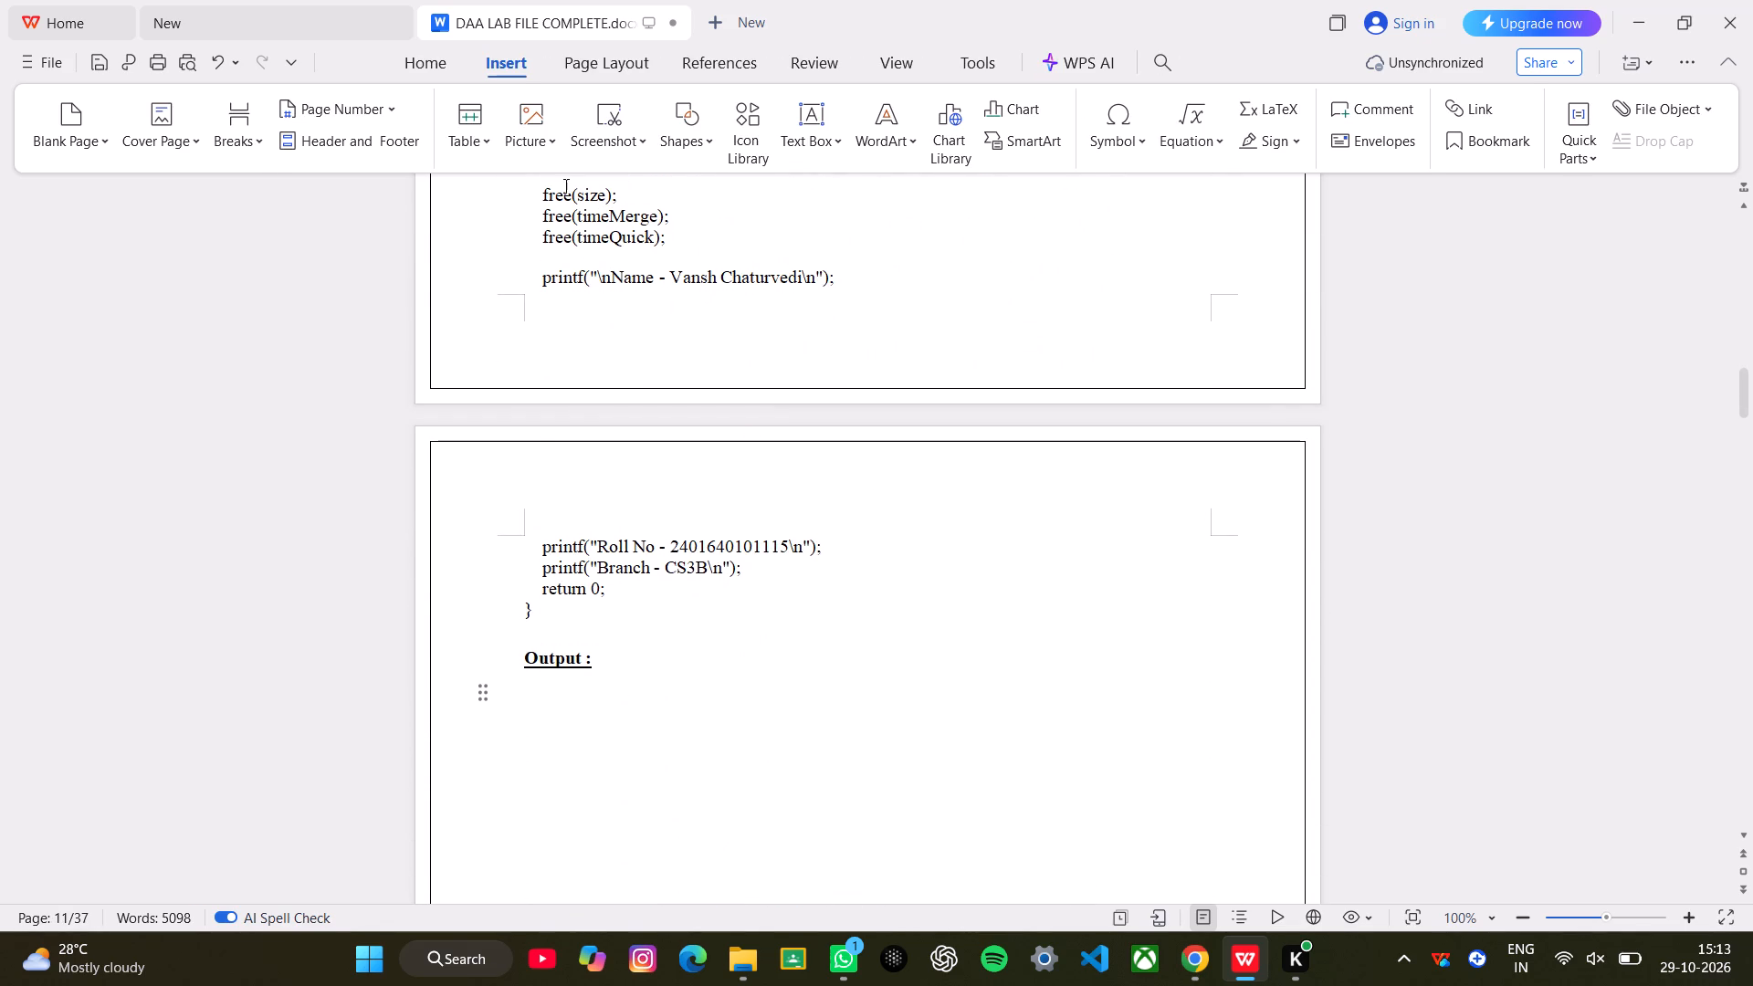
left_click(541, 143)
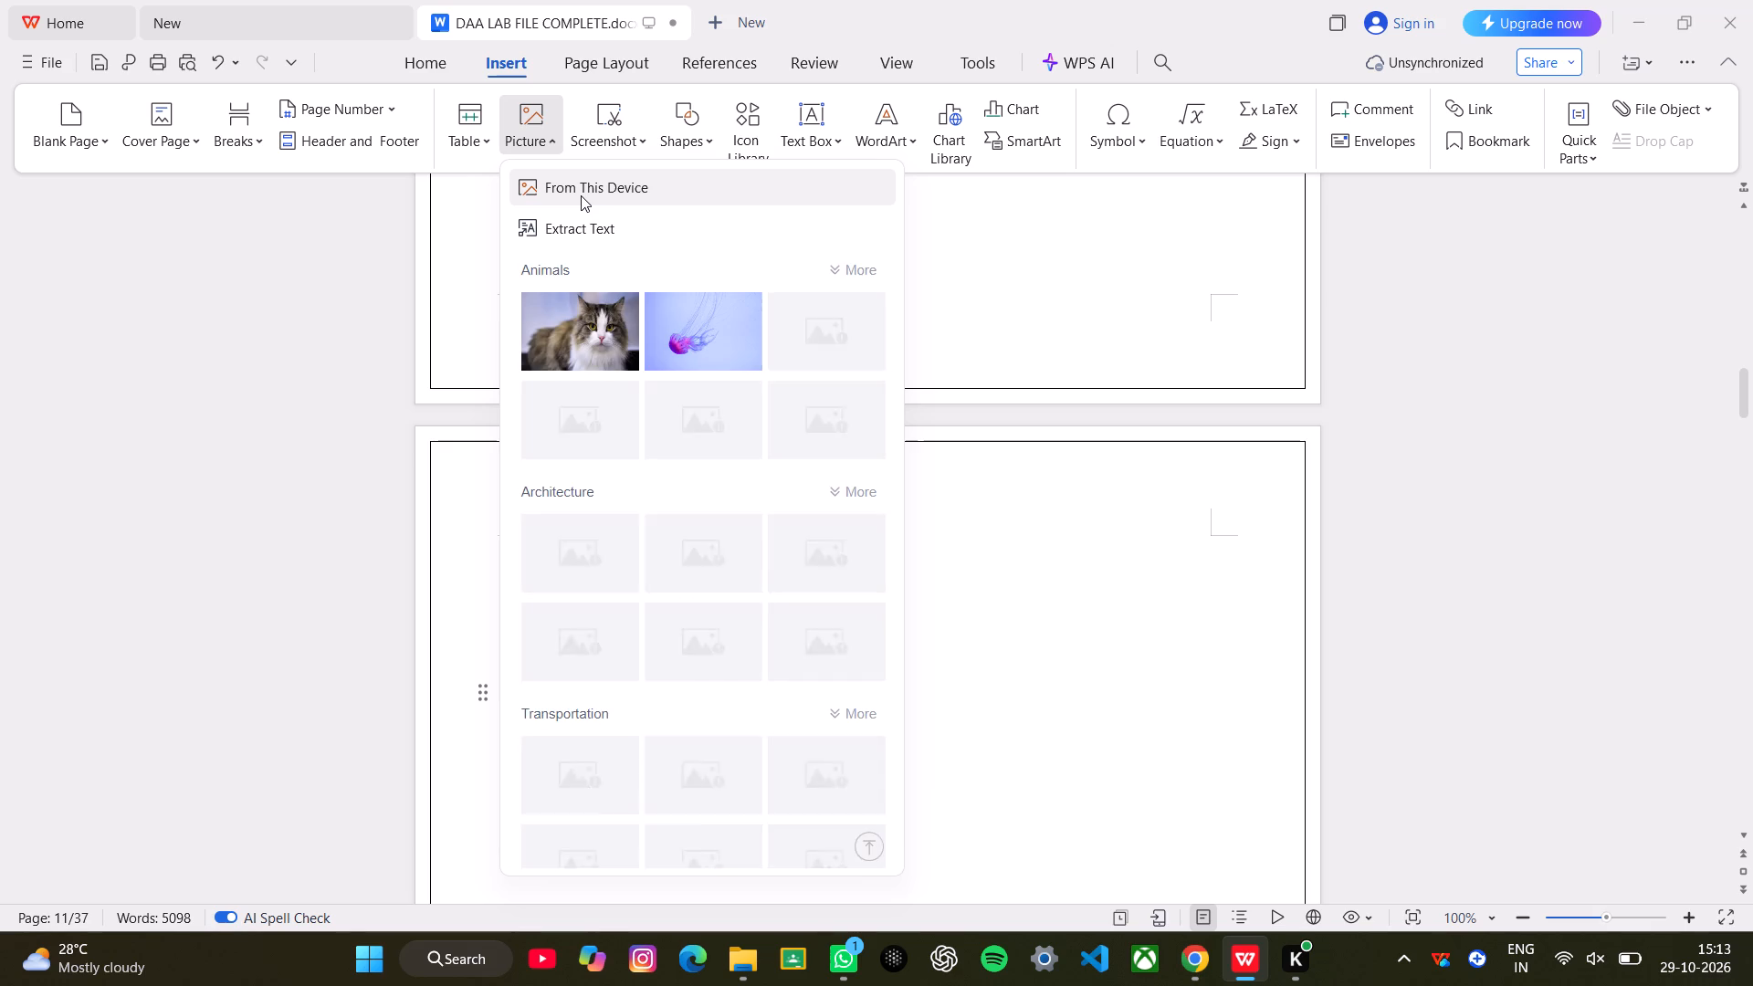
left_click(581, 195)
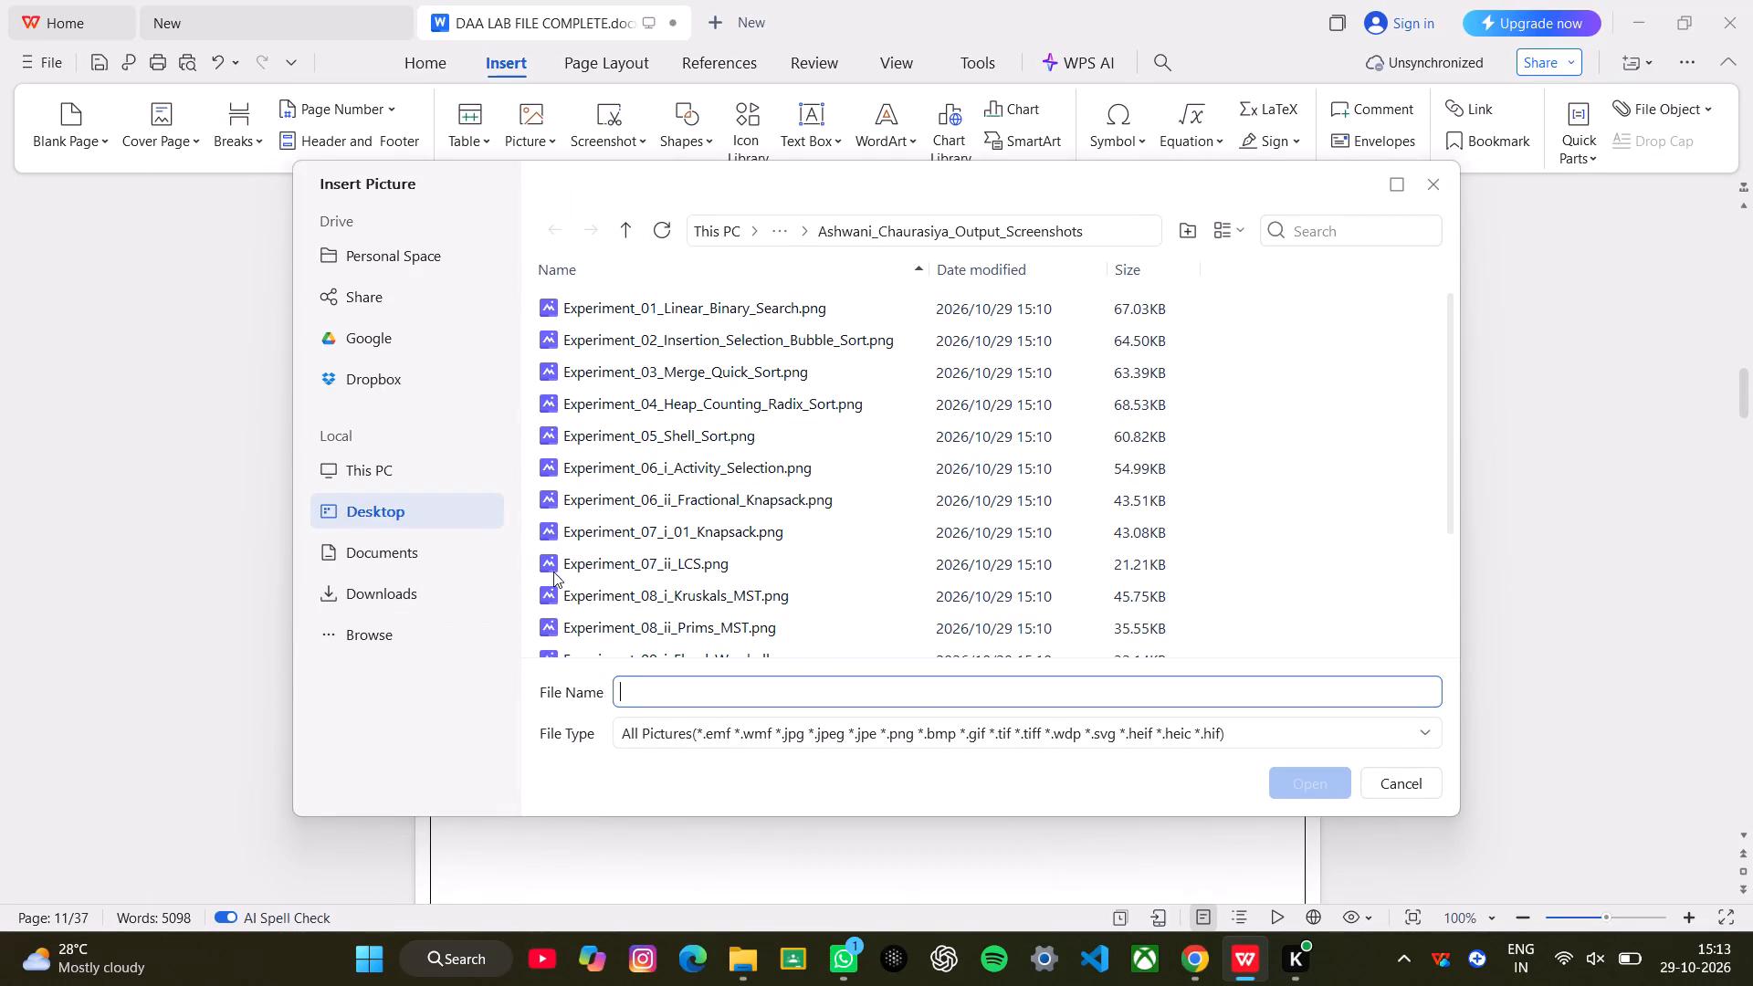
left_click(692, 377)
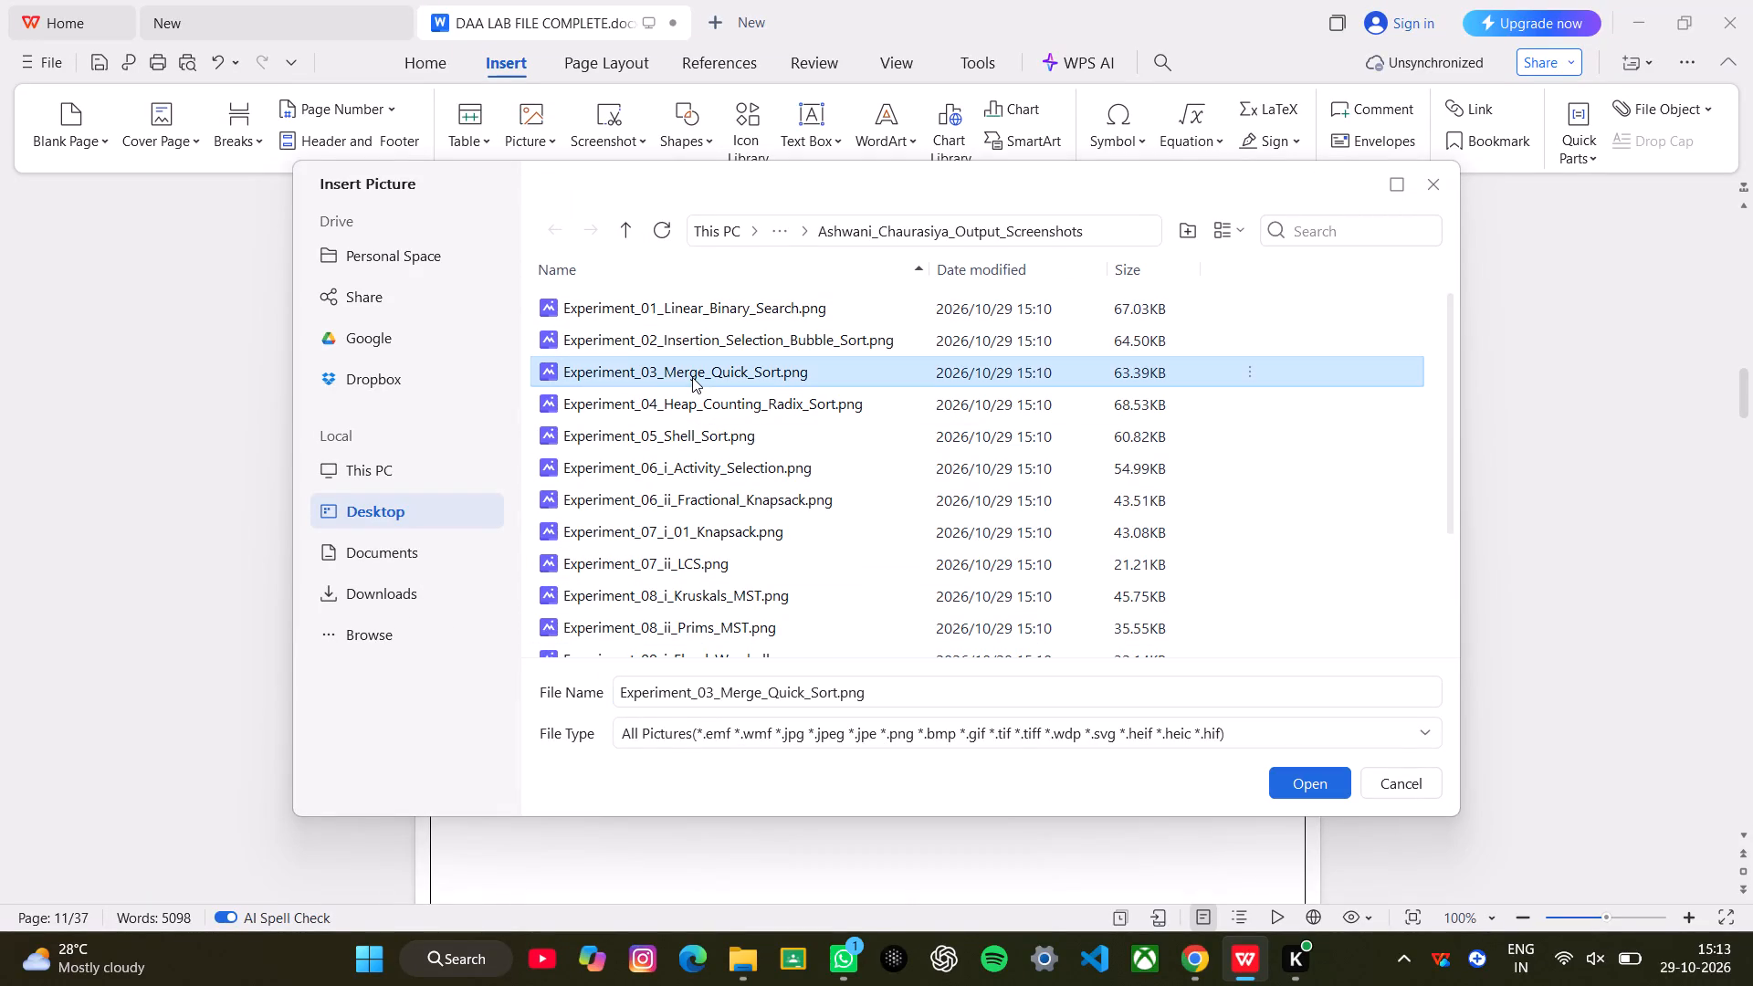
left_click(1300, 777)
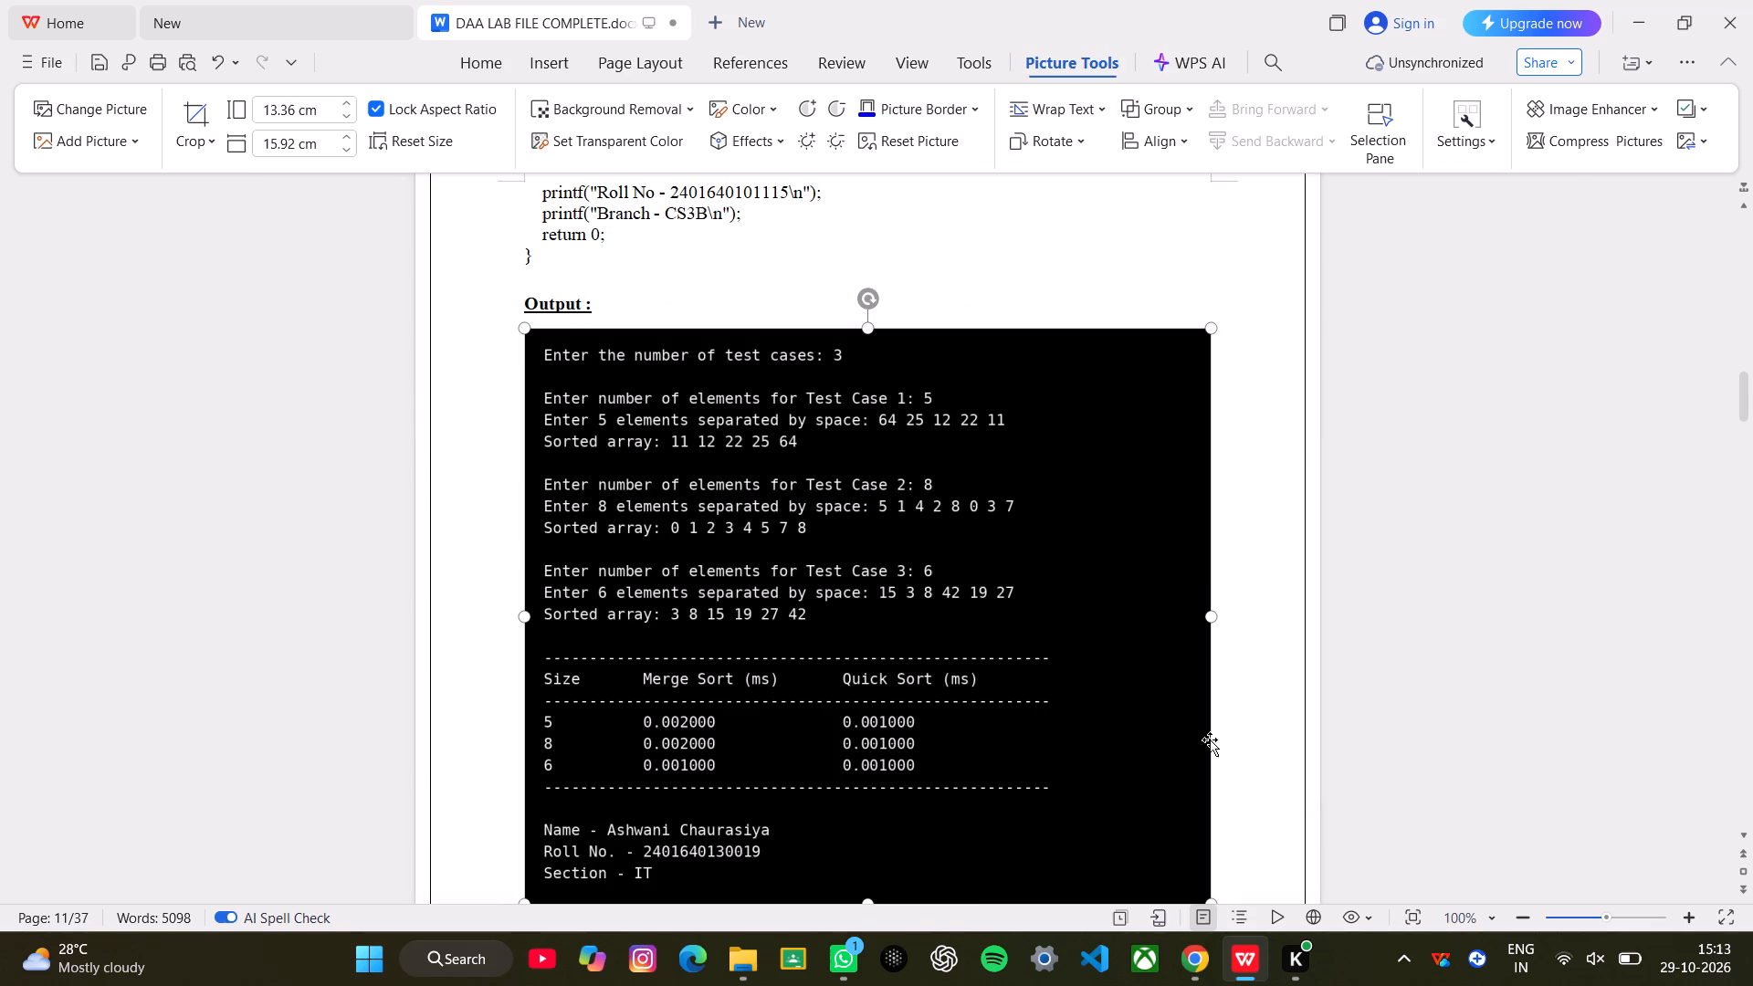
Insert the Experiment_04_Heap_Counting_Radix_Sort.png picture from the Output_Screenshots folder under Experiment 4's Output heading.
scroll(1125, 699, "down", 7)
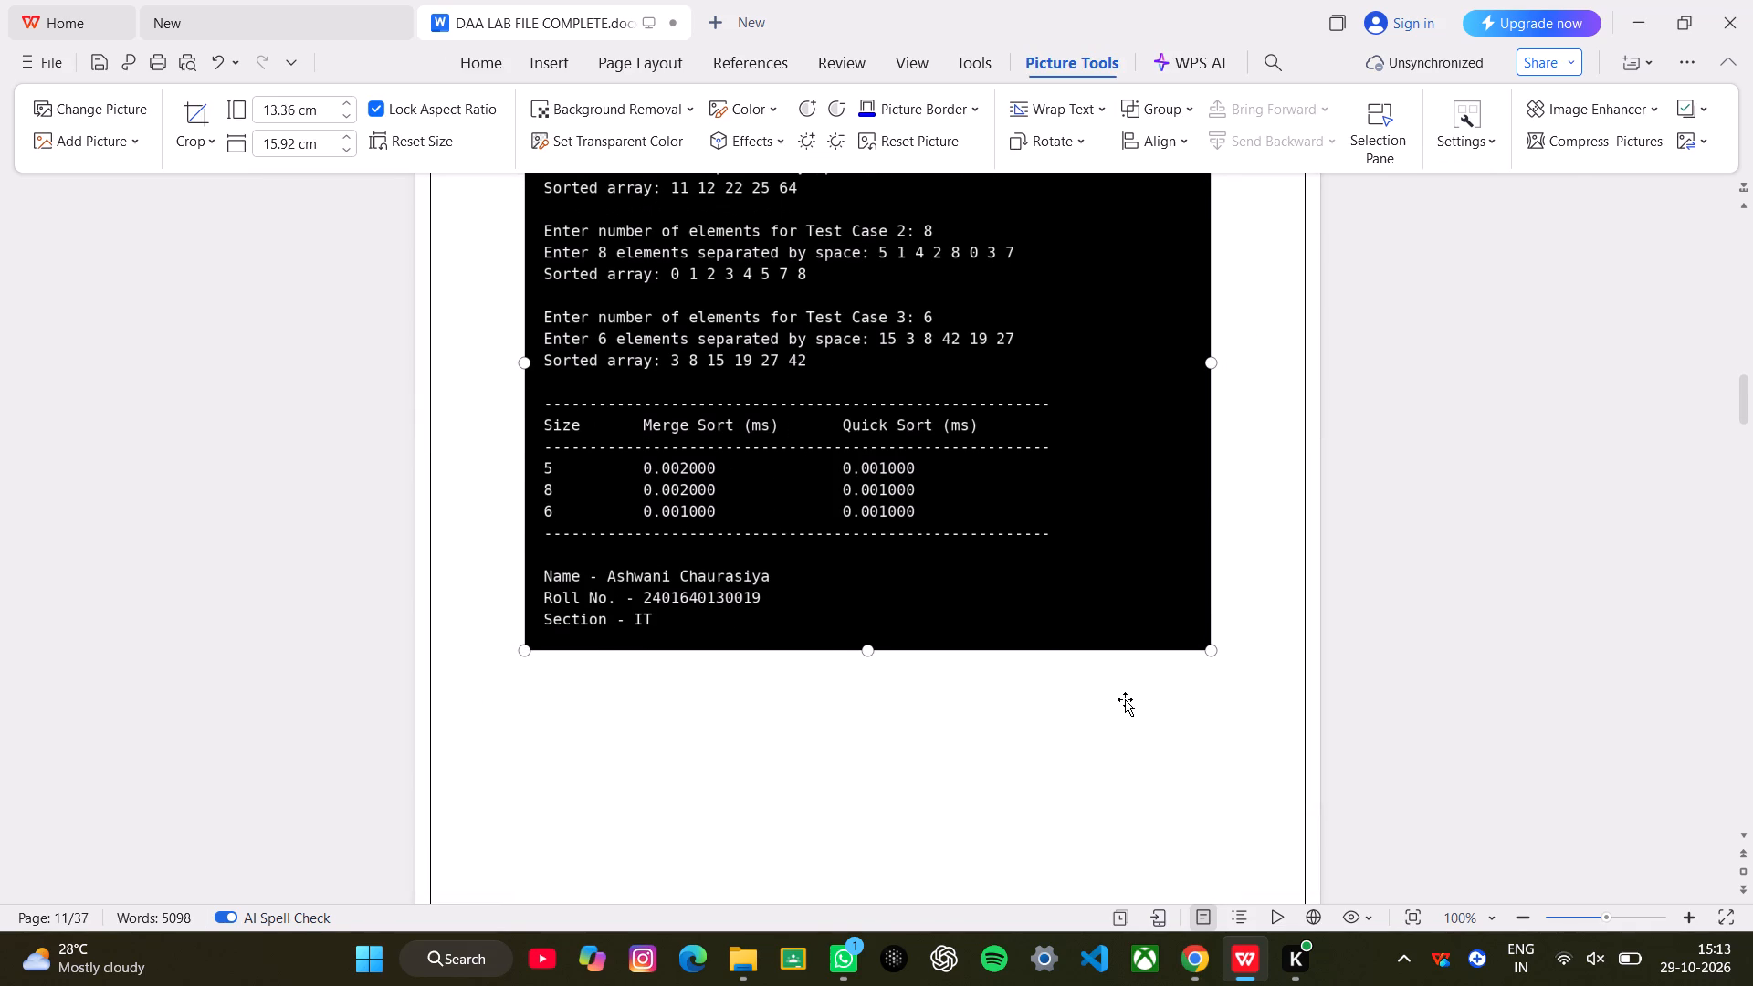
scroll(1125, 699, "down", 8)
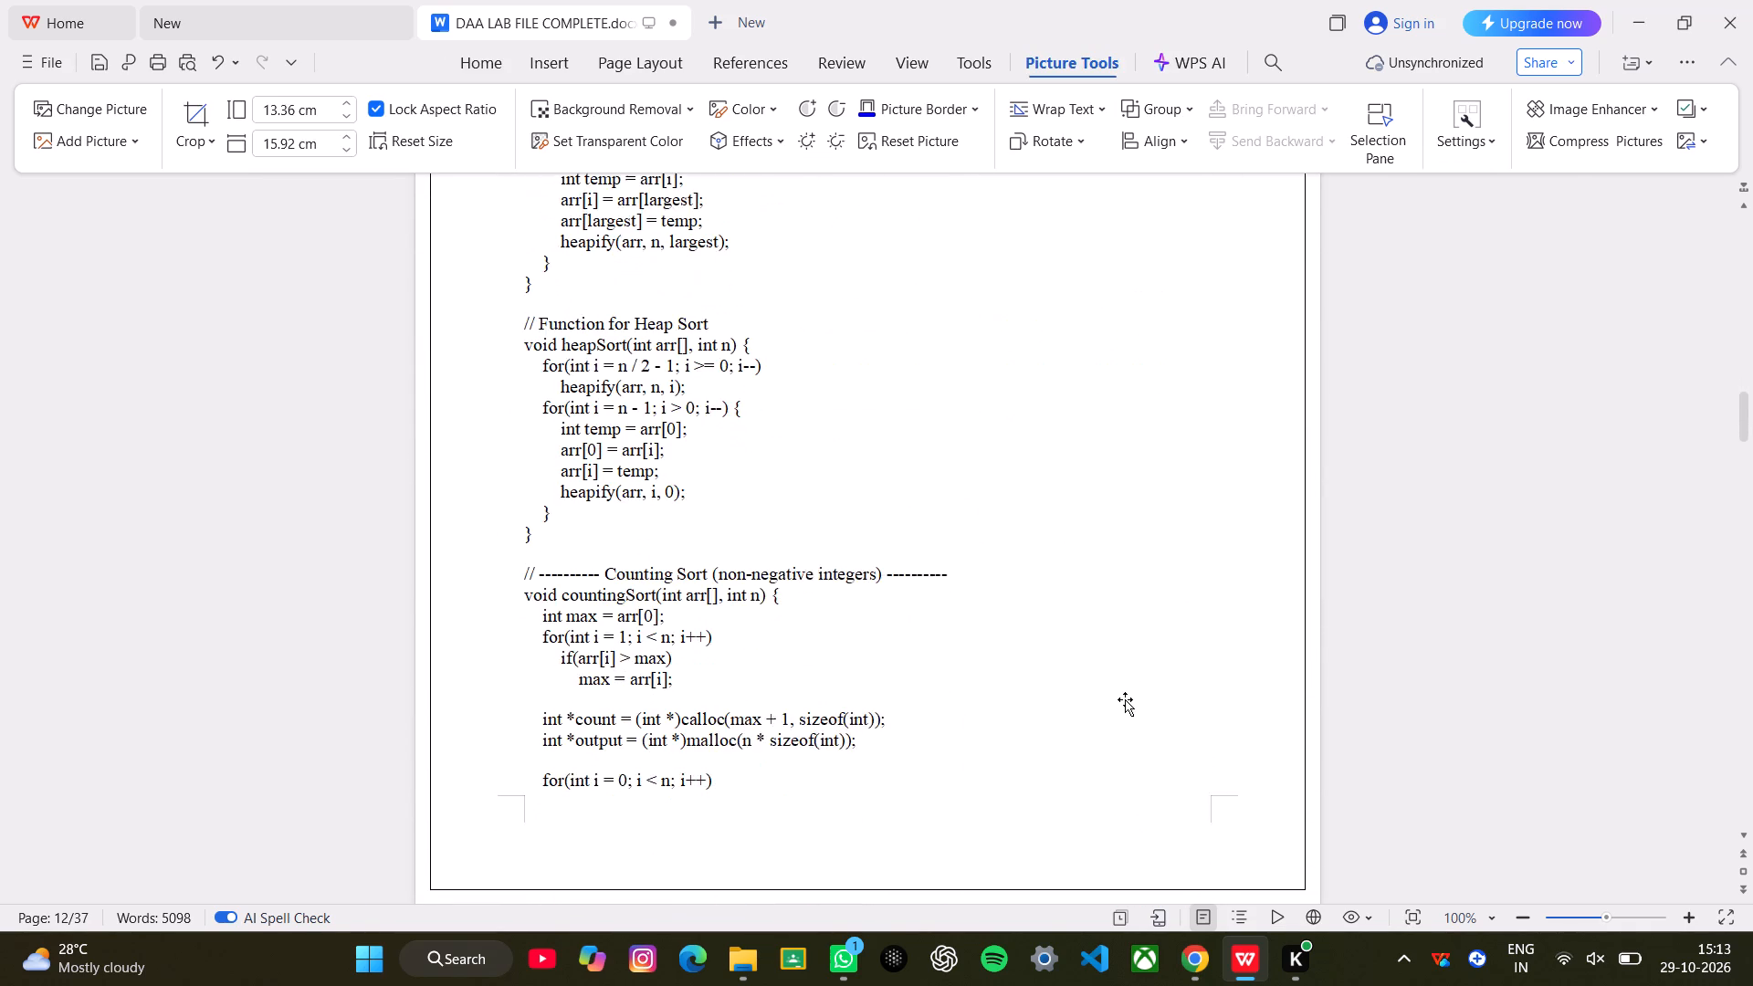
scroll(1125, 699, "down", 6)
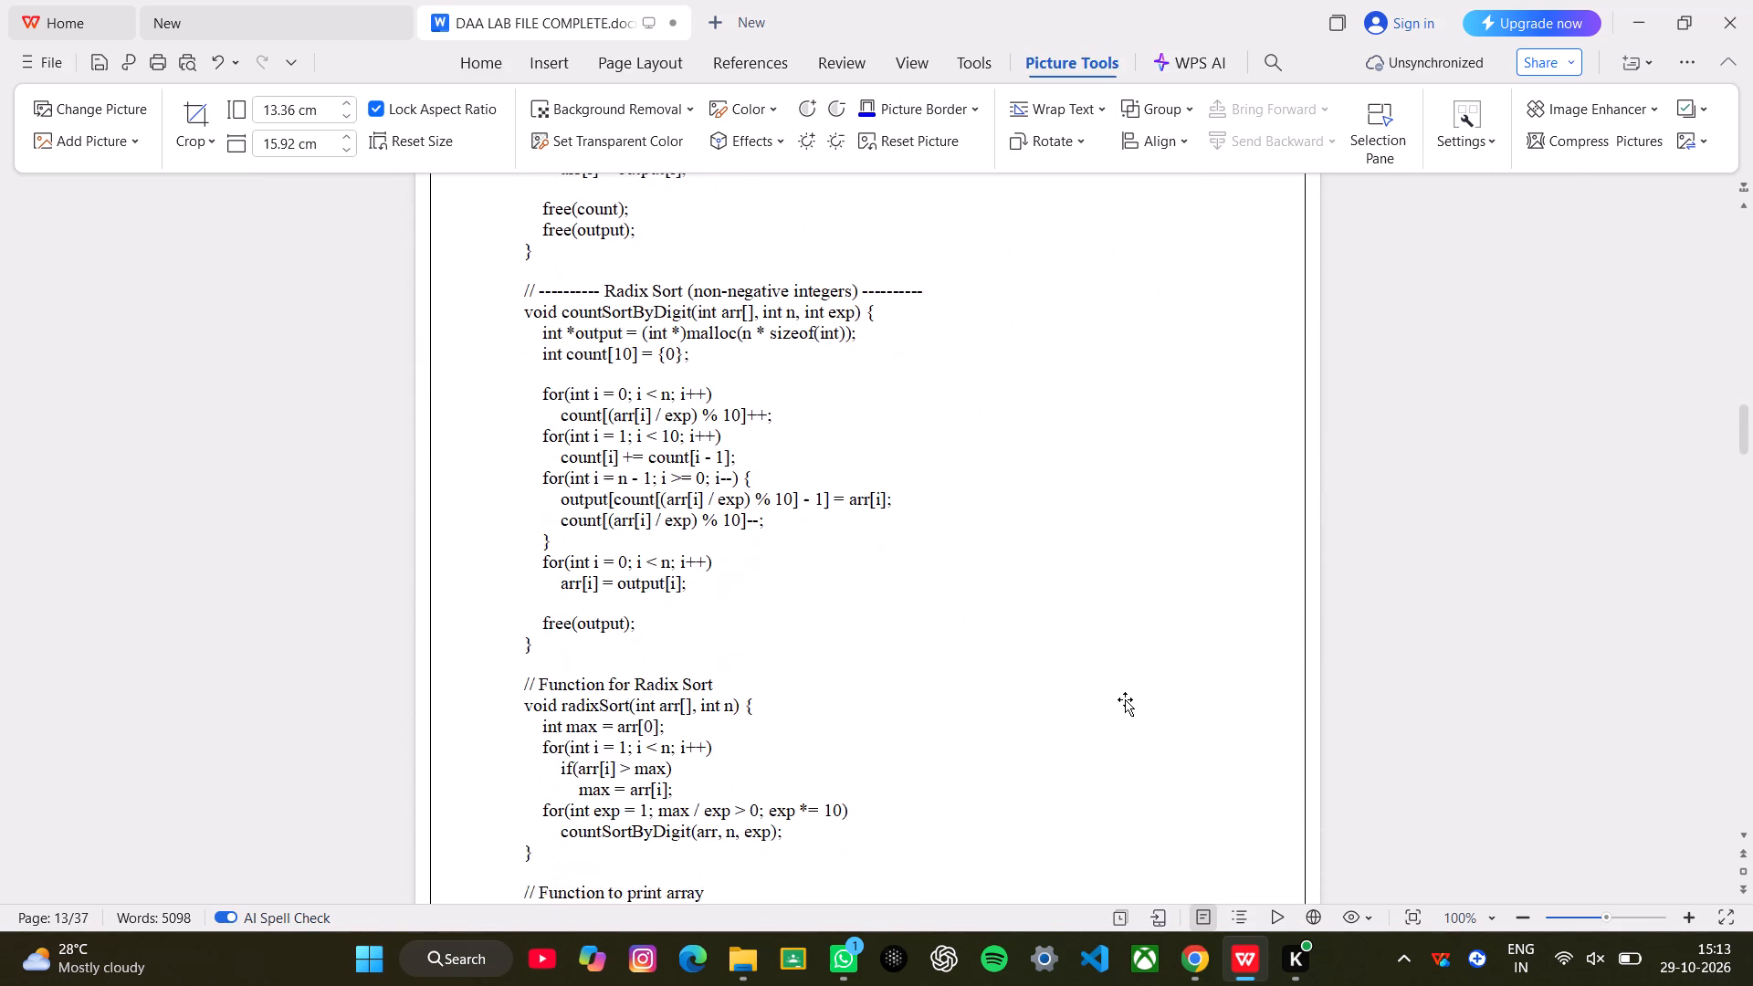
scroll(1125, 699, "down", 6)
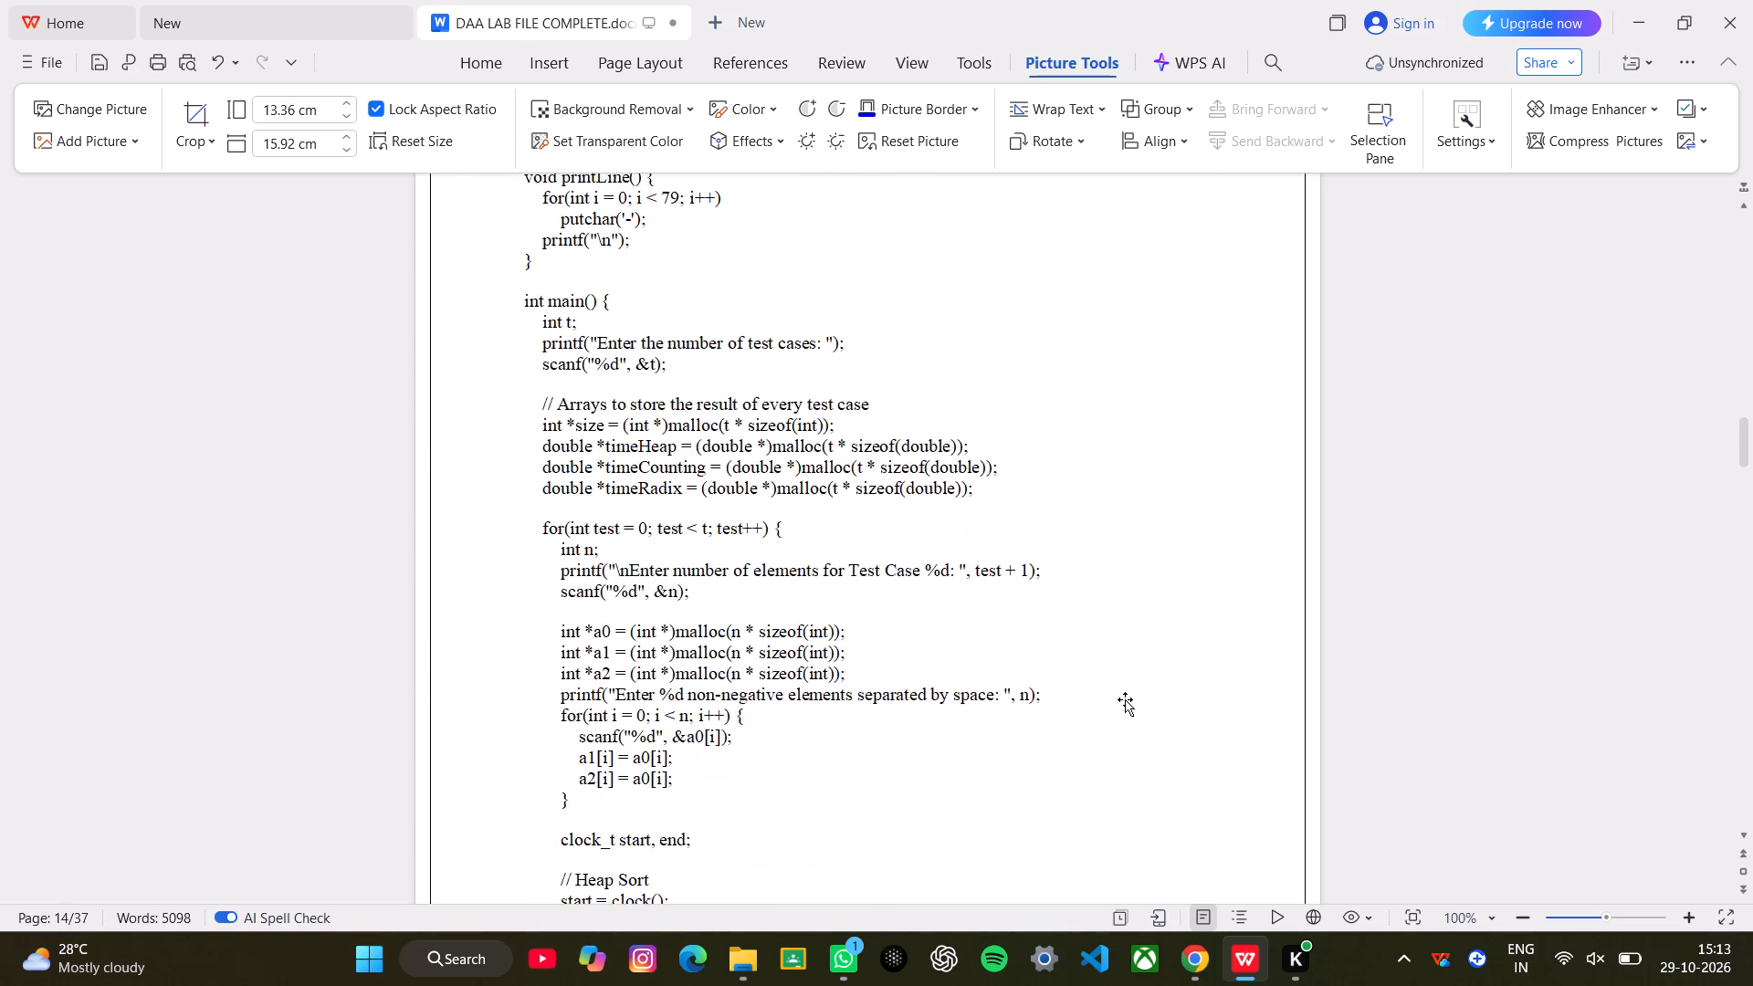
scroll(1125, 699, "down", 3)
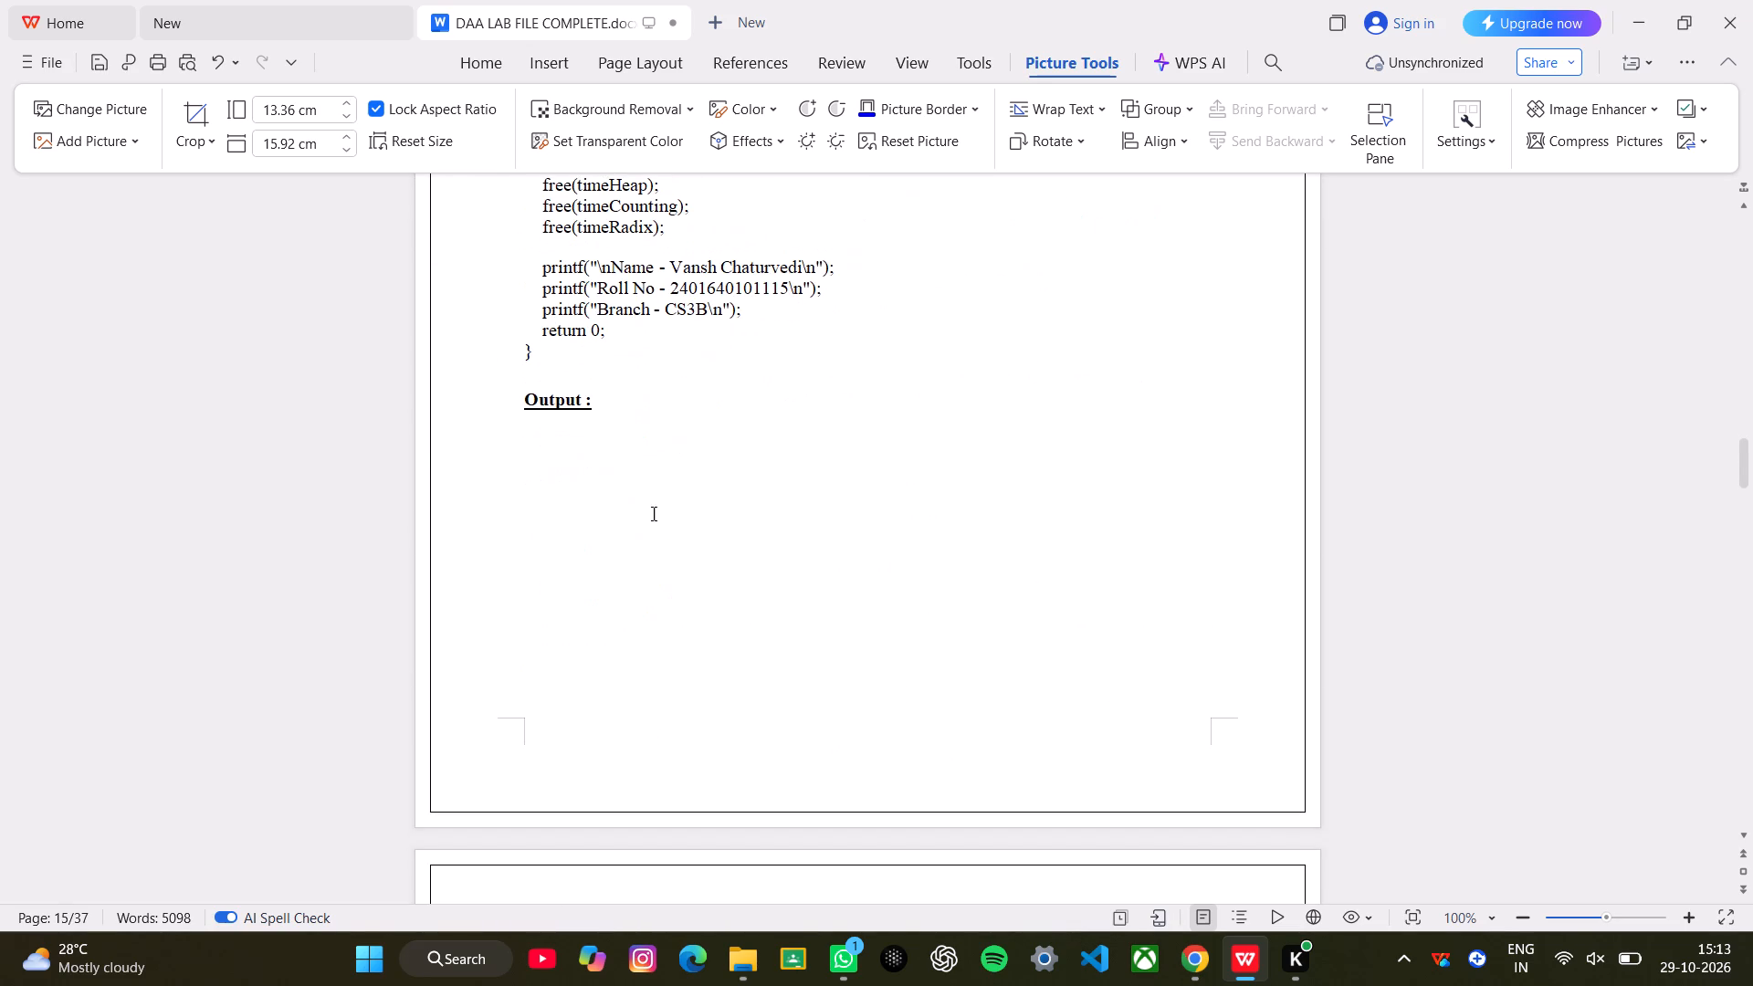
left_click(569, 431)
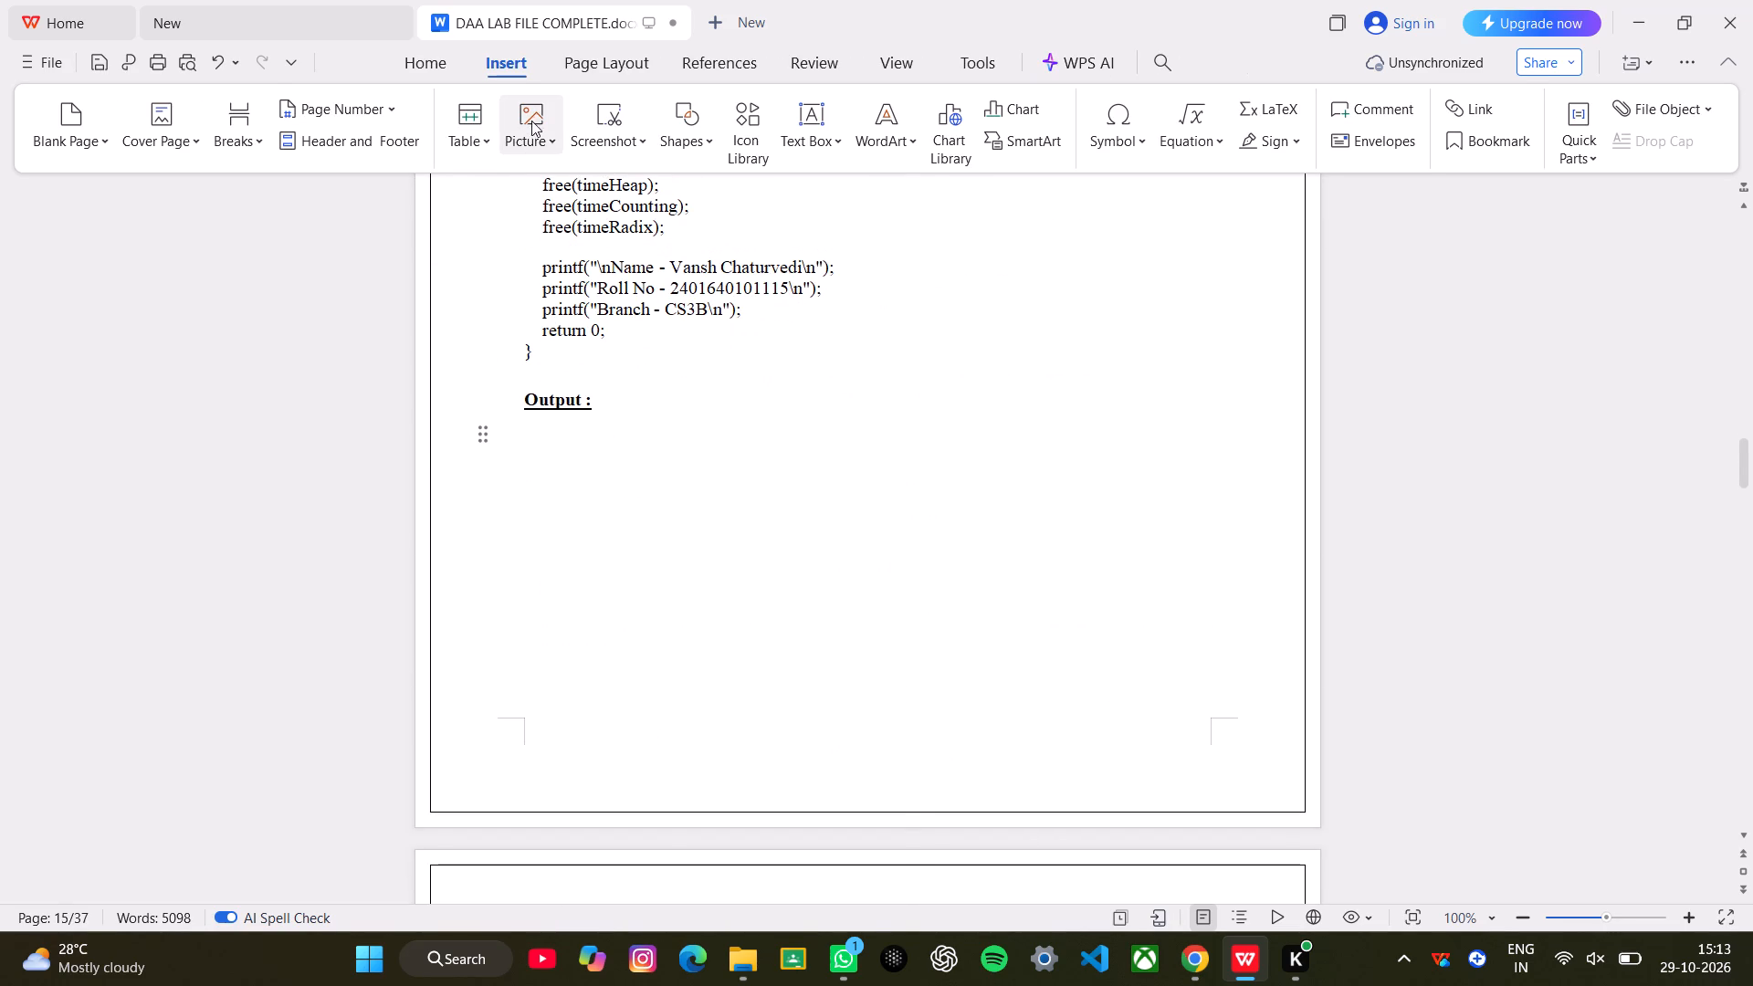
left_click(531, 125)
left_click(579, 194)
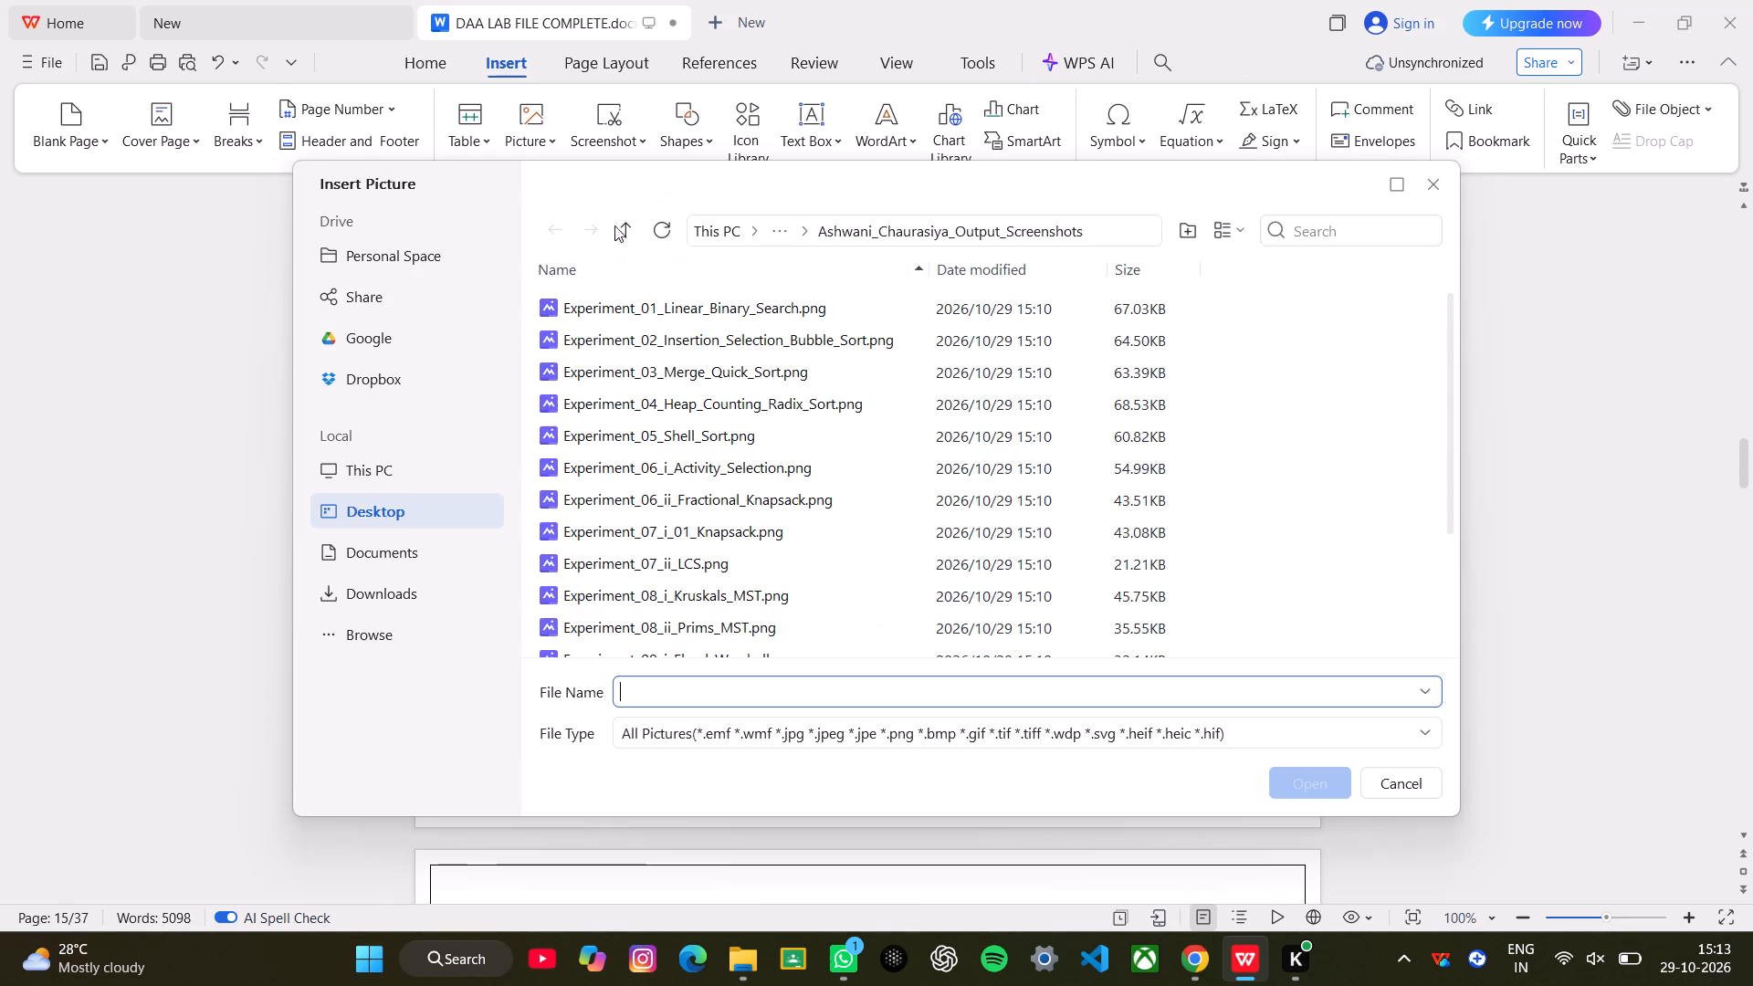
left_click(700, 404)
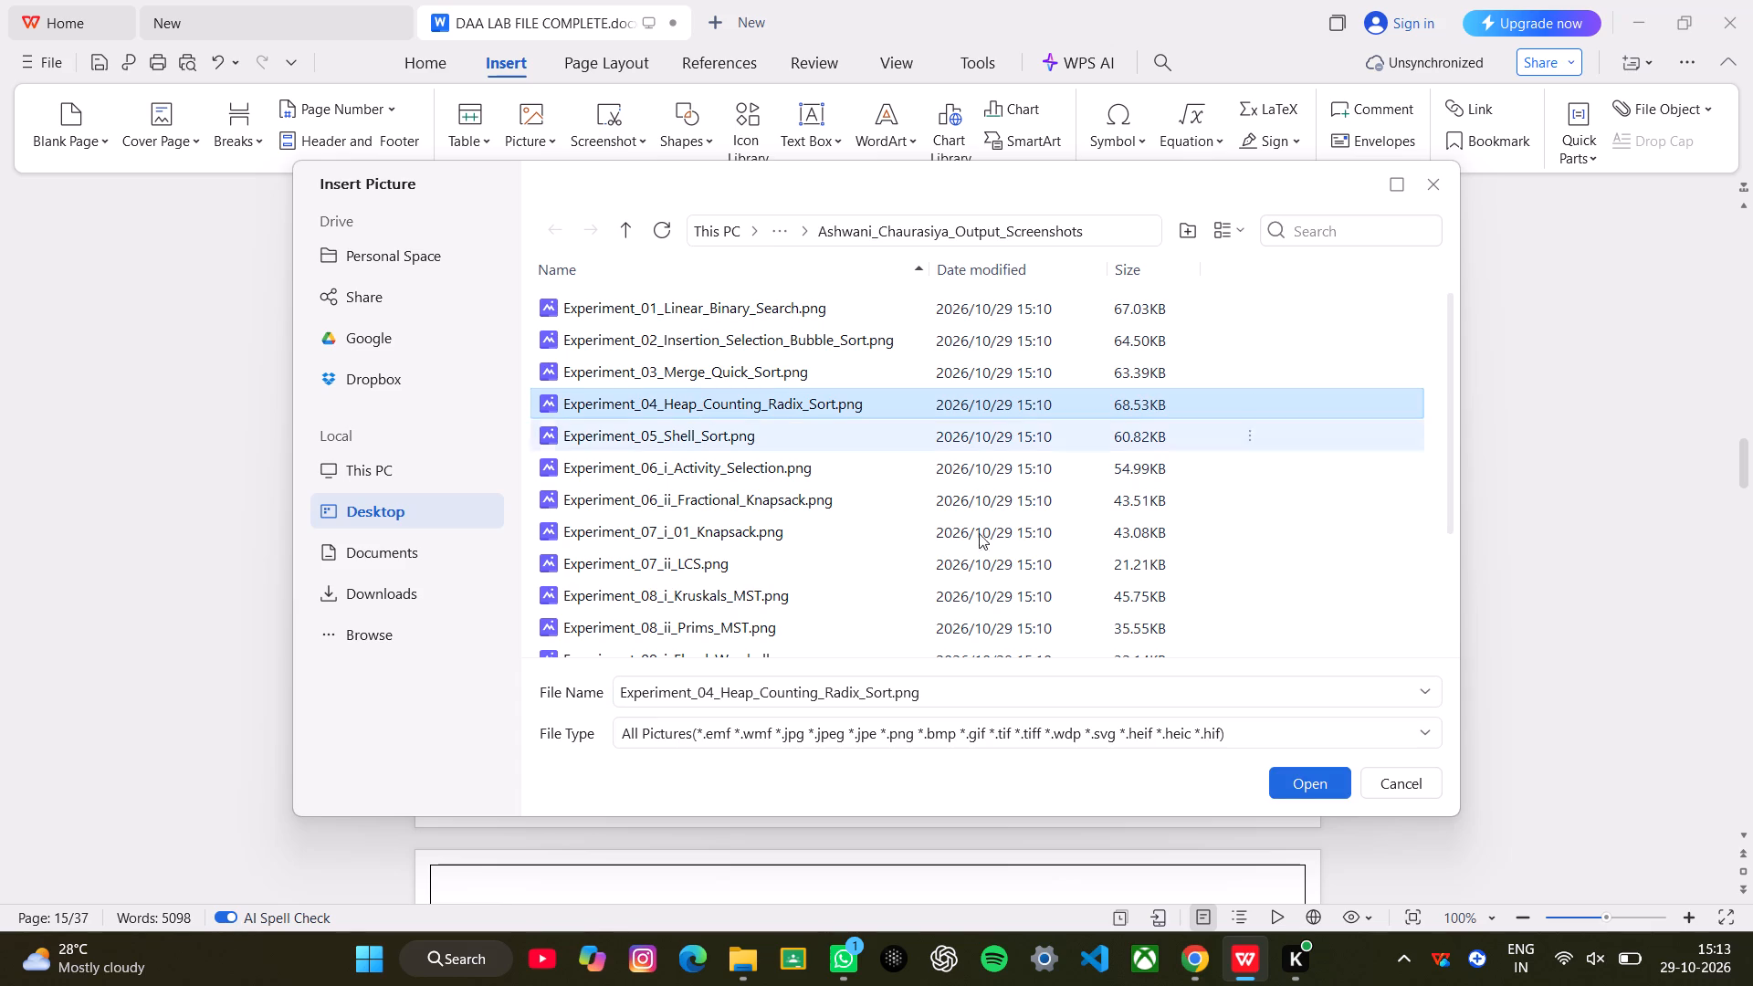
left_click(1320, 780)
Insert the Experiment_05_Shell_Sort.png picture from the Output_Screenshots folder under Experiment 5's Output heading.
scroll(952, 637, "down", 1)
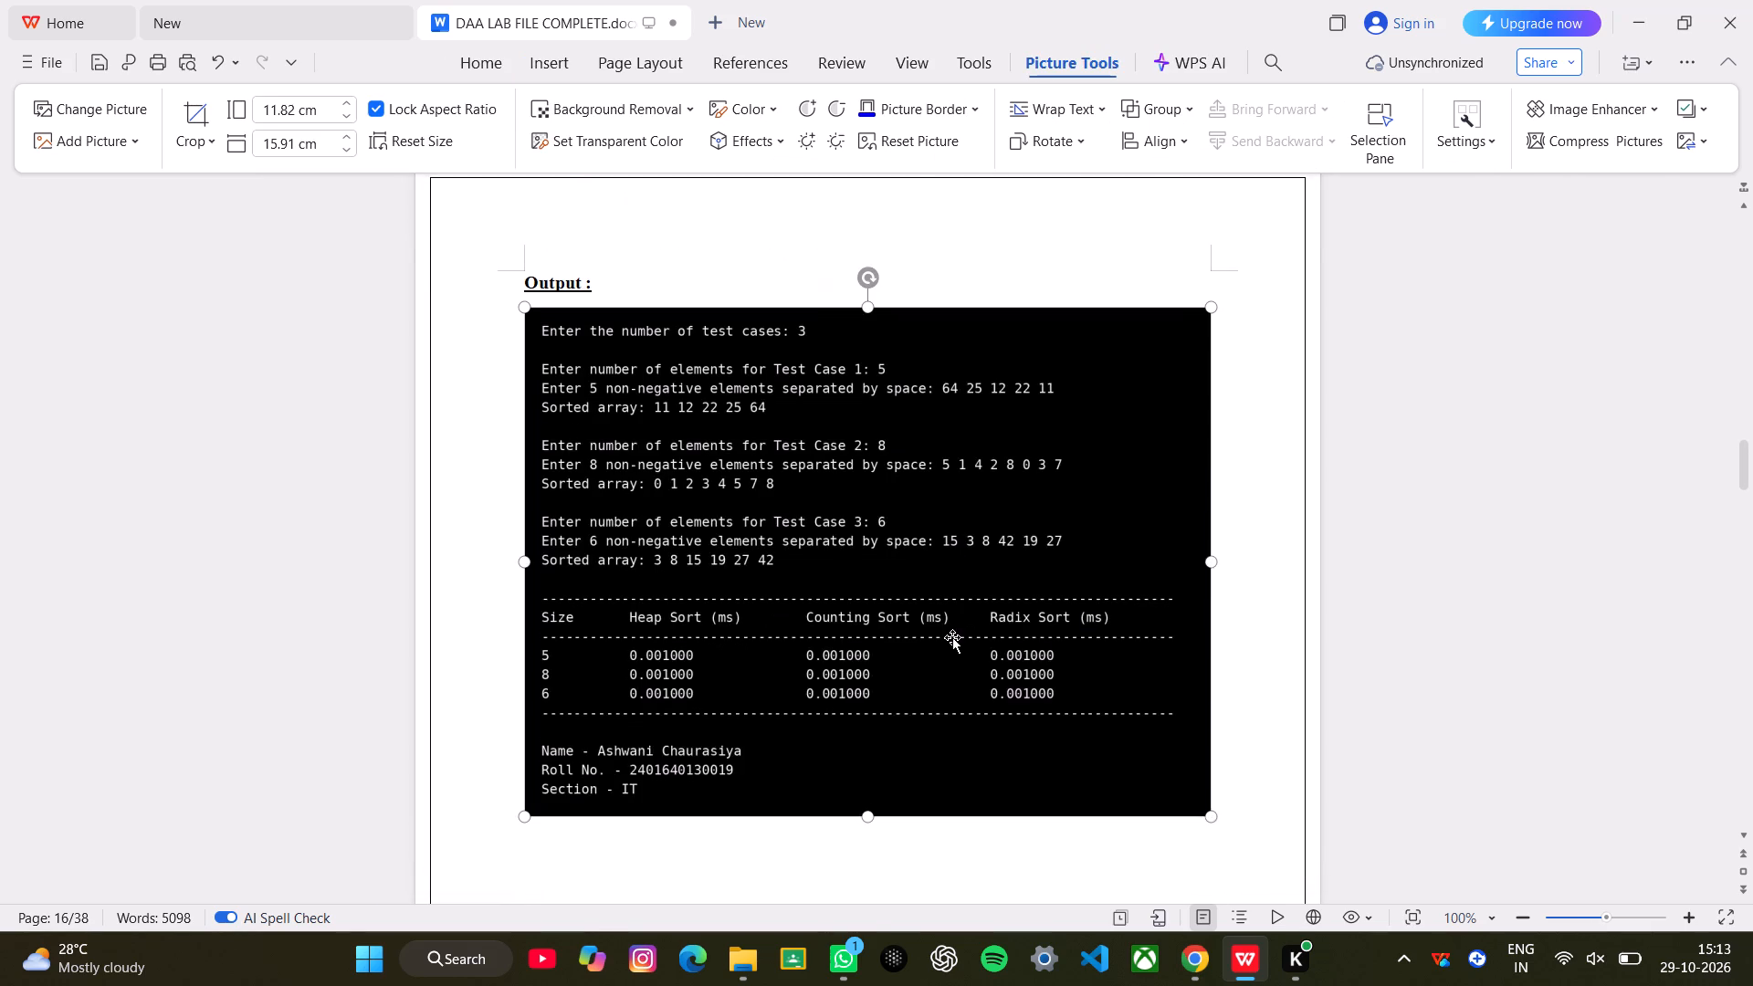
scroll(952, 637, "down", 7)
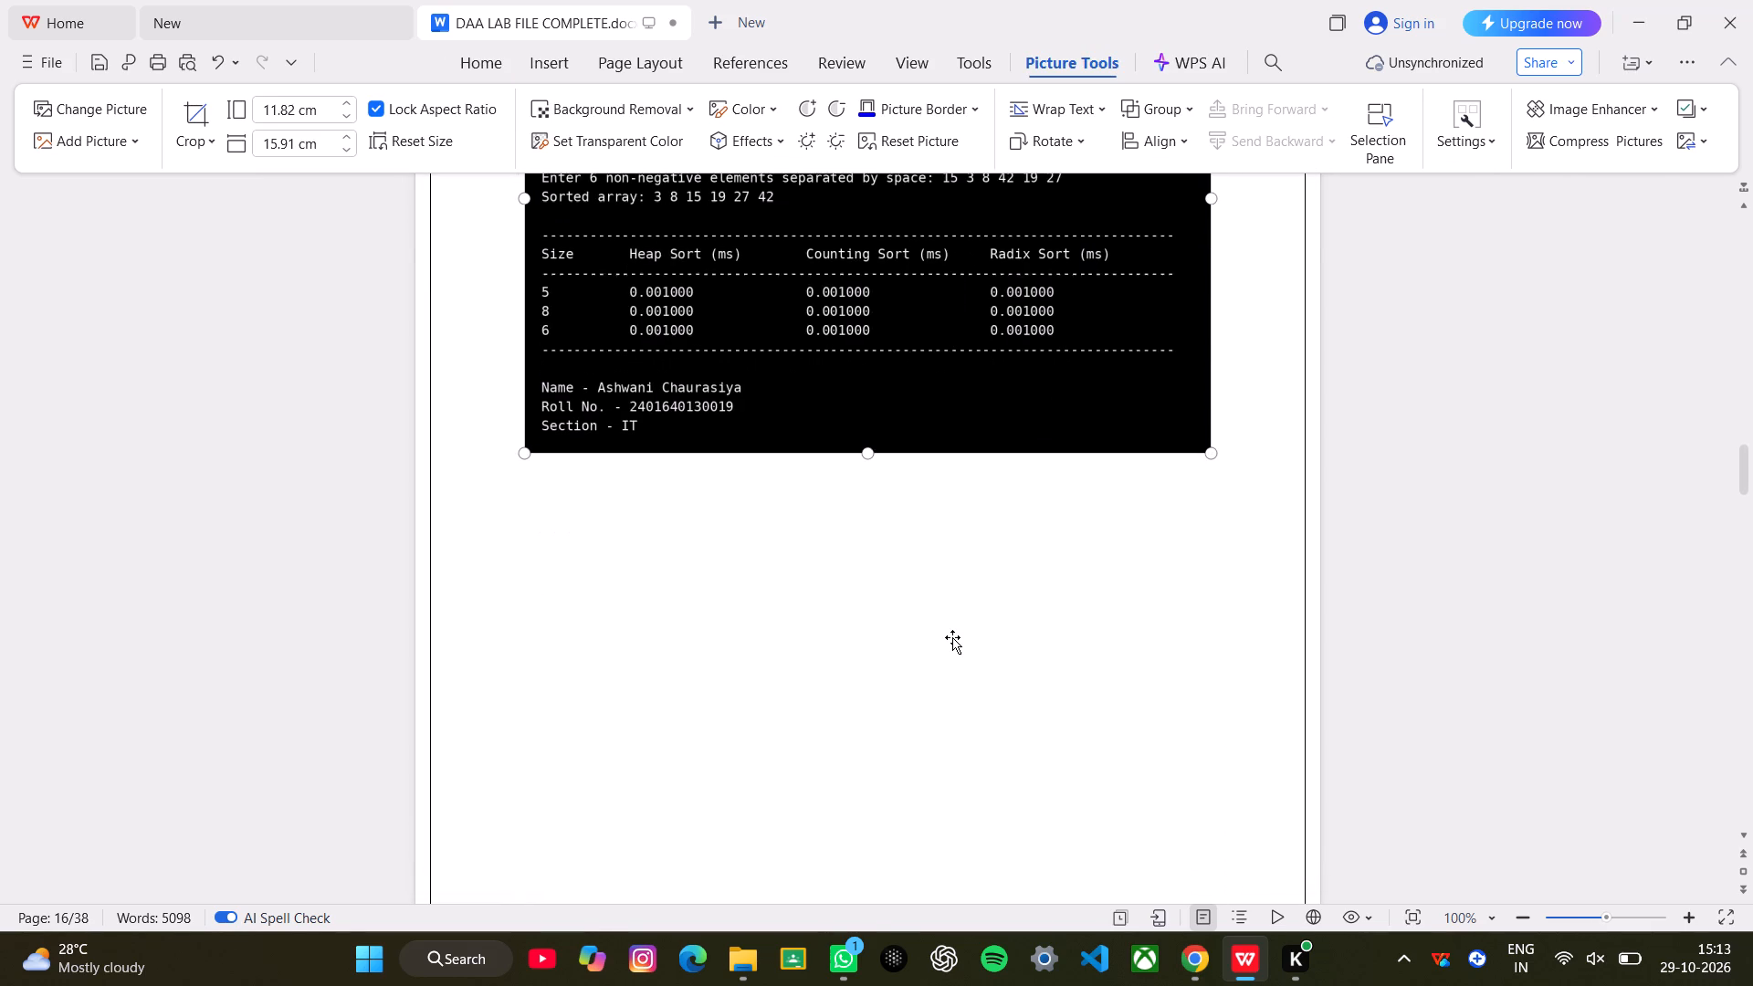
scroll(952, 637, "down", 7)
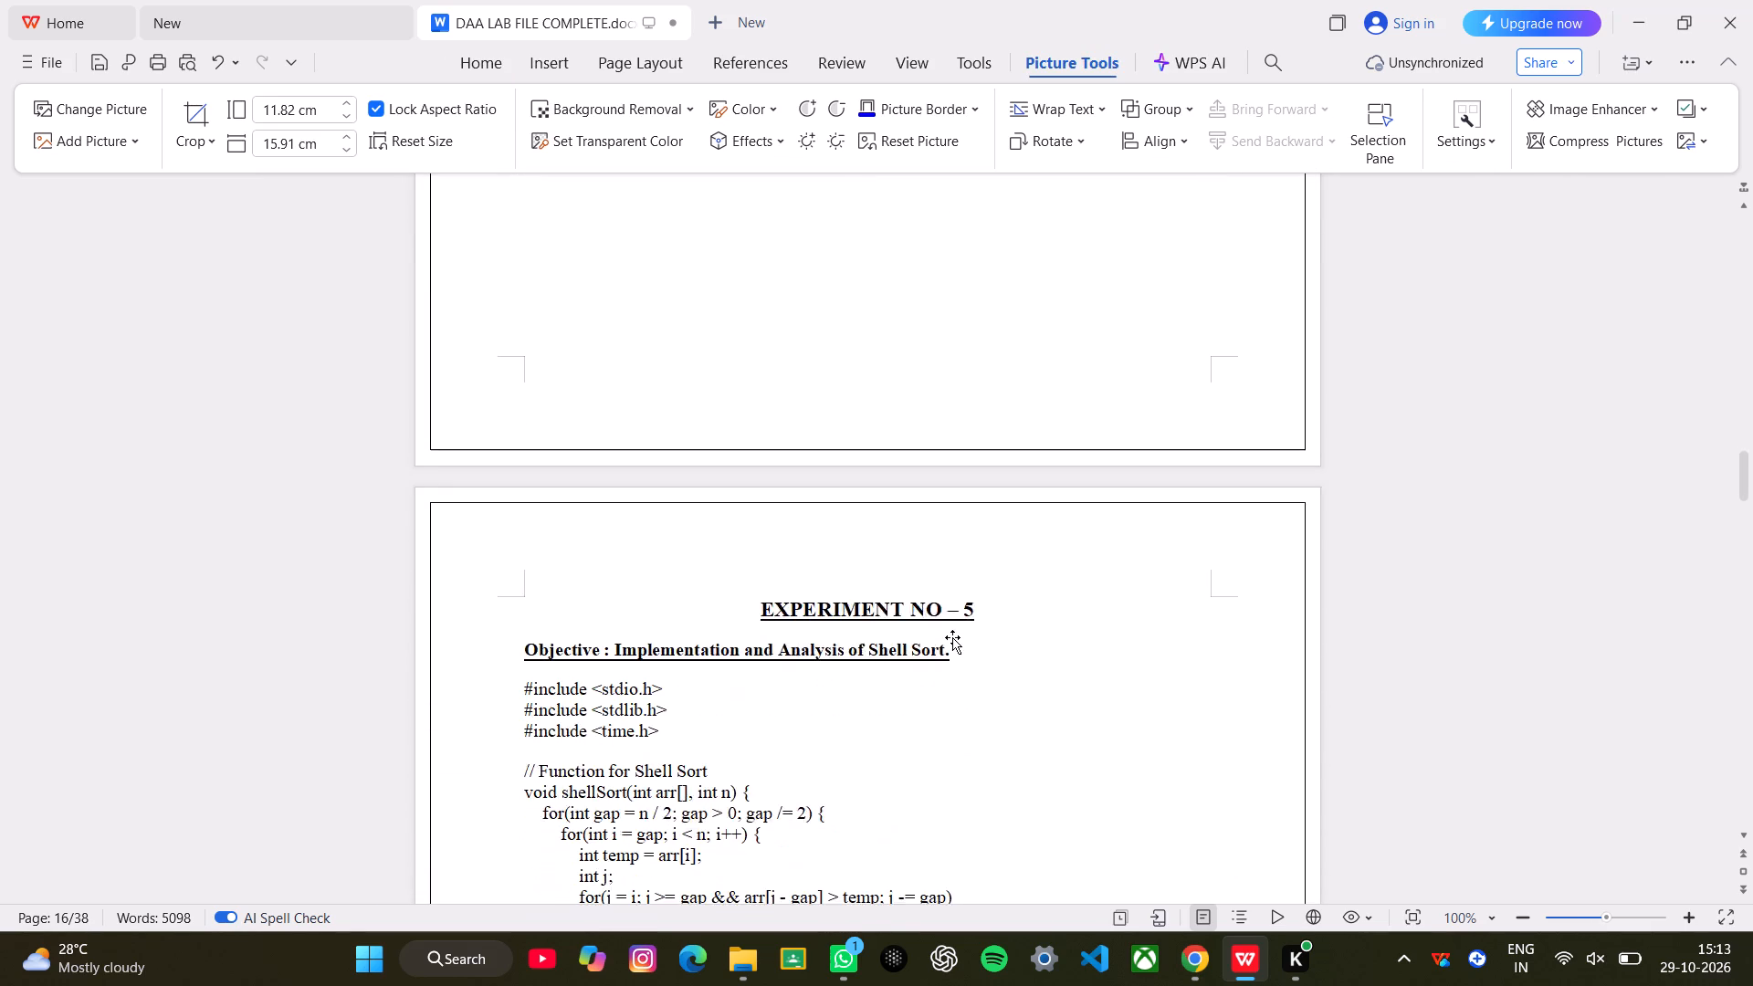
scroll(952, 637, "down", 7)
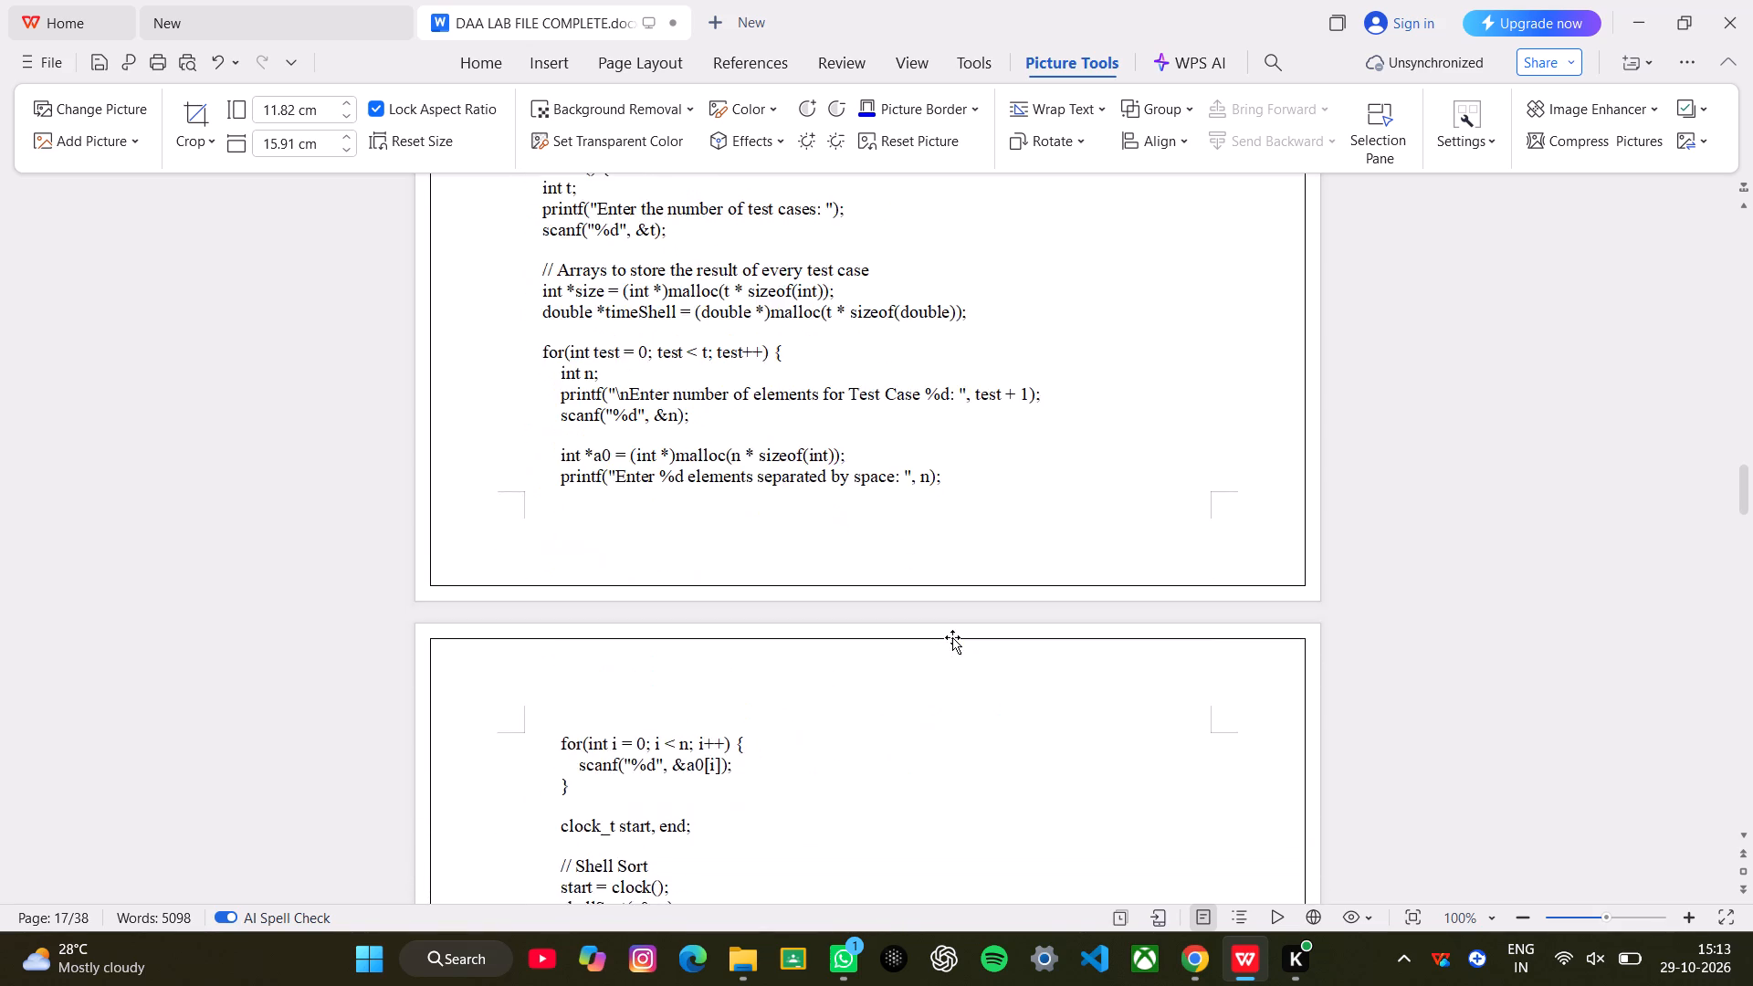
scroll(952, 637, "down", 6)
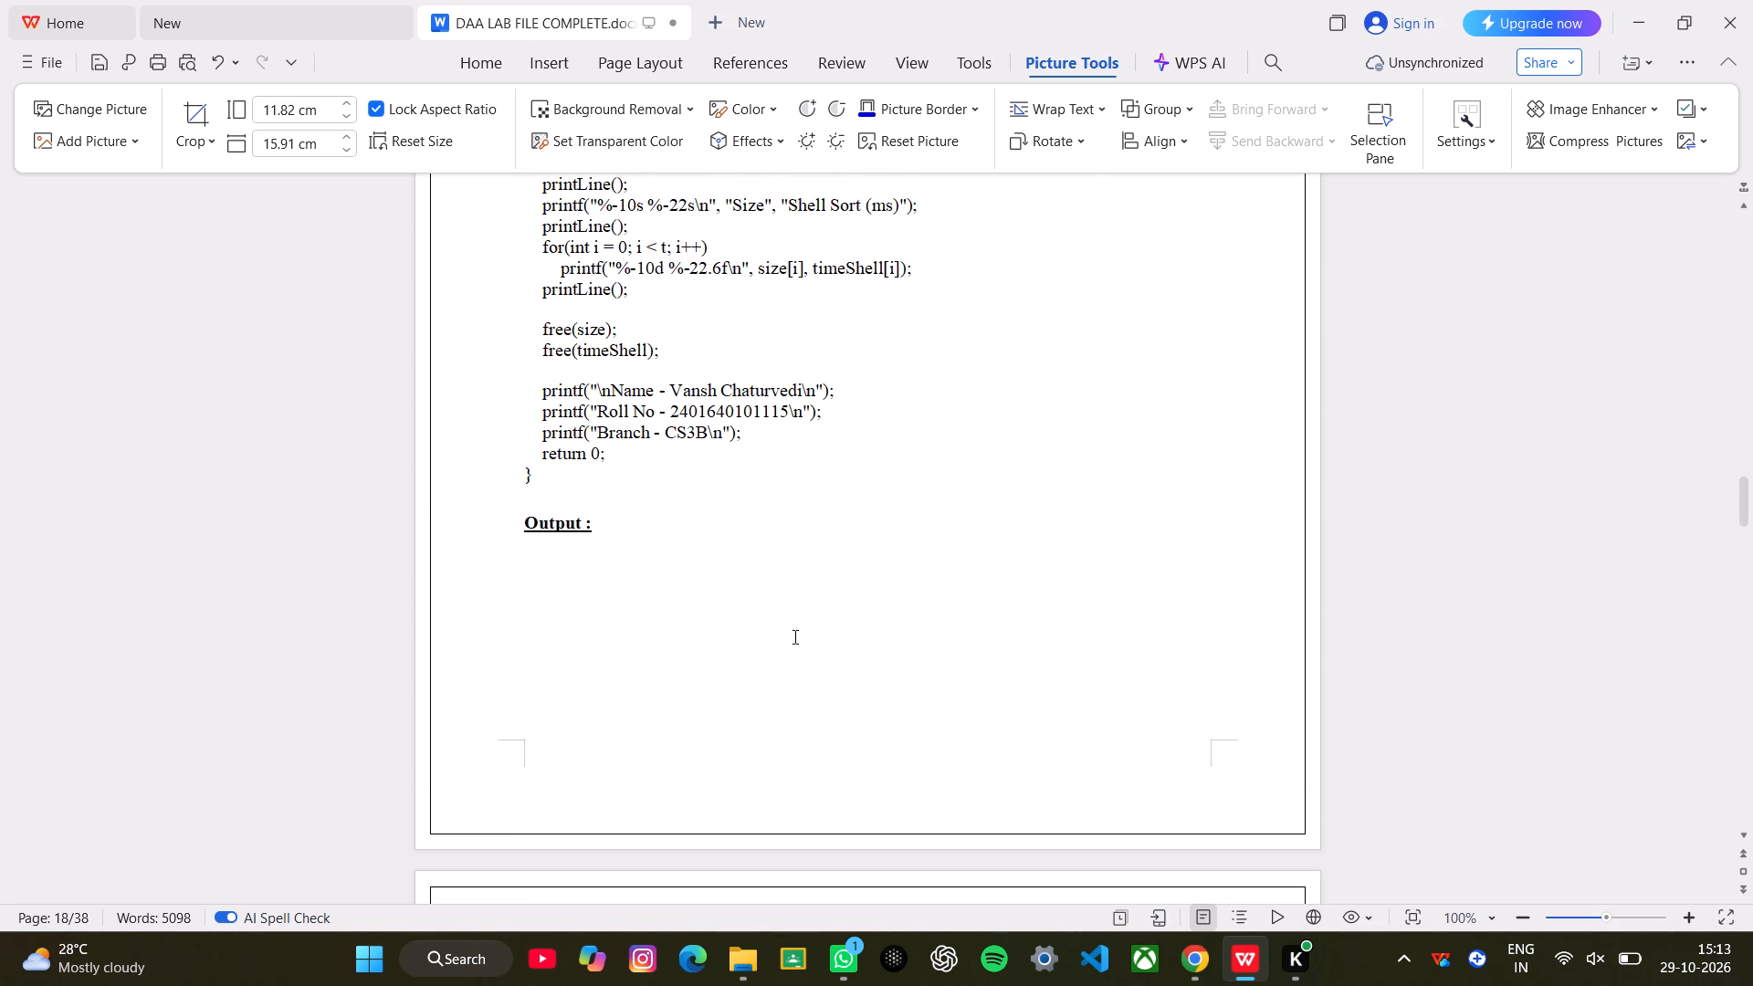
left_click(573, 567)
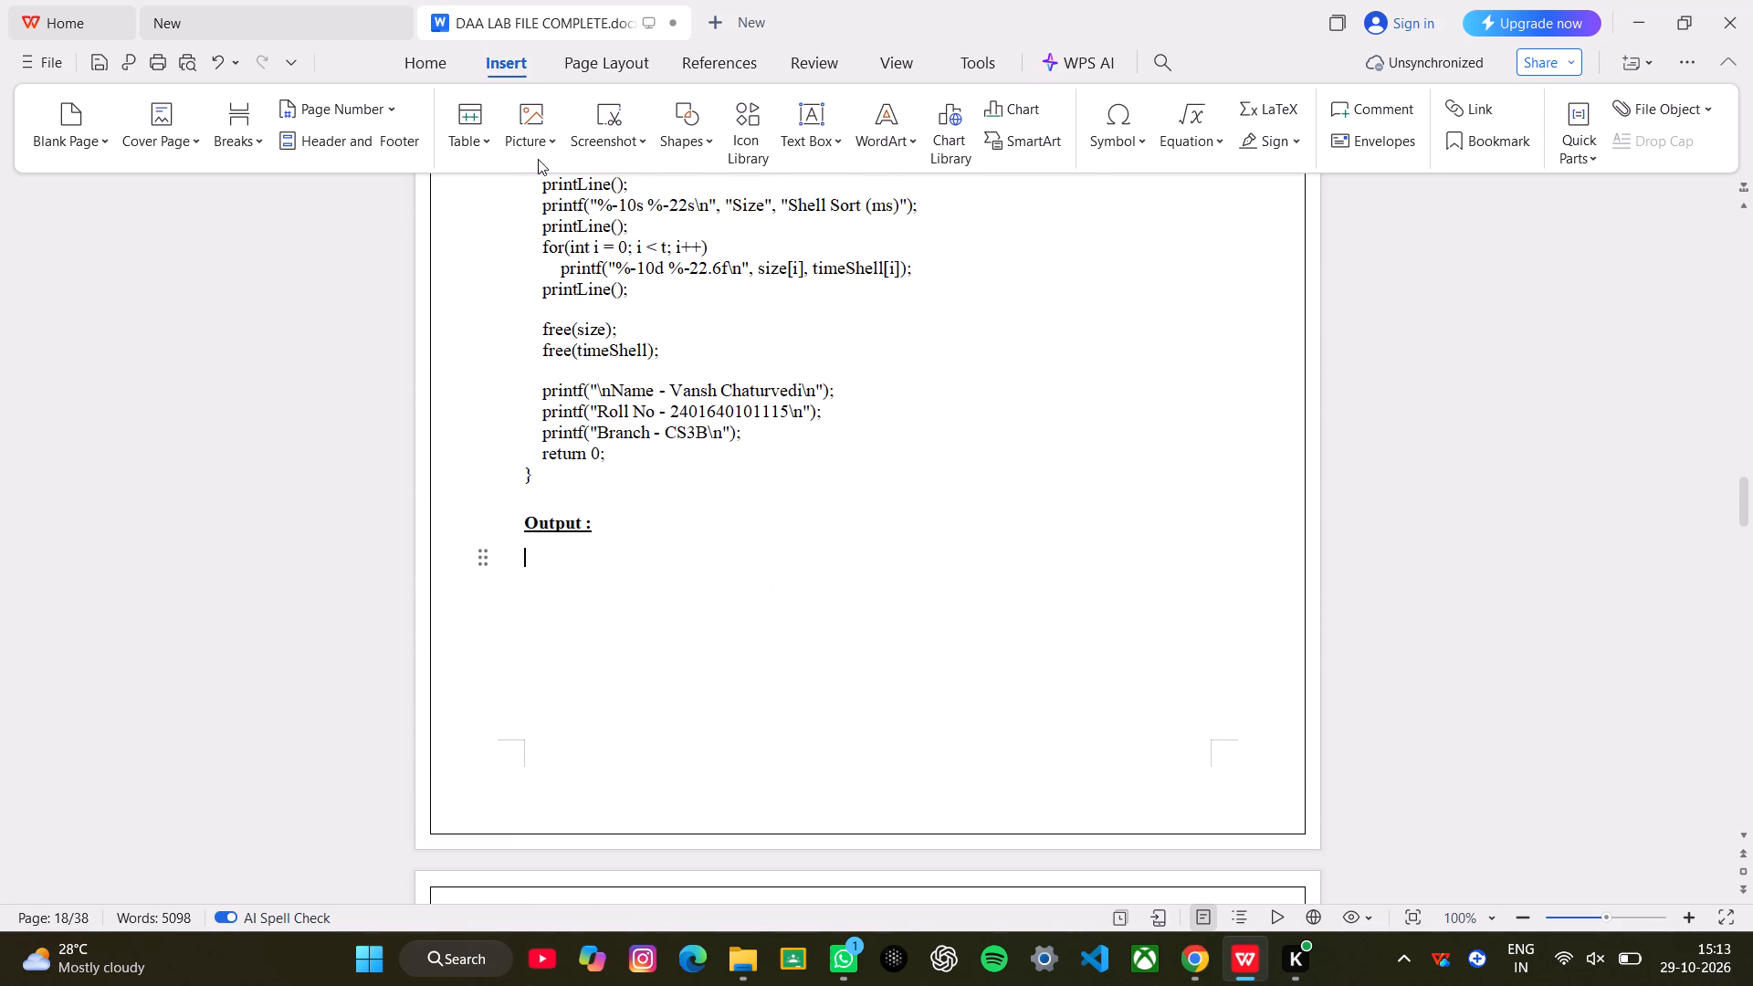
left_click(534, 136)
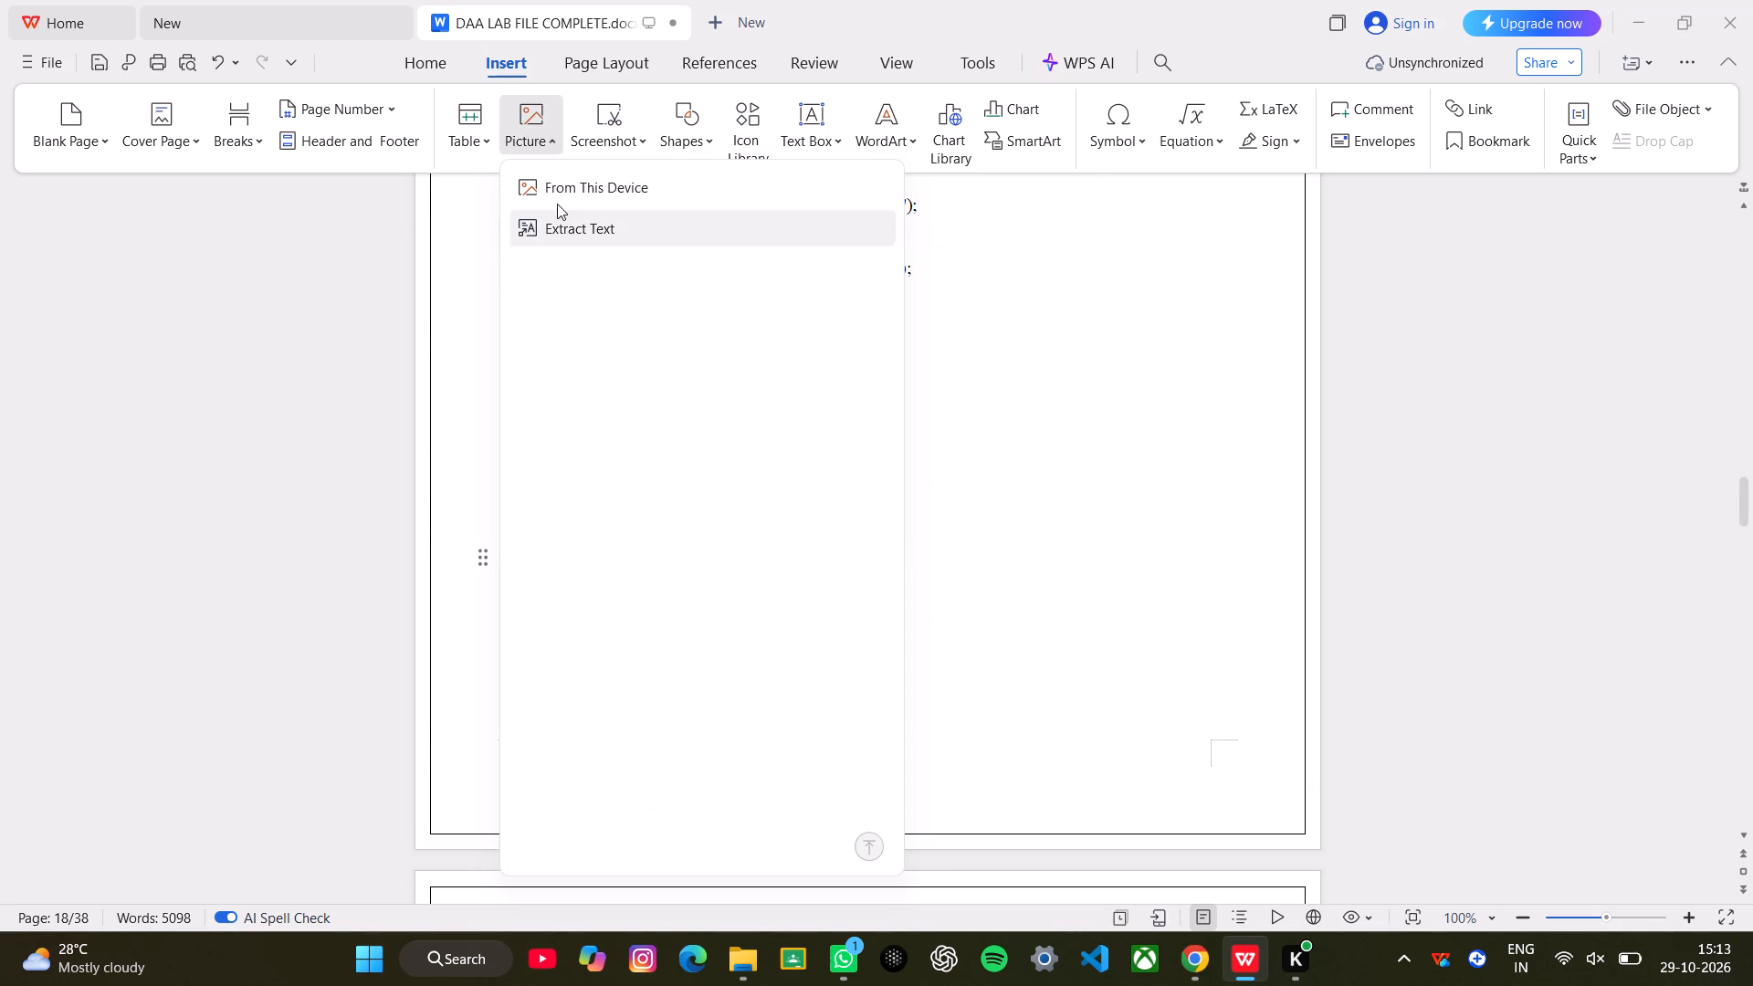
left_click(564, 190)
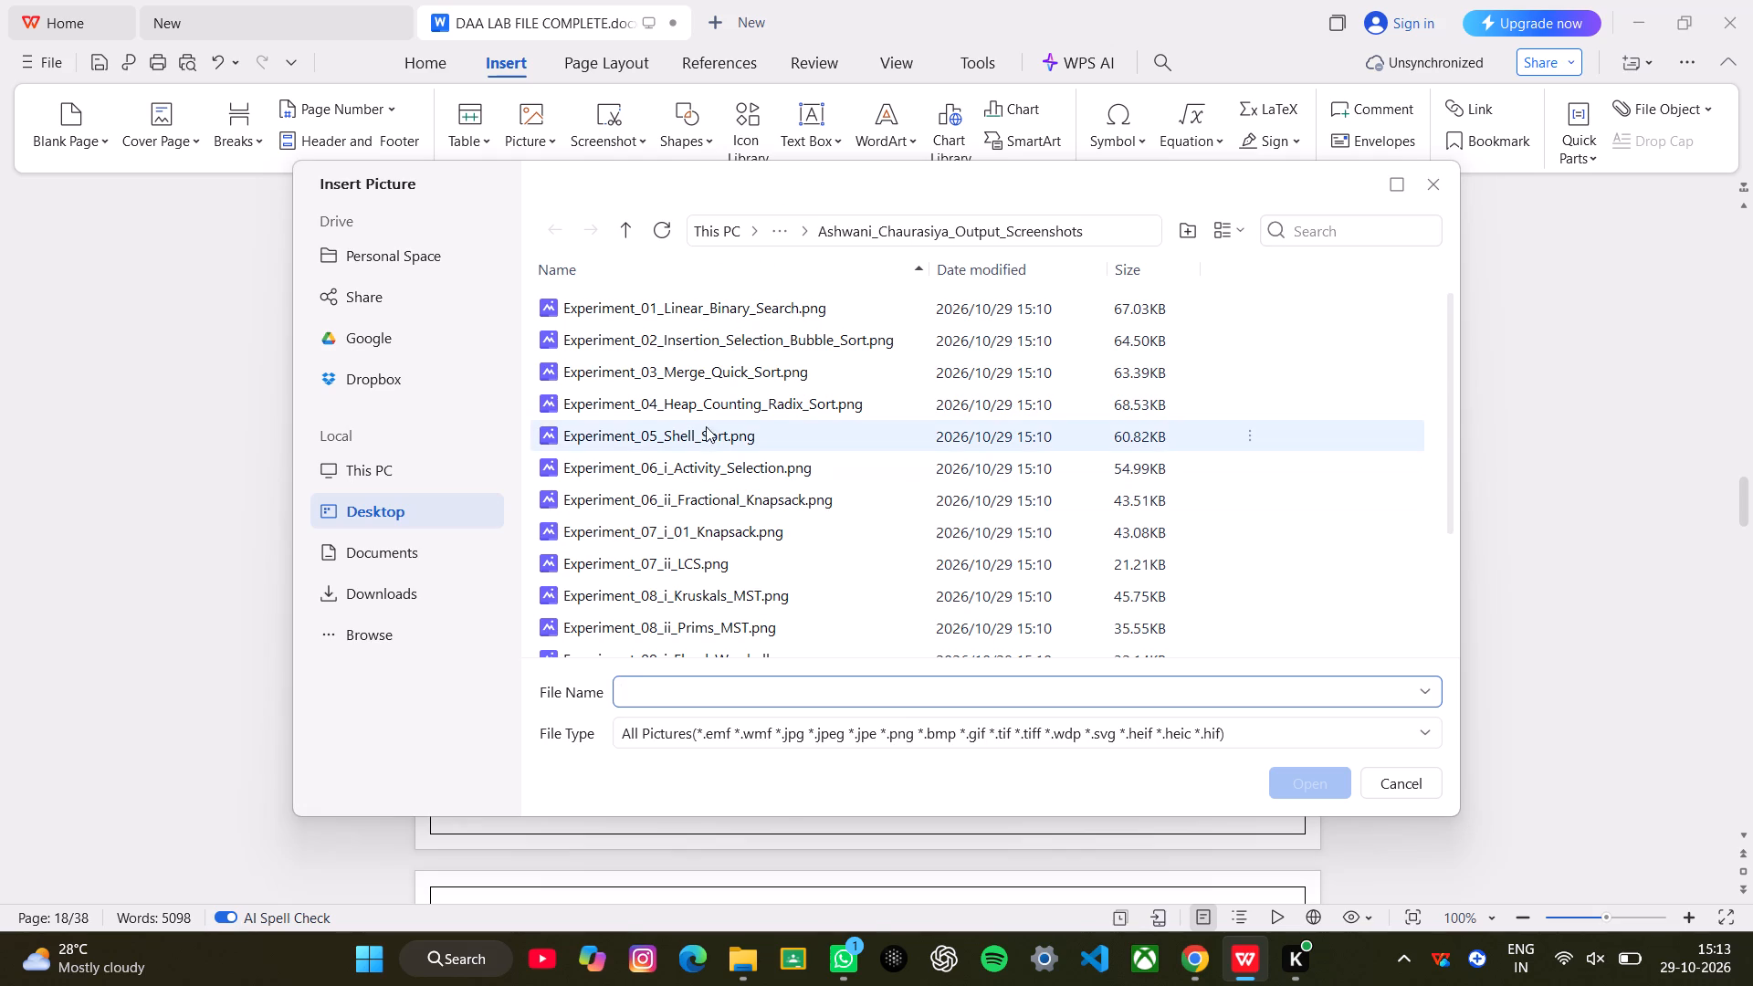
left_click(690, 433)
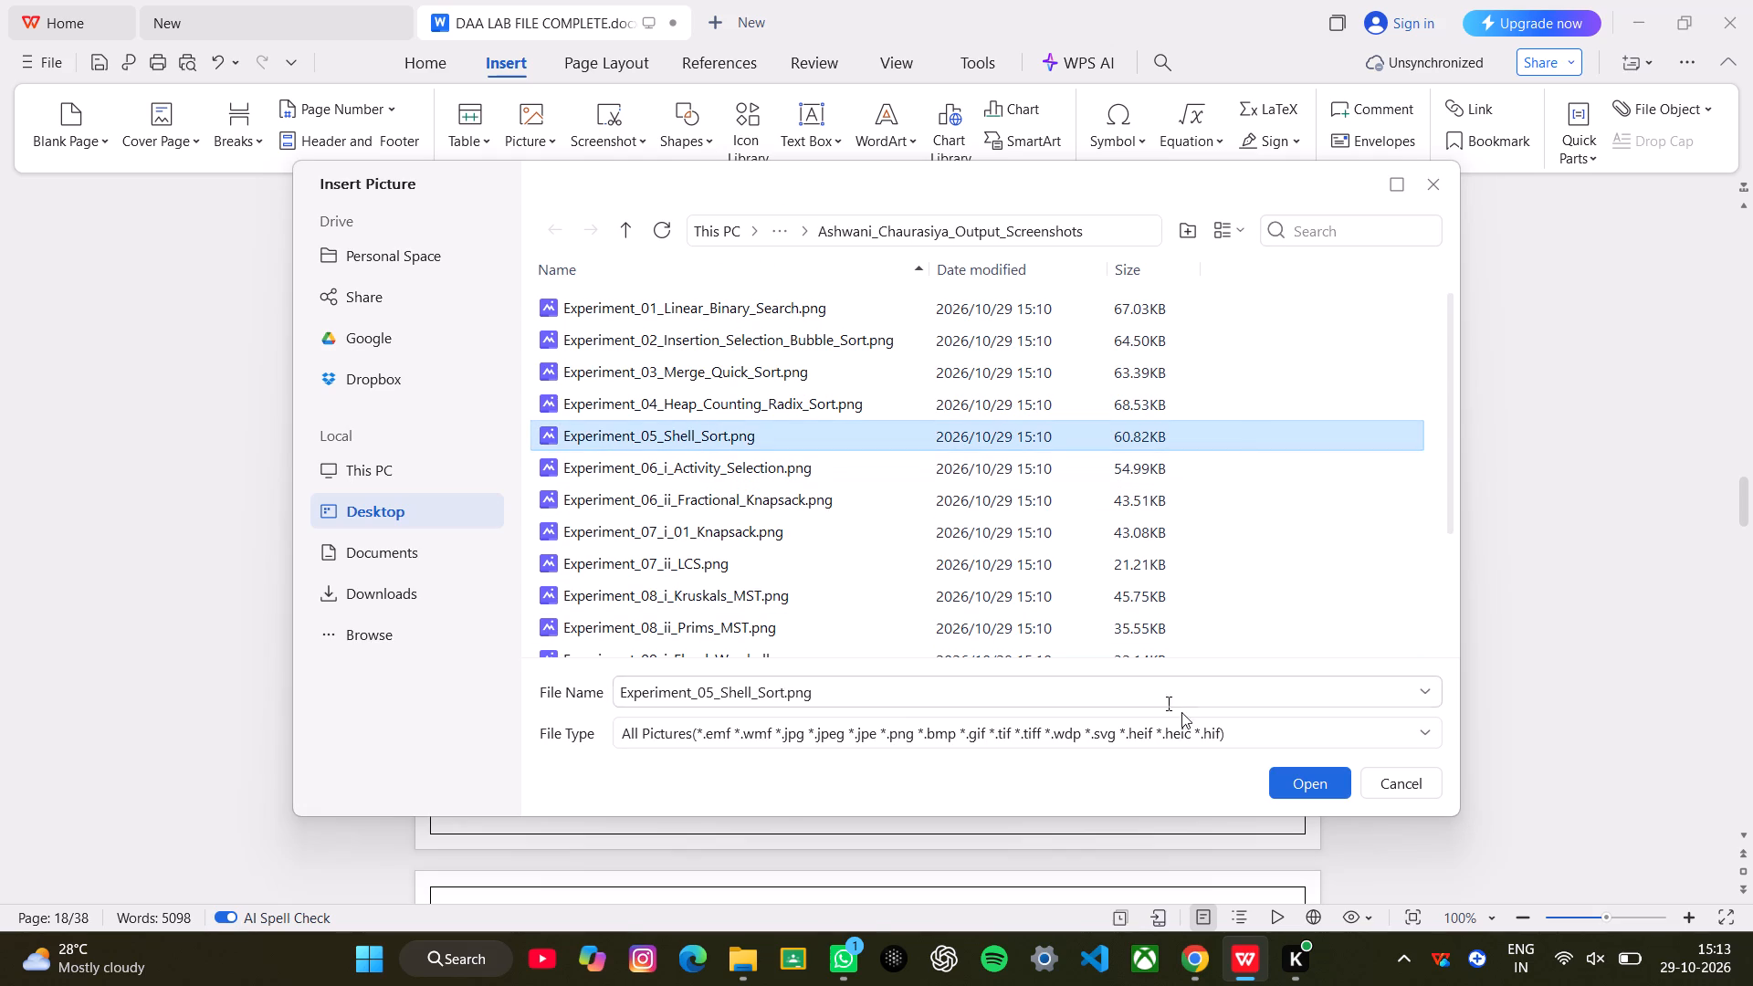
left_click(1275, 776)
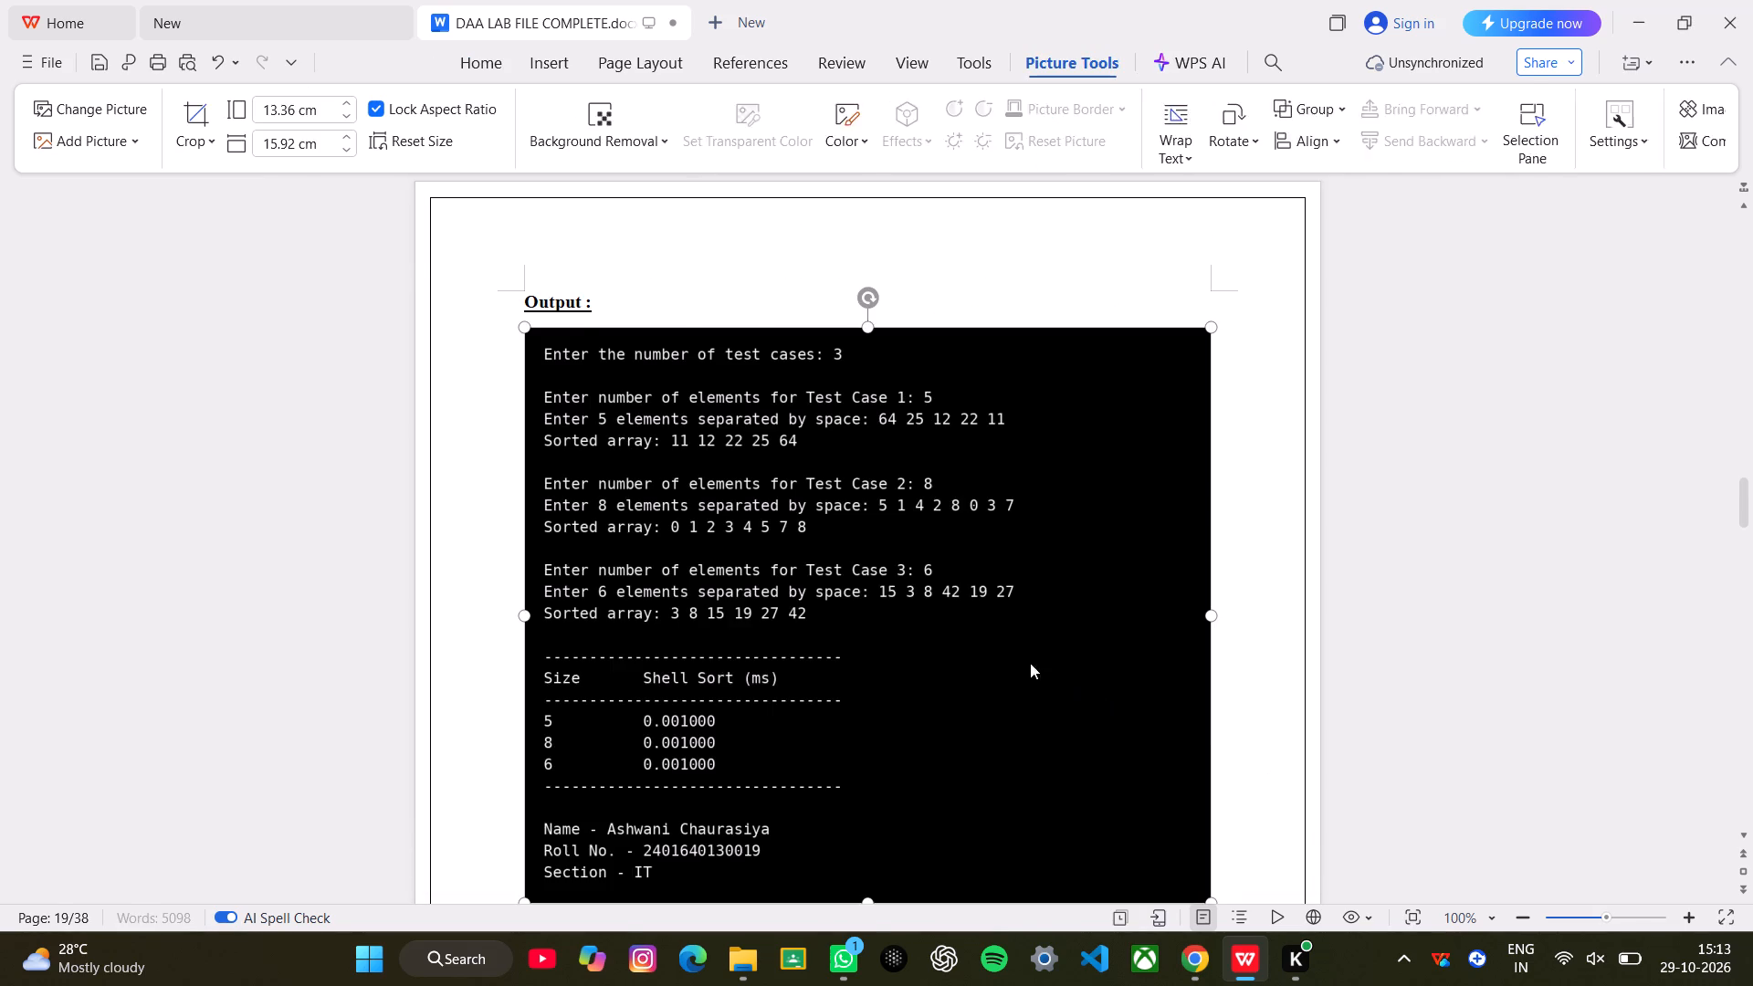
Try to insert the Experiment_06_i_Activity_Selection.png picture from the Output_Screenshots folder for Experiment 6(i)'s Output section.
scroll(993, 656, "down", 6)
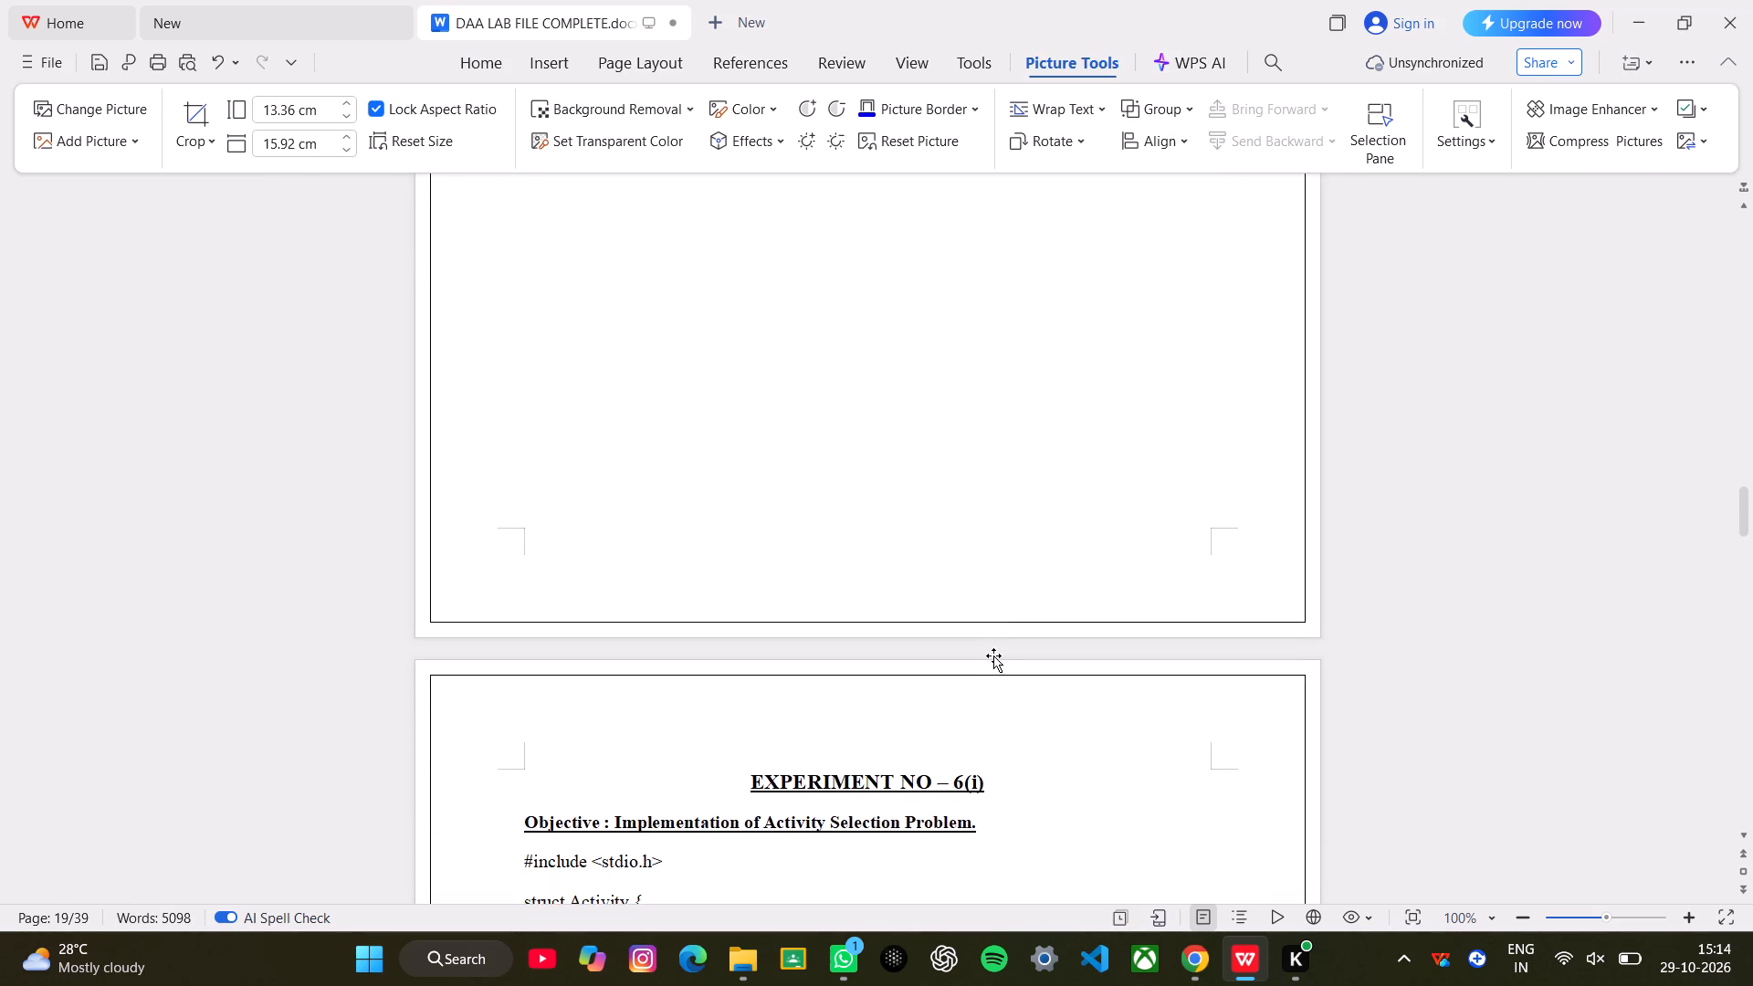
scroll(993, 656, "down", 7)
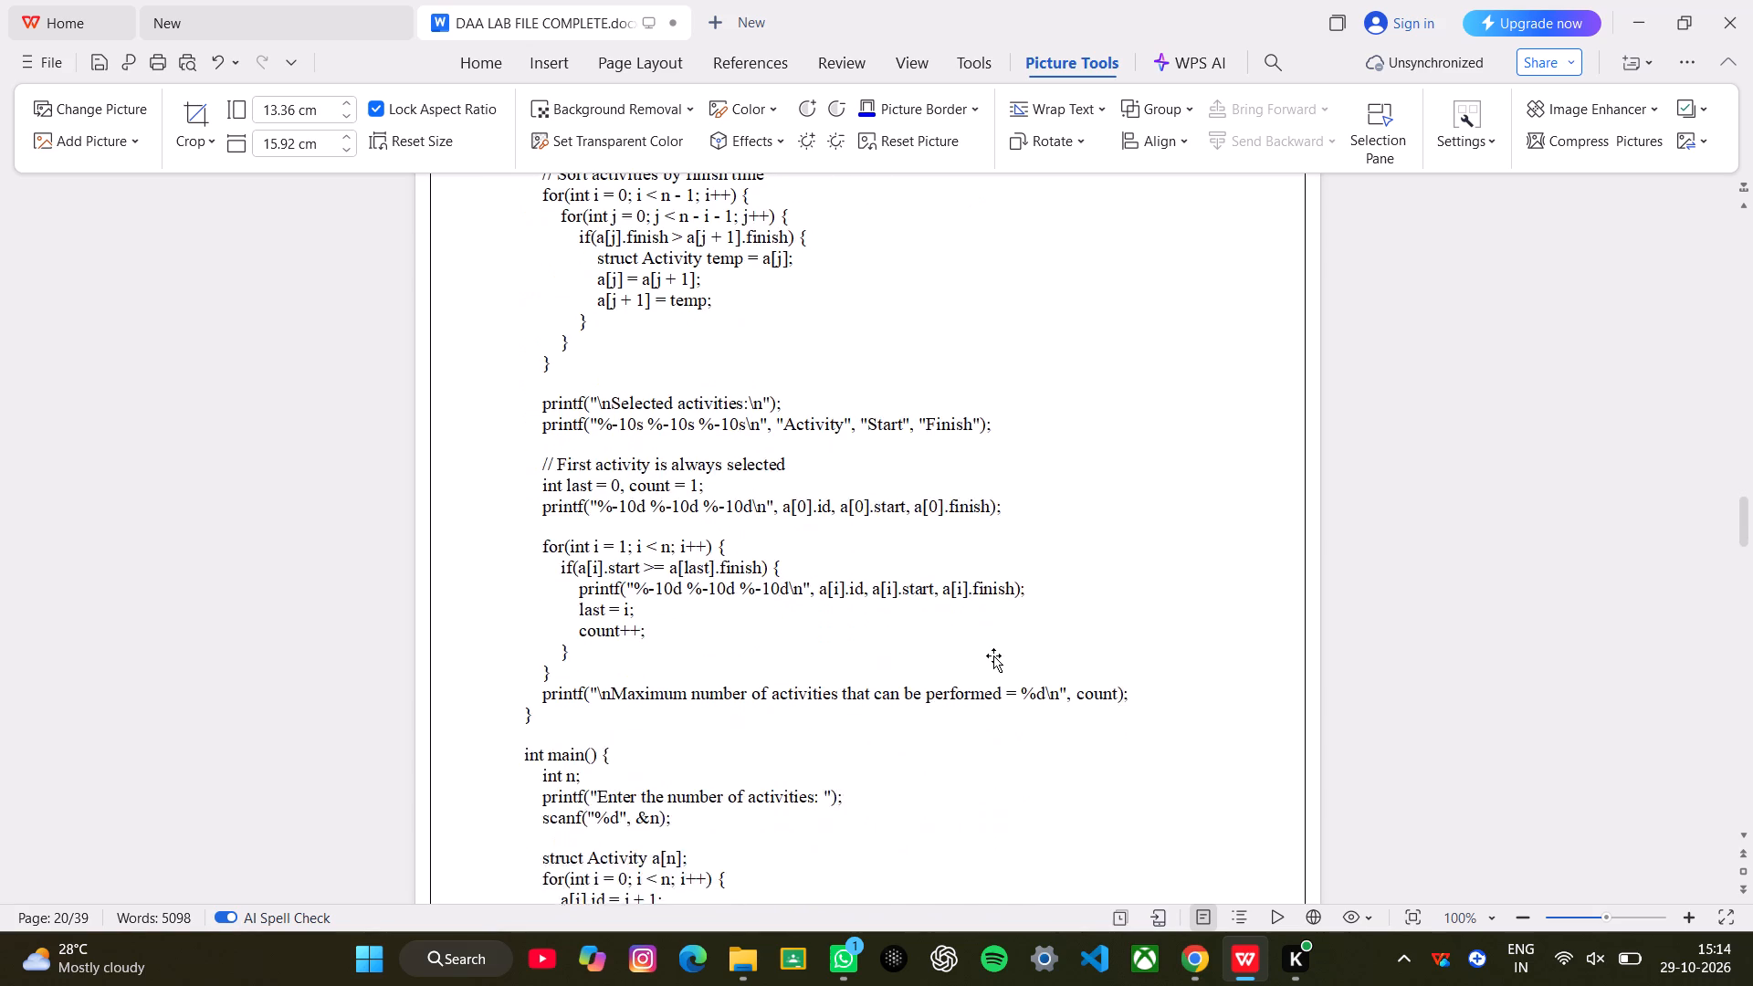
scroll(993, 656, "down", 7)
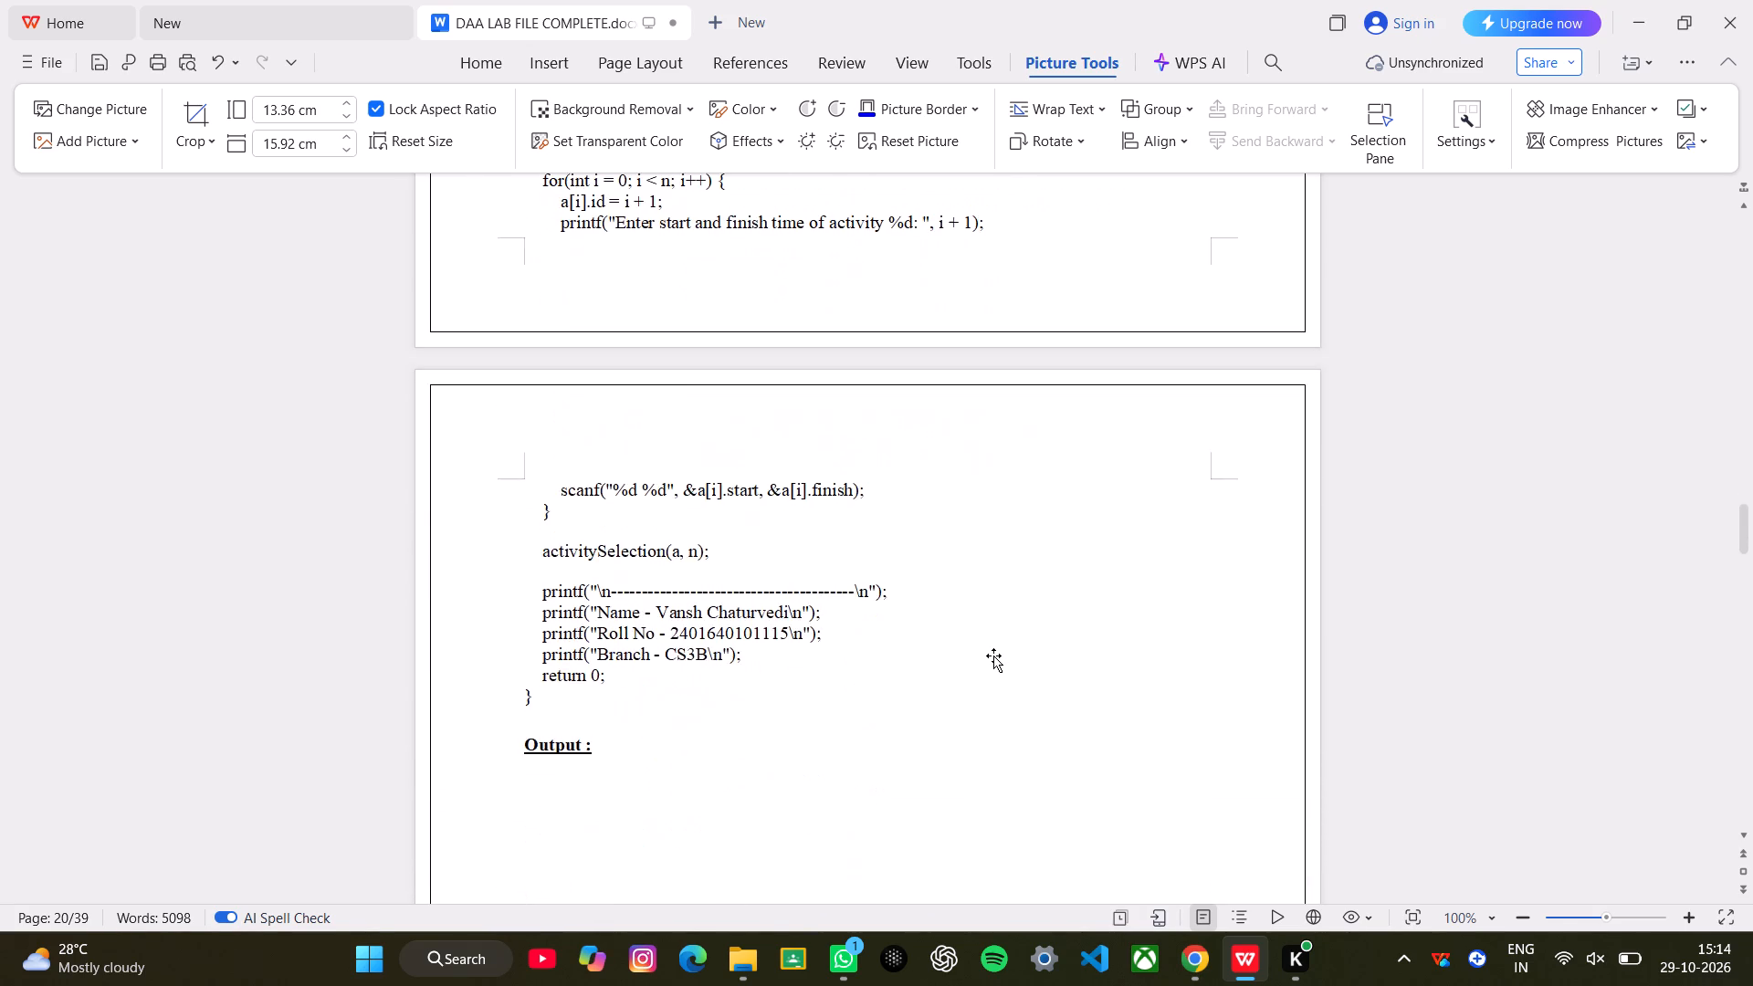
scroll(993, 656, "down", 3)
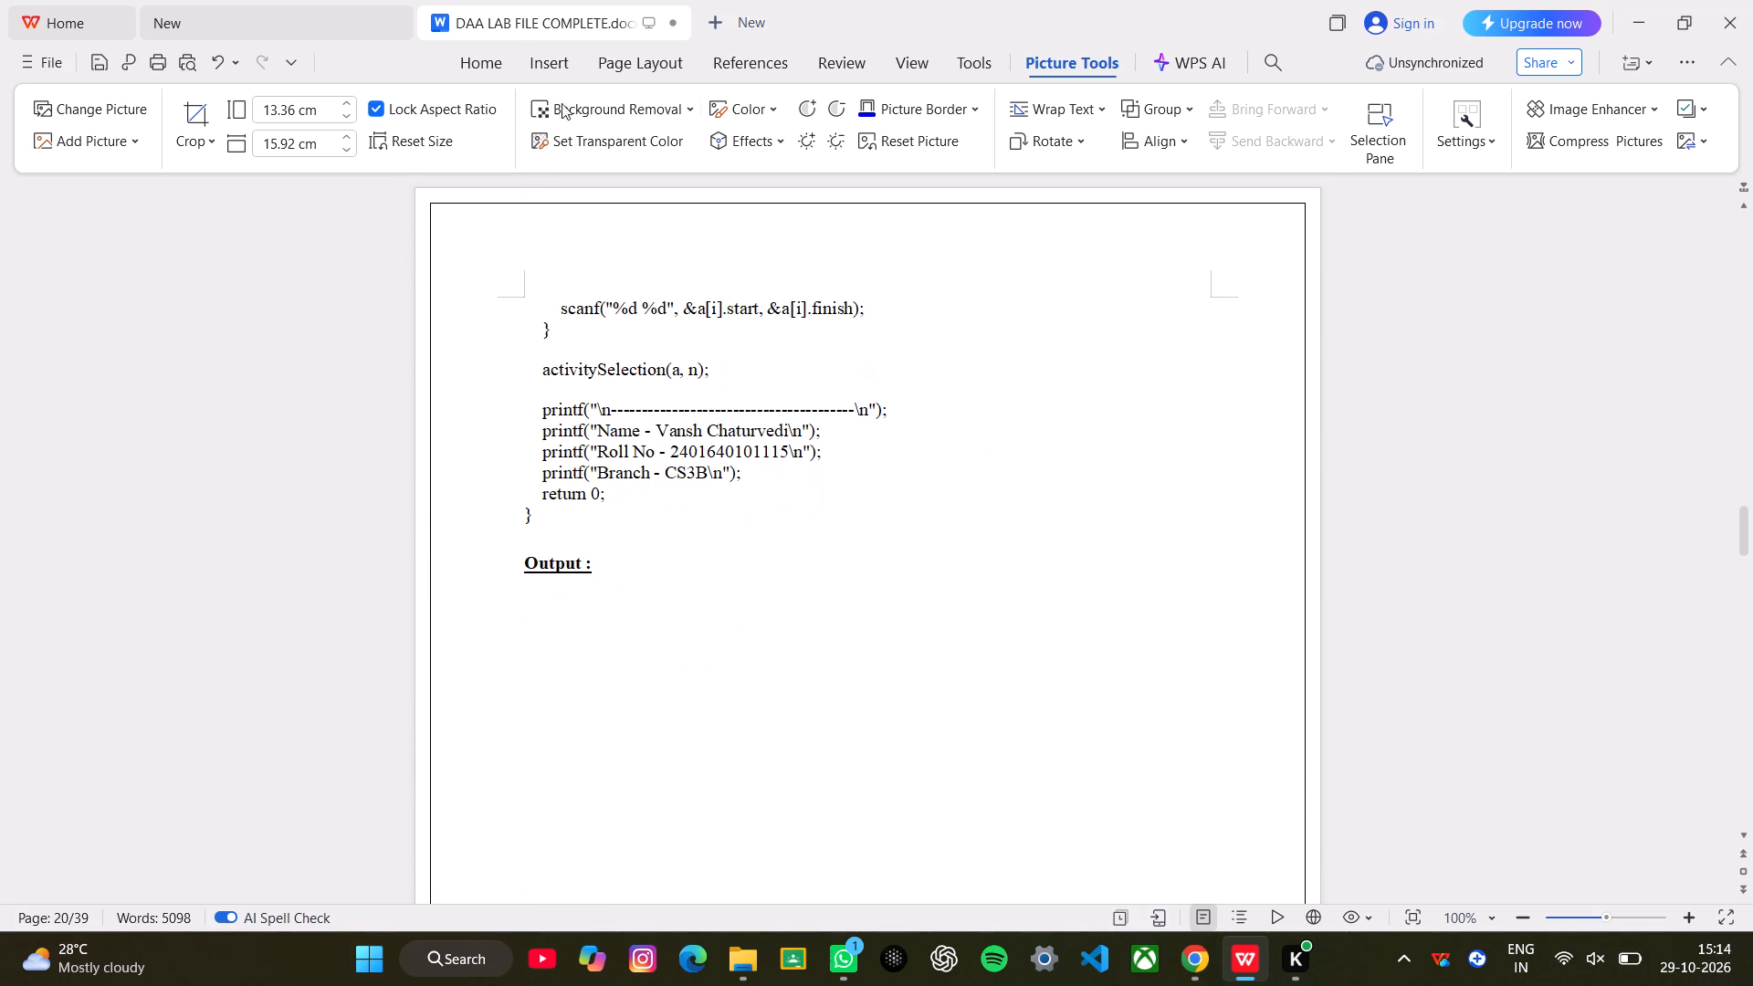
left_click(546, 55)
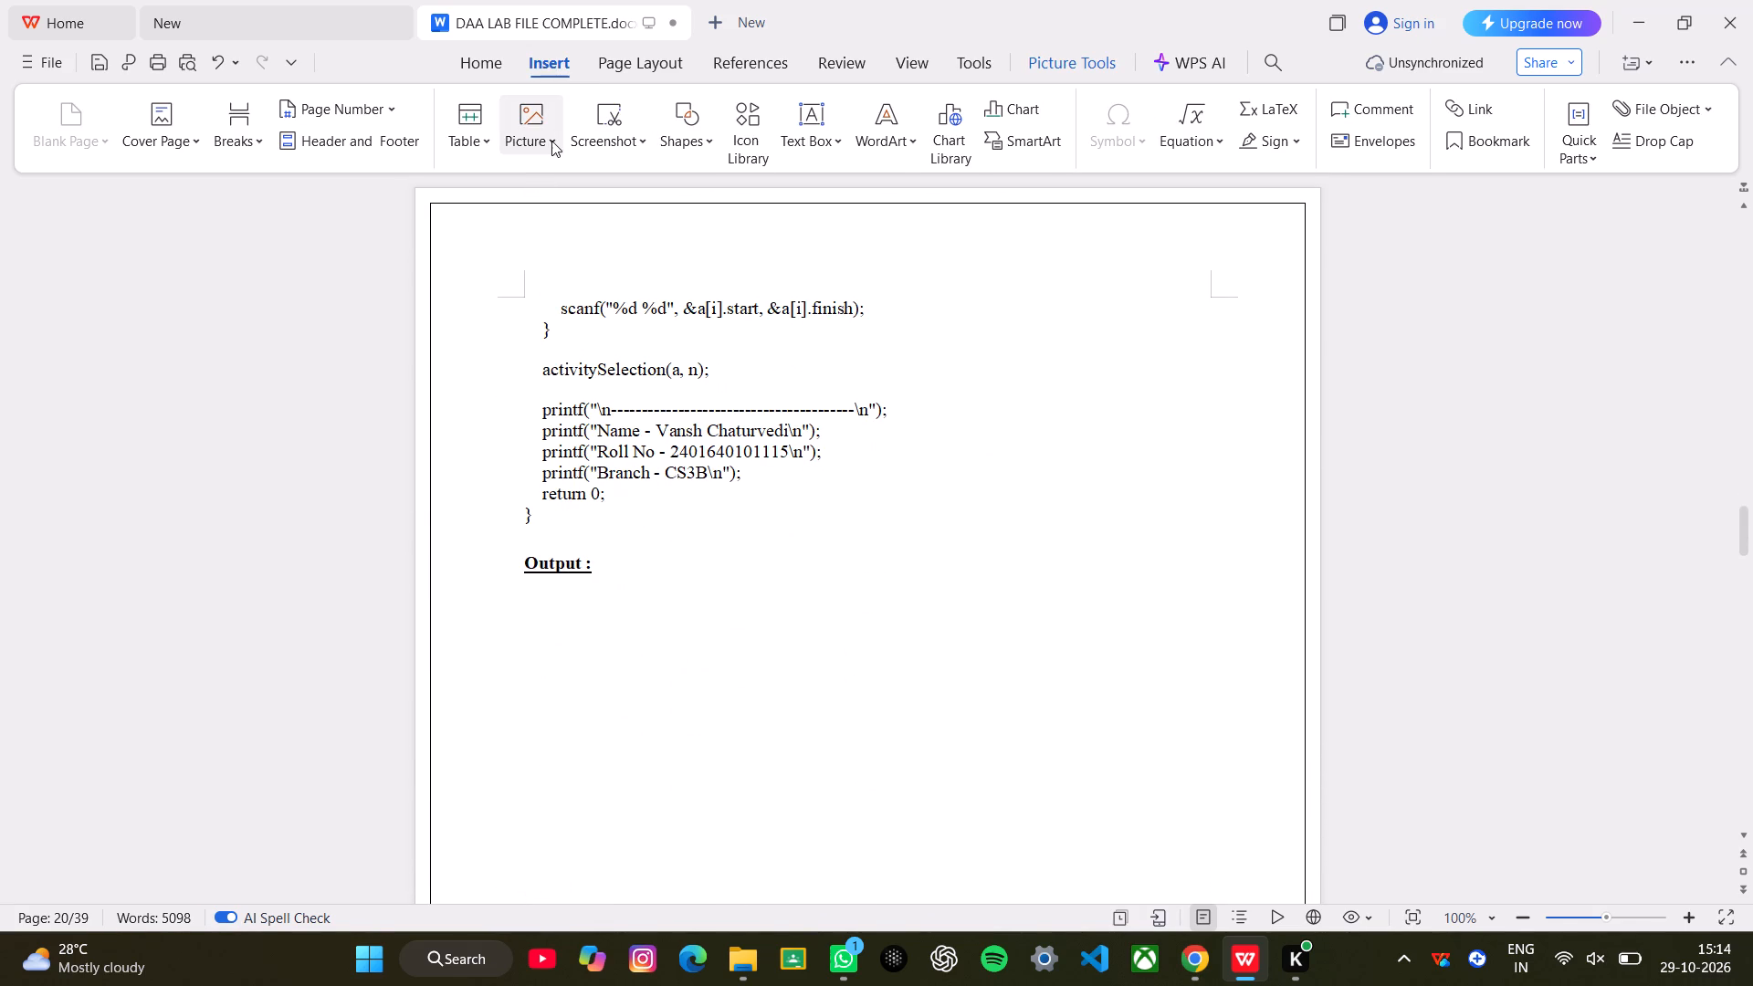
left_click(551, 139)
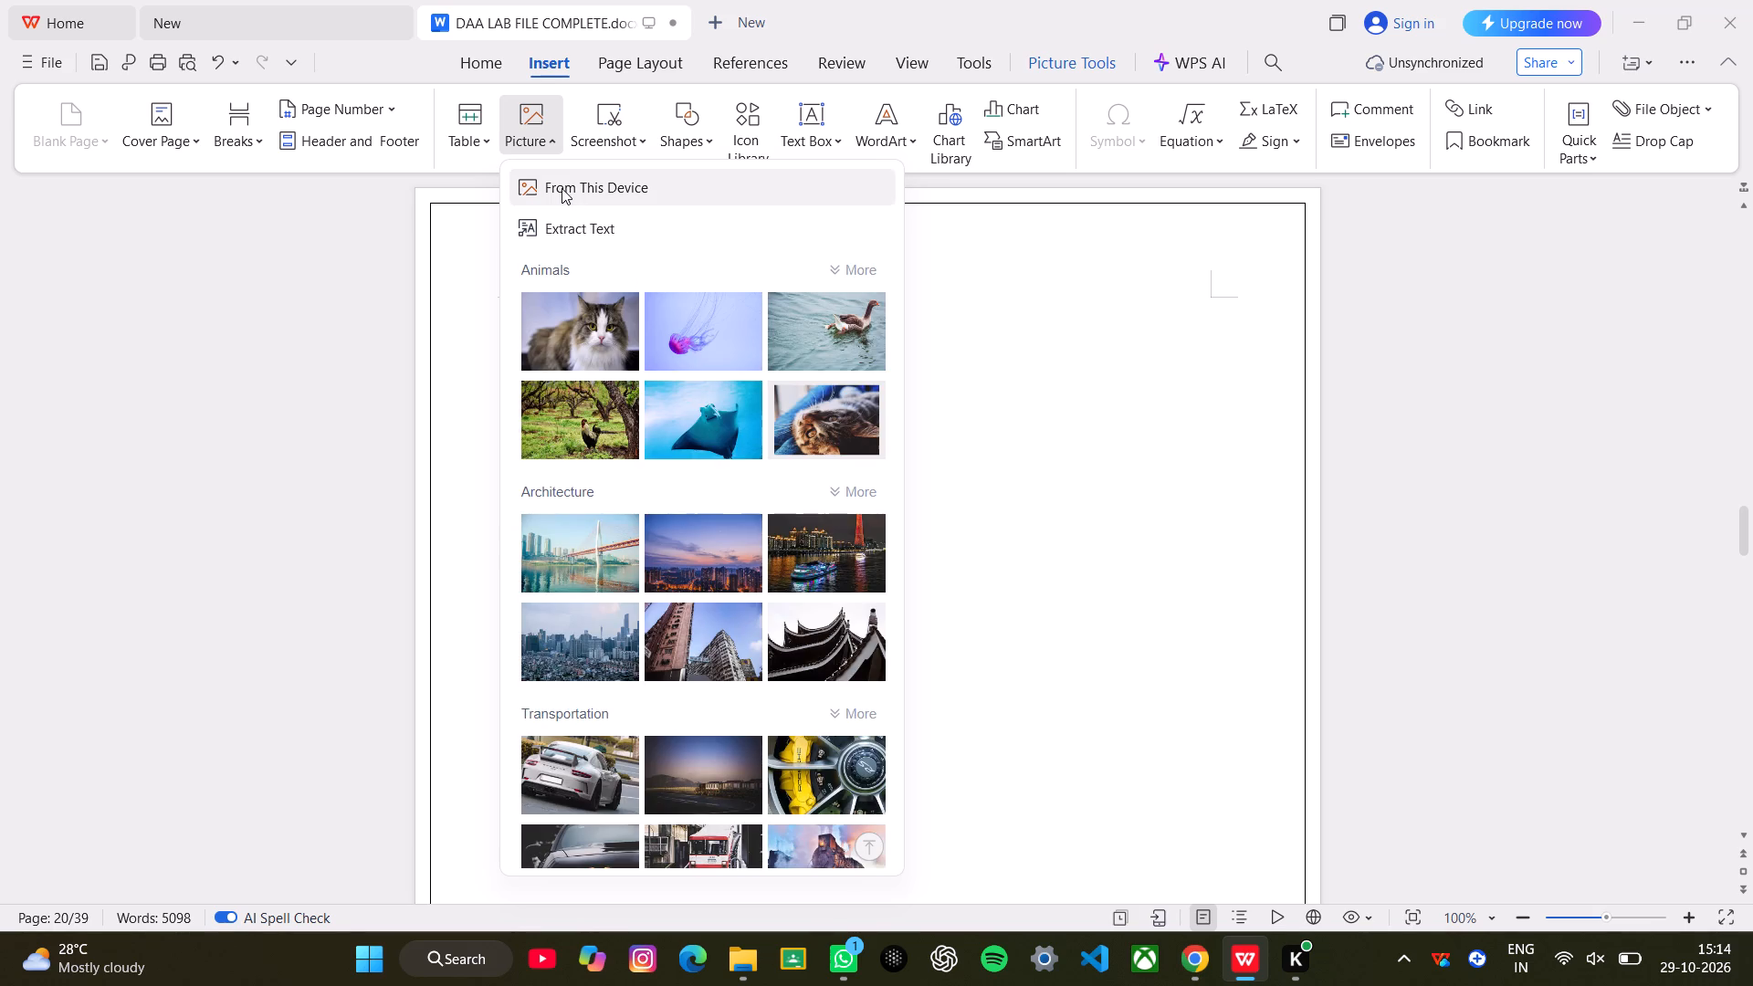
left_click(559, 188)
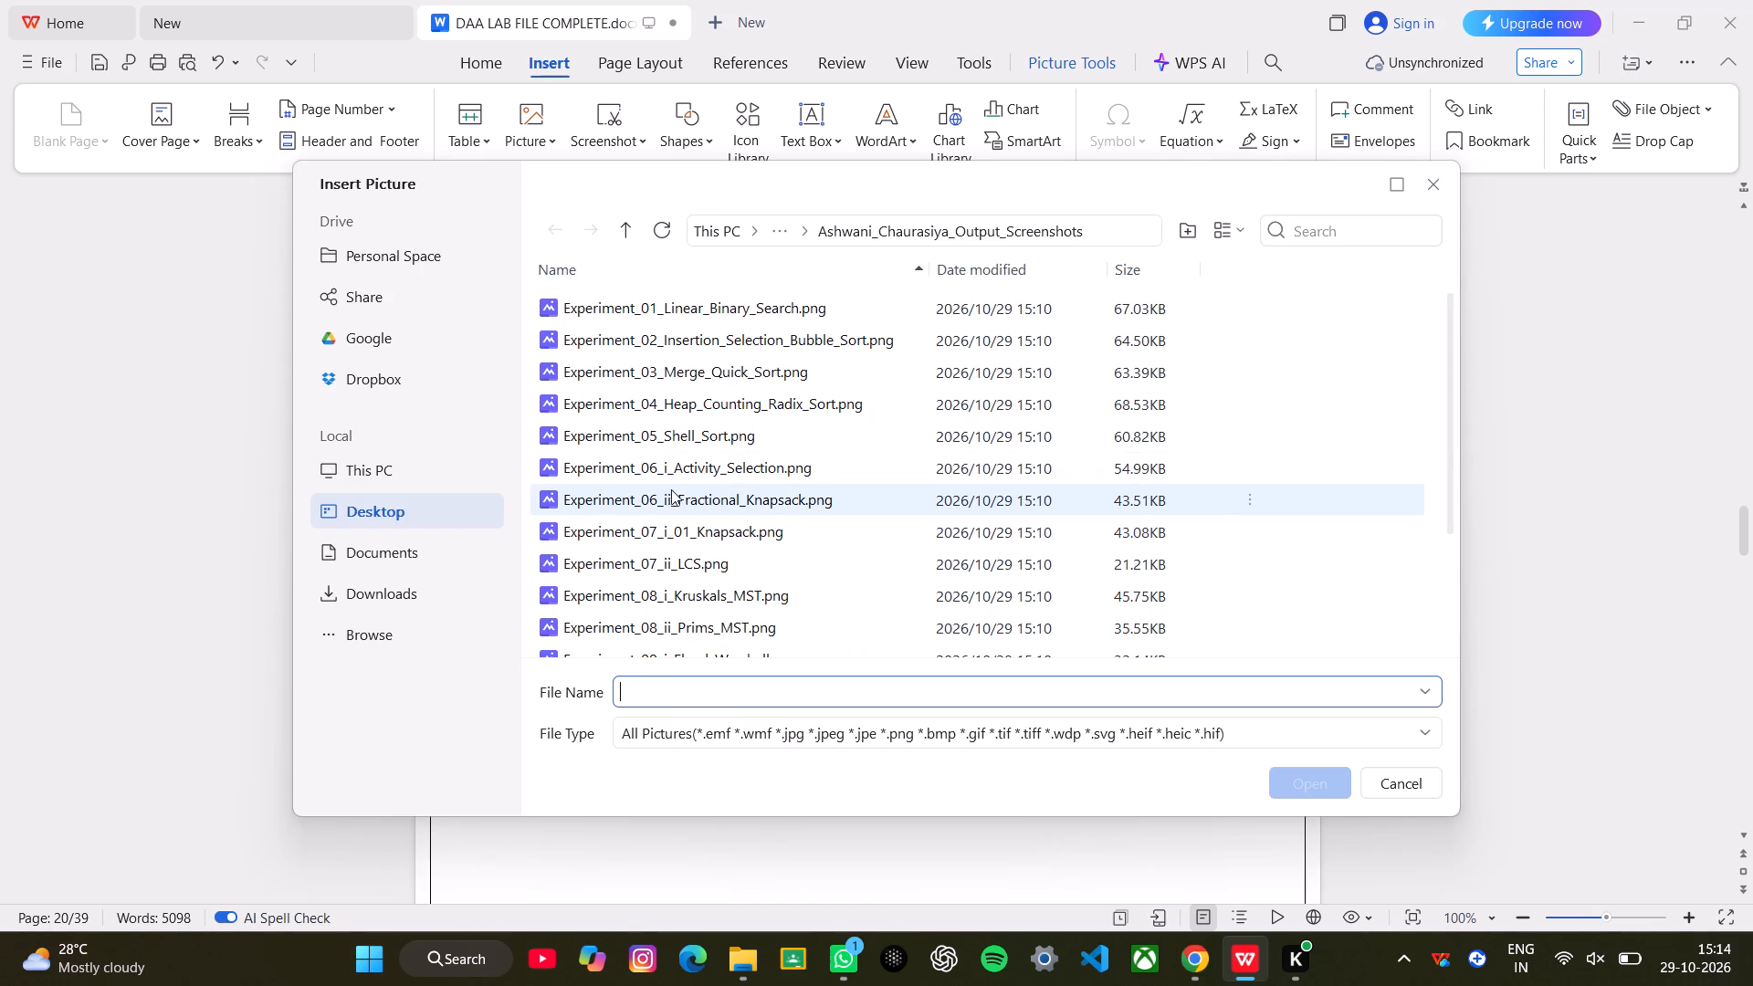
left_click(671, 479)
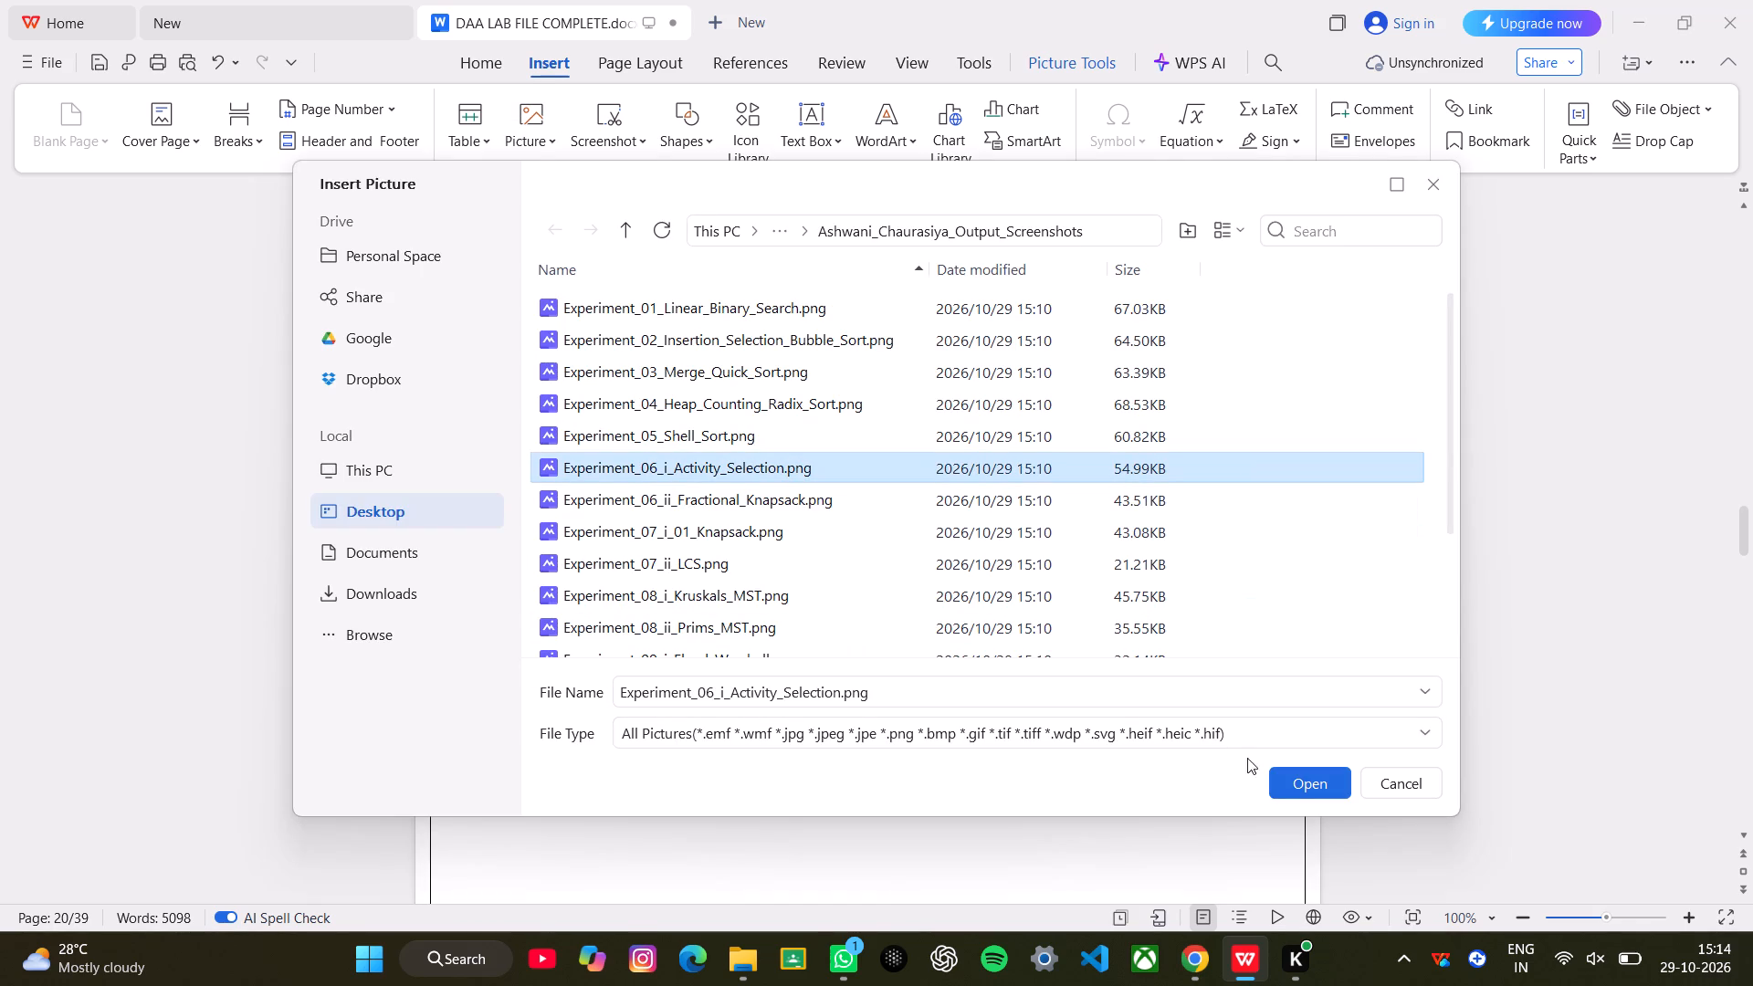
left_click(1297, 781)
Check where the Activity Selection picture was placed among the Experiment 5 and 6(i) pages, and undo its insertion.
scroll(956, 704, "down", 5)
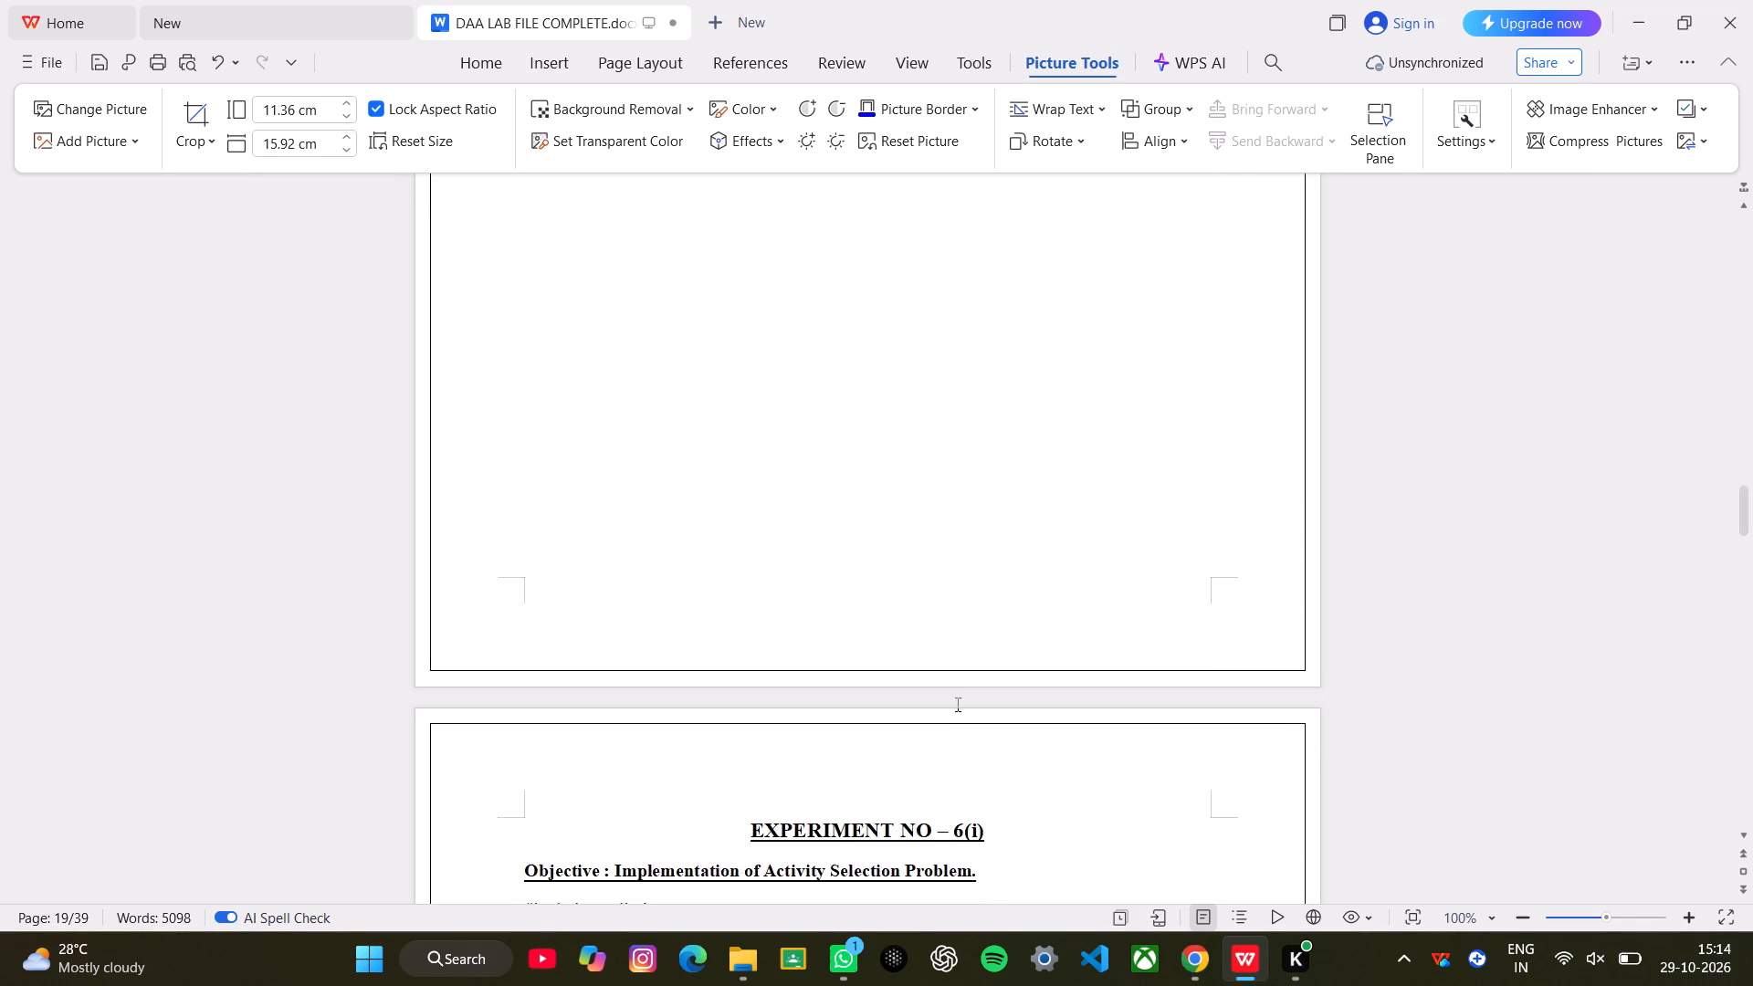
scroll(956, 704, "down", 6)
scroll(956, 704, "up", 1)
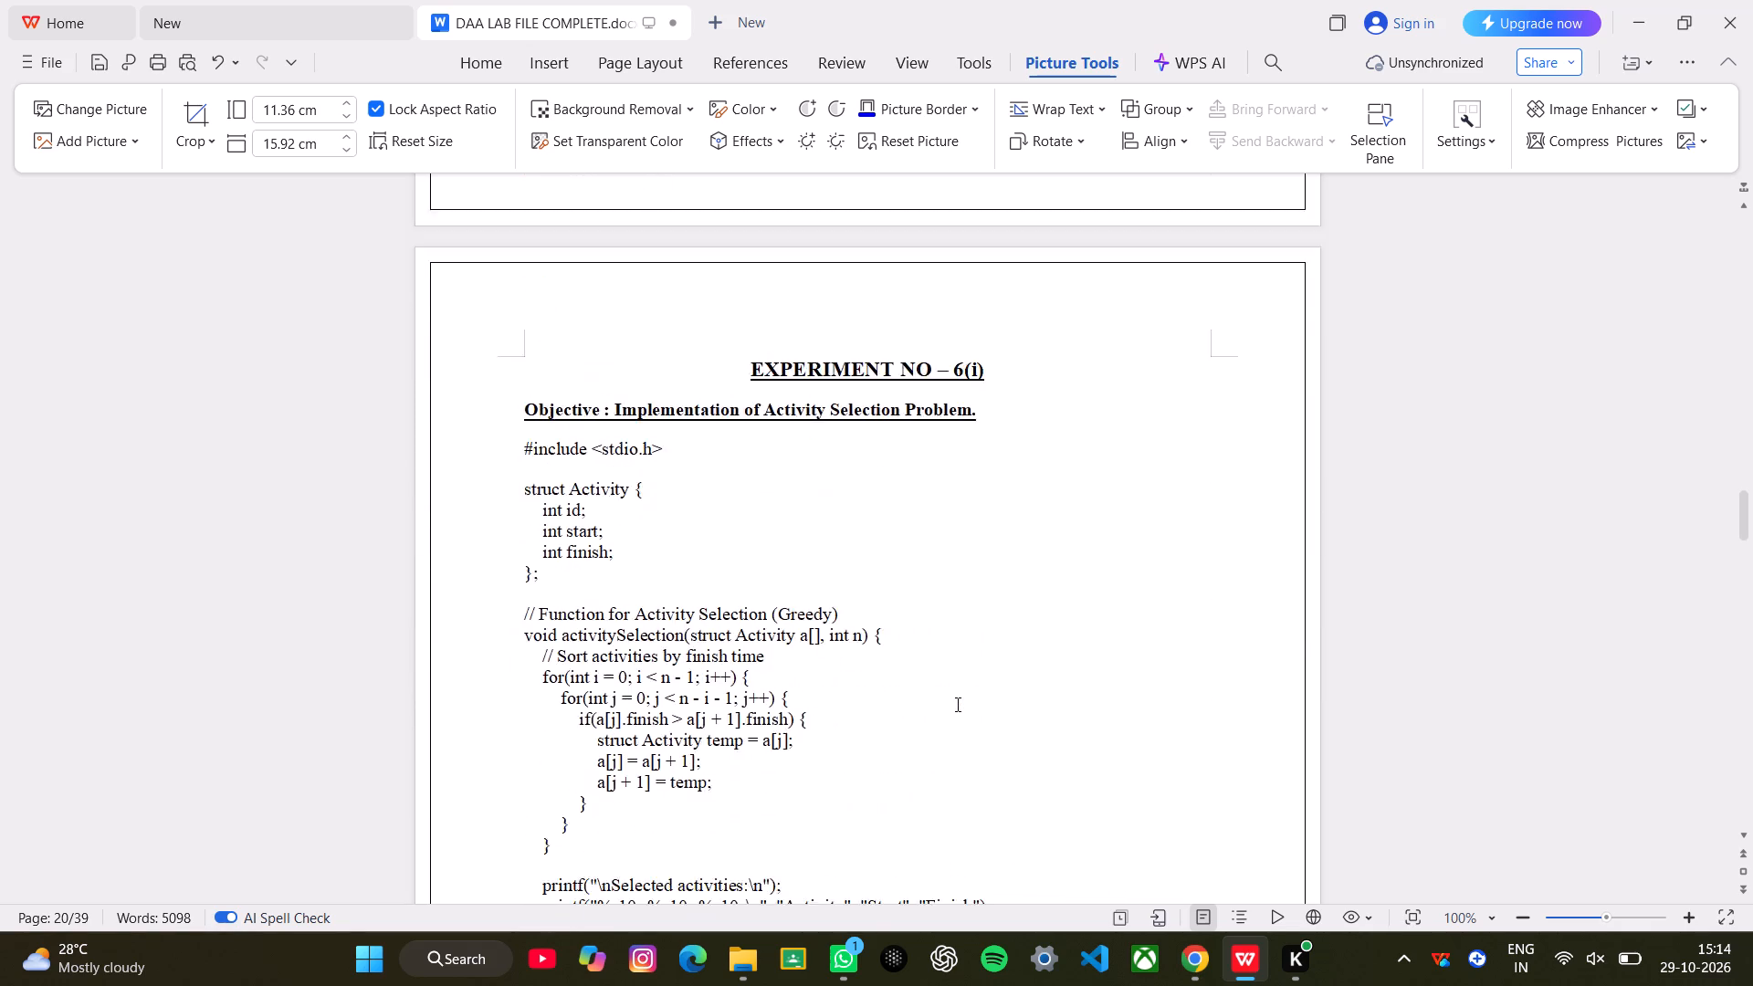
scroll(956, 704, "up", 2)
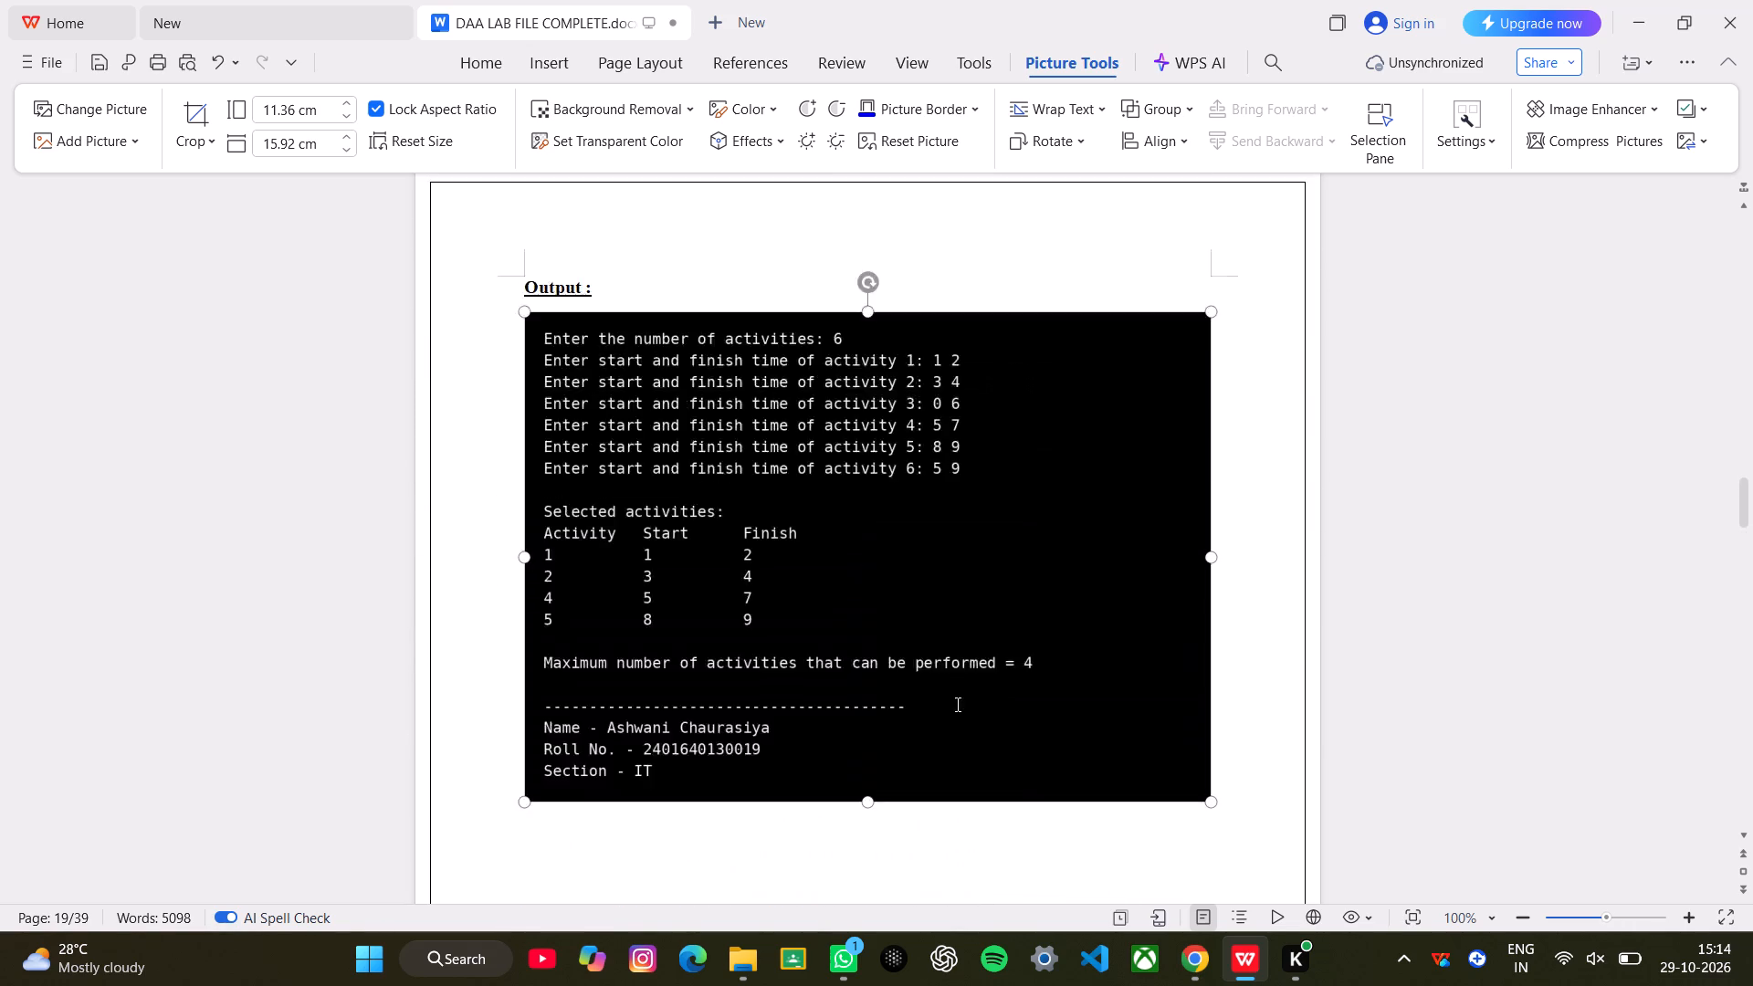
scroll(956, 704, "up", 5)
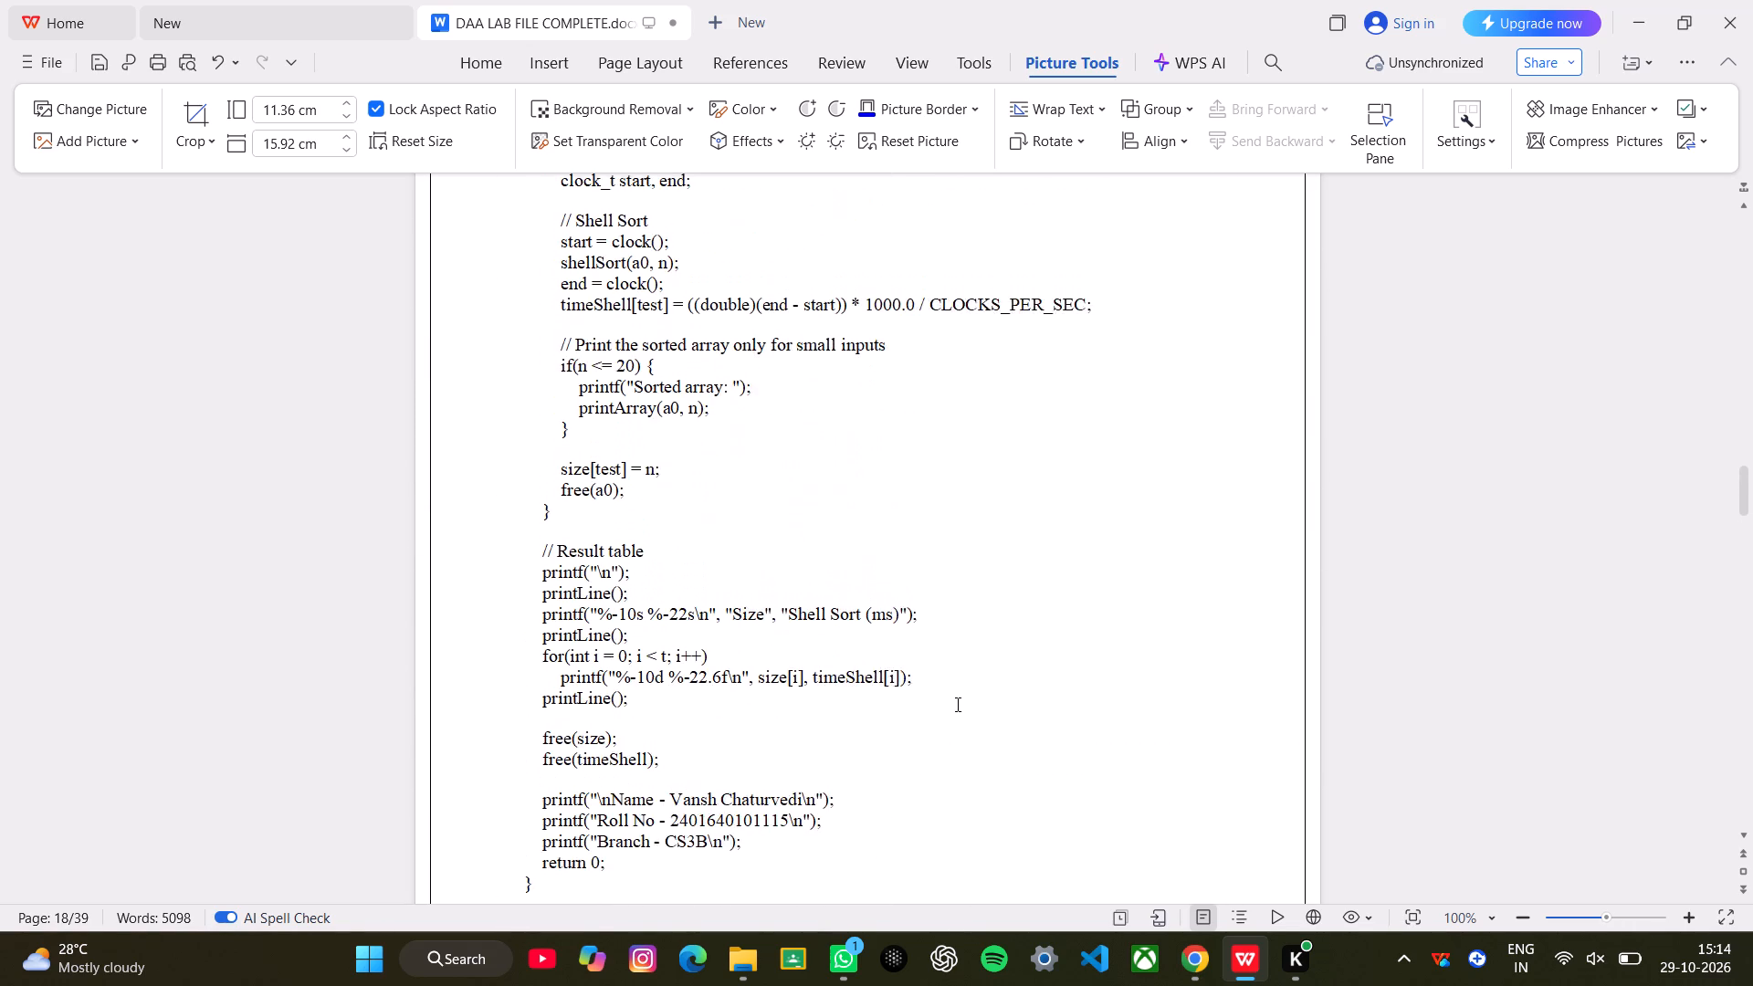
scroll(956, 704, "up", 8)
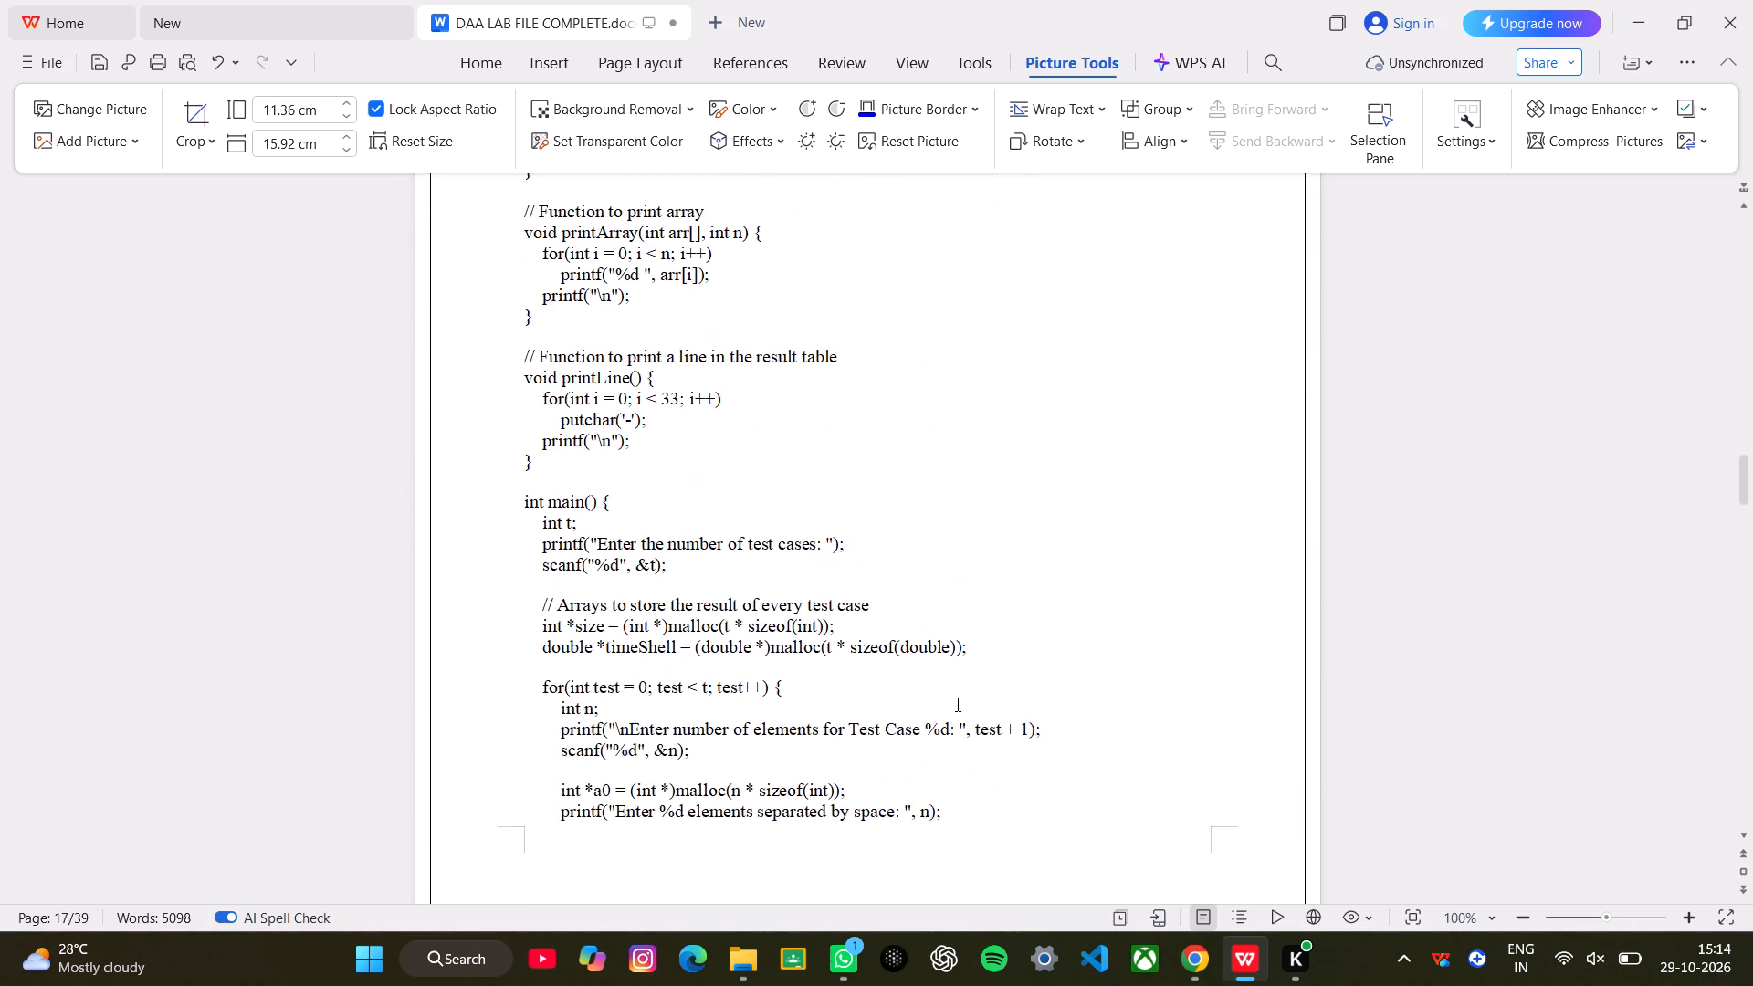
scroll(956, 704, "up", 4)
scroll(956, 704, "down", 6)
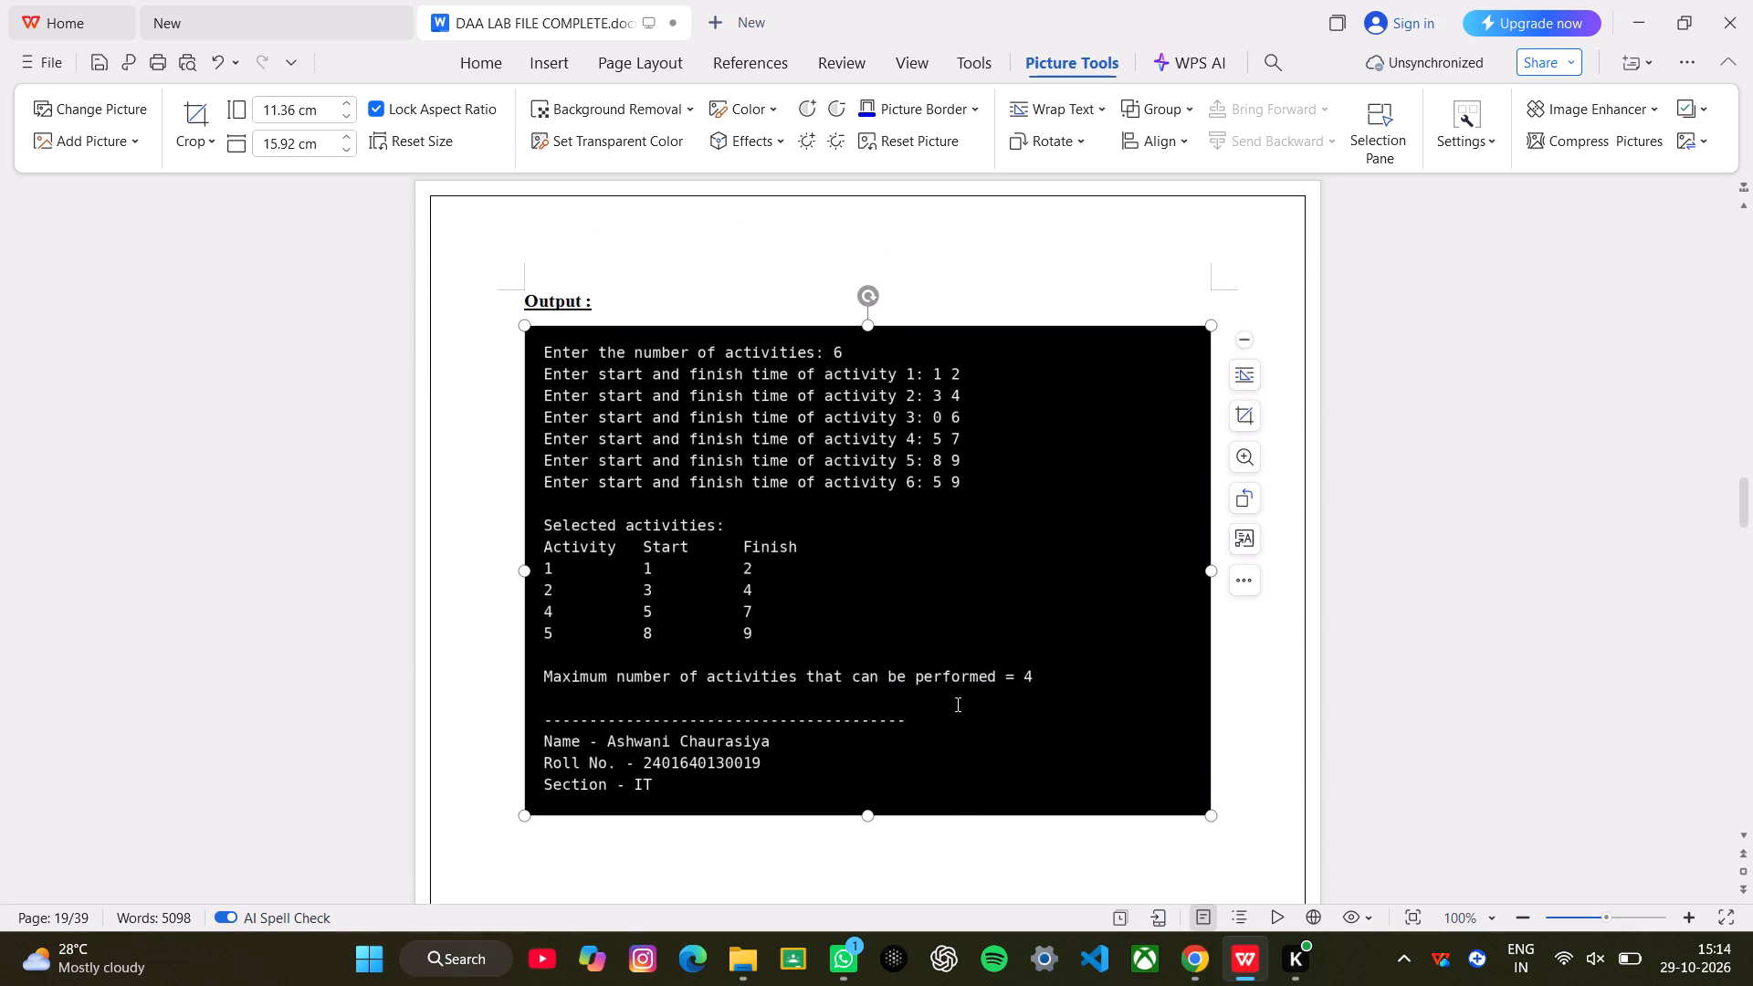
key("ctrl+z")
Insert the Experiment_06_i_Activity_Selection.png picture from the Output_Screenshots folder on the blank line under Experiment 6(i)'s Output heading.
scroll(956, 704, "down", 2)
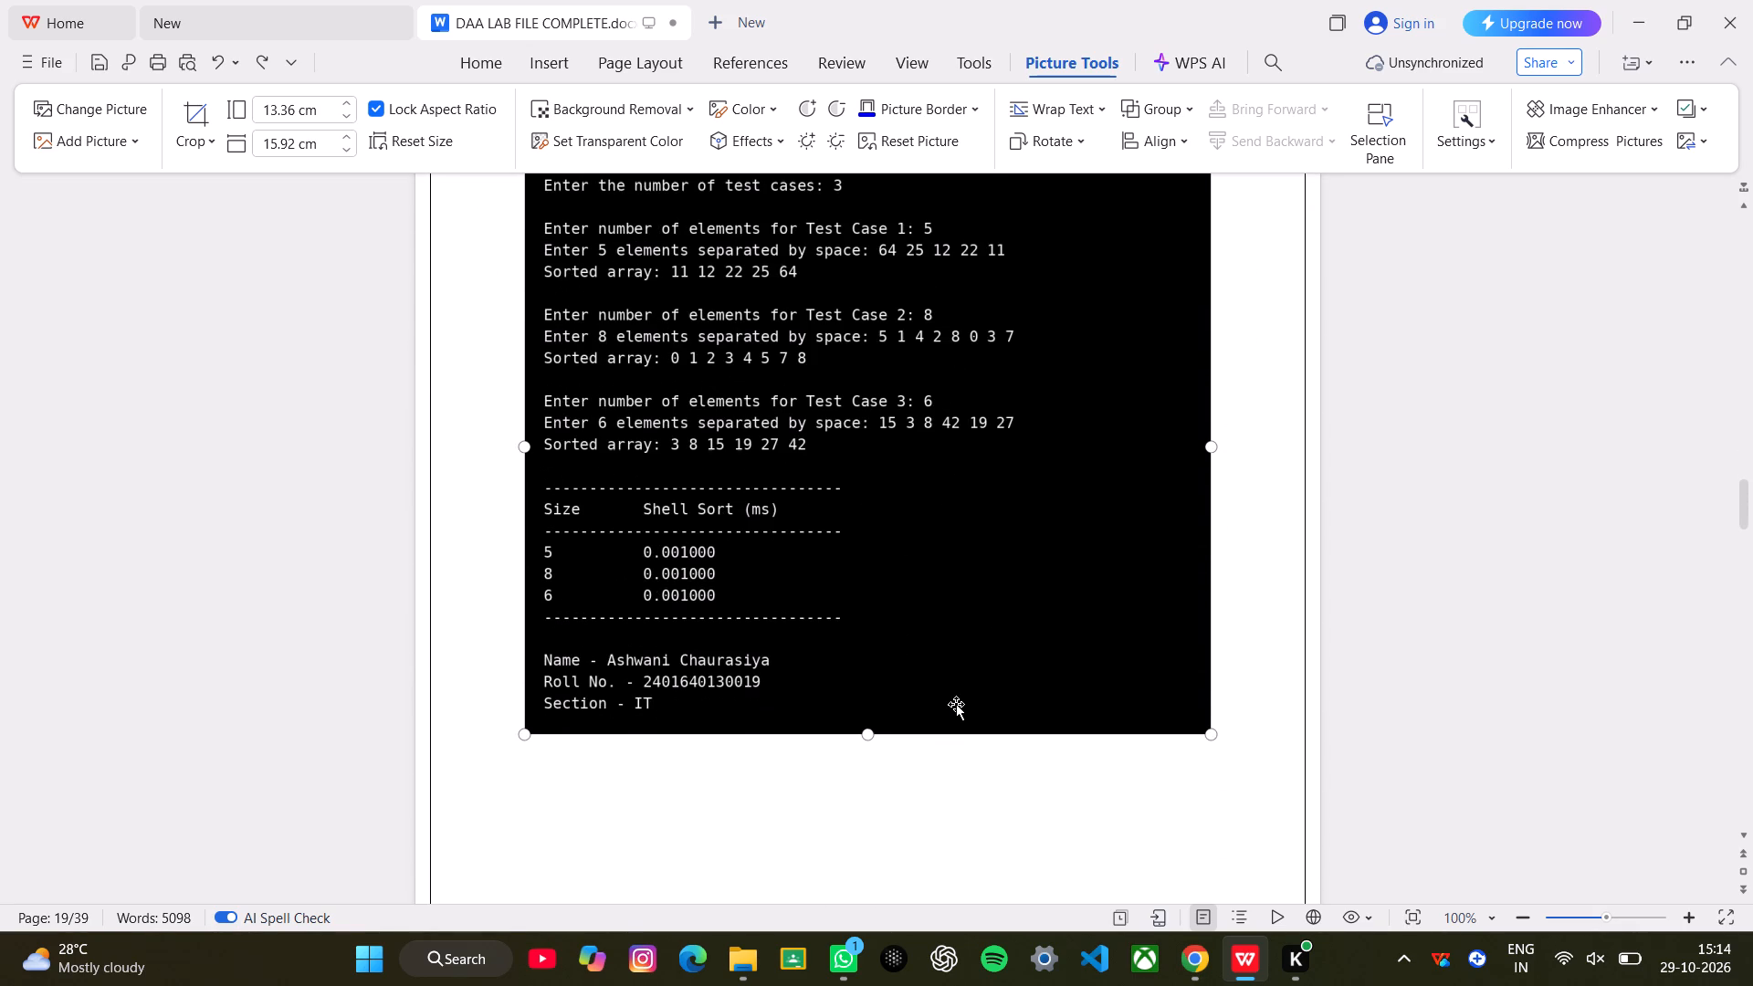
scroll(956, 704, "down", 9)
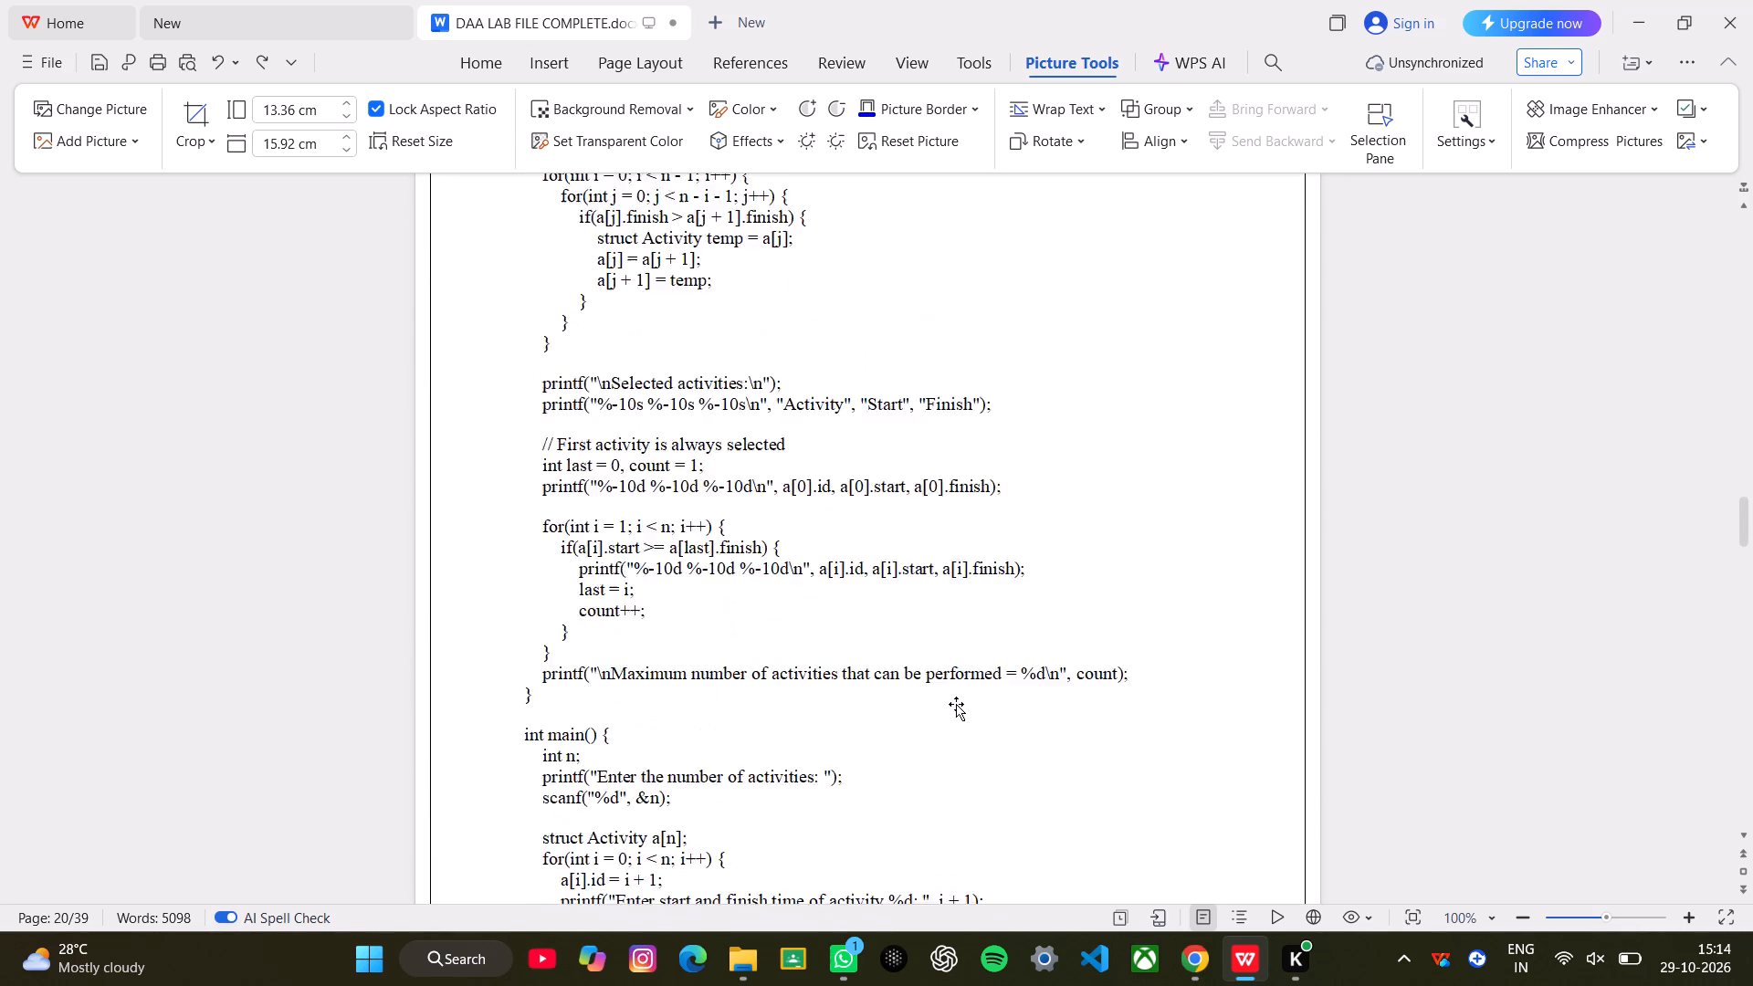
scroll(956, 704, "down", 9)
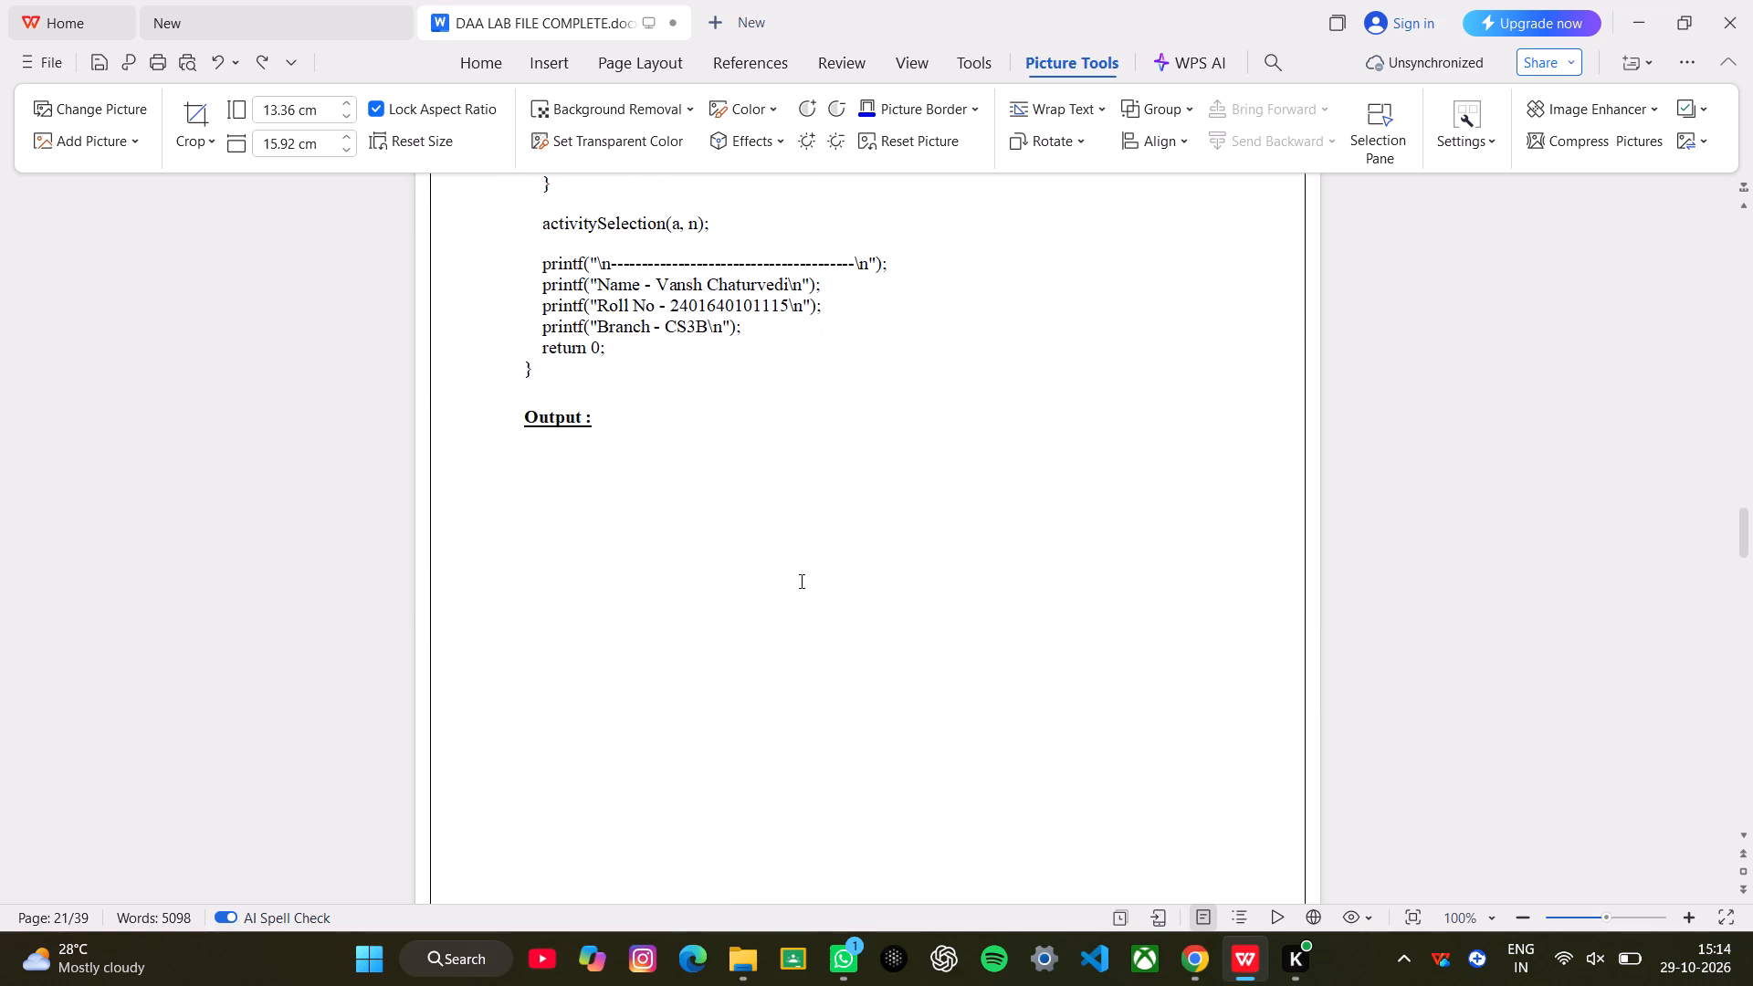
left_click(628, 468)
key("ctrl+v")
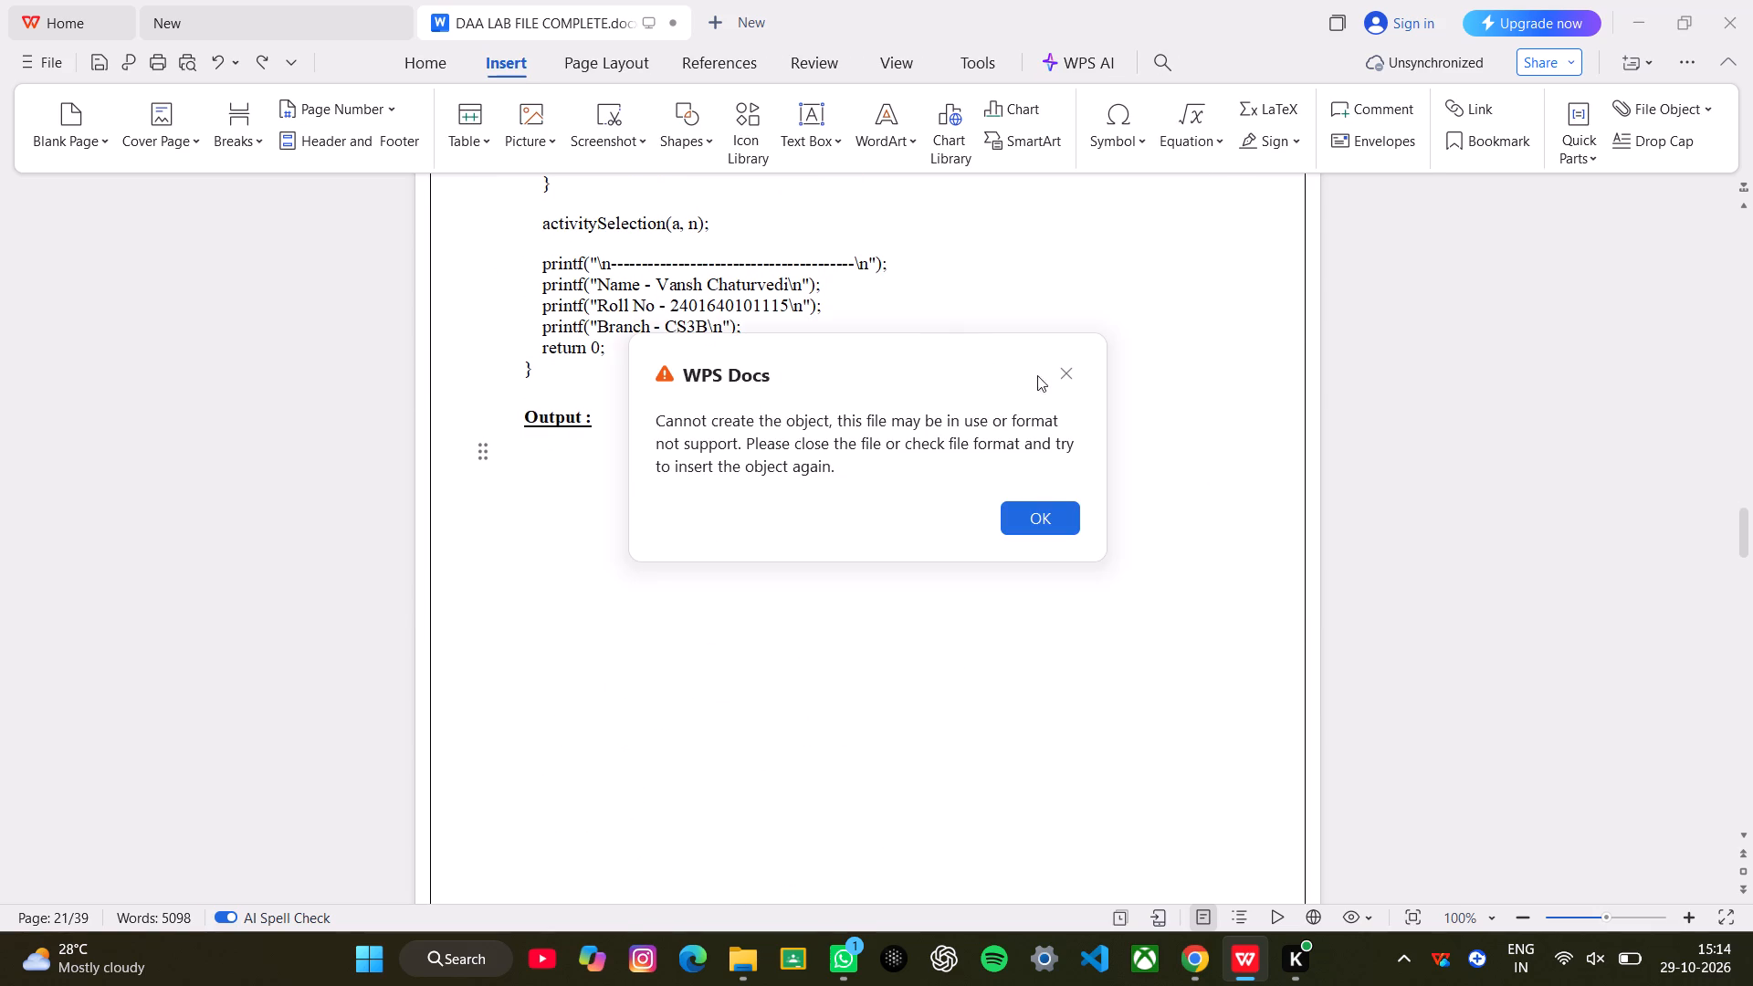
left_click(1057, 375)
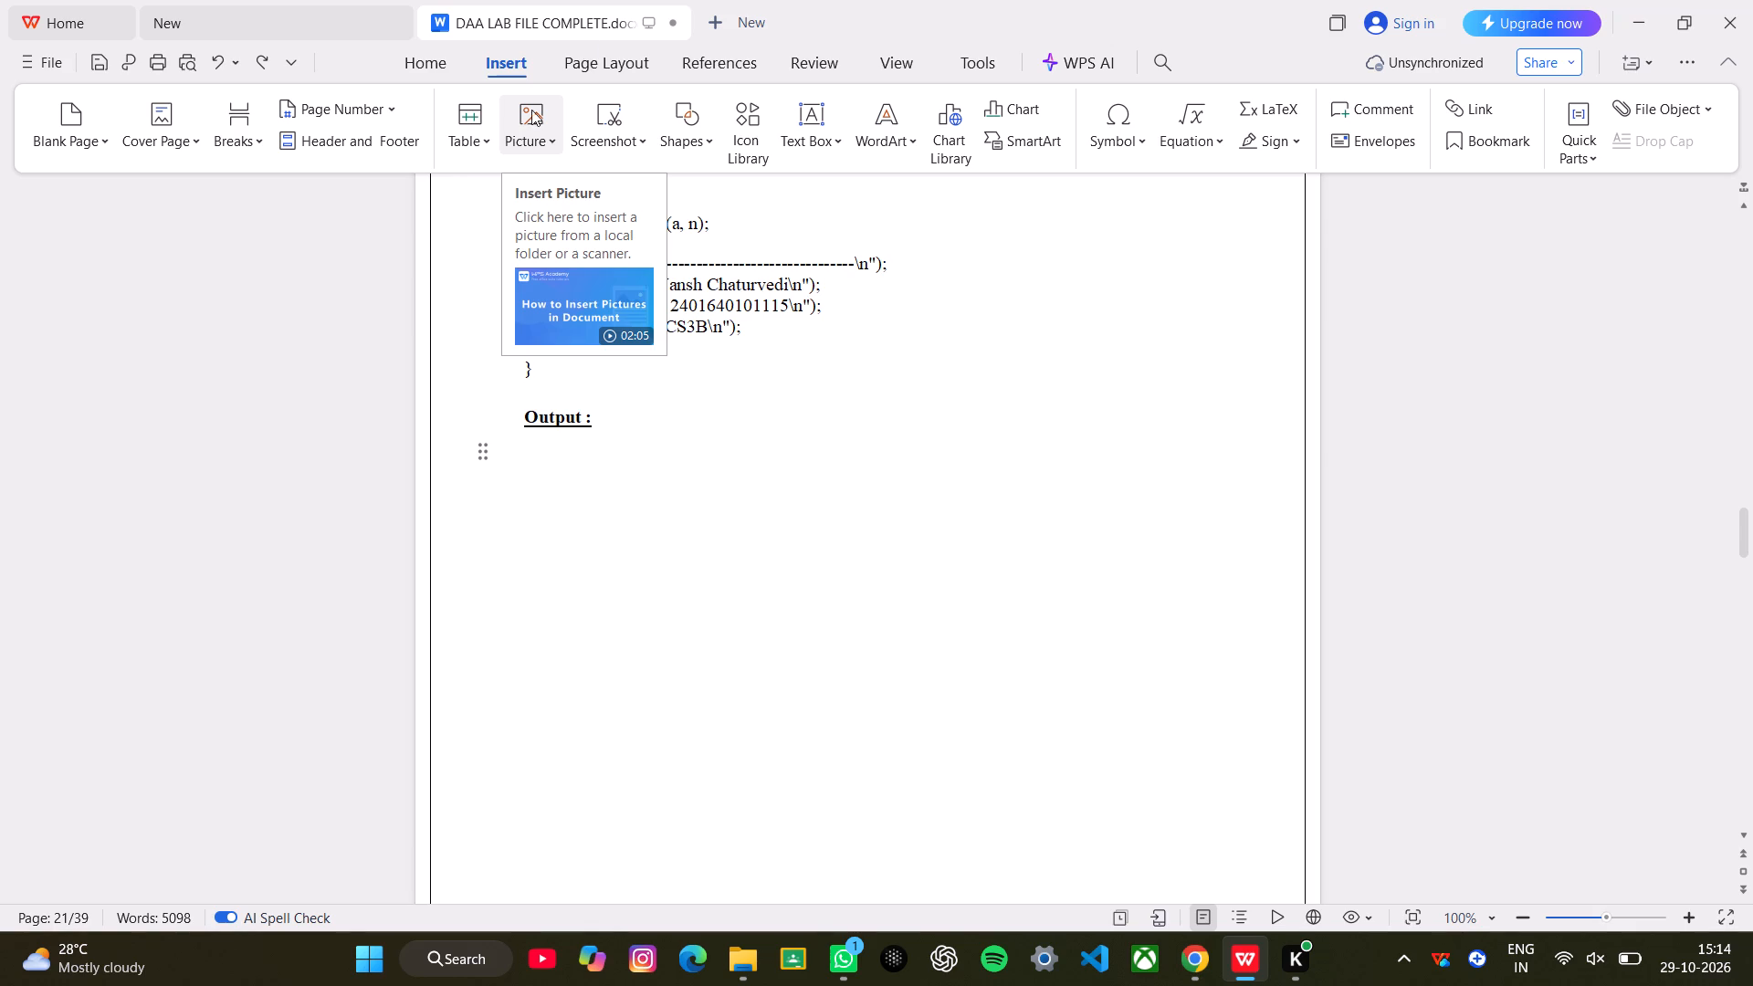
left_click(532, 139)
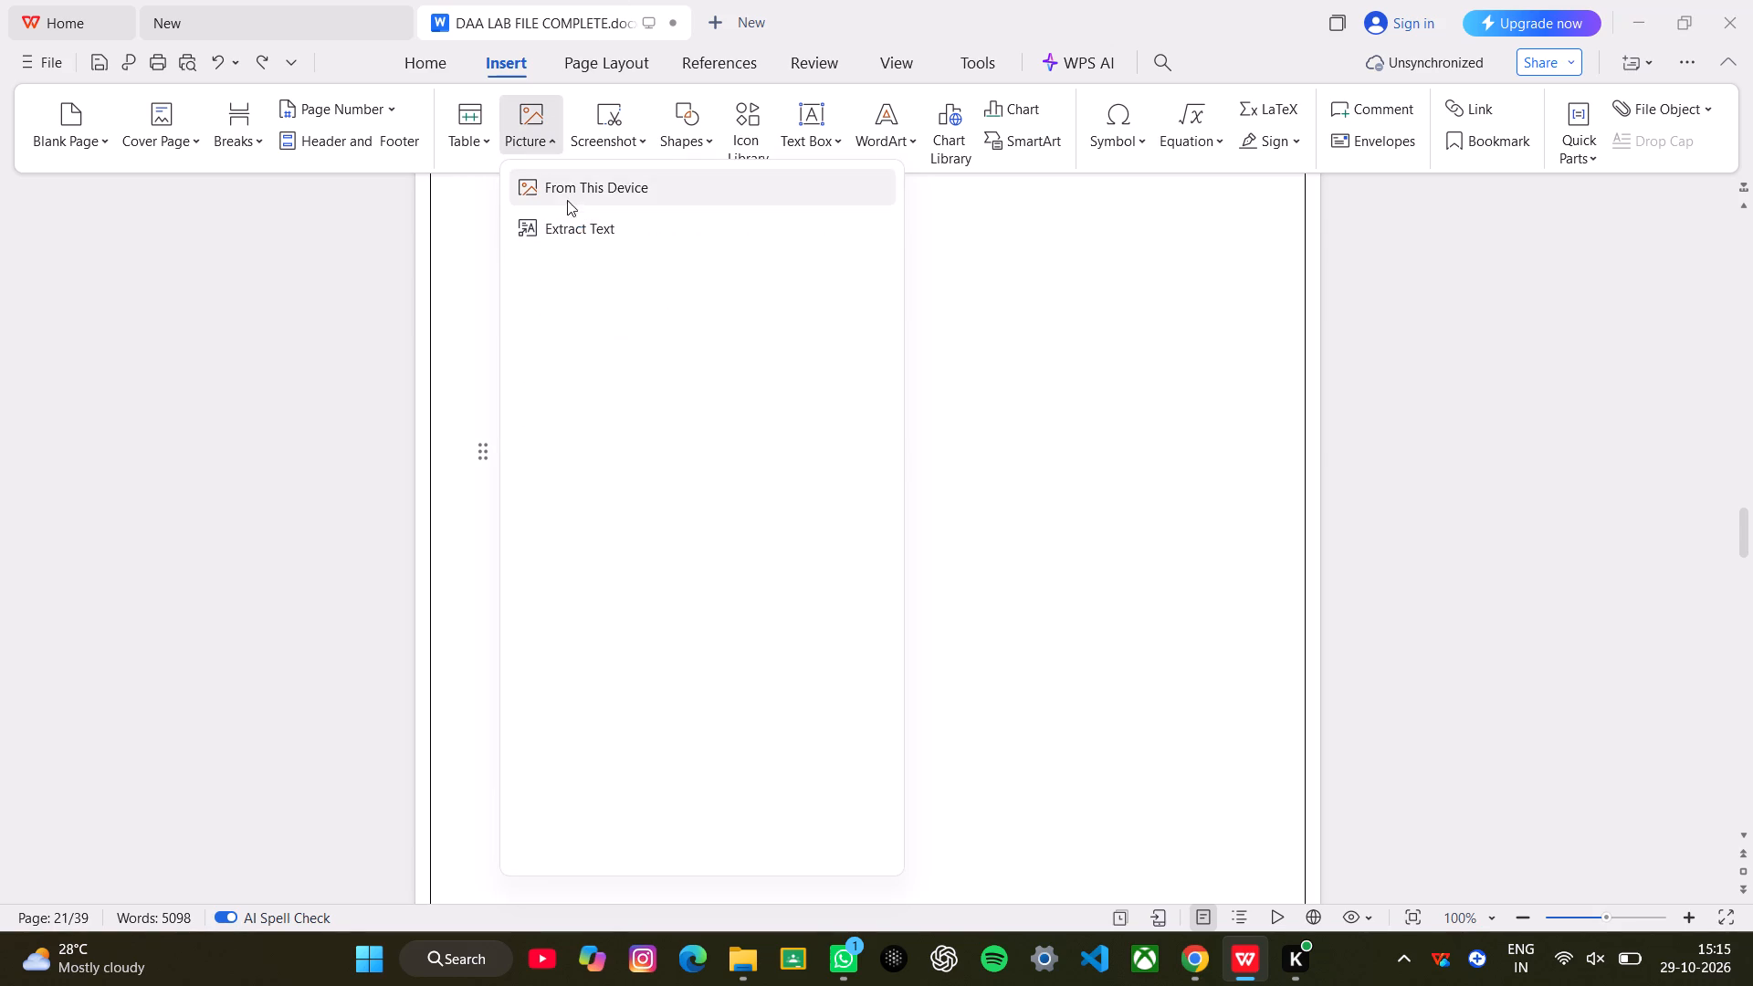
left_click(565, 190)
scroll(796, 555, "down", 1)
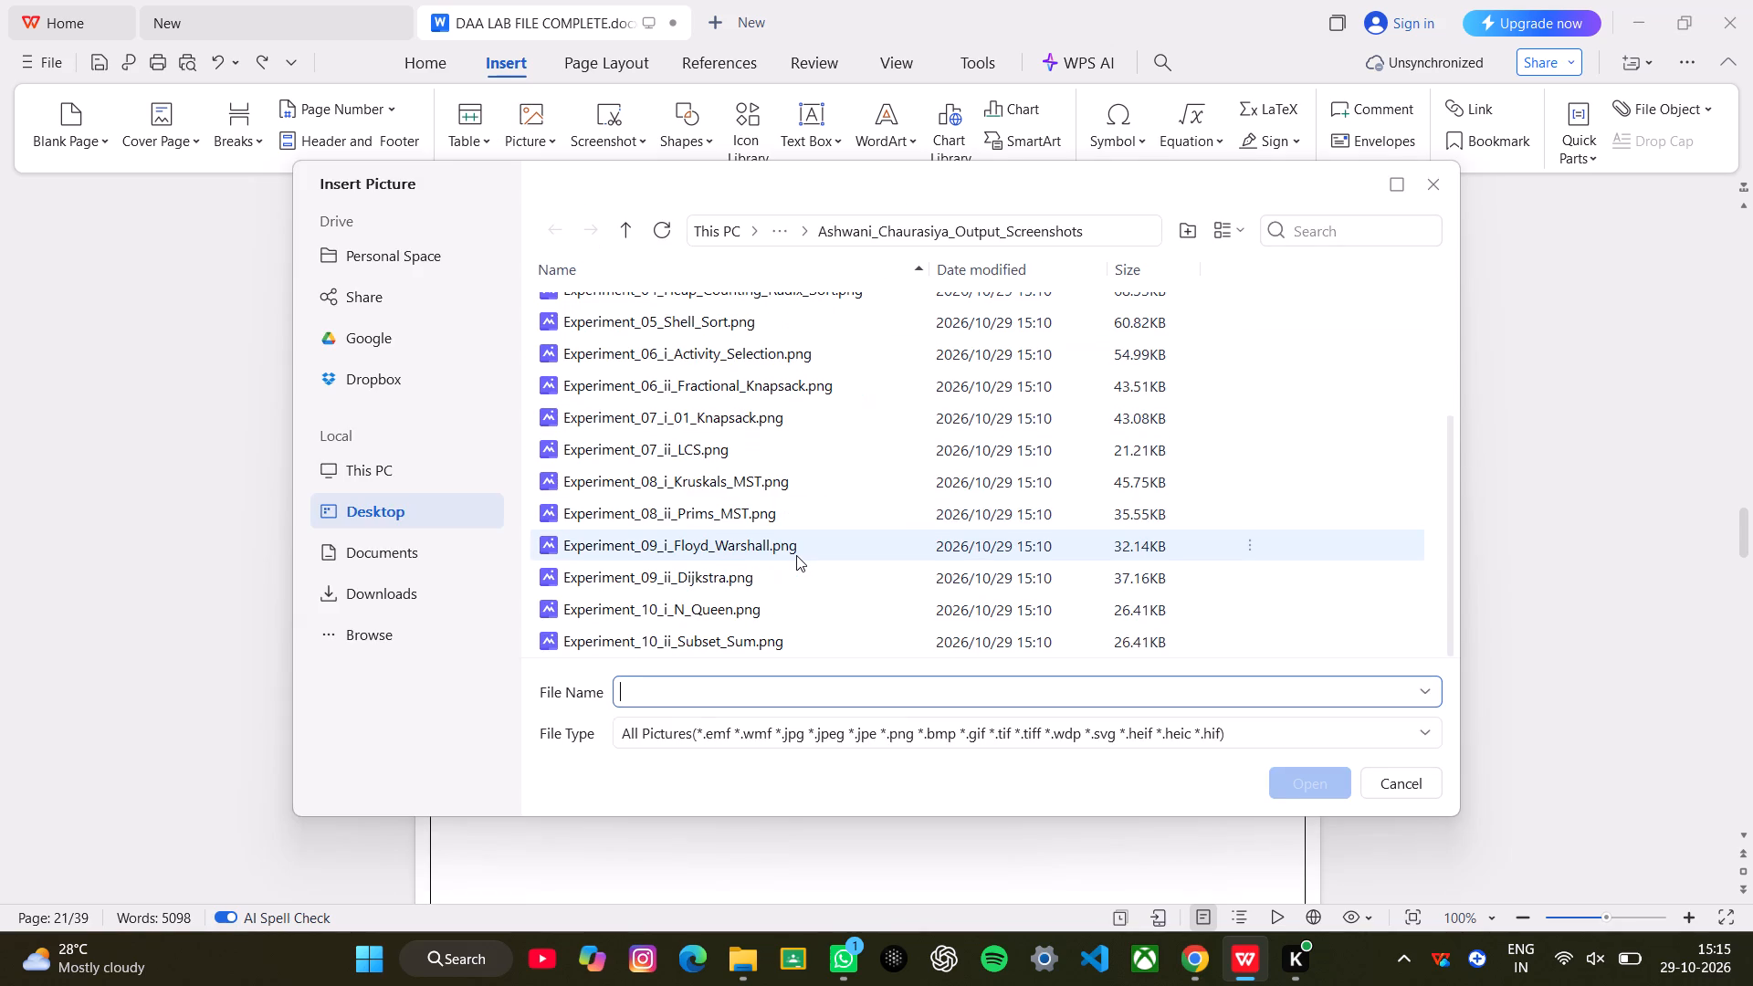
scroll(796, 555, "down", 1)
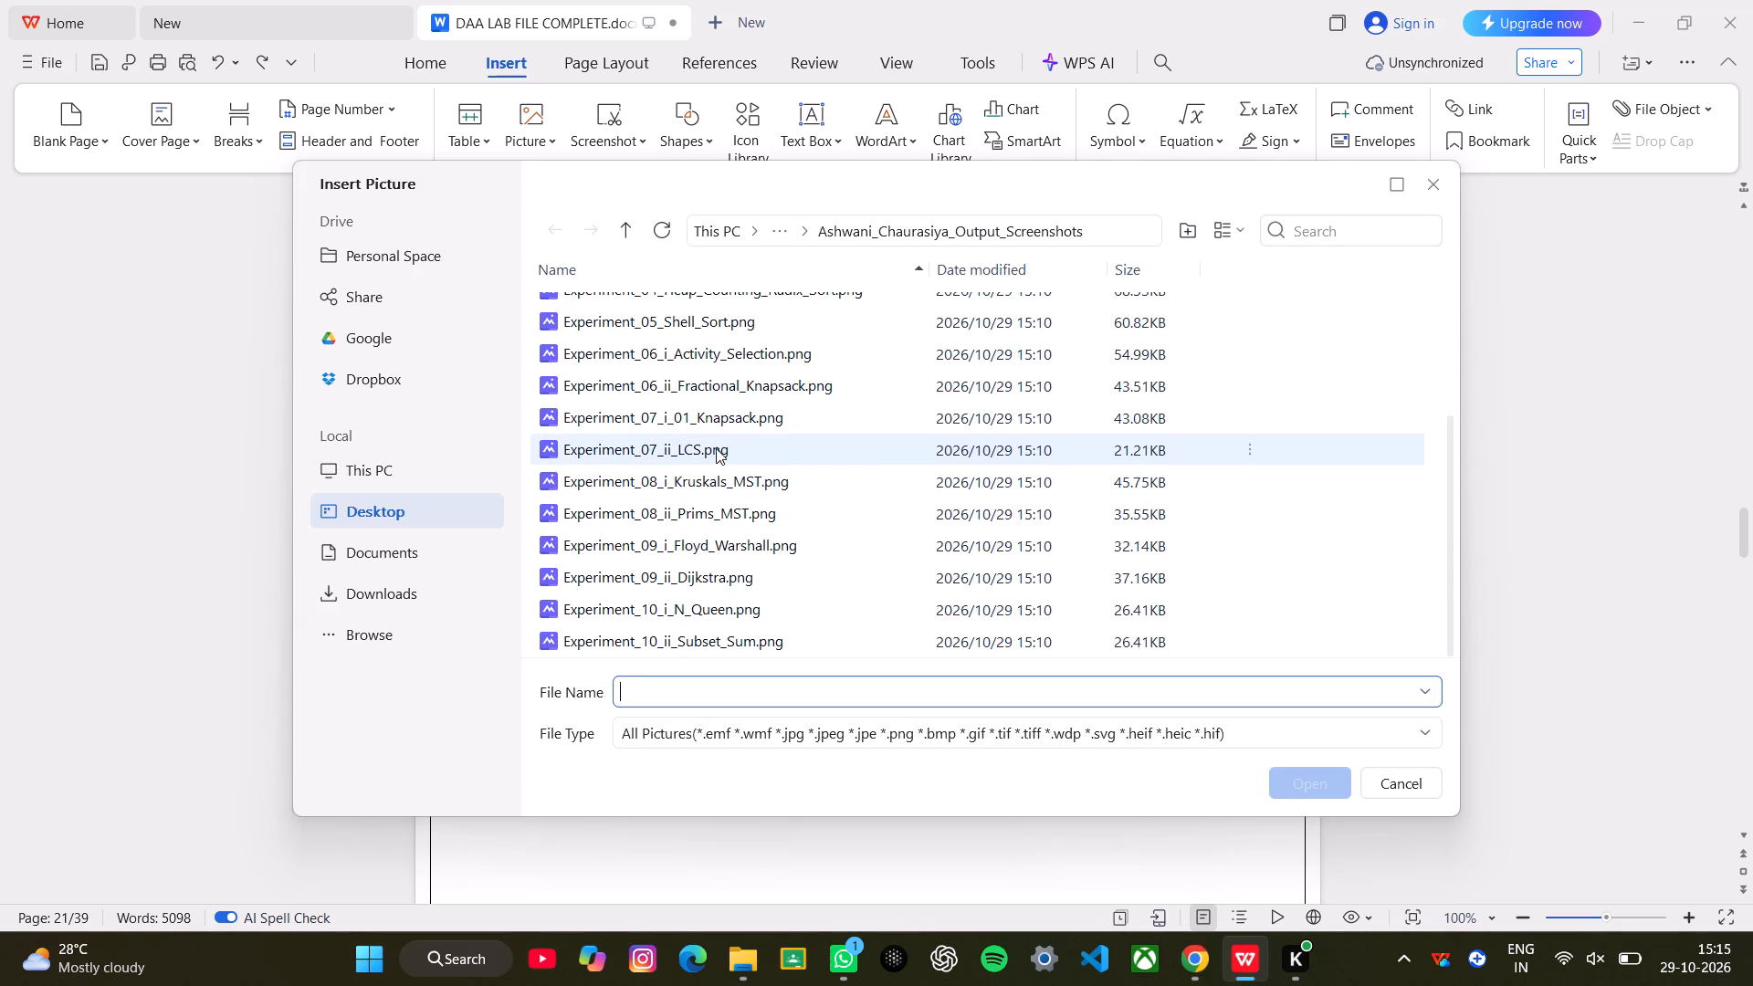
left_click(684, 353)
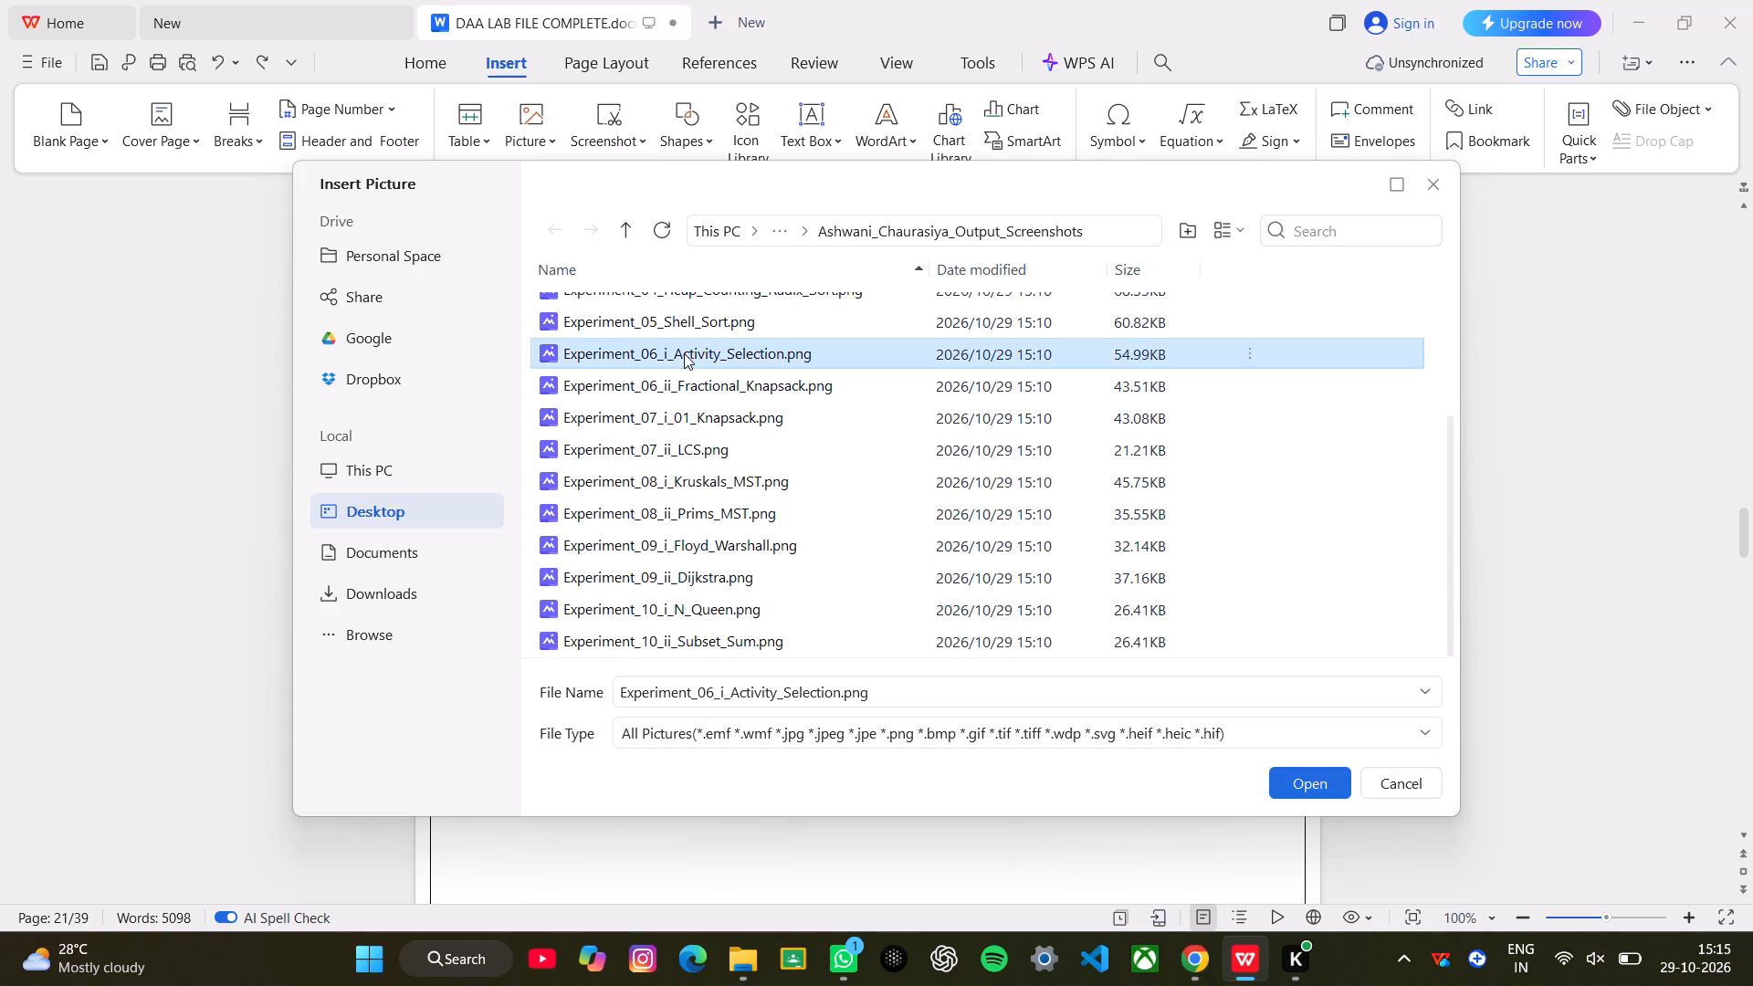
left_click(1286, 786)
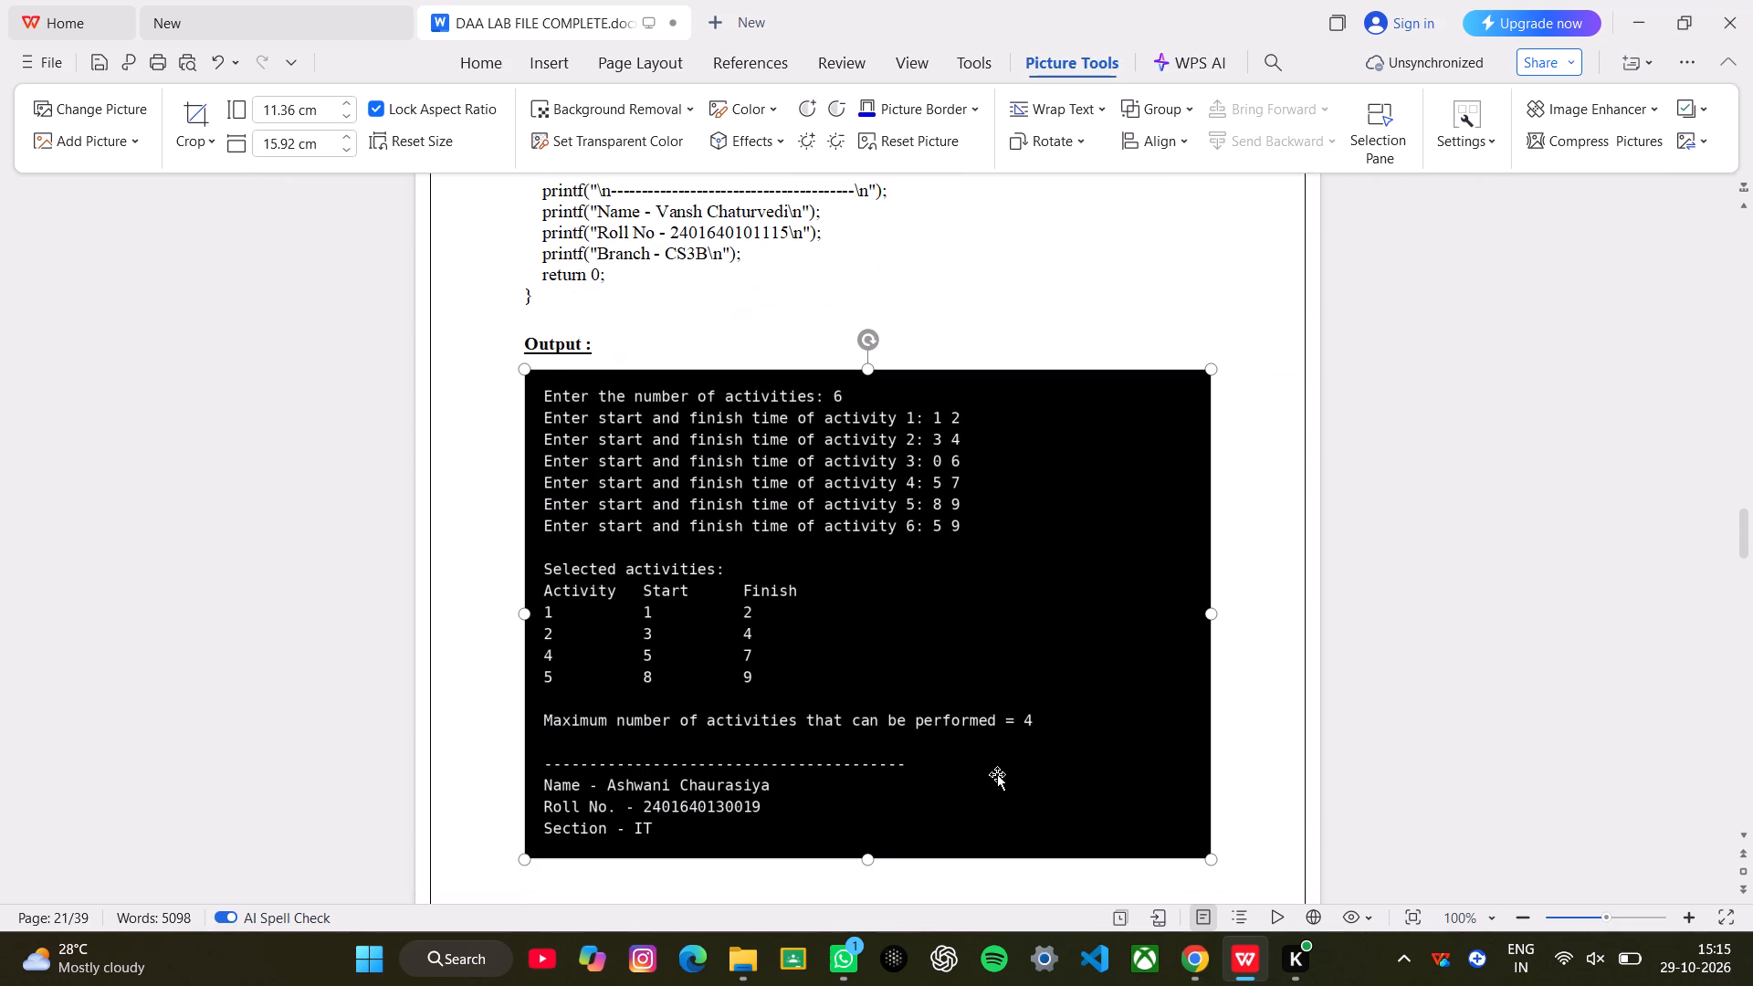
scroll(997, 774, "up", 6)
scroll(997, 774, "down", 1)
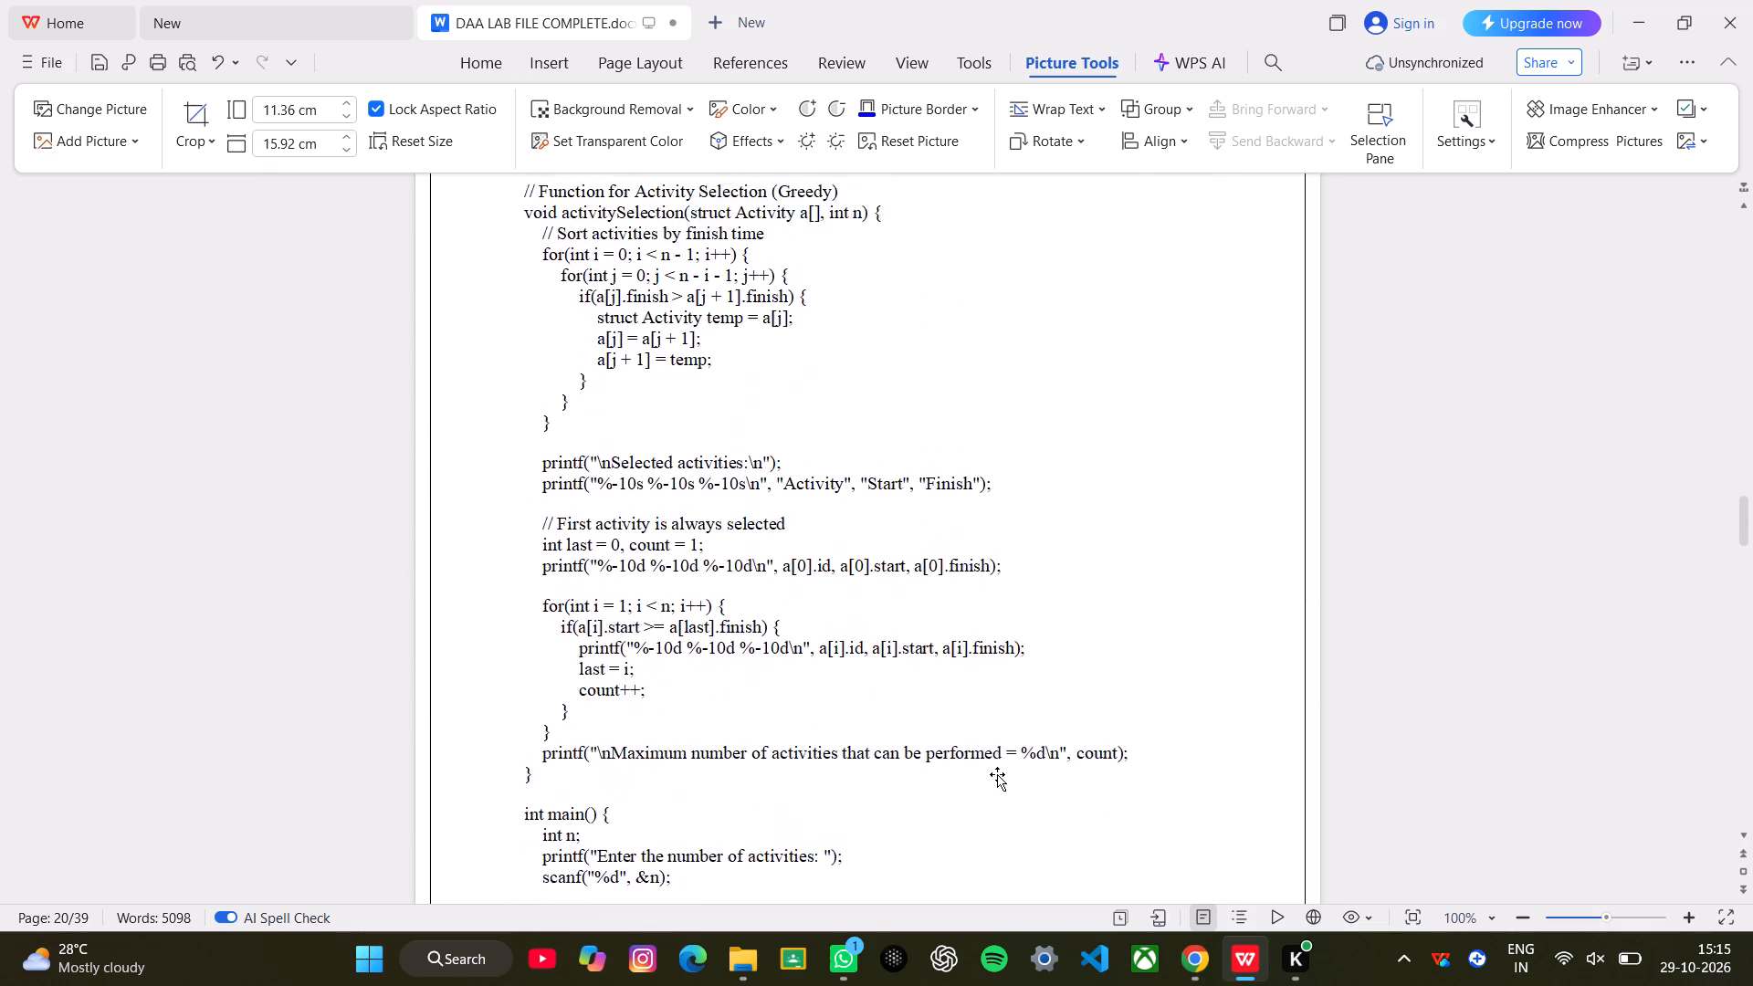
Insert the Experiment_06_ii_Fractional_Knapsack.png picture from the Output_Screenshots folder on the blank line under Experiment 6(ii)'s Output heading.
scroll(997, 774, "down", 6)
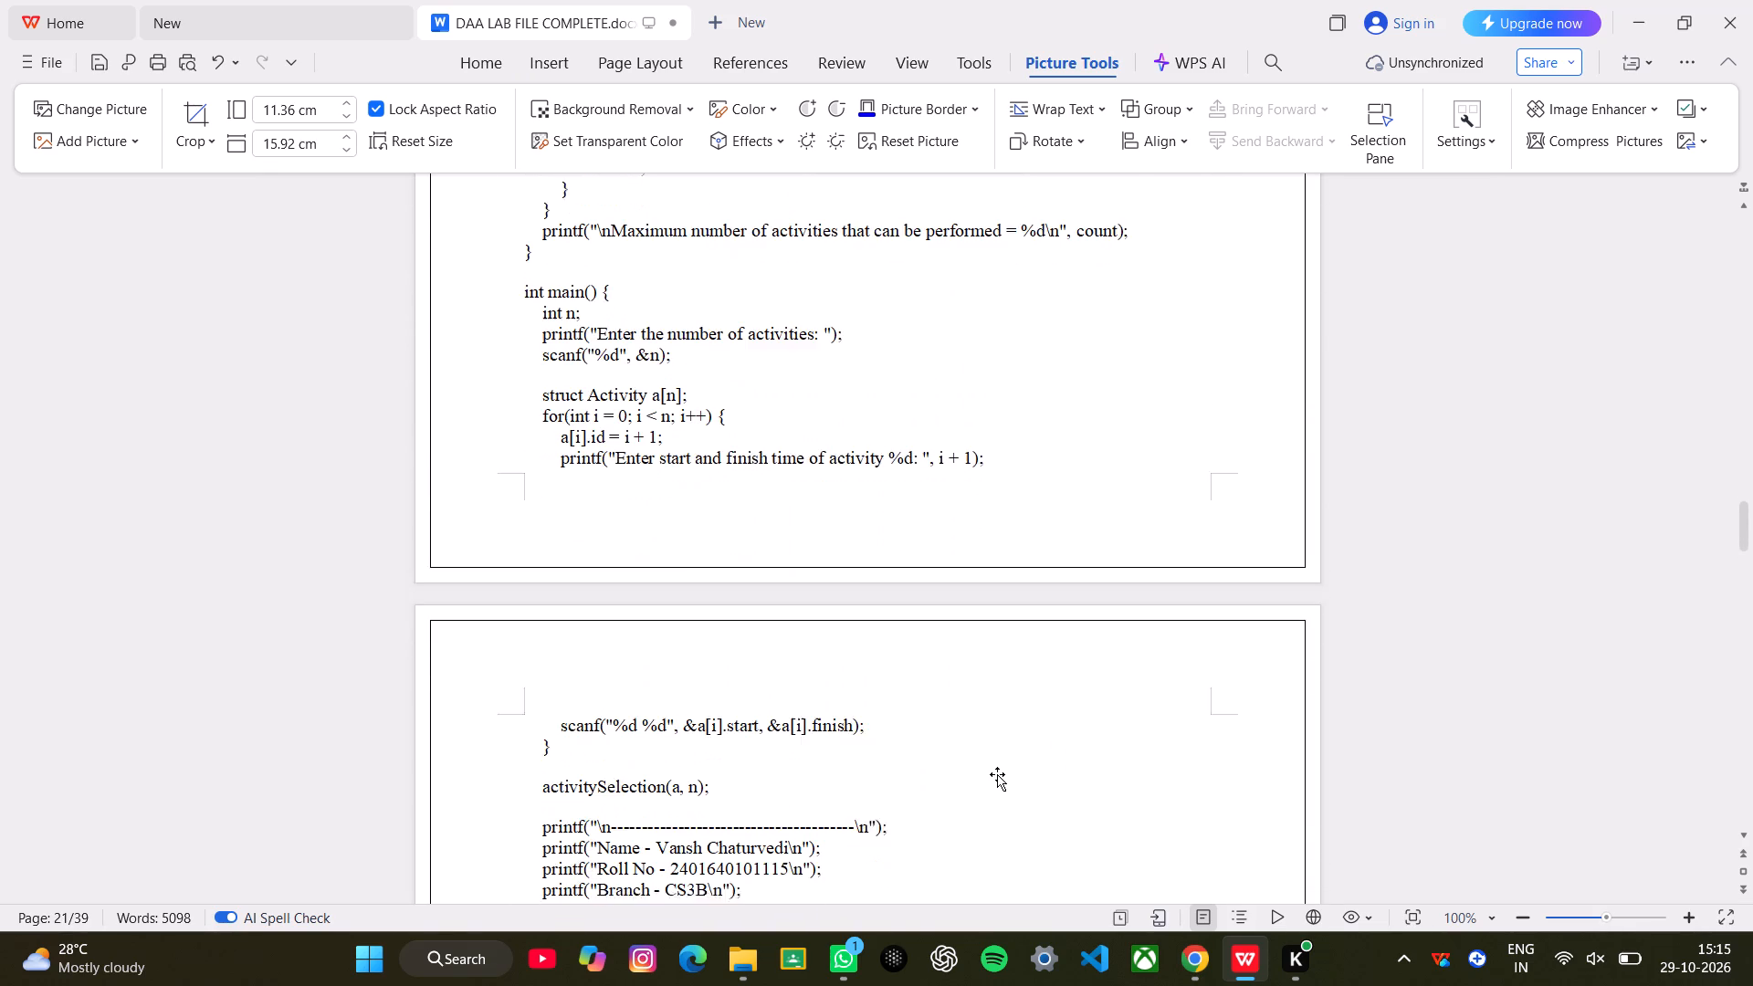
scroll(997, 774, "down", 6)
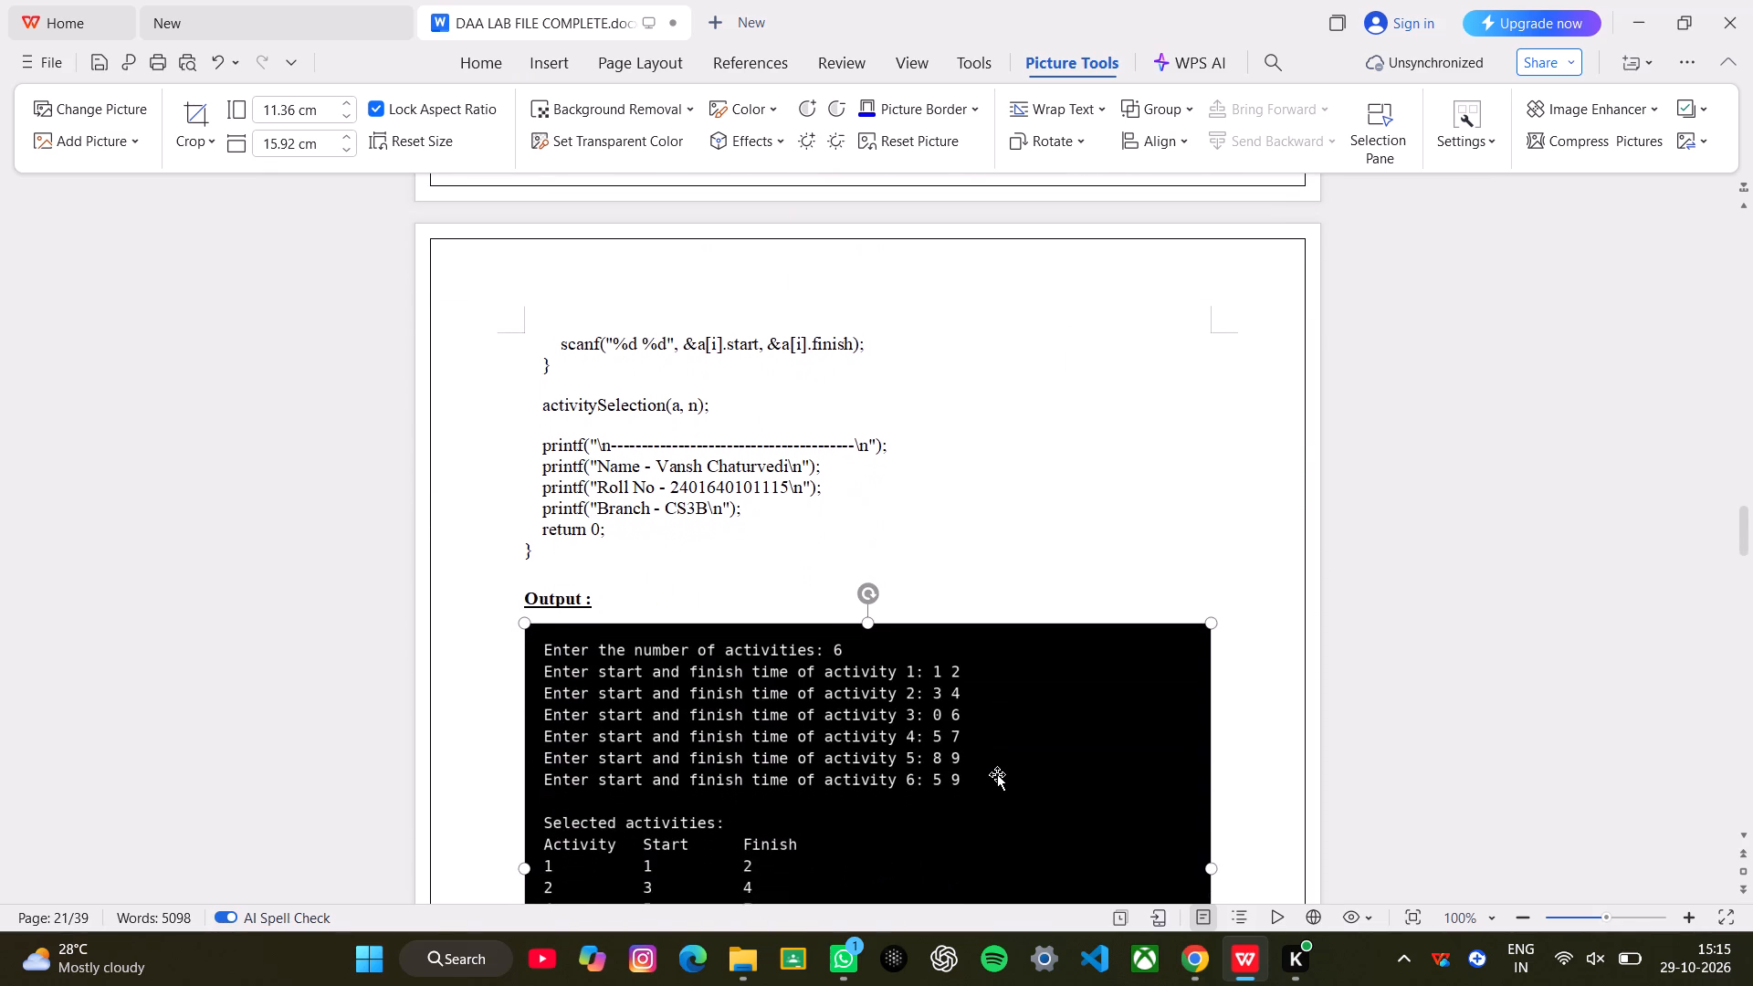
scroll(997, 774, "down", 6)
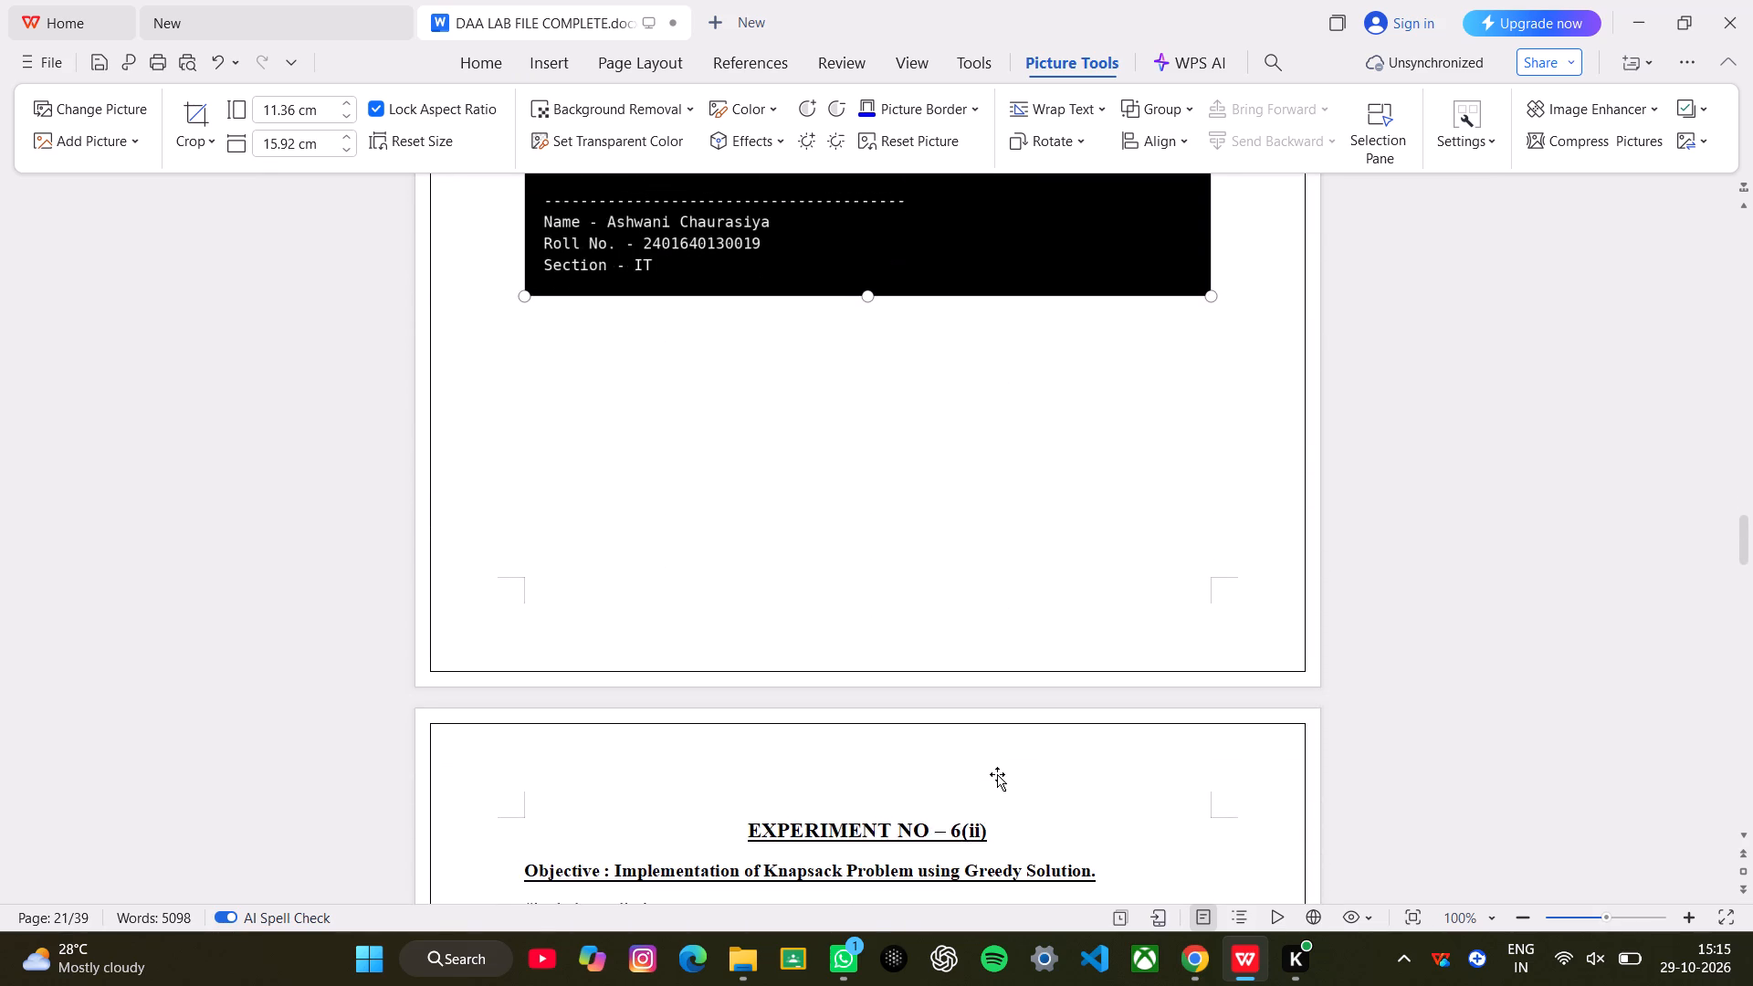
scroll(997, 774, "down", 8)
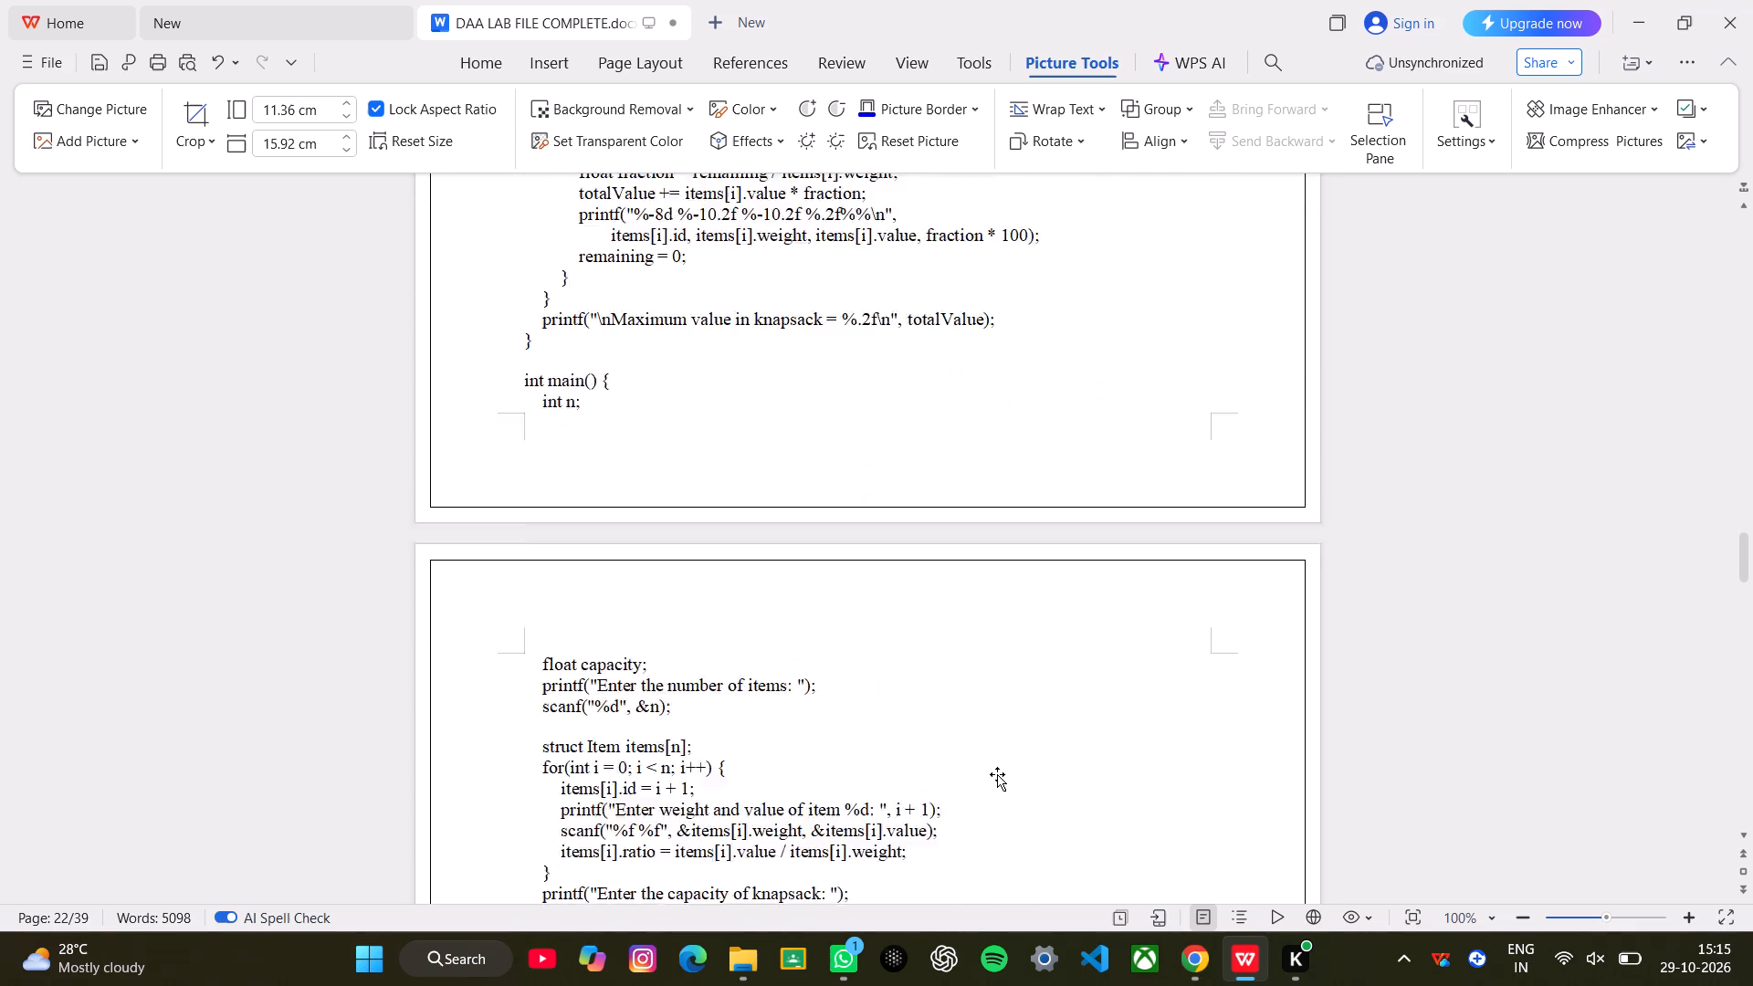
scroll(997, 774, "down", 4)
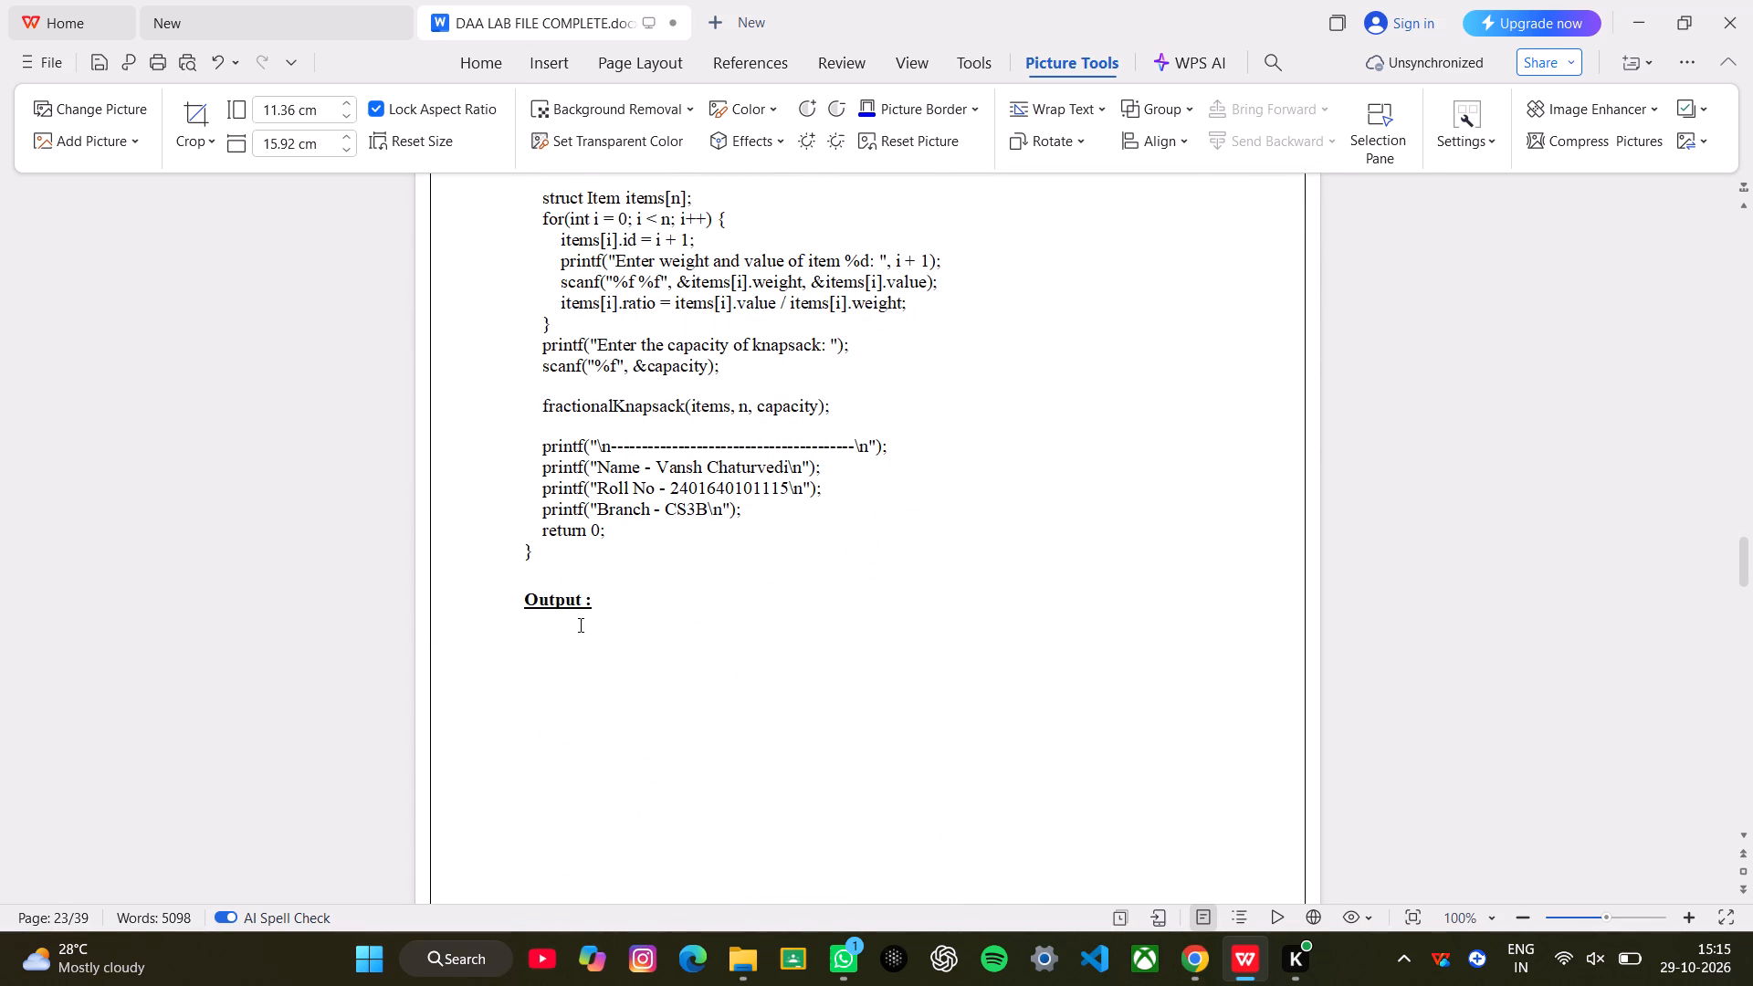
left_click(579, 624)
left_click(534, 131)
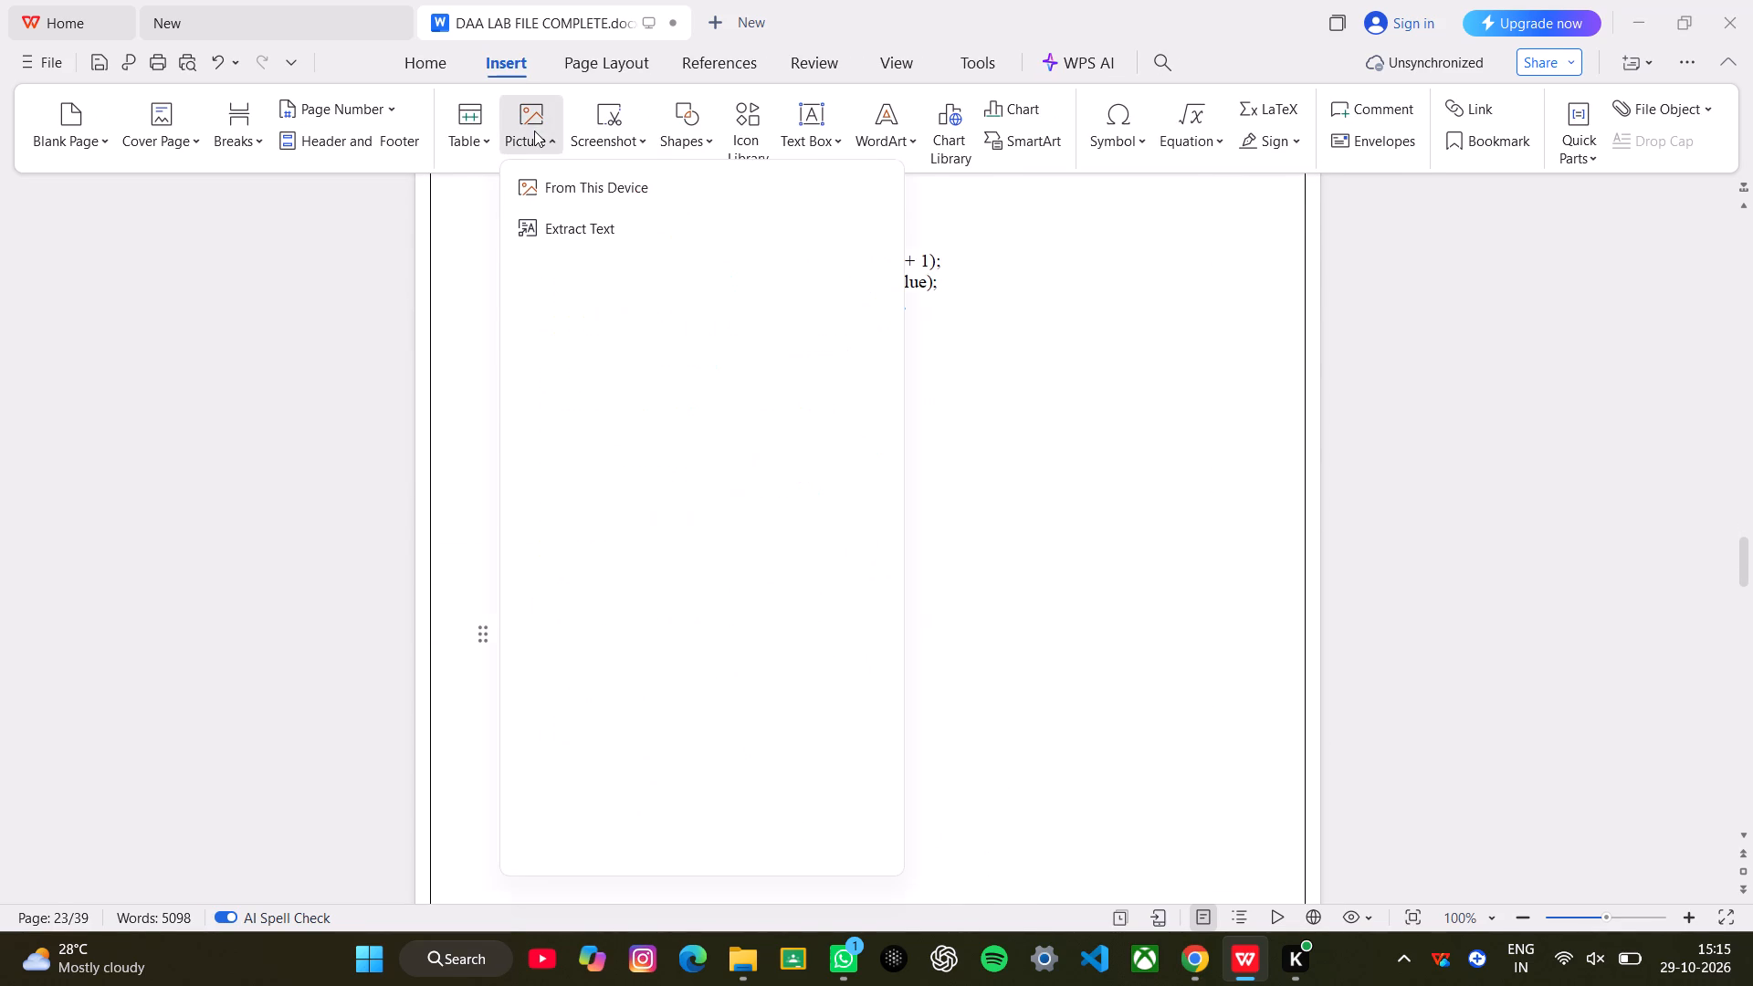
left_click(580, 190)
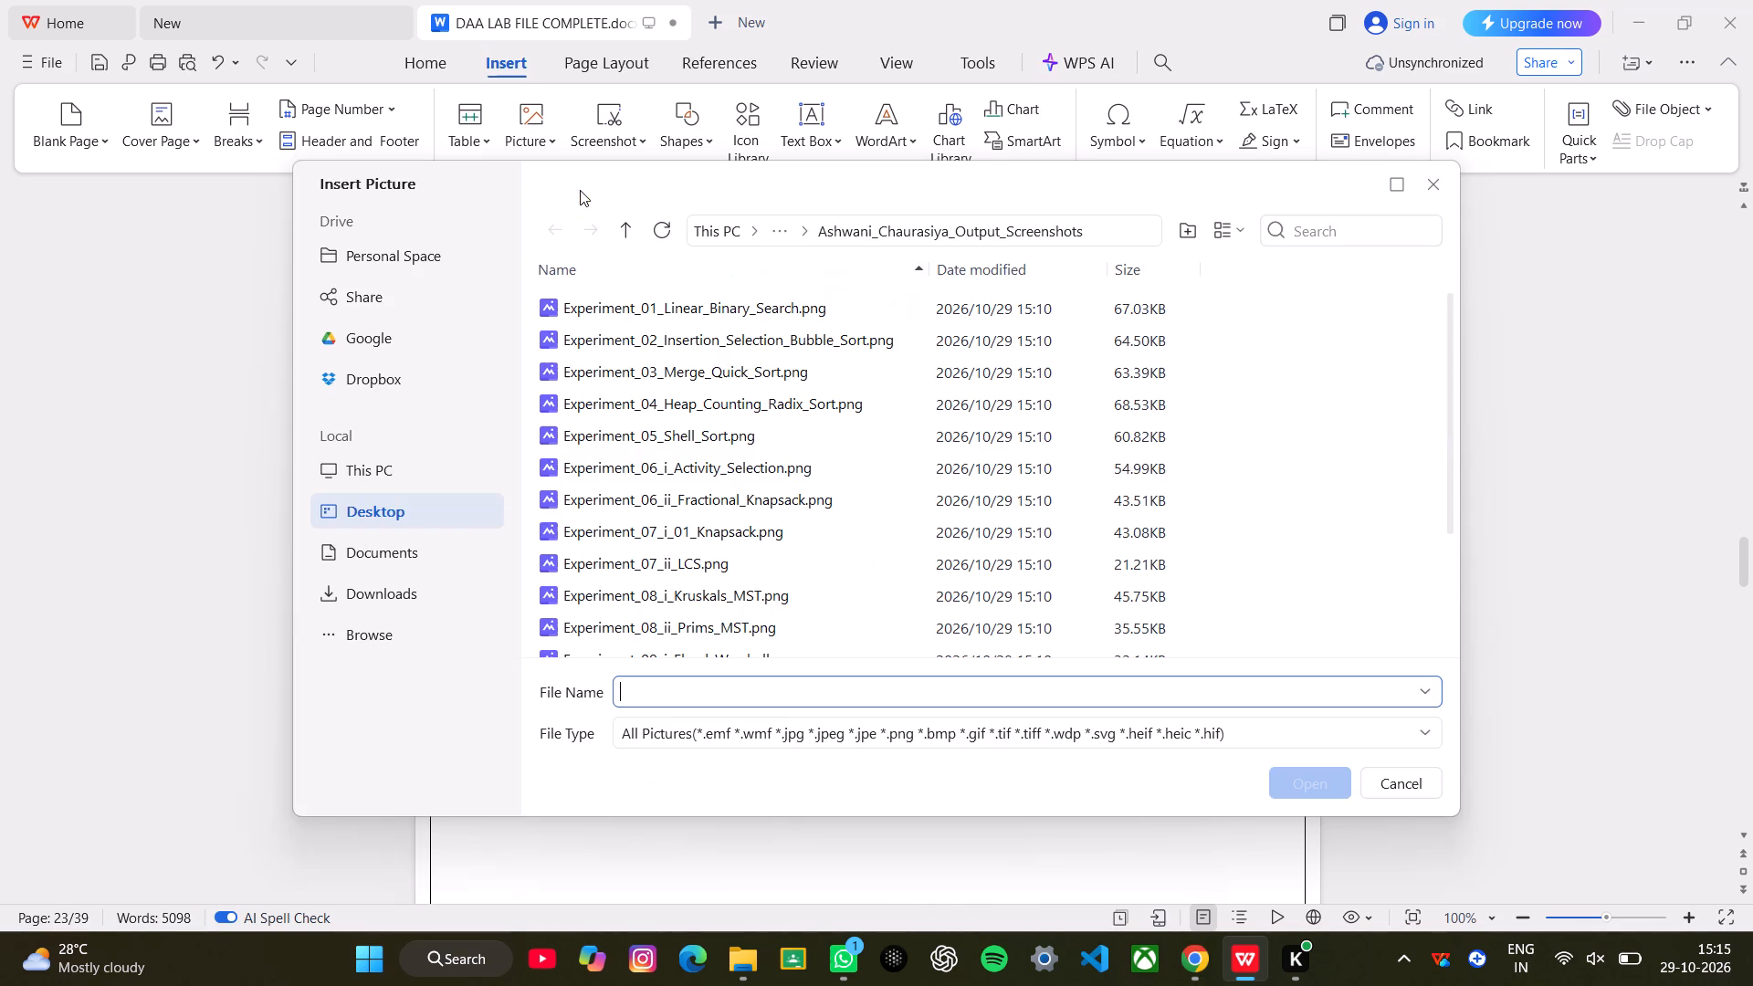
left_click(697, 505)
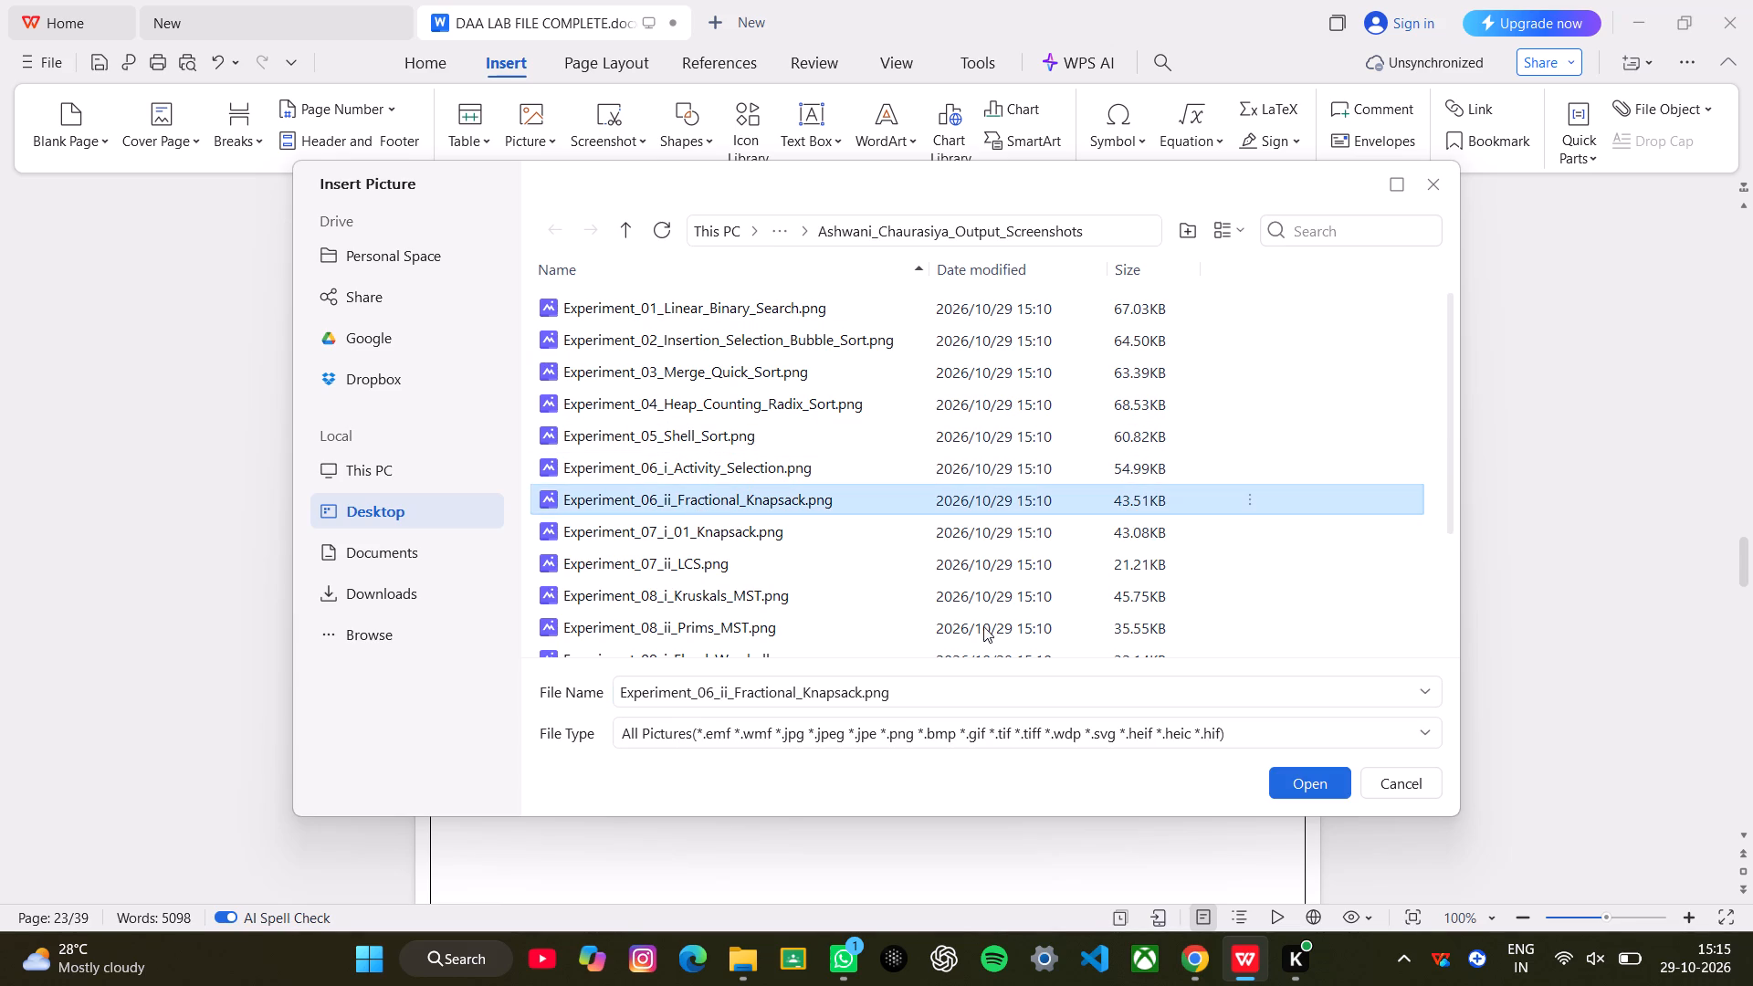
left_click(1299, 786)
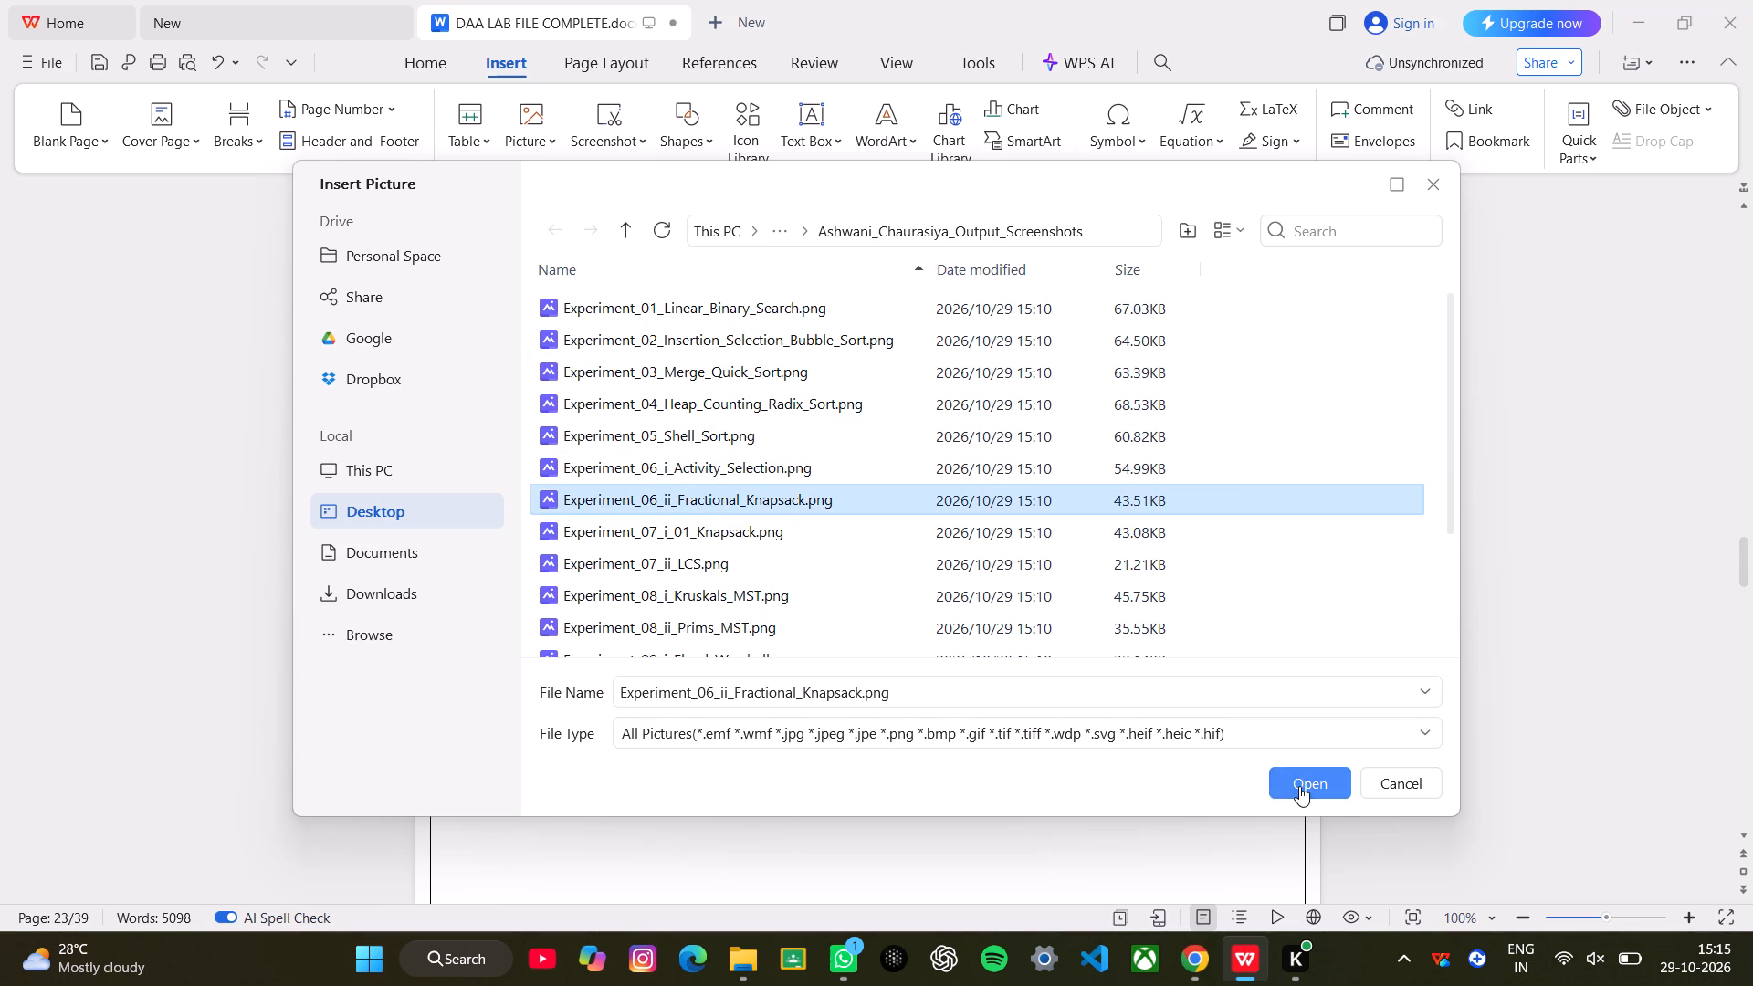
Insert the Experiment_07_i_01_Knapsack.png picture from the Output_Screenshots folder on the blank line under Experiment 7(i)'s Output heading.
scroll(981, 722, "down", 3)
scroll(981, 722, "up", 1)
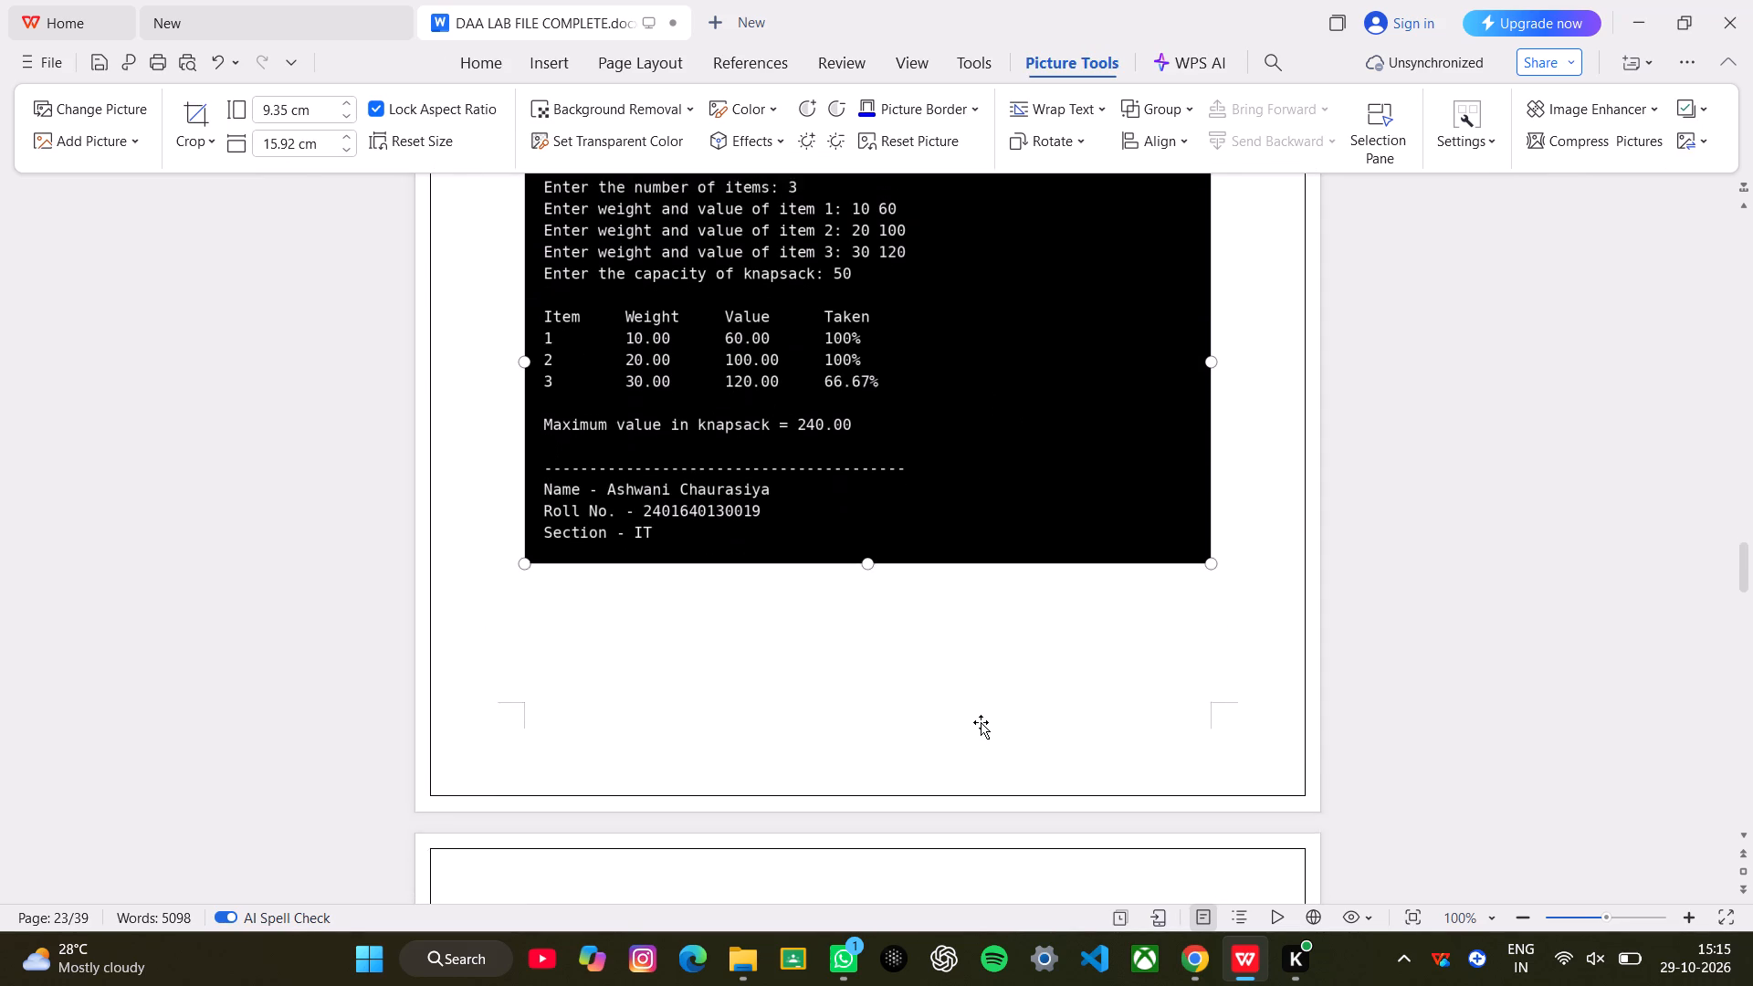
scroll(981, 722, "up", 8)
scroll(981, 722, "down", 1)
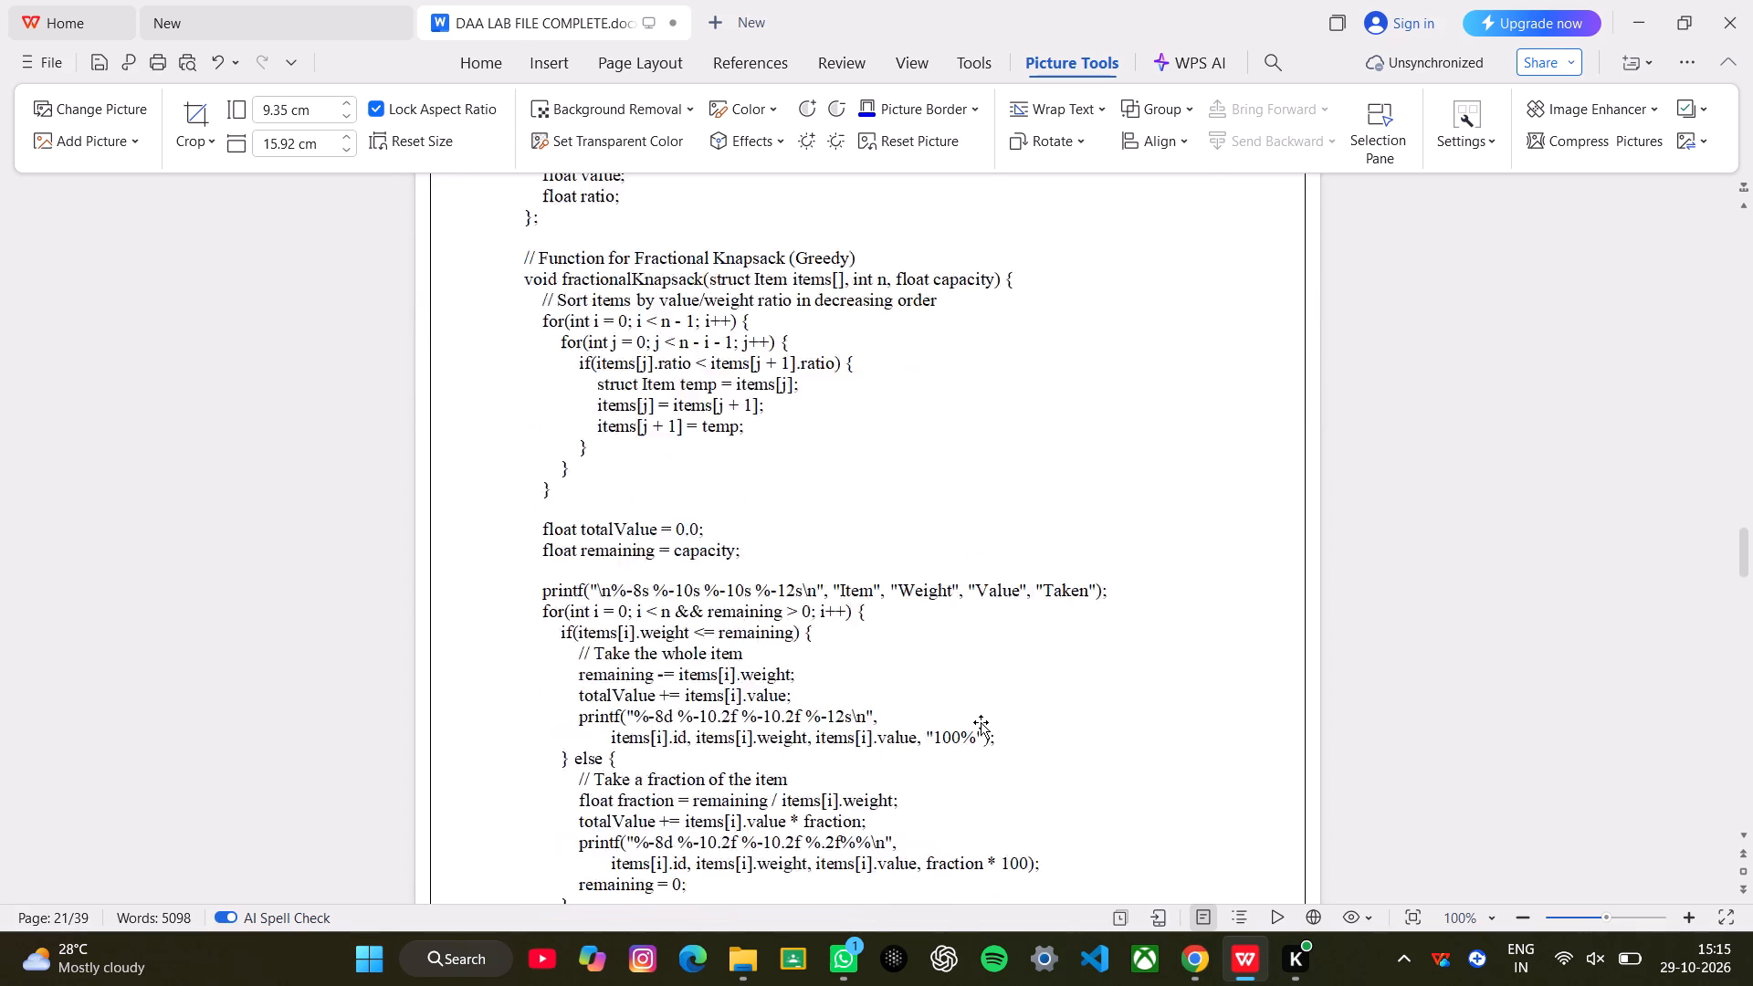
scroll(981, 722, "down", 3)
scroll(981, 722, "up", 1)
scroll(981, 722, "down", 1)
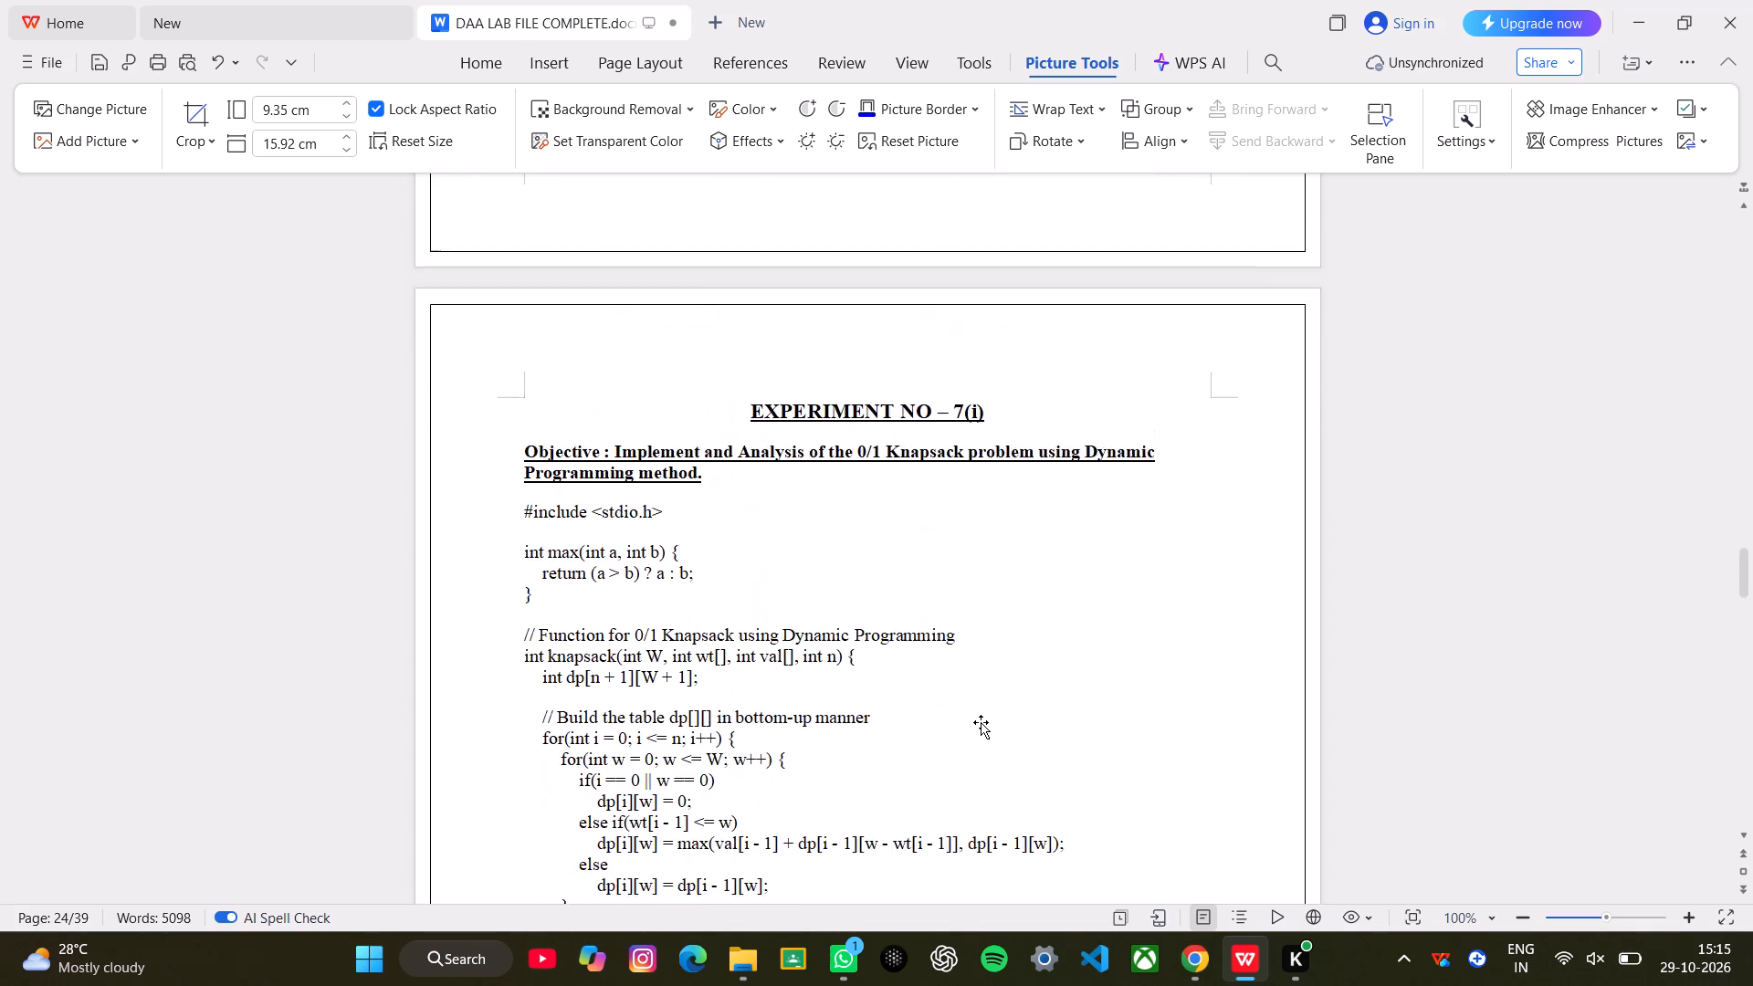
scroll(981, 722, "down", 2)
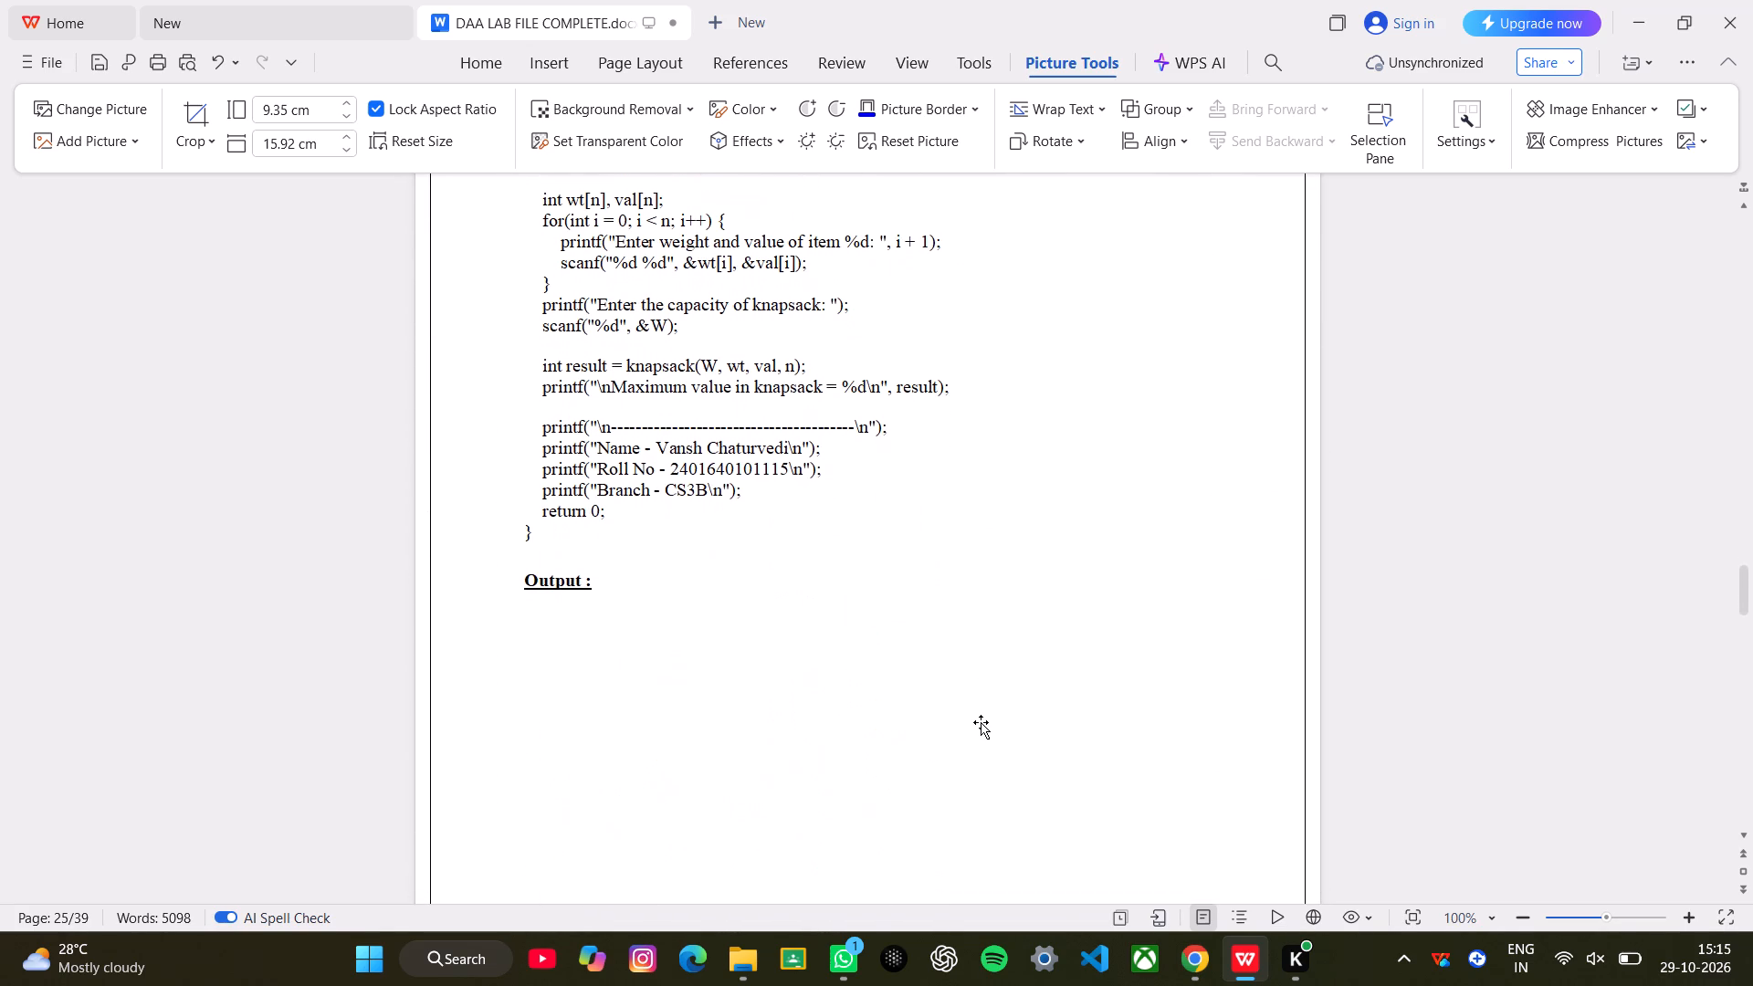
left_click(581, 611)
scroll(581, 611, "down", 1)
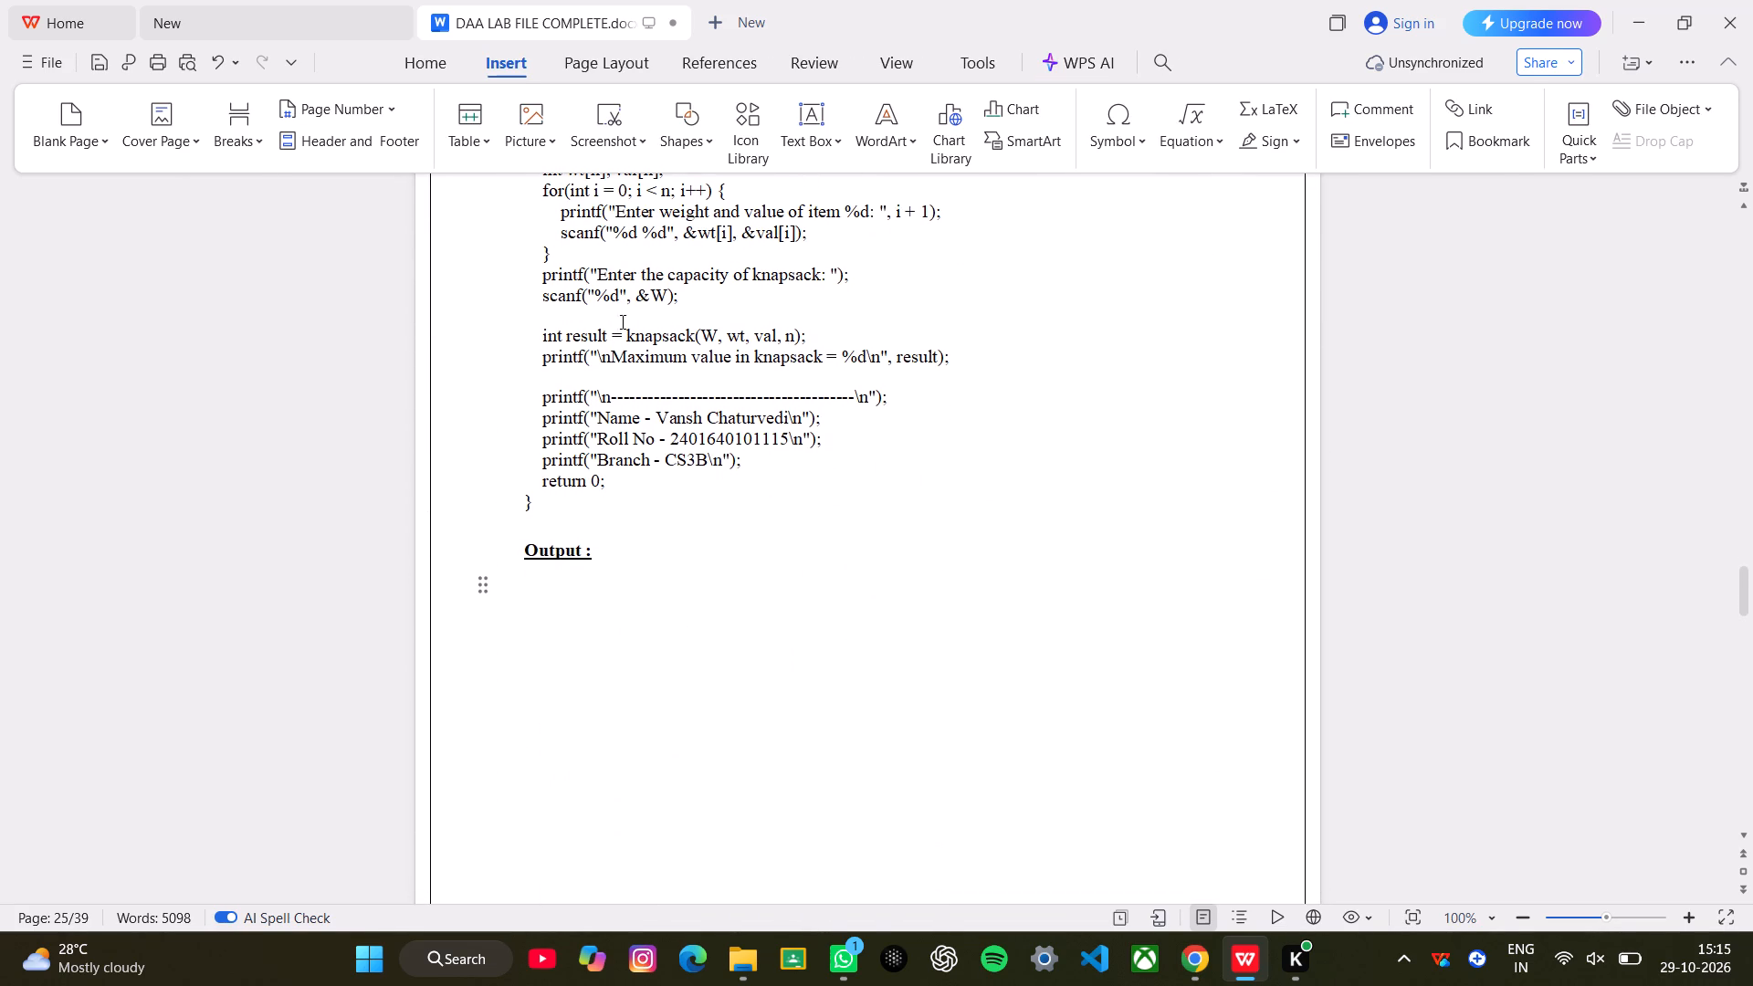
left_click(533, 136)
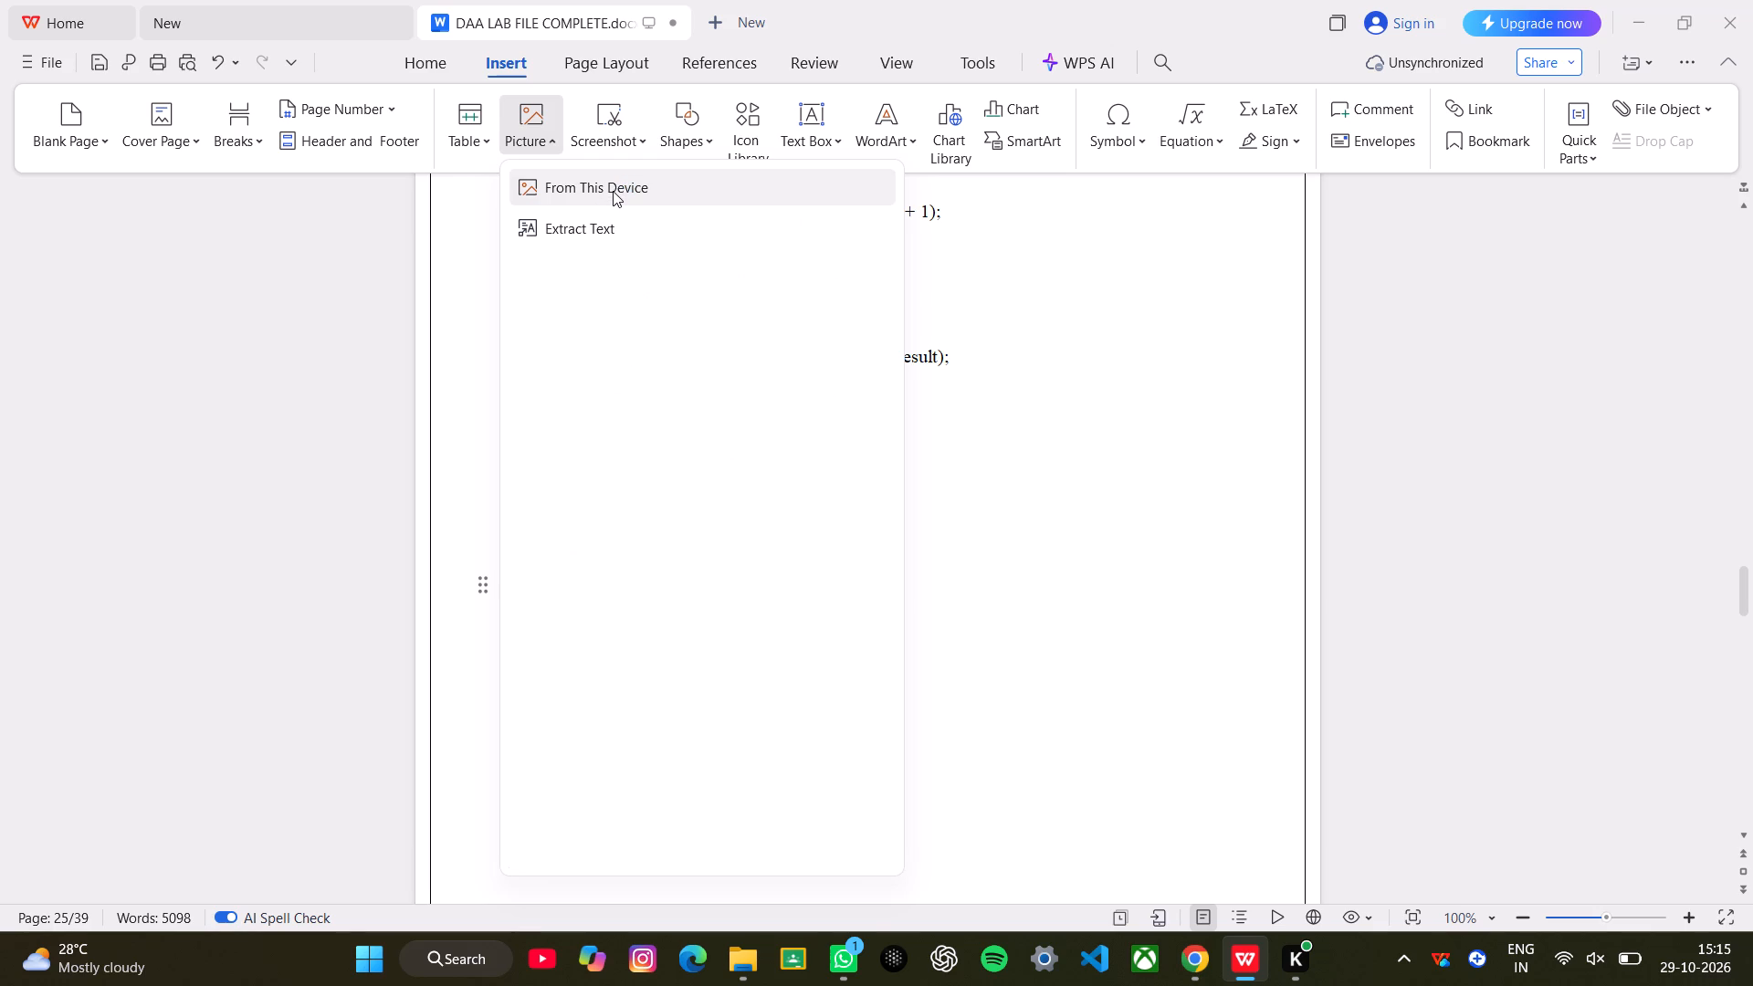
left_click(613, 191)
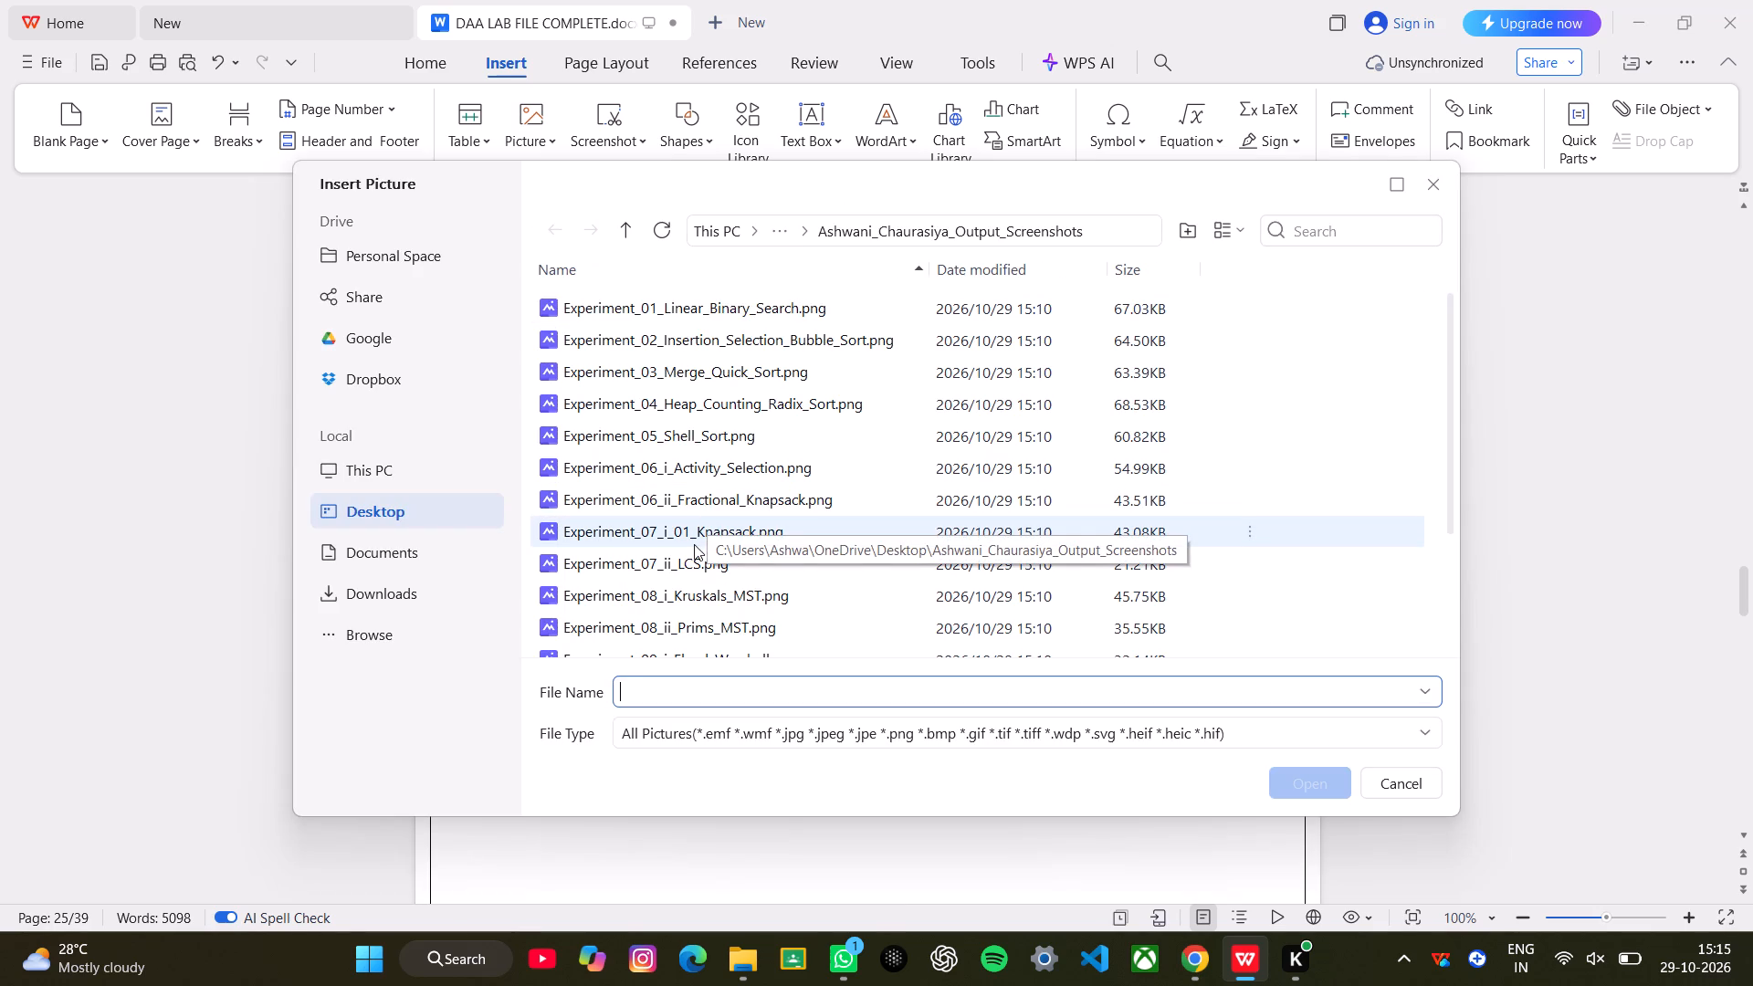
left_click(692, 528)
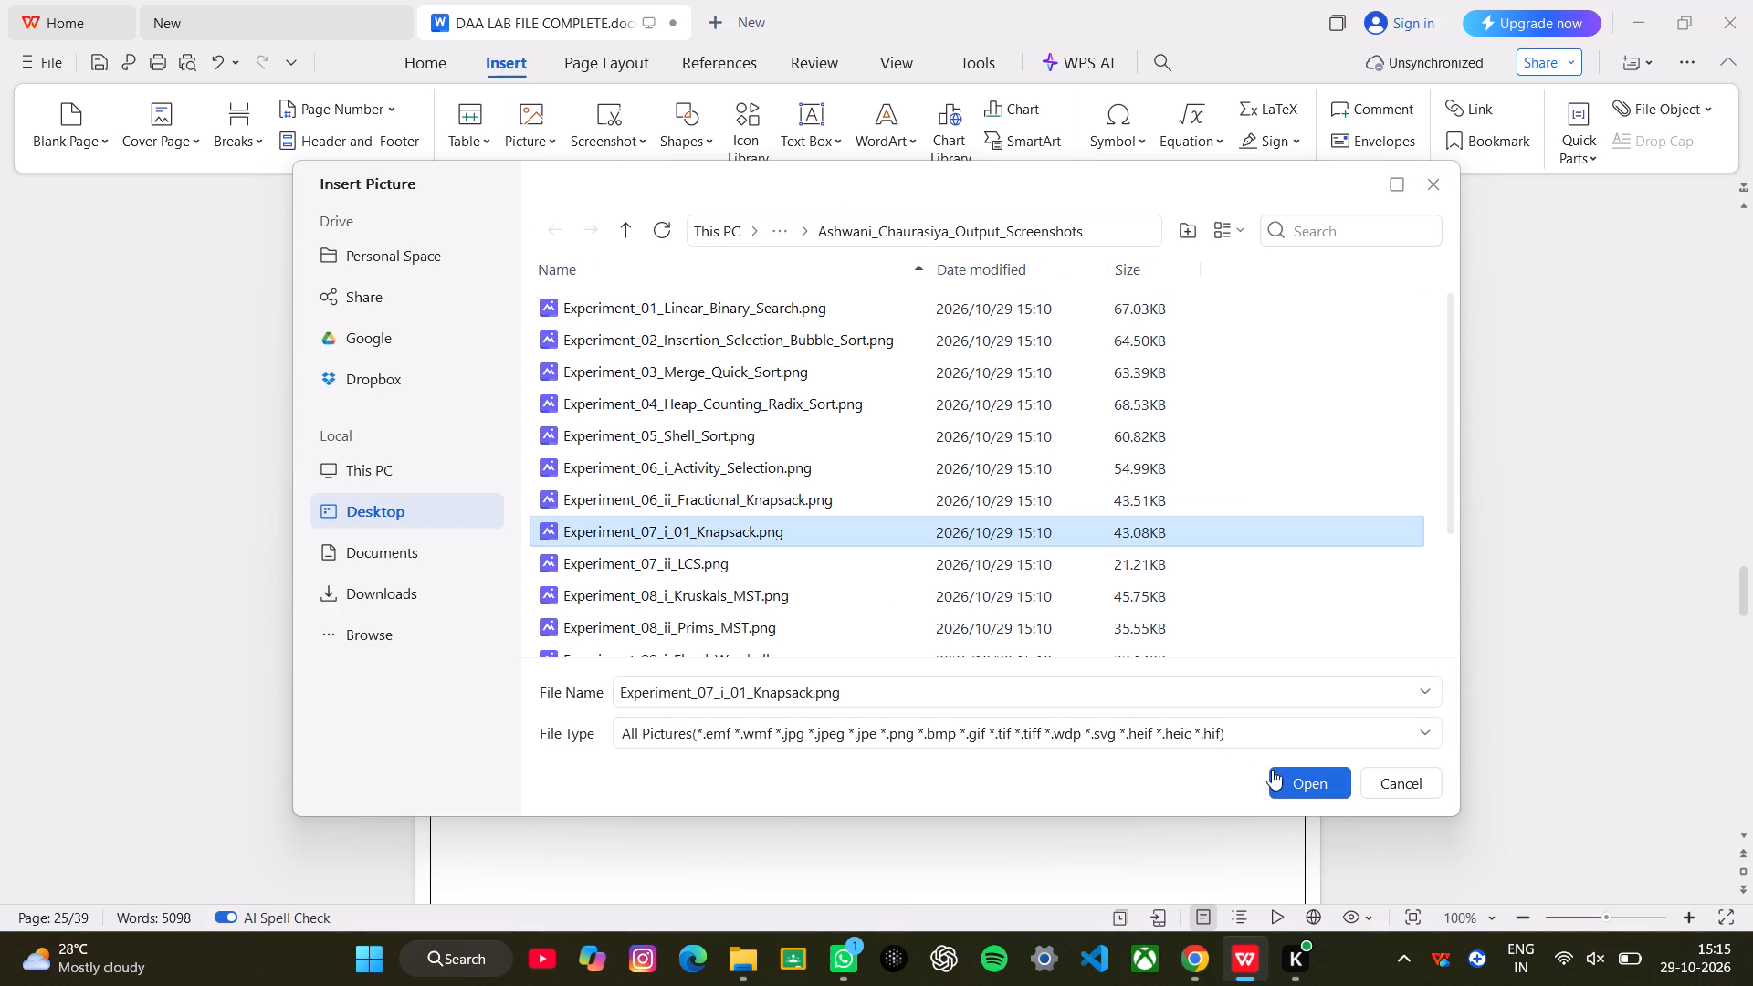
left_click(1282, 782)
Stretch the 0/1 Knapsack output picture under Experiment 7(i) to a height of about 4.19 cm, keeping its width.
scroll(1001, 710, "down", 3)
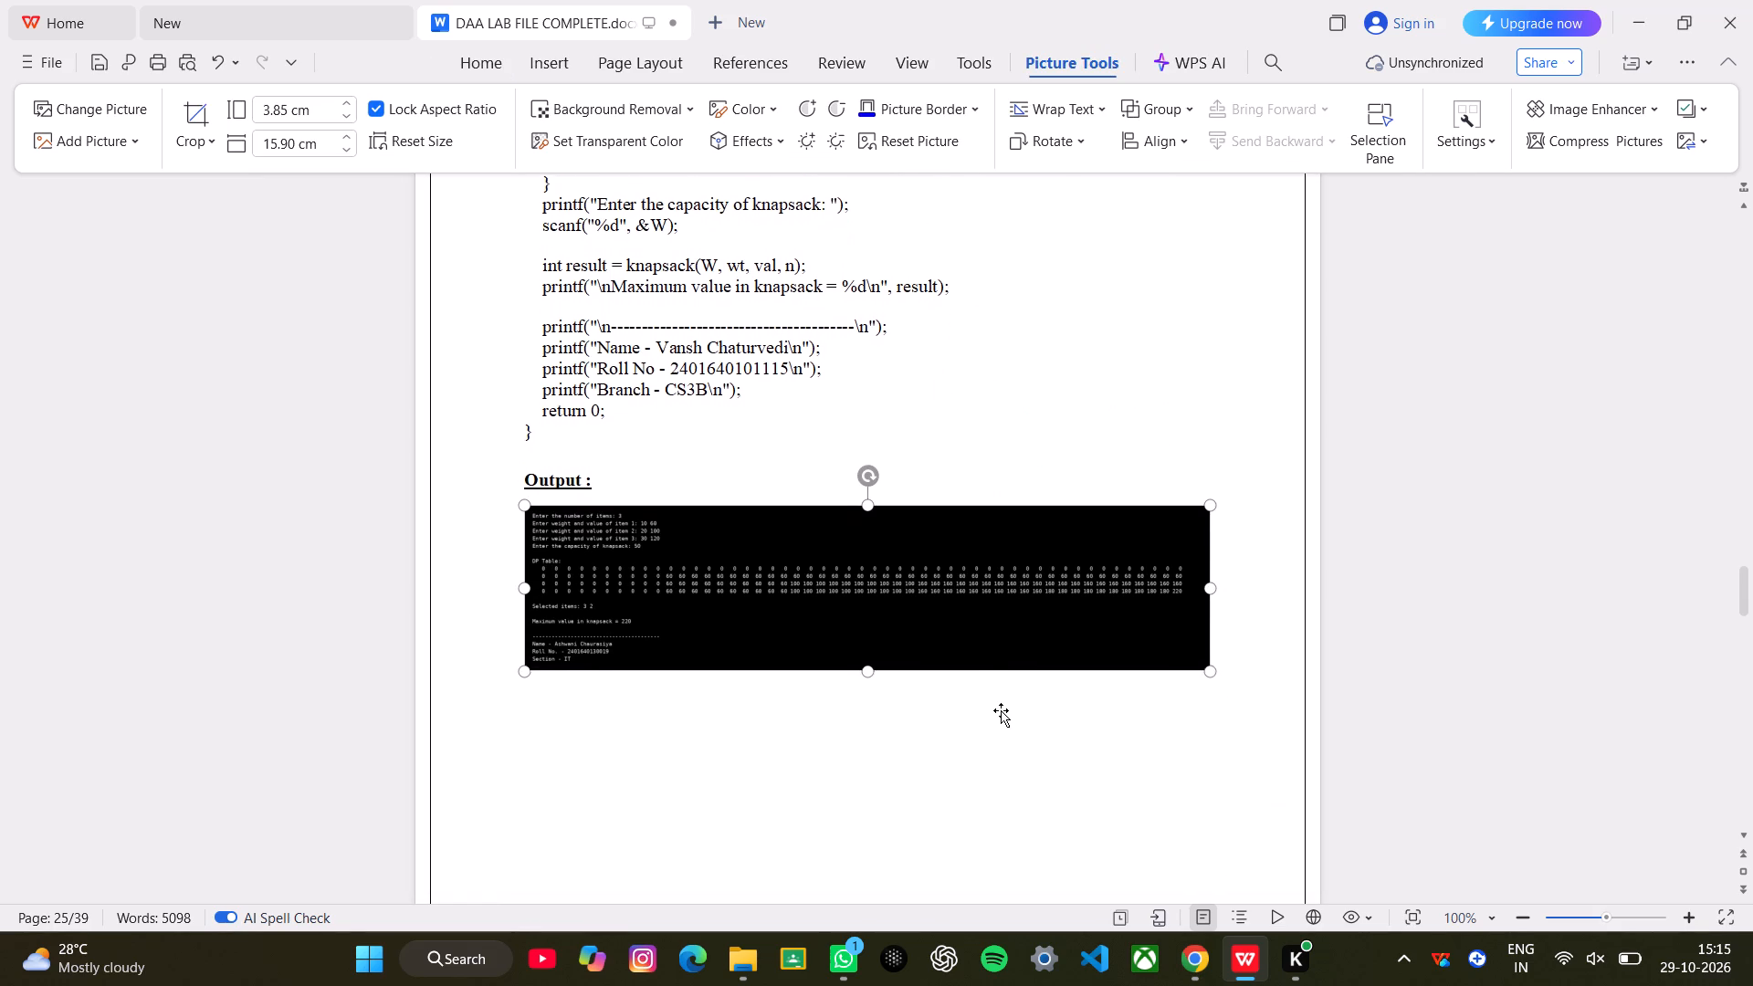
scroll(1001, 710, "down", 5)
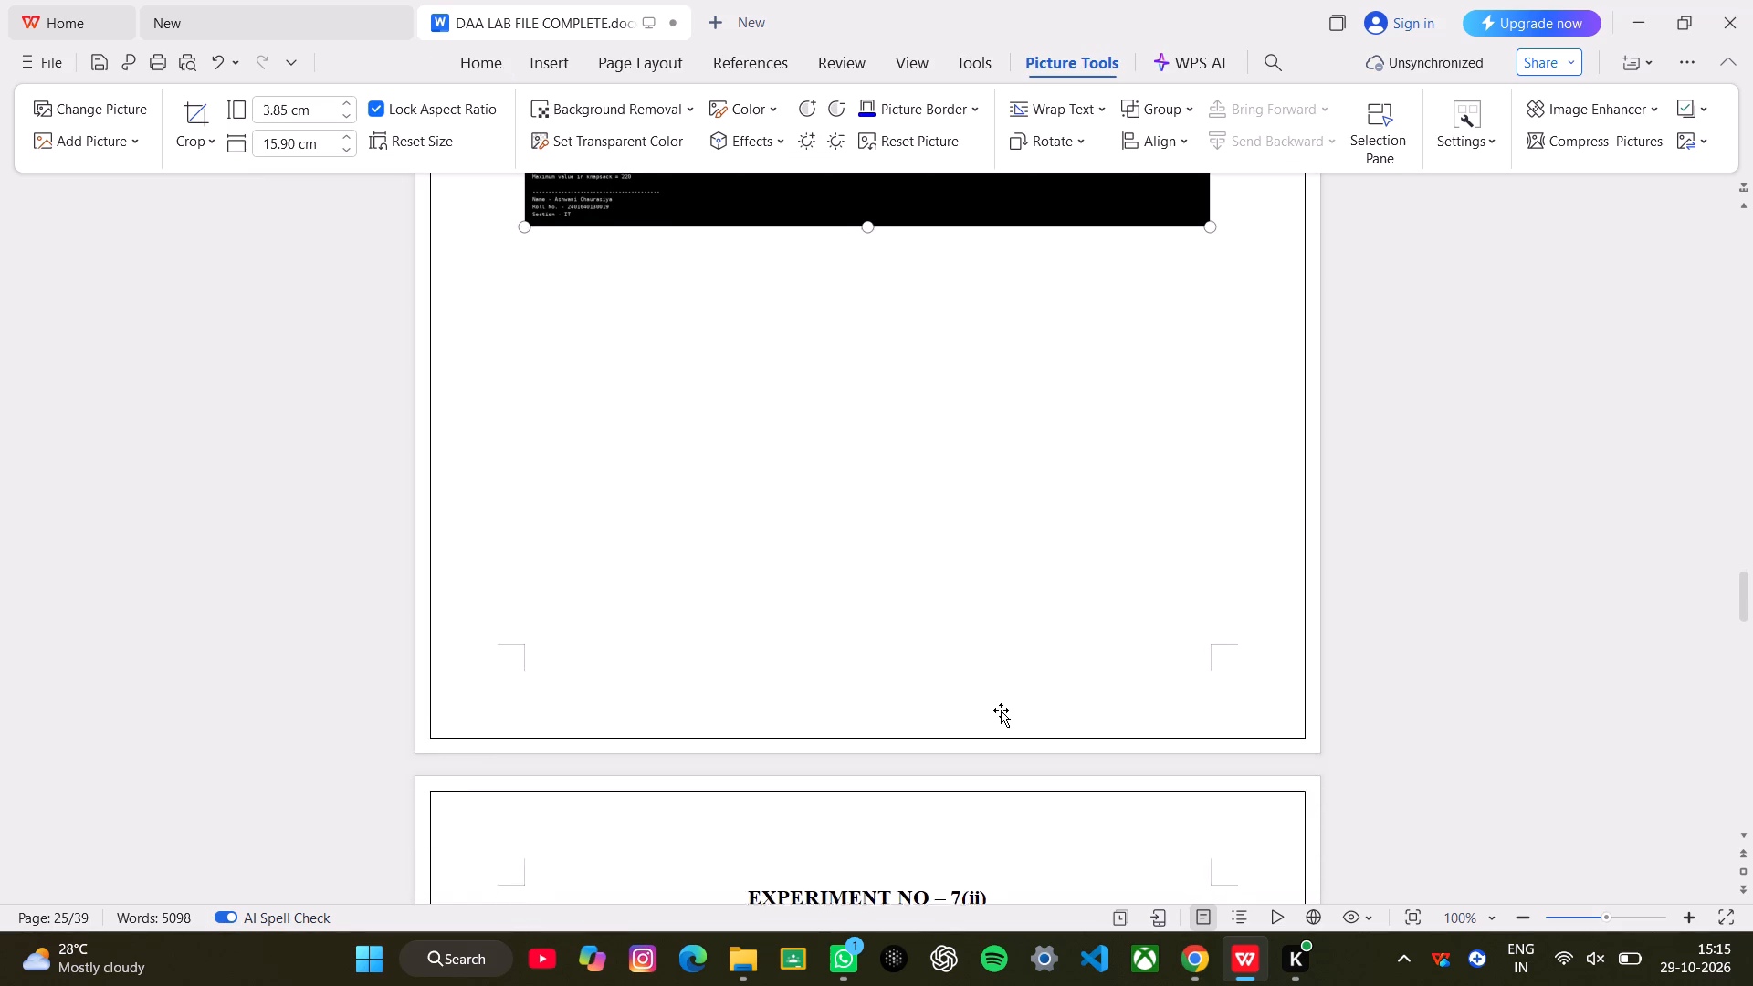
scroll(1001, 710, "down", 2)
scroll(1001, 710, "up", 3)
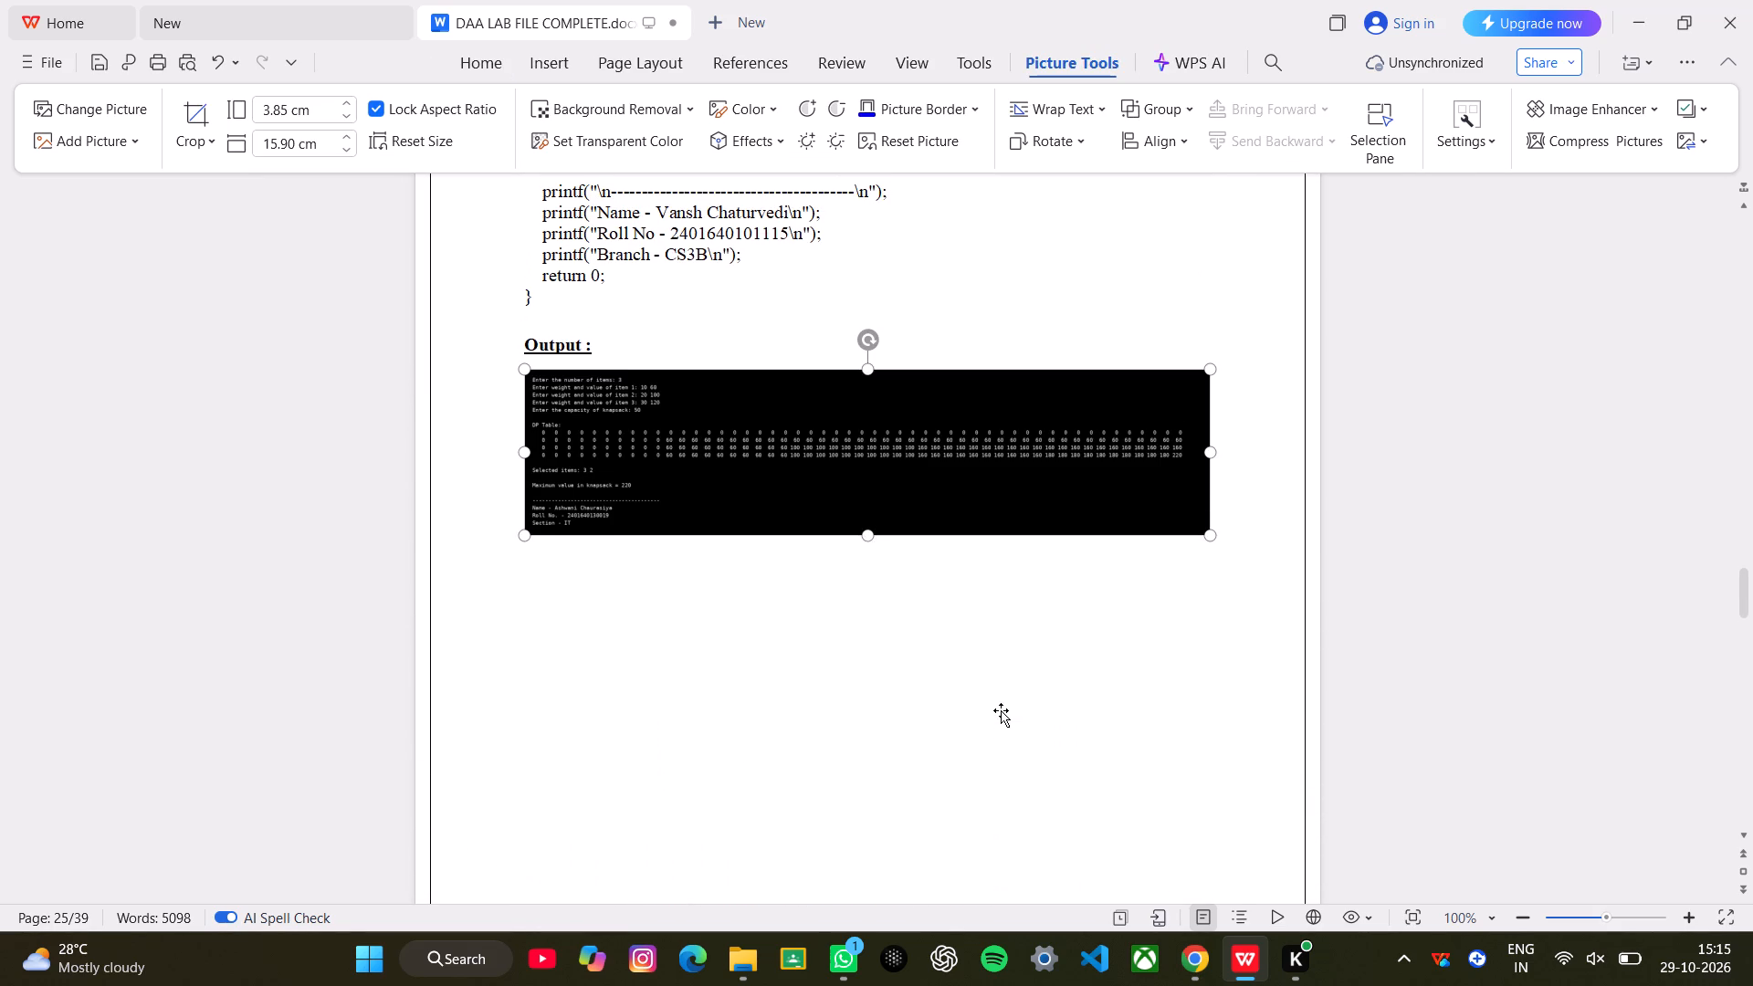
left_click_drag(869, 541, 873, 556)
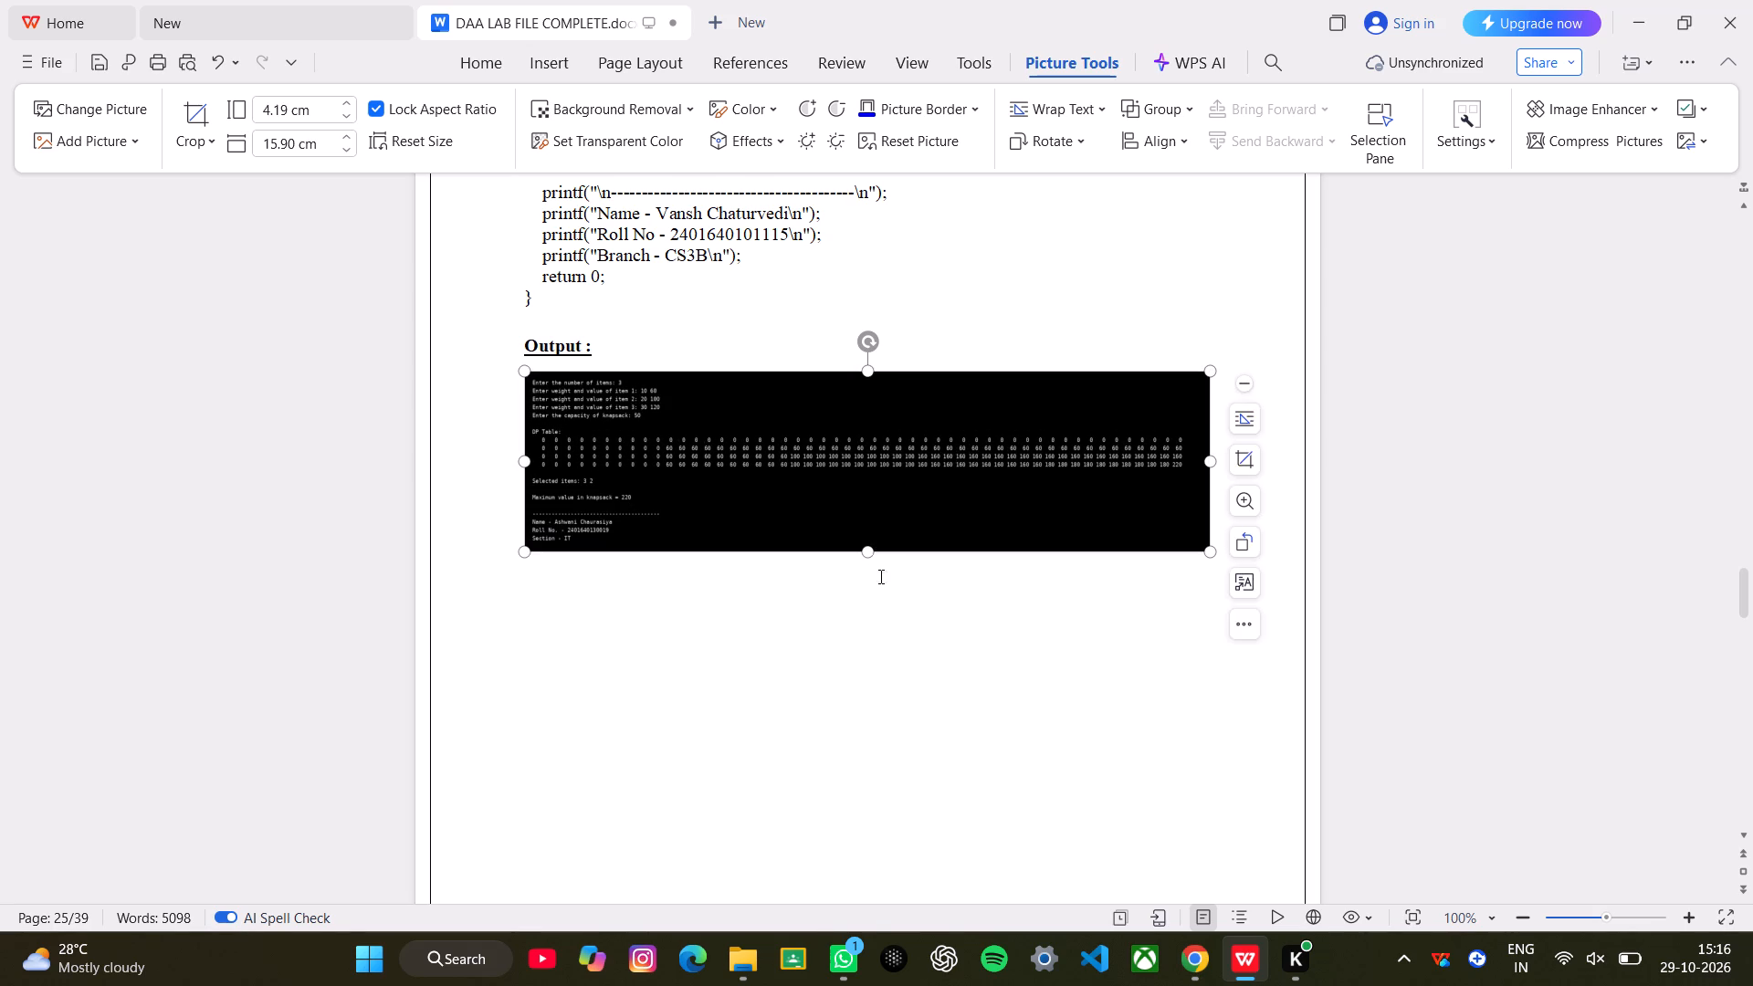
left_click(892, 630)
Undo the 0/1 Knapsack picture's resizing and the output picture insertions for Experiments 7(i), 6(ii), 6(i) and 5.
scroll(892, 630, "down", 1)
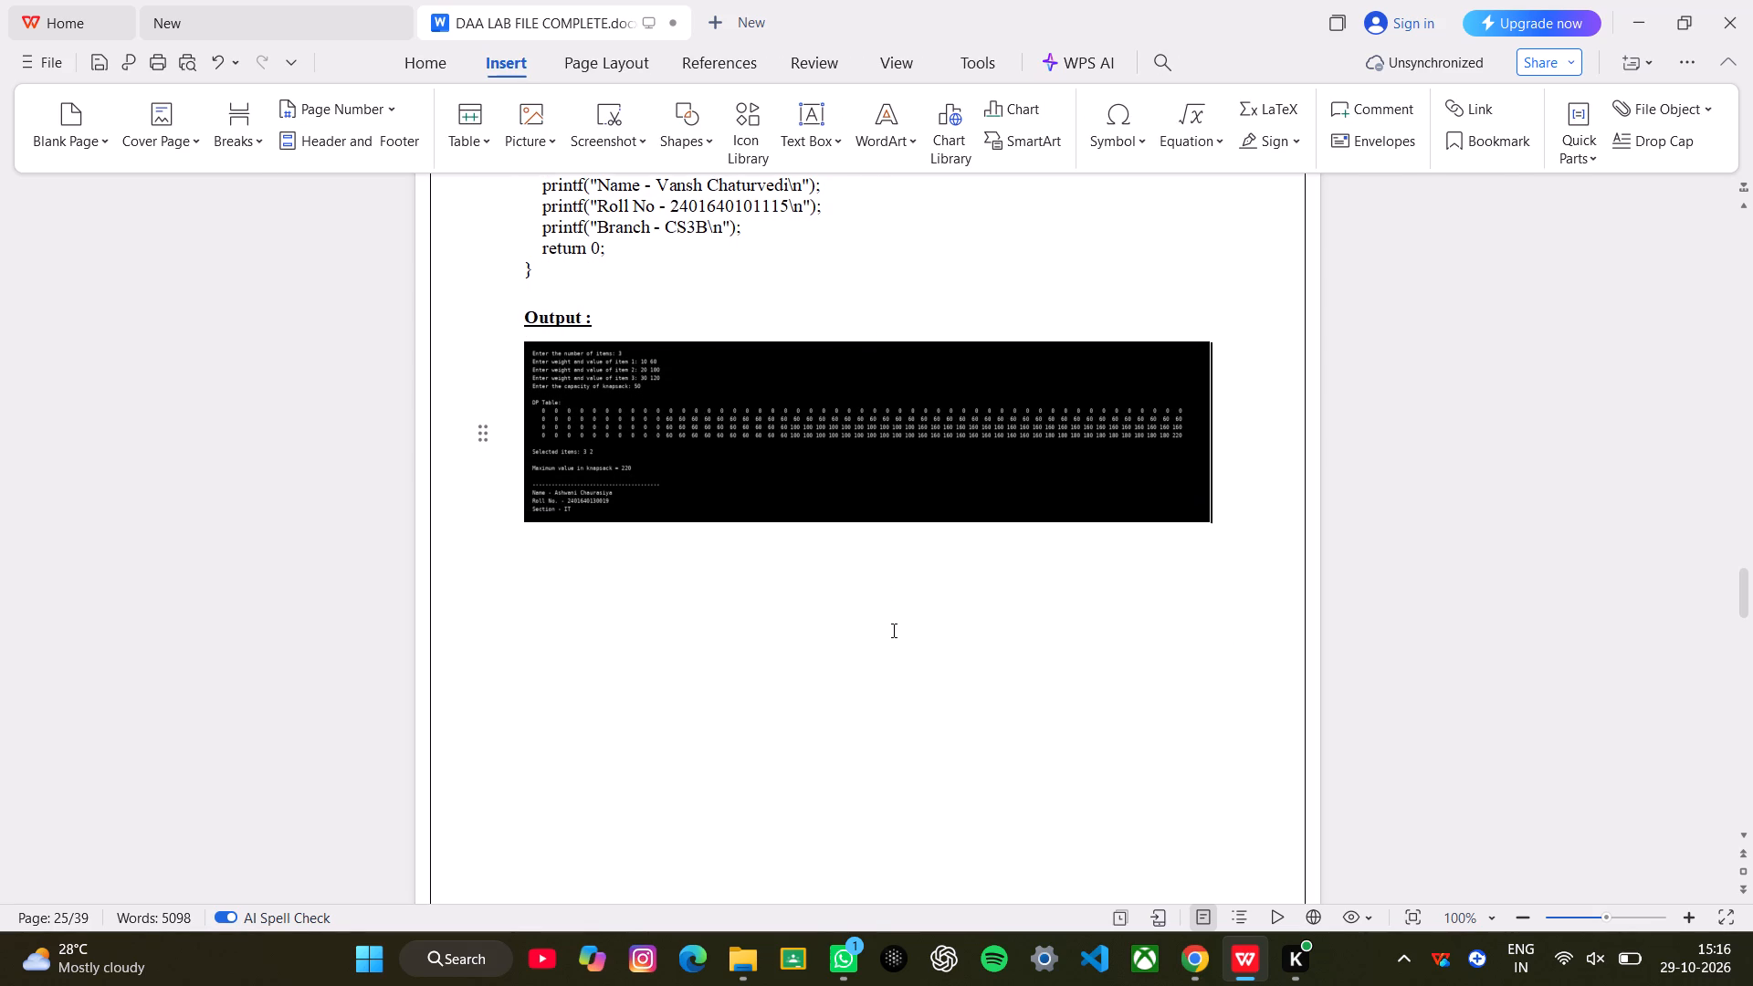
scroll(892, 630, "down", 1)
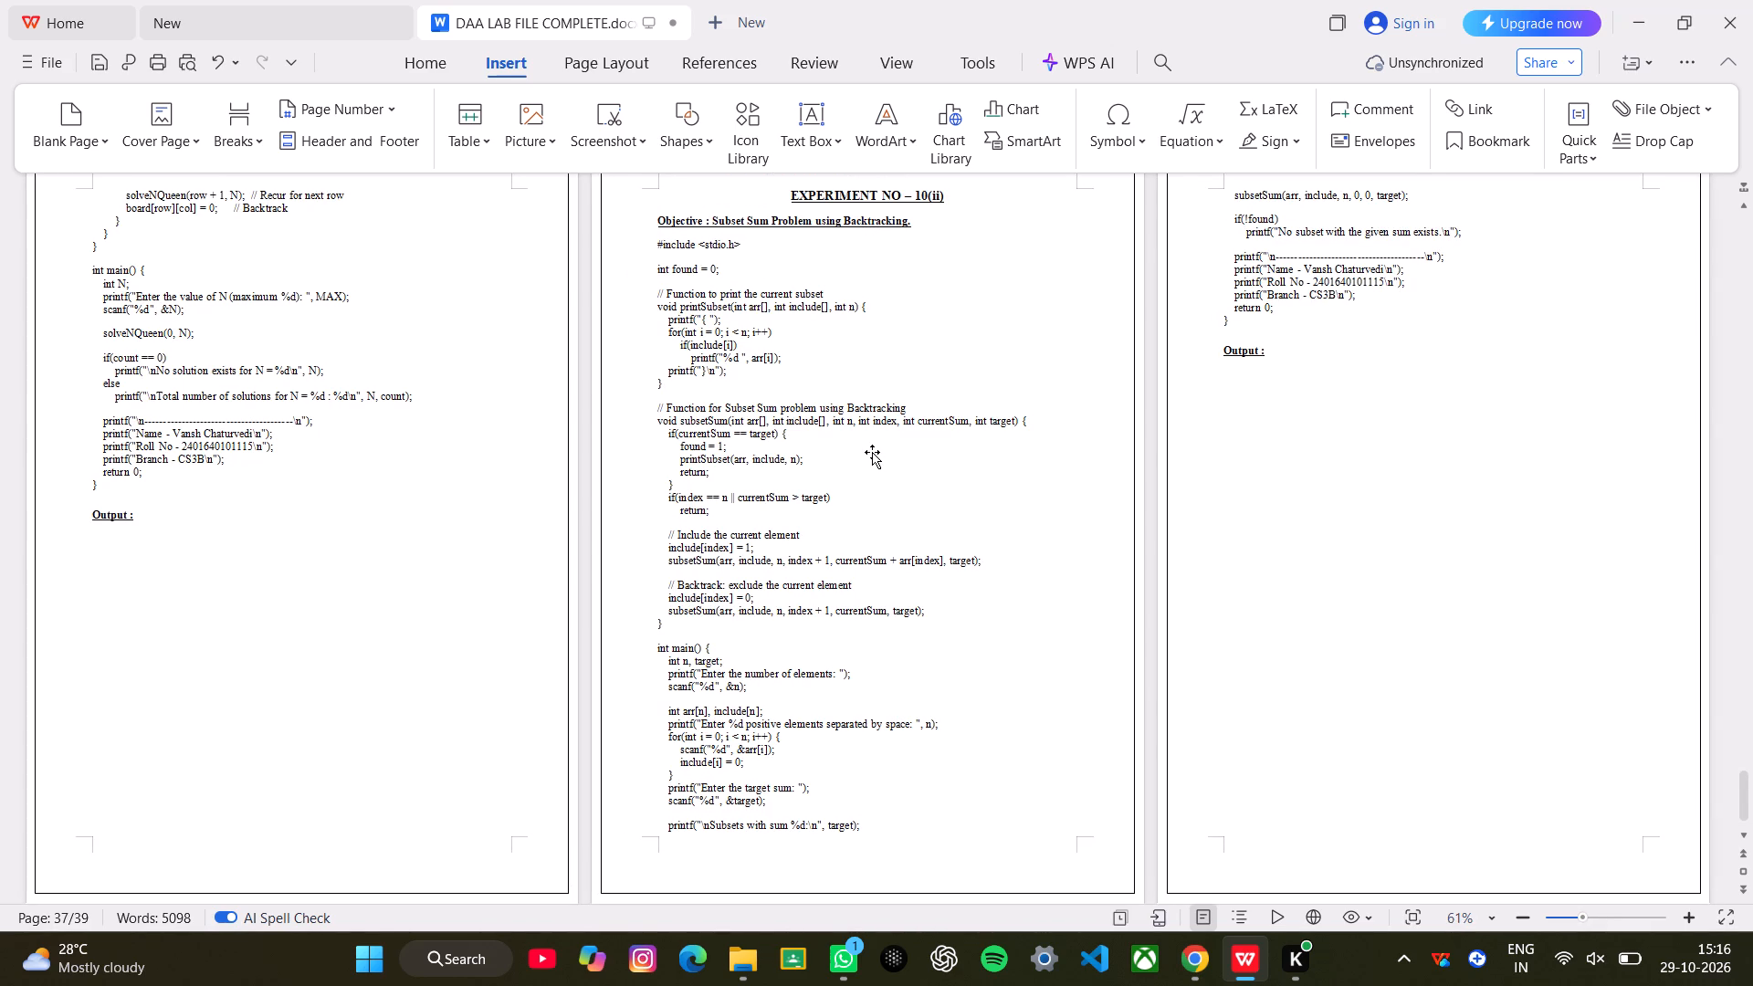
key("ctrl+z")
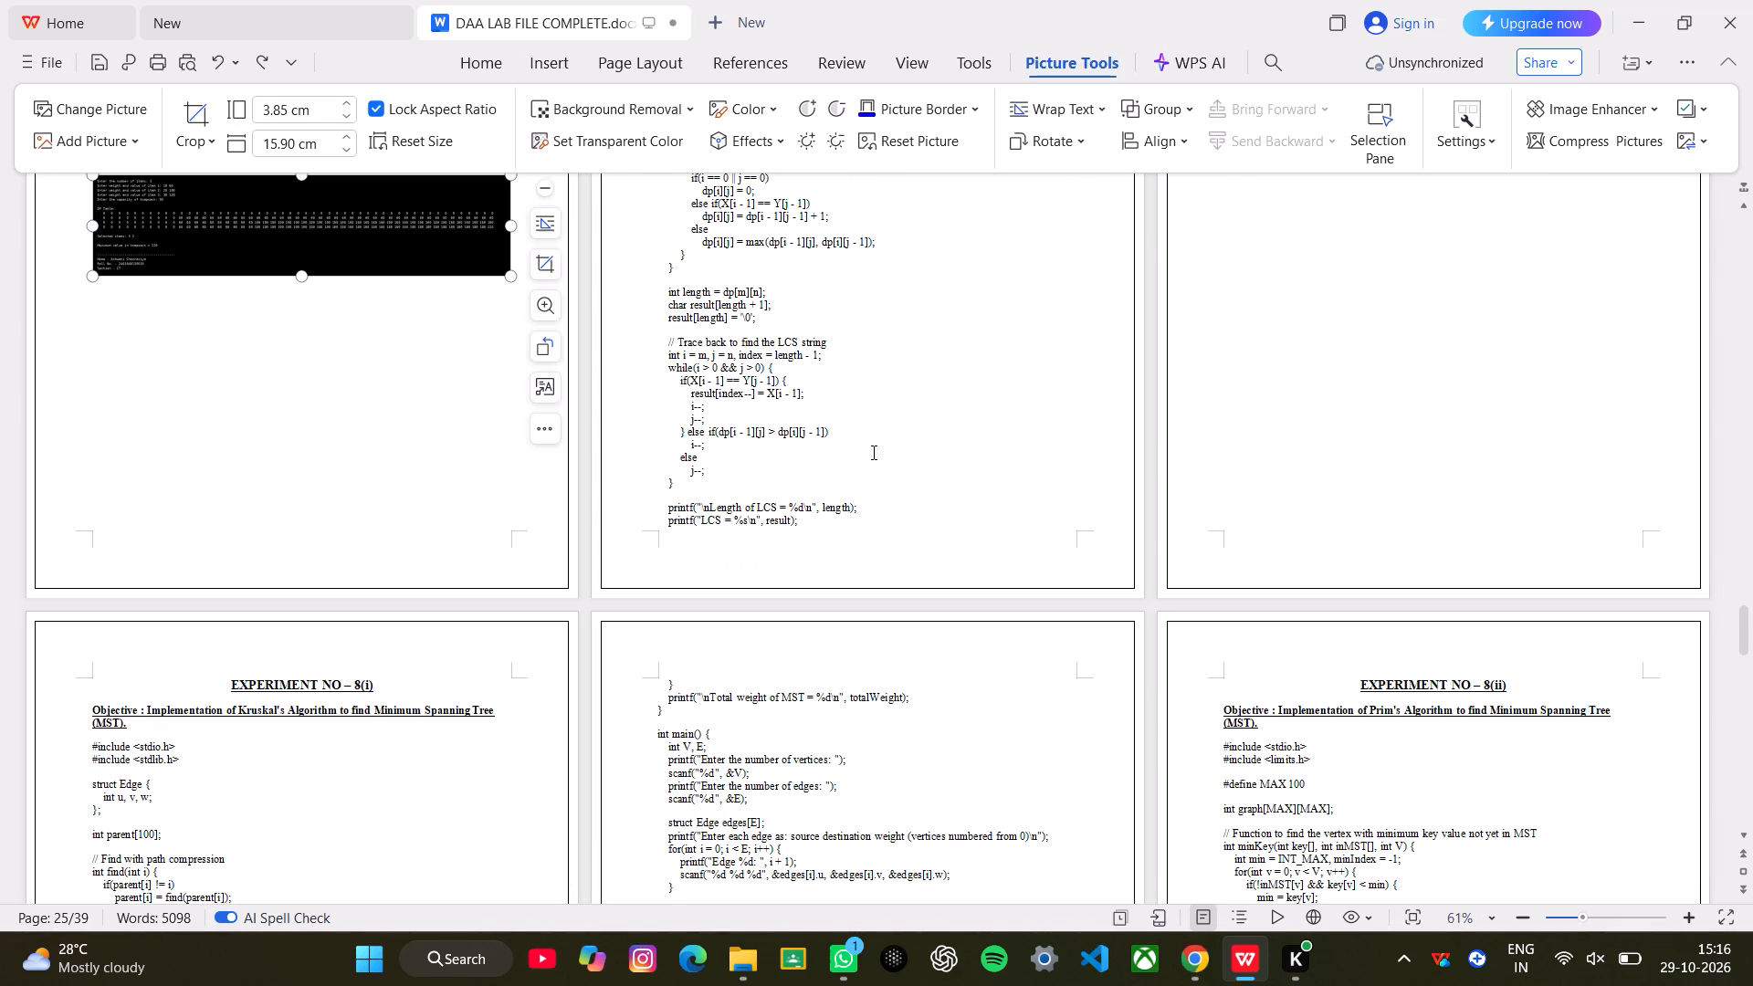
key("ctrl+z")
key("ctrl+z")
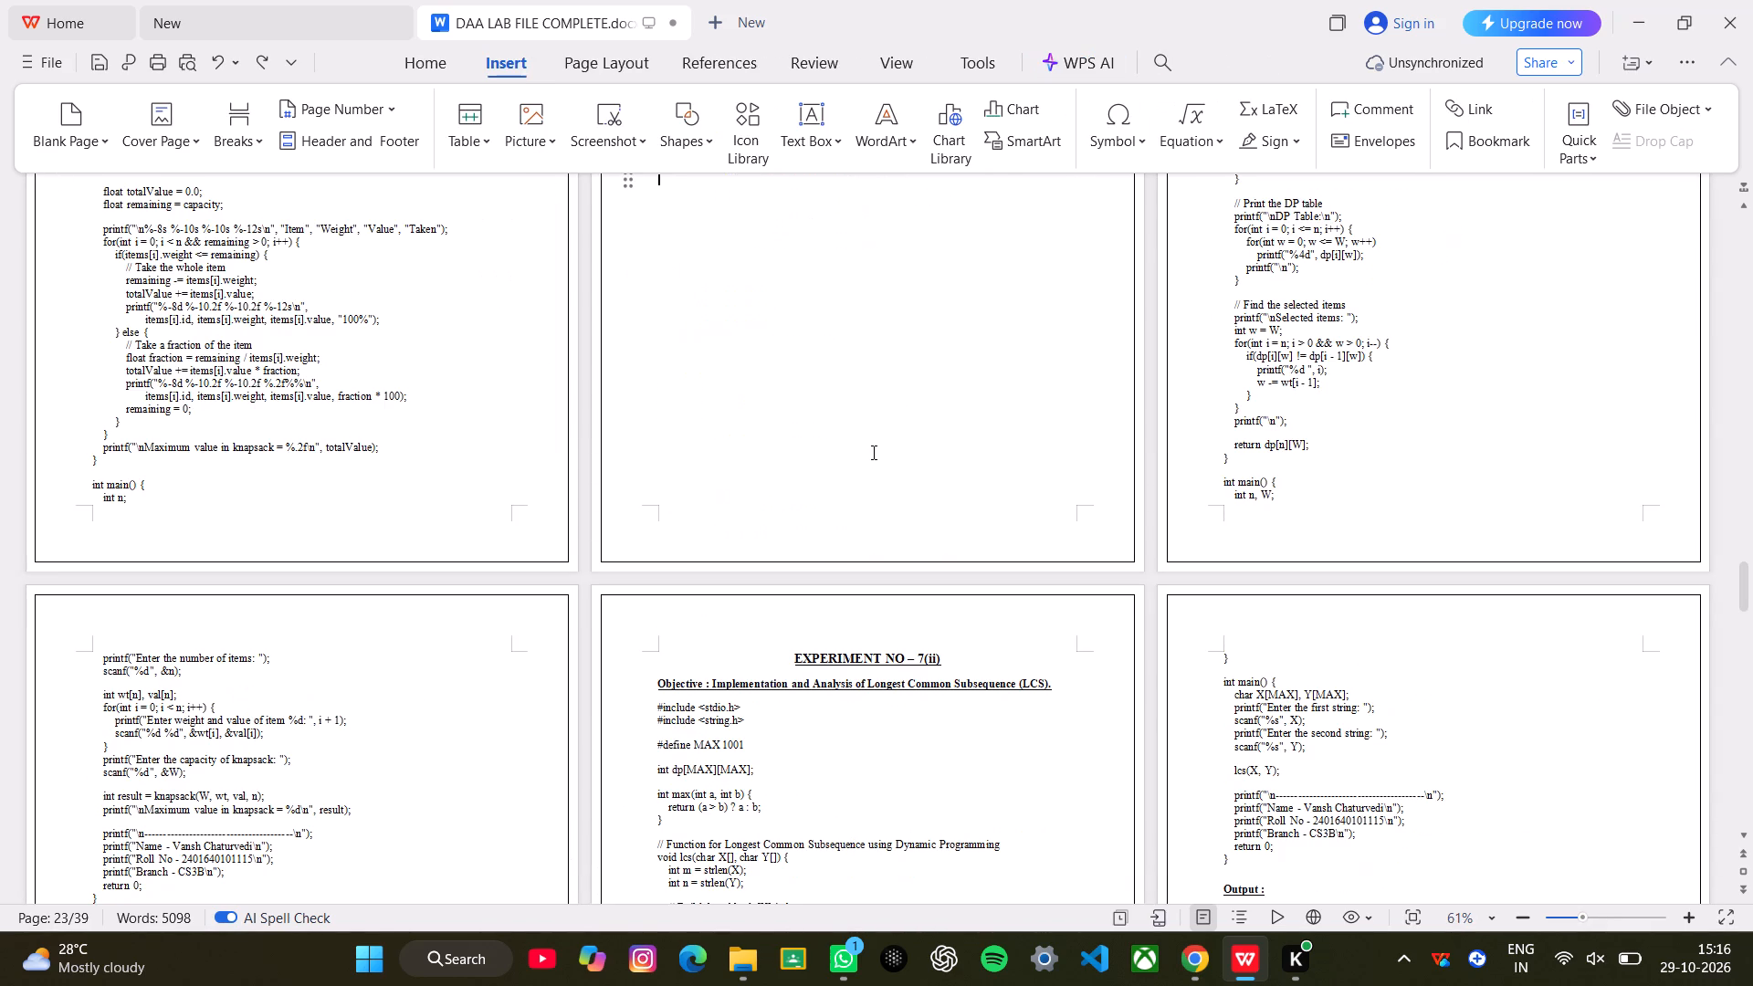
key("ctrl+z")
key("ctrl+z")
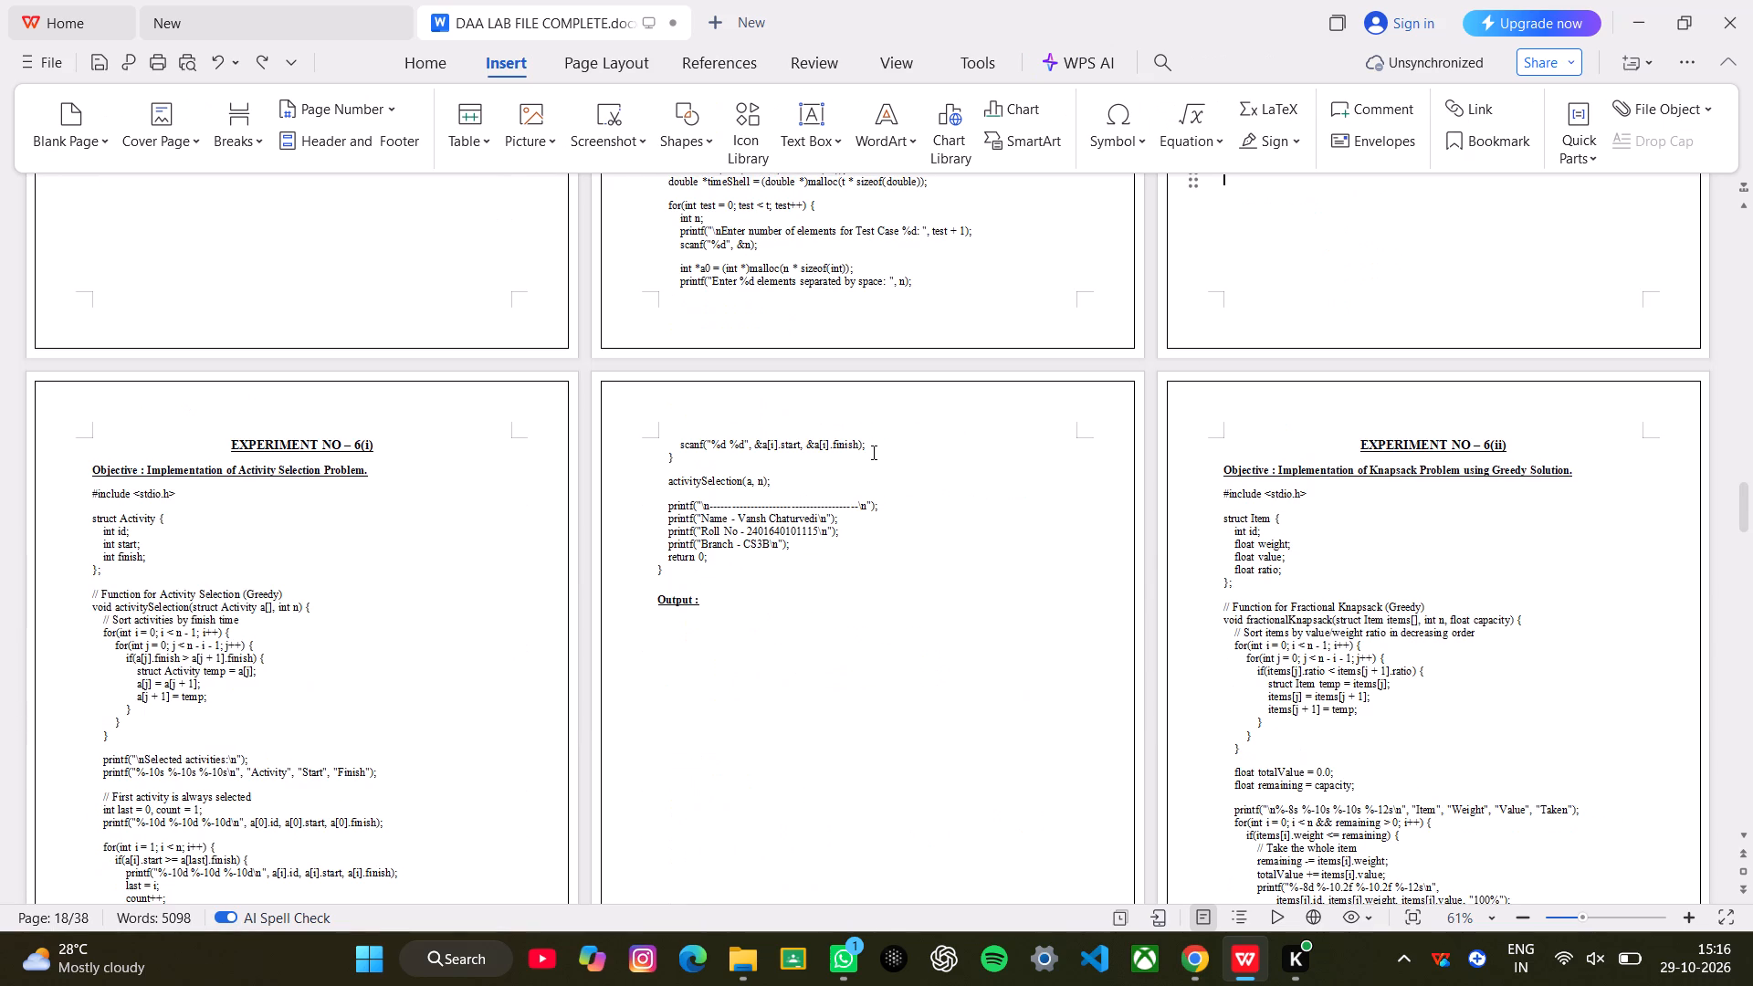
Review the pages of Experiments 1 to 6 to check which Output sections contain a picture and how the pictures are placed.
scroll(872, 452, "up", 3)
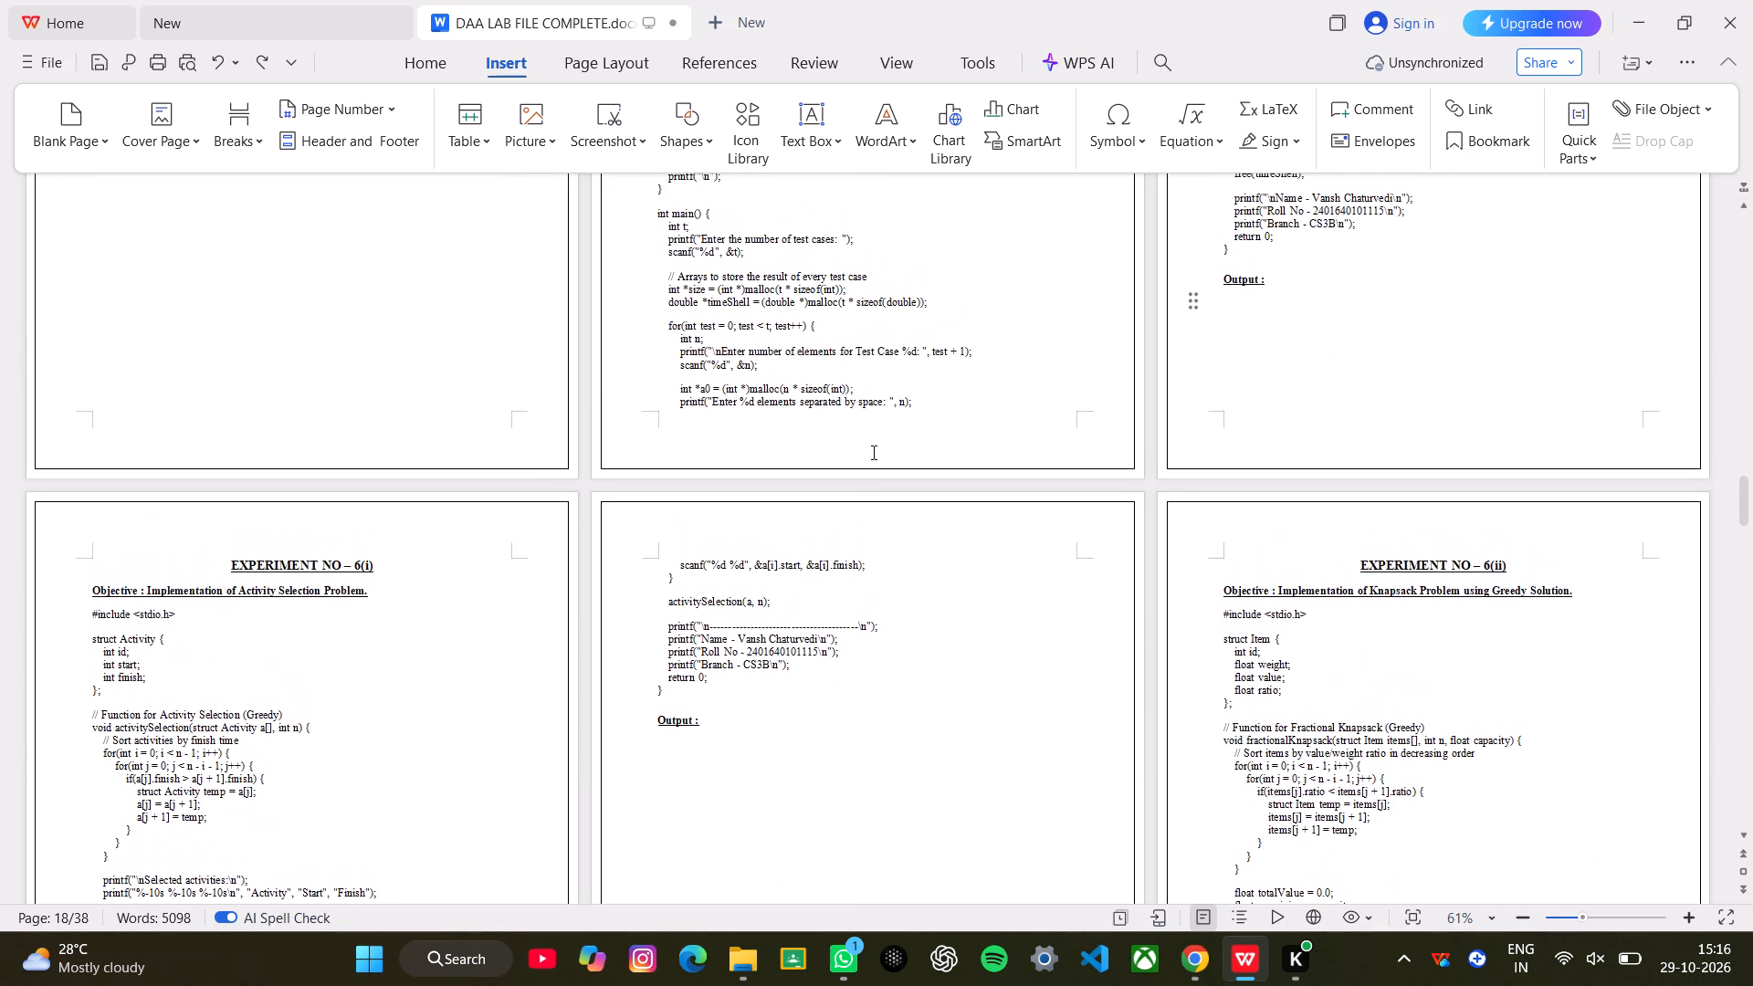
scroll(872, 452, "up", 6)
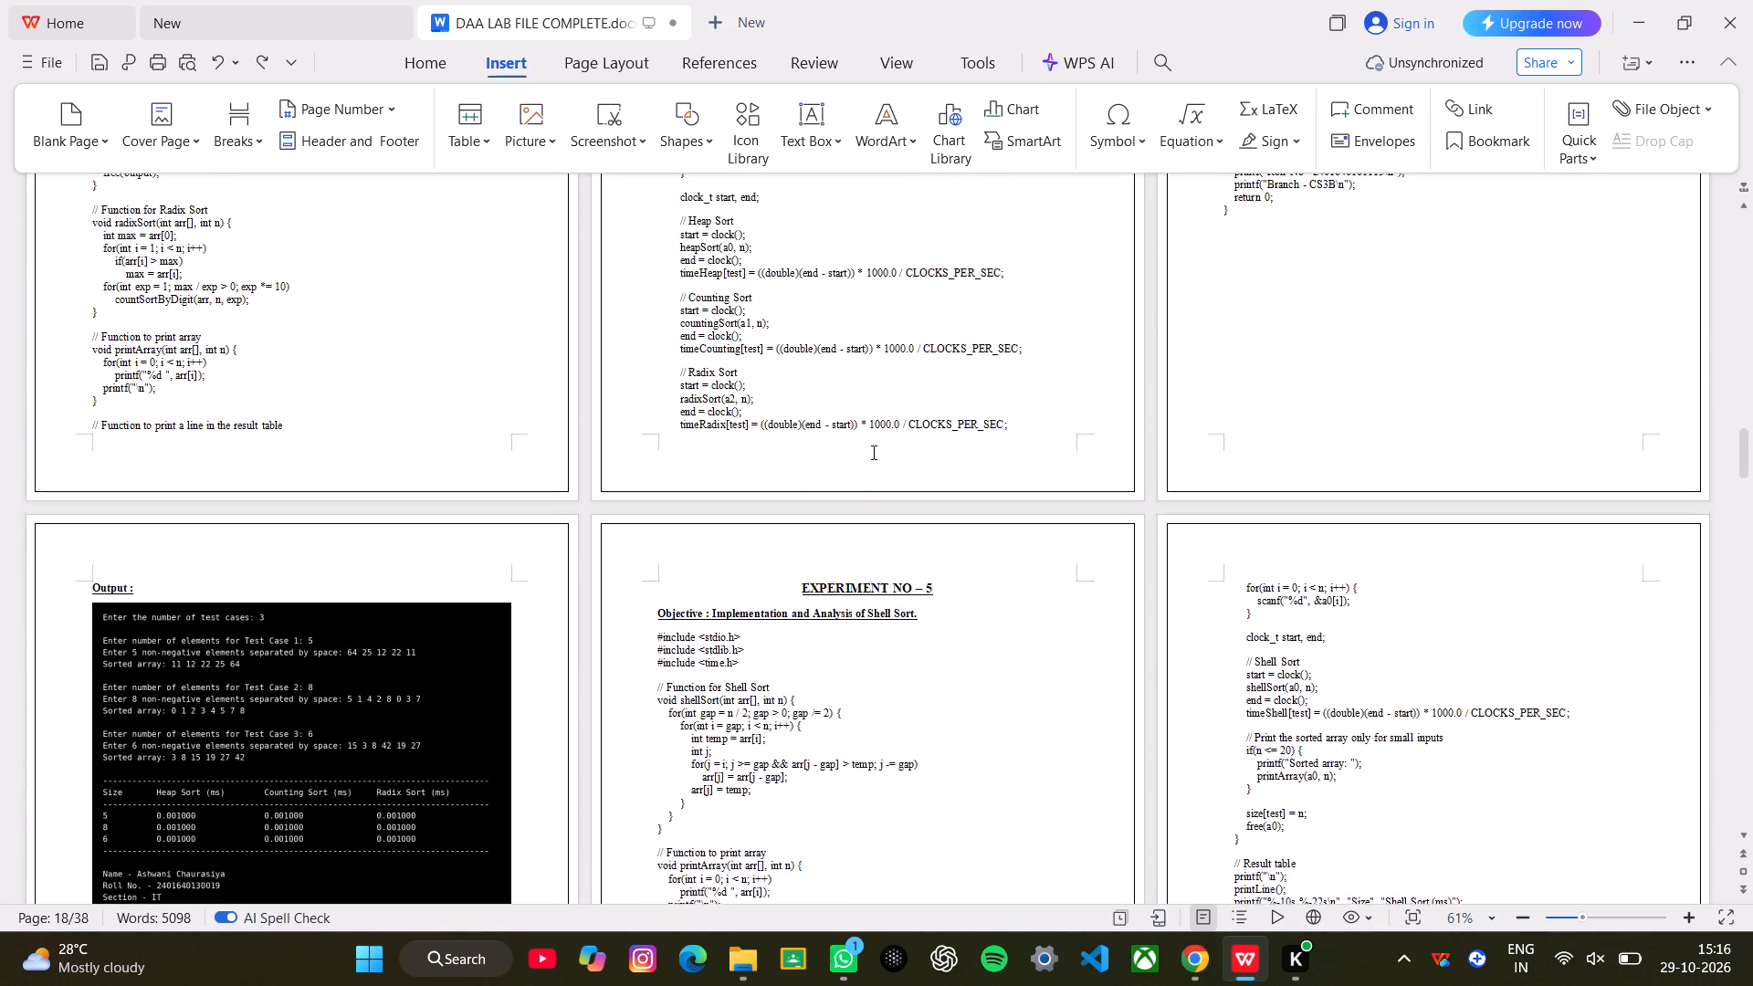
scroll(872, 452, "up", 8)
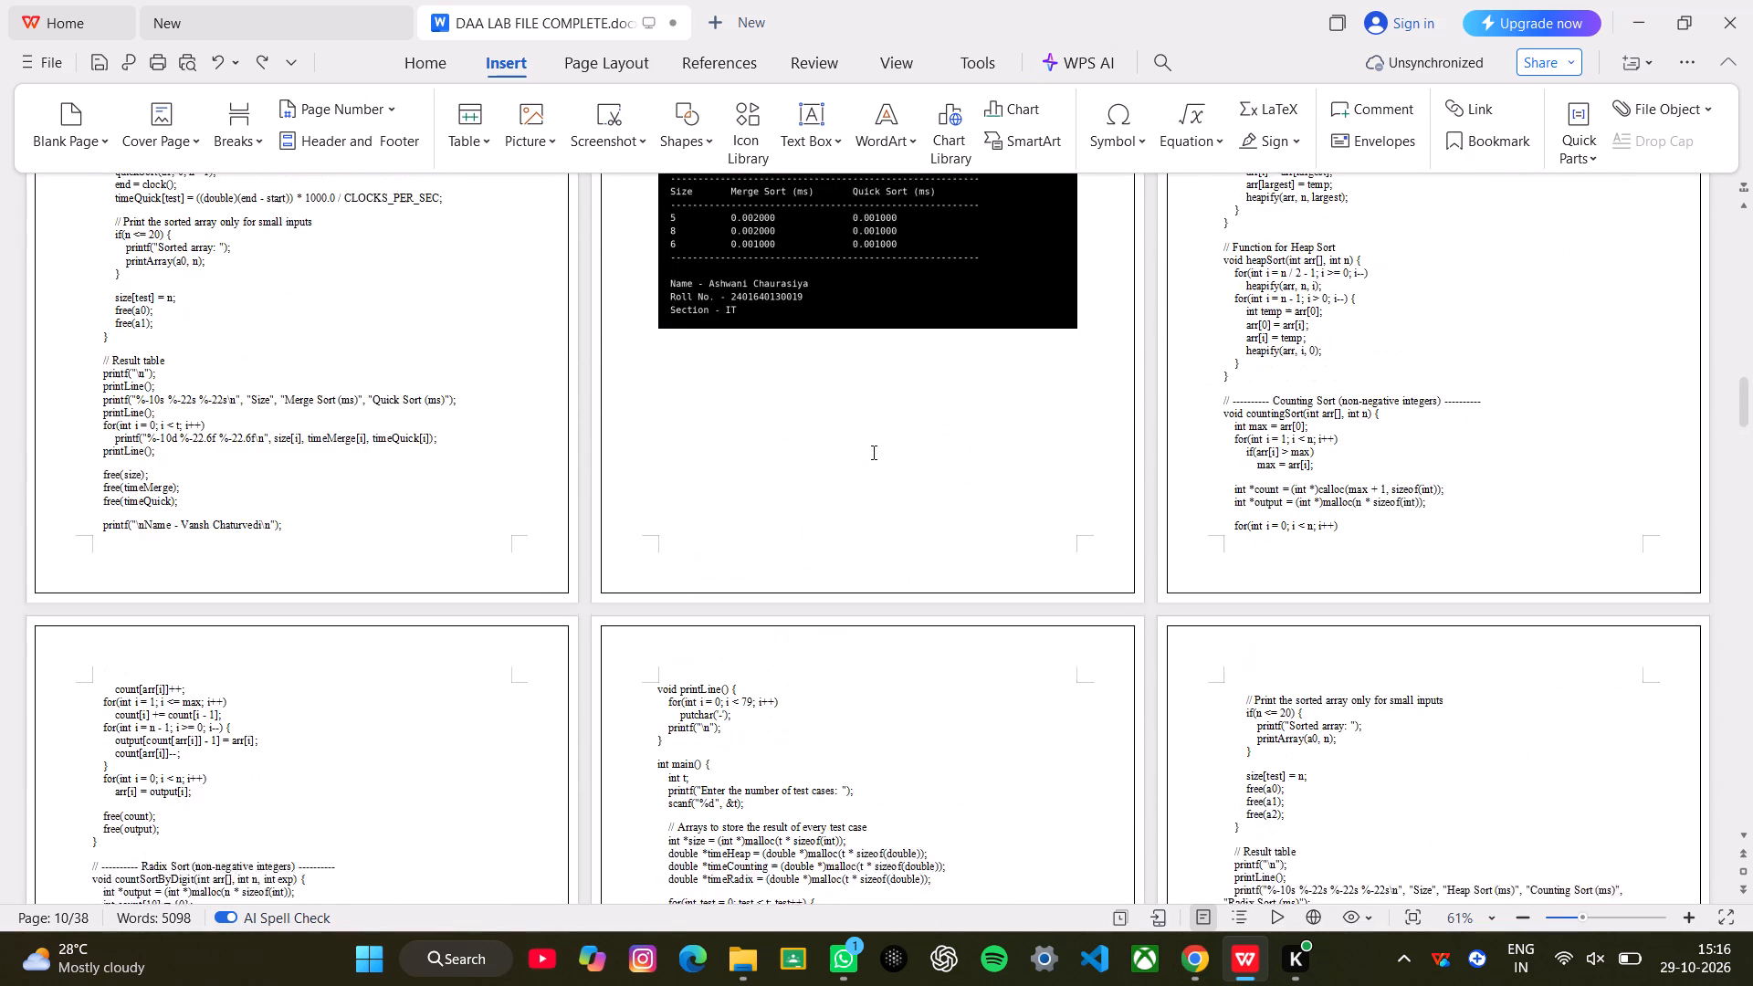
scroll(872, 452, "up", 7)
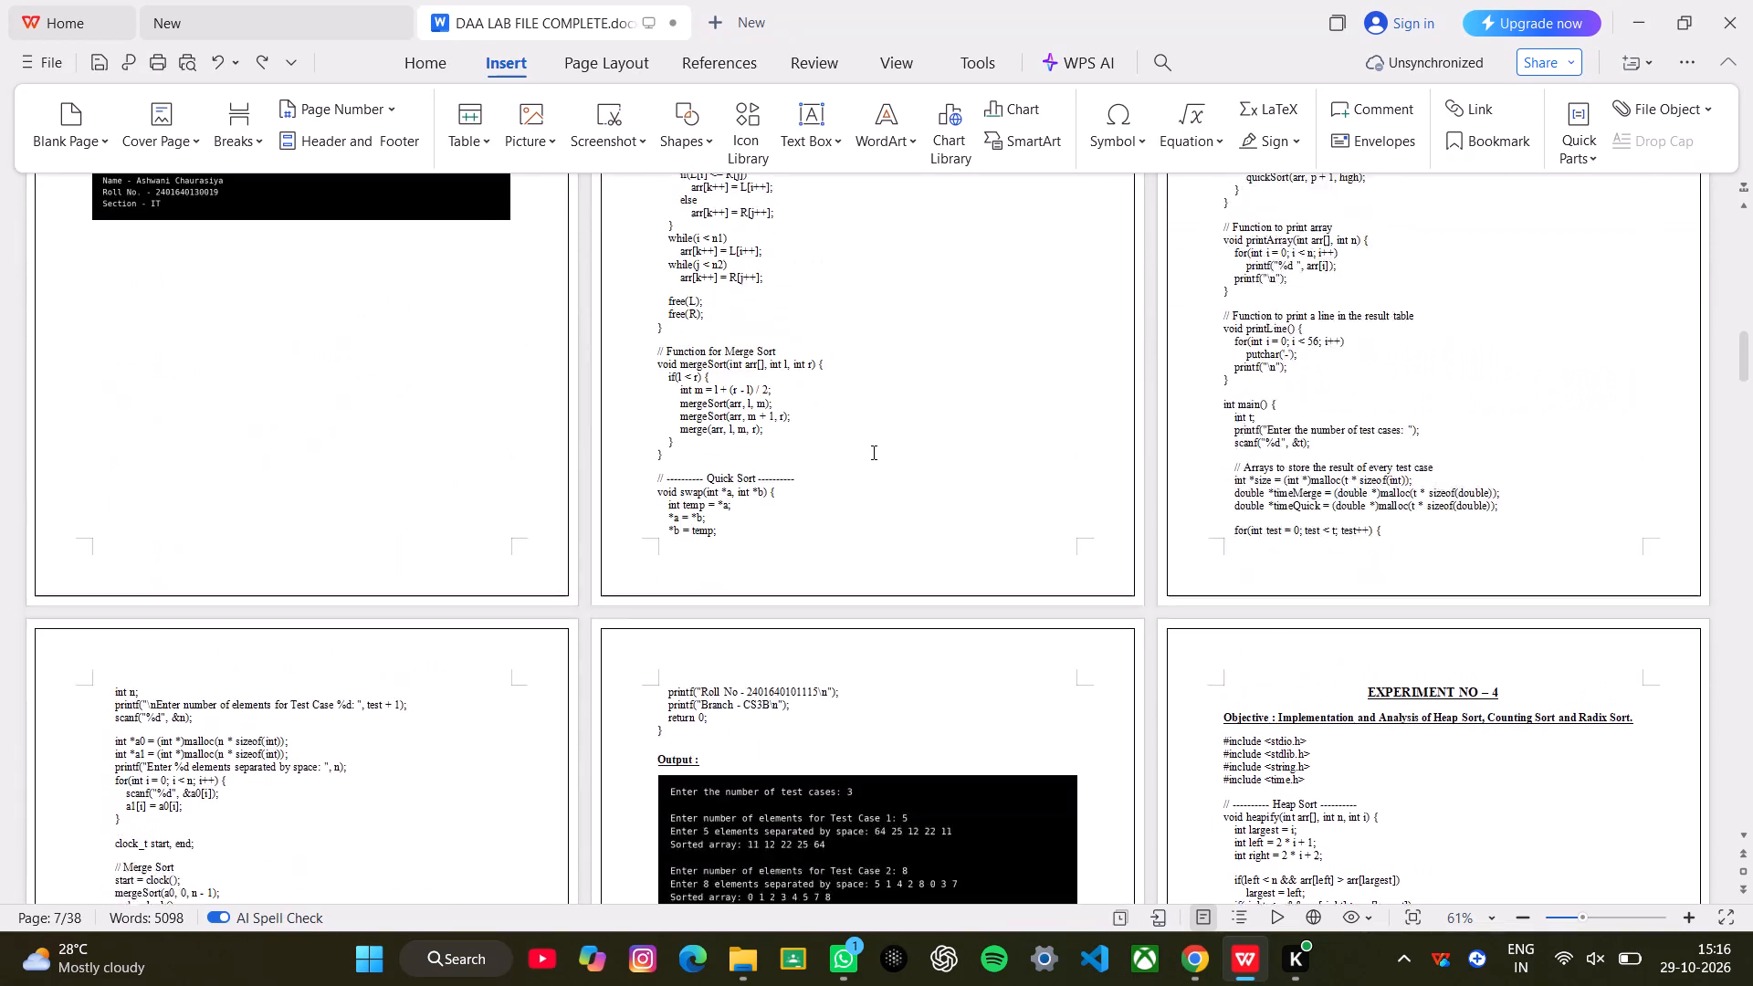
scroll(872, 452, "up", 6)
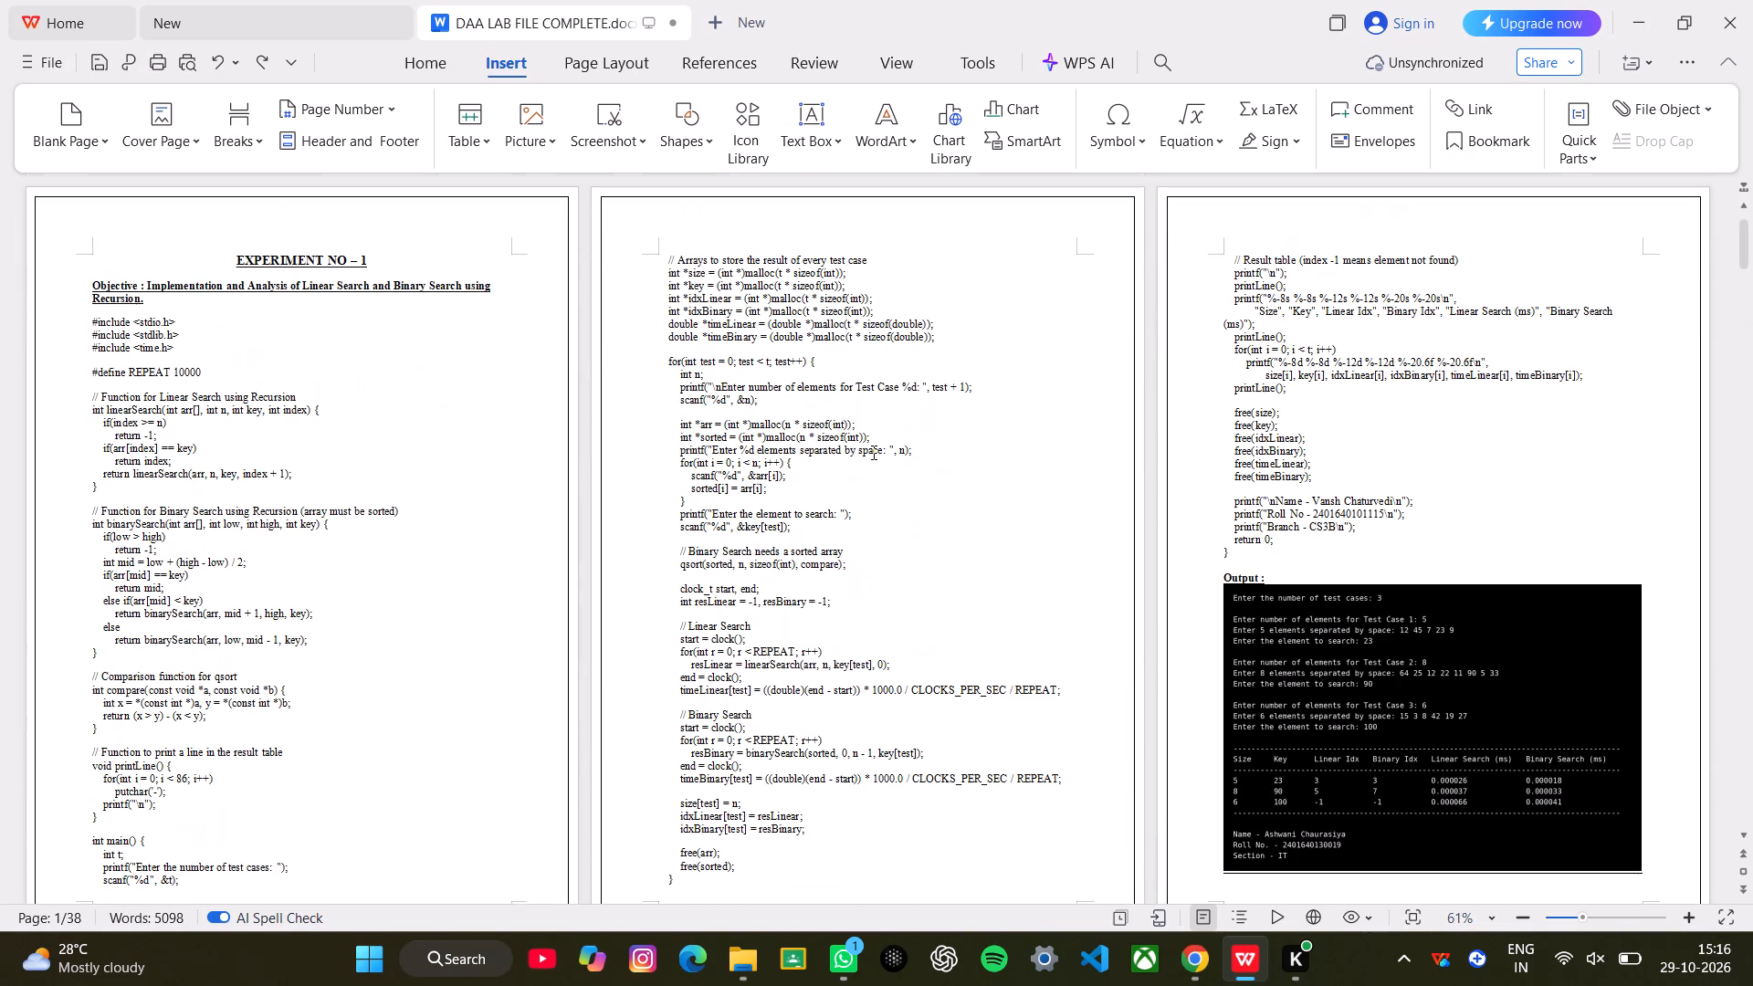
scroll(872, 452, "down", 3)
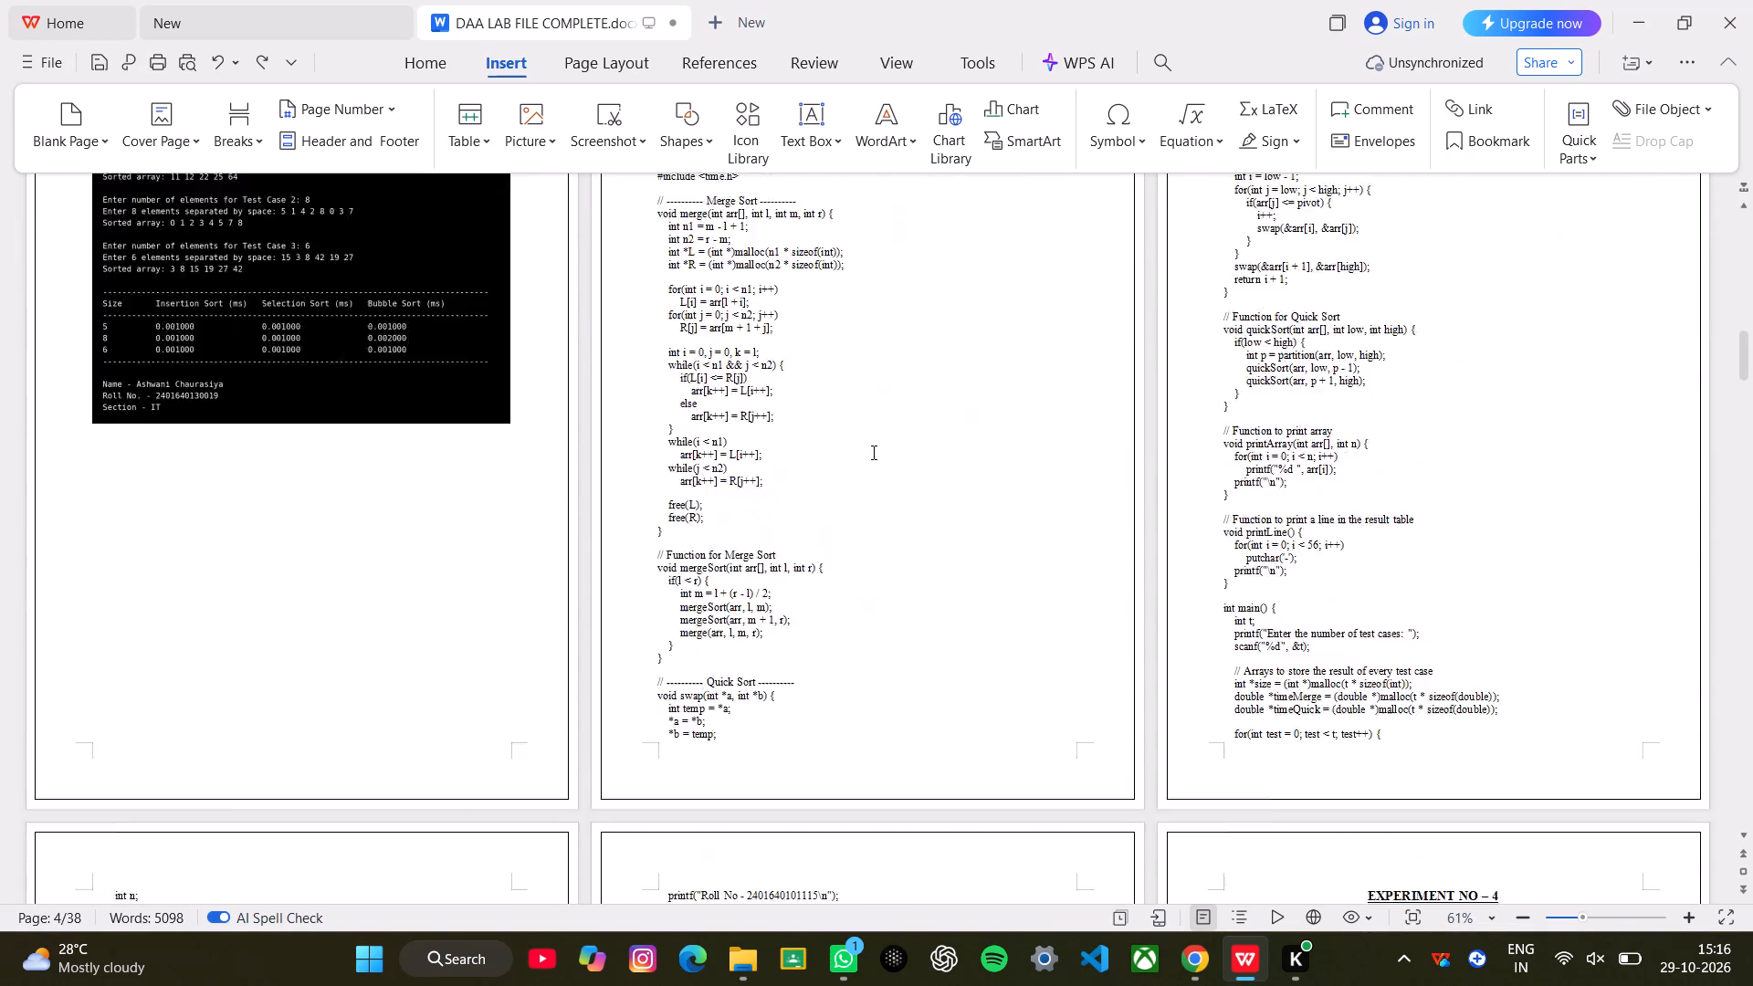
scroll(872, 452, "down", 8)
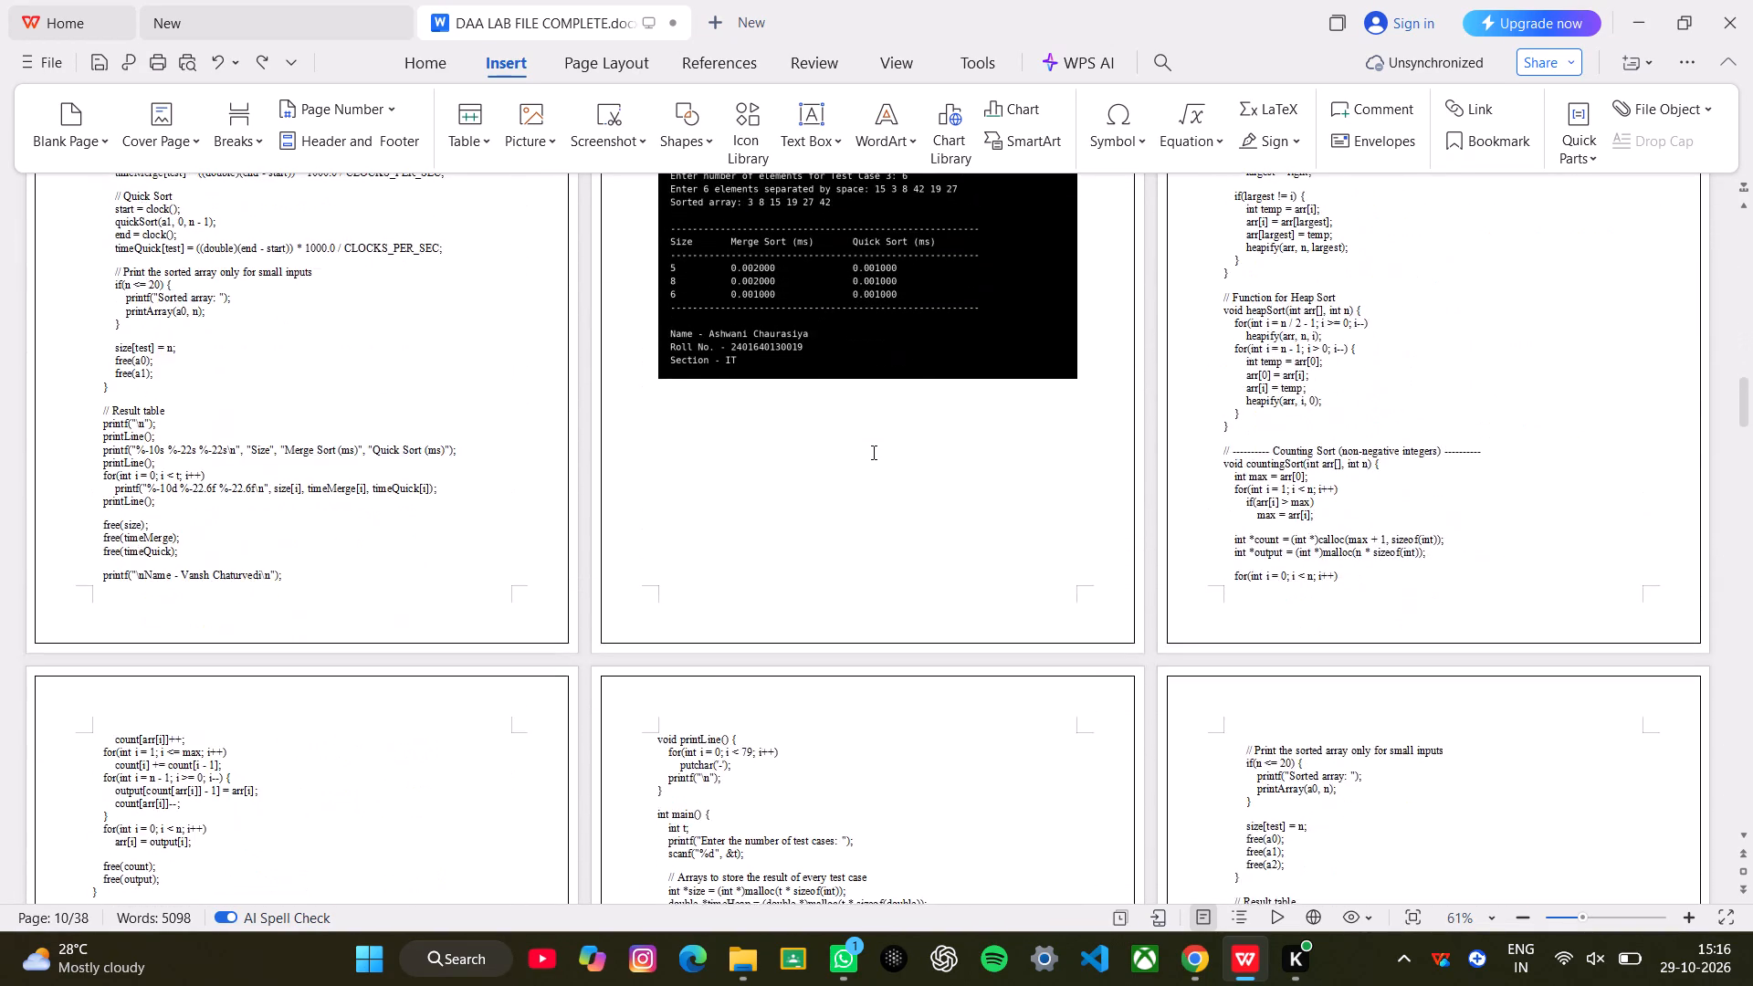
scroll(872, 452, "down", 4)
scroll(872, 452, "up", 1)
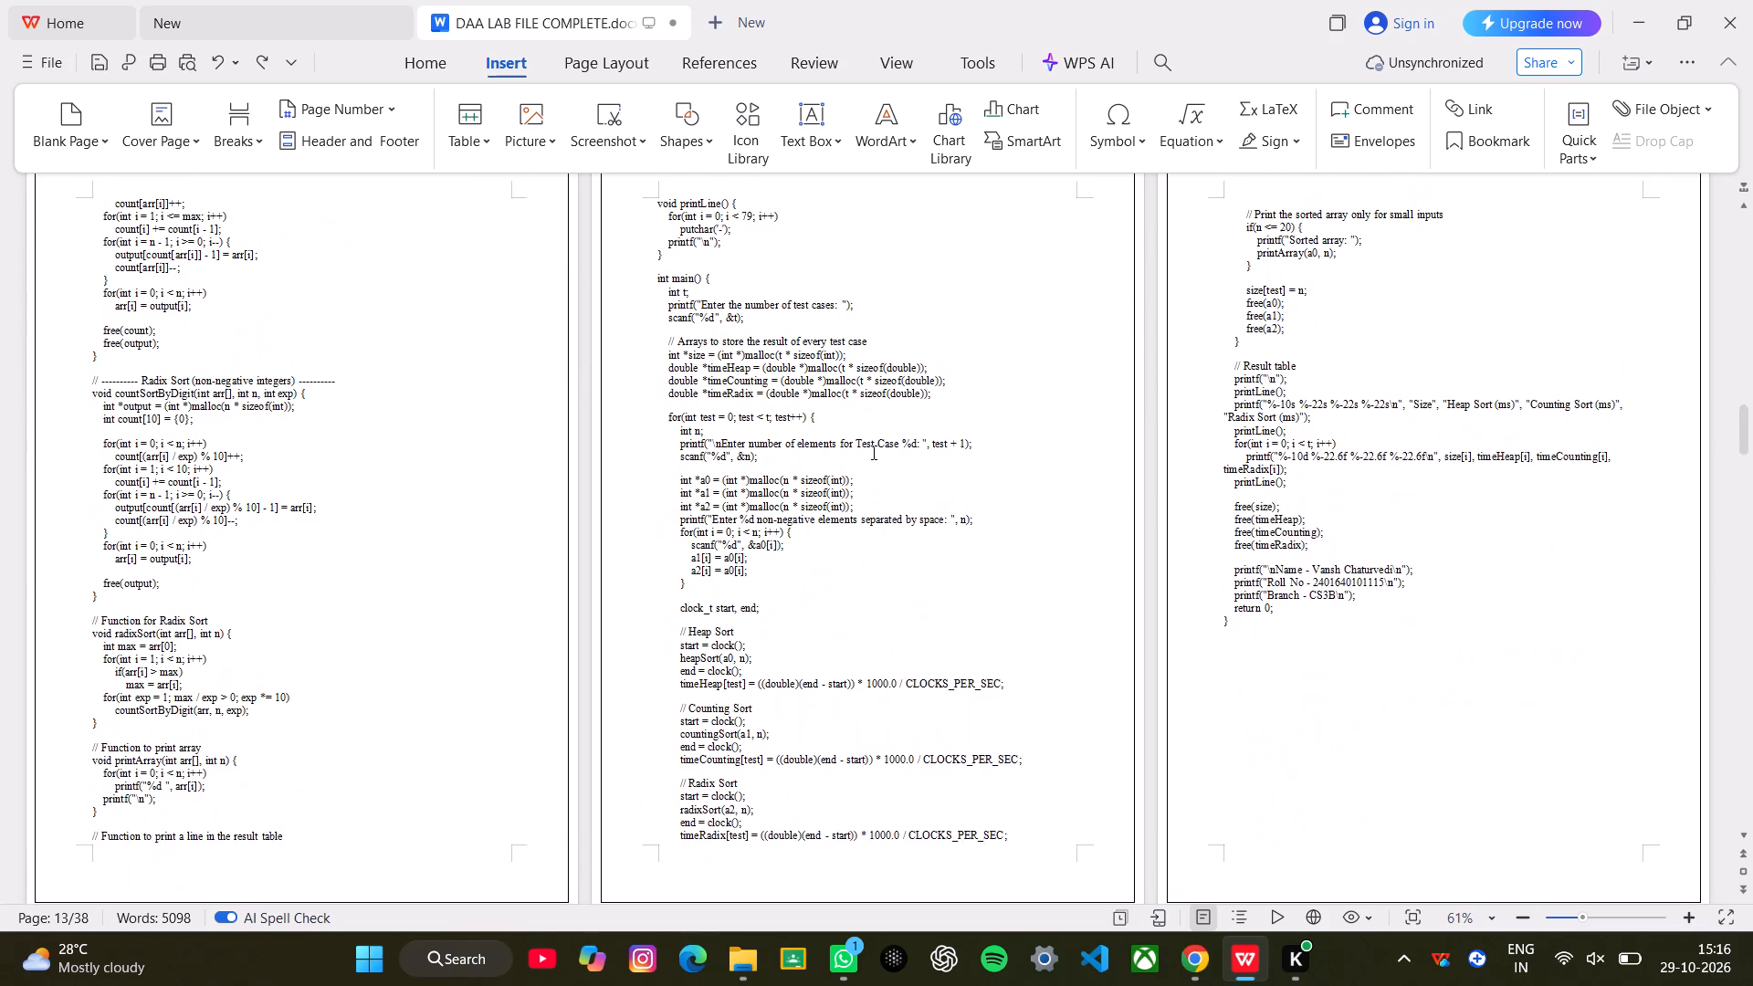
scroll(872, 452, "up", 6)
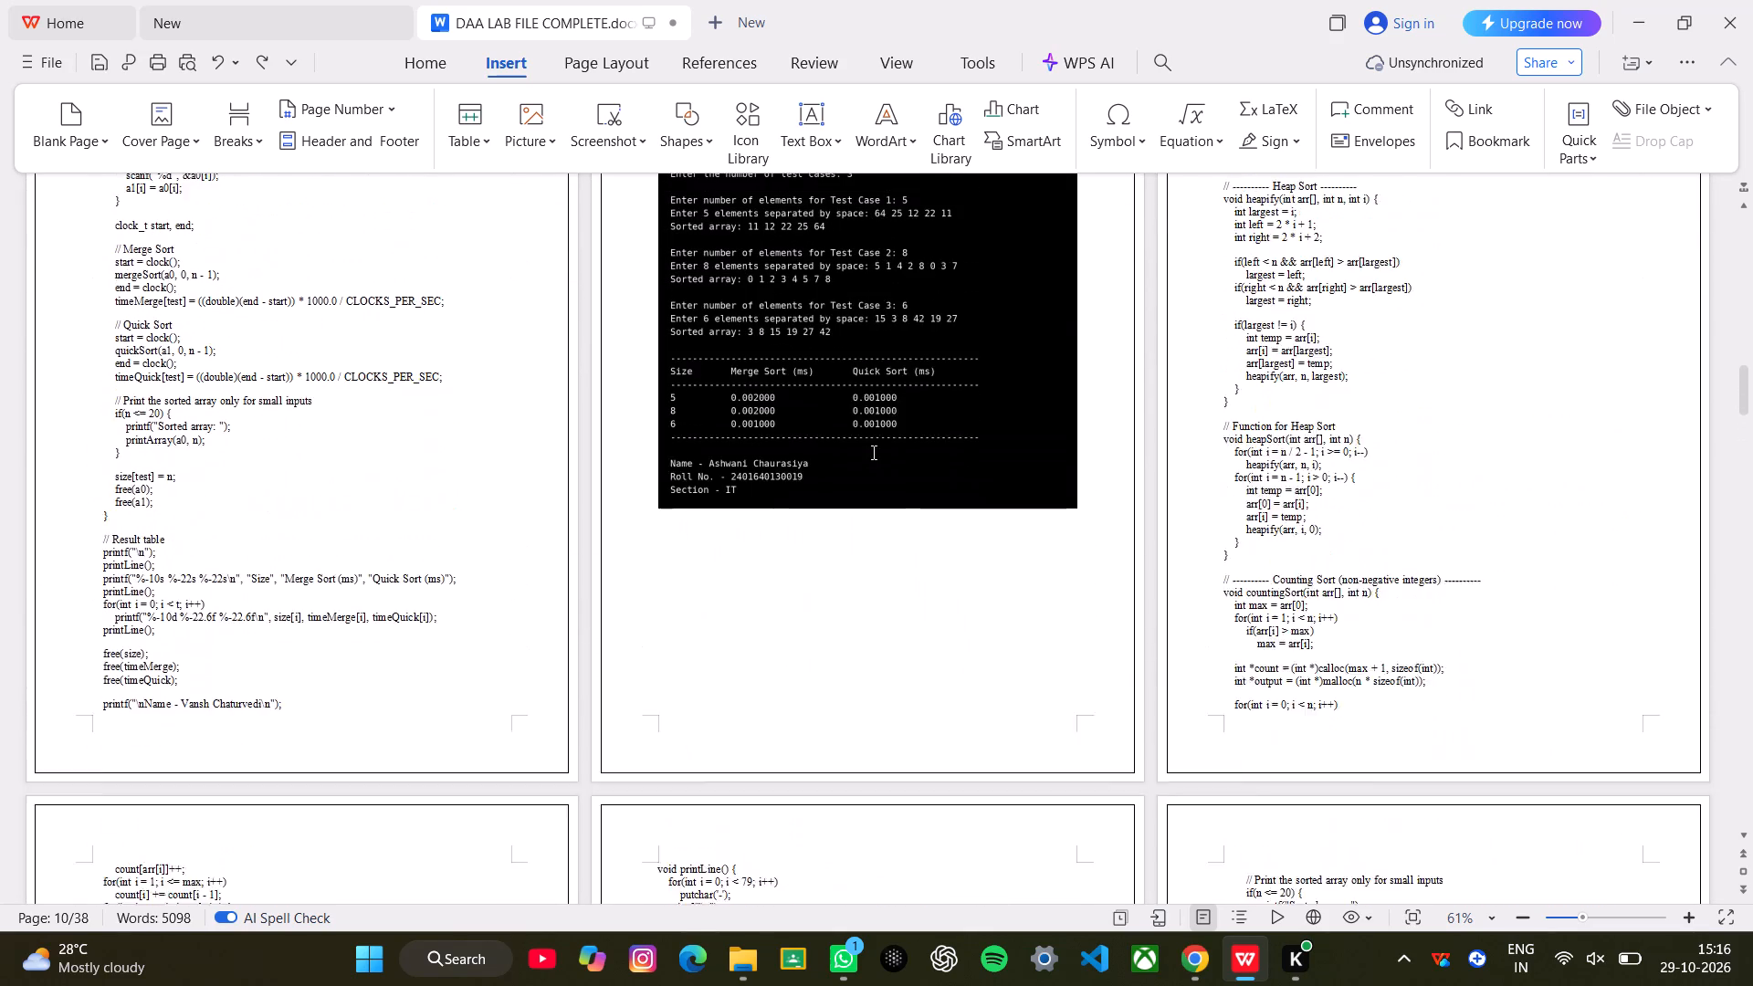
Review the pages of Experiments 2 to 5 to check the output pictures and the Output sections.
scroll(872, 452, "up", 6)
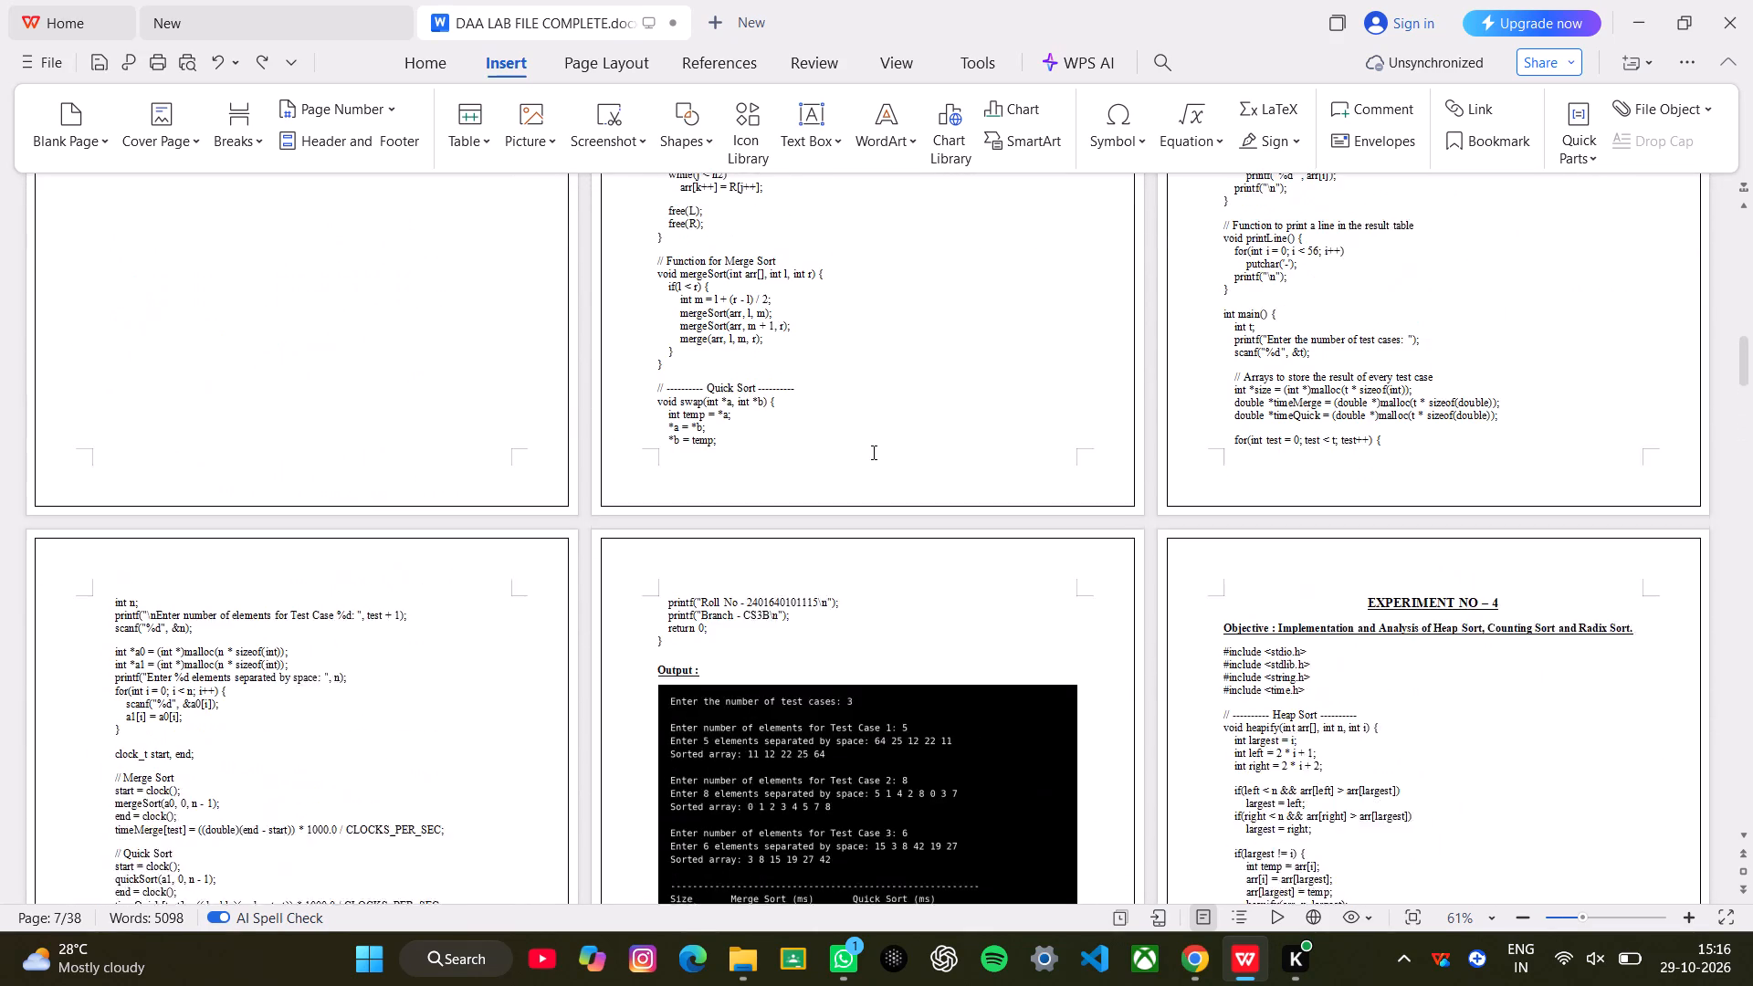
scroll(872, 452, "up", 9)
scroll(872, 452, "down", 1)
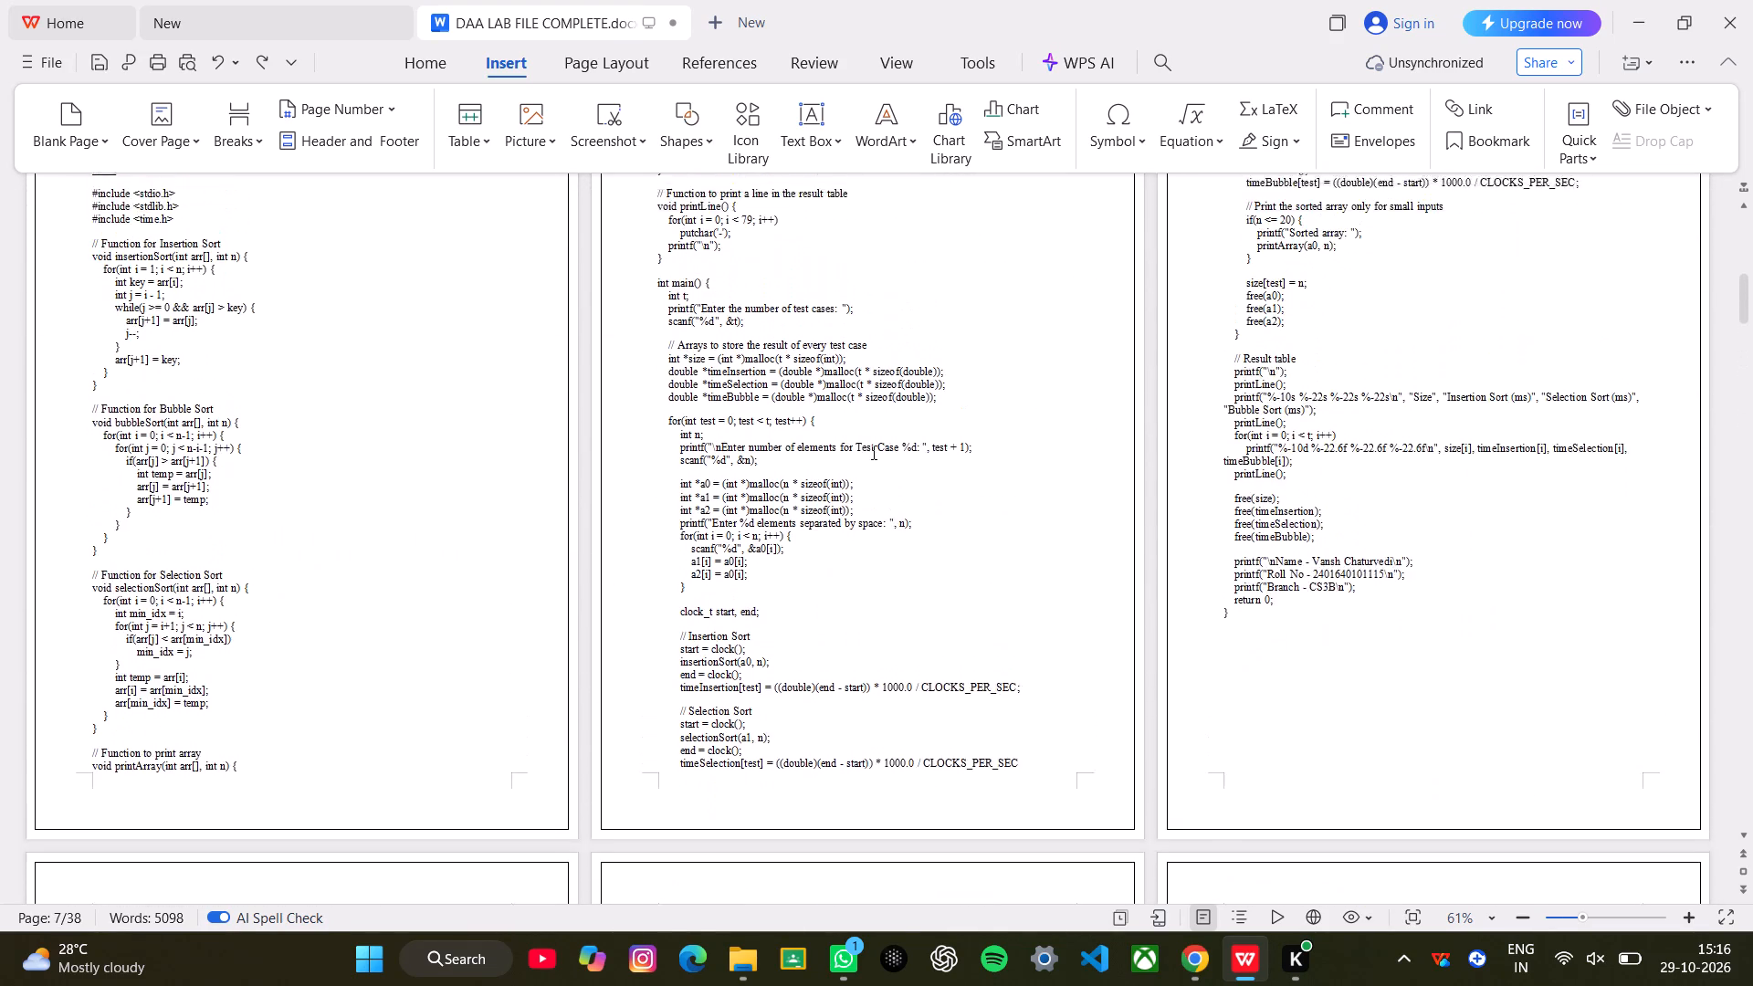
scroll(872, 452, "down", 7)
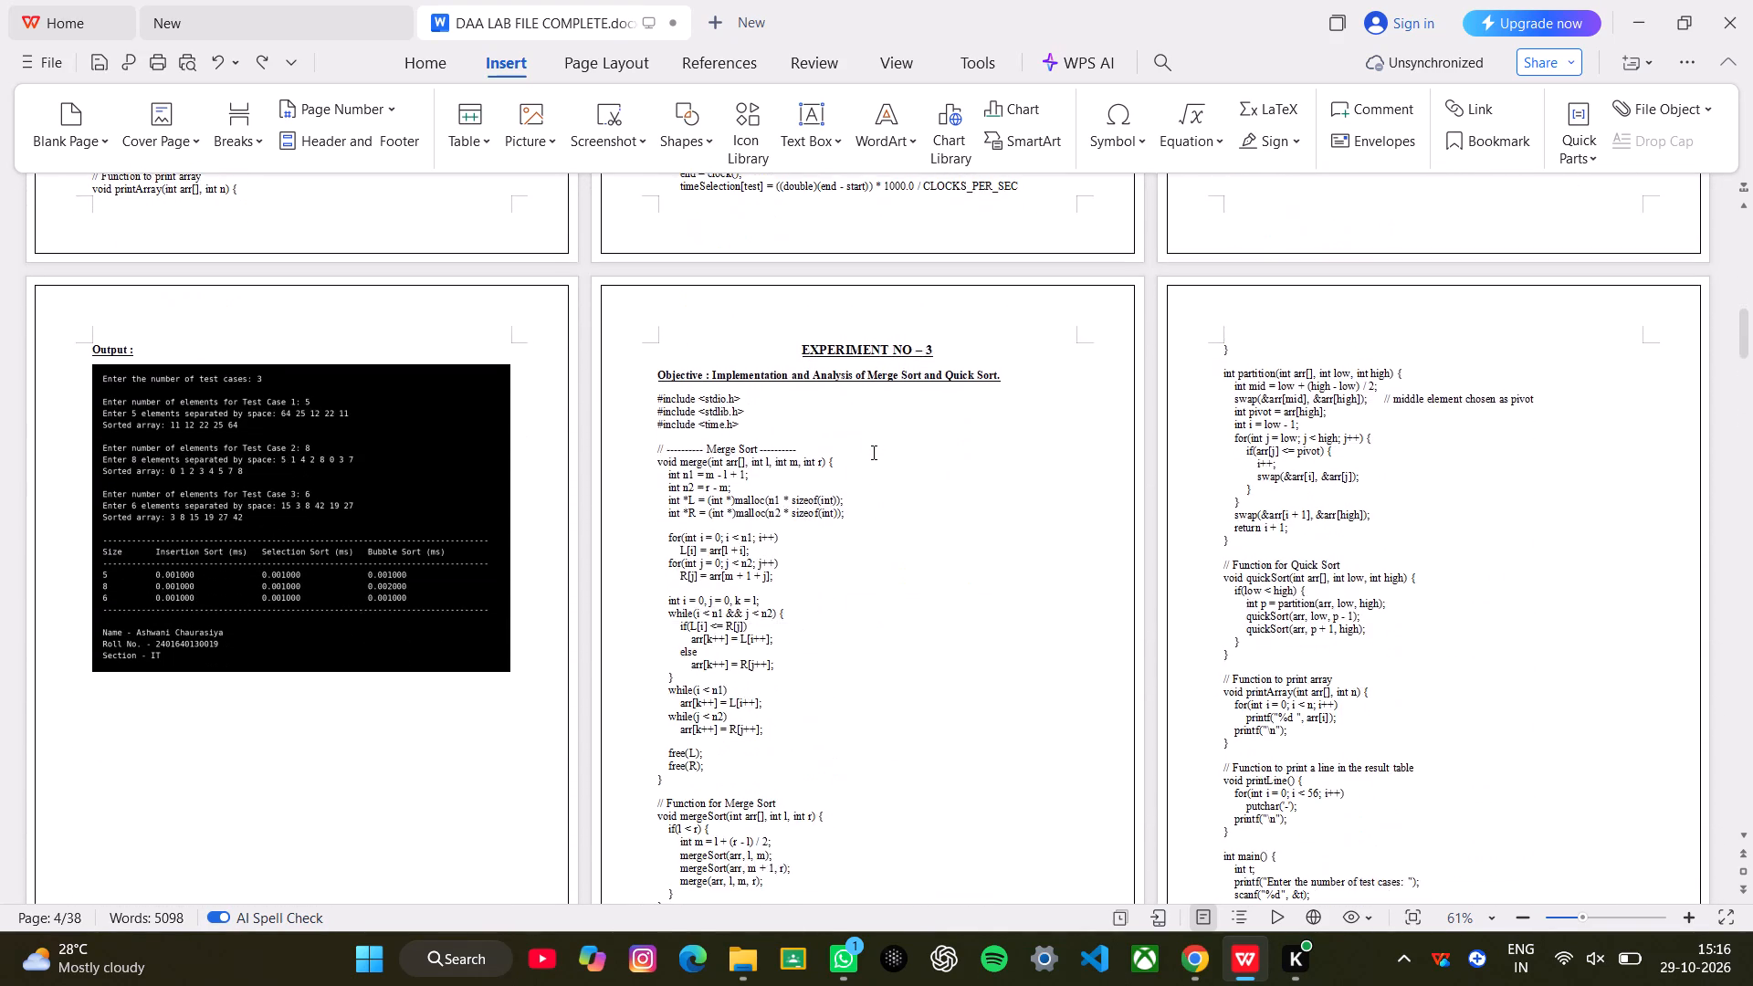
scroll(872, 452, "down", 7)
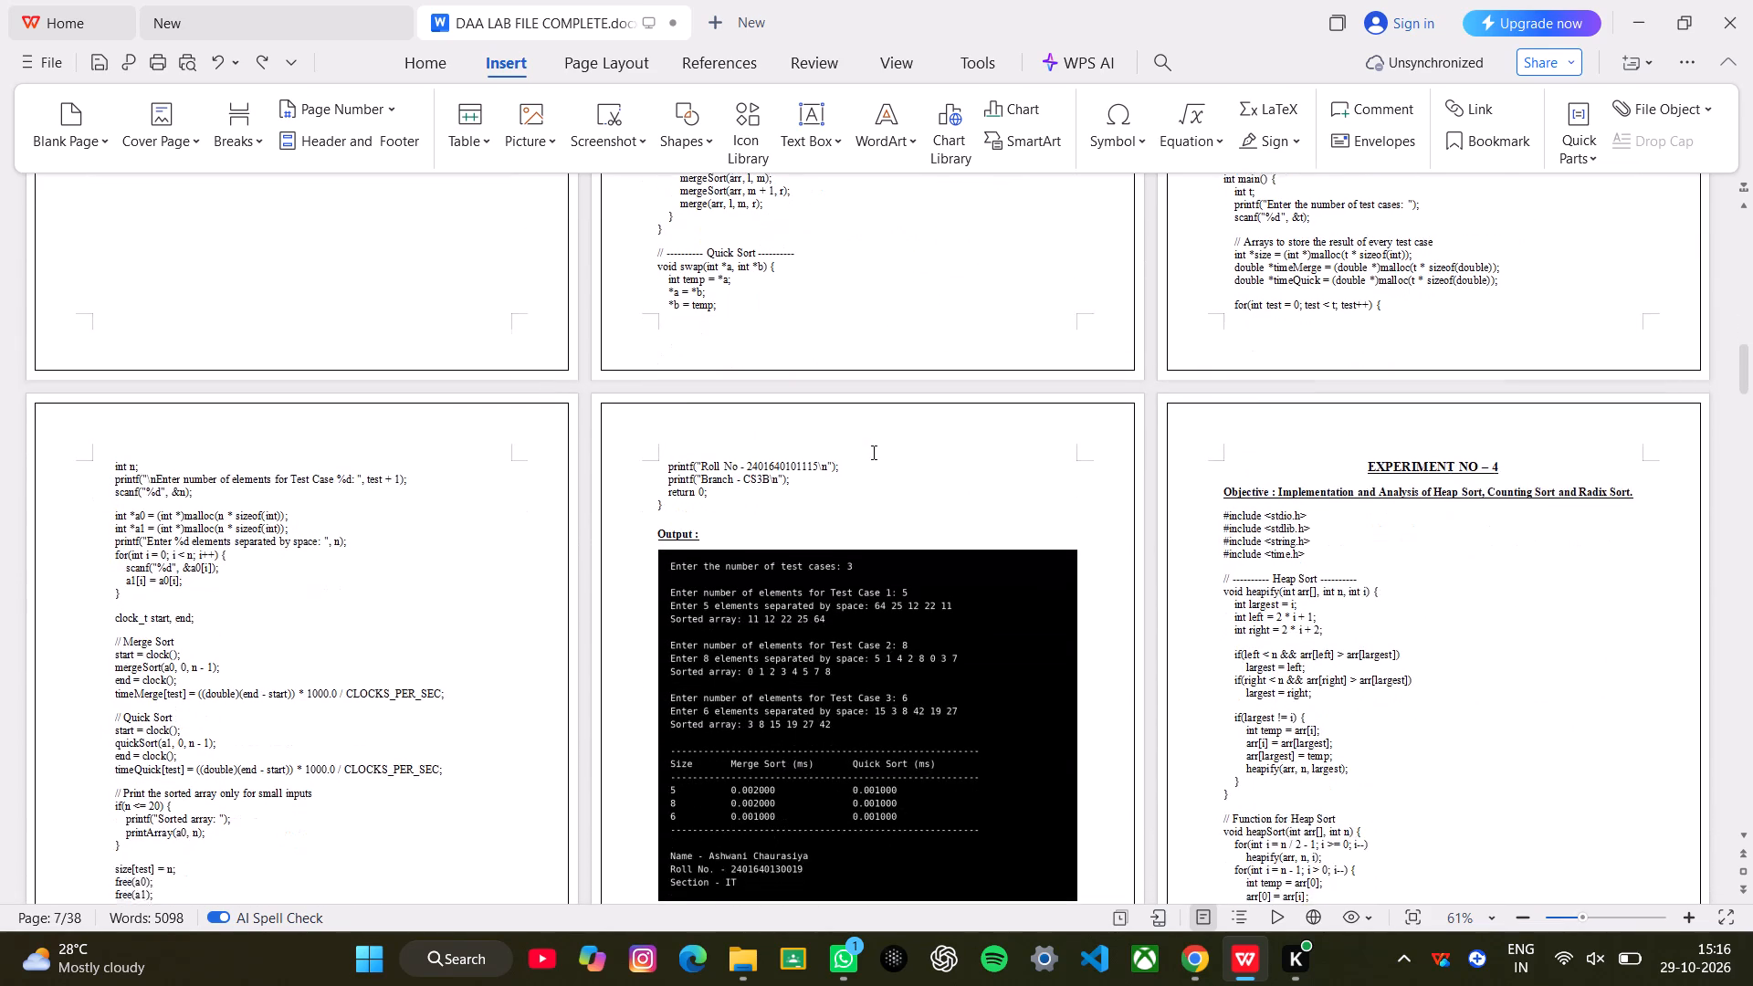
scroll(872, 452, "down", 7)
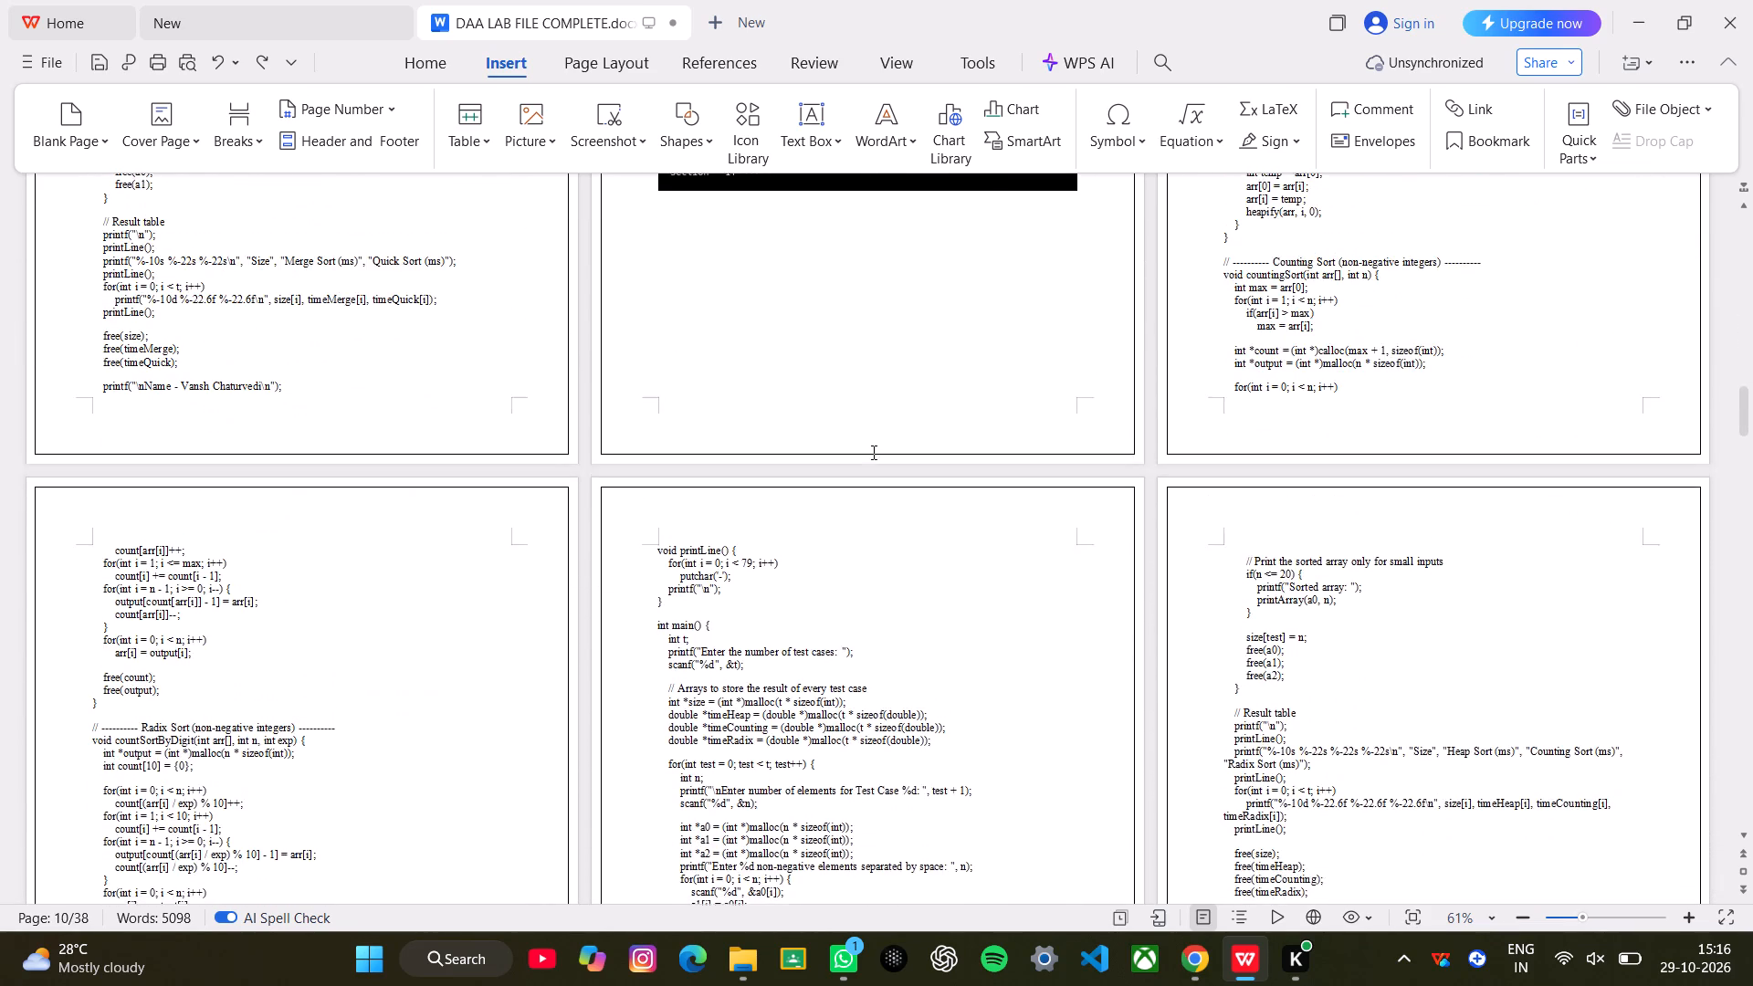
scroll(872, 452, "down", 1)
scroll(872, 452, "up", 2)
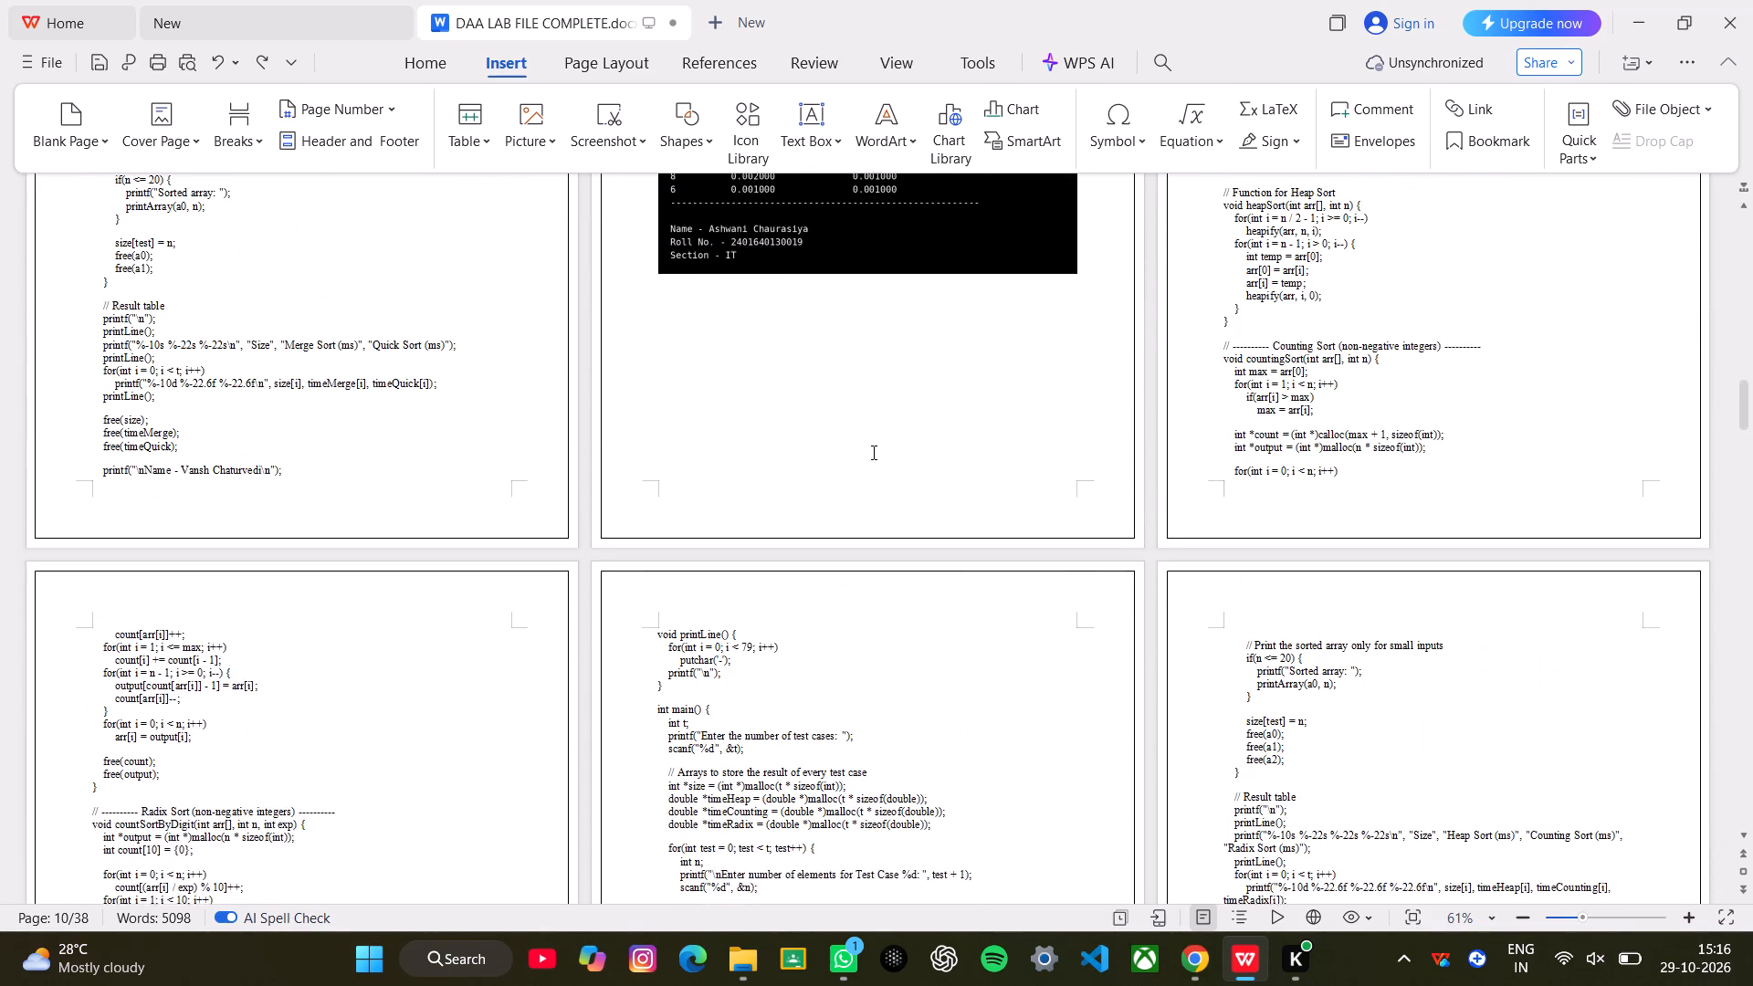
scroll(872, 452, "up", 1)
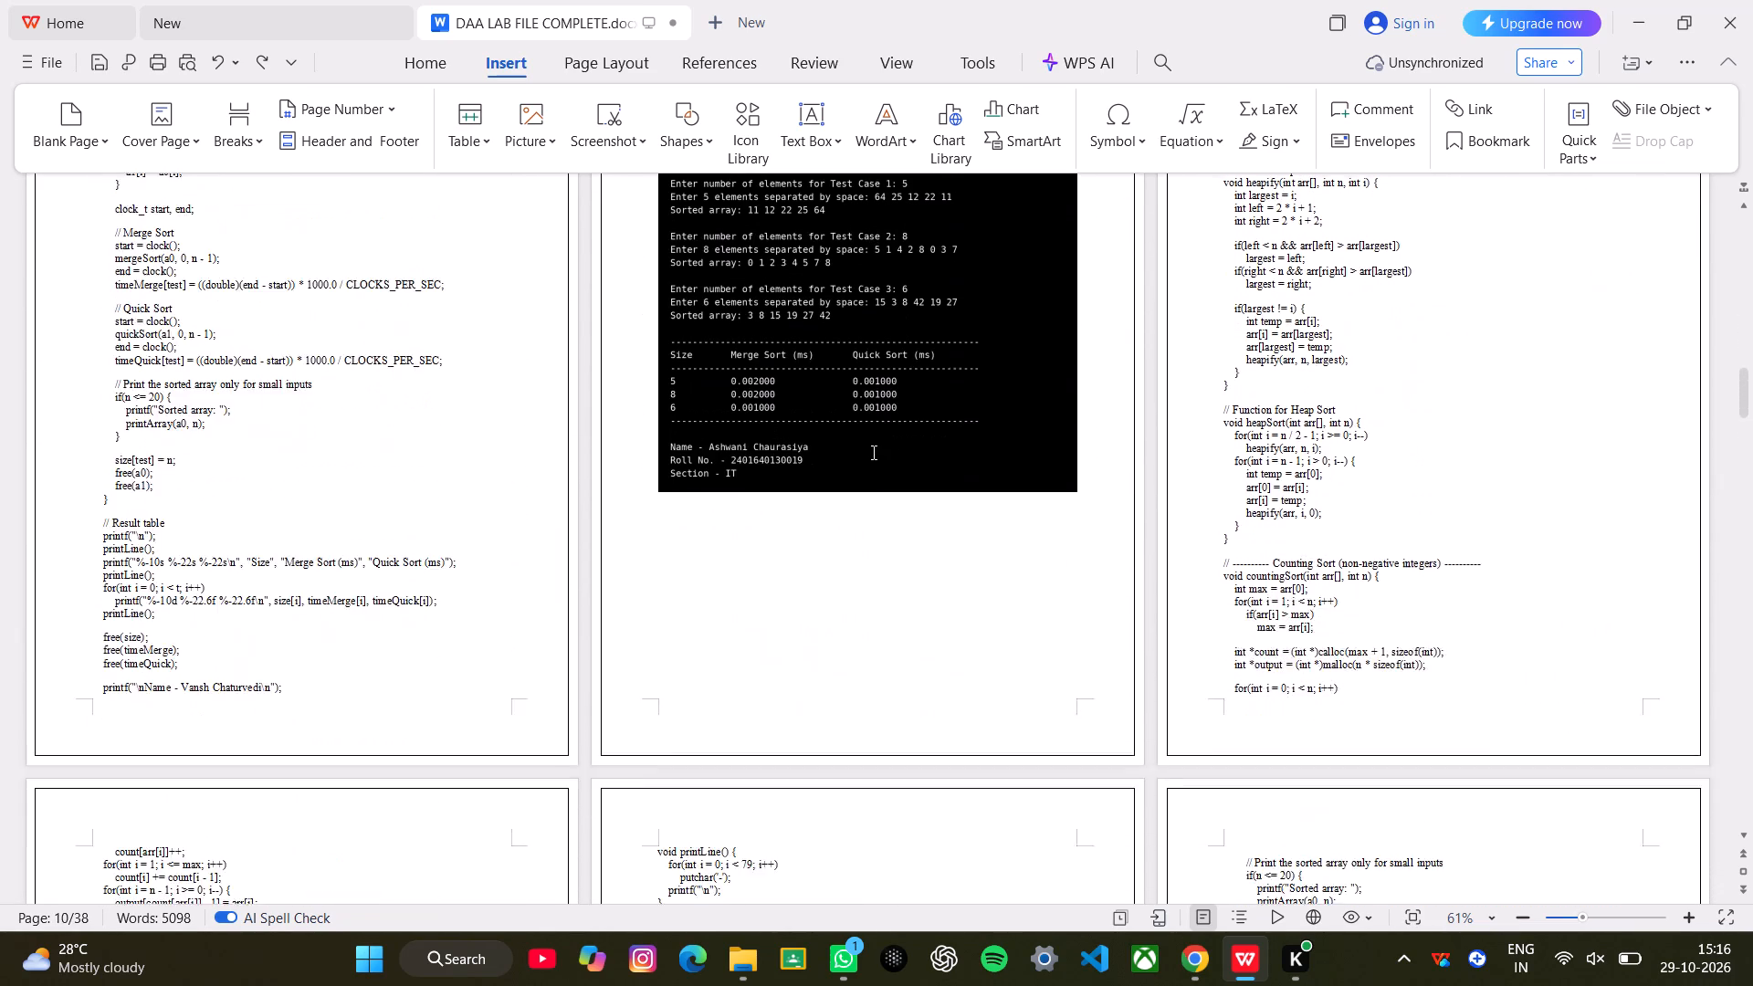
scroll(872, 452, "down", 6)
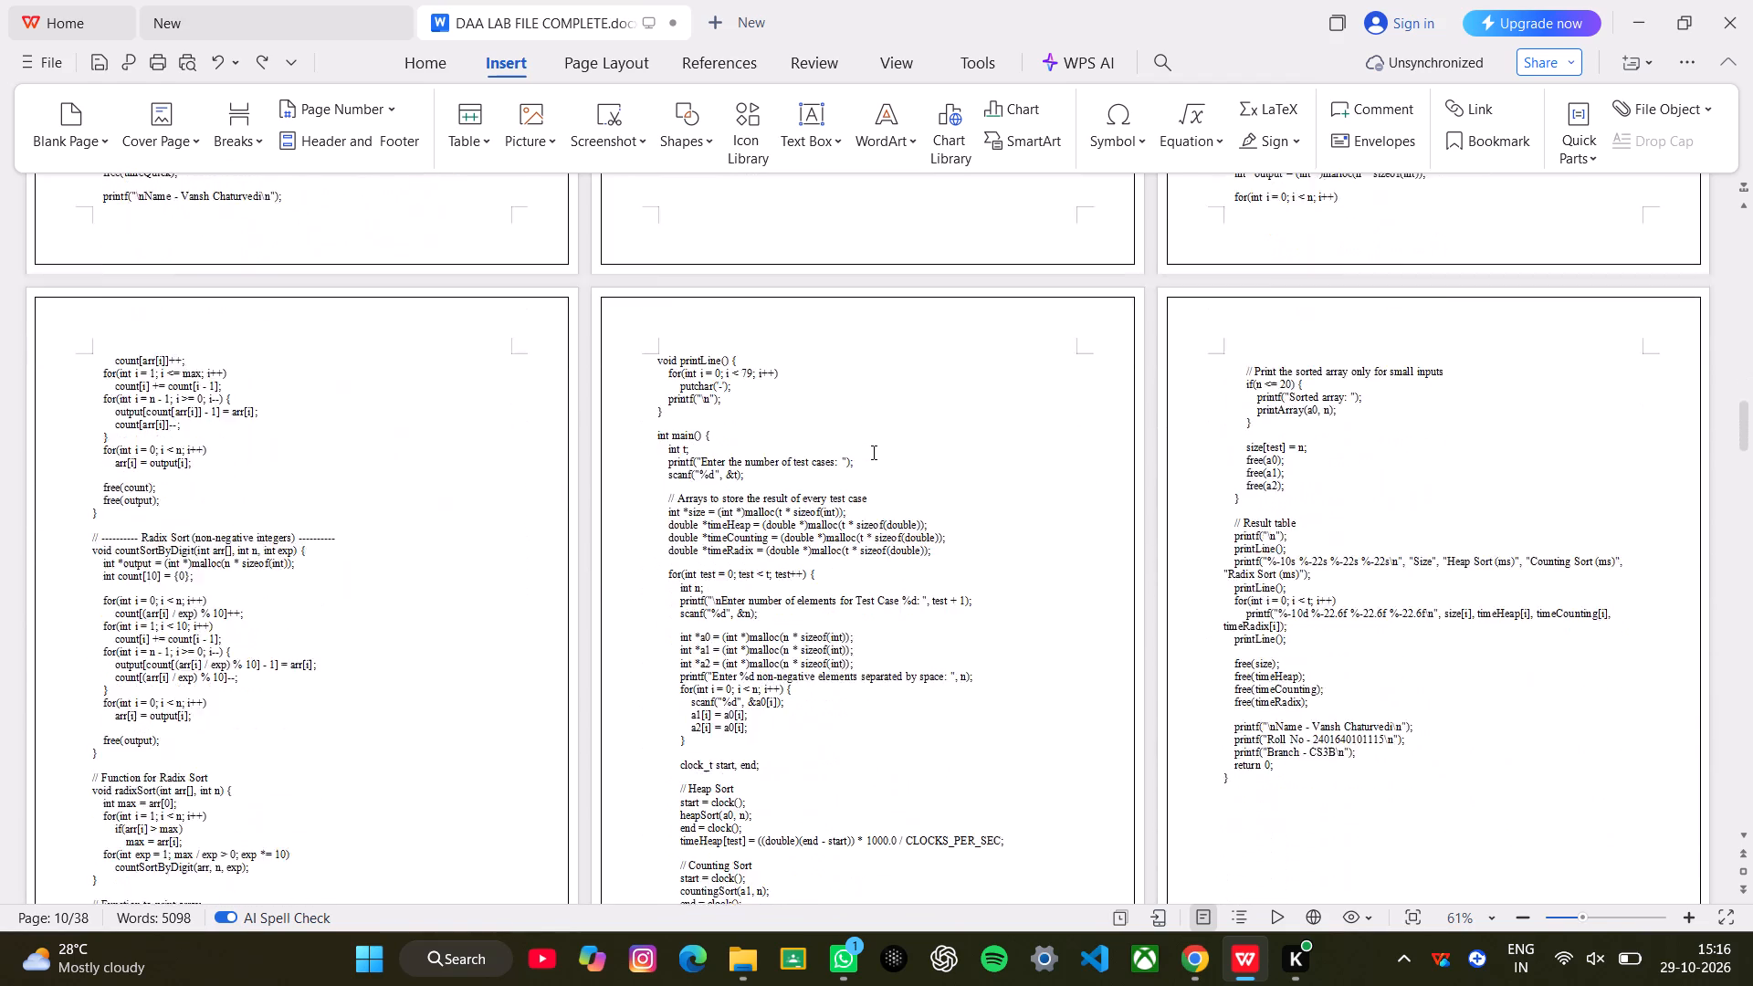
scroll(872, 452, "down", 7)
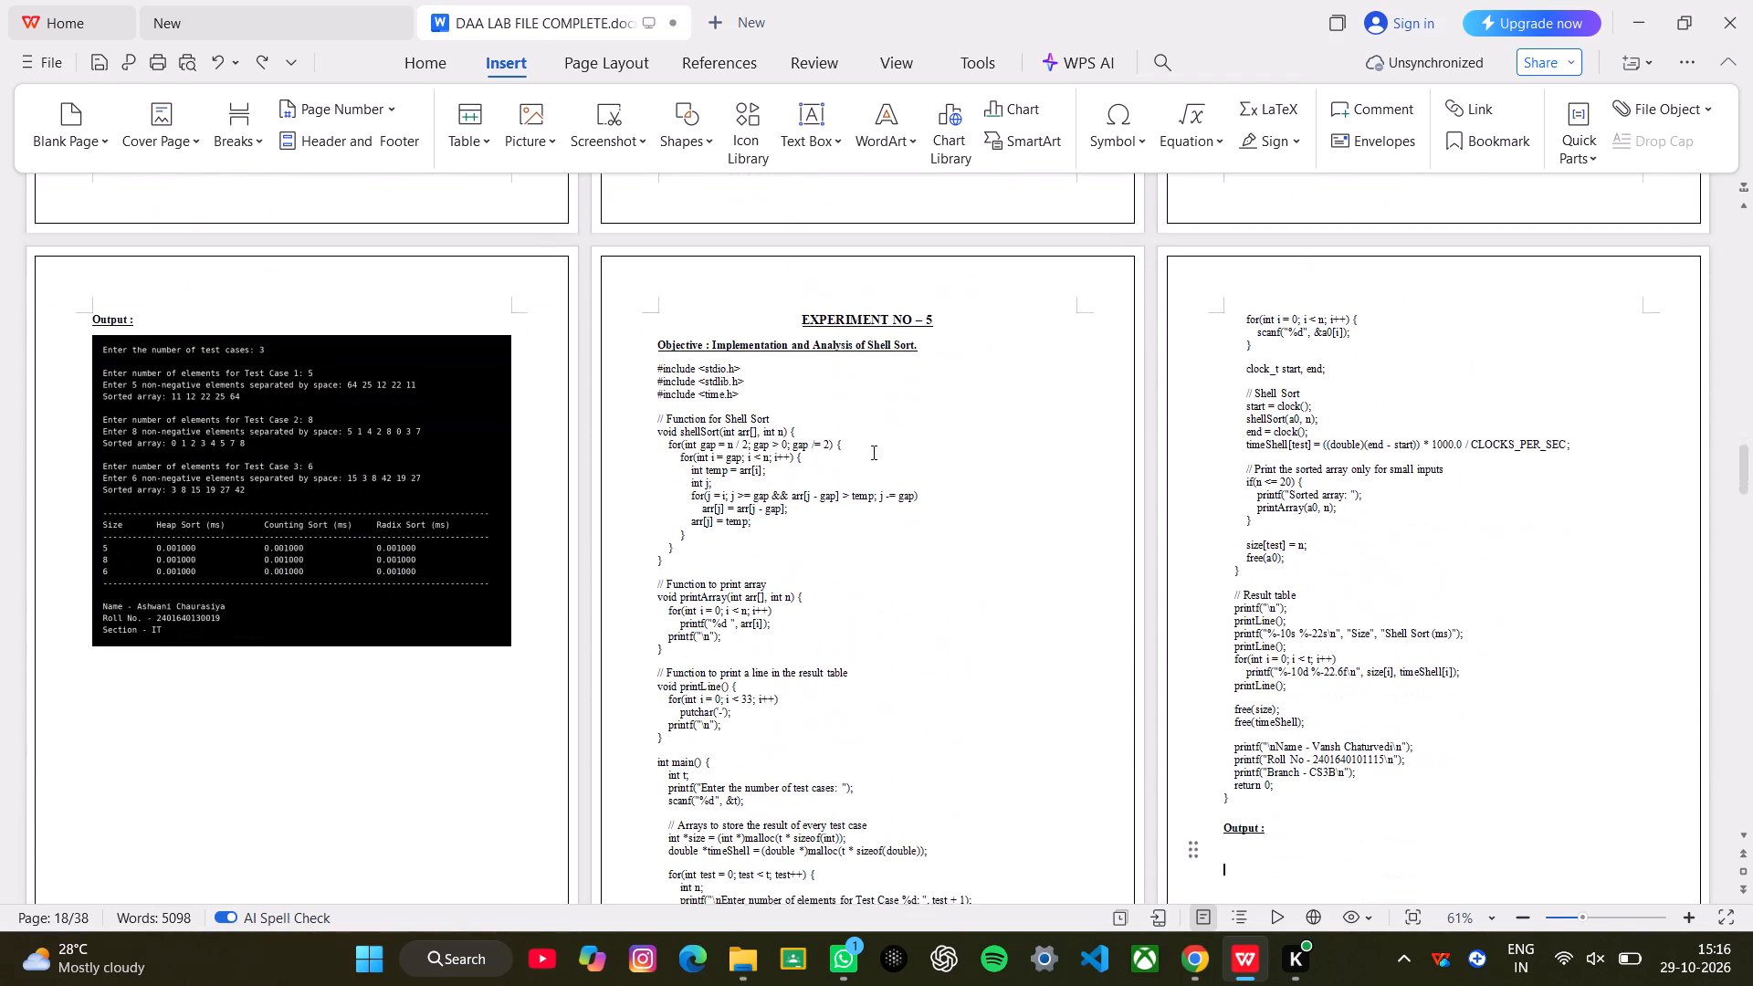
scroll(872, 452, "down", 6)
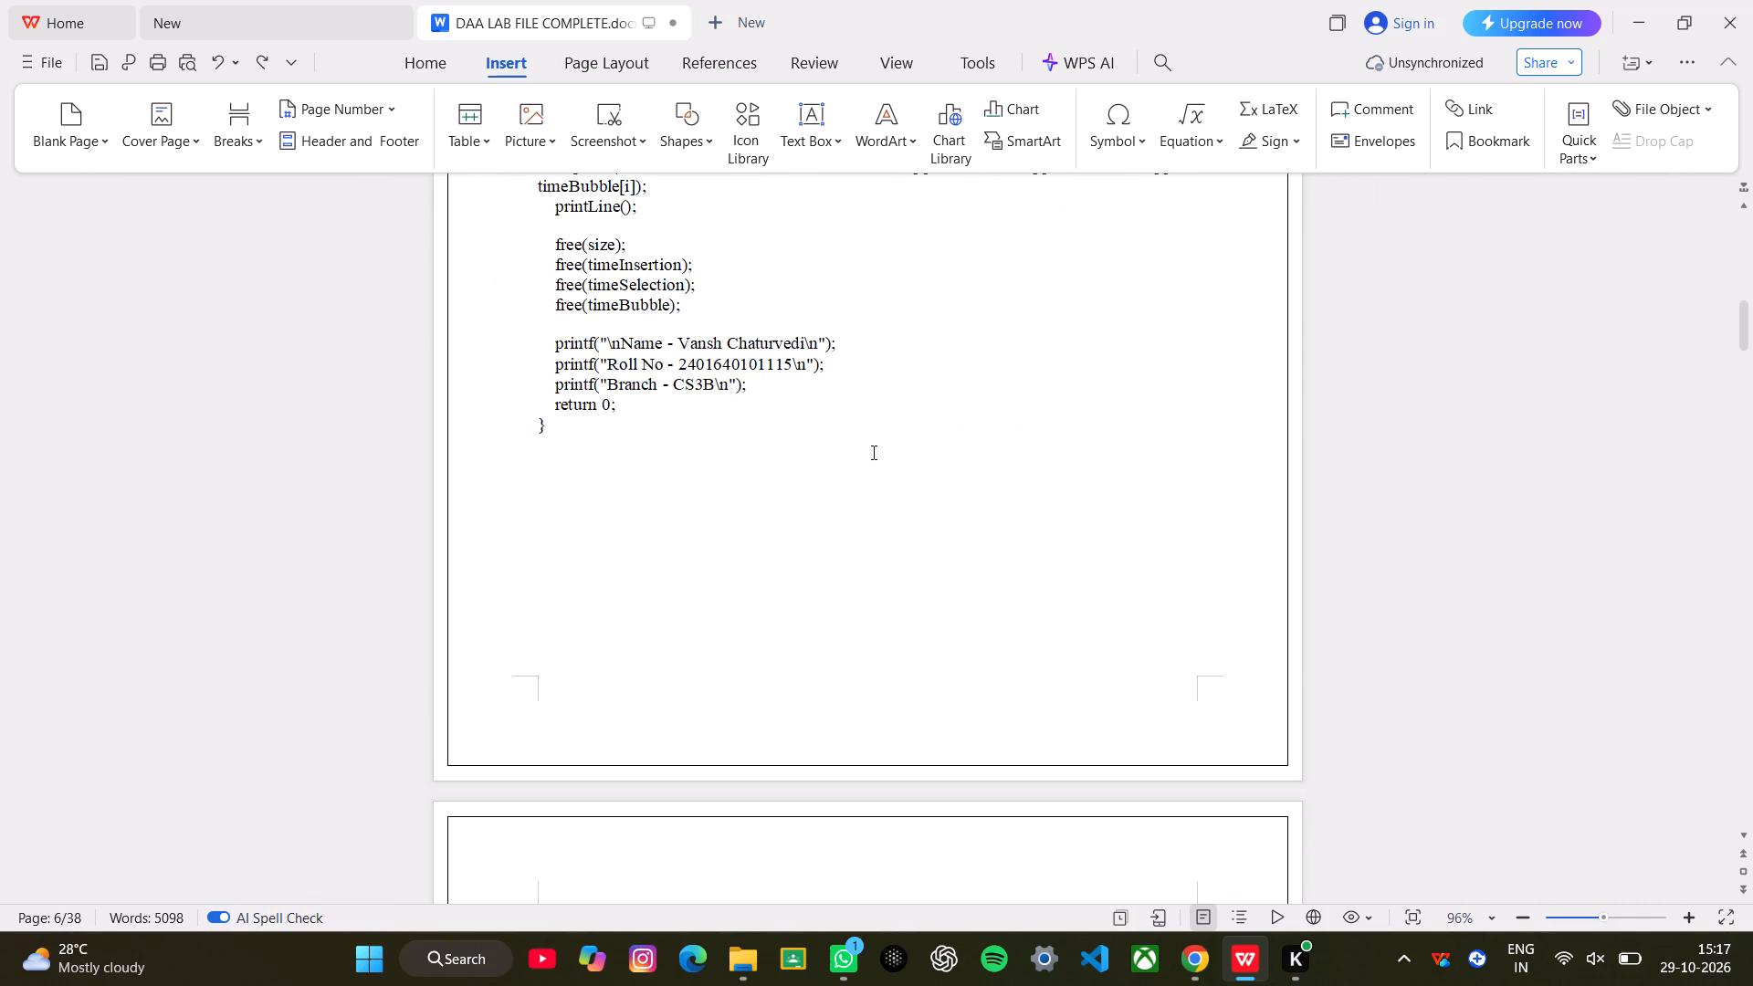
Examine the end of Experiment 1's code, including its printed name line, and the output picture below it.
scroll(872, 452, "up", 7)
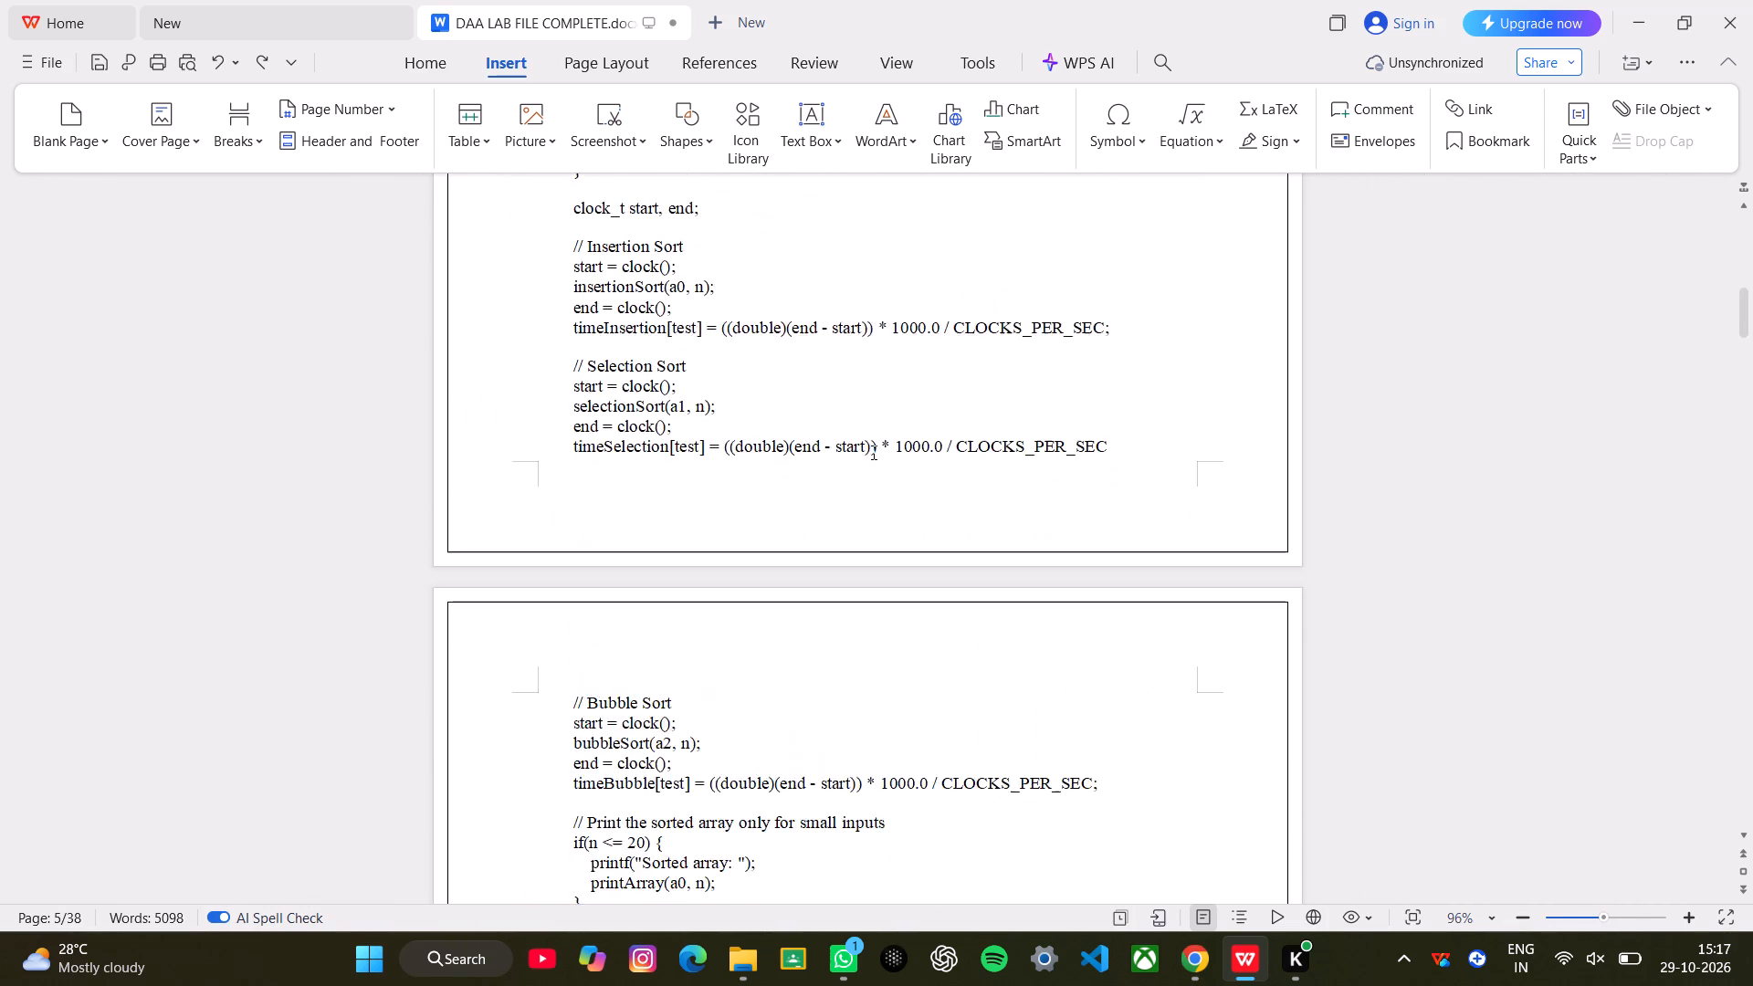
scroll(872, 452, "up", 7)
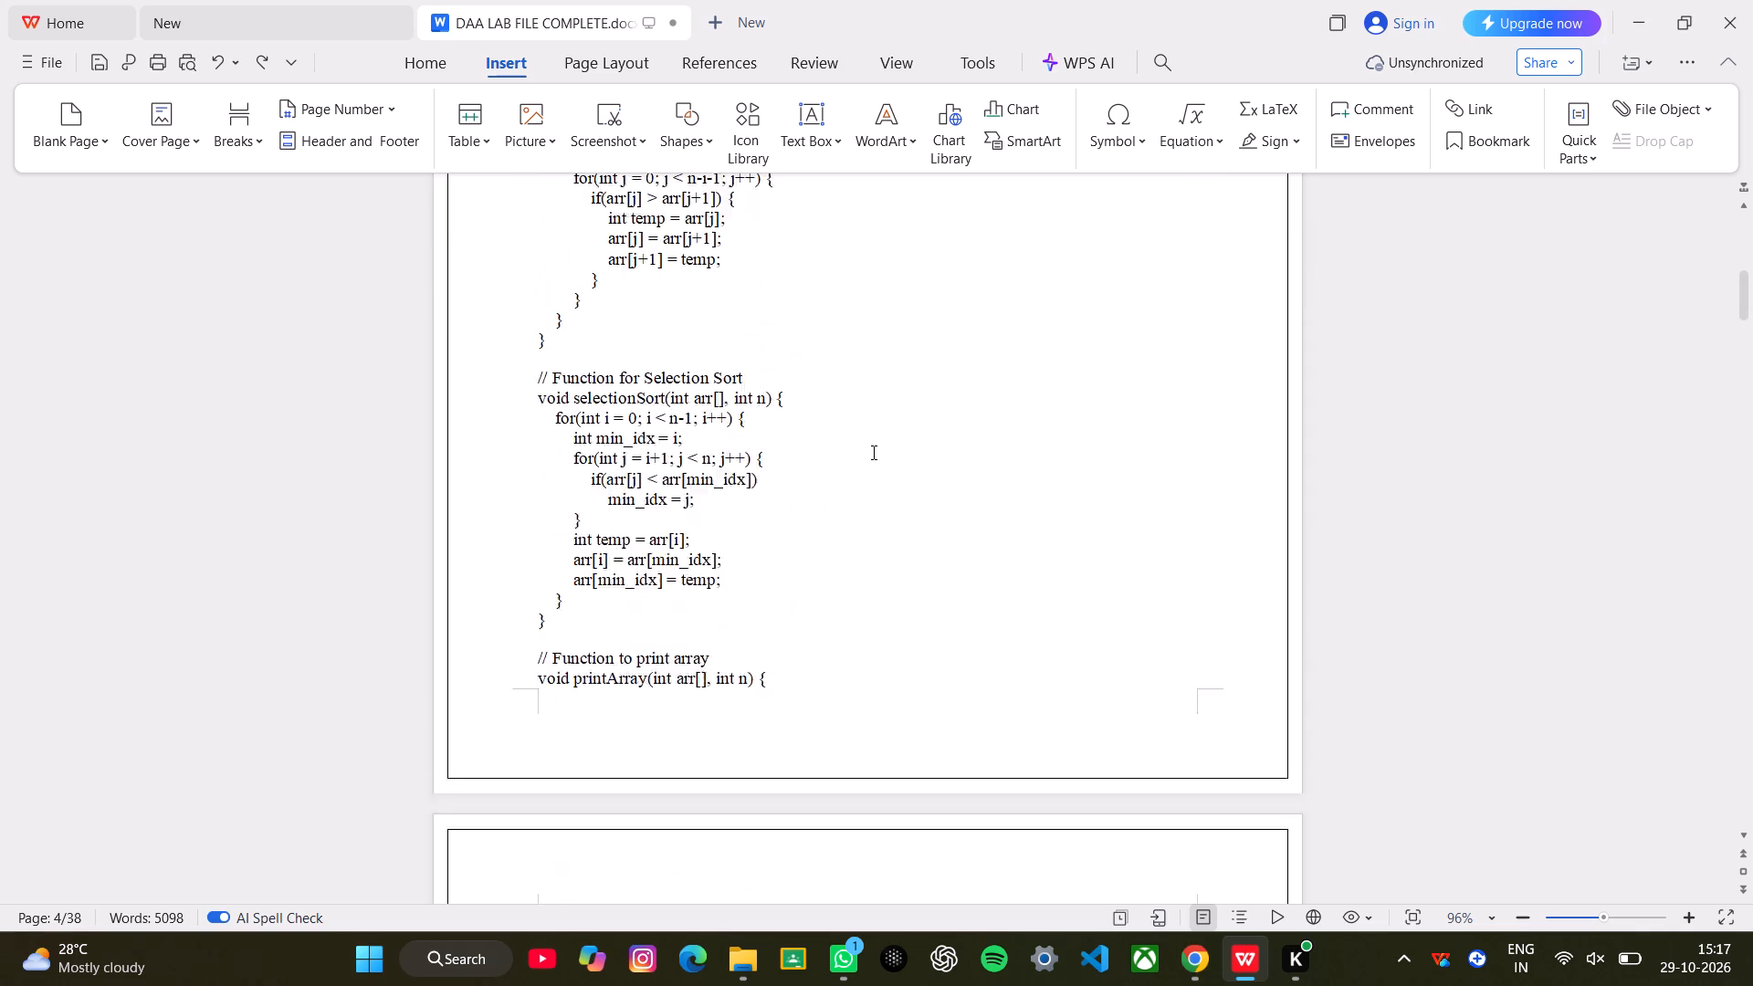
scroll(872, 452, "up", 6)
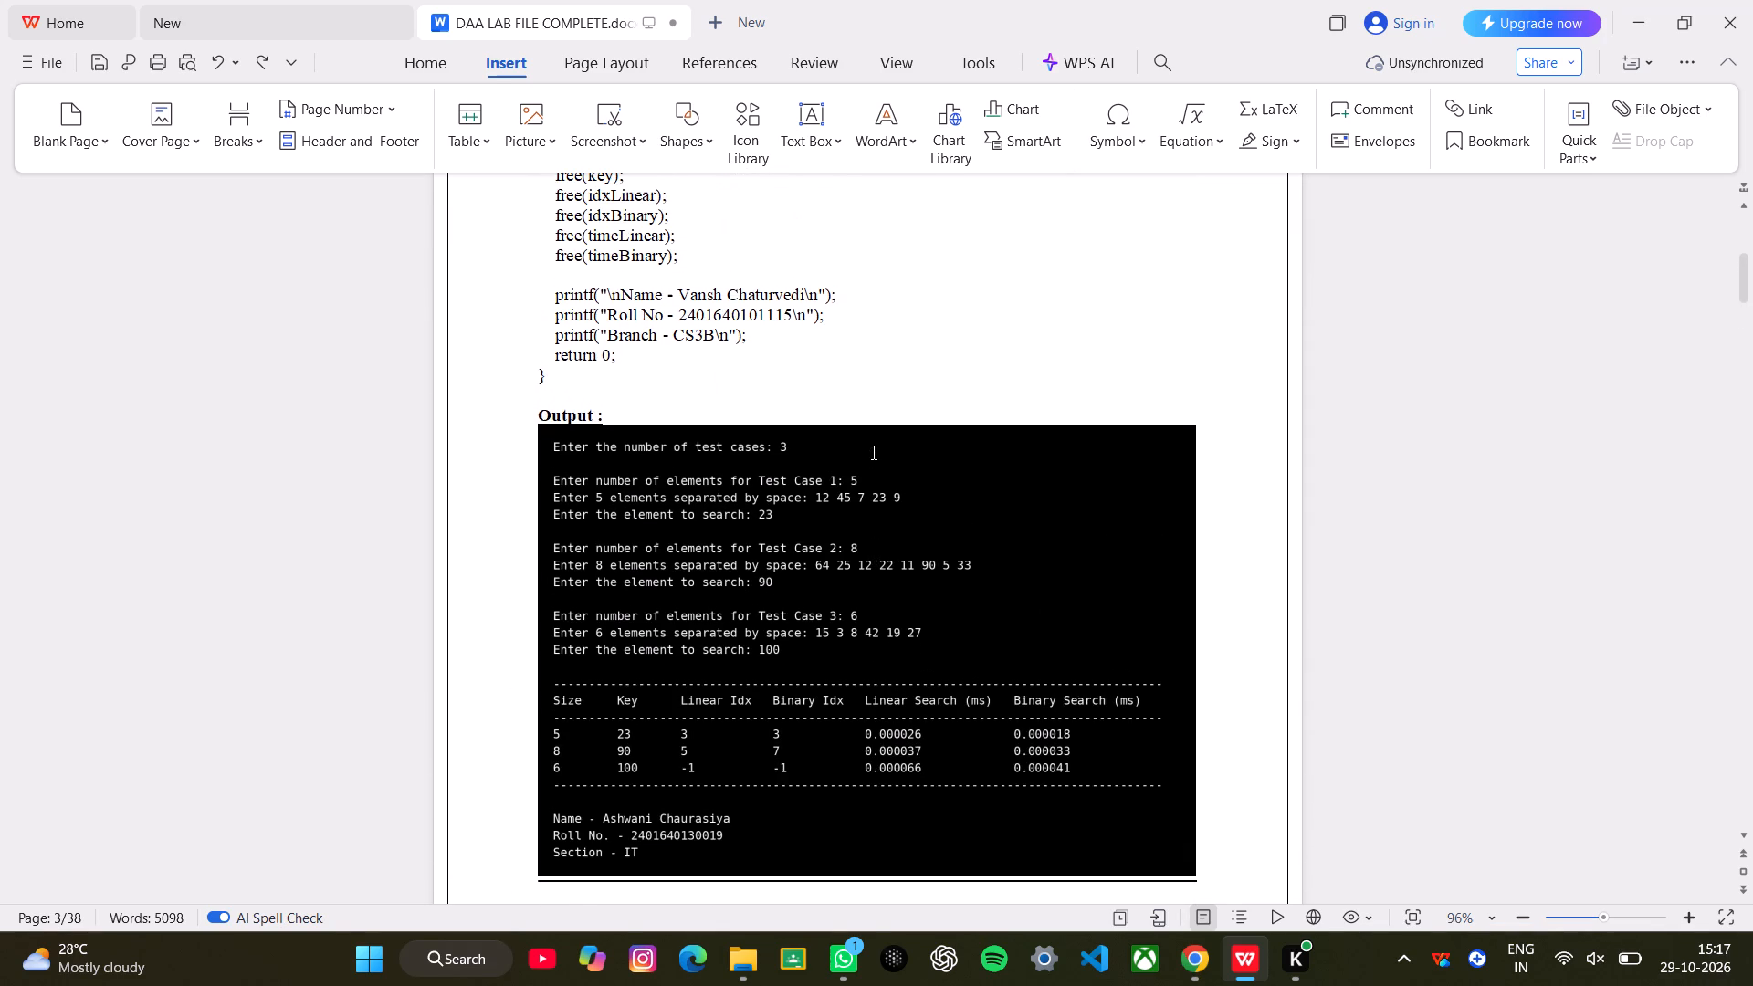
scroll(872, 452, "up", 2)
scroll(872, 452, "down", 1)
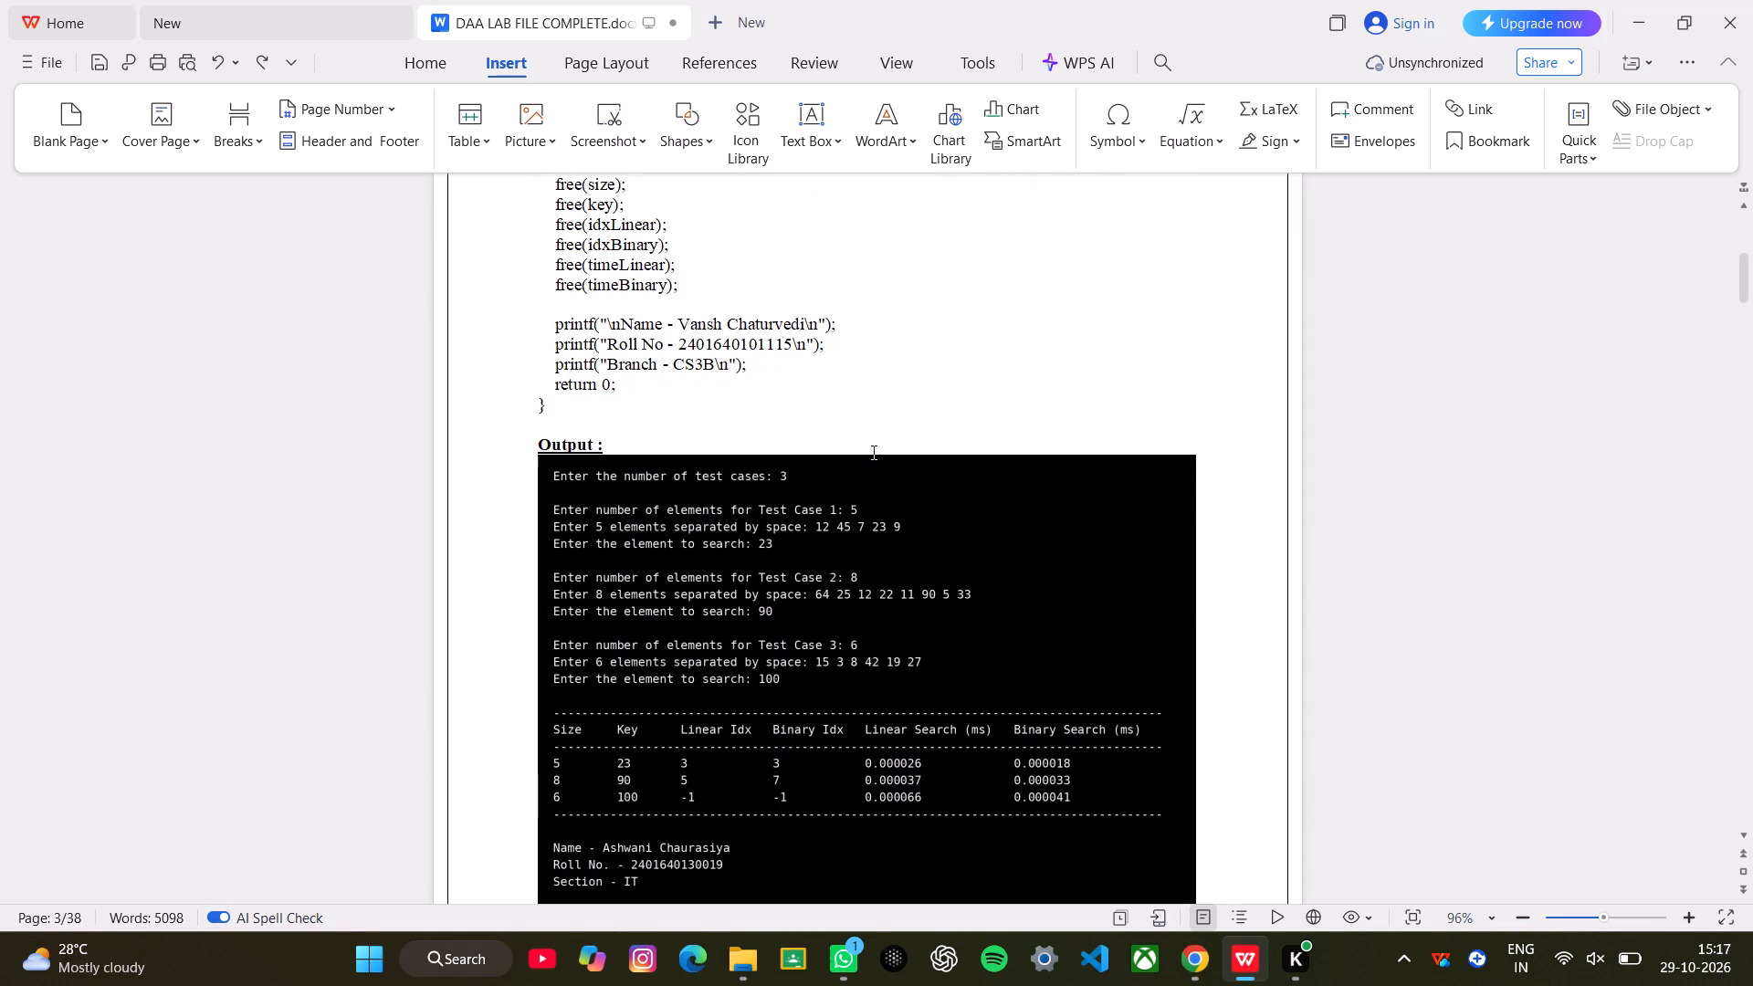
scroll(872, 452, "down", 1)
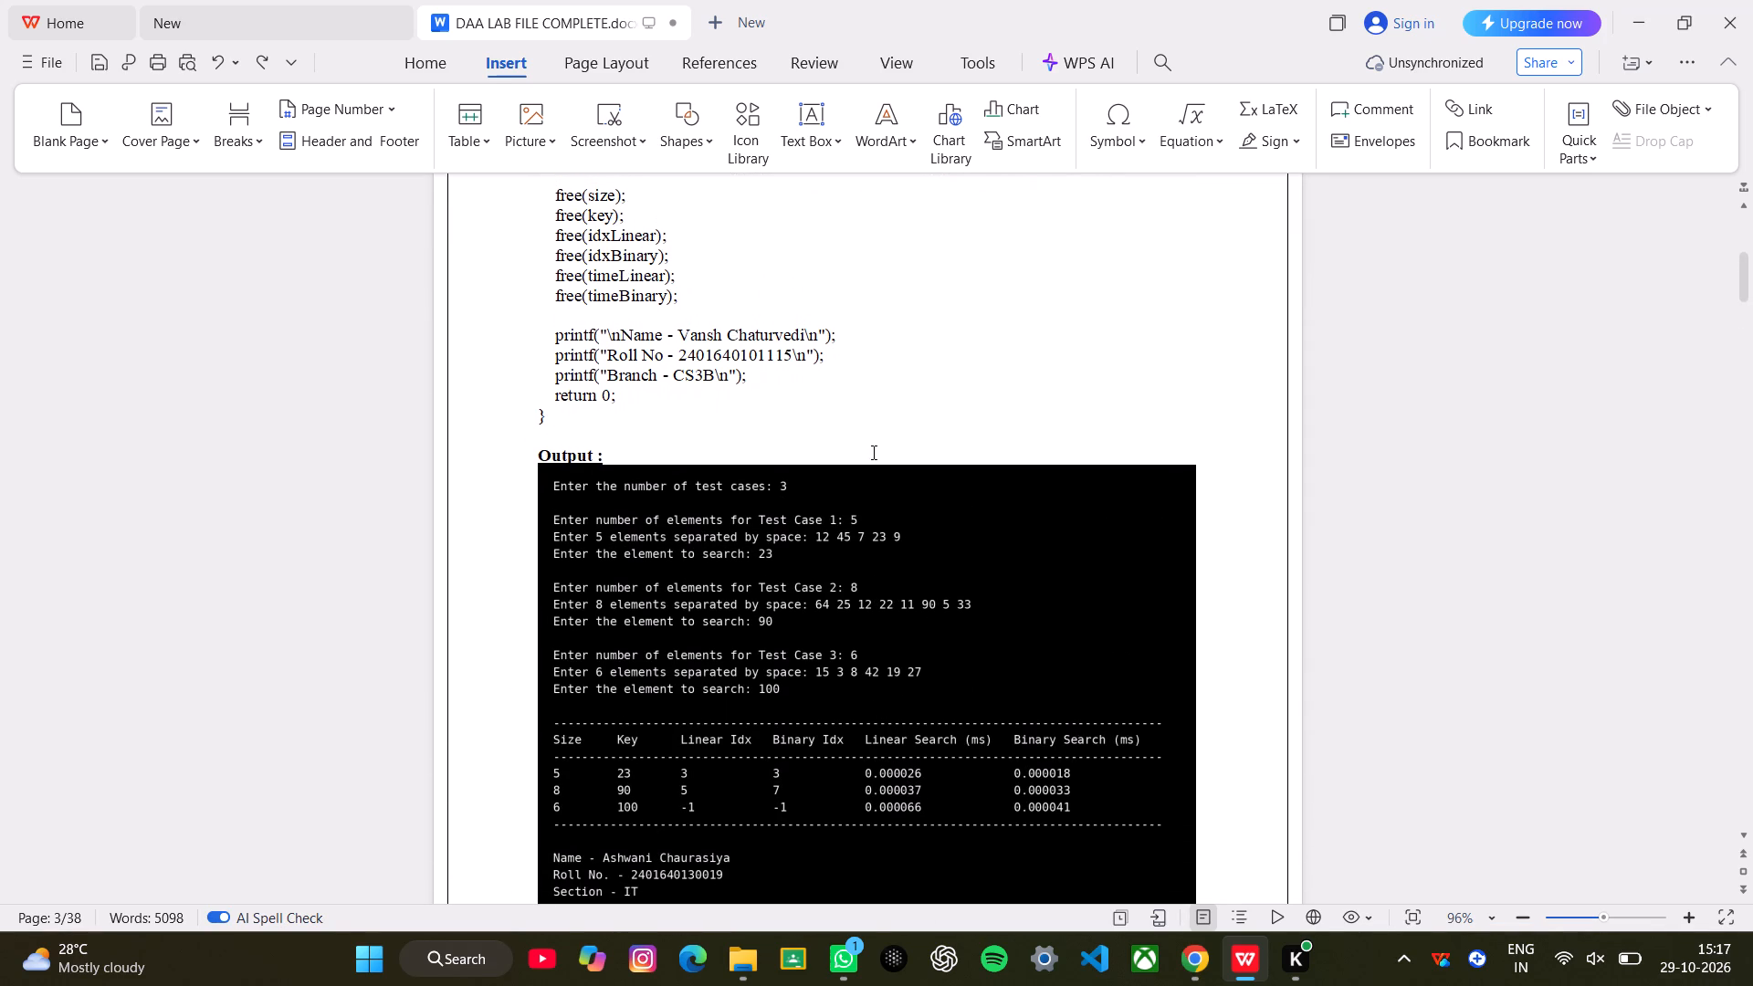
left_click(801, 337)
left_click(801, 337)
scroll(801, 337, "up", 1)
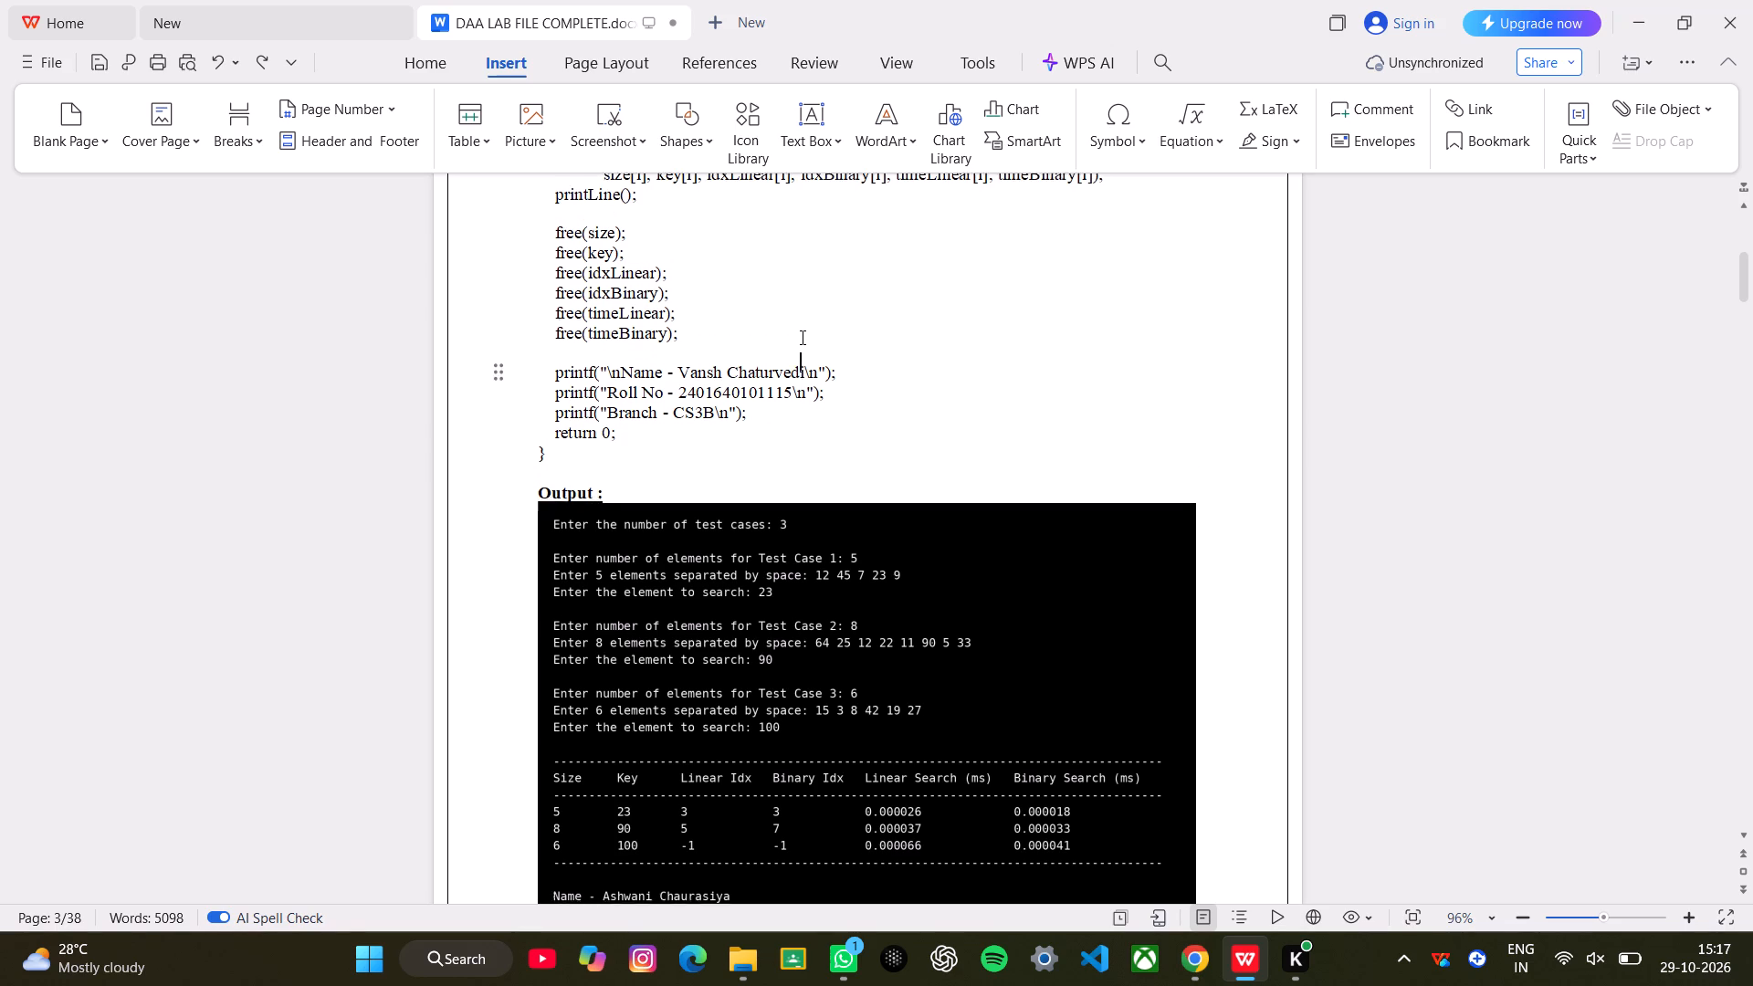
scroll(801, 337, "up", 4)
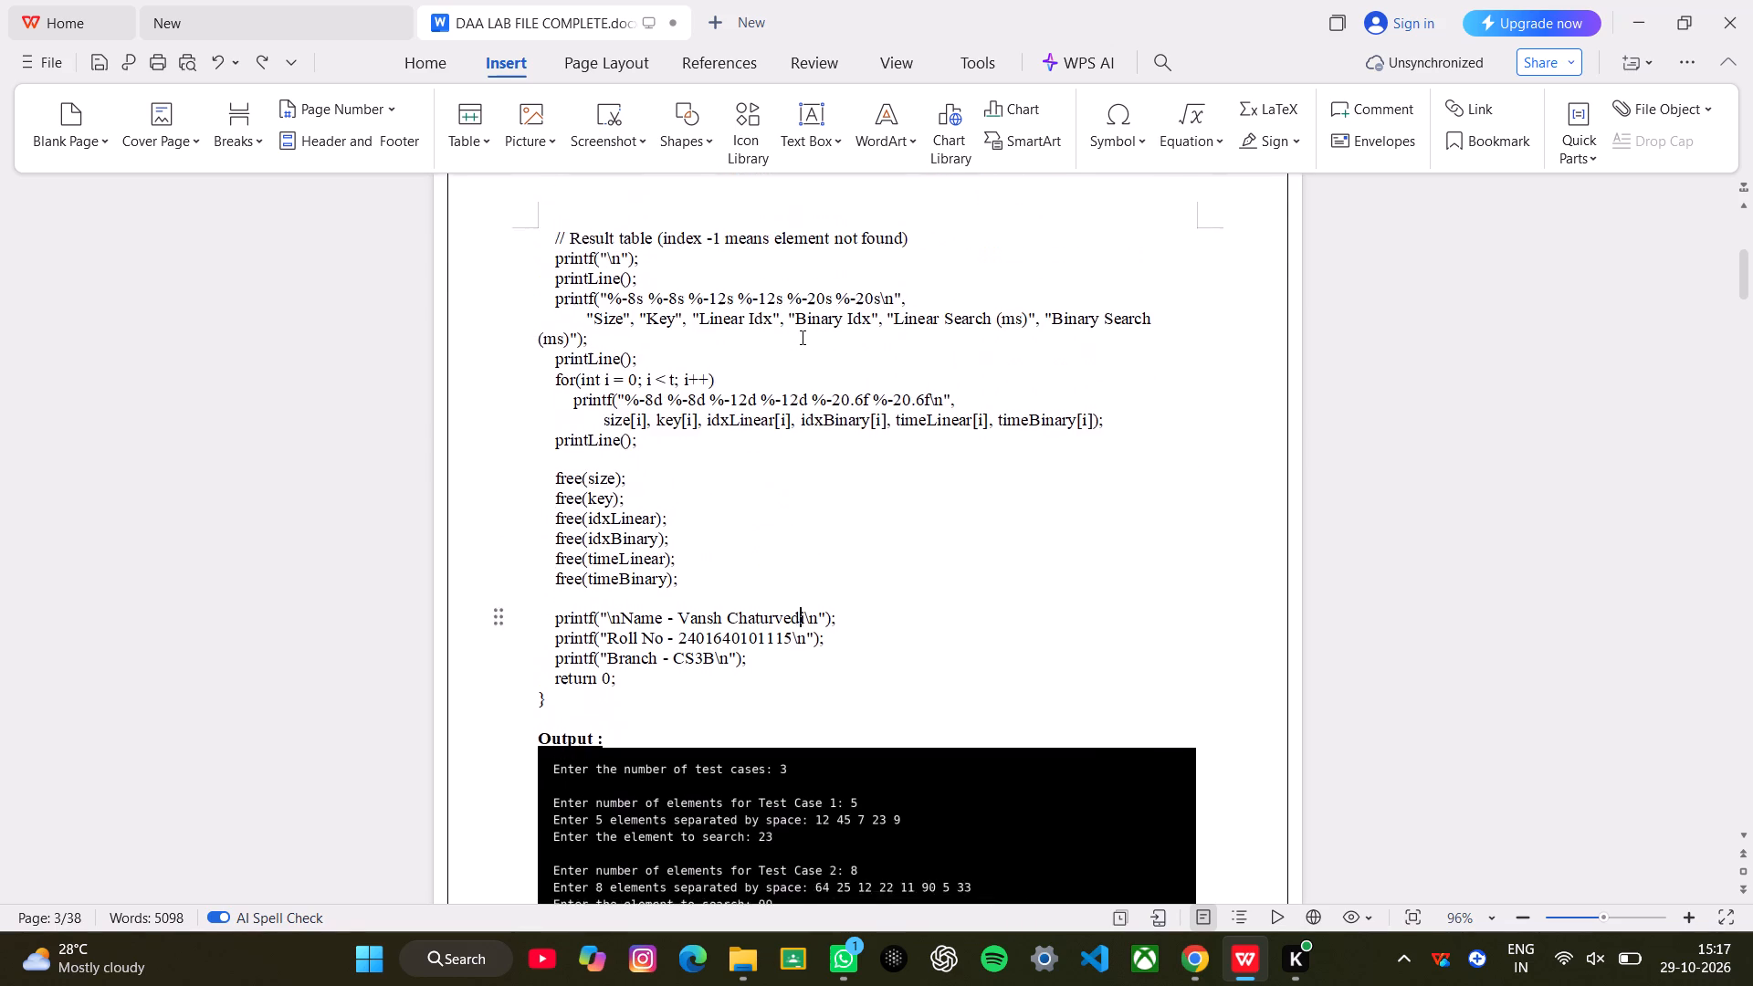
scroll(801, 337, "up", 1)
scroll(801, 337, "right", 1)
Go through the pages of Experiments 2 to 6(ii) at larger size to check where an output picture is still missing.
scroll(801, 337, "down", 4)
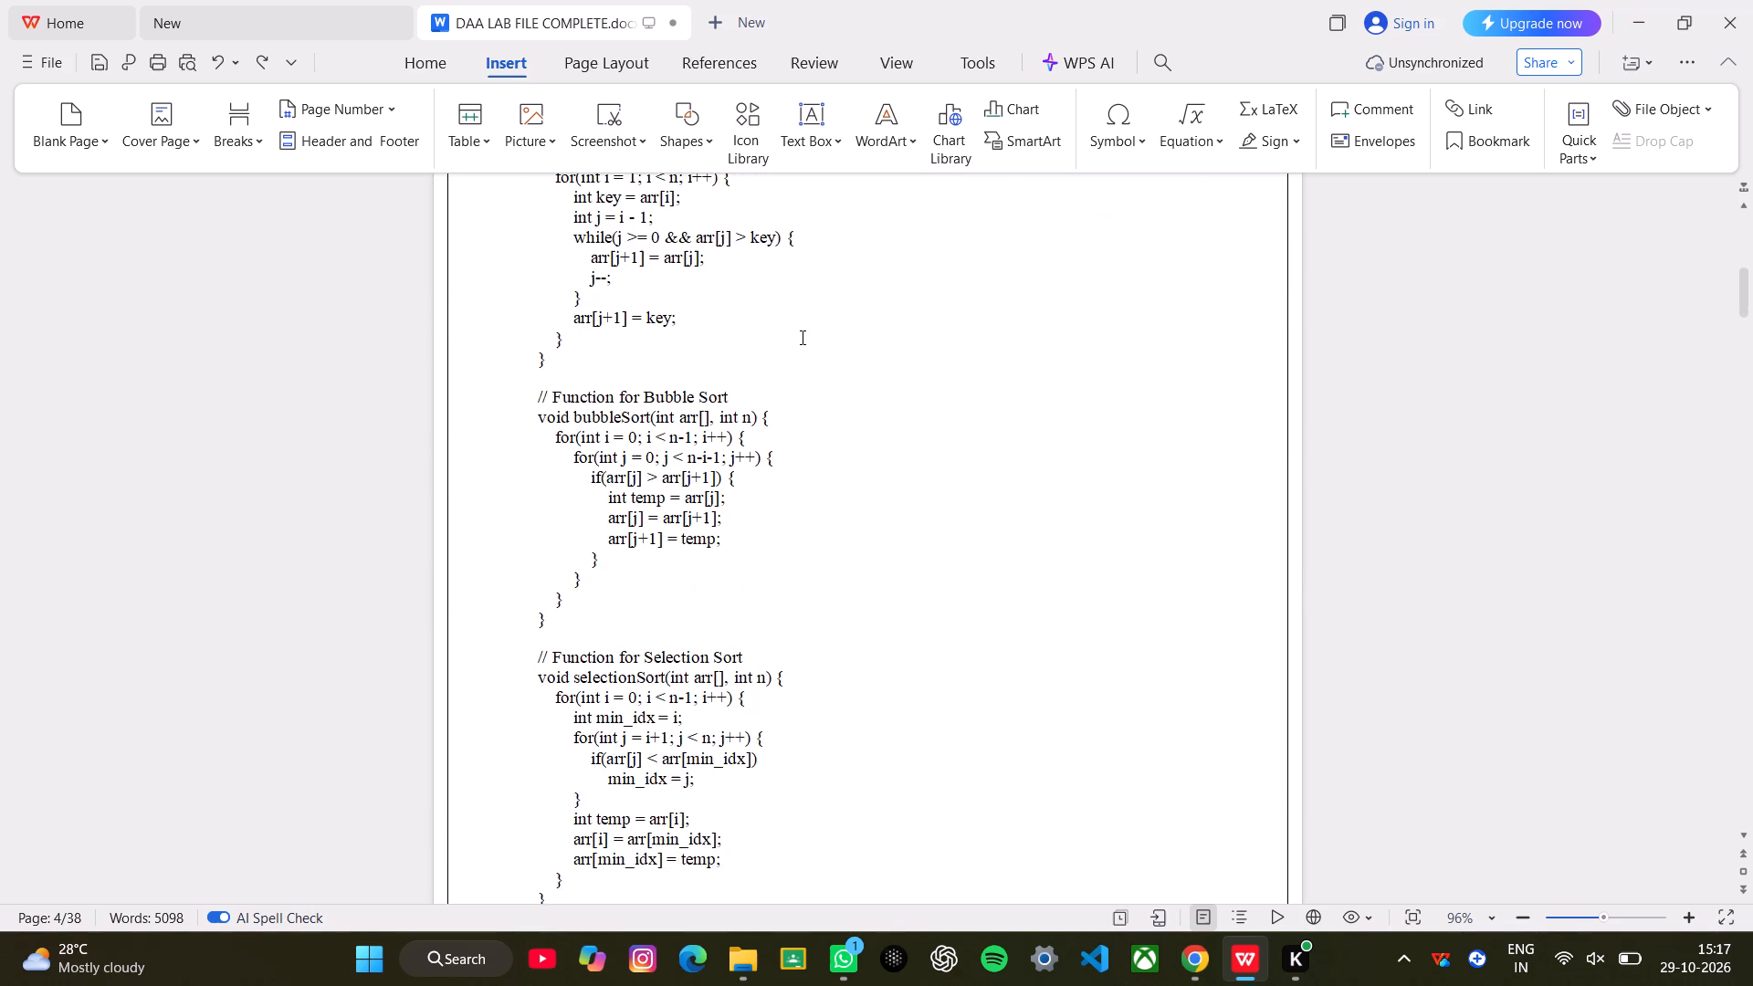
scroll(801, 337, "down", 7)
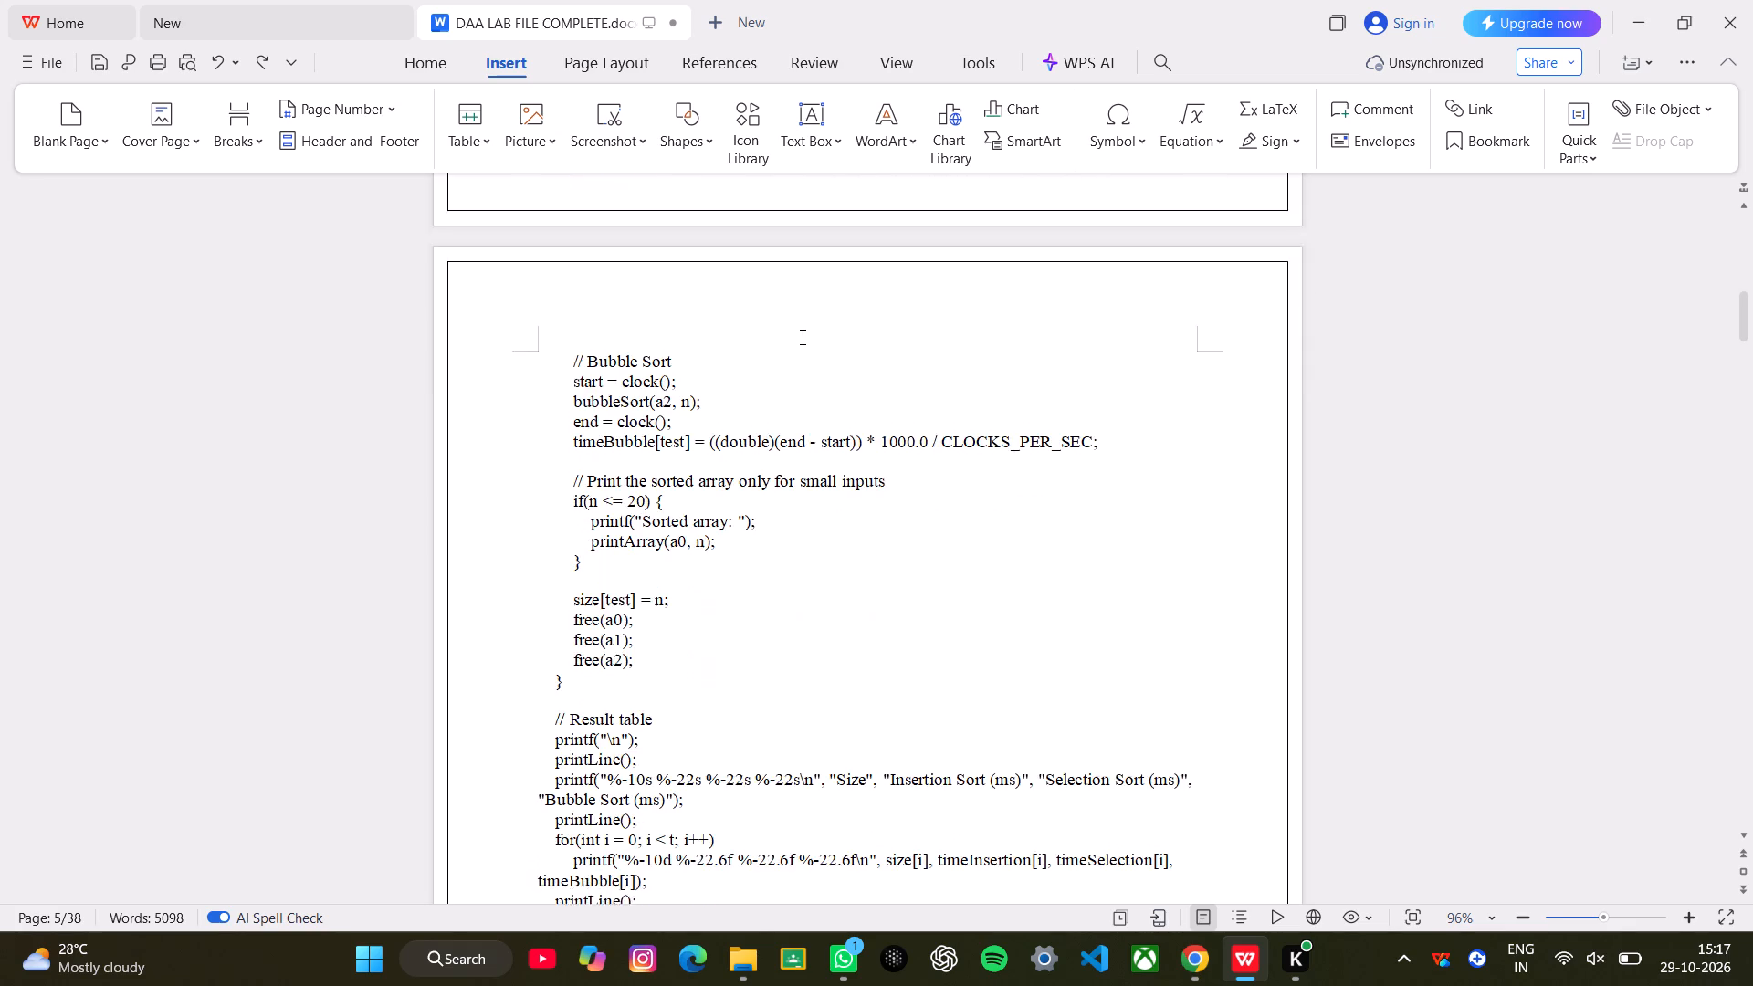
scroll(801, 337, "down", 9)
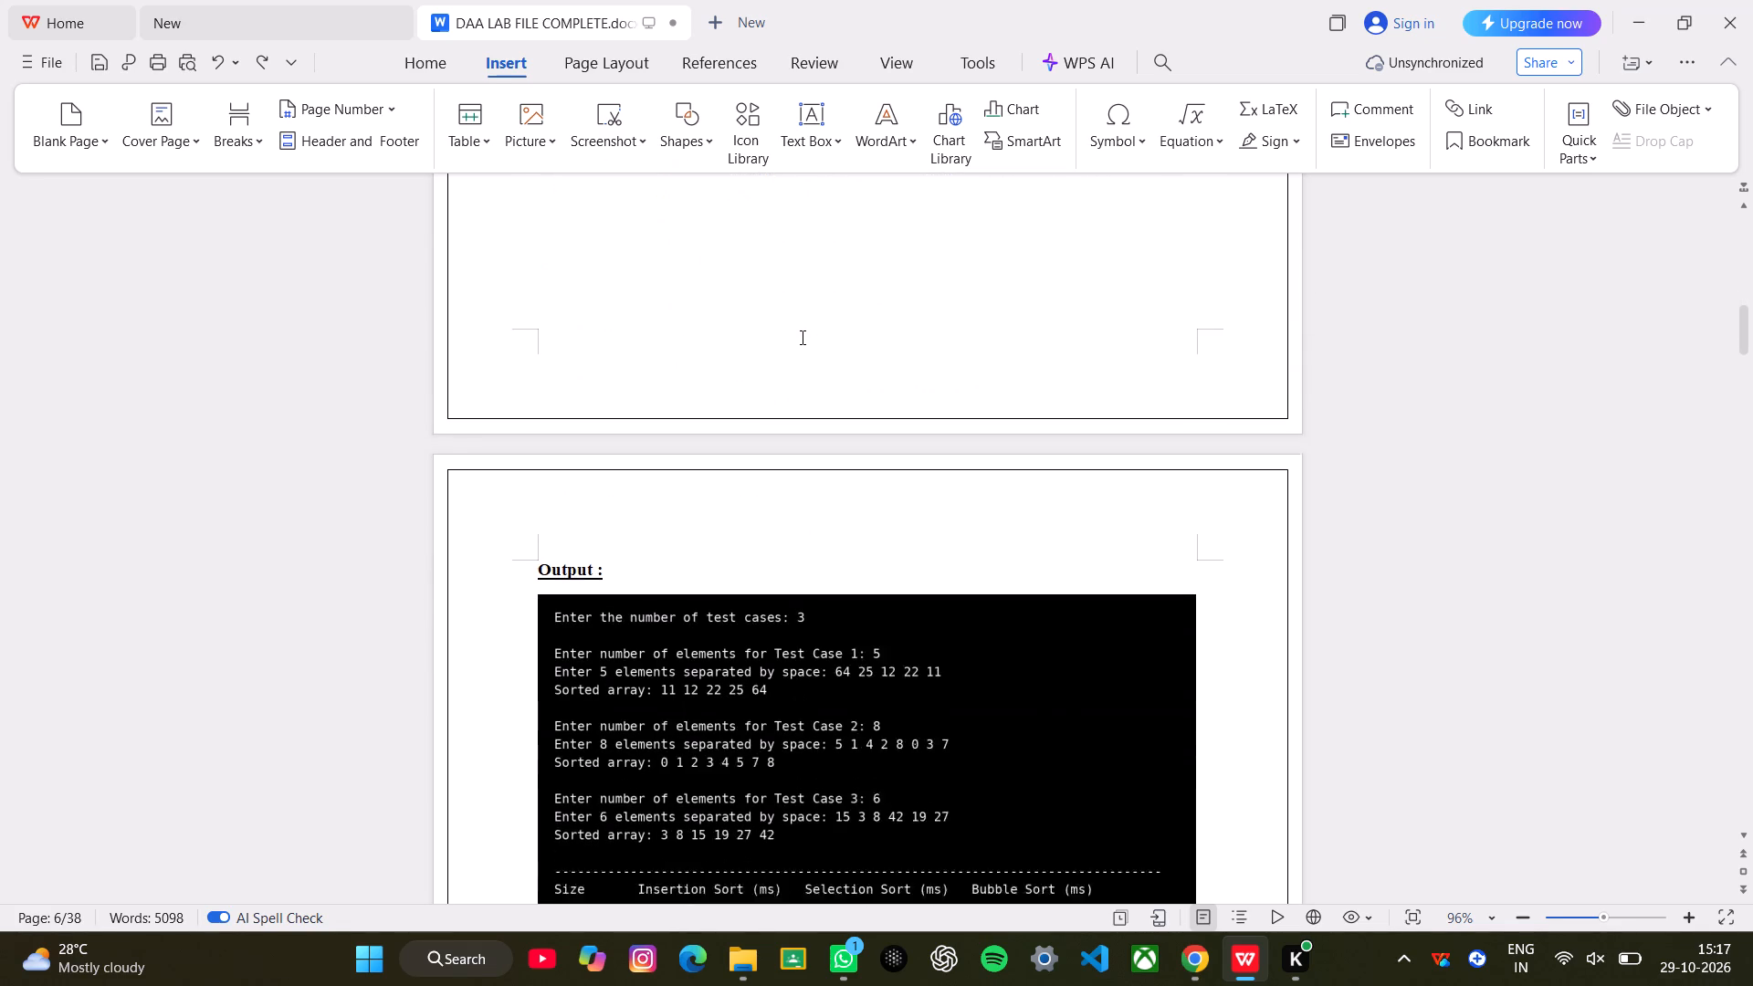
scroll(801, 337, "down", 9)
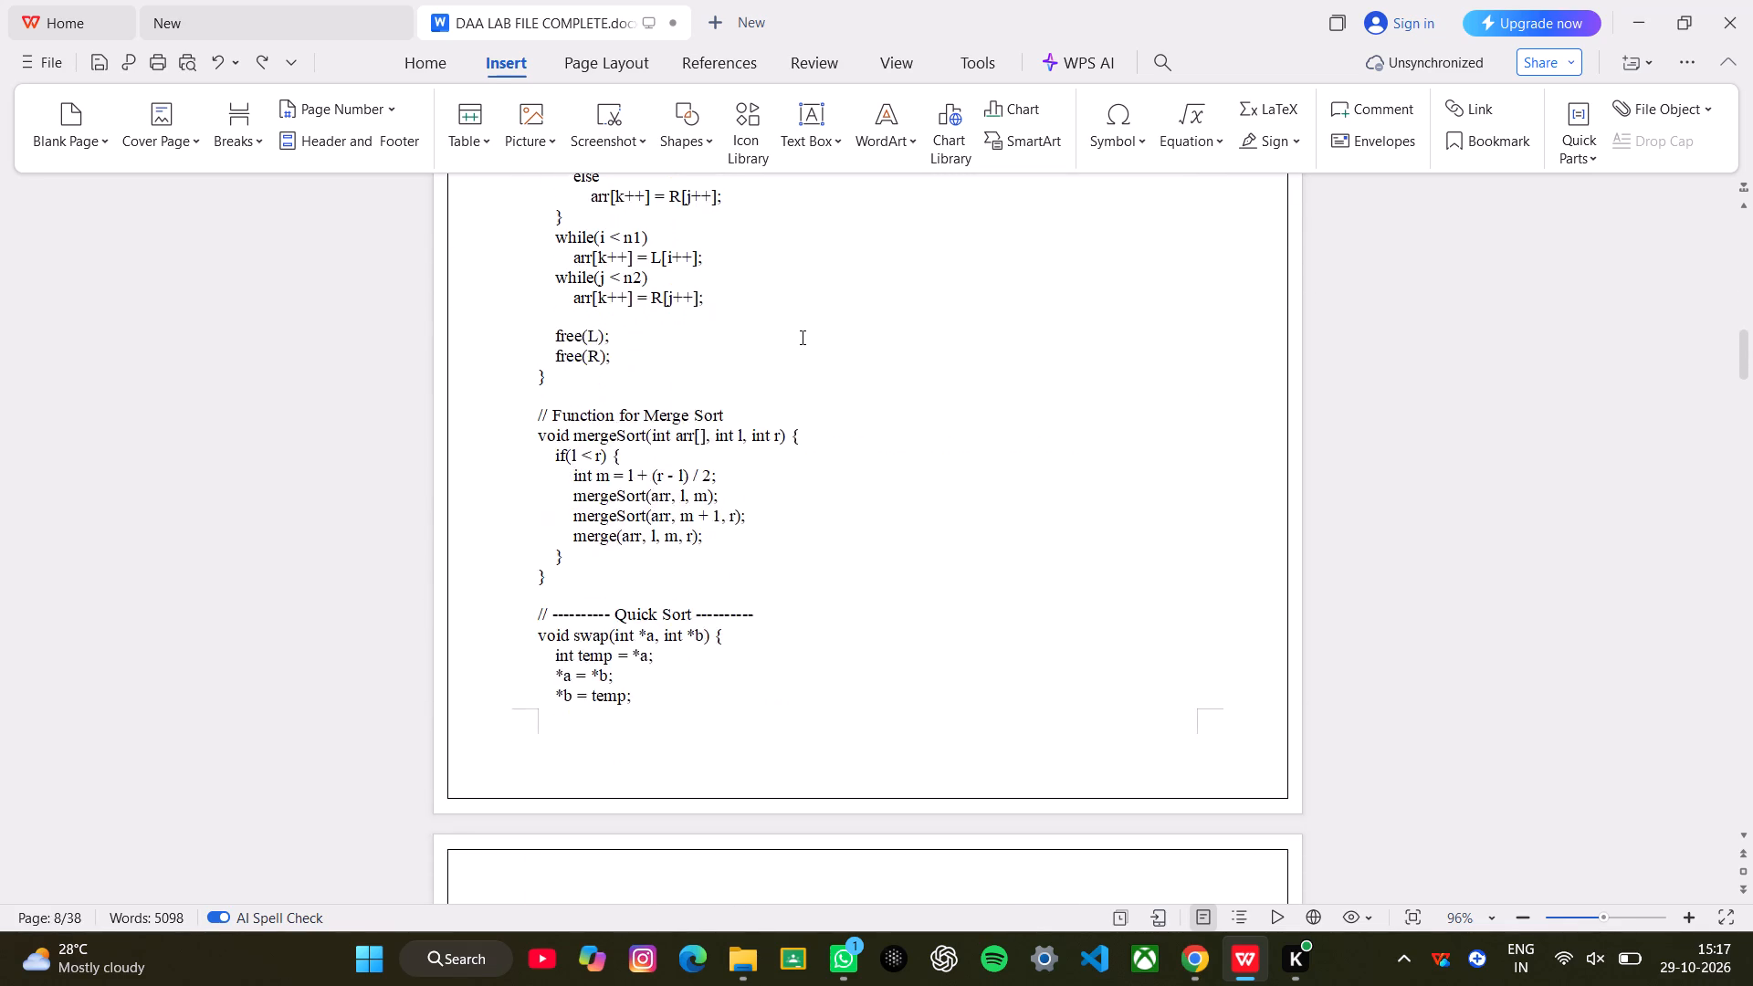
scroll(801, 337, "down", 8)
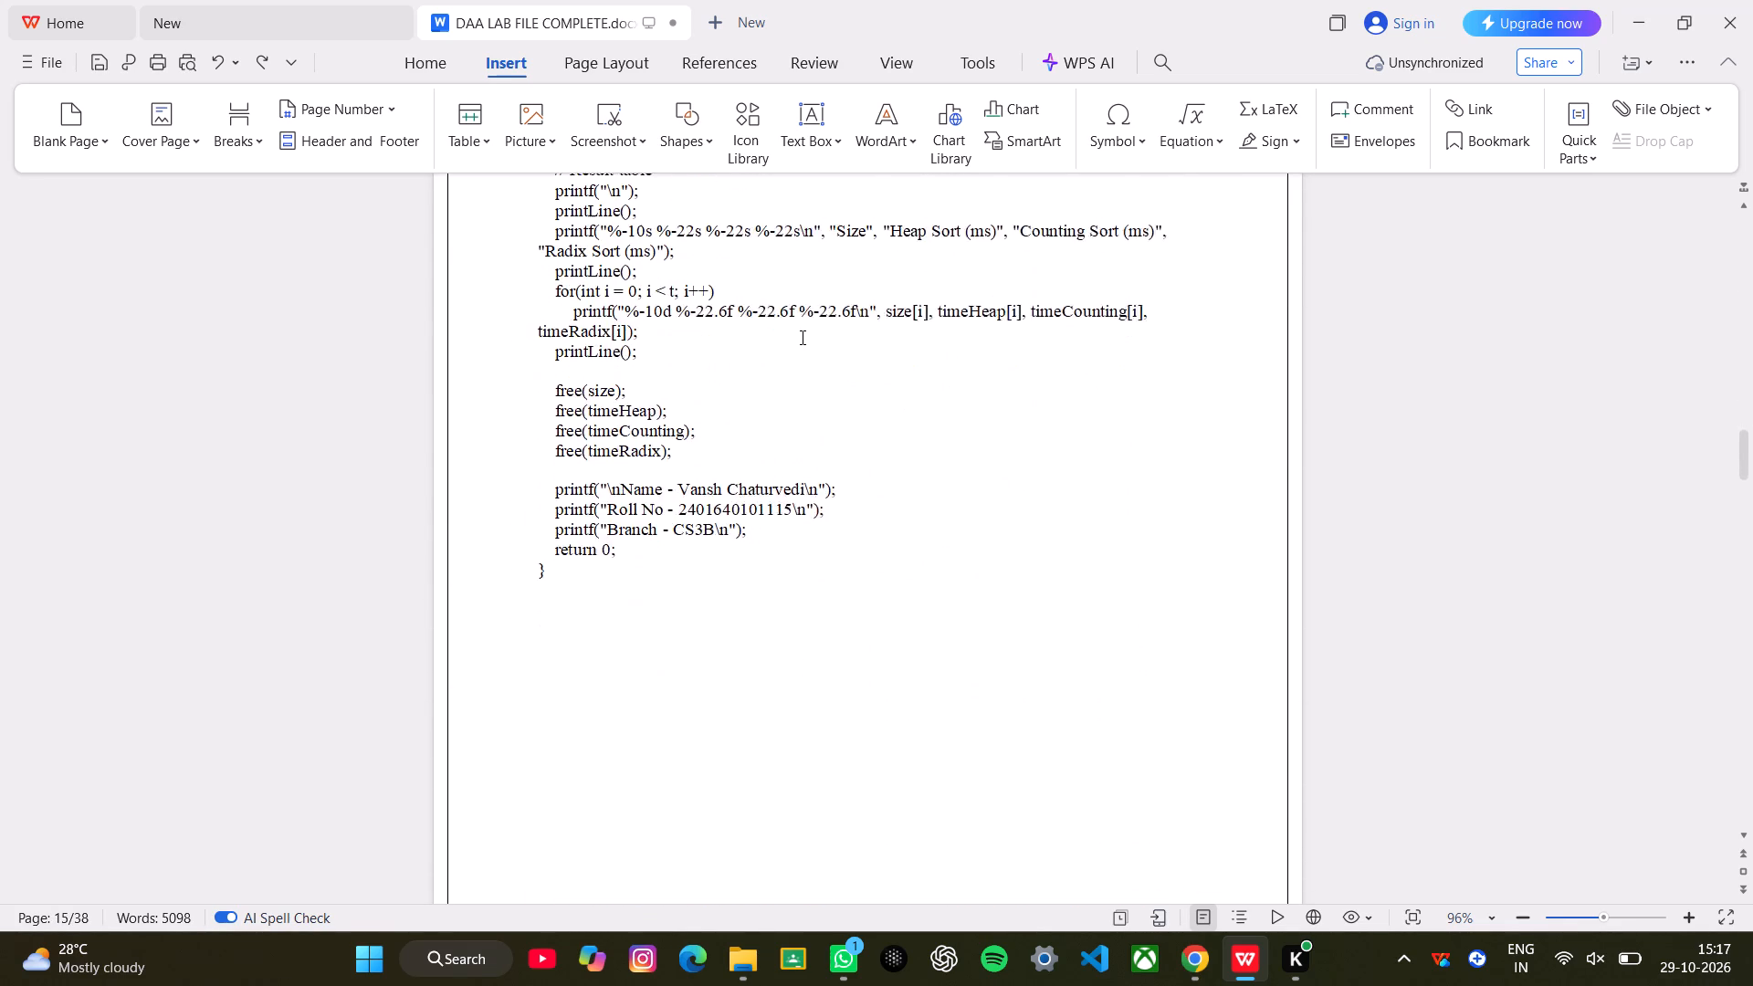
scroll(801, 337, "down", 10)
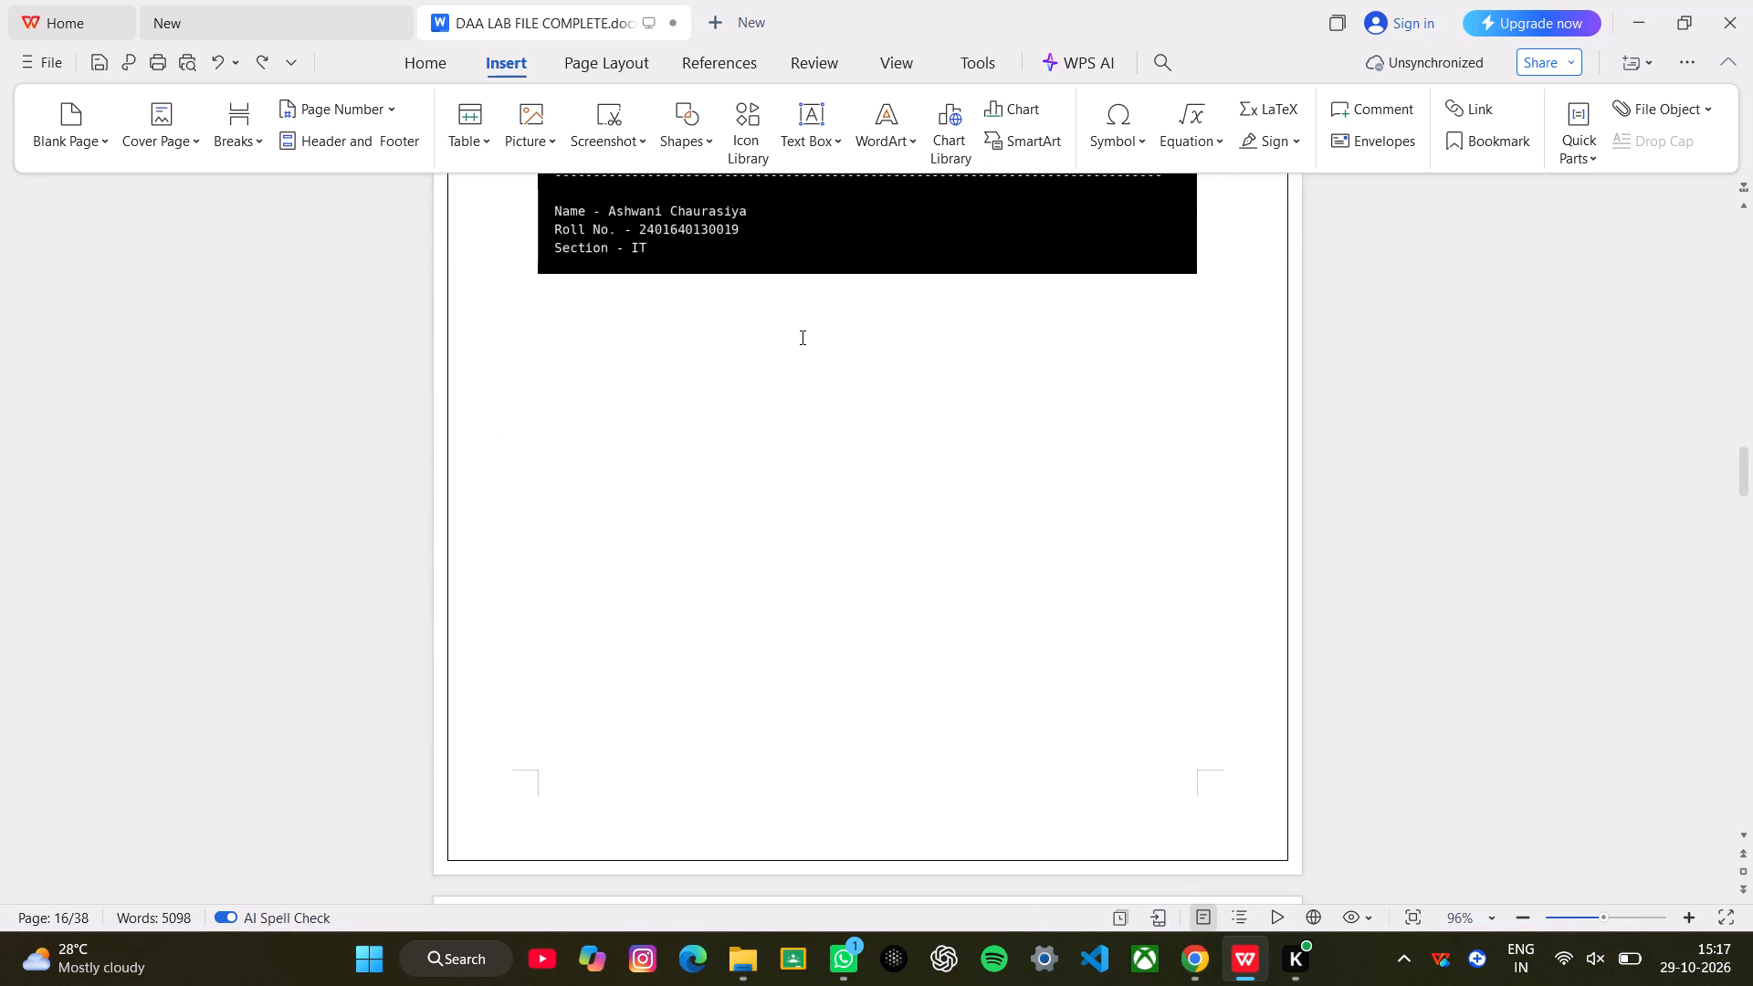
scroll(801, 337, "down", 9)
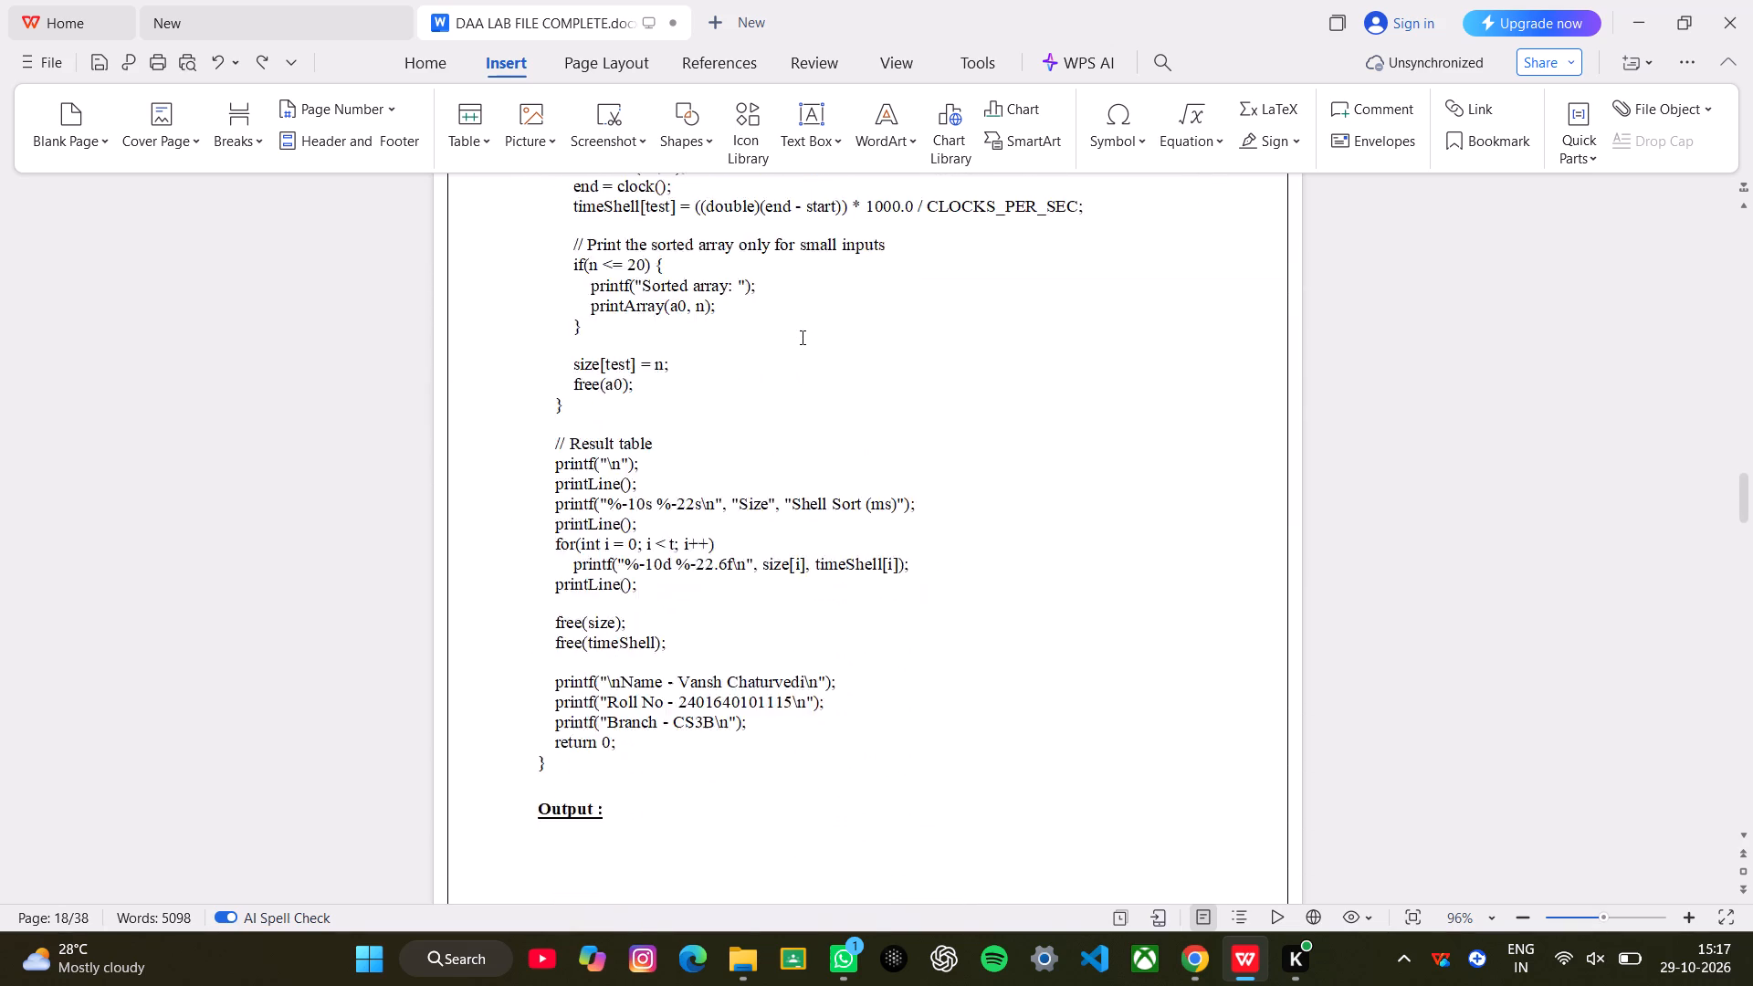
scroll(801, 337, "down", 4)
scroll(801, 337, "up", 4)
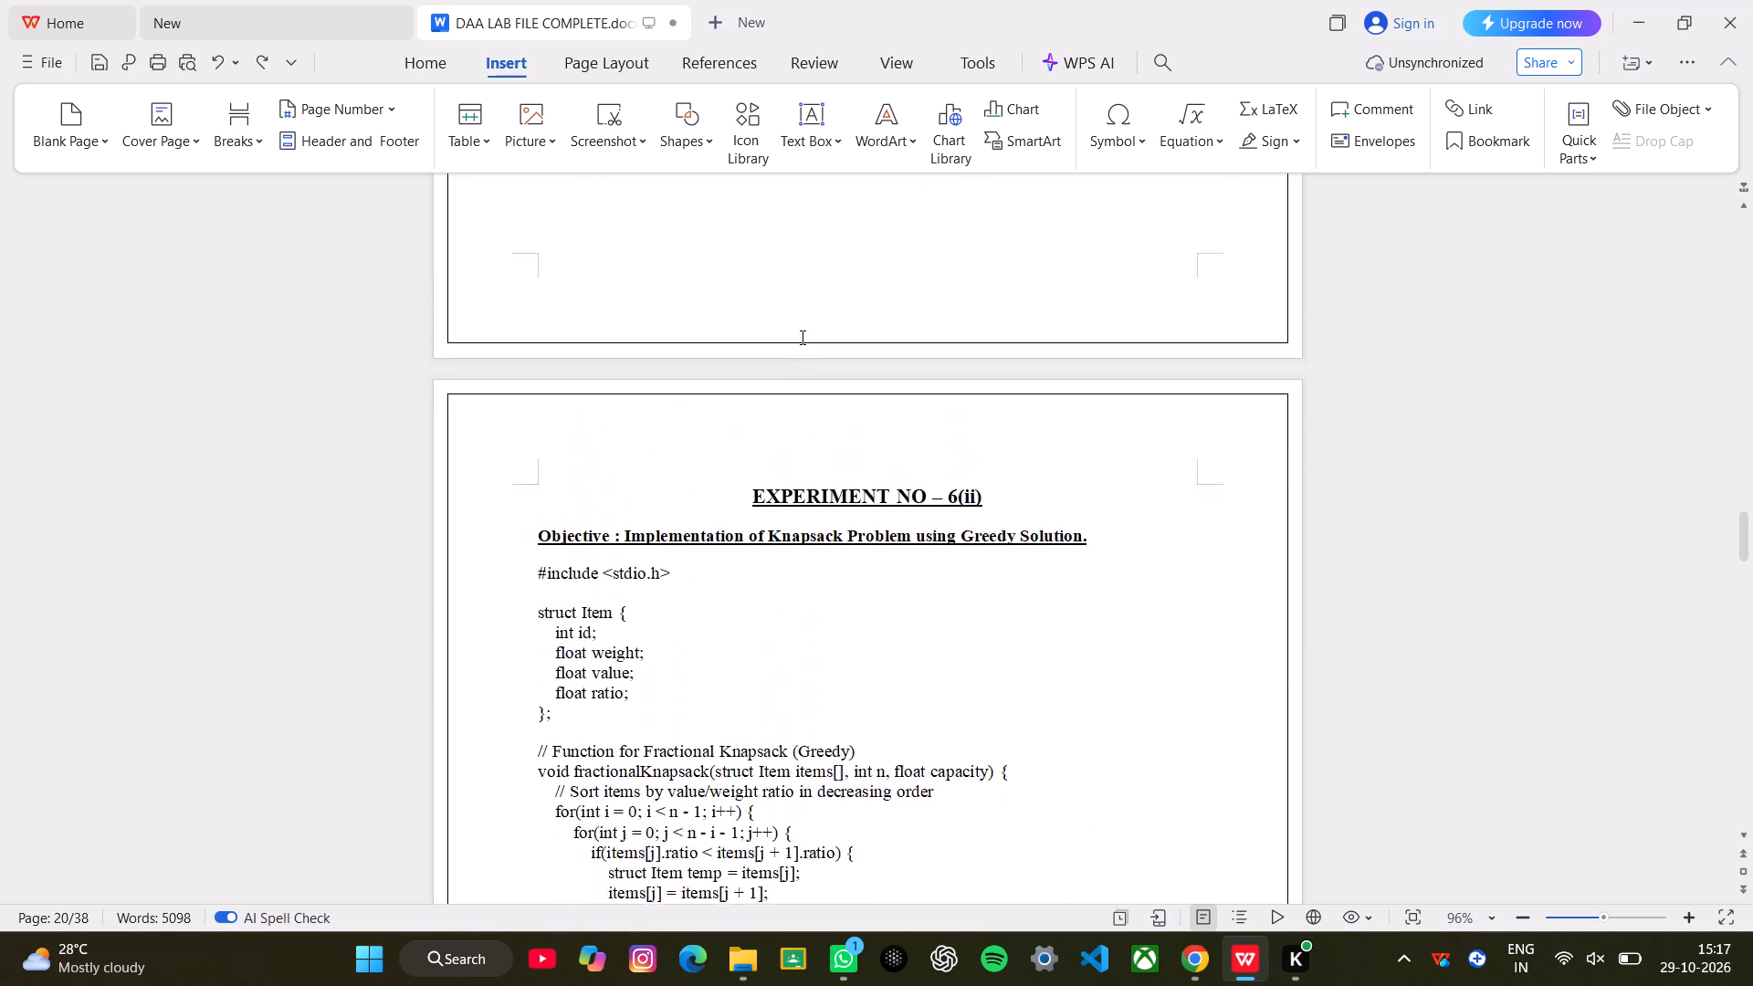
scroll(801, 337, "up", 7)
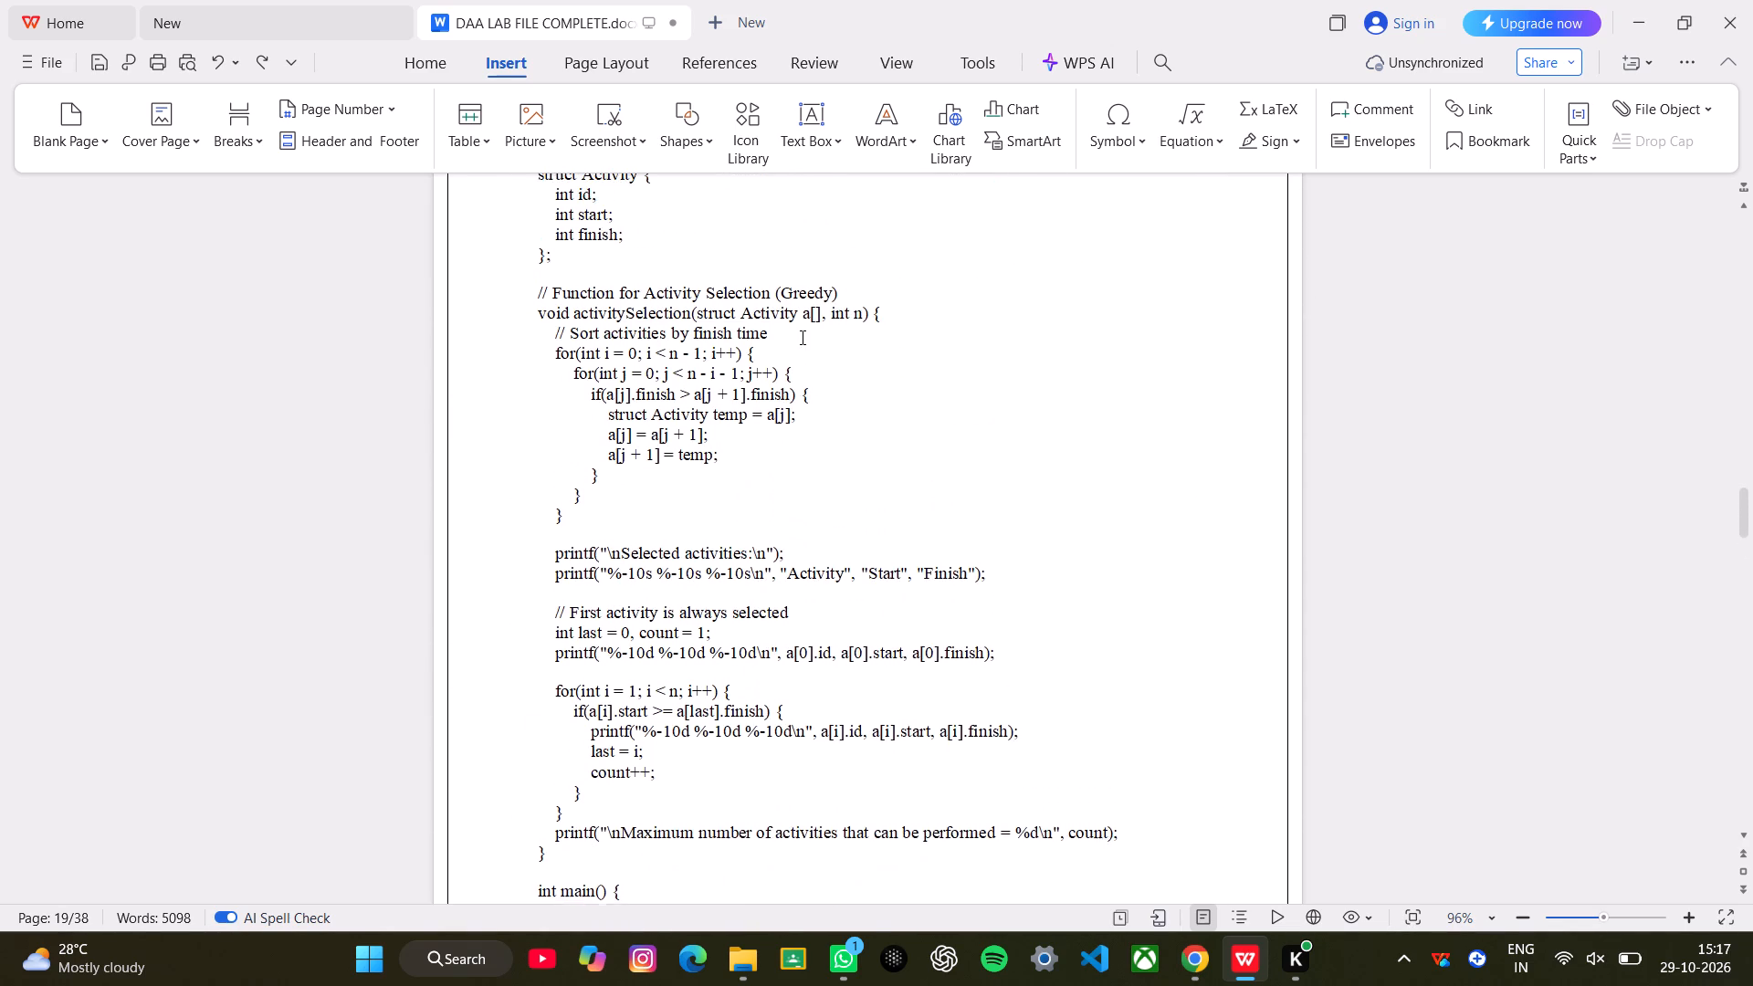
scroll(801, 337, "up", 5)
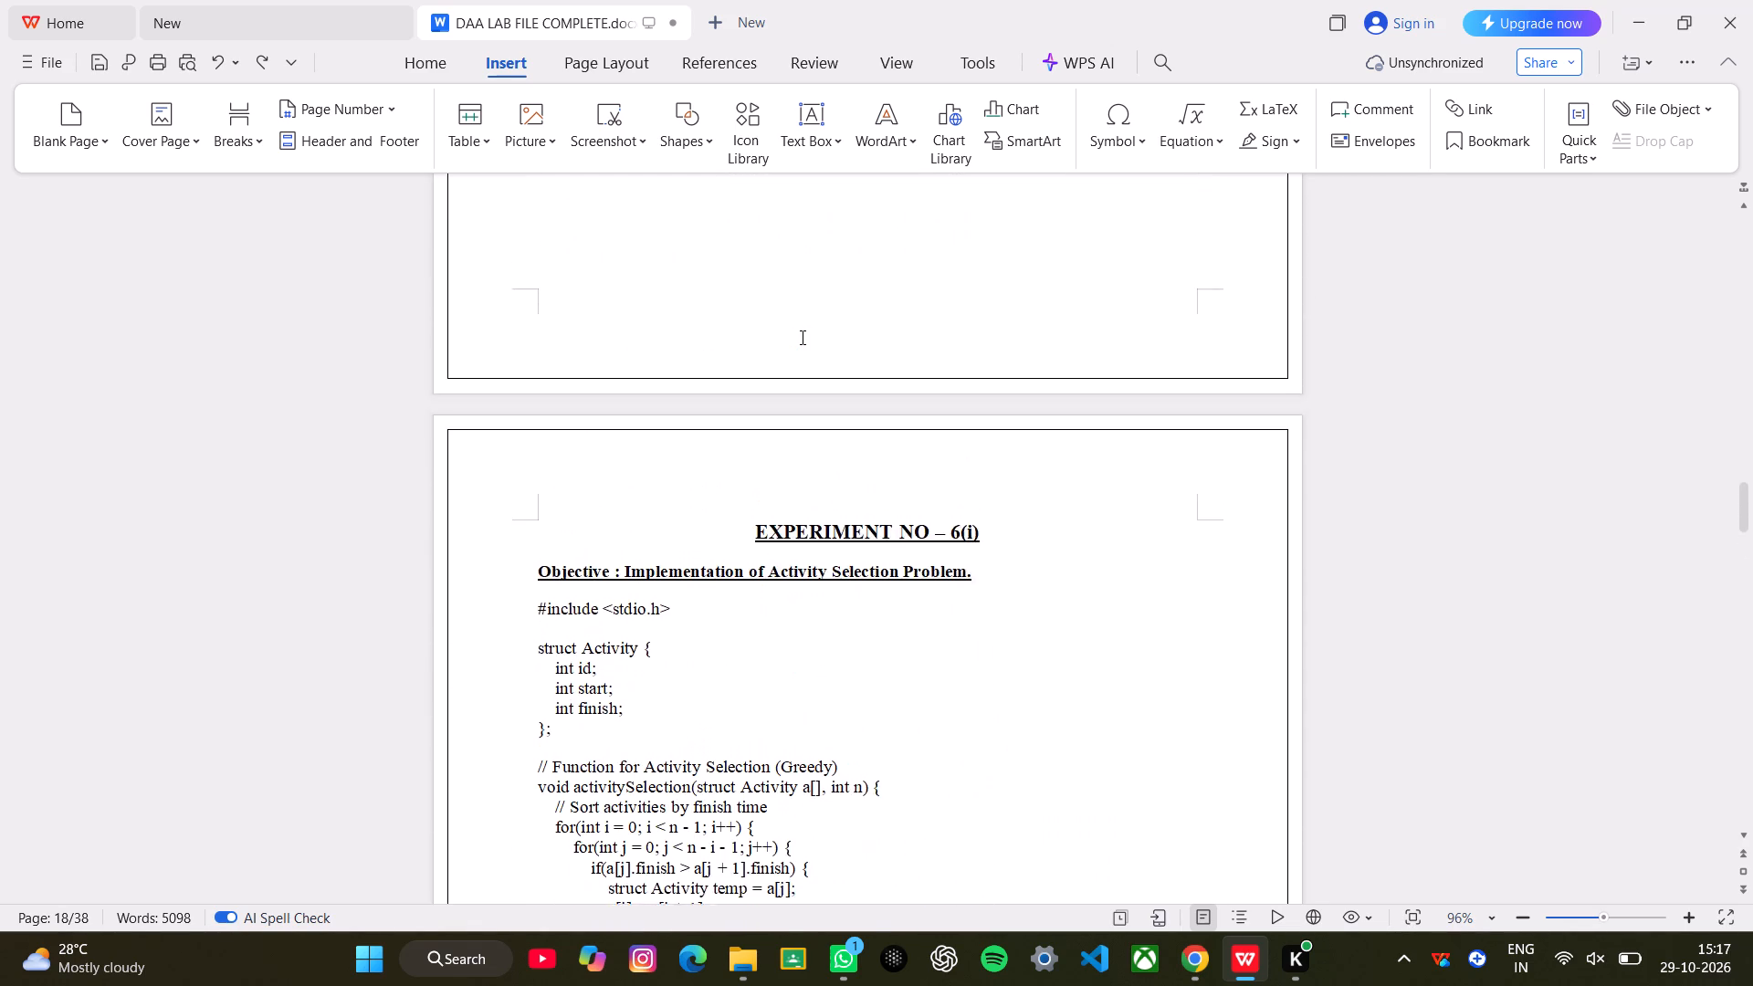
scroll(801, 337, "up", 3)
Add a new line under Experiment 5's Output heading and insert the Experiment_05_Shell_Sort.png picture there from the Output_Screenshots folder.
scroll(801, 337, "down", 2)
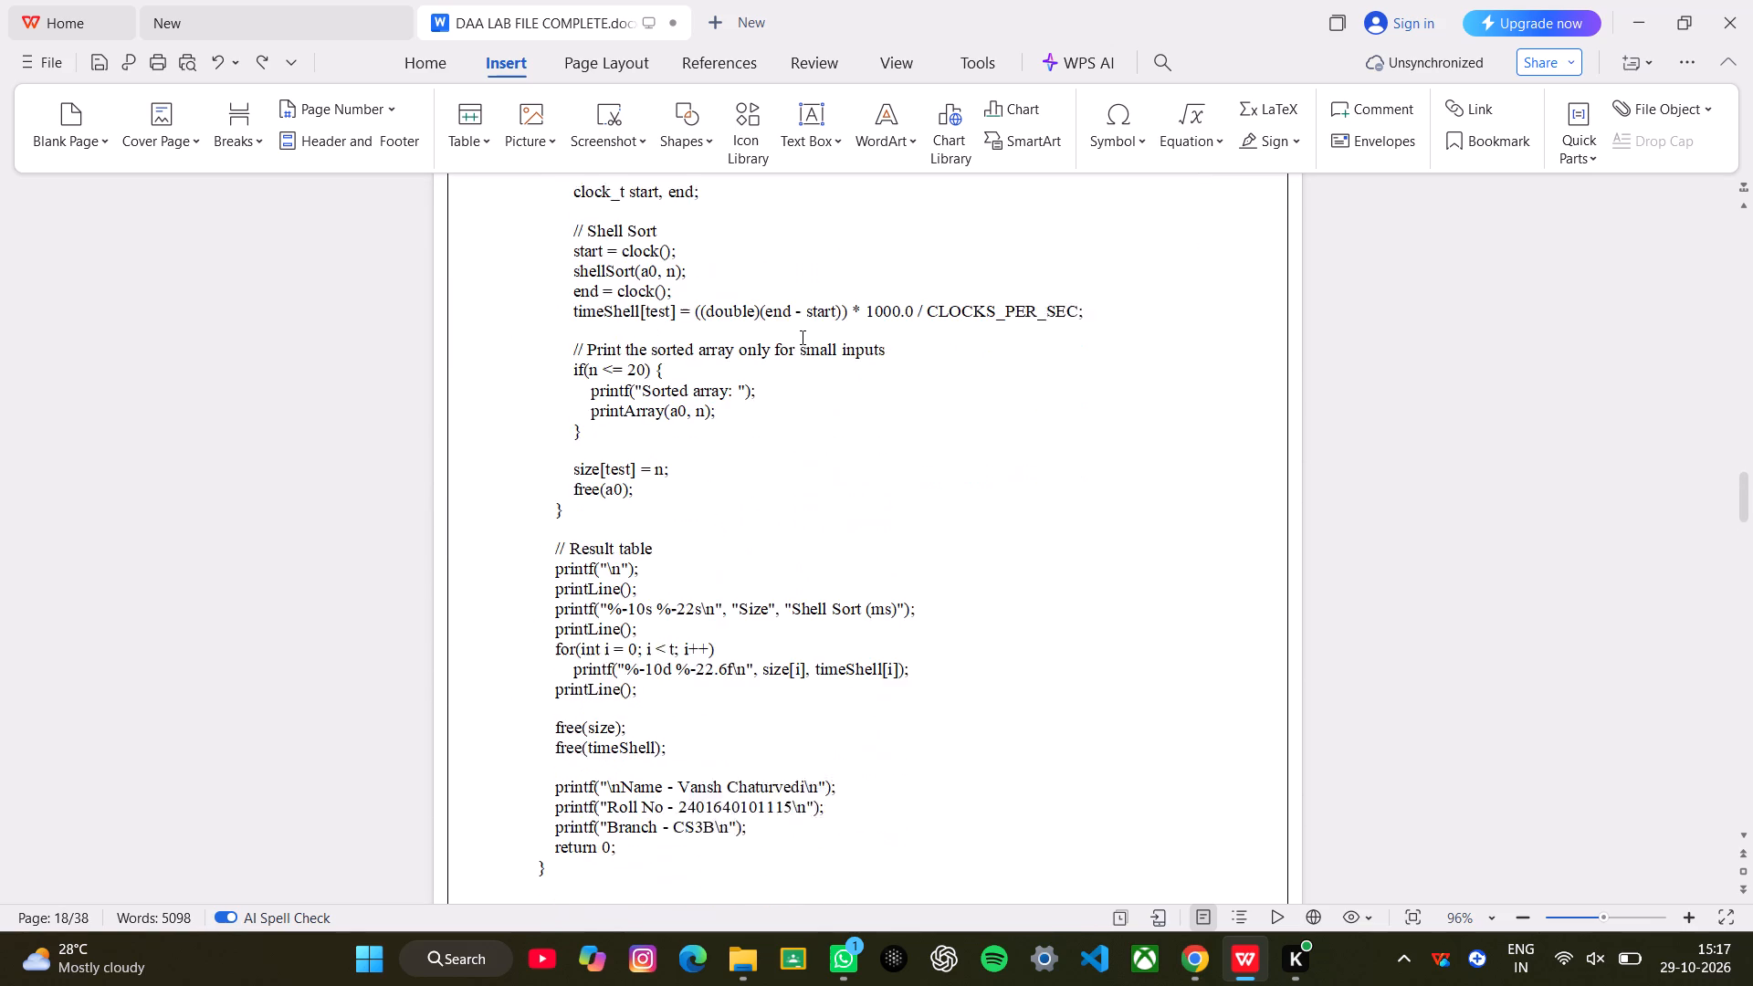
scroll(801, 337, "down", 2)
left_click(584, 718)
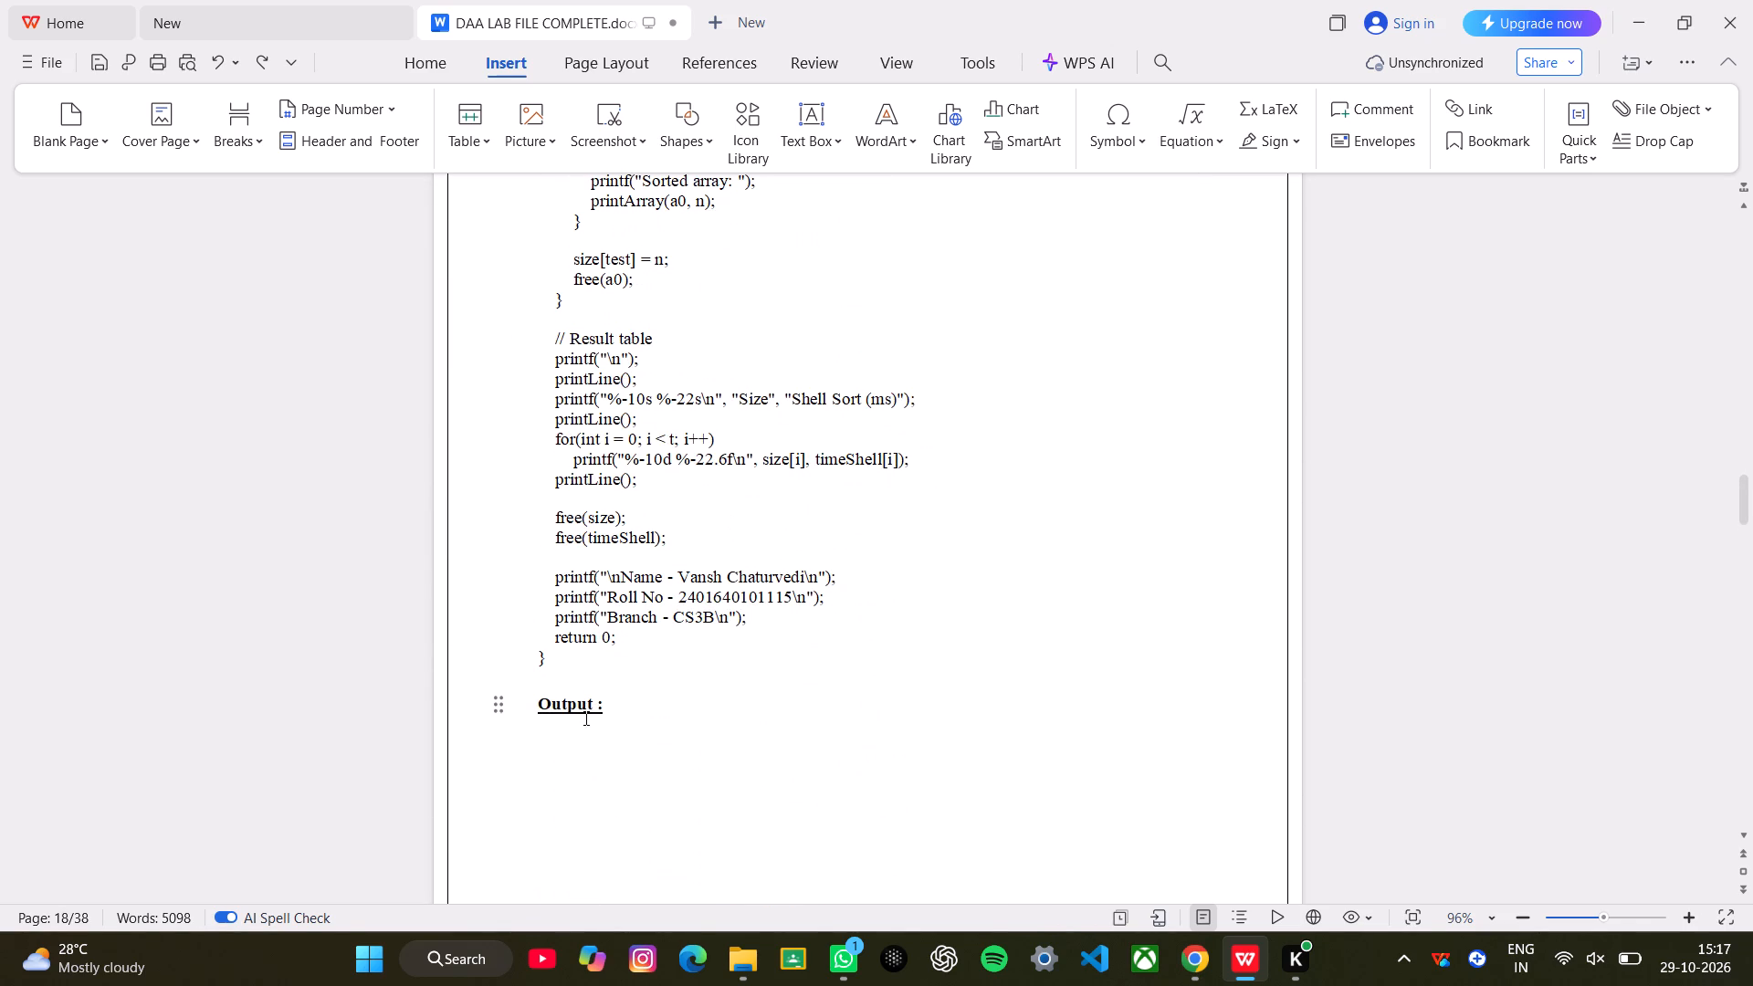
left_click(563, 720)
left_click(590, 726)
key("Right")
key("Right")
key("Return")
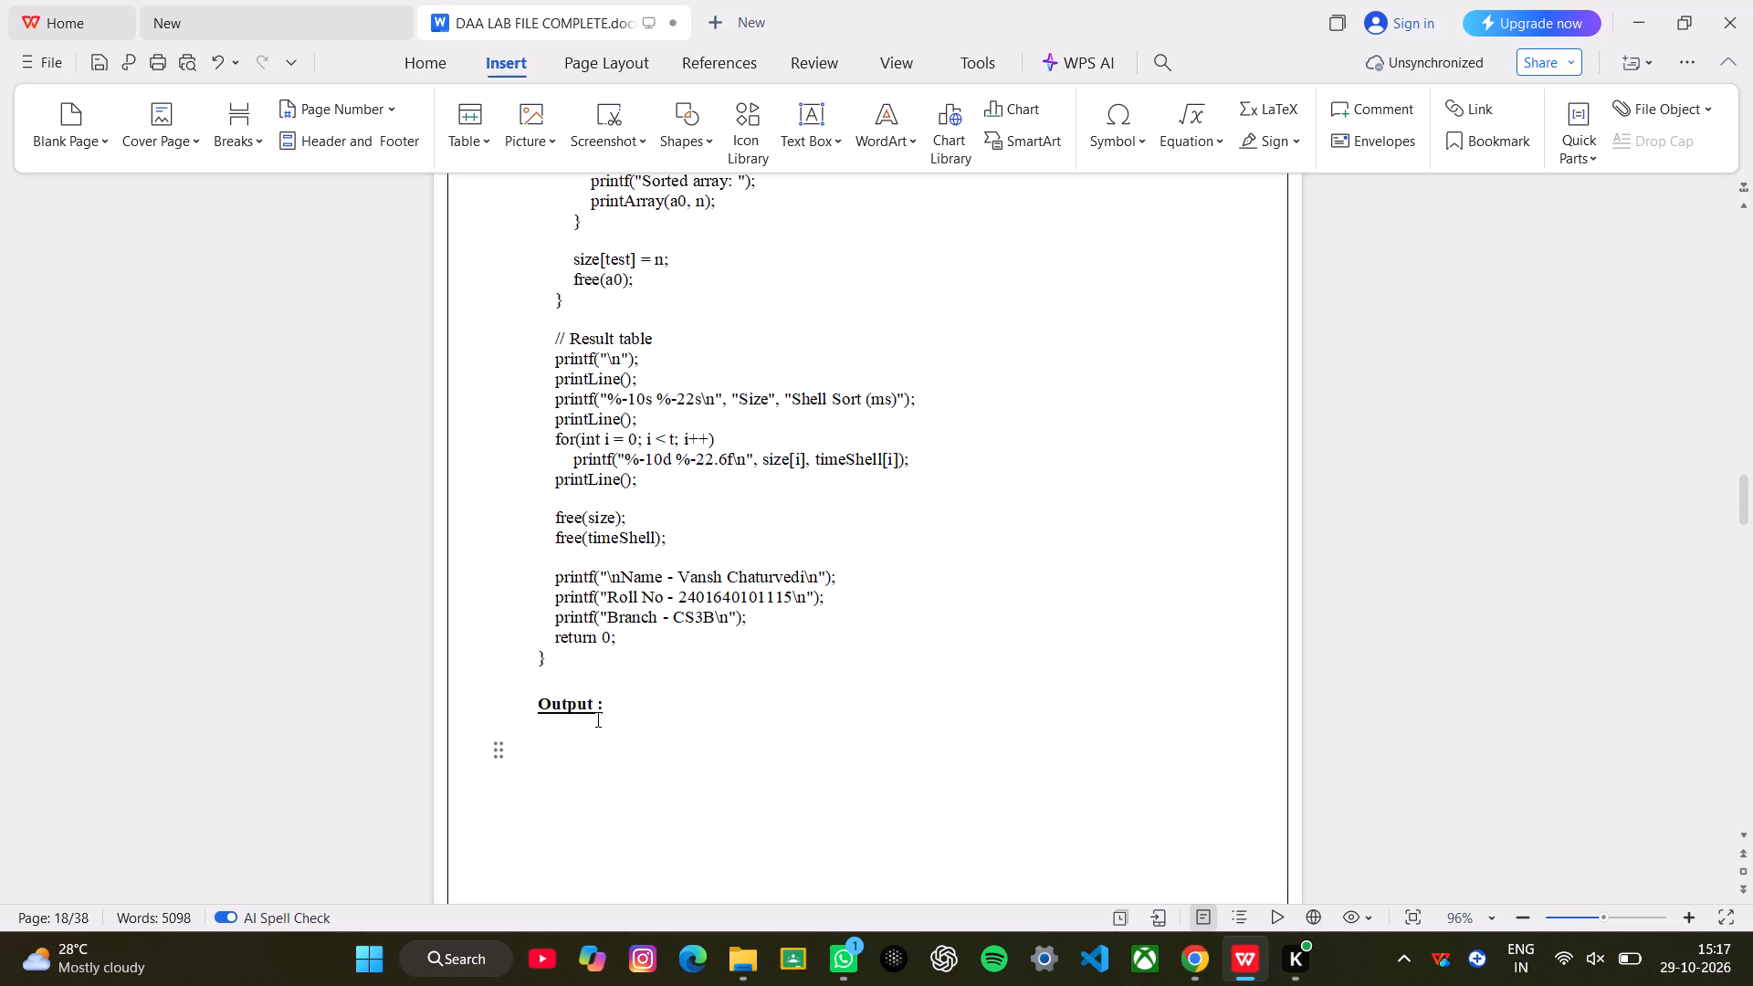
left_click(529, 126)
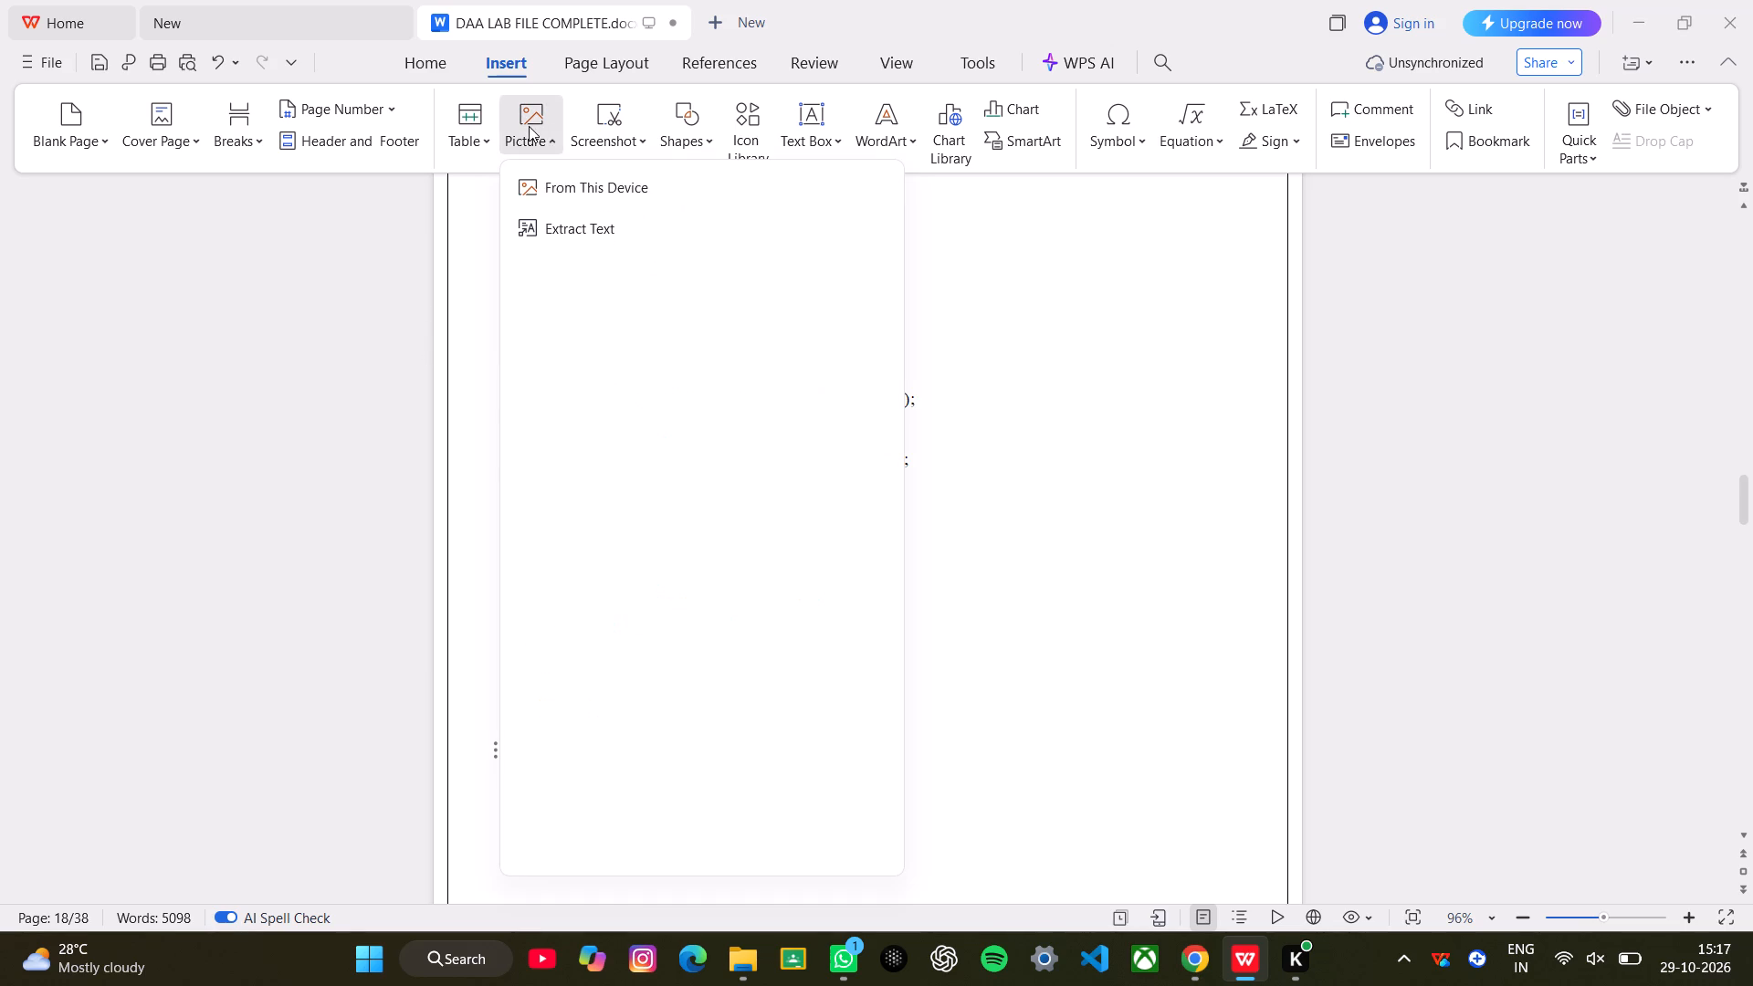
left_click(553, 189)
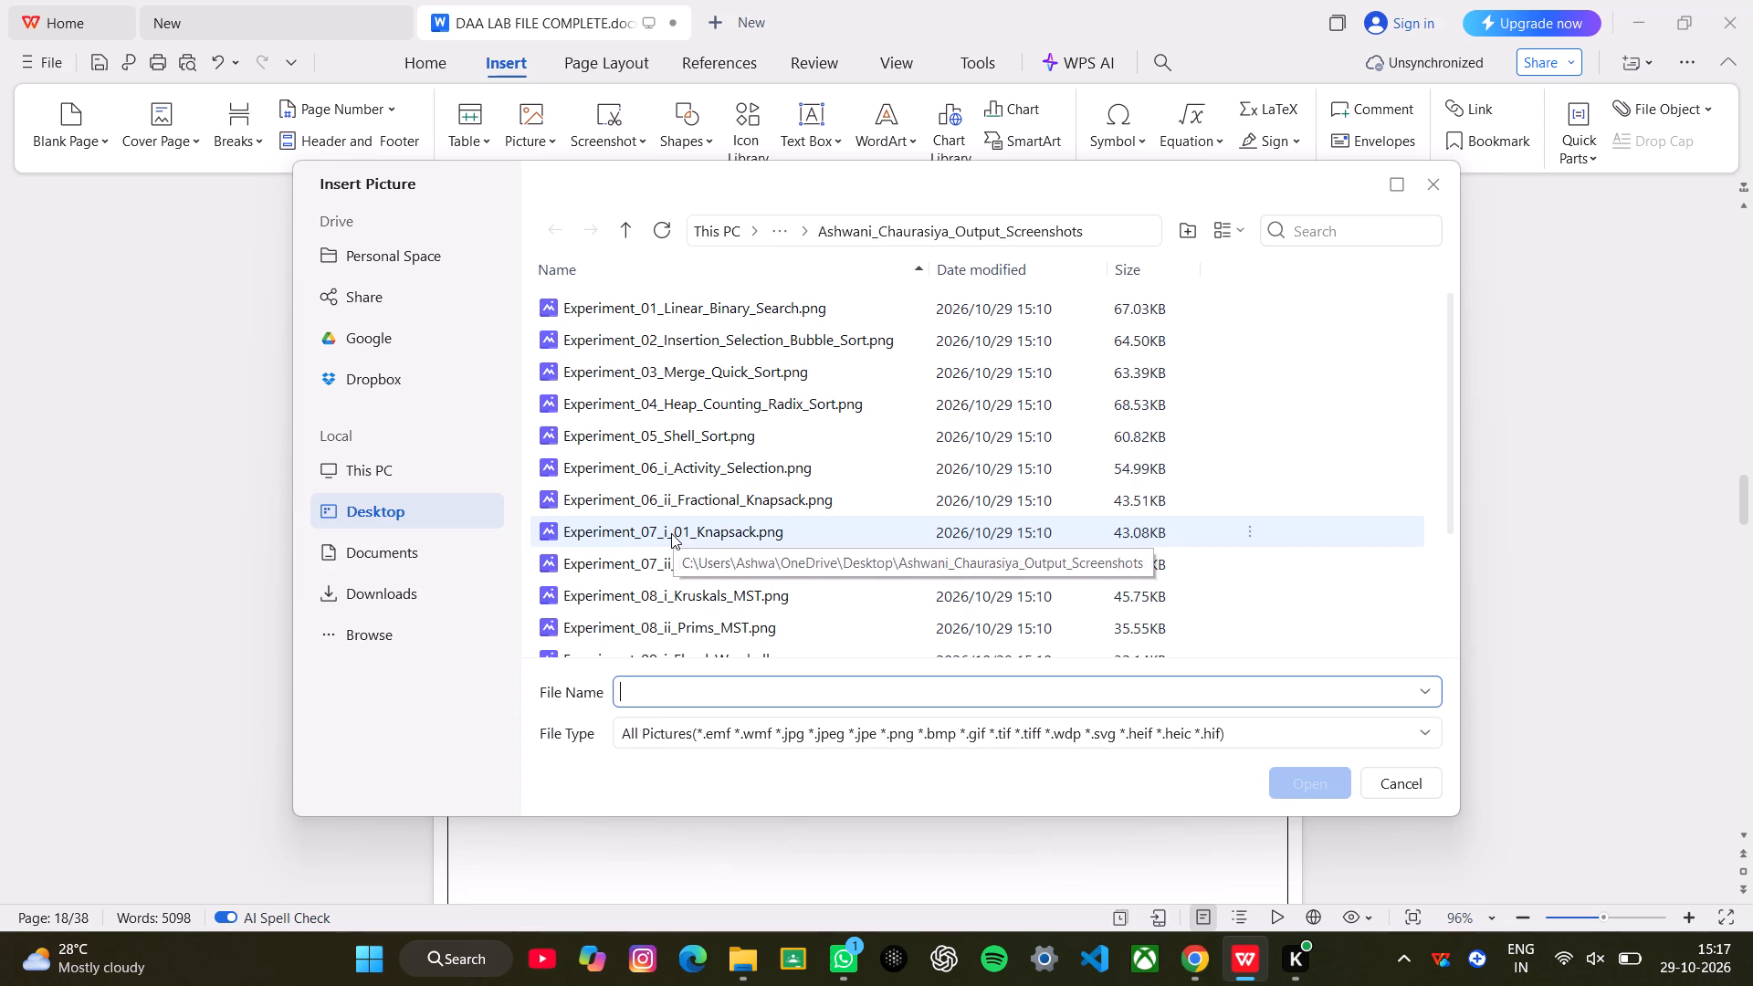
left_click(660, 435)
left_click(1300, 786)
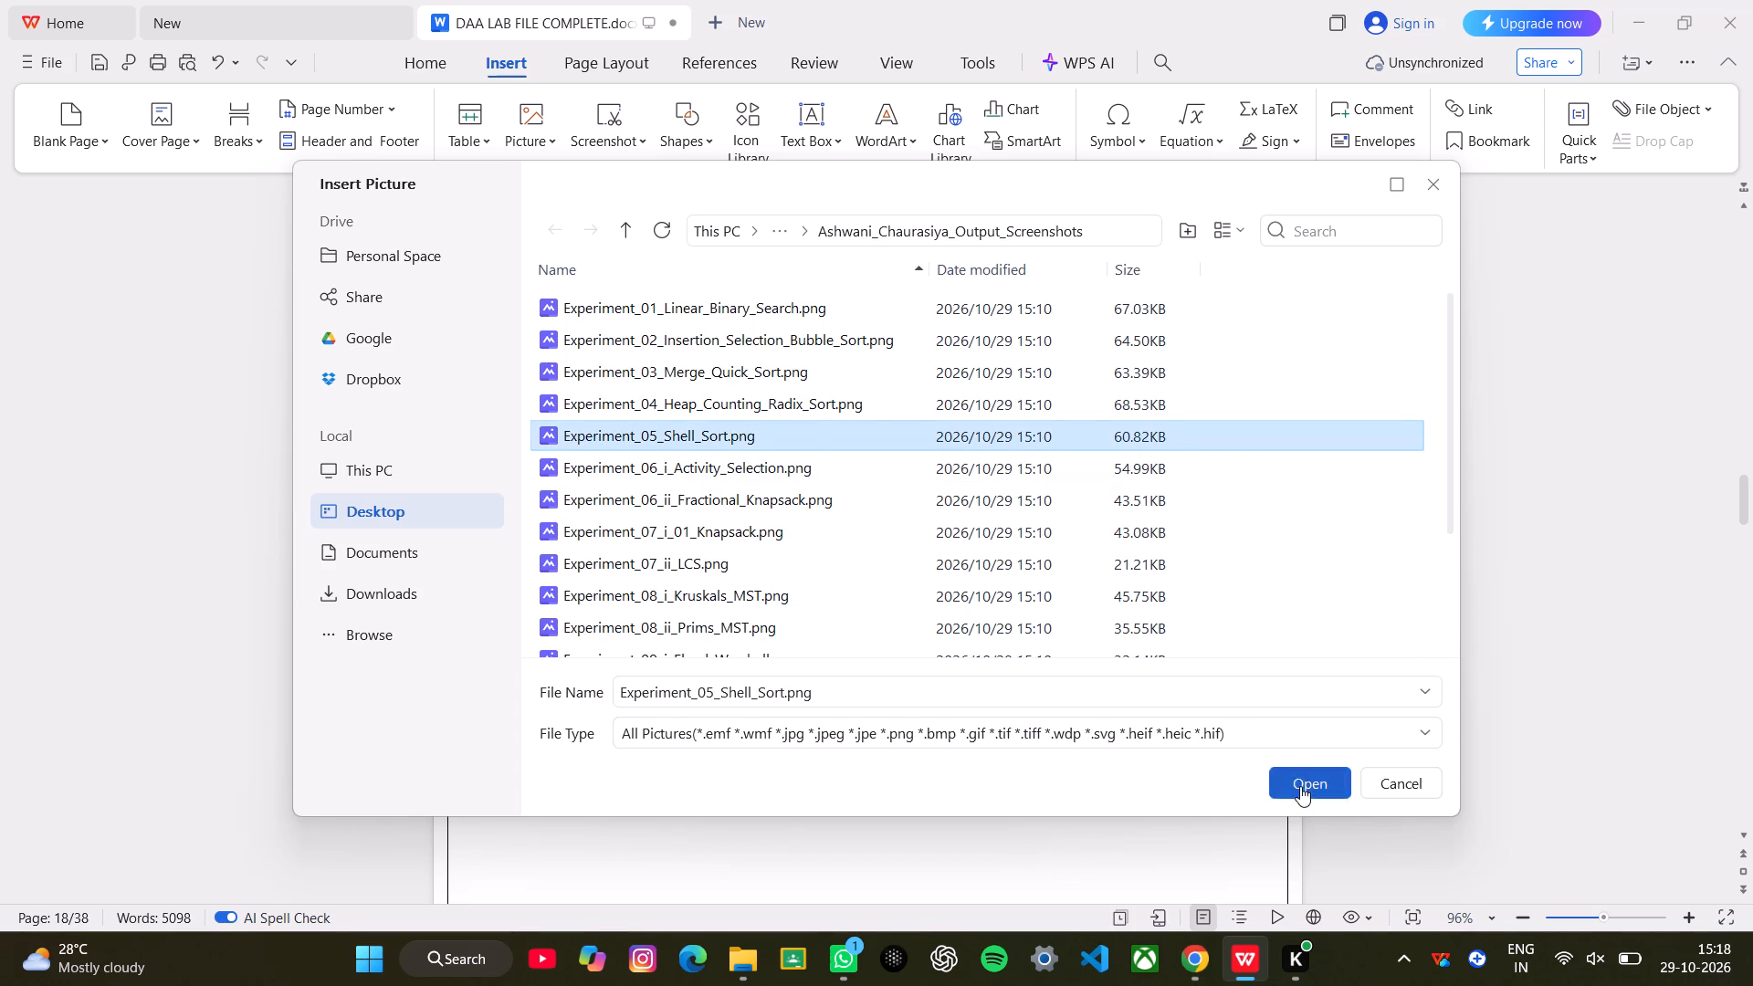
Add a new line under Experiment 6(i)'s Output heading and insert Experiment_06_i_Activity_Selection.png there from the Output_Screenshots folder.
scroll(1005, 685, "down", 7)
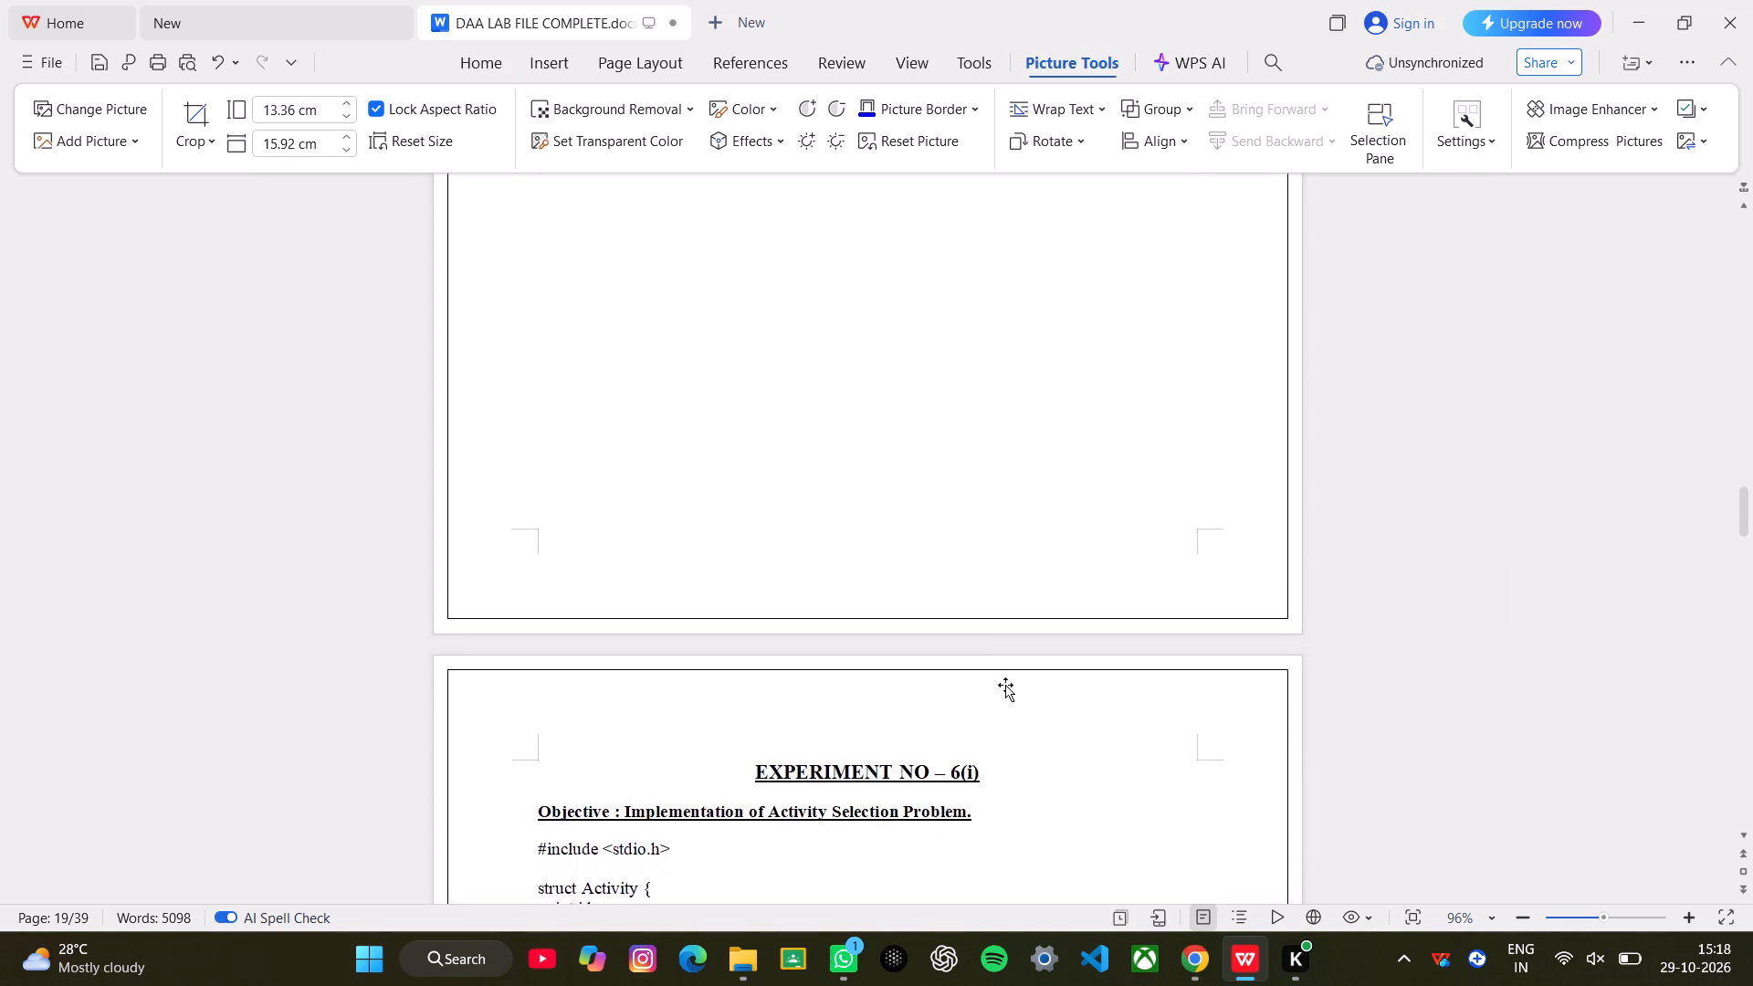
scroll(1005, 685, "down", 7)
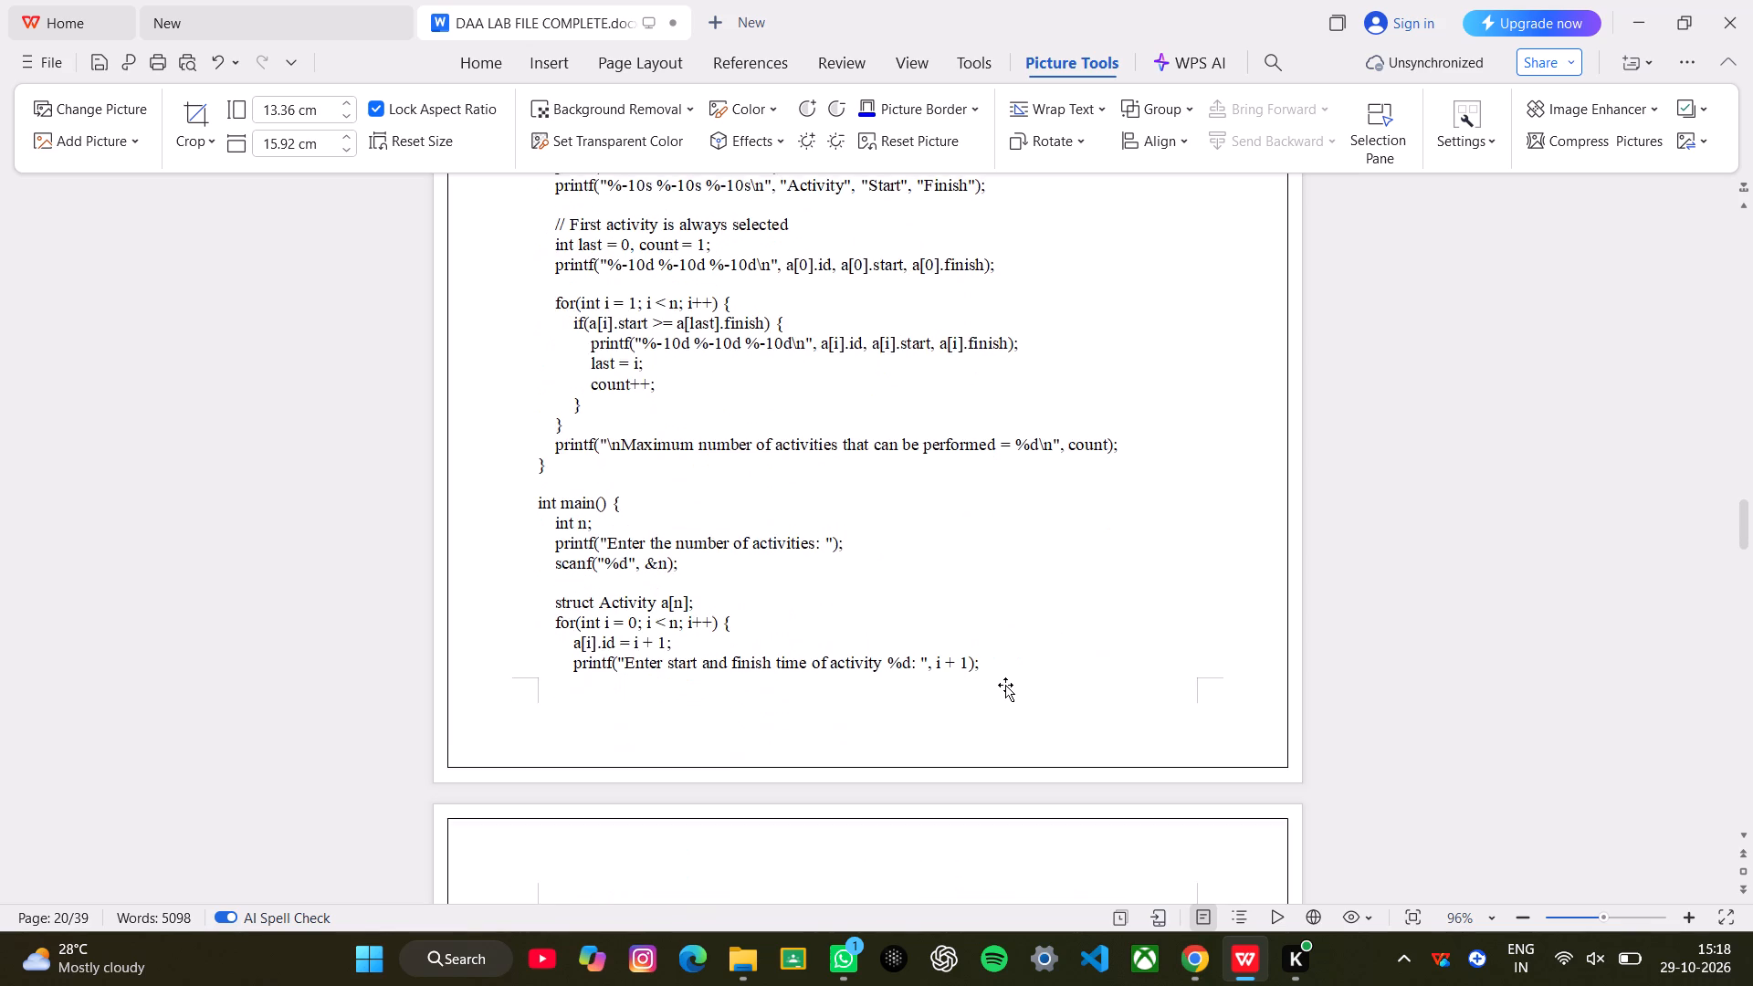
scroll(1005, 685, "down", 6)
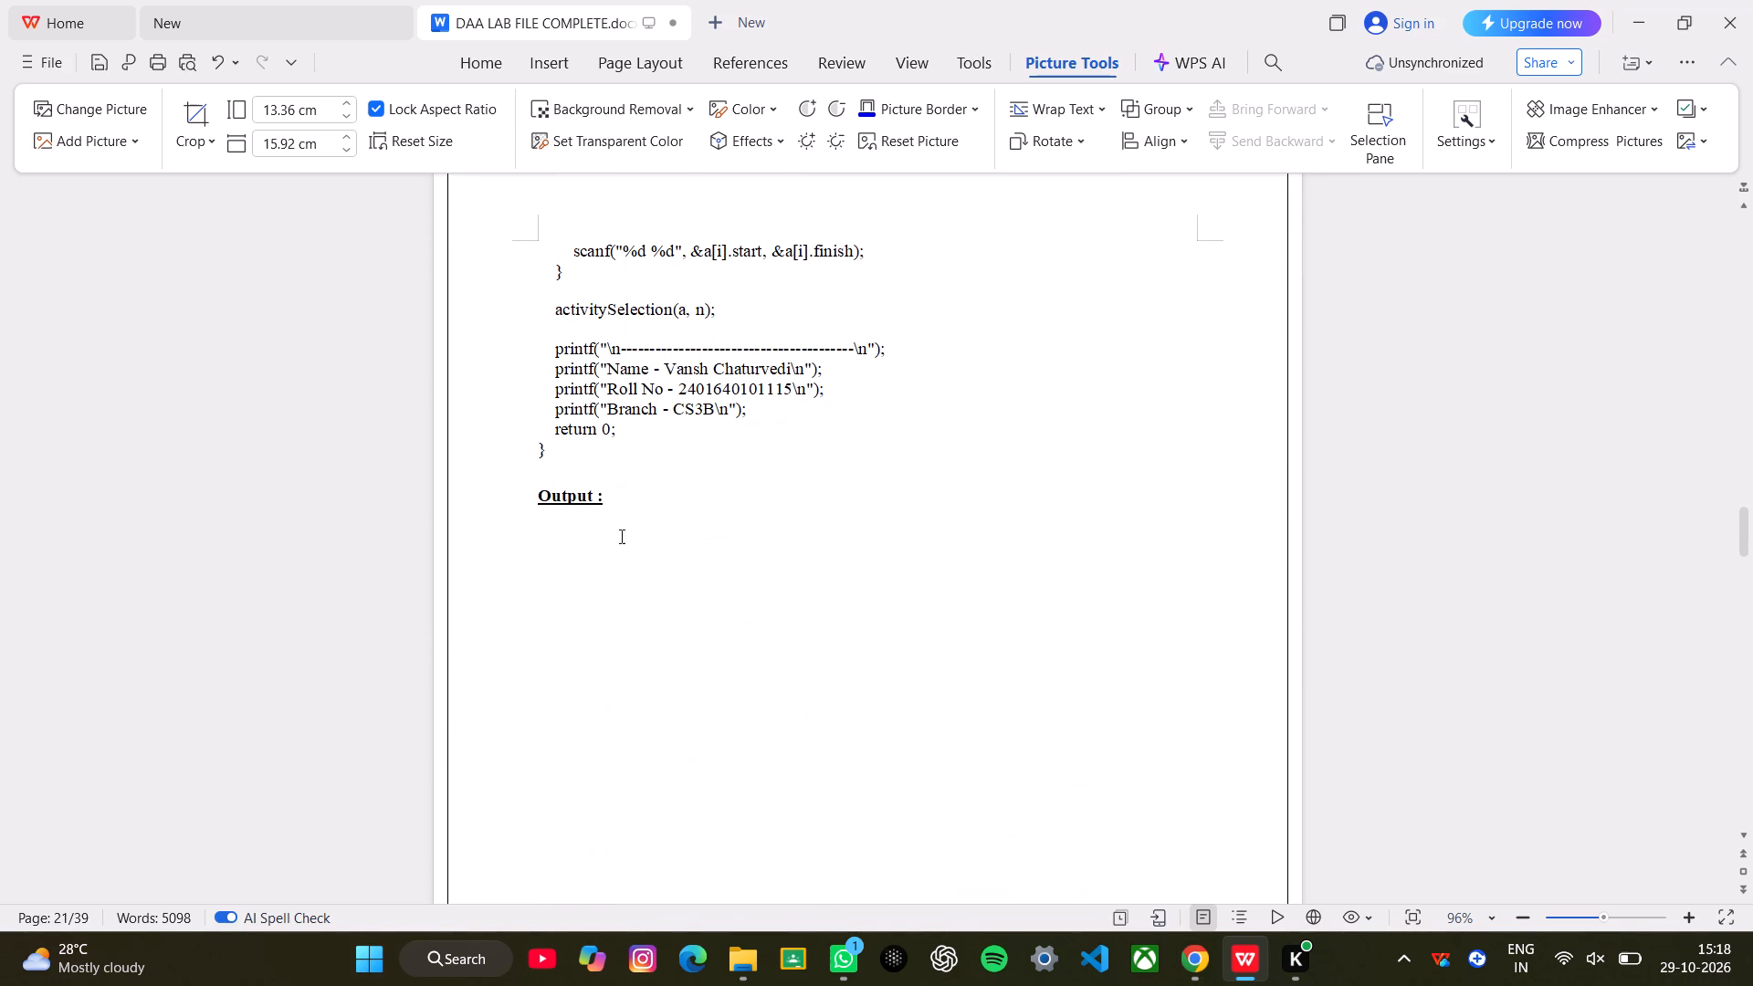
left_click(576, 513)
left_click(599, 514)
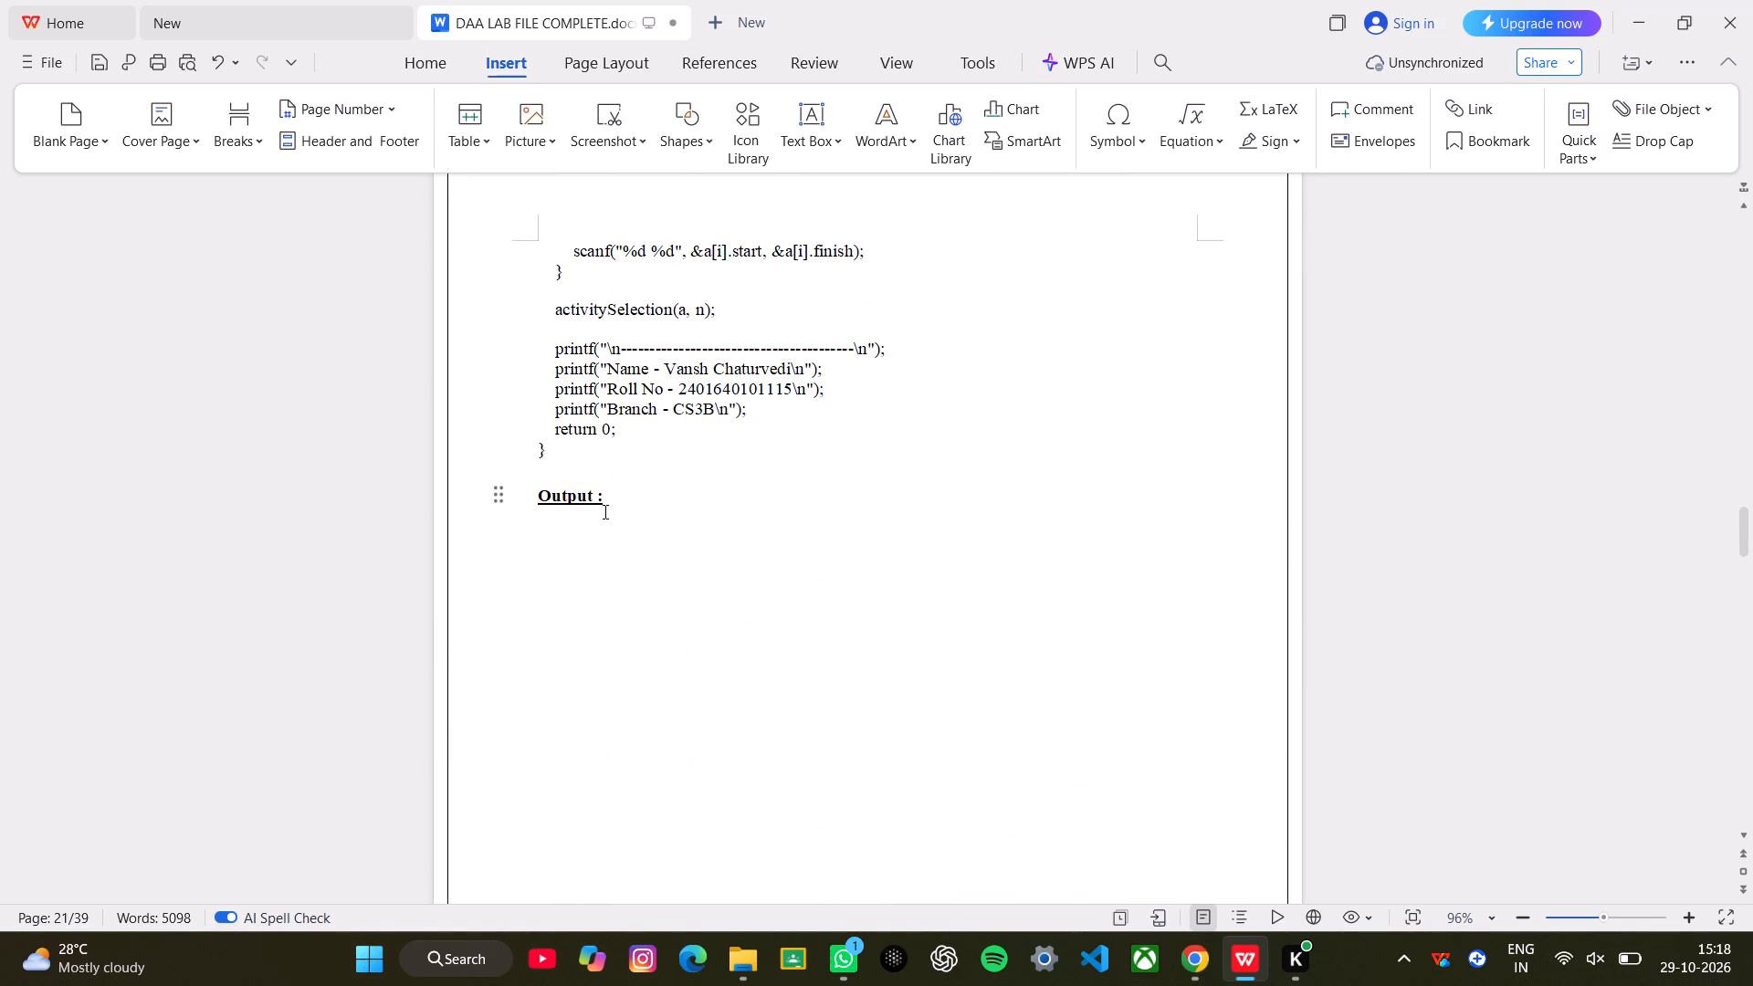
left_click(614, 503)
left_click(587, 517)
left_click(612, 507)
key("Return")
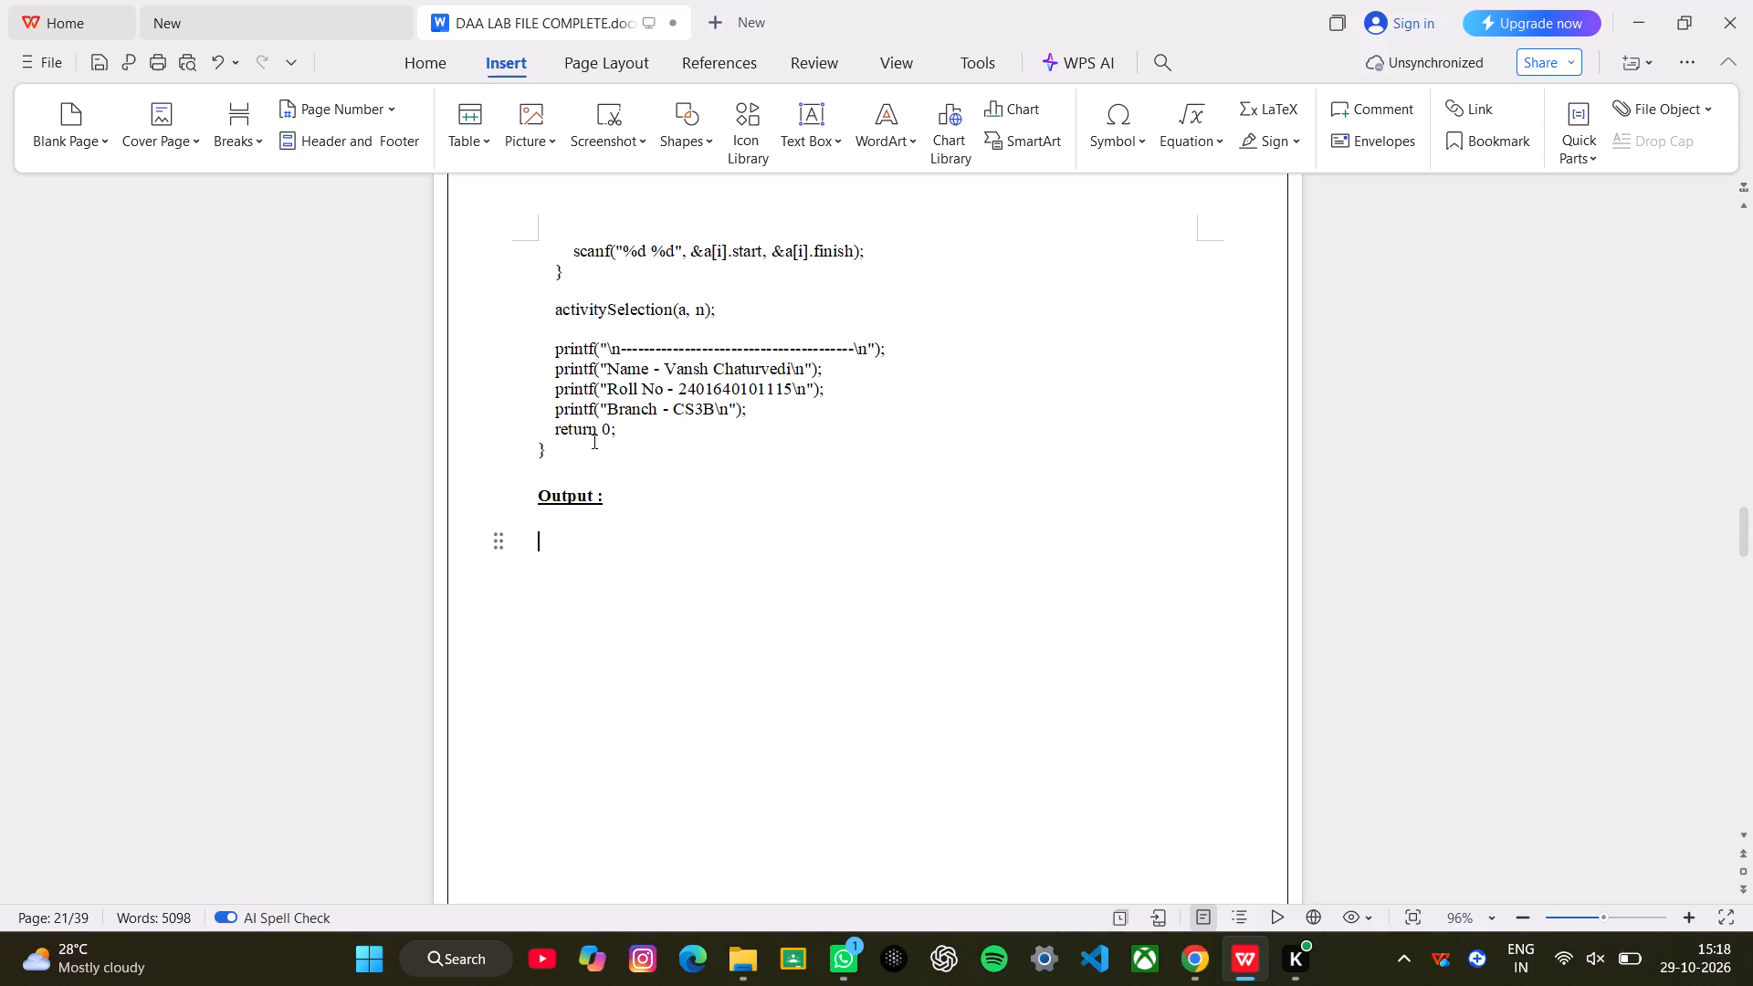
left_click(539, 134)
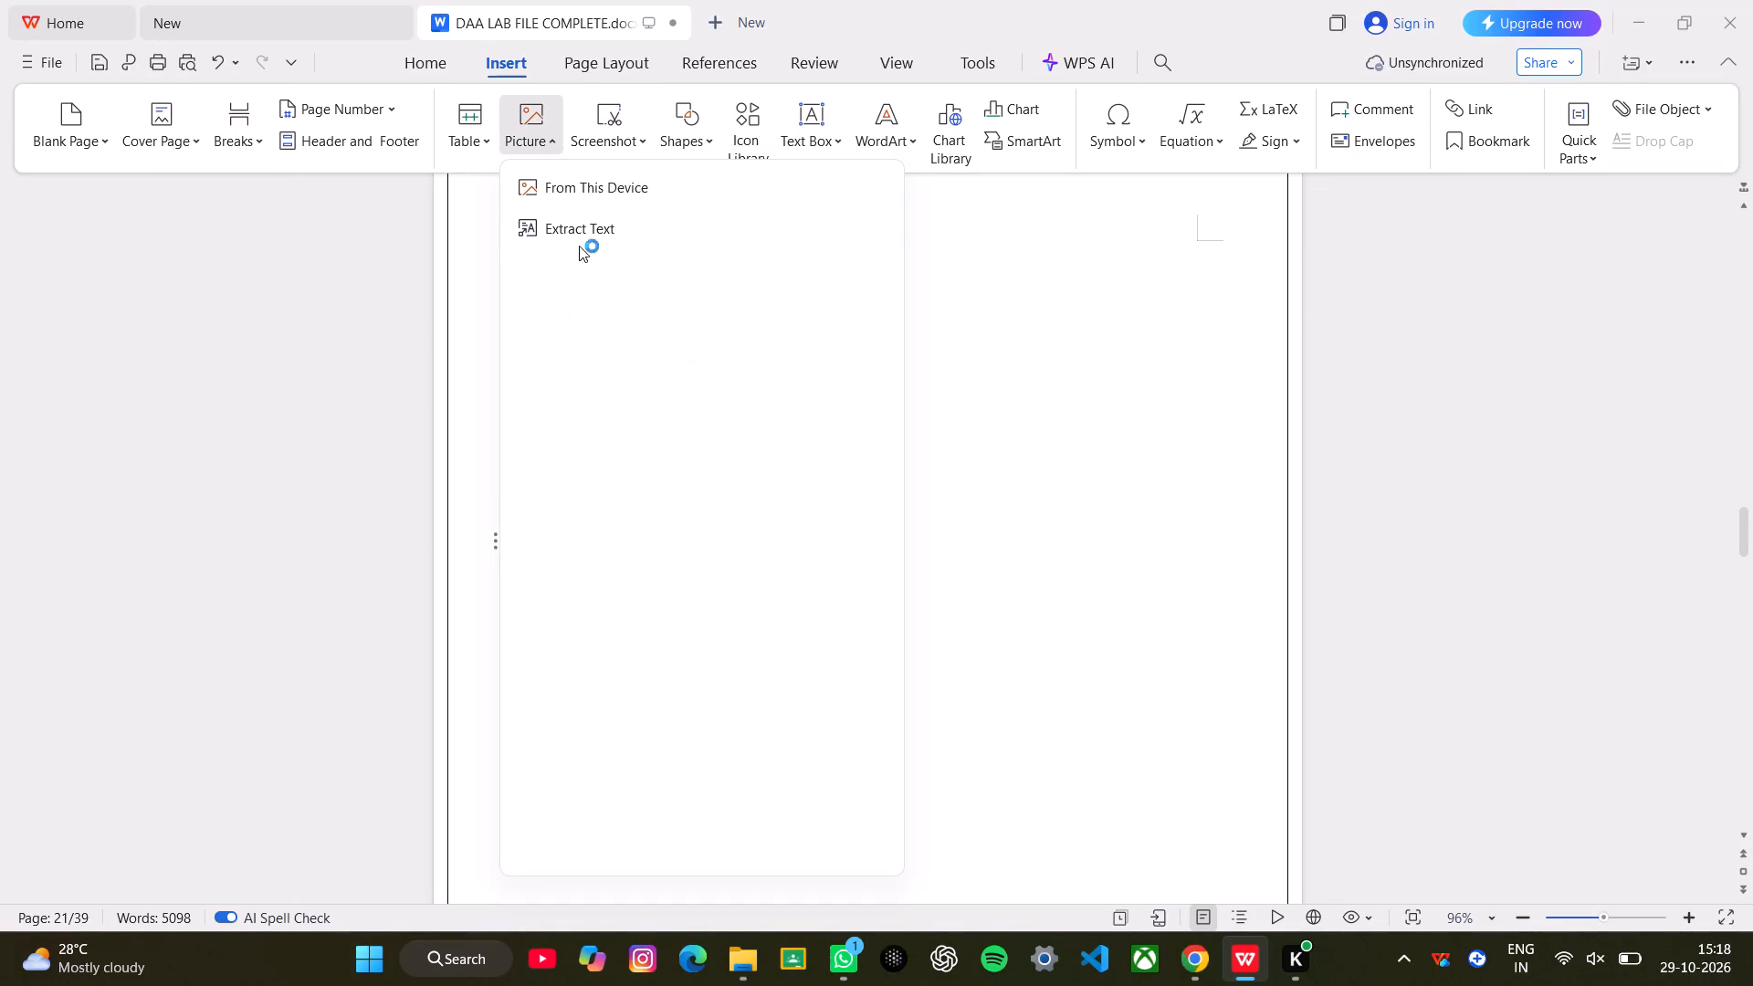
left_click(571, 185)
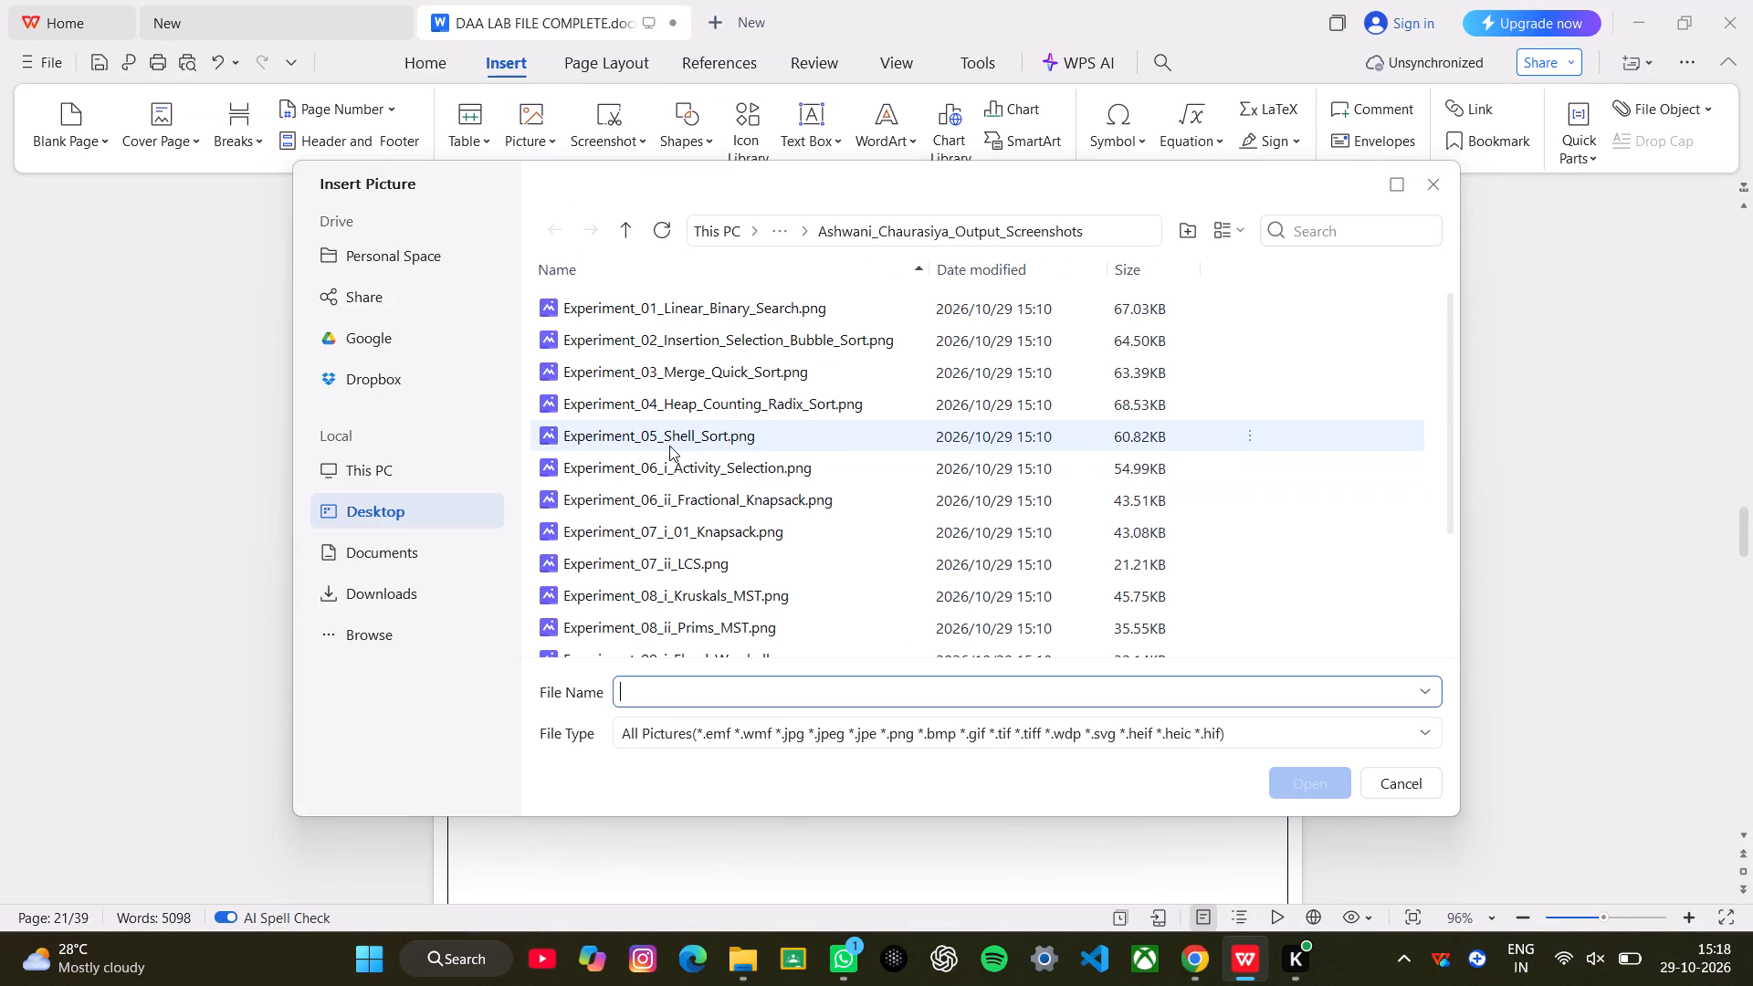
left_click(681, 467)
left_click(1304, 792)
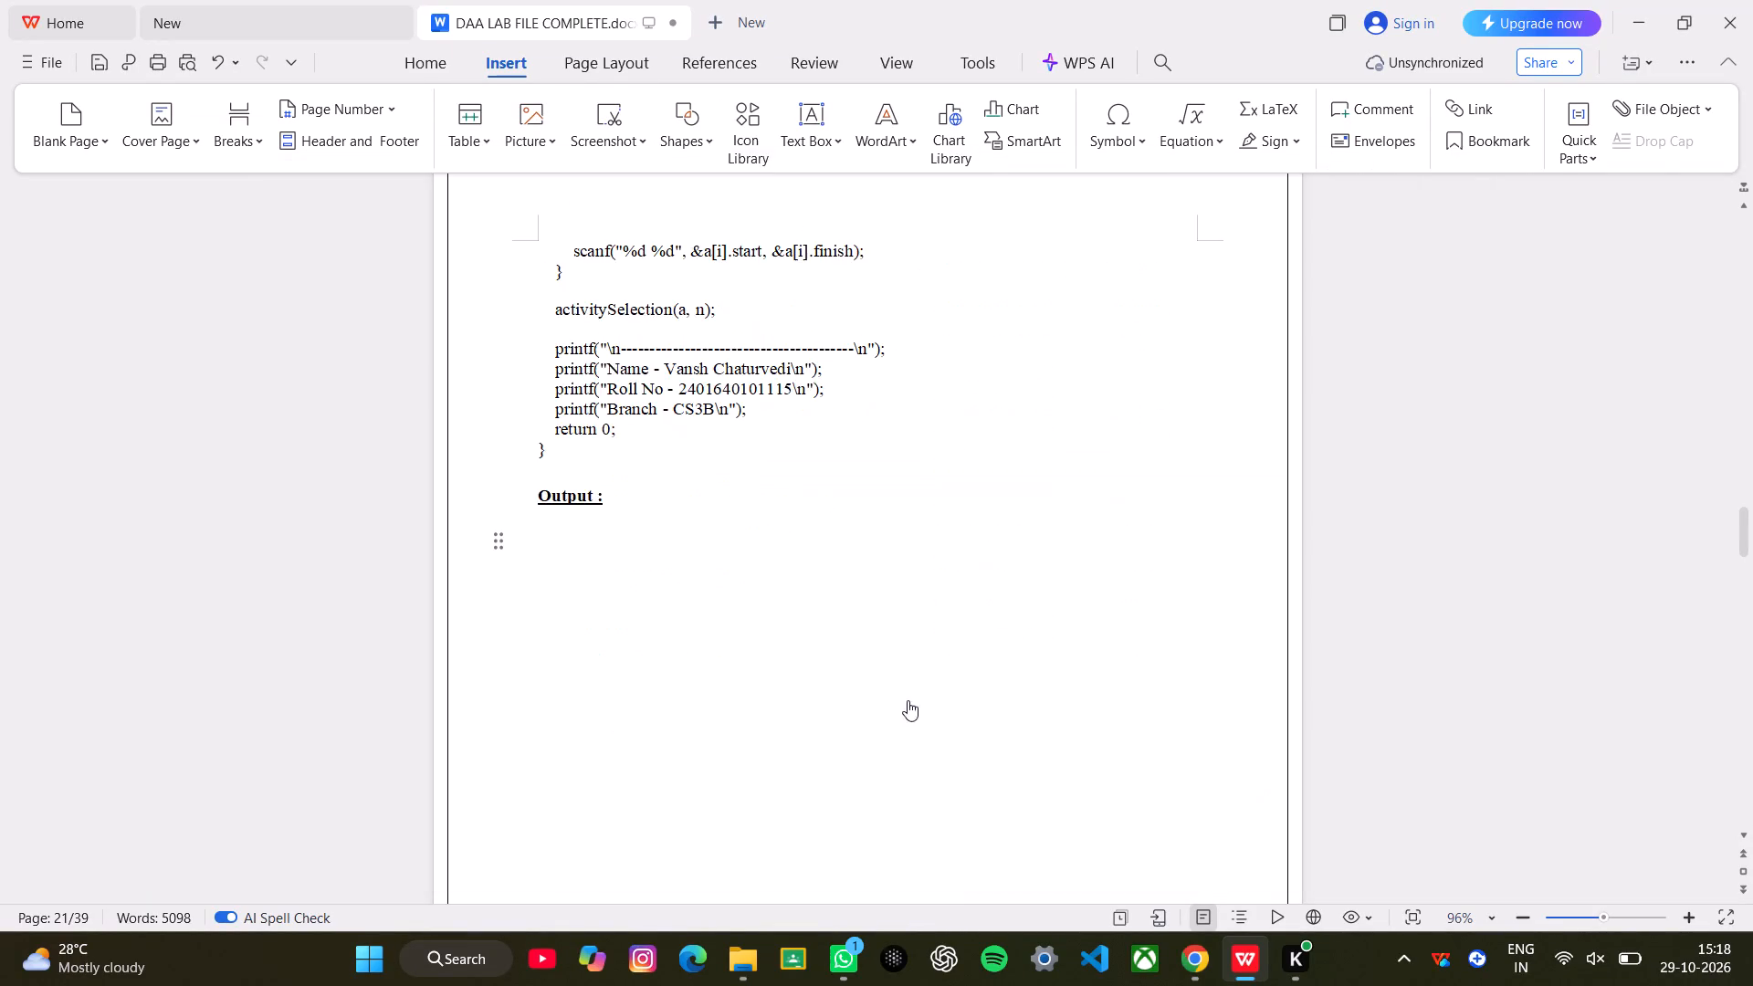
Add a new line under Experiment 6(ii)'s Output heading and insert the Experiment_06_ii_Fractional_Knapsack.png picture there.
scroll(881, 700, "down", 6)
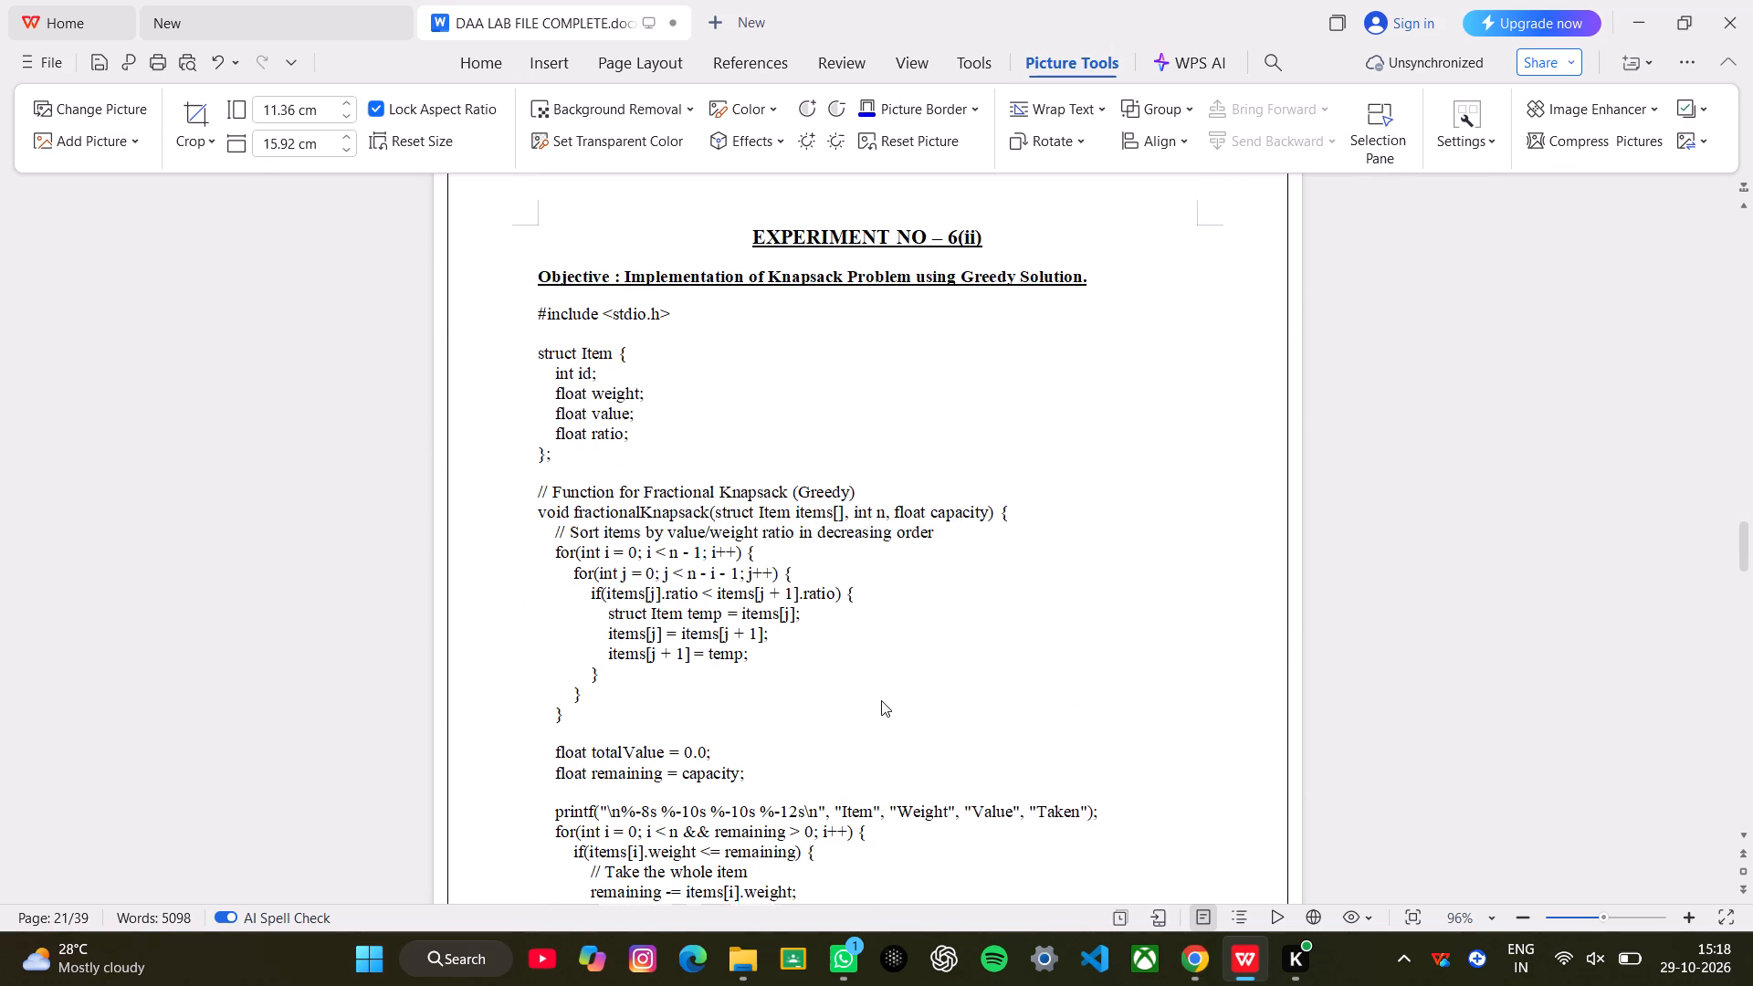
scroll(881, 700, "down", 8)
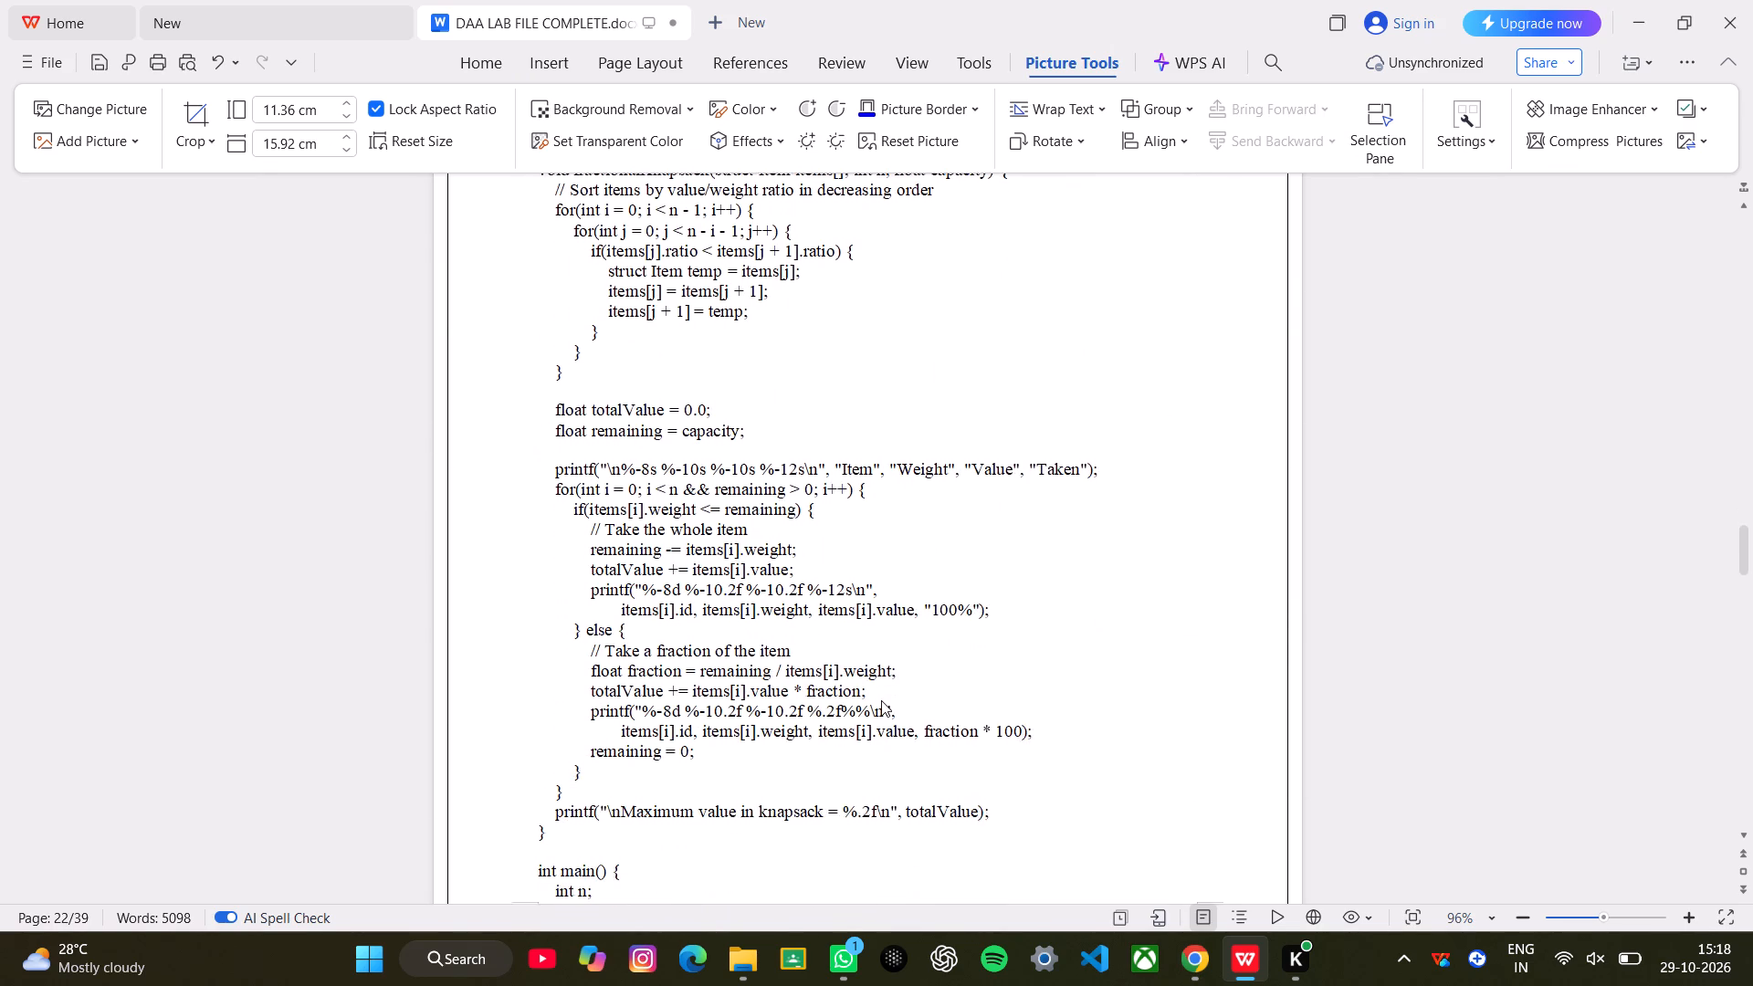
scroll(881, 700, "down", 8)
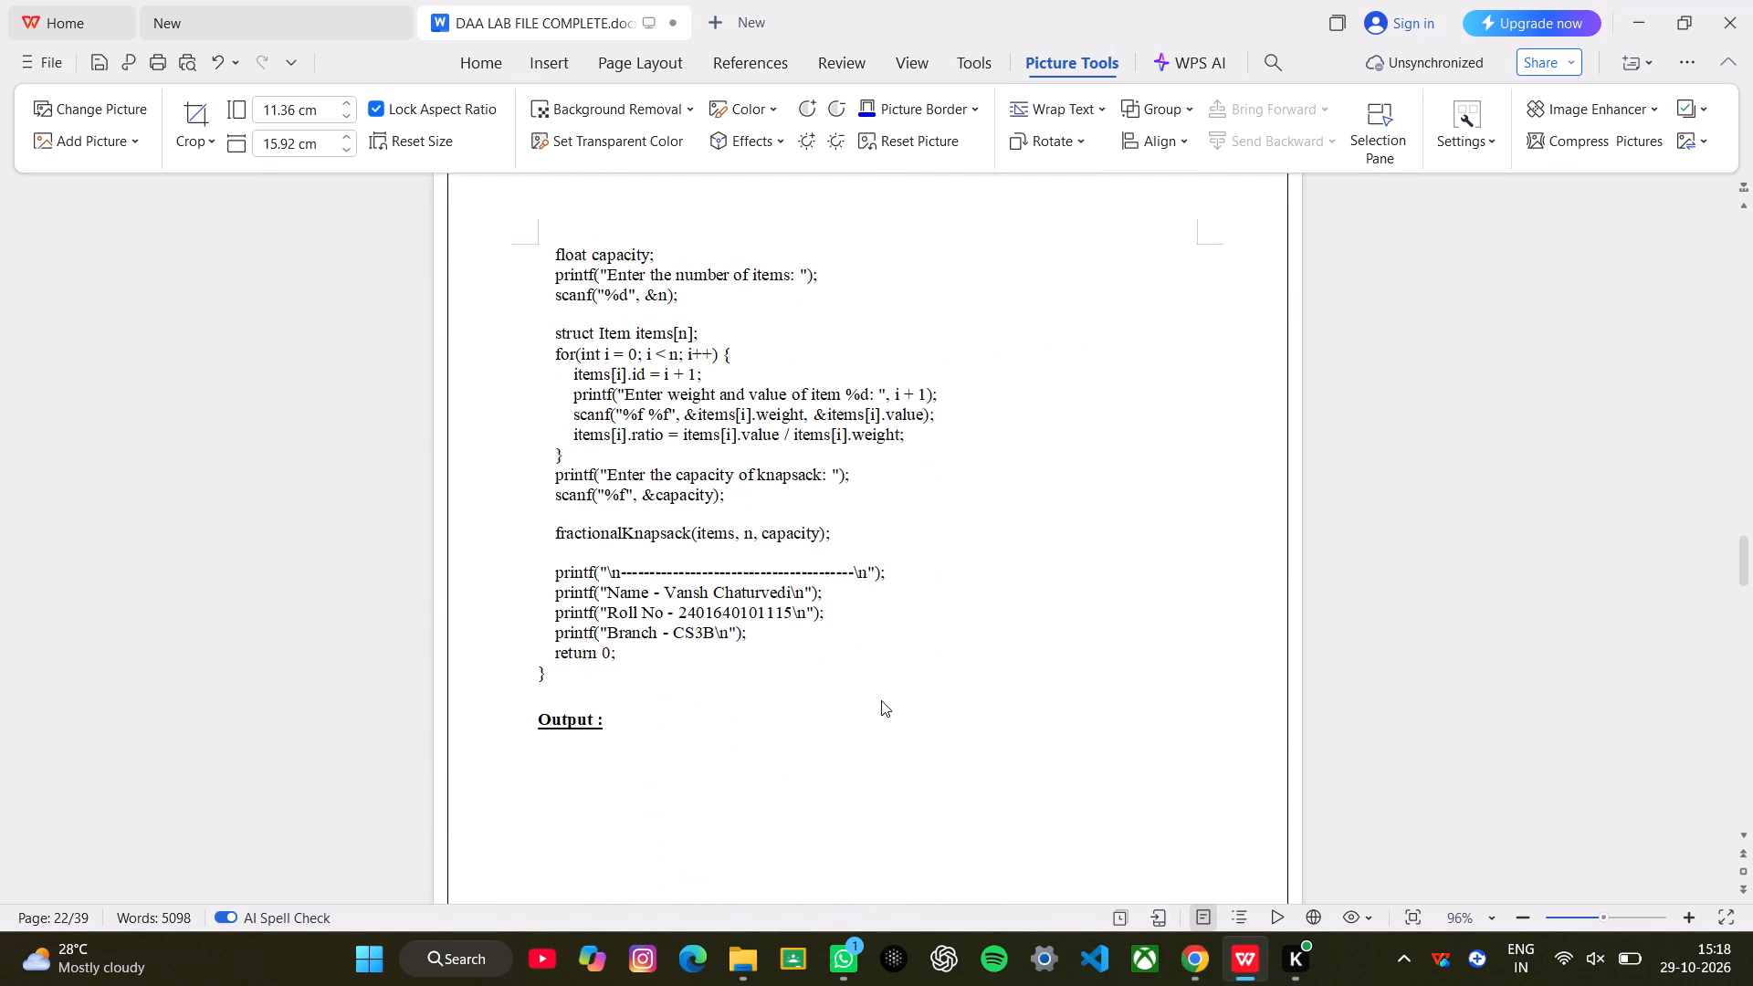
scroll(881, 700, "down", 3)
left_click(587, 573)
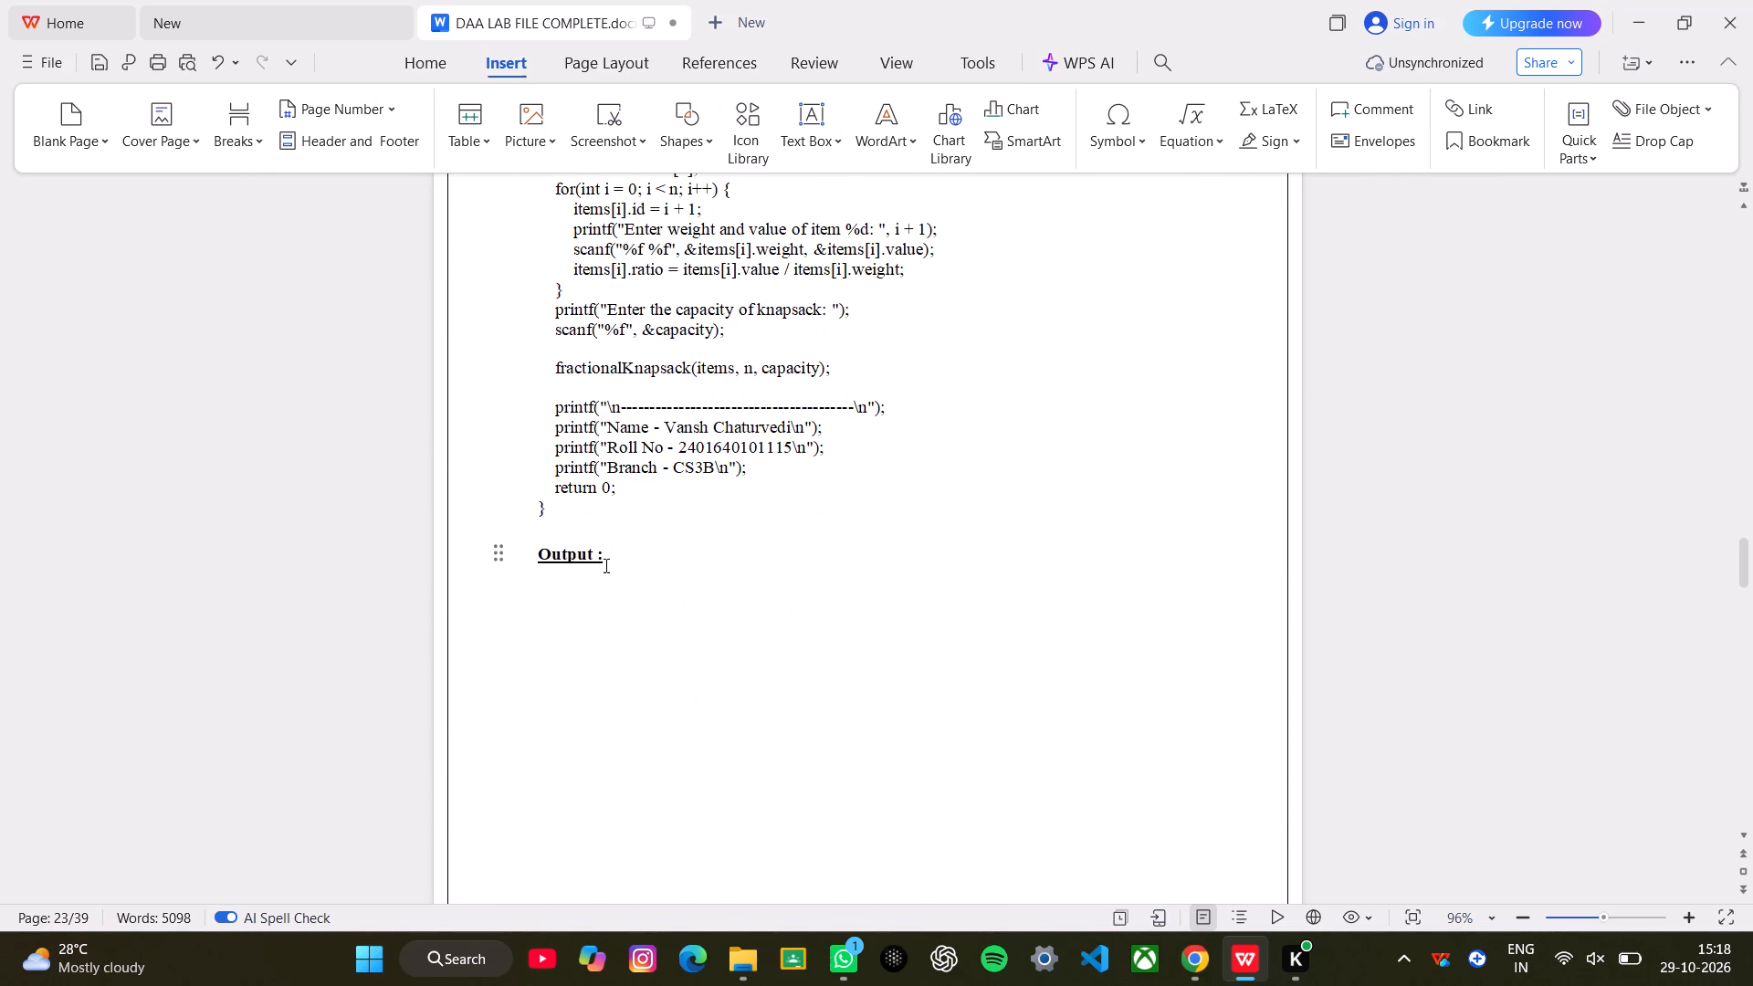
left_click(605, 556)
key("Return")
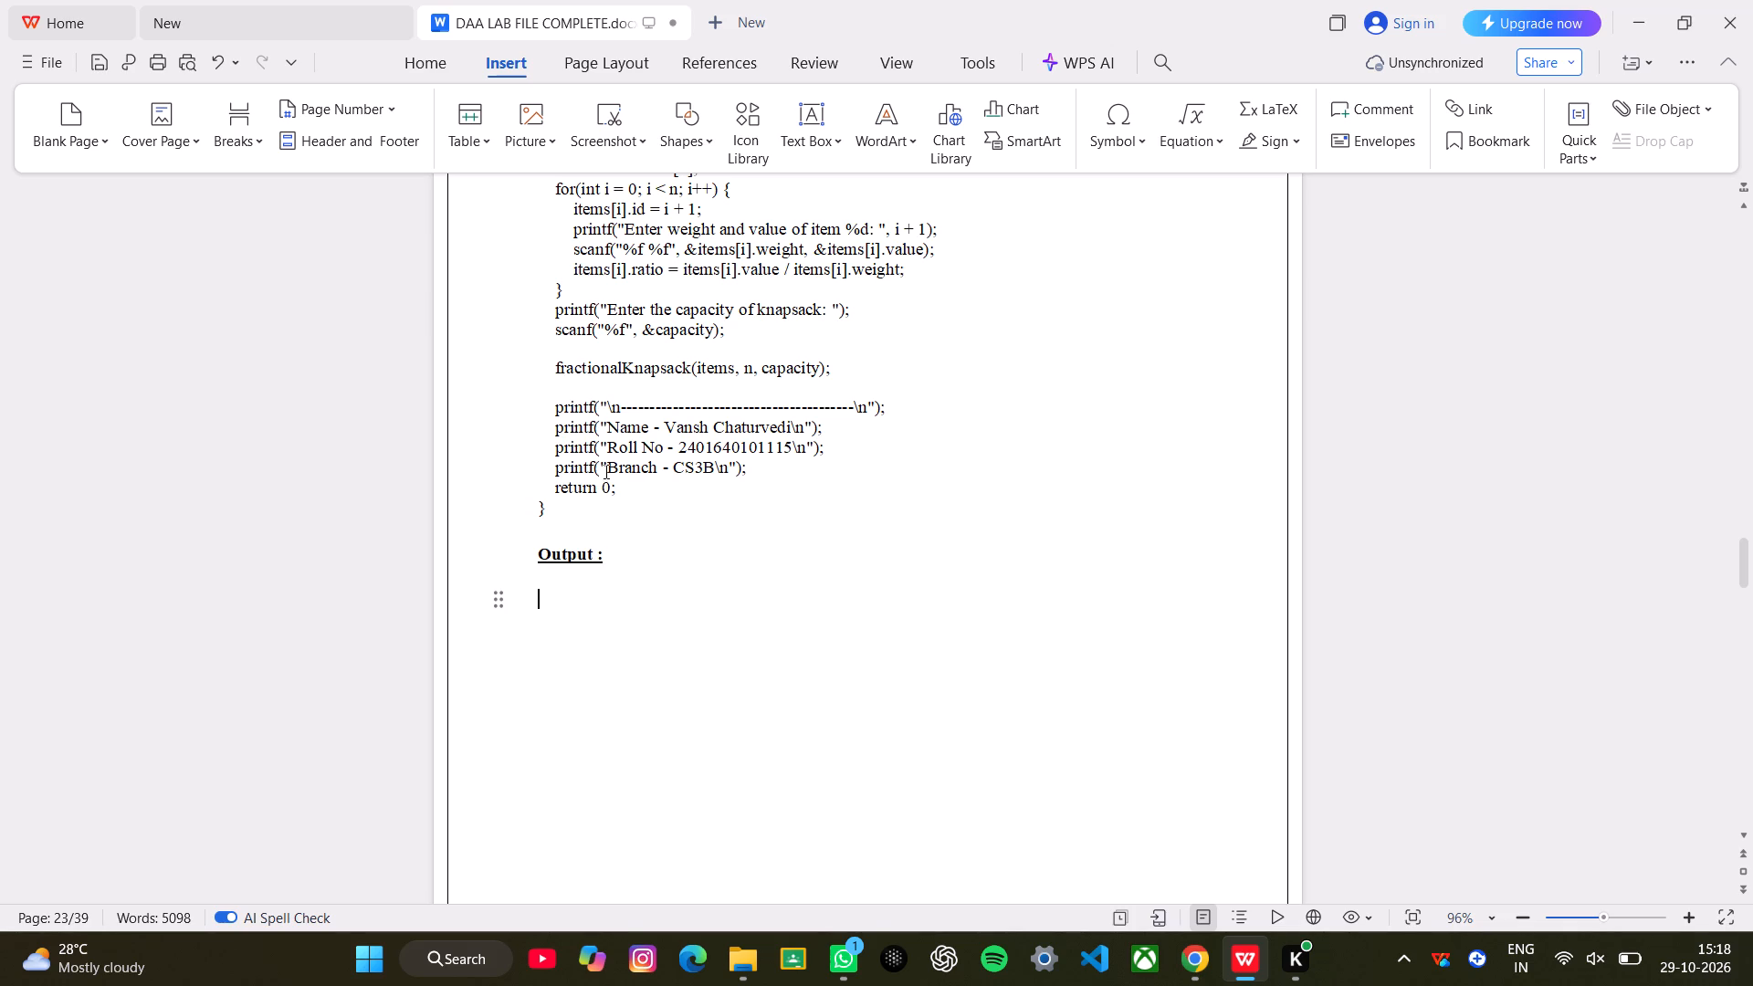
left_click(541, 123)
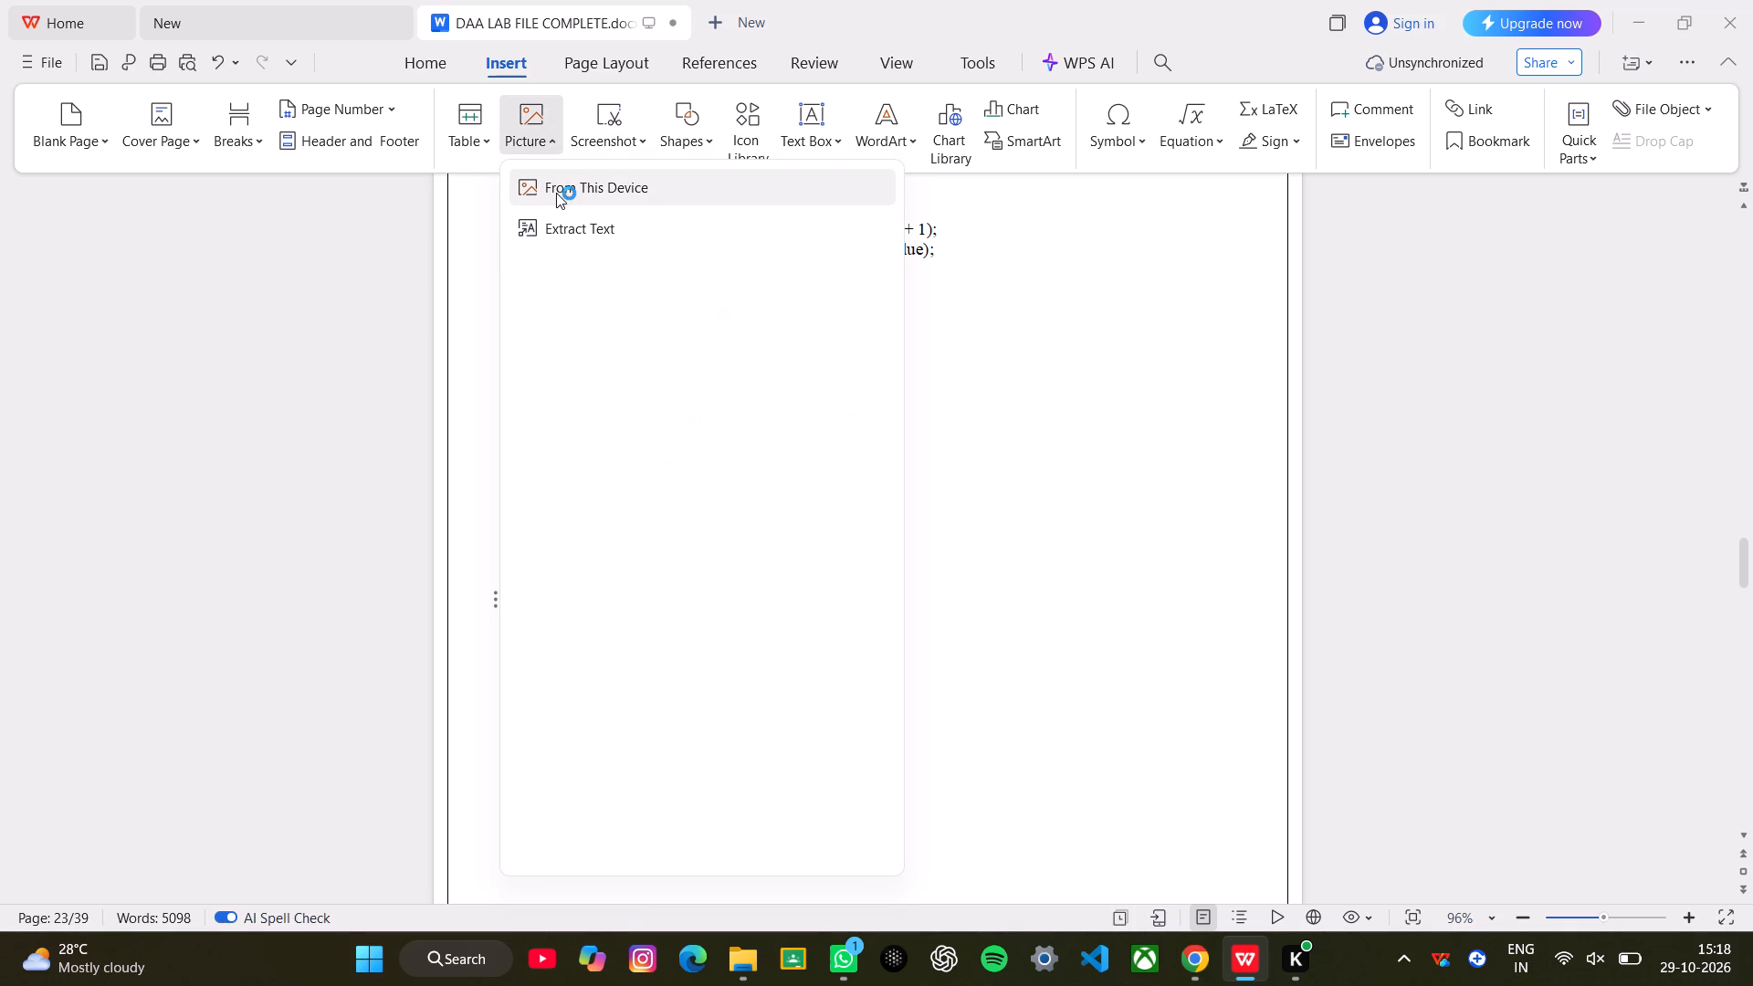
left_click(556, 193)
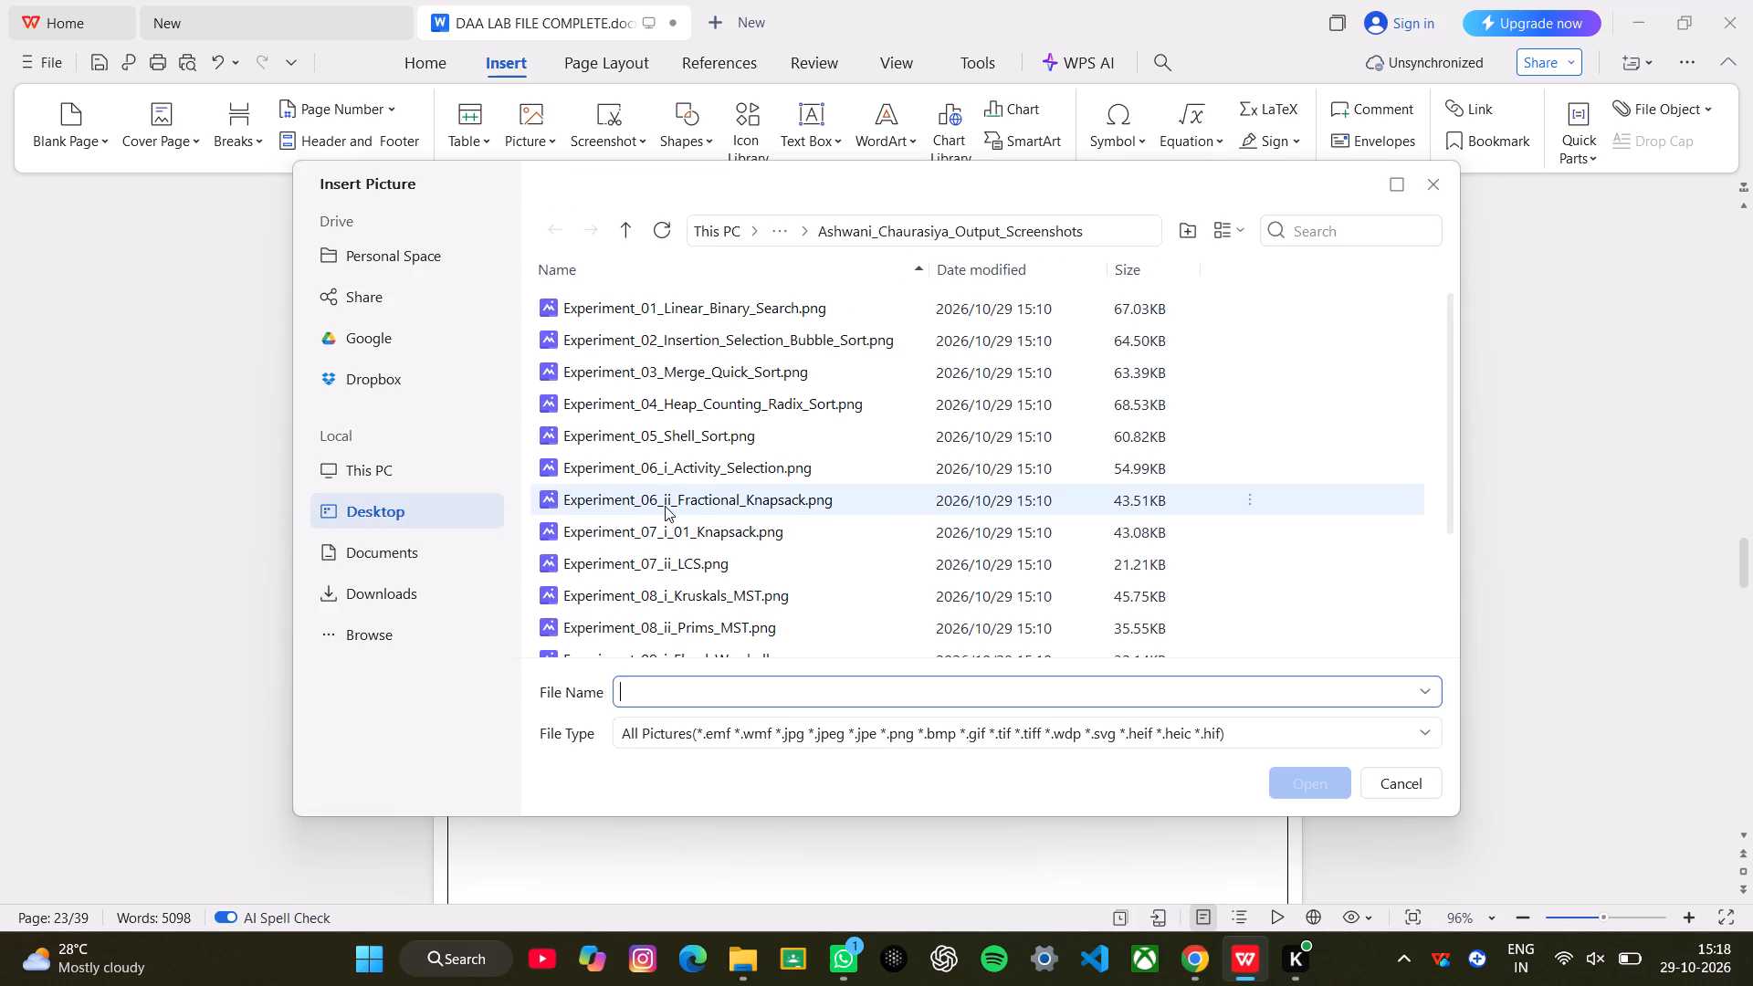
left_click(663, 502)
left_click(1283, 778)
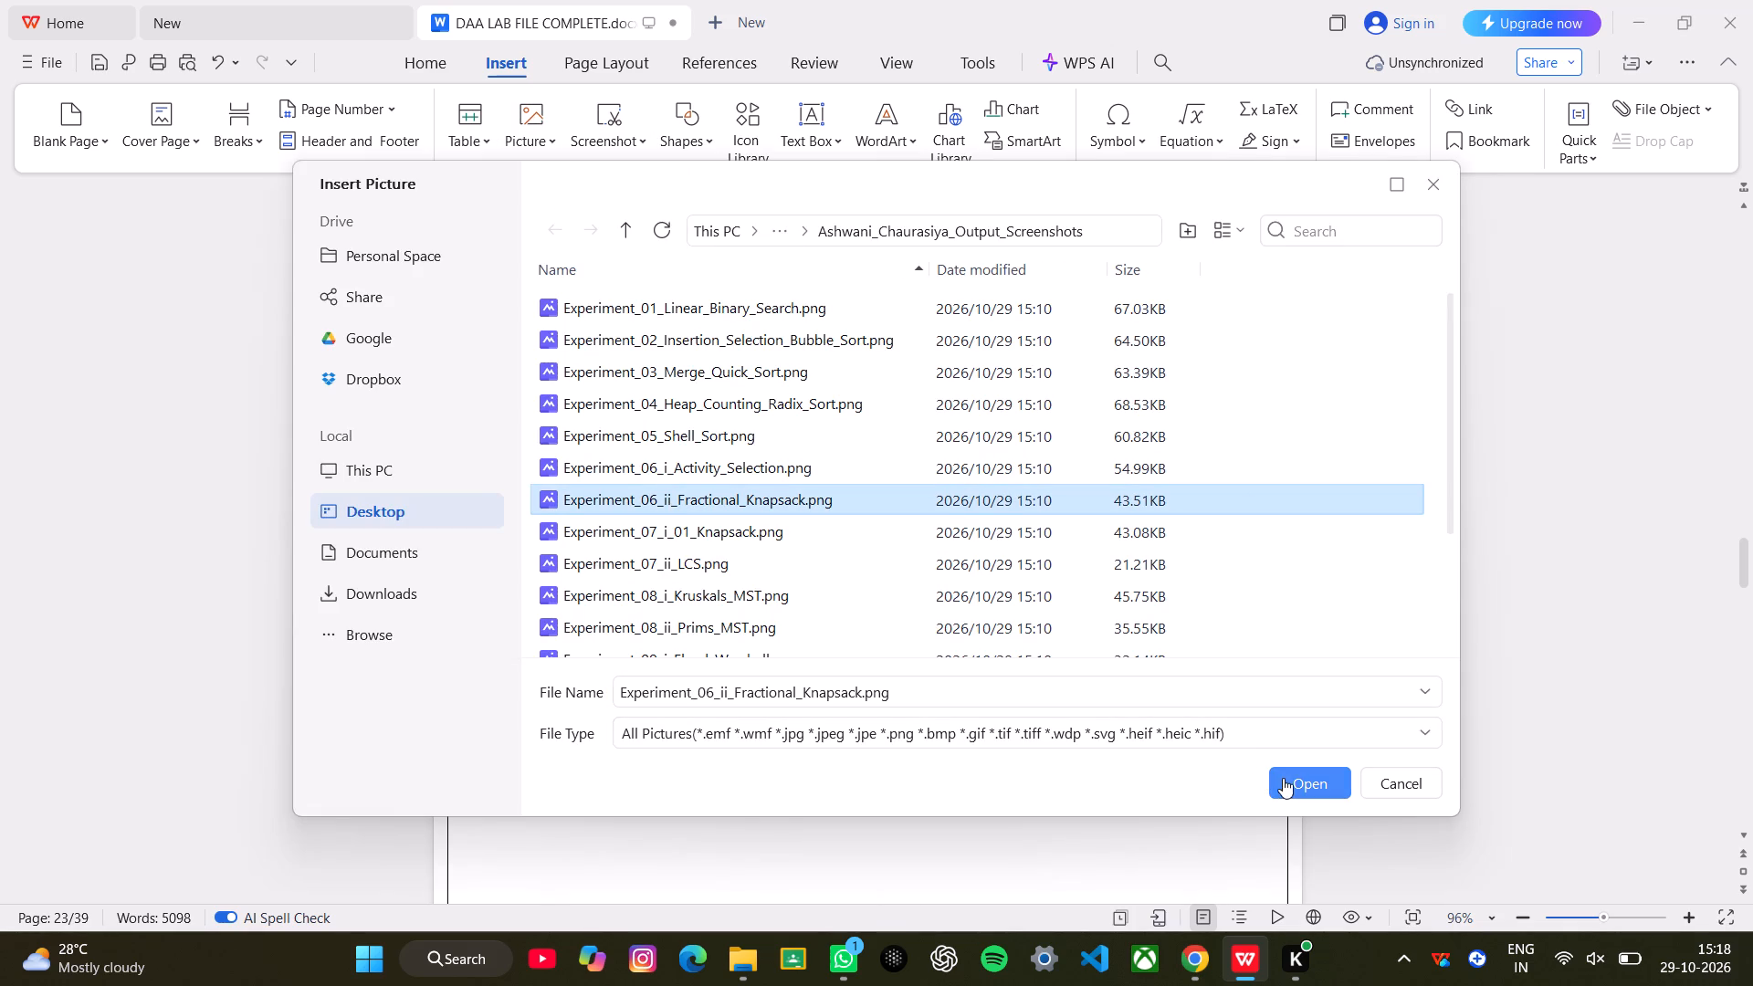
Add a new line under Experiment 7(i)'s Output heading and insert the Experiment_07_i_01_Knapsack.png picture there.
scroll(974, 720, "down", 7)
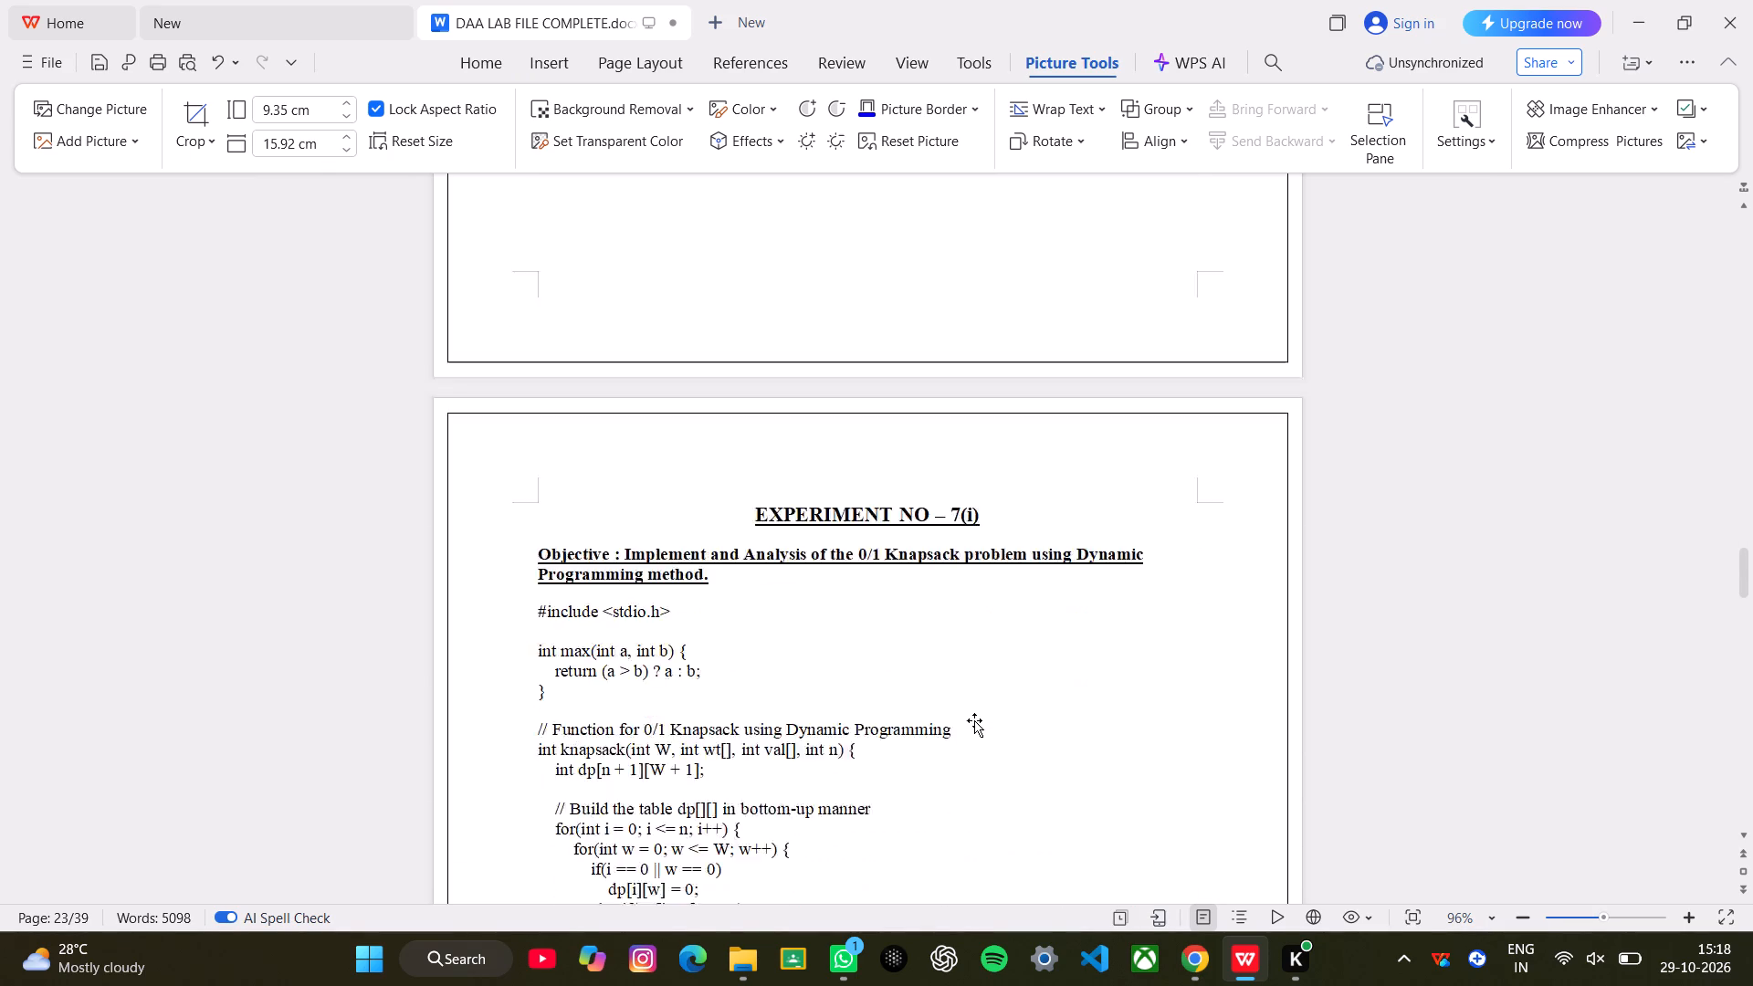
scroll(974, 720, "down", 10)
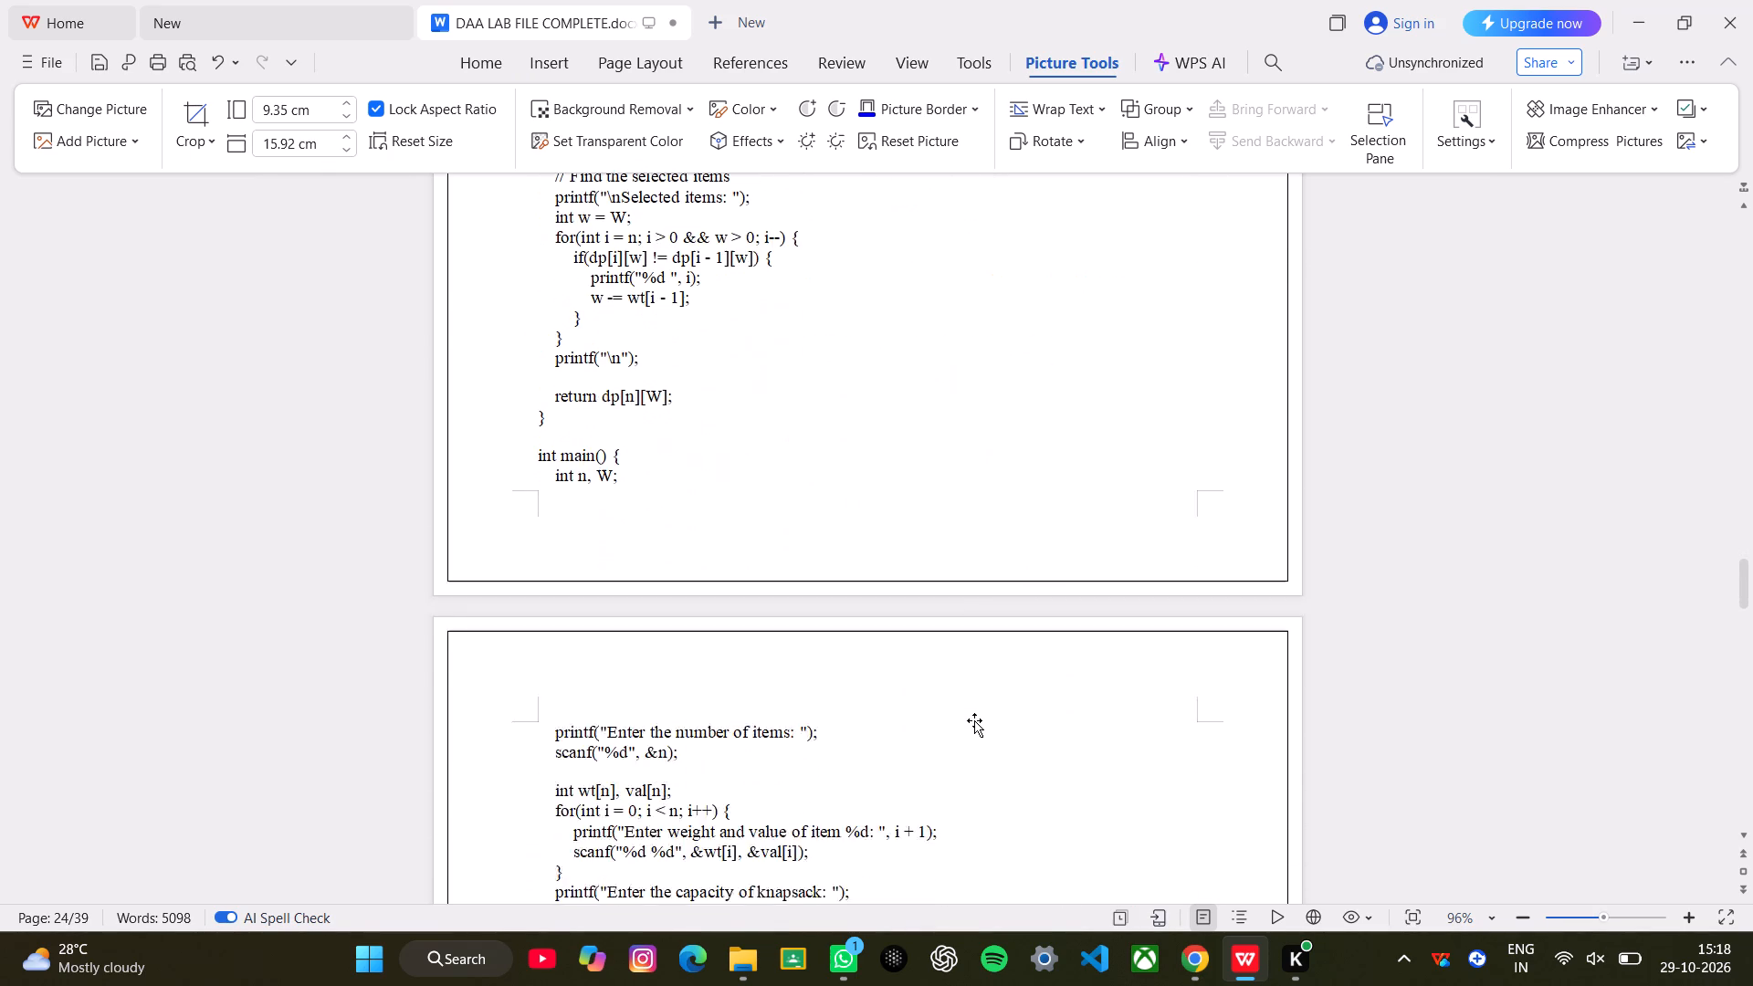
scroll(974, 720, "down", 5)
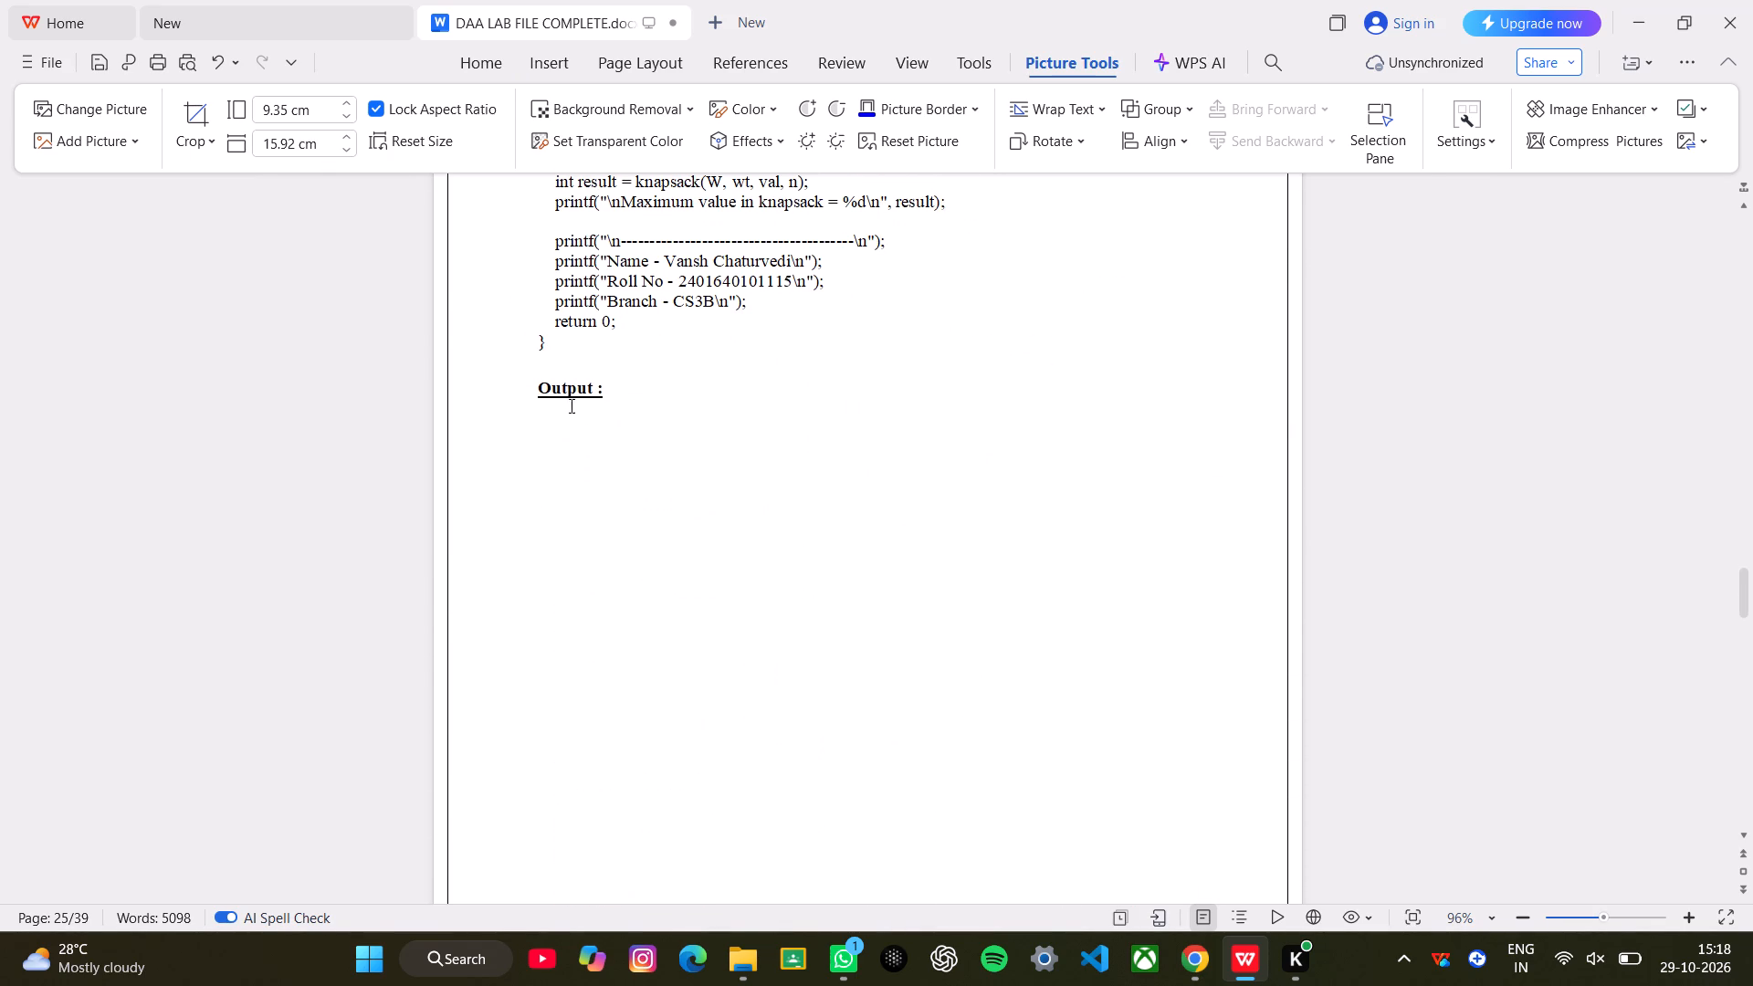
left_click(571, 408)
left_click(611, 389)
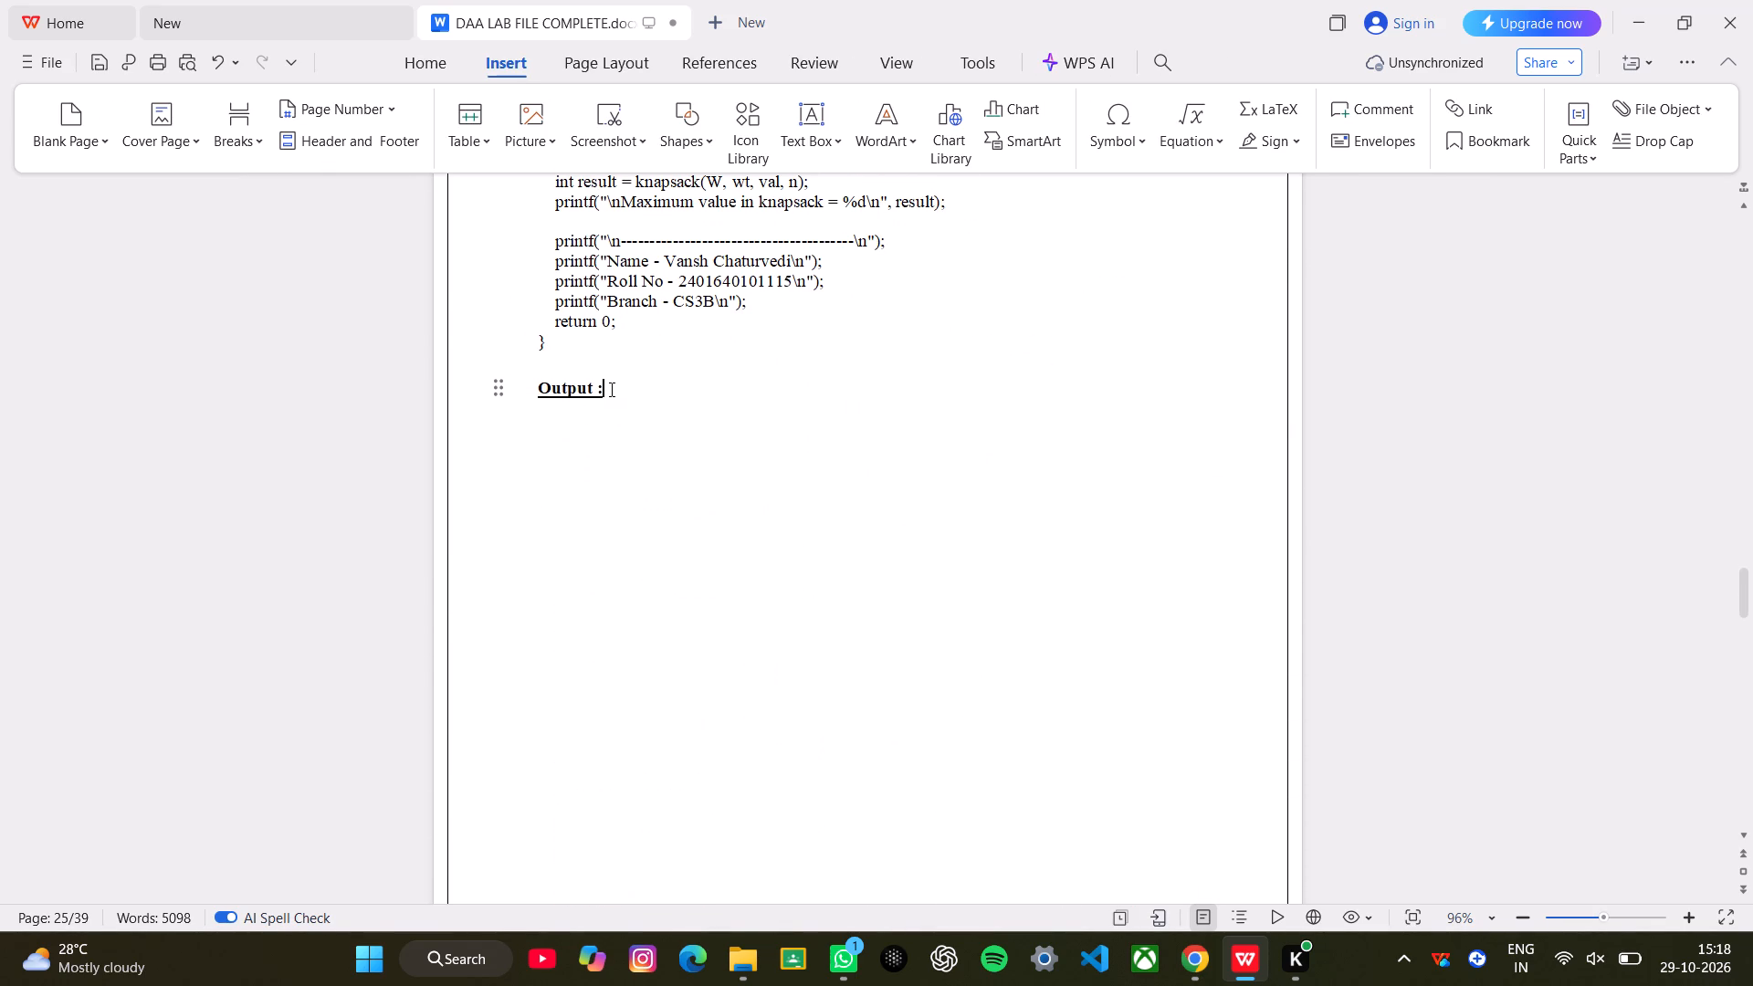
key("Return")
left_click(540, 140)
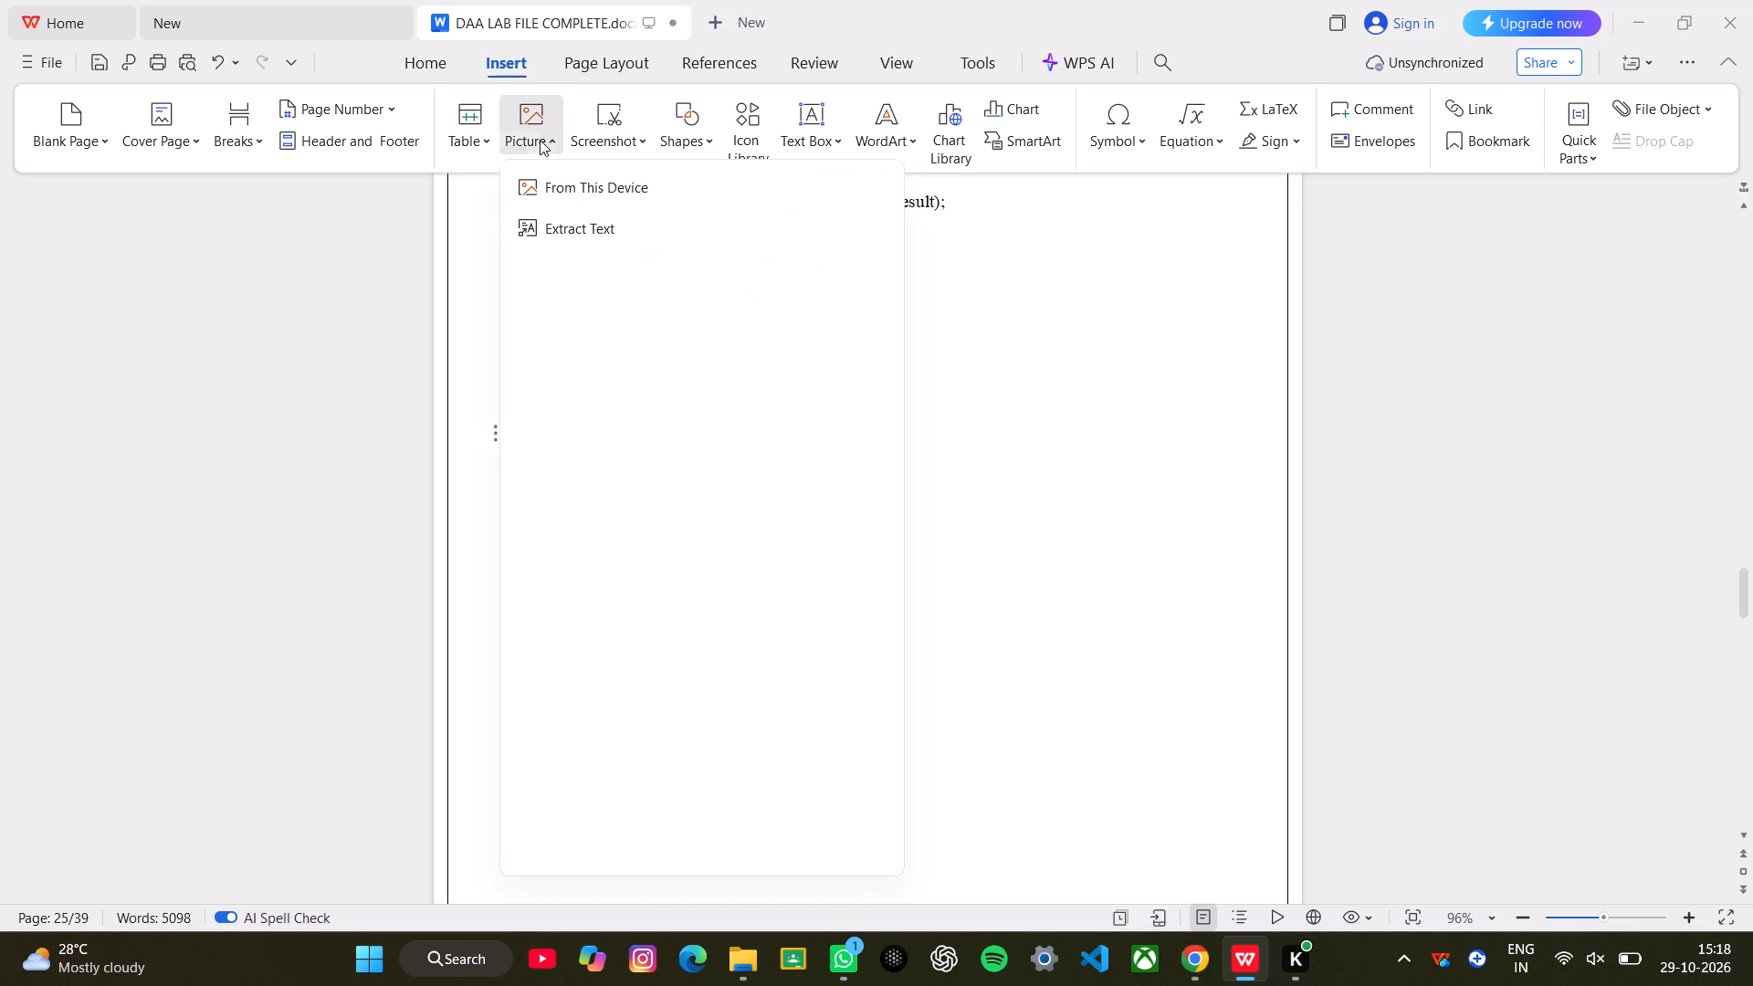
left_click(574, 184)
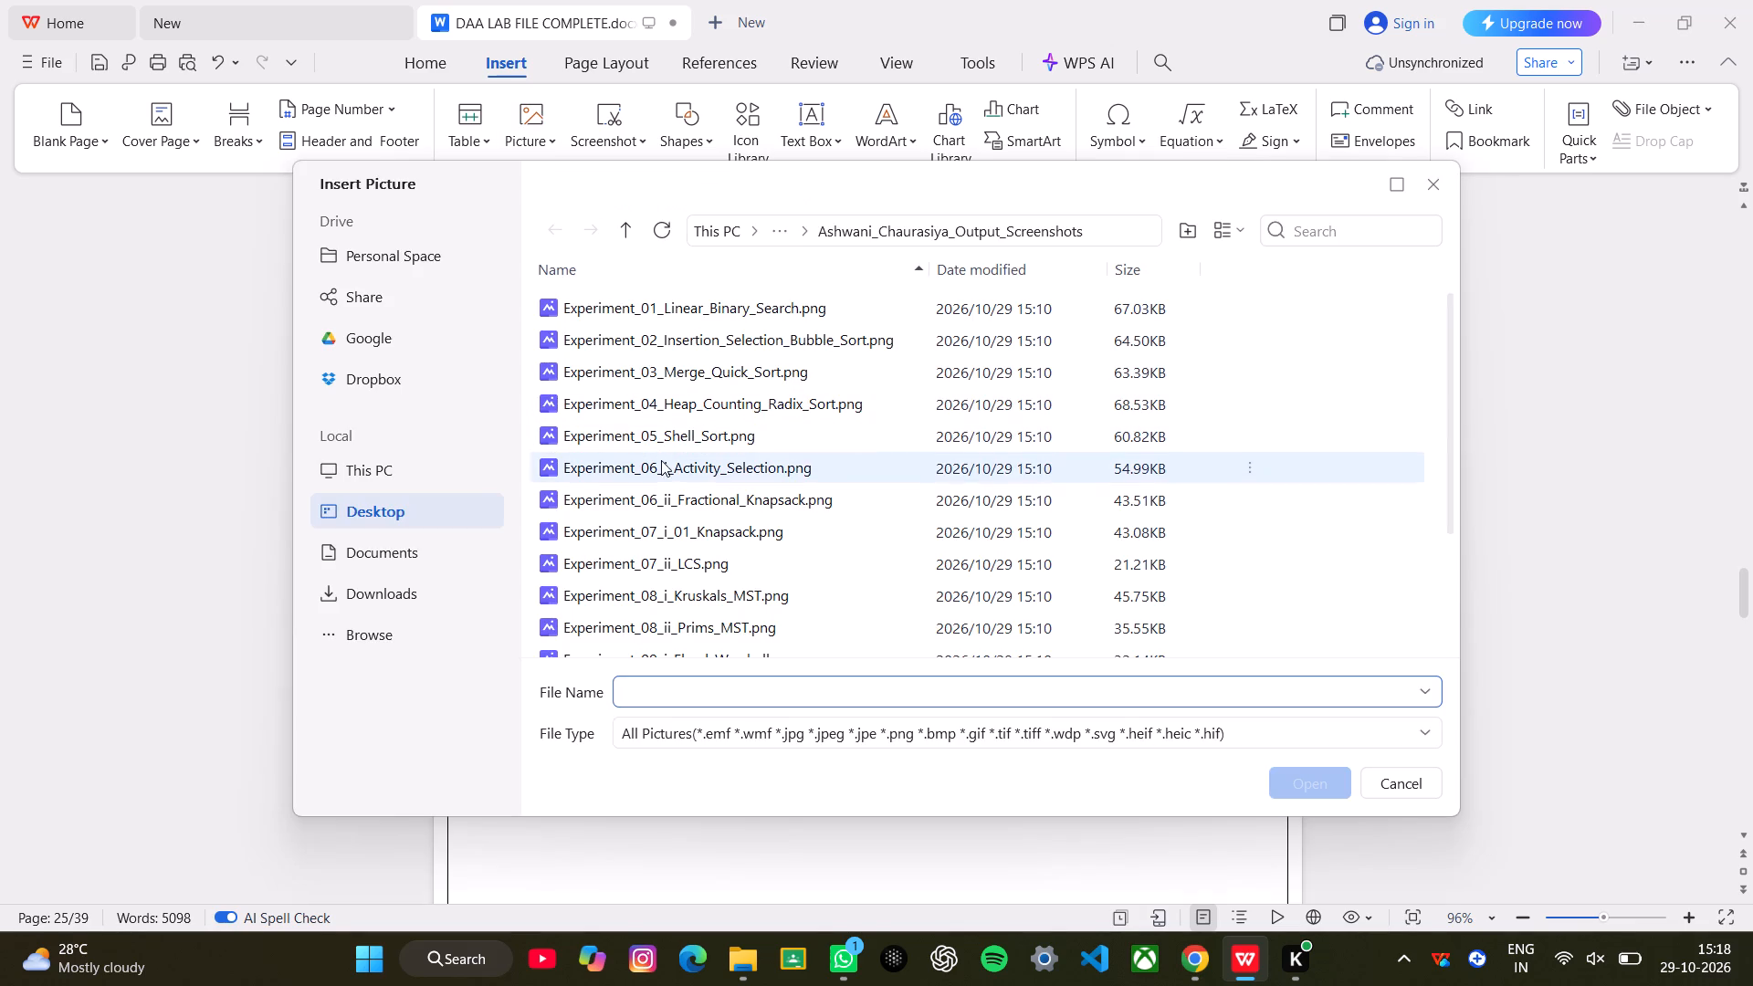
left_click(676, 541)
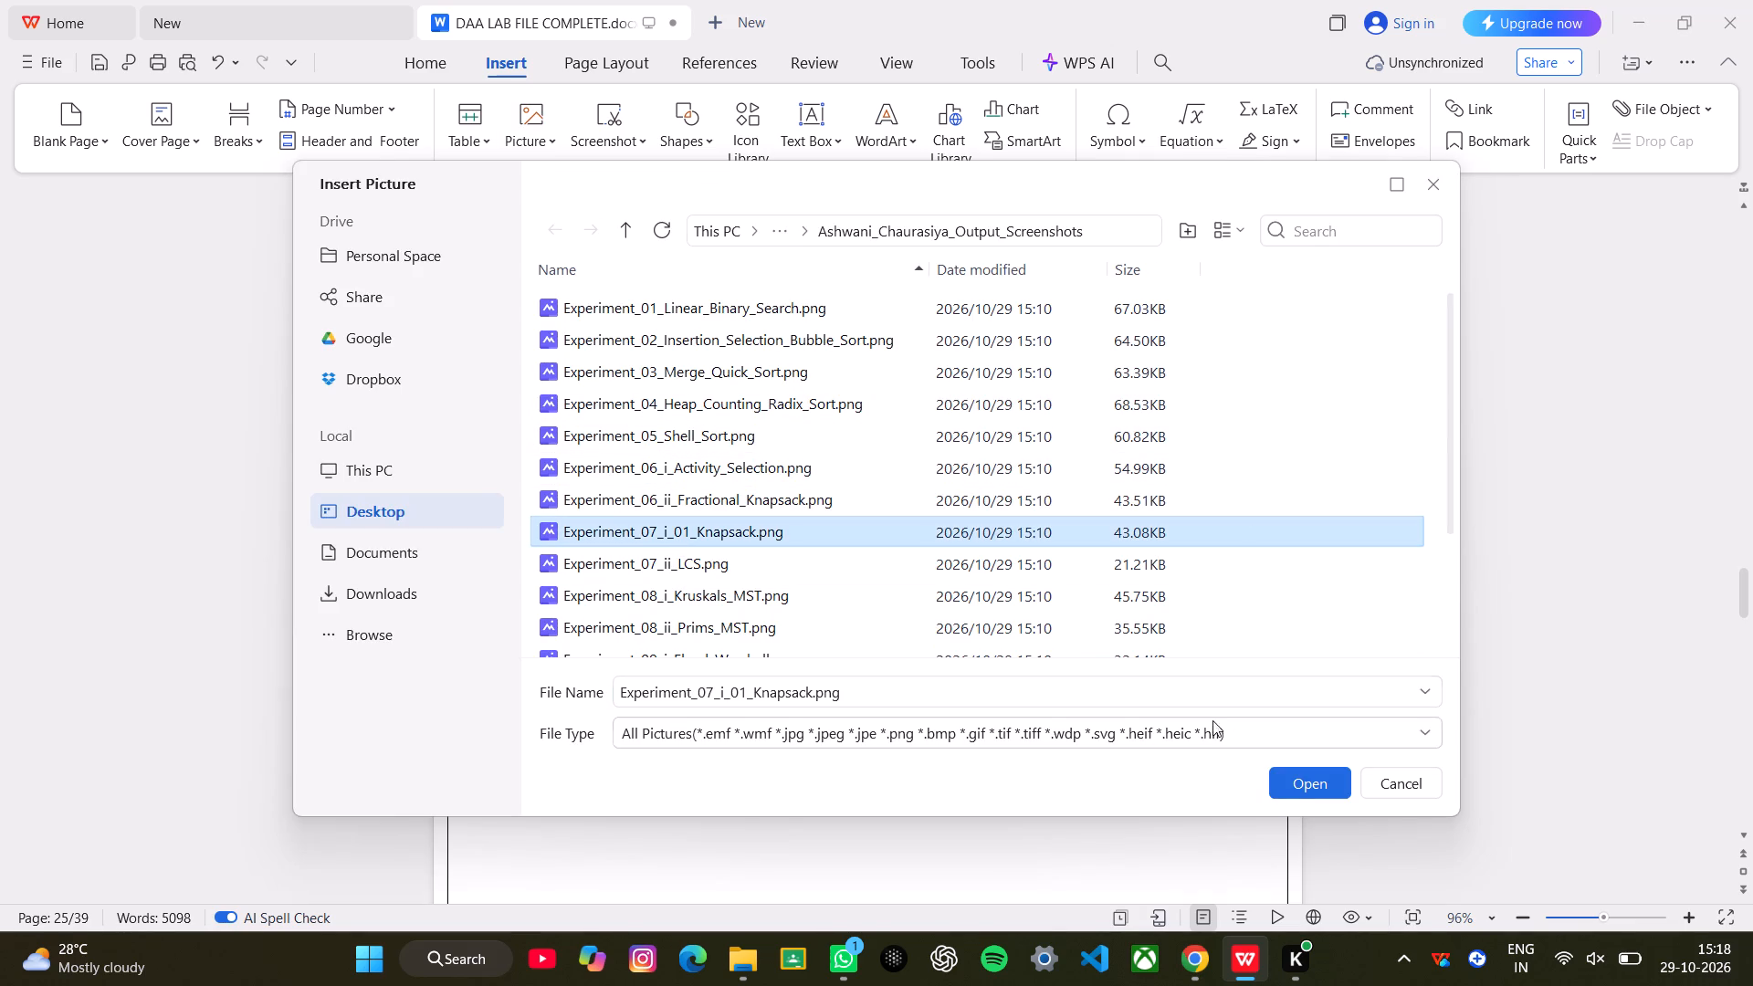
left_click(1286, 787)
Narrow the output picture of Experiment 7(i) to about 14.8 cm wide, keeping its height.
scroll(948, 649, "up", 4)
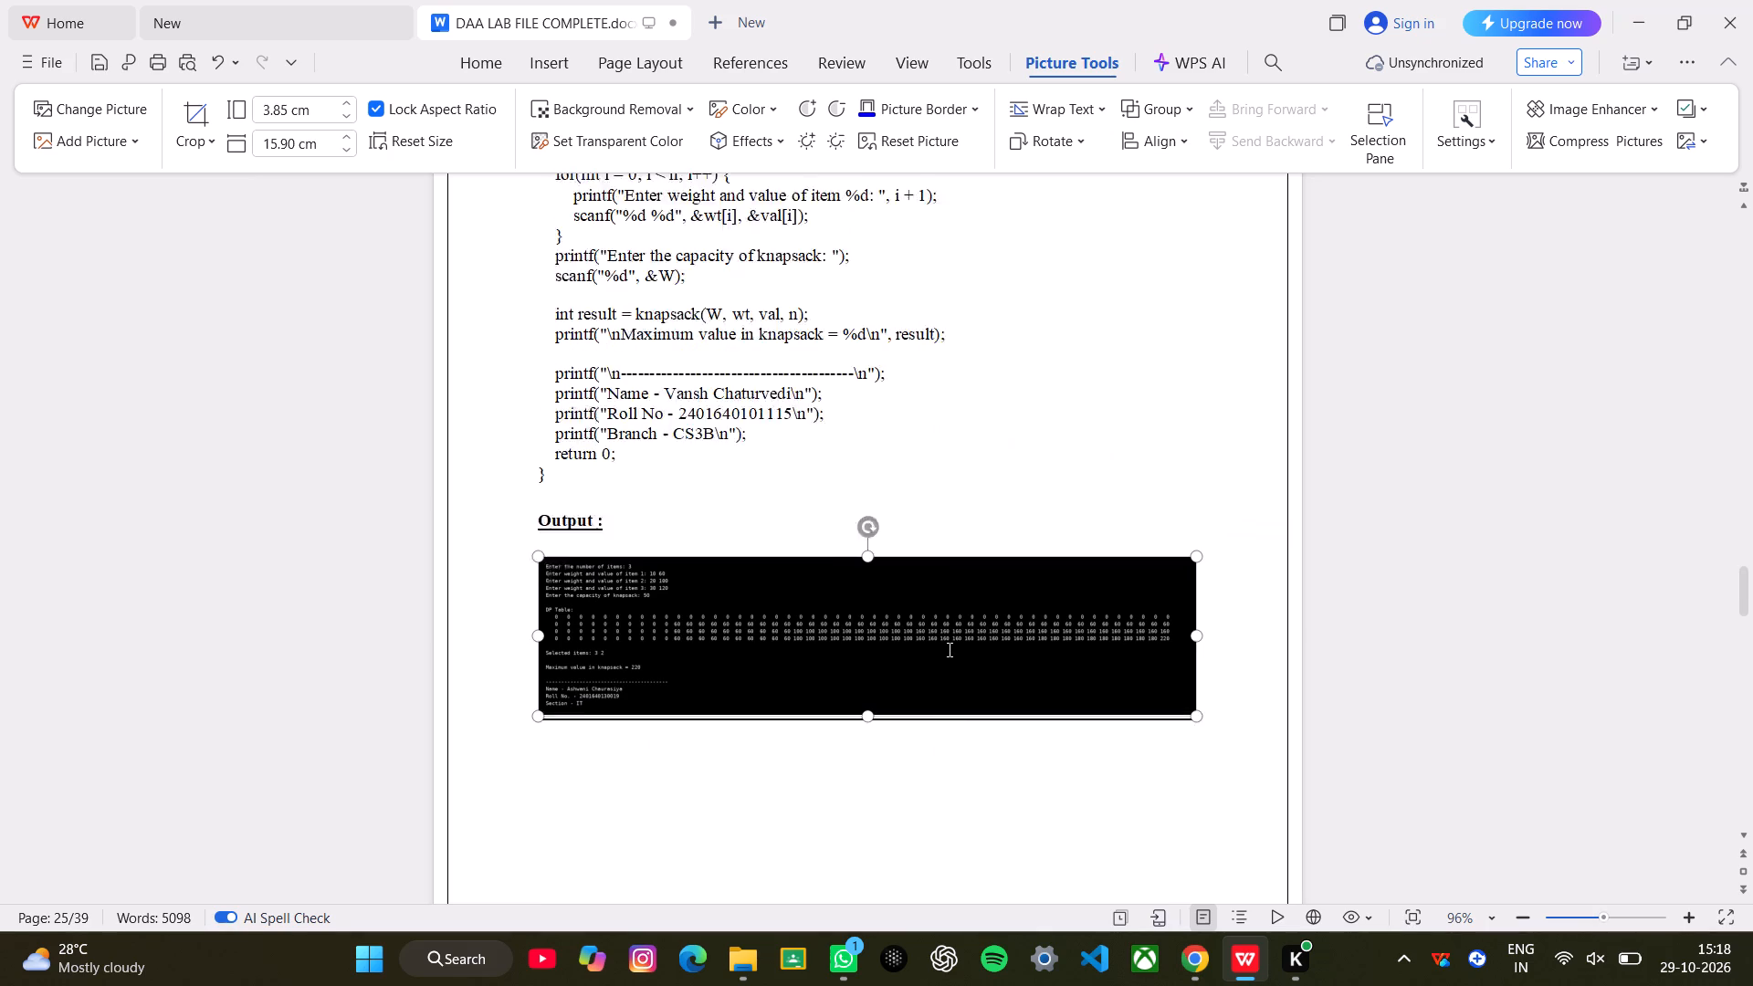
scroll(948, 649, "up", 6)
scroll(948, 649, "down", 3)
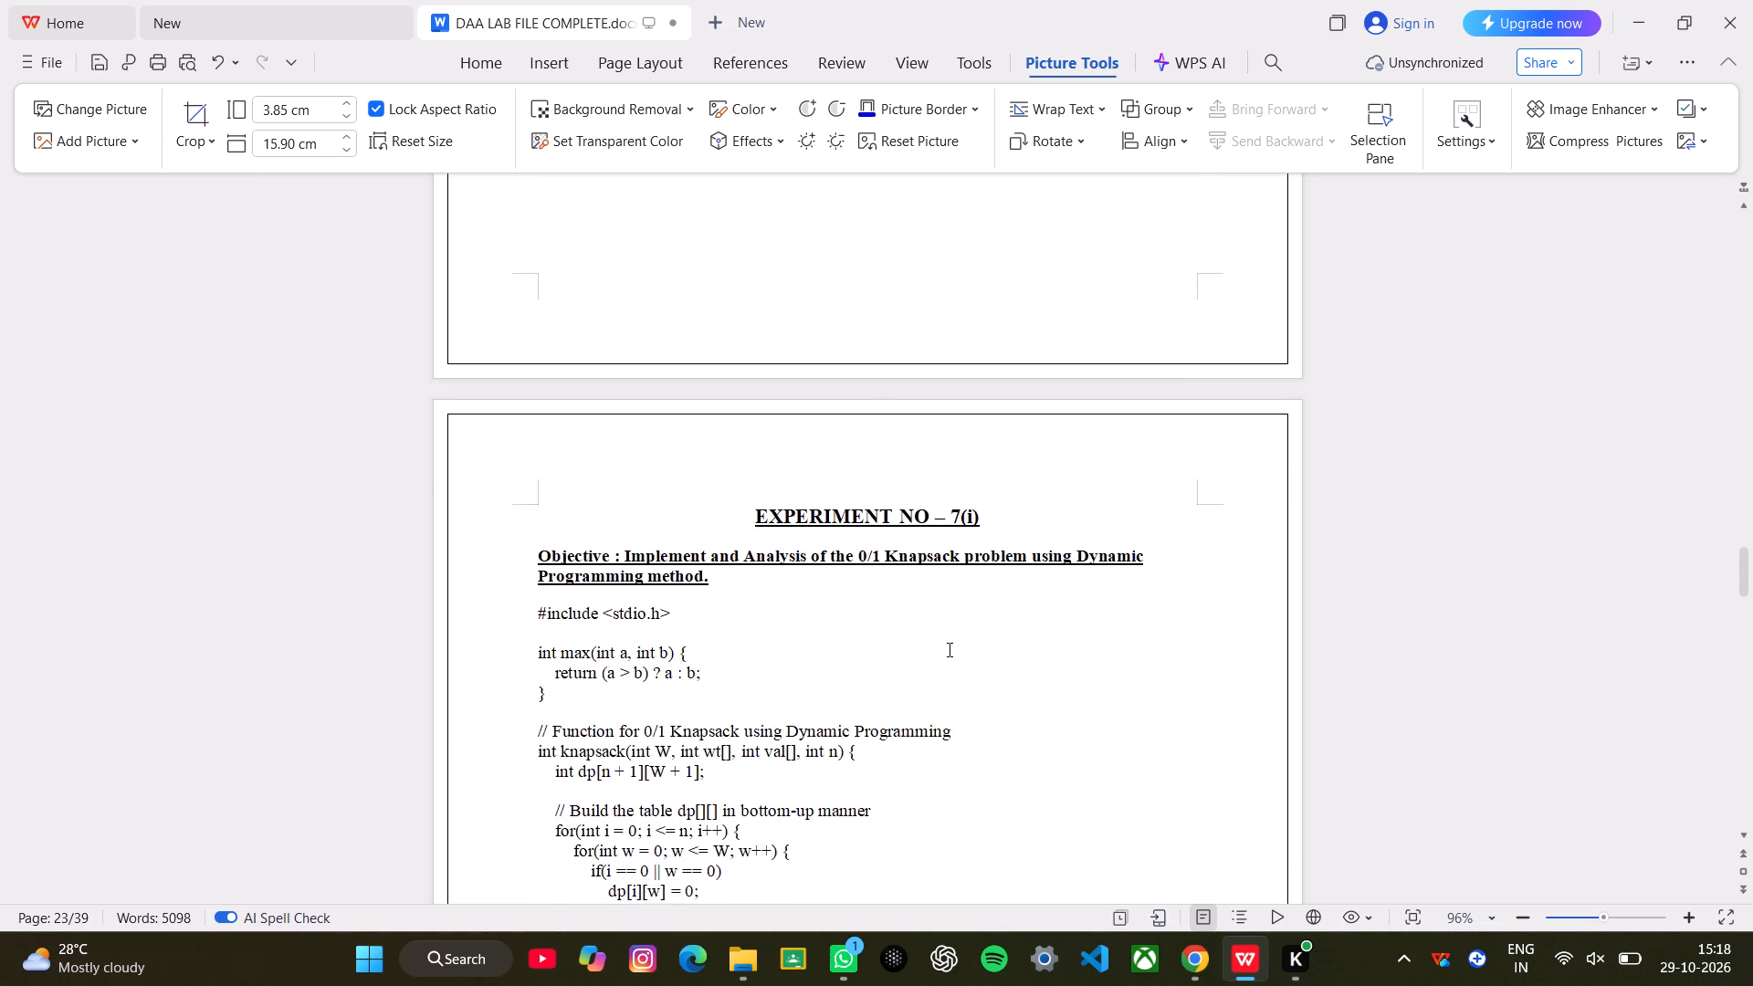
scroll(948, 649, "down", 6)
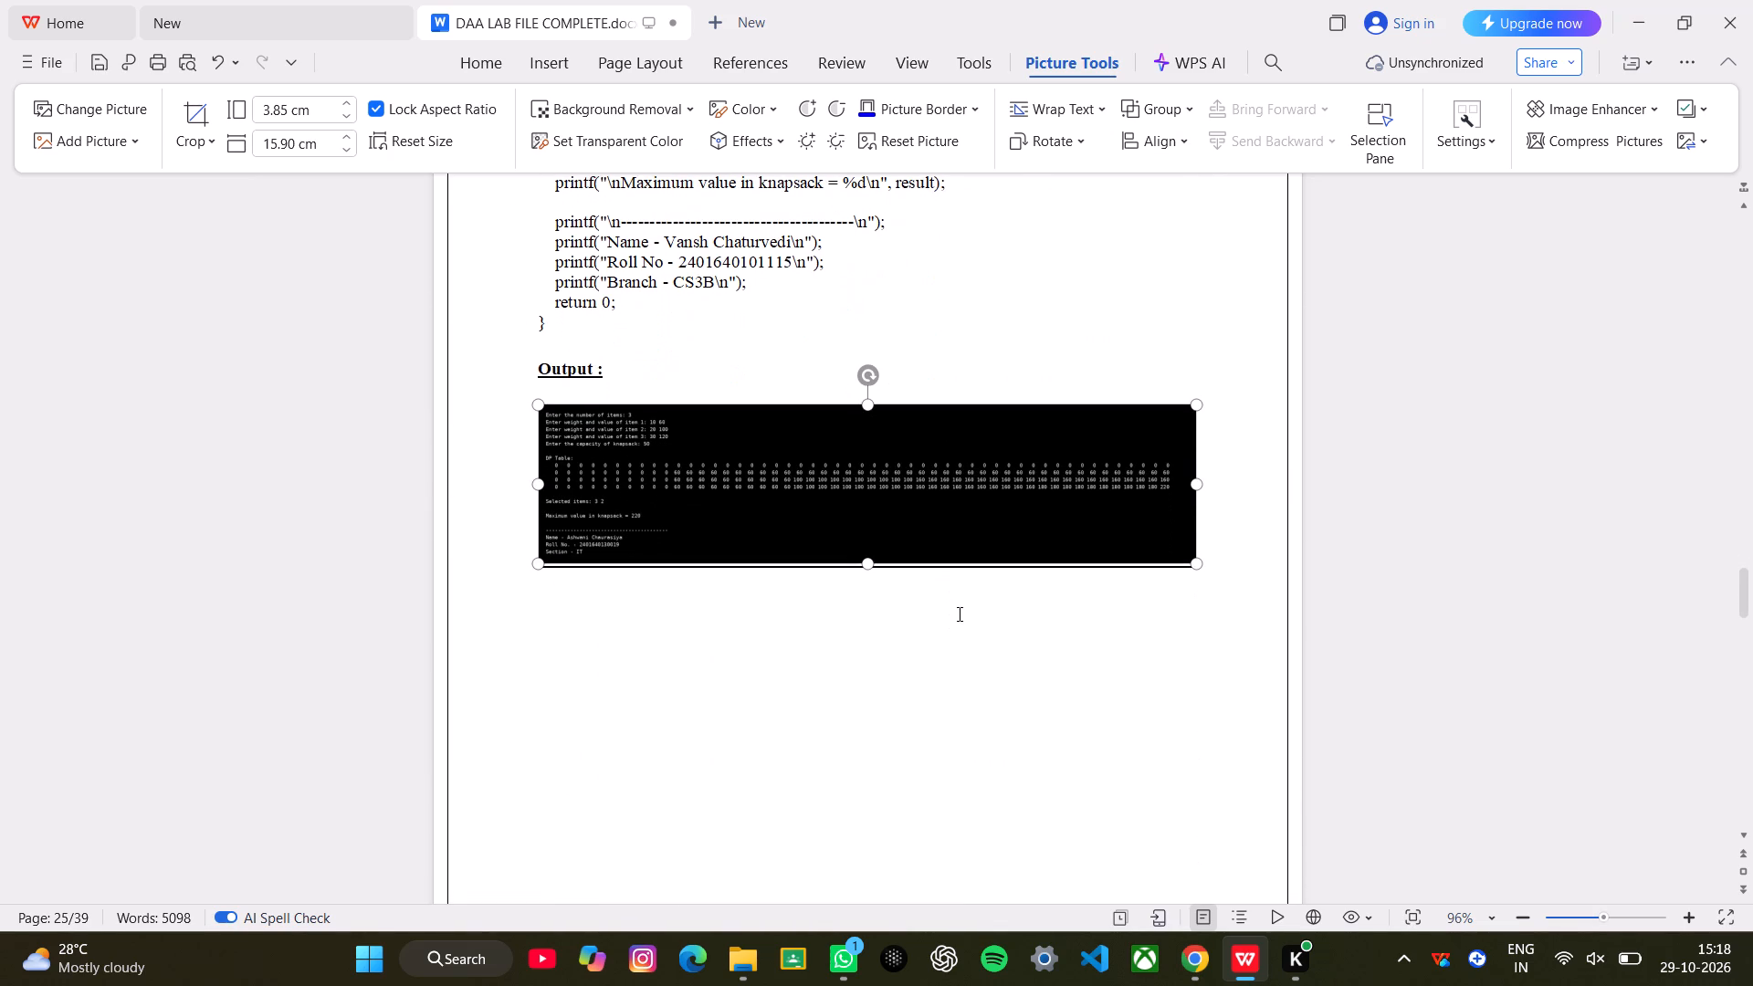
left_click(908, 545)
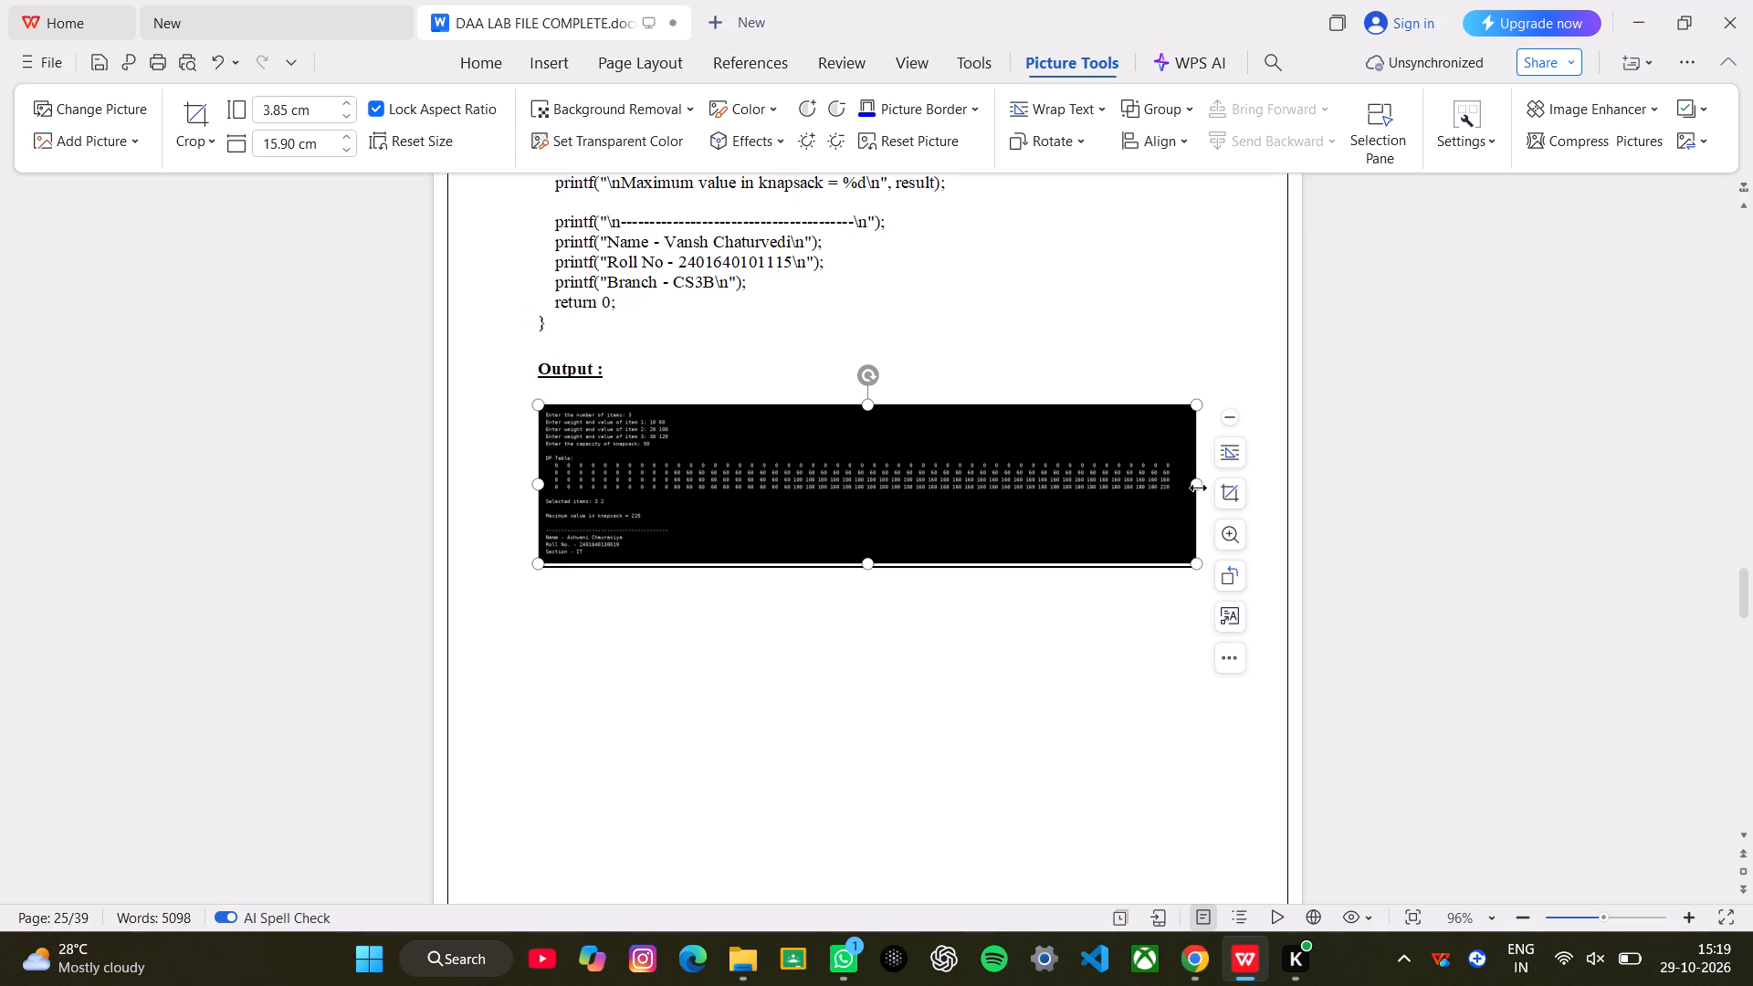
left_click_drag(1195, 488, 1049, 519)
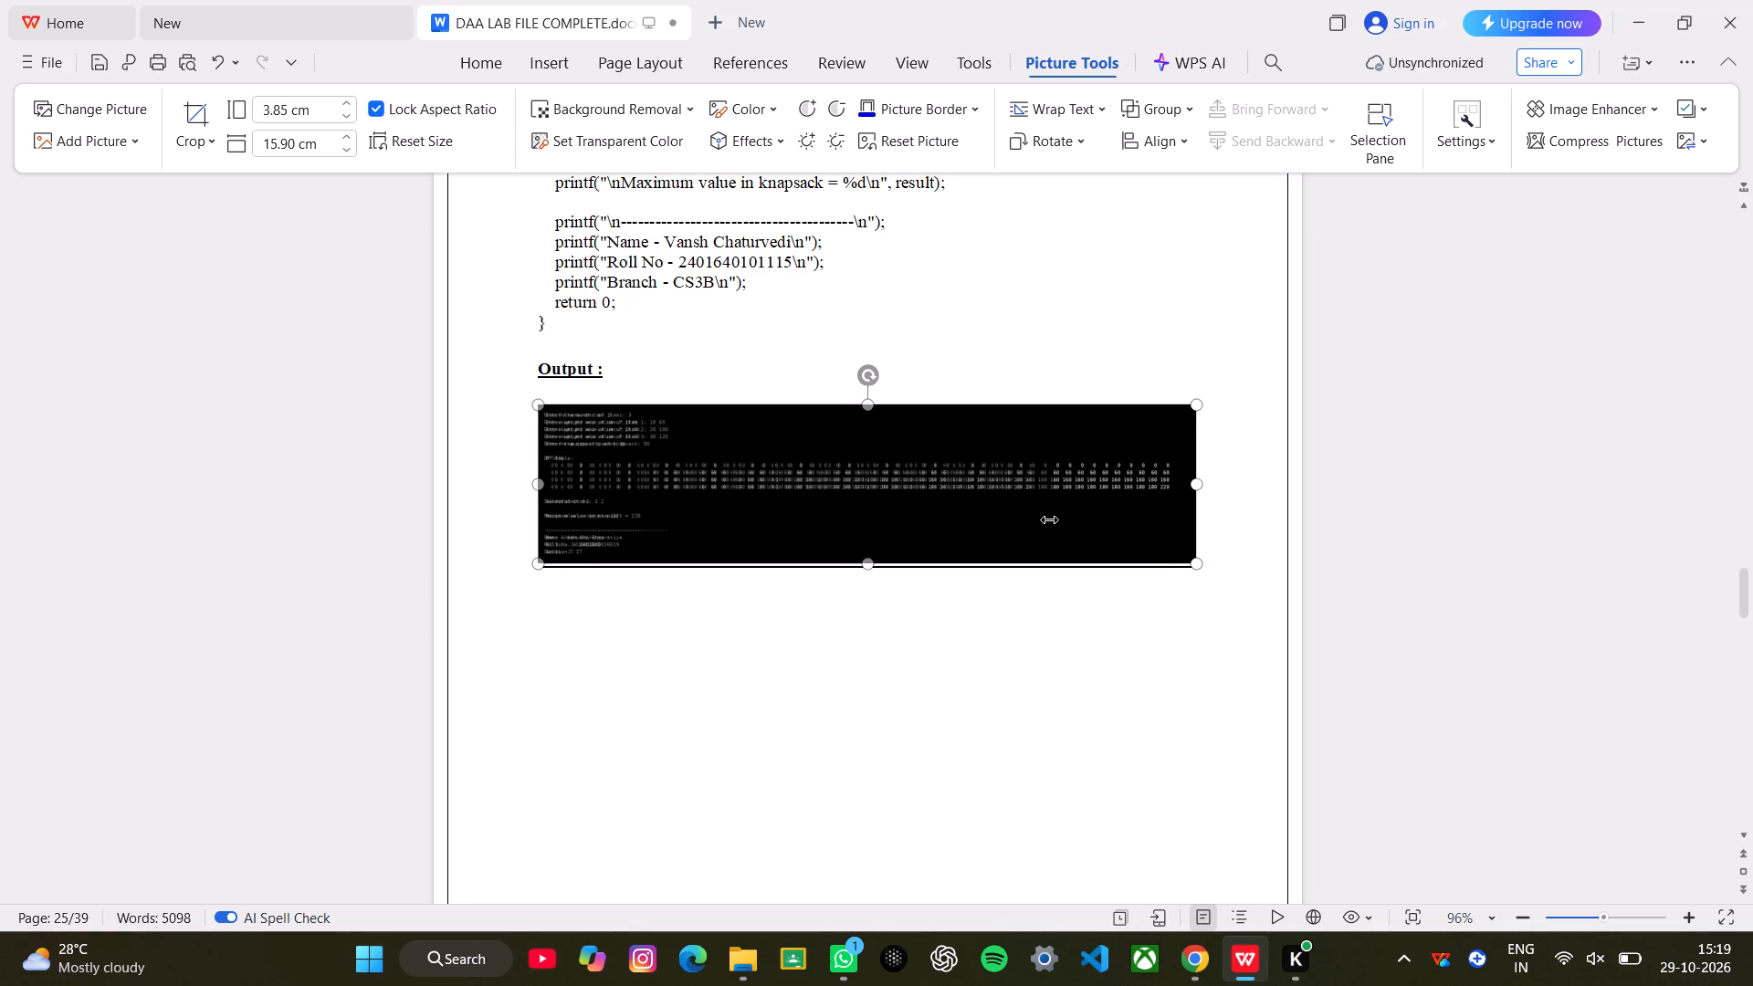
left_click_drag(1049, 519, 1042, 519)
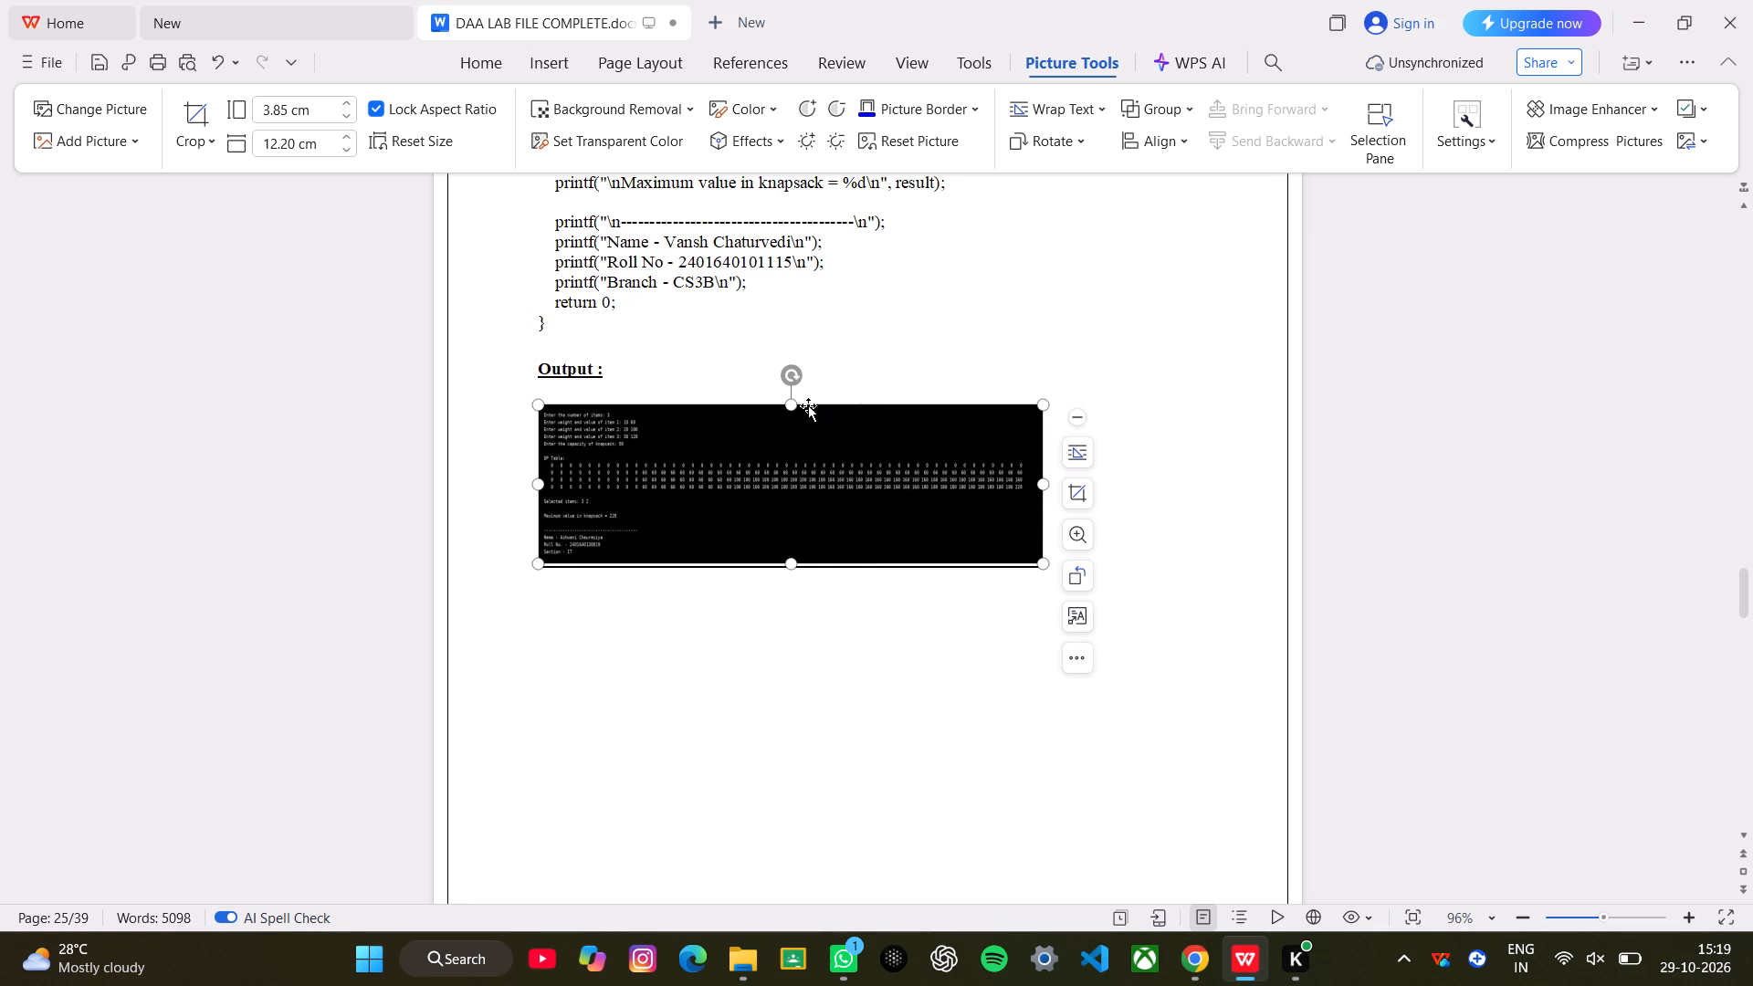
left_click_drag(1041, 483, 1043, 483)
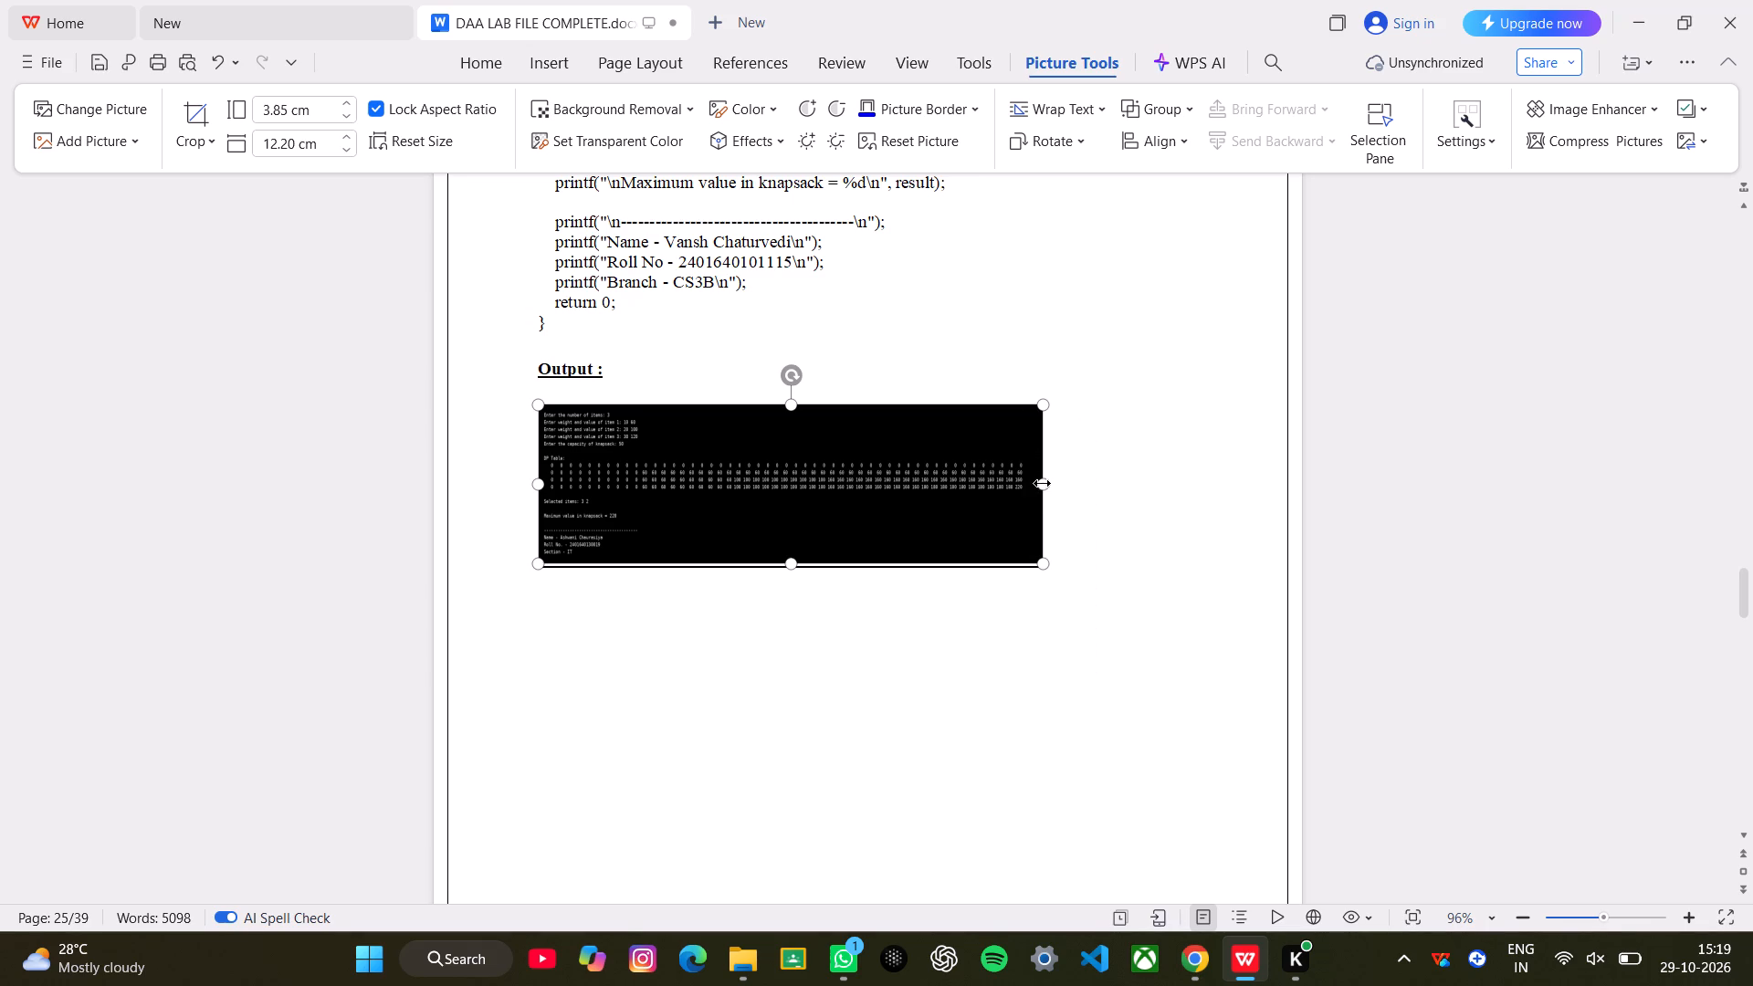
left_click_drag(1043, 483, 1144, 485)
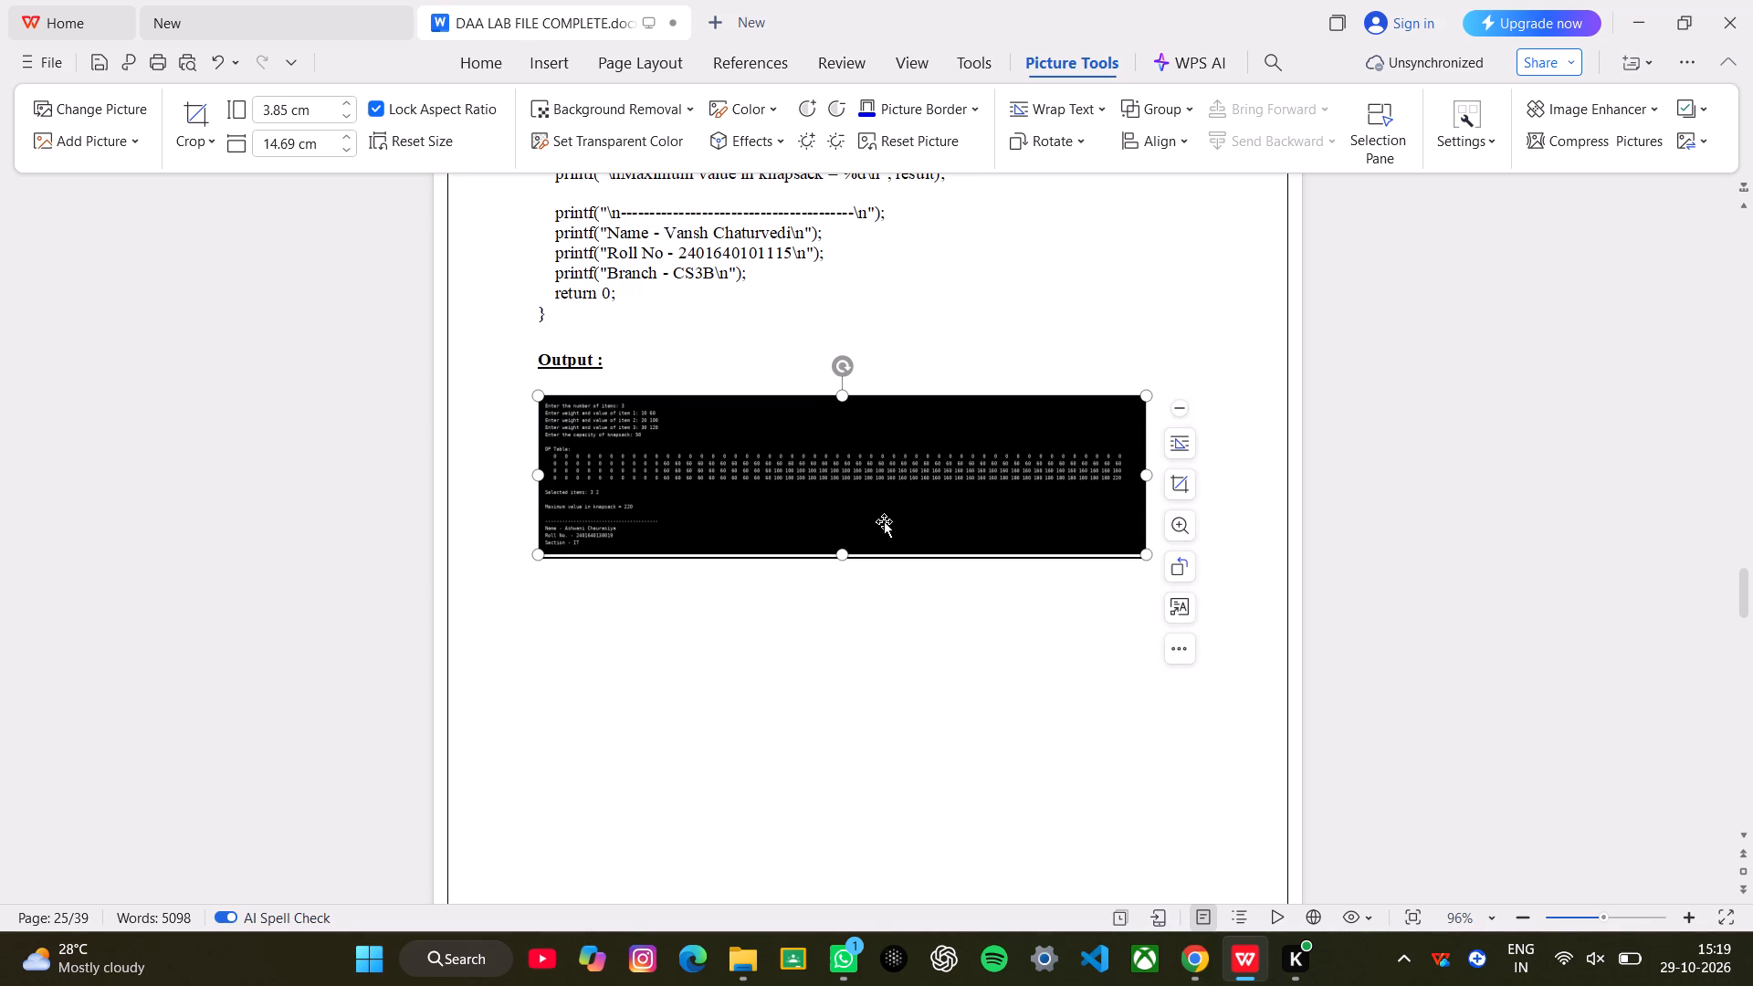
left_click(535, 475)
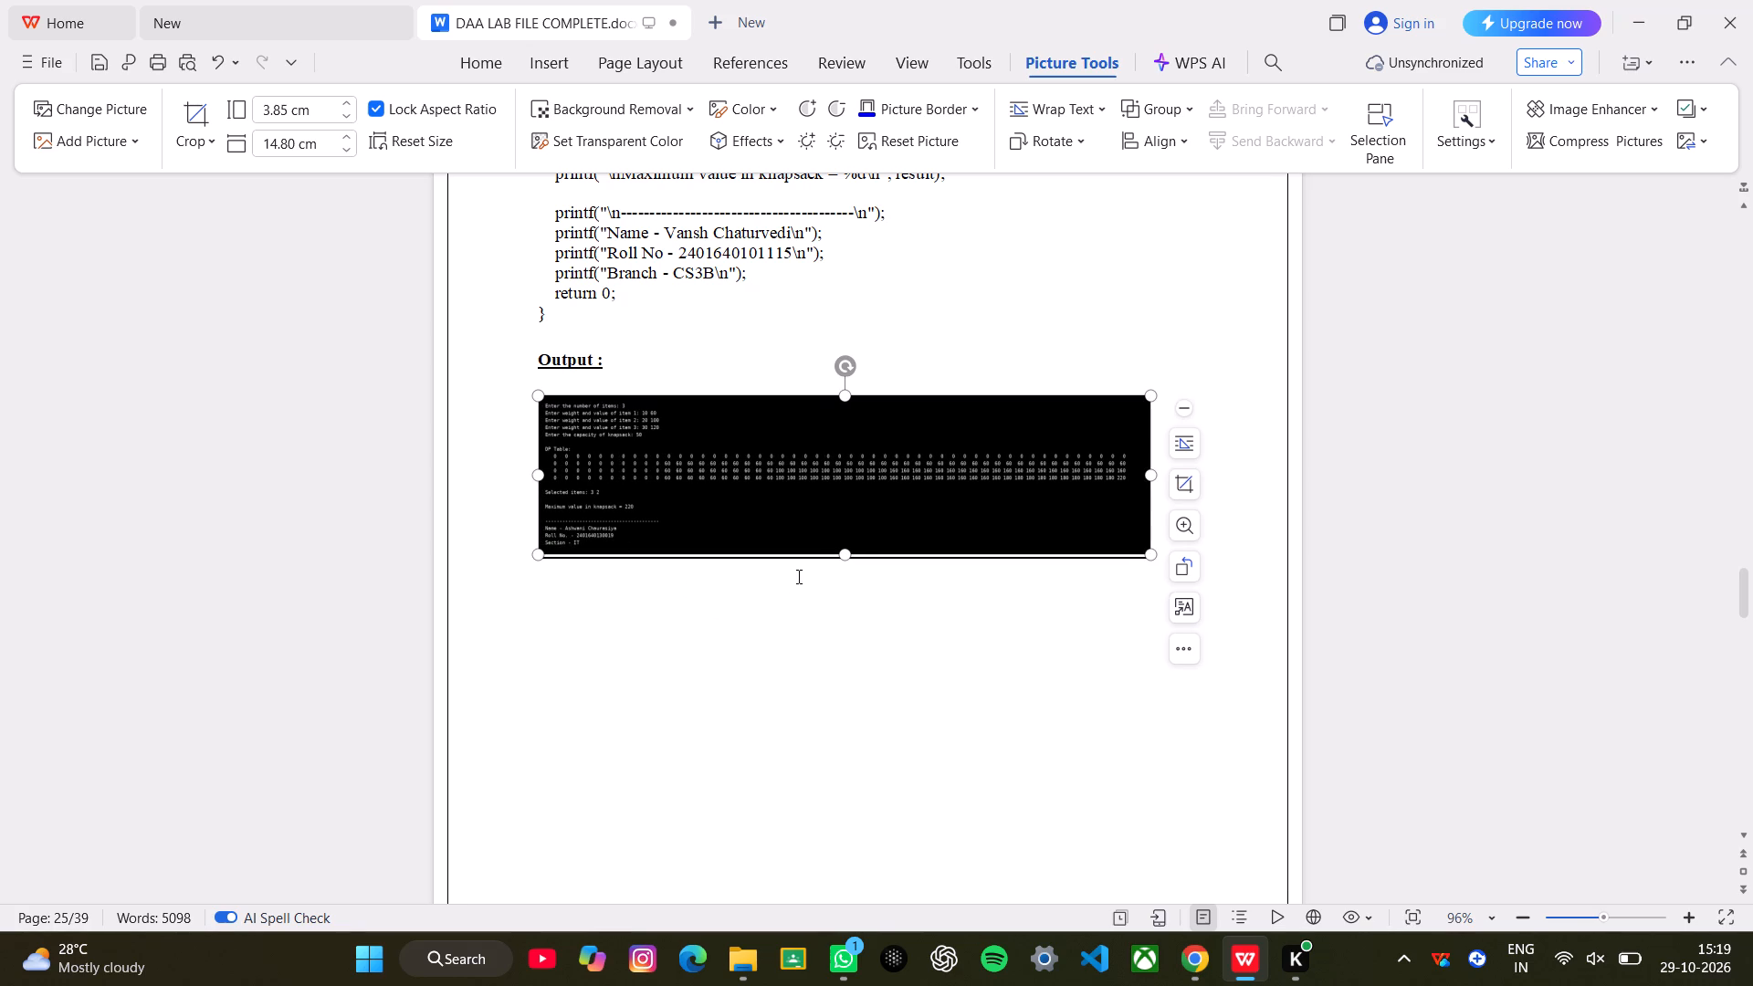
left_click(937, 705)
Add a new line under Experiment 7(ii)'s Output heading and insert the Experiment_07_ii_LCS.png picture there.
scroll(937, 705, "down", 4)
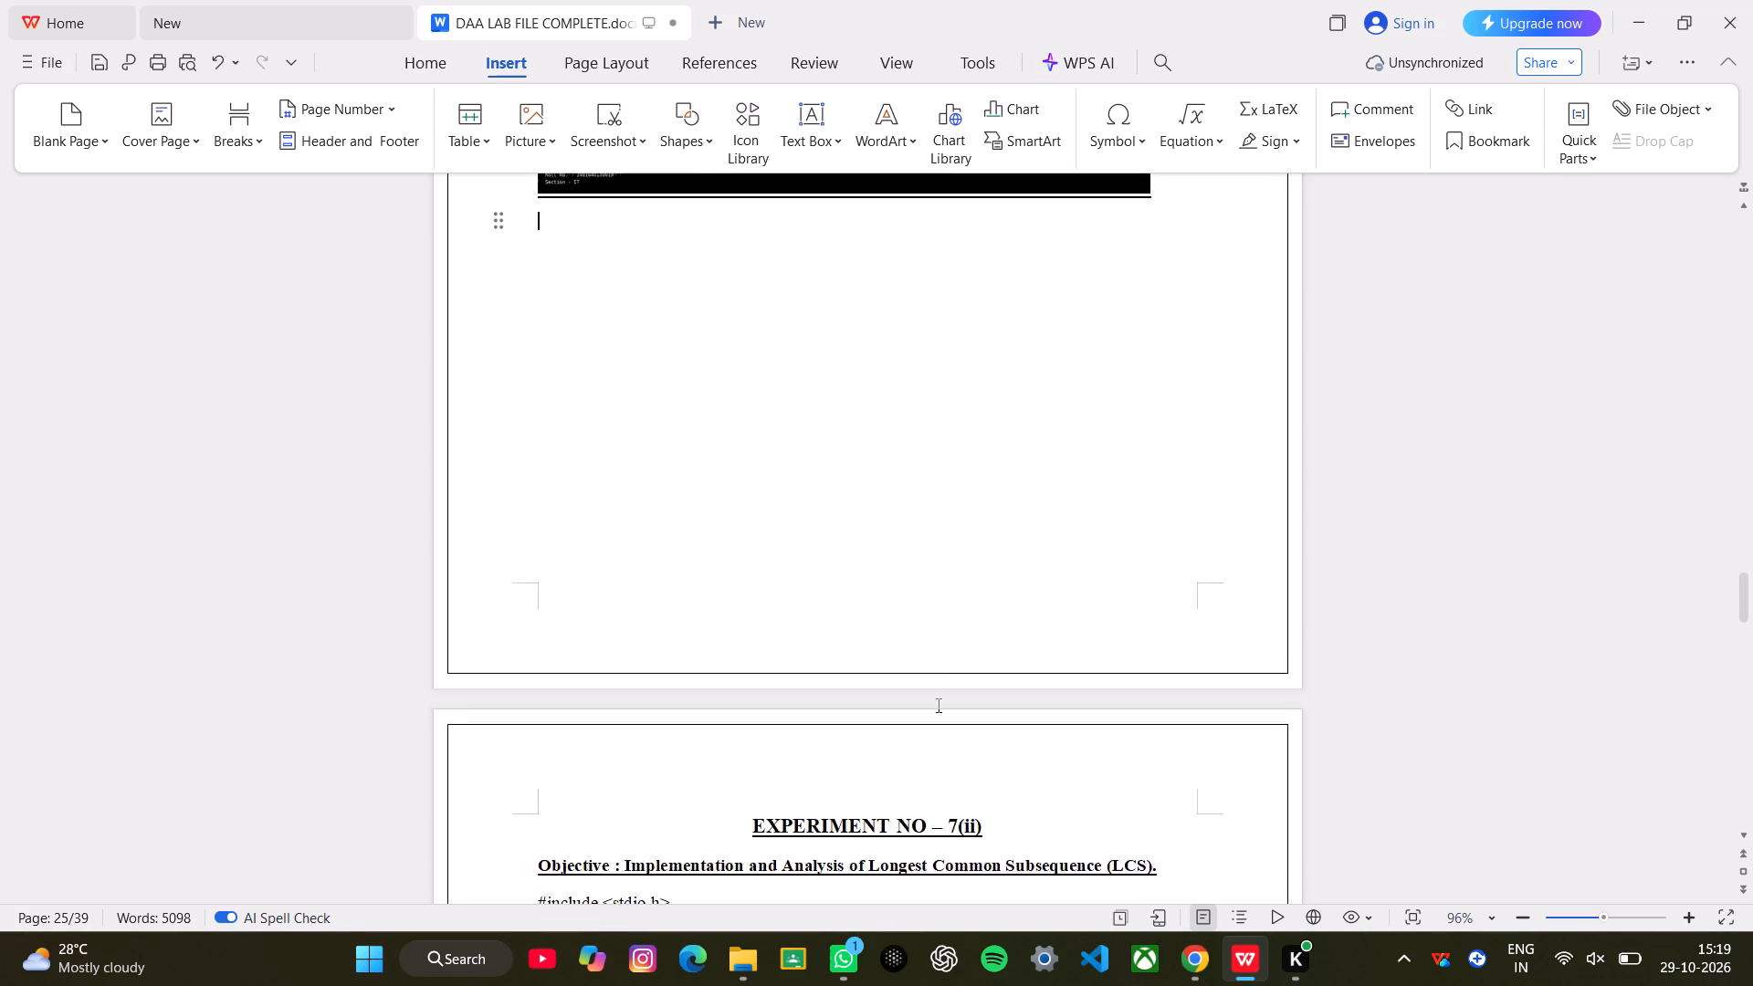
scroll(937, 705, "down", 10)
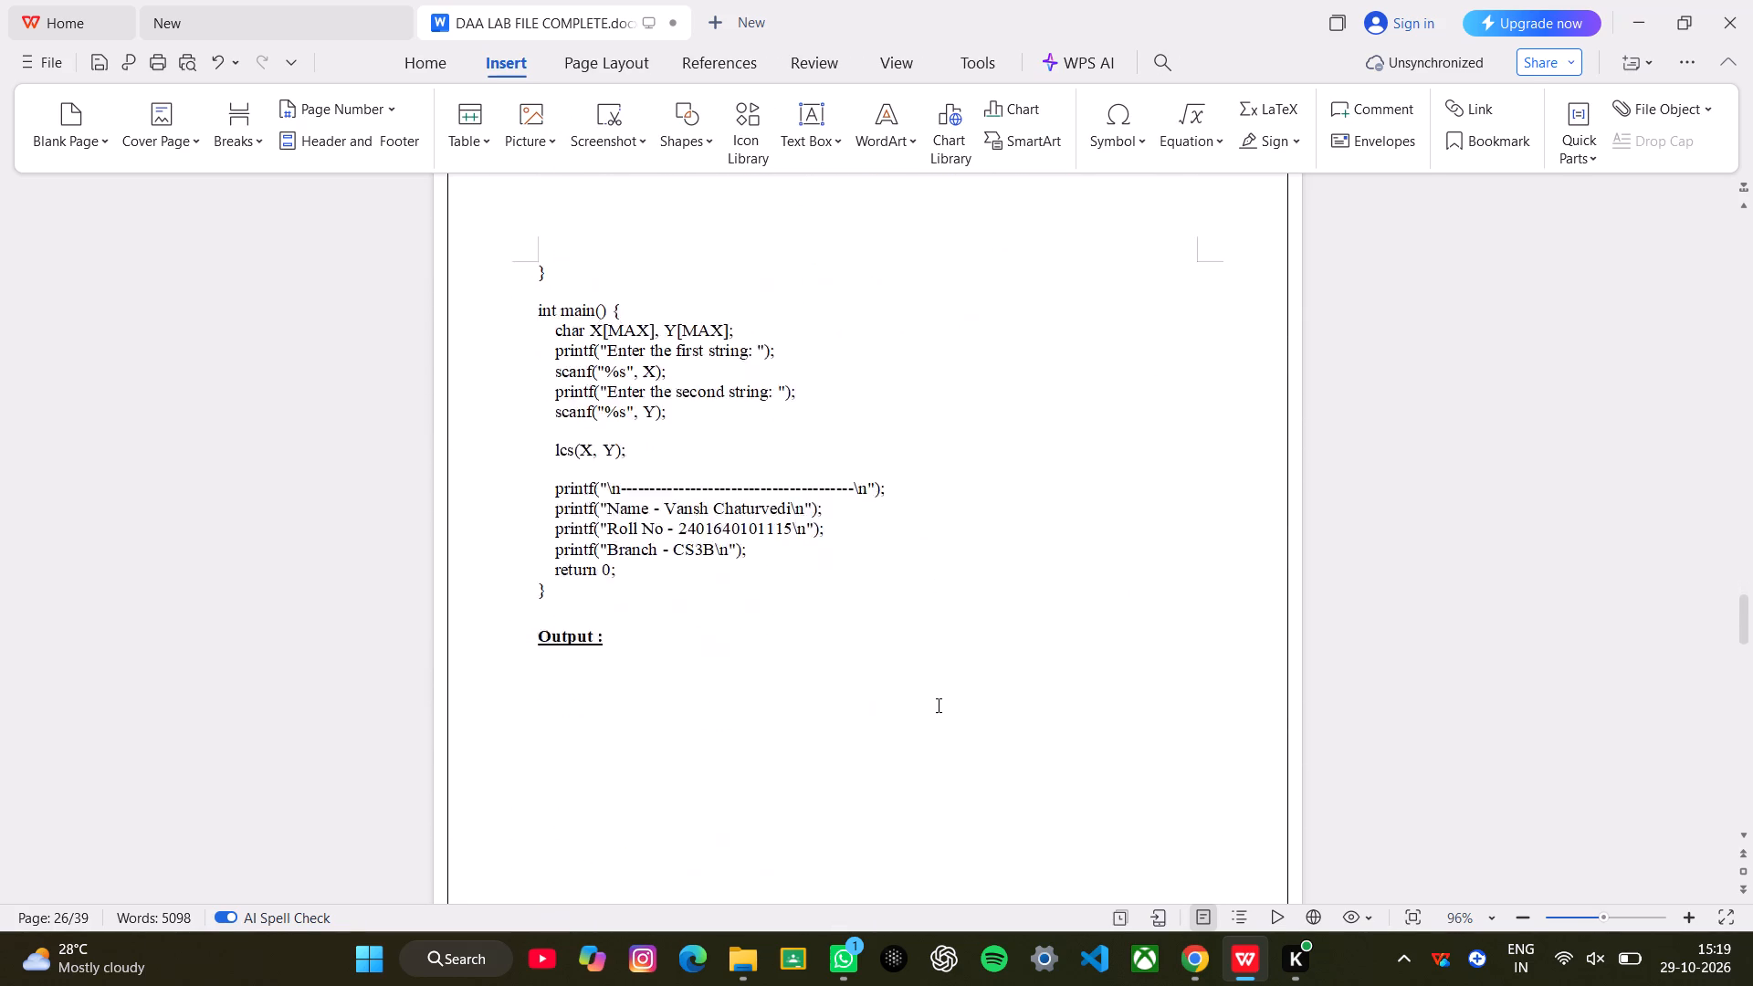
scroll(937, 705, "down", 3)
left_click(583, 369)
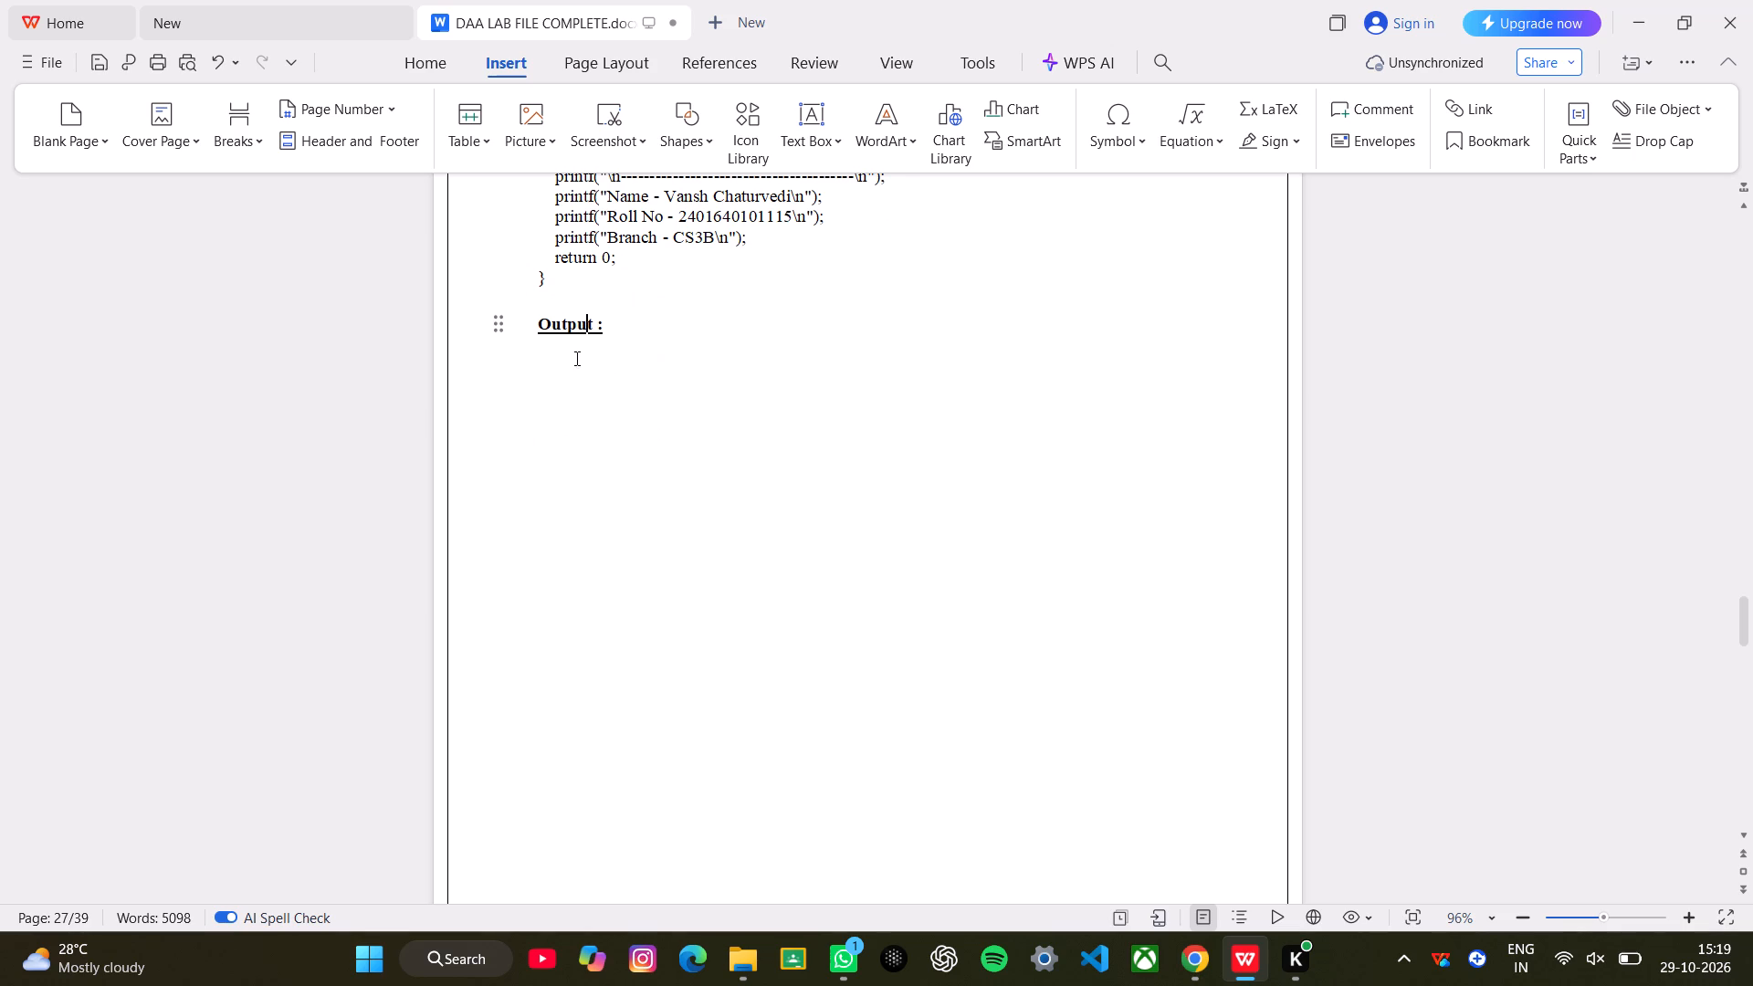
left_click(609, 347)
key("Return")
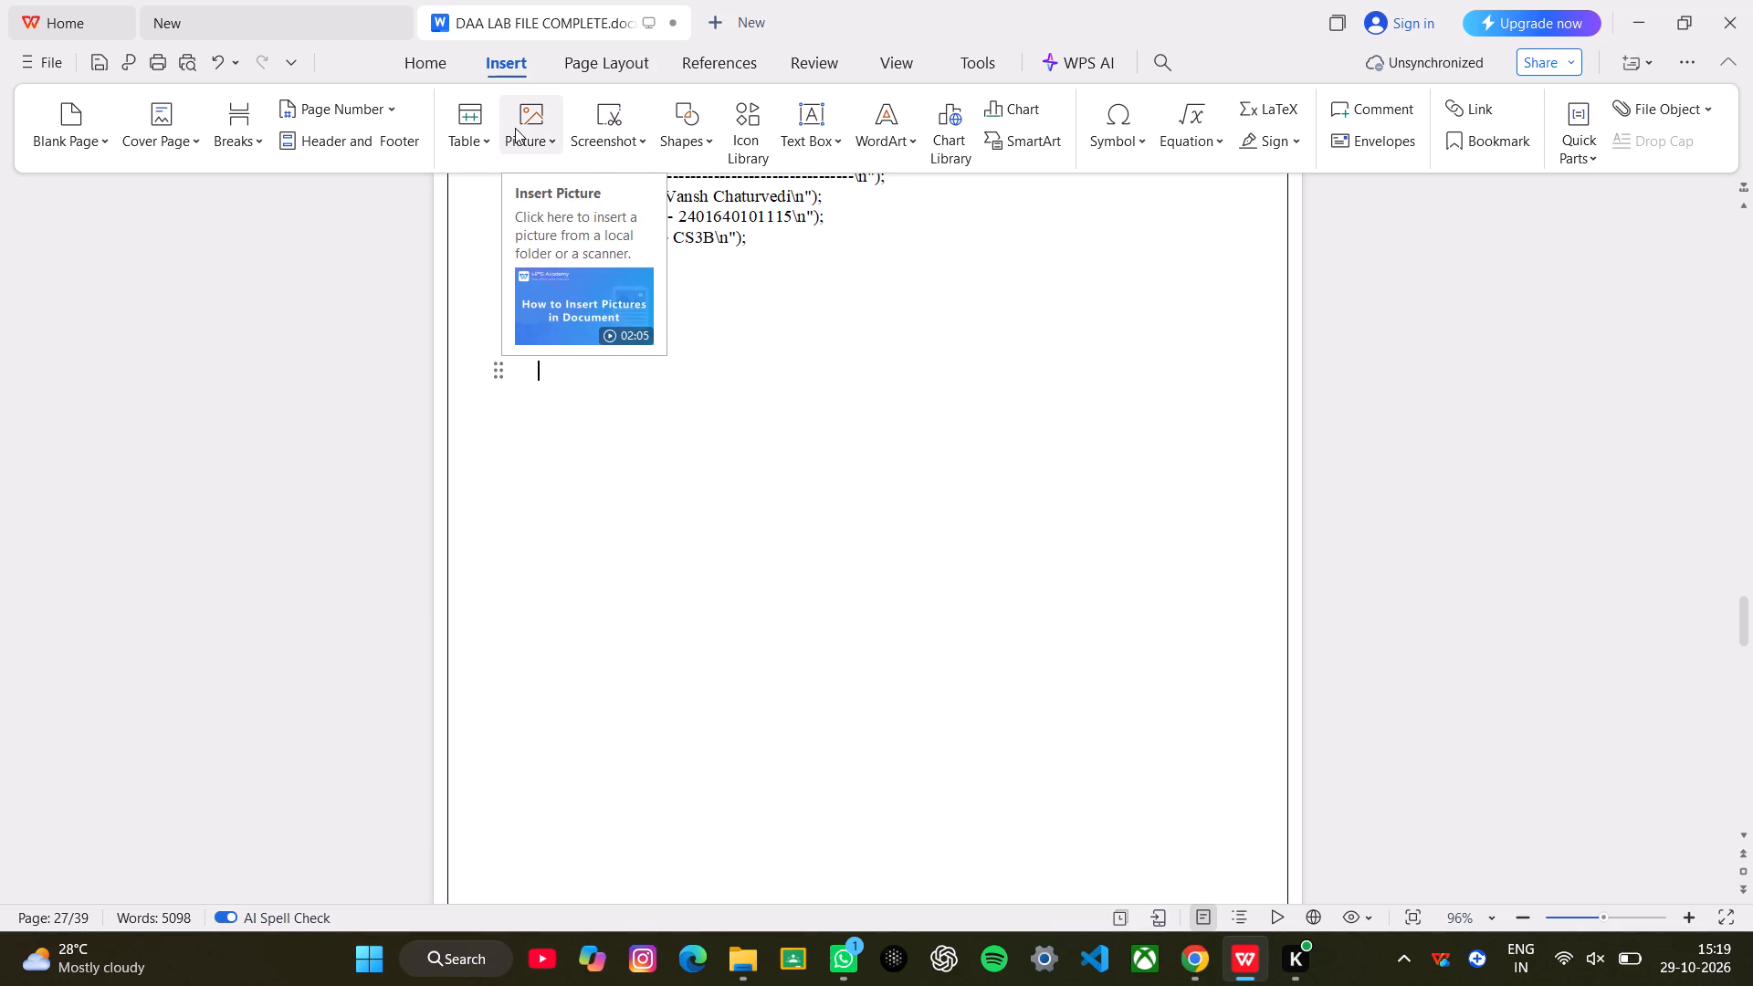
left_click(532, 135)
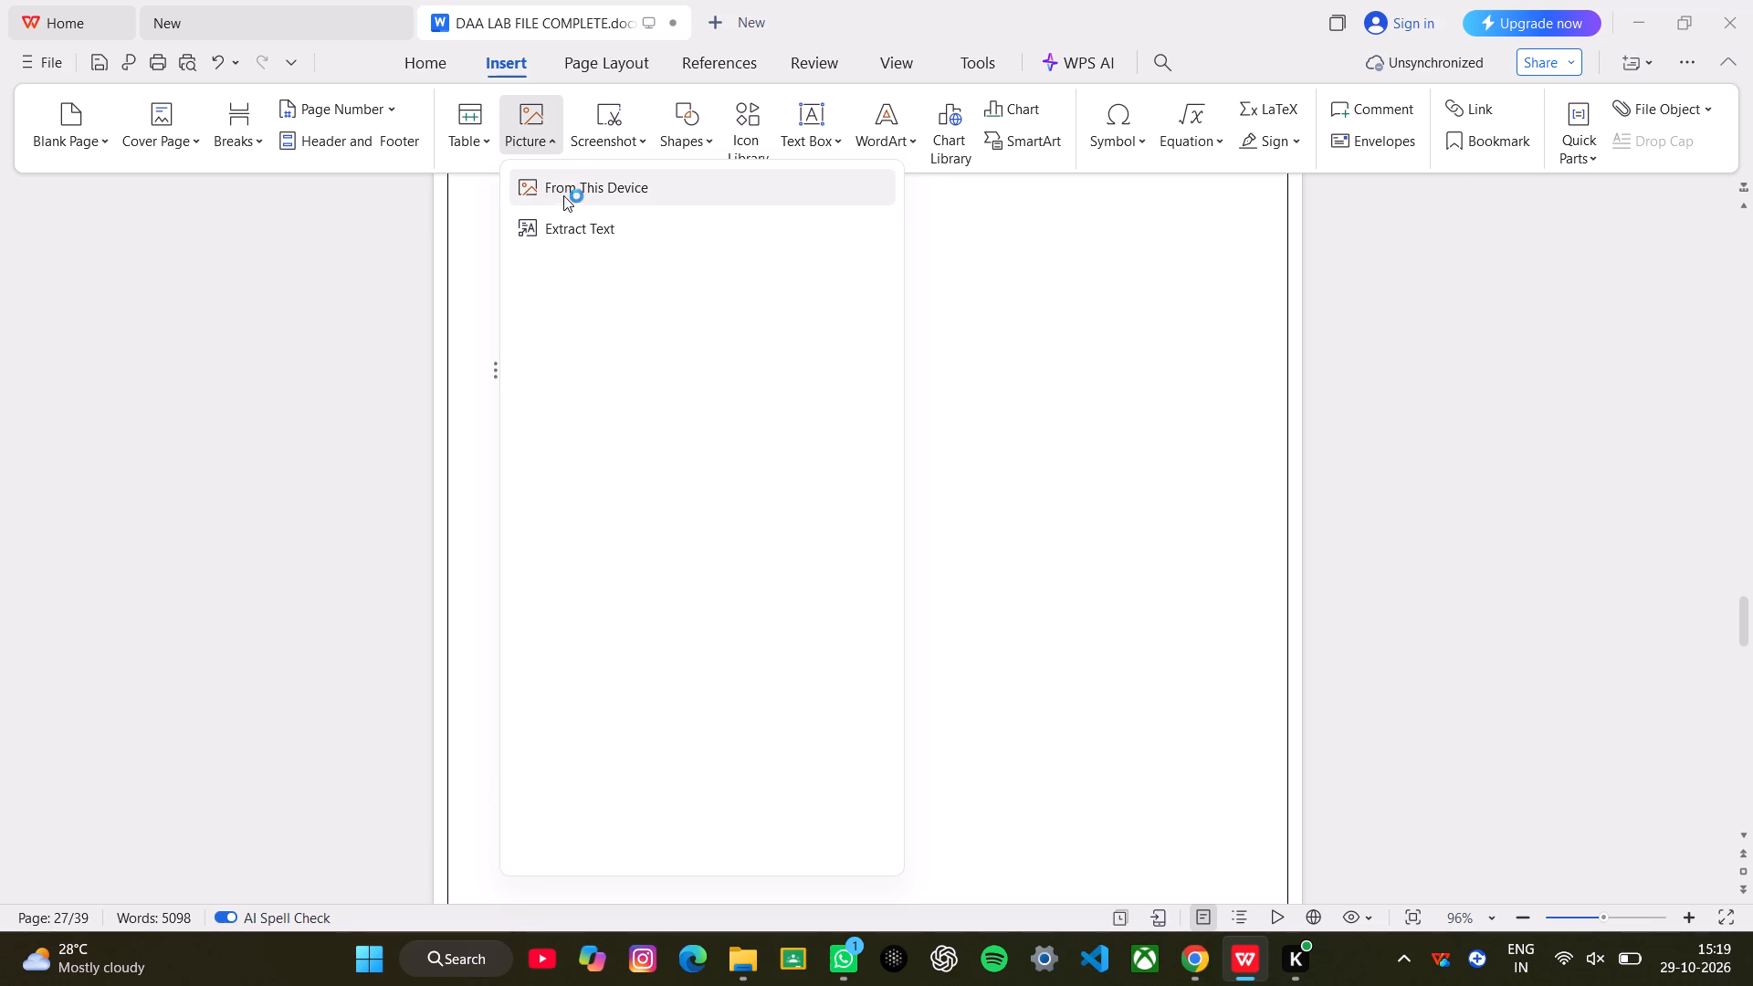
left_click(562, 192)
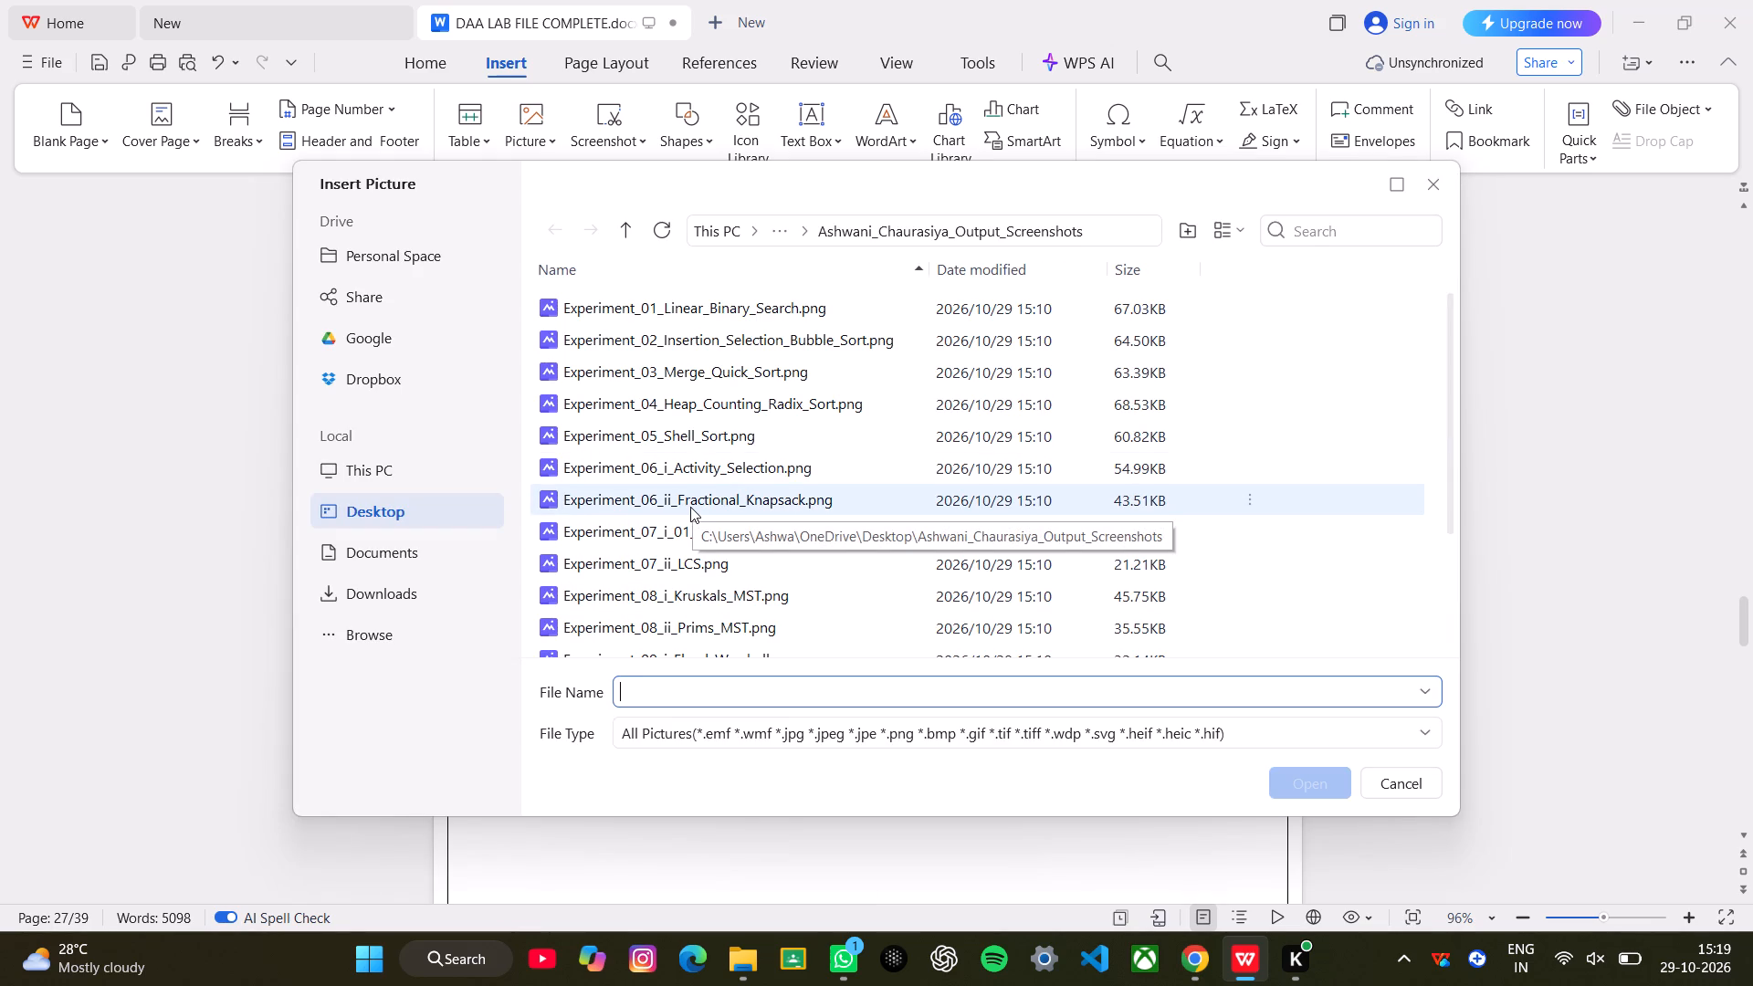
left_click(690, 507)
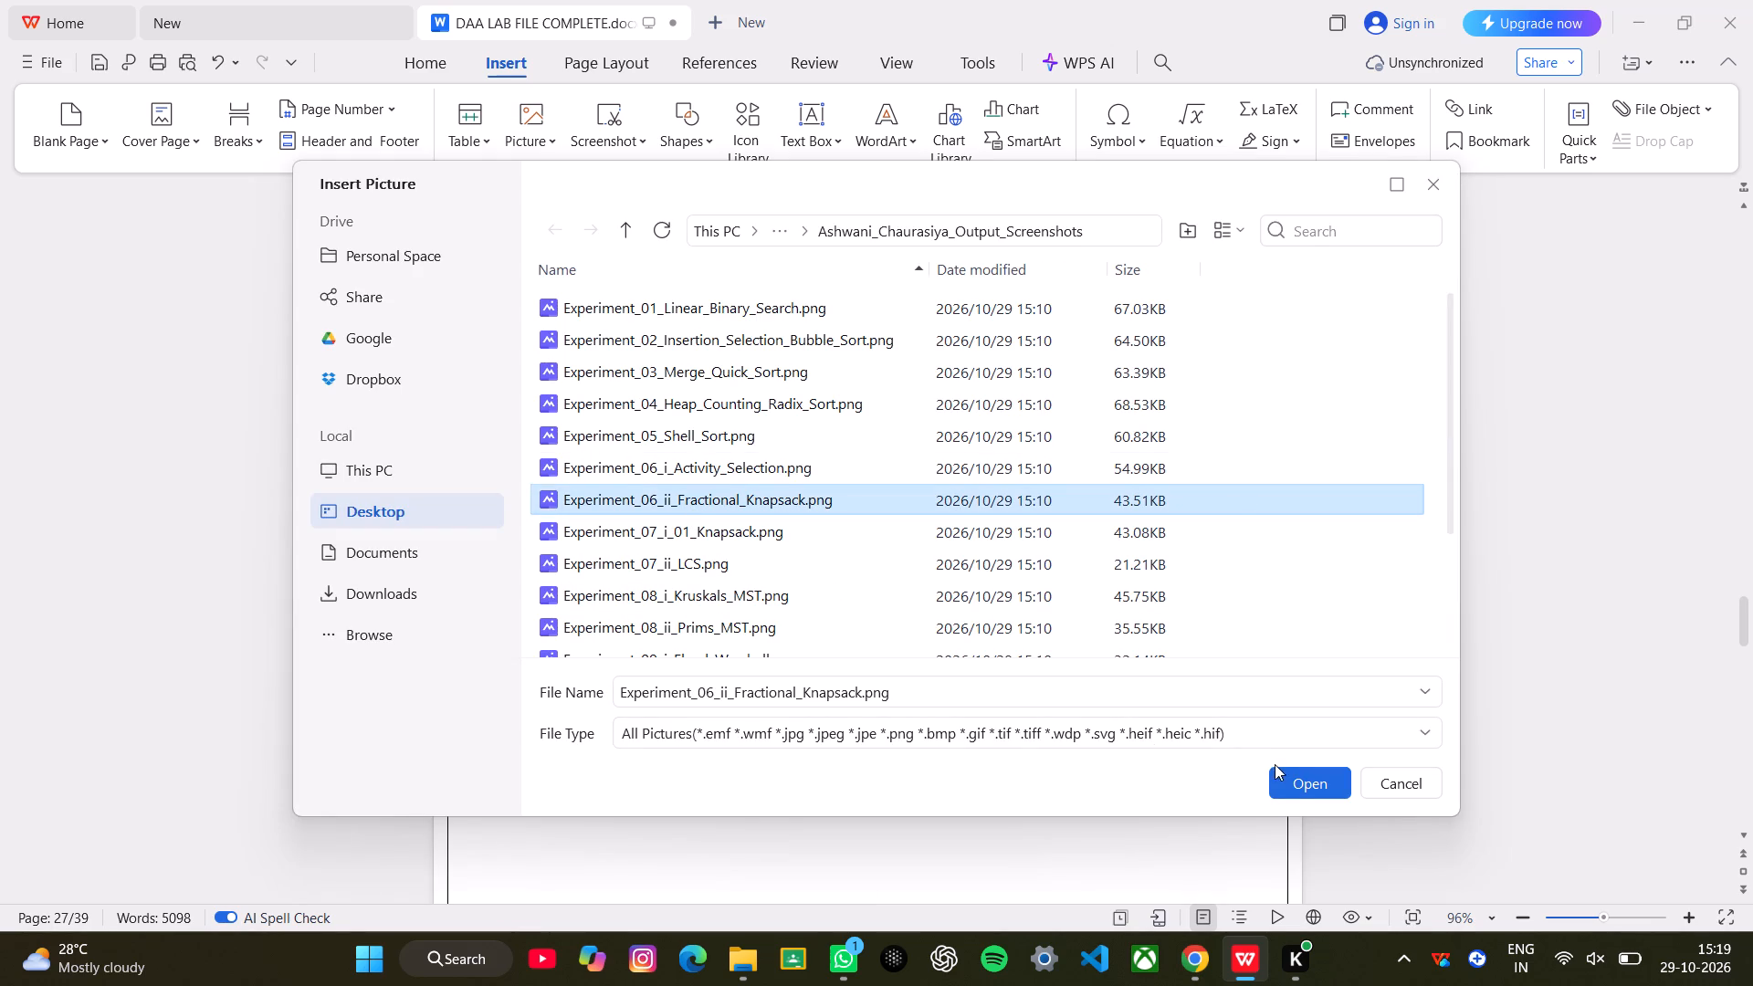
left_click(685, 568)
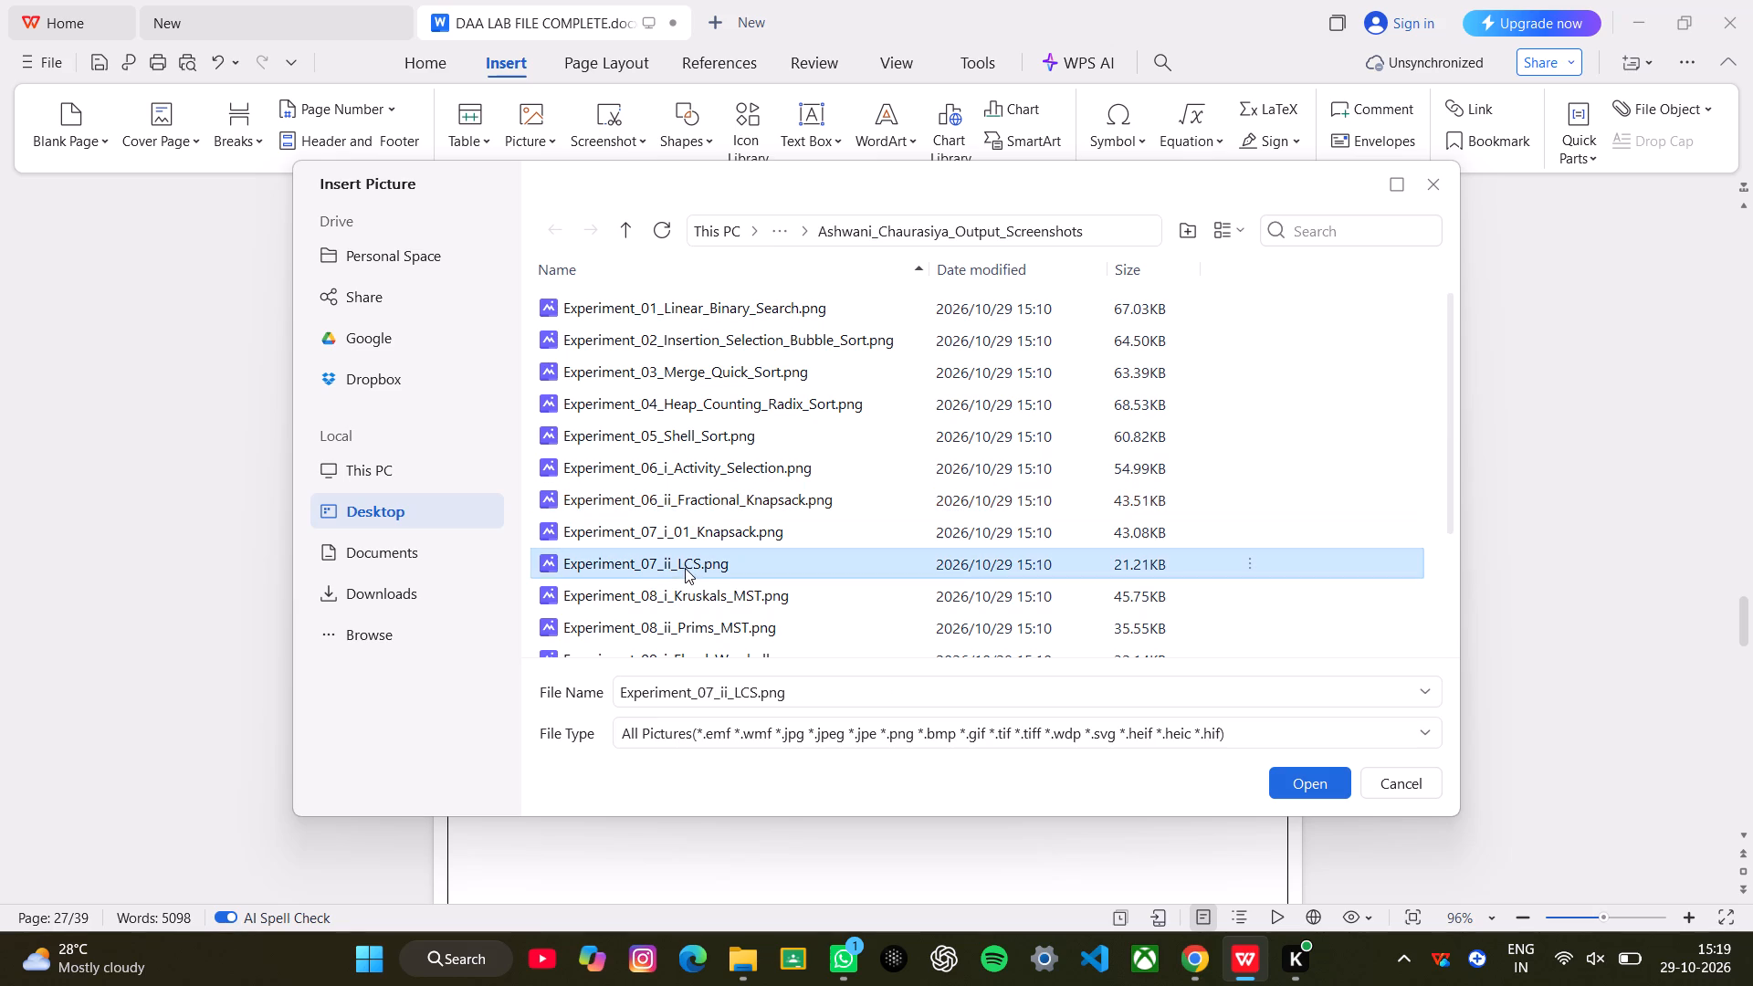
left_click(1288, 784)
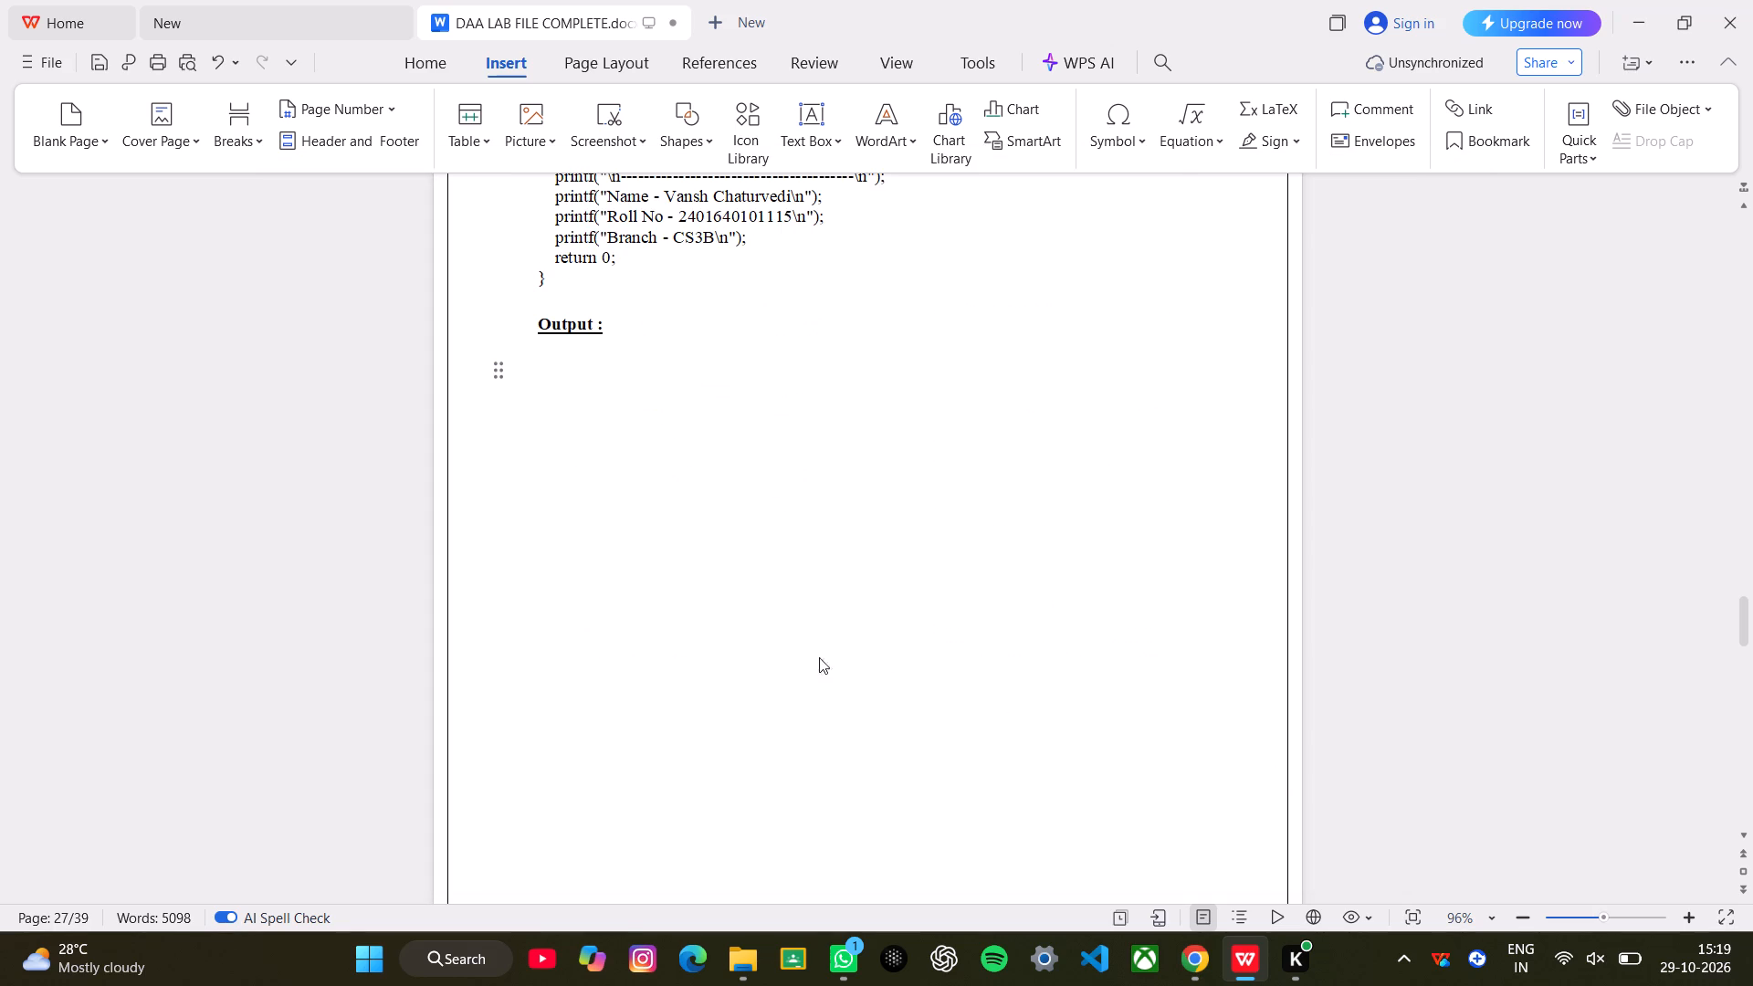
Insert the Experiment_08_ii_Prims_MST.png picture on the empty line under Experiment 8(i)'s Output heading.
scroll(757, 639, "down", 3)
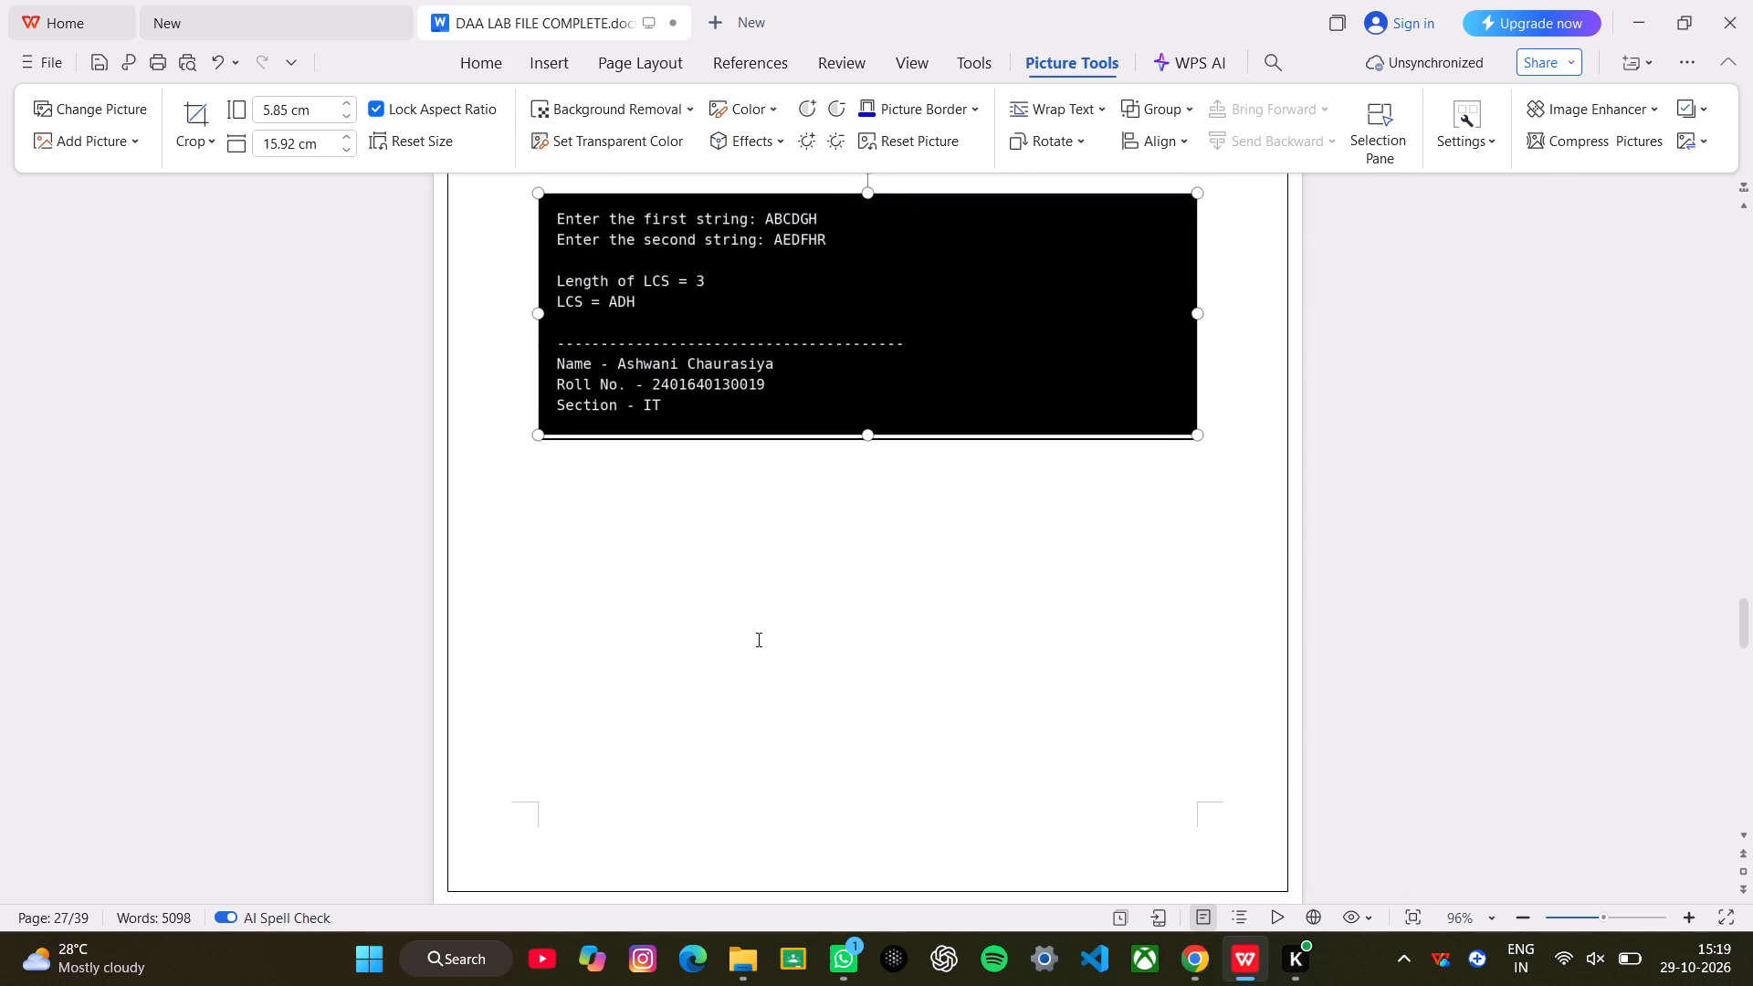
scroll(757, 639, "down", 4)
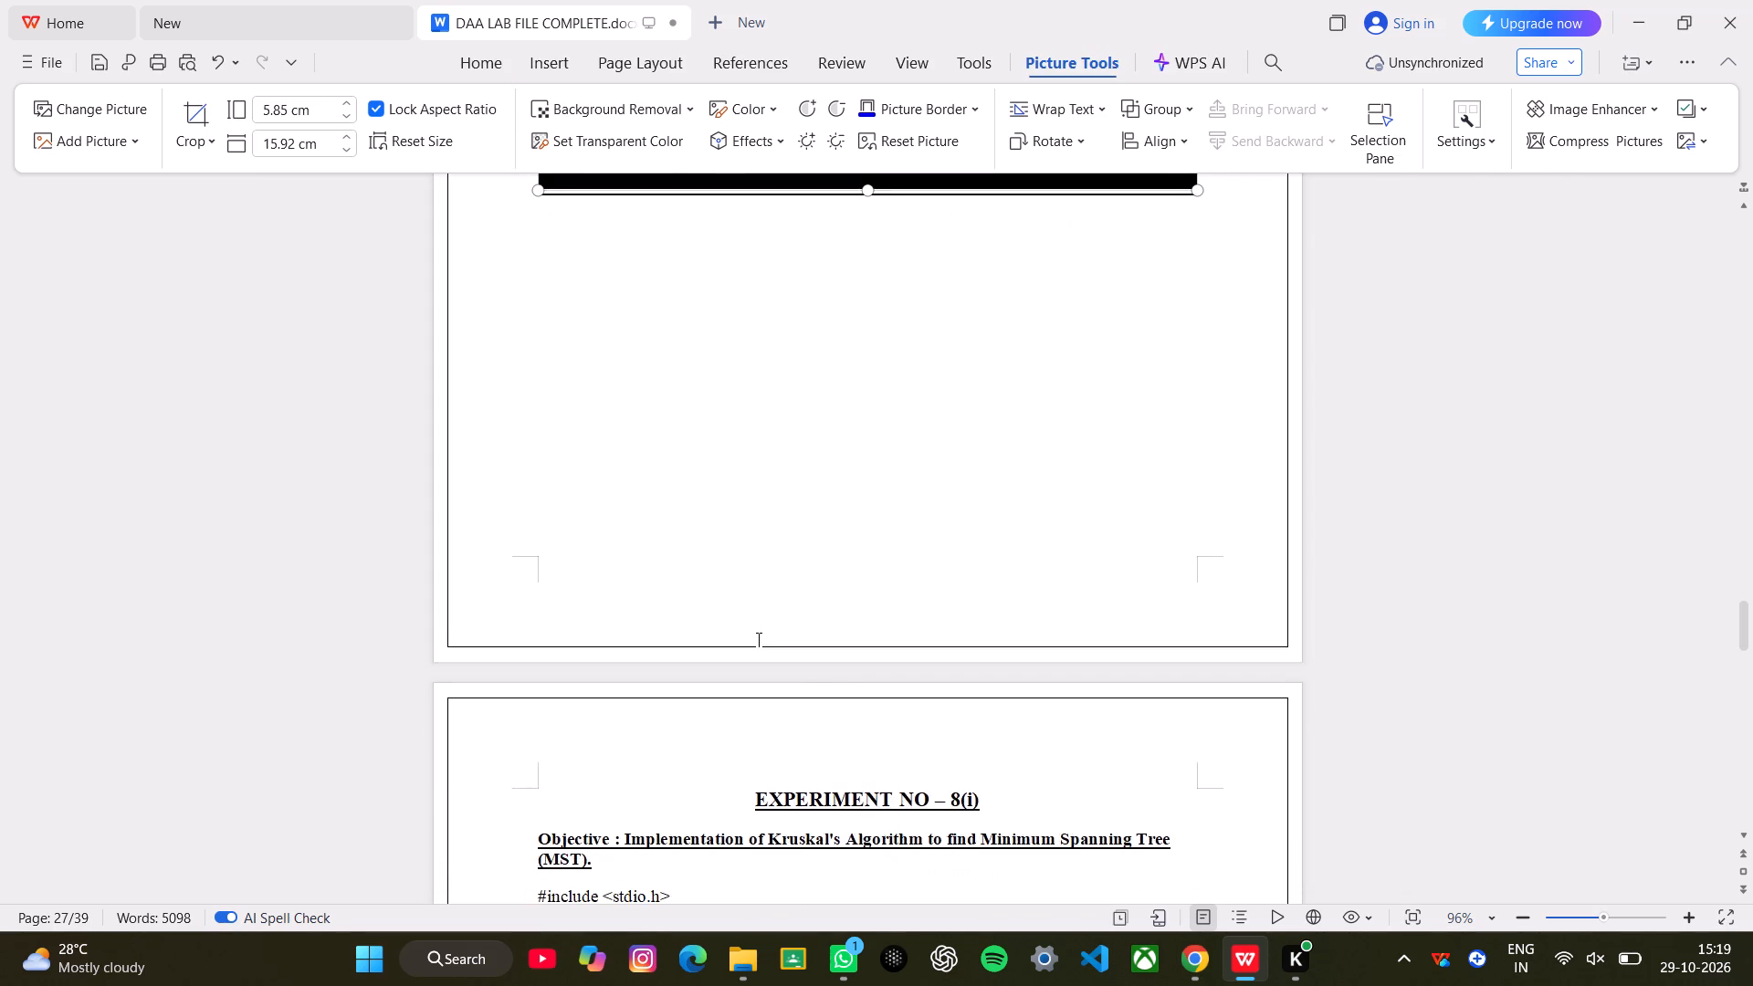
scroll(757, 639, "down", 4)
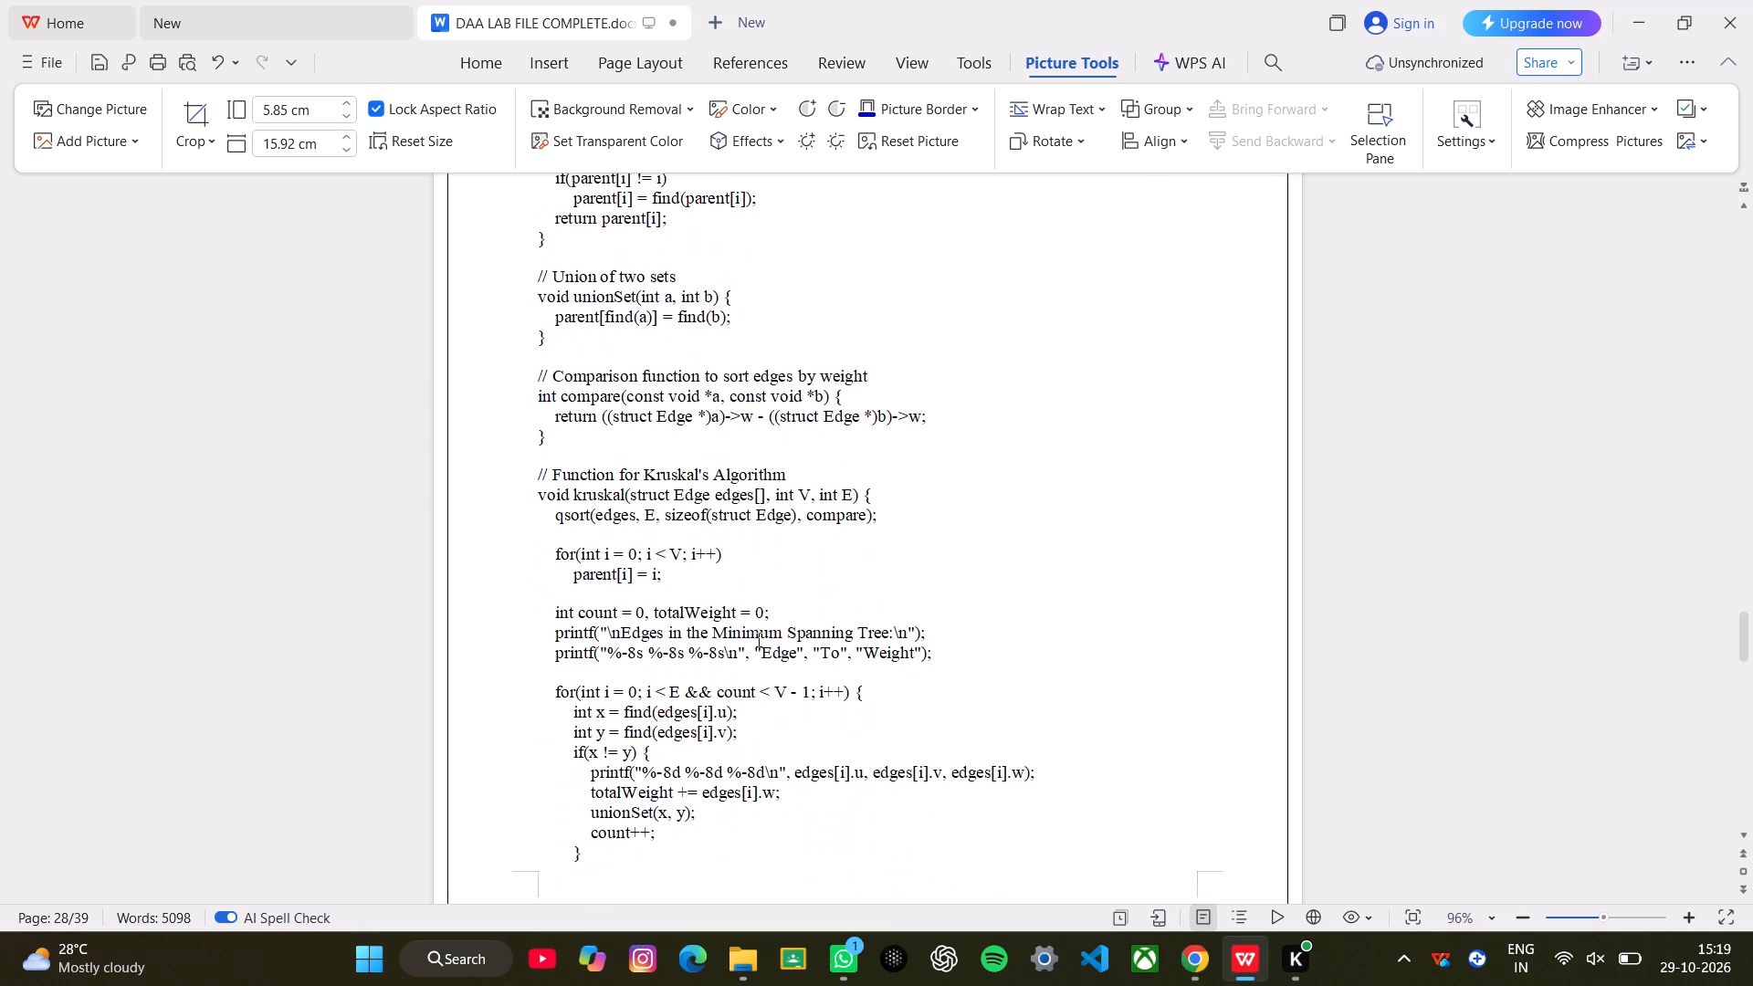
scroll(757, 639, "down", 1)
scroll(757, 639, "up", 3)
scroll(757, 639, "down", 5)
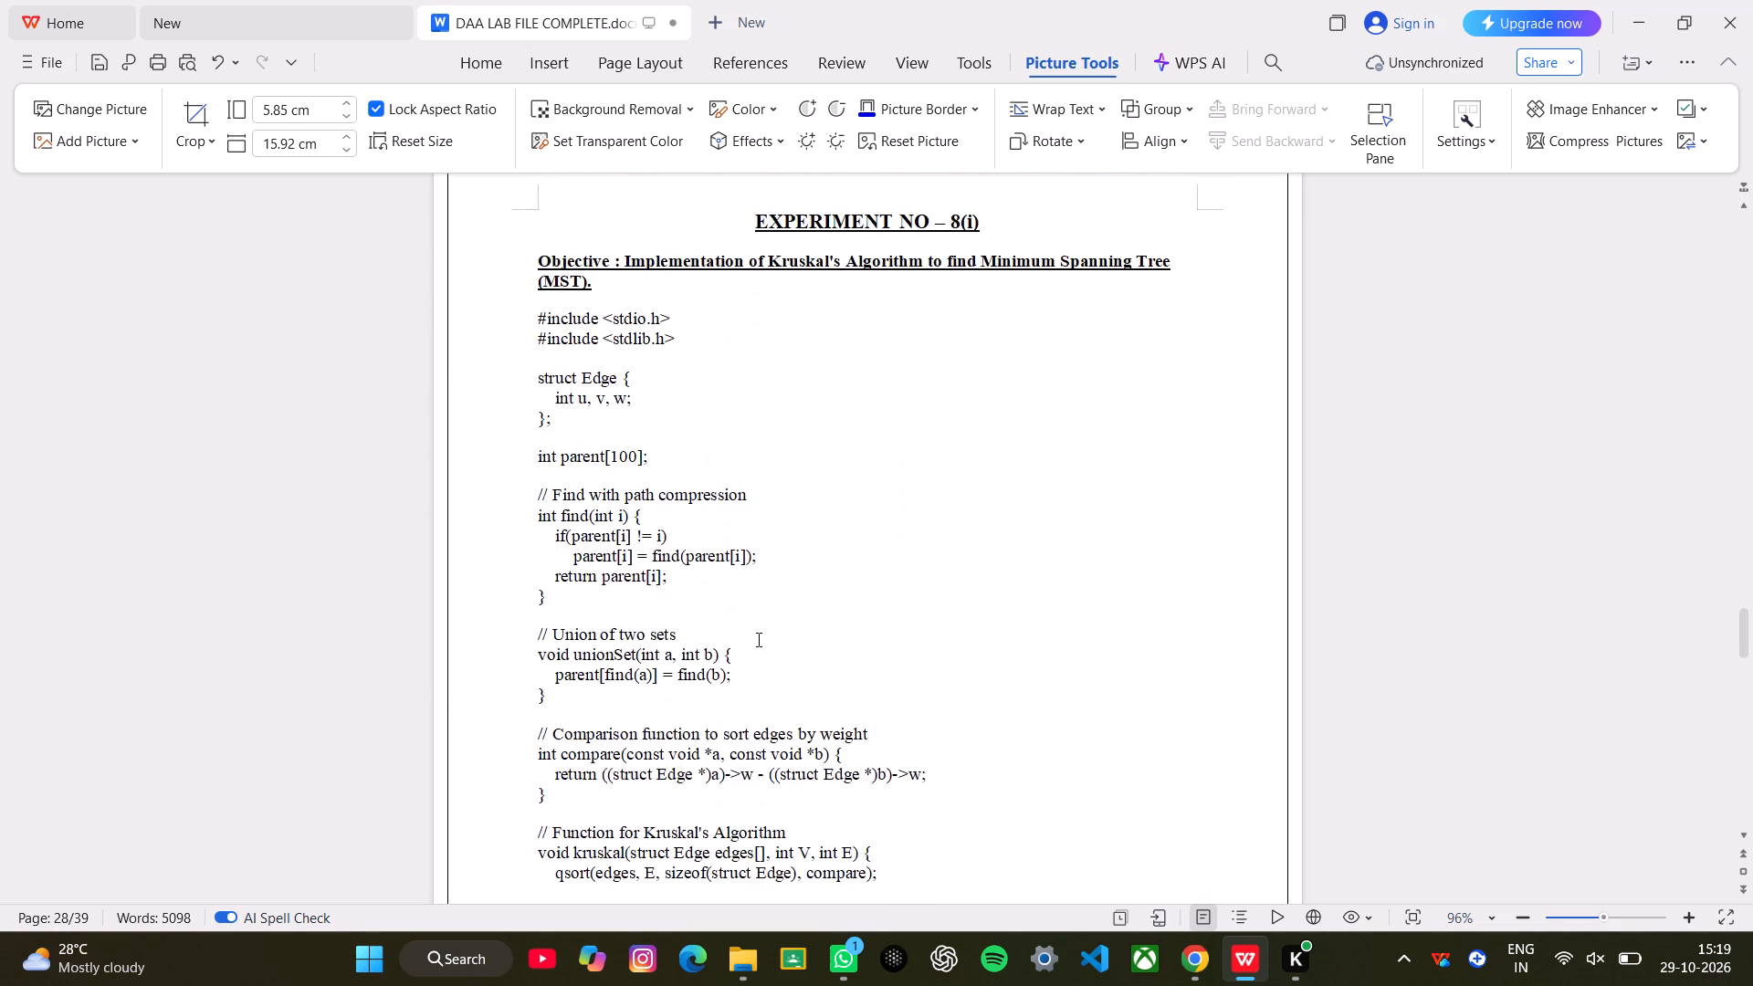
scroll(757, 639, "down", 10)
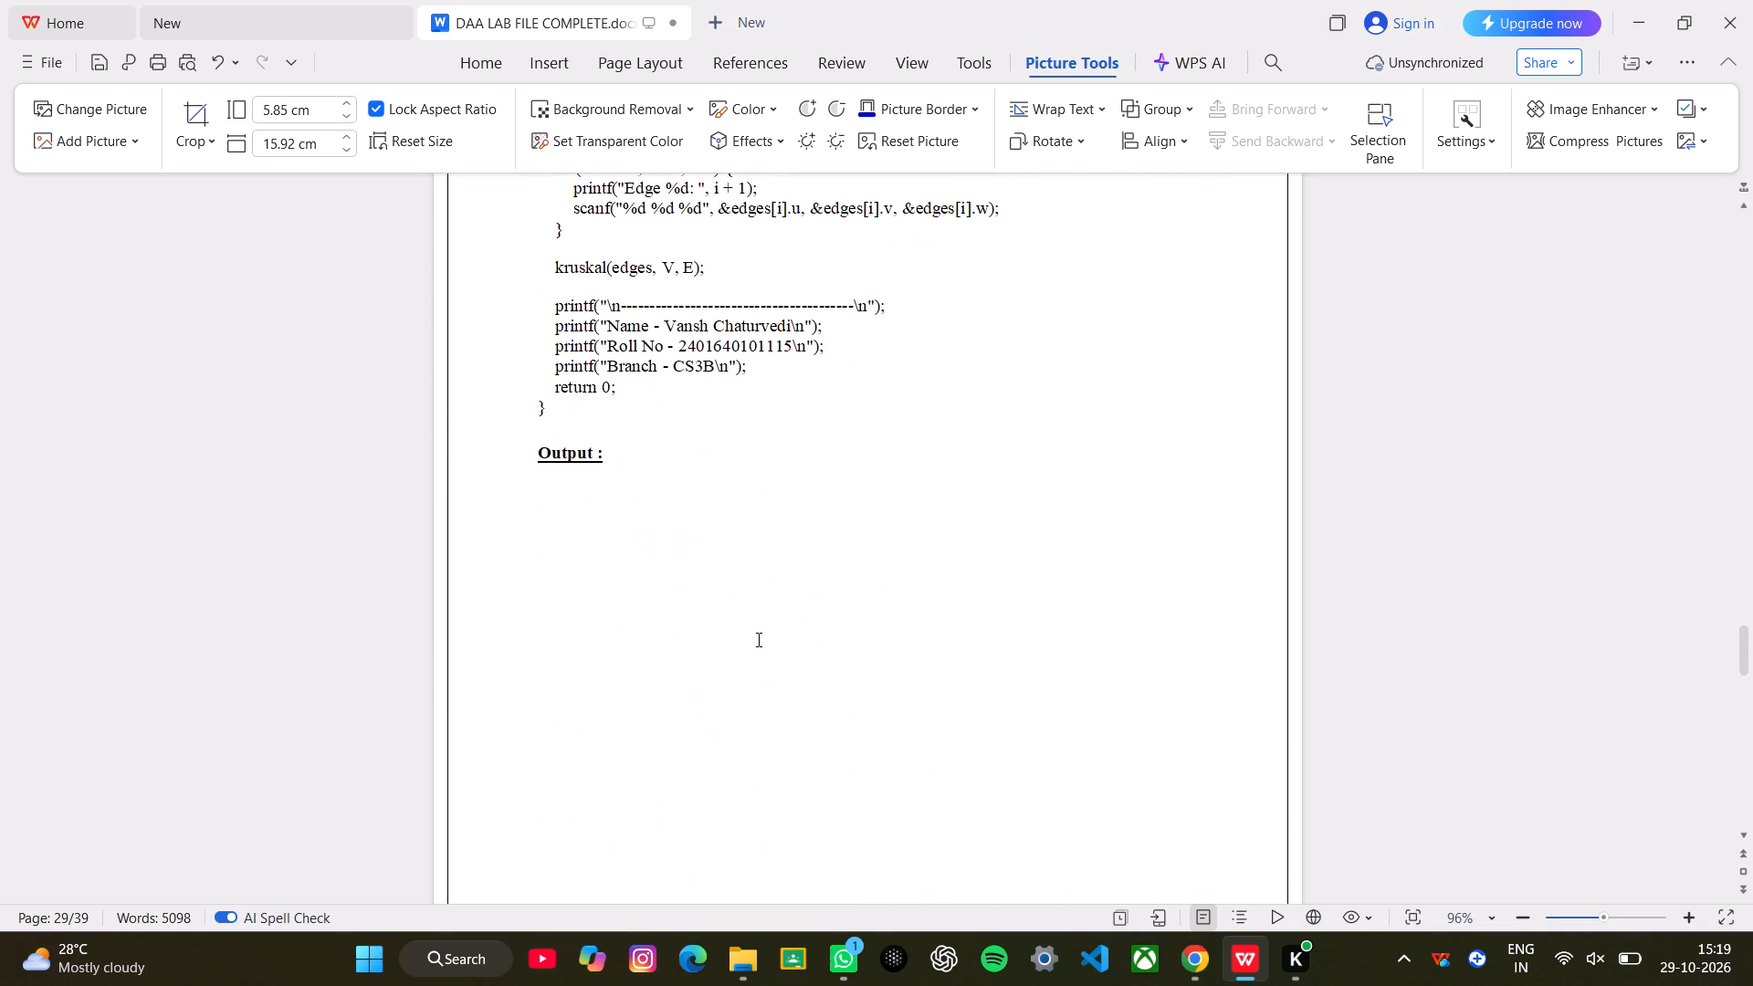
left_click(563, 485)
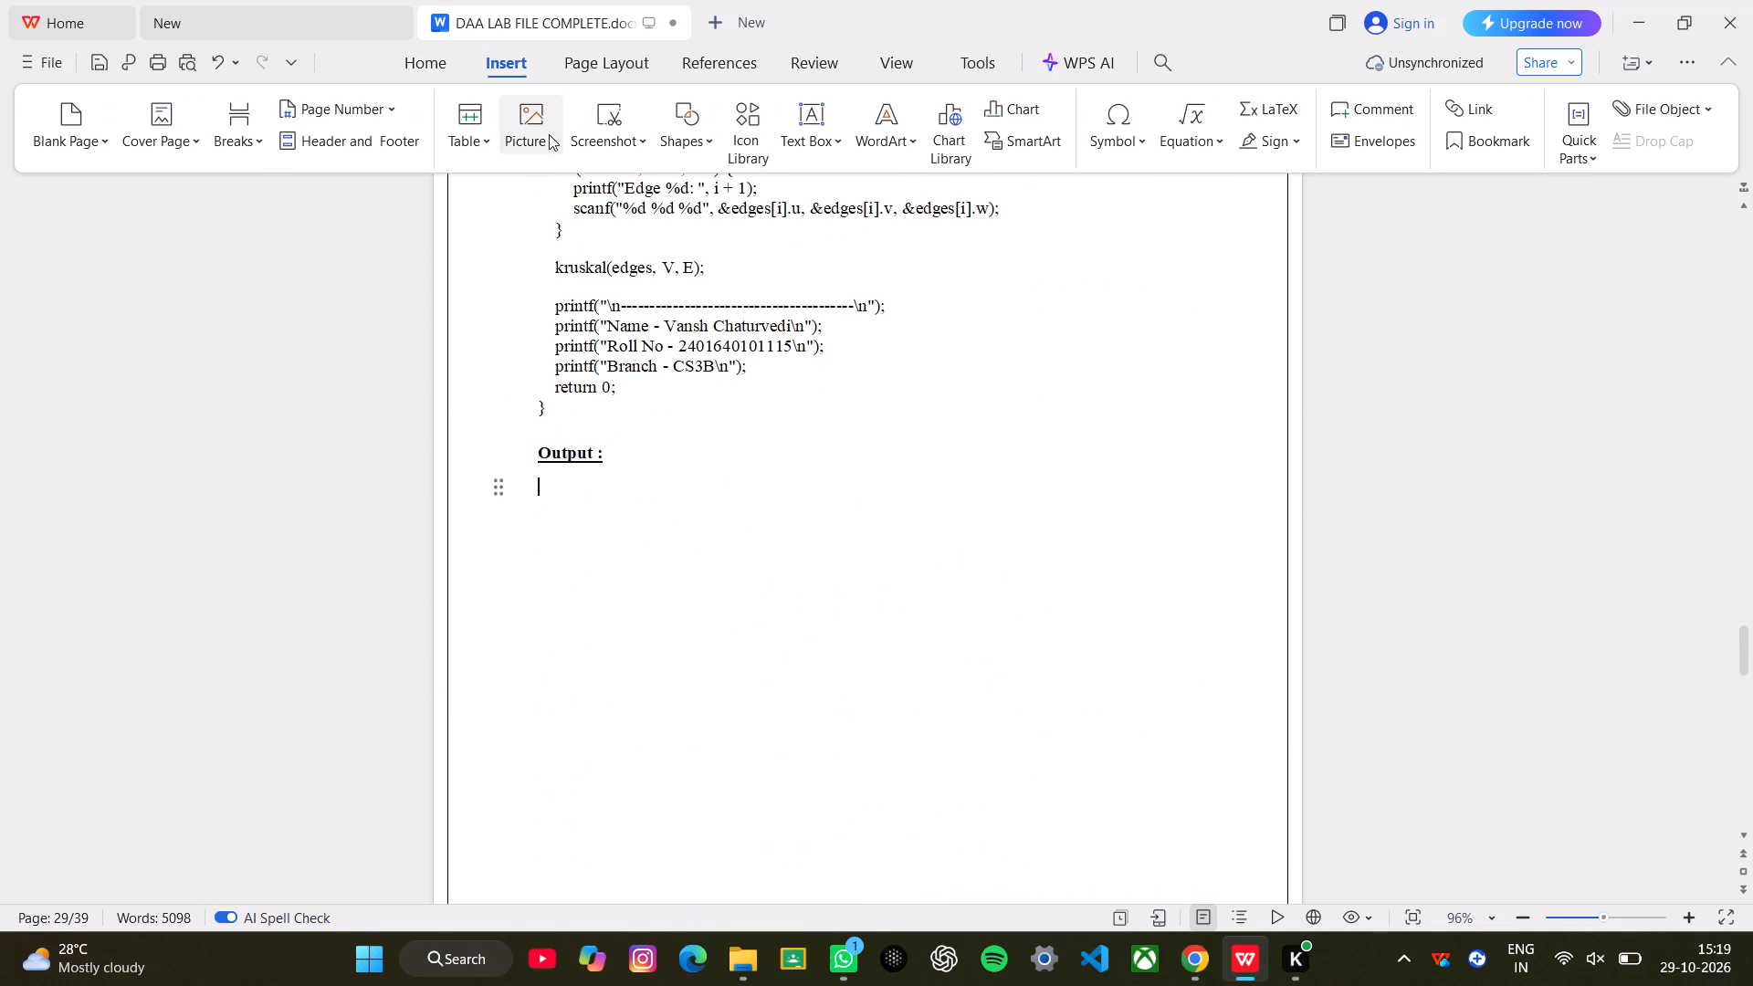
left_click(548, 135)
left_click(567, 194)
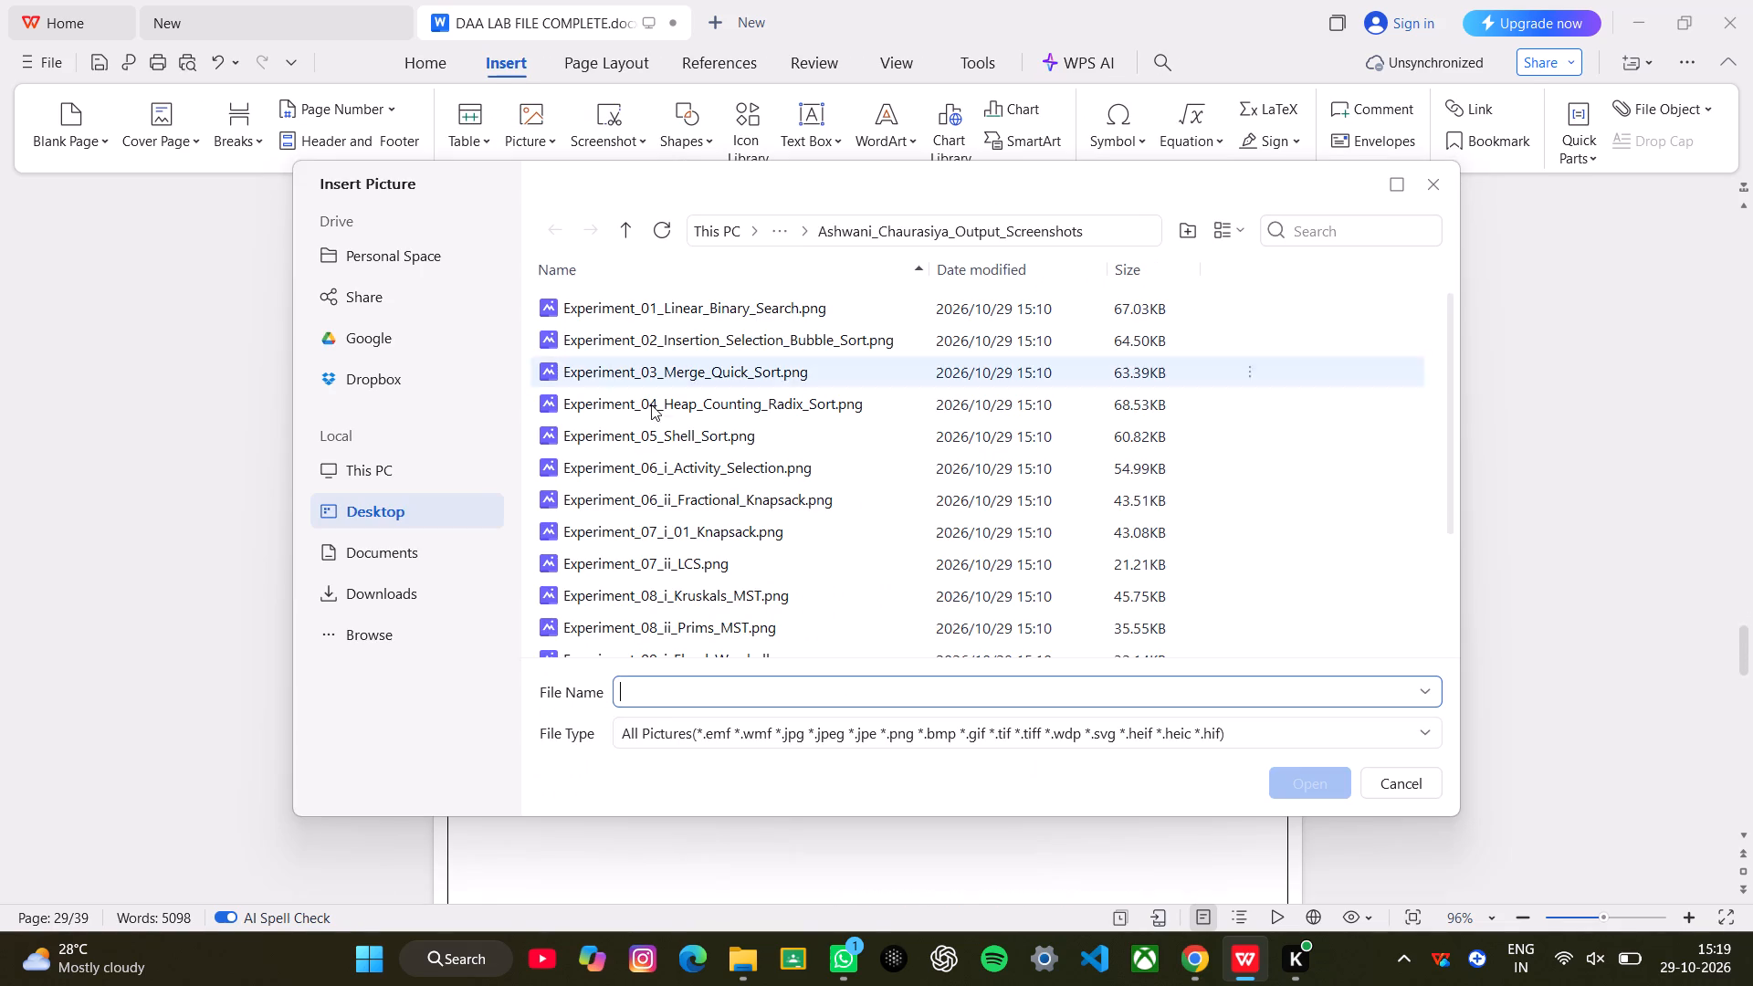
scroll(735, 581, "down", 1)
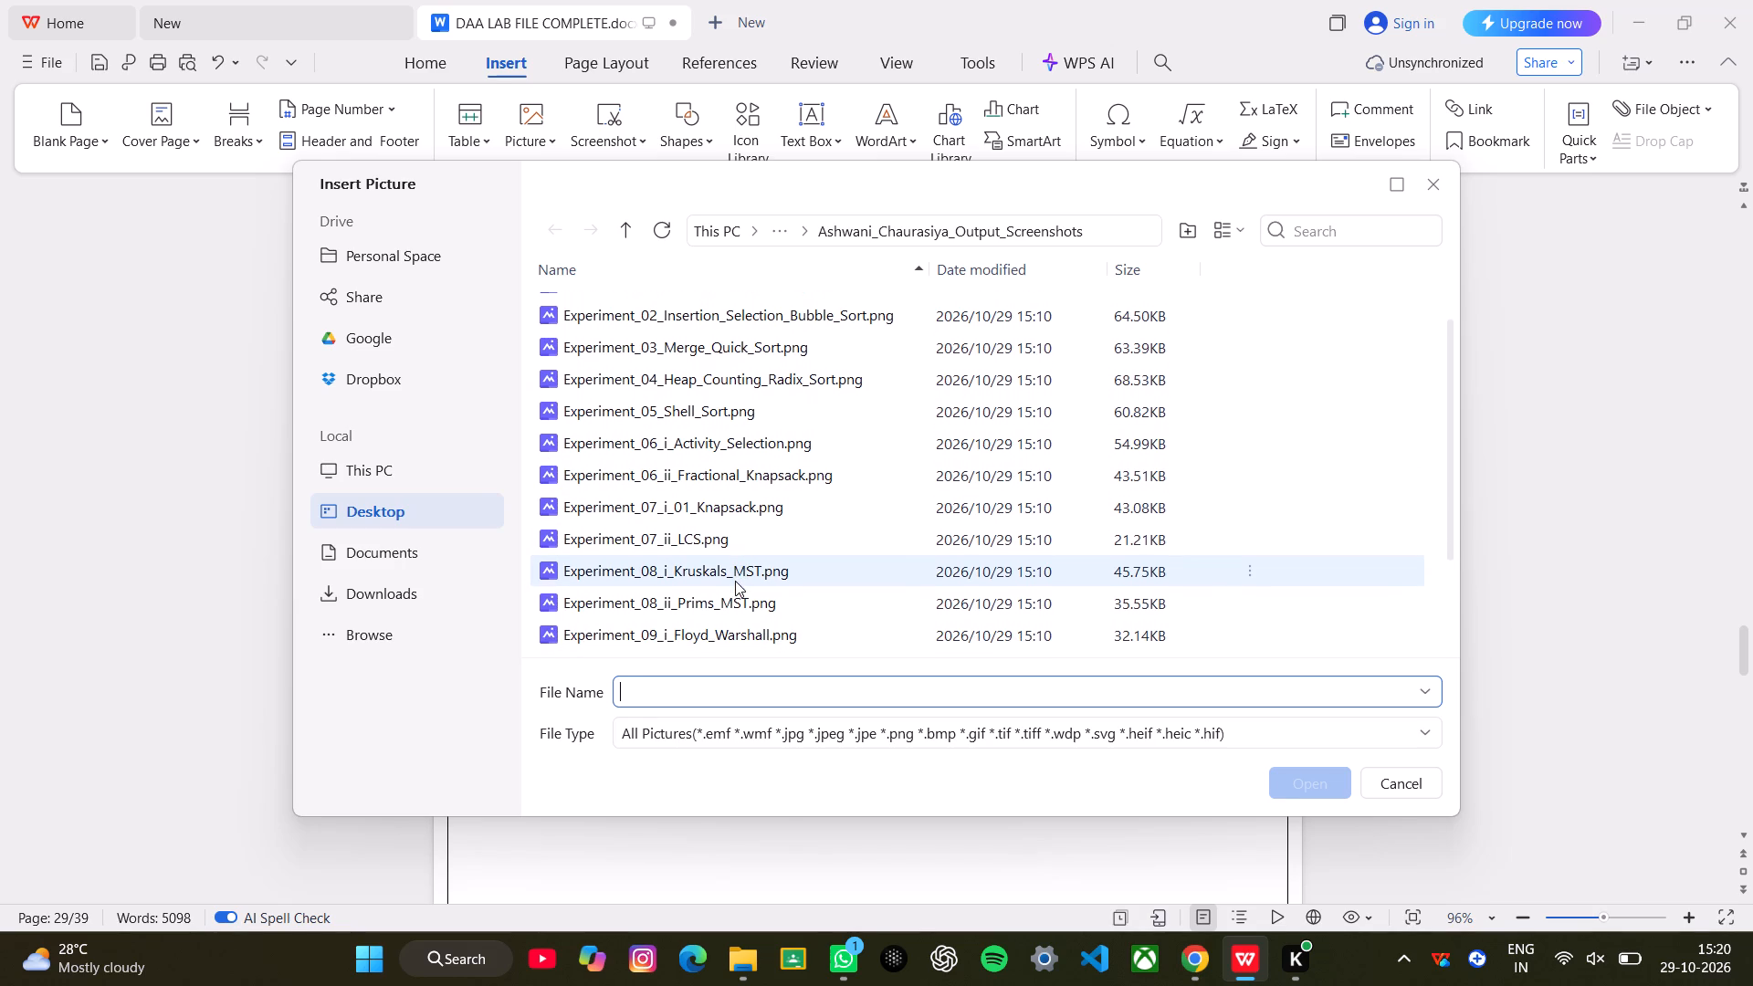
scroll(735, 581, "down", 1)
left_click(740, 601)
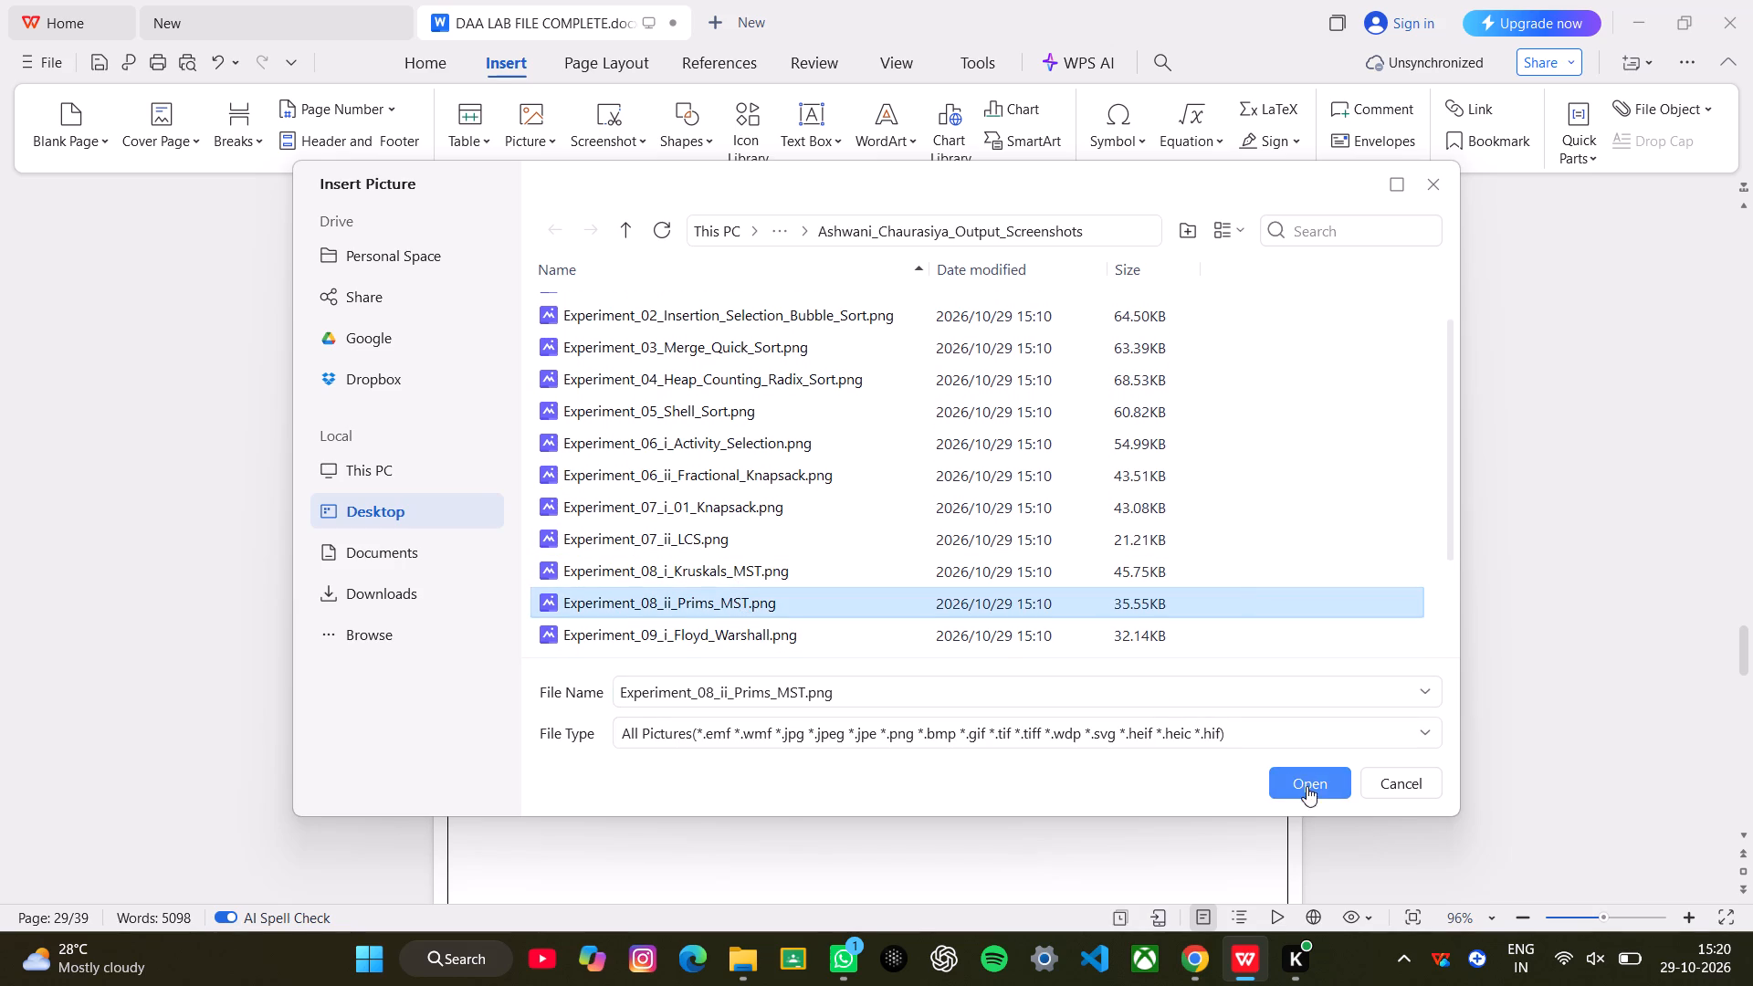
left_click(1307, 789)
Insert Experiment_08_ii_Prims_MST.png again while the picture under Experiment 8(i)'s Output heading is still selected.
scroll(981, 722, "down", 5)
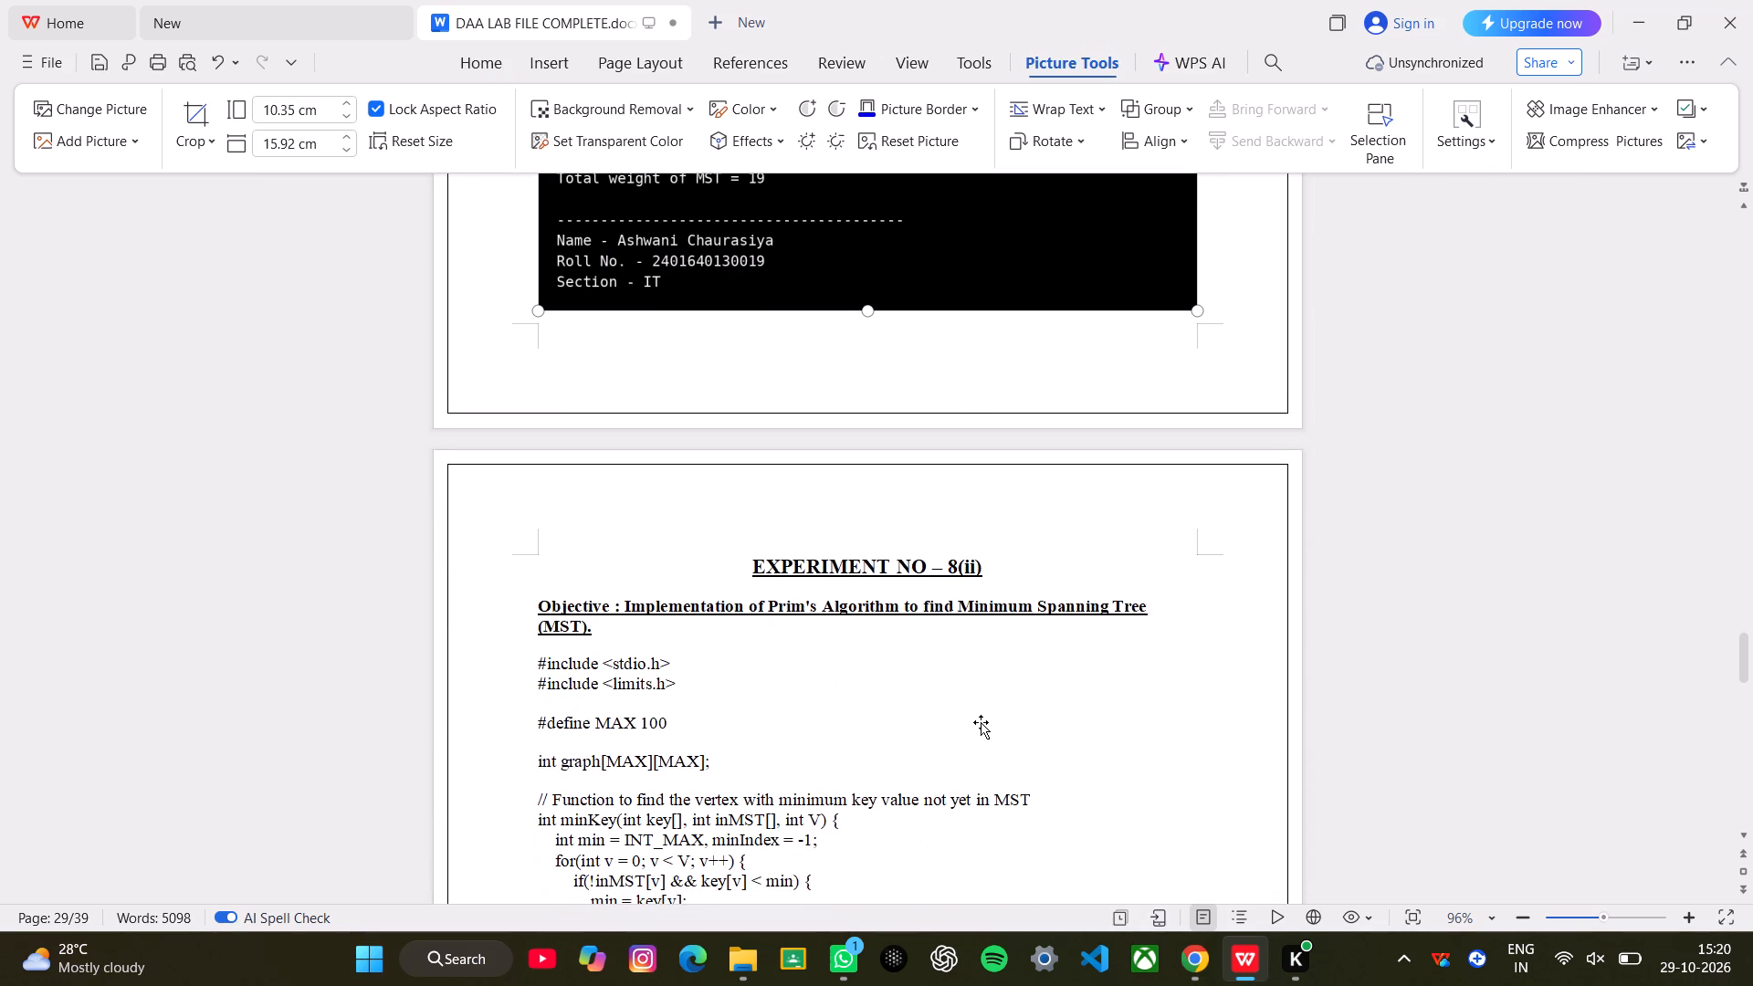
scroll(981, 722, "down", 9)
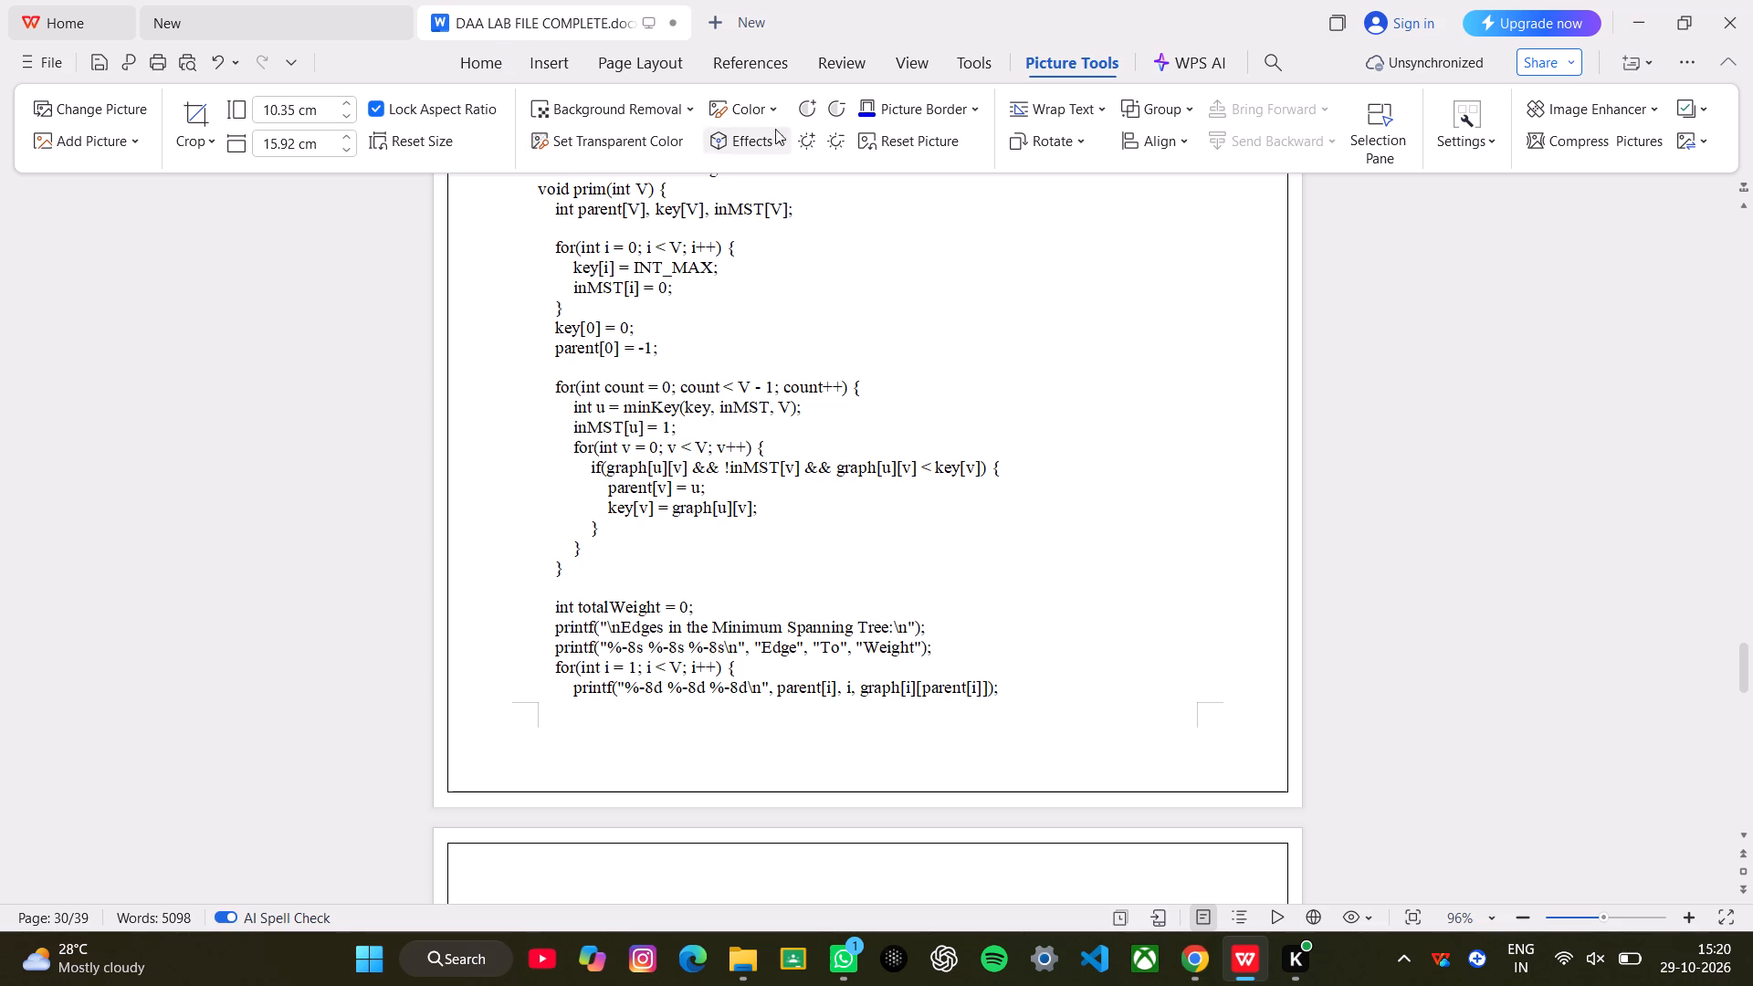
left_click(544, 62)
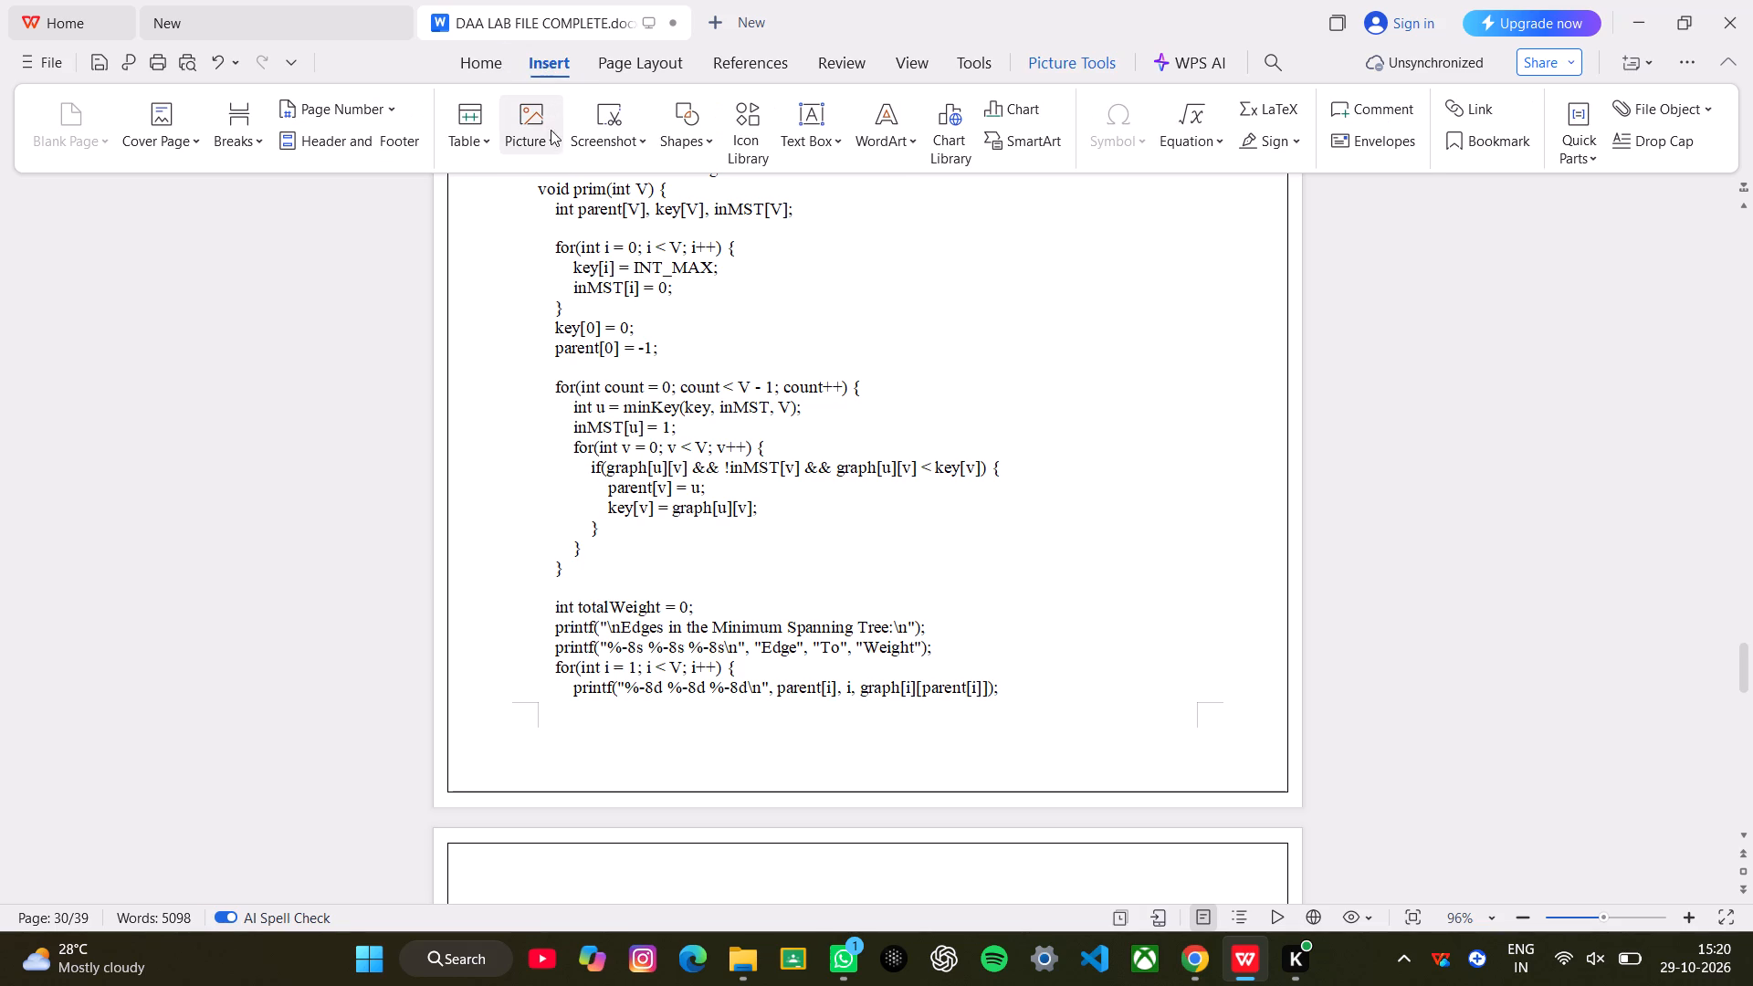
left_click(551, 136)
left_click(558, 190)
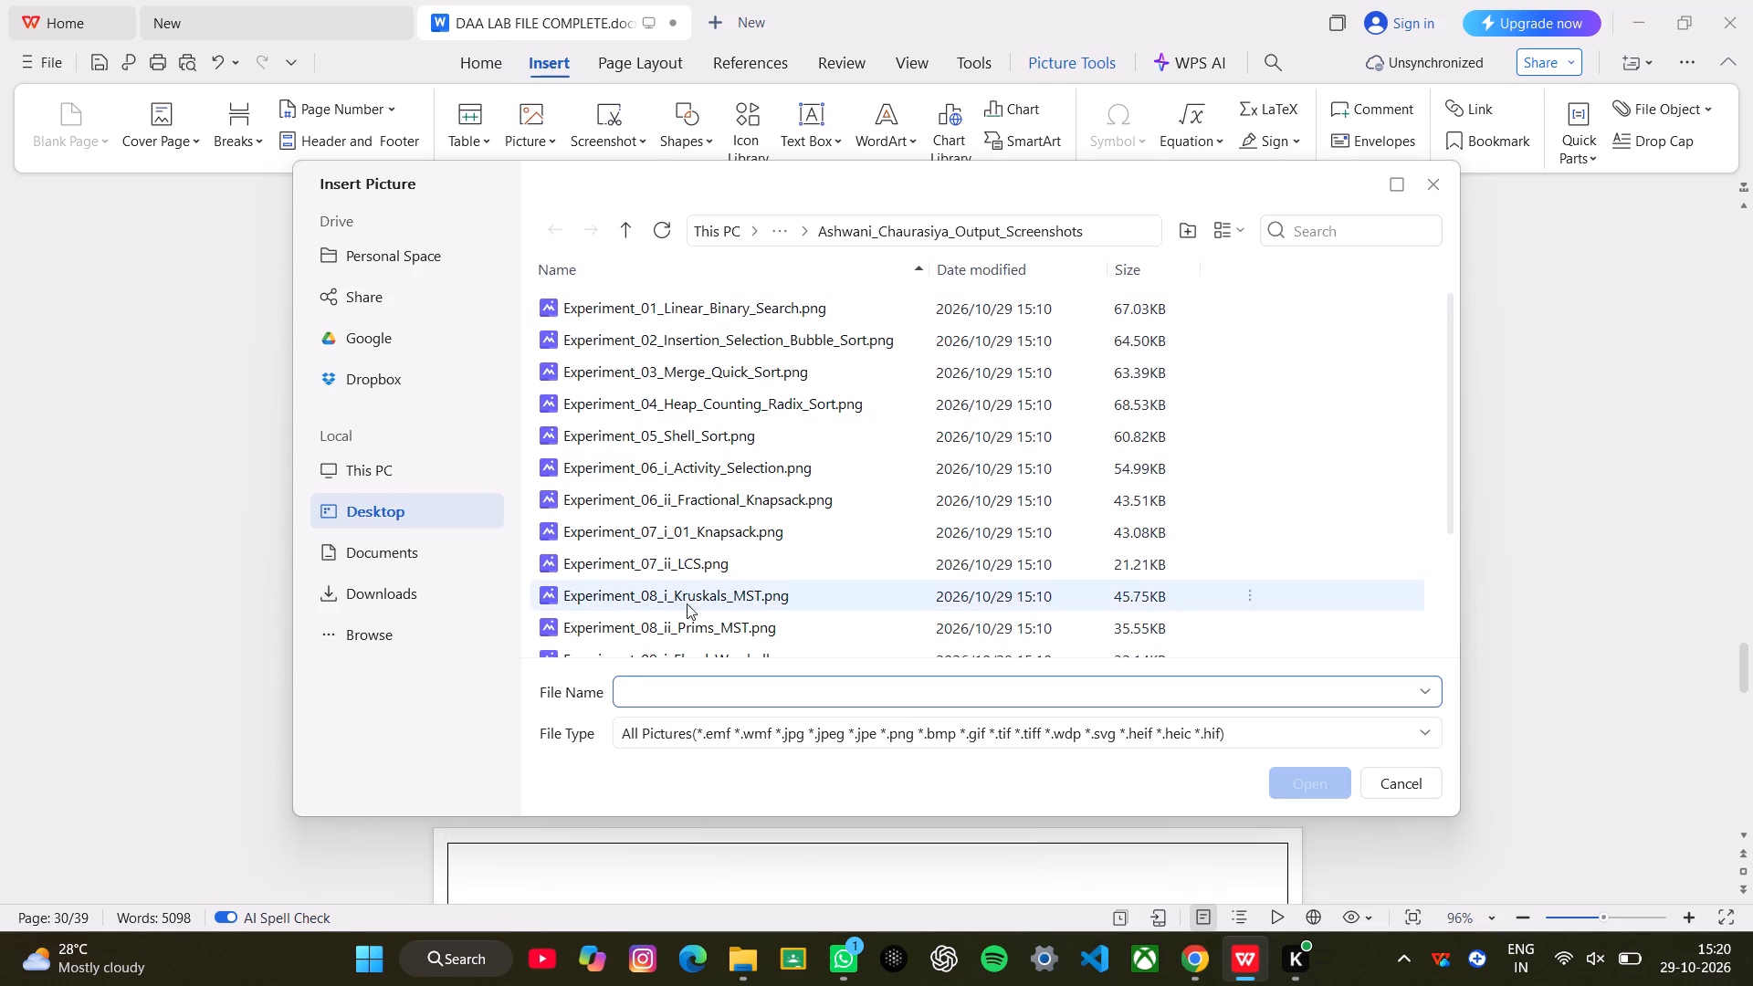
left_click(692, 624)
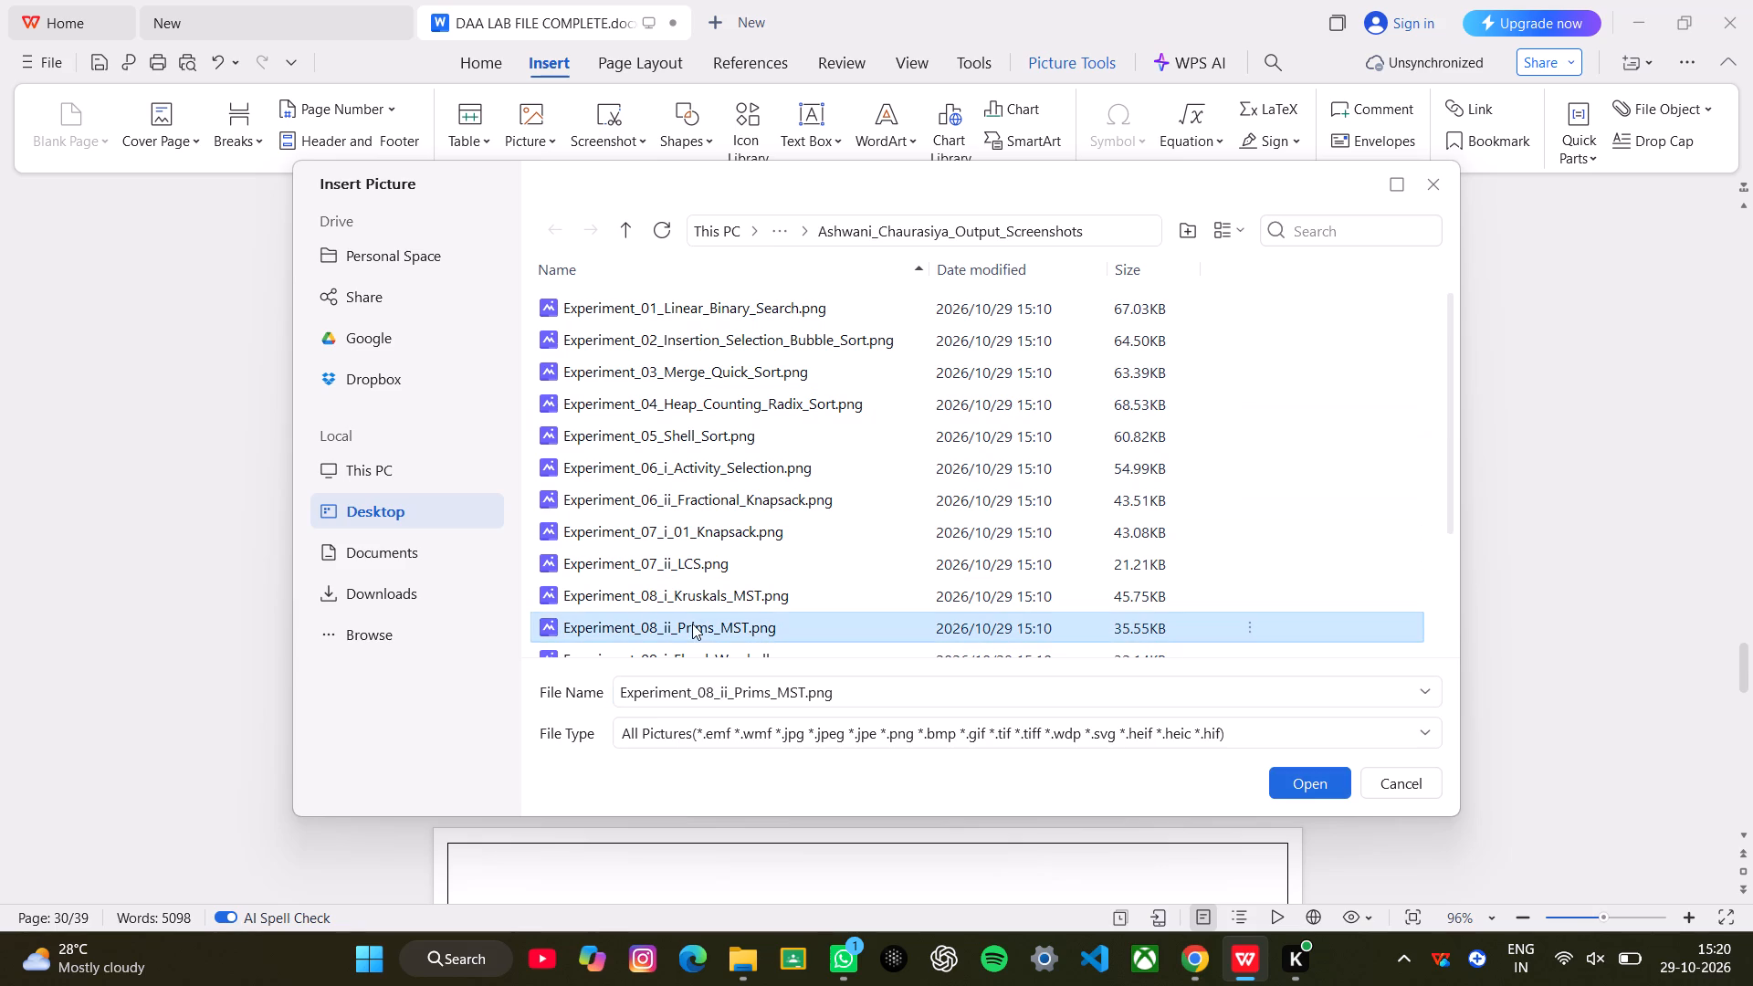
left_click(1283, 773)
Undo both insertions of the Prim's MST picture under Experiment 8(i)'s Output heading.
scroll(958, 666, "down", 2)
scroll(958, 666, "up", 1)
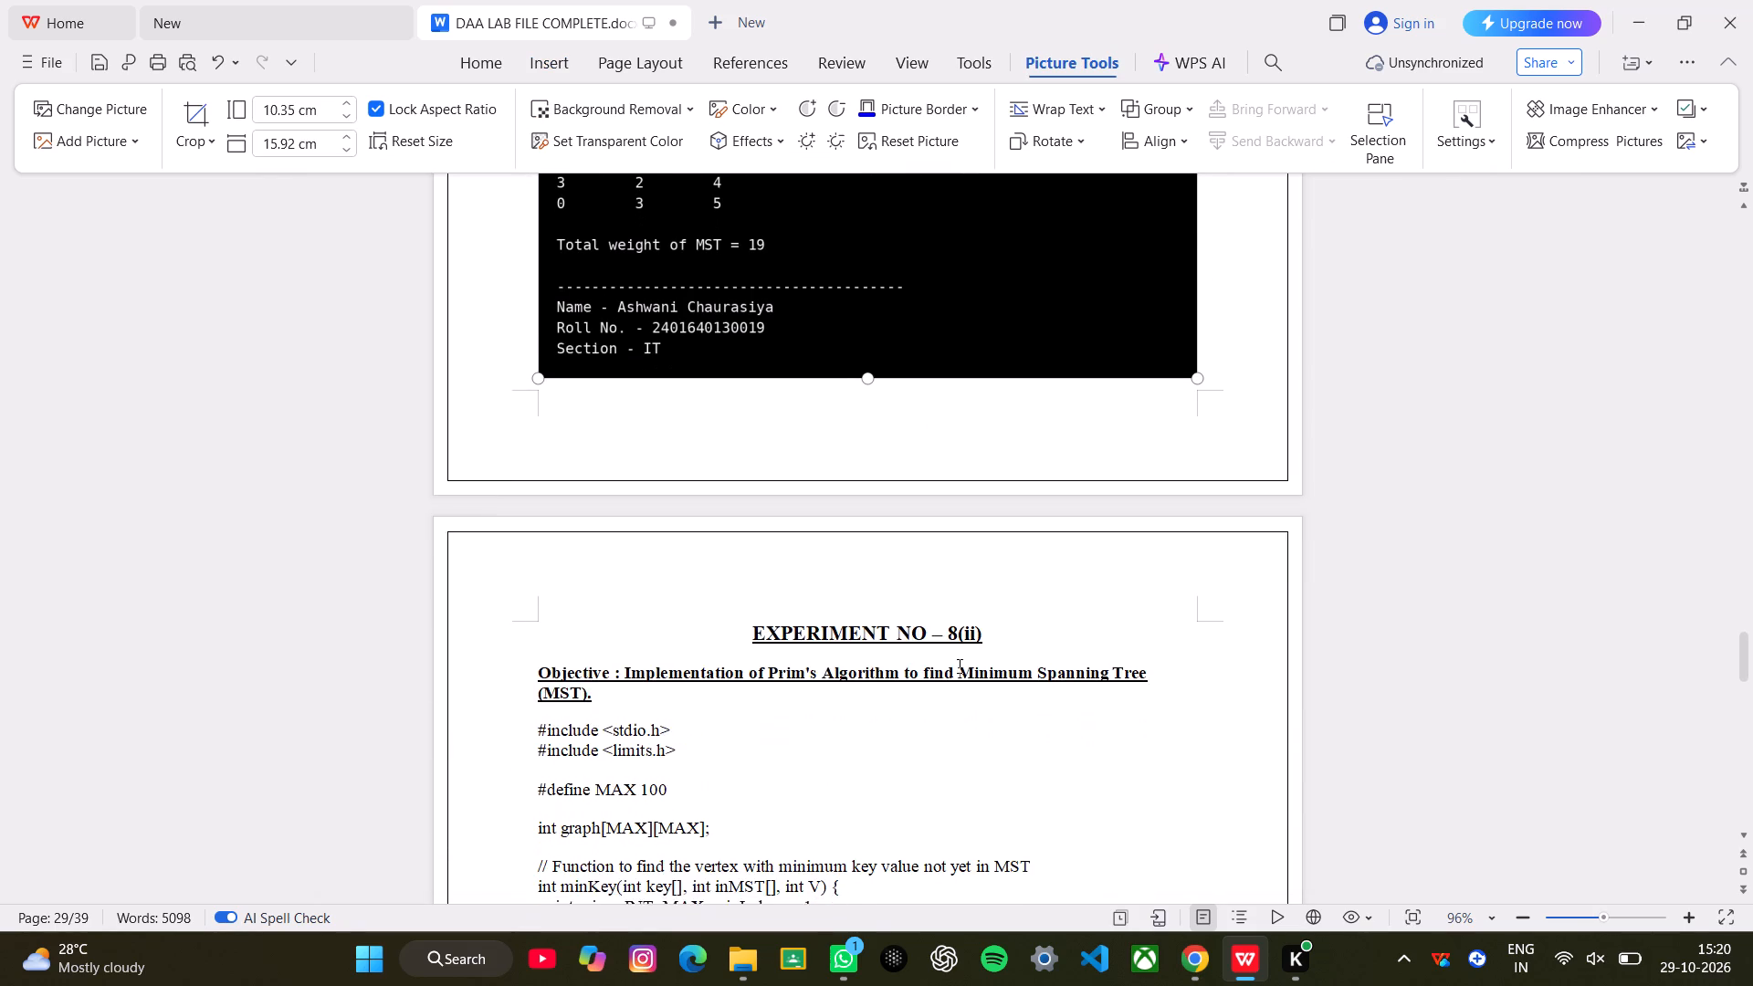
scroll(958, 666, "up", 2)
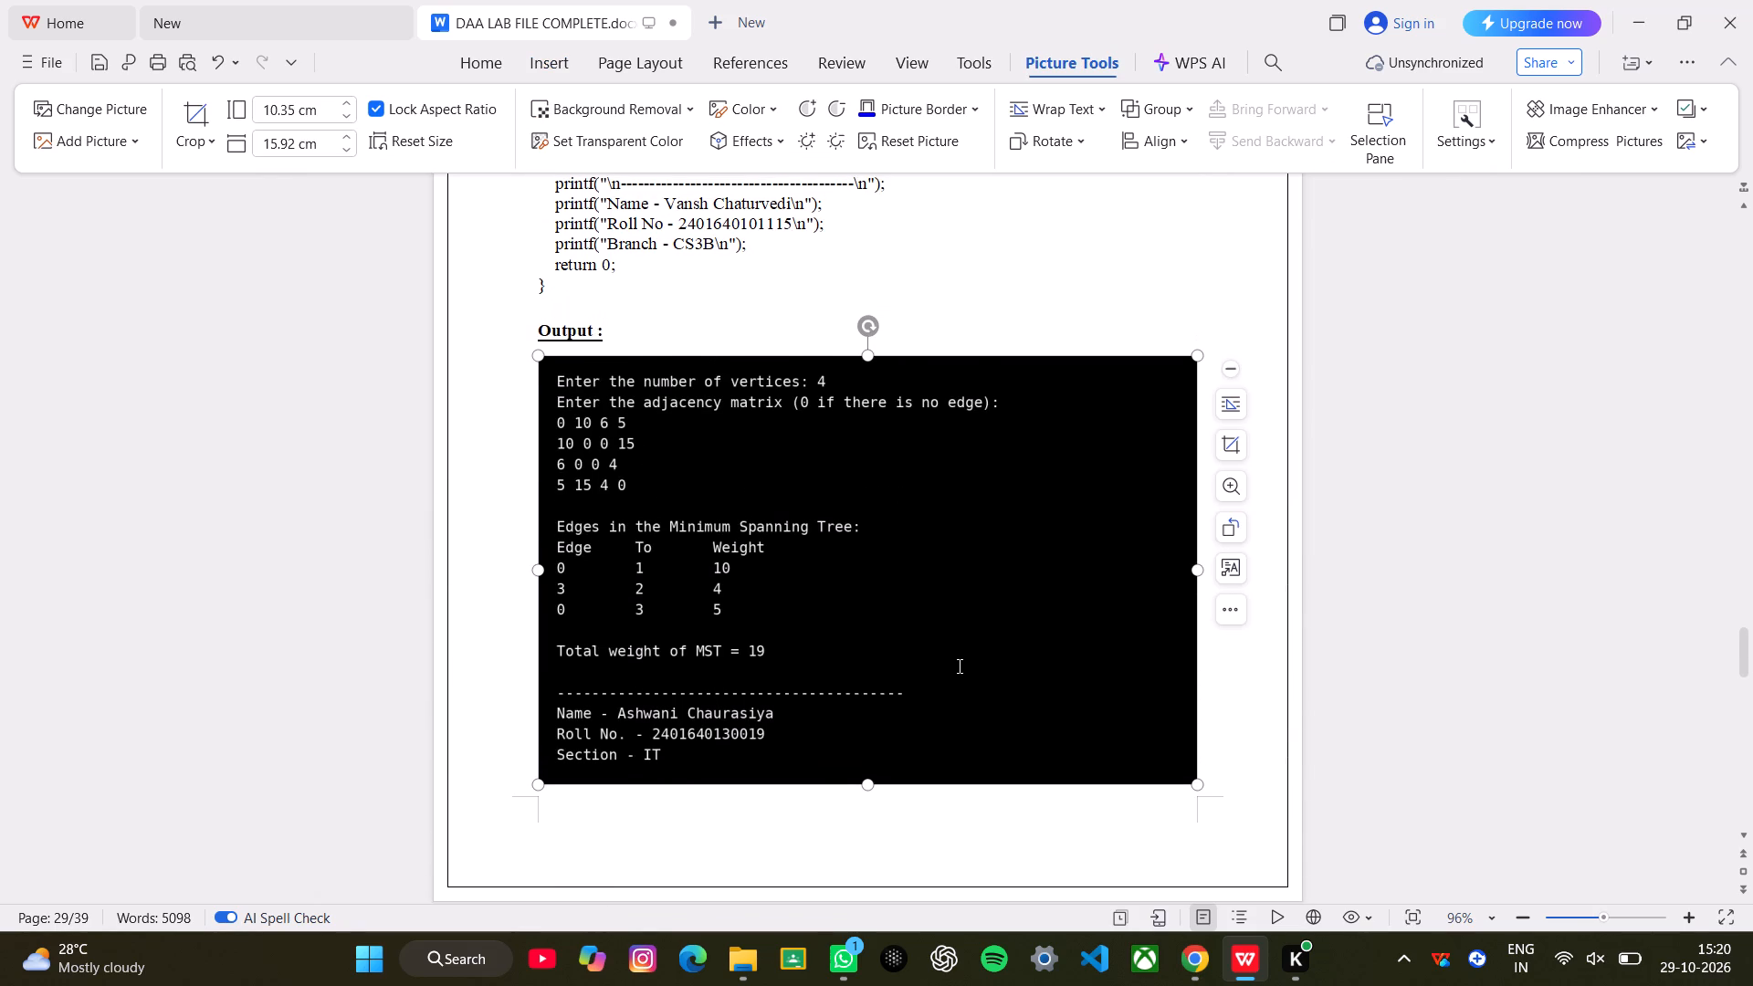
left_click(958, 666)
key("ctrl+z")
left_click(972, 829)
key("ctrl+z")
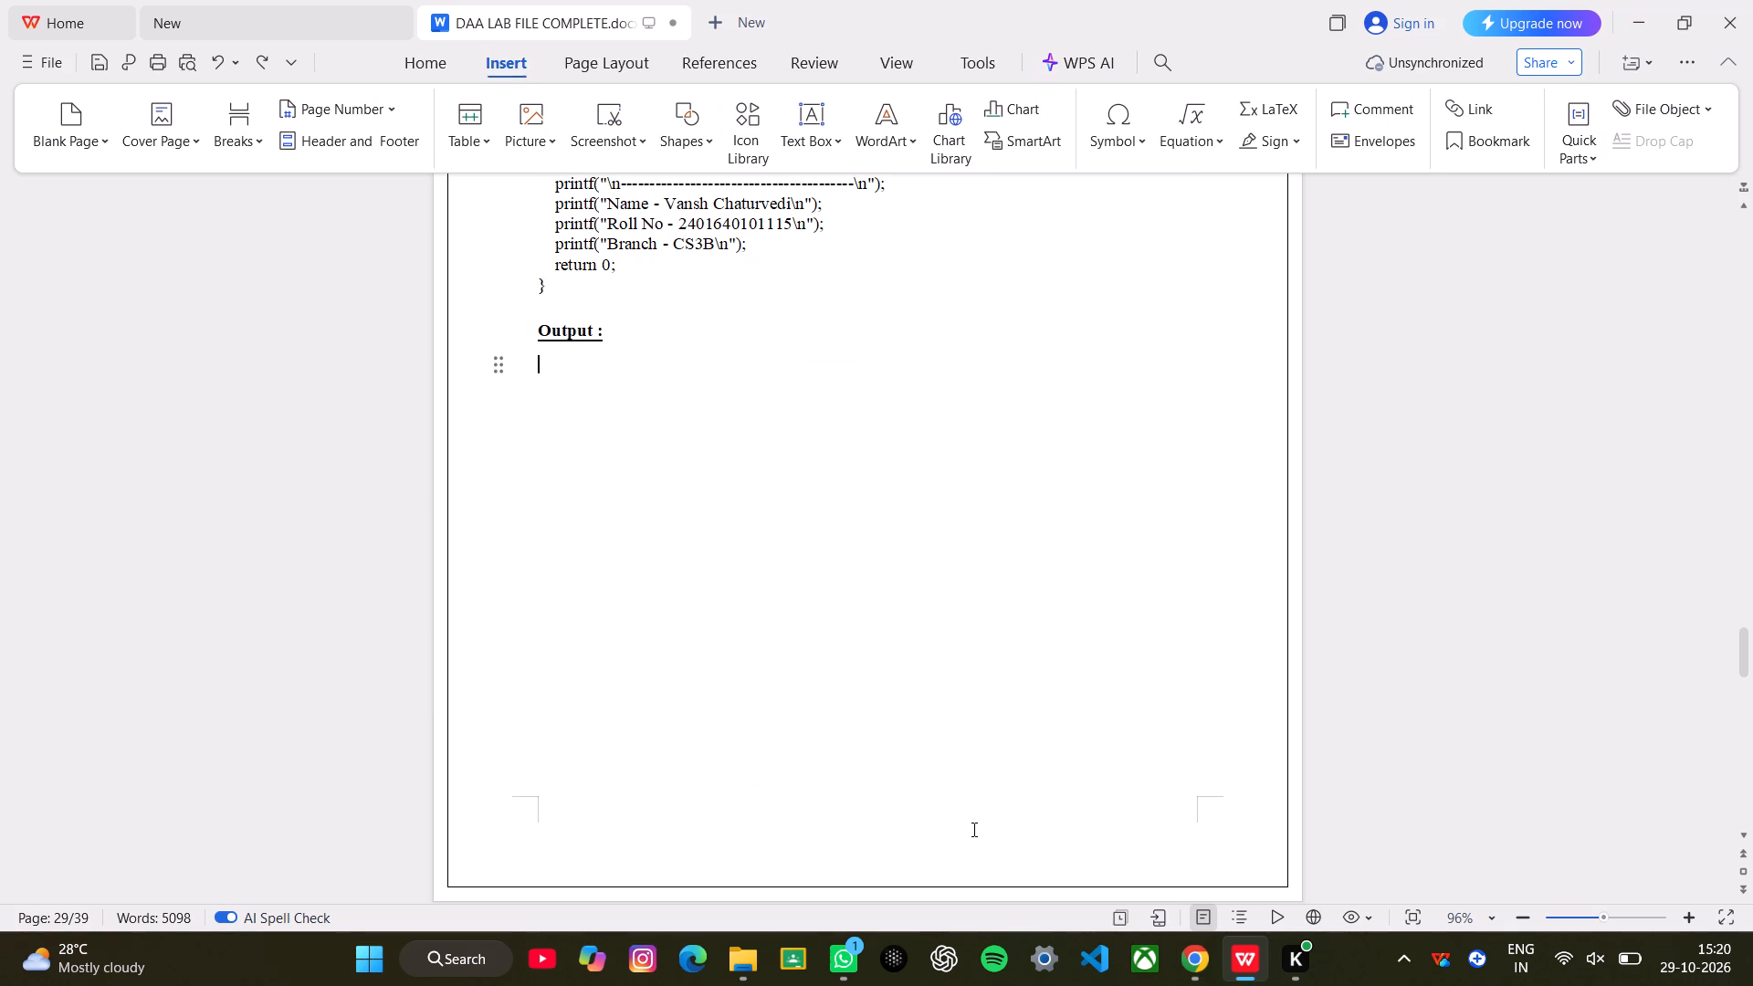
Insert the Experiment_08_i_Kruskals_MST.png picture under Experiment 8(i)'s Output heading and check the page layout around it.
left_click(542, 138)
left_click(578, 192)
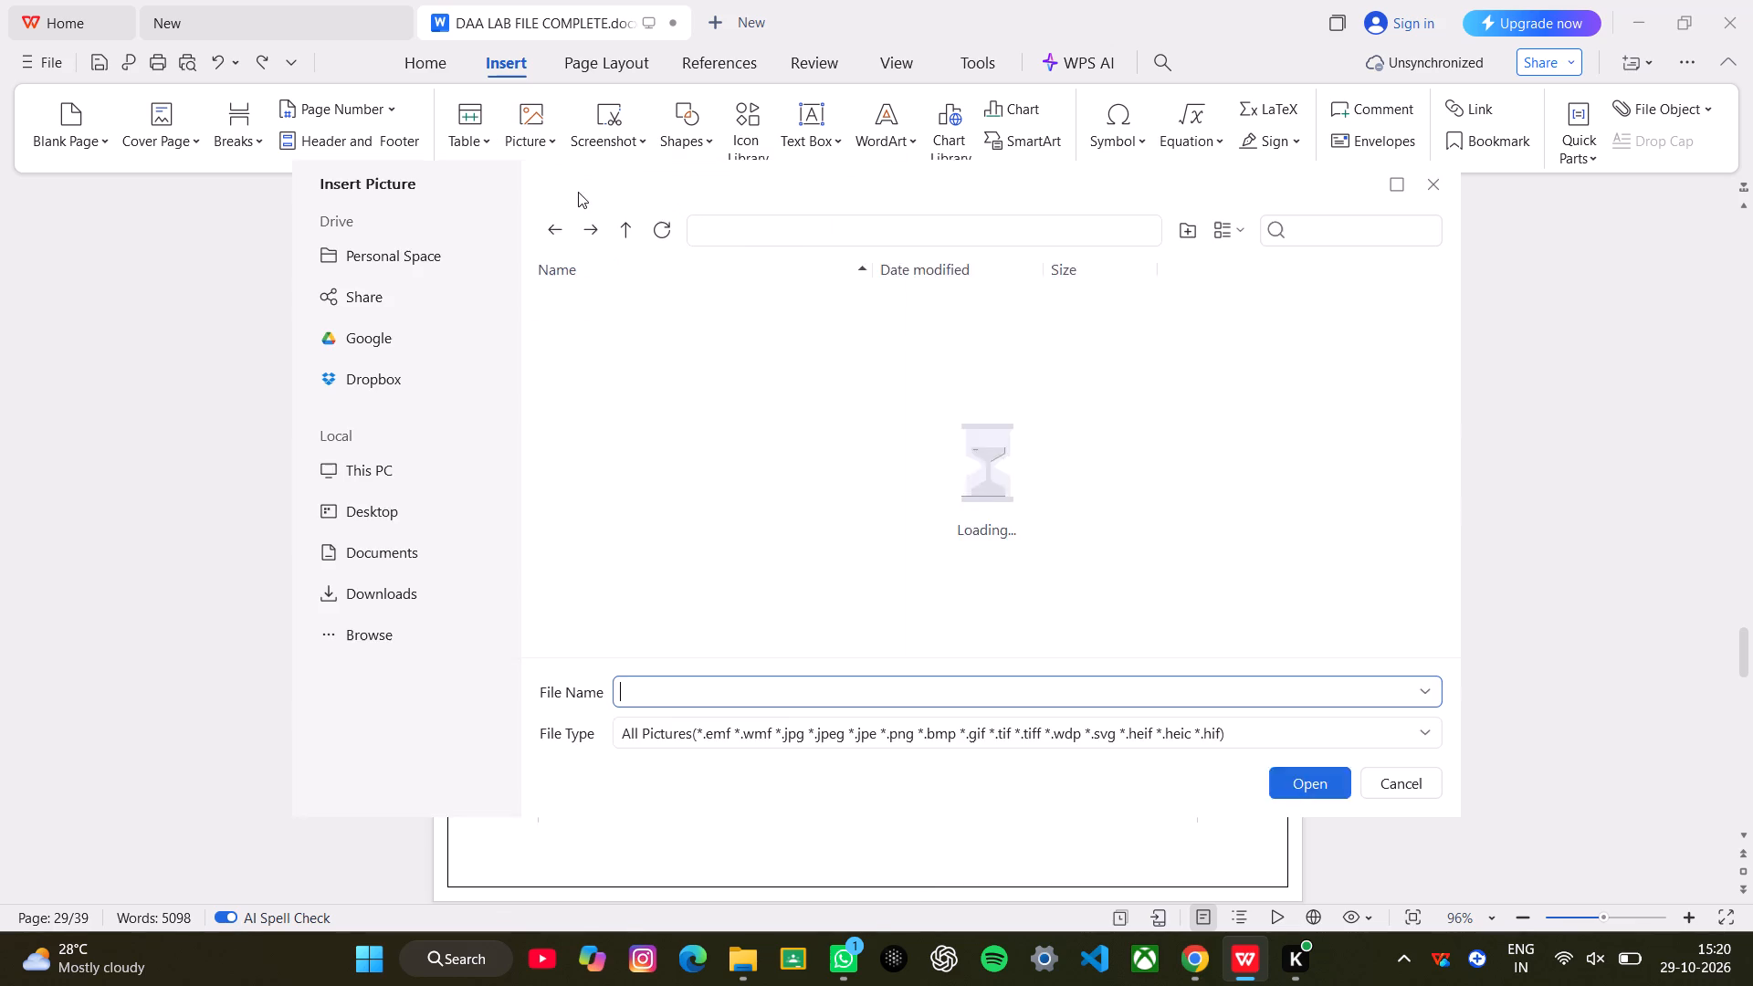
left_click(745, 596)
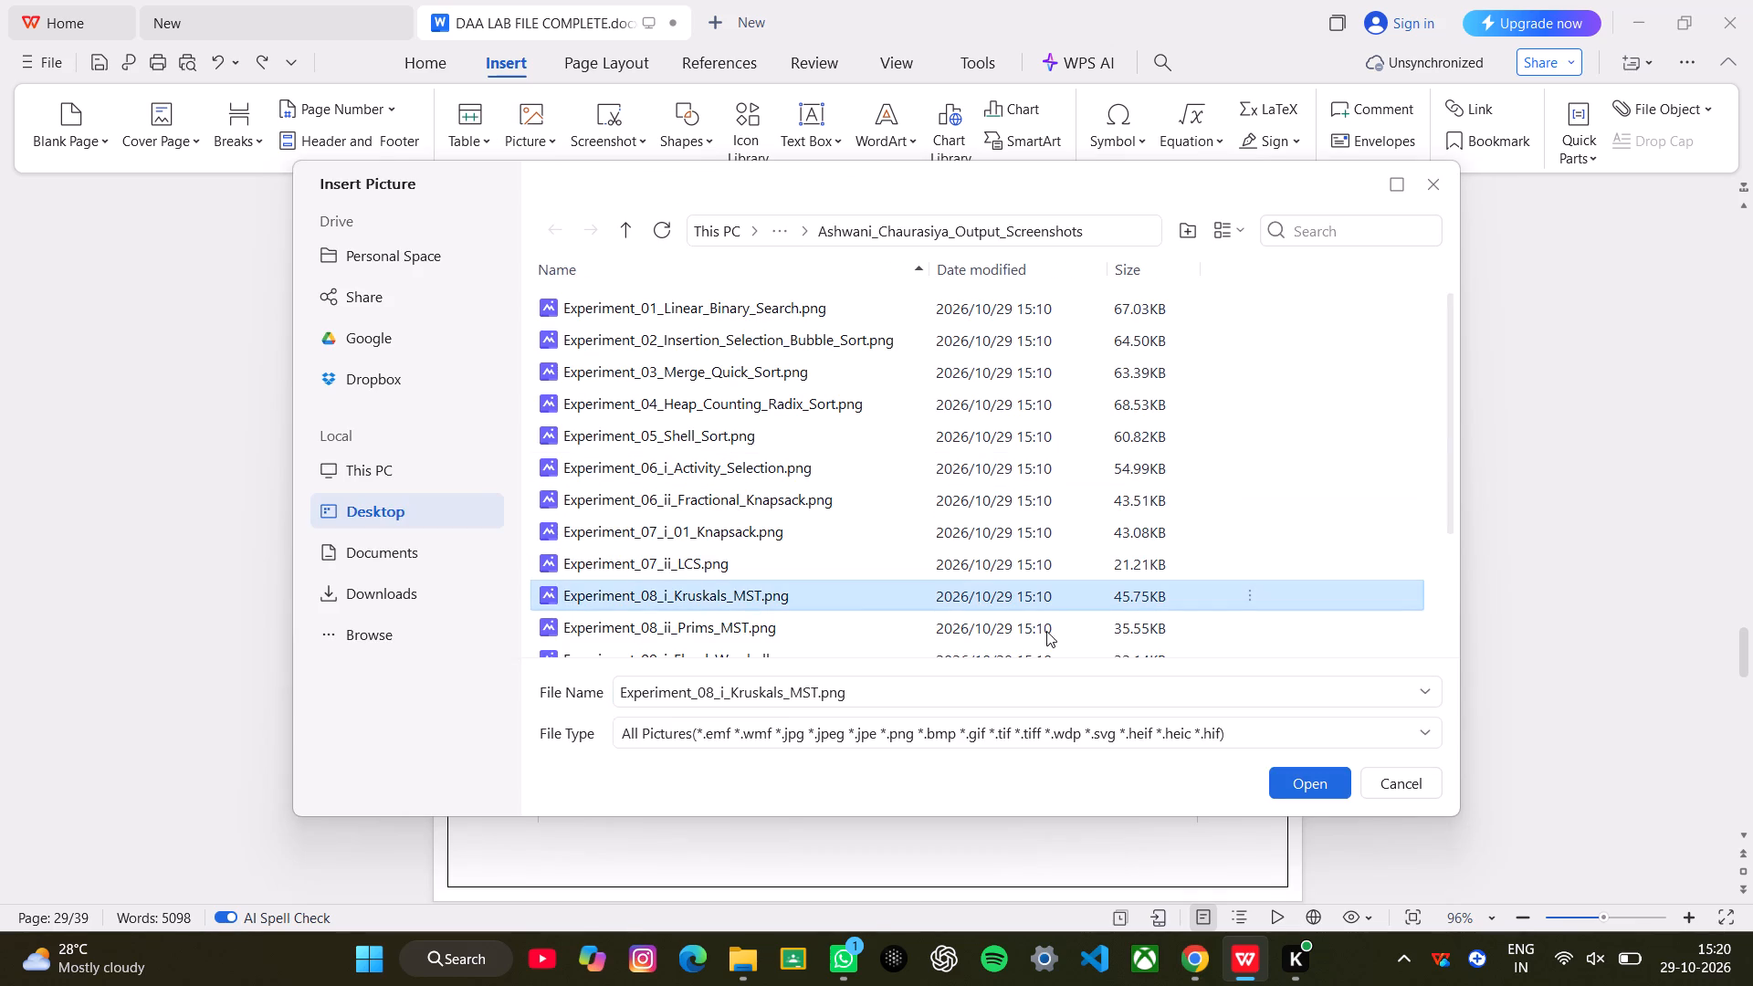
left_click(1306, 790)
scroll(968, 667, "right", 1)
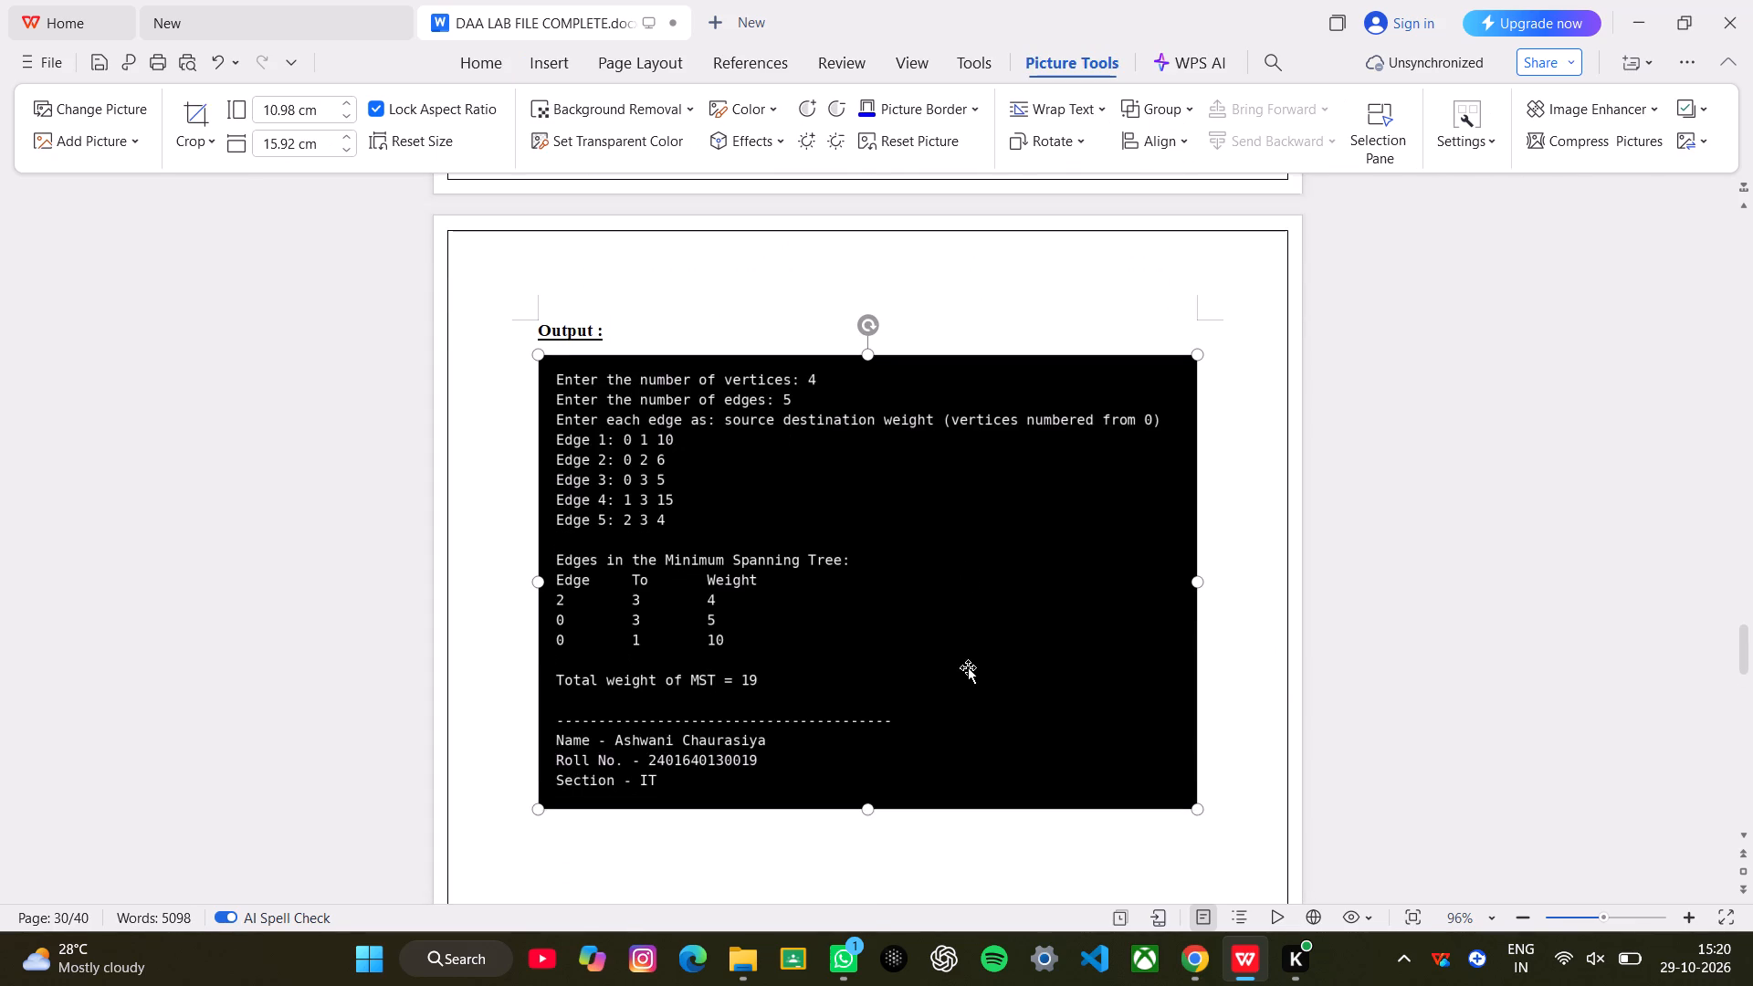
scroll(968, 667, "right", 1)
scroll(968, 667, "up", 4)
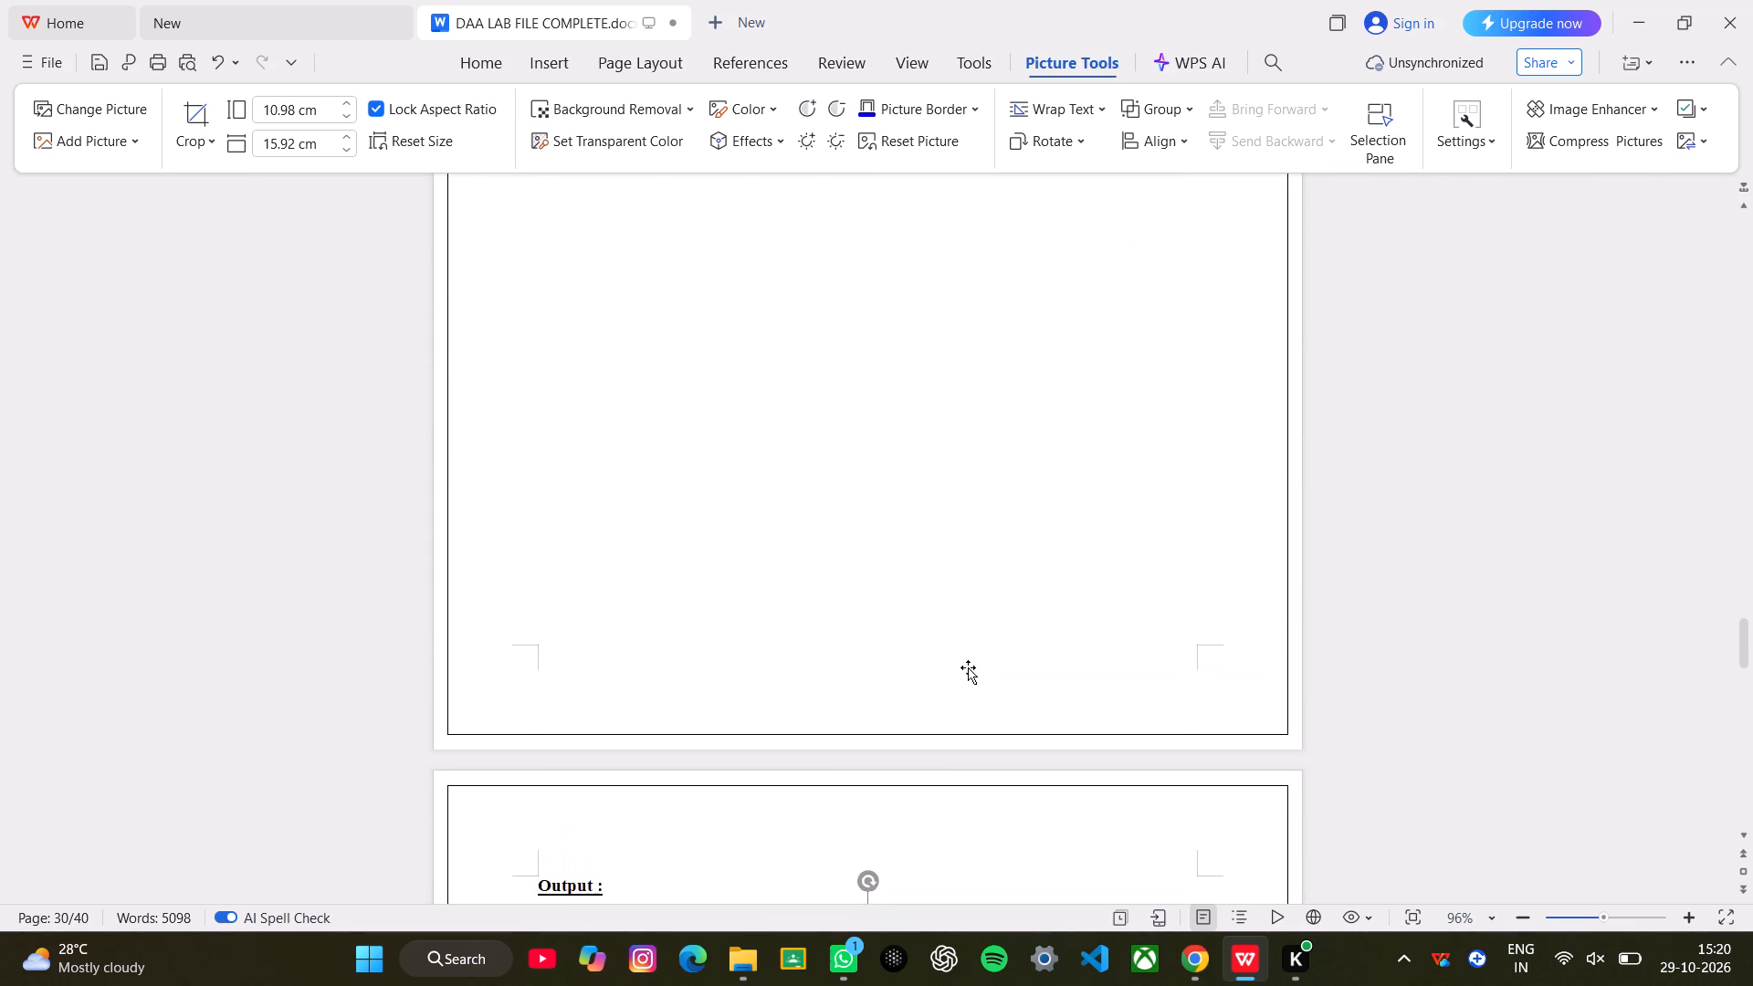
scroll(968, 667, "up", 4)
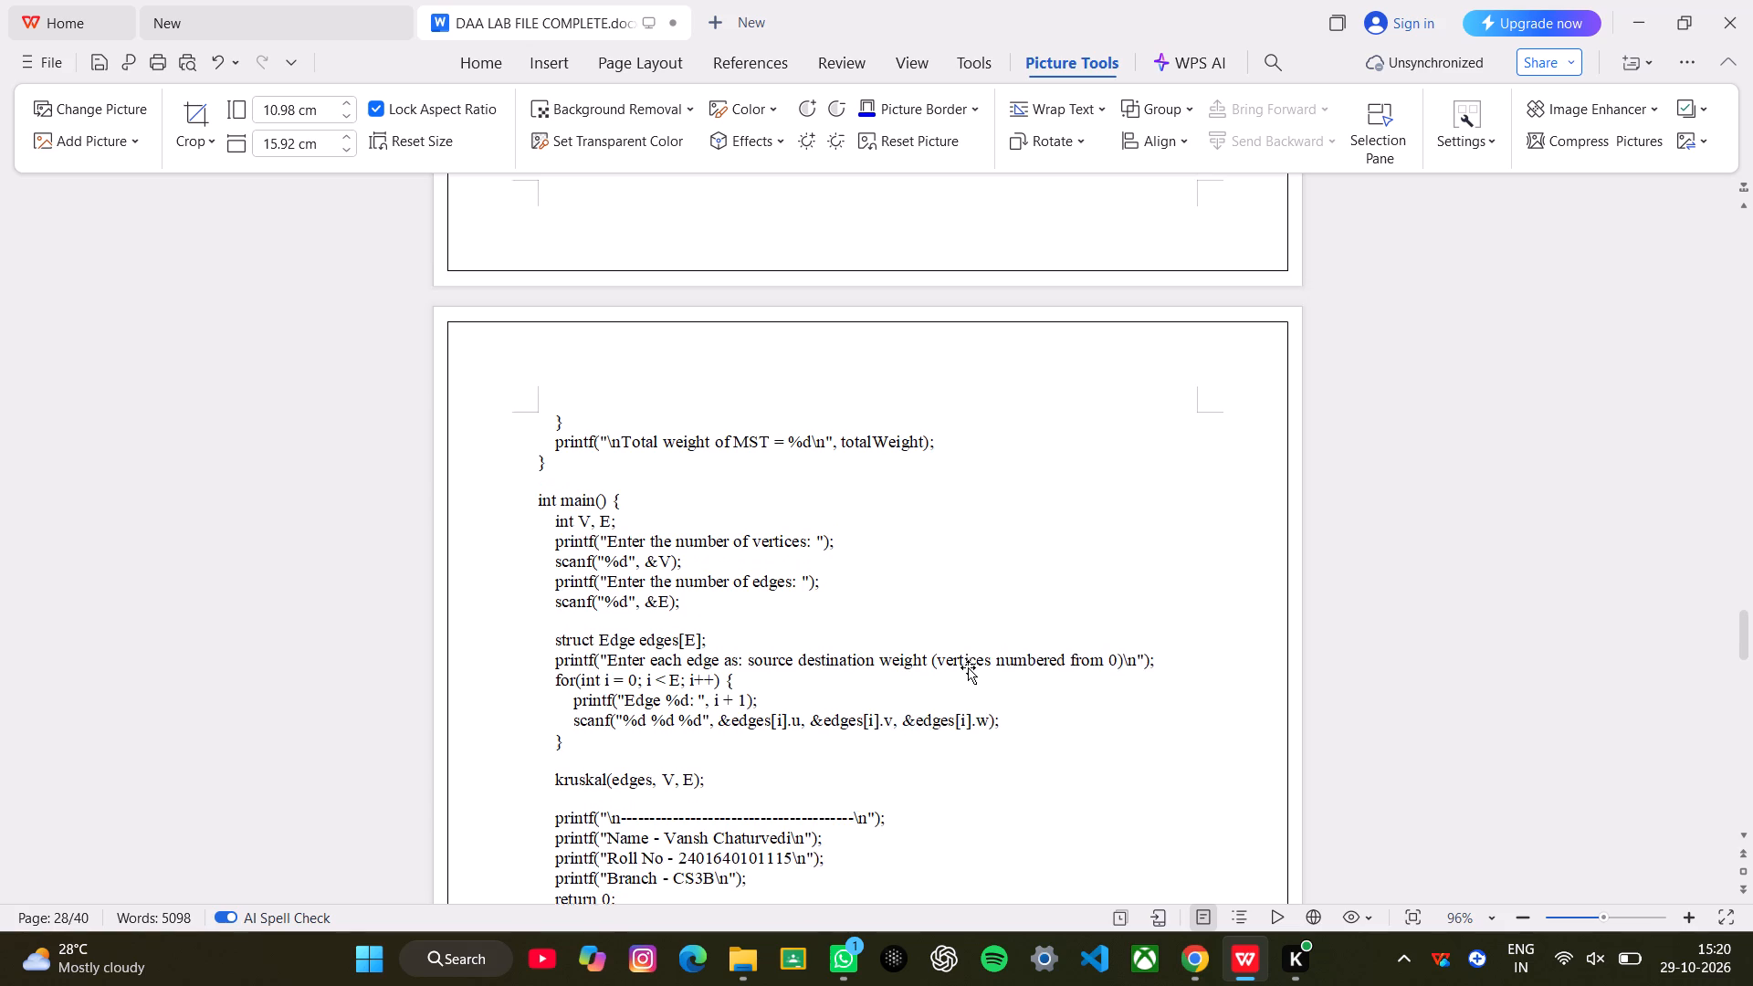
Insert the Experiment_08_ii_Prims_MST.png picture on the empty line under Experiment 8(ii)'s Output heading.
scroll(968, 667, "down", 6)
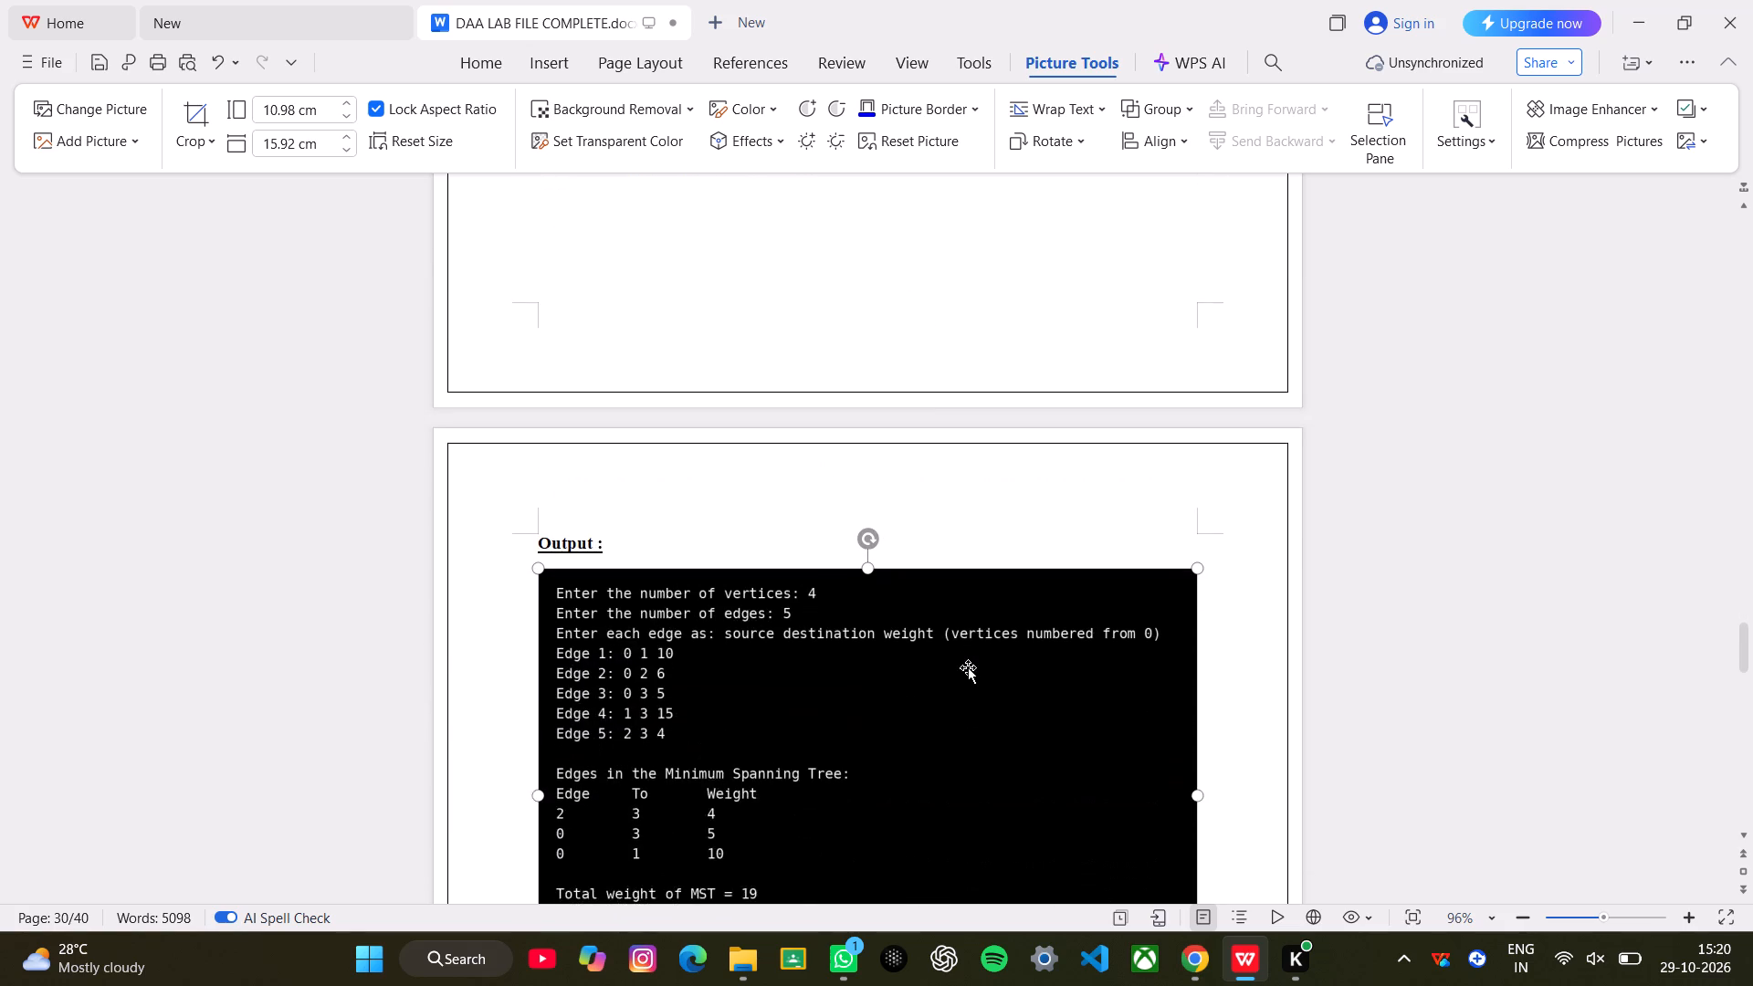
scroll(968, 667, "down", 9)
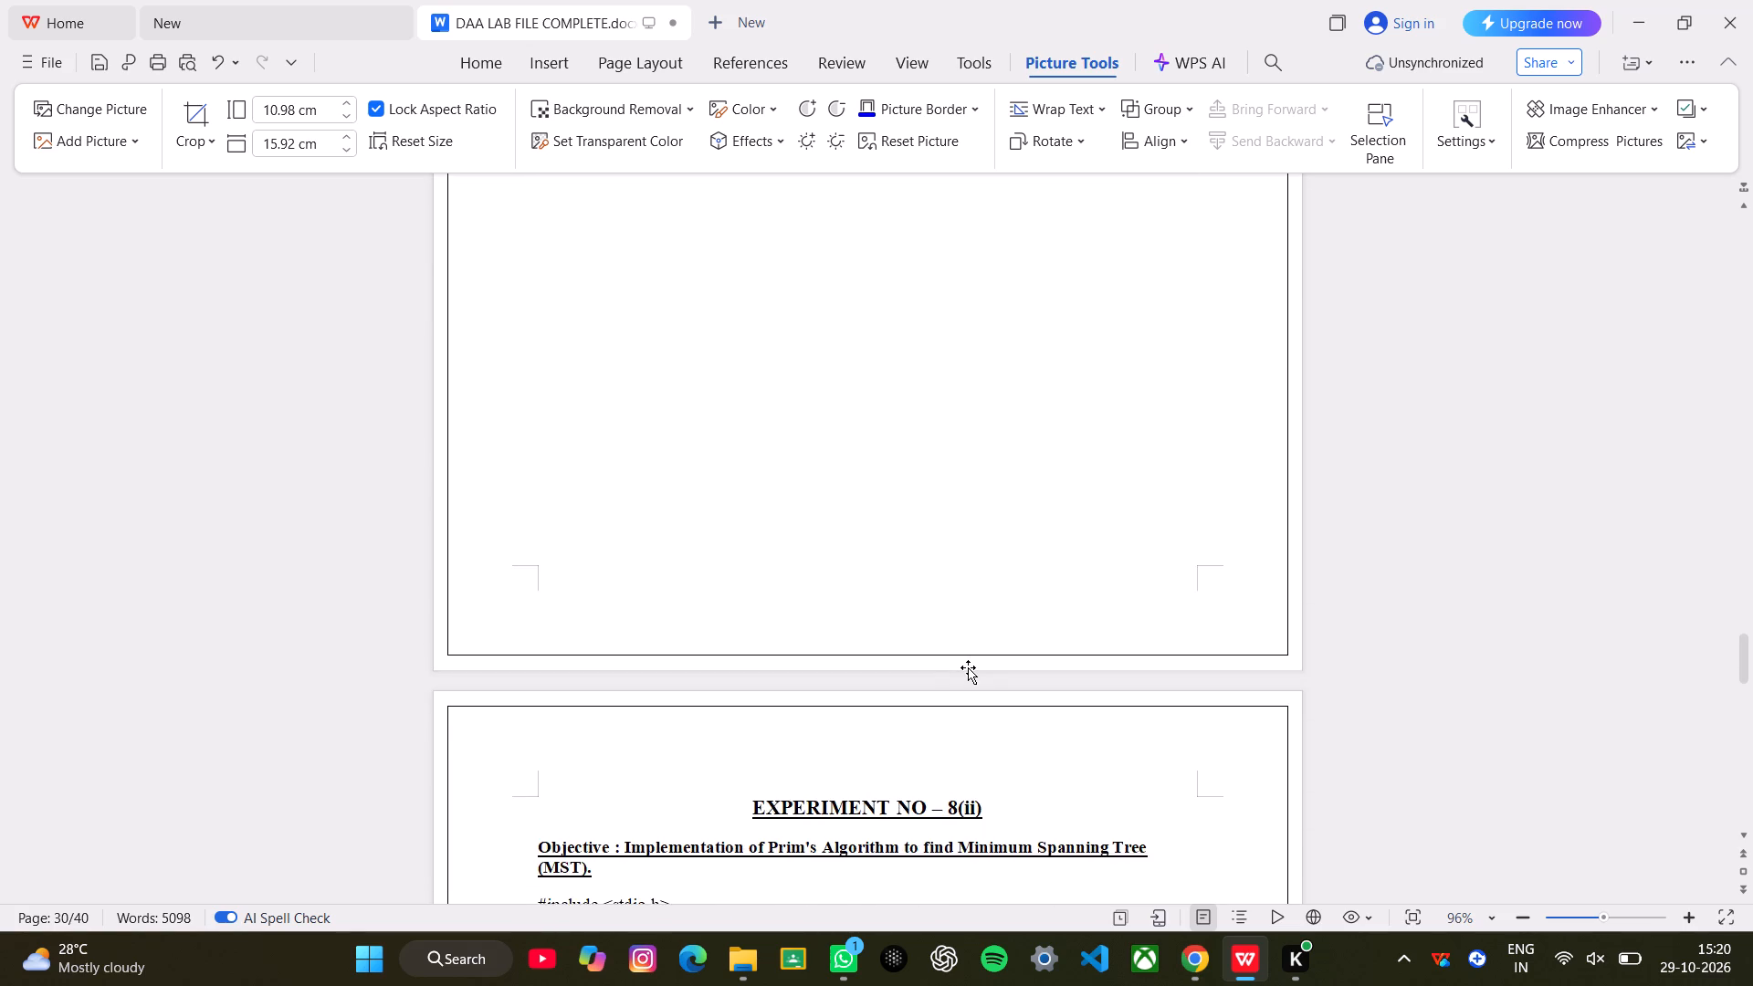
scroll(968, 667, "down", 9)
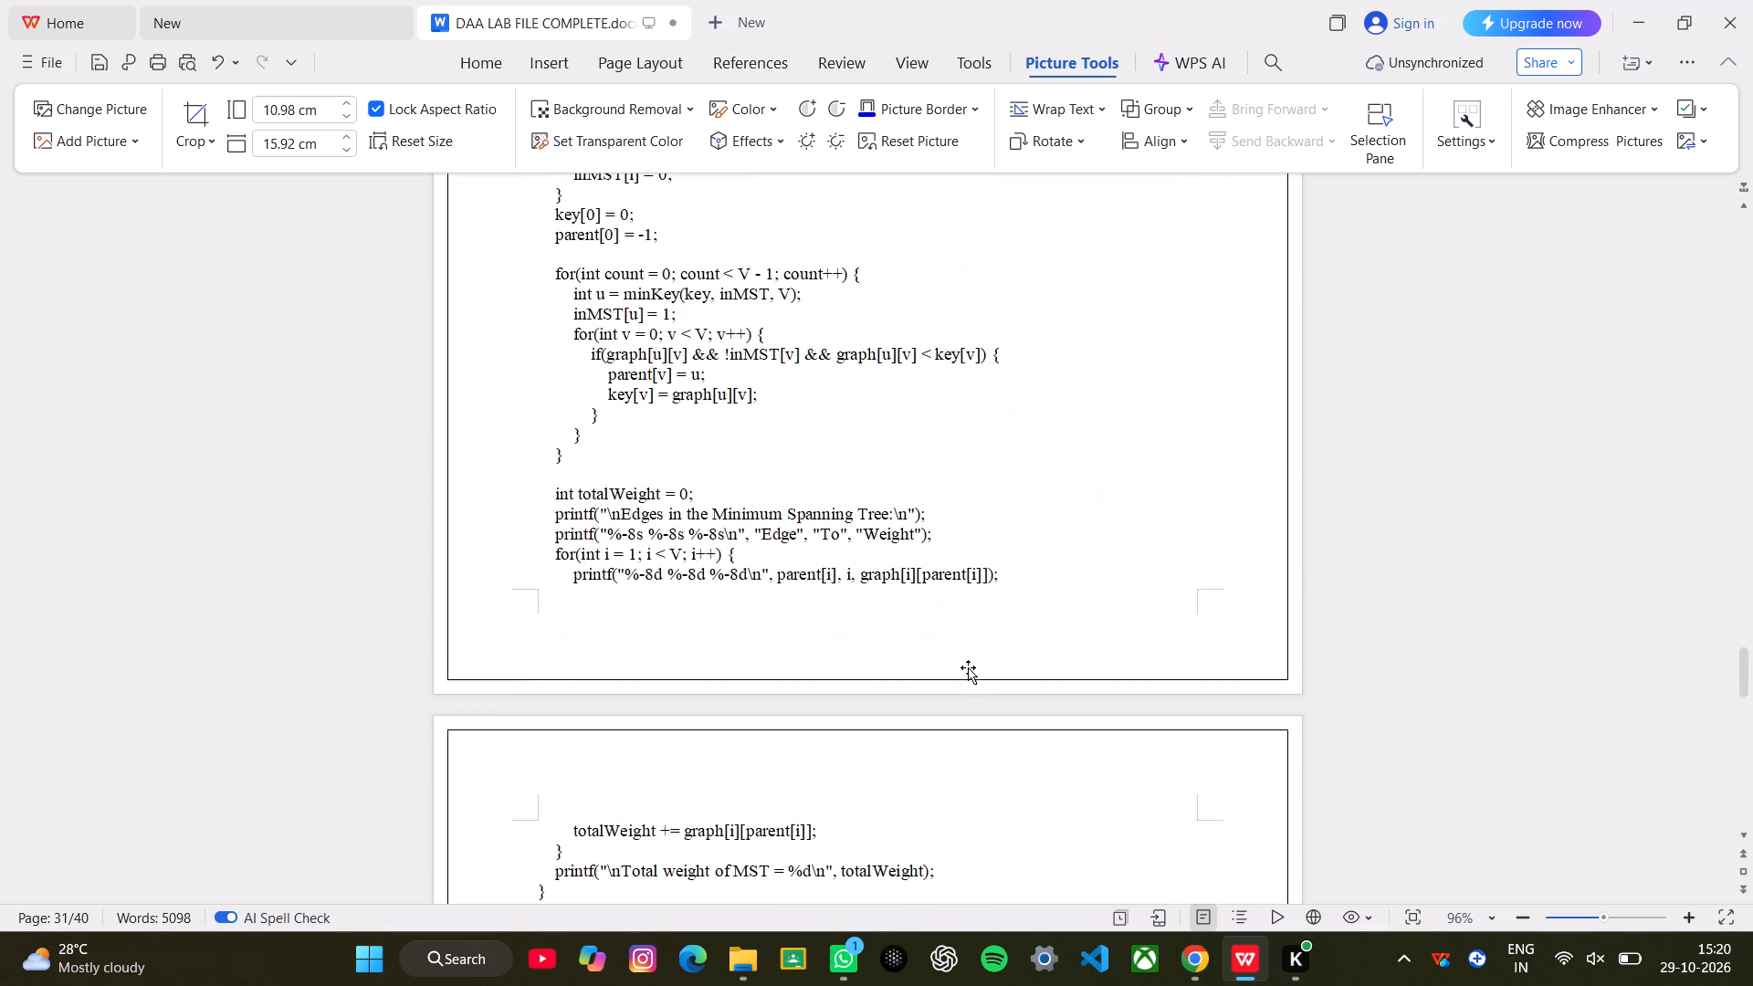
scroll(968, 667, "down", 6)
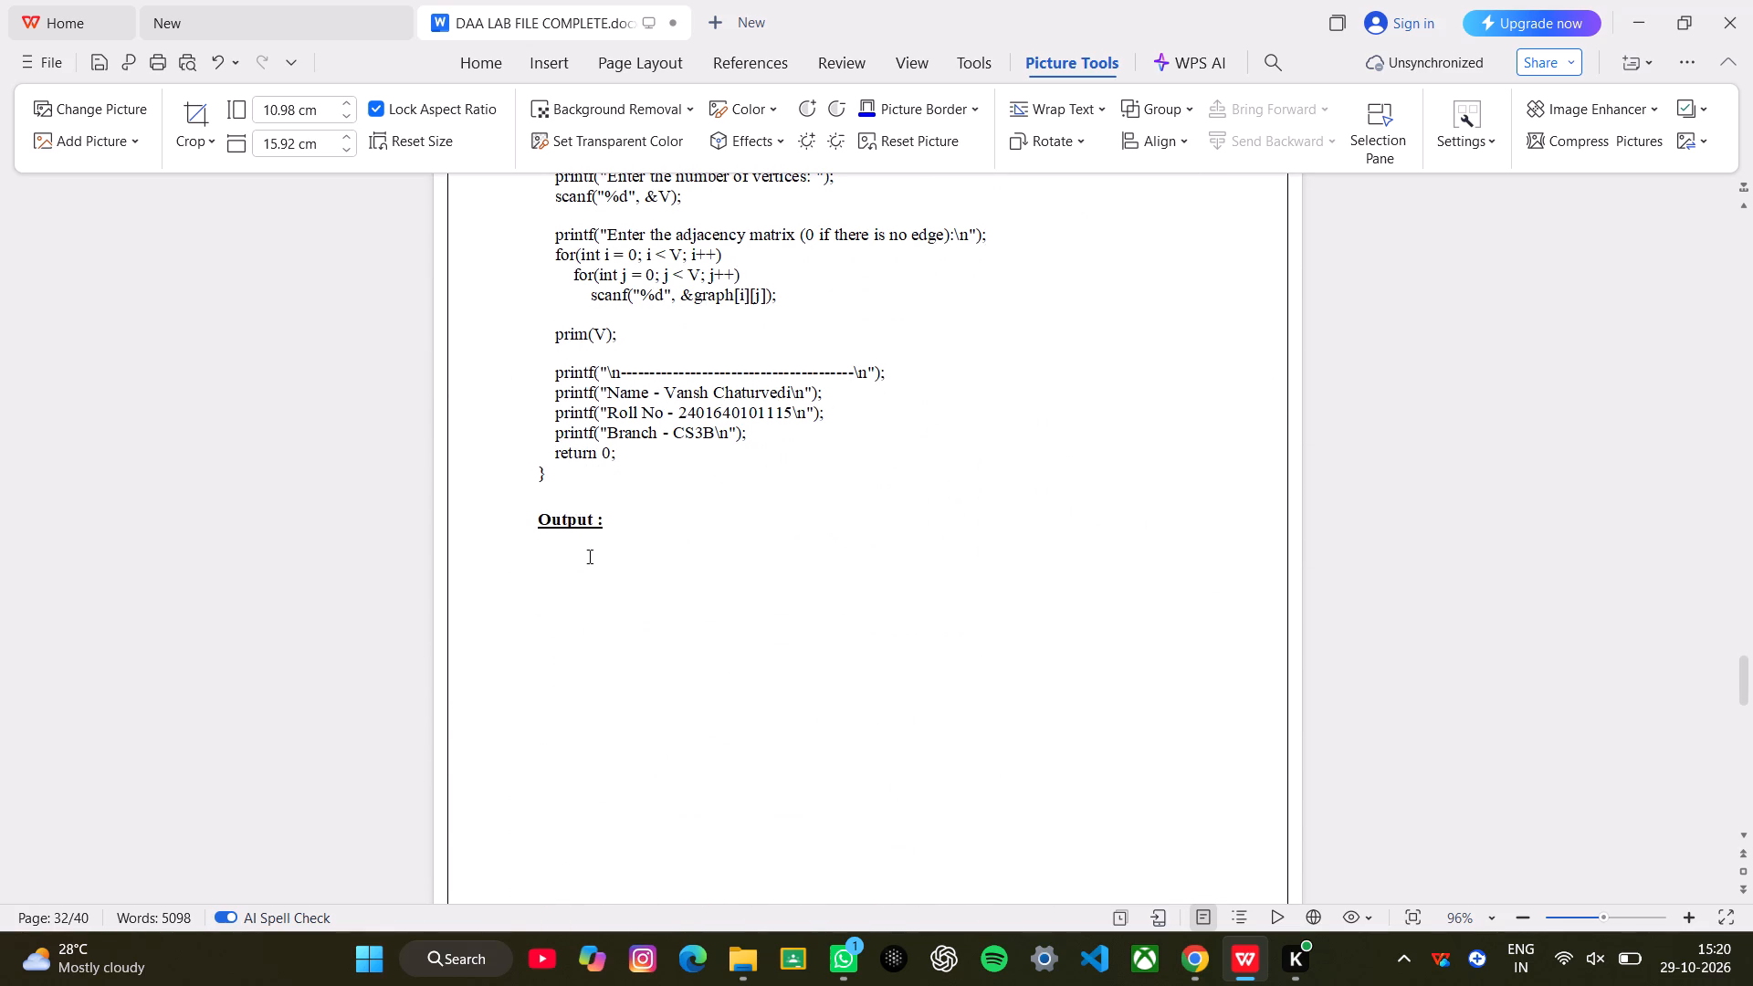
left_click(586, 544)
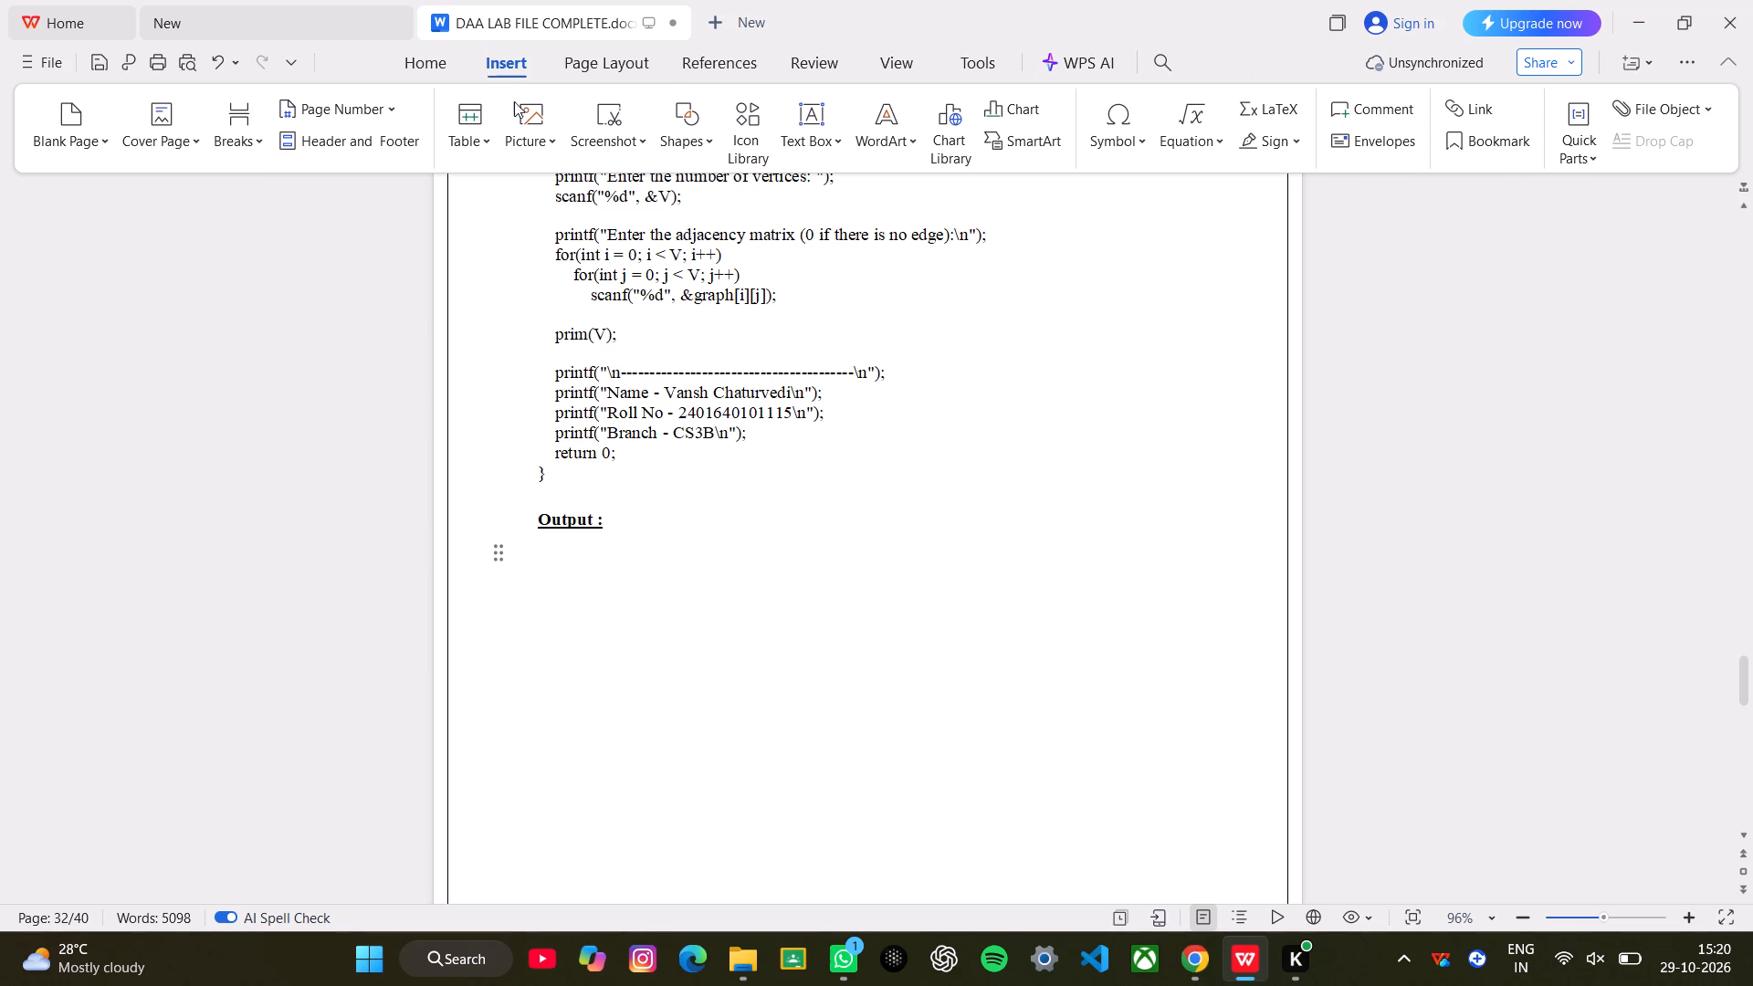
left_click(529, 142)
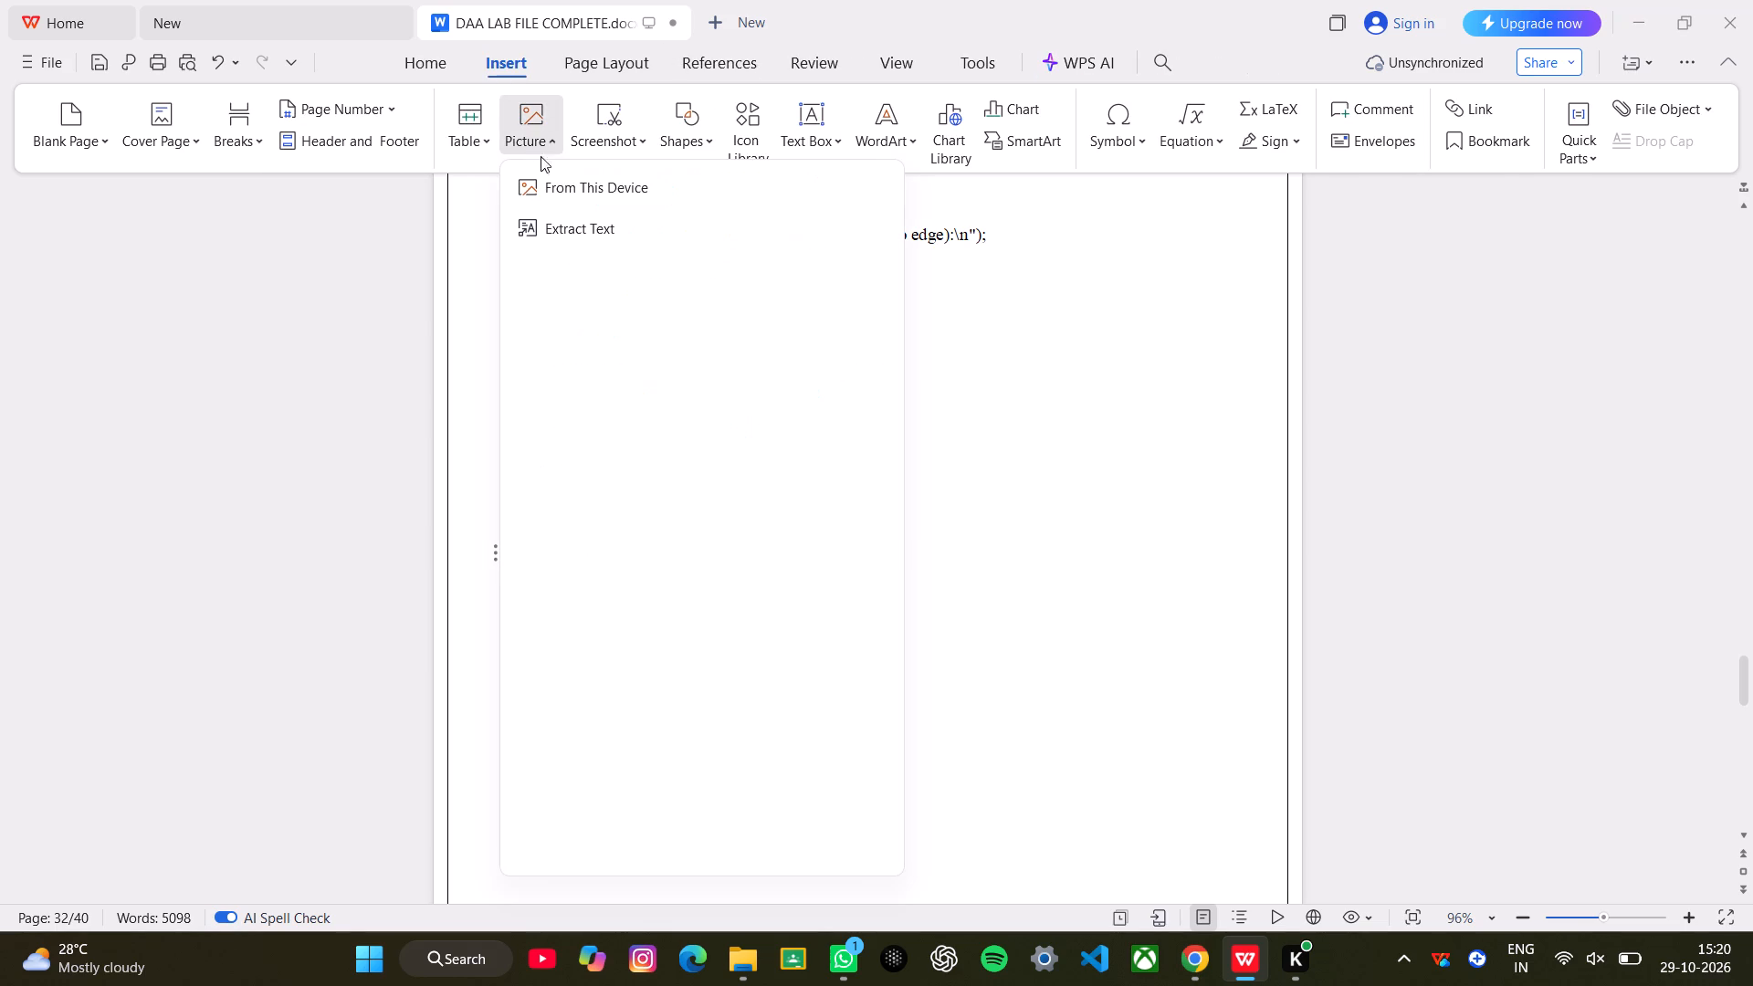
double_click(569, 189)
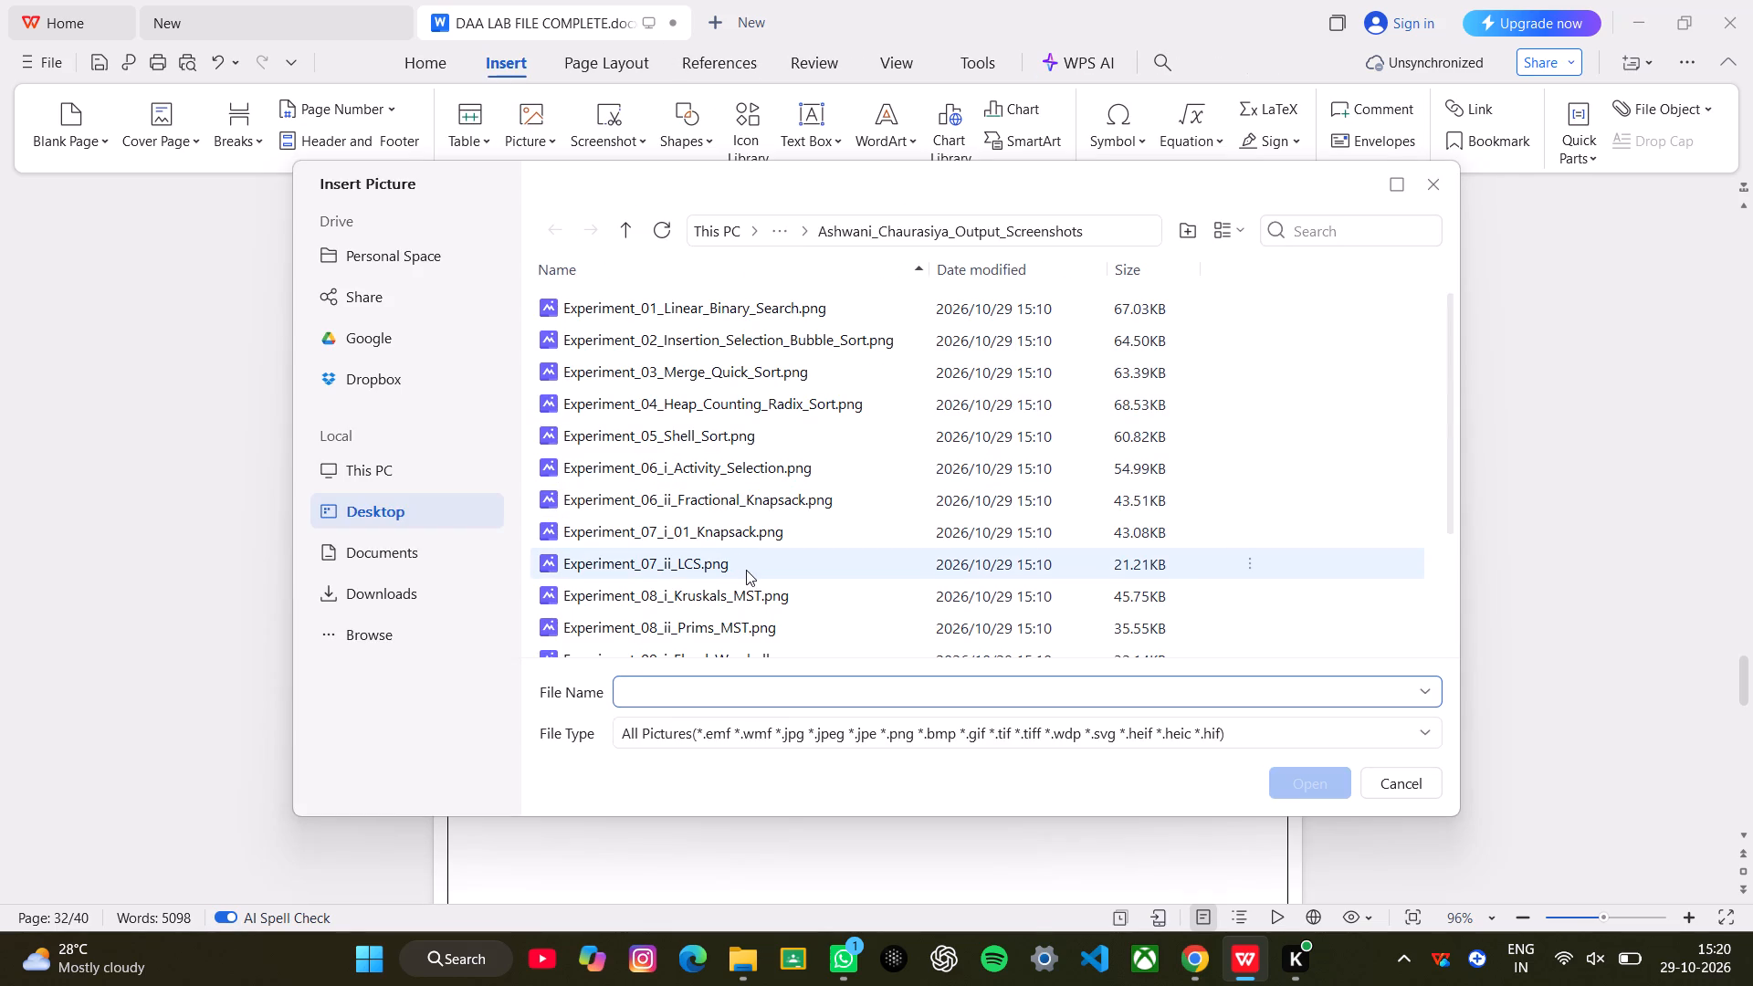
left_click(777, 614)
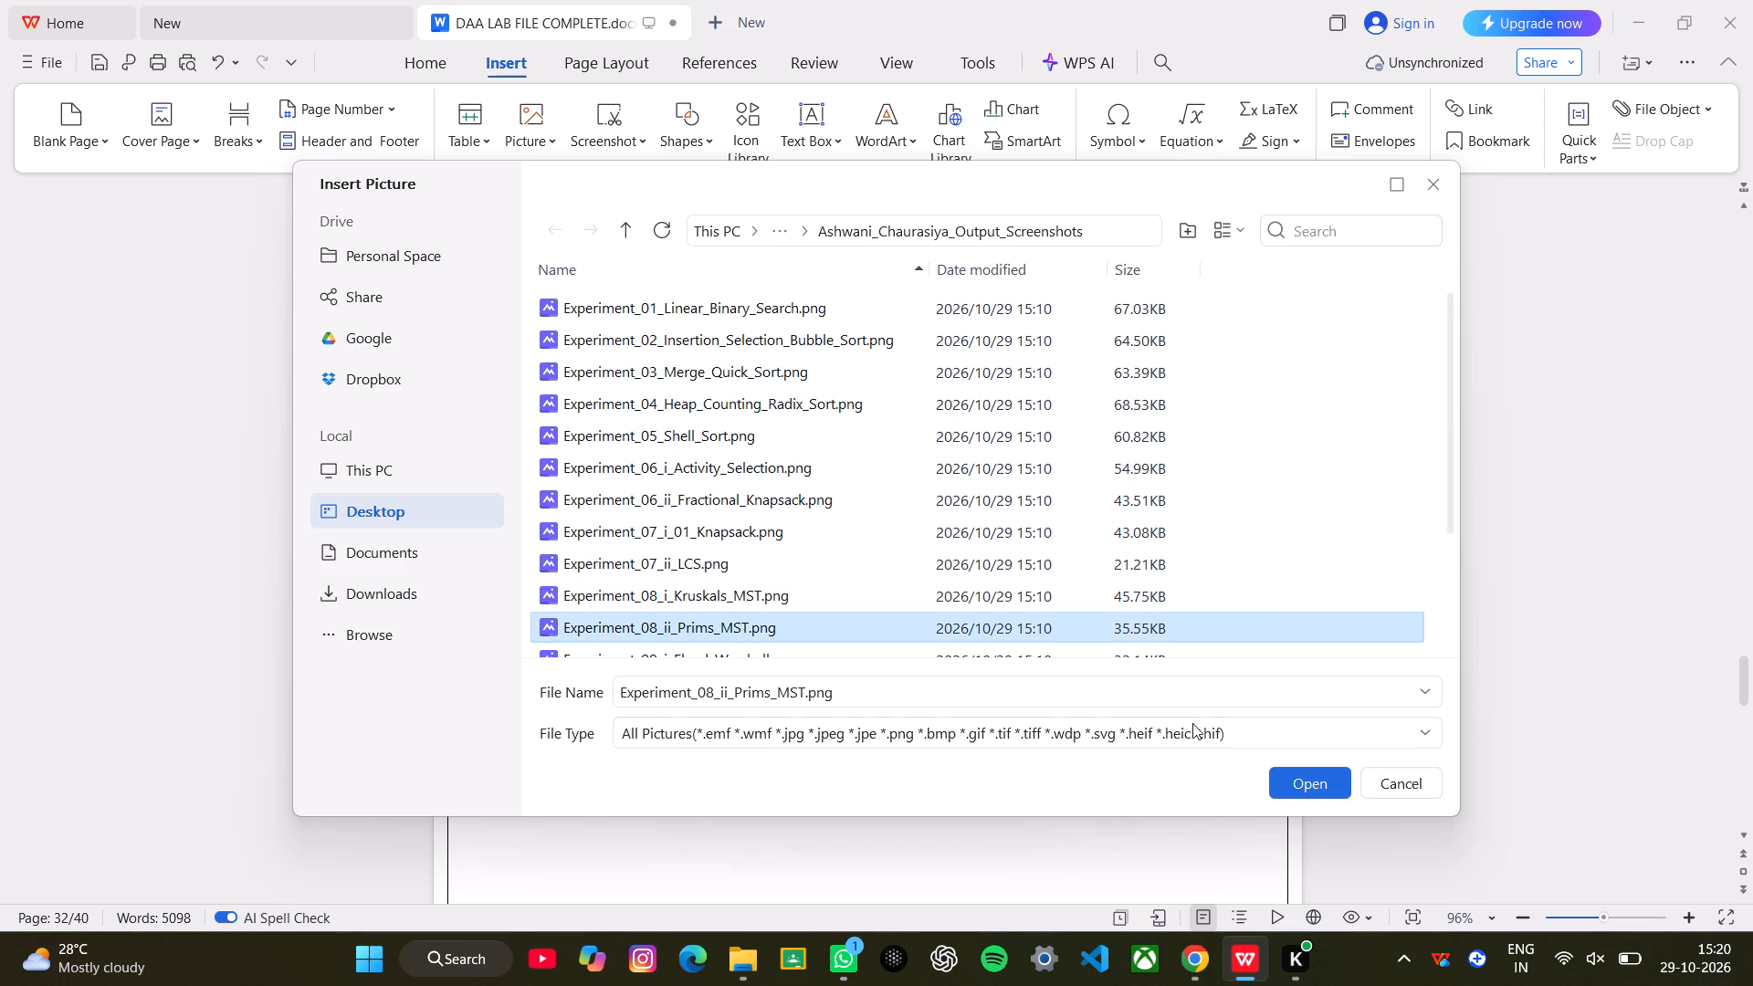
left_click(1307, 787)
Insert the Experiment_09_i_Floyd_Warshall.png picture on the empty line under Experiment 9(i)'s Output heading.
scroll(890, 663, "right", 1)
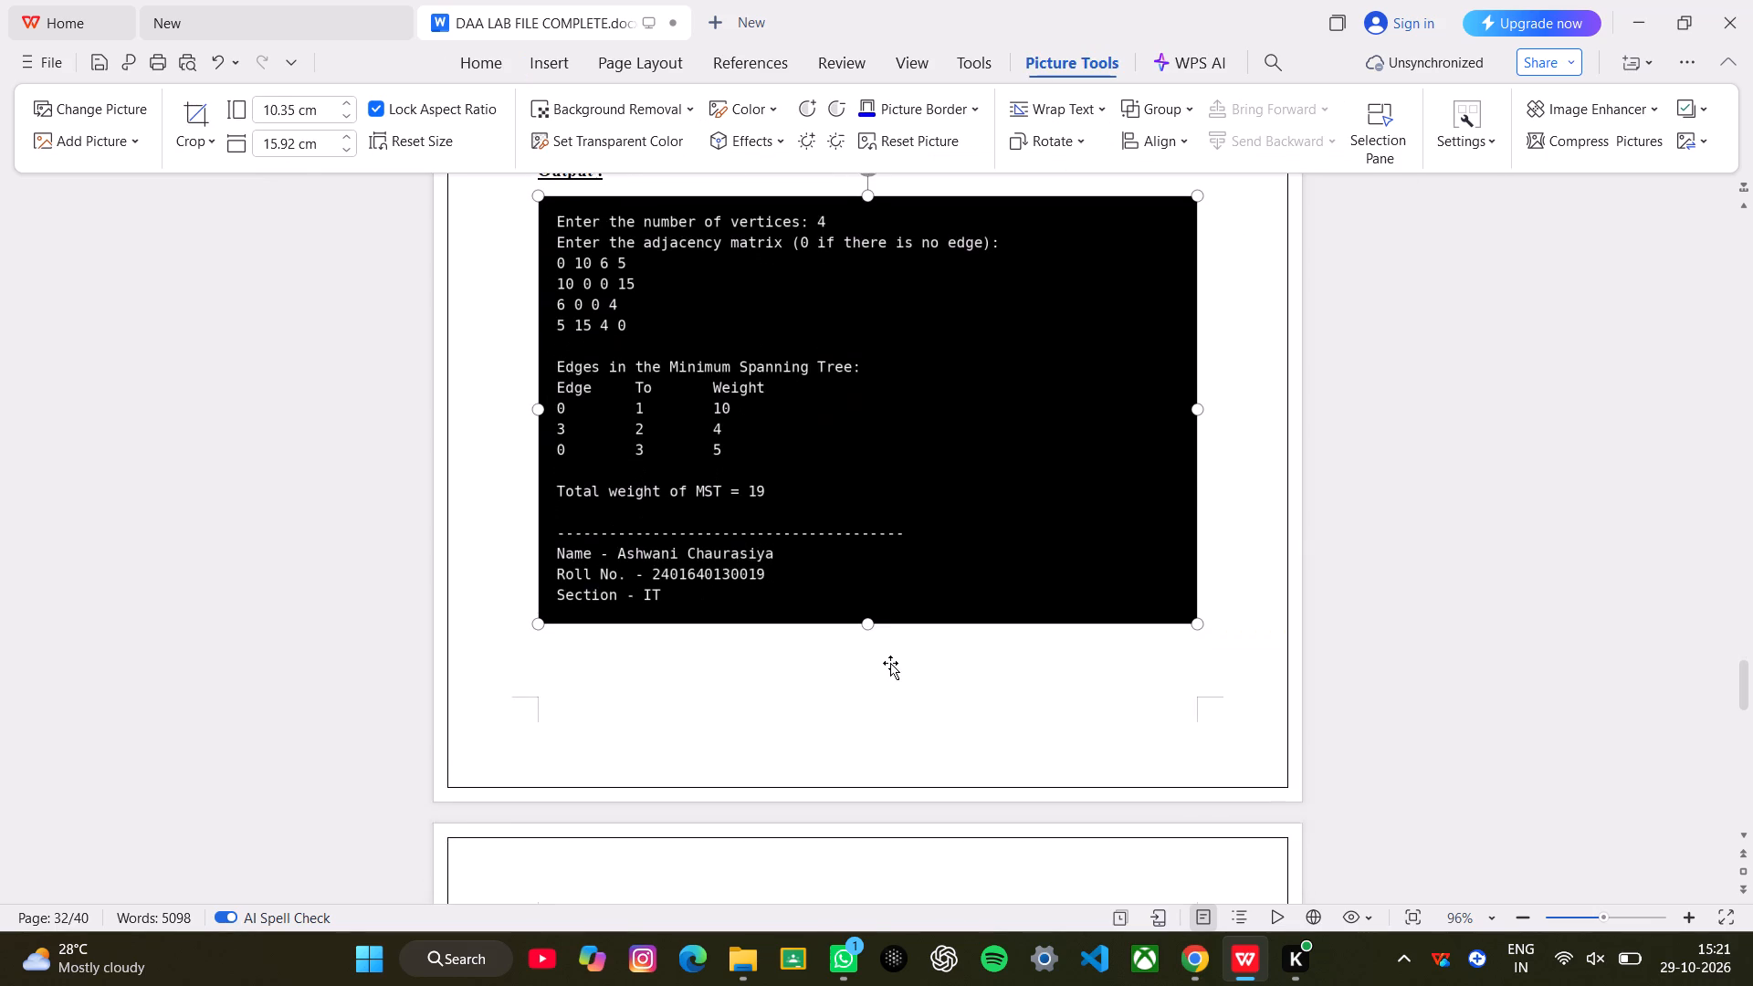
scroll(890, 663, "right", 1)
scroll(890, 663, "down", 4)
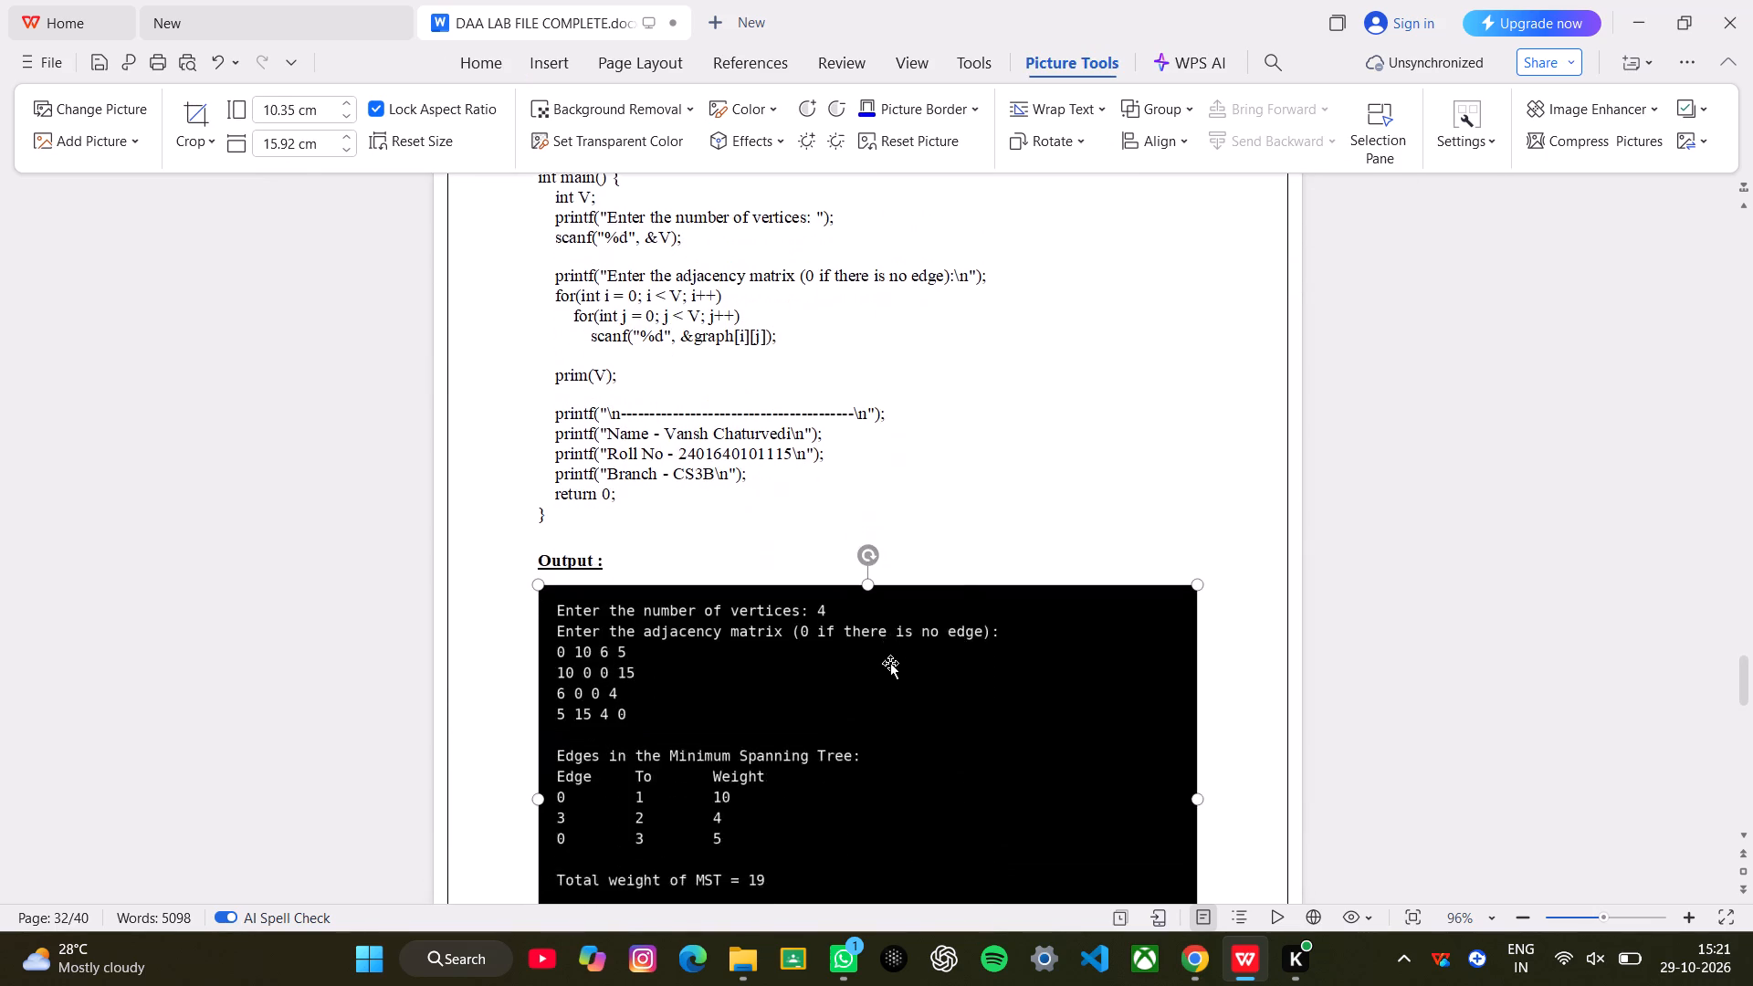
scroll(890, 663, "down", 5)
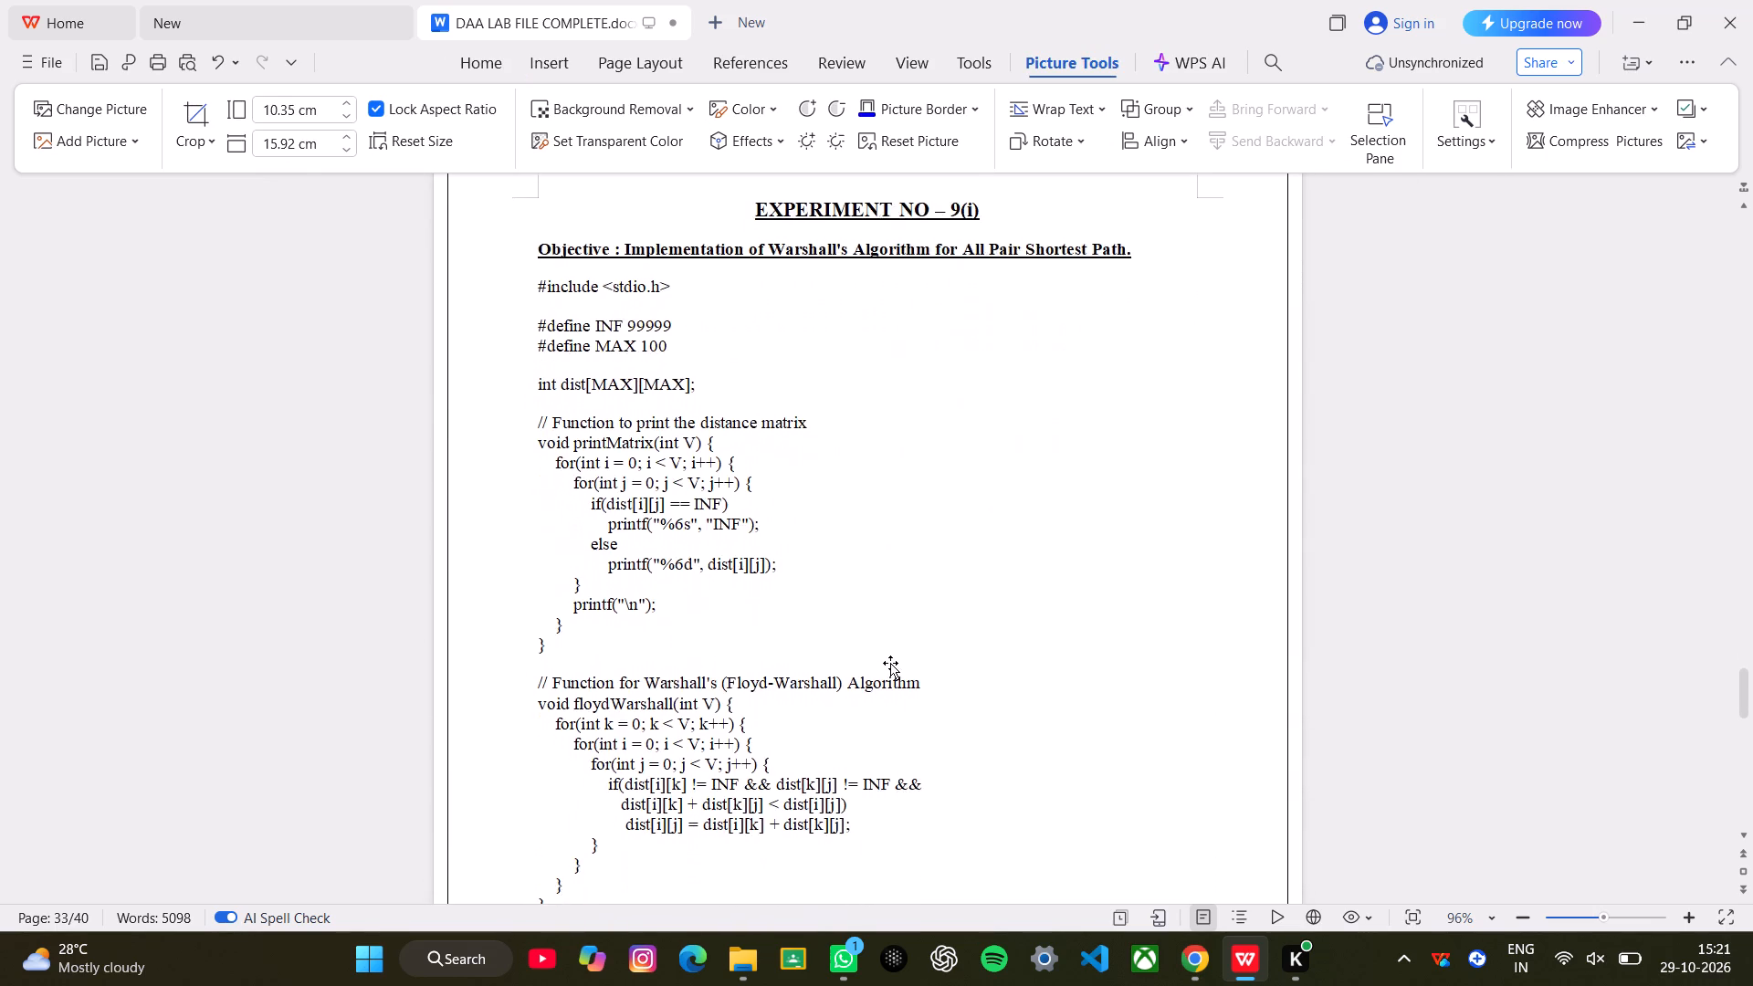
scroll(890, 663, "down", 5)
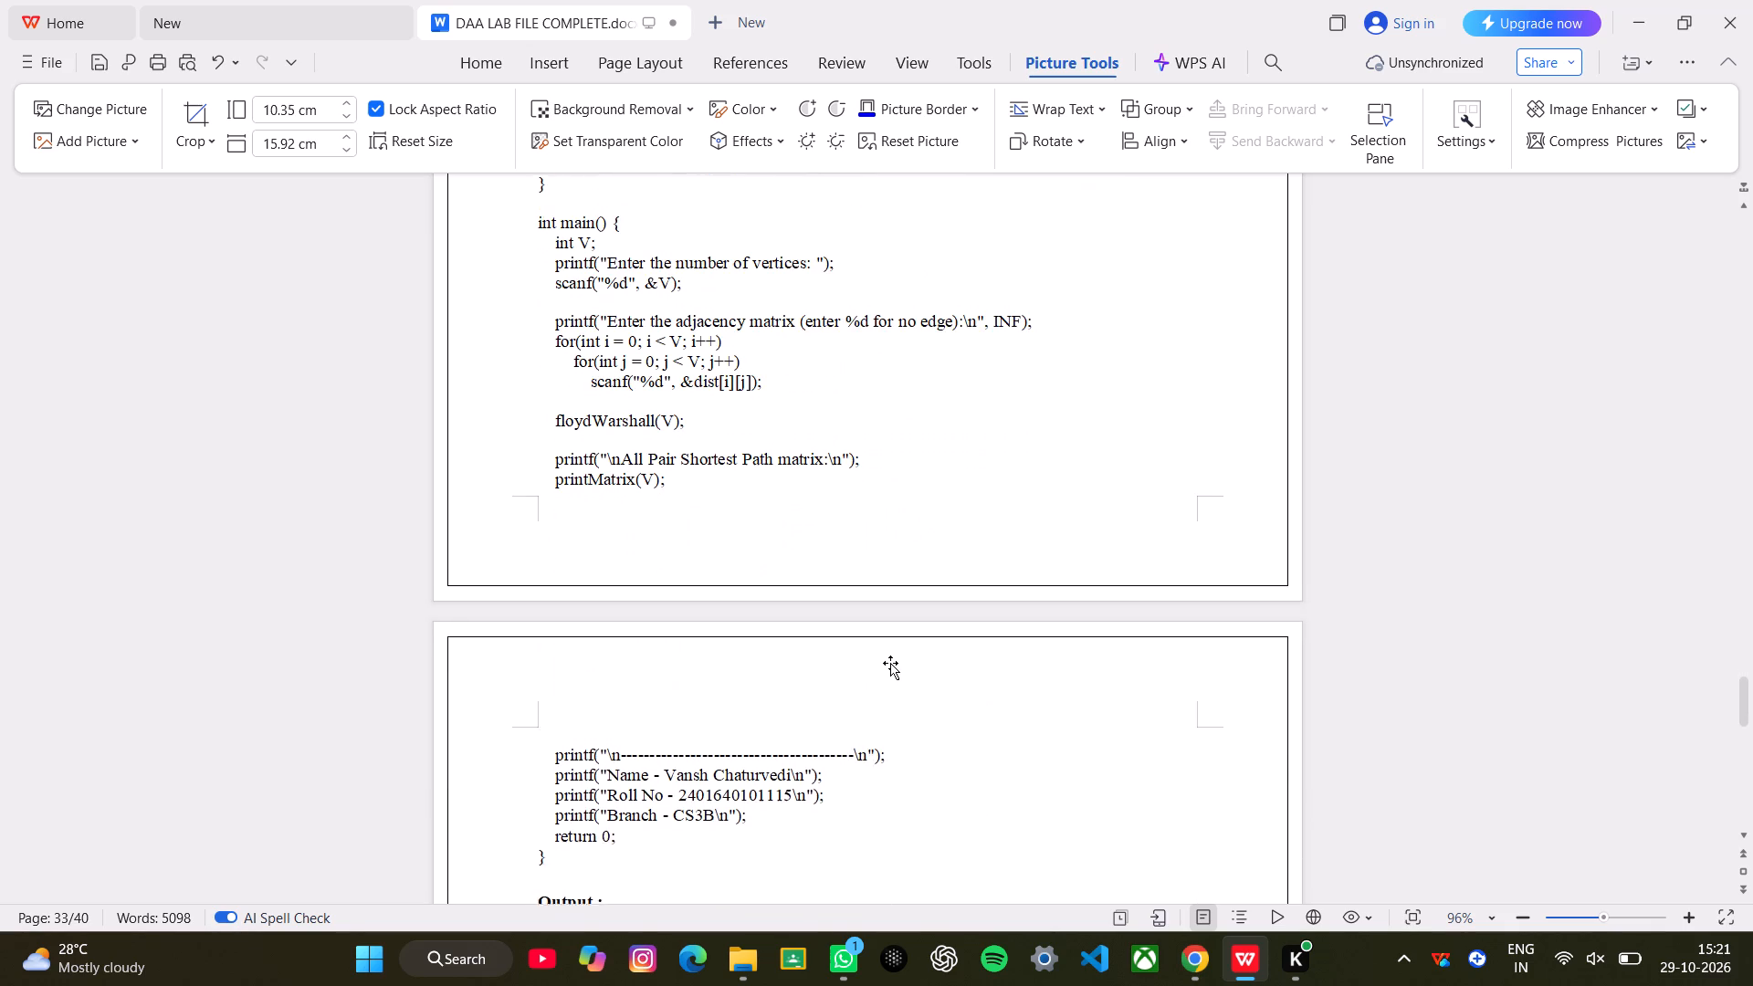
scroll(890, 663, "down", 3)
left_click(658, 682)
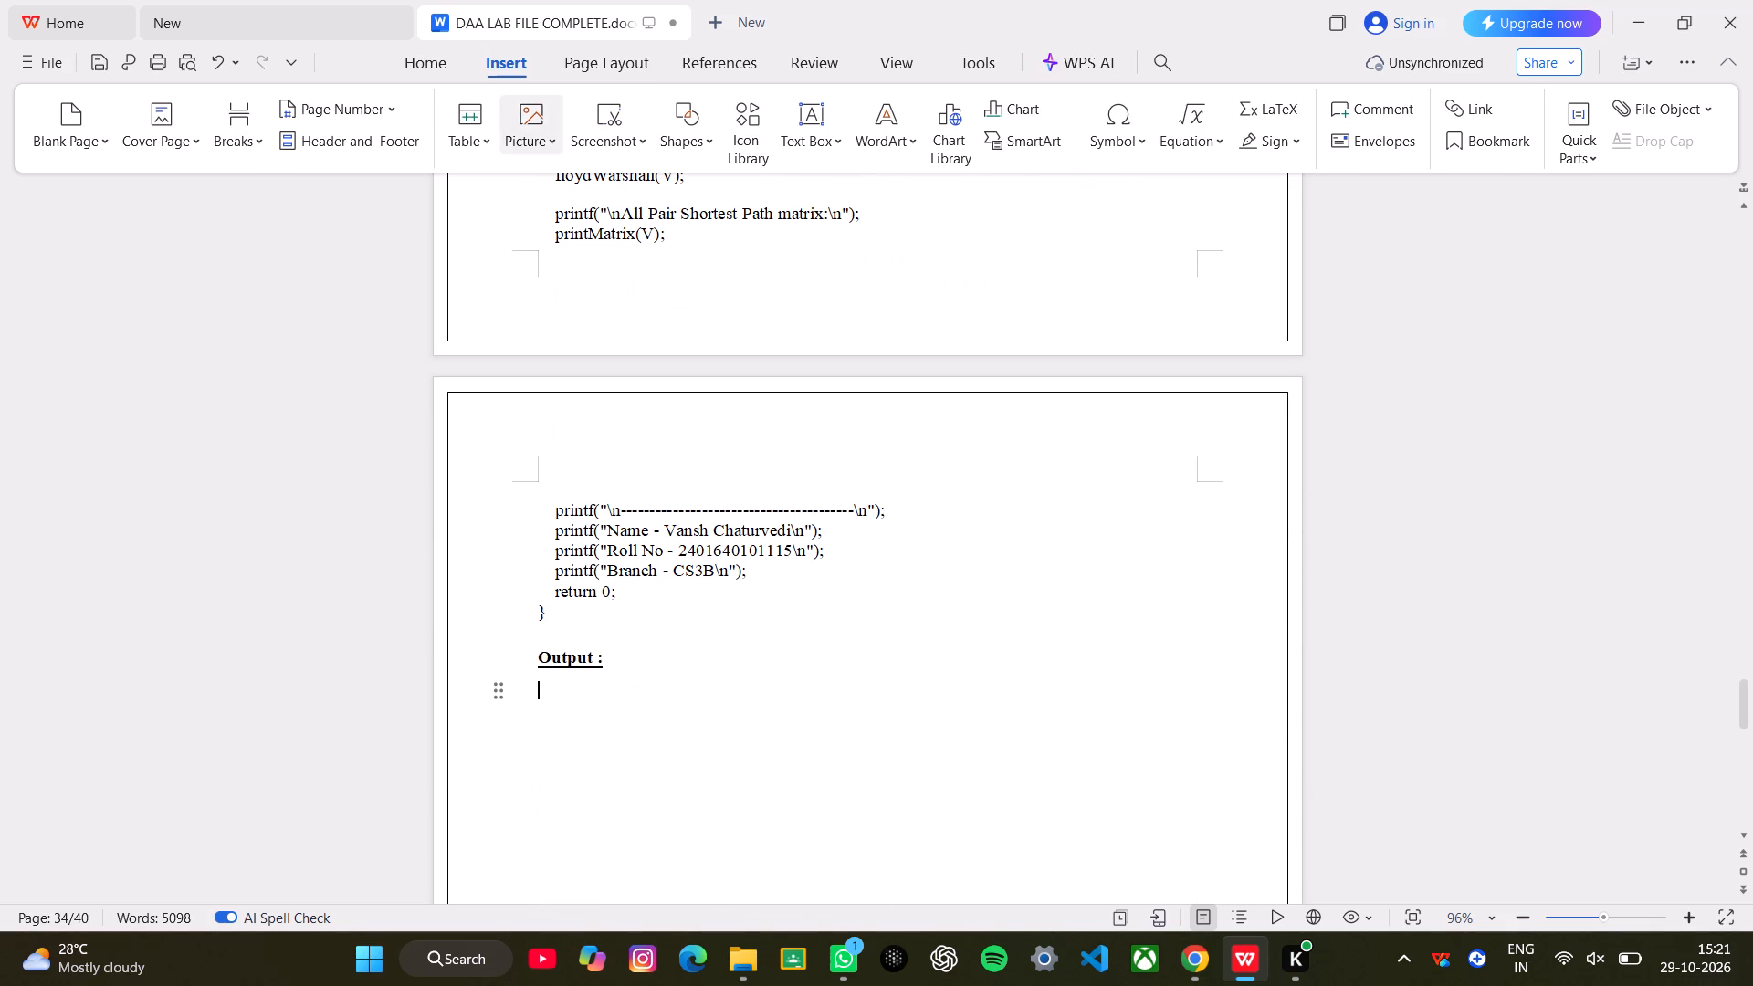
scroll(758, 533, "up", 10)
scroll(758, 533, "down", 3)
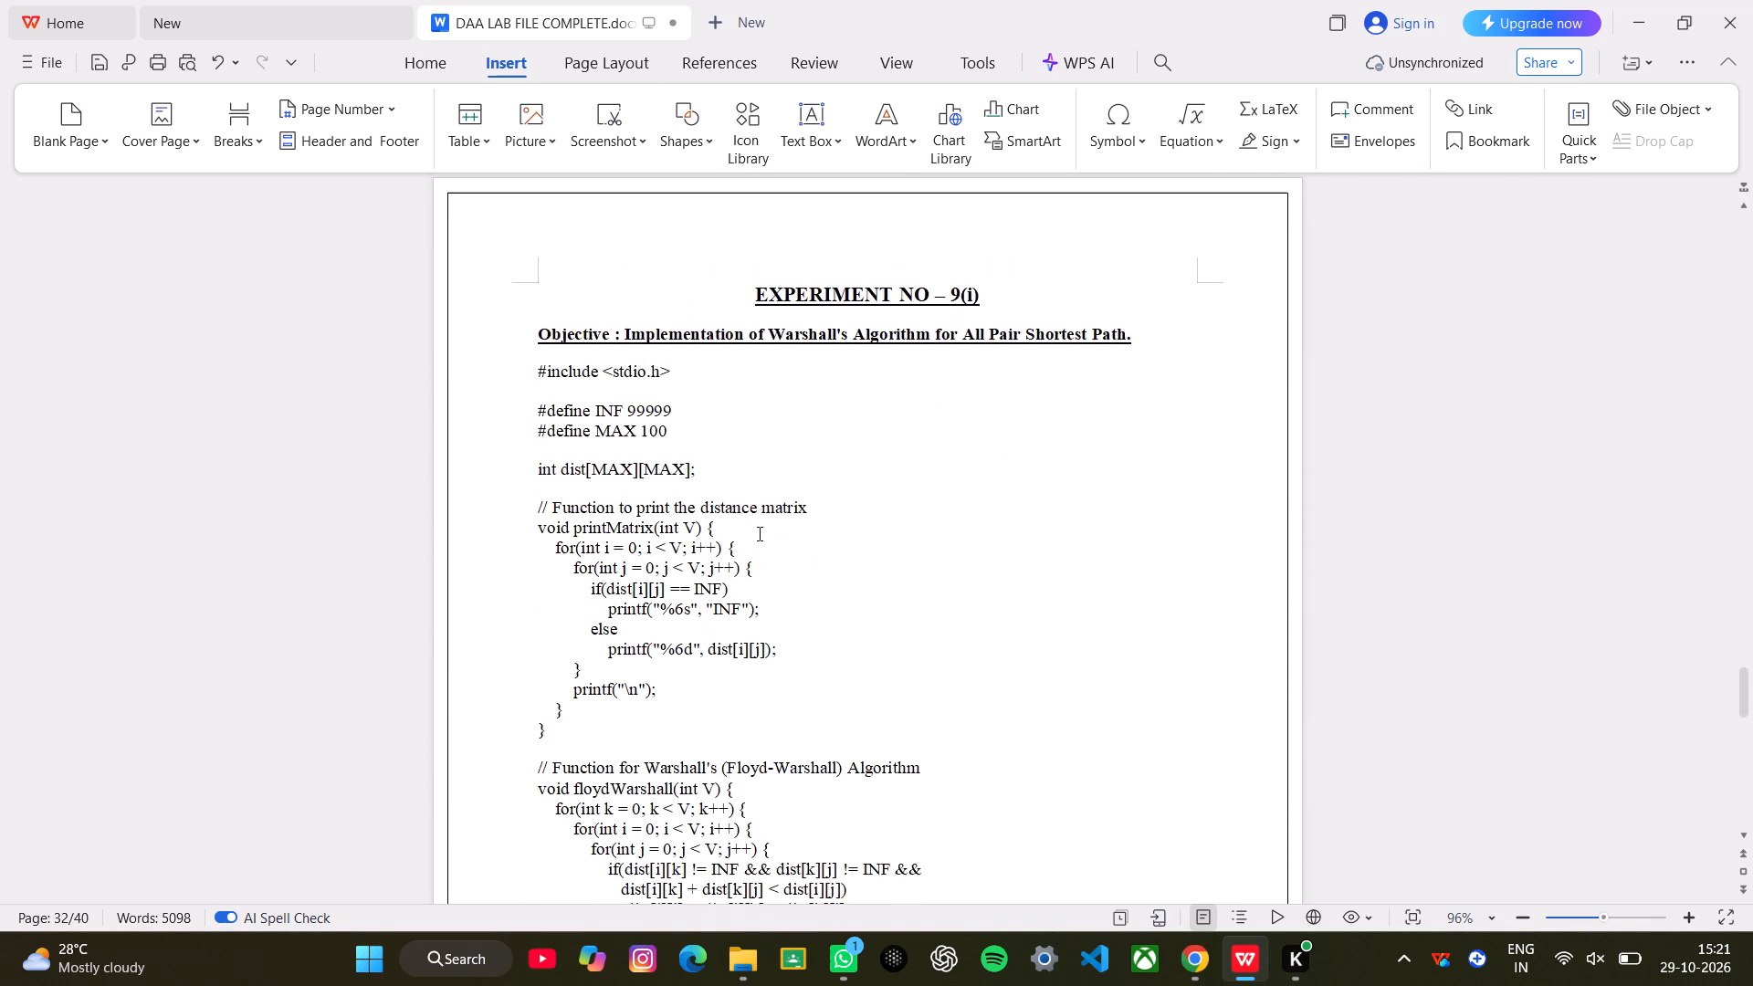
scroll(758, 533, "down", 5)
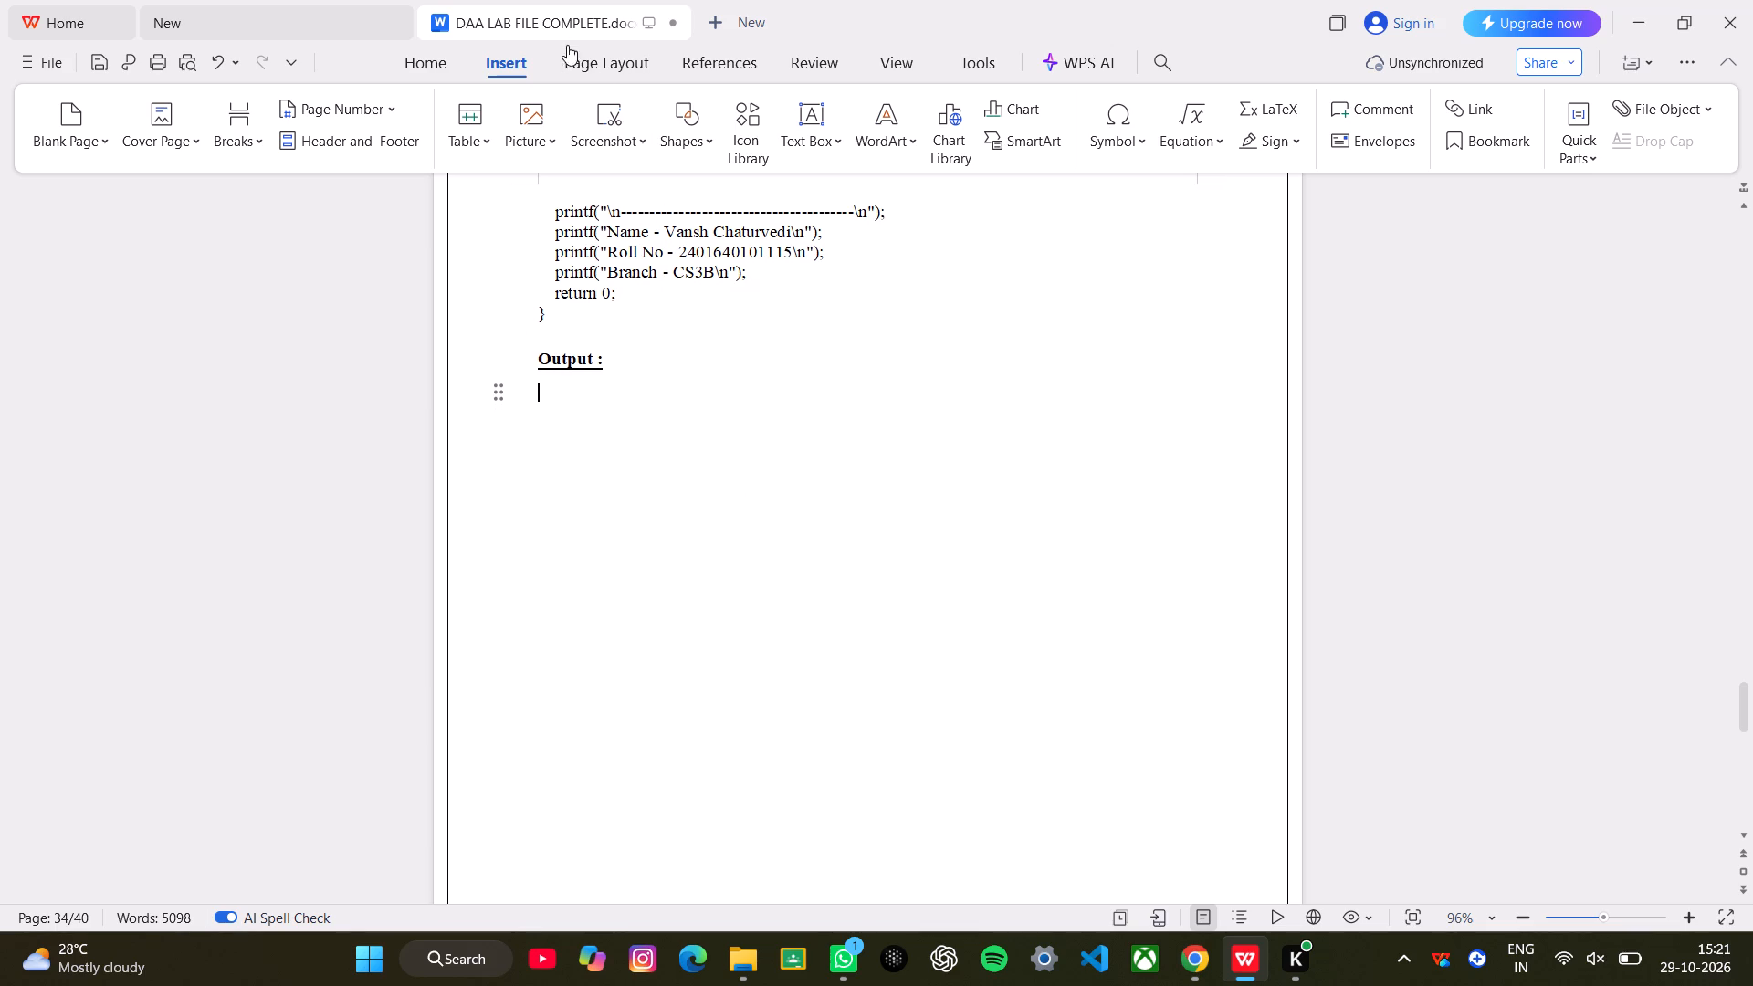
left_click(543, 136)
left_click(565, 189)
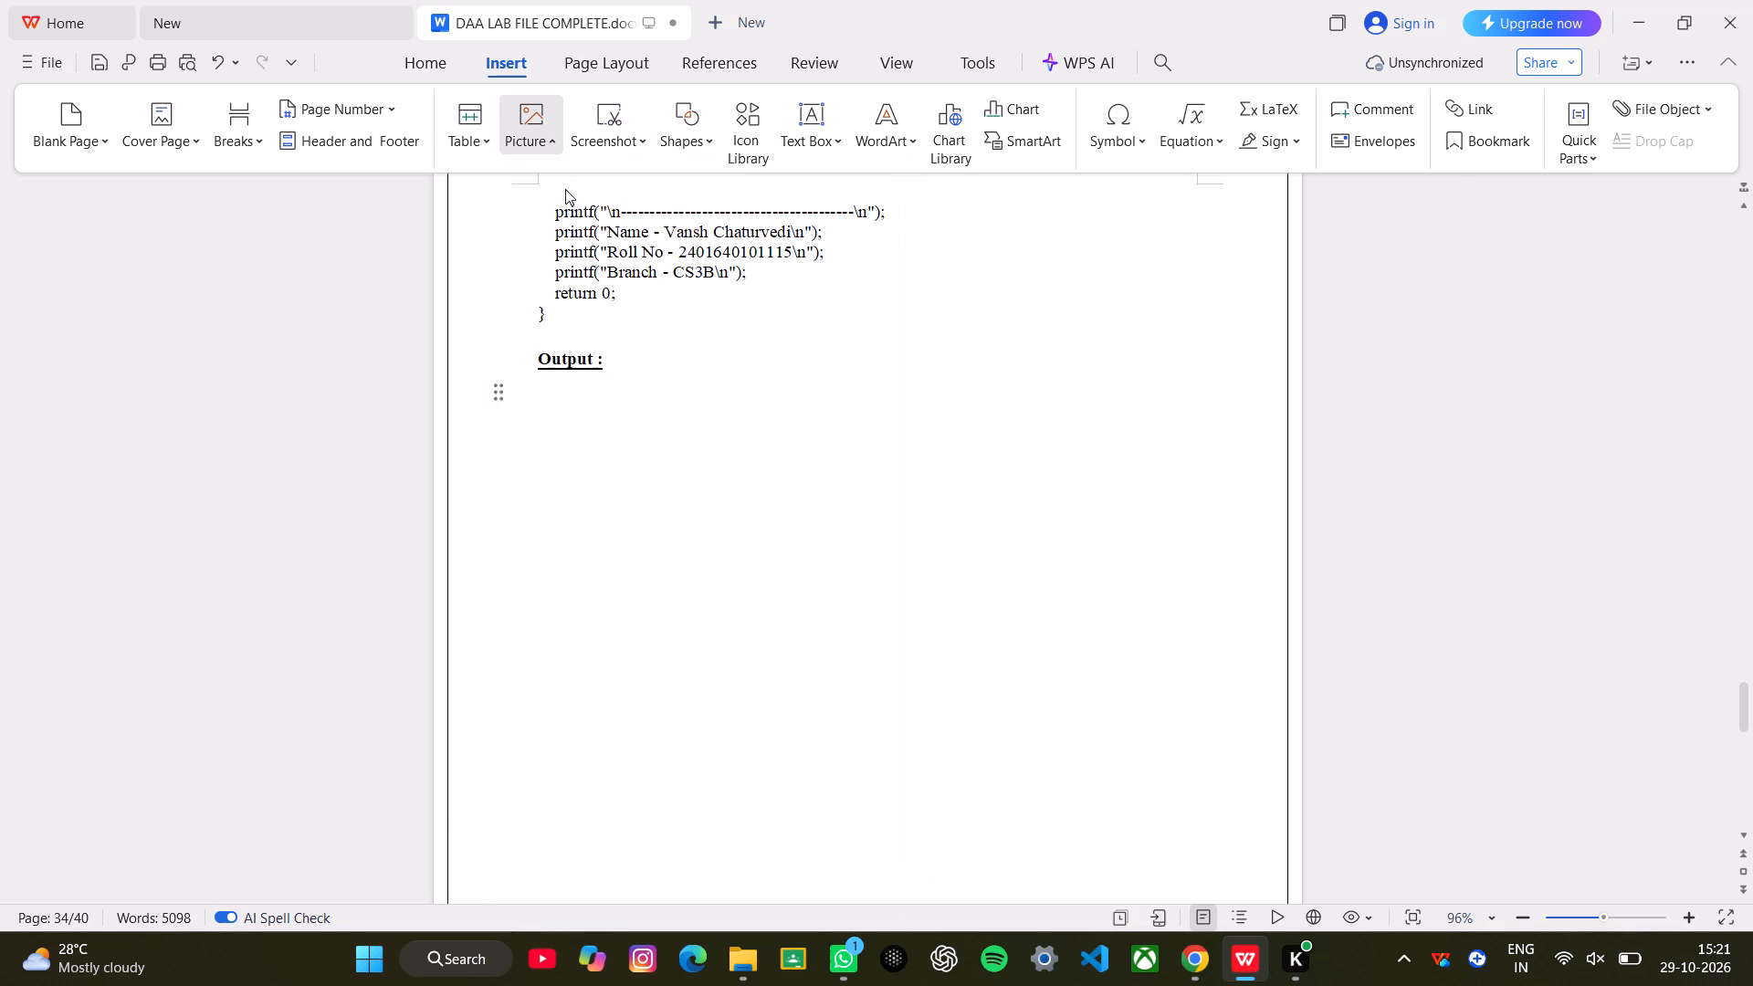
scroll(740, 585, "down", 1)
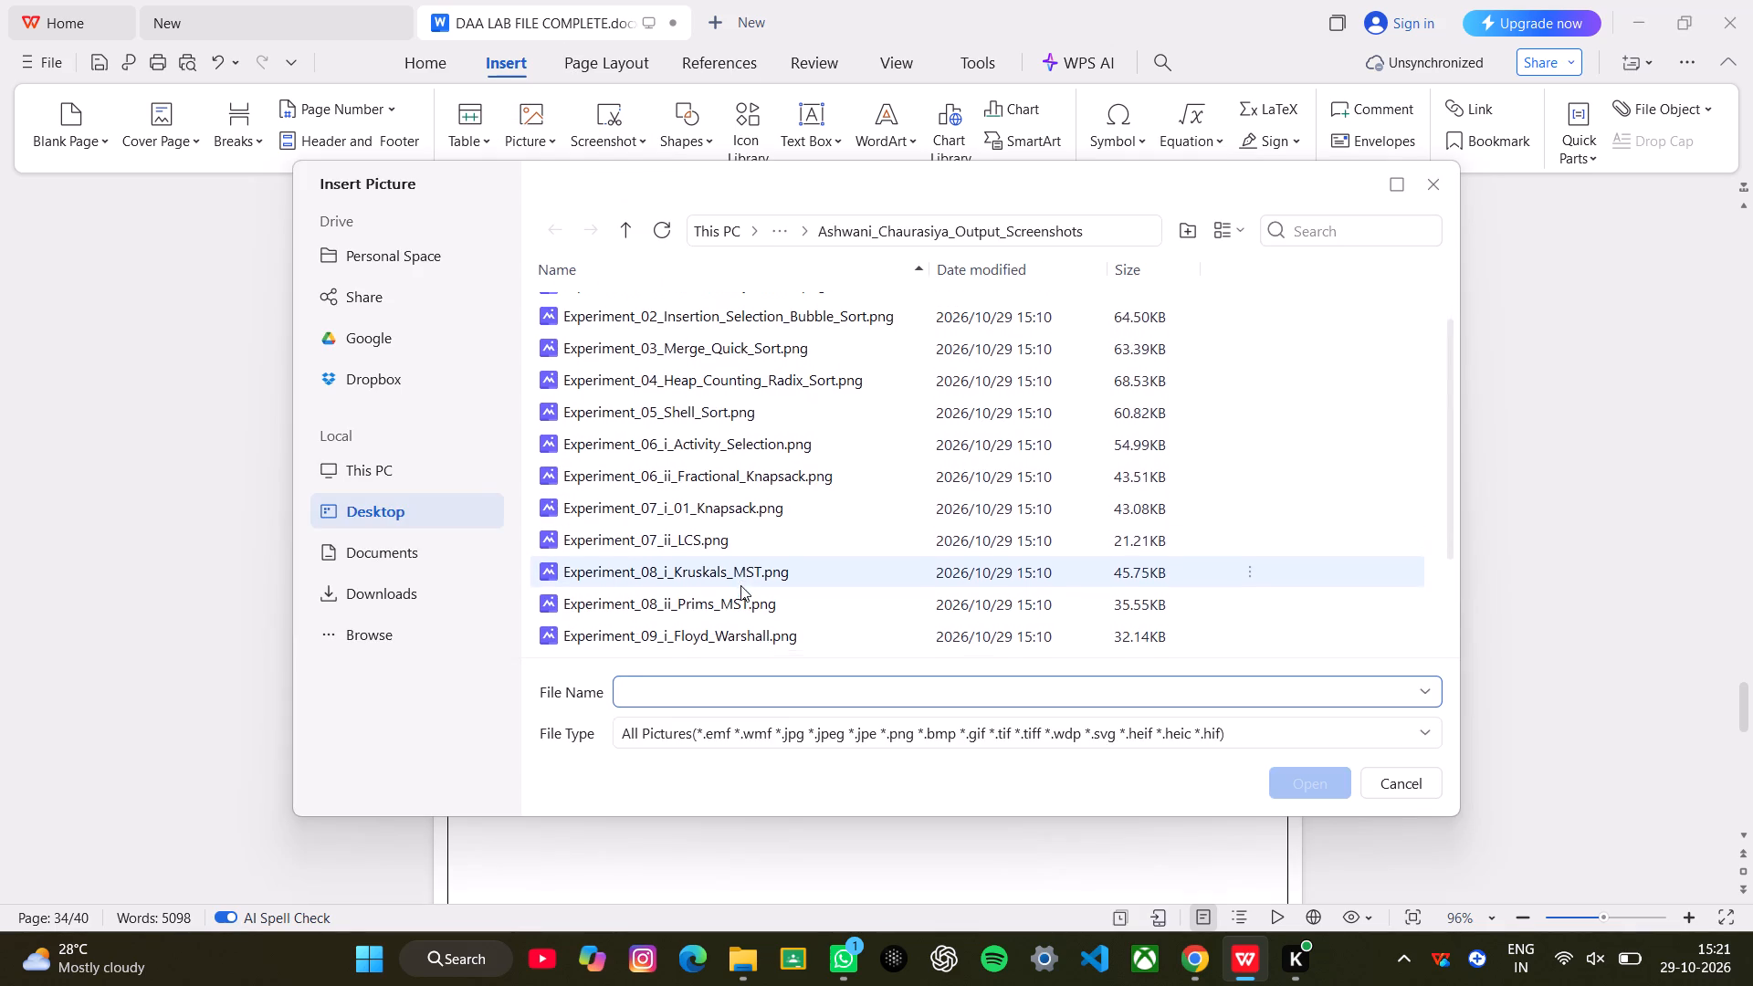
scroll(740, 585, "down", 1)
left_click(740, 585)
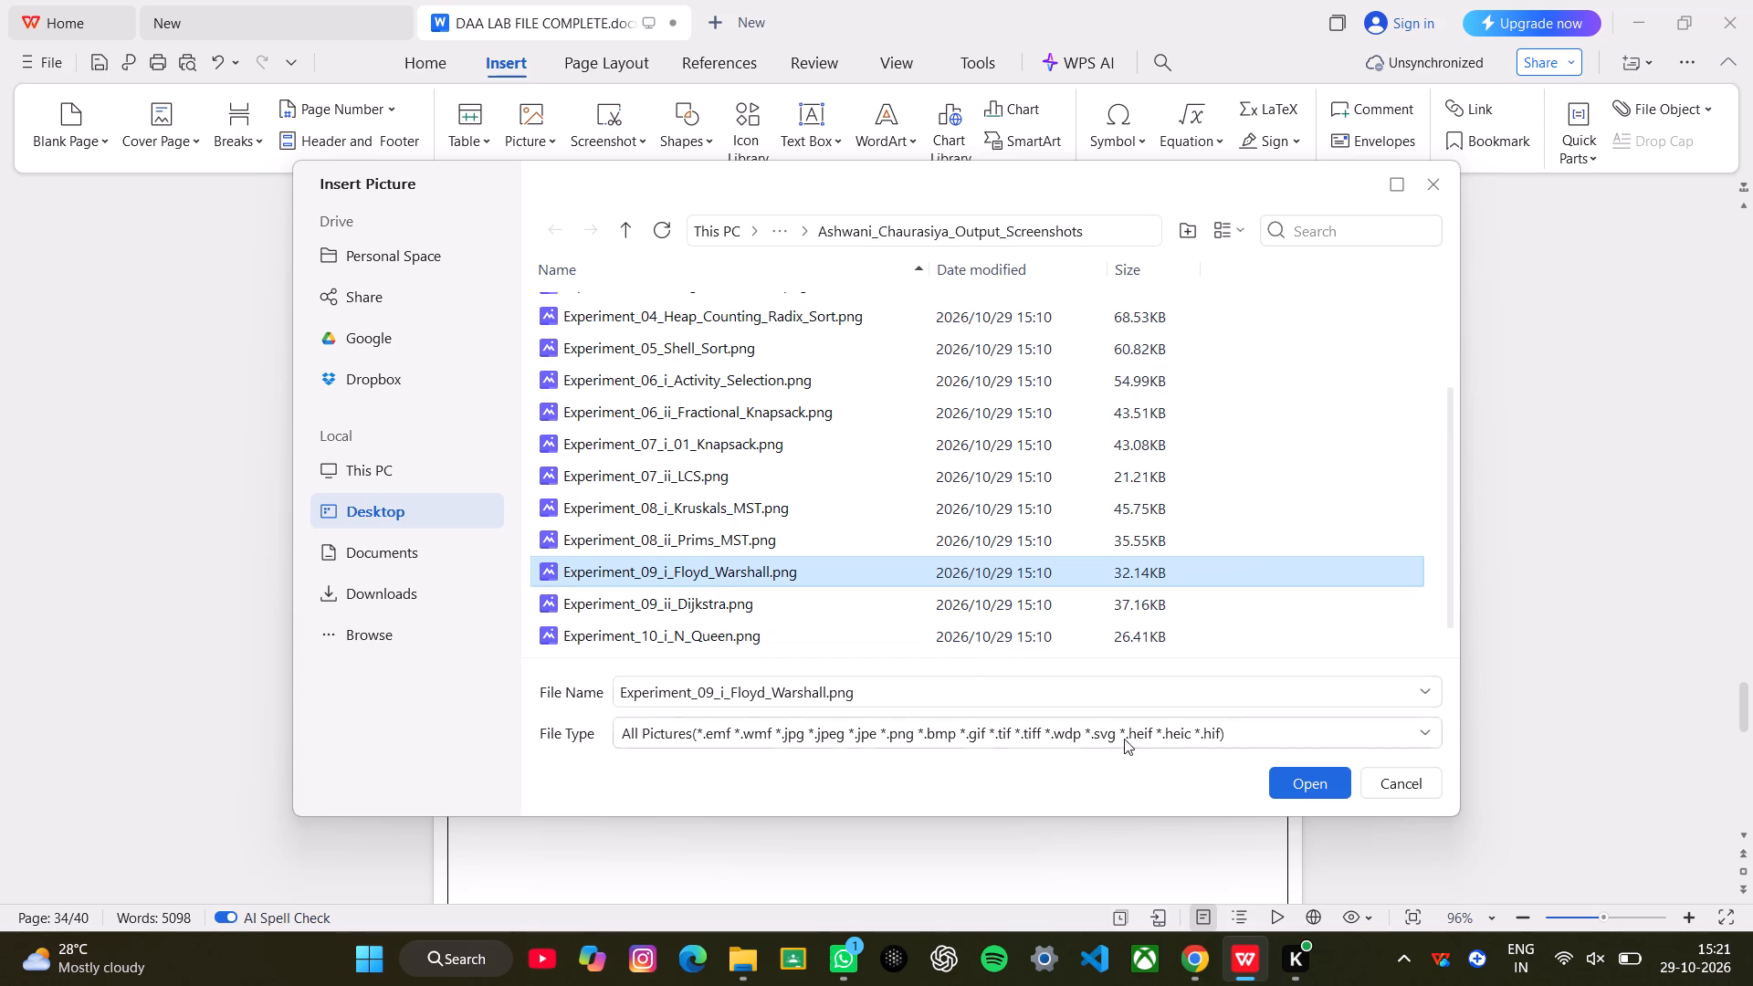
left_click(1298, 794)
Insert the Experiment_09_ii_Dijkstra.png picture on the empty line under Experiment 9(ii)'s Output heading.
scroll(988, 794, "down", 2)
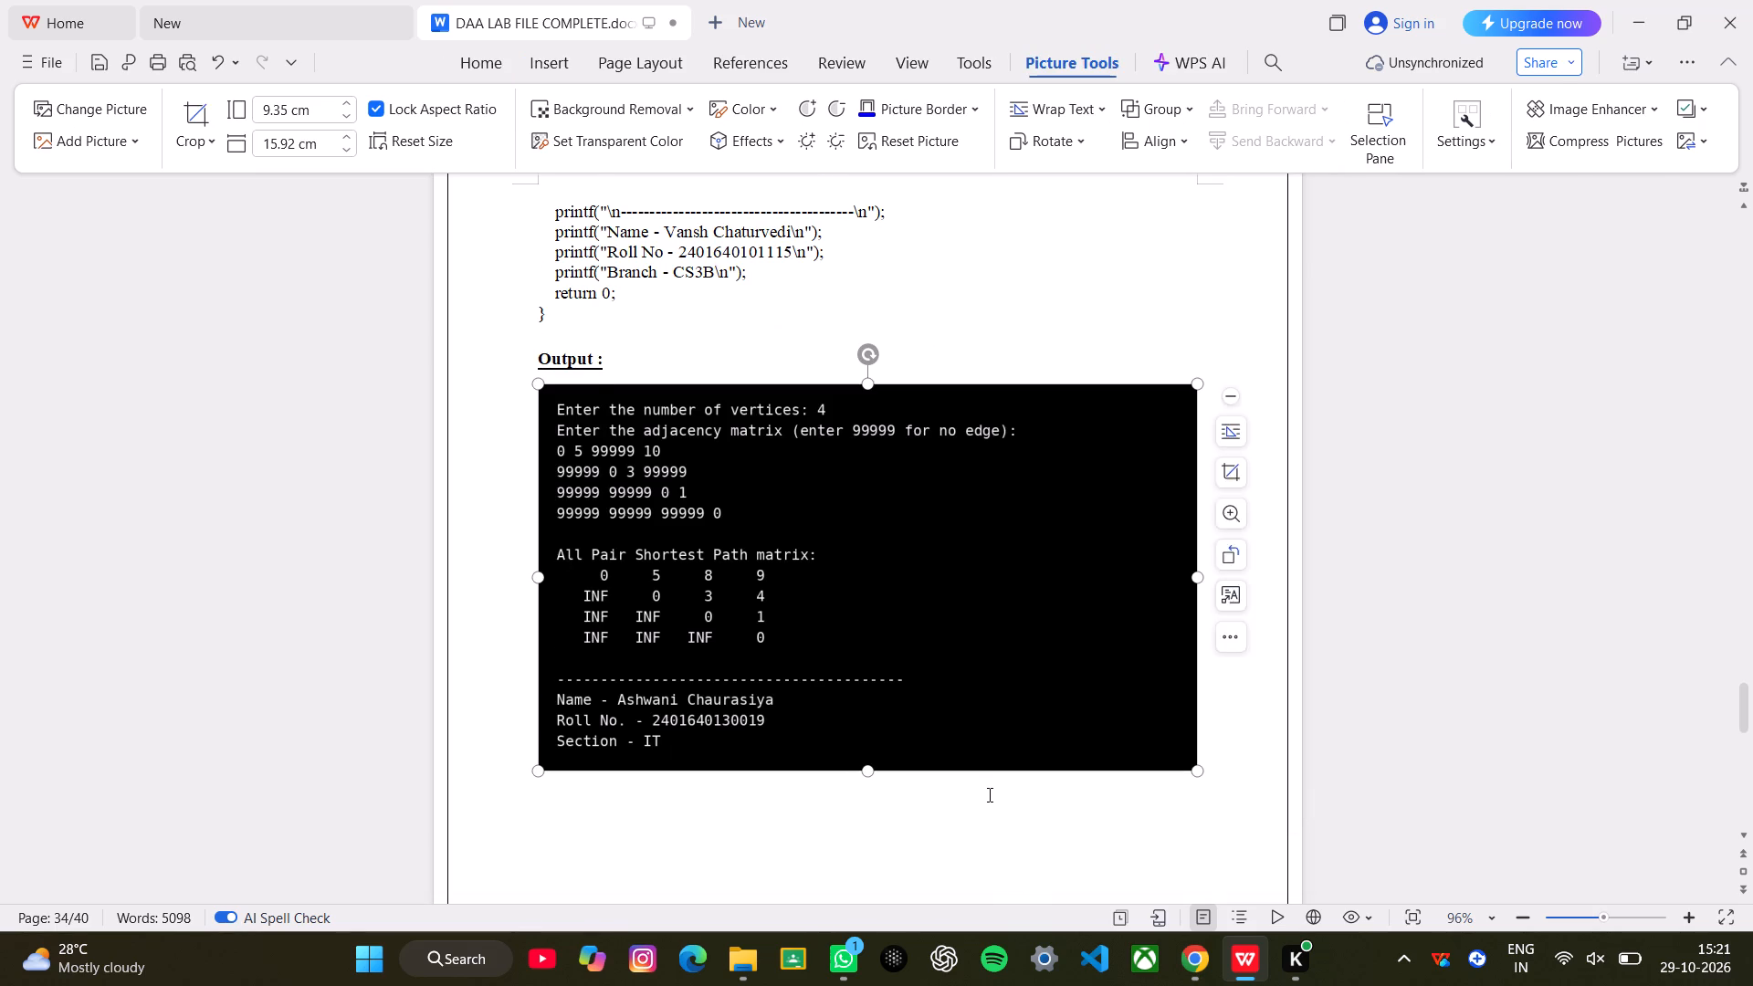
scroll(988, 794, "down", 7)
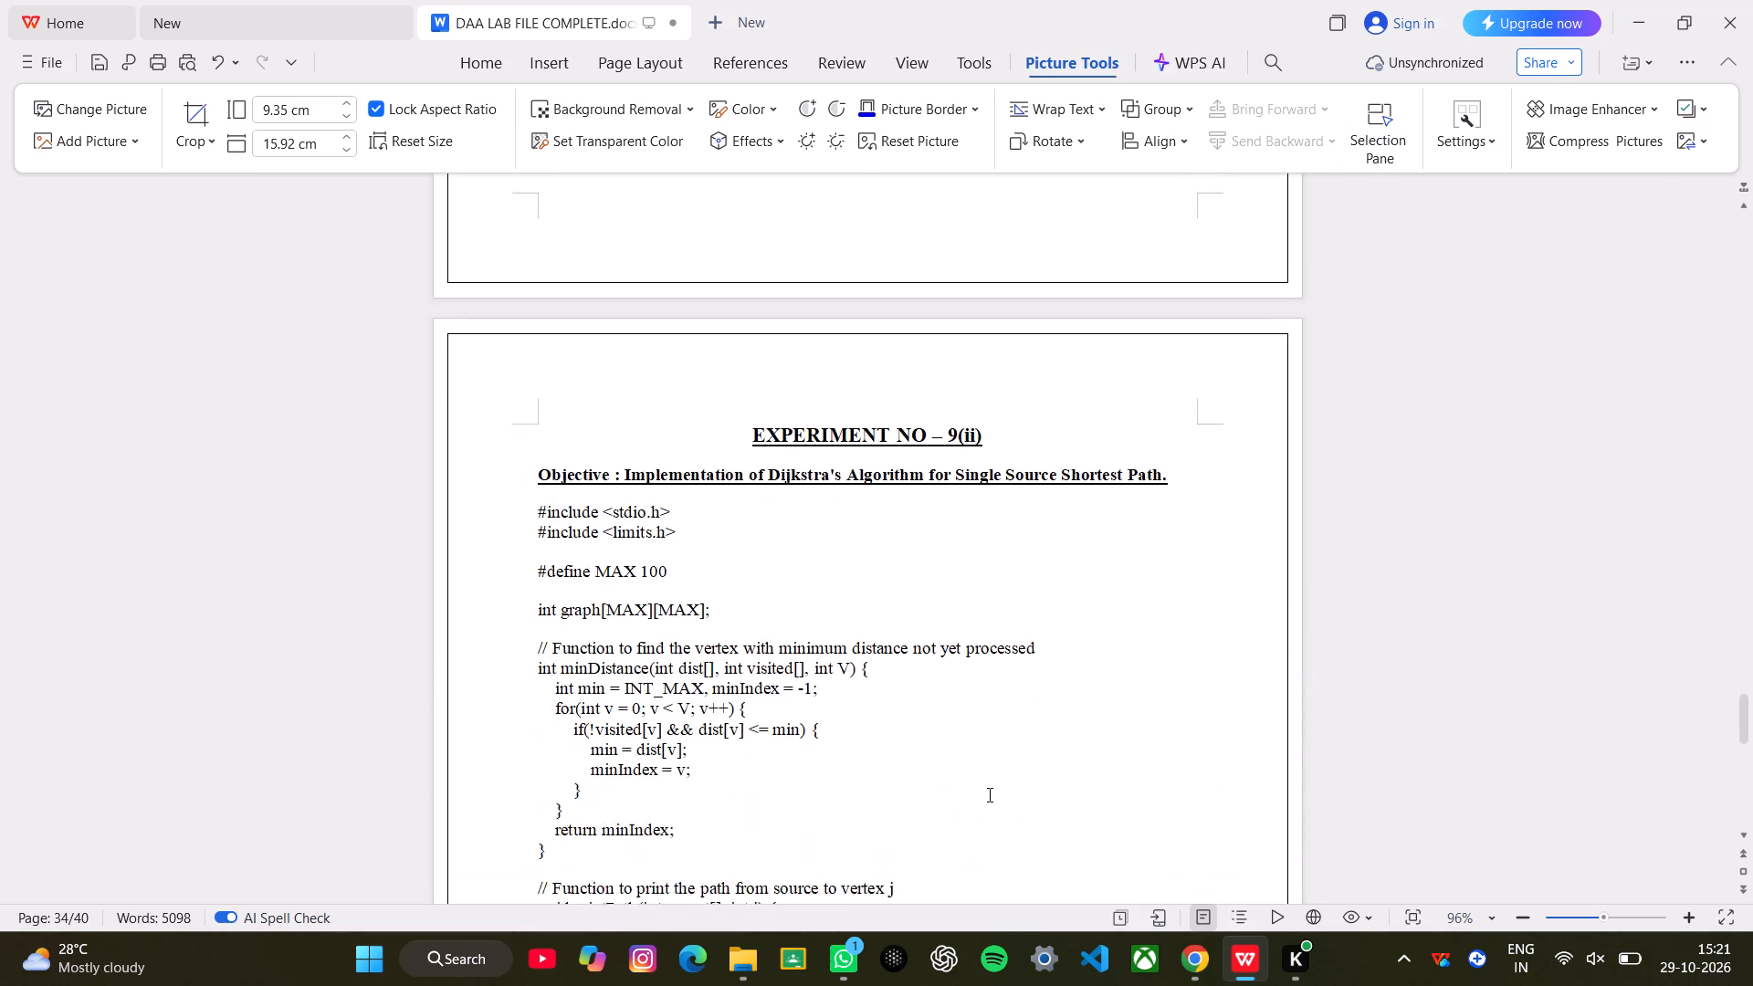
scroll(988, 794, "down", 7)
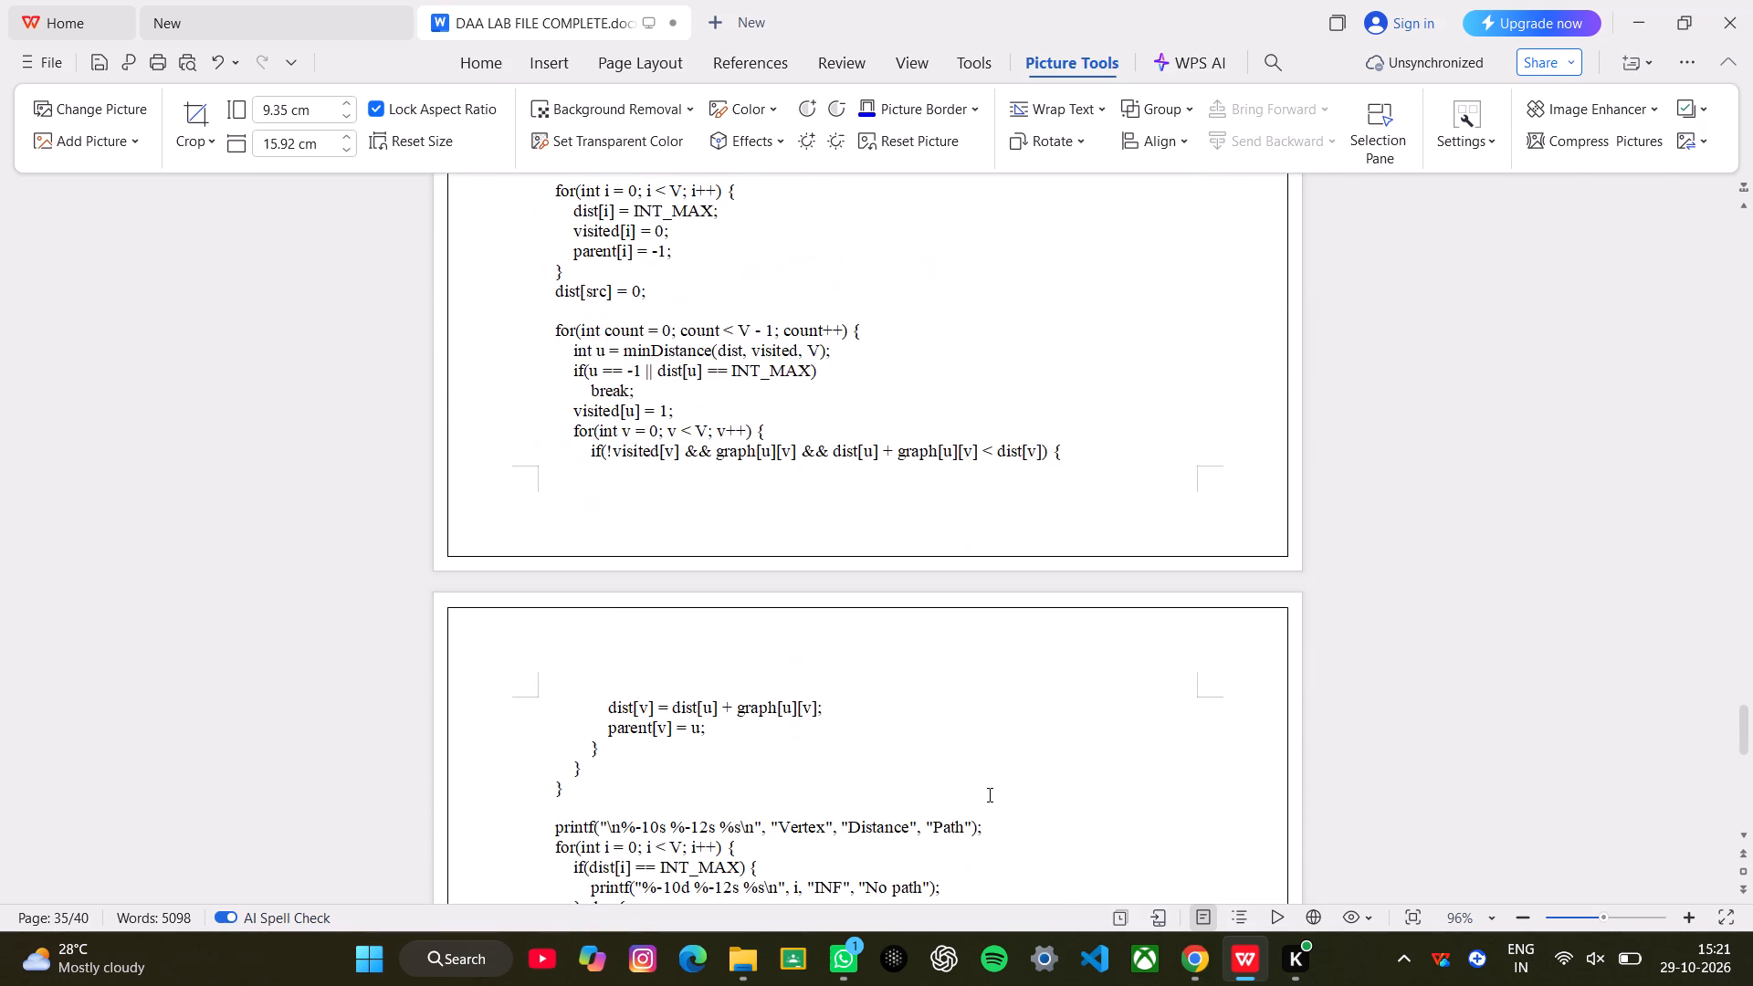
scroll(988, 794, "down", 7)
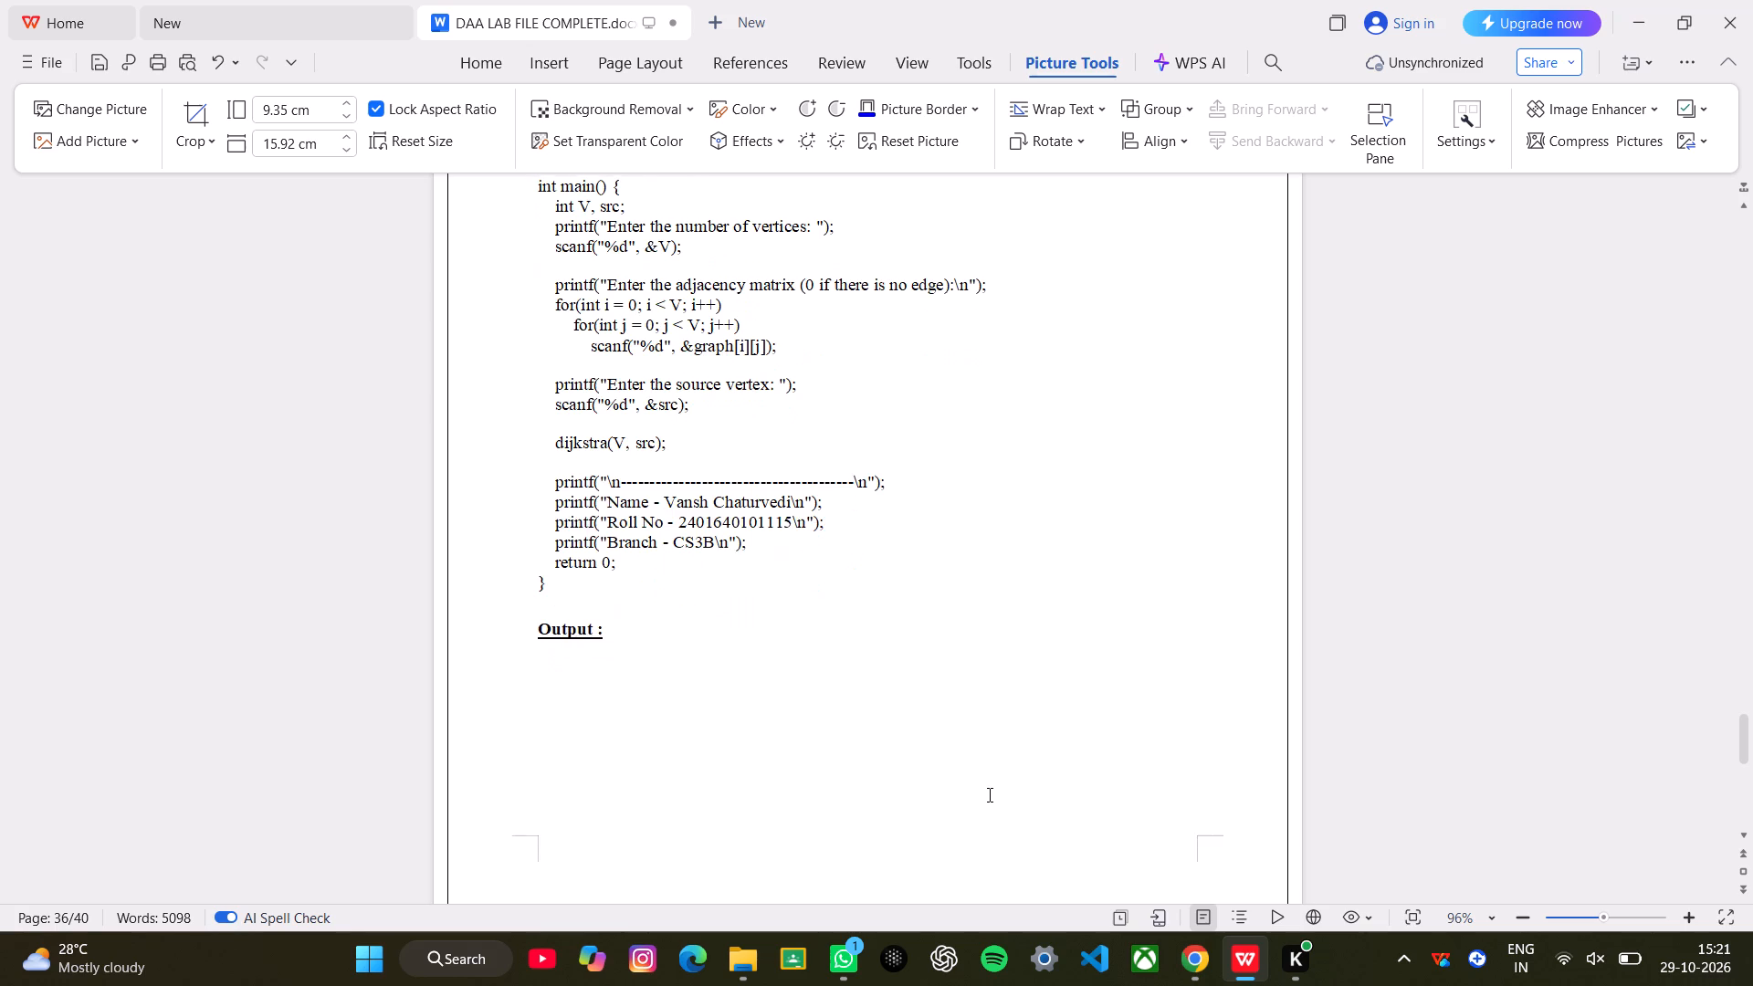
scroll(988, 794, "down", 2)
left_click(625, 583)
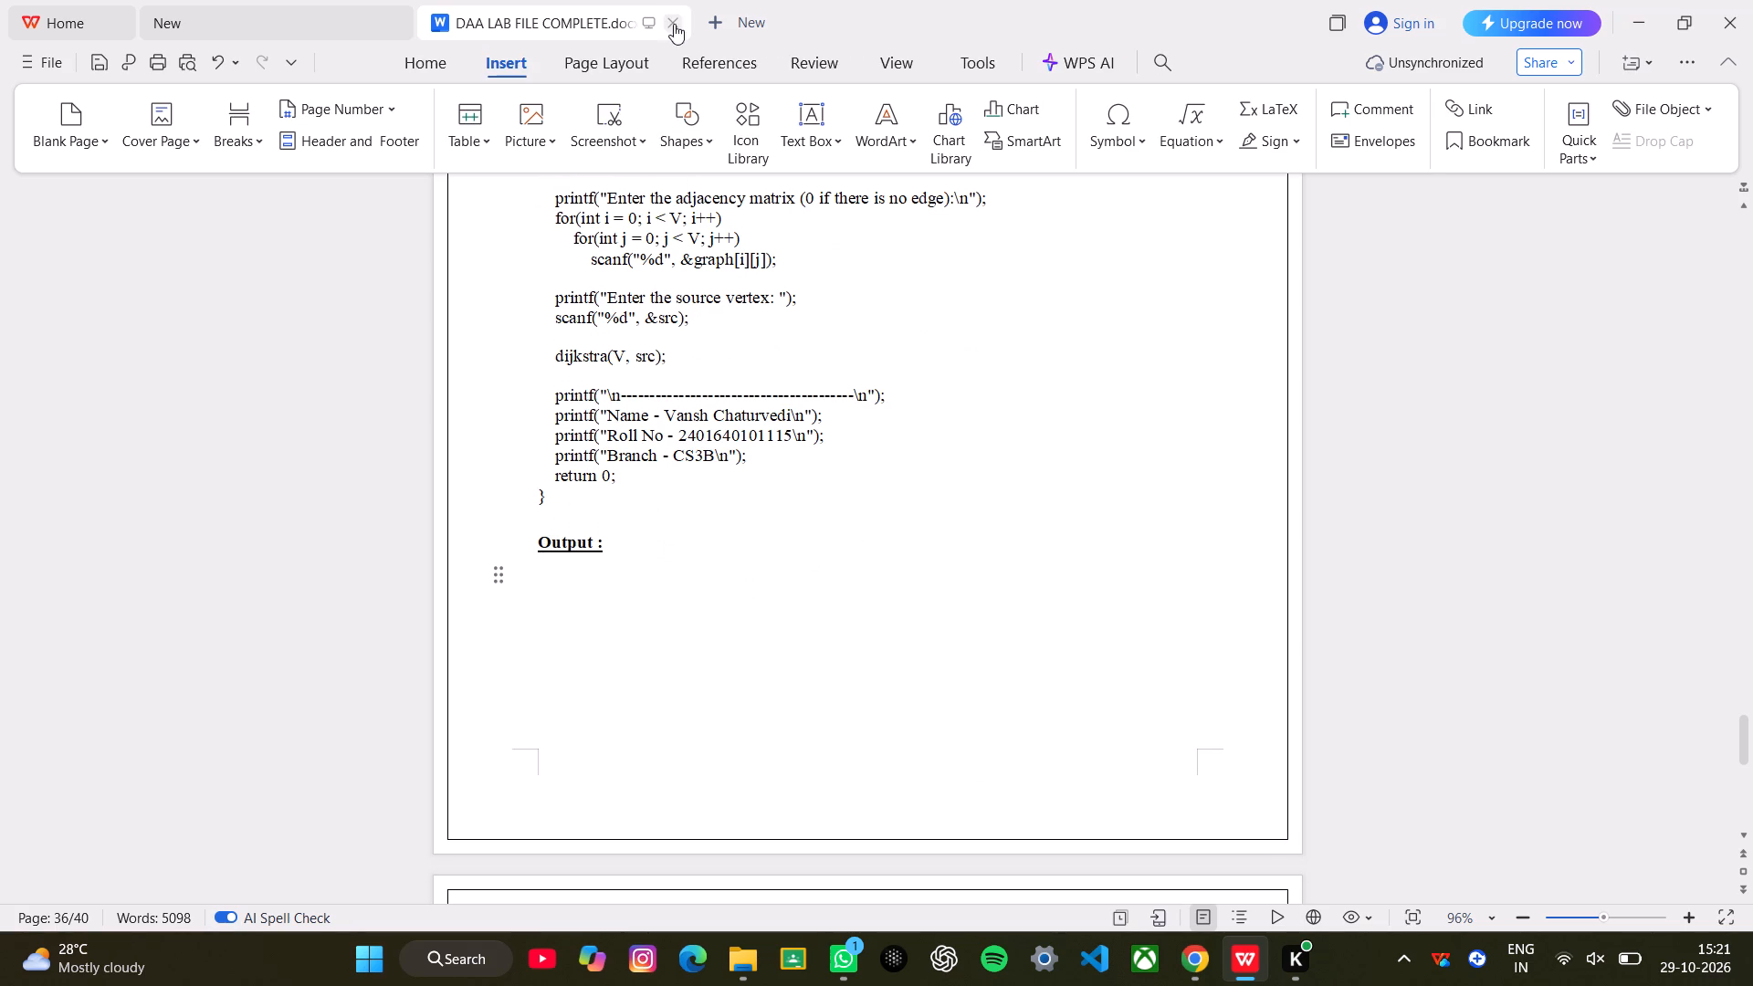
left_click(542, 135)
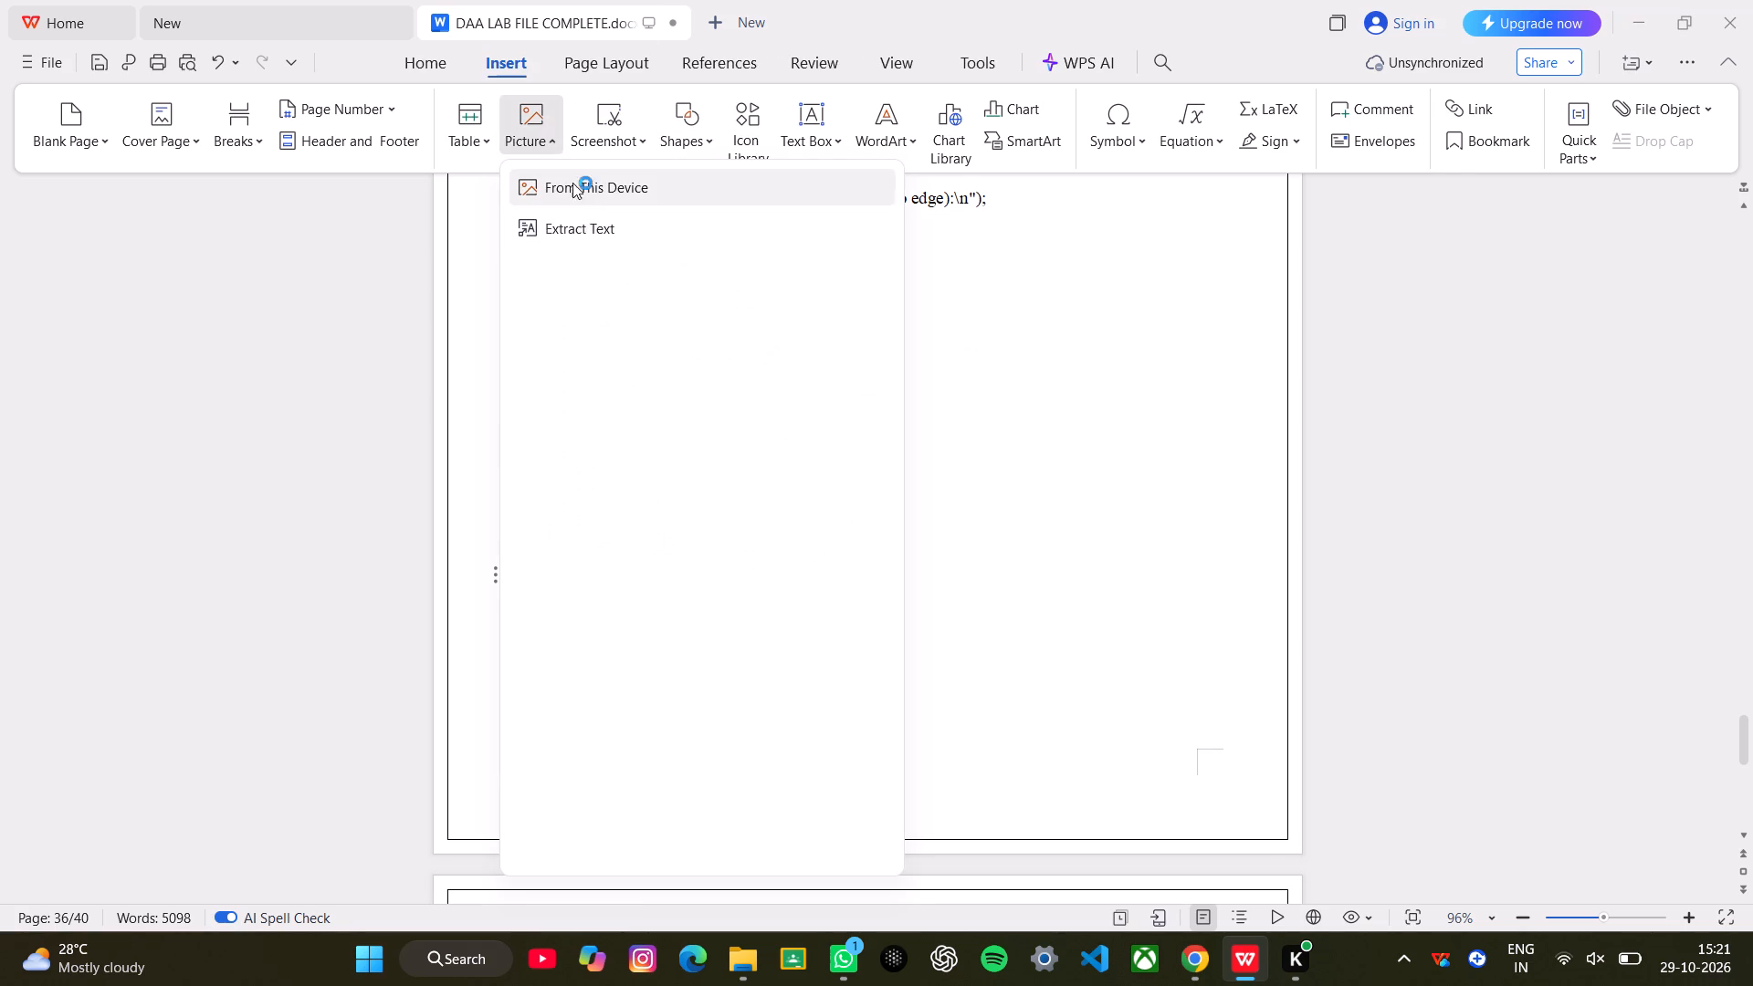
left_click(572, 181)
scroll(791, 527, "down", 1)
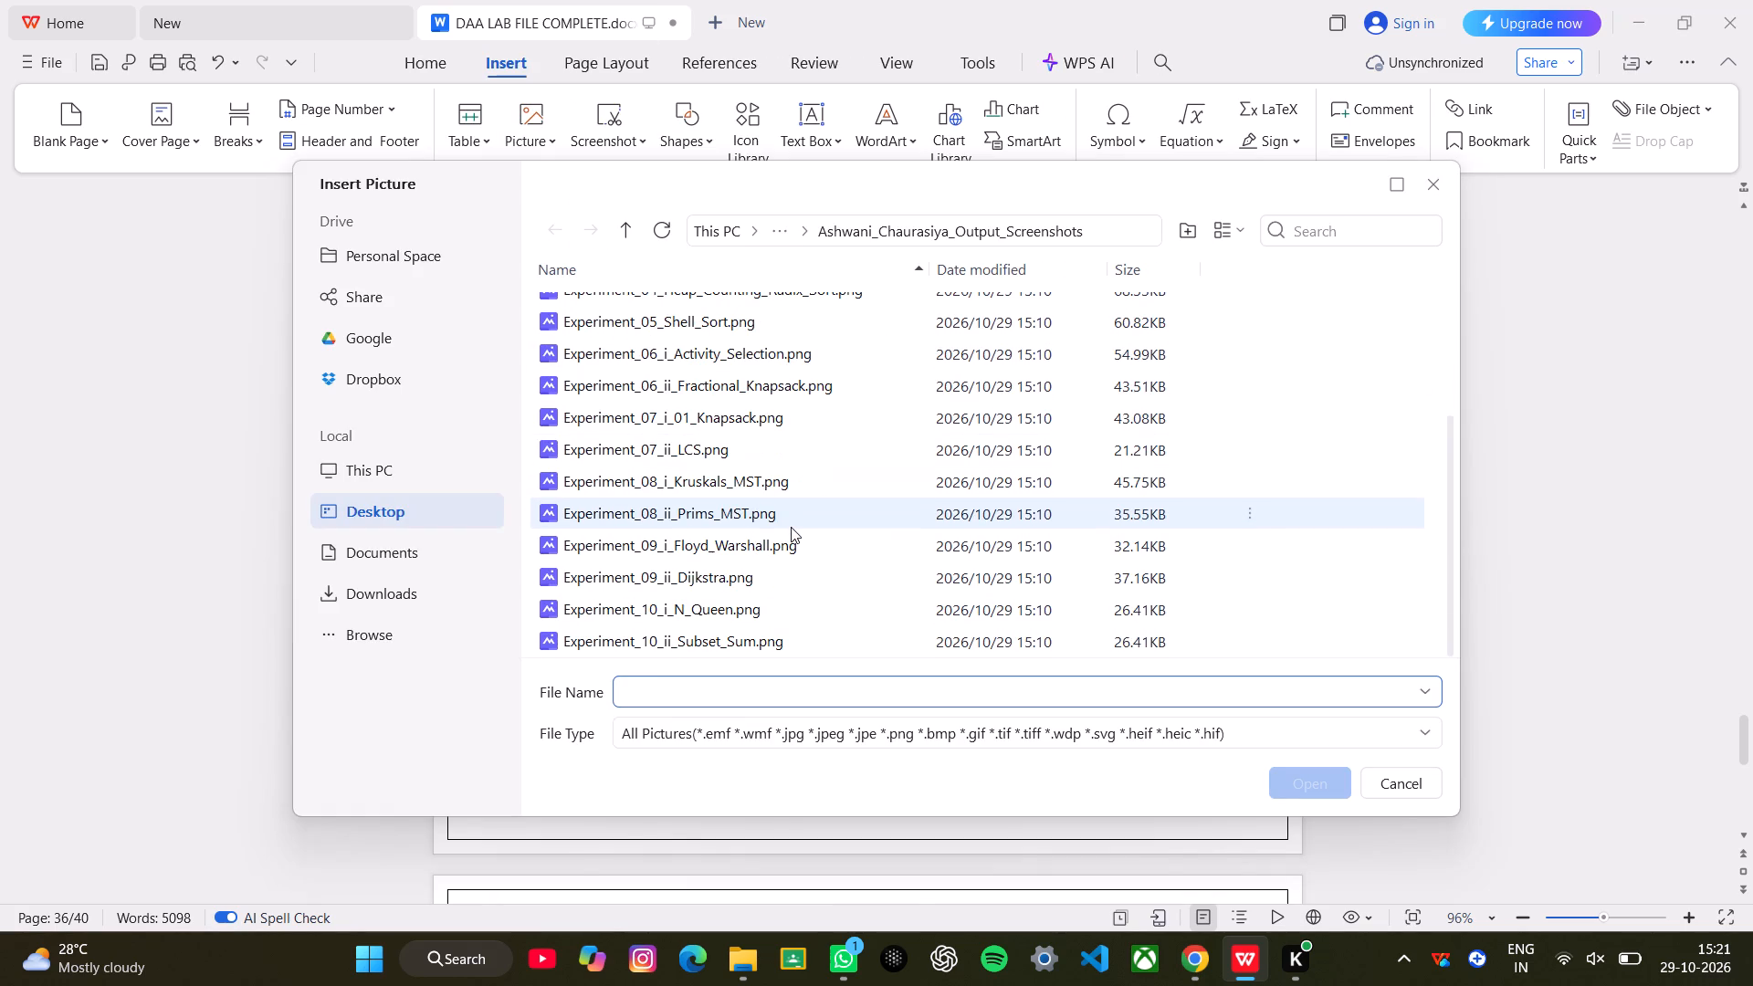
scroll(791, 527, "down", 1)
left_click(780, 584)
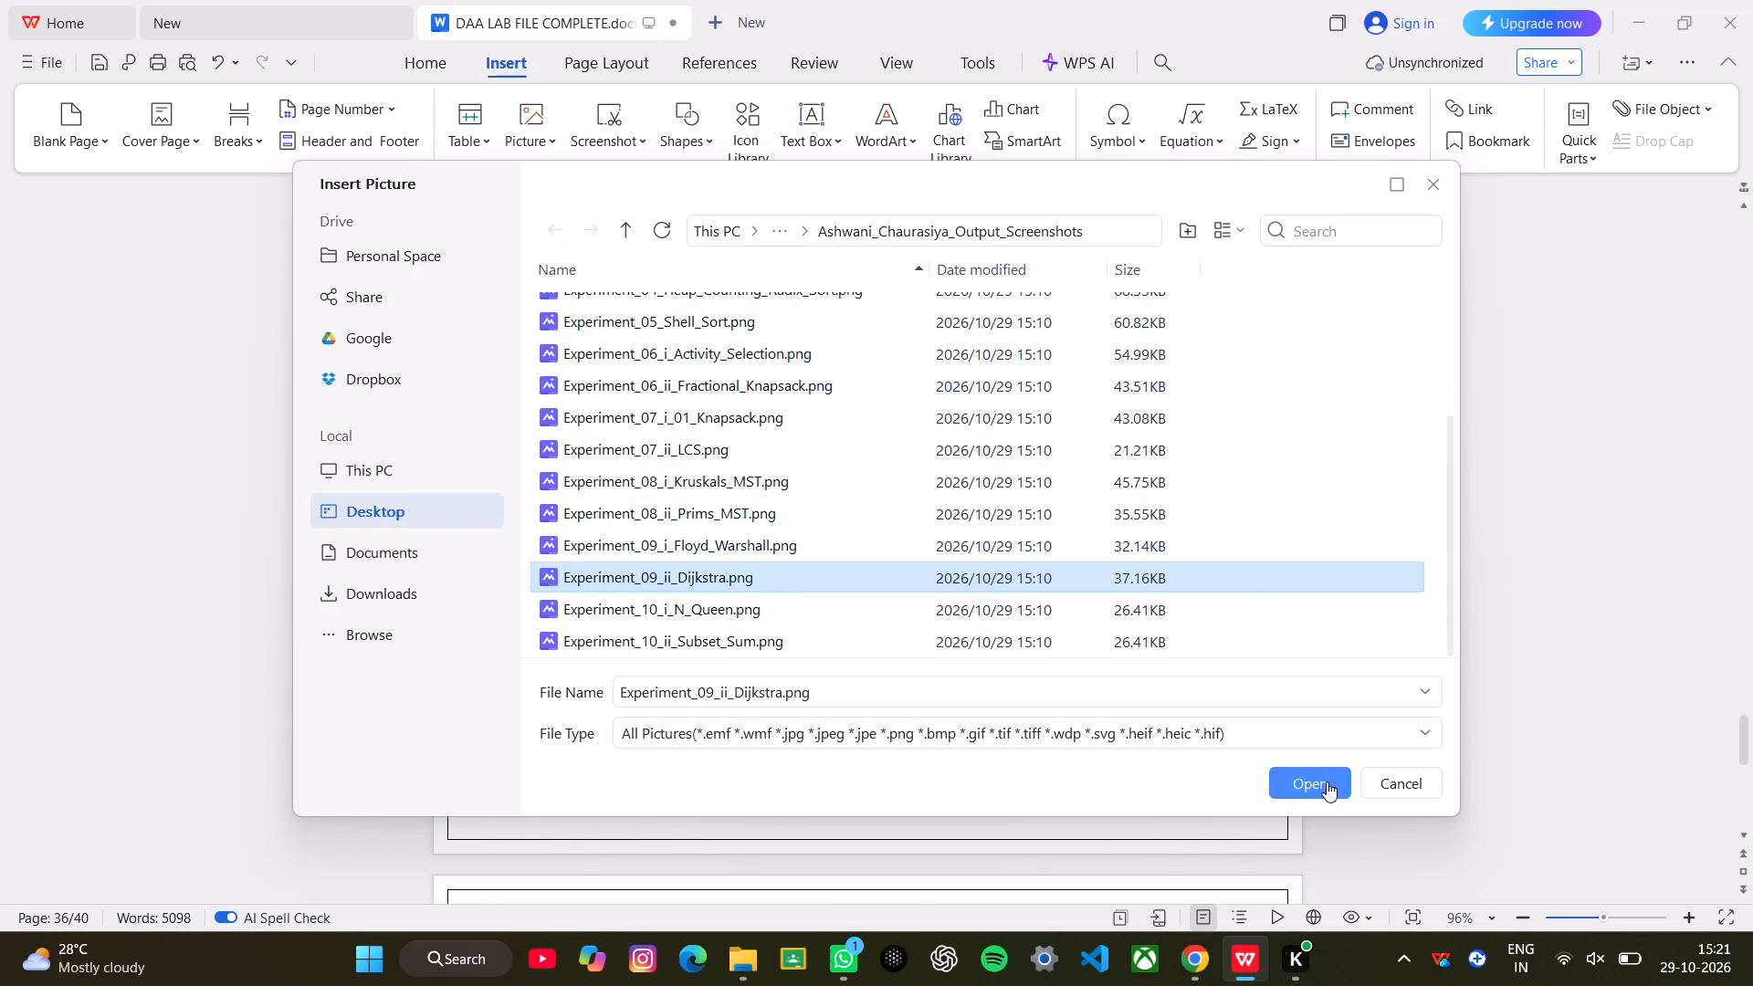
left_click(1326, 785)
Insert the Experiment_09_ii_Dijkstra.png picture on the empty line under Experiment 10(i)'s Output heading and check the code above it.
scroll(1024, 746, "down", 7)
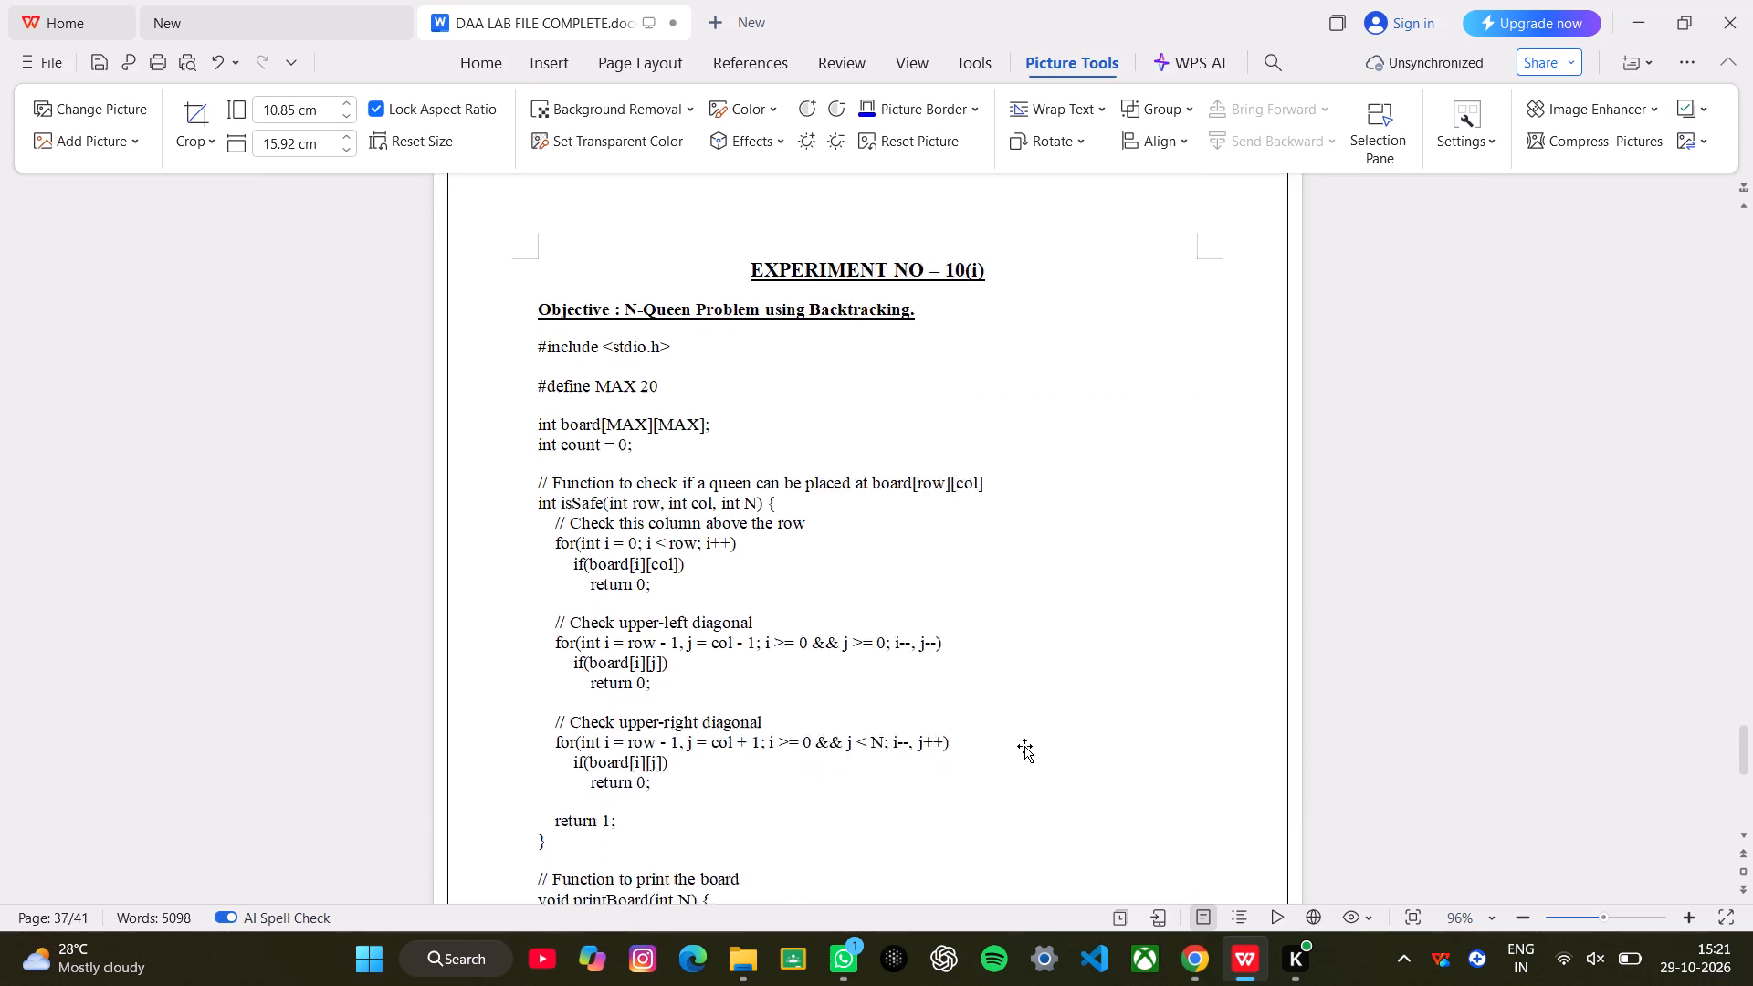
scroll(1024, 746, "down", 10)
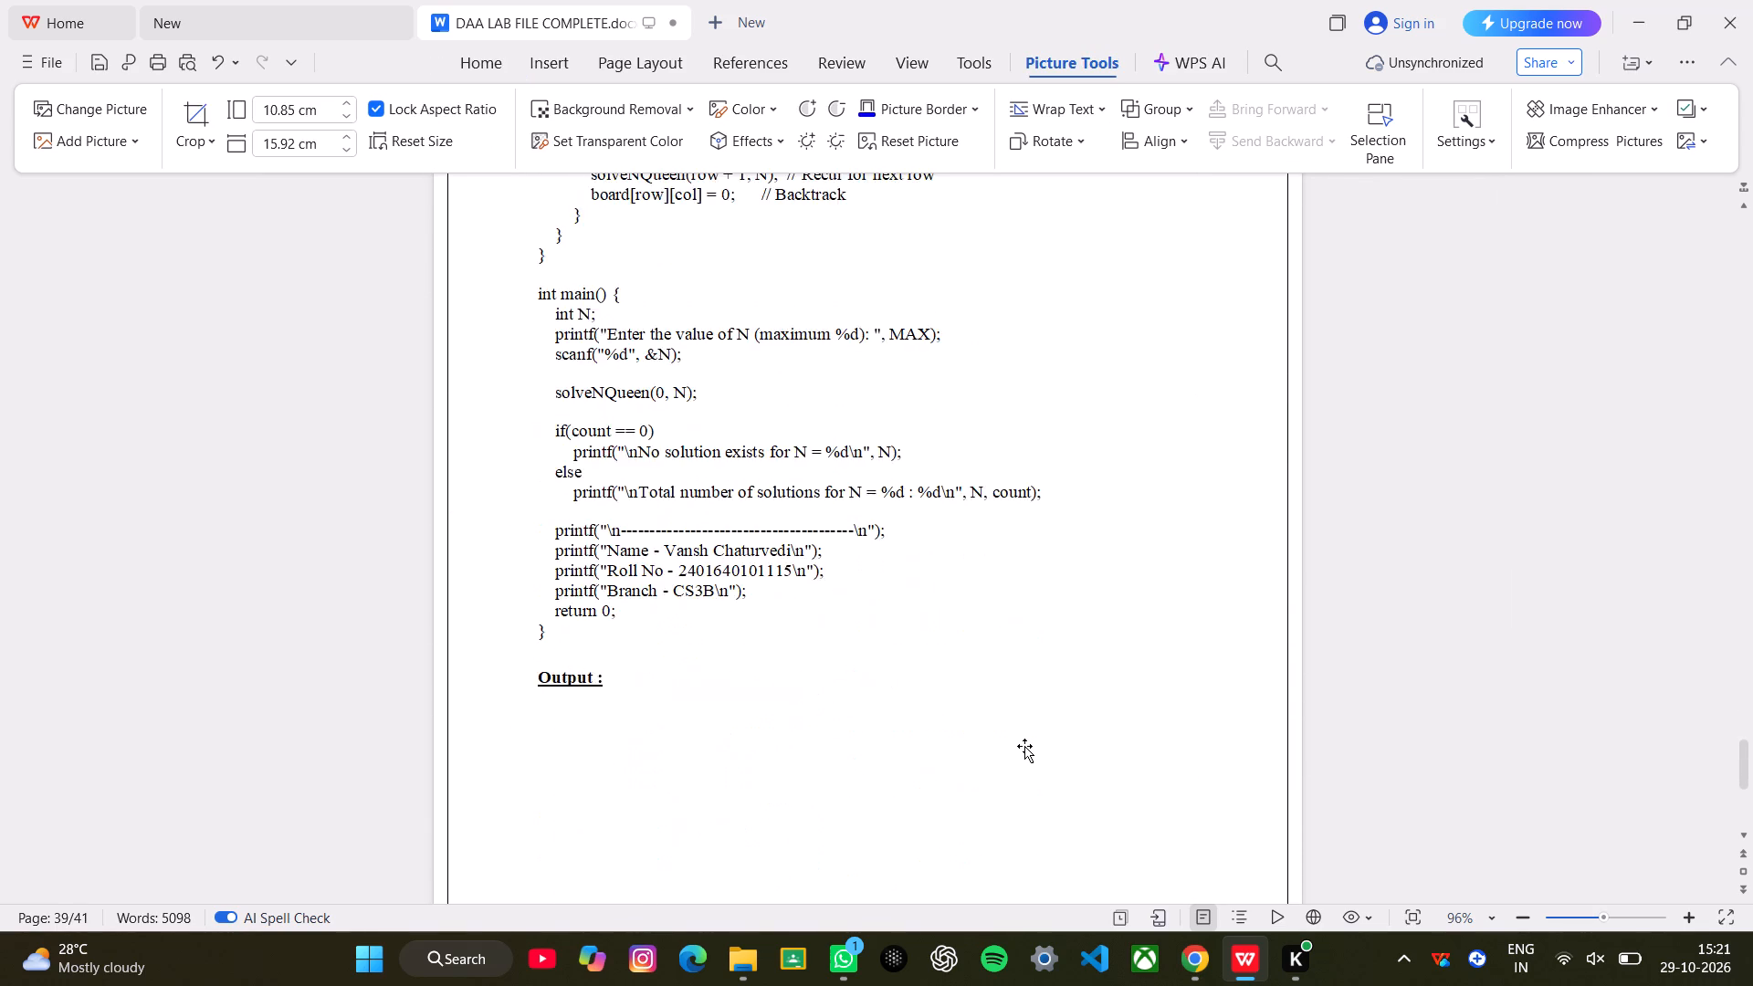
scroll(1024, 746, "down", 2)
left_click(564, 614)
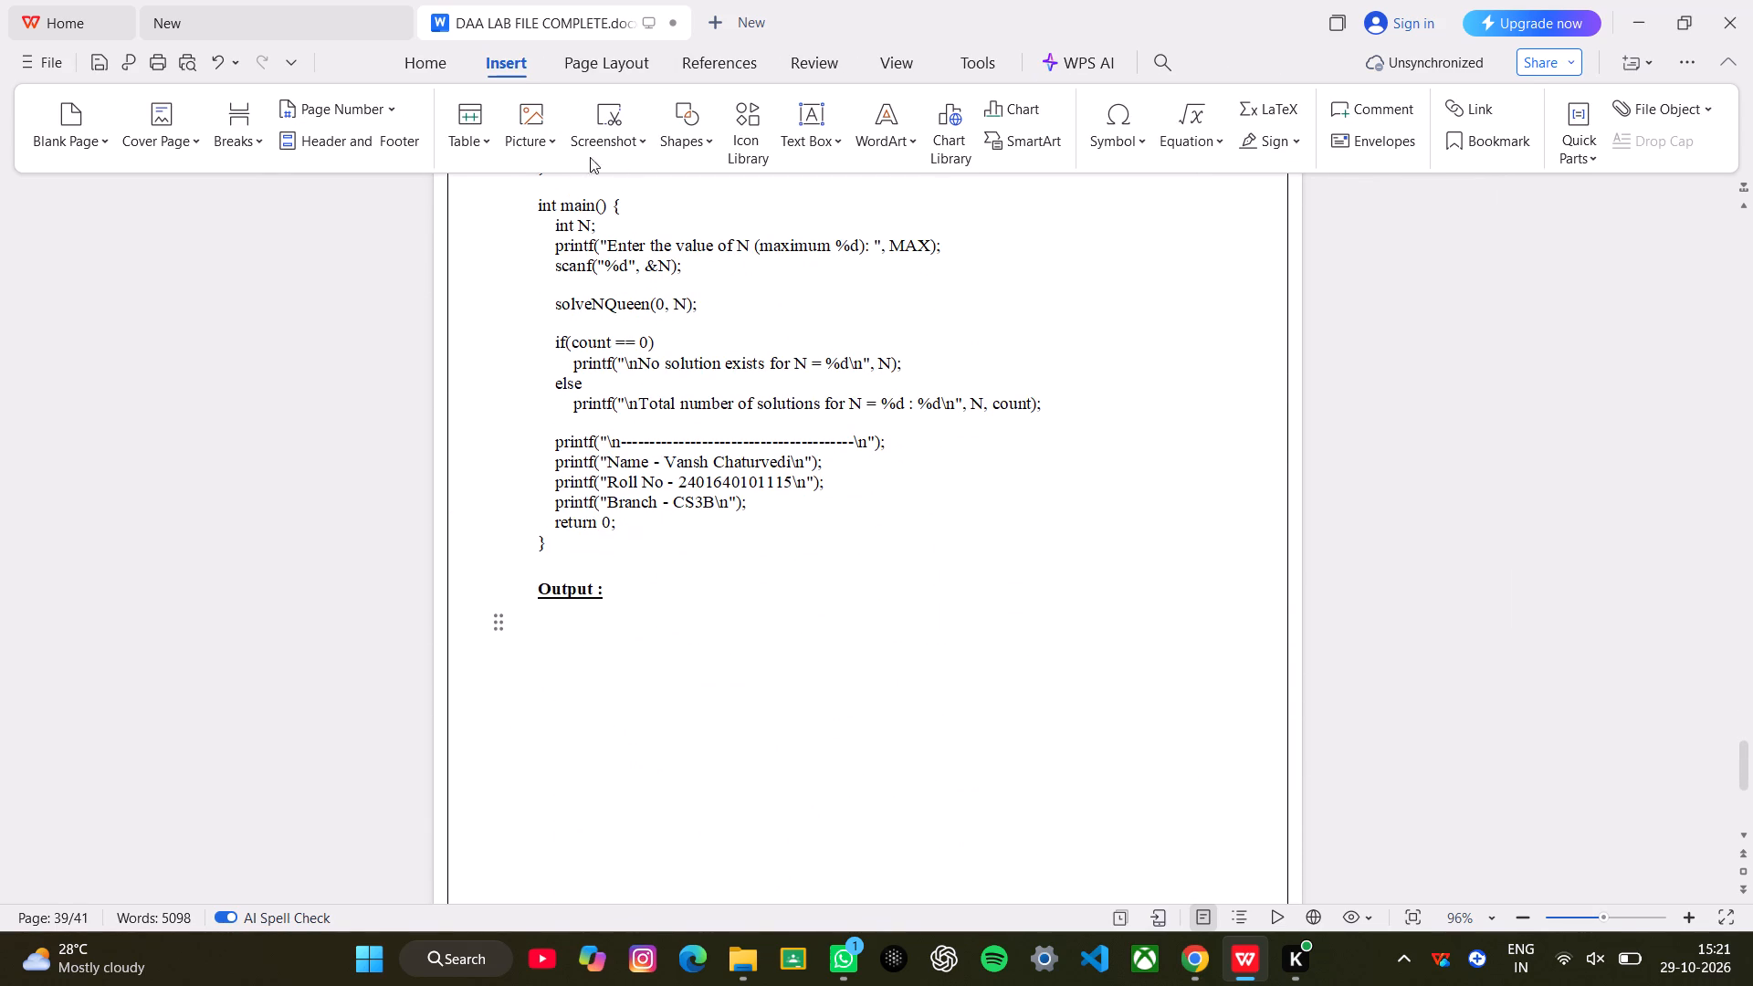
left_click(549, 140)
left_click(588, 179)
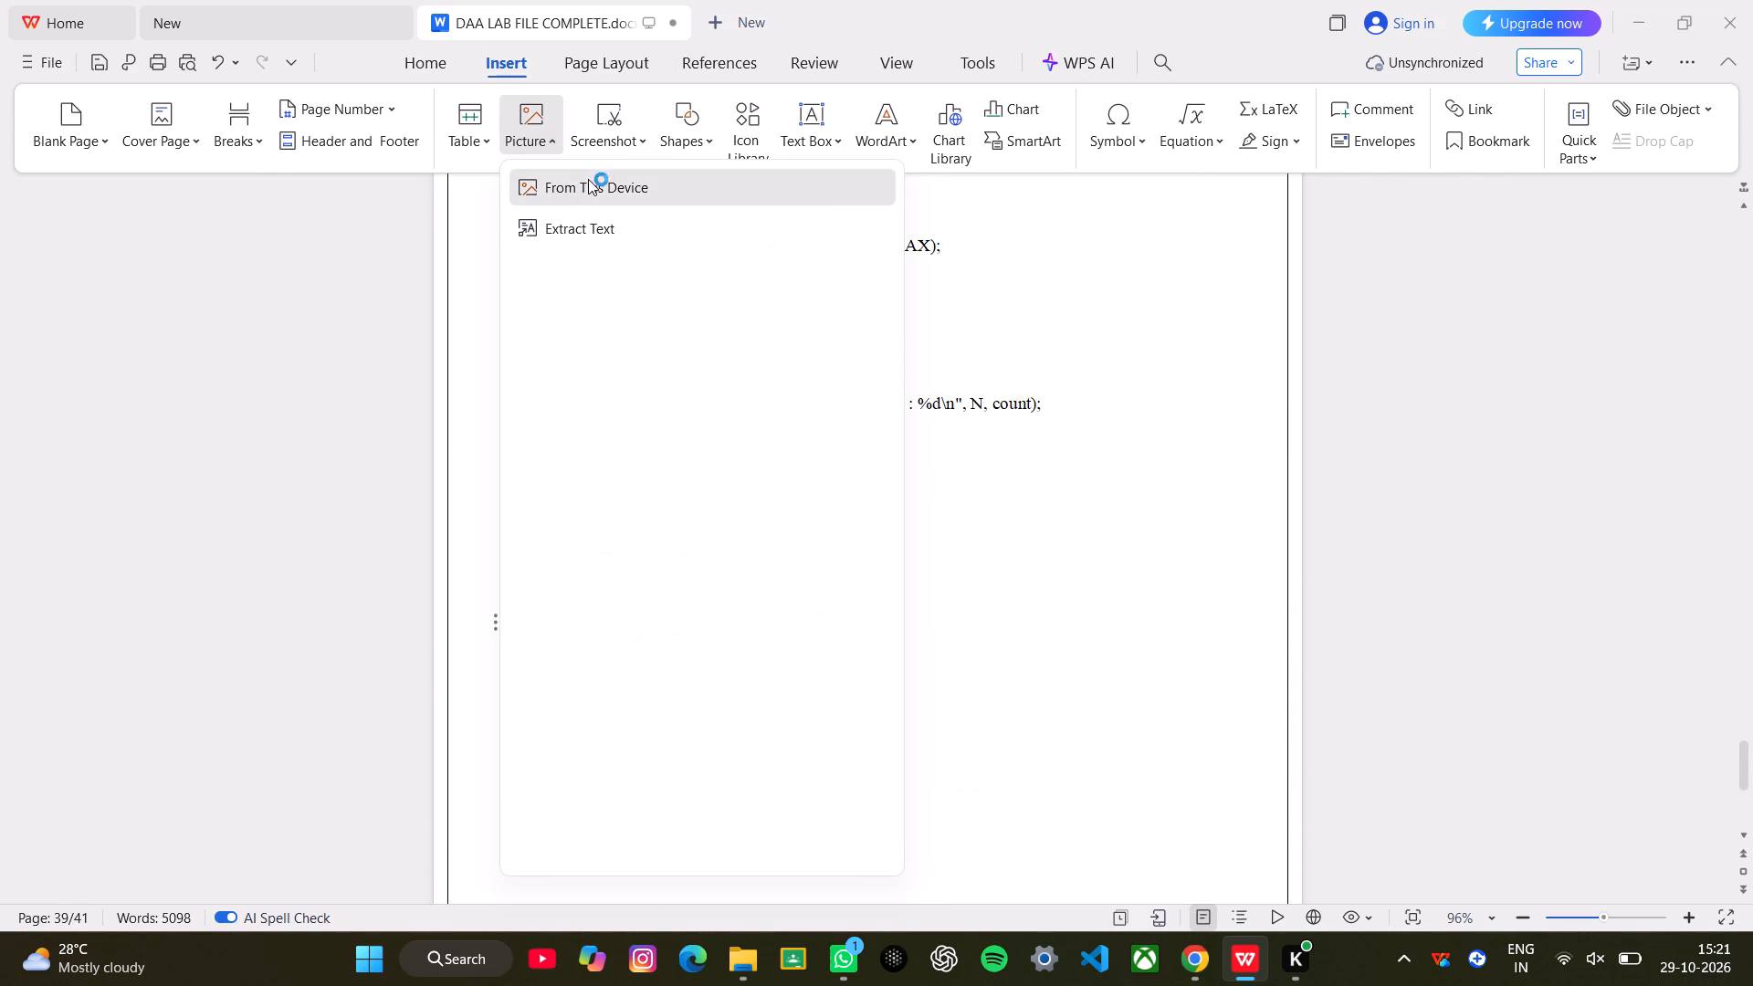
scroll(753, 604, "down", 1)
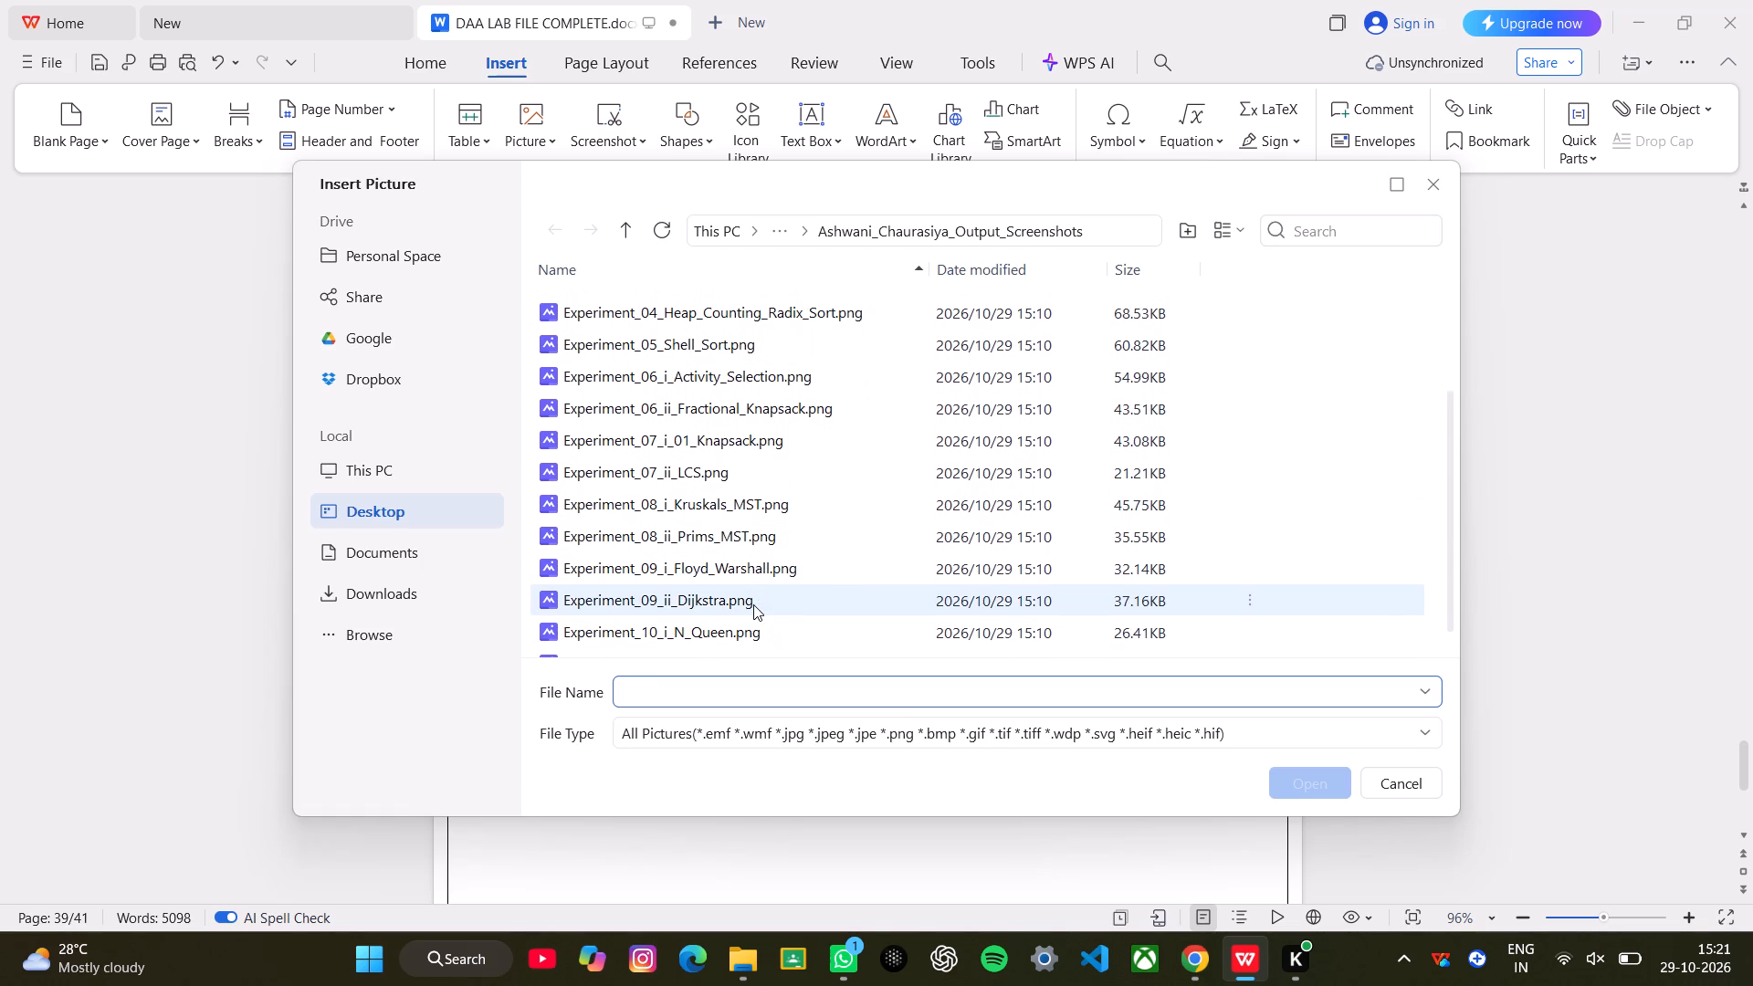
scroll(753, 635, "down", 1)
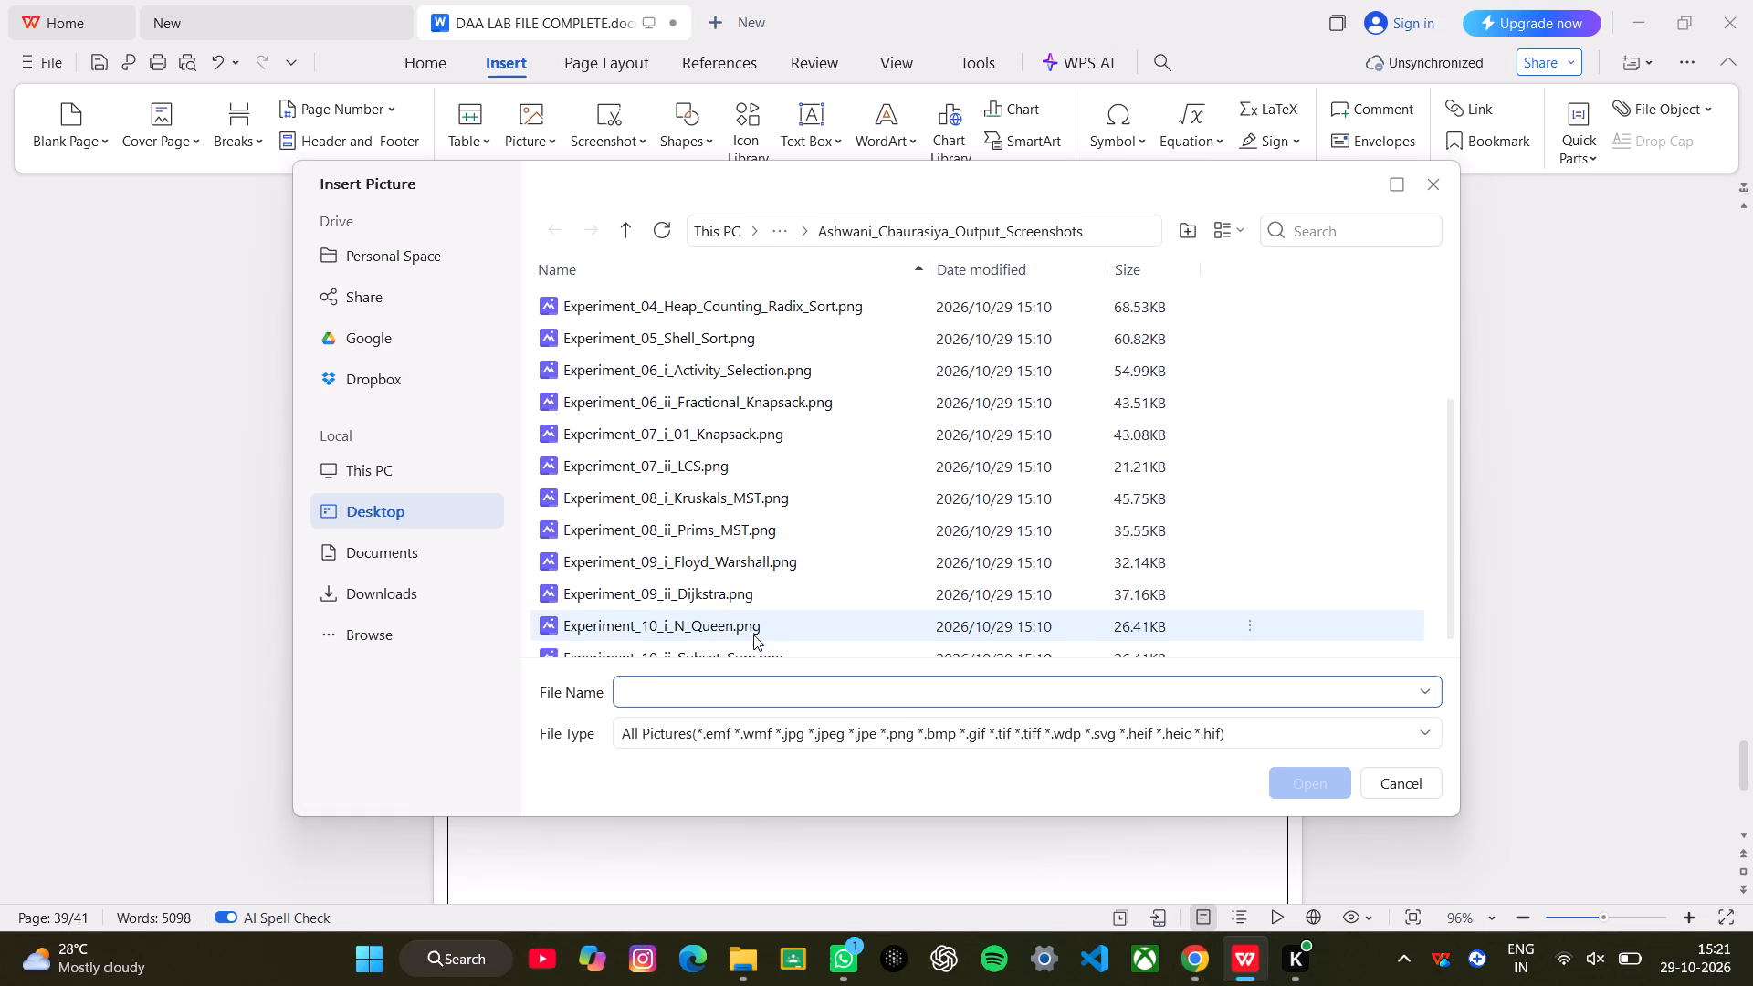
scroll(753, 635, "down", 1)
left_click(739, 576)
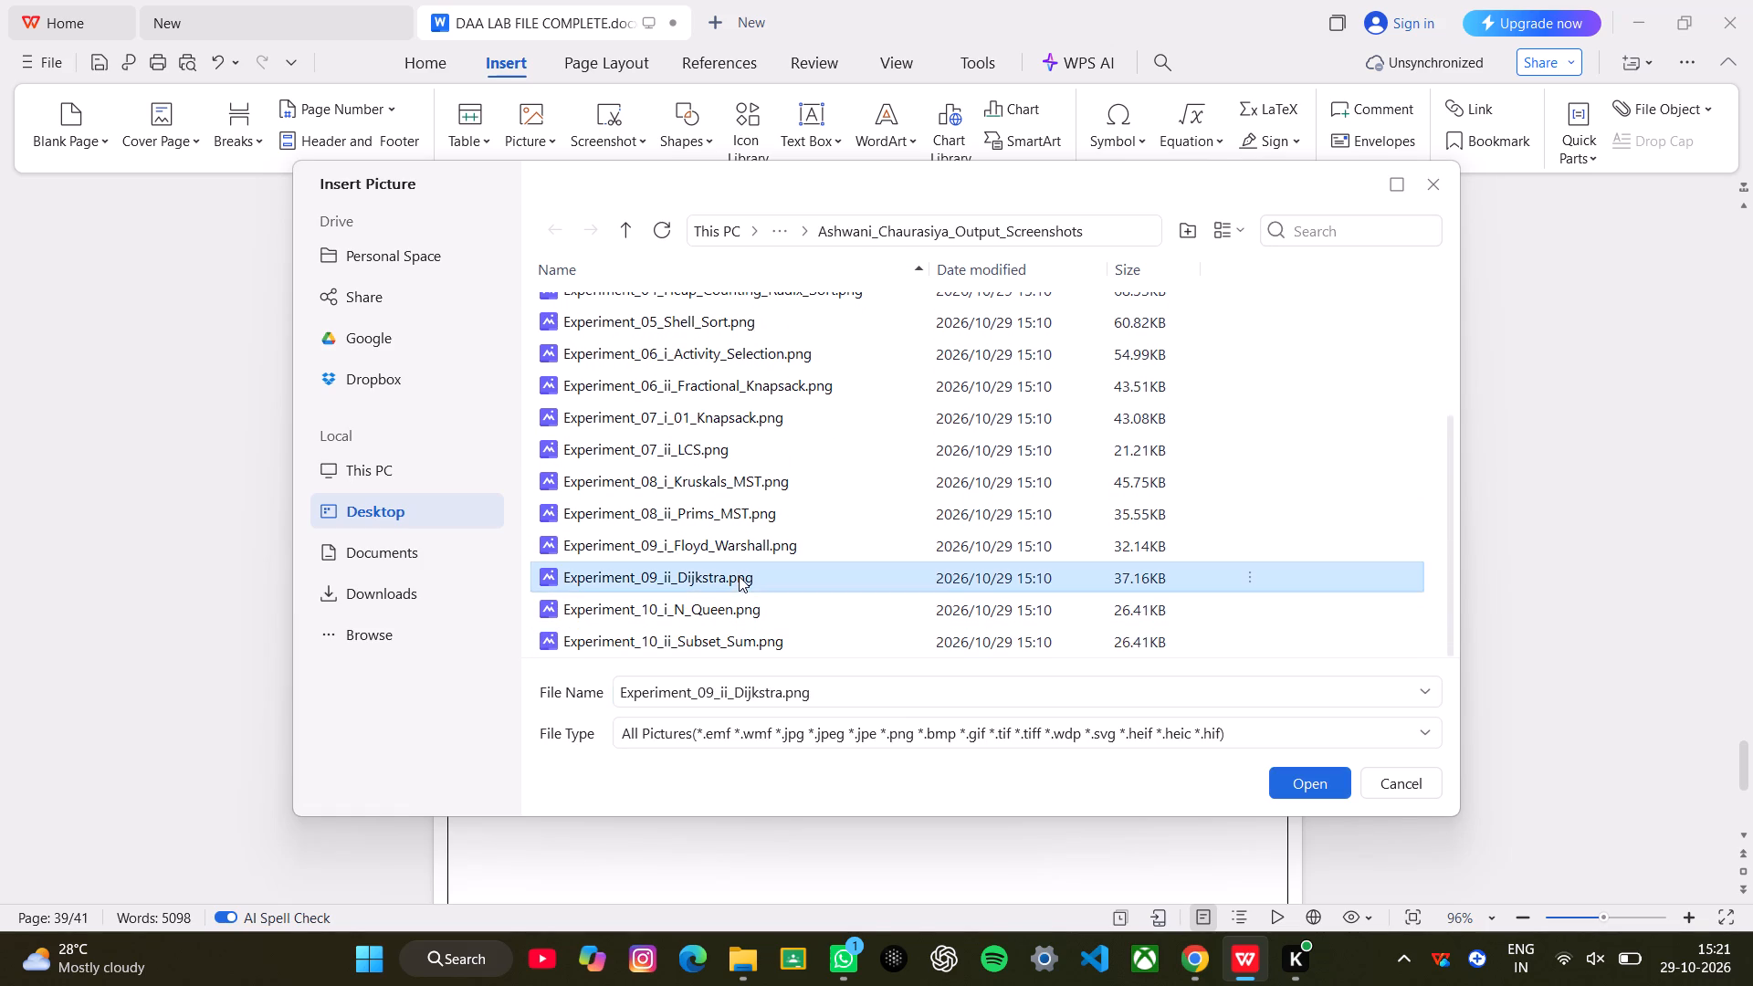
left_click(1329, 788)
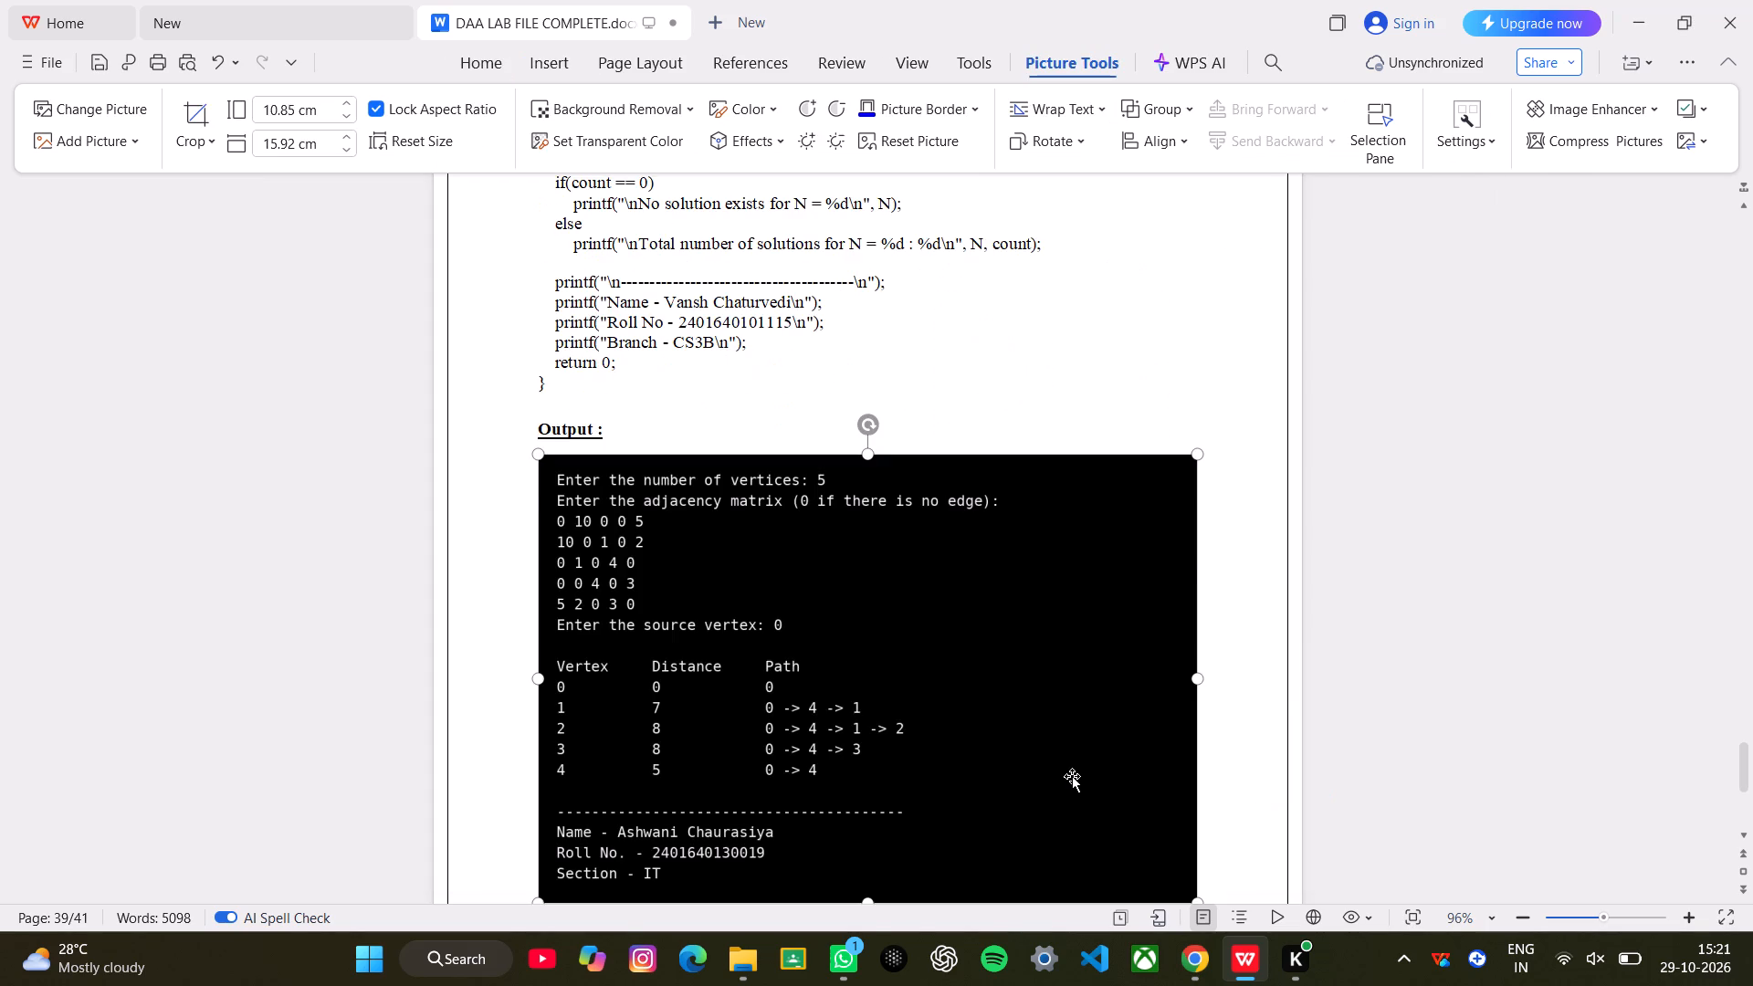
scroll(1072, 776, "up", 3)
scroll(1072, 776, "right", 1)
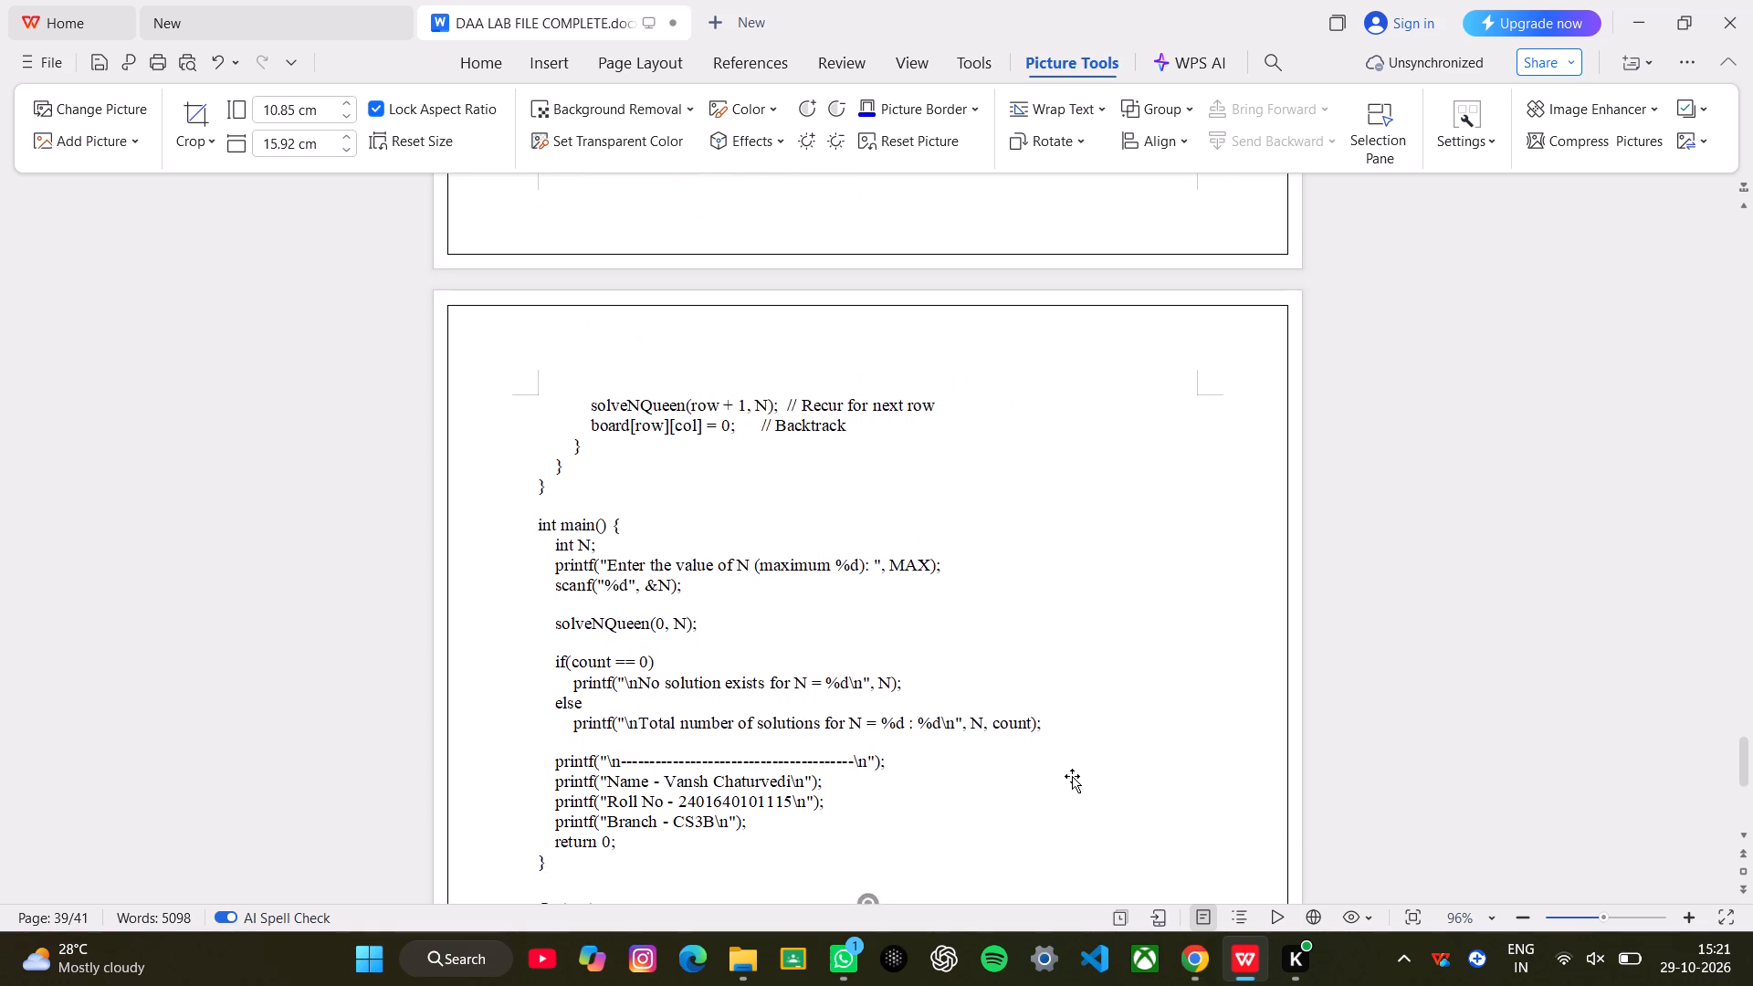
Review Experiment 10(i)'s N-Queen code against the picture inserted under its Output heading.
scroll(1072, 776, "right", 1)
scroll(1072, 776, "down", 3)
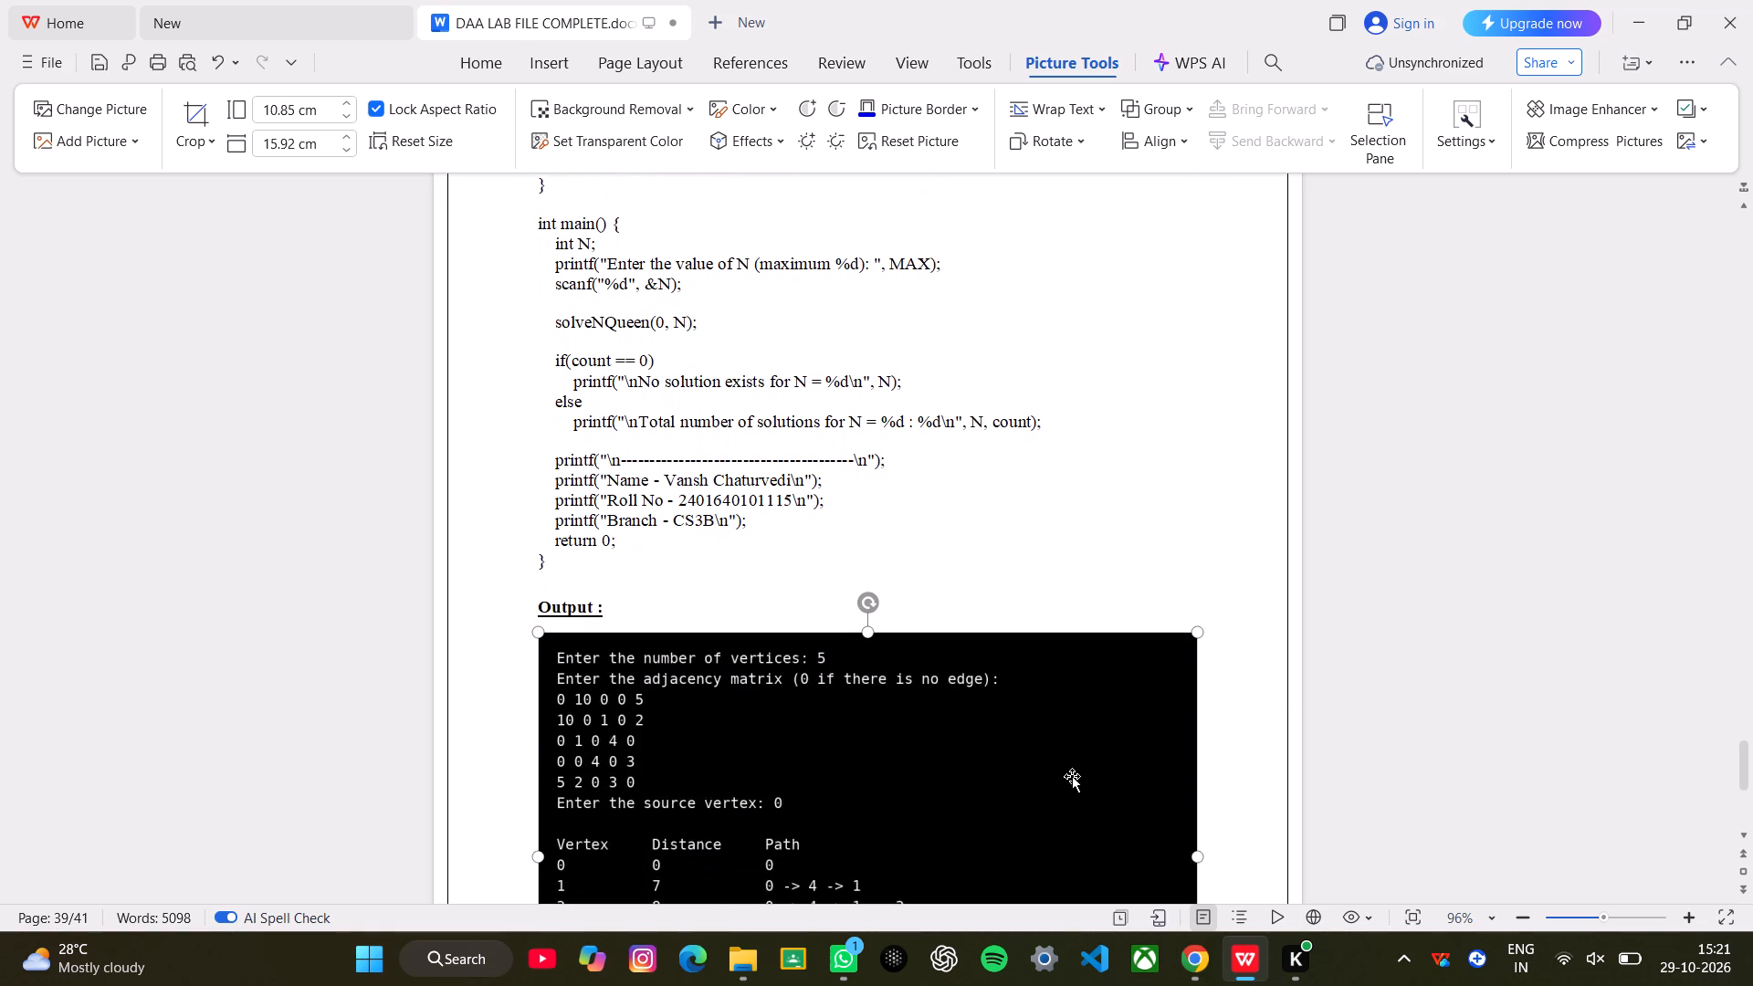
scroll(1072, 776, "right", 2)
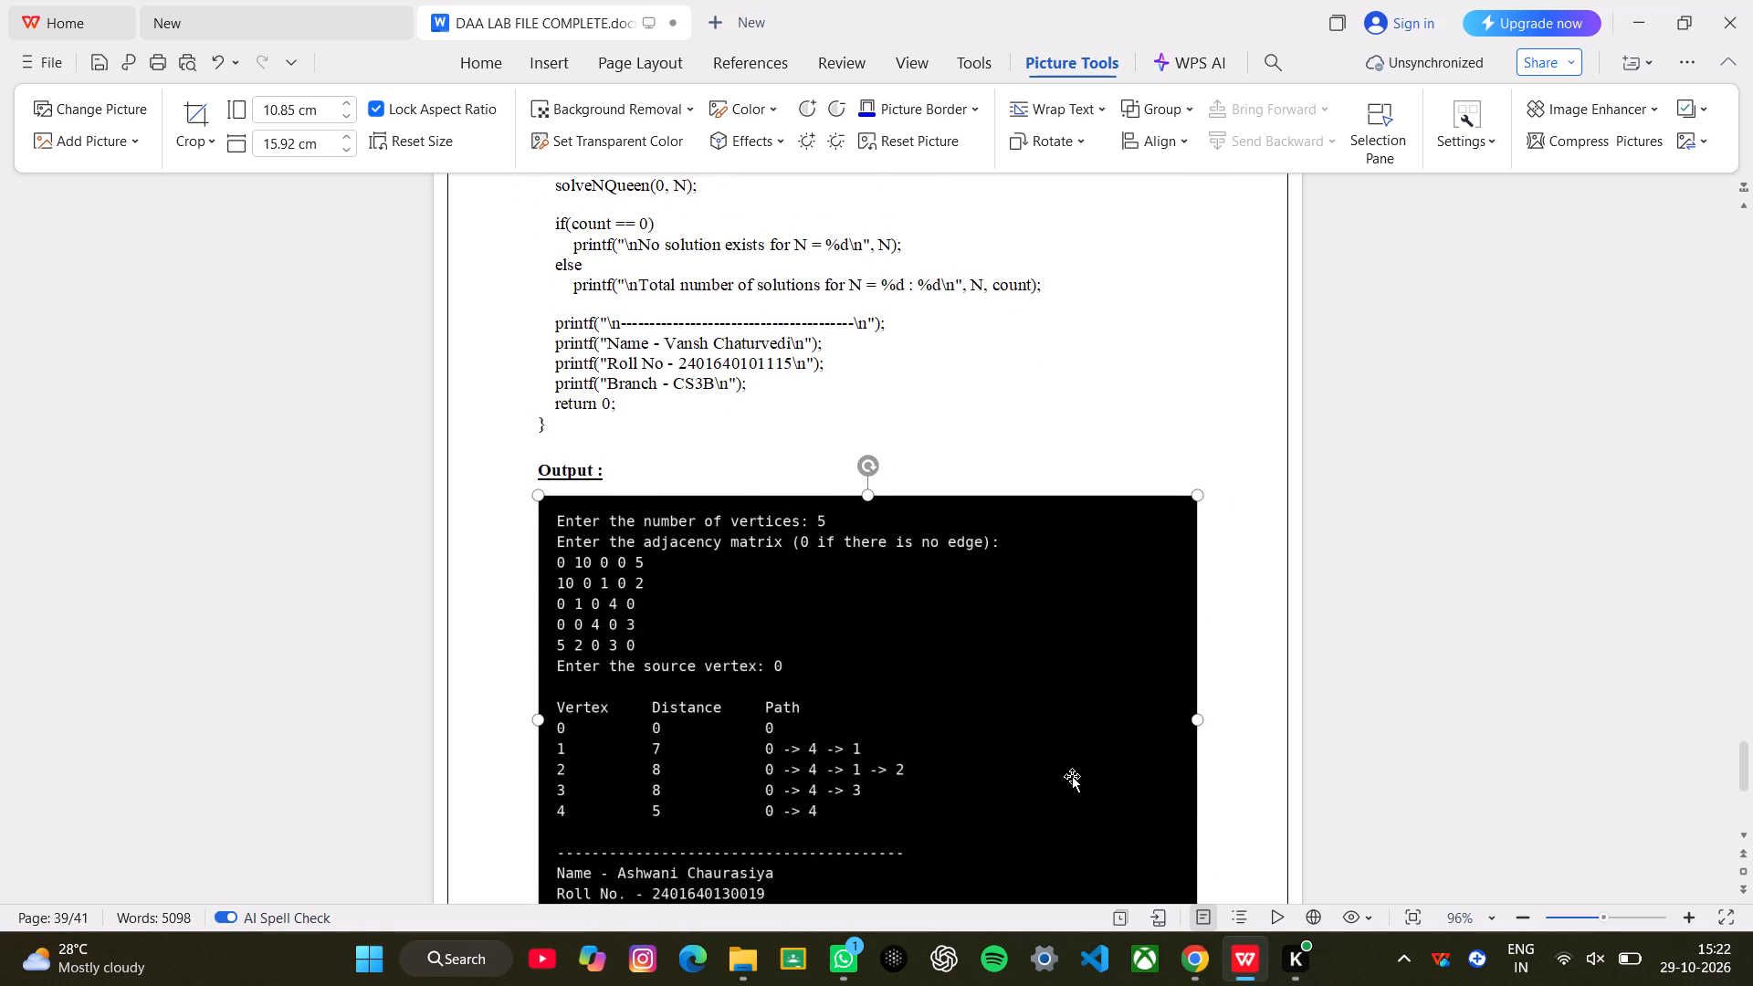
scroll(1072, 776, "right", 1)
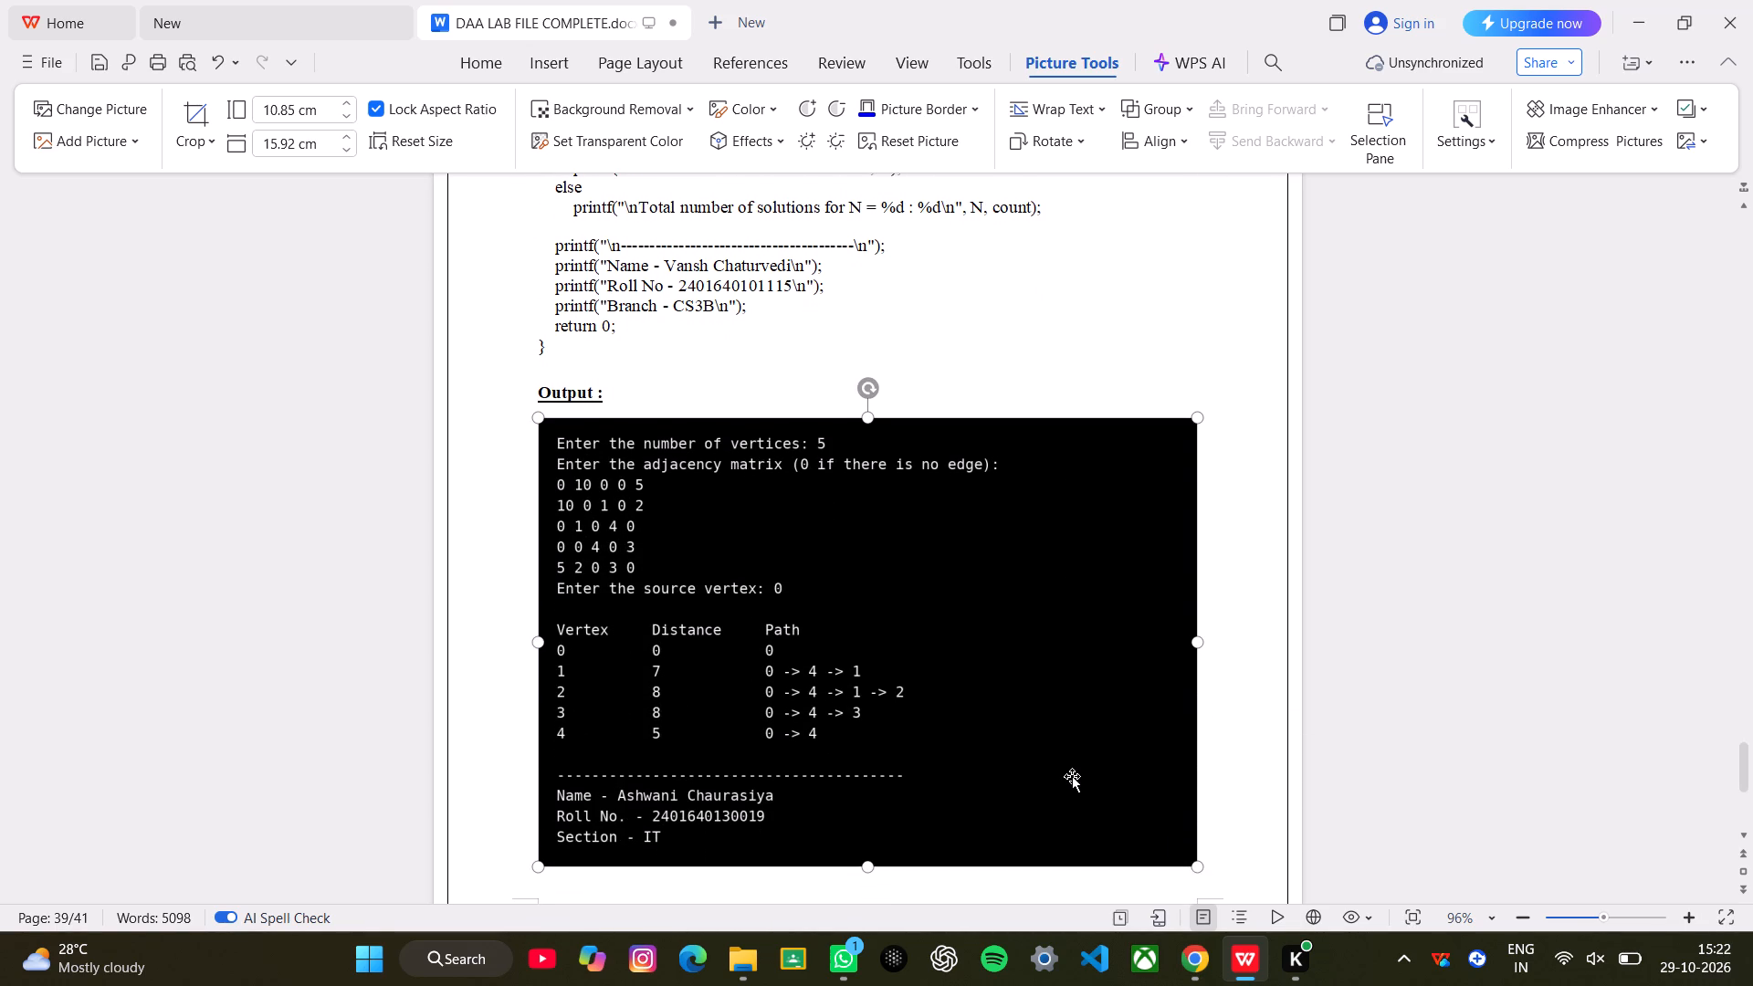
scroll(1072, 776, "right", 2)
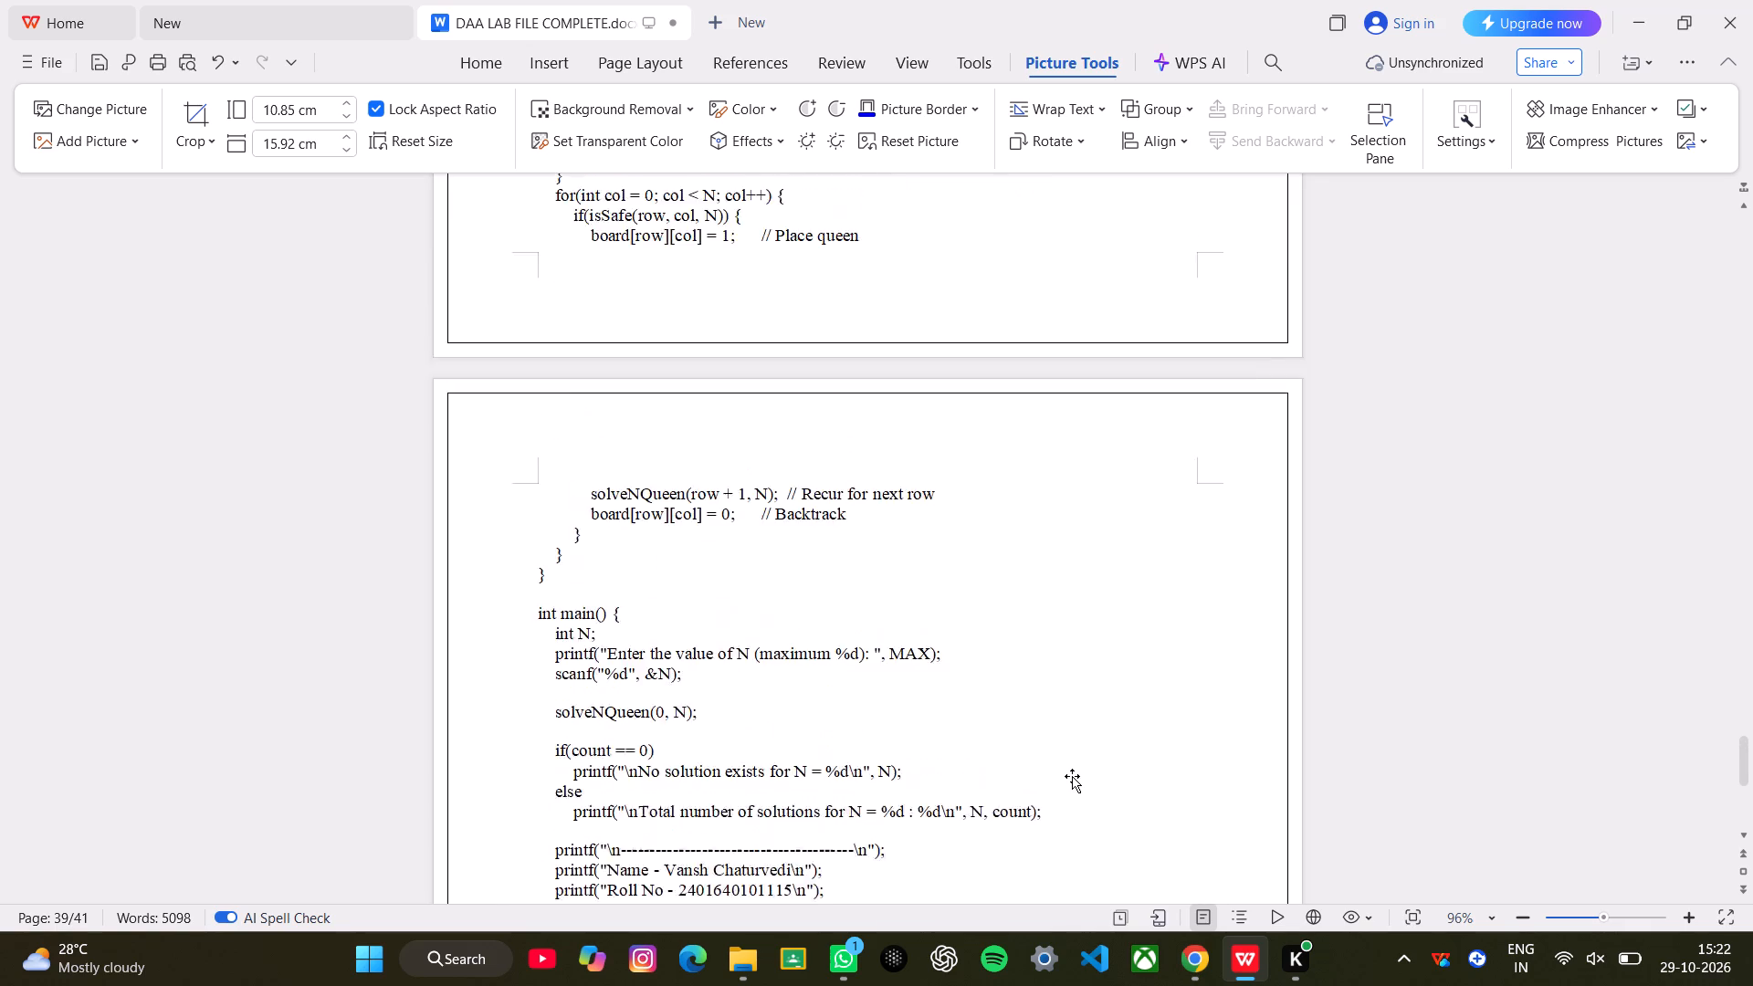
scroll(1072, 776, "up", 4)
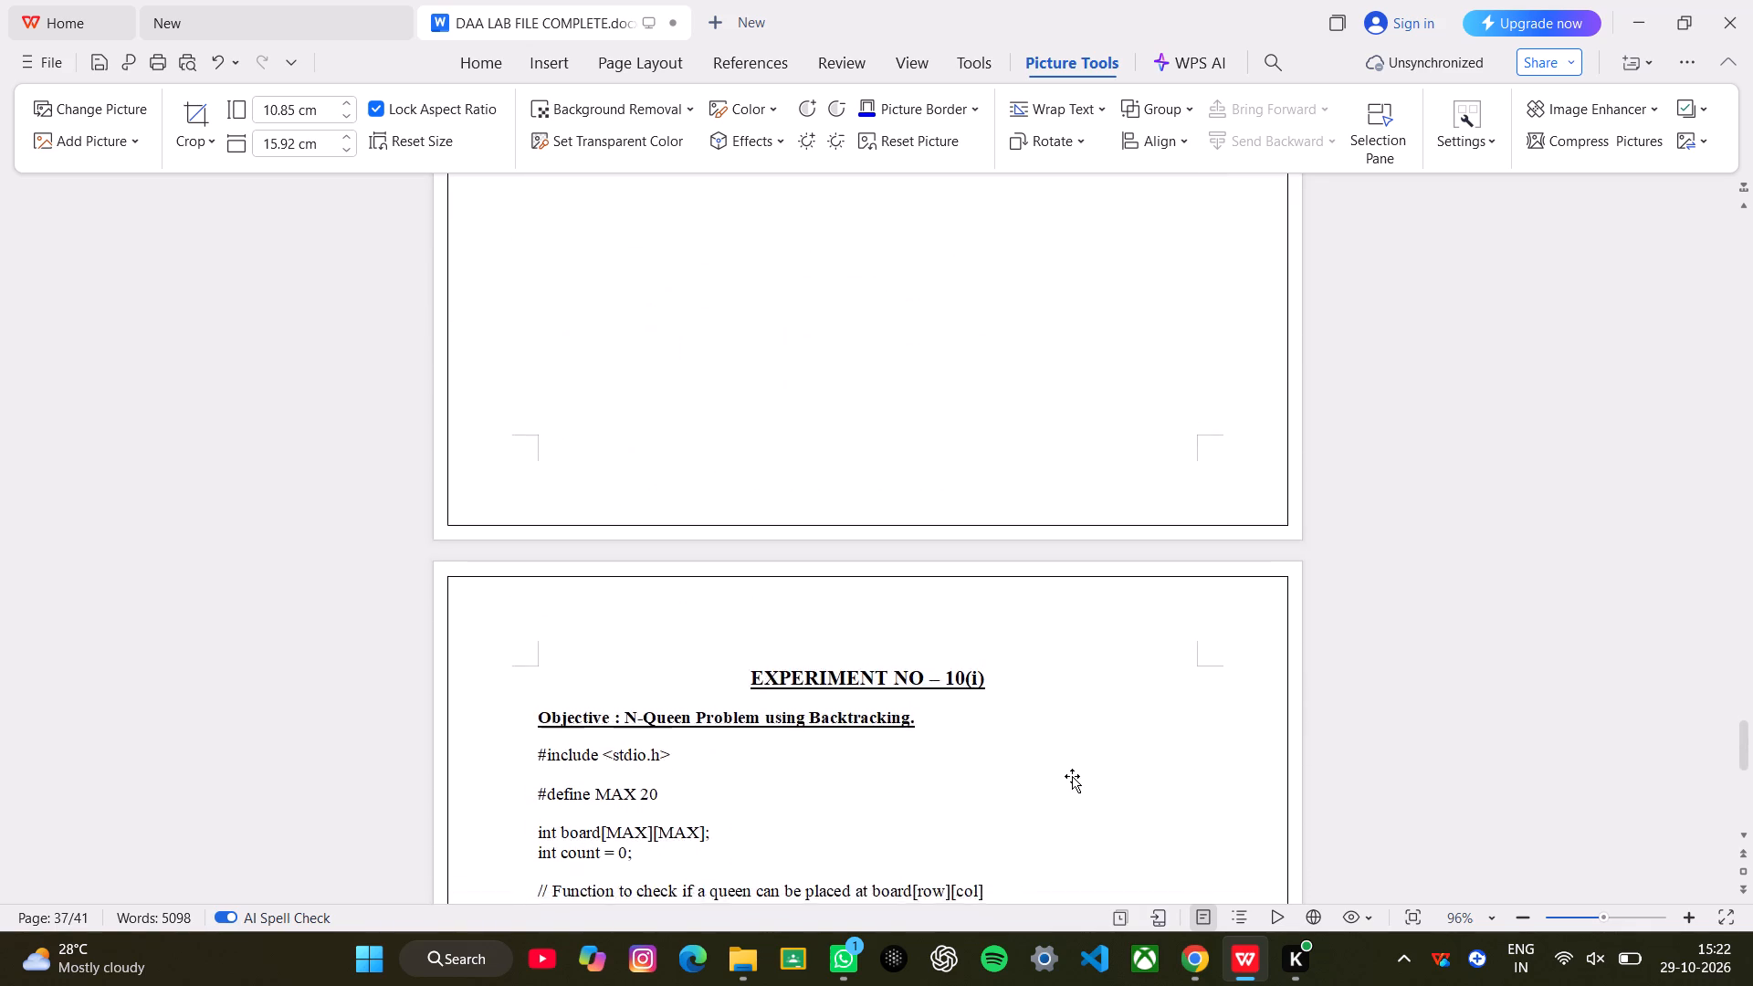
scroll(1072, 776, "down", 7)
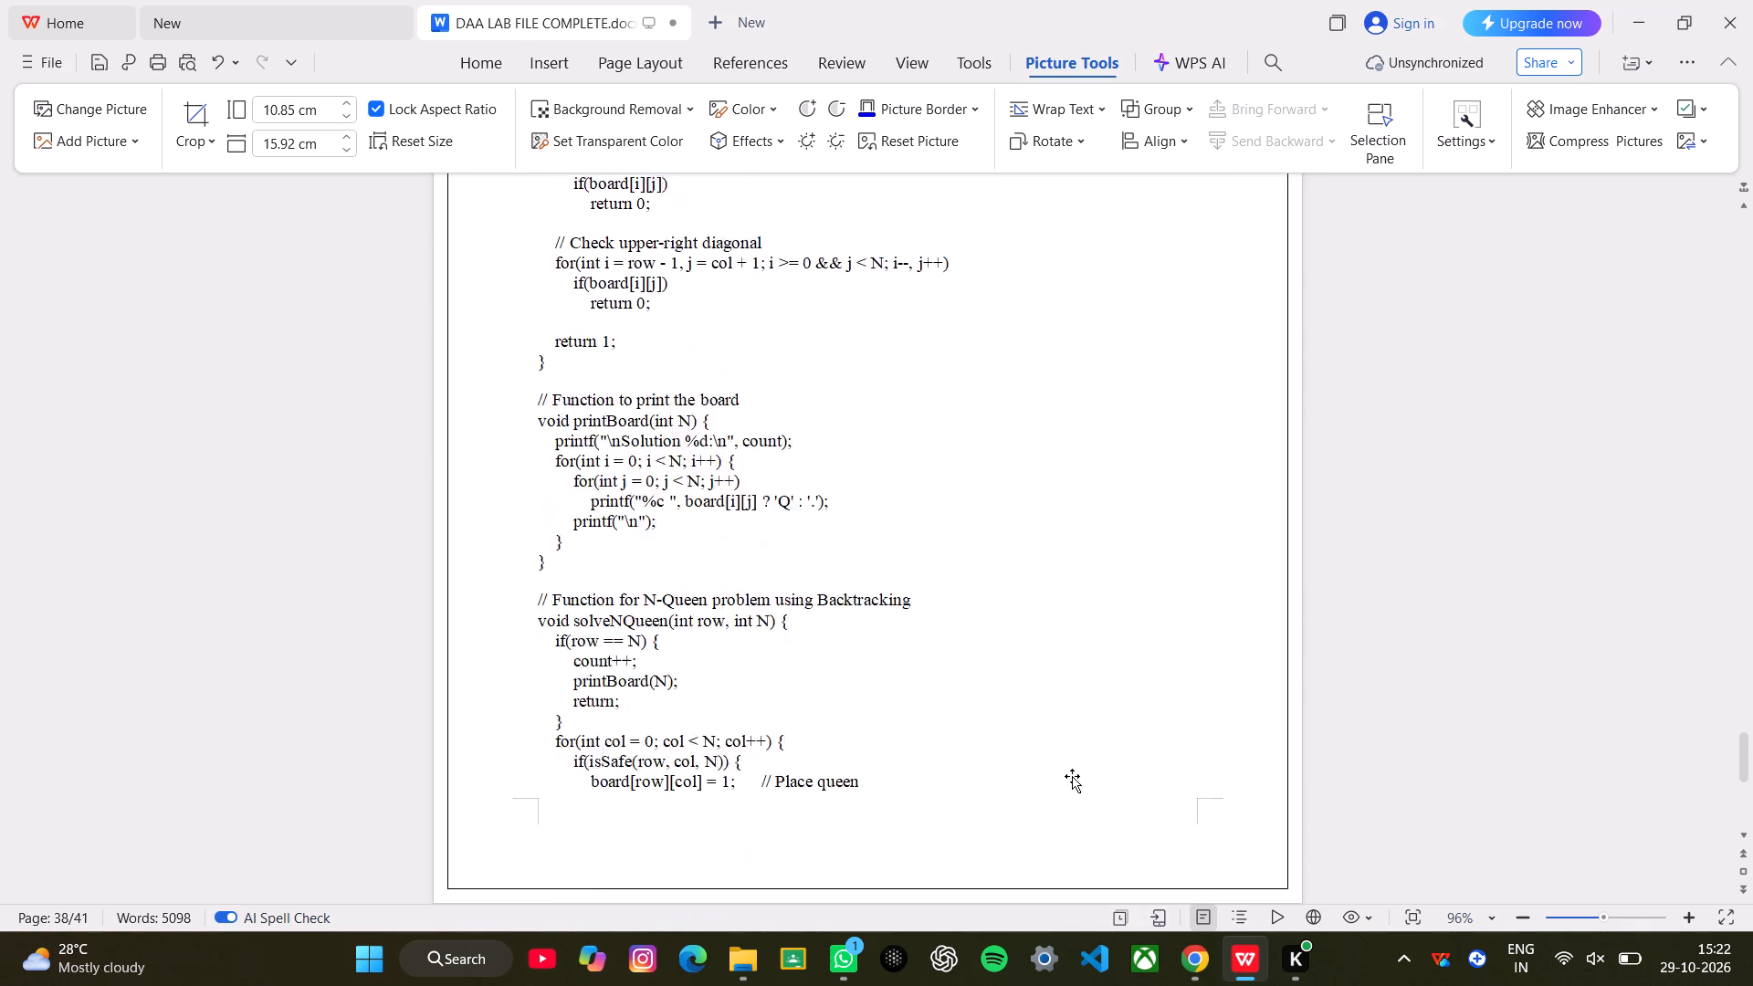
scroll(1072, 776, "down", 7)
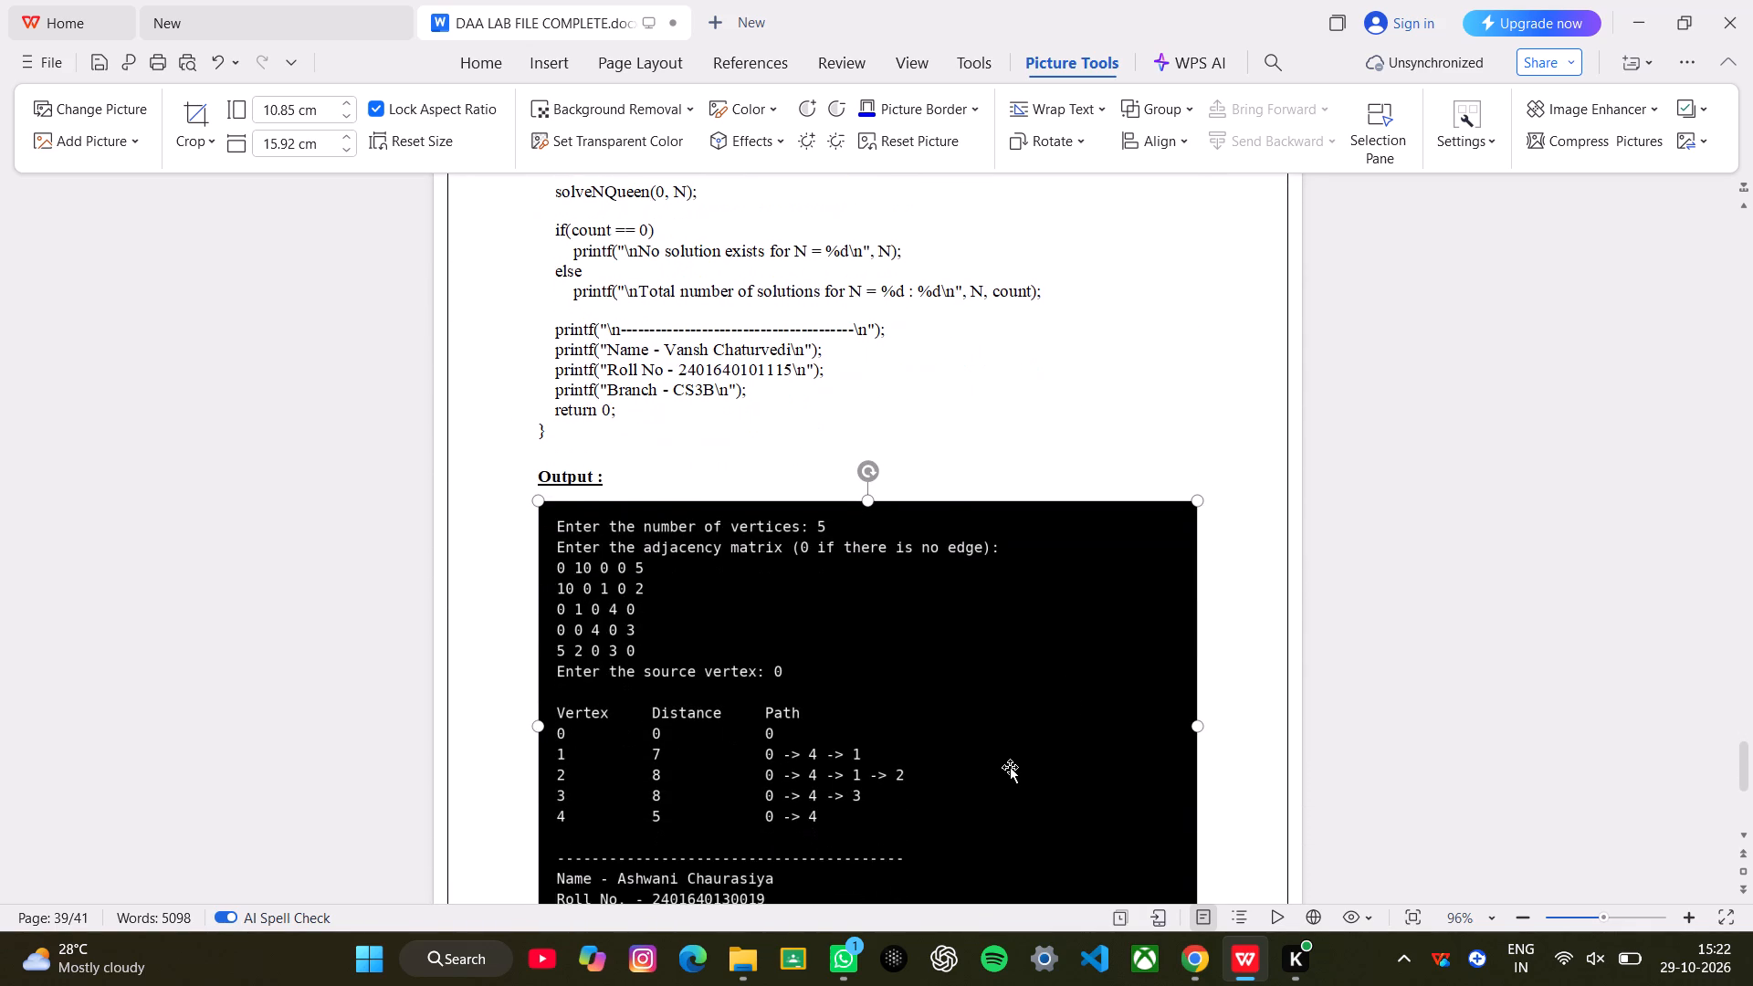
Undo the Dijkstra picture insertion under Experiment 10(i)'s Output heading and insert Experiment_10_i_N_Queen.png there instead.
left_click(1011, 771)
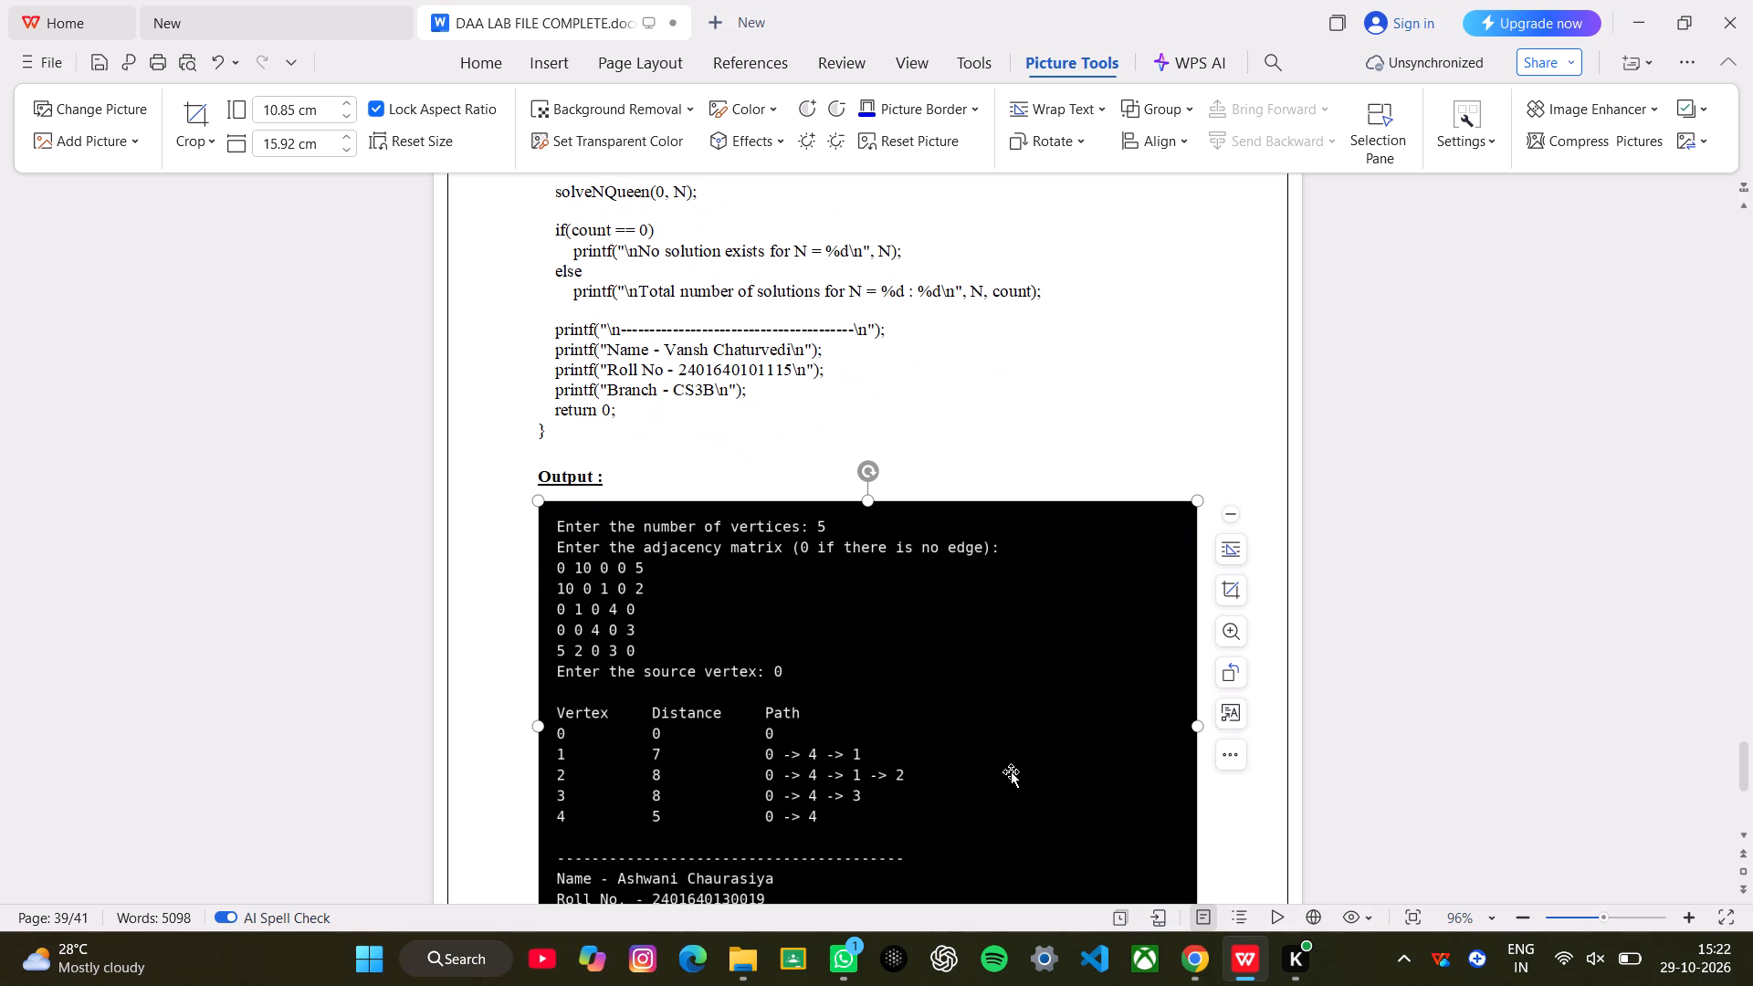
key("ctrl+z")
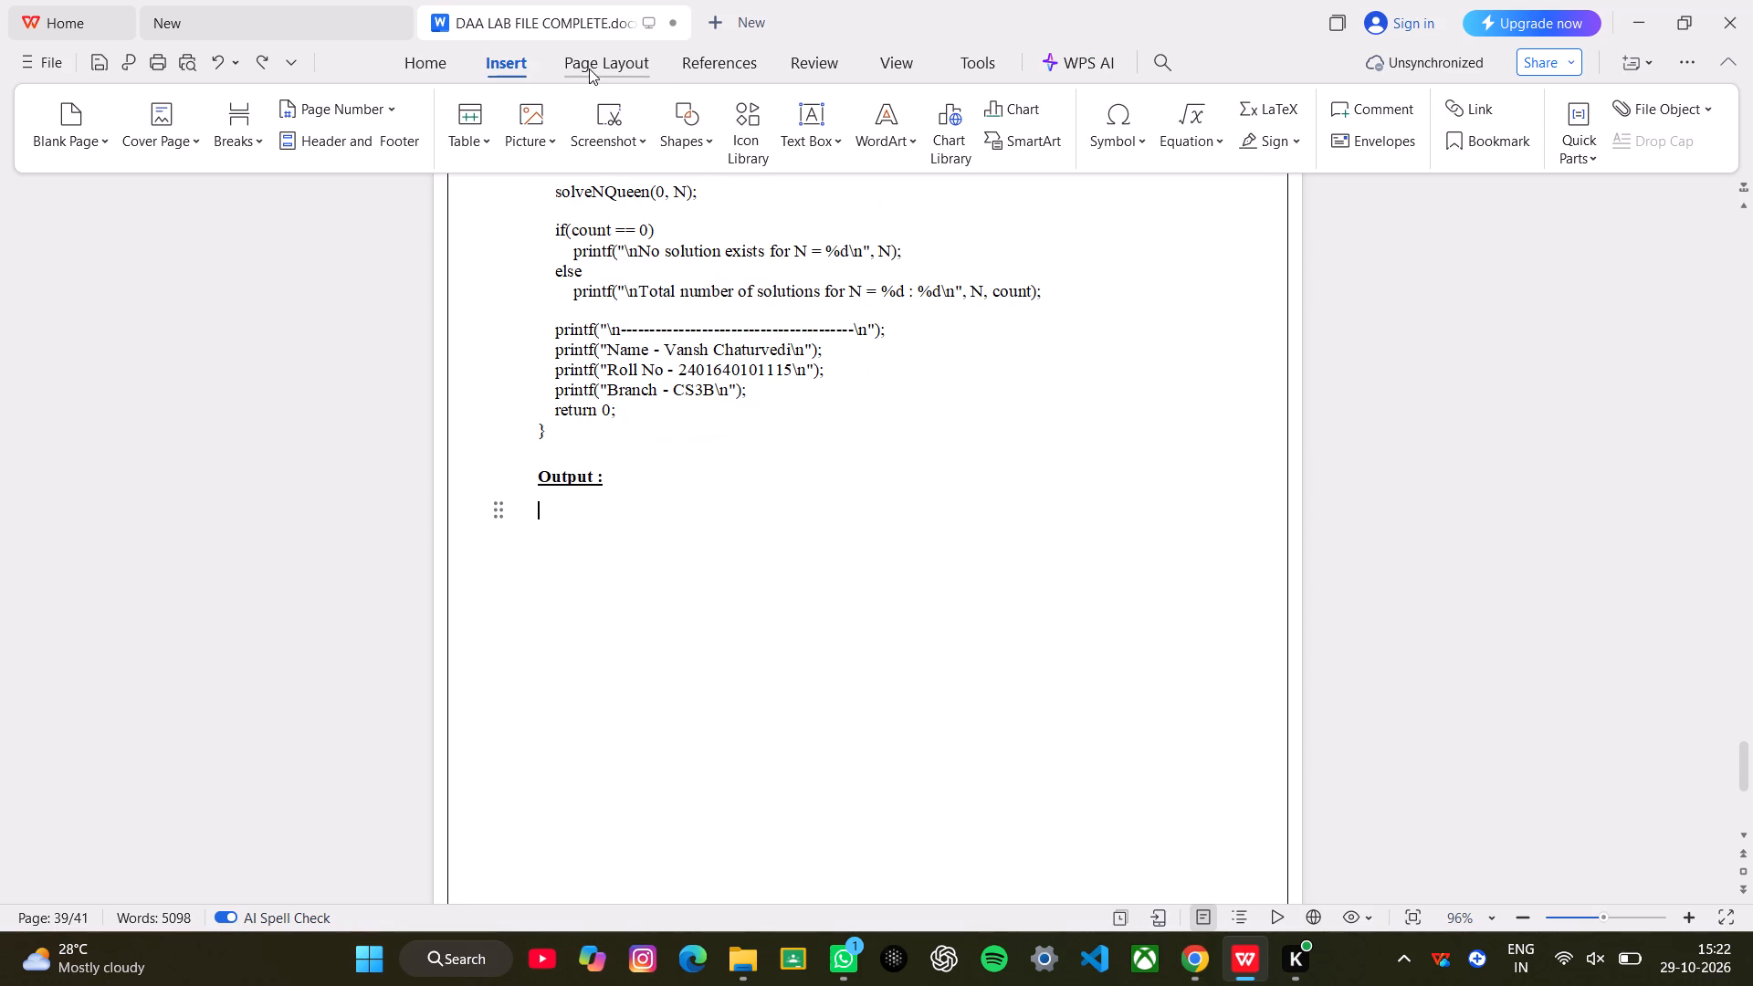
left_click(551, 143)
left_click(575, 193)
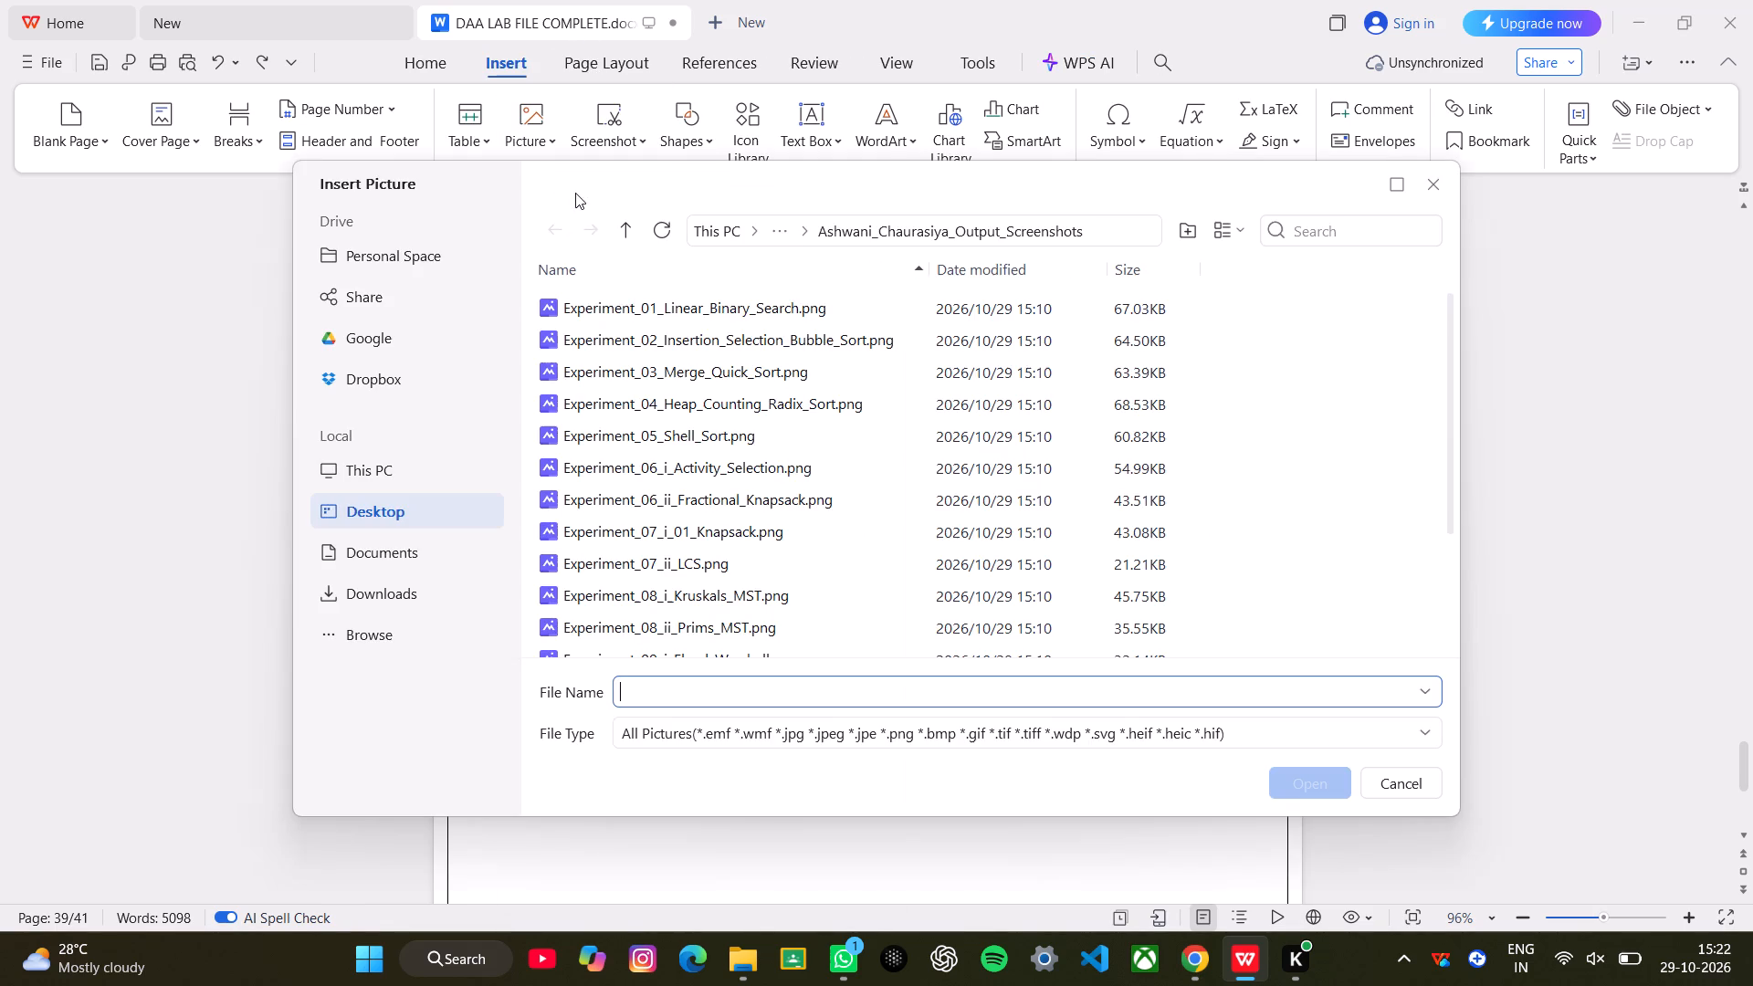
scroll(712, 563, "down", 1)
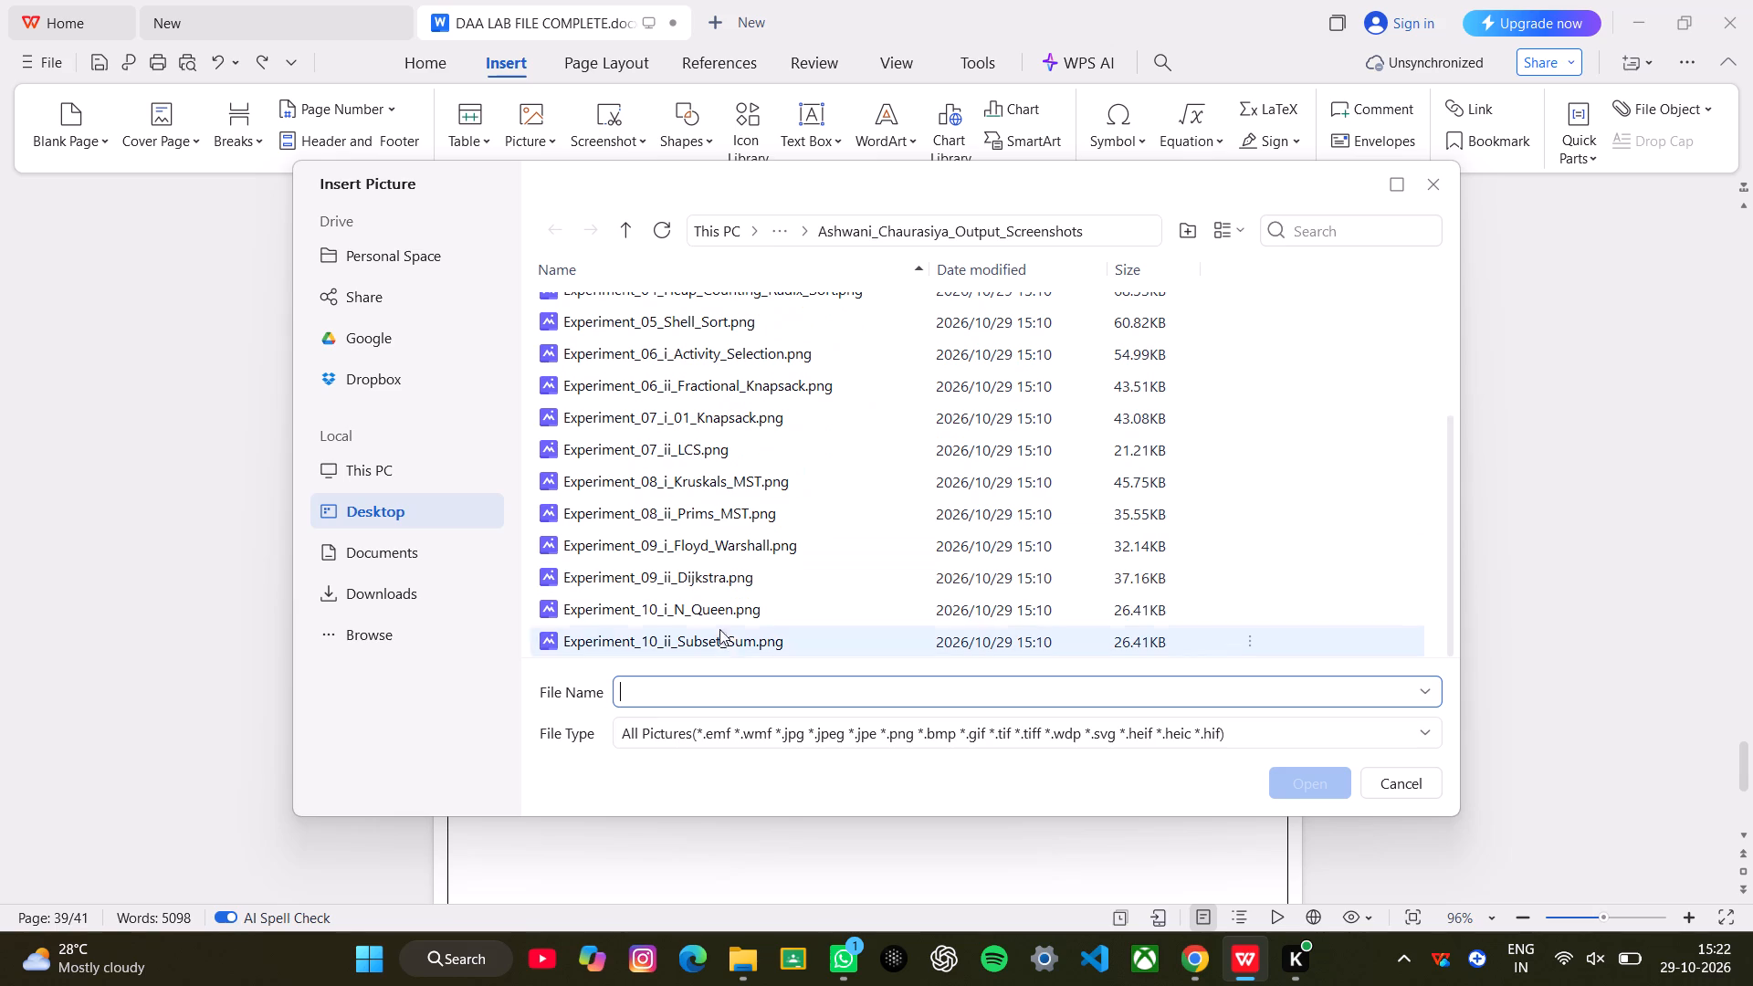
left_click(722, 613)
left_click(1298, 782)
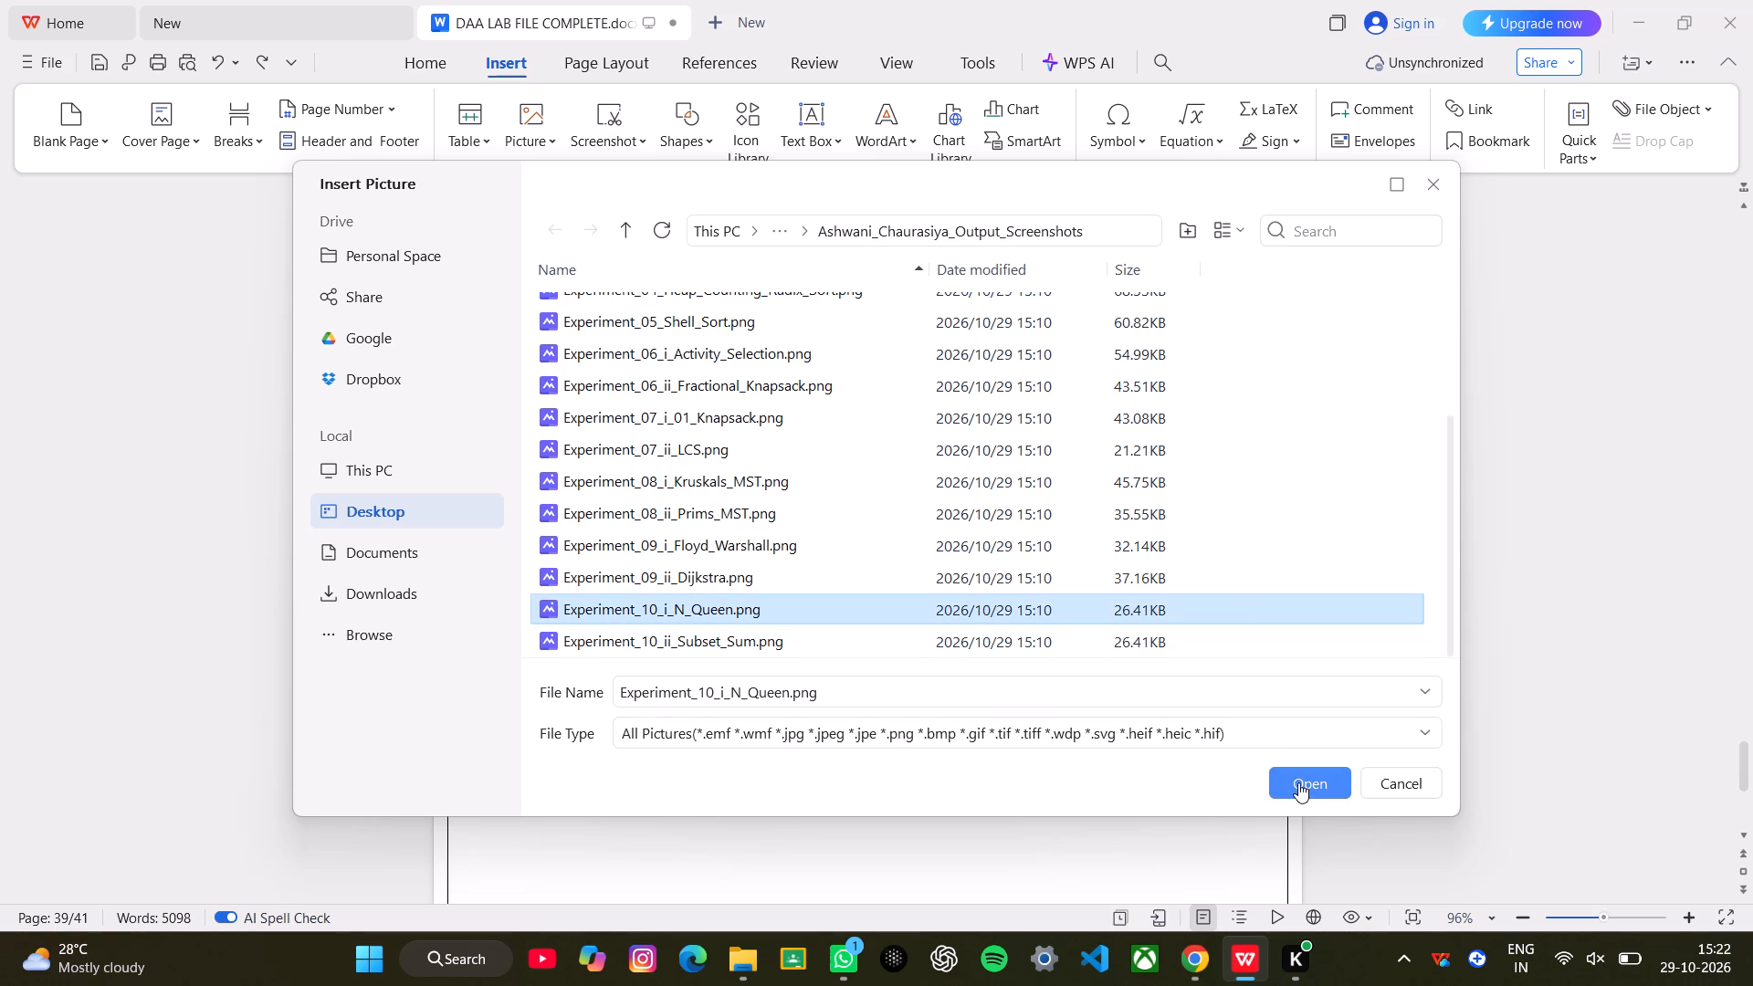
Insert the Experiment_10_ii_Subset_Sum.png picture on the empty line under Experiment 10(ii)'s Output heading.
scroll(898, 745, "down", 4)
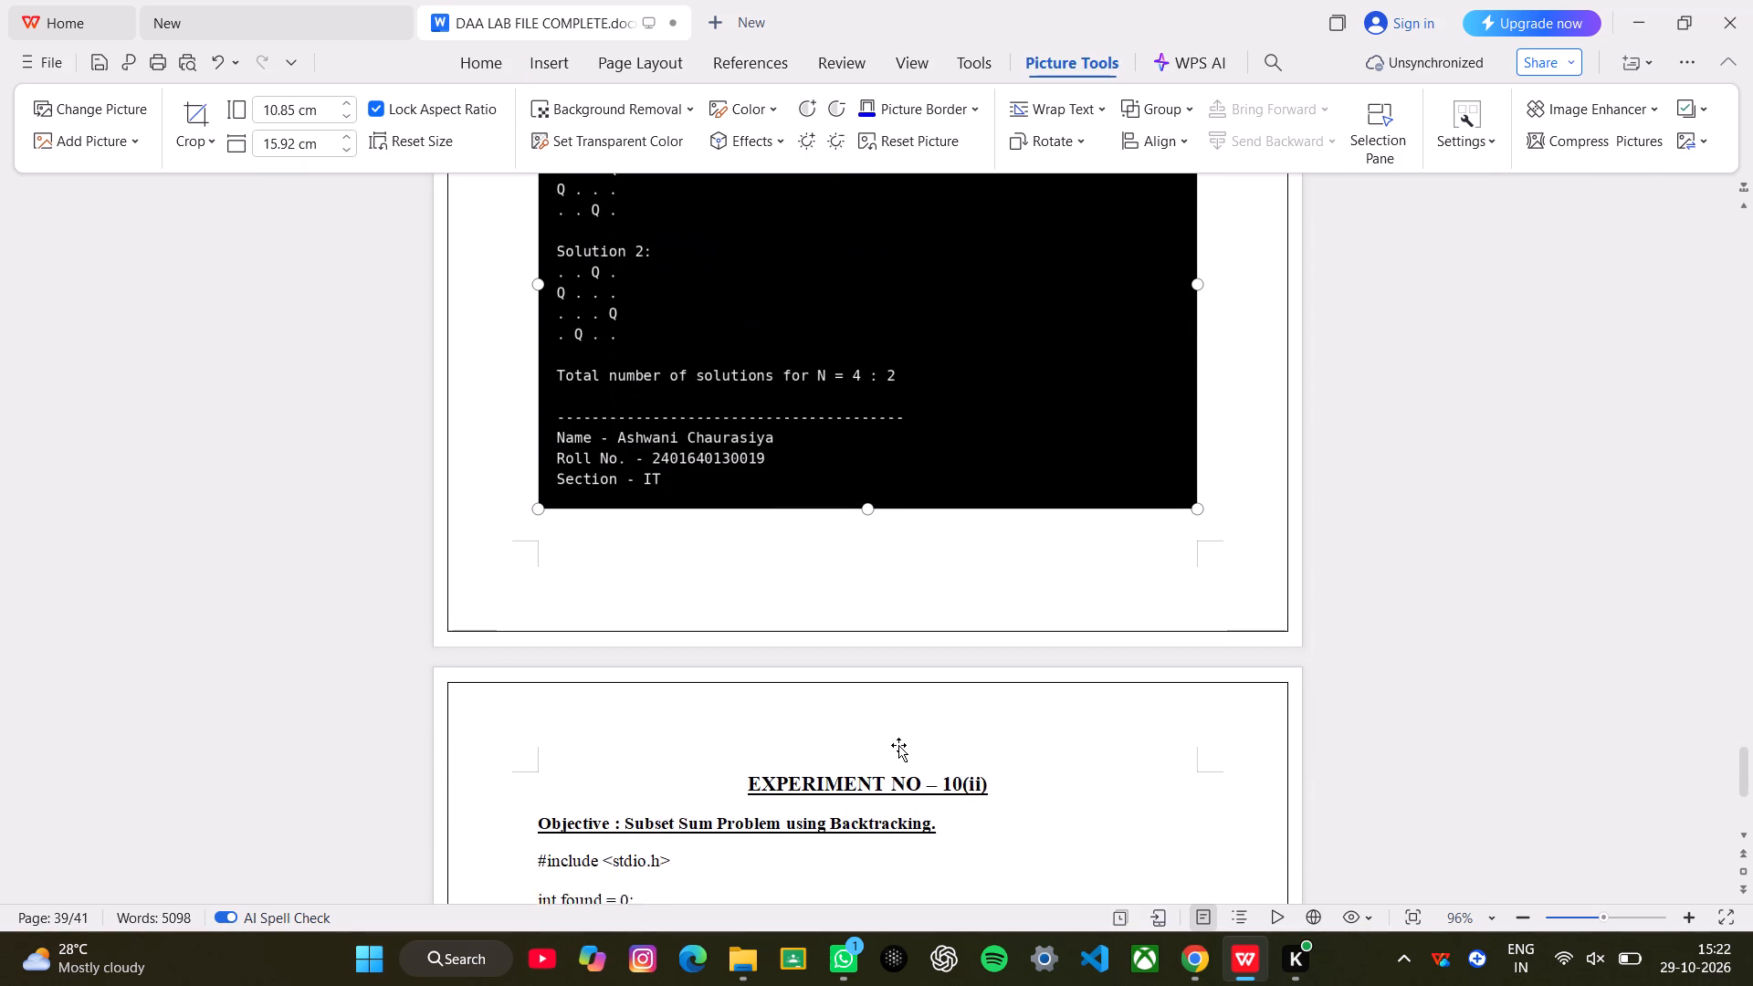
scroll(898, 745, "down", 3)
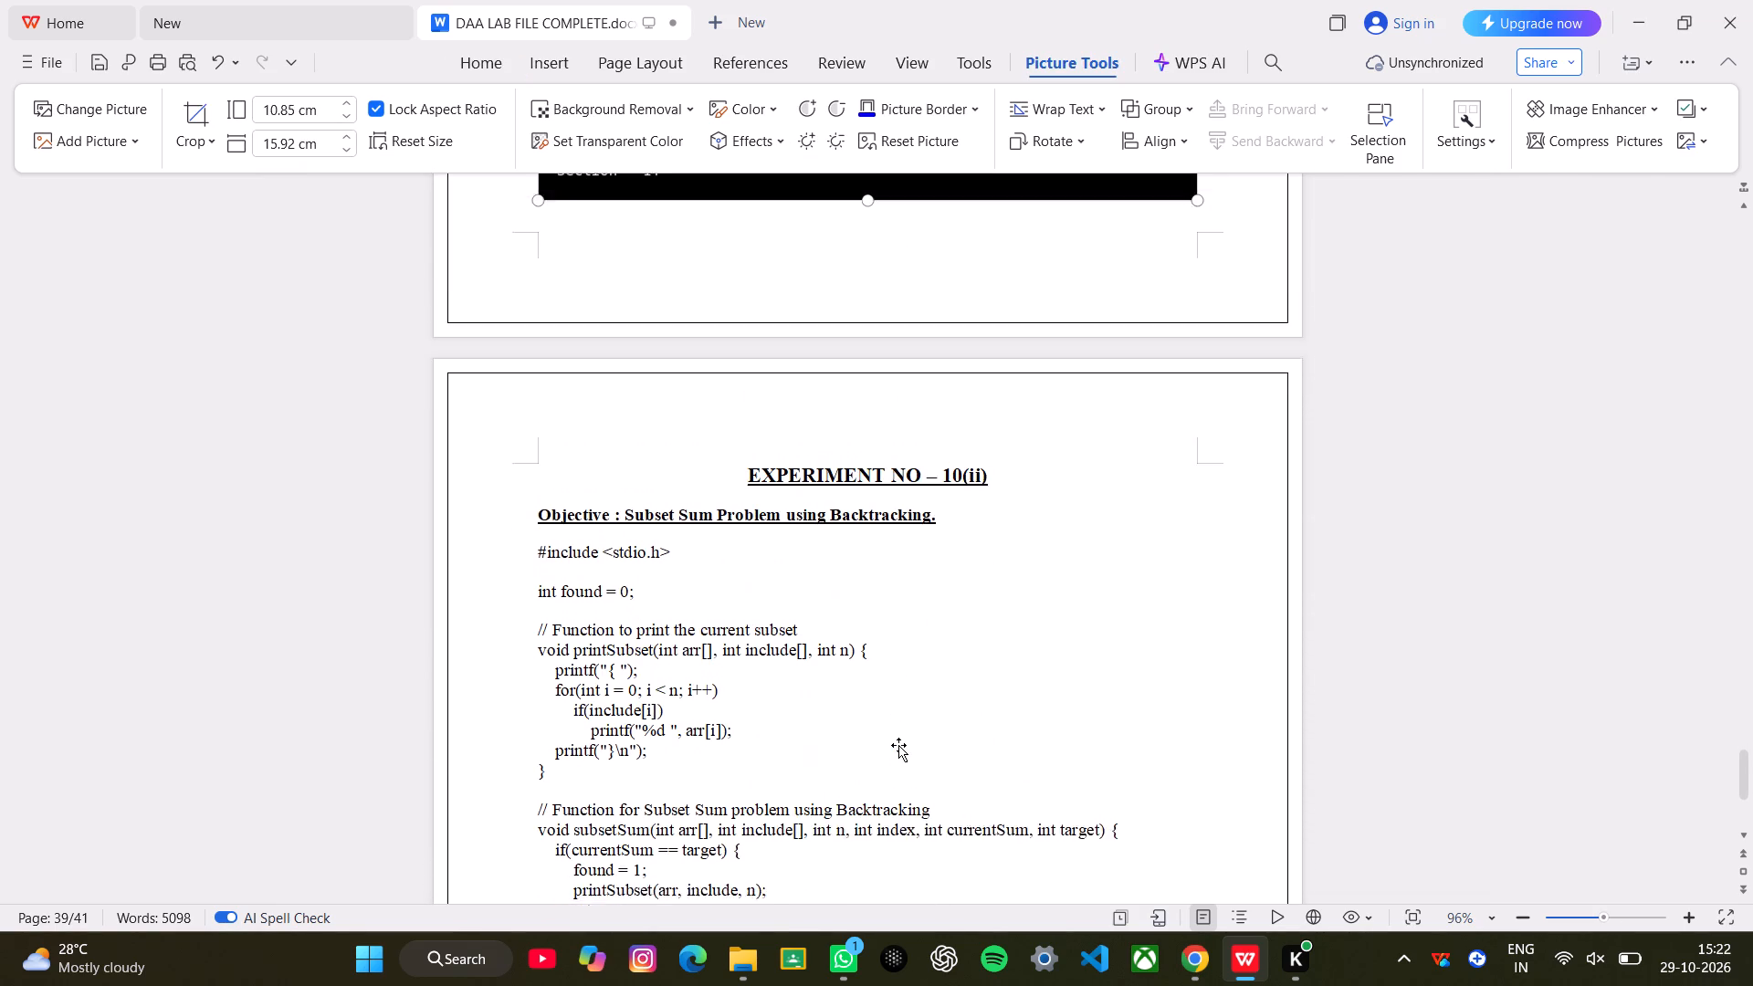
scroll(898, 745, "down", 4)
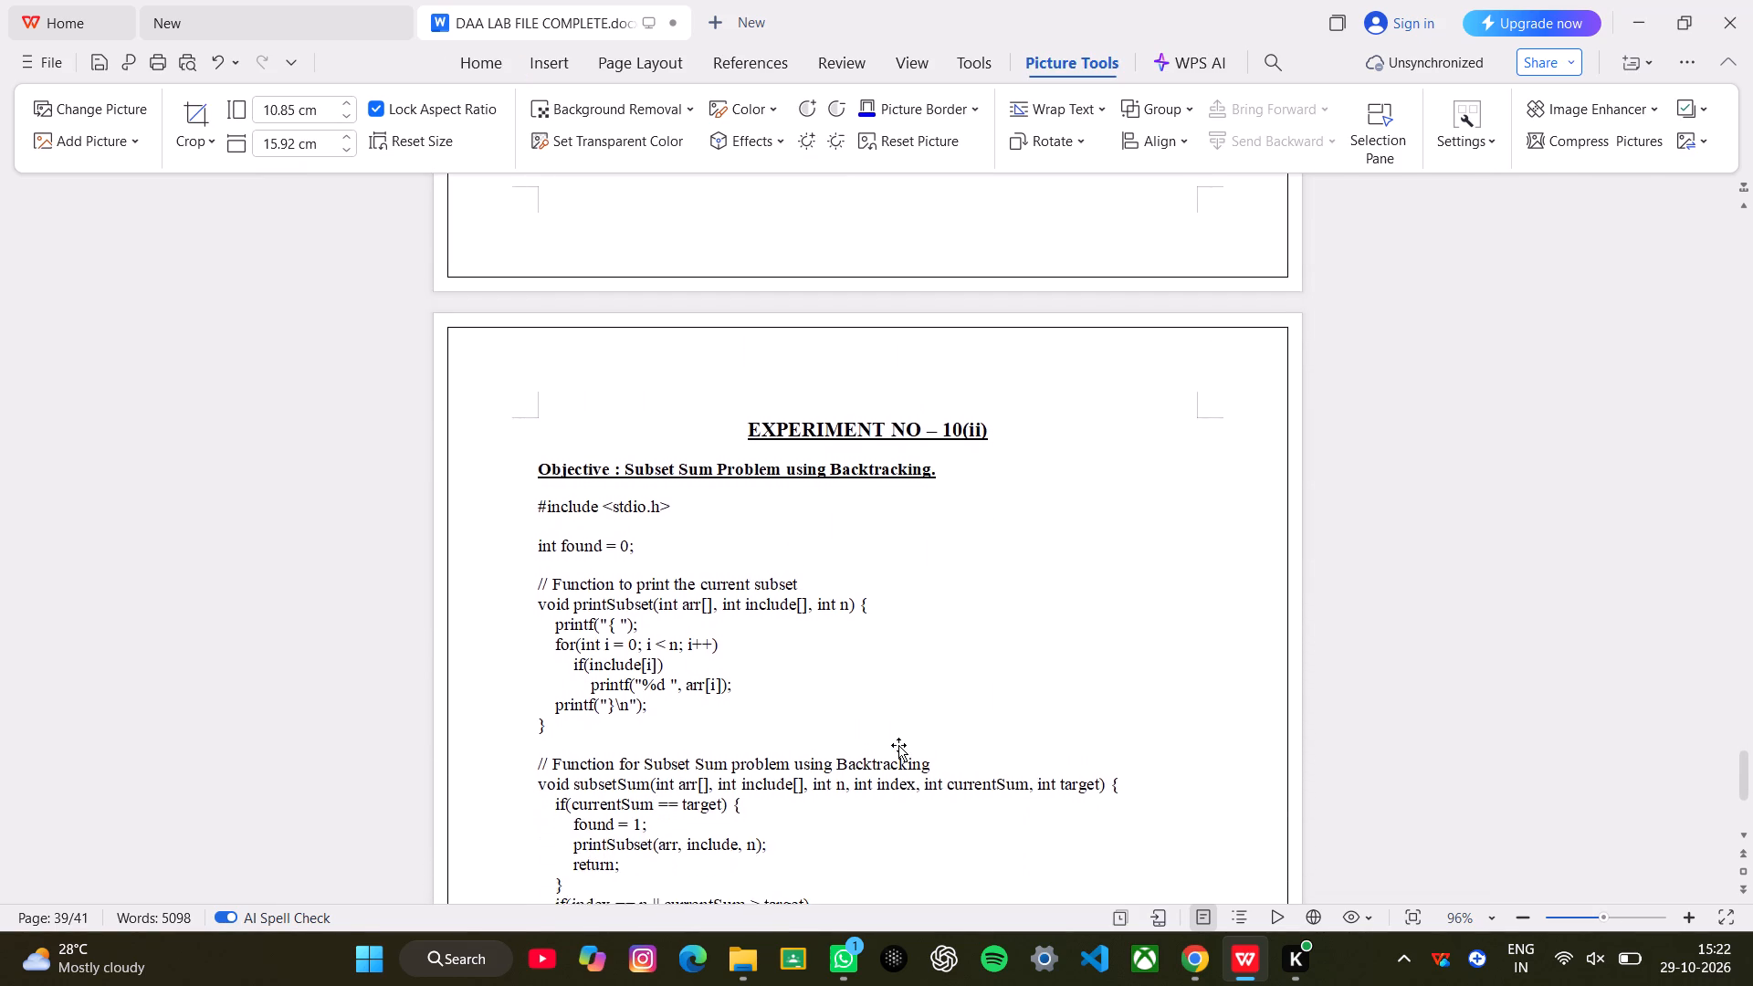
scroll(898, 745, "down", 6)
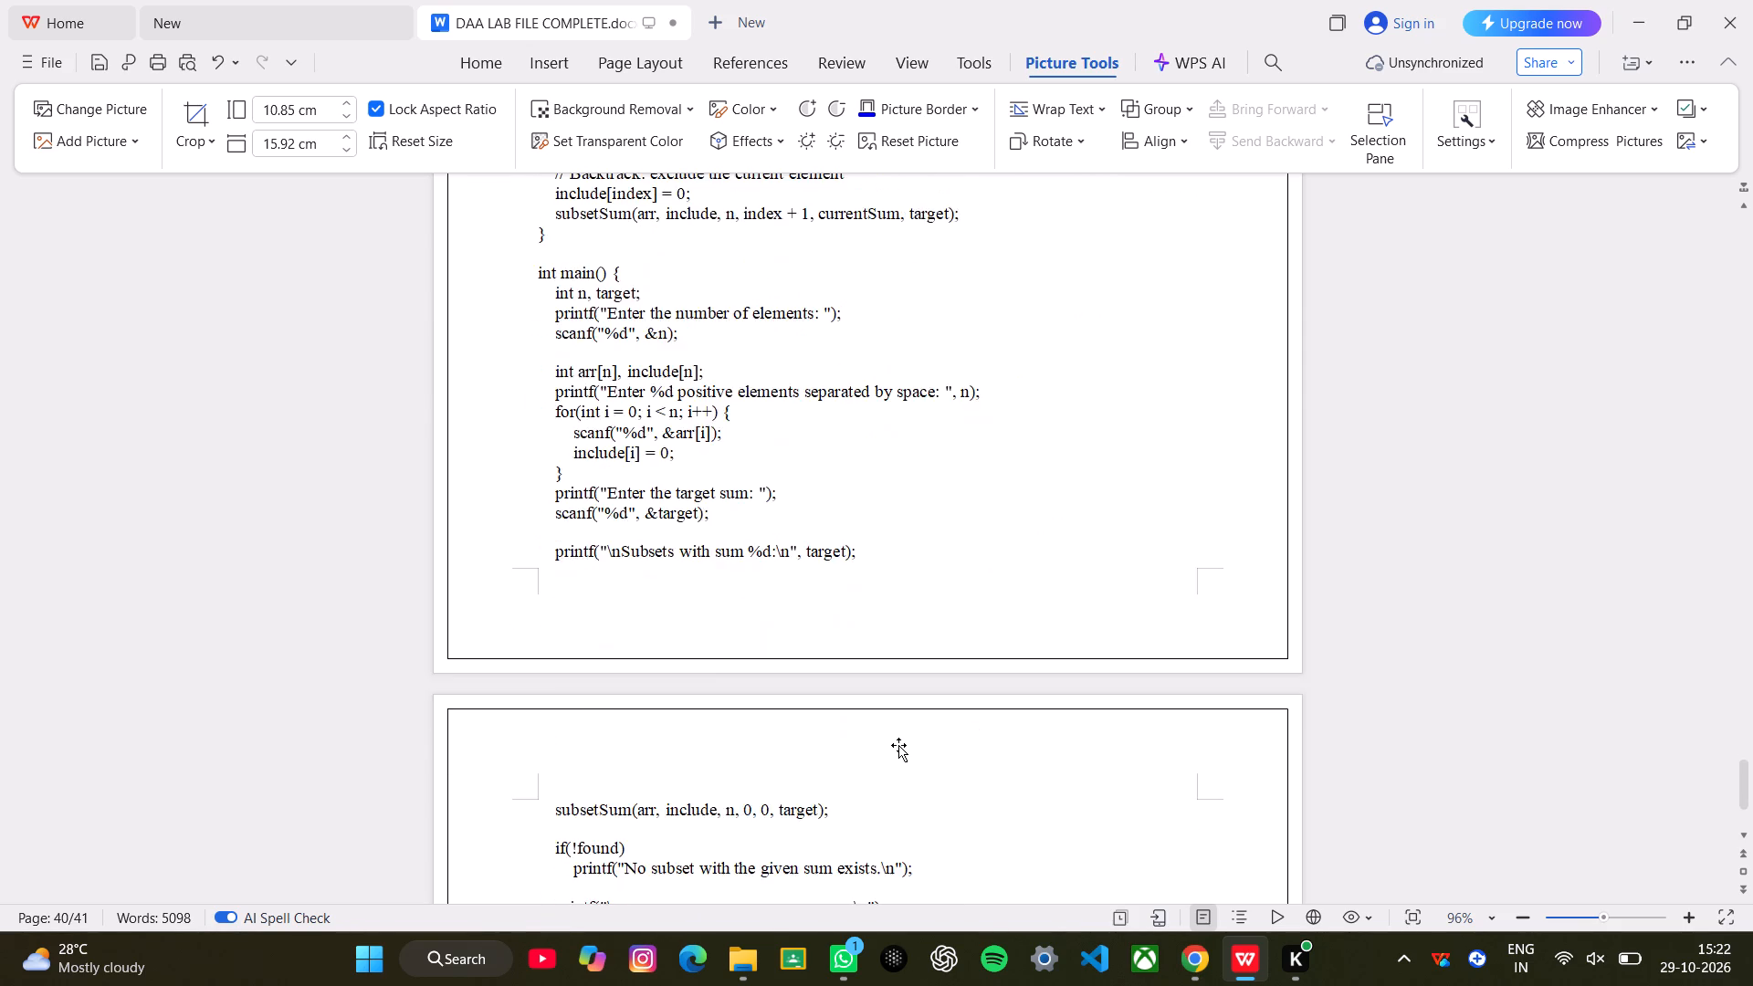
scroll(898, 745, "down", 3)
left_click(605, 706)
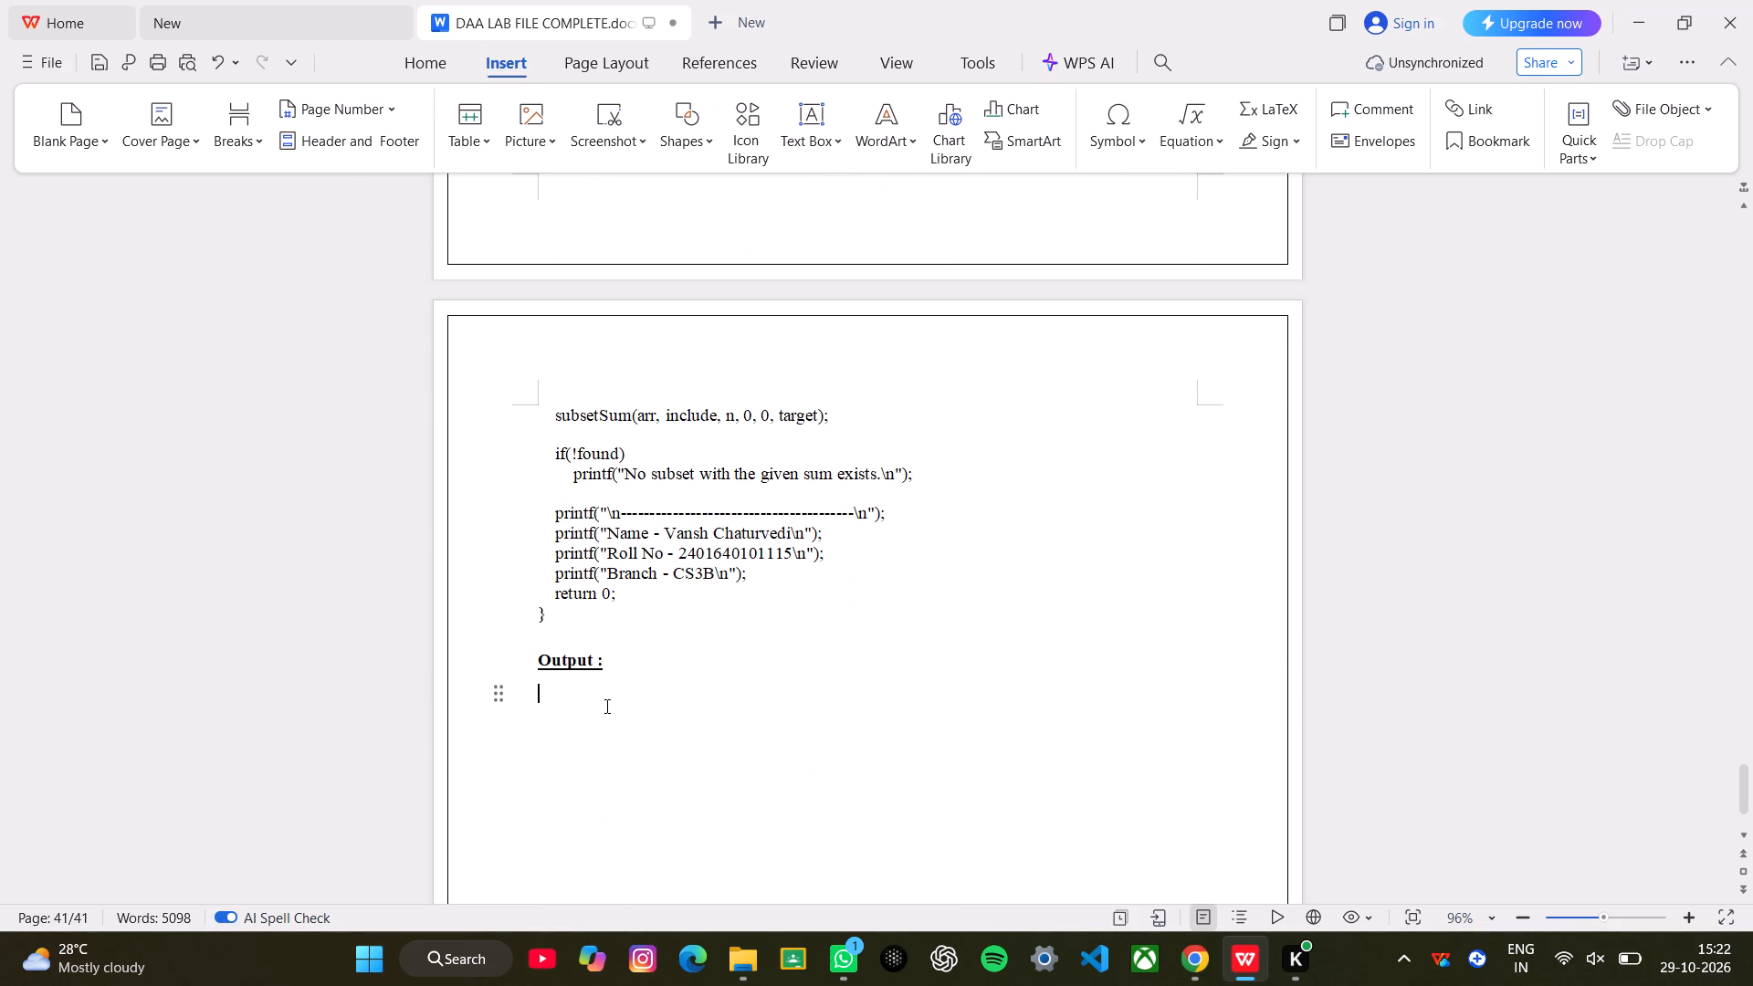
left_click(522, 140)
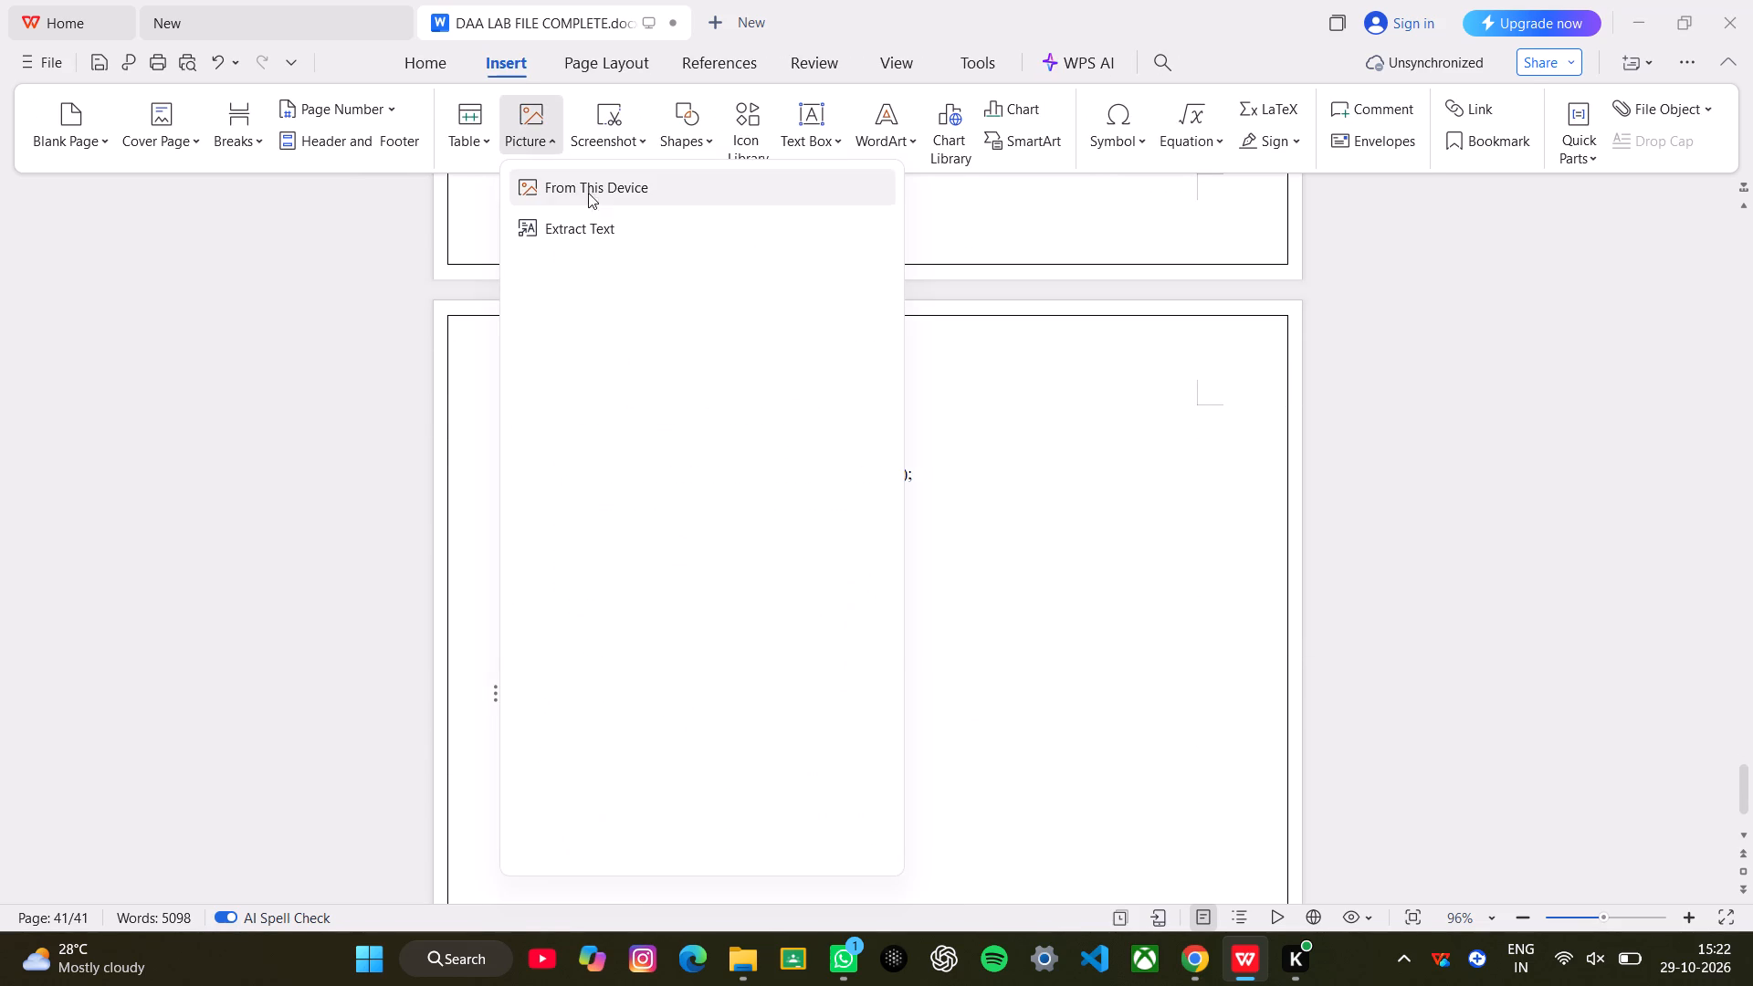
left_click(589, 201)
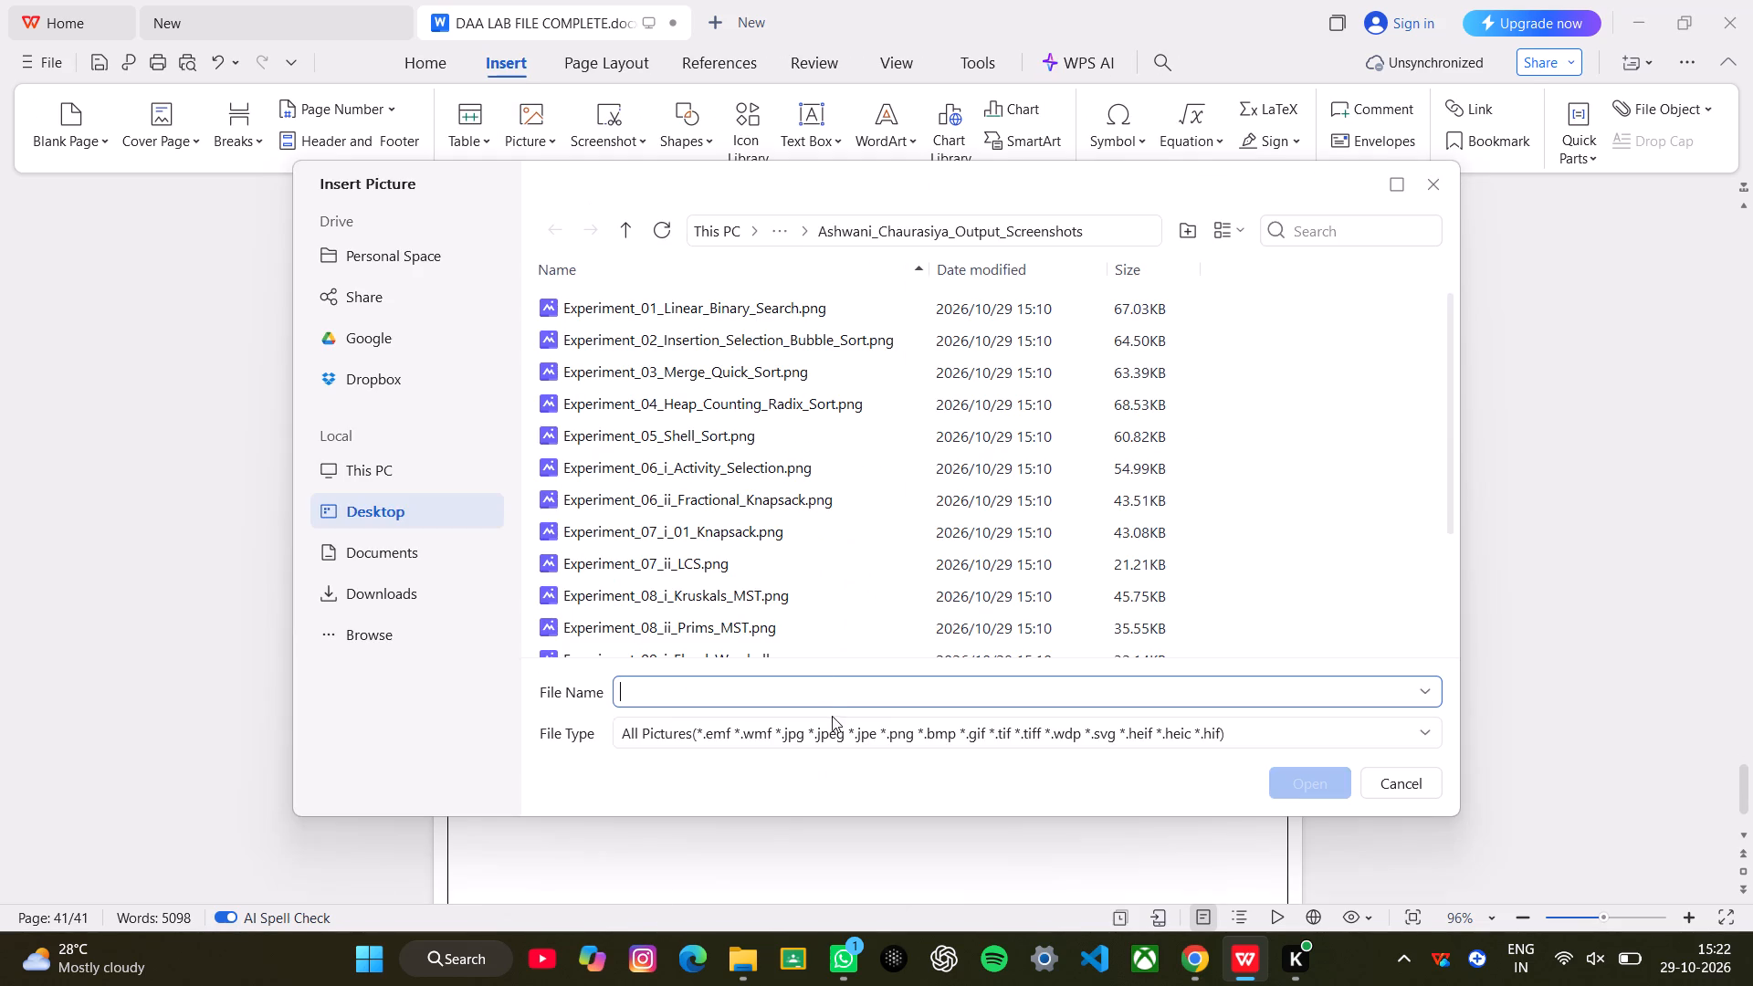
scroll(782, 558, "down", 1)
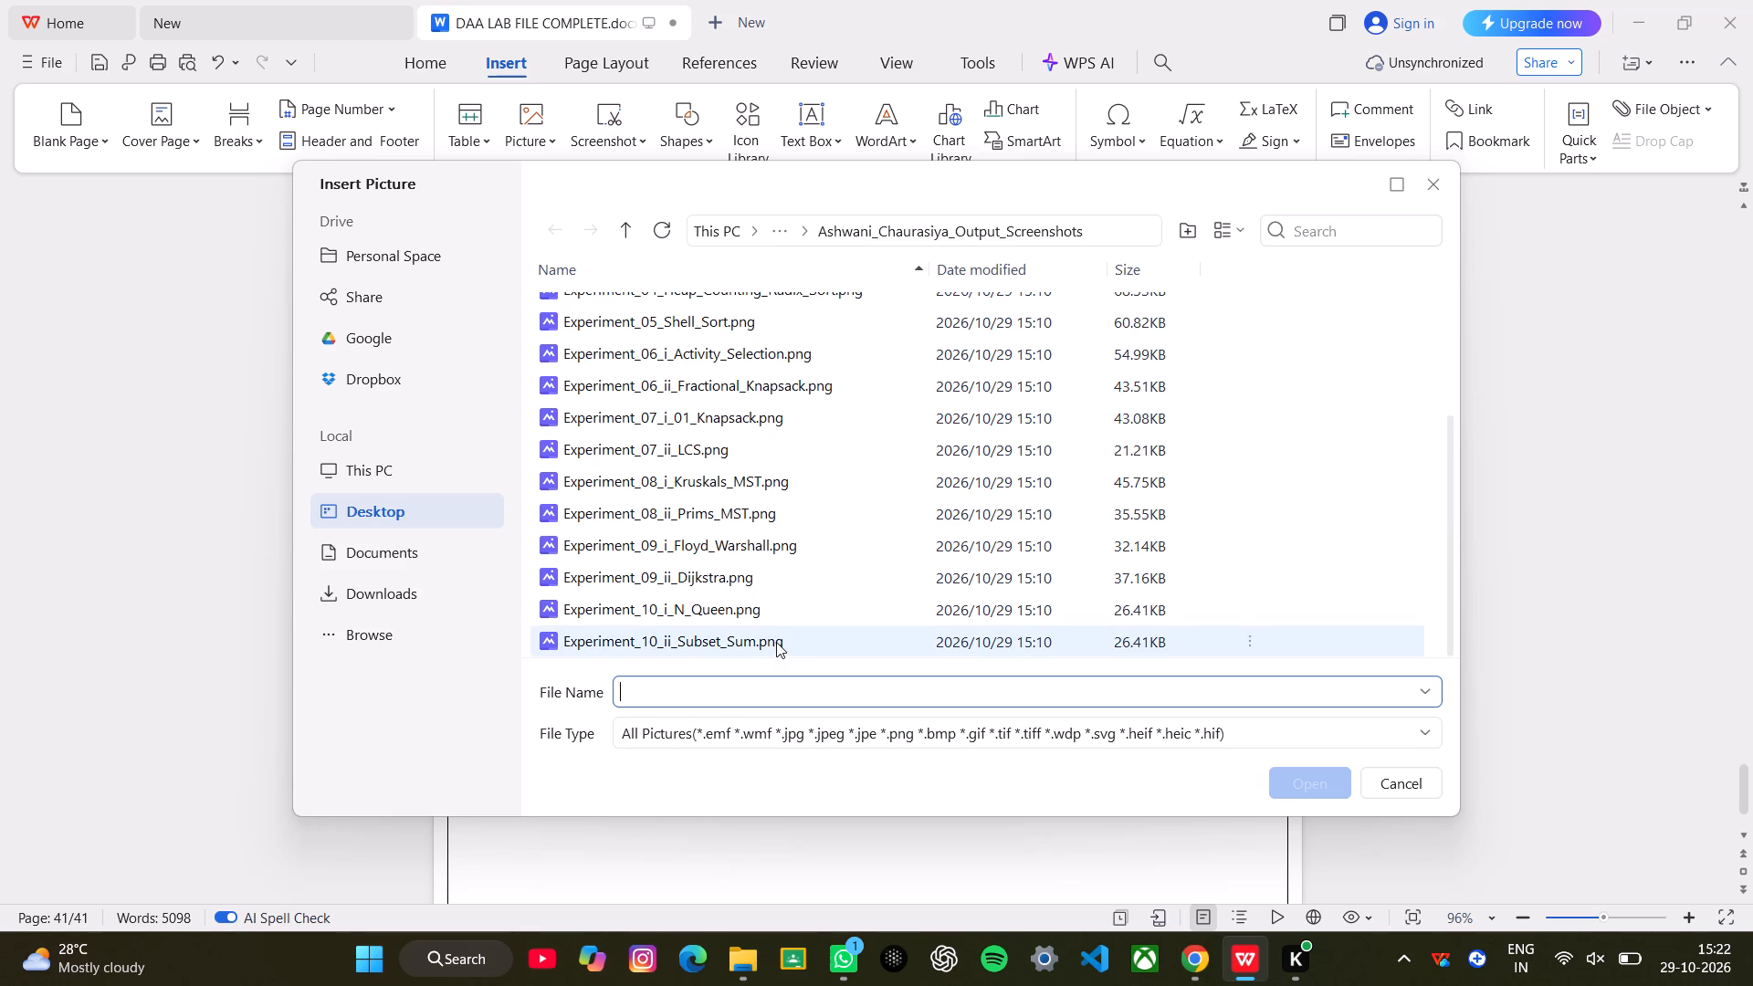
left_click(776, 642)
left_click(1281, 781)
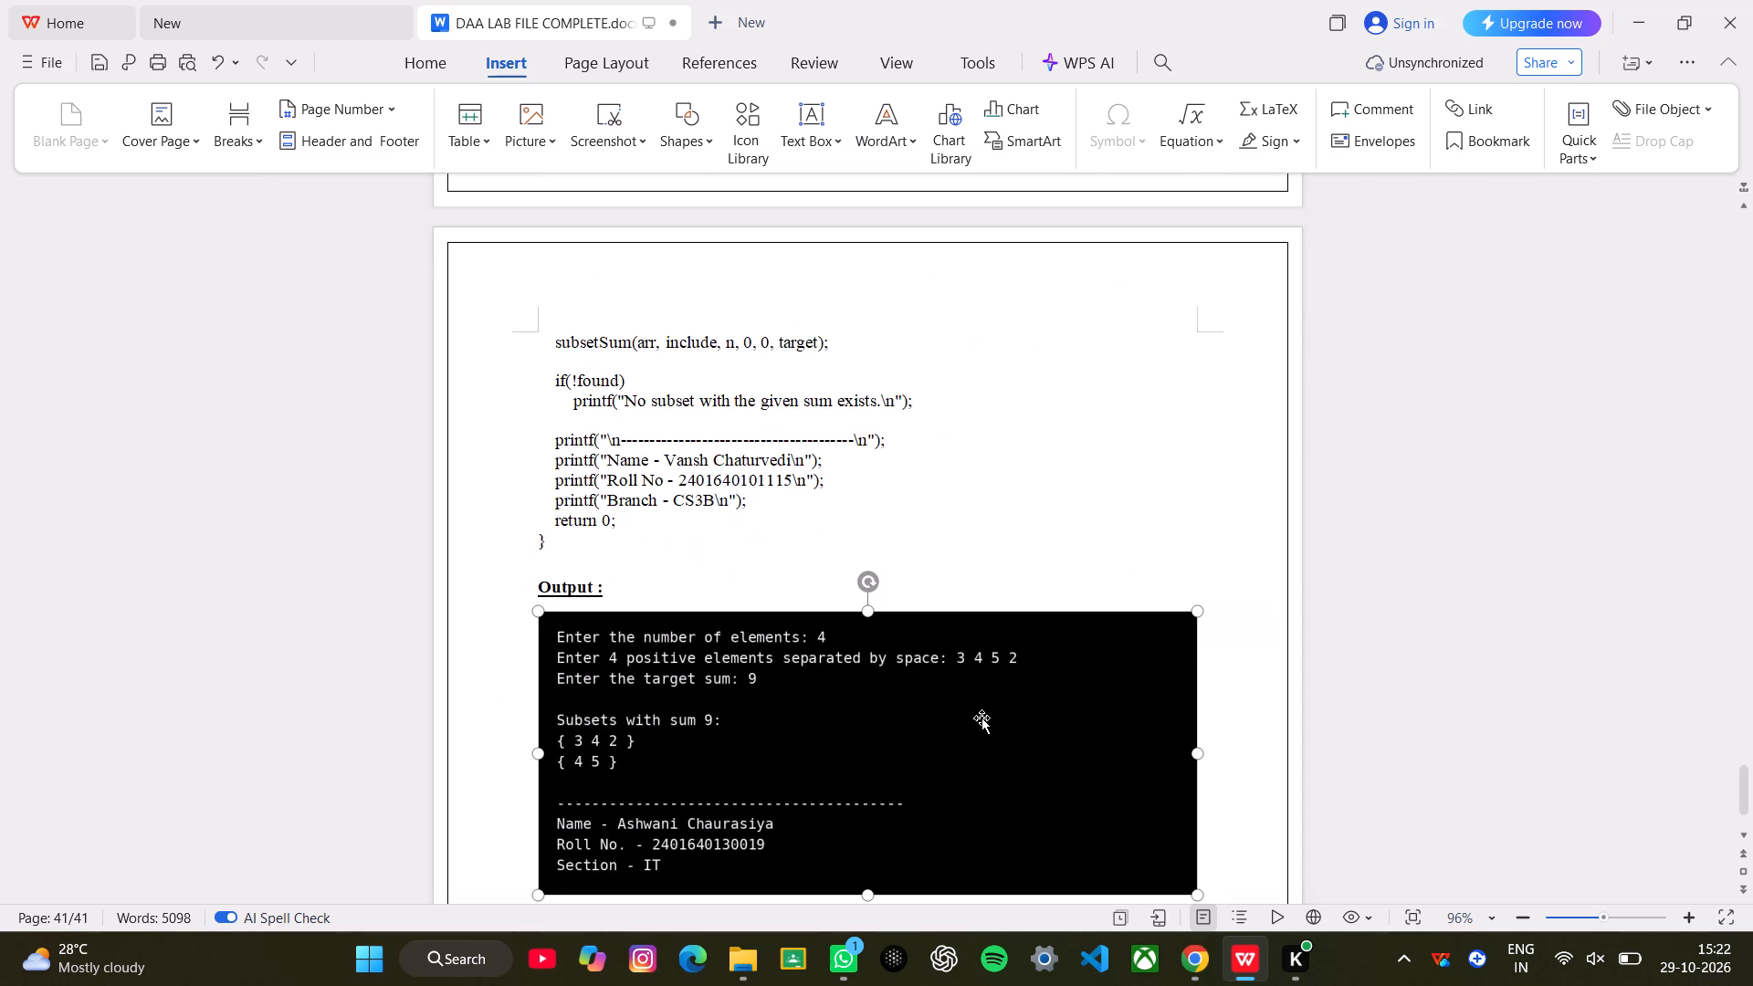
Change the branch in the Branch printf line of Experiment 10(ii)'s code to IT.
scroll(981, 718, "down", 4)
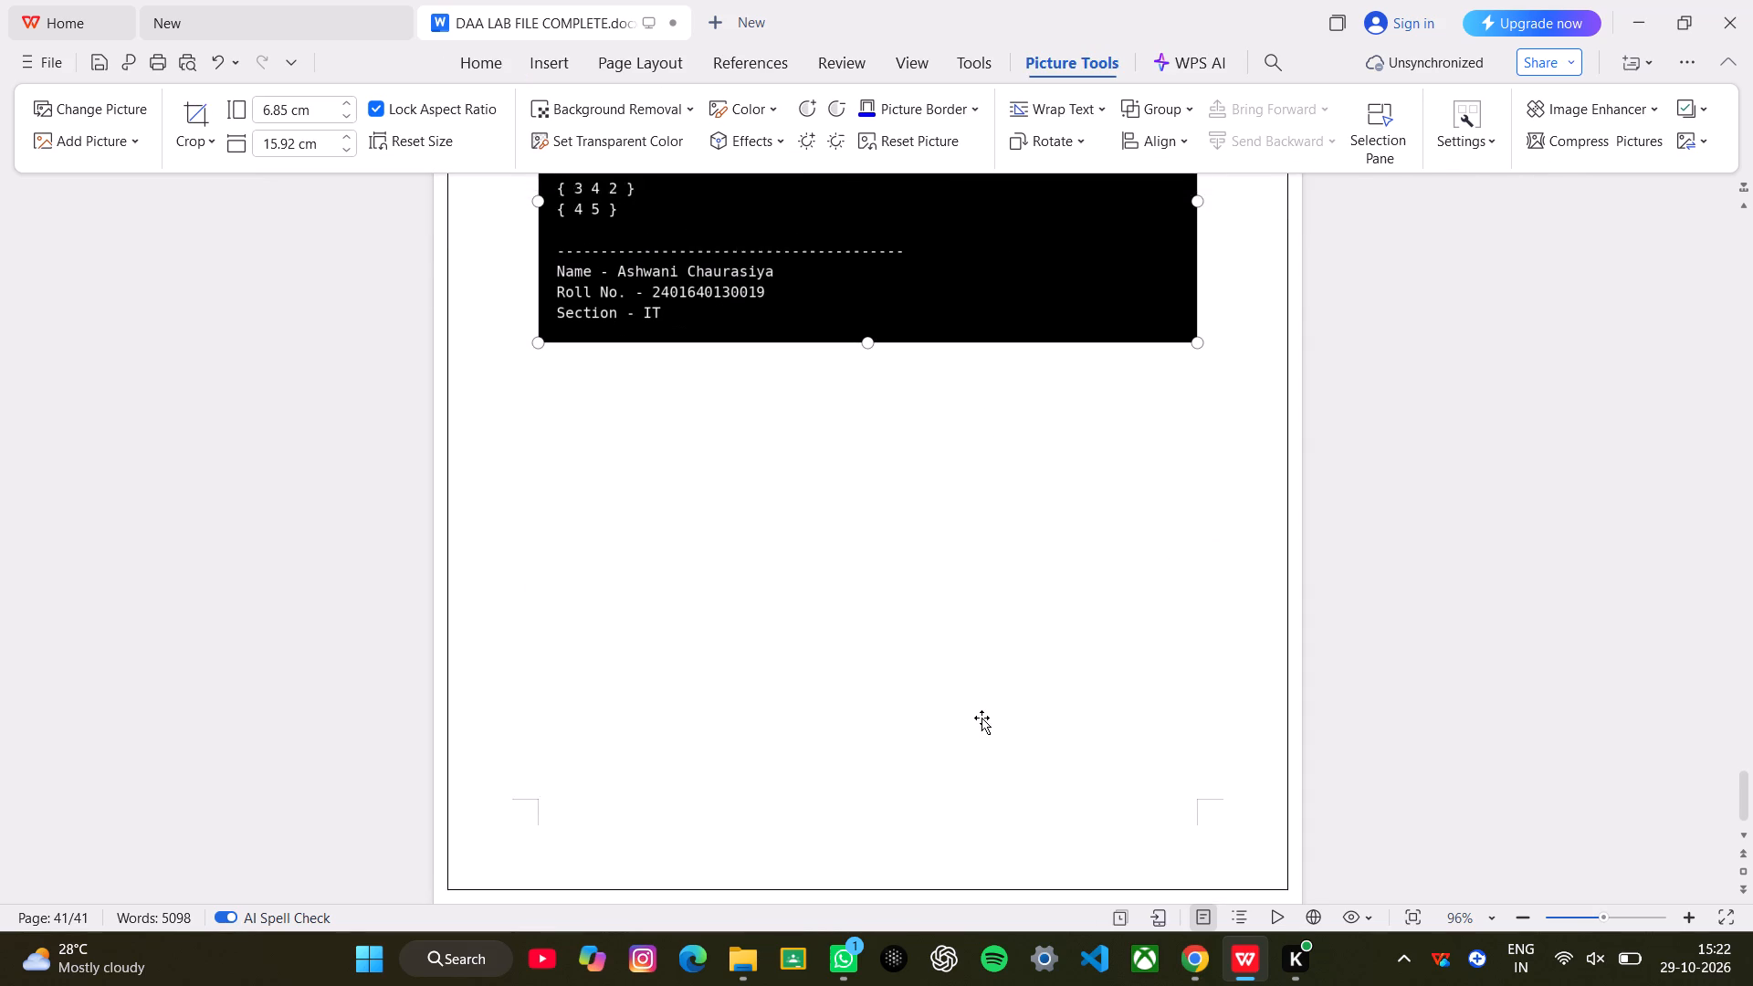
scroll(981, 718, "down", 1)
scroll(981, 718, "up", 2)
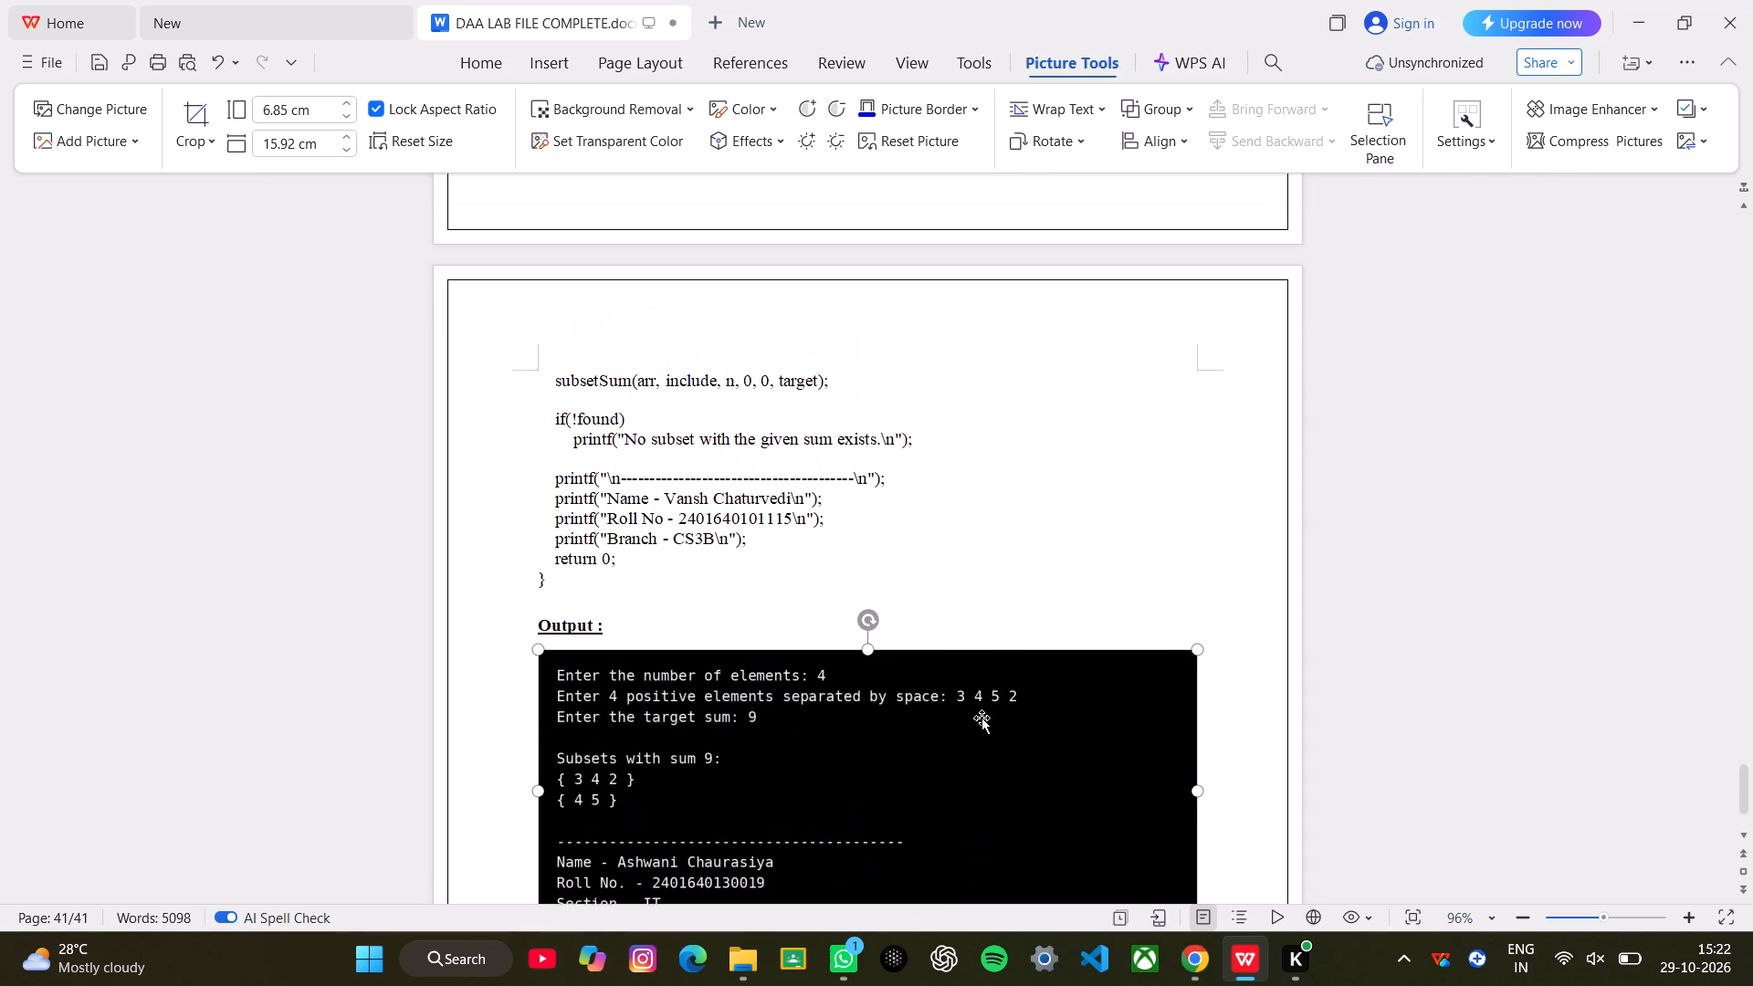
scroll(981, 718, "up", 3)
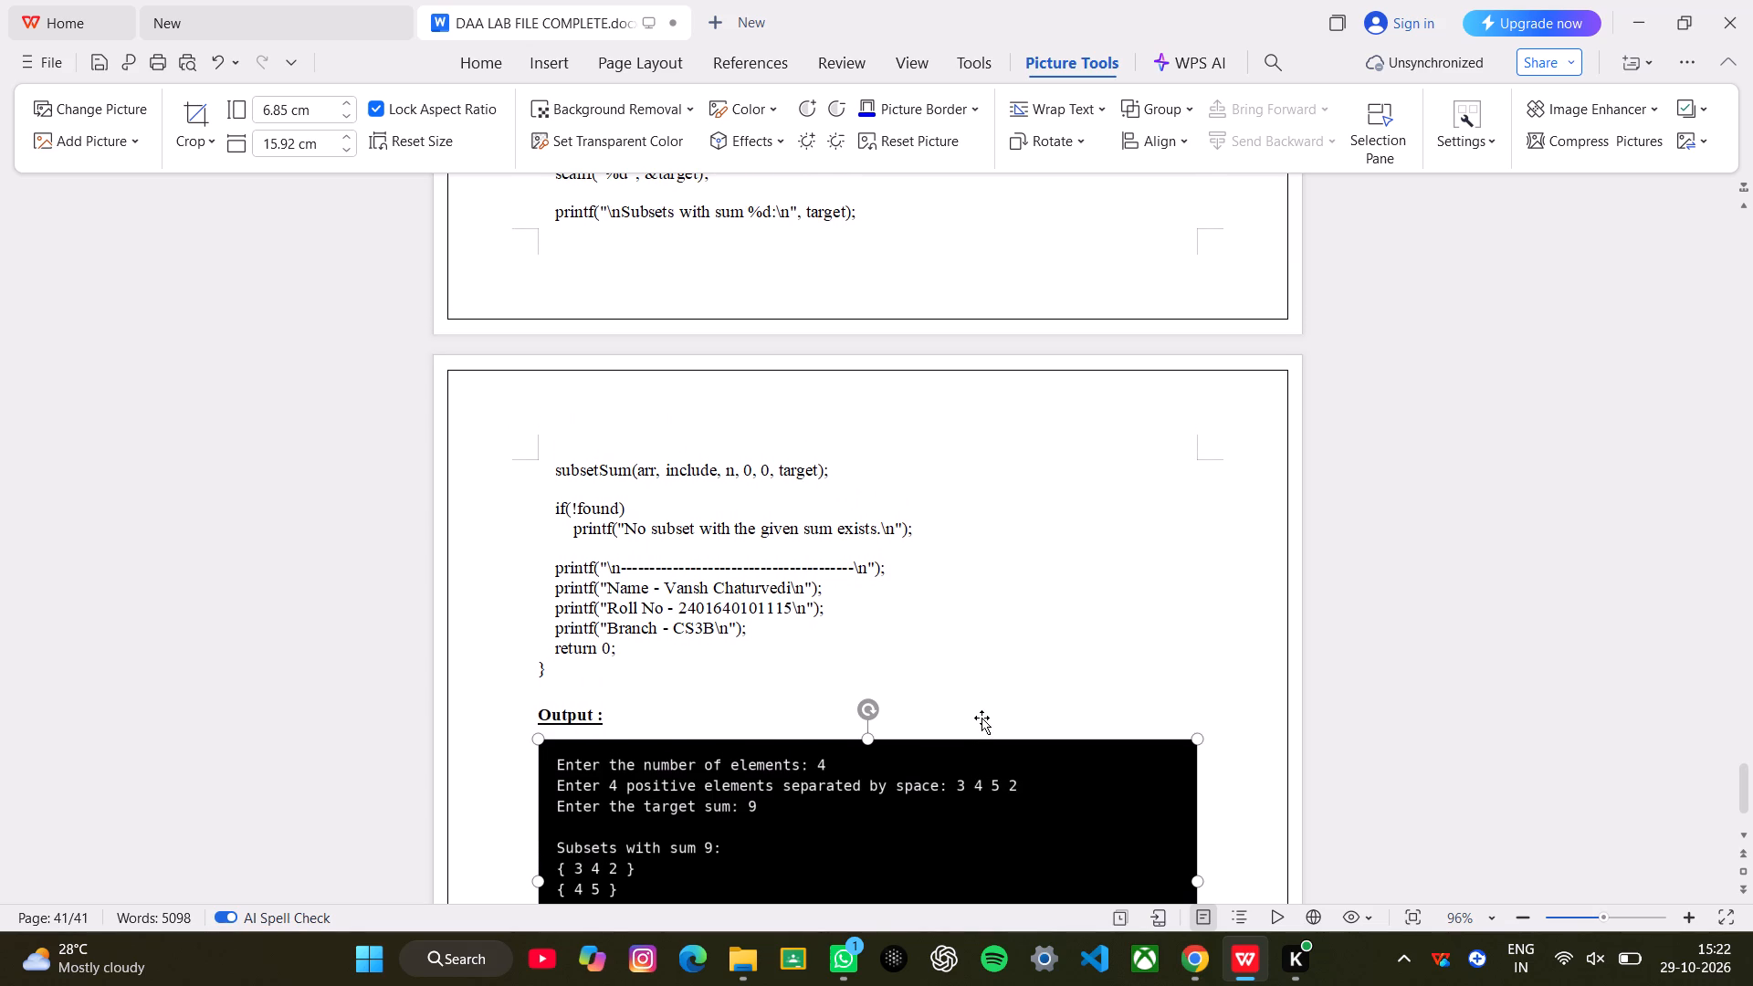
scroll(981, 718, "up", 1)
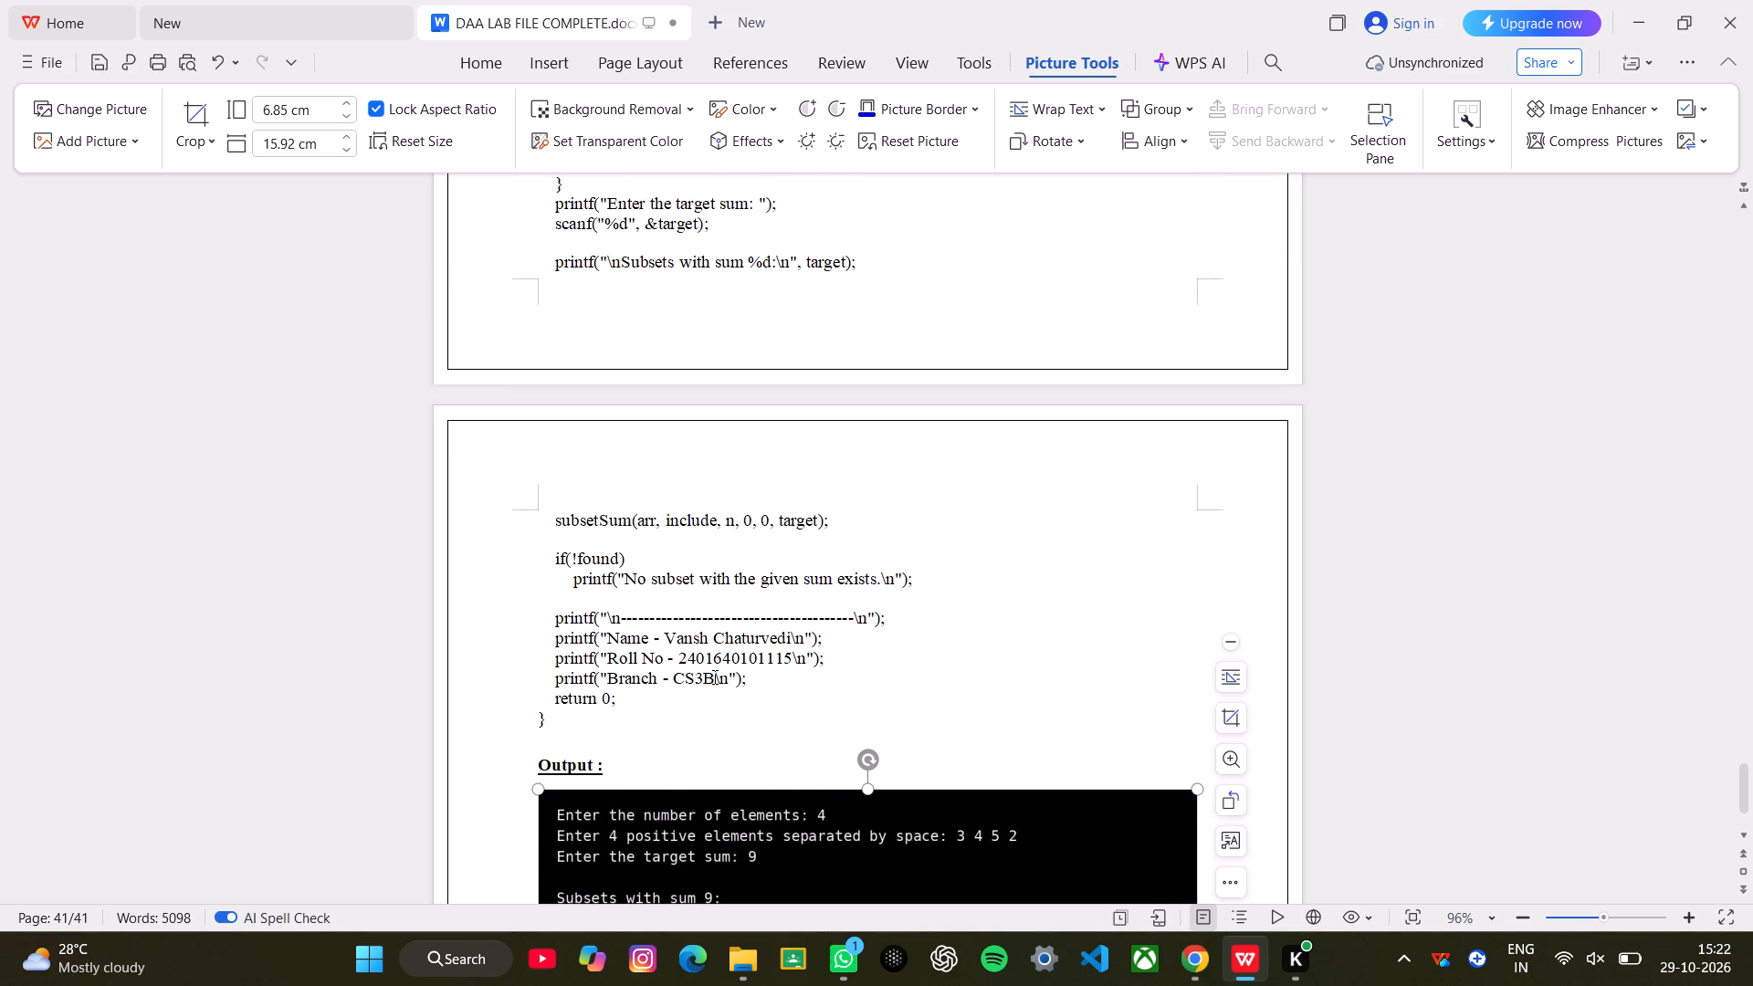
left_click(713, 677)
left_click(701, 677)
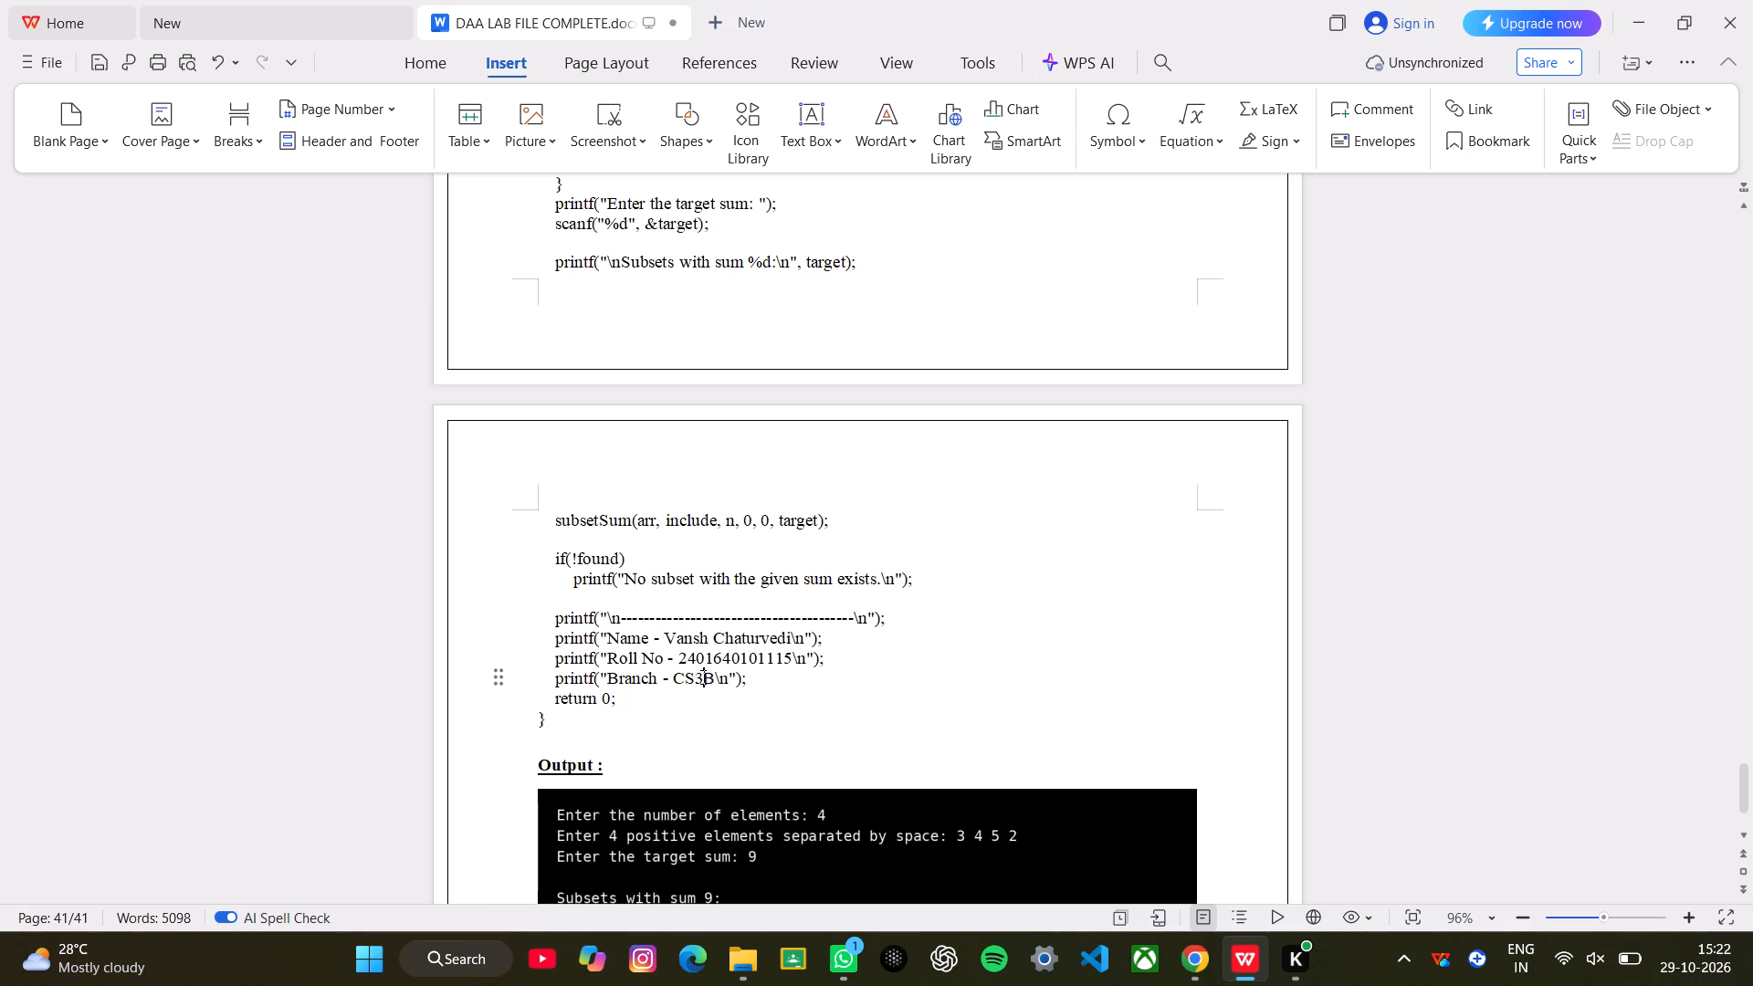
key("BackSpace")
key("BackSpace")
key("BackSpace")
key("Right")
key("BackSpace")
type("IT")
Change the roll number in the Roll No printf line of Experiment 10(ii)'s code to the one in the output picture.
left_click_drag(790, 656, 676, 664)
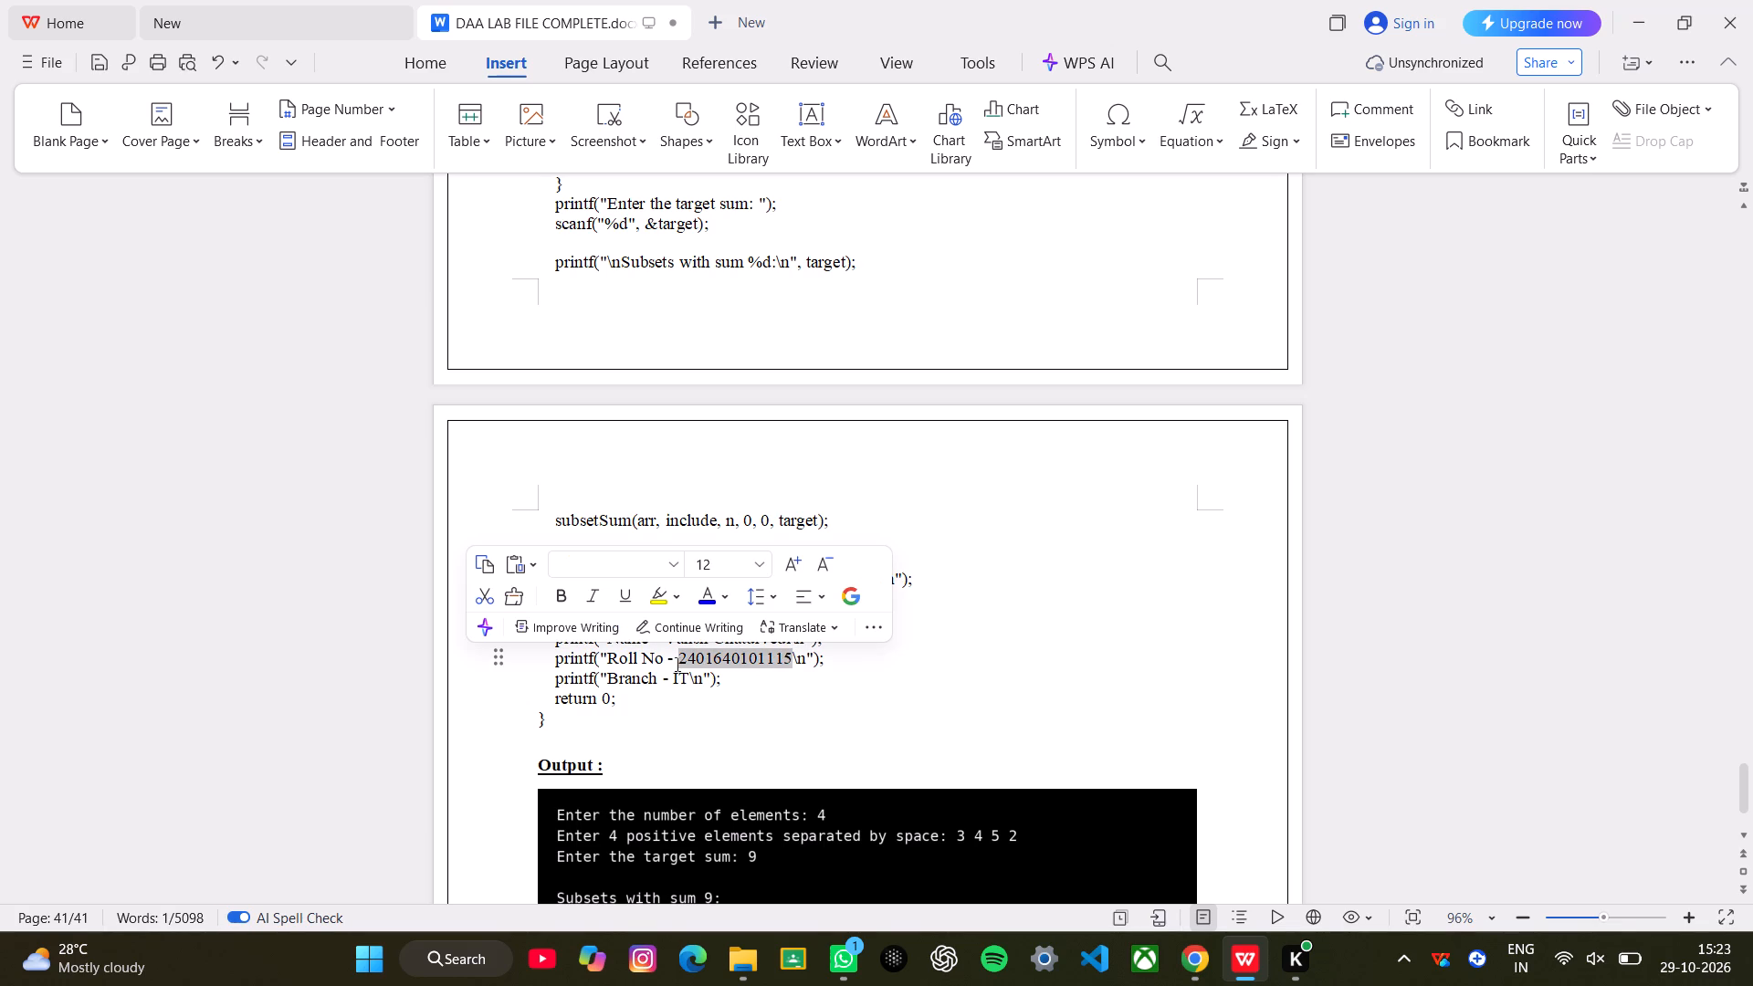
left_click(775, 670)
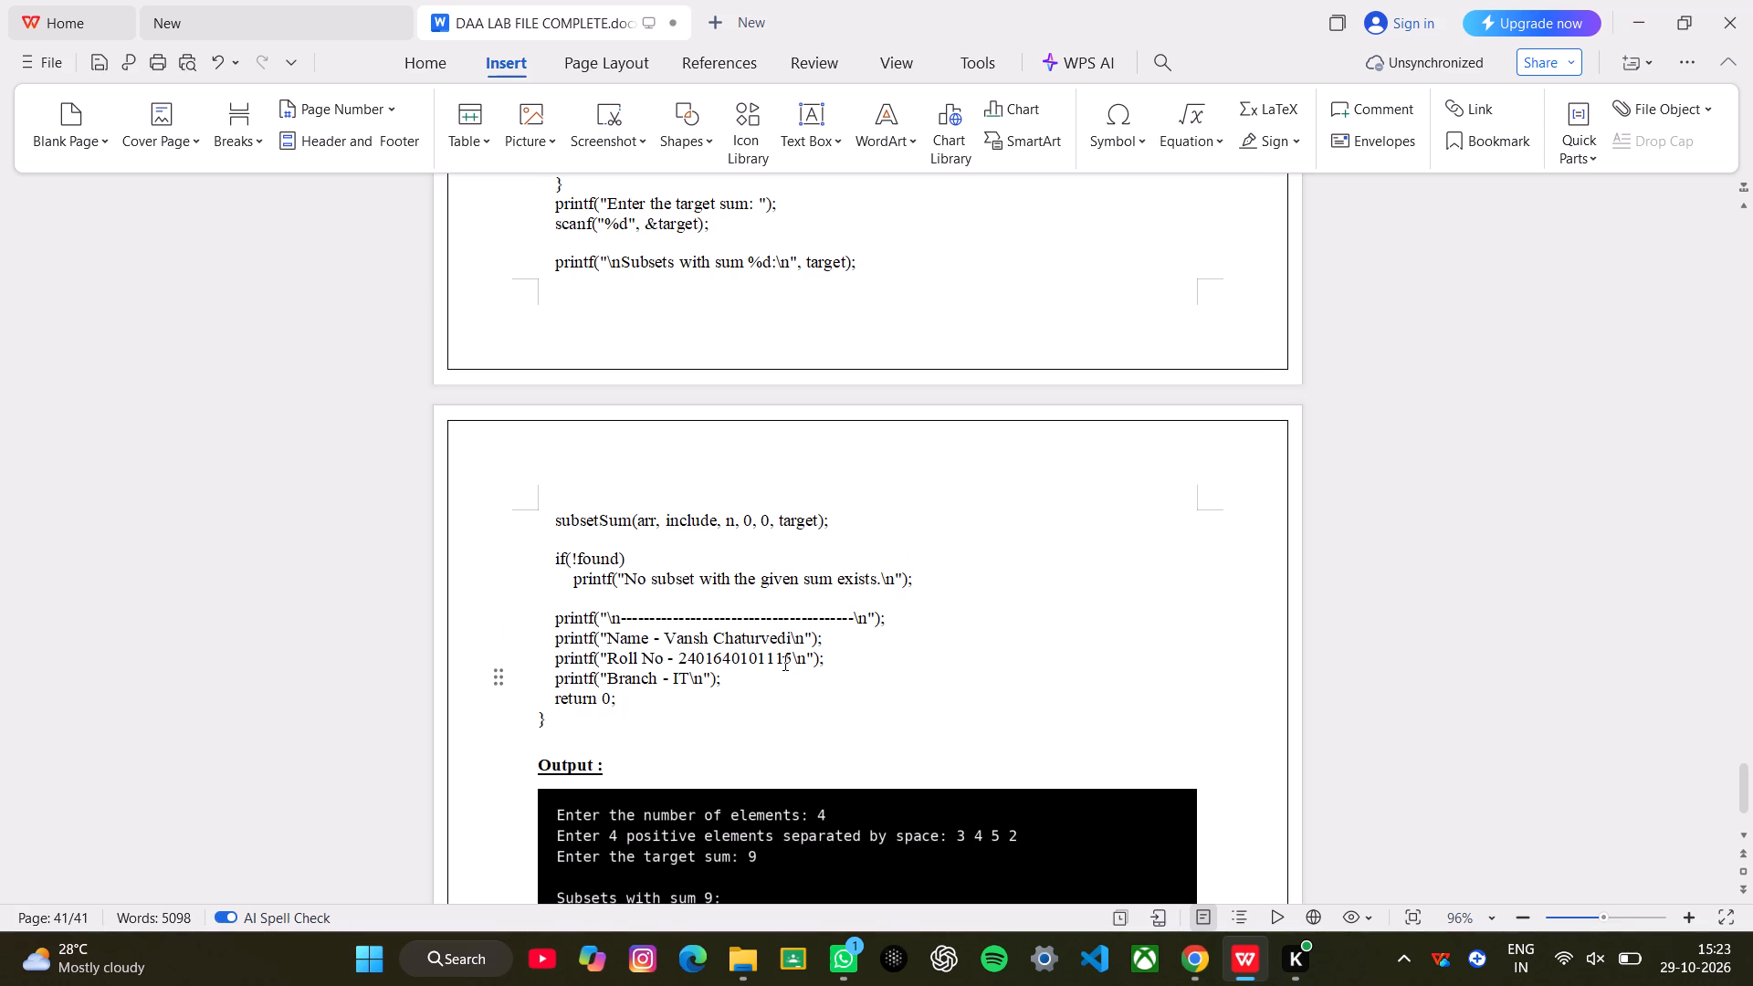
left_click(792, 656)
key("BackSpace")
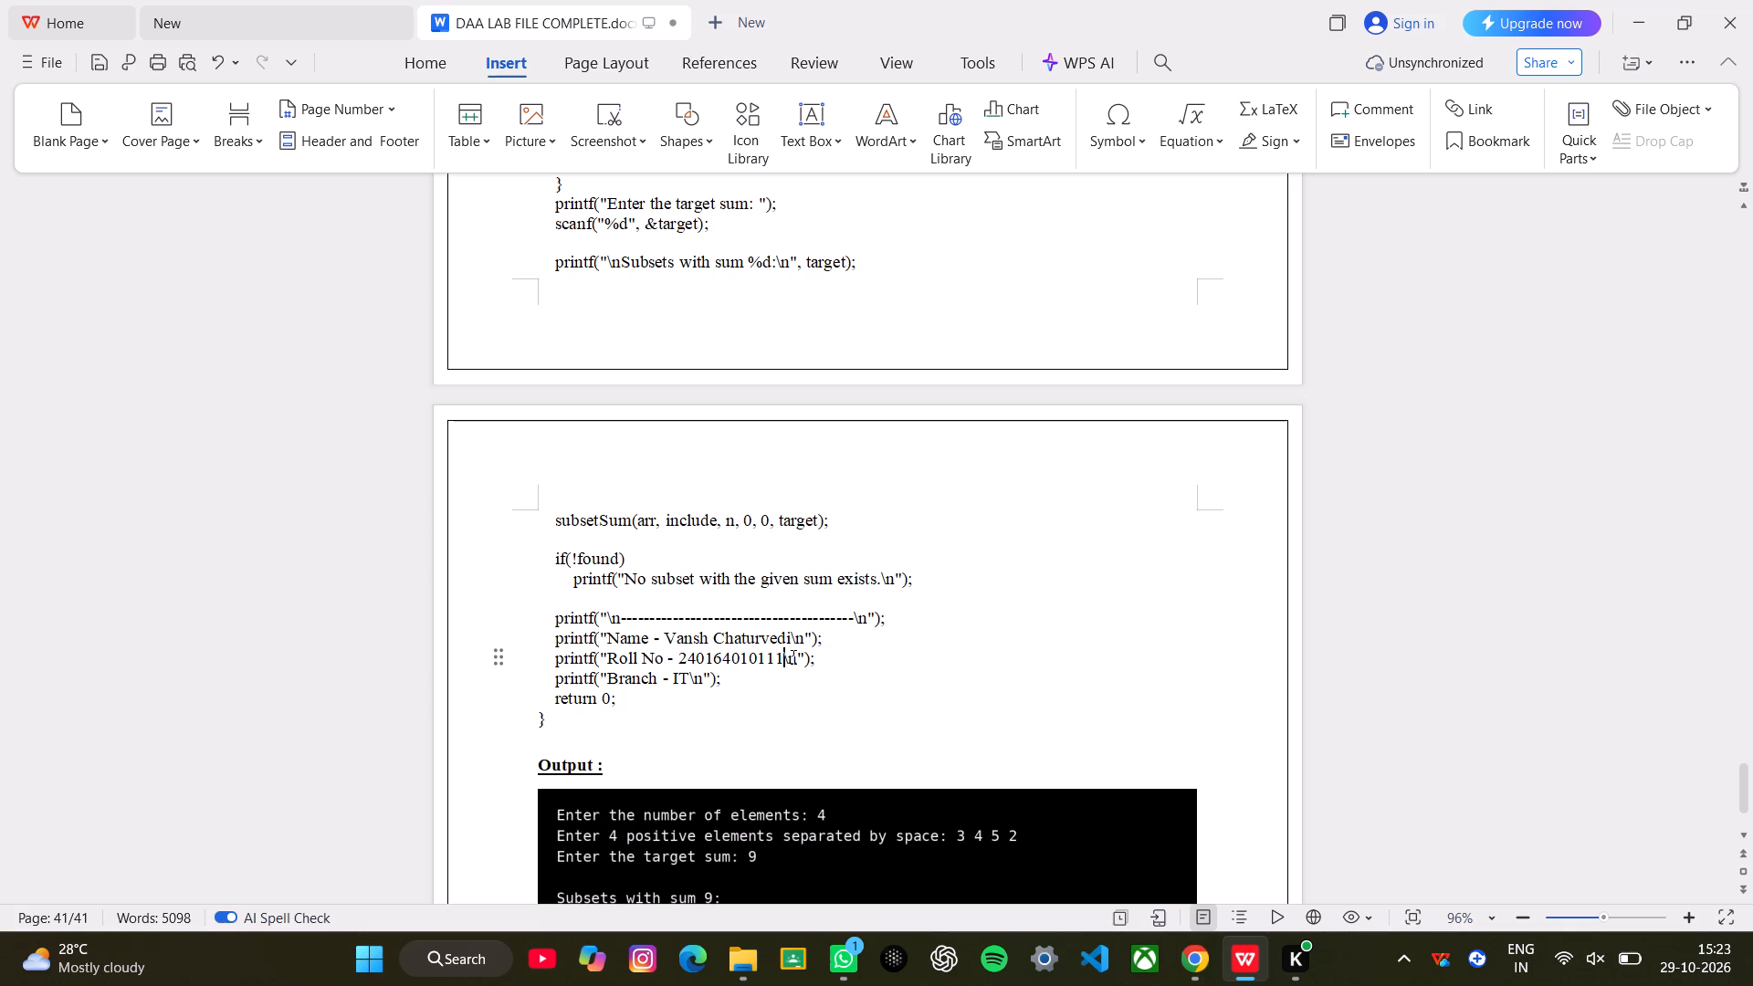
key("BackSpace")
key("BackSpace")
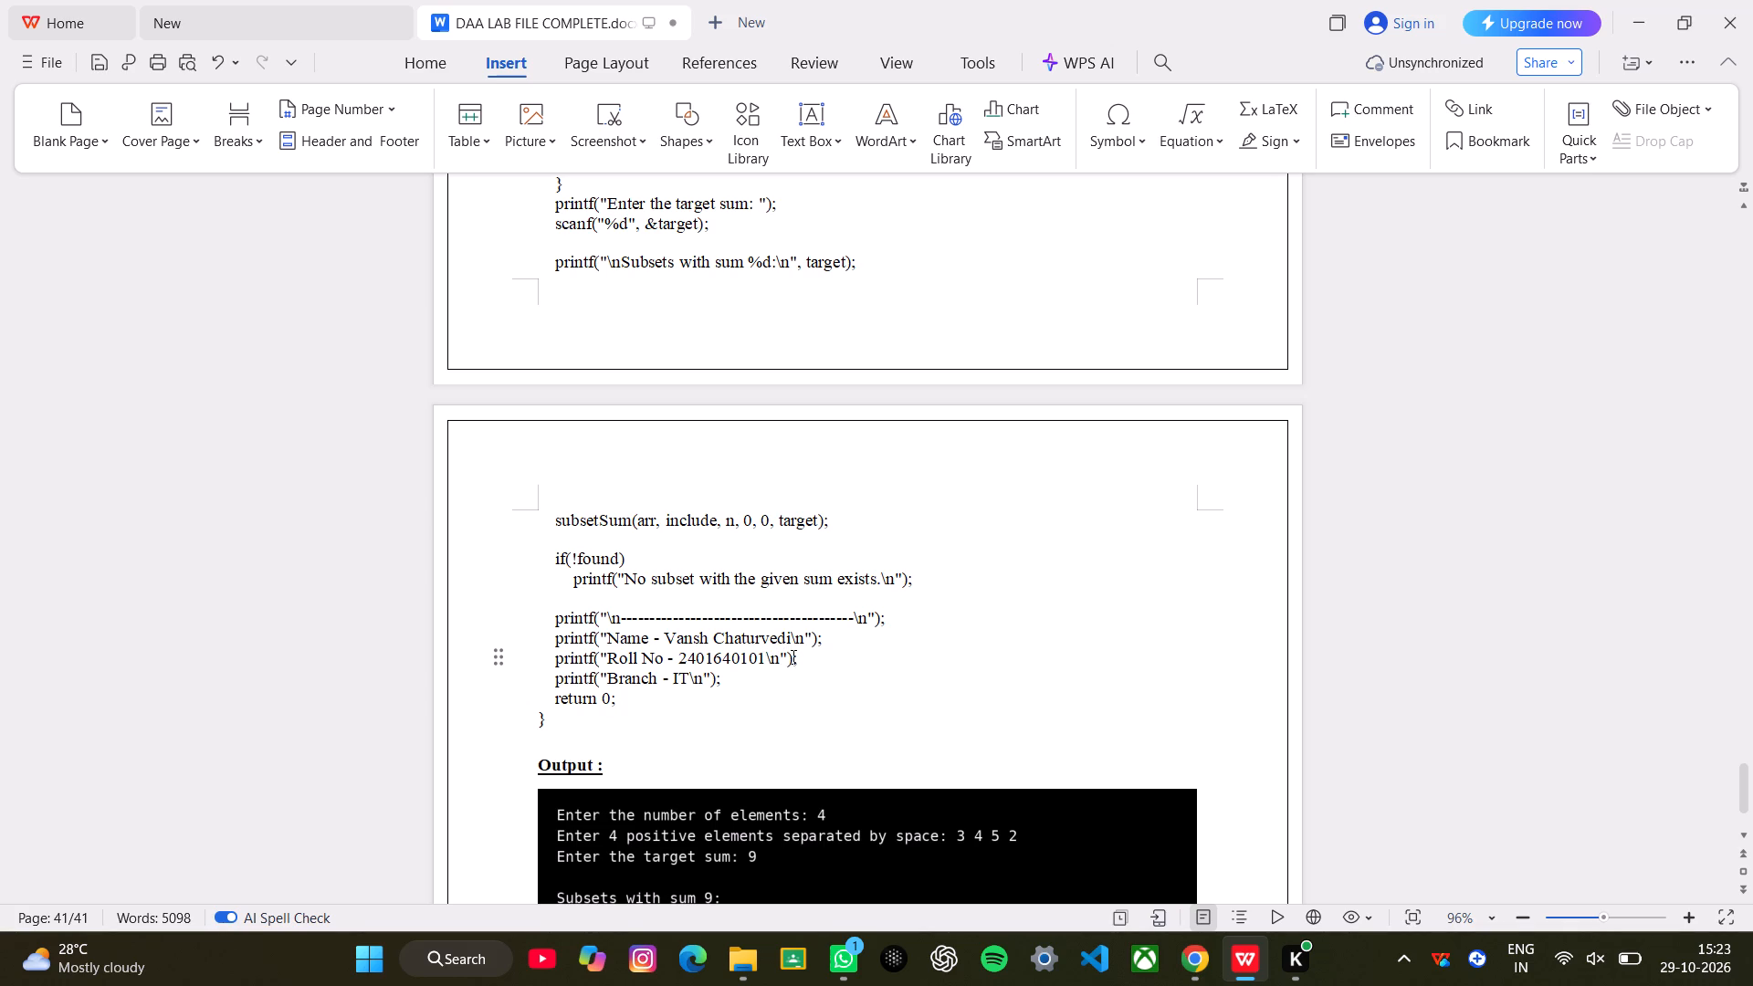
key("BackSpace")
key("BackSpace")
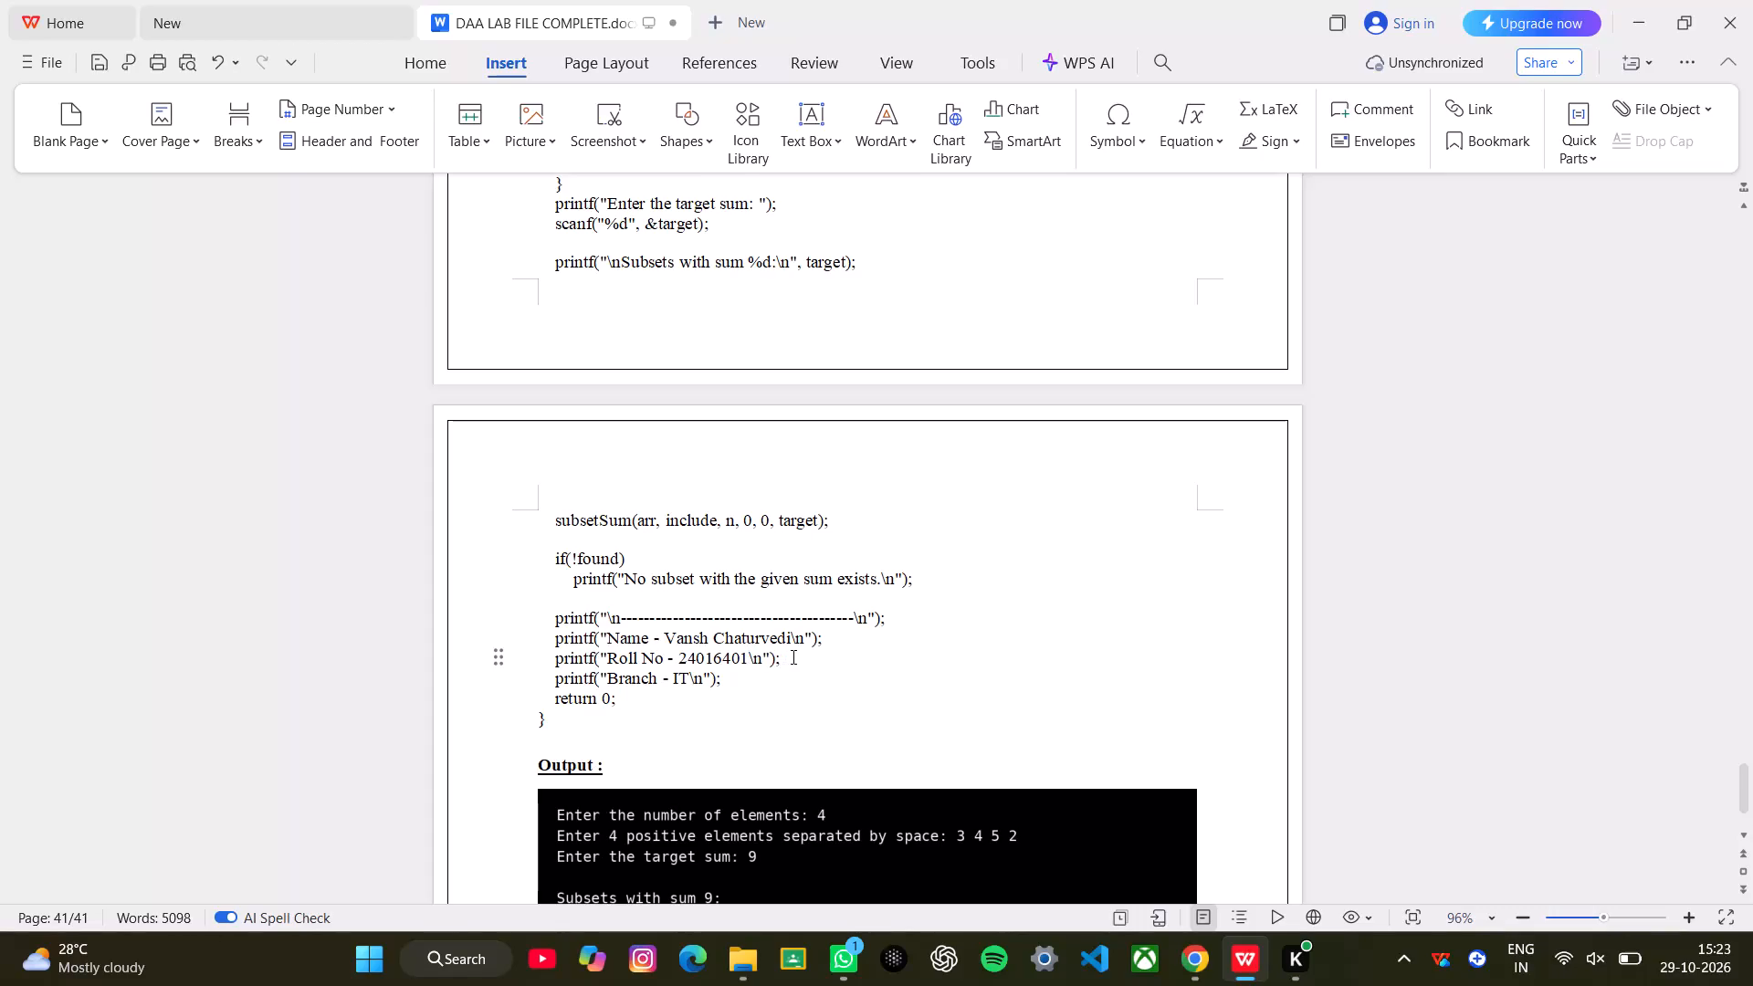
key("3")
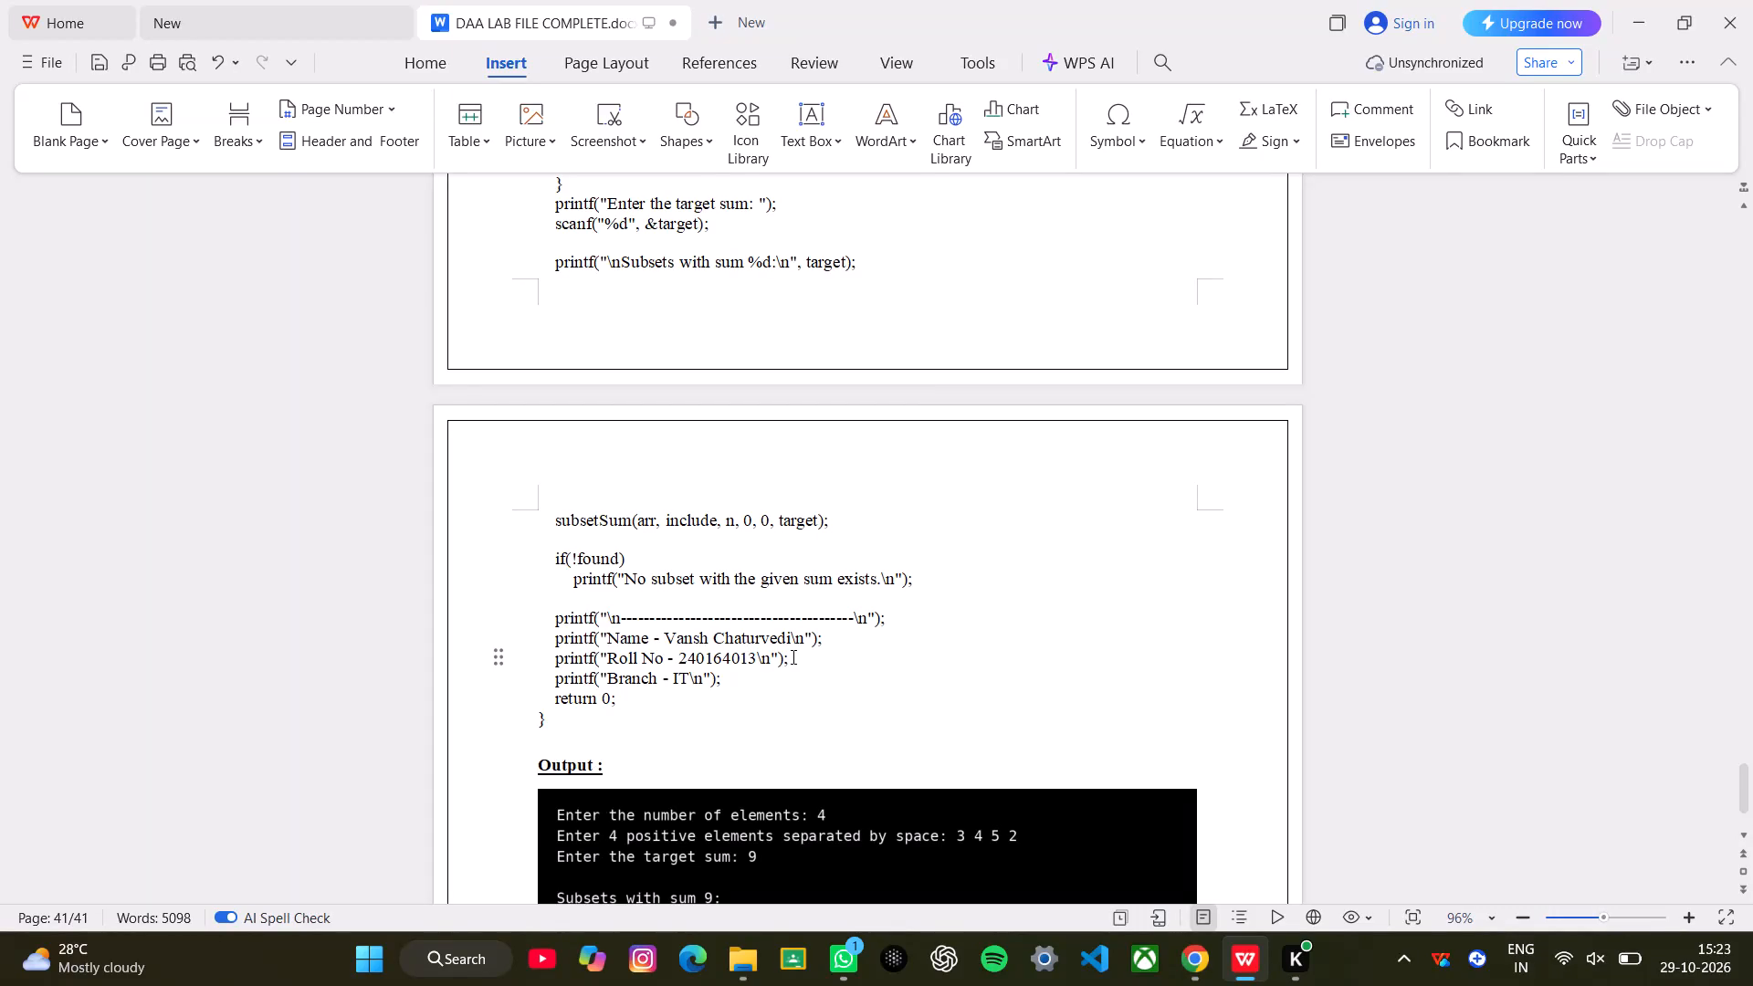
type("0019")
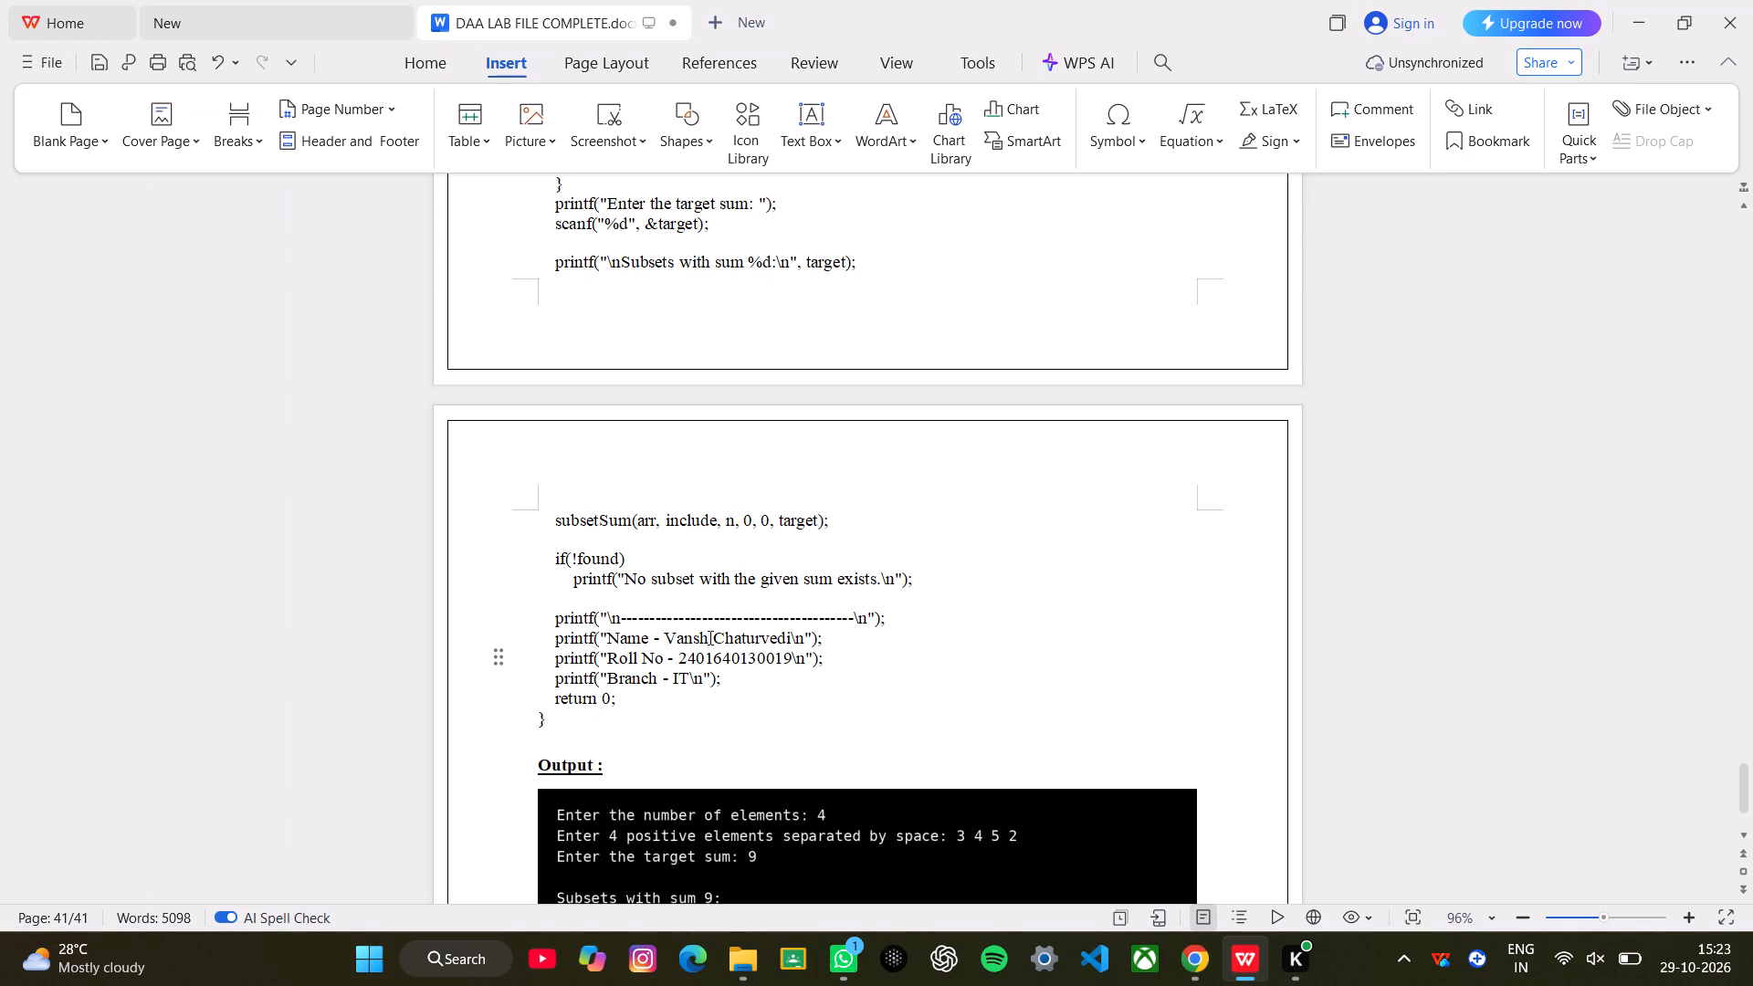
Change the student's first name and surname in the Name printf line of Experiment 10(ii)'s code to match the output picture.
left_click(709, 635)
key("BackSpace")
key("BackSpace")
key("BackSpace")
key("BackSpace")
key("BackSpace")
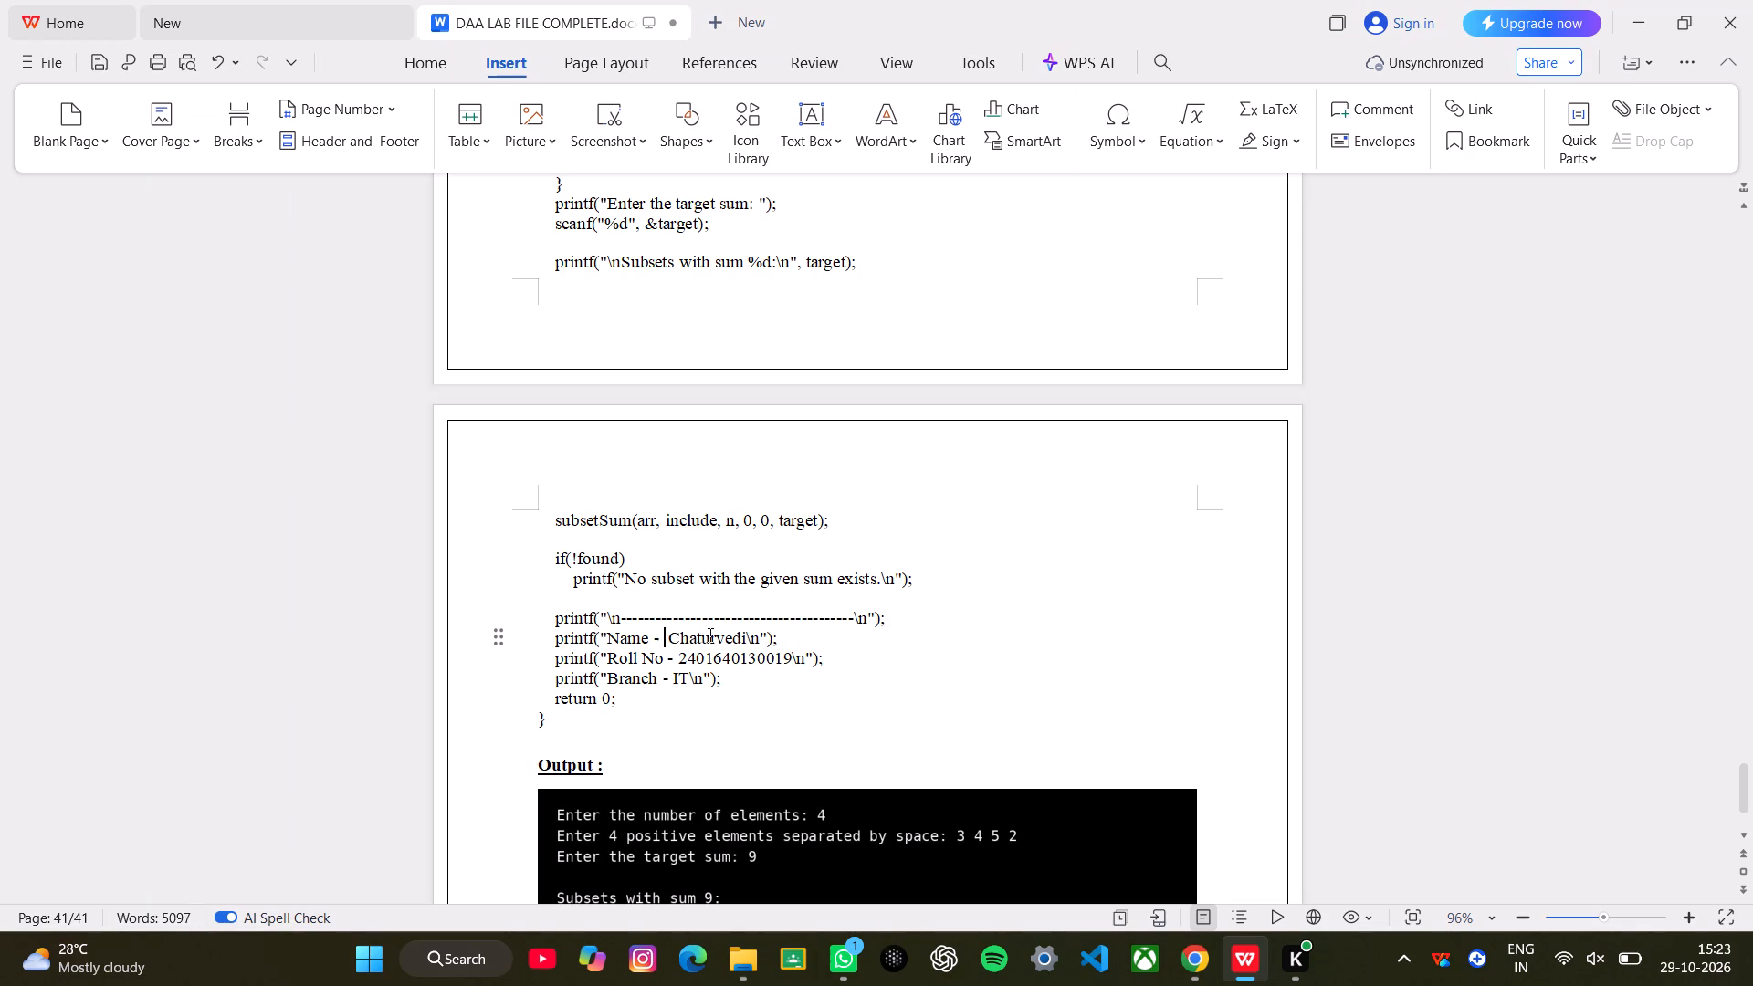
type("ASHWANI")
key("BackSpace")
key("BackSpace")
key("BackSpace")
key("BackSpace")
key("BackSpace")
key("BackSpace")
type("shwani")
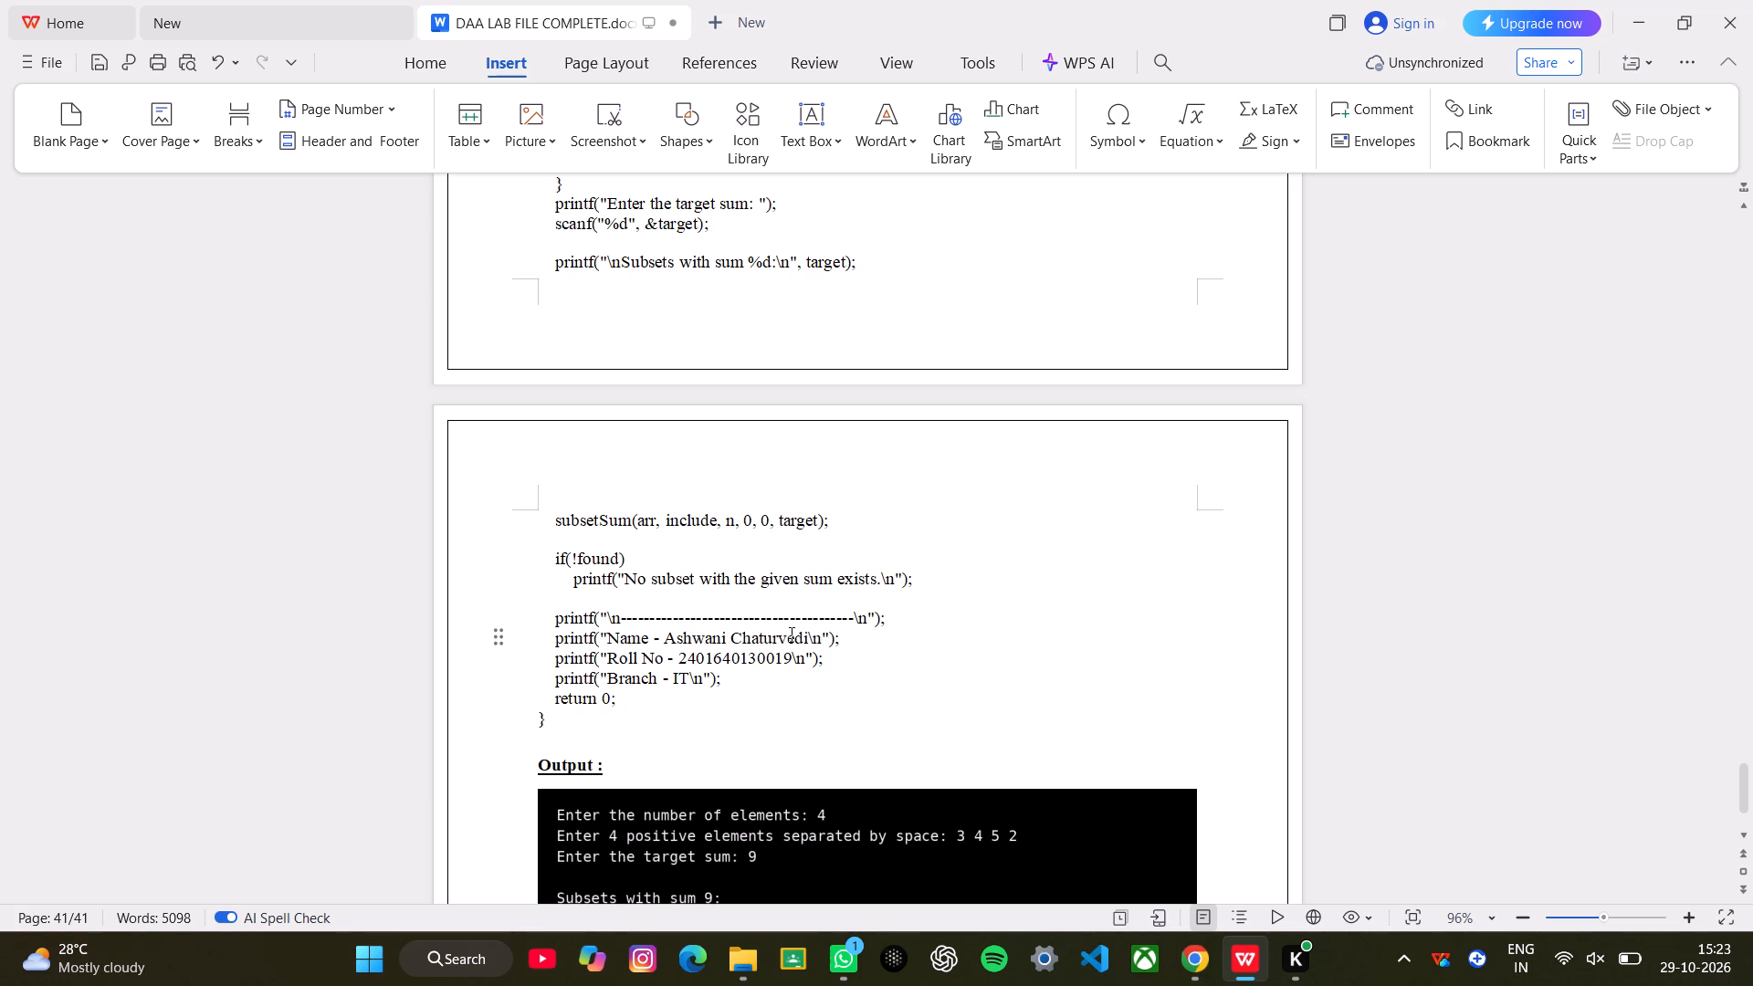
left_click(813, 642)
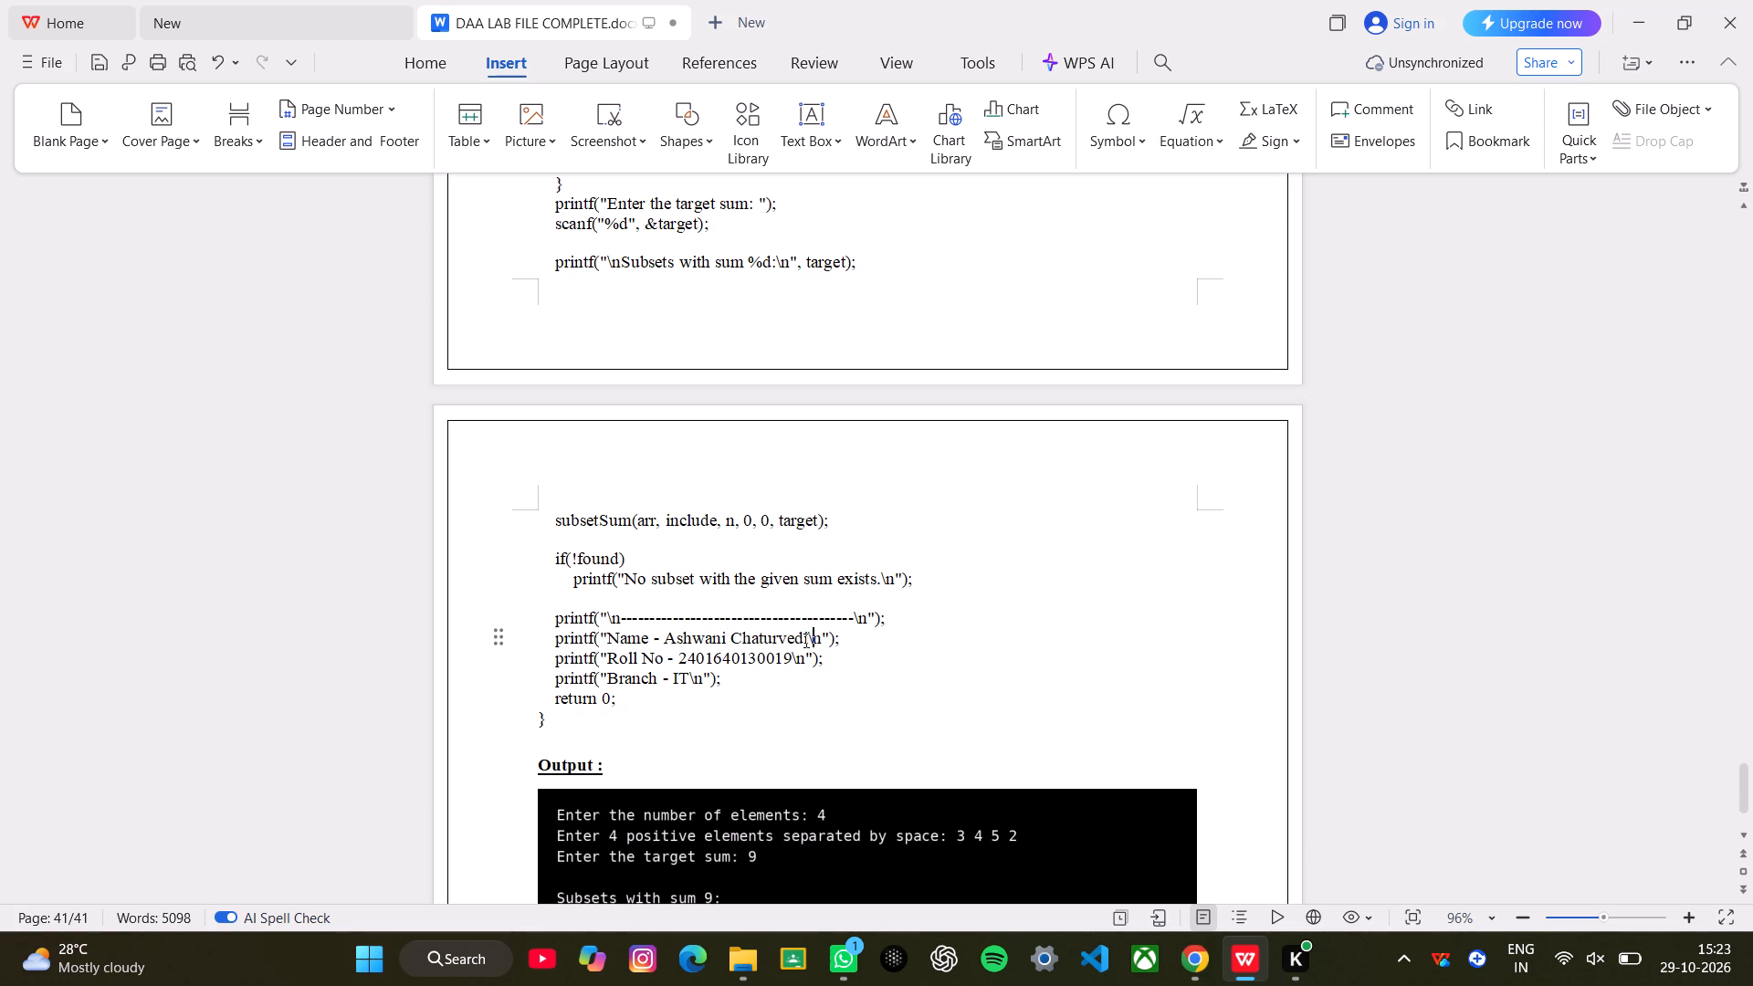
left_click(804, 640)
key("Right")
key("BackSpace")
key("BackSpace")
key("BackSpace")
key("BackSpace")
key("BackSpace")
key("BackSpace")
key("BackSpace")
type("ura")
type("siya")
left_click(867, 647)
Copy the Name, Roll No and Branch printf lines from Experiment 10(ii)'s code.
scroll(867, 647, "down", 1)
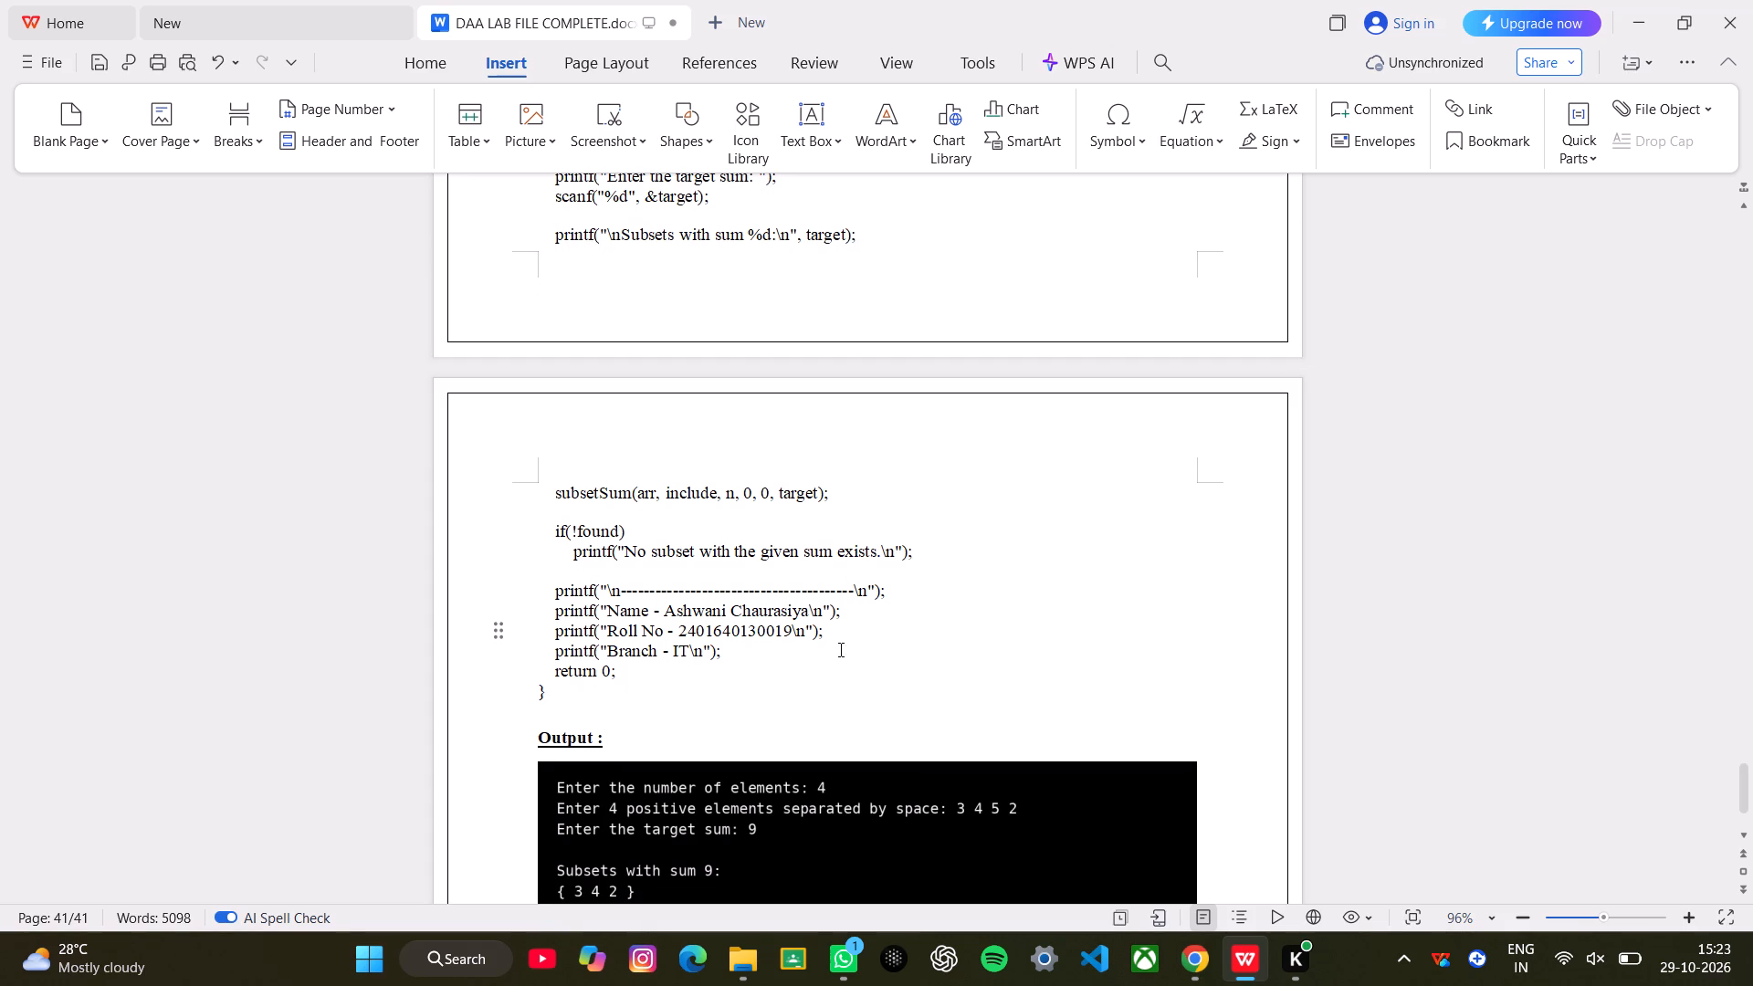
scroll(664, 672, "down", 2)
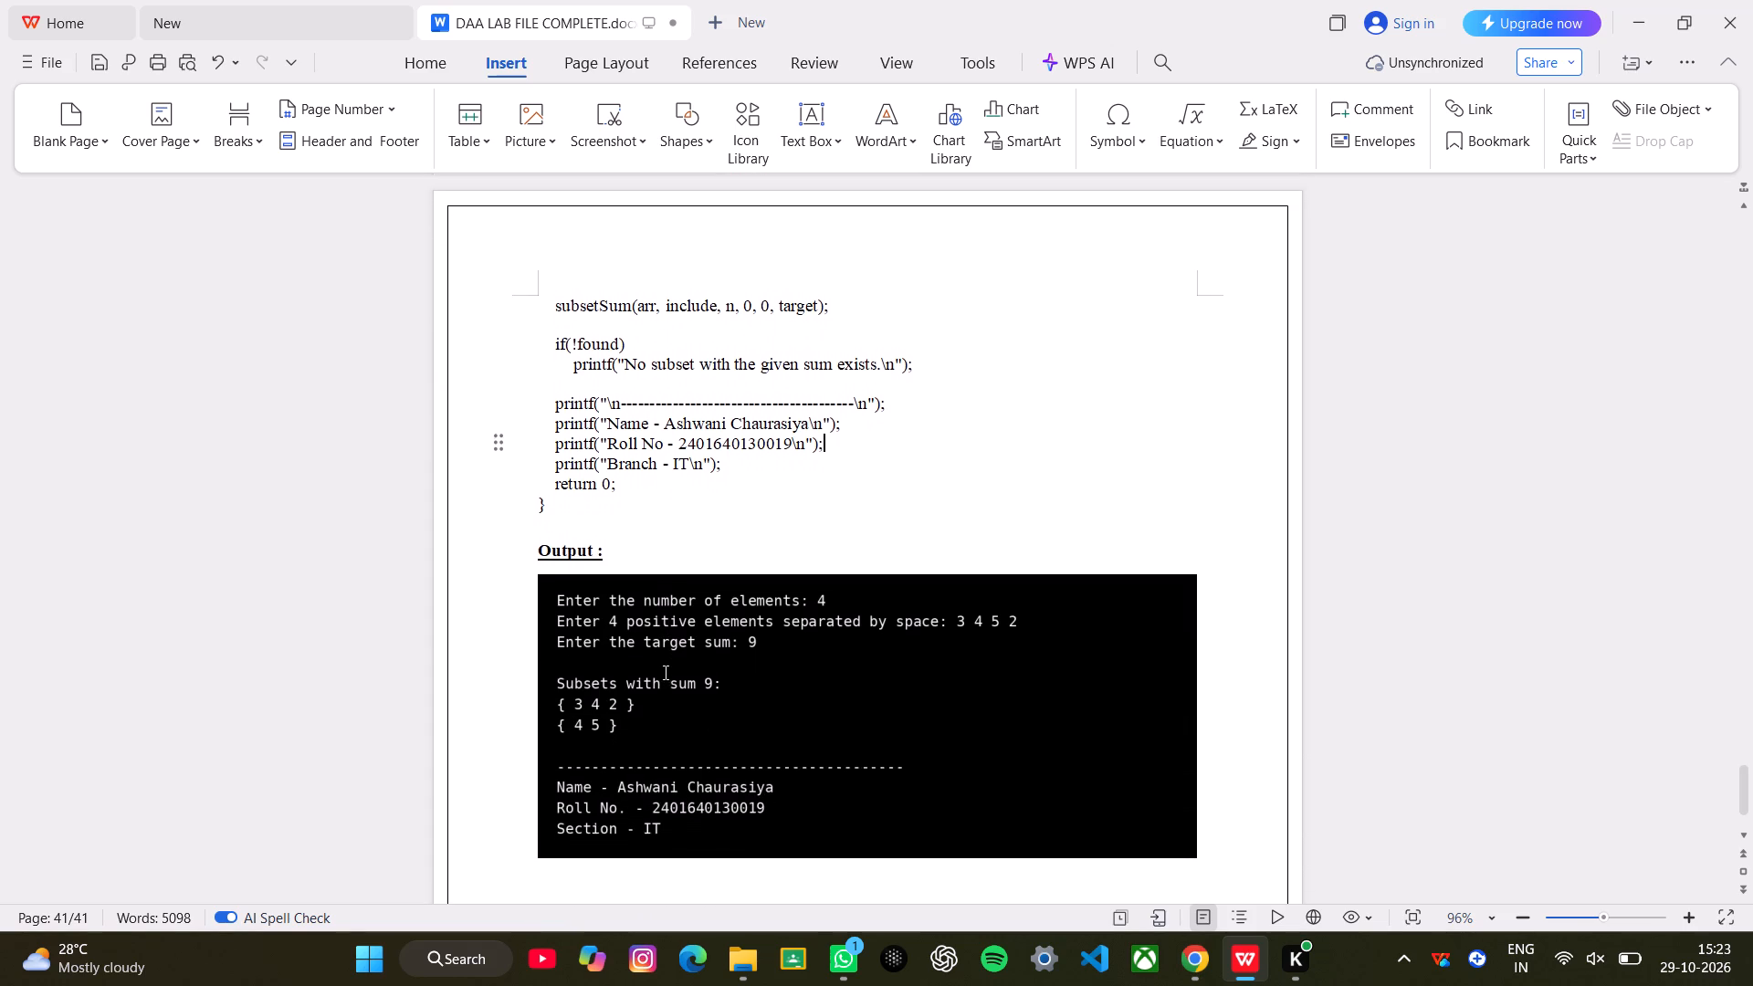
scroll(664, 672, "down", 1)
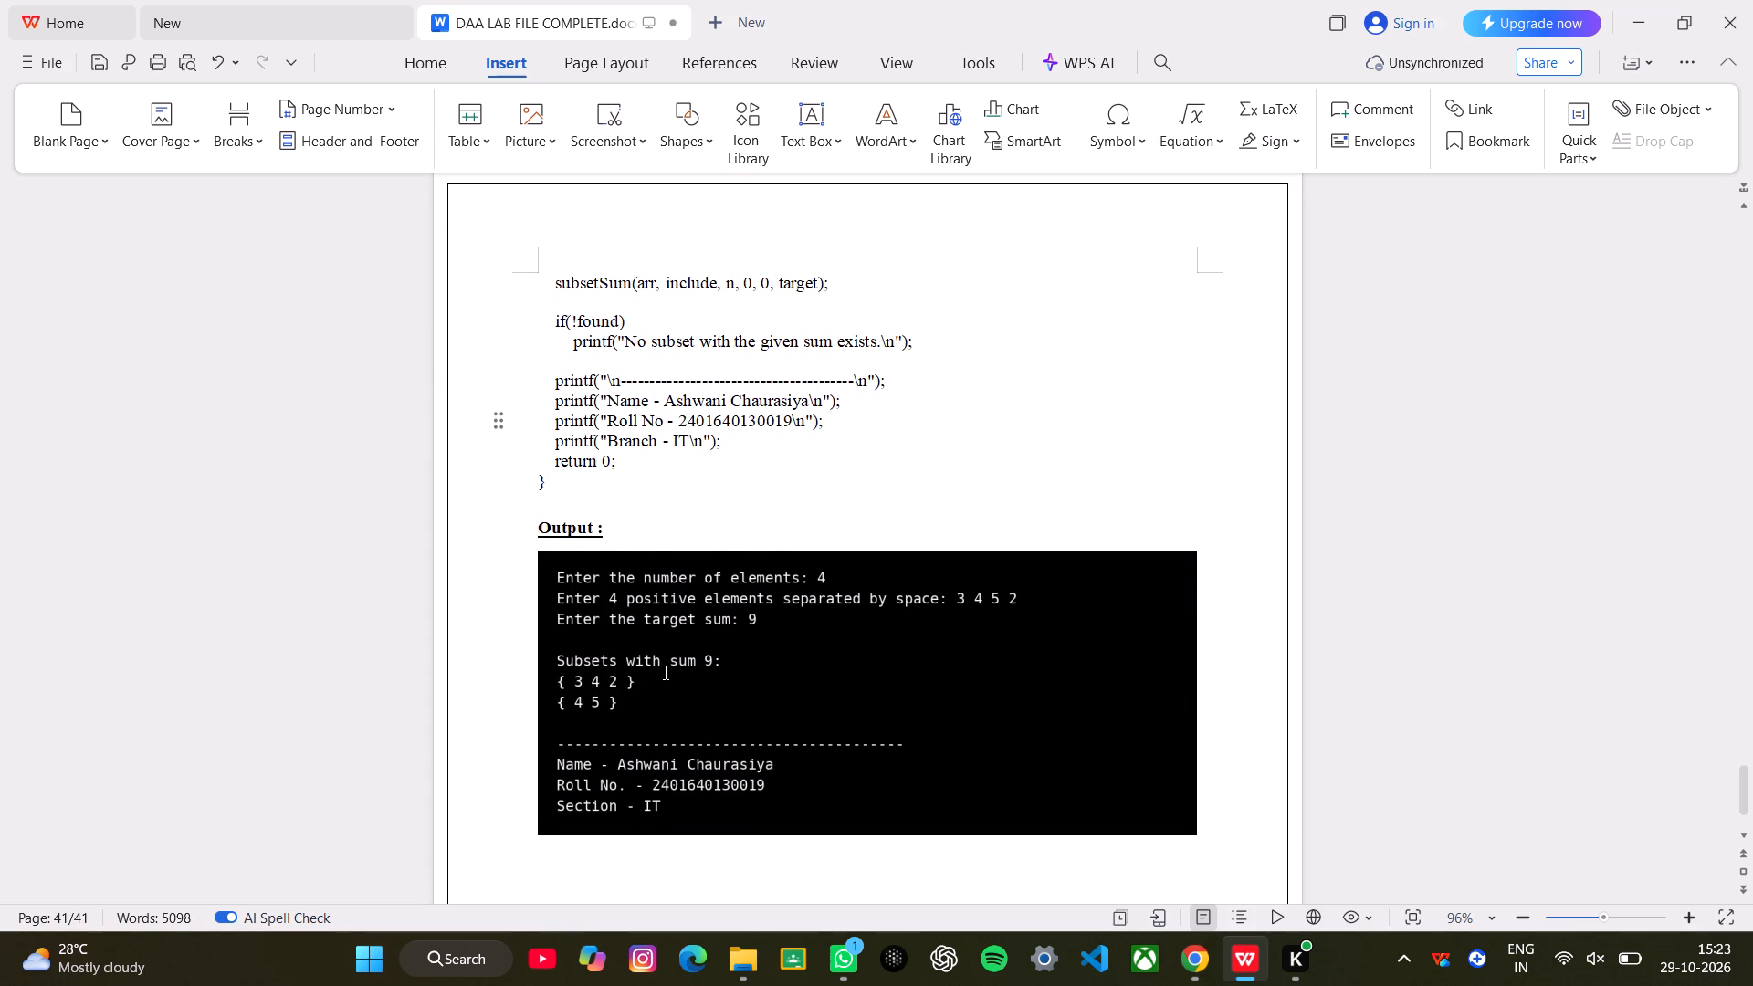
scroll(664, 672, "up", 1)
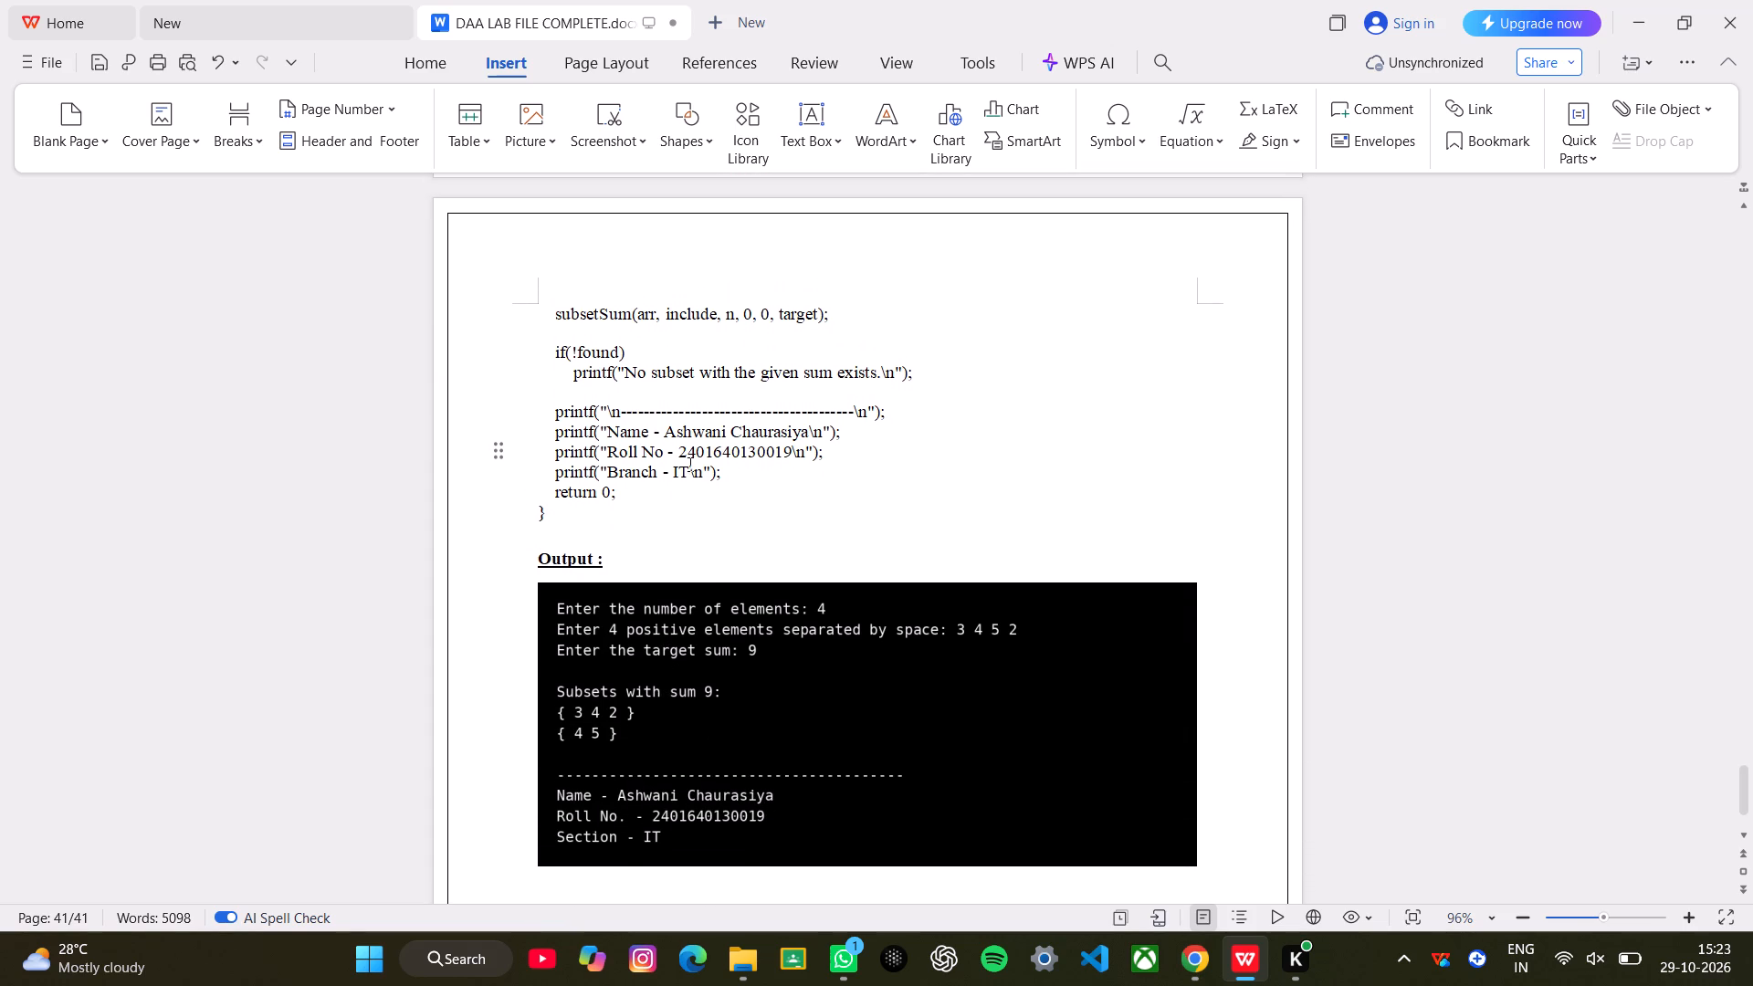
left_click_drag(726, 476, 604, 458)
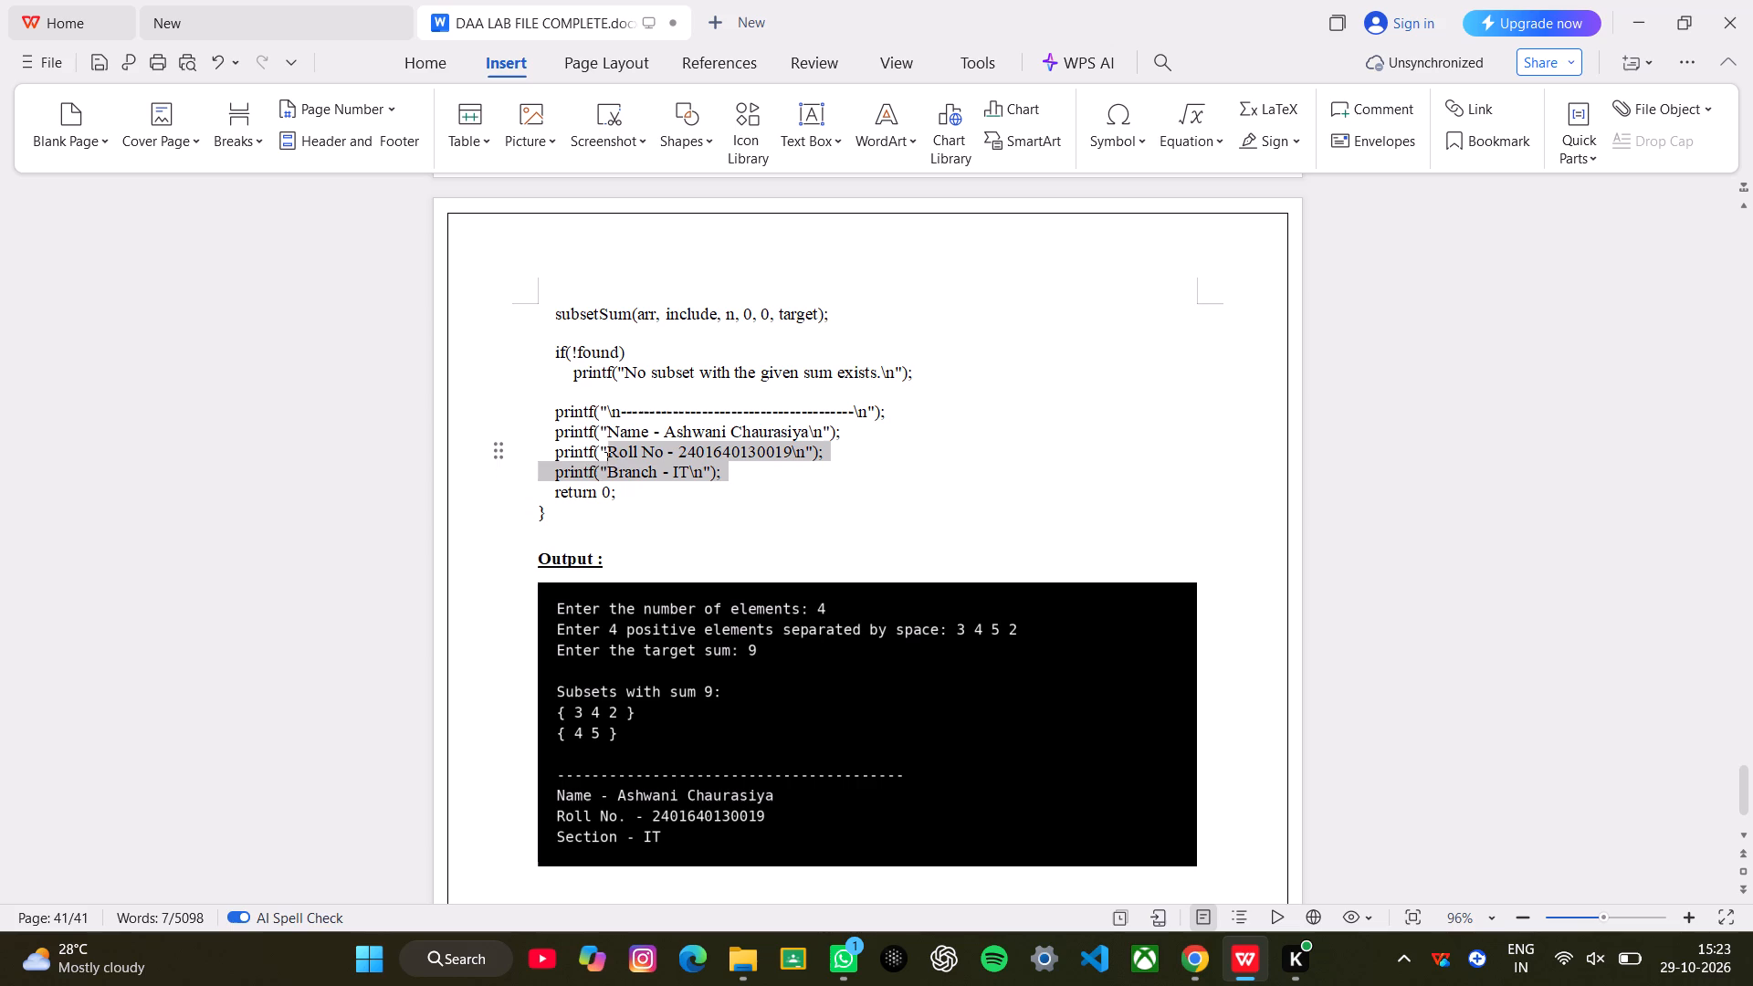
left_click_drag(604, 458, 549, 435)
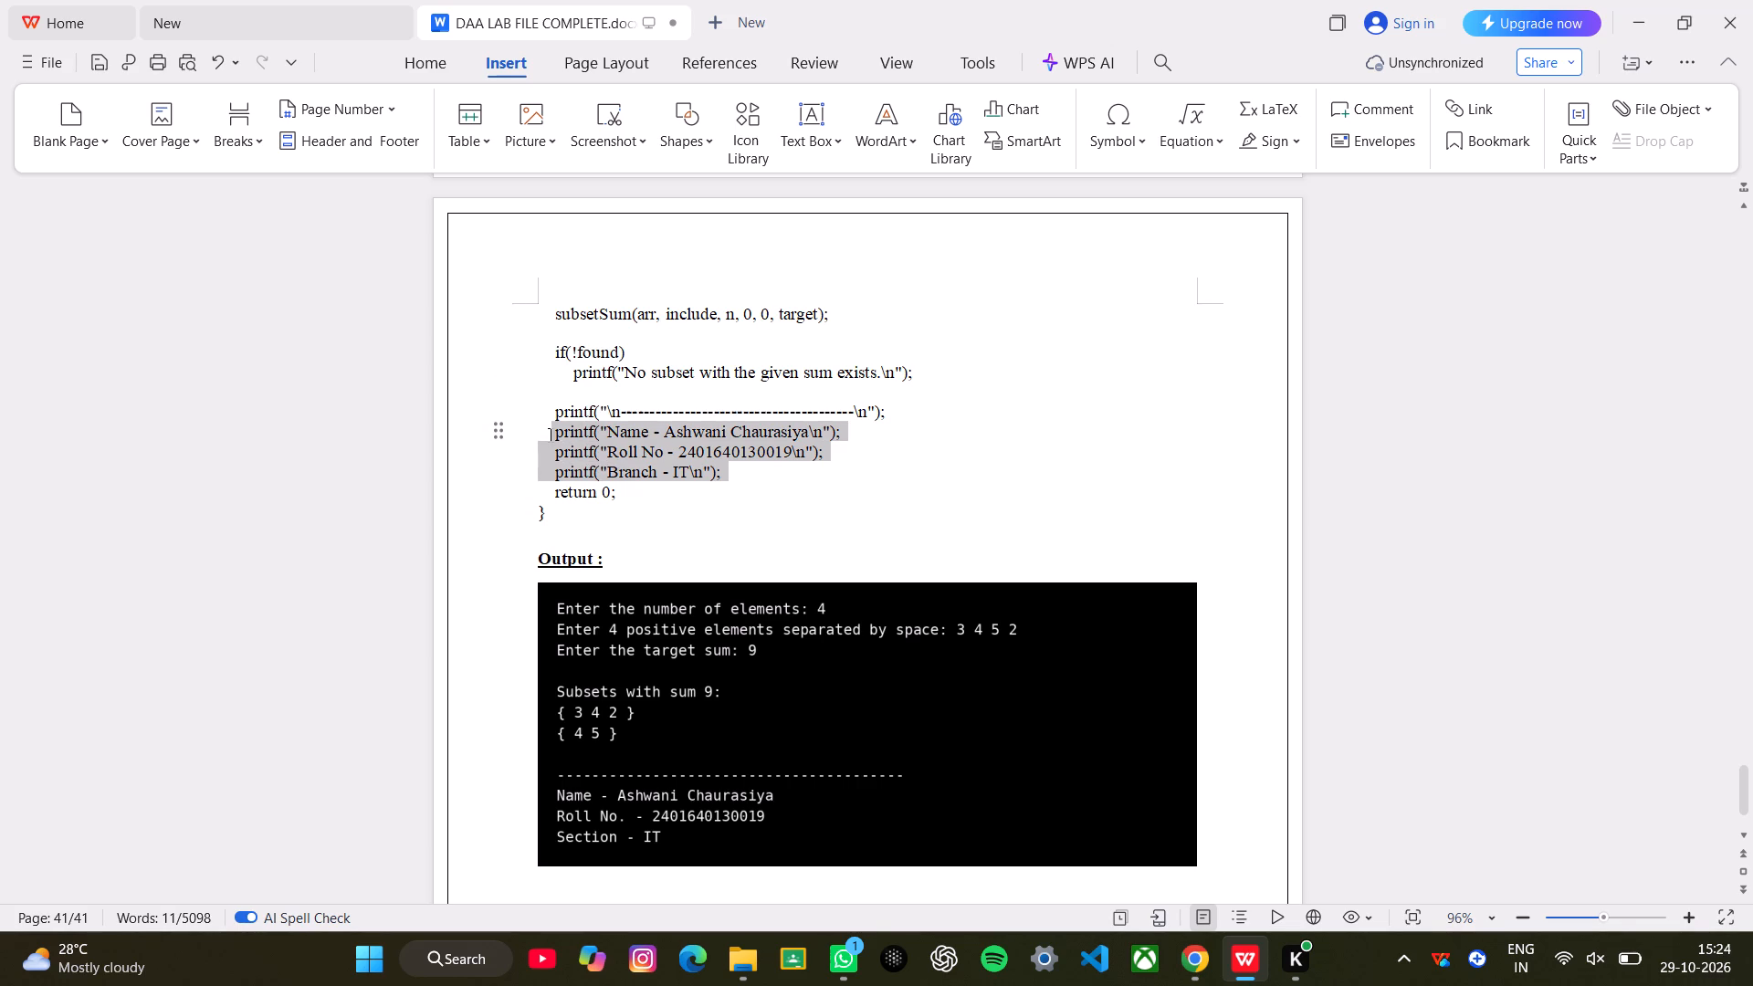
key("ctrl+c")
Replace the Name, Roll No and Branch printf lines in Experiment 10(i)'s N-Queen code with the copied lines.
scroll(549, 435, "up", 1)
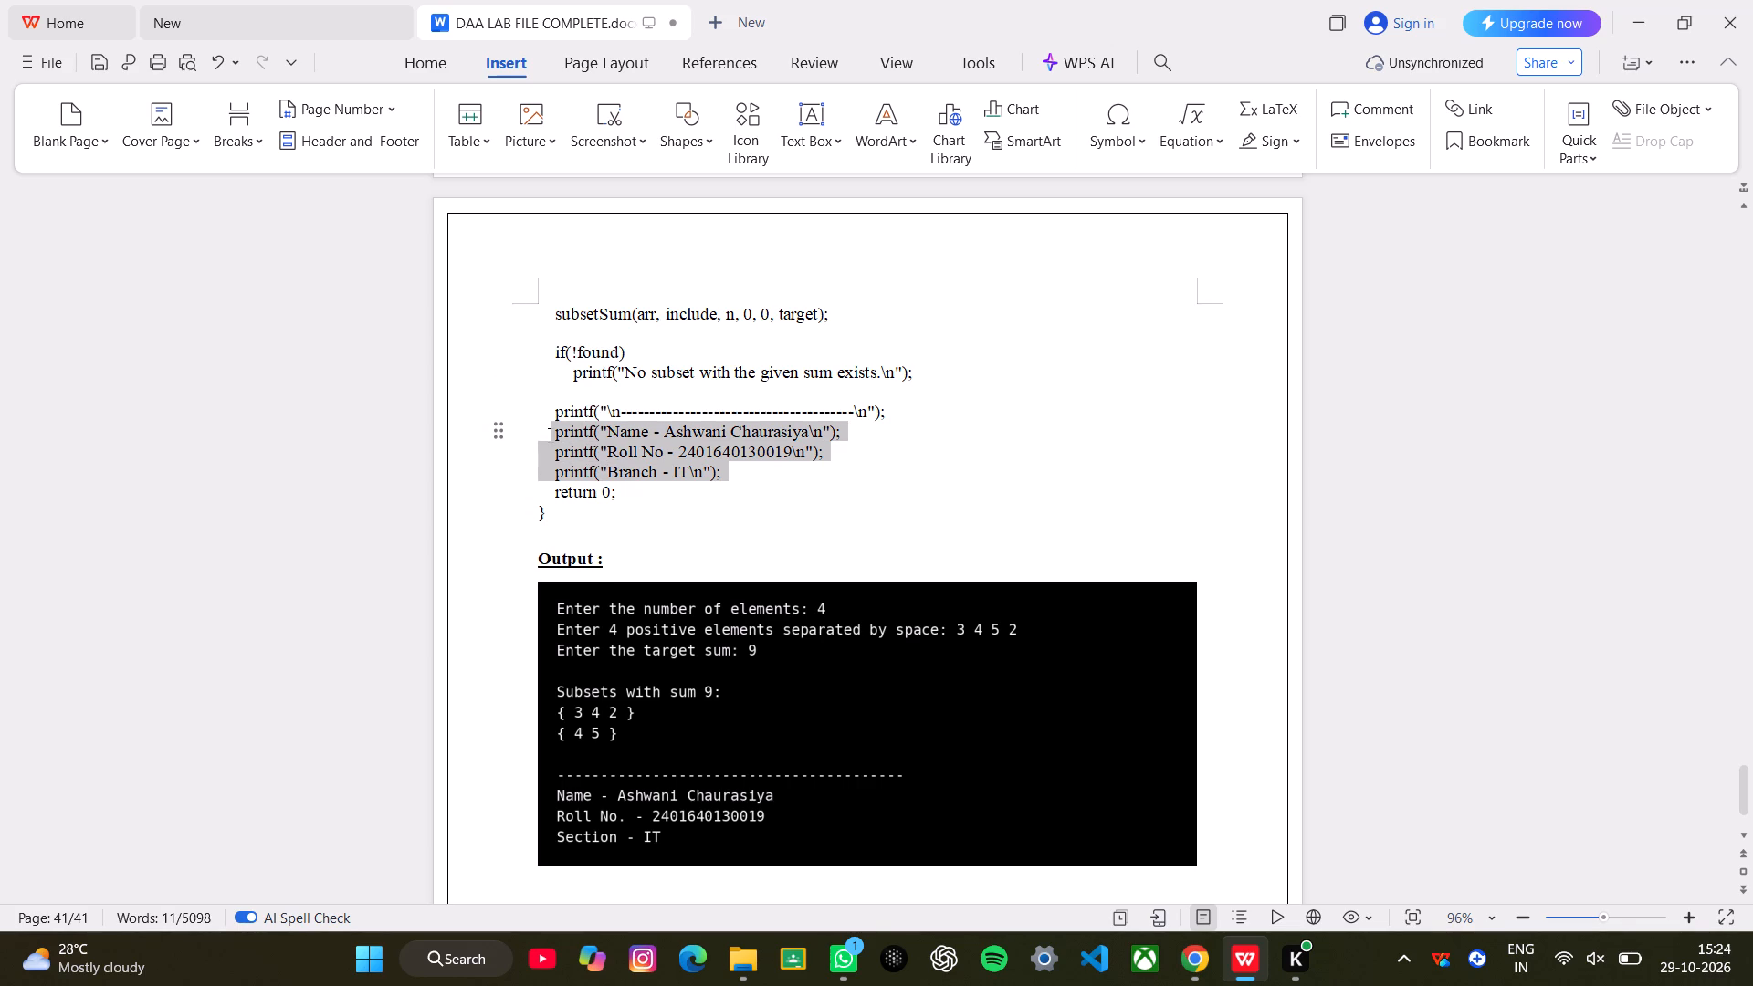
scroll(549, 435, "up", 3)
left_click(551, 443)
scroll(551, 443, "up", 1)
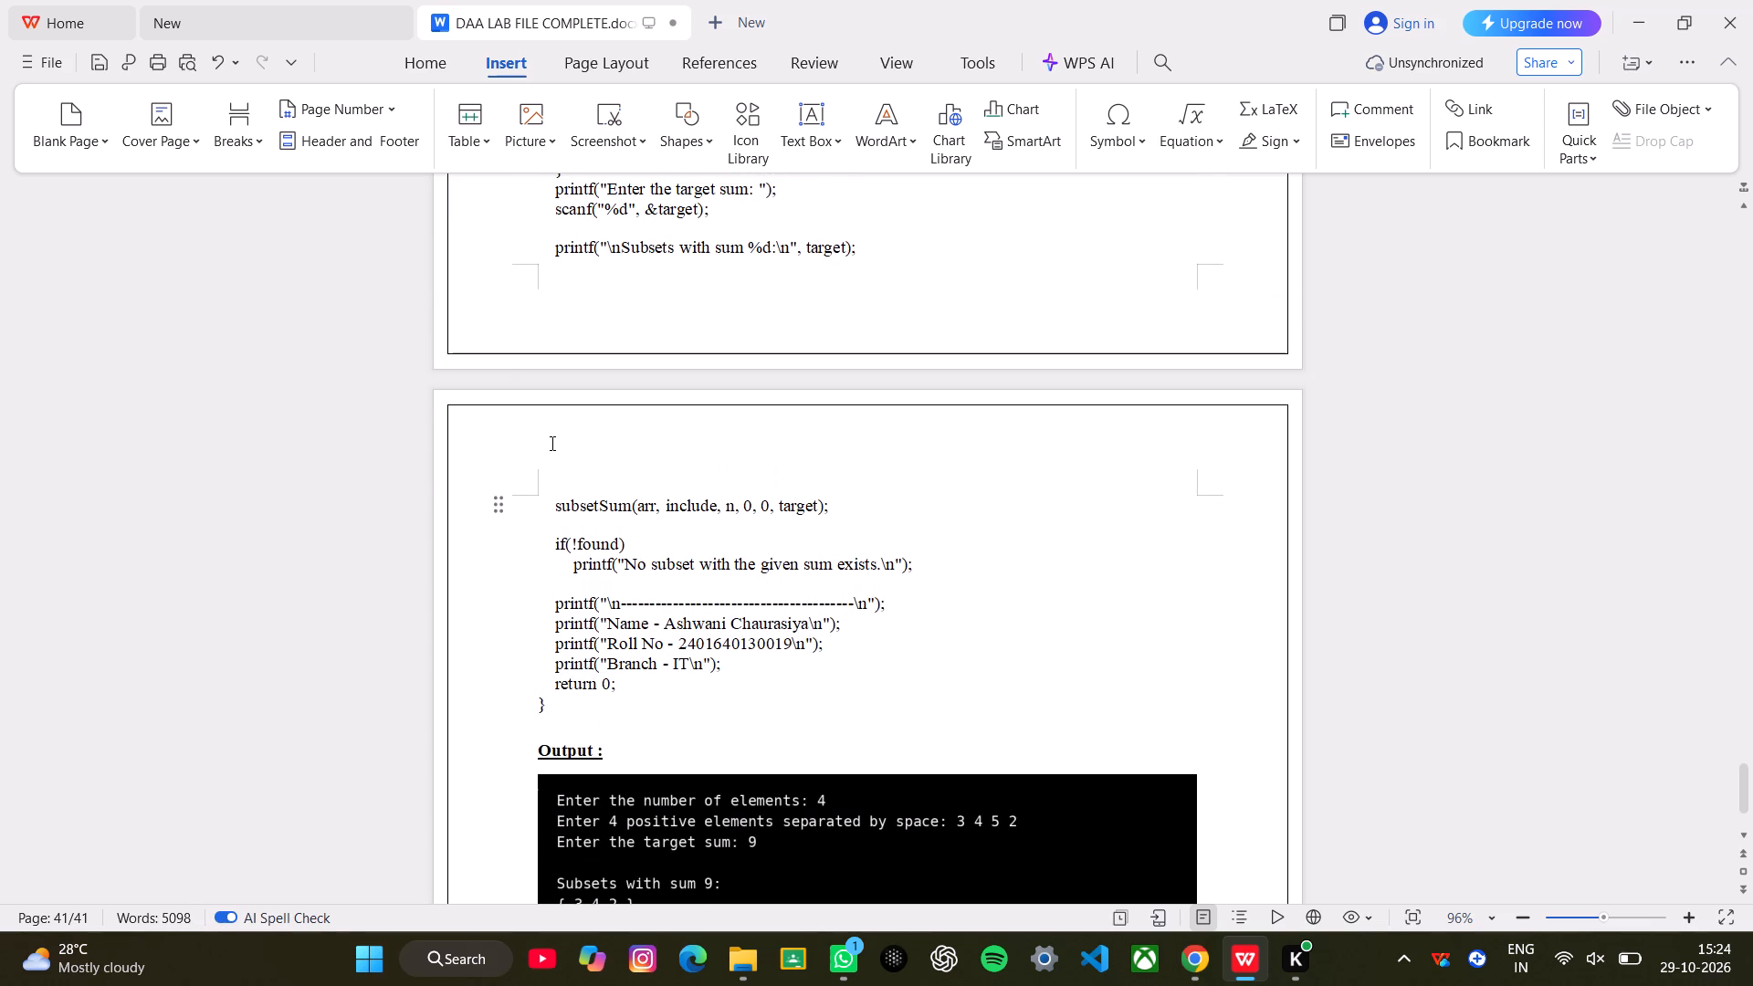
scroll(551, 443, "up", 5)
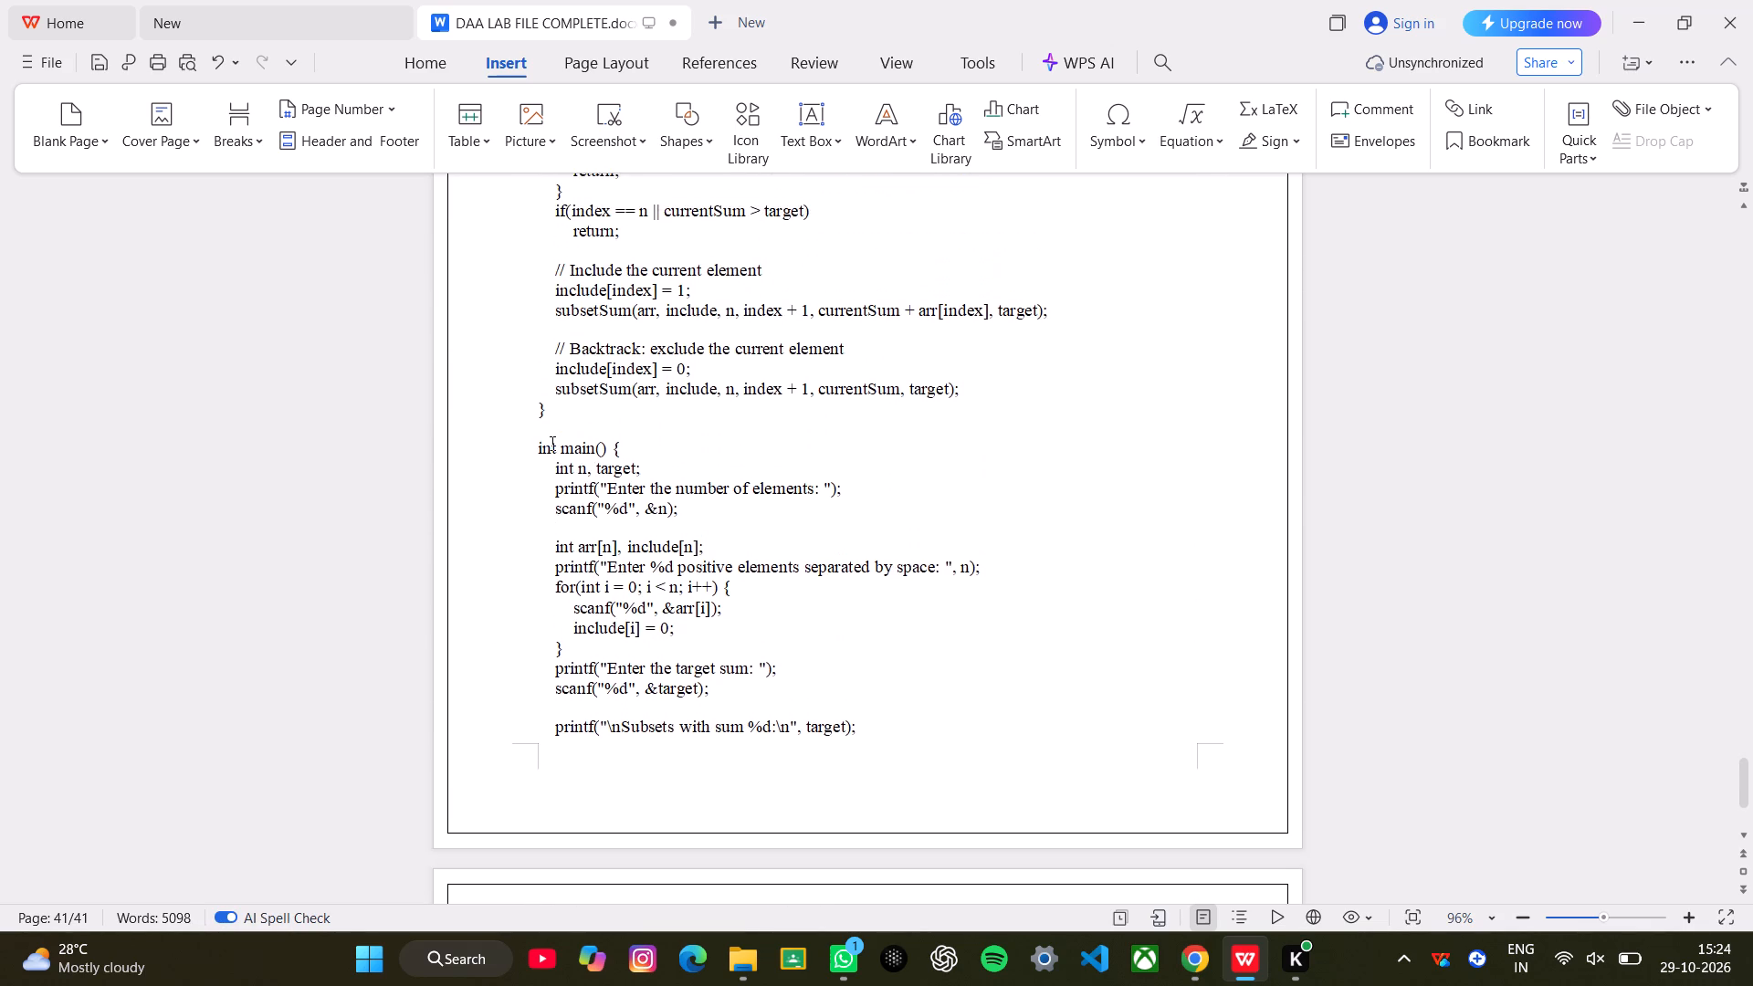
scroll(551, 443, "up", 7)
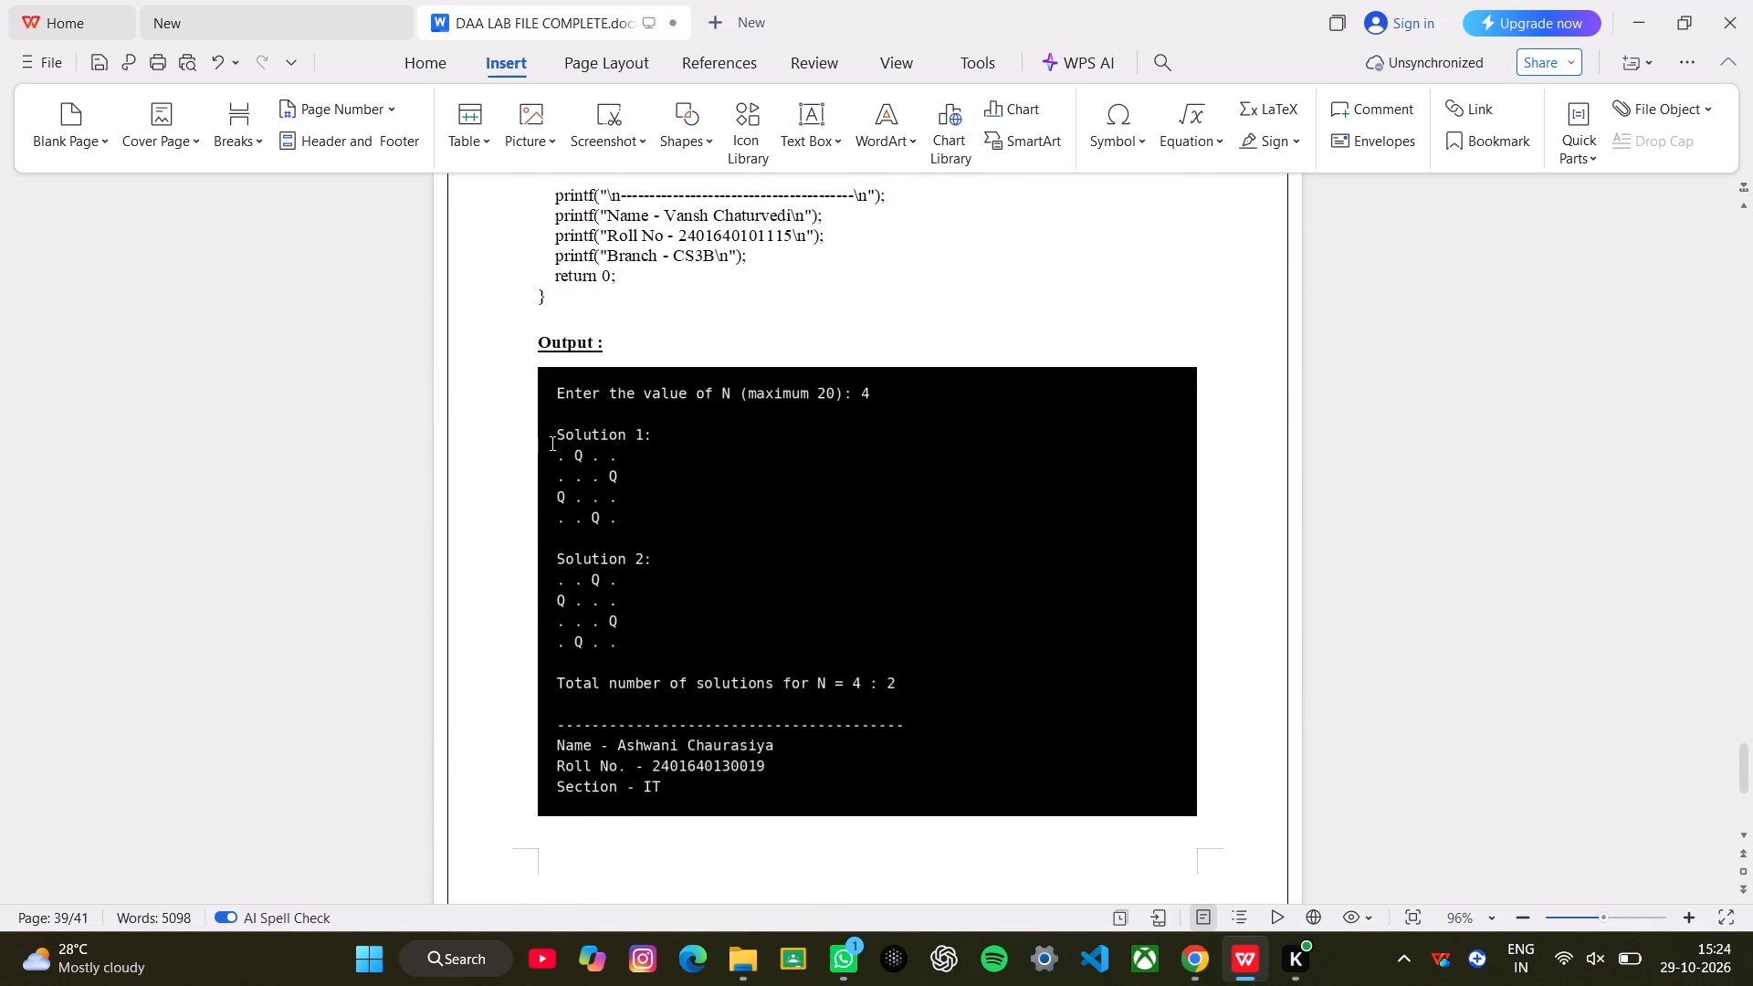
scroll(551, 443, "up", 1)
left_click_drag(751, 288, 741, 288)
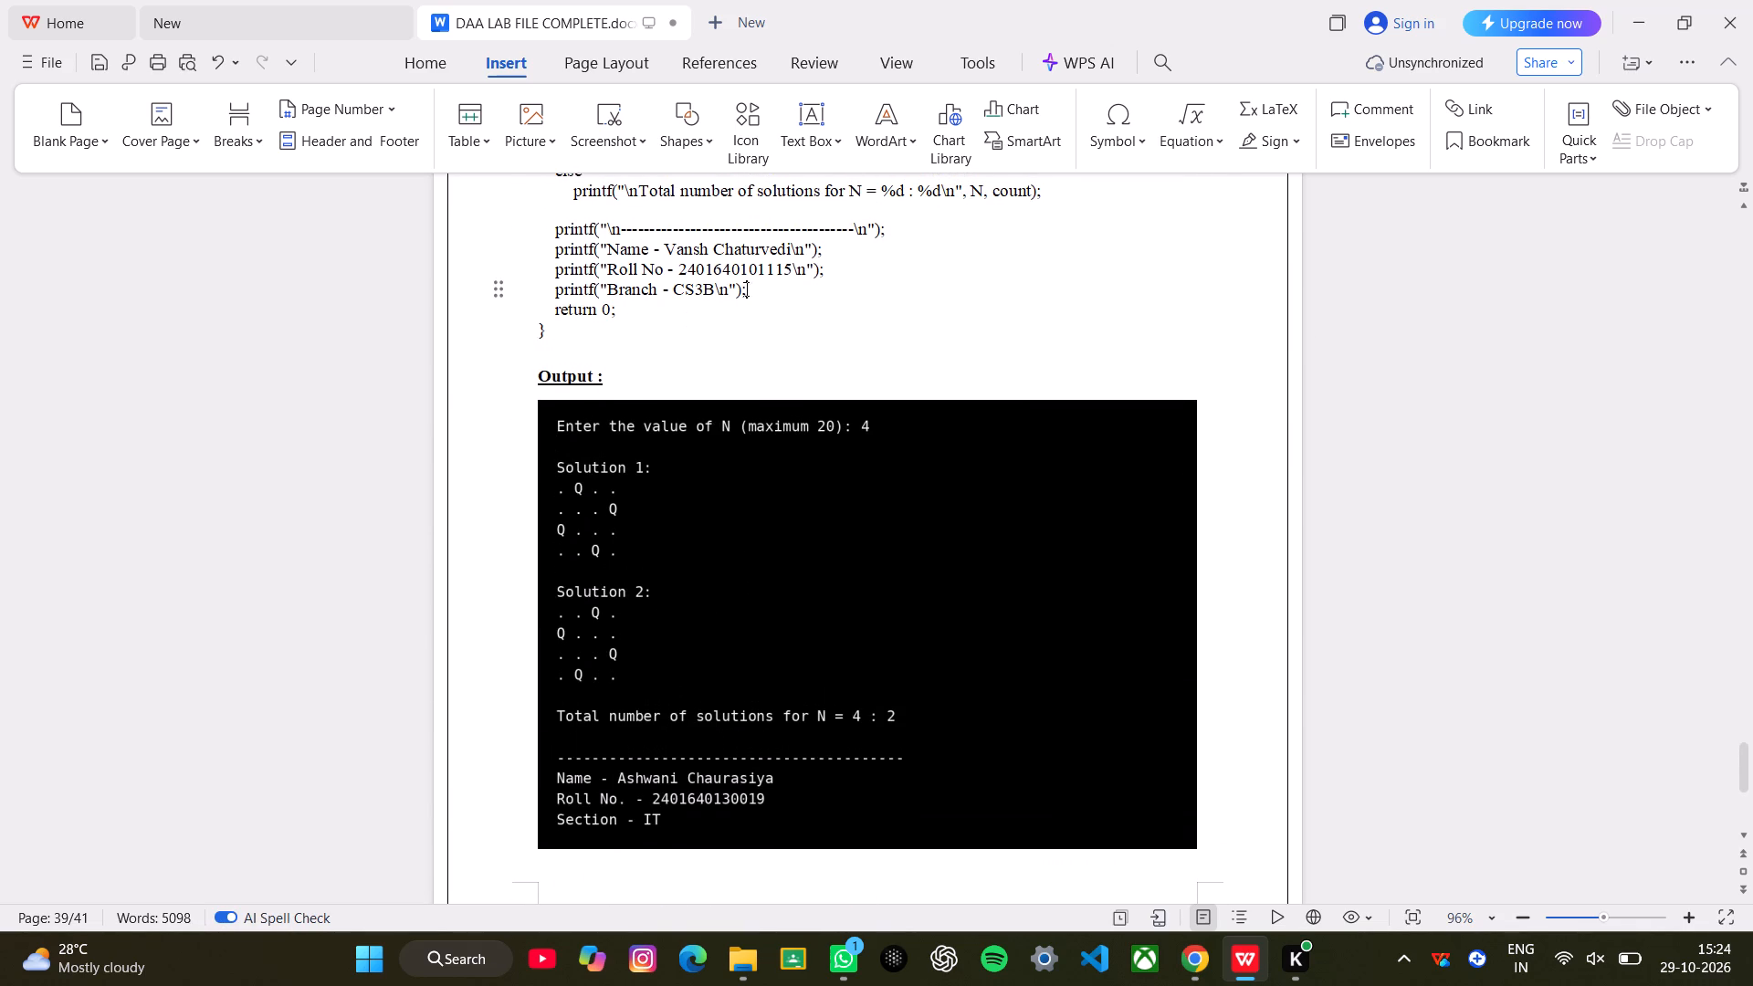
left_click_drag(741, 288, 556, 252)
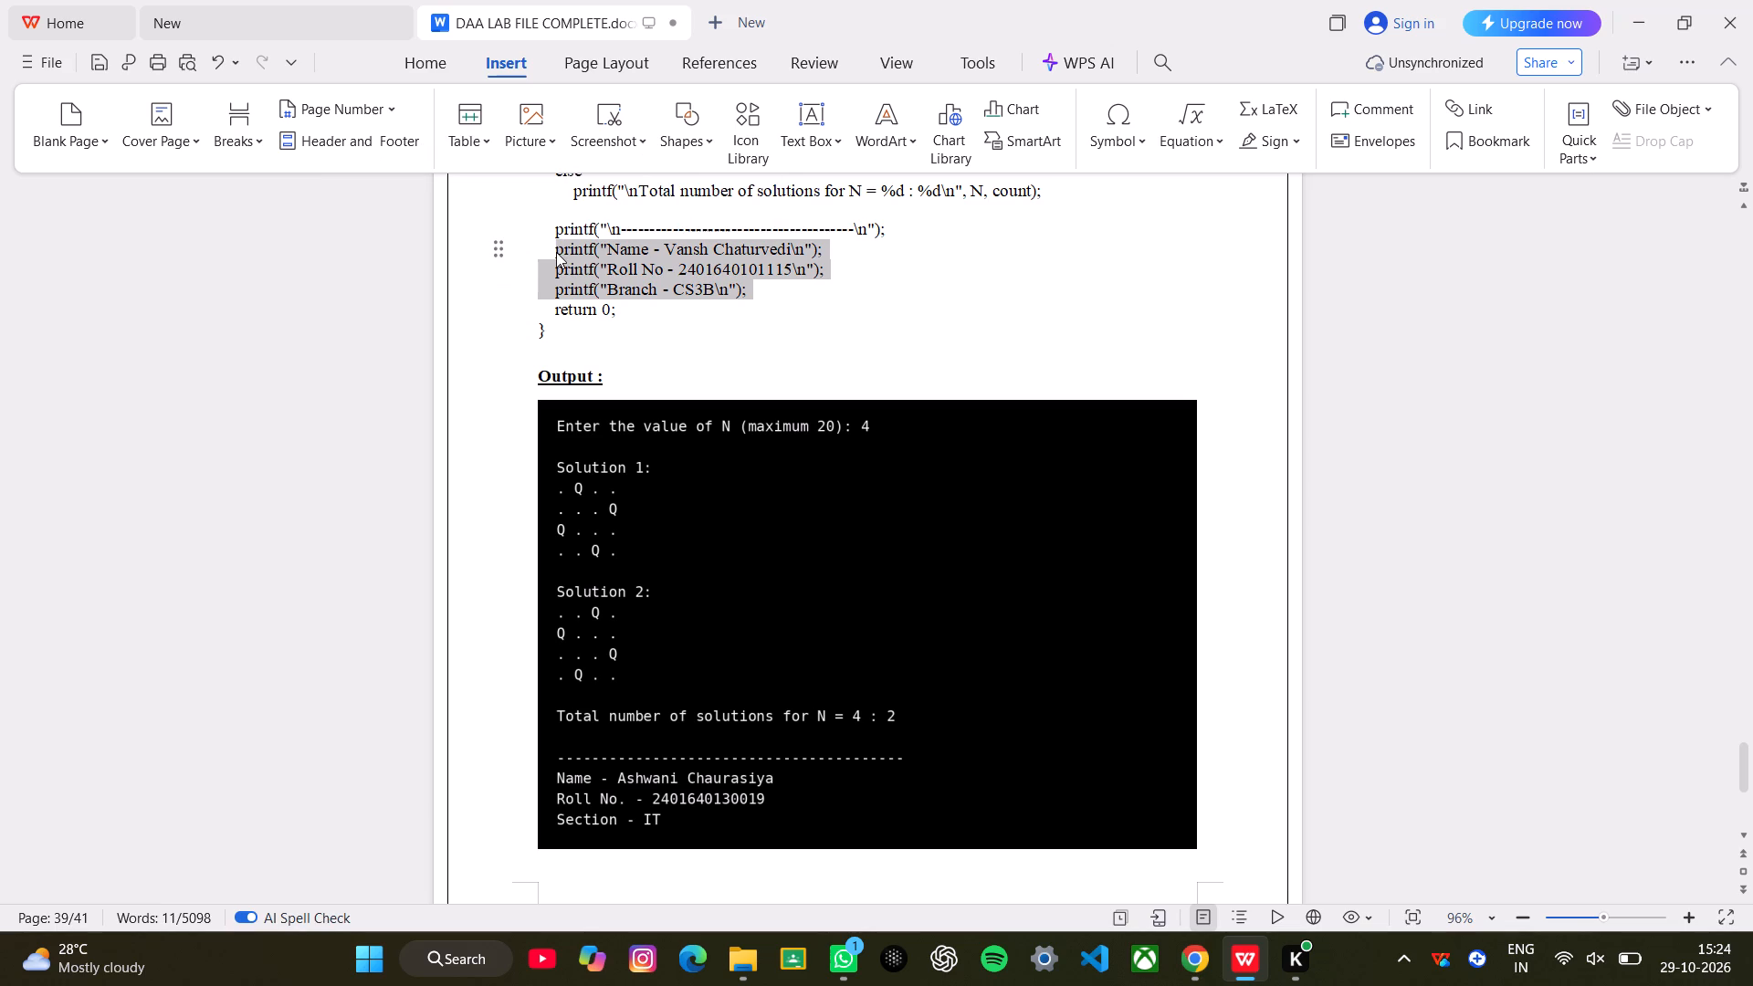
key("ctrl+v")
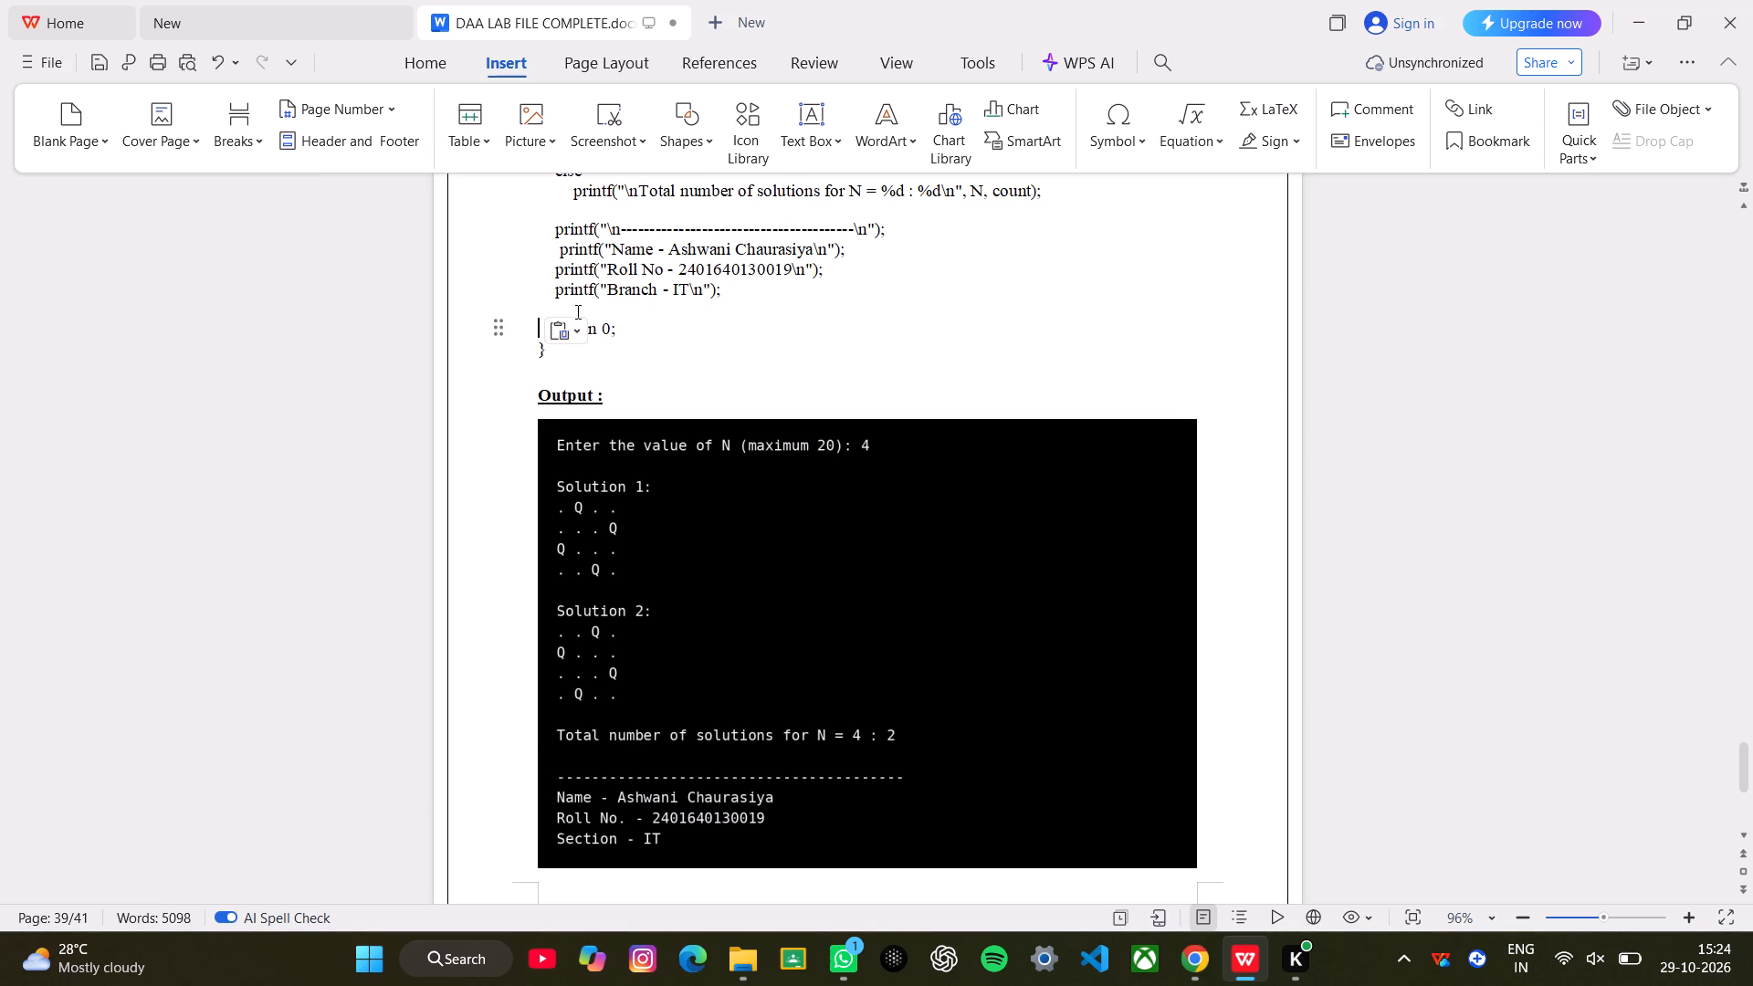
Remove the blank line after the Branch line and the extra space before the Name line in Experiment 10(i)'s code.
left_click(603, 299)
key("BackSpace")
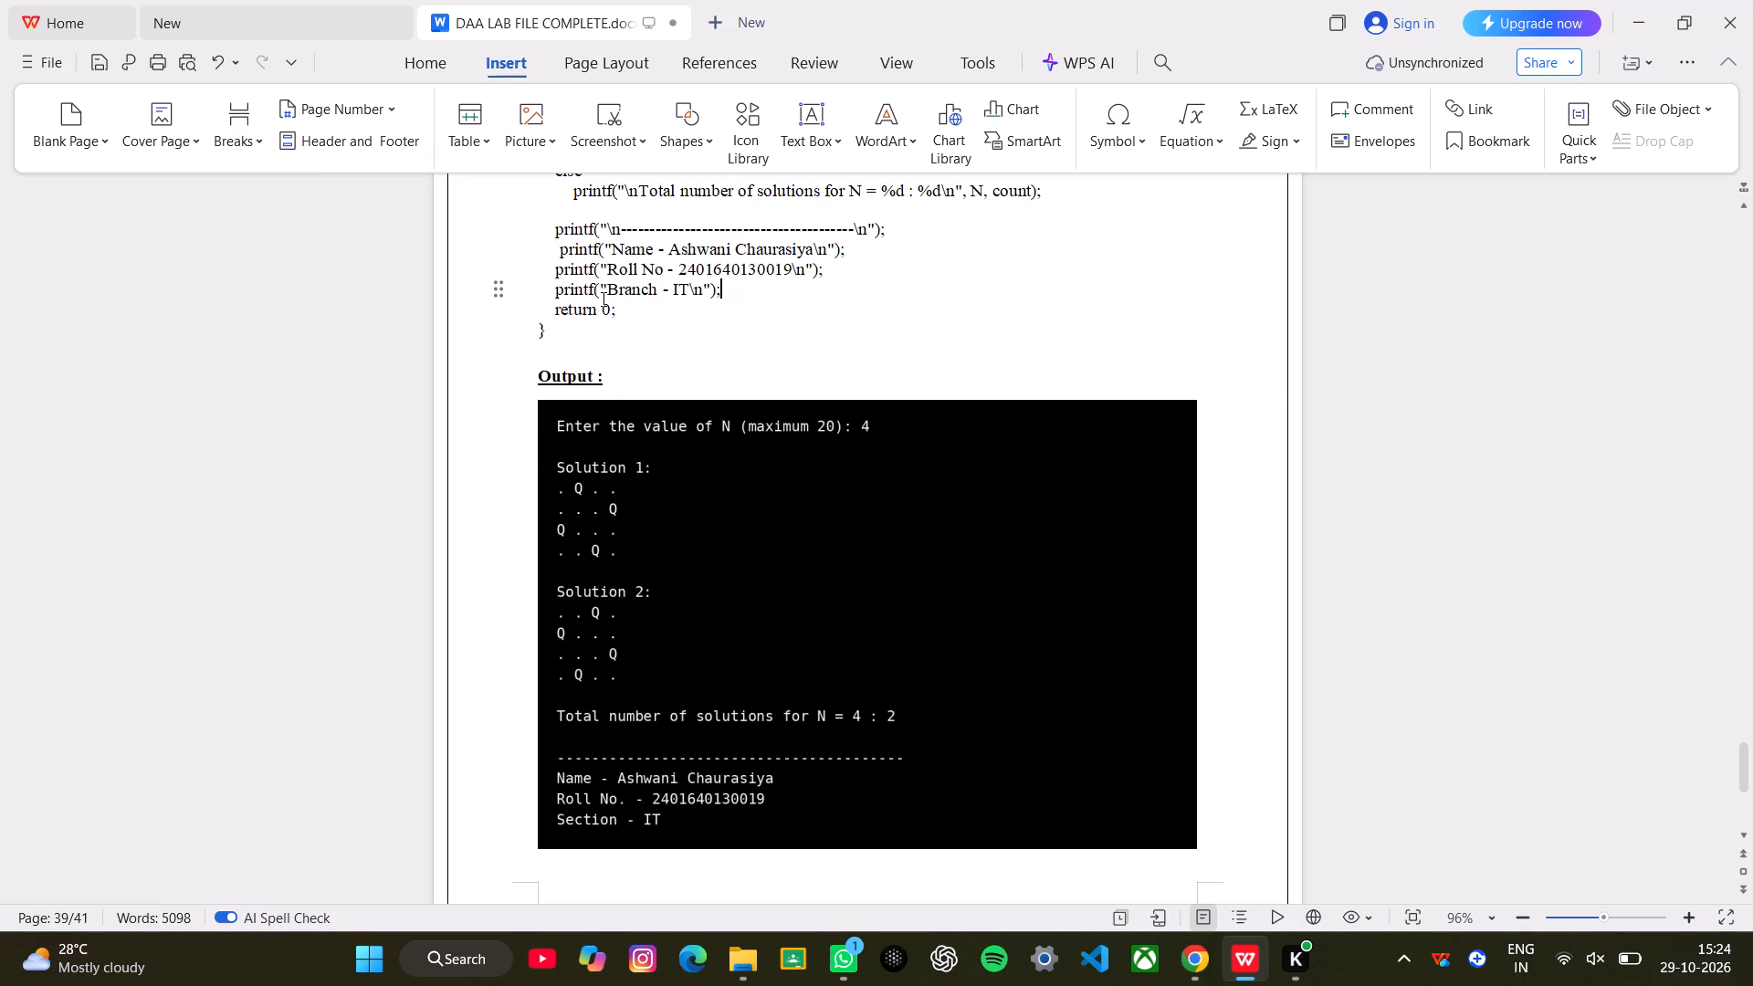
scroll(602, 299, "up", 2)
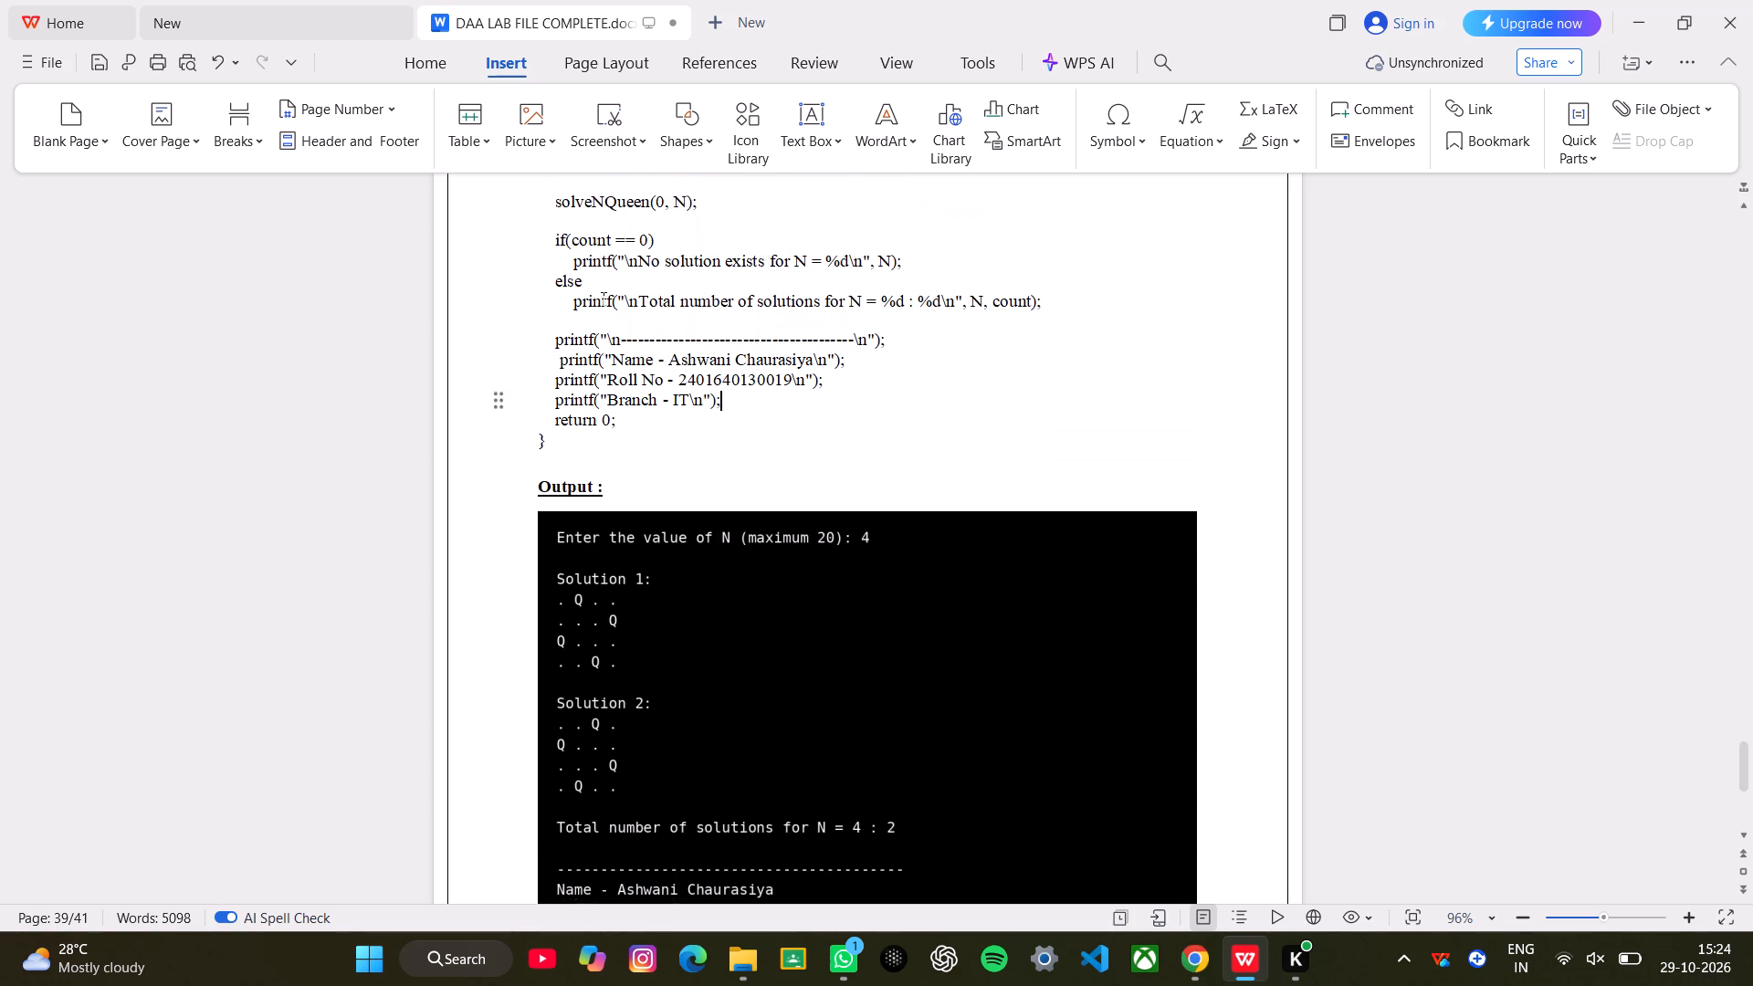
scroll(602, 299, "up", 2)
left_click(561, 422)
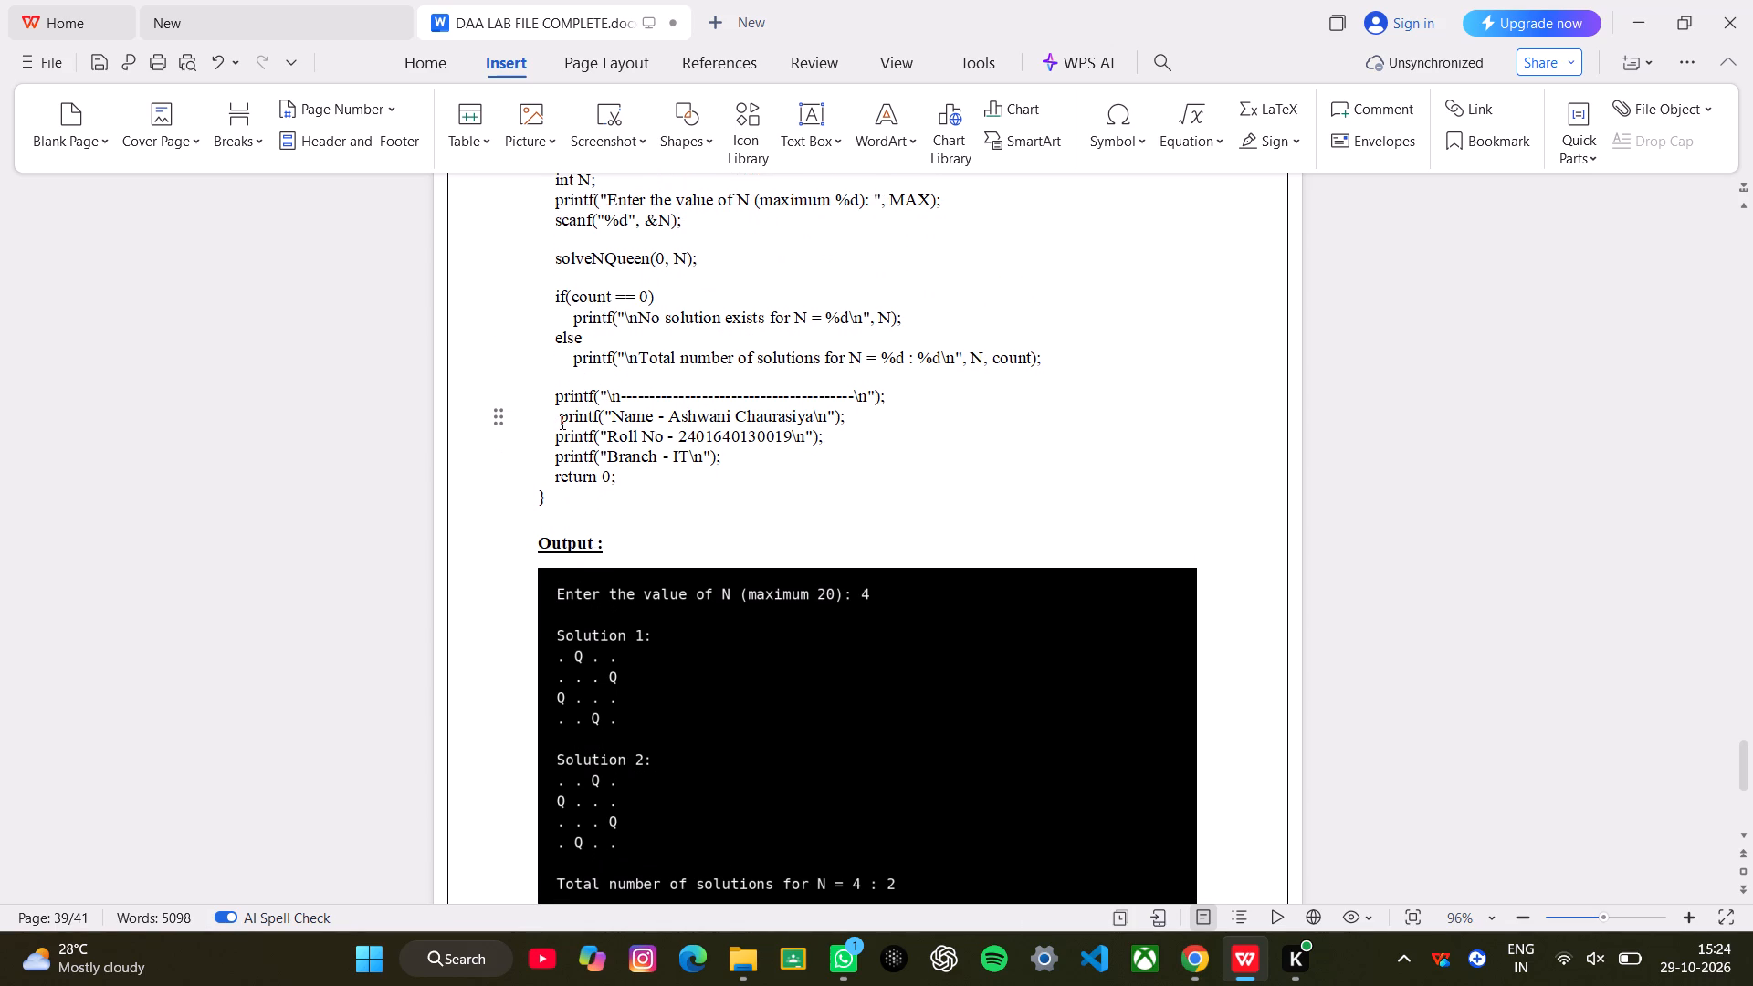
key("BackSpace")
Replace the Name, Roll No and Branch printf lines in Experiment 9(ii)'s Dijkstra code with the Experiment 10 lines from the clipboard history.
scroll(686, 354, "up", 2)
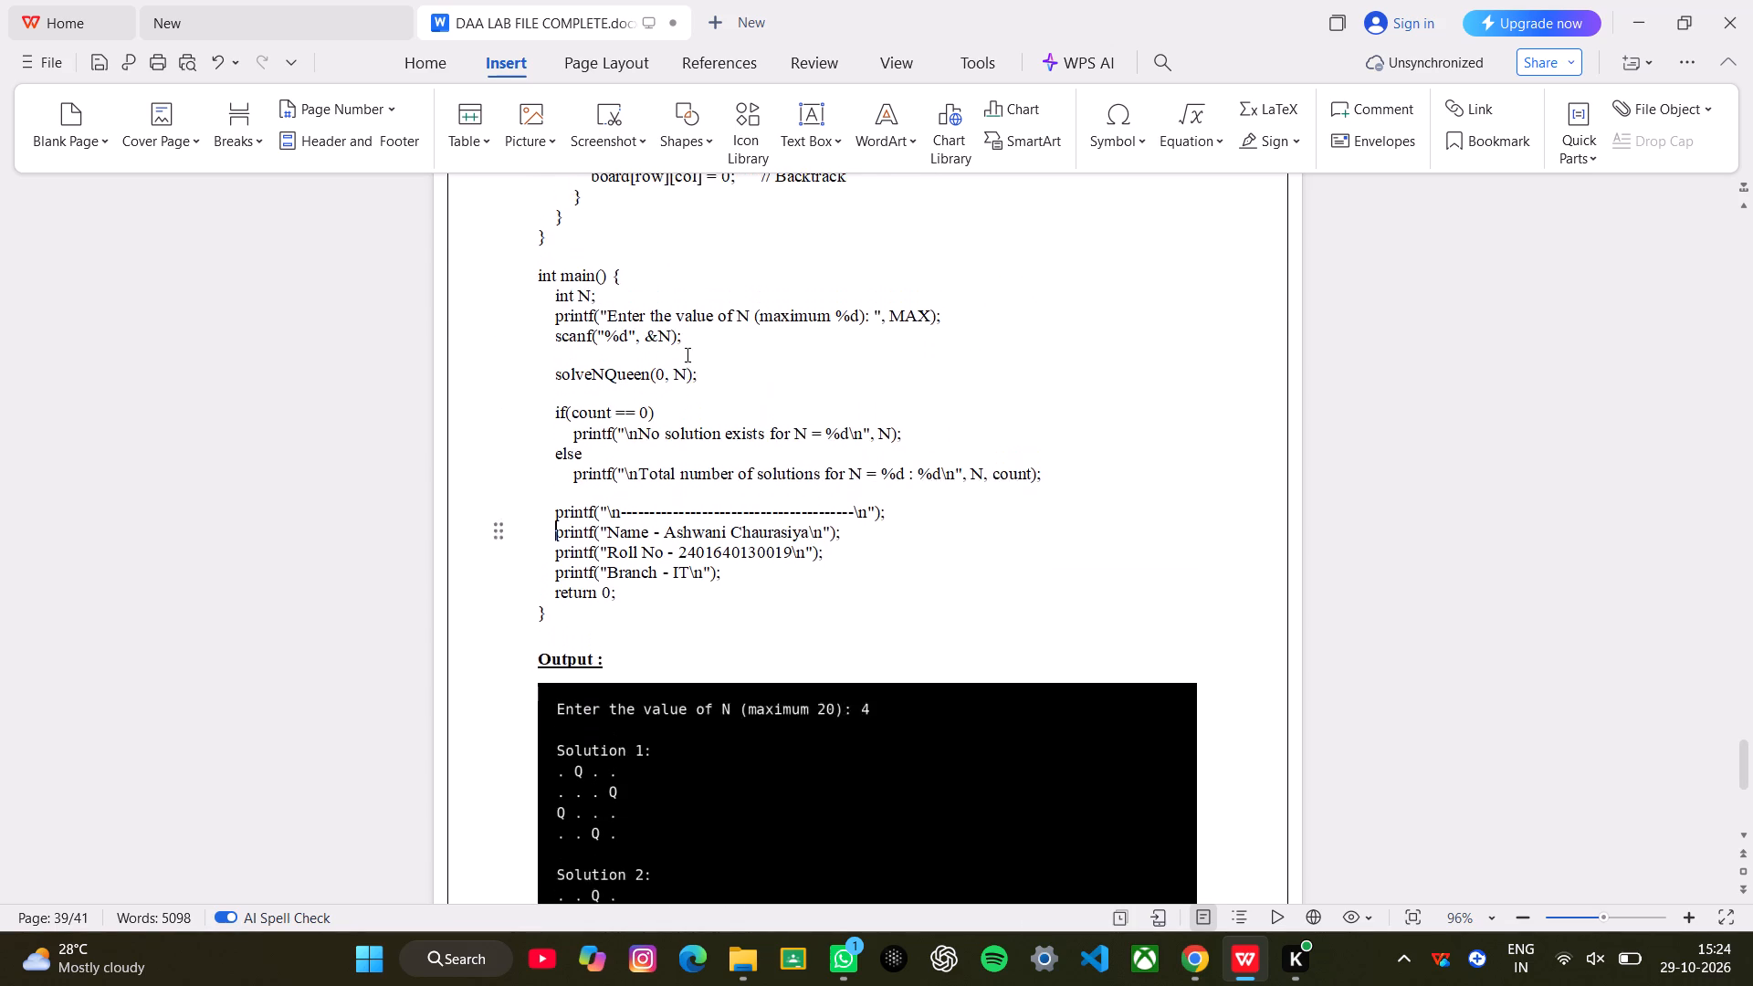
scroll(686, 354, "up", 7)
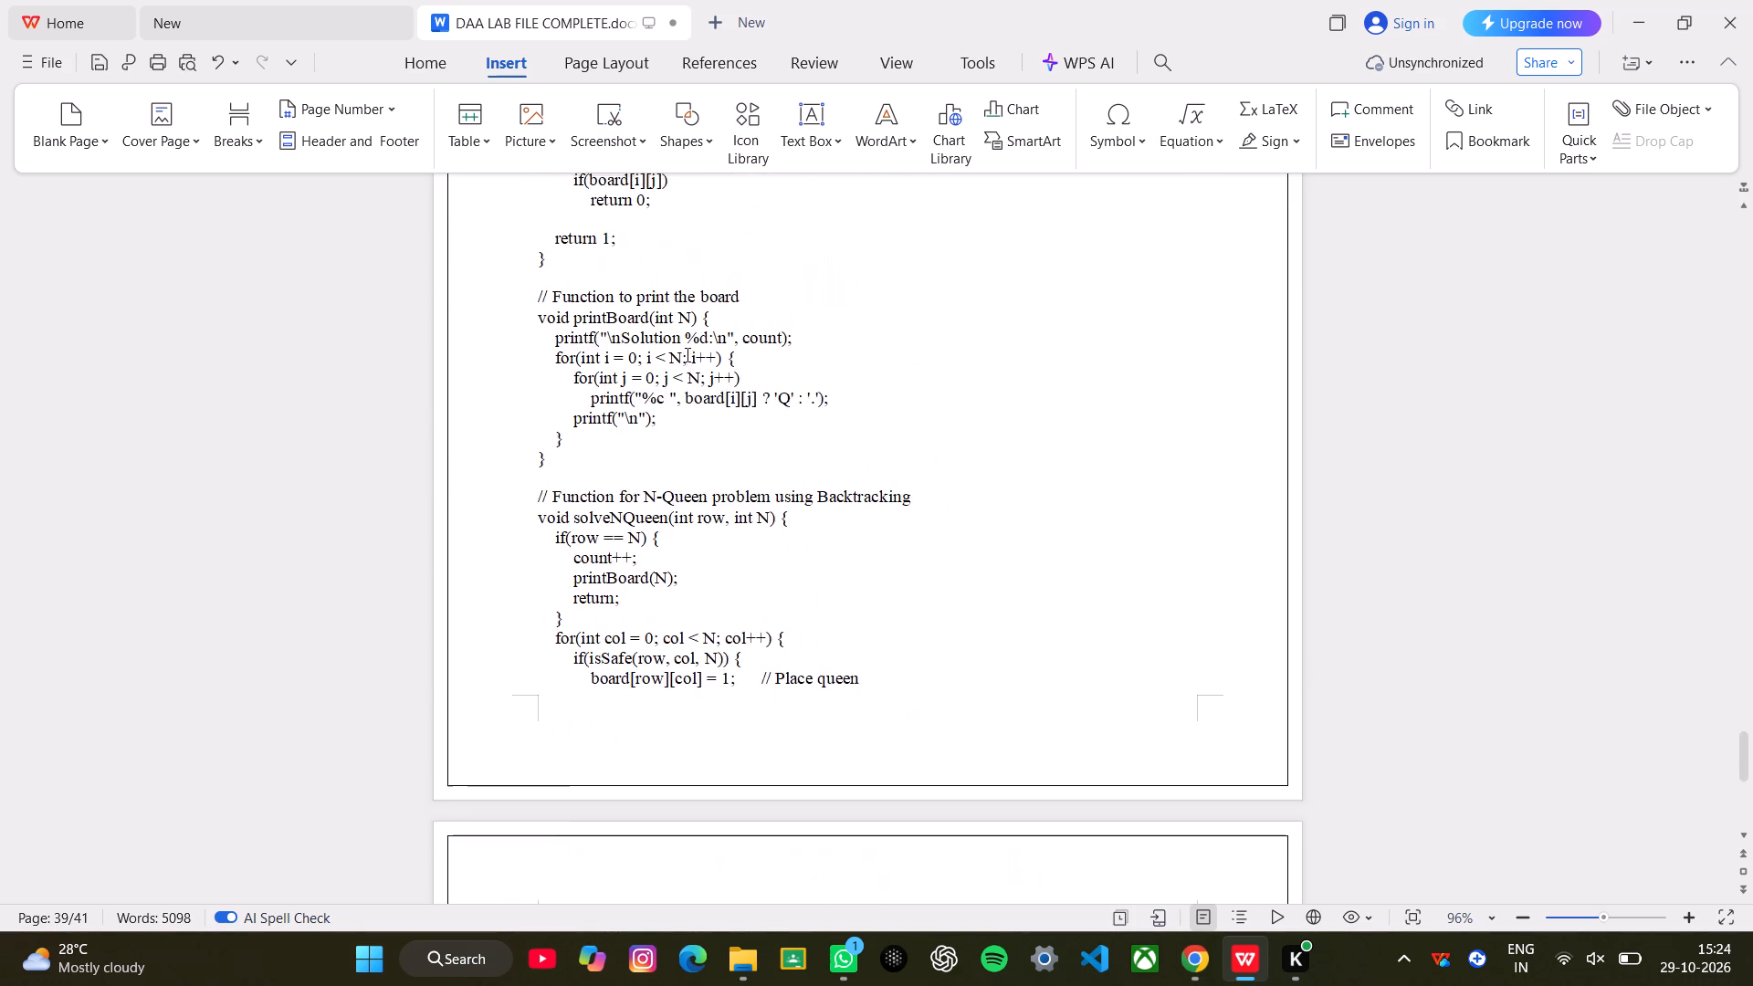
scroll(686, 354, "up", 6)
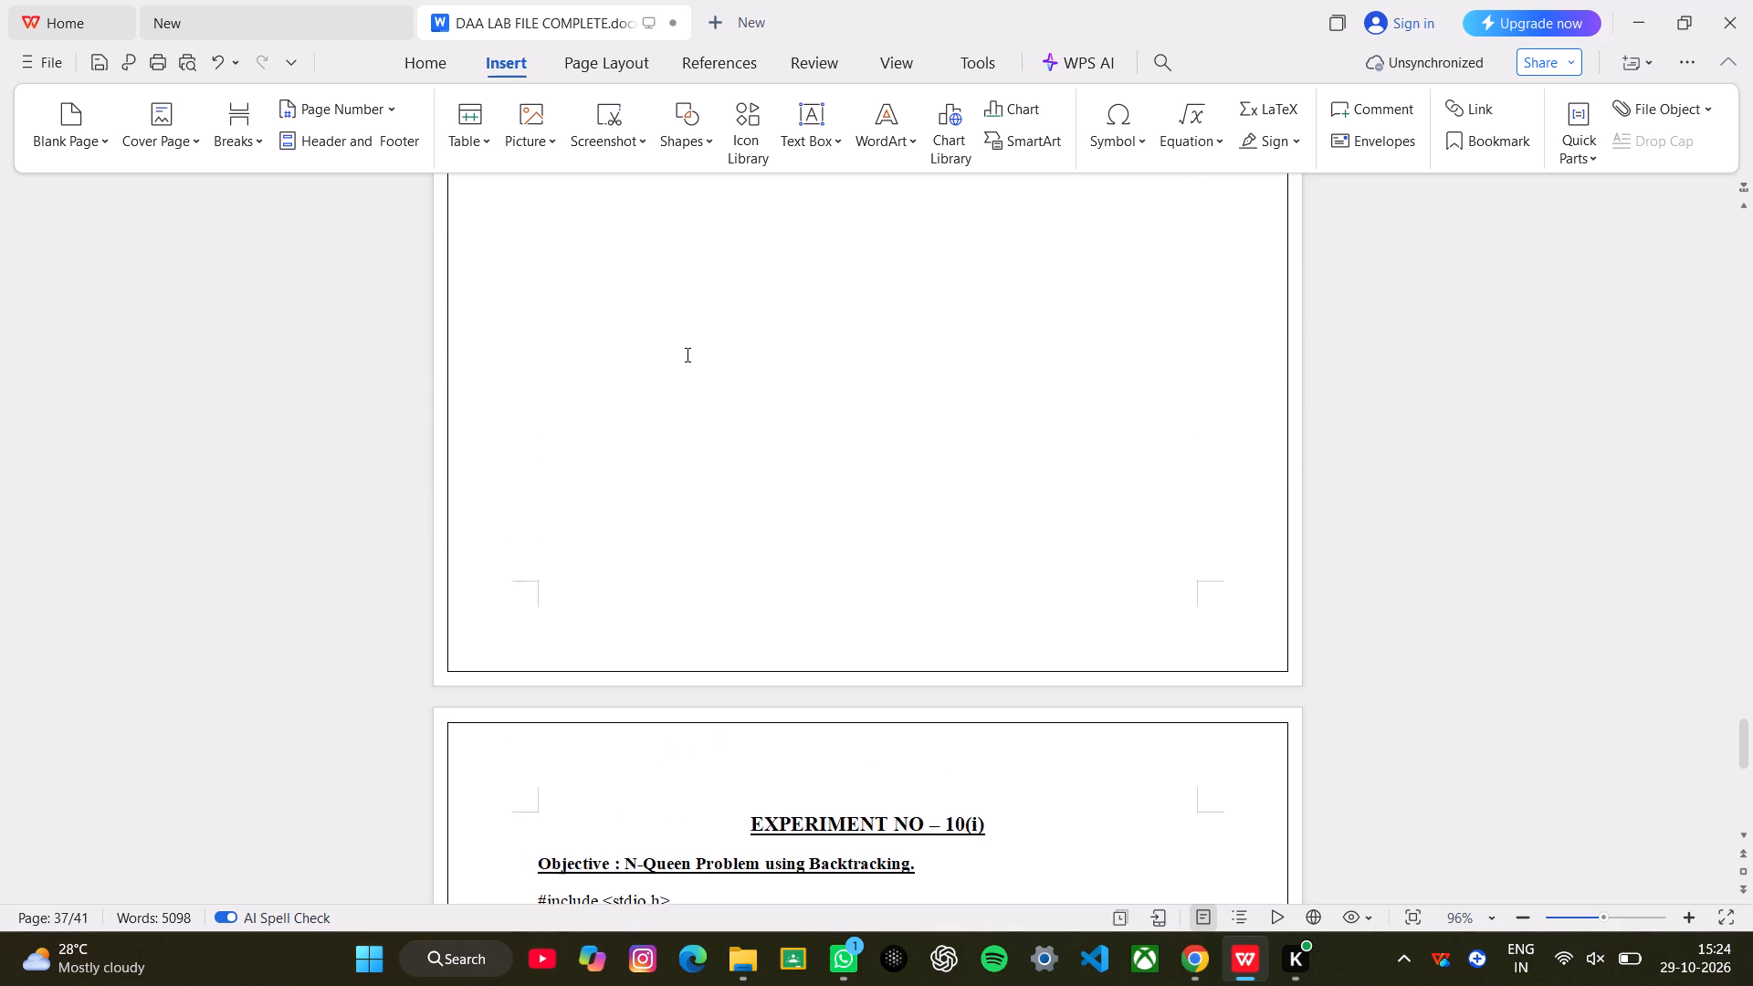
scroll(686, 354, "up", 6)
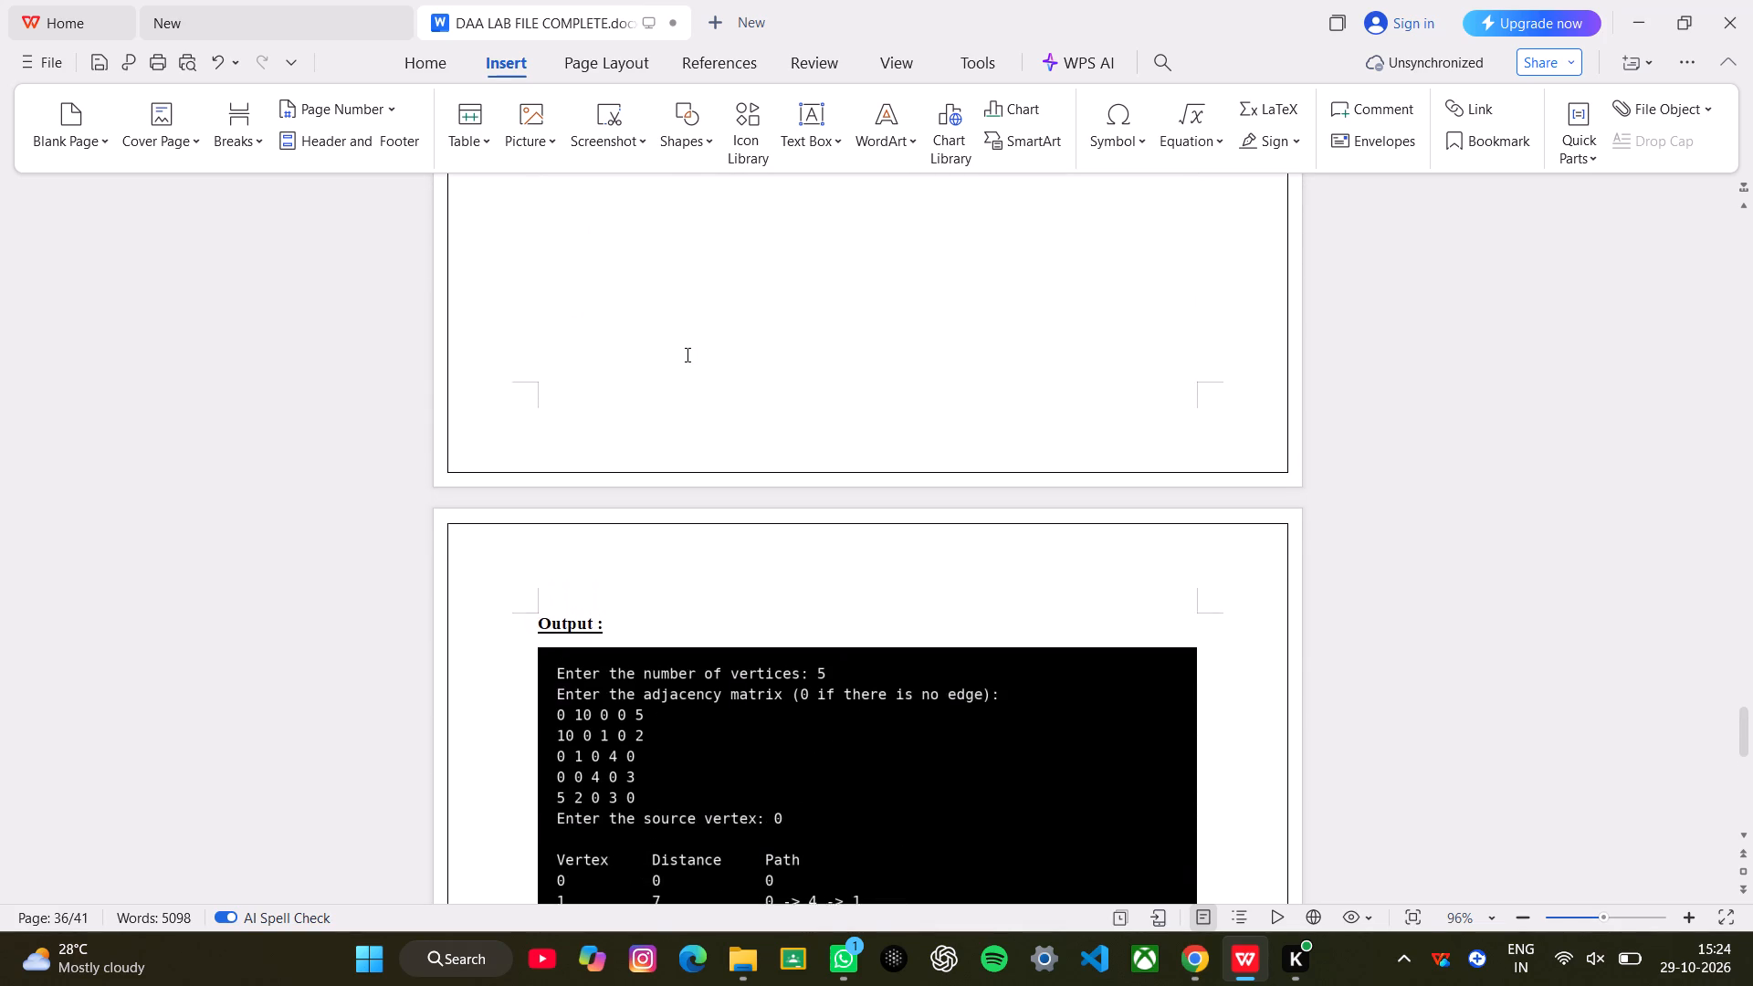
scroll(686, 354, "up", 4)
left_click_drag(753, 318, 528, 283)
key("ctrl+c")
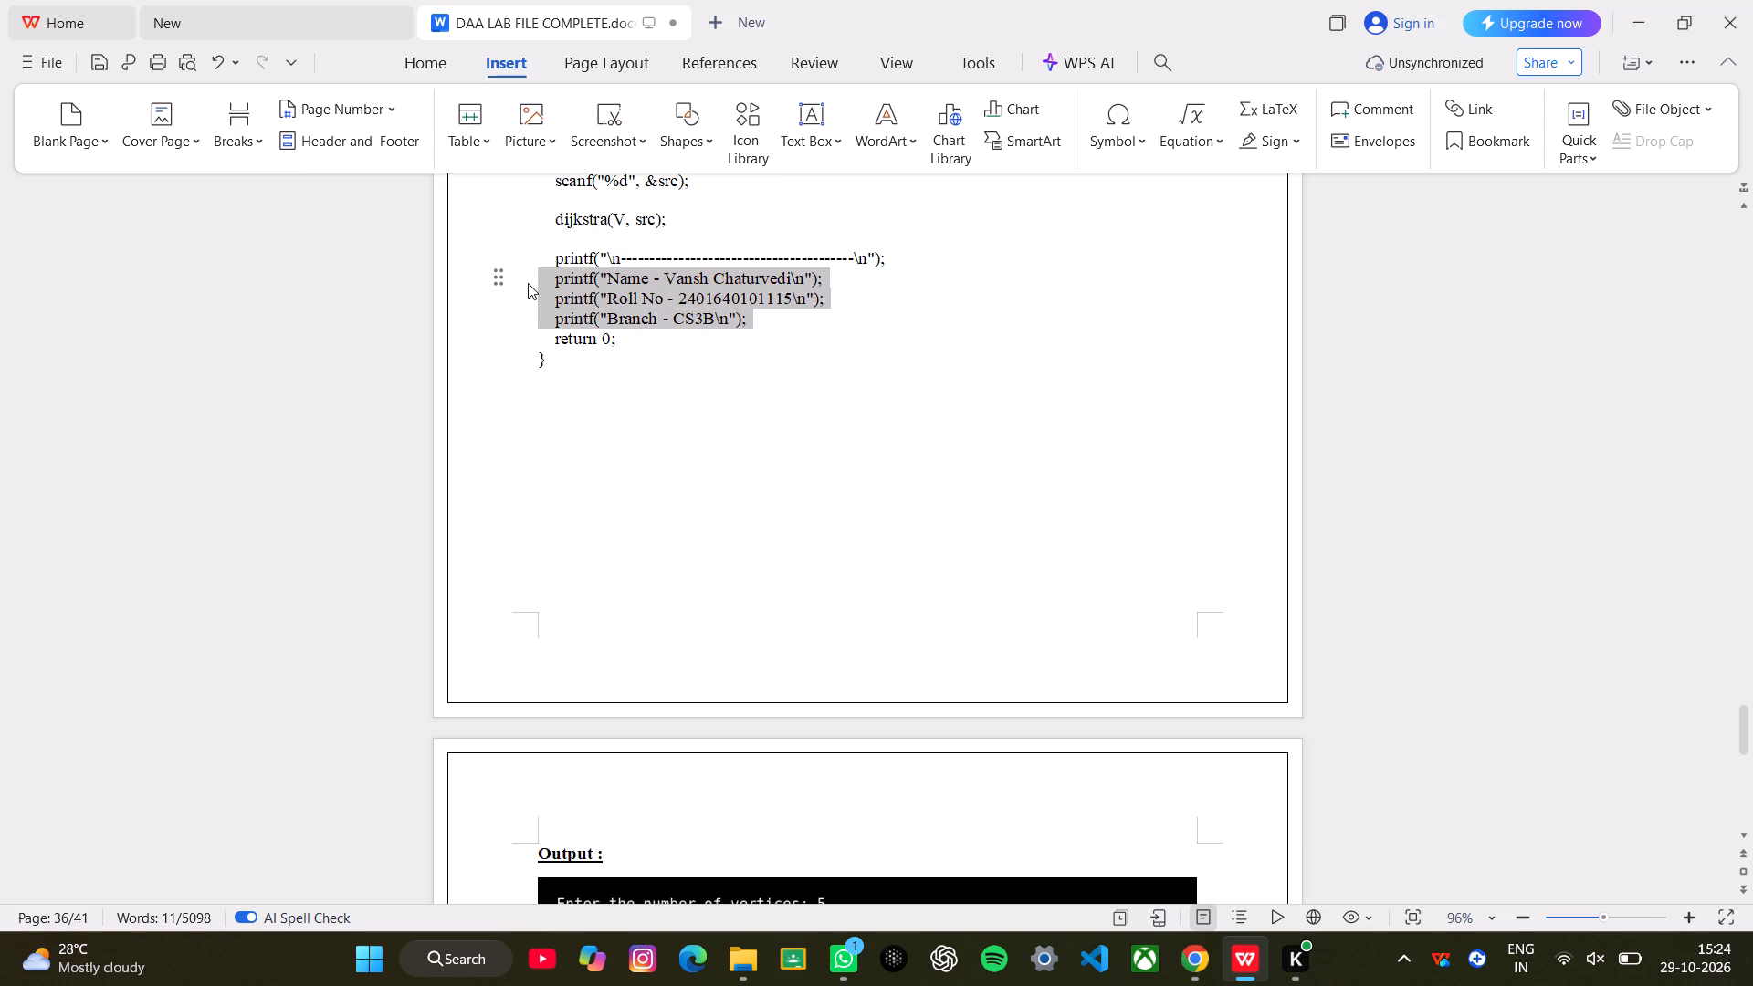
key("super+v")
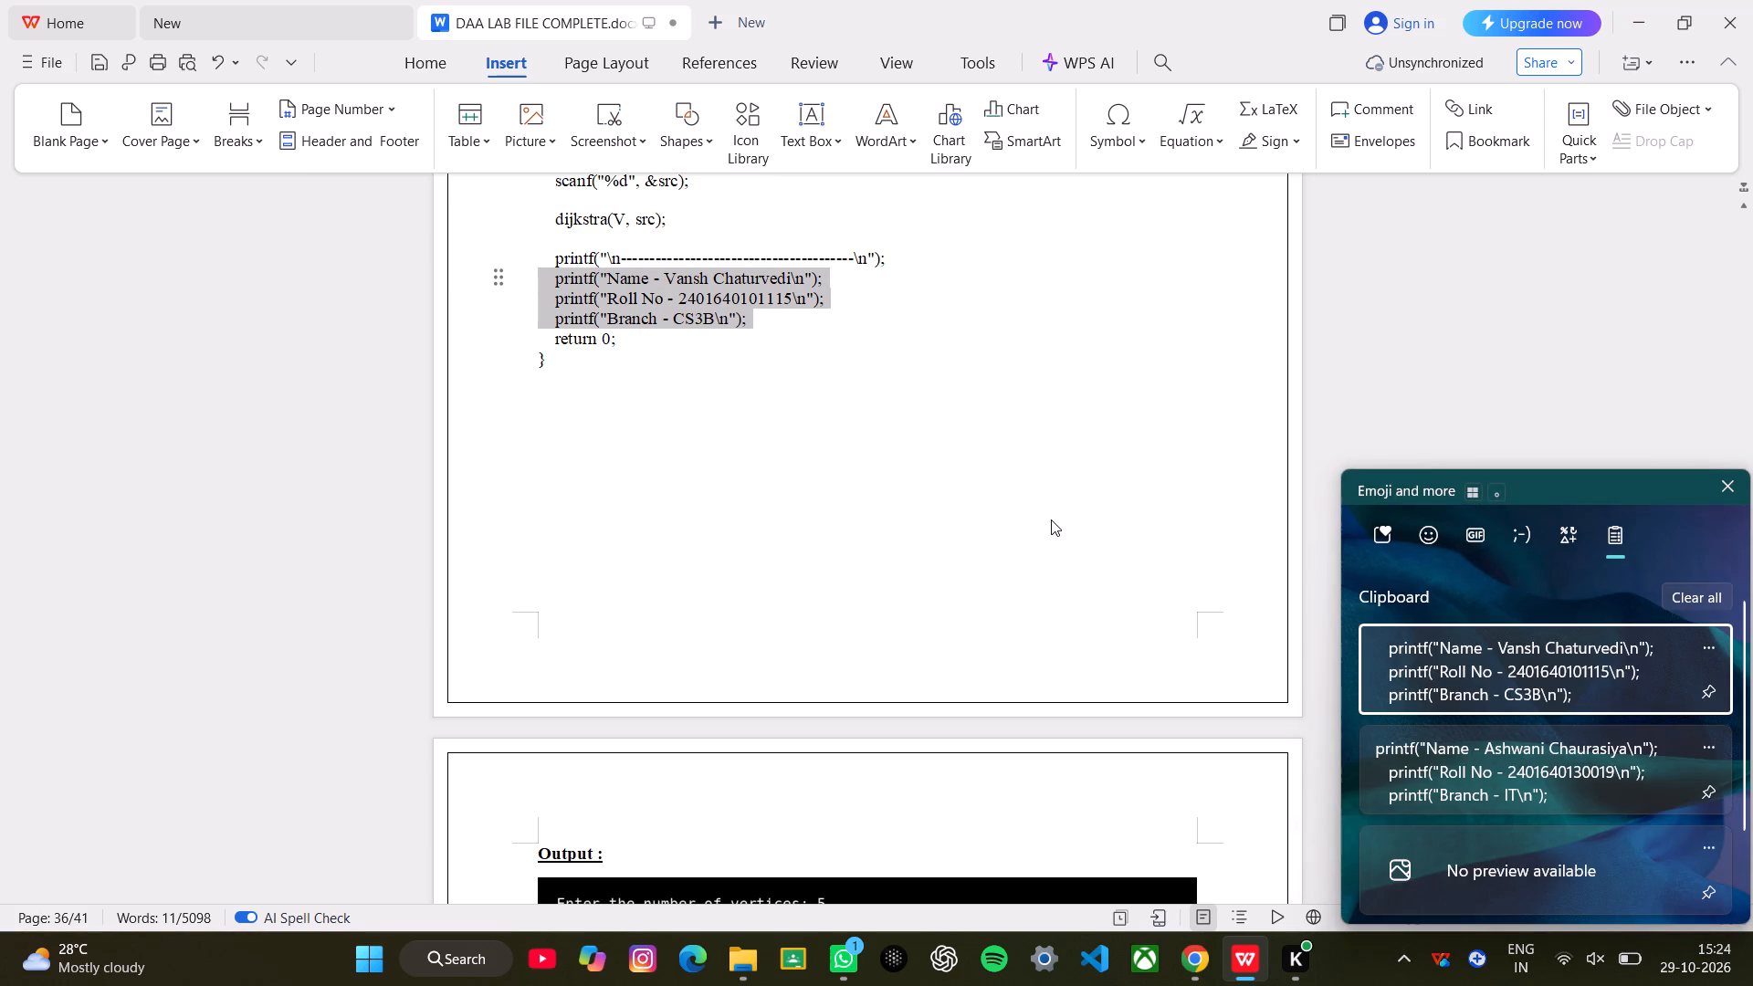
left_click(1415, 763)
key("ctrl+v")
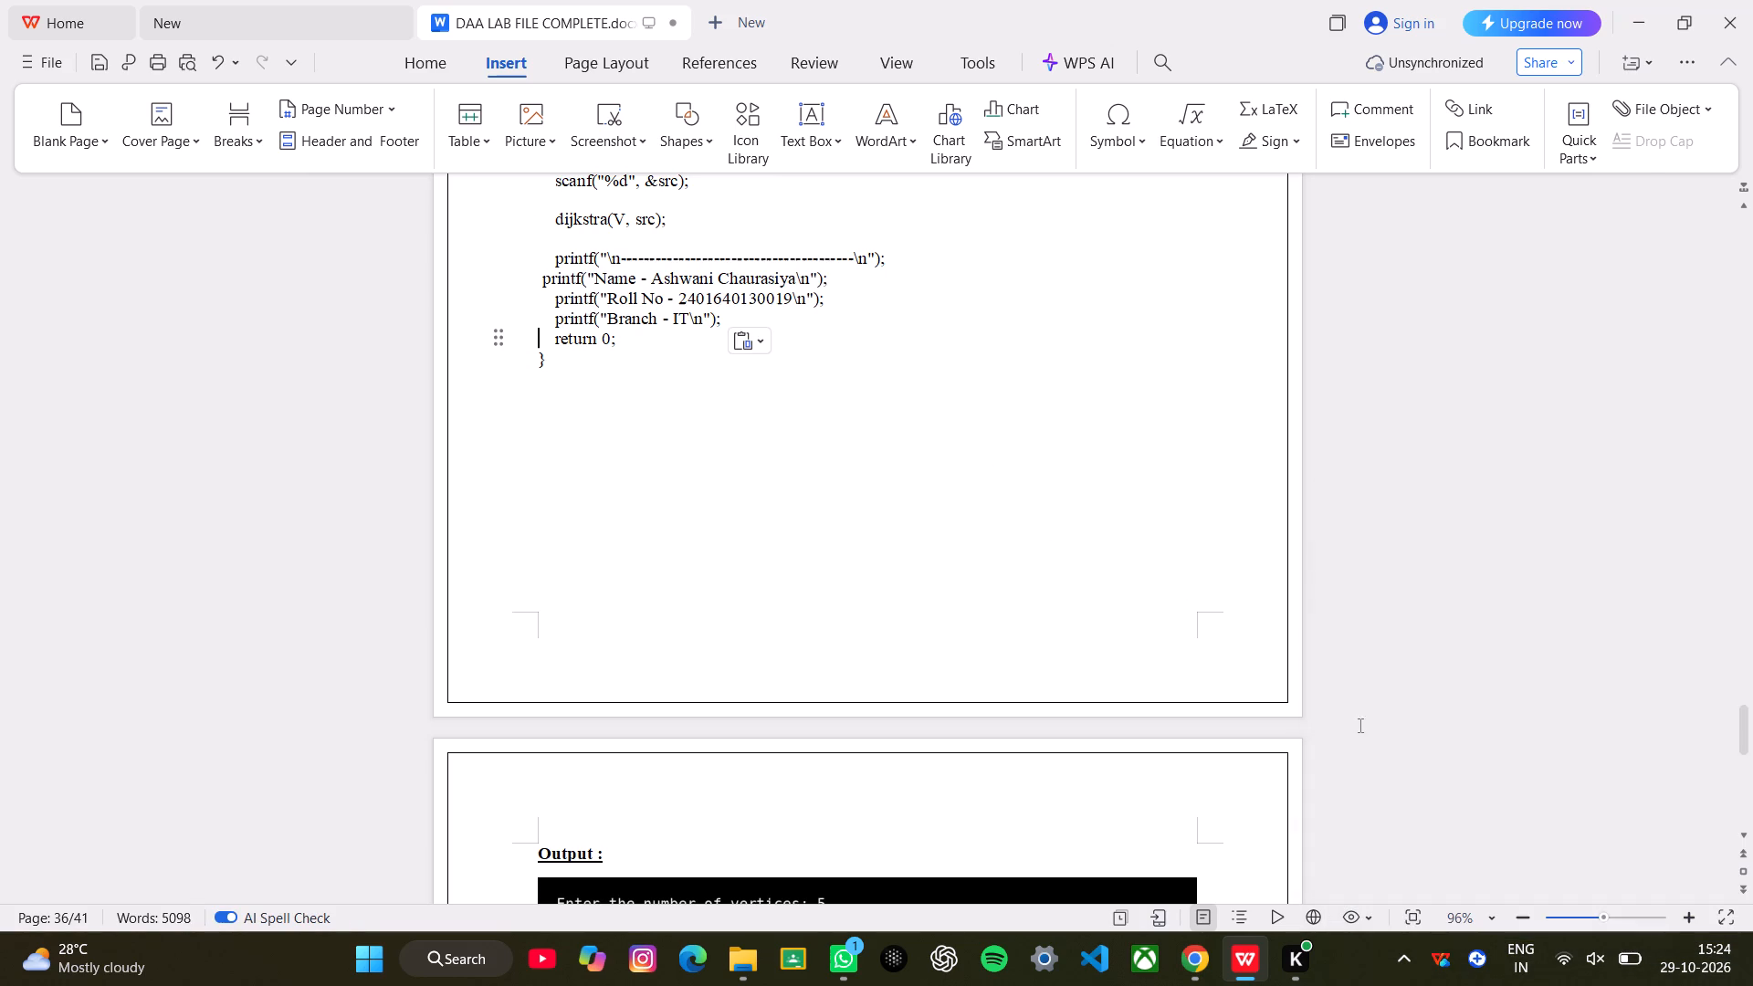
Adjust the leading spaces of the dashed-line, Name, Roll No and Branch printf lines in Experiment 9(ii)'s code so they align.
left_click(552, 322)
key("BackSpace")
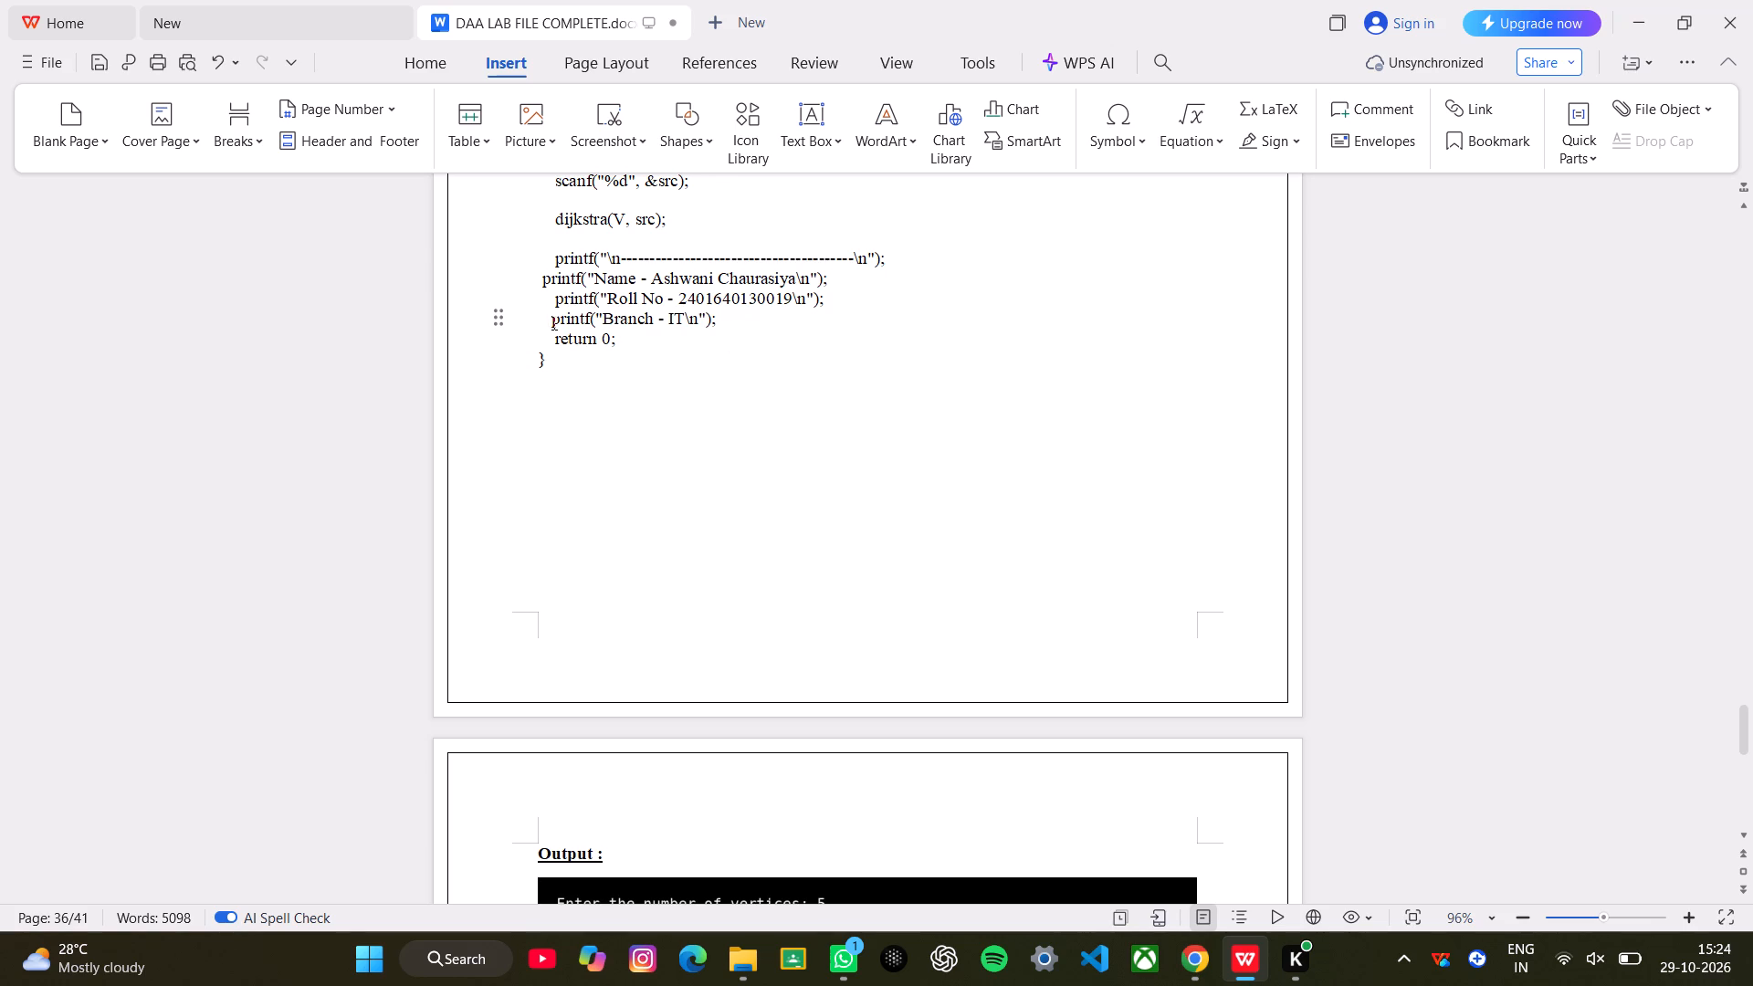
left_click(555, 299)
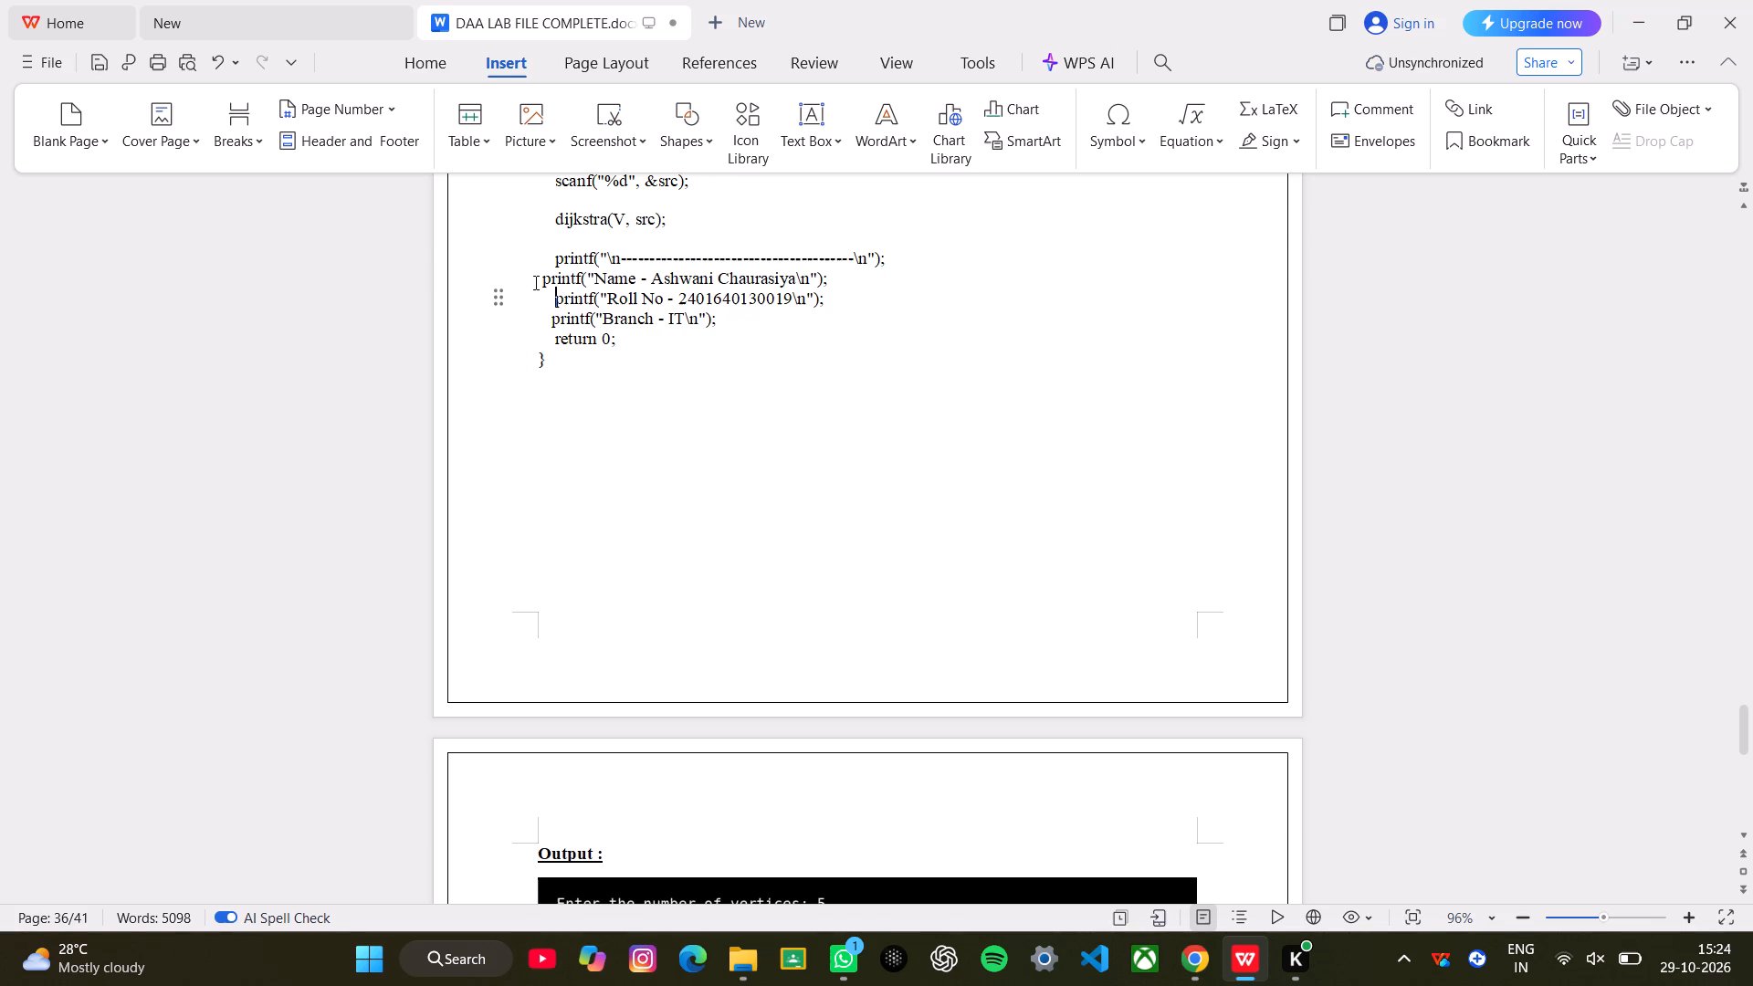
left_click(542, 283)
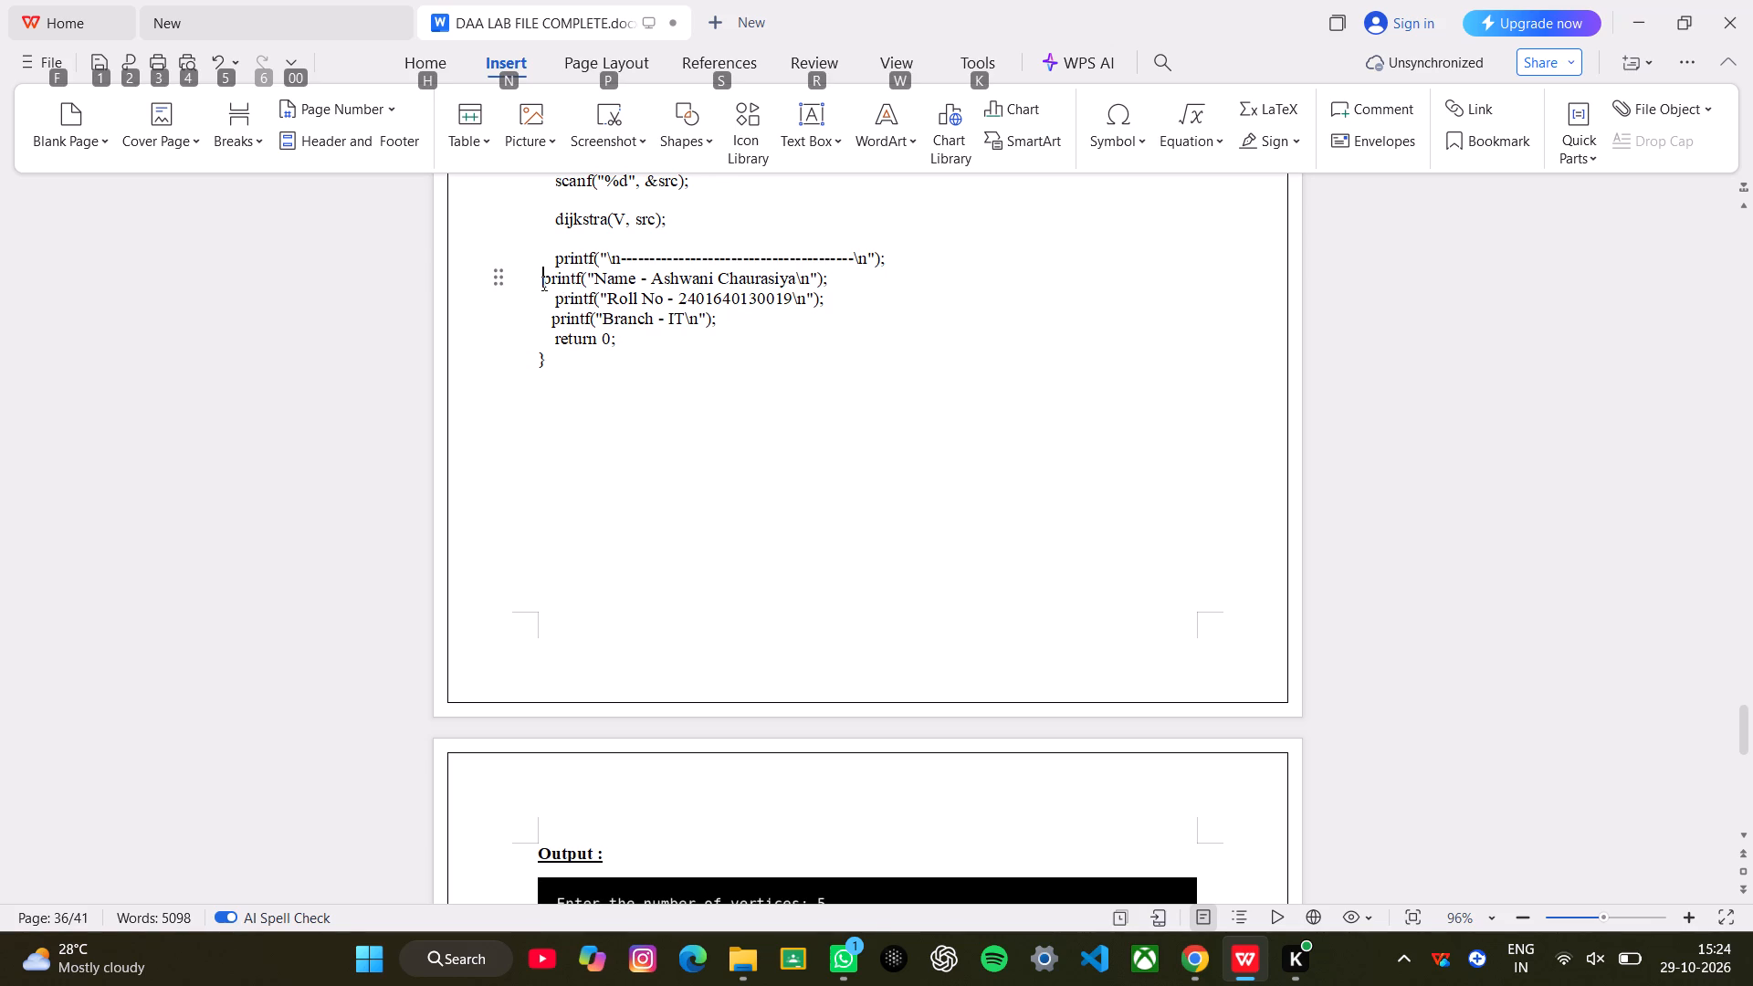
left_click(542, 285)
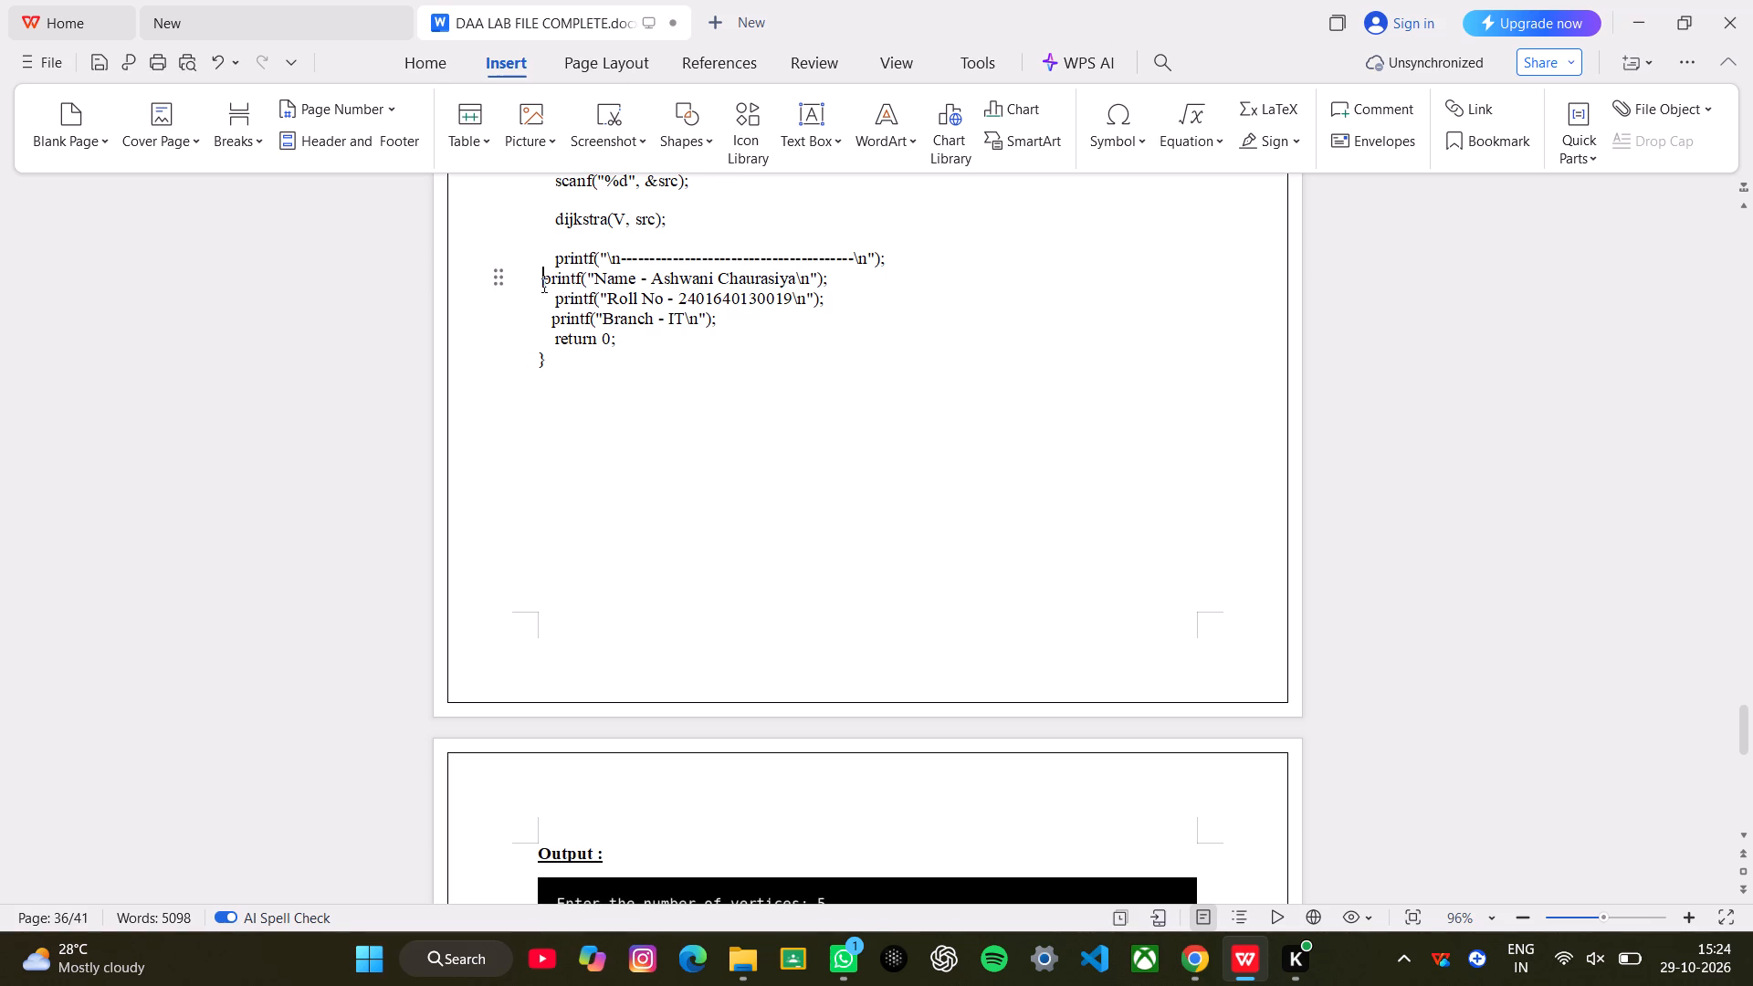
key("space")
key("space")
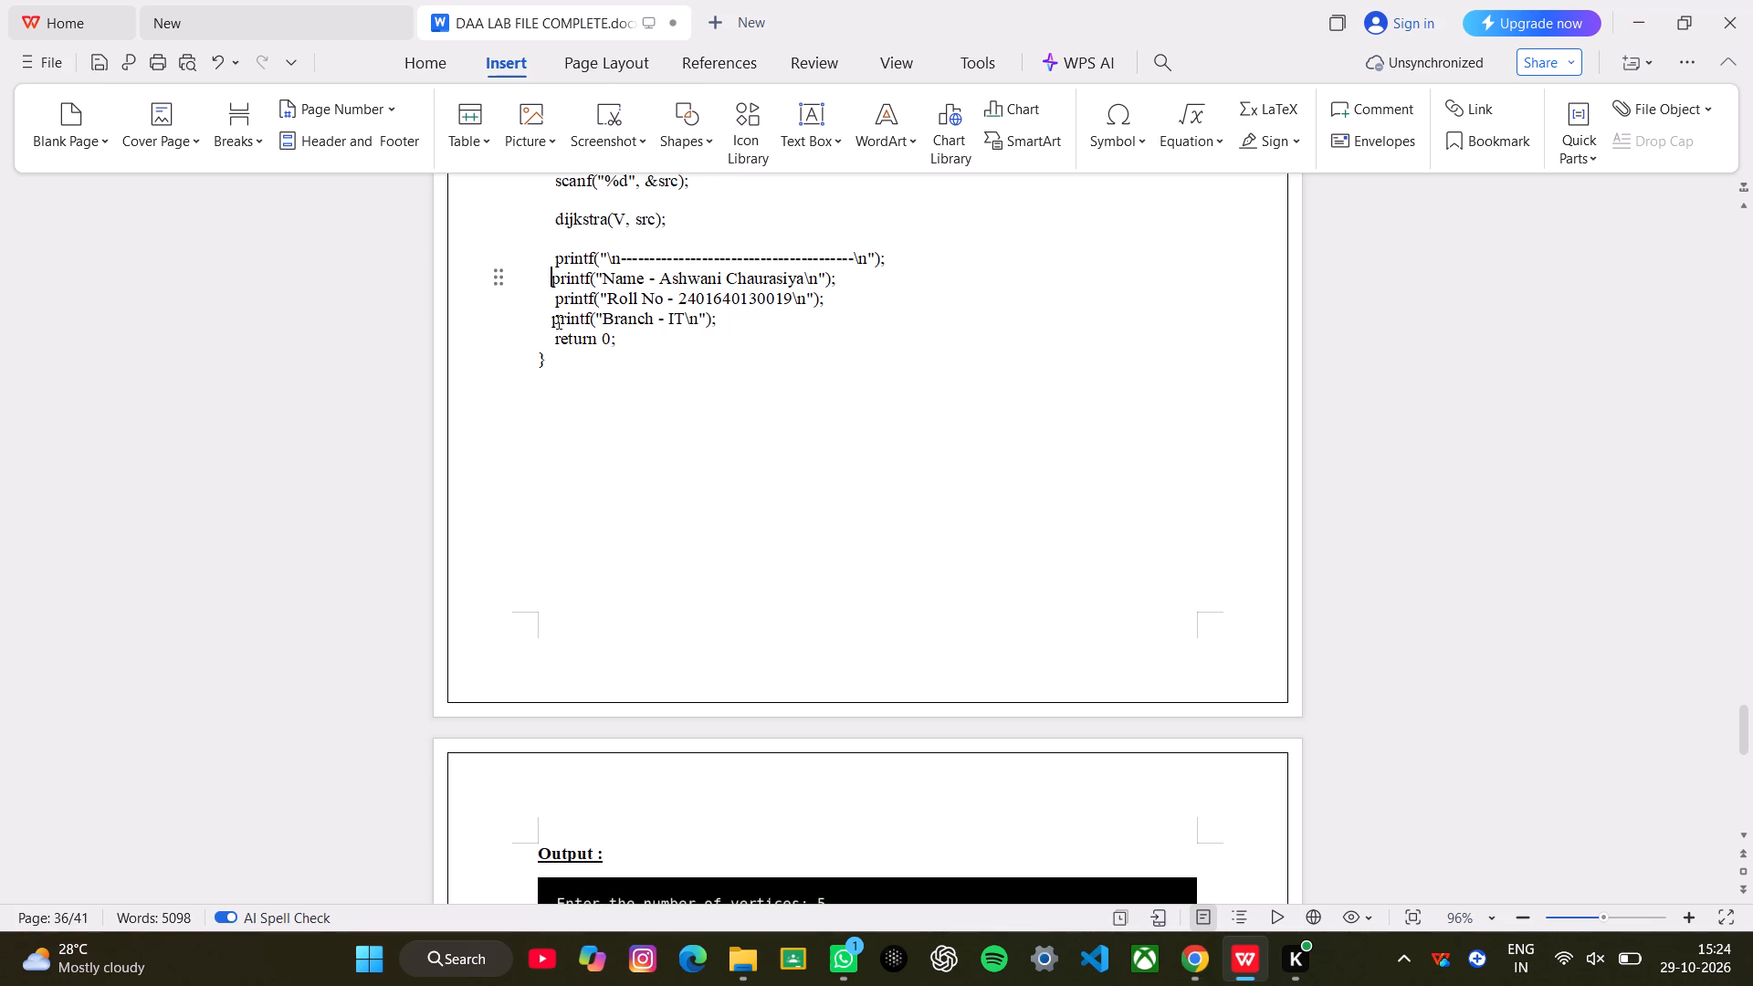
left_click(551, 297)
left_click(554, 300)
key("BackSpace")
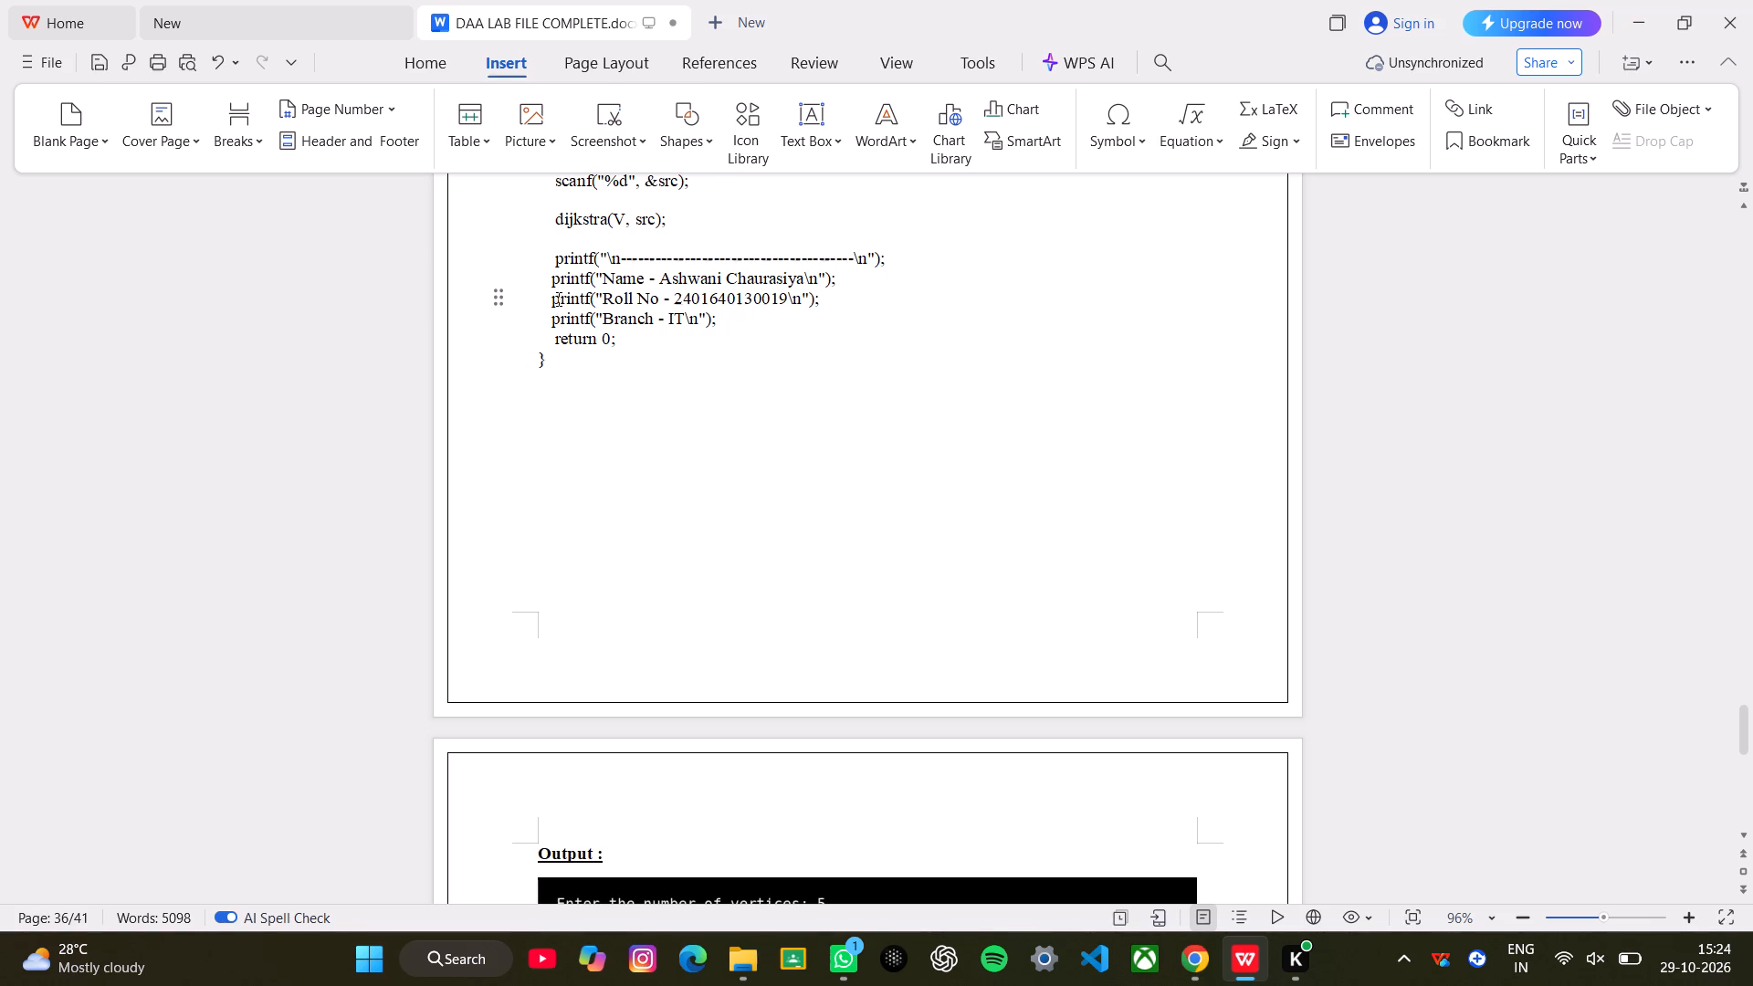
left_click(549, 260)
key("Right")
key("BackSpace")
Replace the Name, Roll No and Branch printf lines in Experiment 9(i)'s Warshall code with the copied lines.
scroll(549, 260, "up", 2)
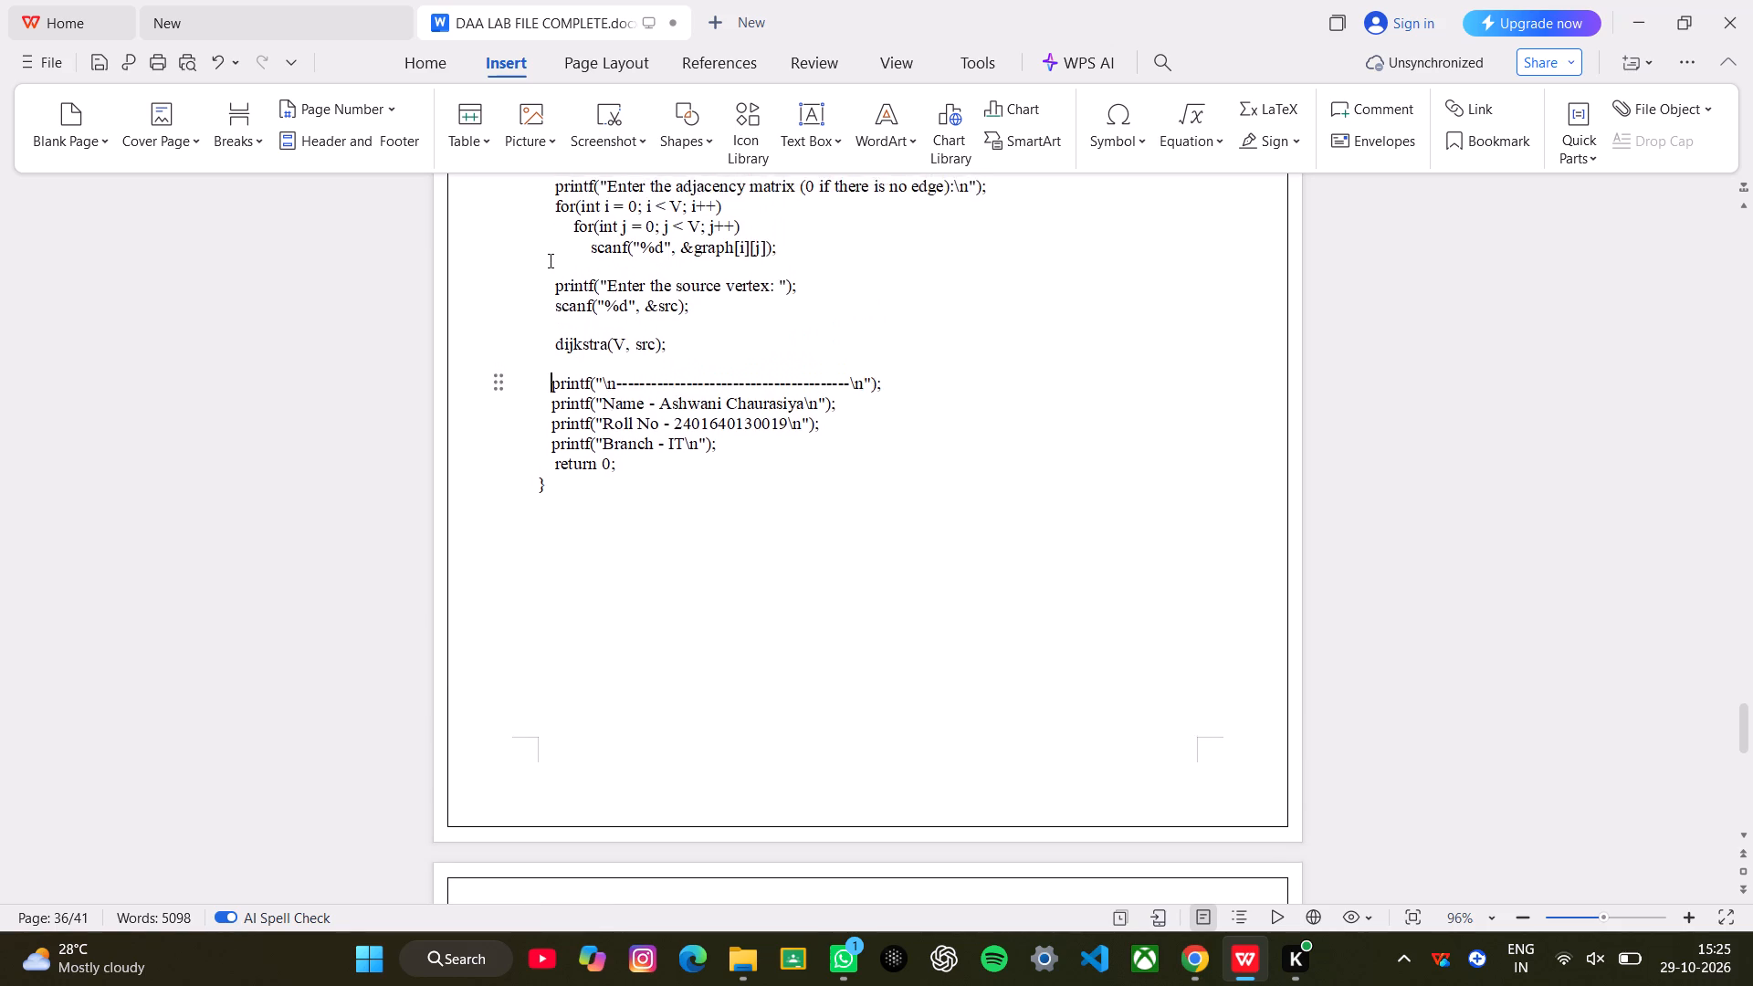
scroll(549, 260, "up", 8)
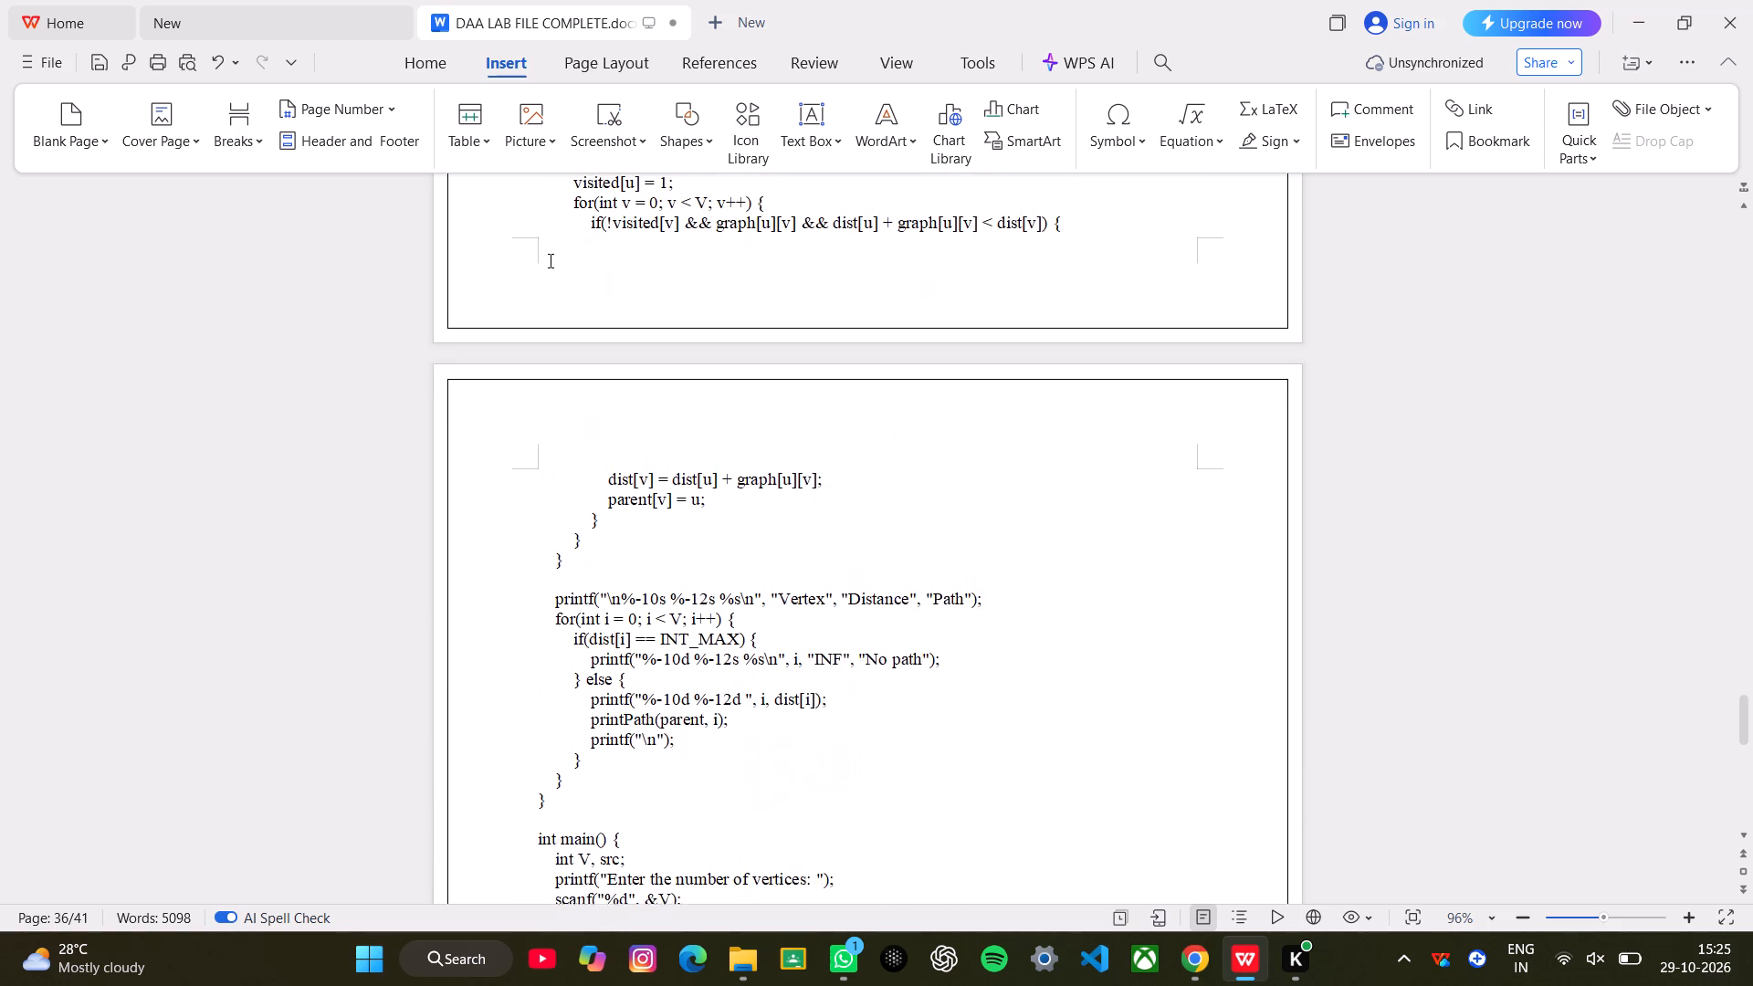
scroll(549, 260, "up", 8)
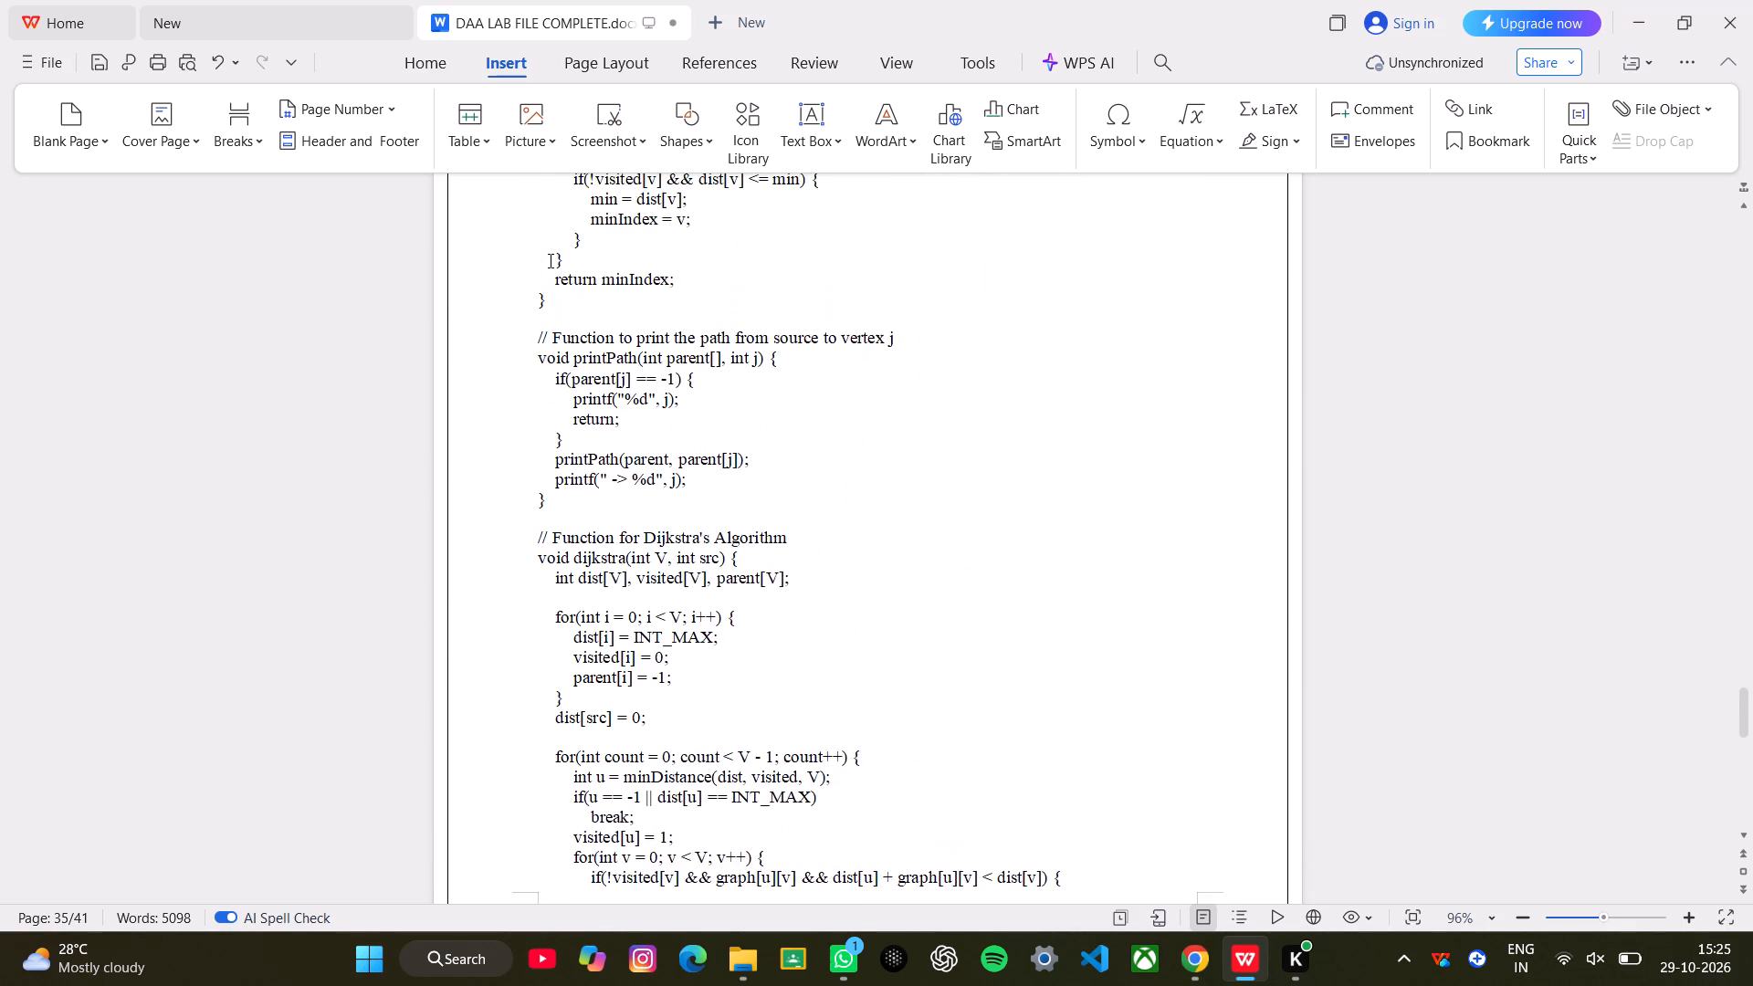
scroll(549, 260, "up", 8)
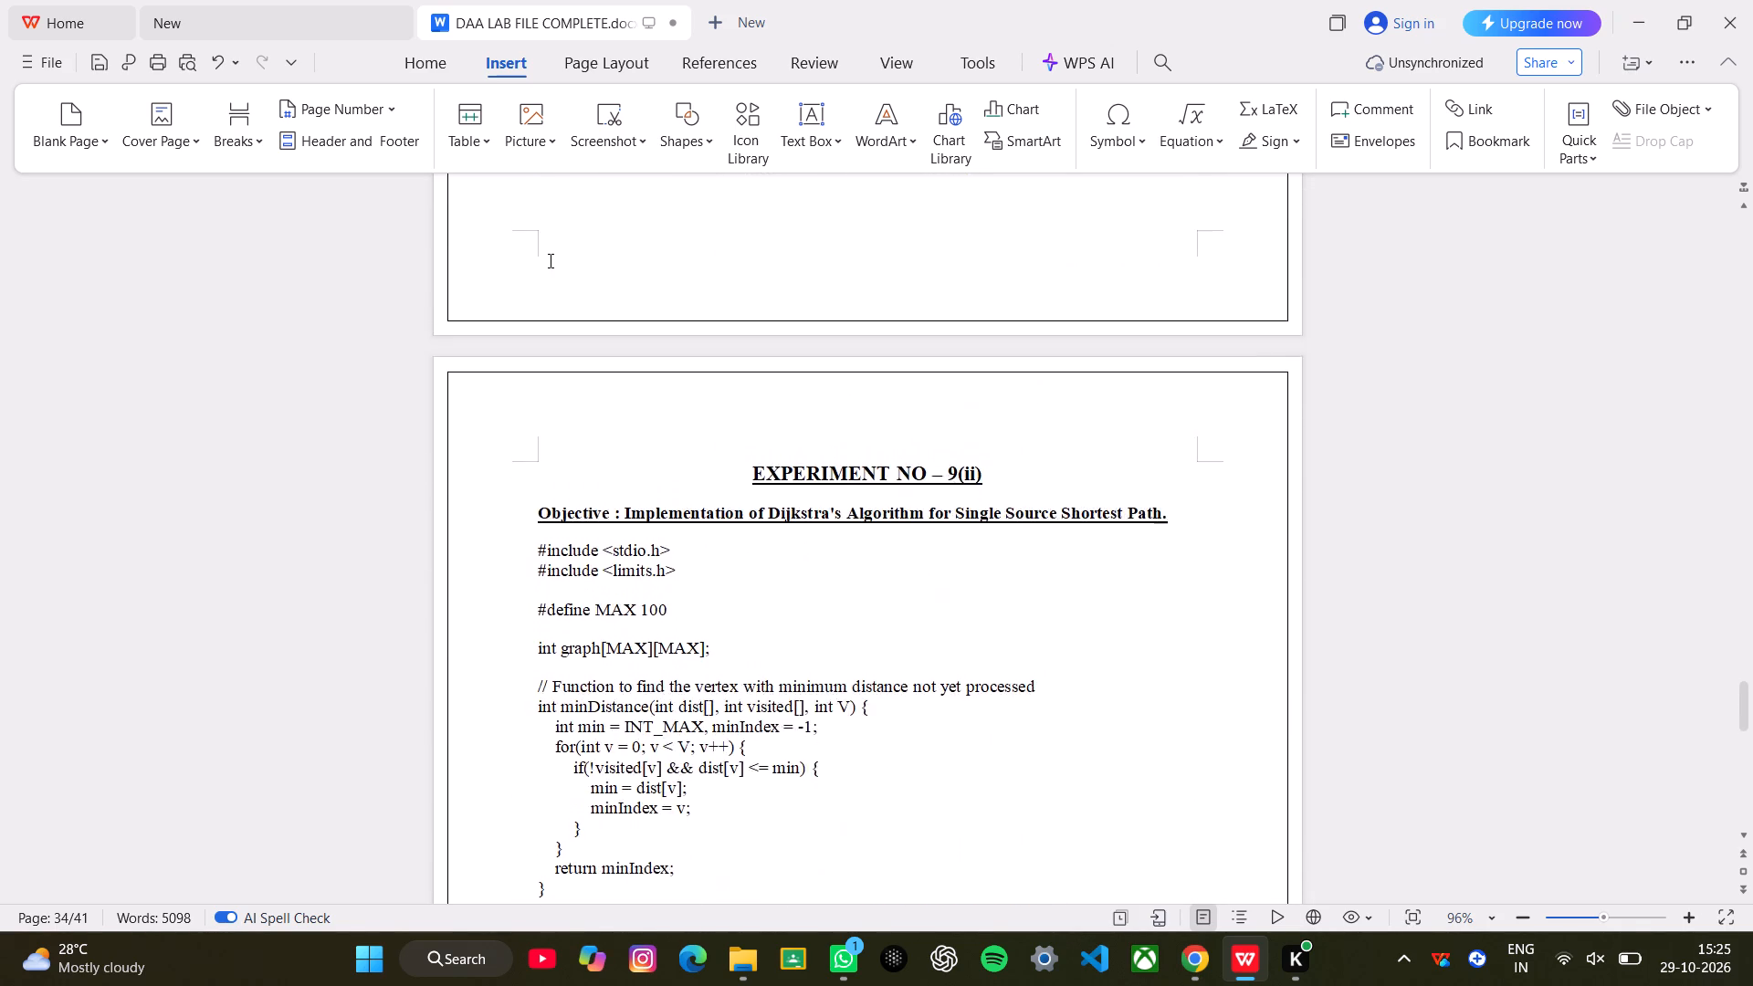
scroll(549, 260, "up", 8)
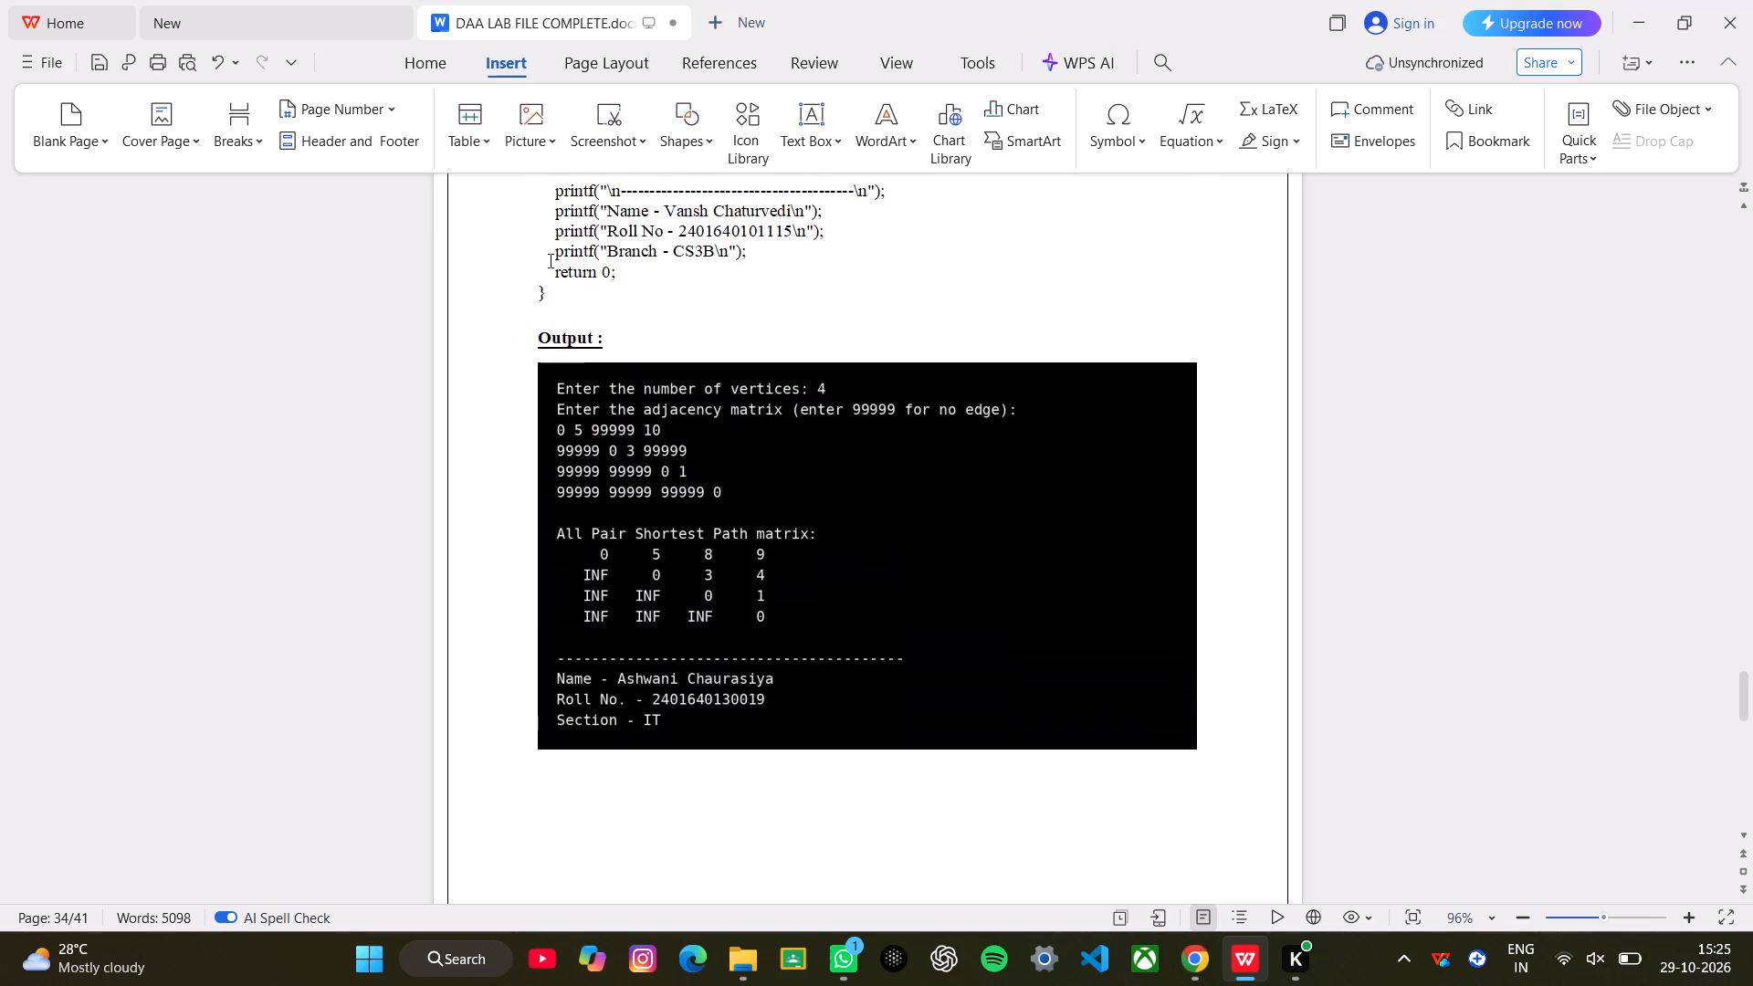
scroll(549, 260, "up", 3)
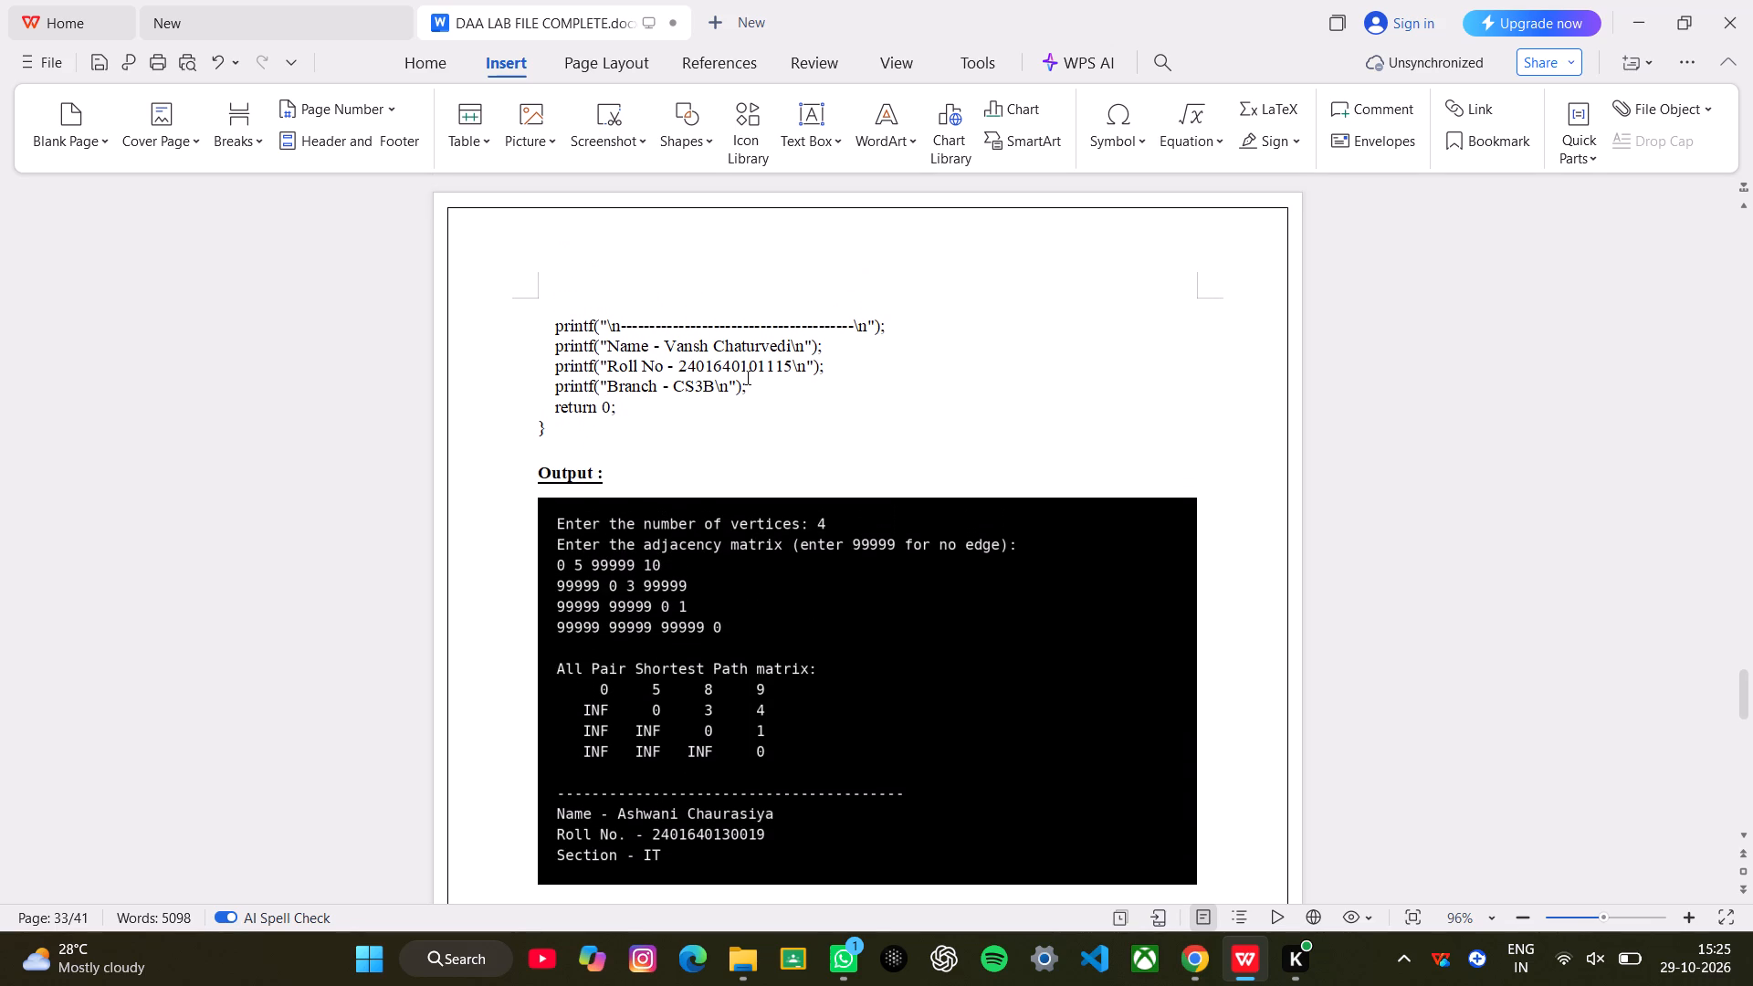
left_click_drag(751, 388, 557, 349)
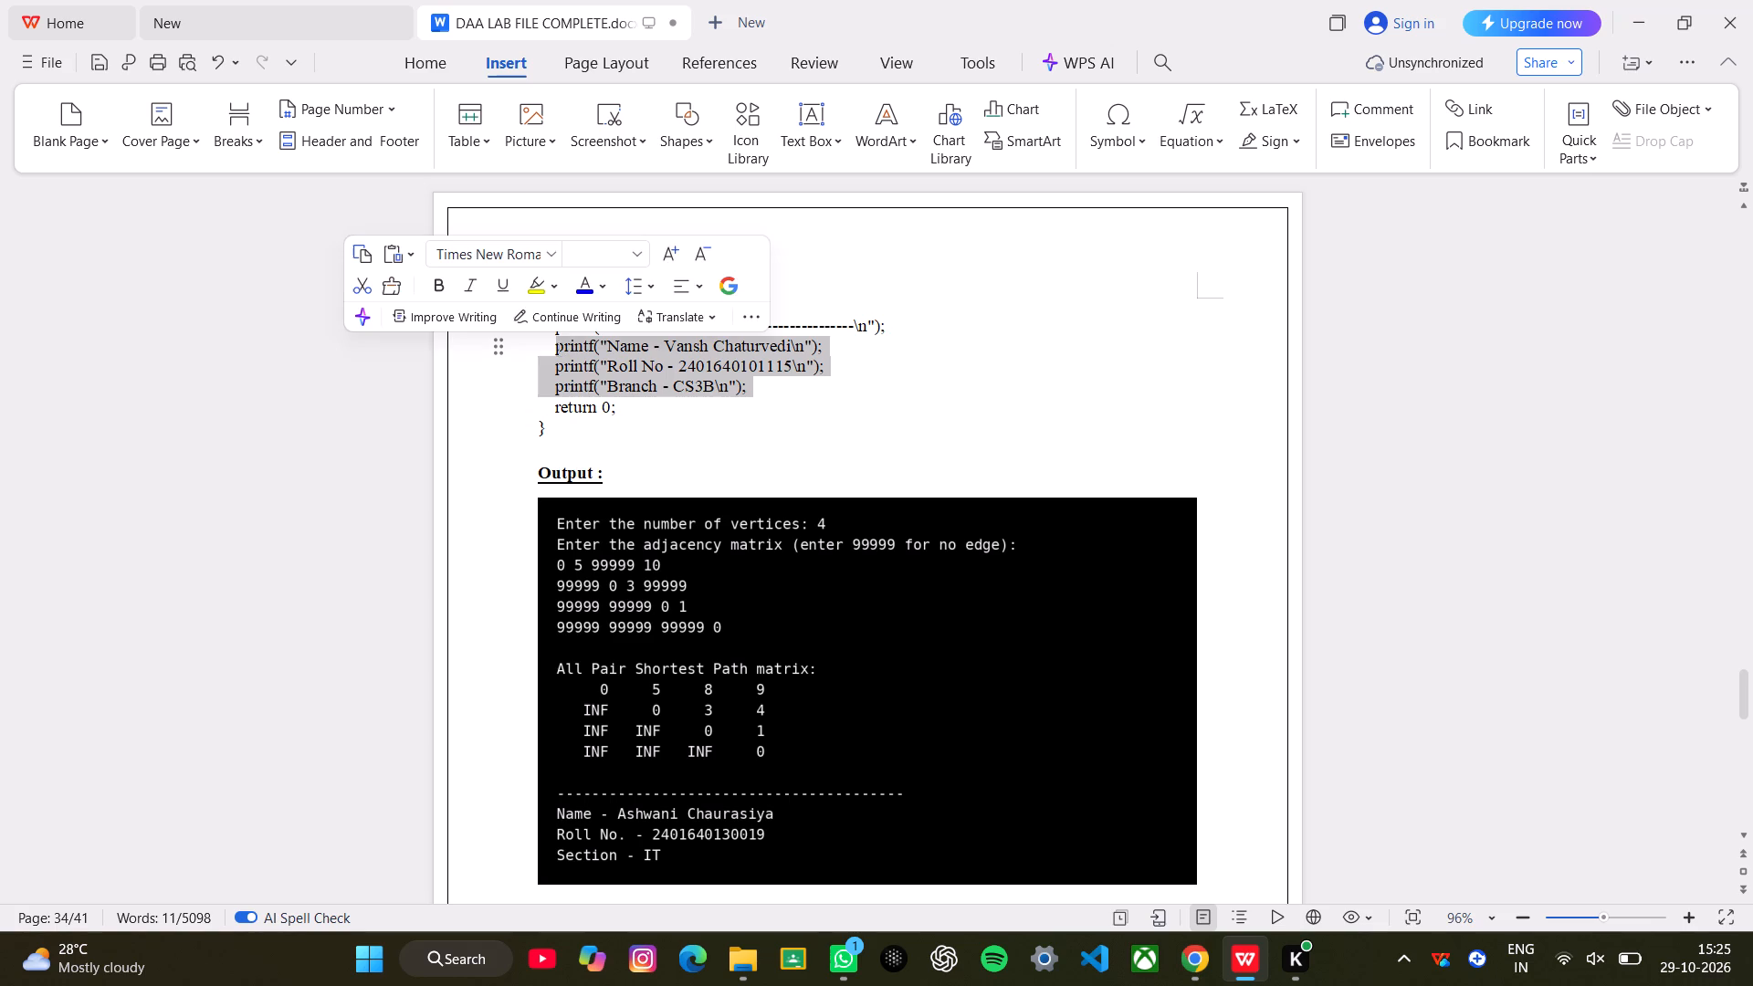
key("ctrl+v")
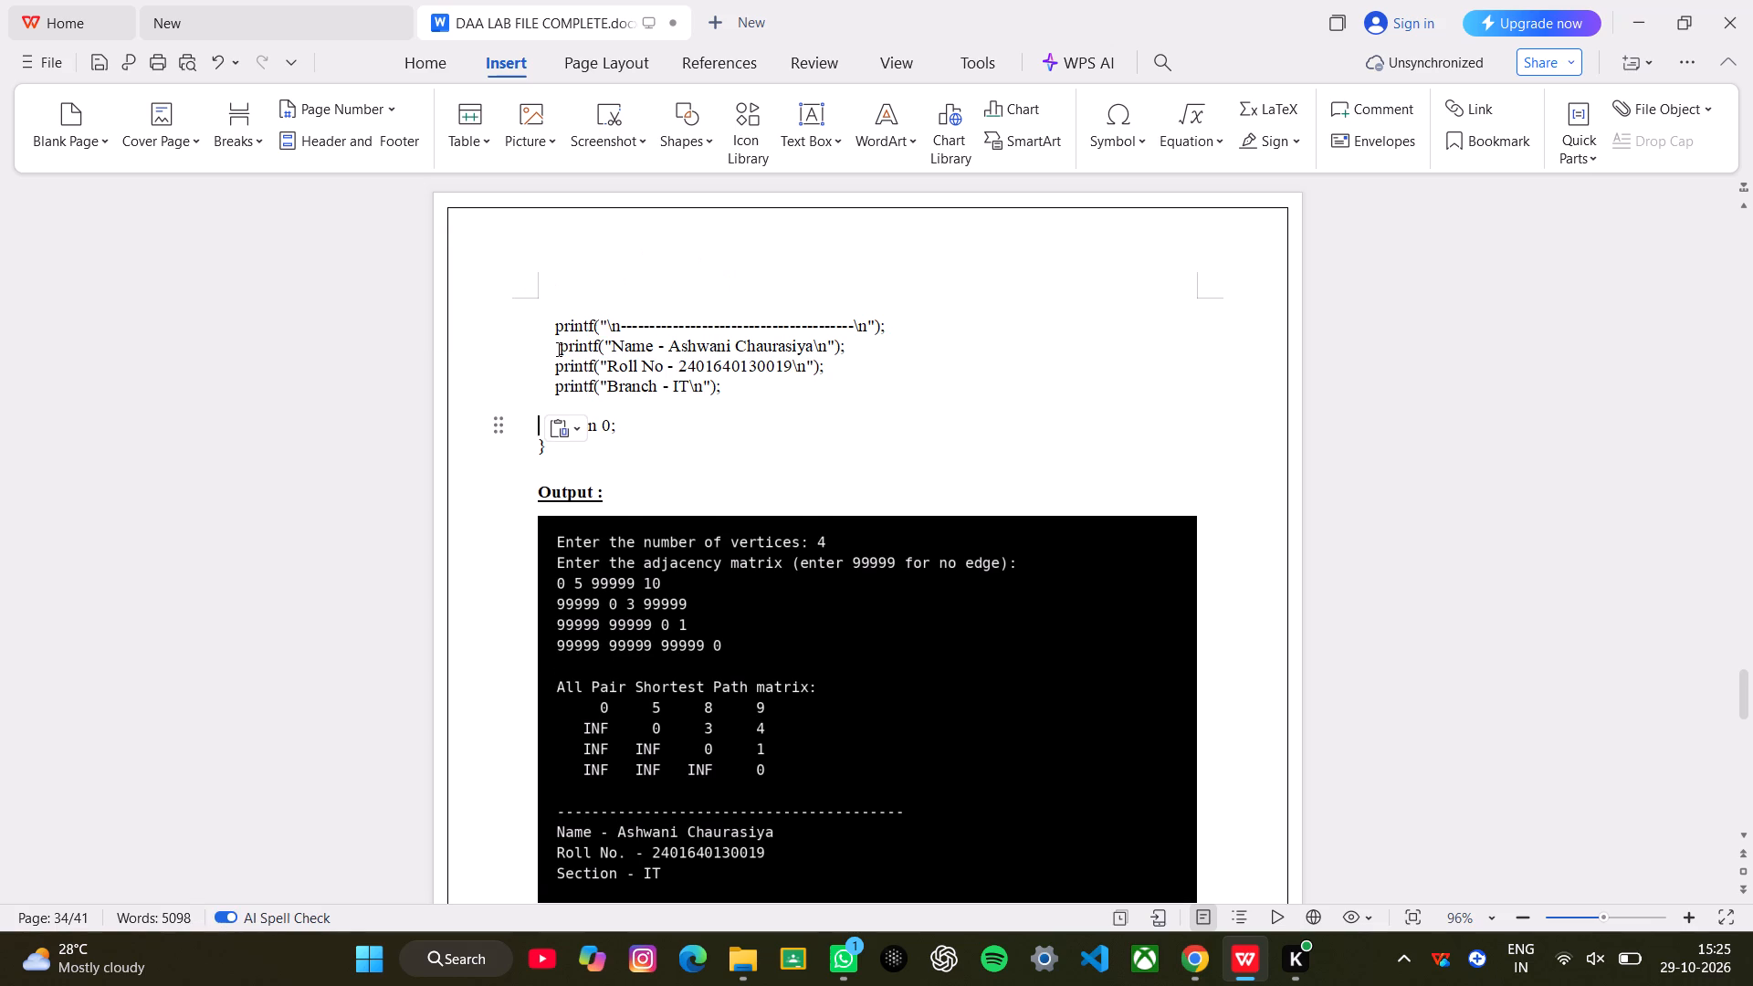
Remove the blank line after the Branch line and the extra space before the Name line in Experiment 9(i)'s code.
left_click(556, 403)
key("BackSpace")
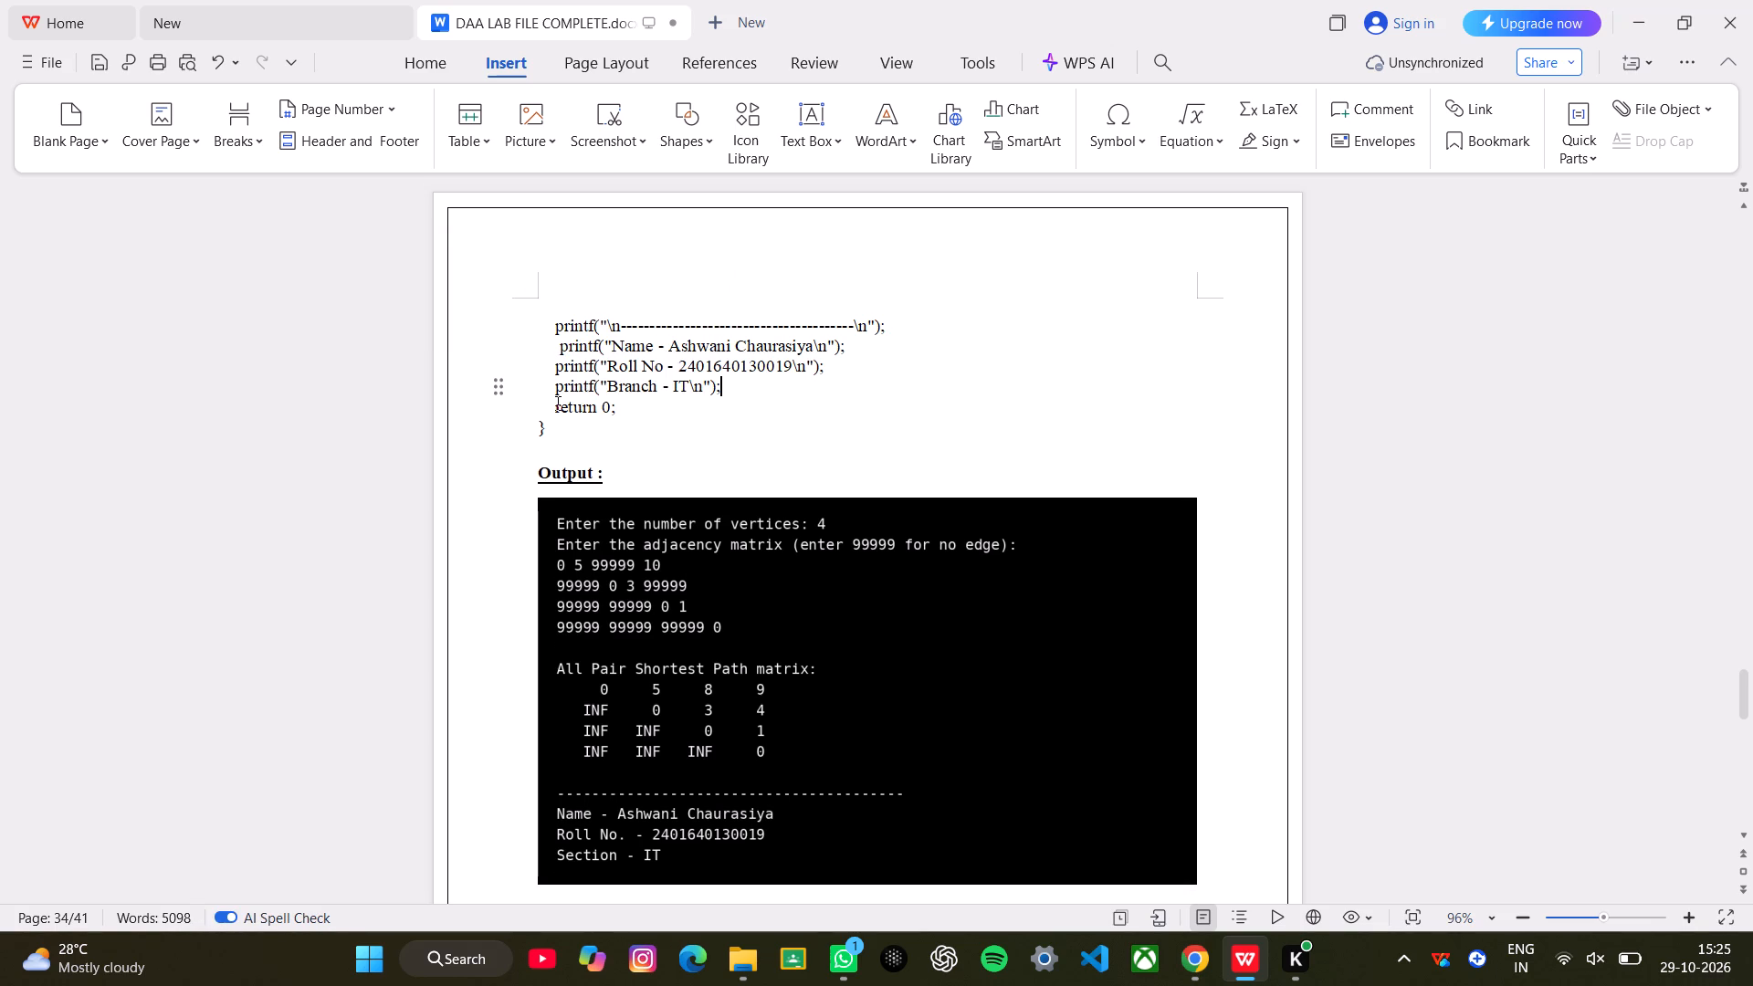
left_click(561, 348)
key("BackSpace")
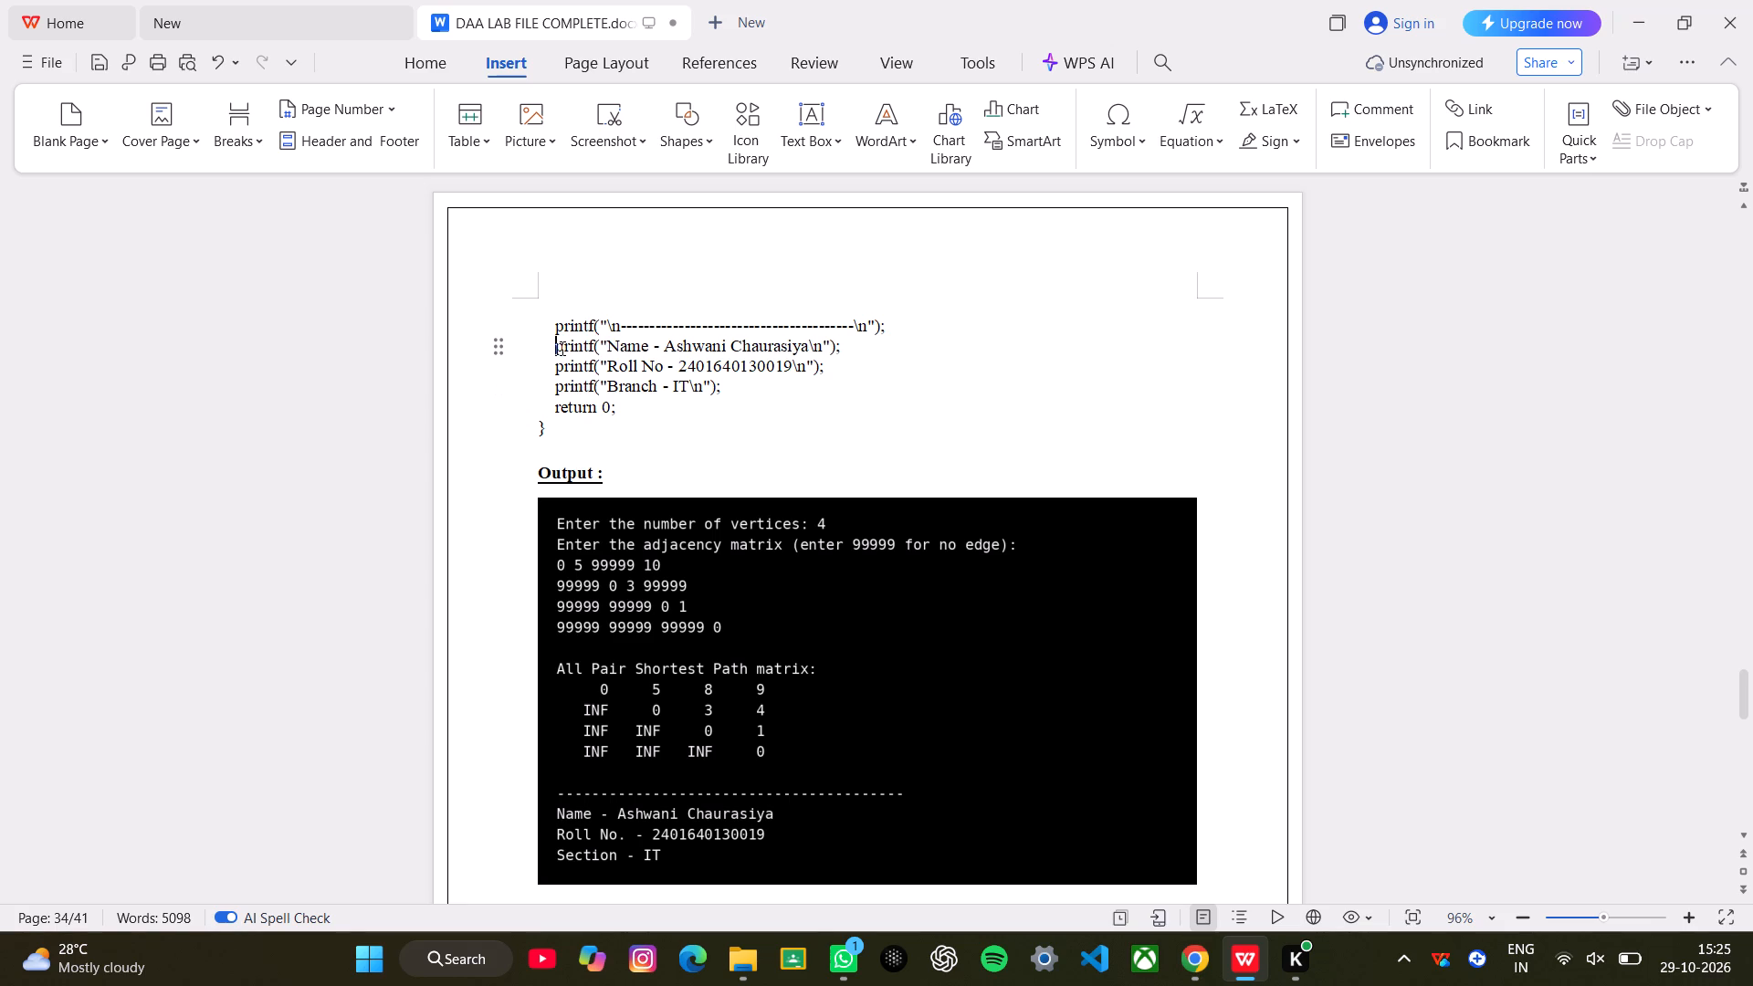
Replace the Name, Roll No and Branch printf lines in the Prim's minimum spanning tree code with the copied lines.
scroll(642, 240, "up", 4)
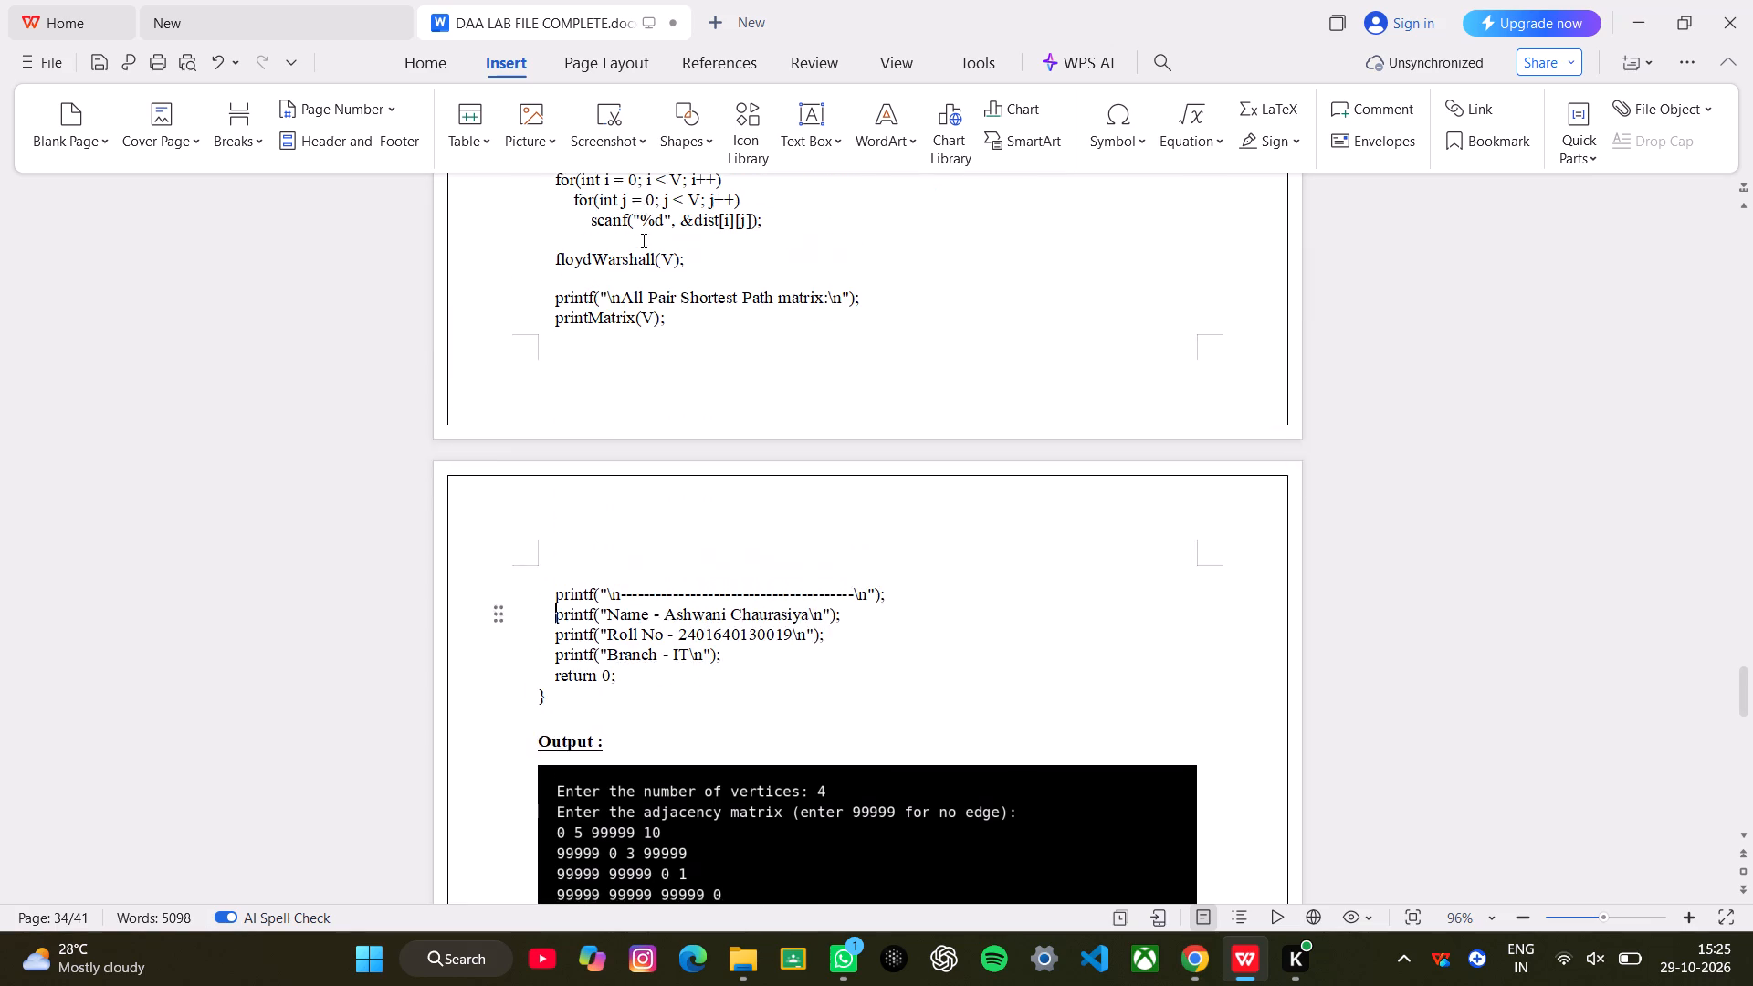
scroll(642, 240, "up", 7)
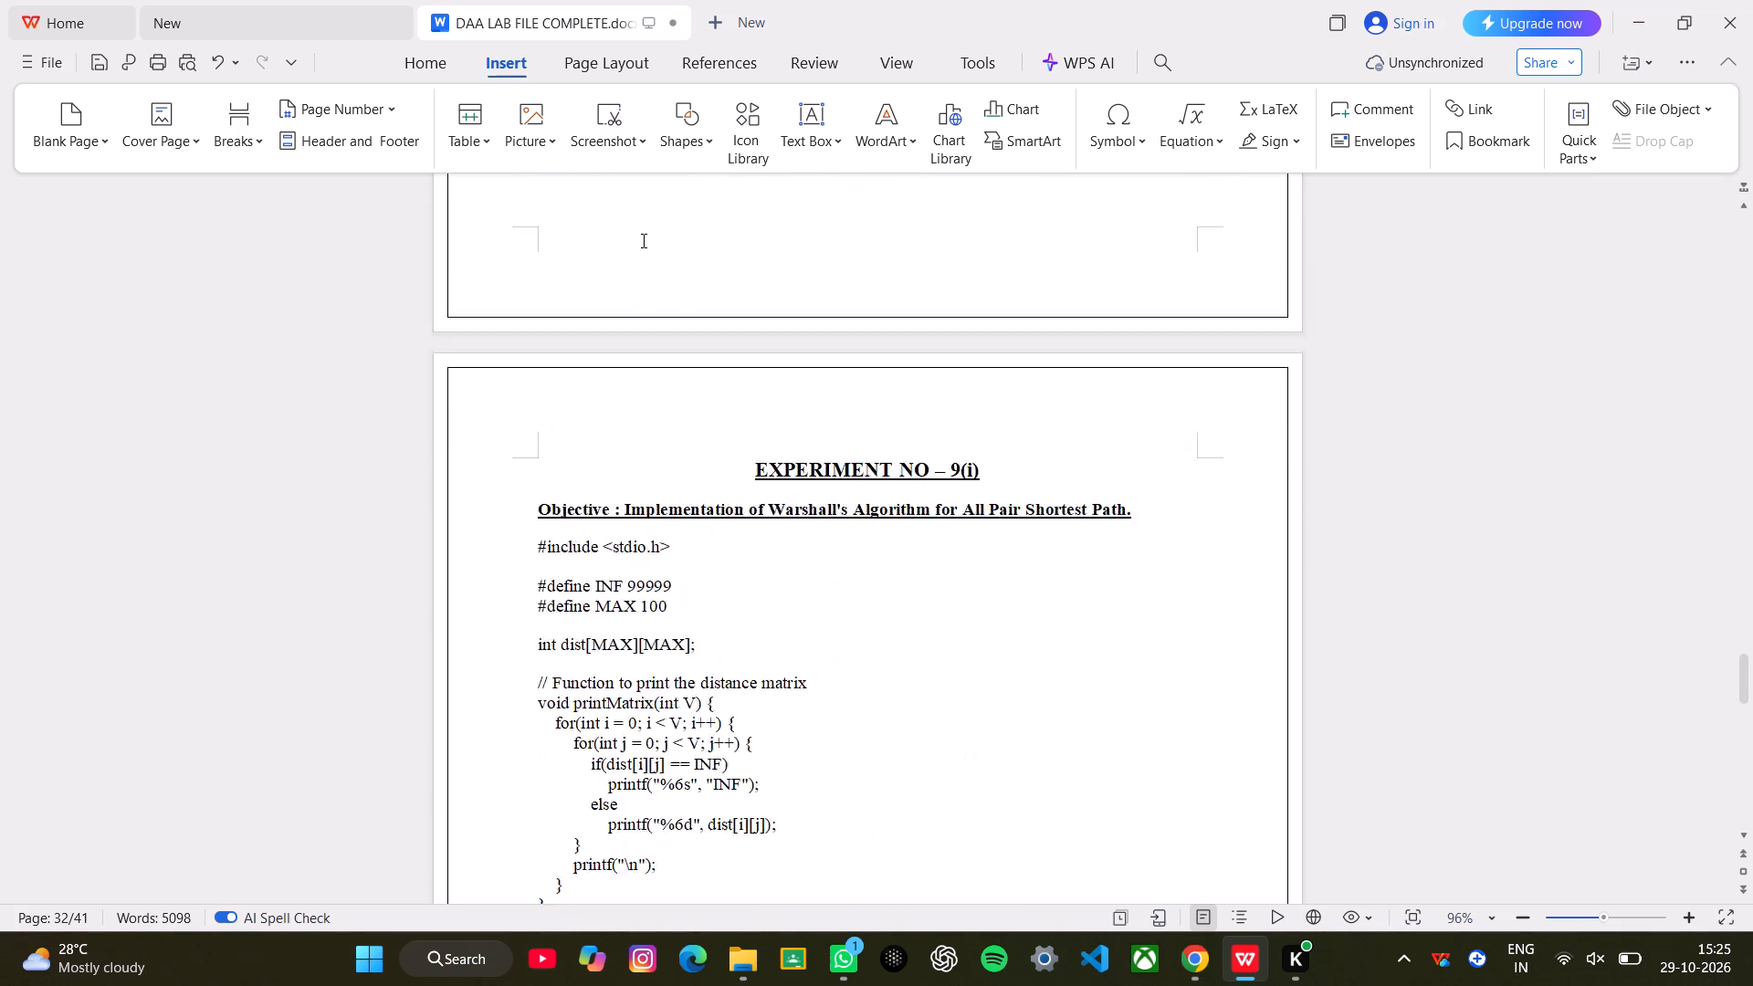
scroll(642, 240, "up", 7)
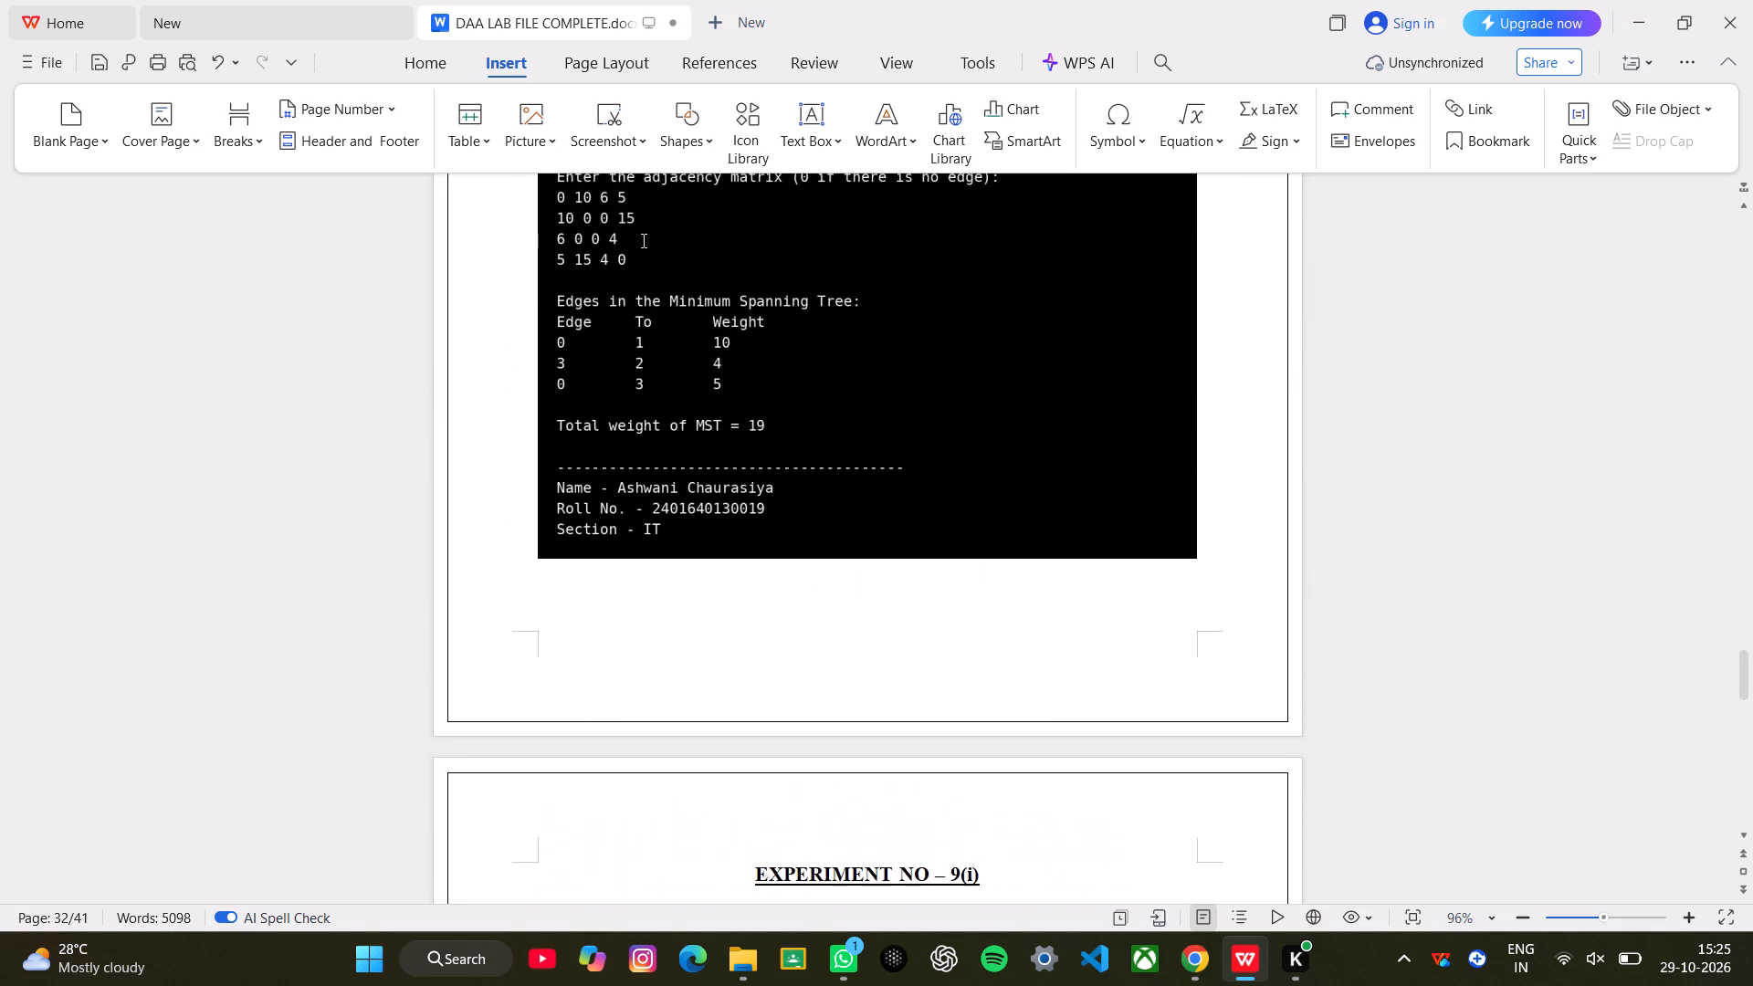
scroll(642, 240, "up", 4)
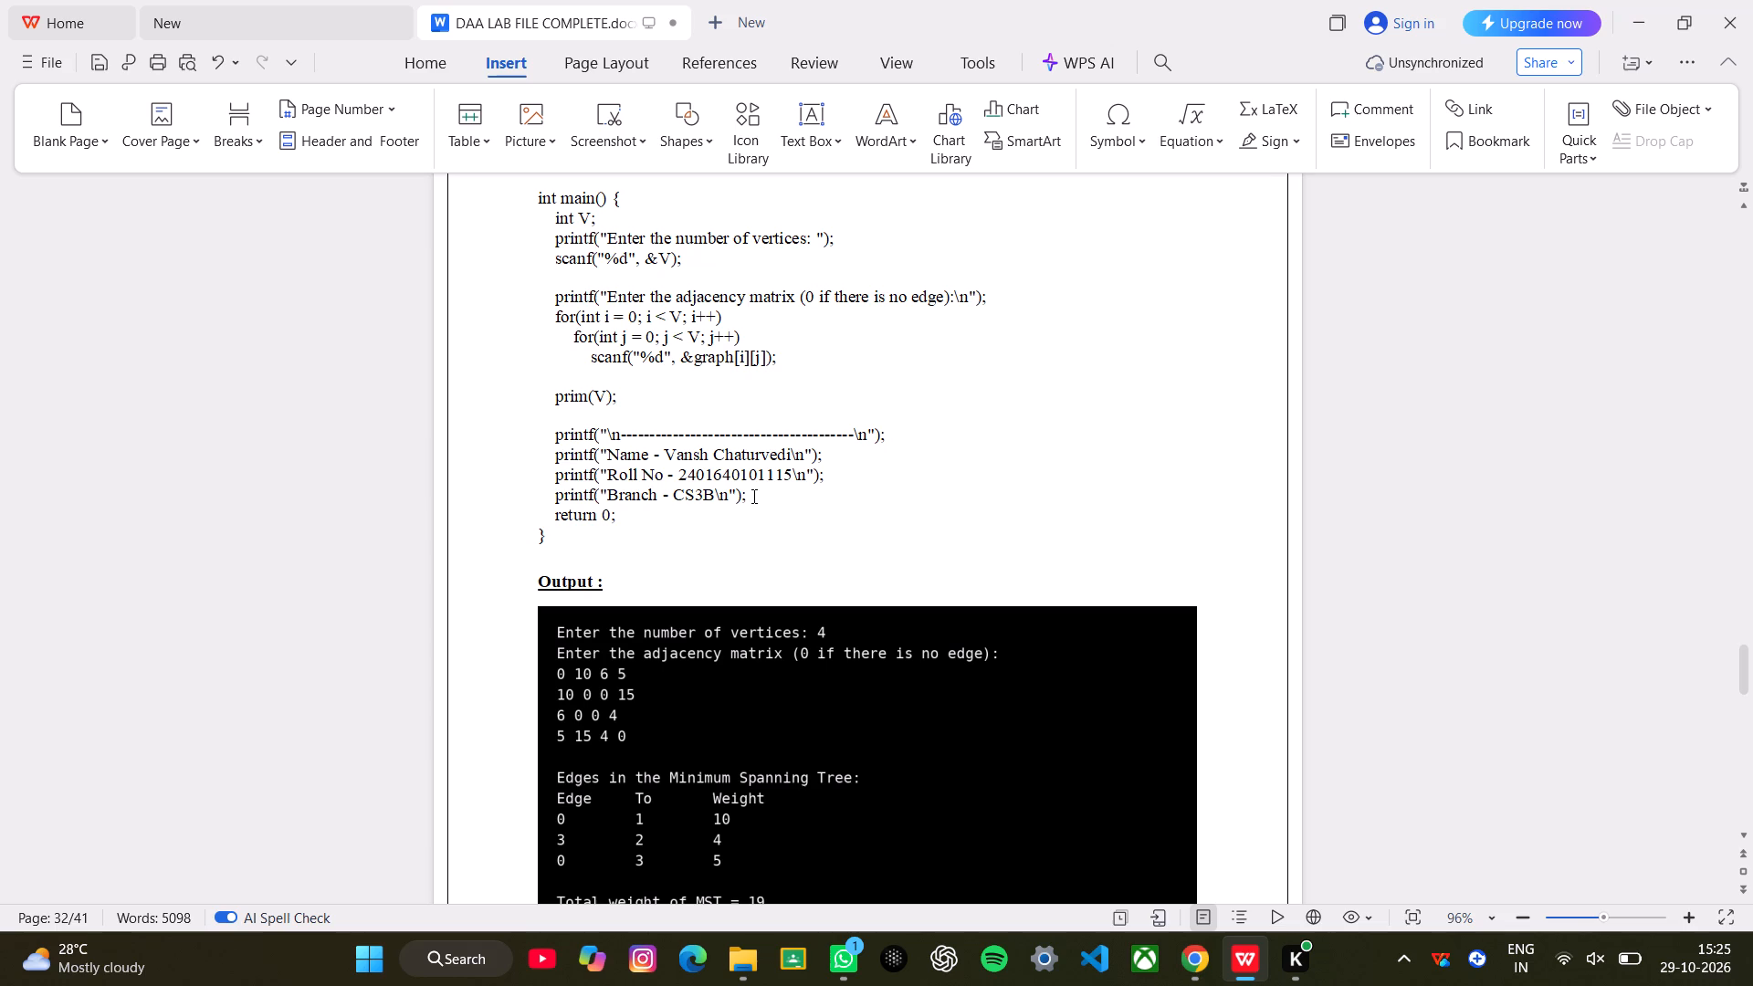
left_click_drag(752, 496, 558, 457)
key("ctrl+v")
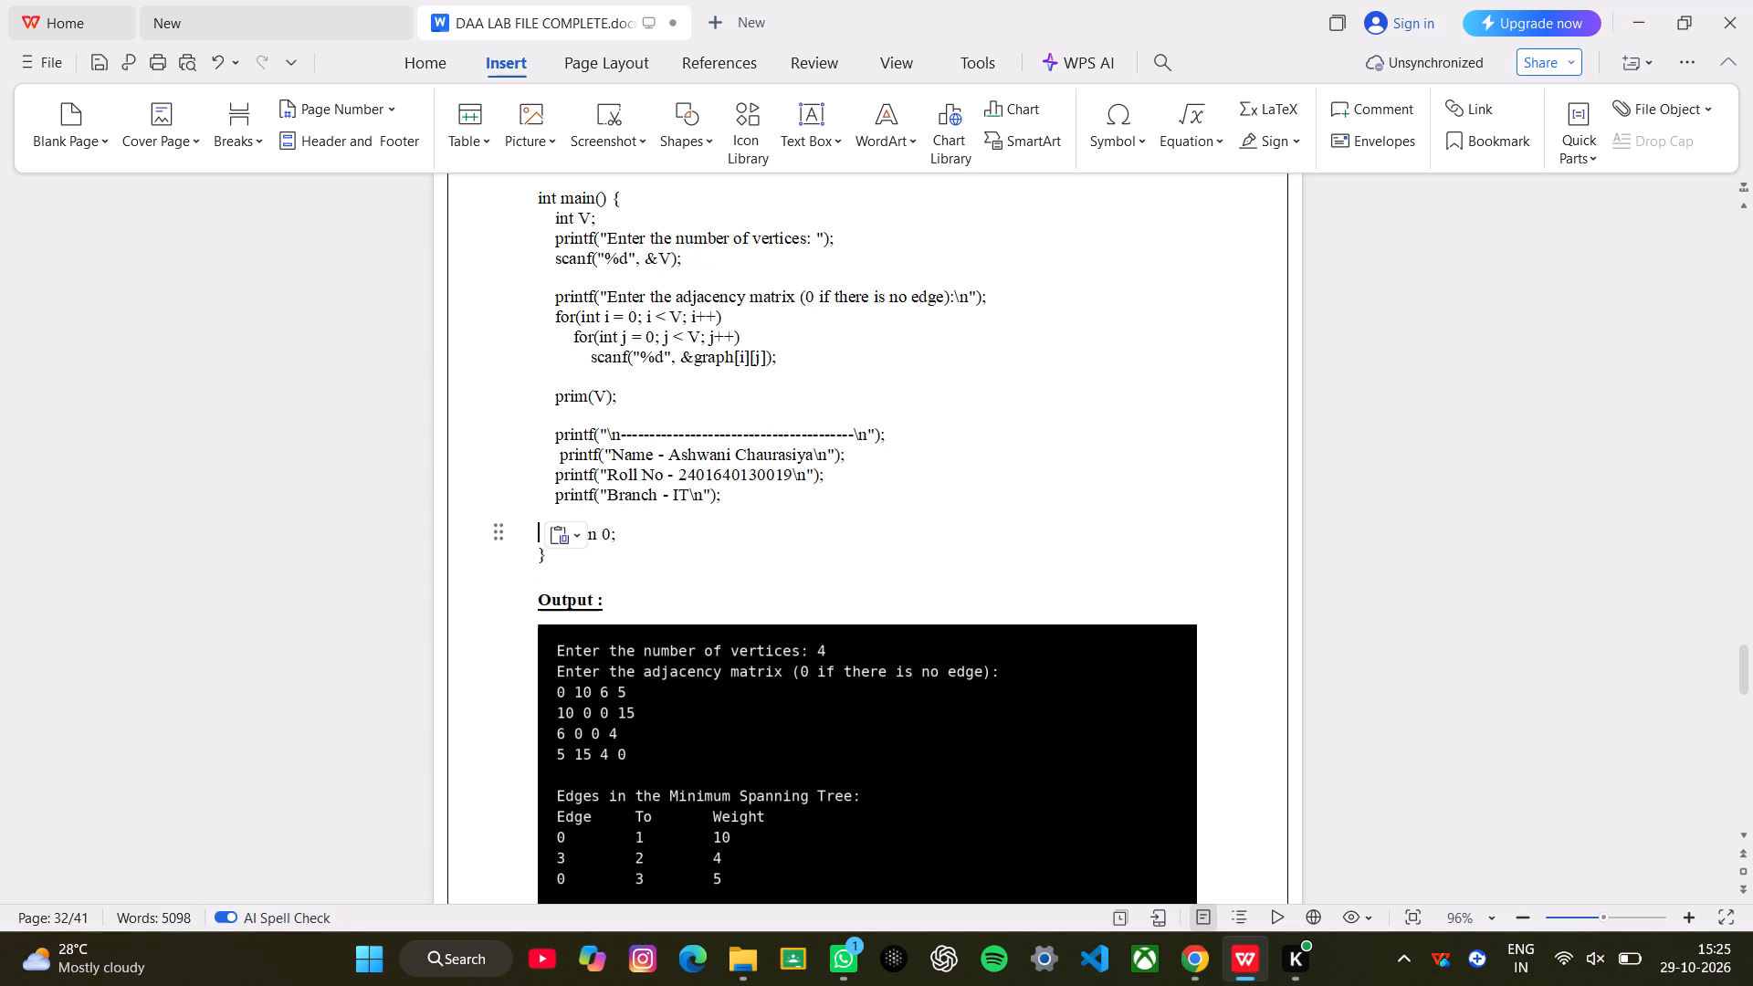
Remove the blank line after the Branch line and the extra space before the Name line in the Prim's code.
key("BackSpace")
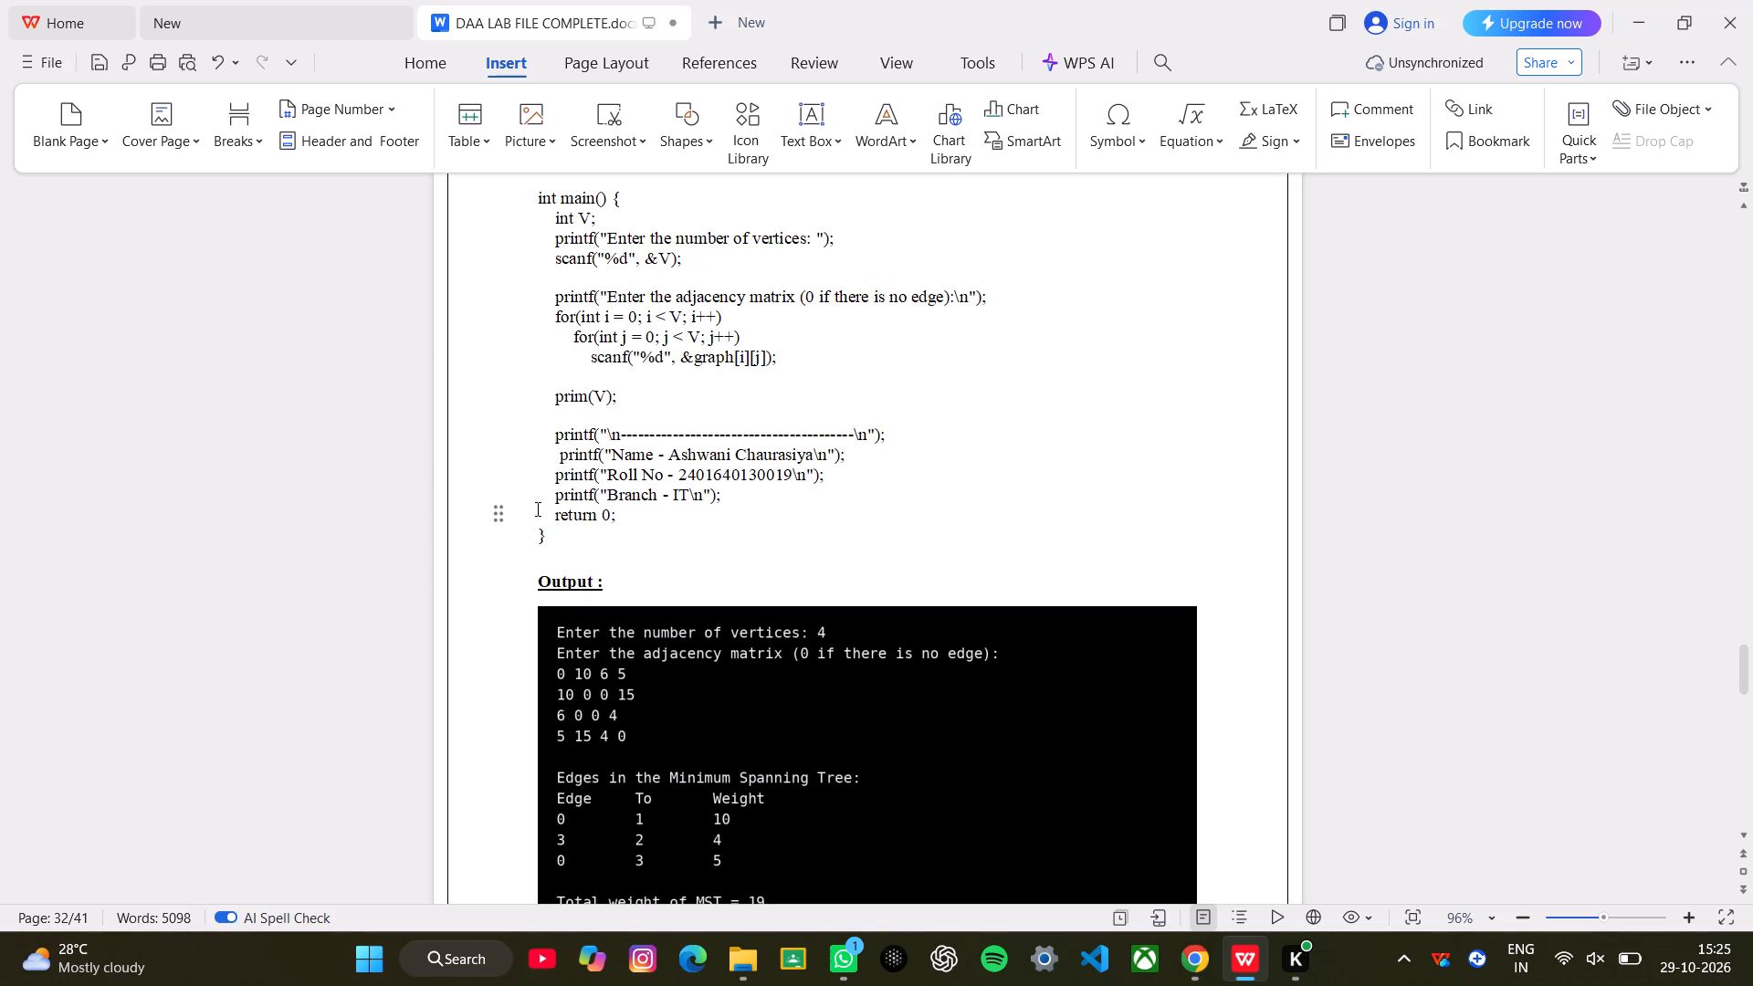
scroll(536, 509, "up", 1)
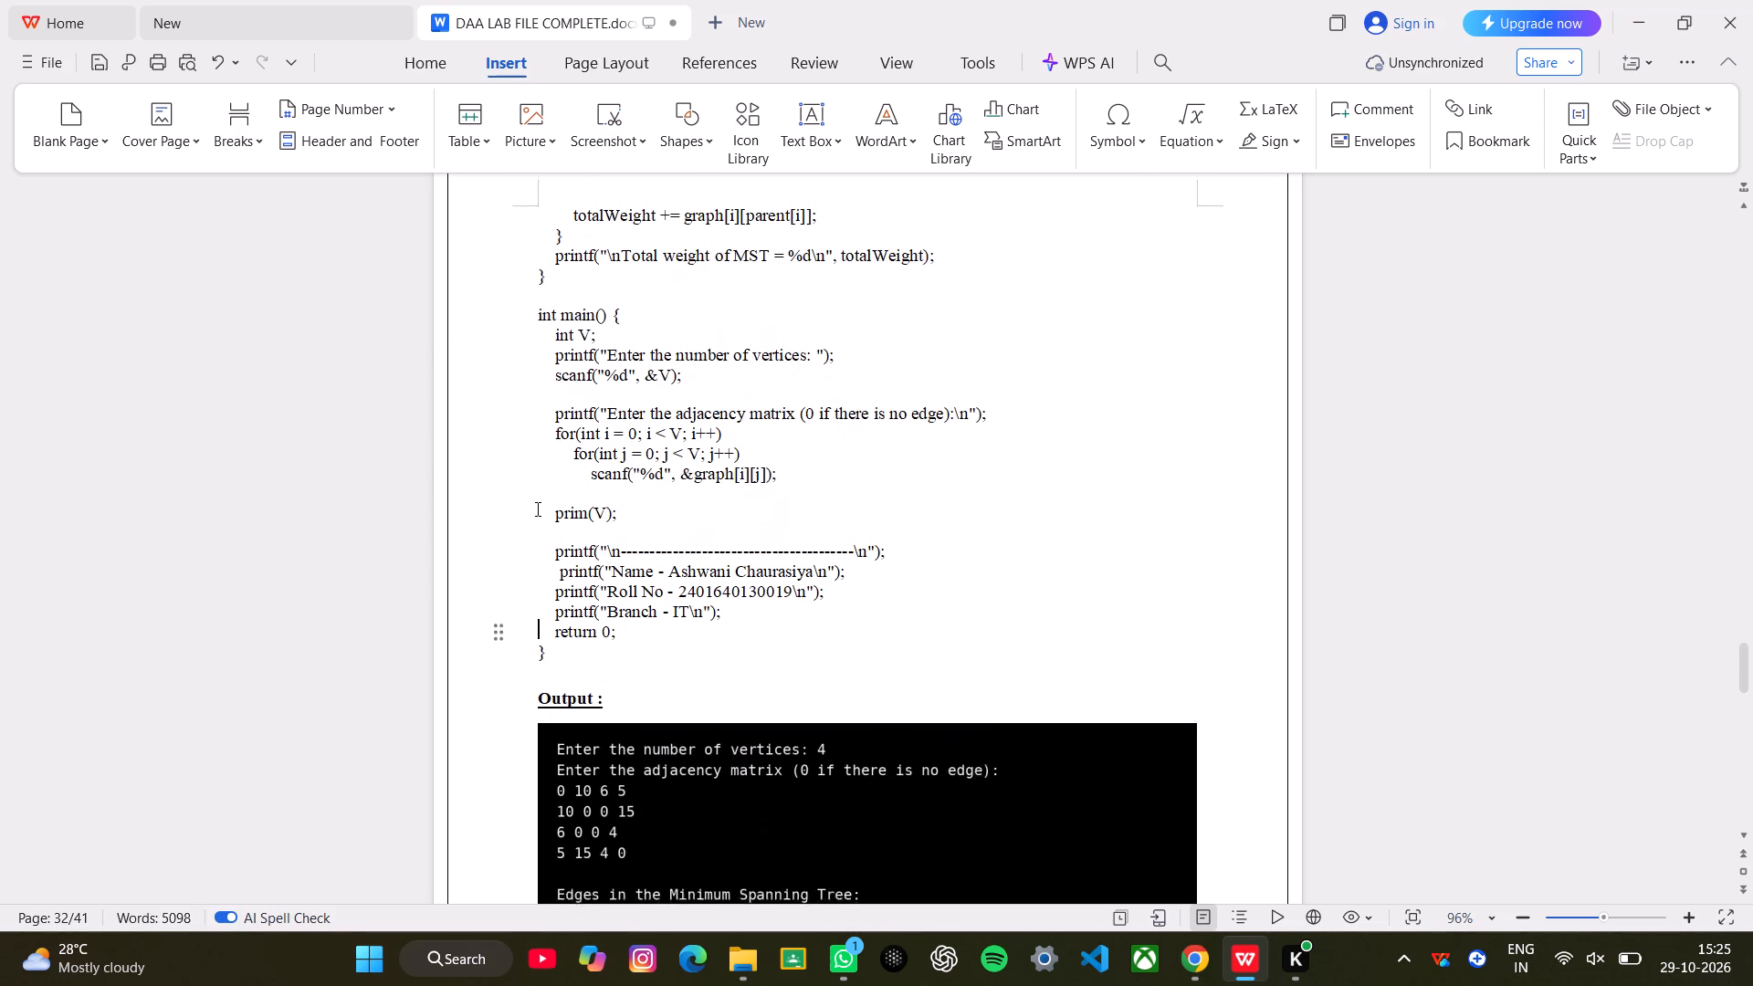
scroll(536, 509, "up", 2)
left_click(558, 609)
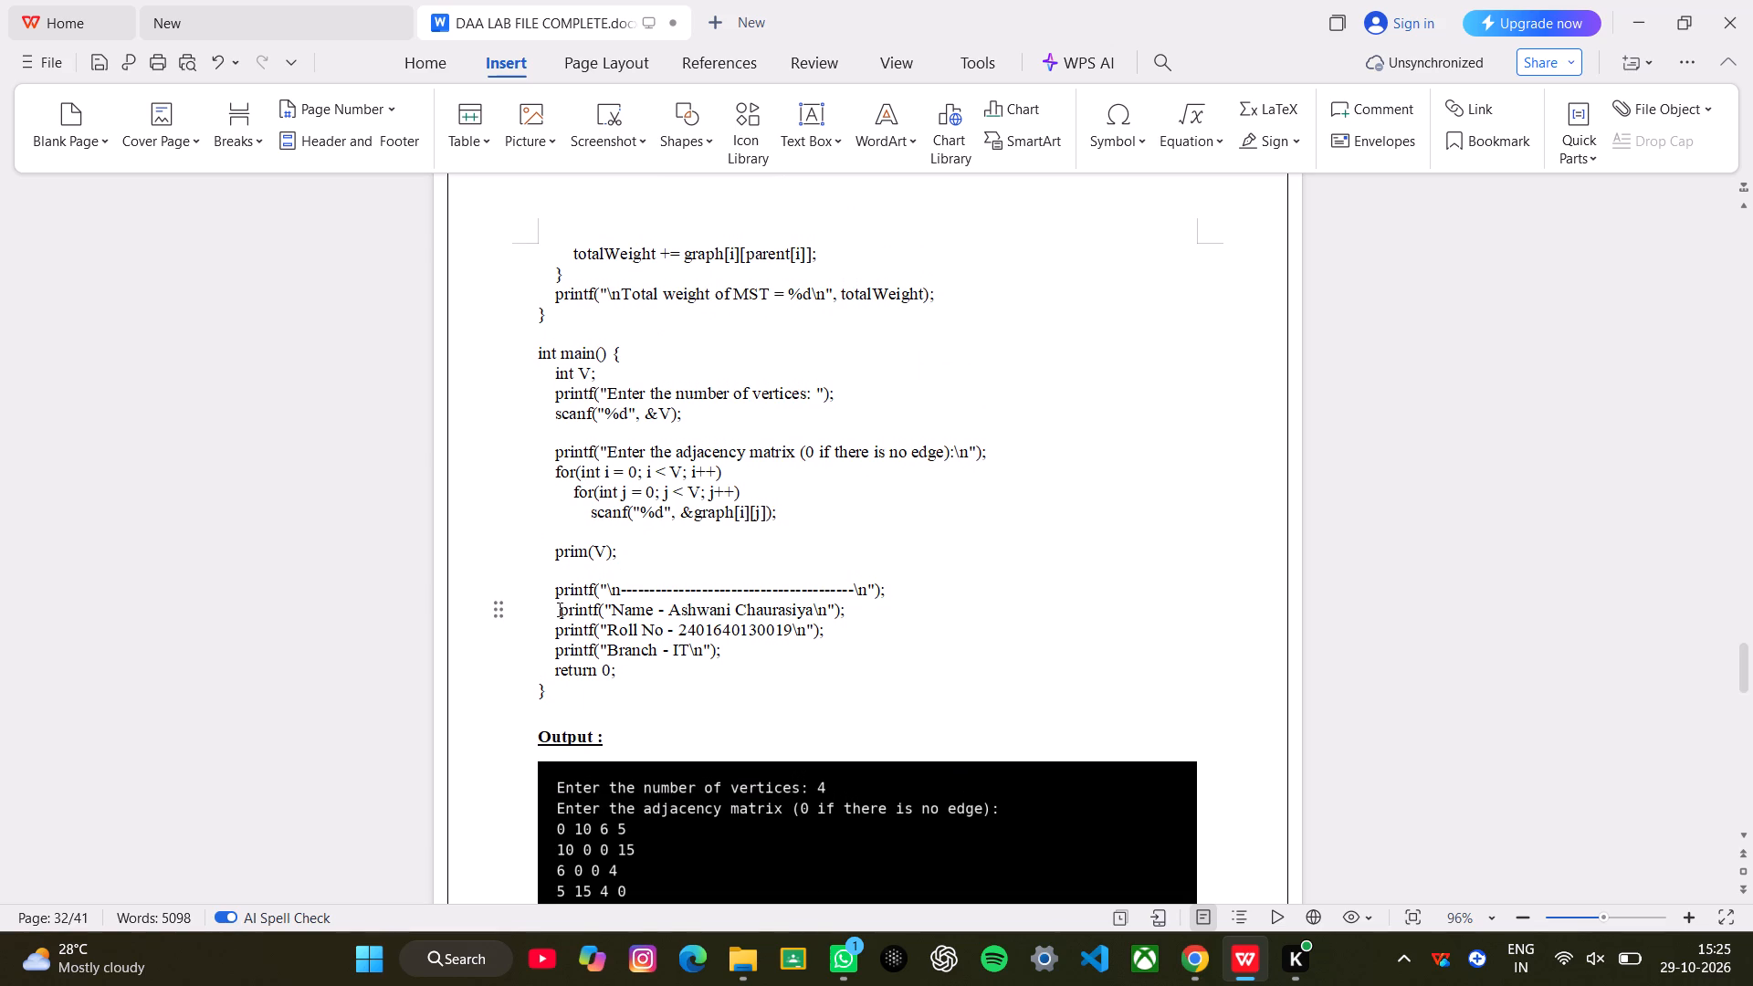
key("BackSpace")
scroll(558, 609, "up", 6)
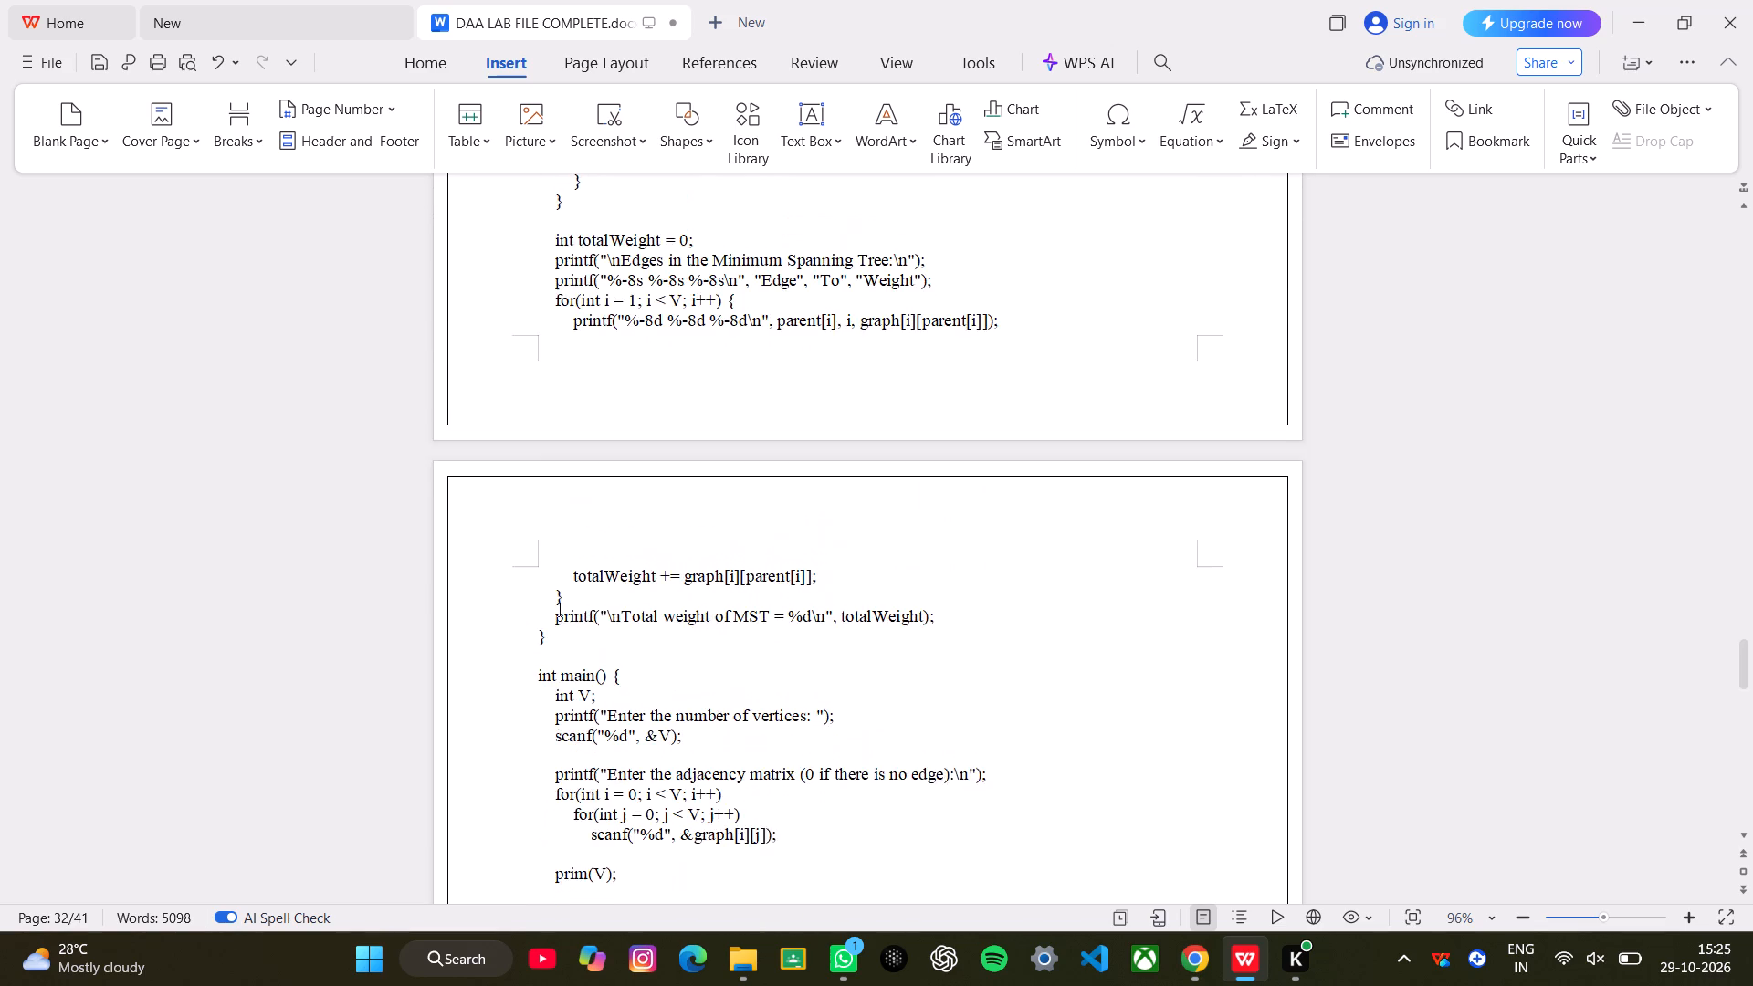
Replace the Name, Roll No and Branch printf lines in Experiment 8(i)'s Kruskal code with the copied lines.
scroll(558, 609, "up", 8)
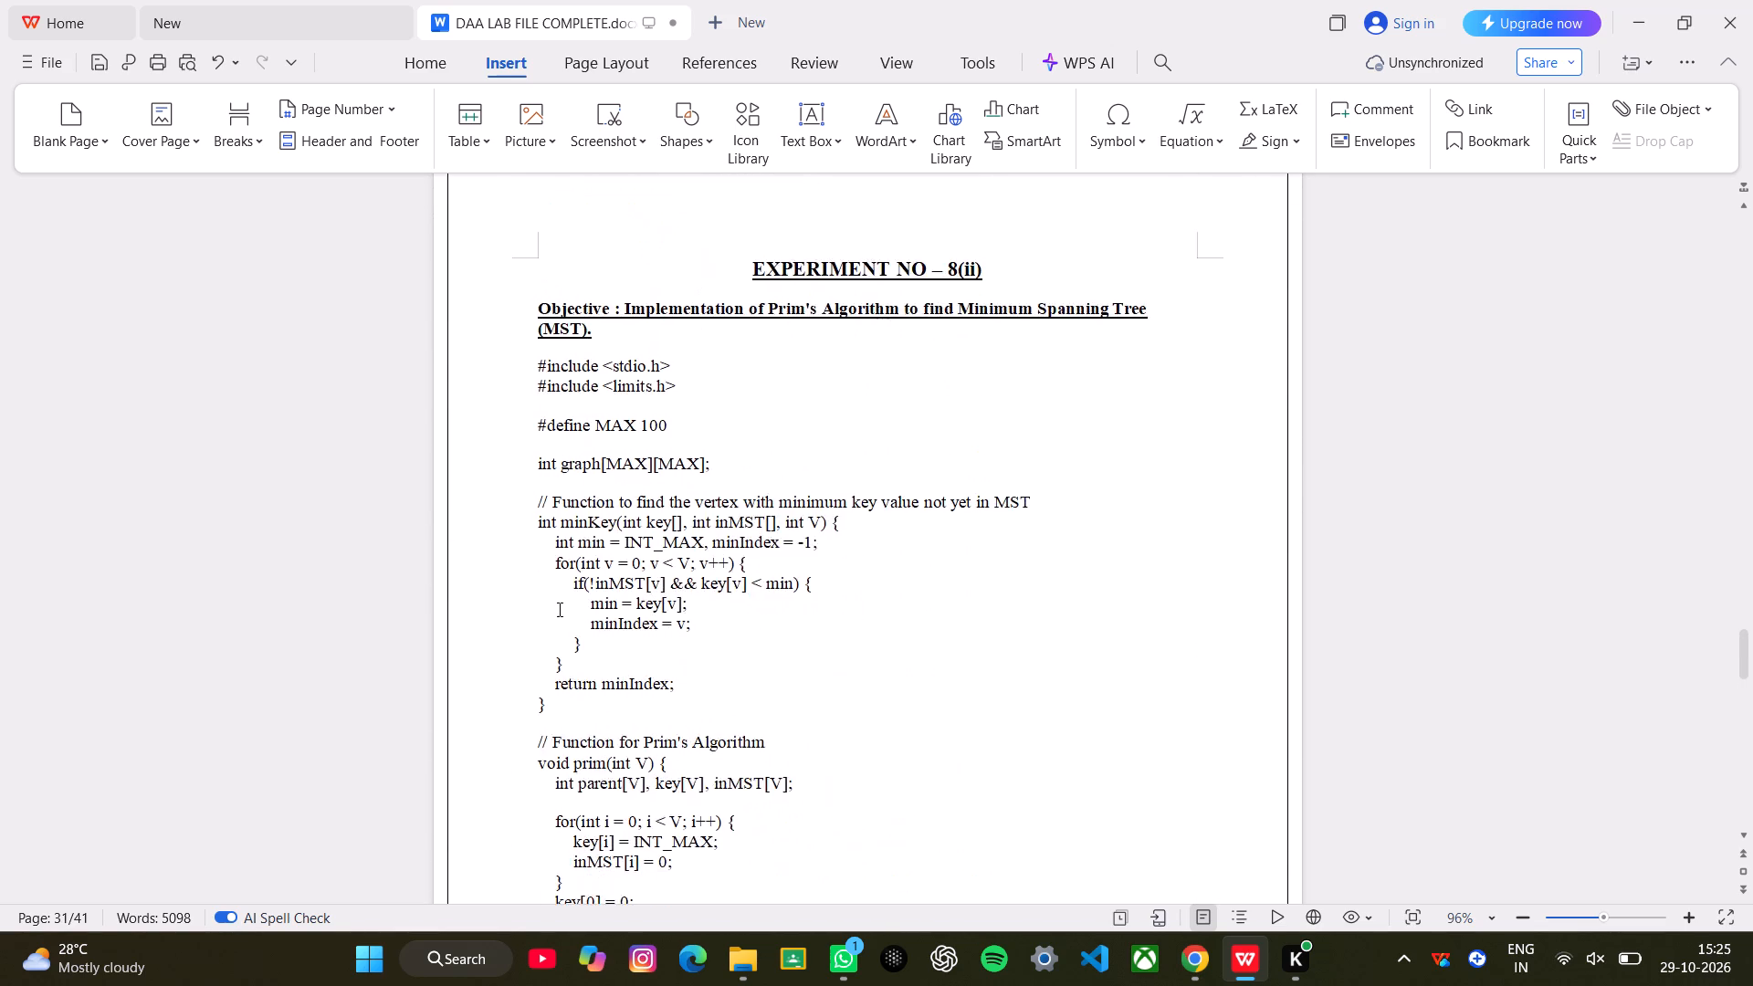
scroll(558, 609, "up", 8)
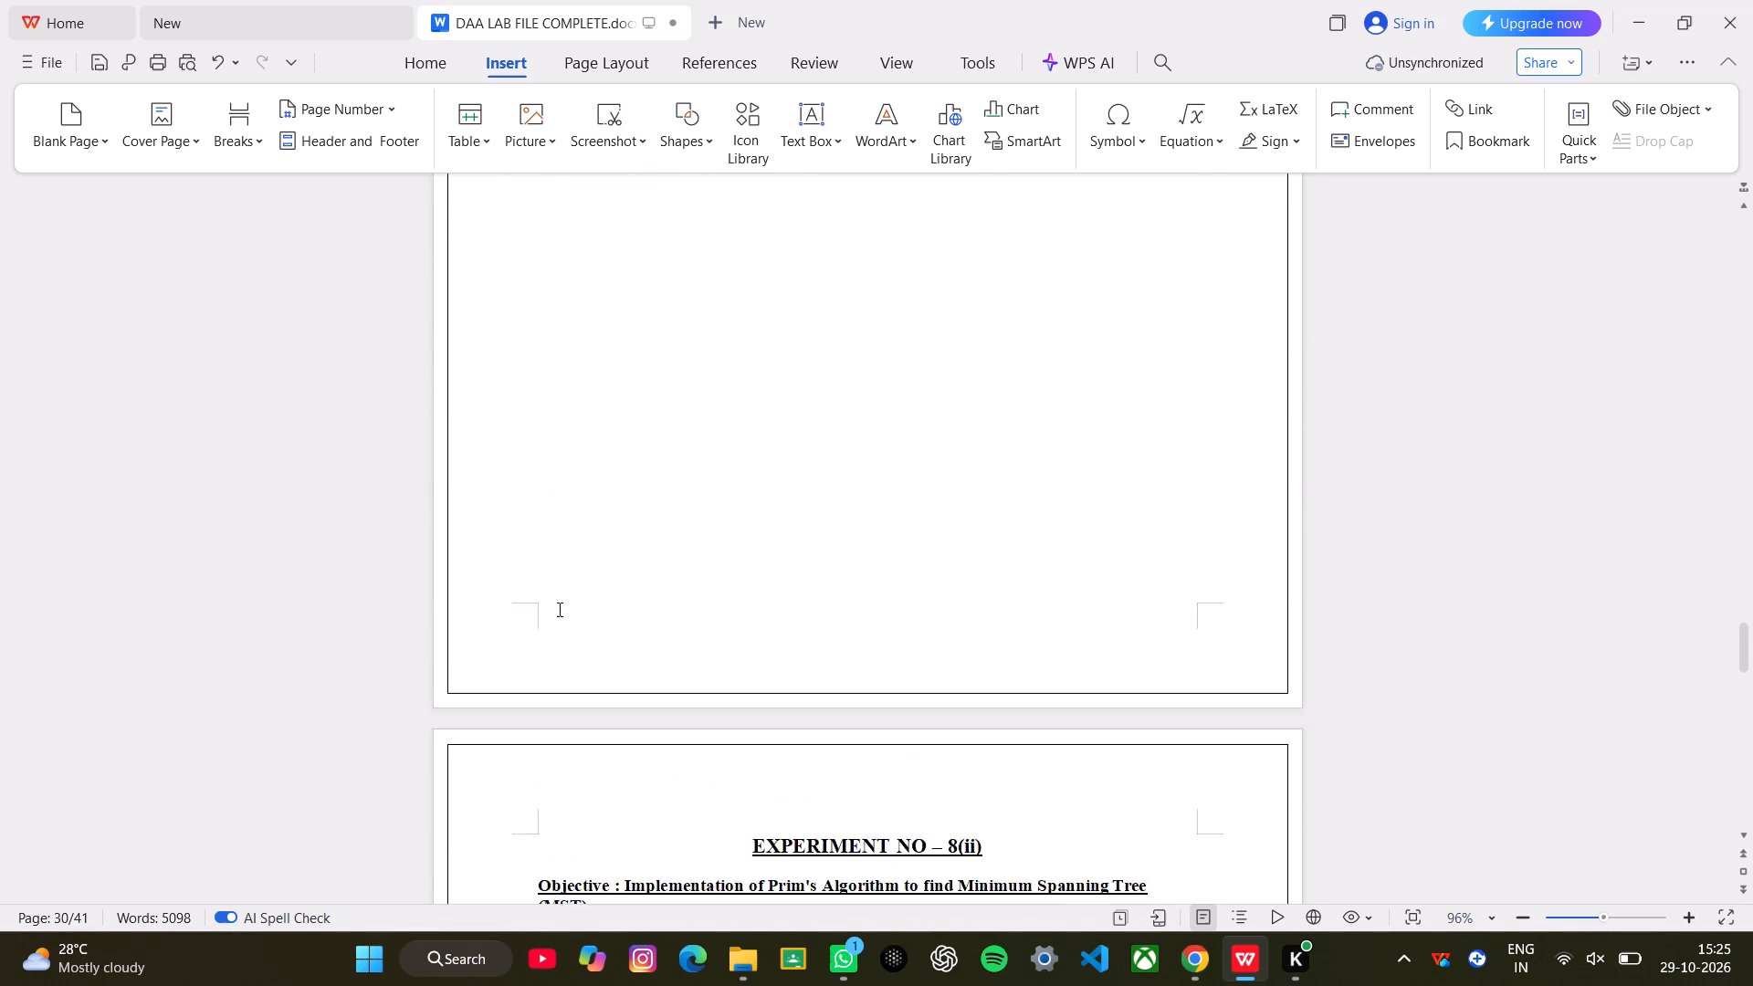
scroll(558, 609, "up", 8)
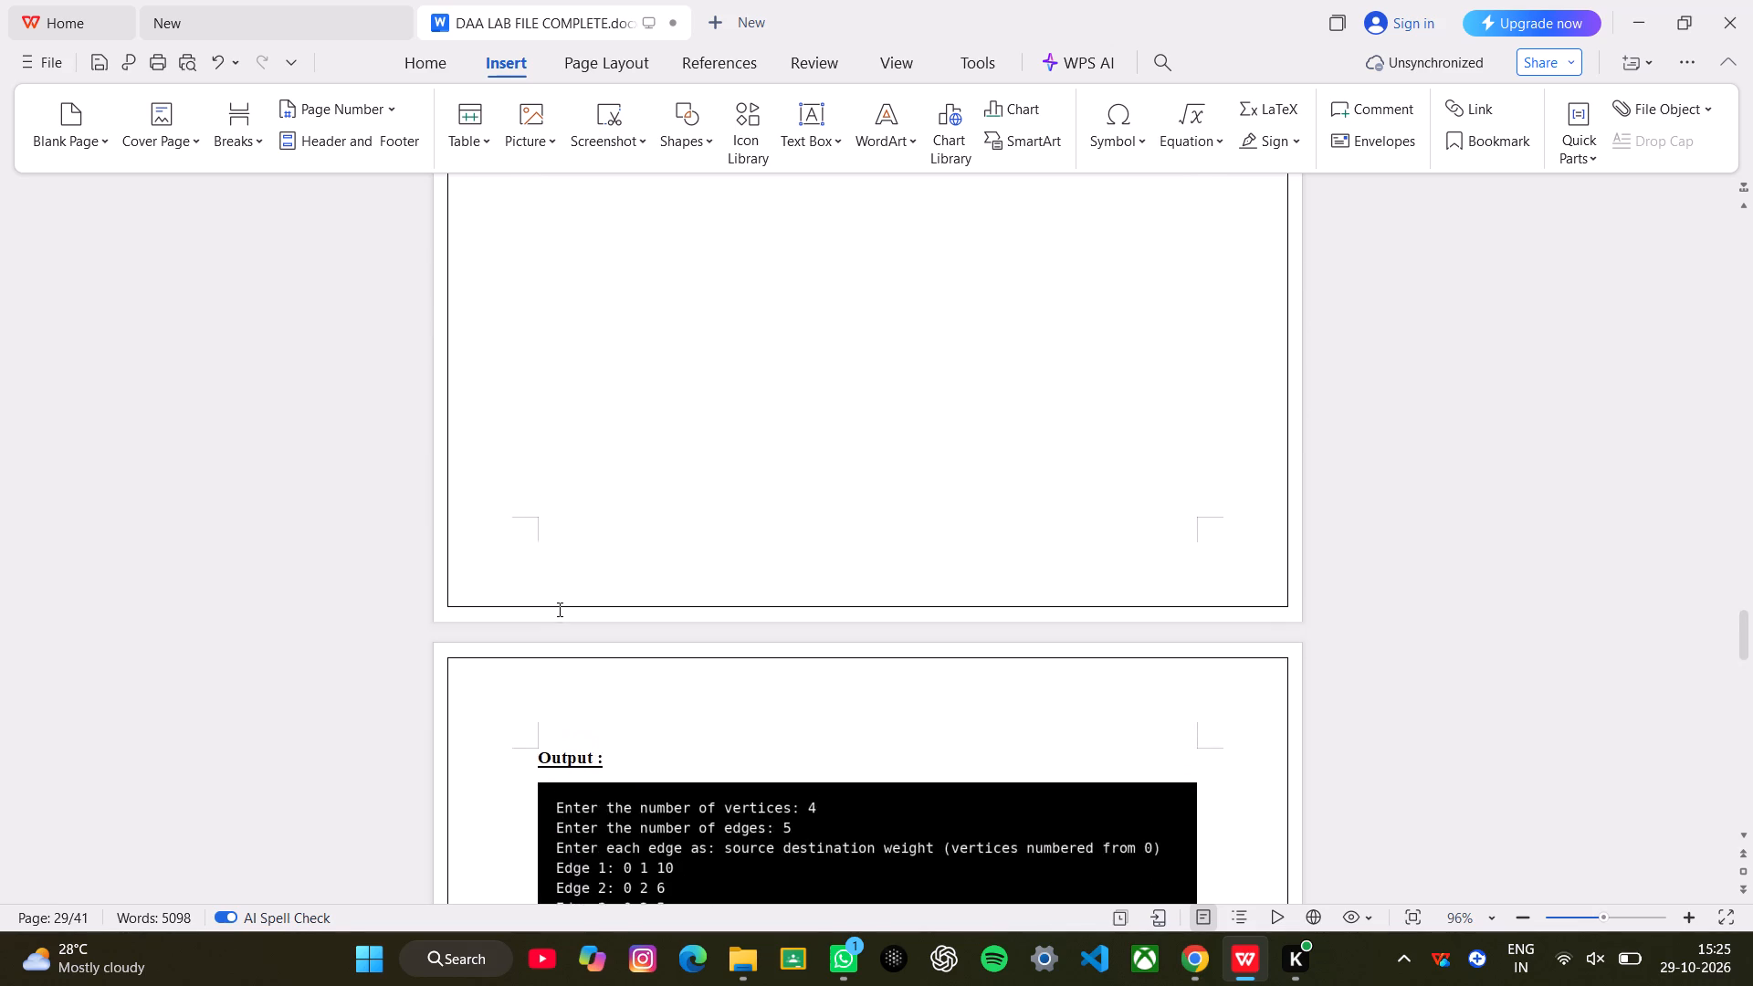
scroll(558, 609, "up", 7)
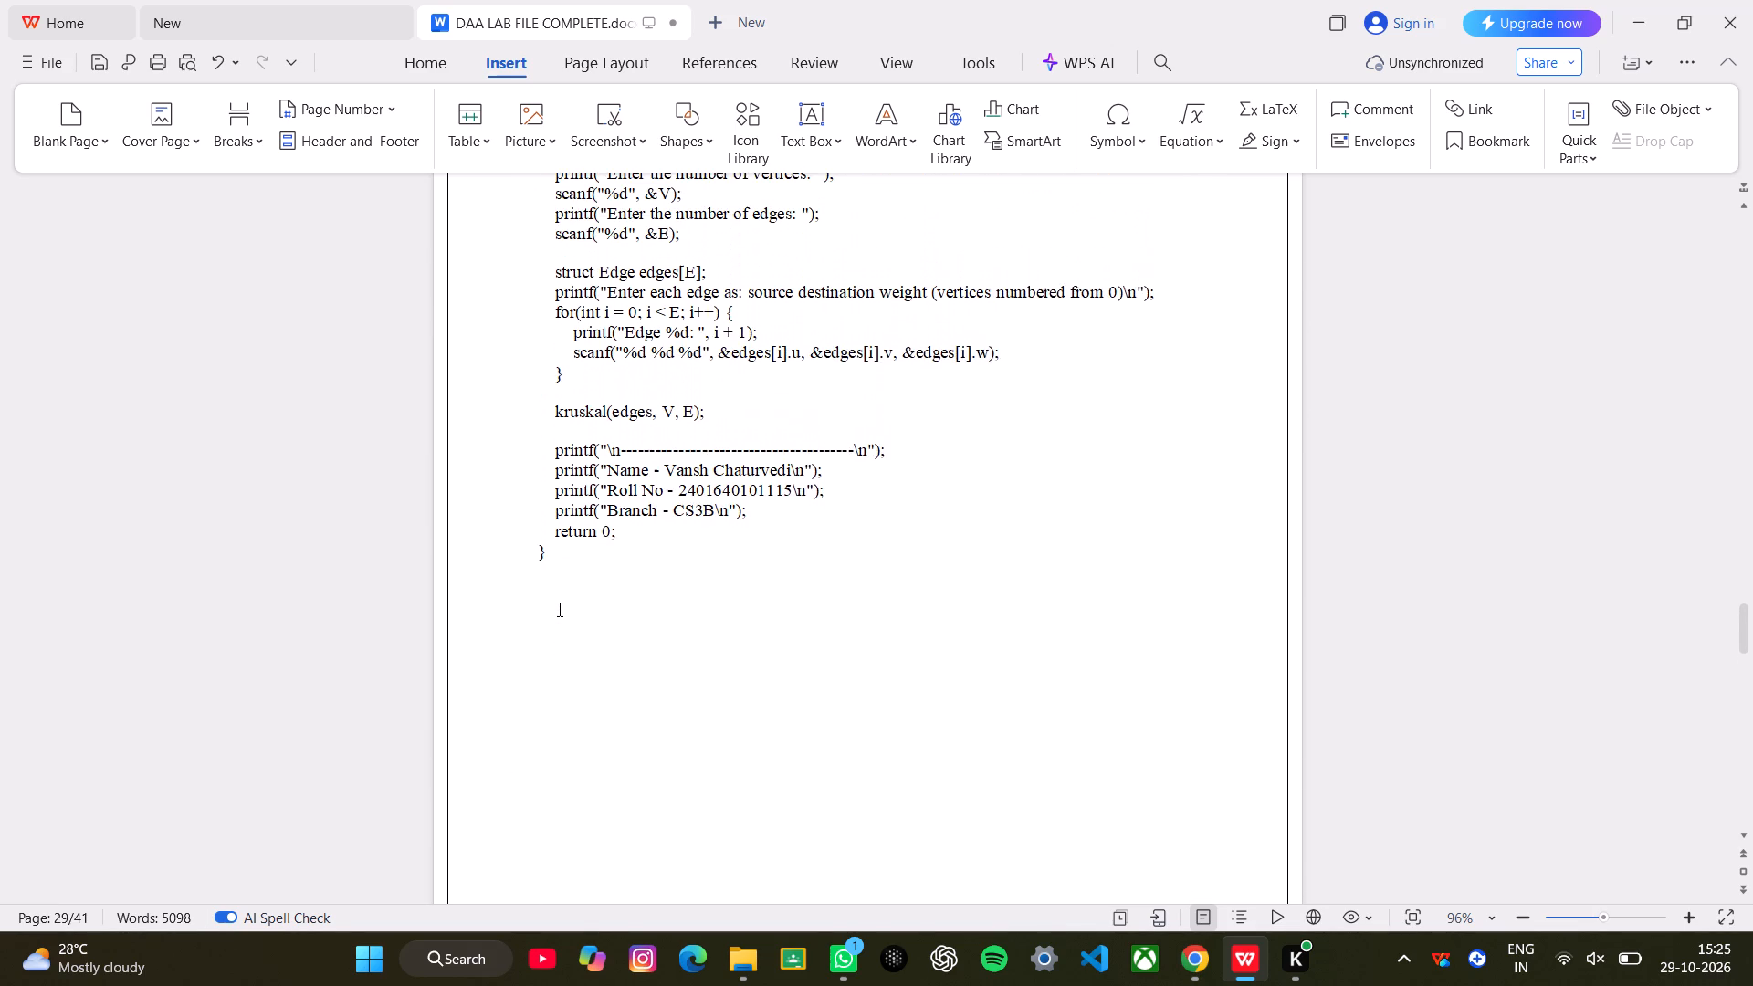
left_click_drag(757, 520, 583, 495)
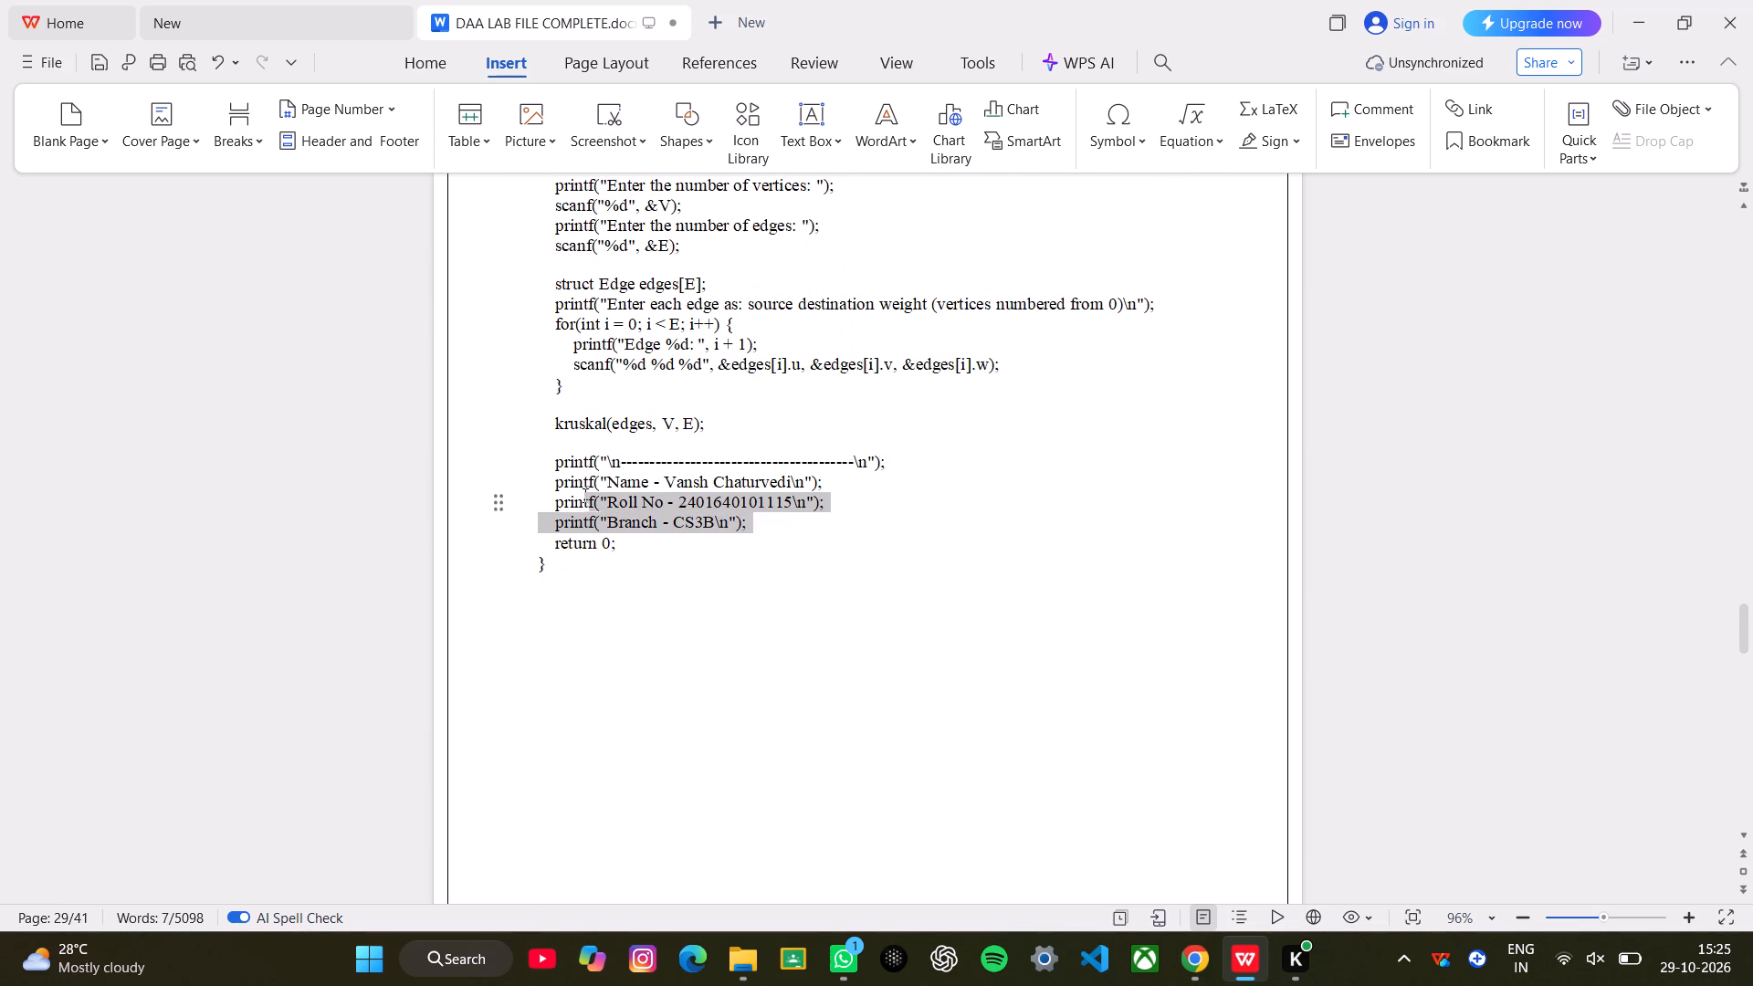
left_click_drag(583, 495, 554, 487)
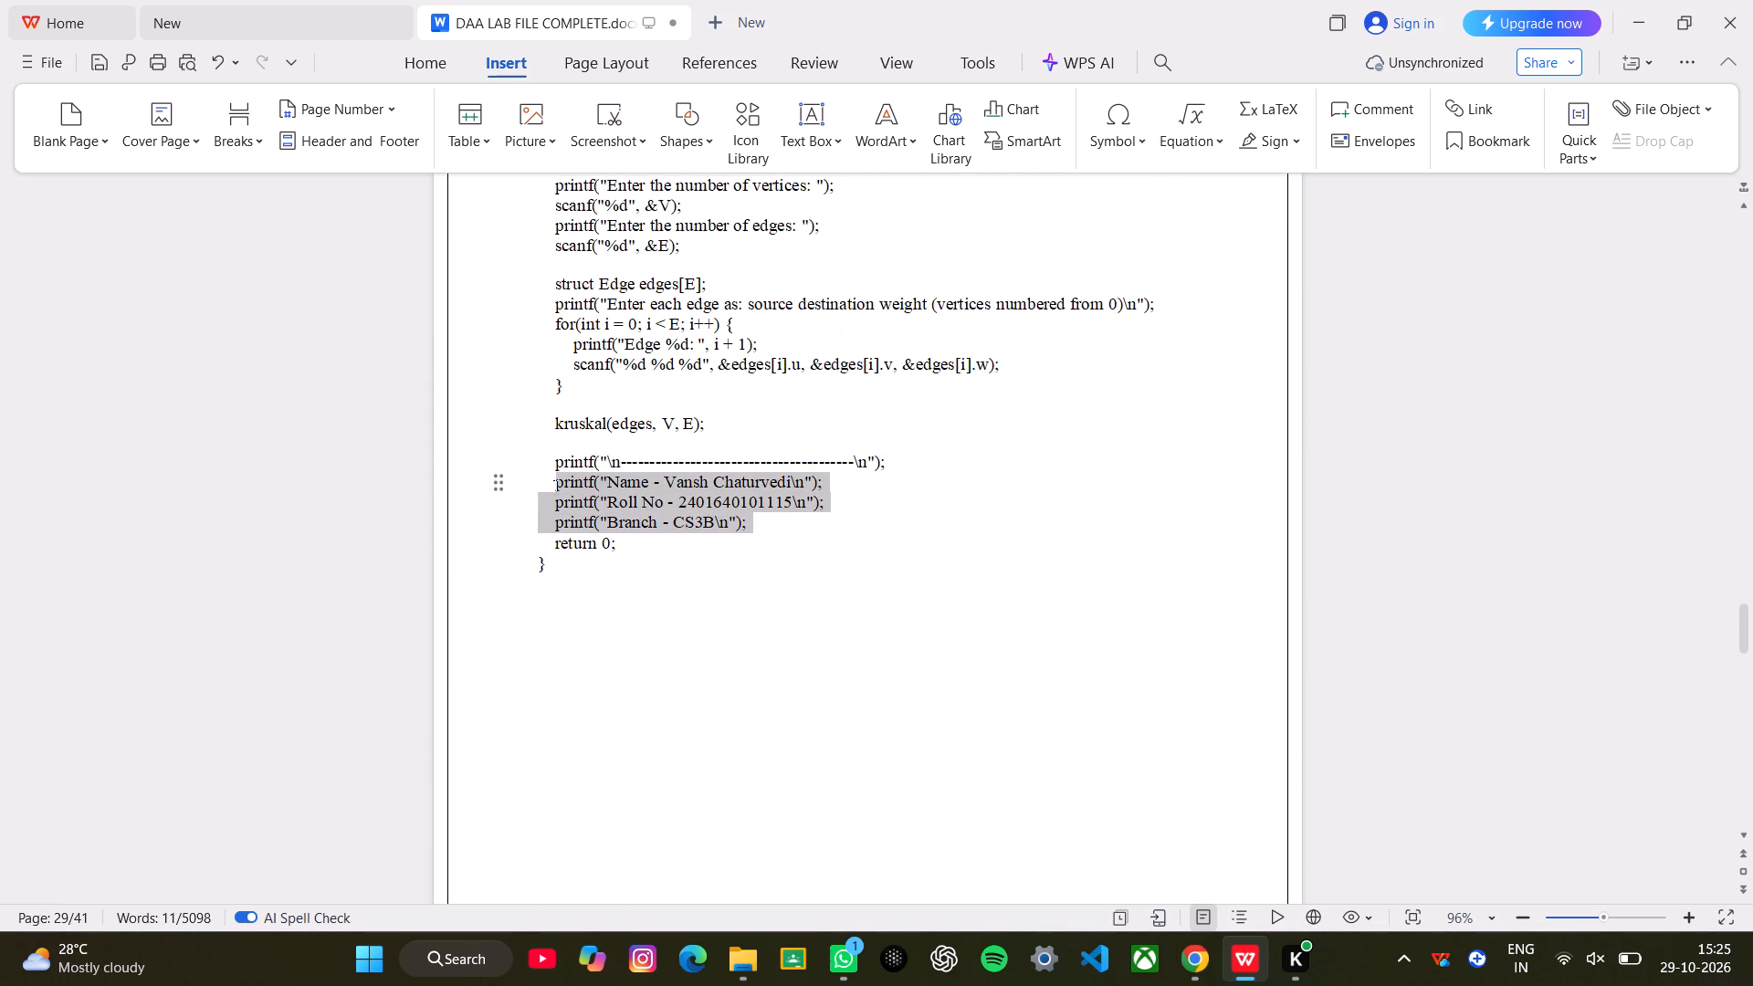
key("ctrl+v")
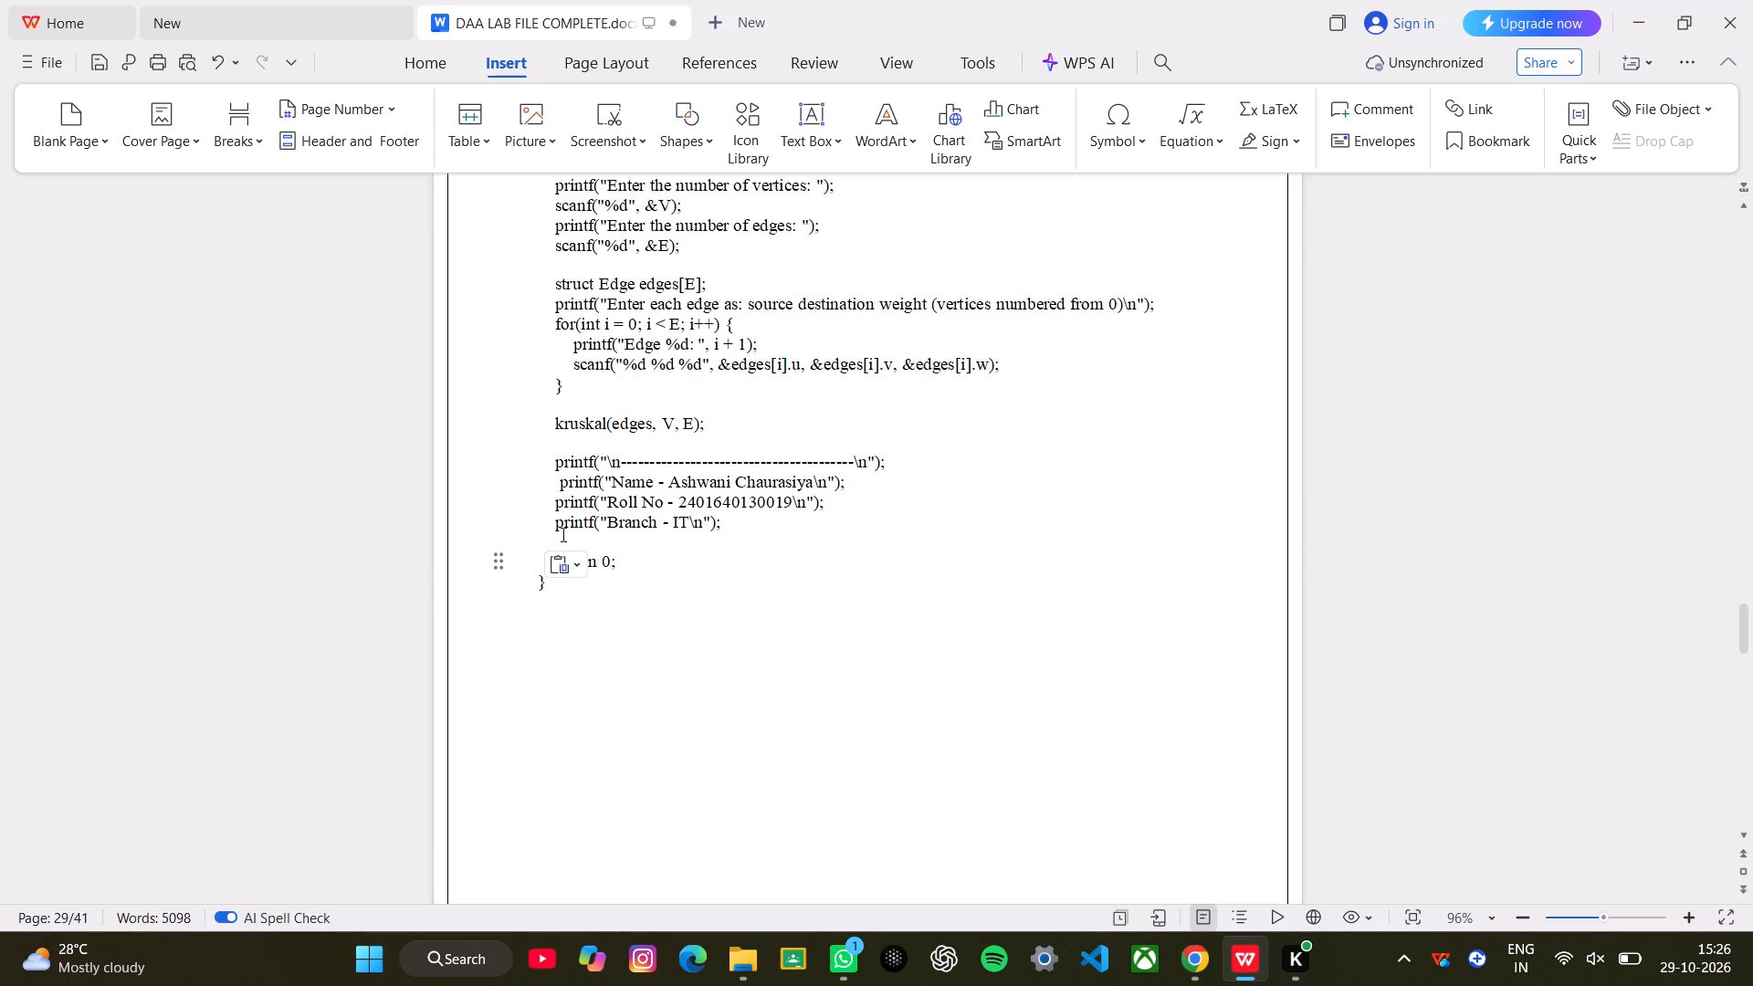
Remove the blank line after the Branch line and the extra space before the Name line in the Kruskal code.
key("BackSpace")
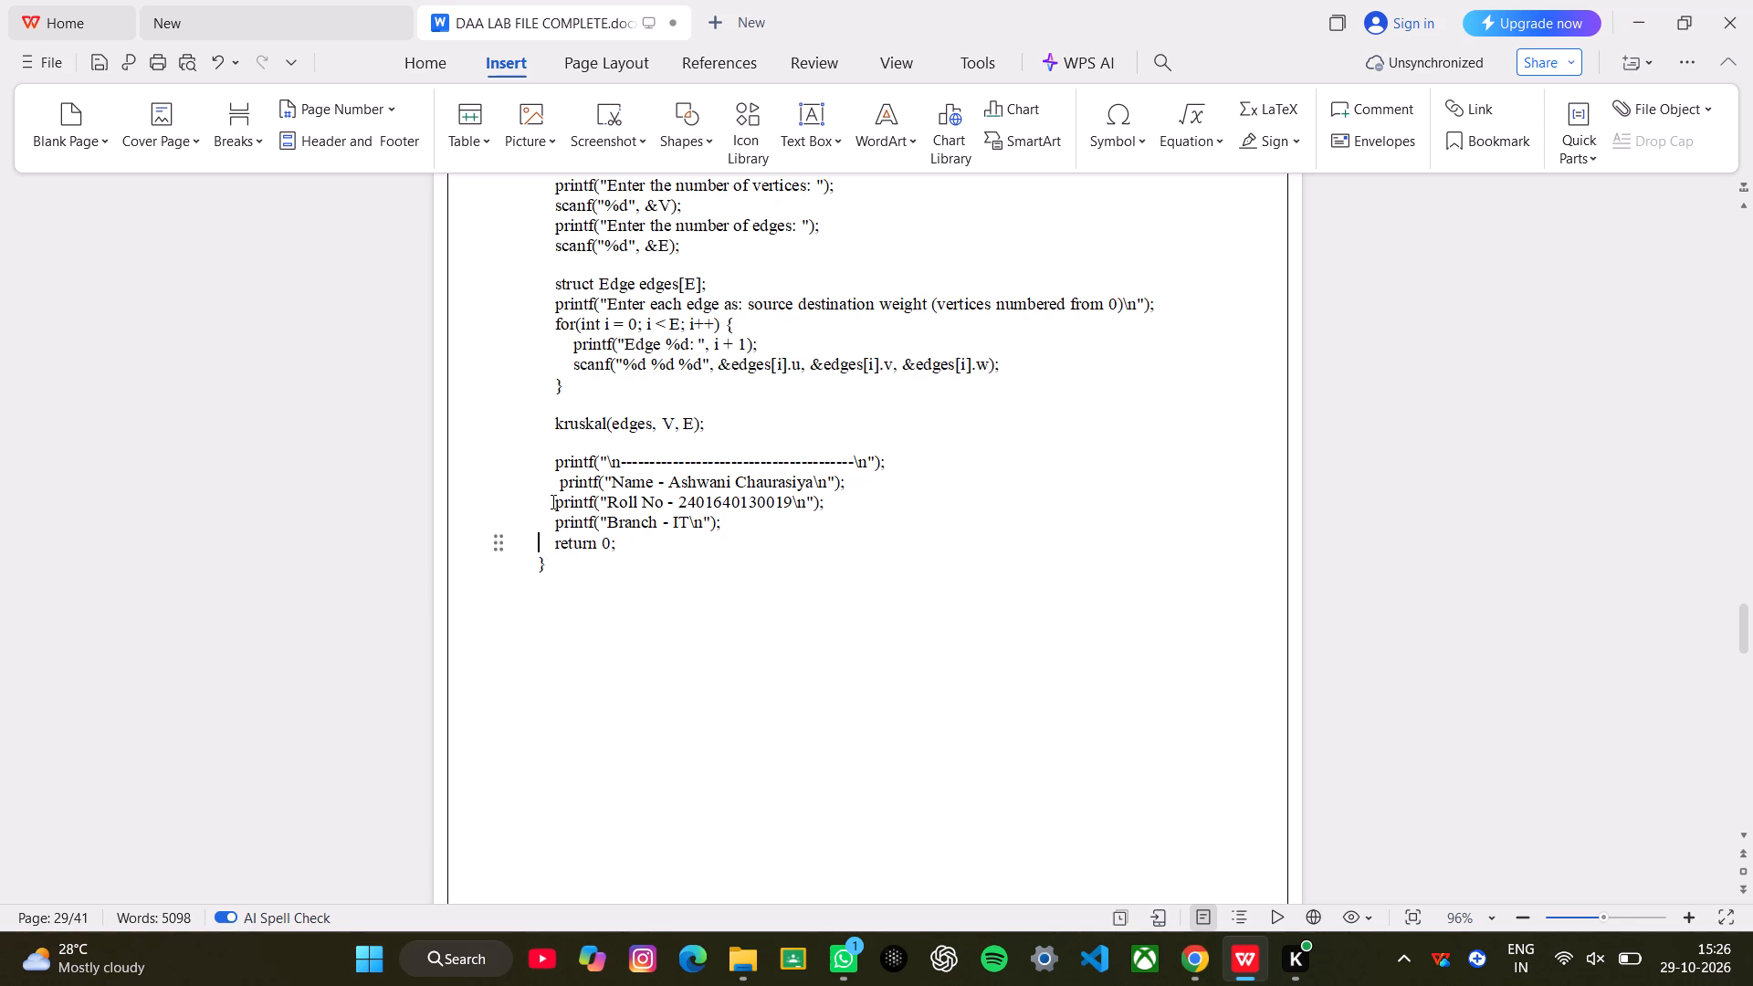
left_click(557, 490)
key("BackSpace")
Review Experiment 8(i)'s Kruskal code listing from its heading down to the student detail lines.
scroll(557, 490, "up", 4)
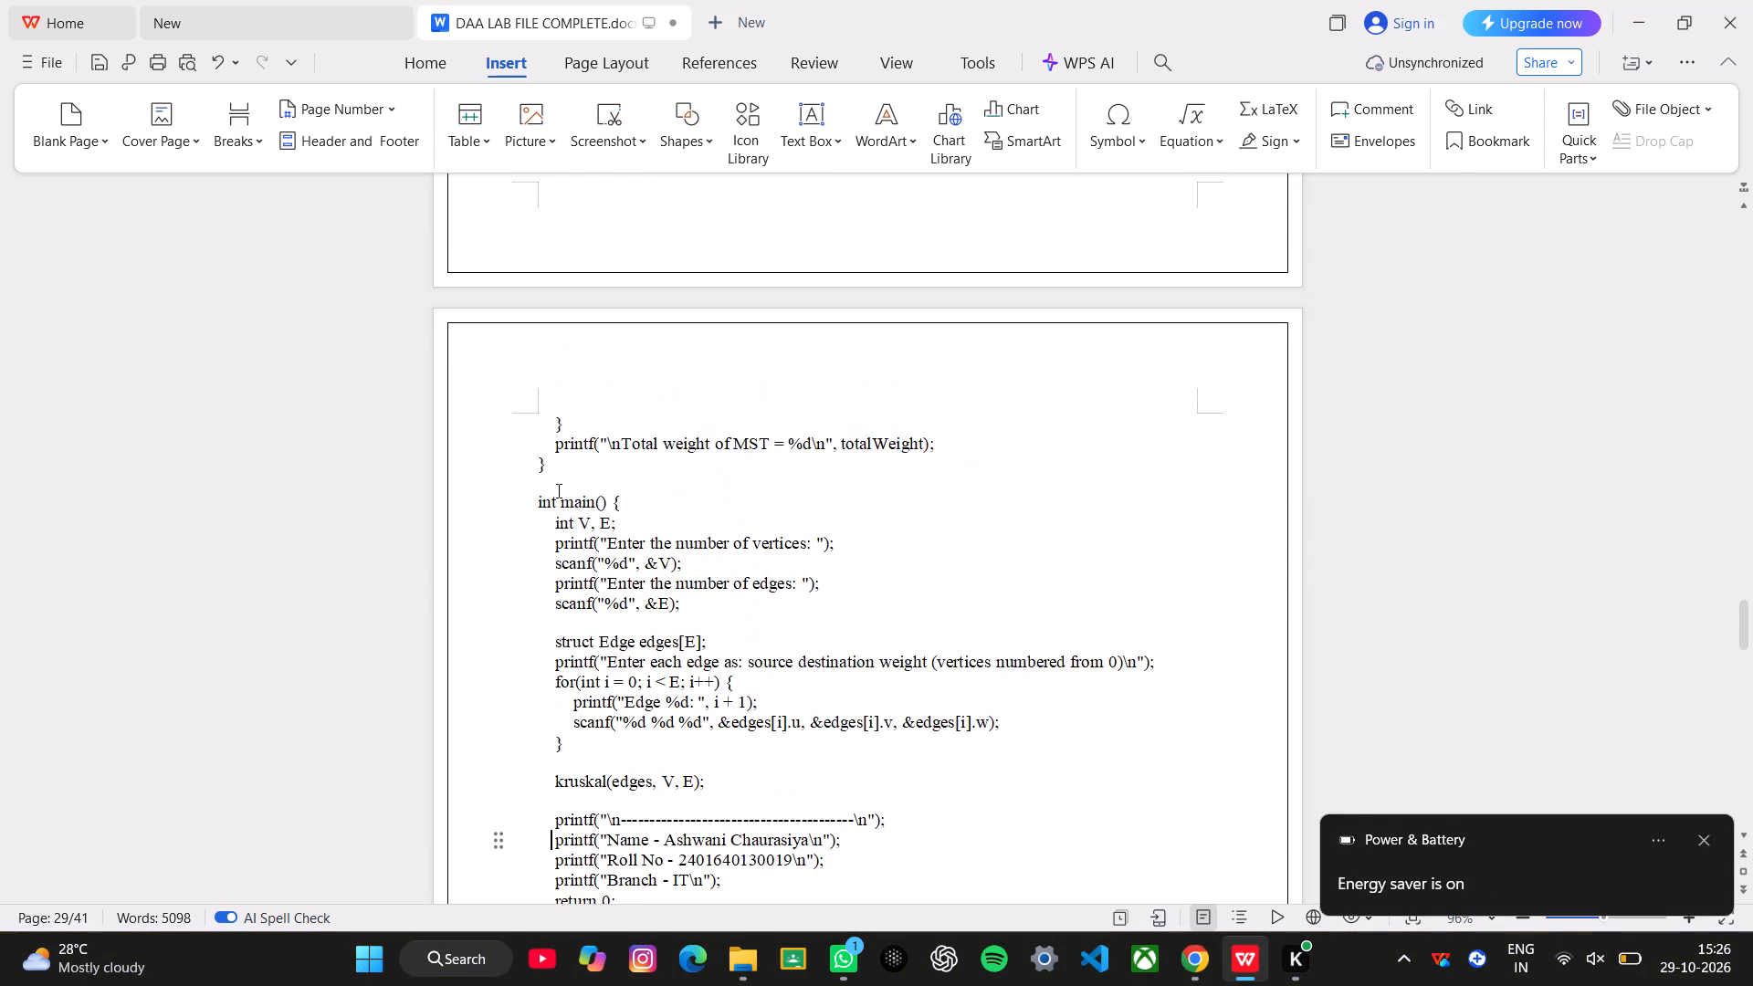
scroll(557, 490, "up", 4)
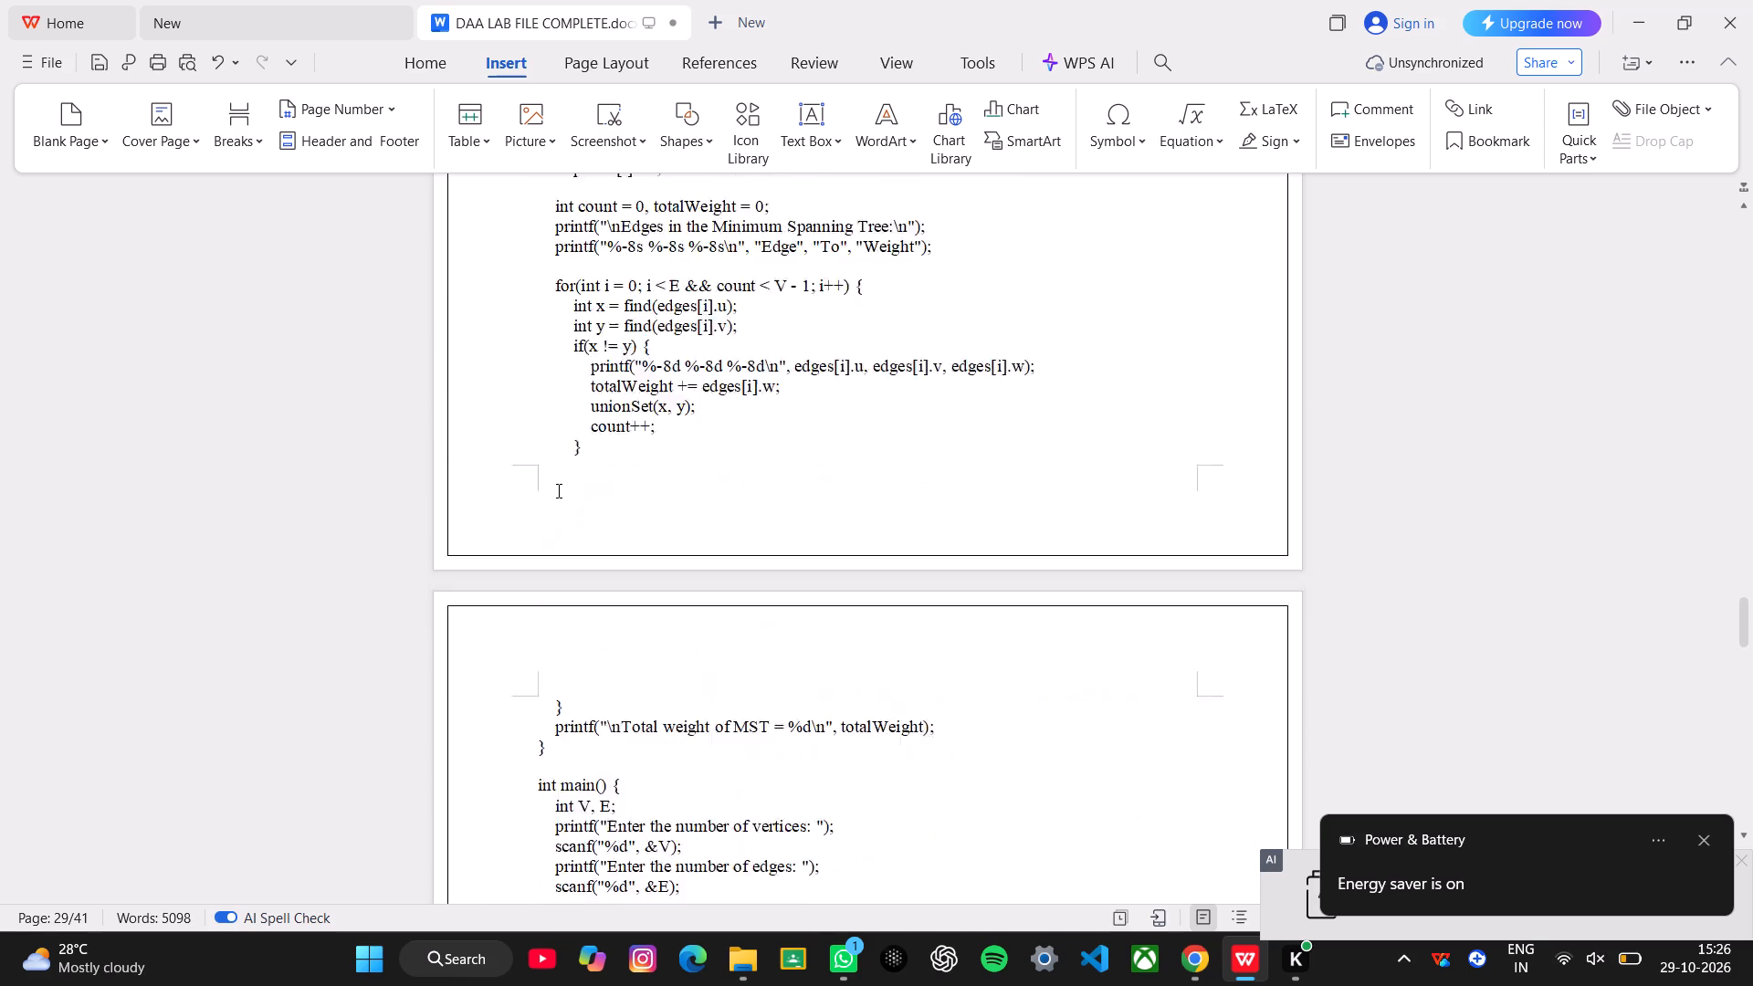
scroll(557, 490, "up", 2)
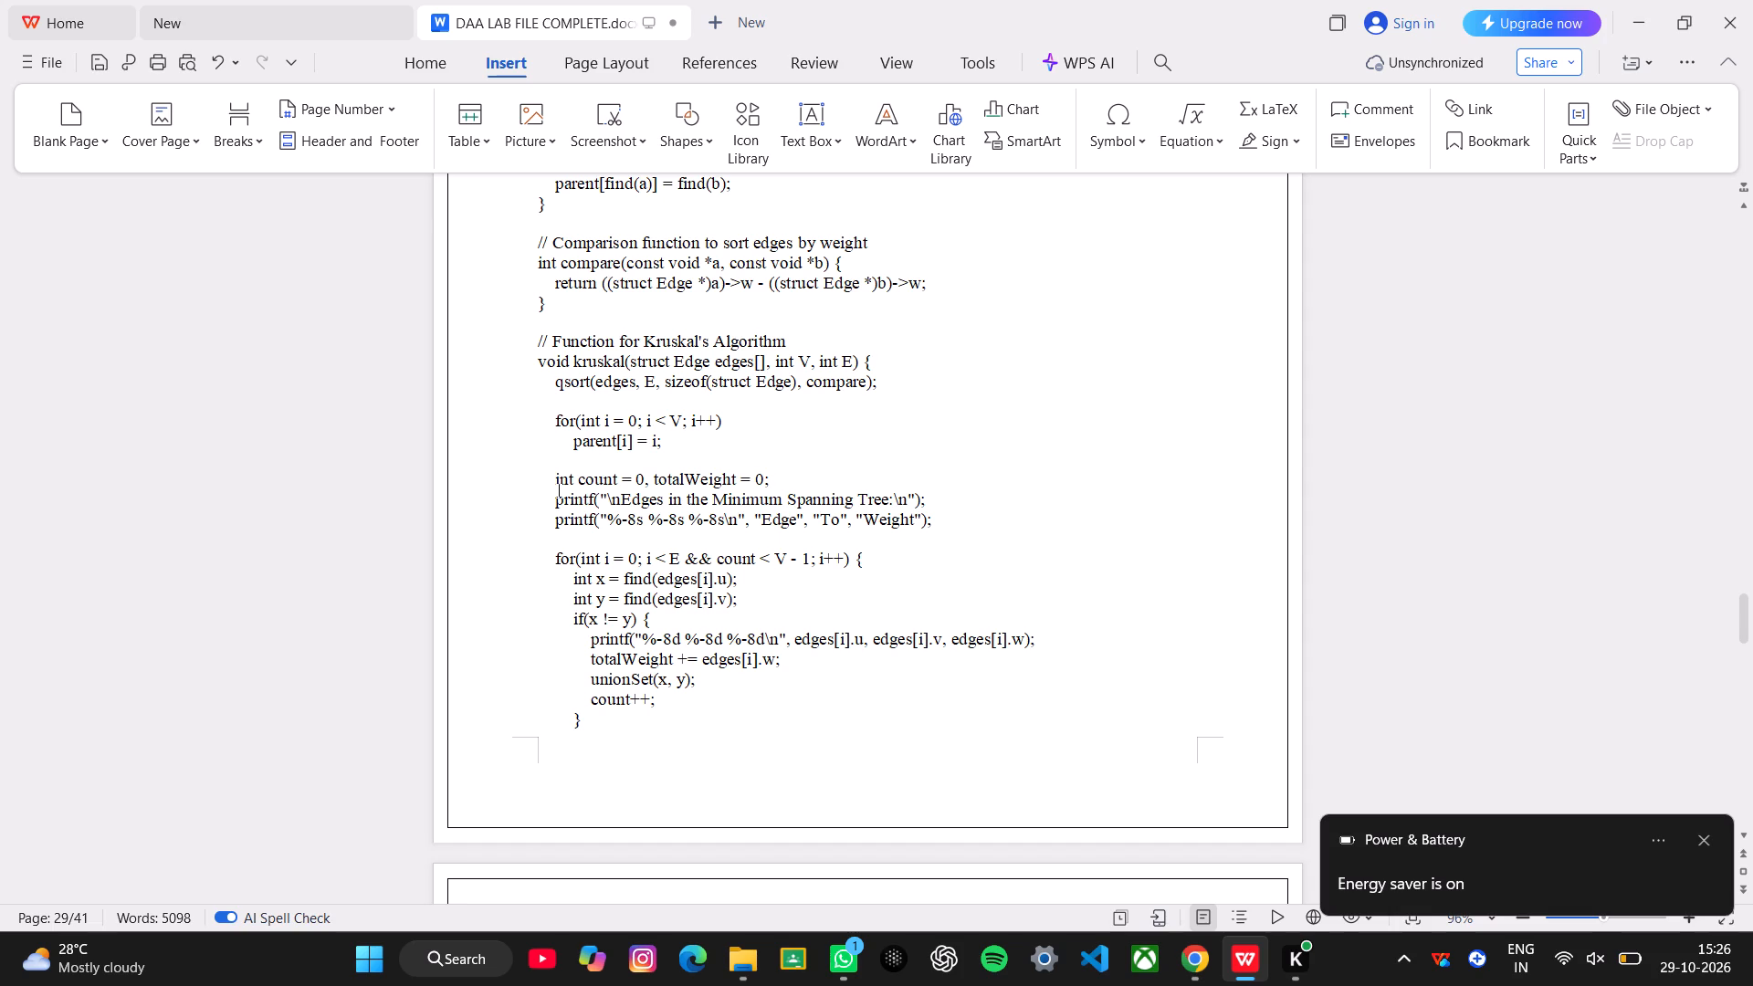
scroll(557, 490, "up", 1)
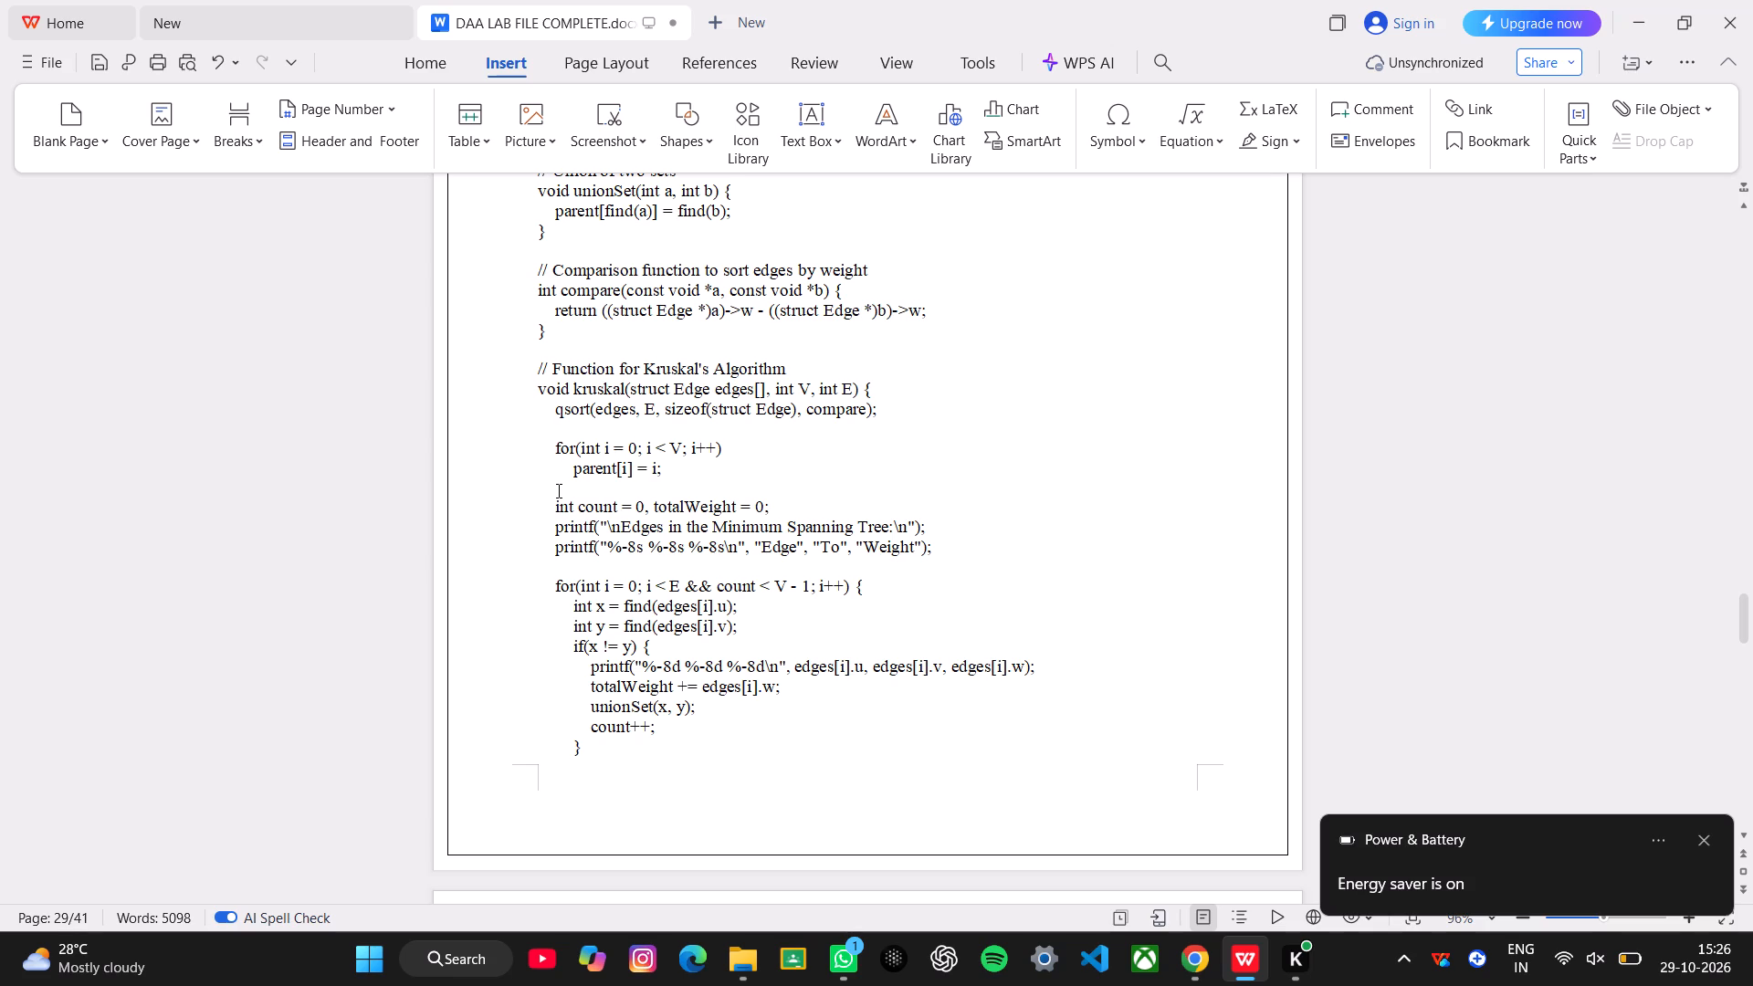
scroll(557, 490, "up", 1)
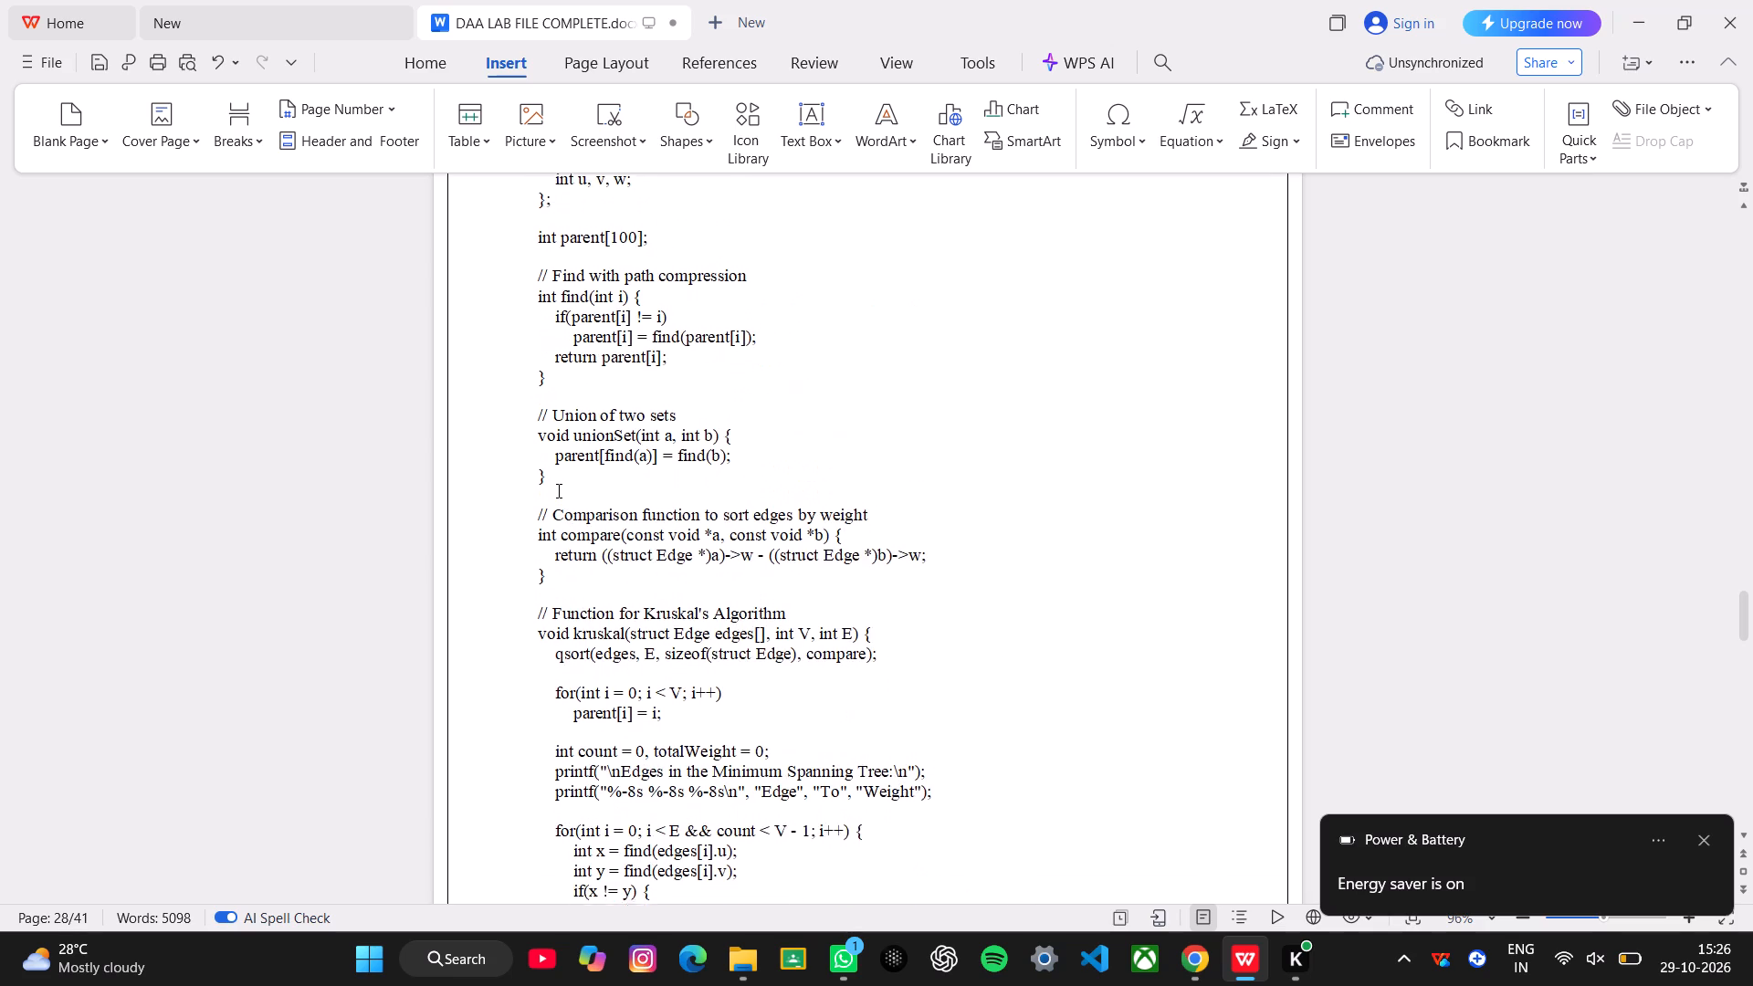
scroll(557, 490, "up", 1)
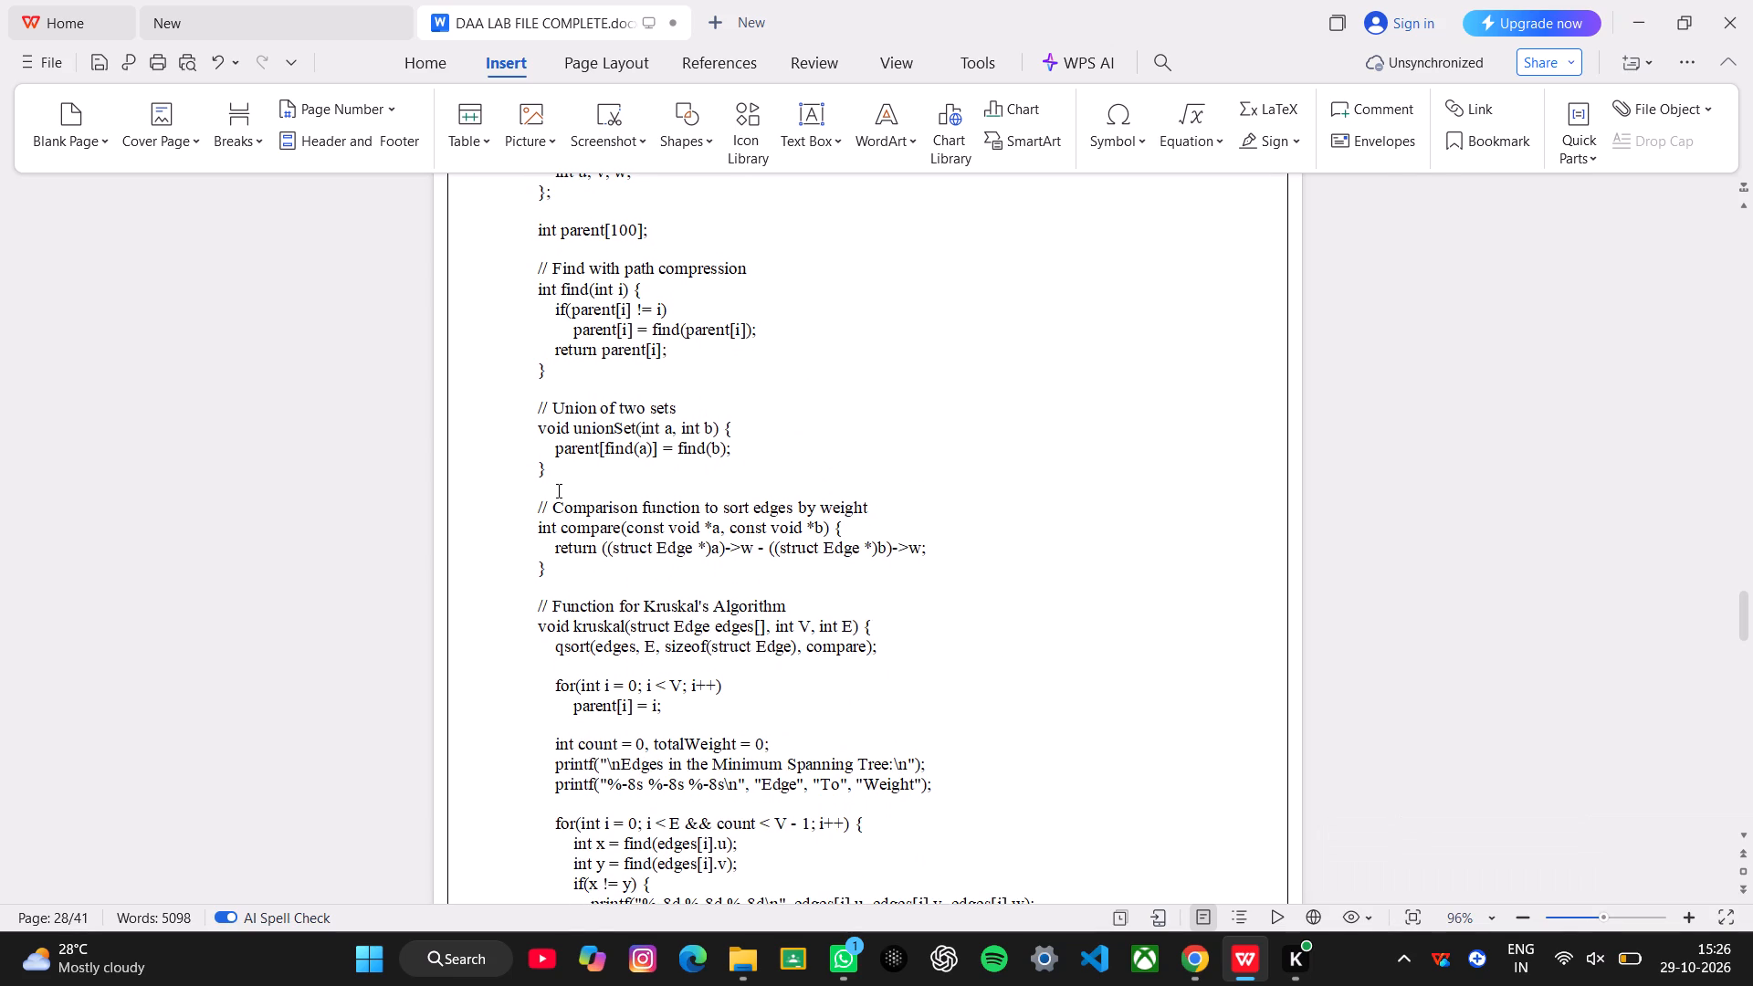
scroll(557, 490, "up", 4)
scroll(557, 490, "down", 1)
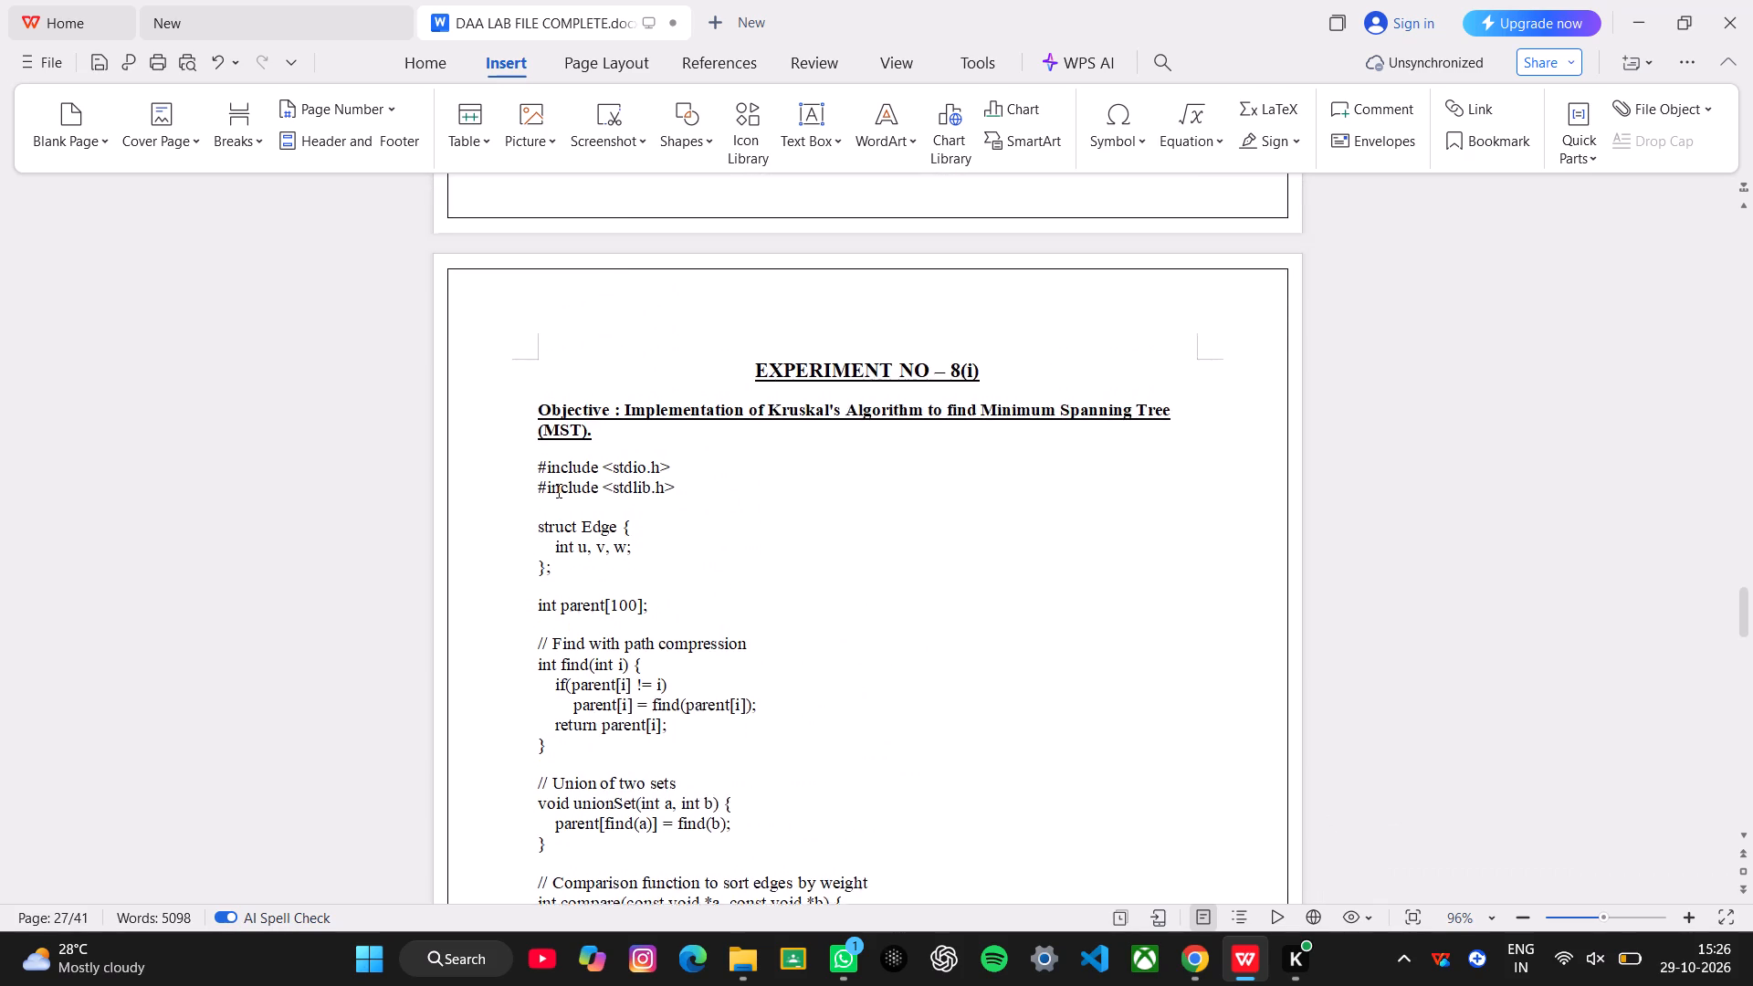
scroll(557, 490, "down", 6)
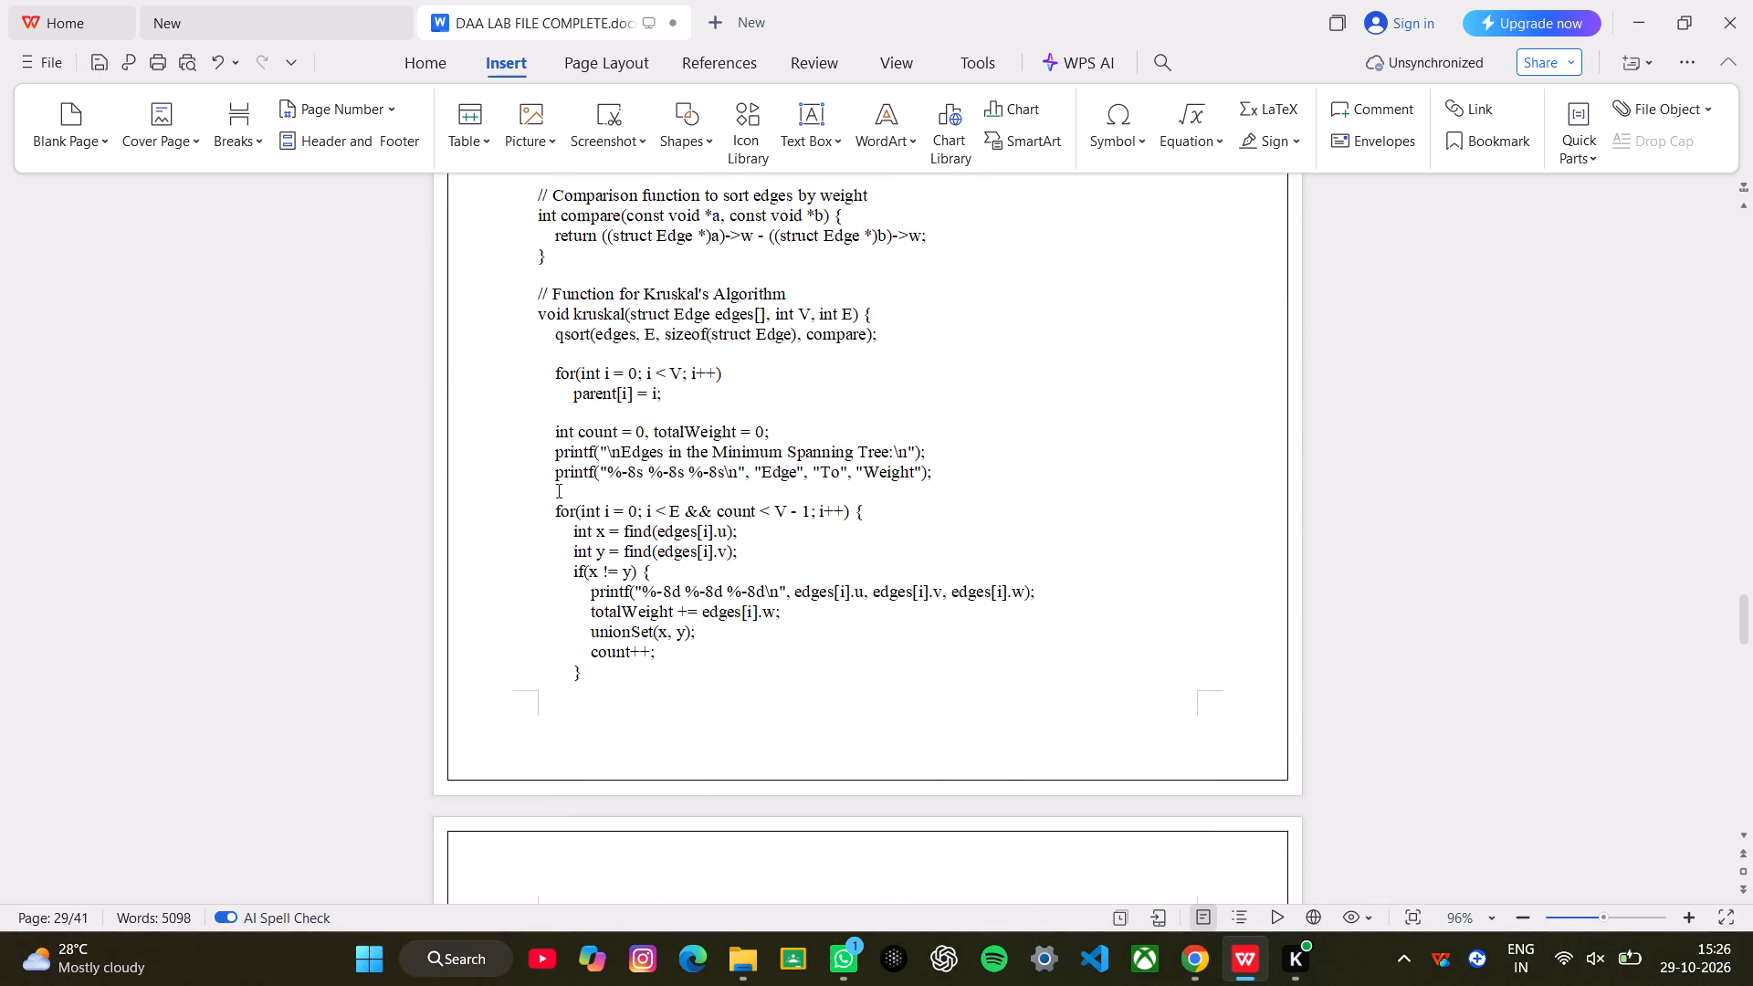
scroll(557, 490, "down", 4)
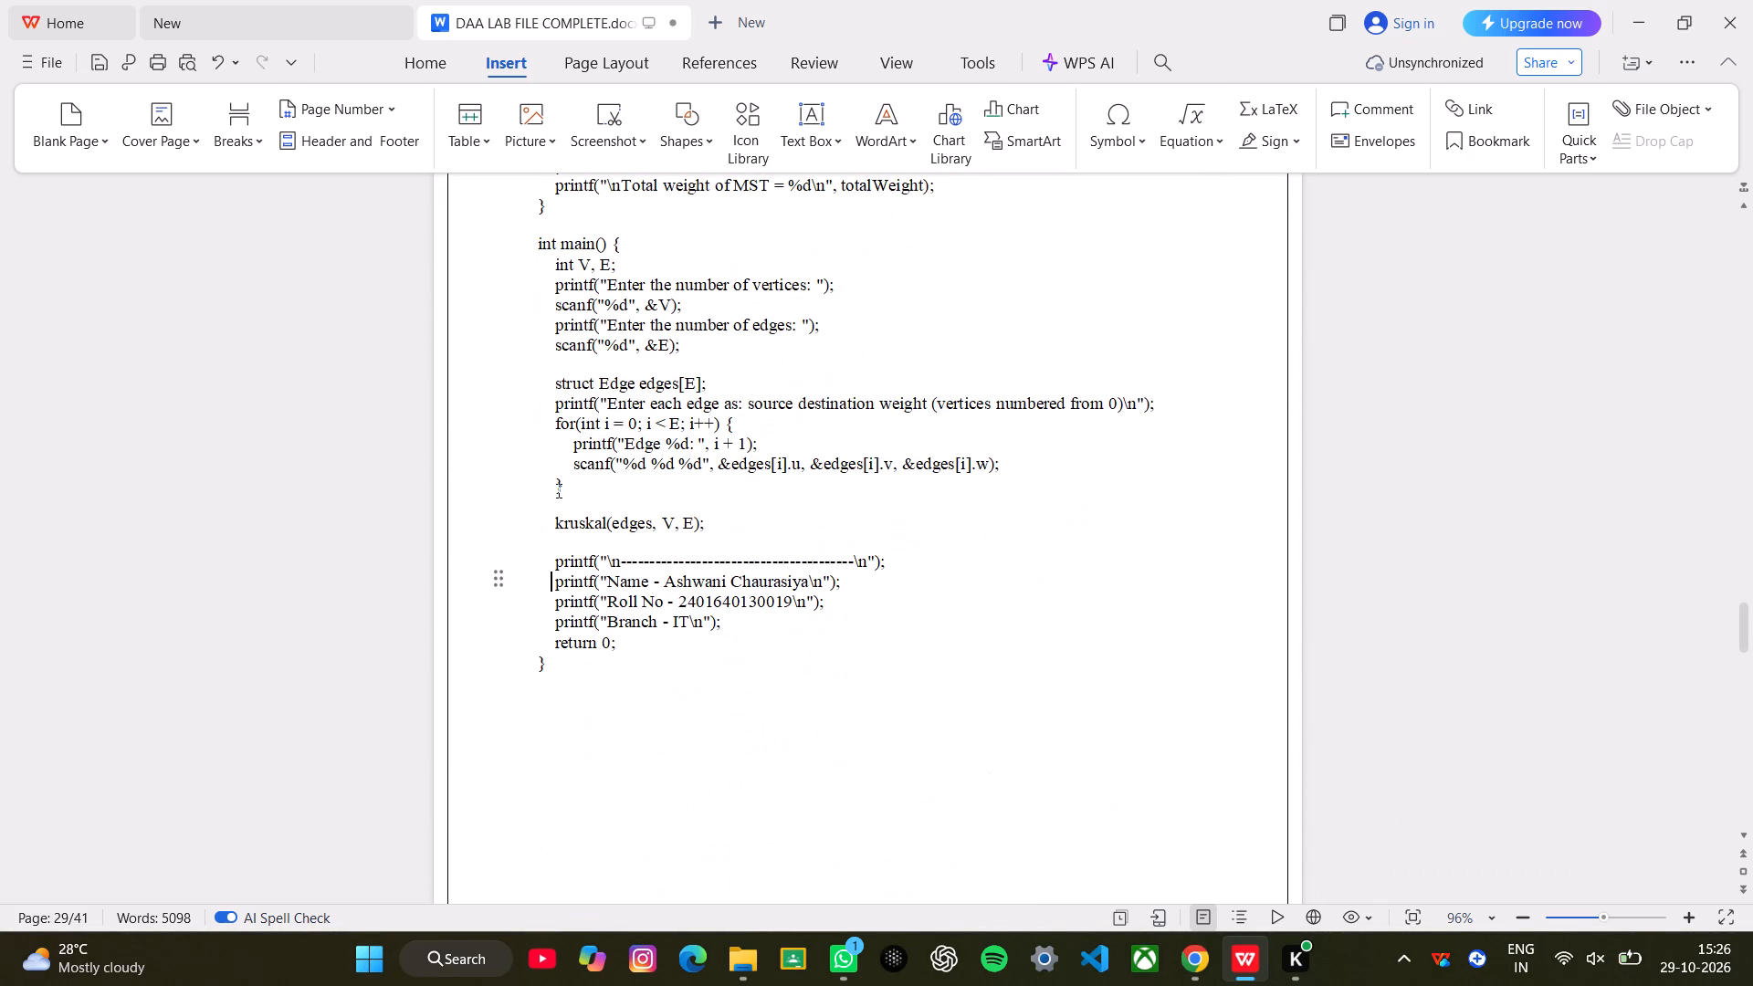
scroll(557, 490, "down", 1)
Delete the two CS3B entries from clipboard history and replace the Name, Roll No and Branch printf lines in Experiment 7(ii)'s LCS code with the IT entry.
scroll(557, 490, "up", 9)
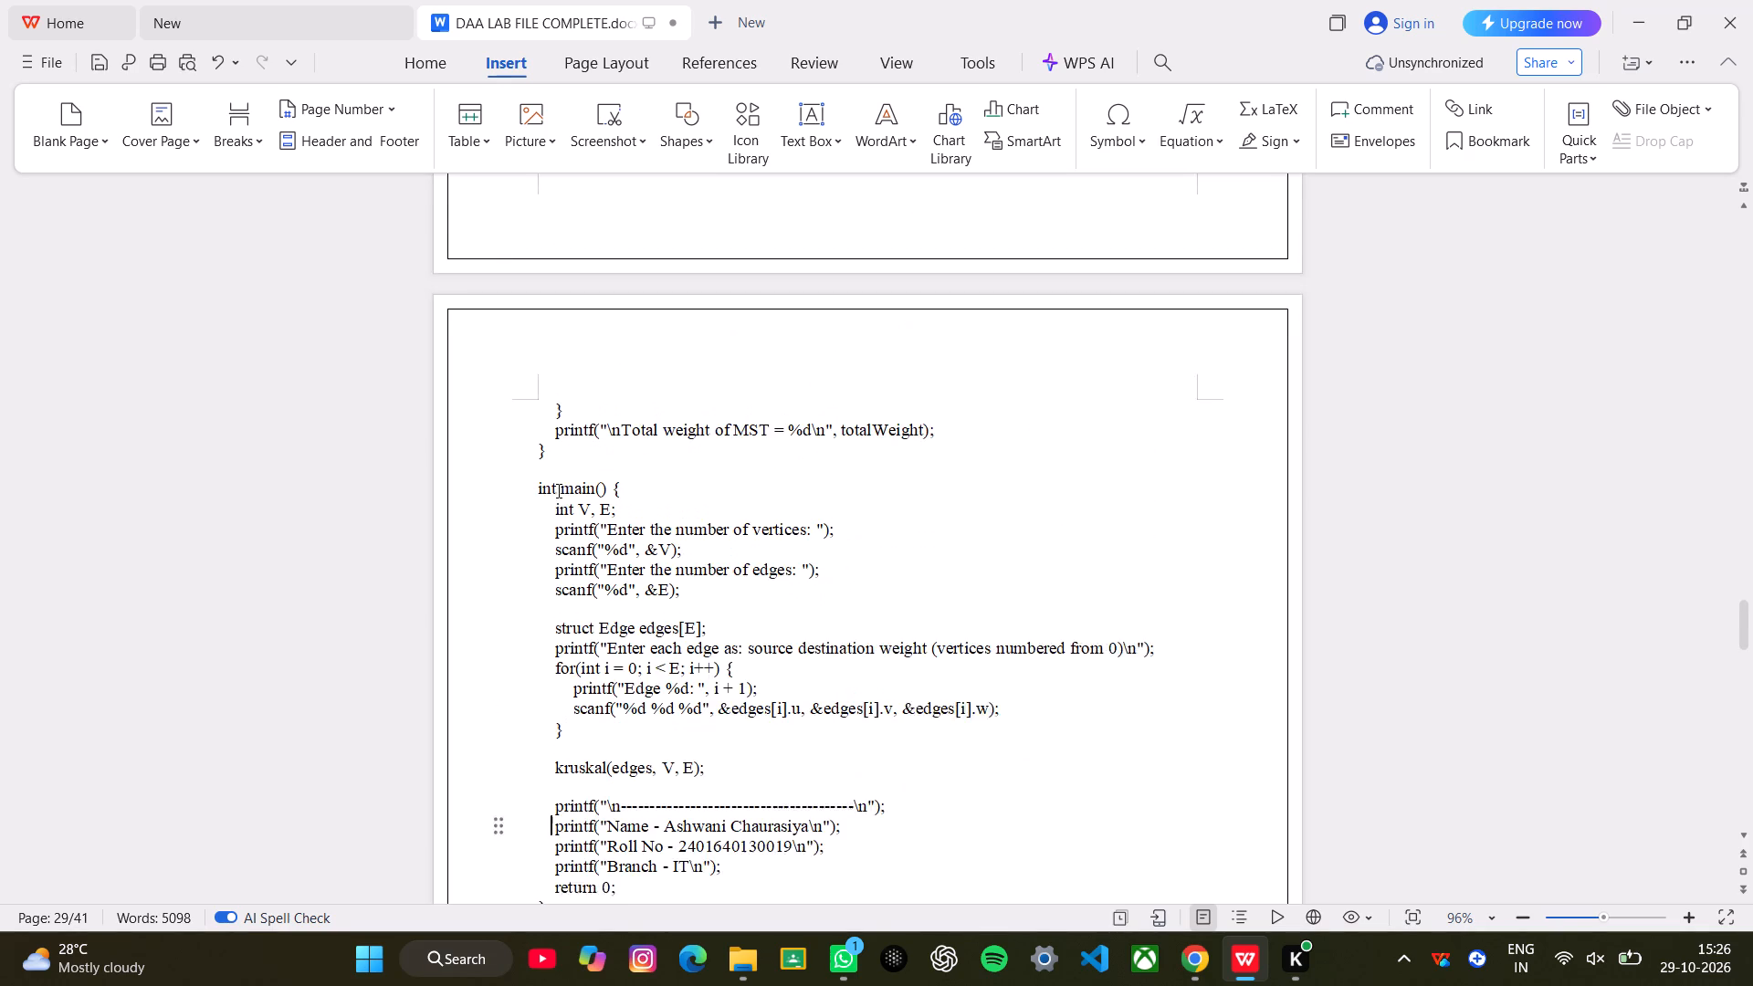
scroll(557, 490, "up", 8)
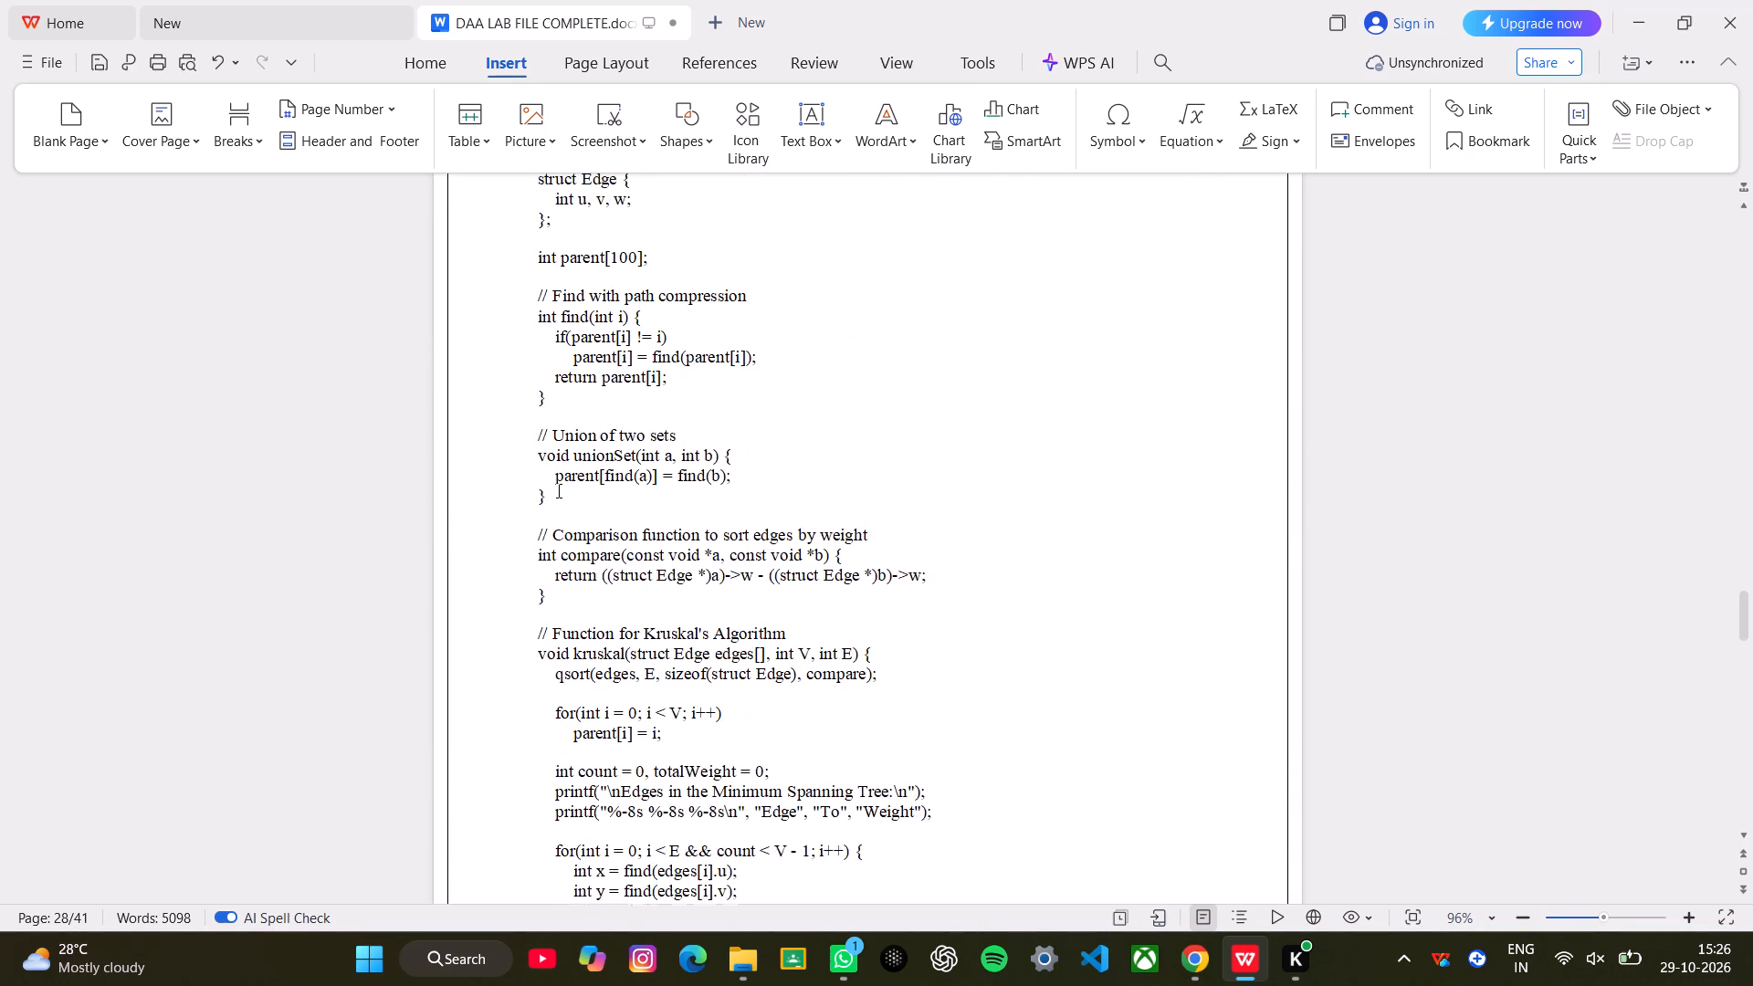
scroll(557, 490, "up", 7)
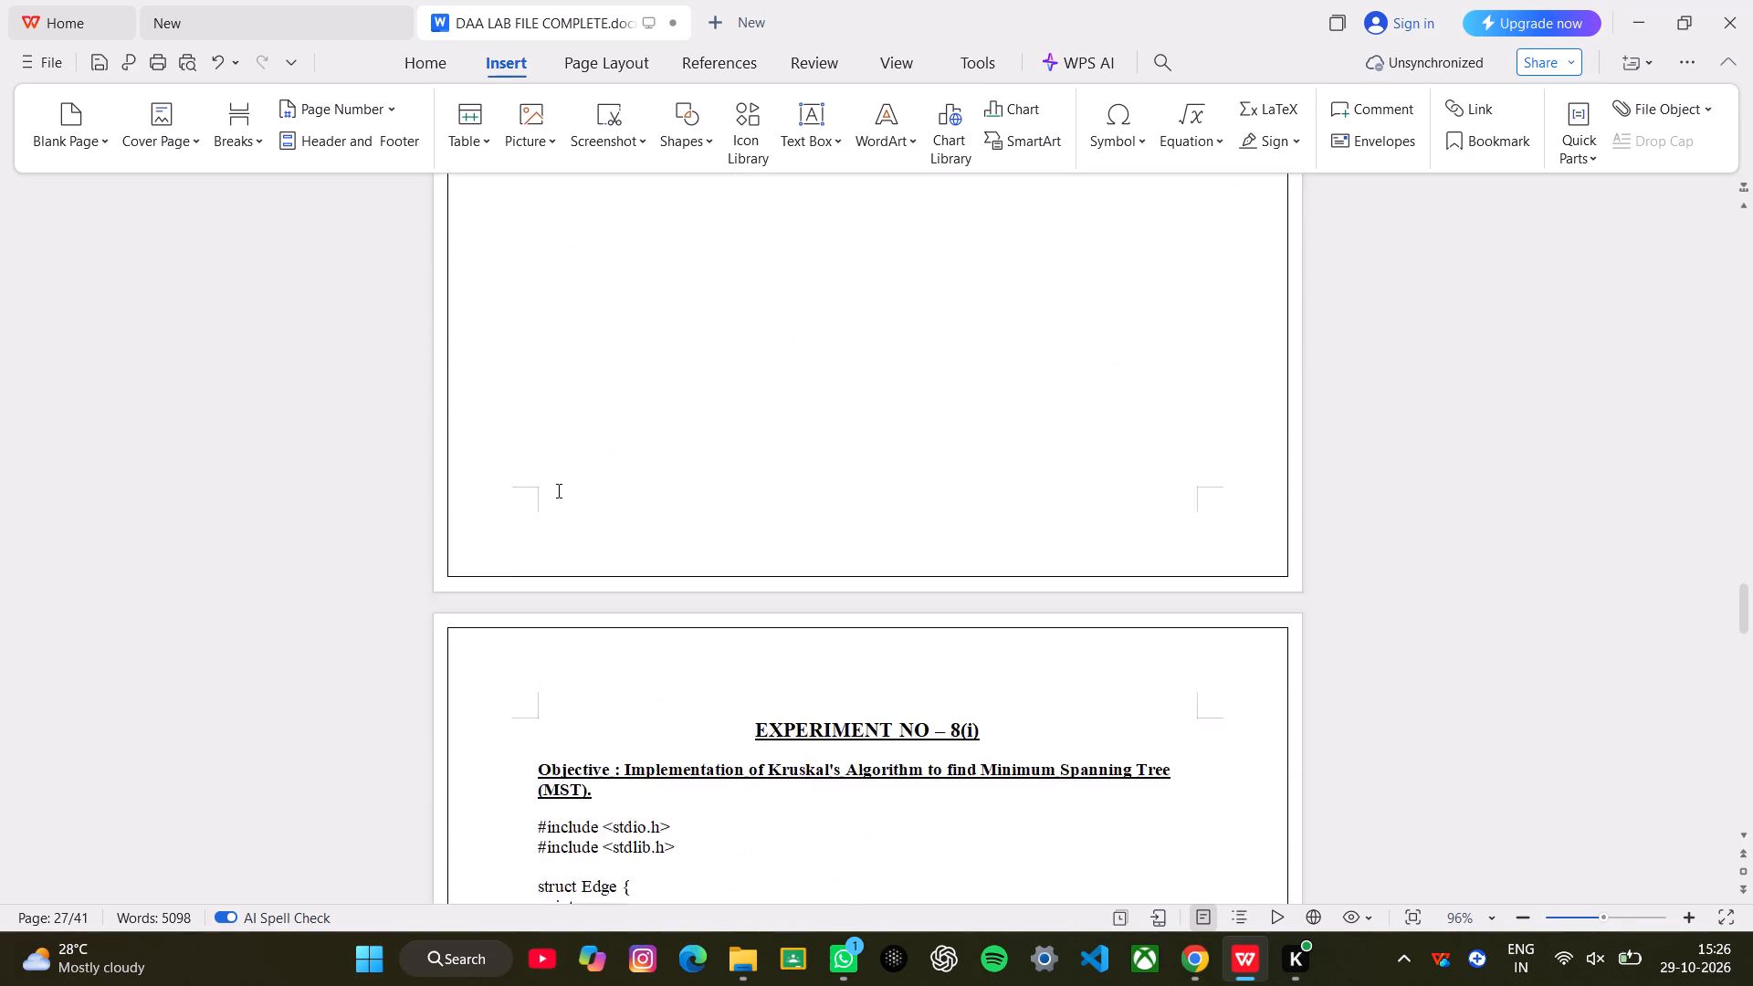
scroll(557, 490, "up", 6)
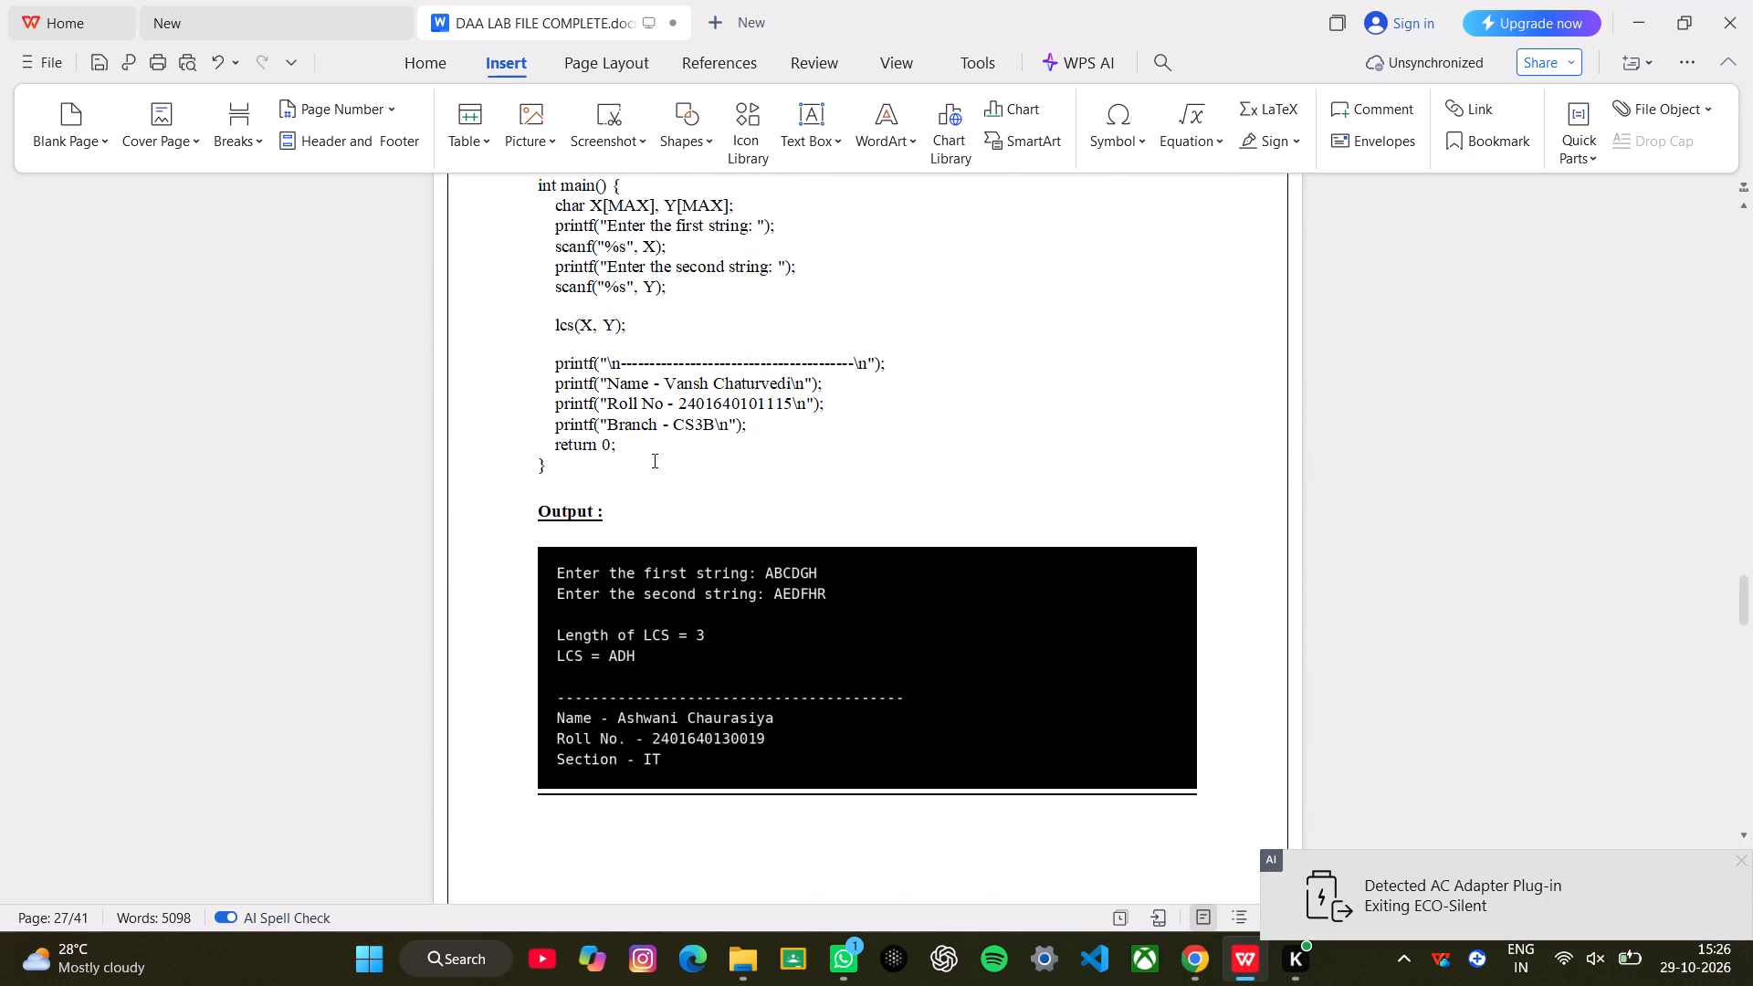
left_click_drag(745, 429, 570, 397)
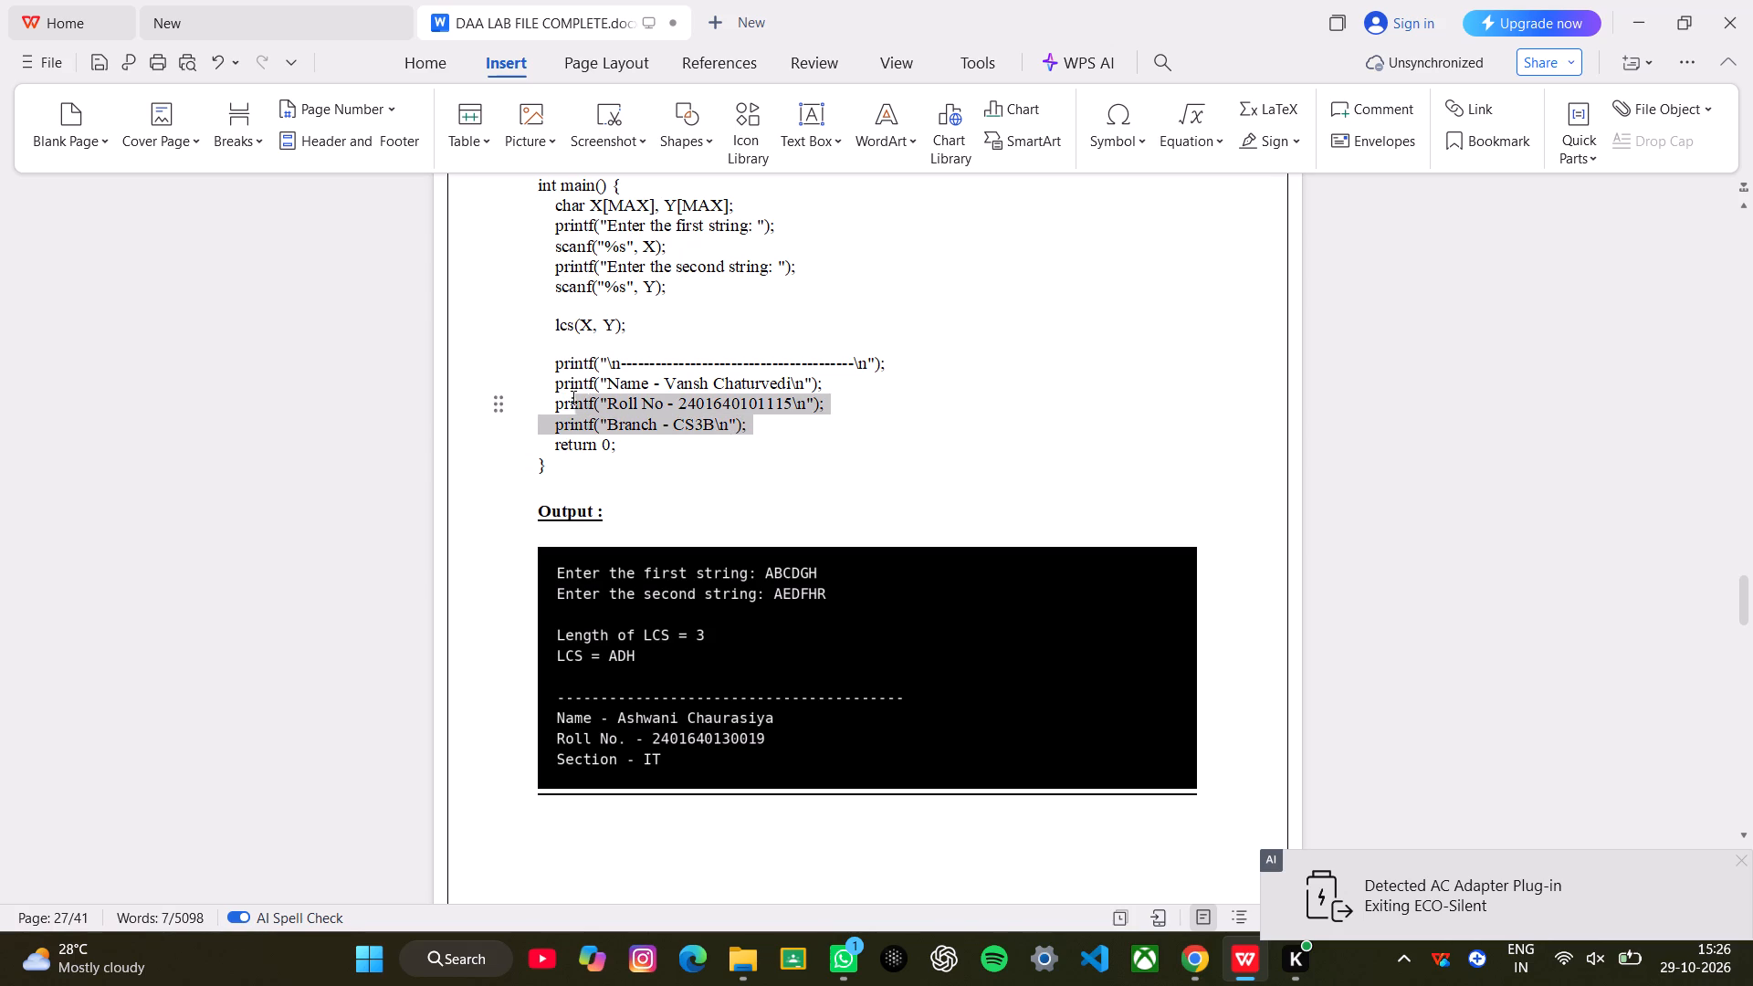
left_click_drag(570, 397, 547, 384)
key("ctrl+c")
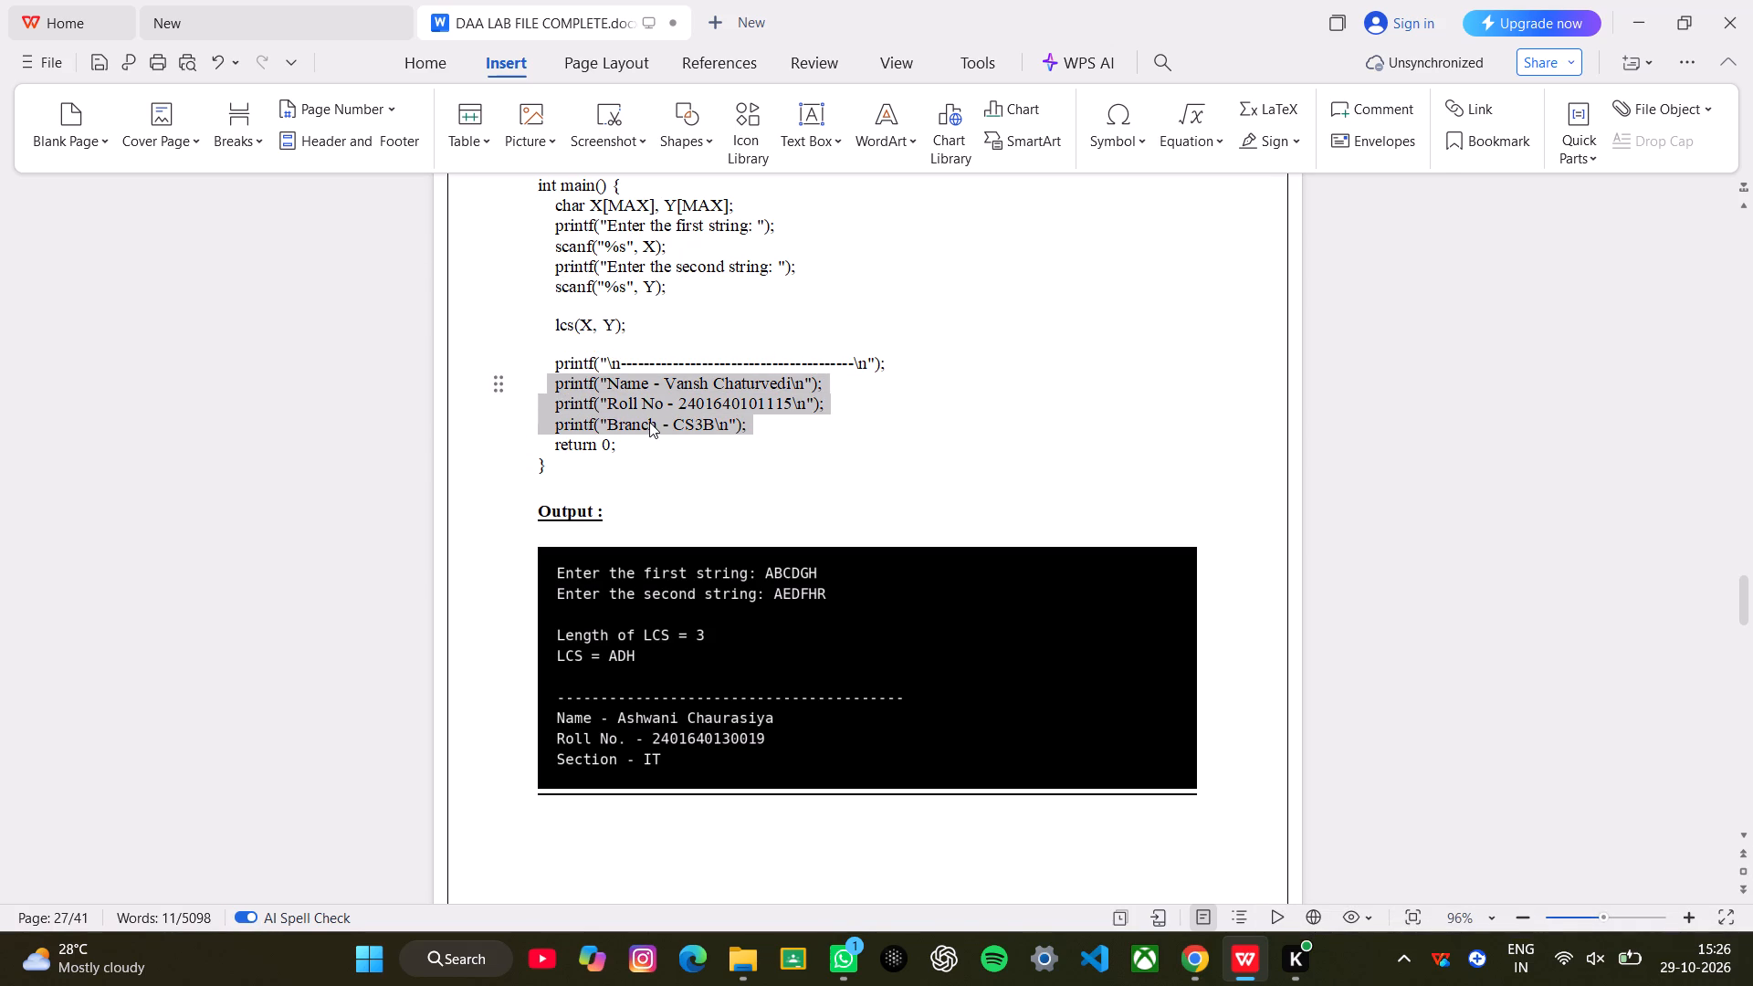
key("super+v")
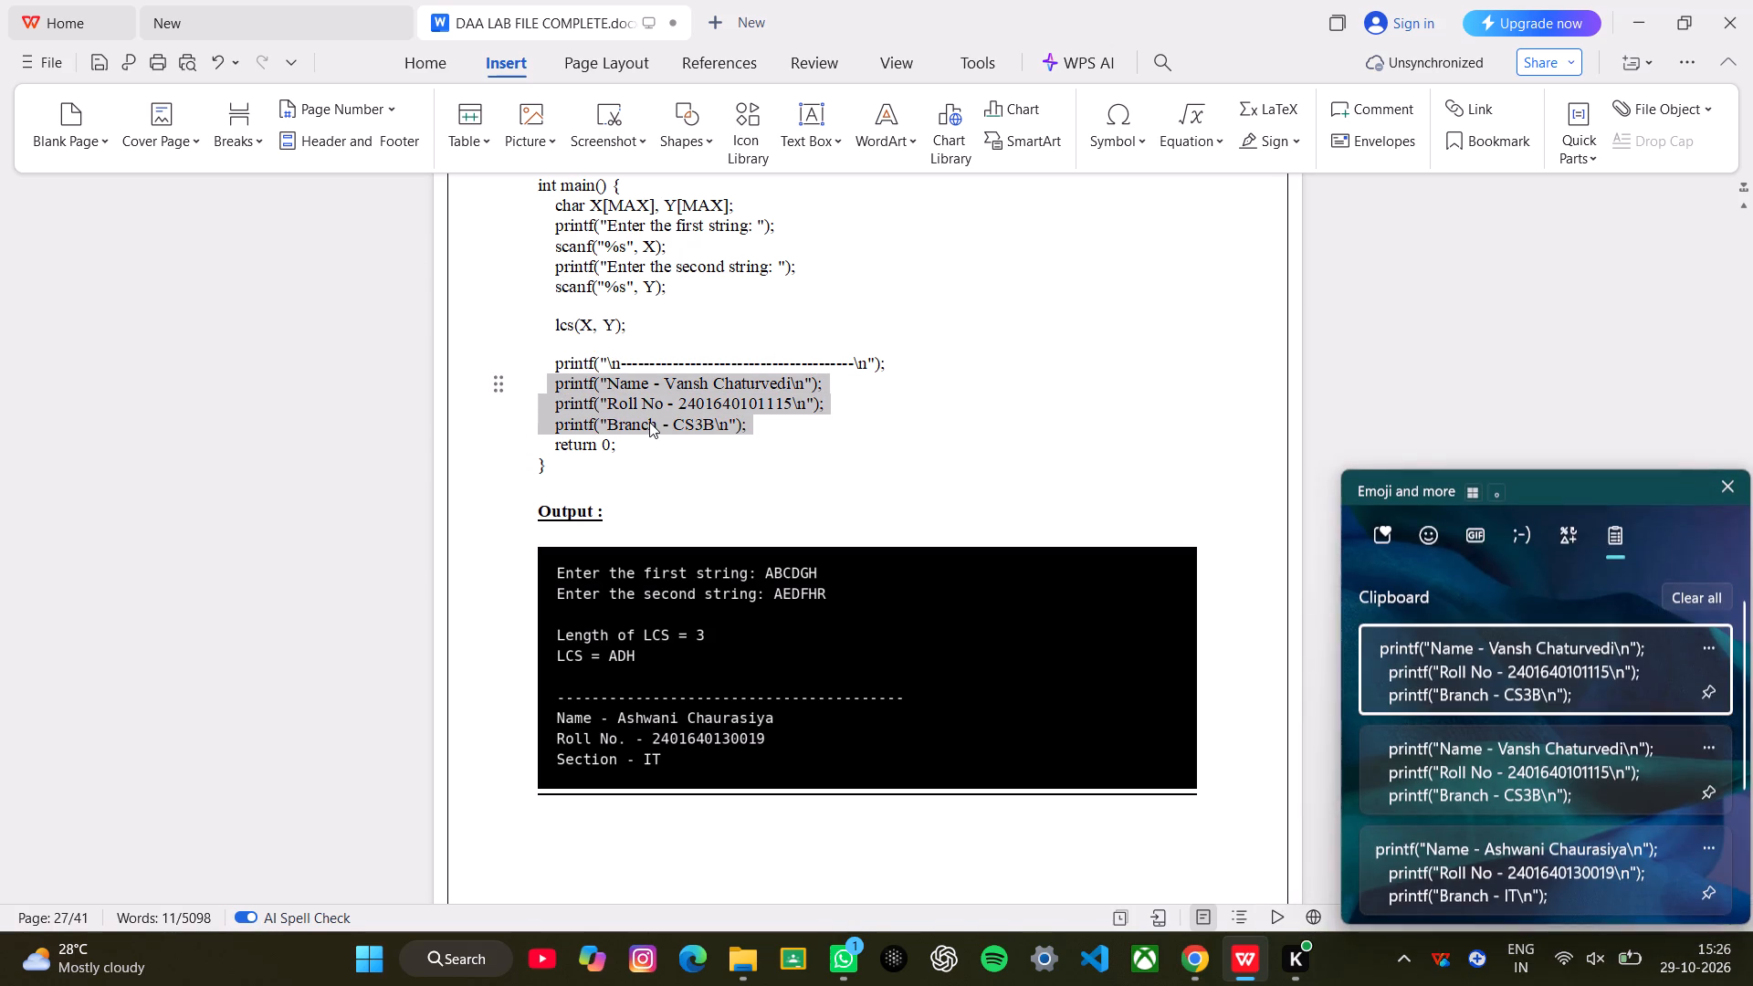
left_click(1708, 643)
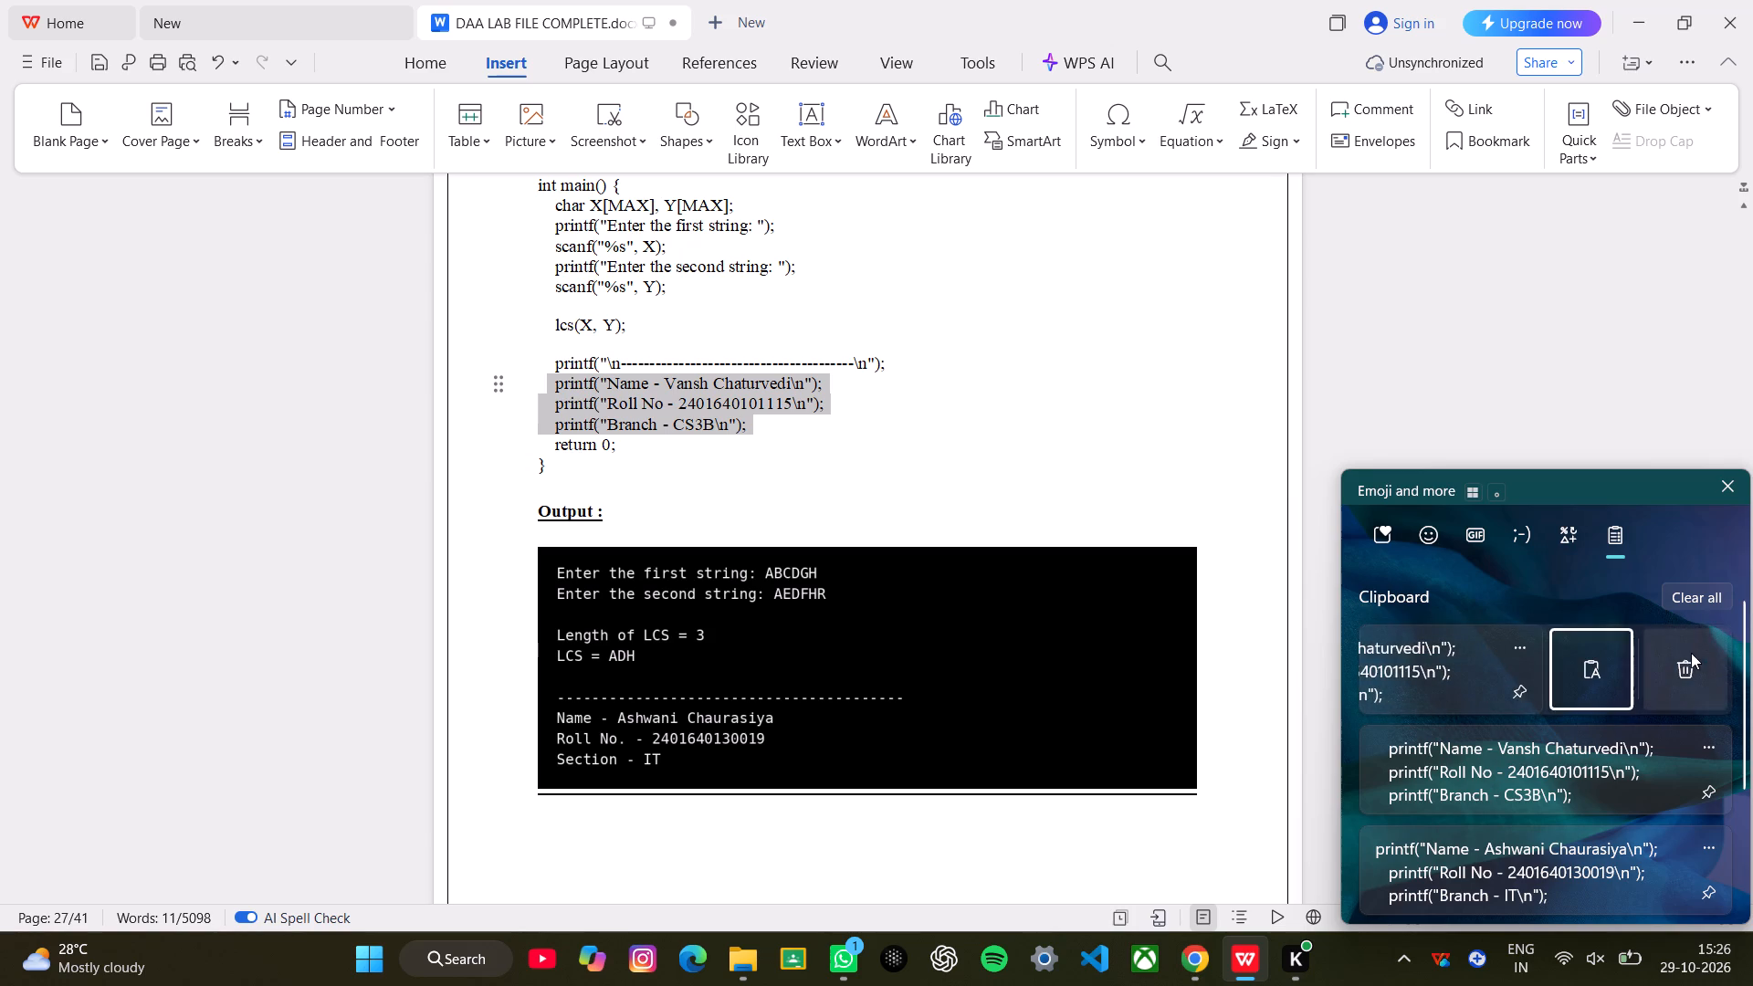
left_click(1687, 666)
left_click(1705, 649)
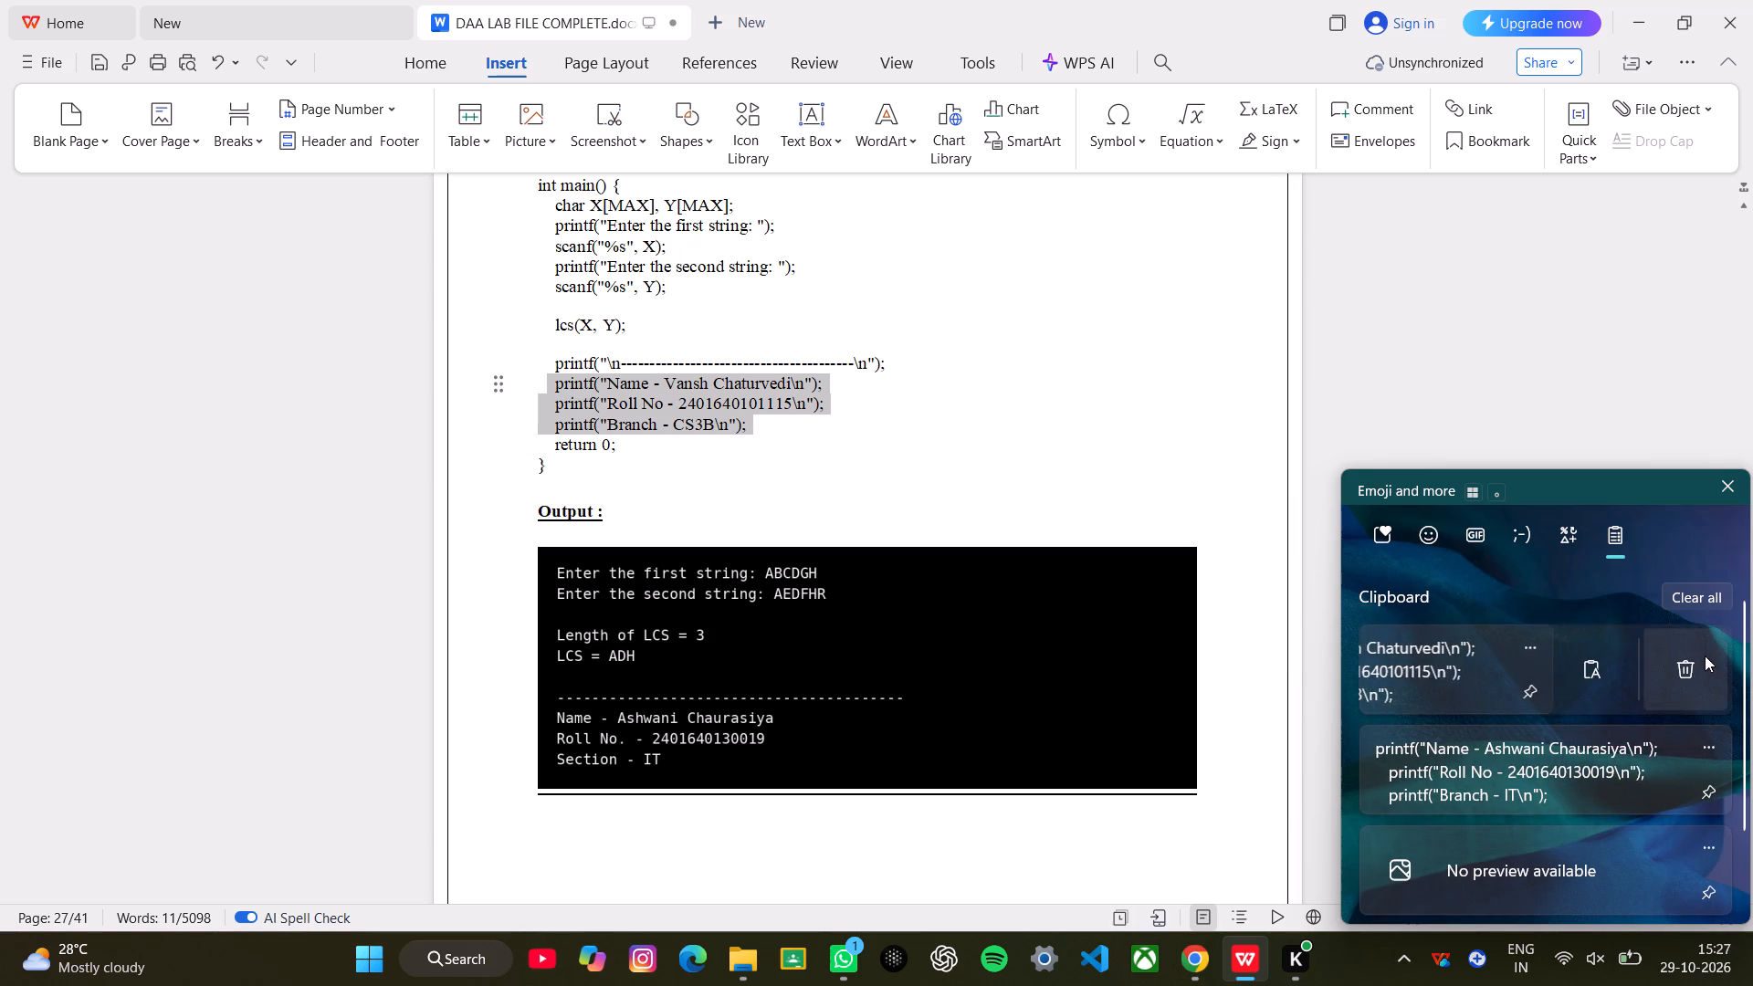
left_click(1684, 672)
left_click(1527, 656)
key("ctrl+v")
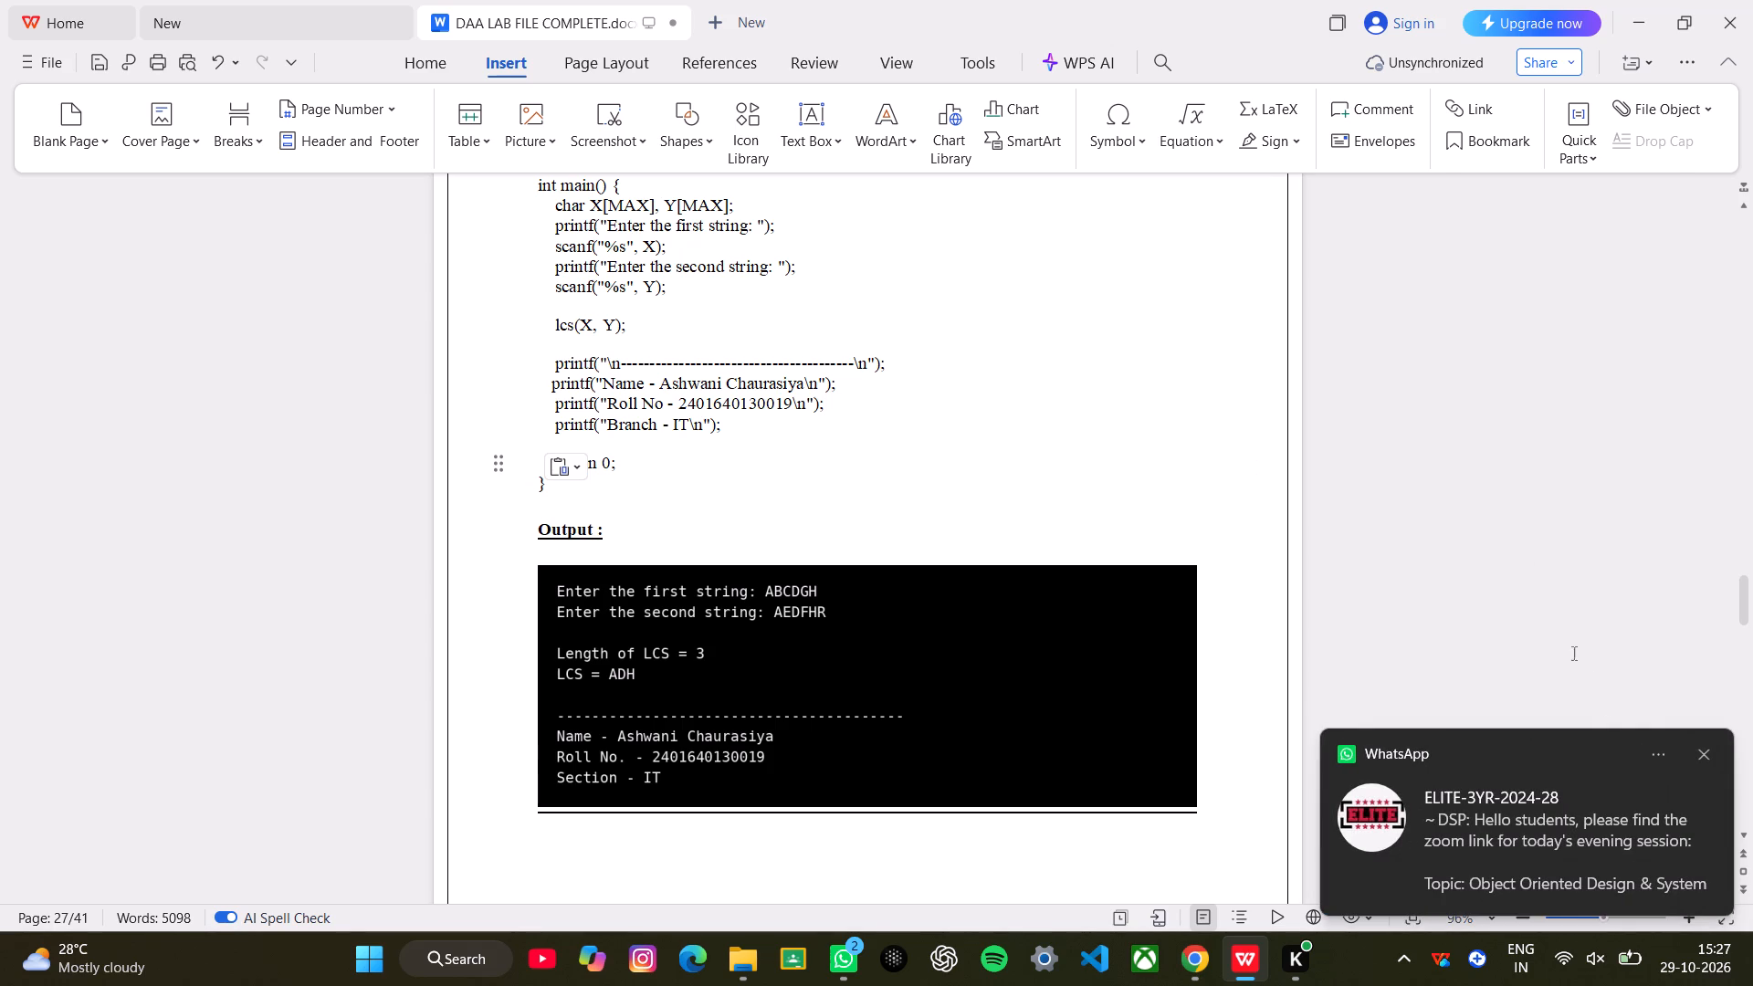
left_click(1704, 763)
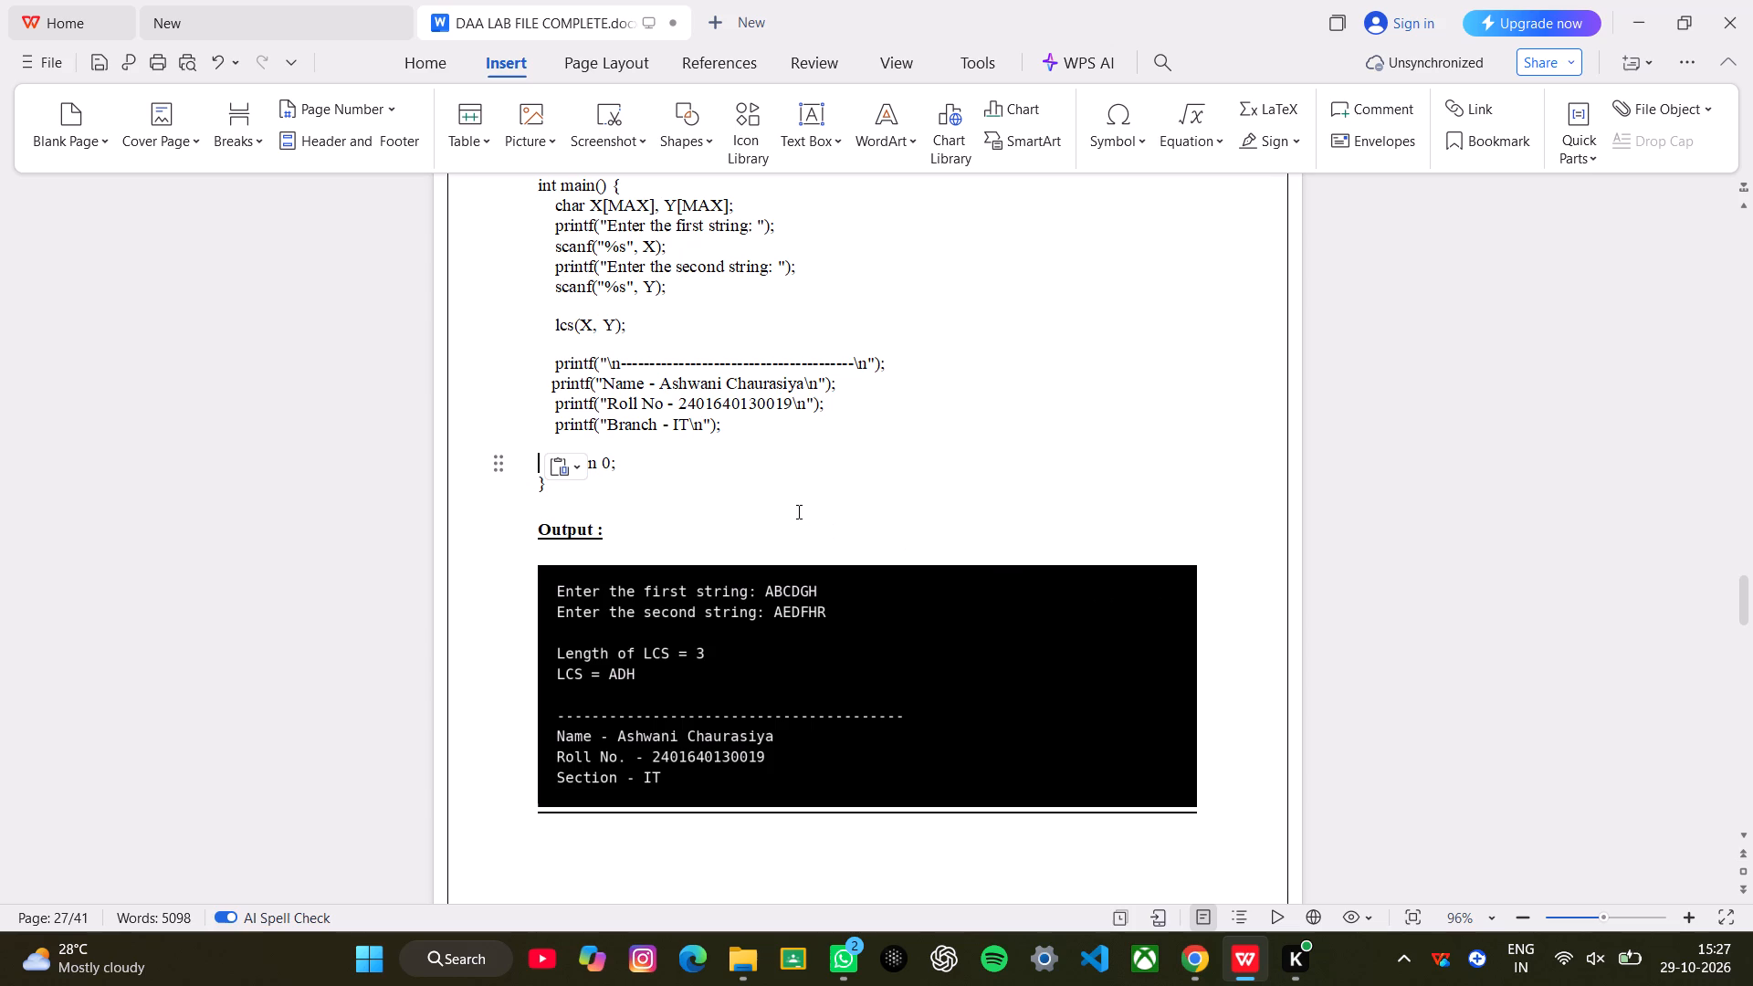
Remove the blank line after the Branch line and add a space before the Name line in the LCS code.
key("BackSpace")
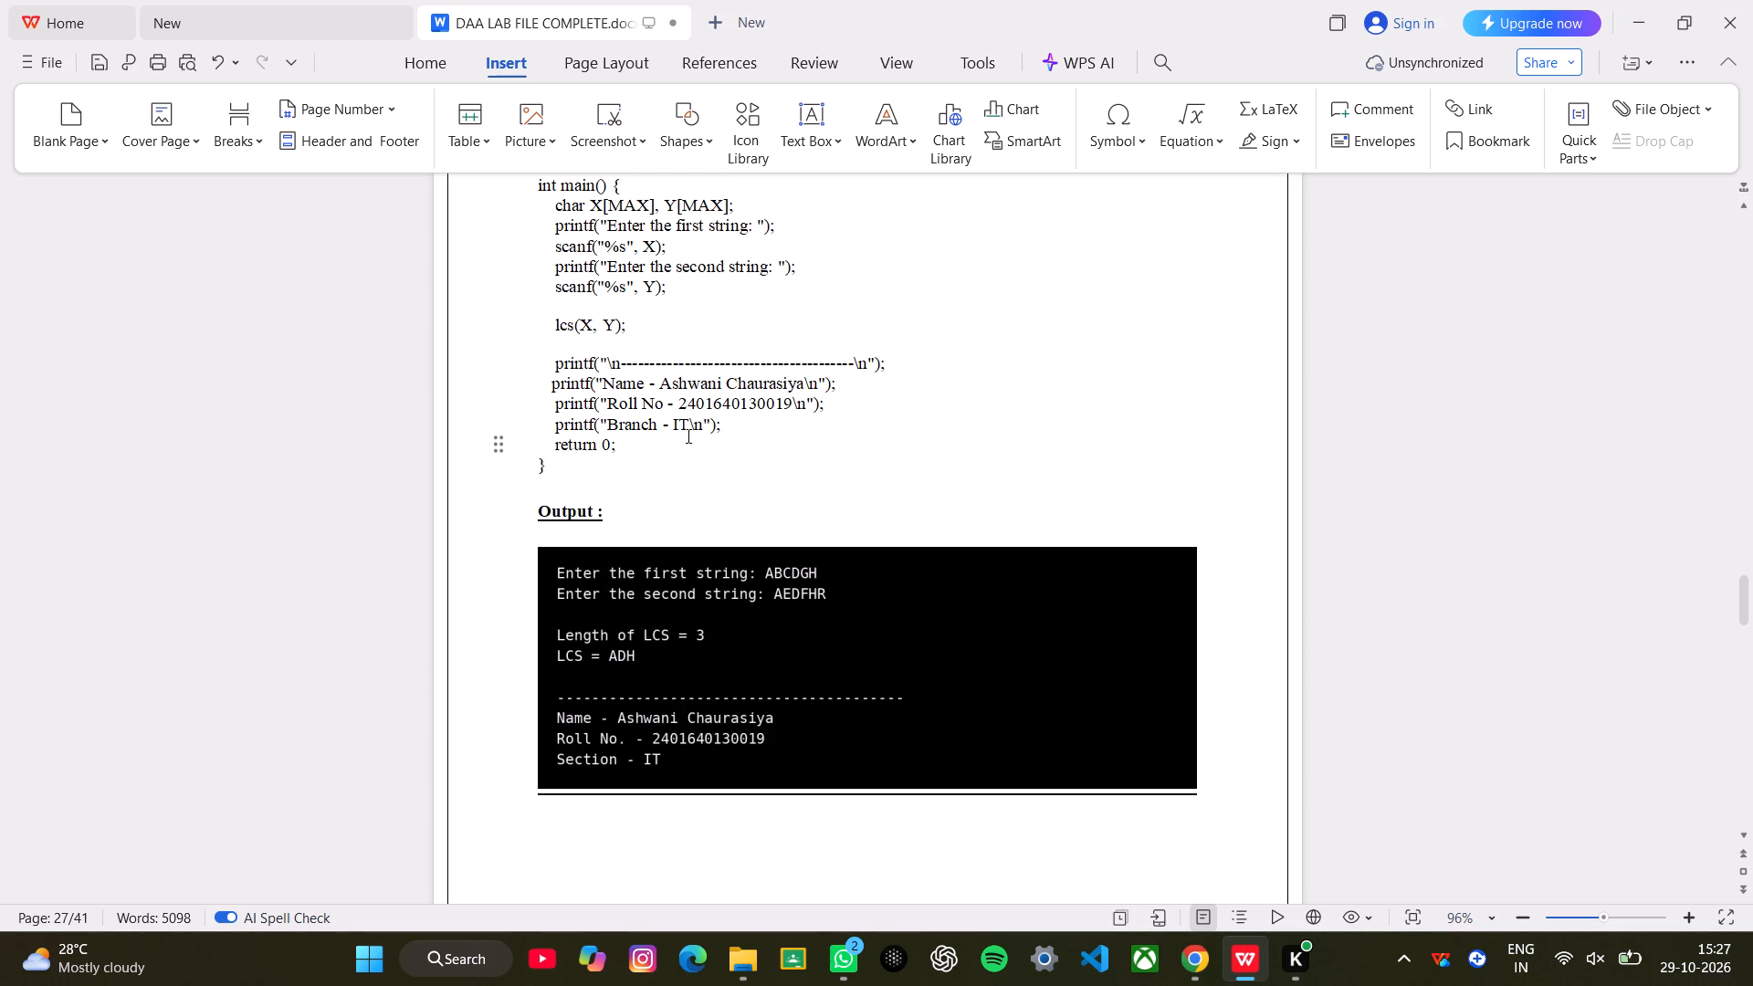
scroll(687, 435, "up", 1)
left_click(545, 426)
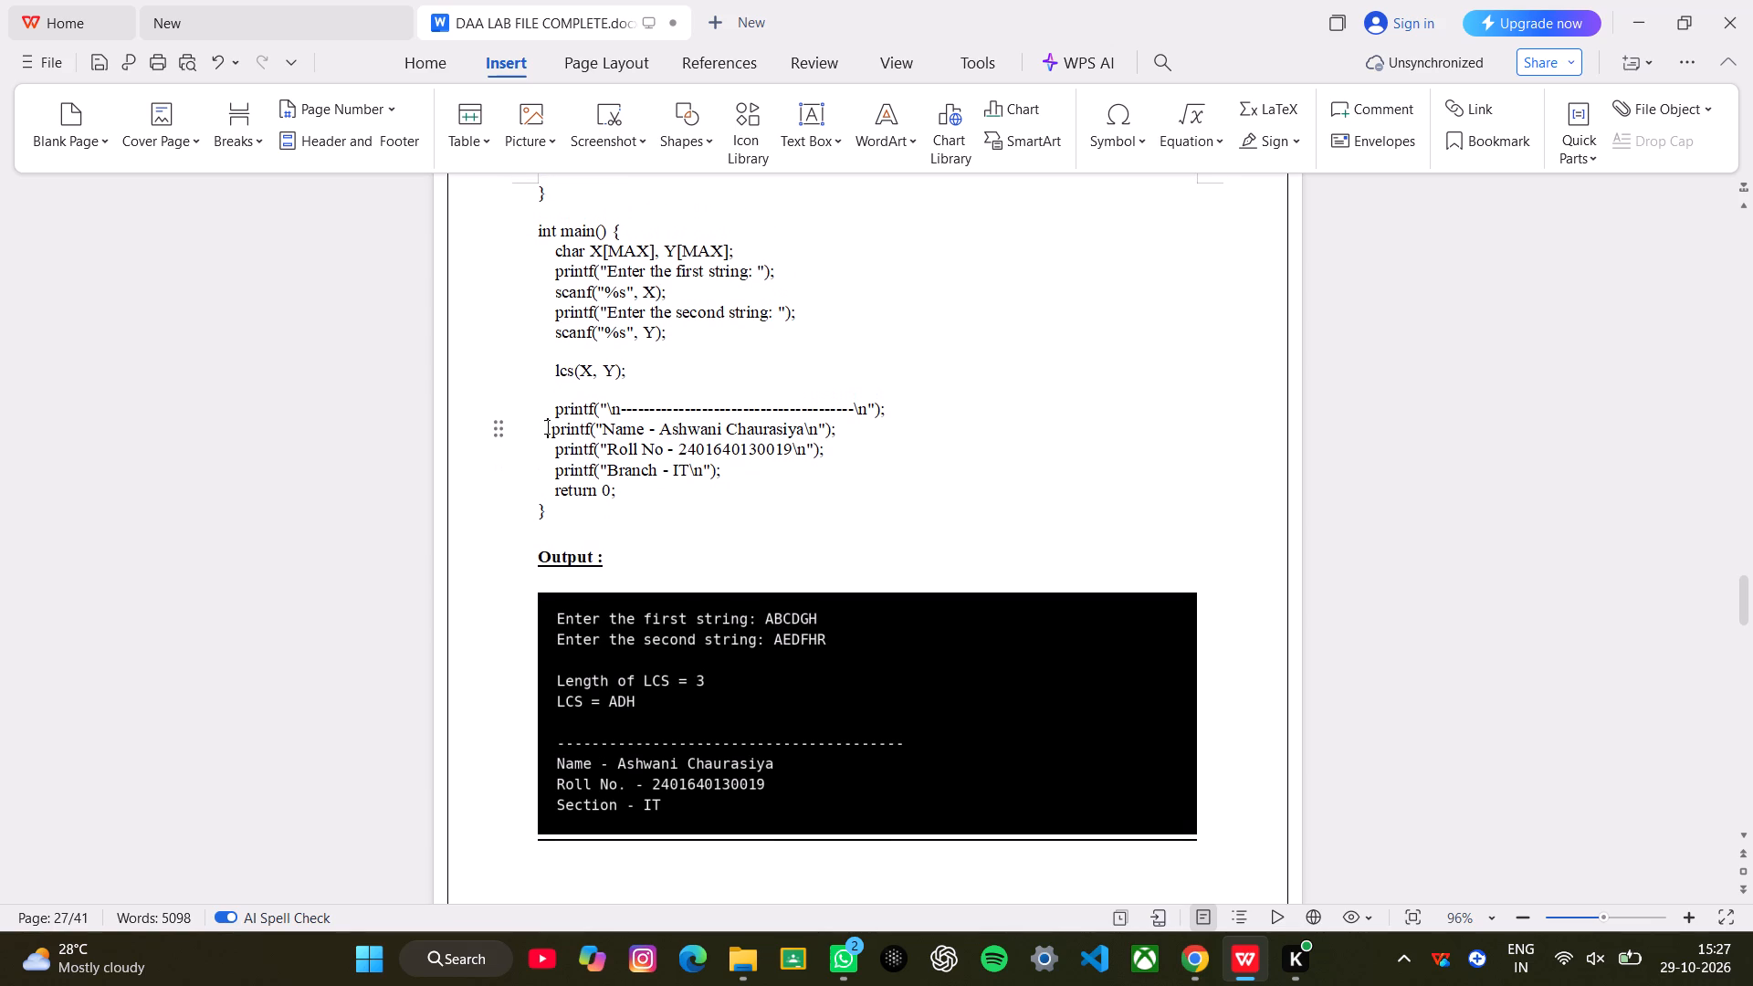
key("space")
Replace the knapsack code's lines from the Name printf through return 0 with the copied Name, Roll No and Branch lines.
scroll(572, 419, "up", 2)
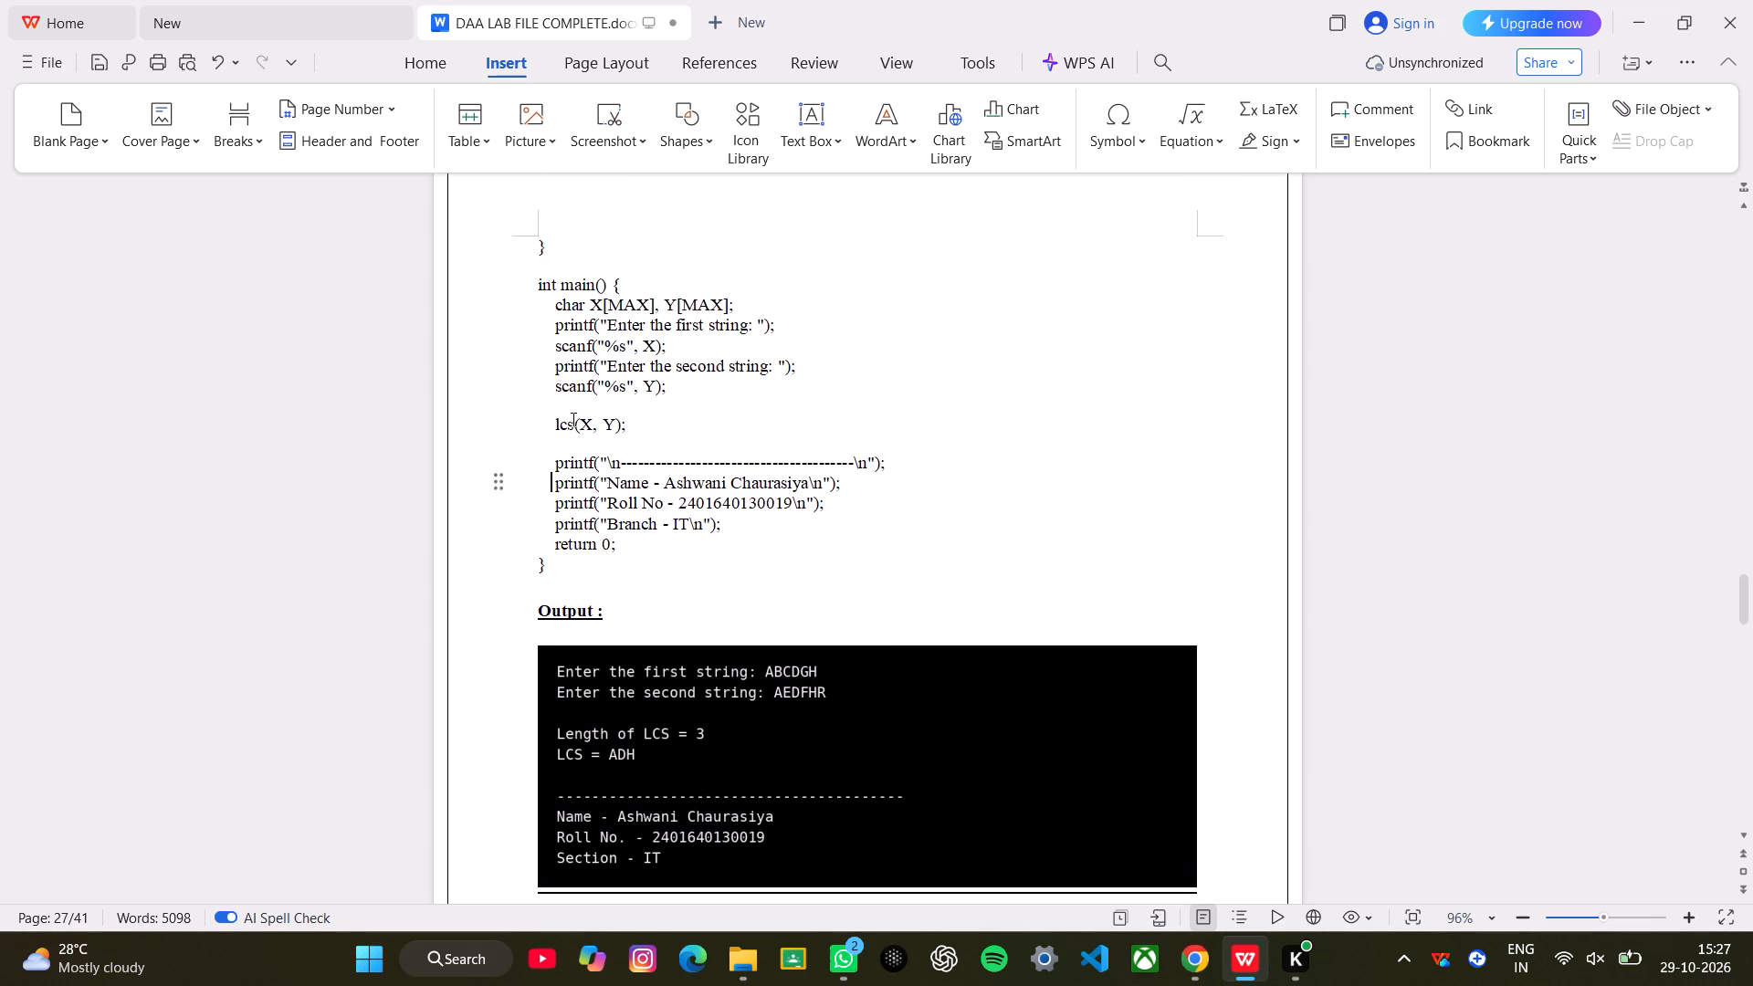
scroll(572, 419, "up", 8)
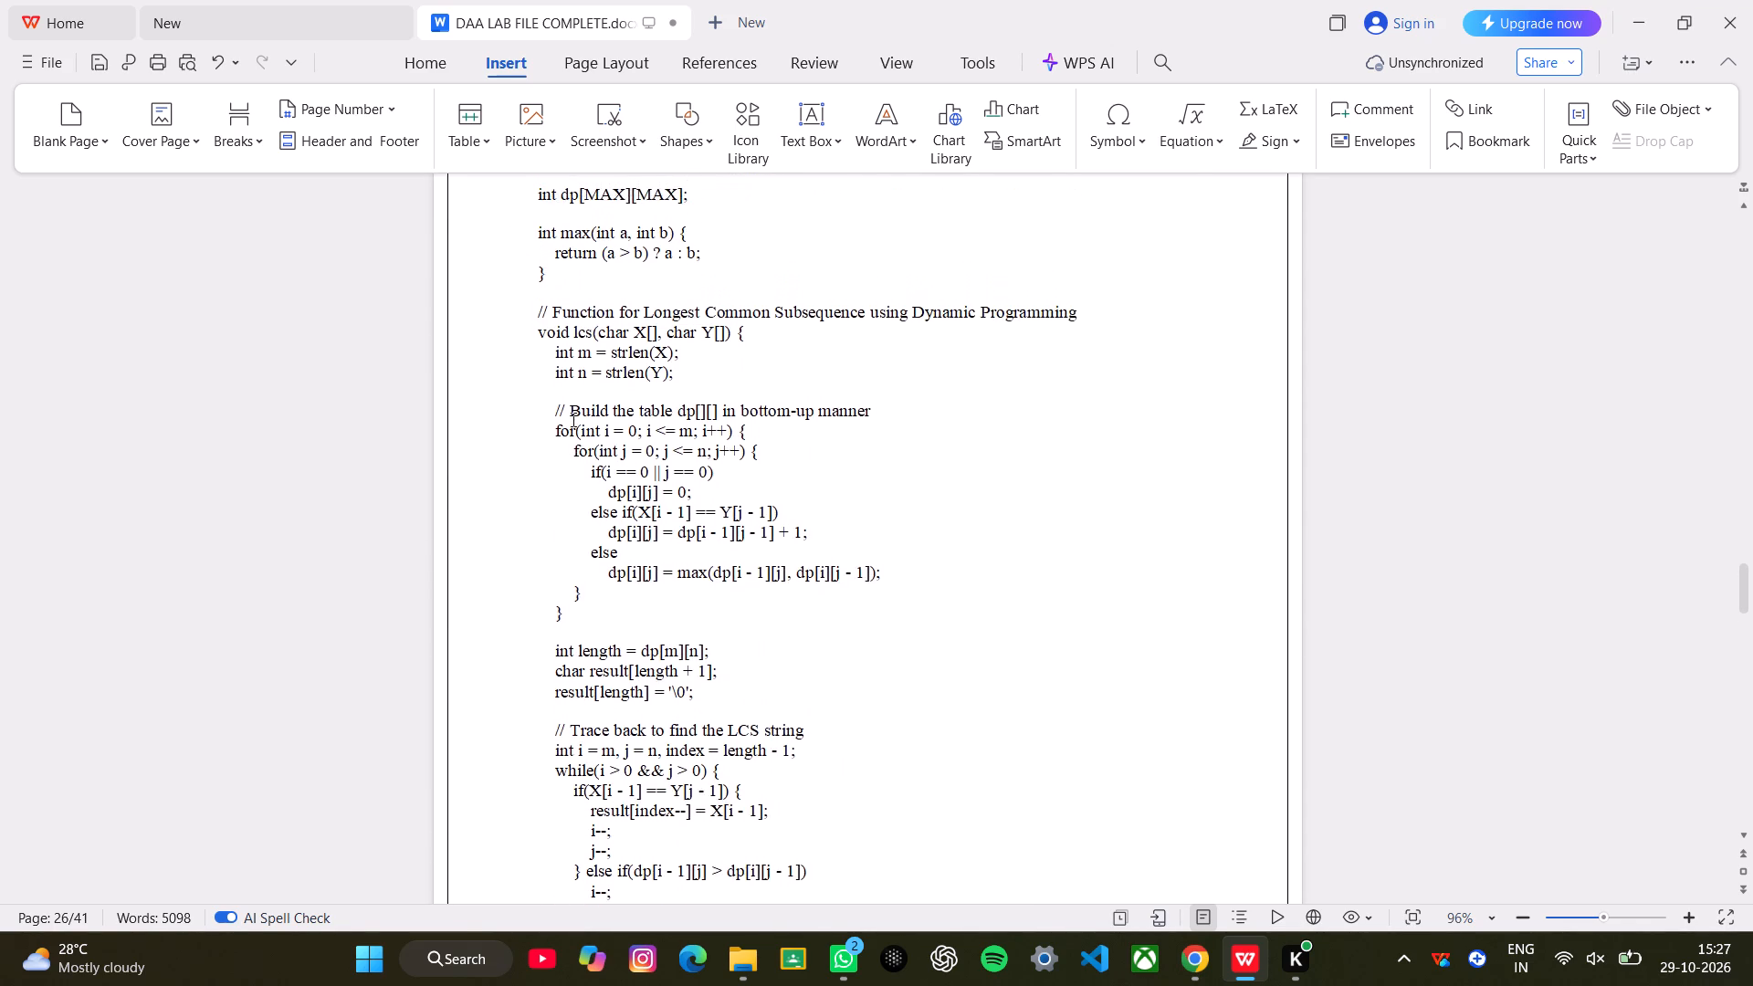
scroll(572, 419, "up", 7)
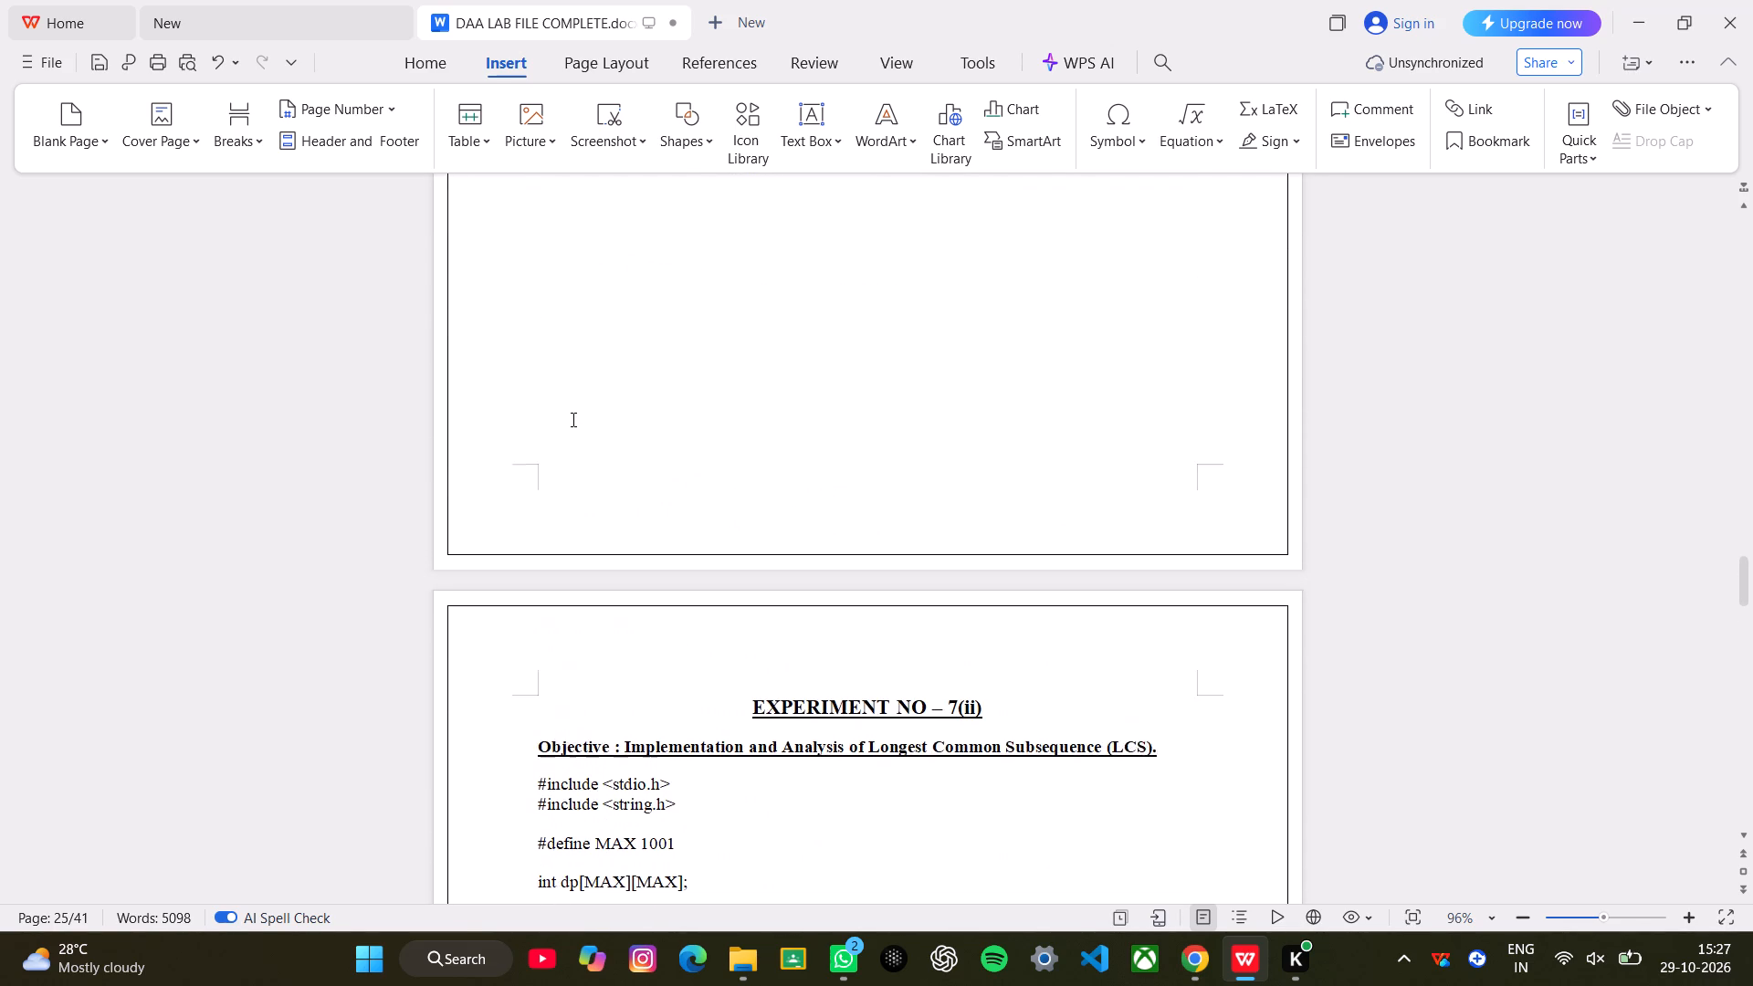
scroll(572, 419, "up", 5)
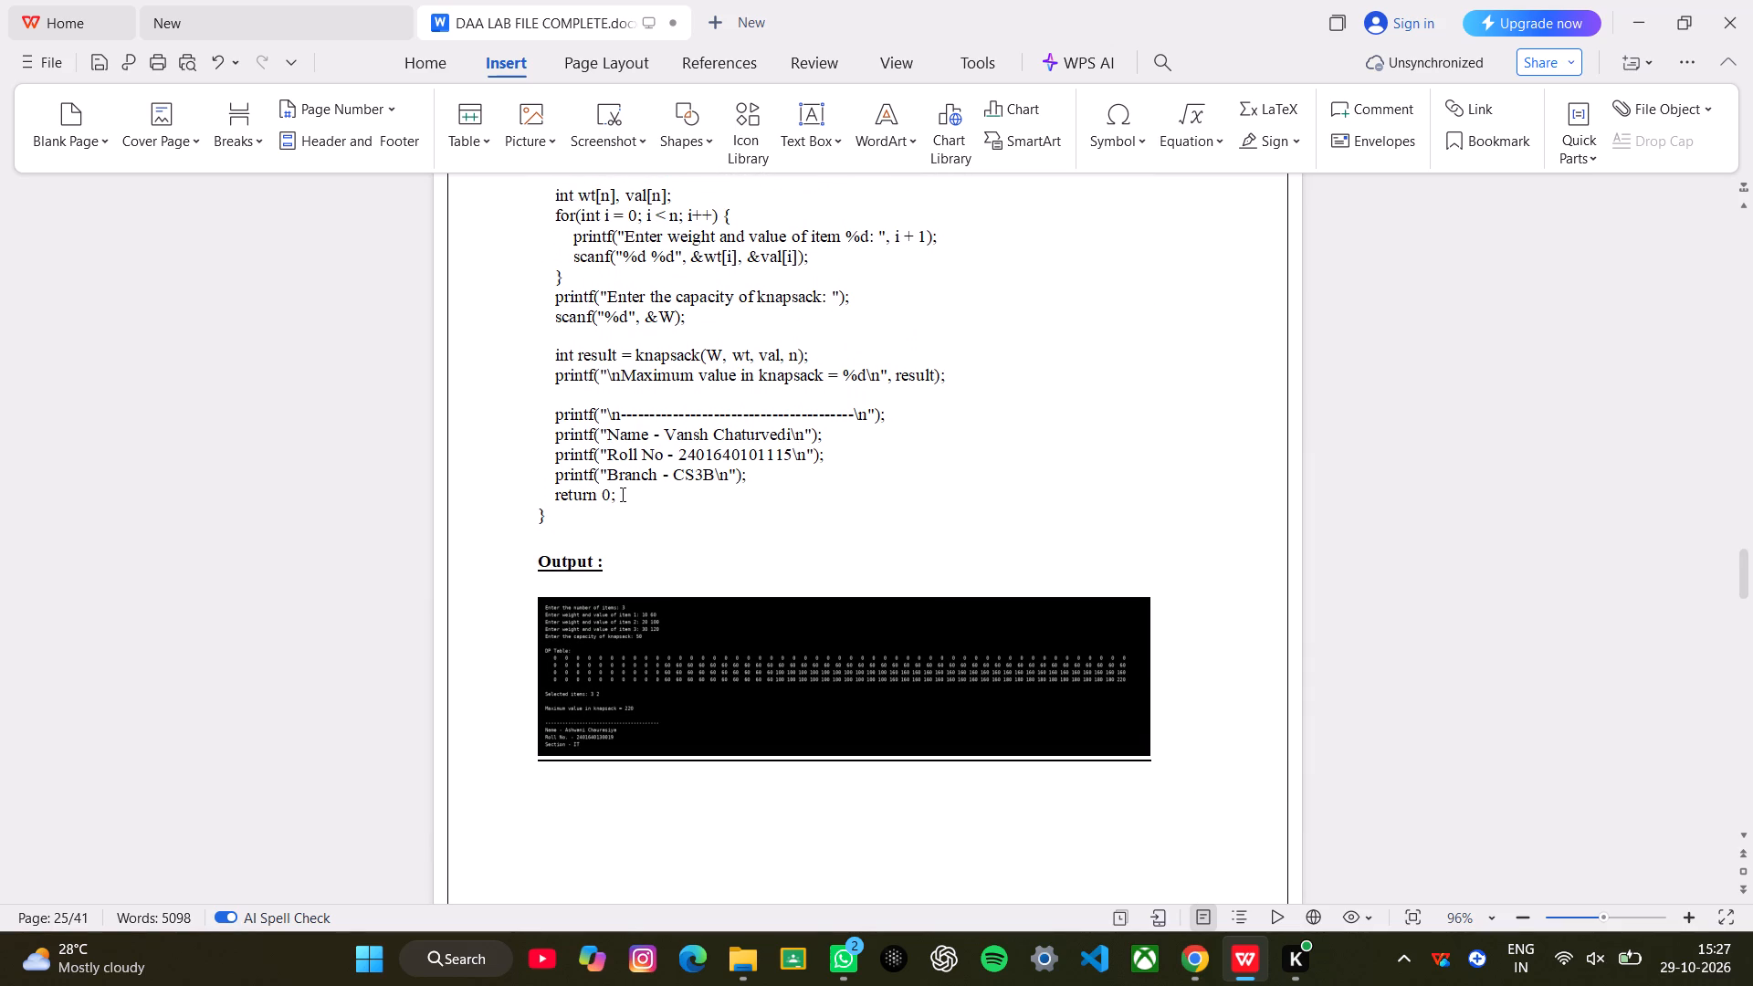
left_click_drag(622, 494, 550, 440)
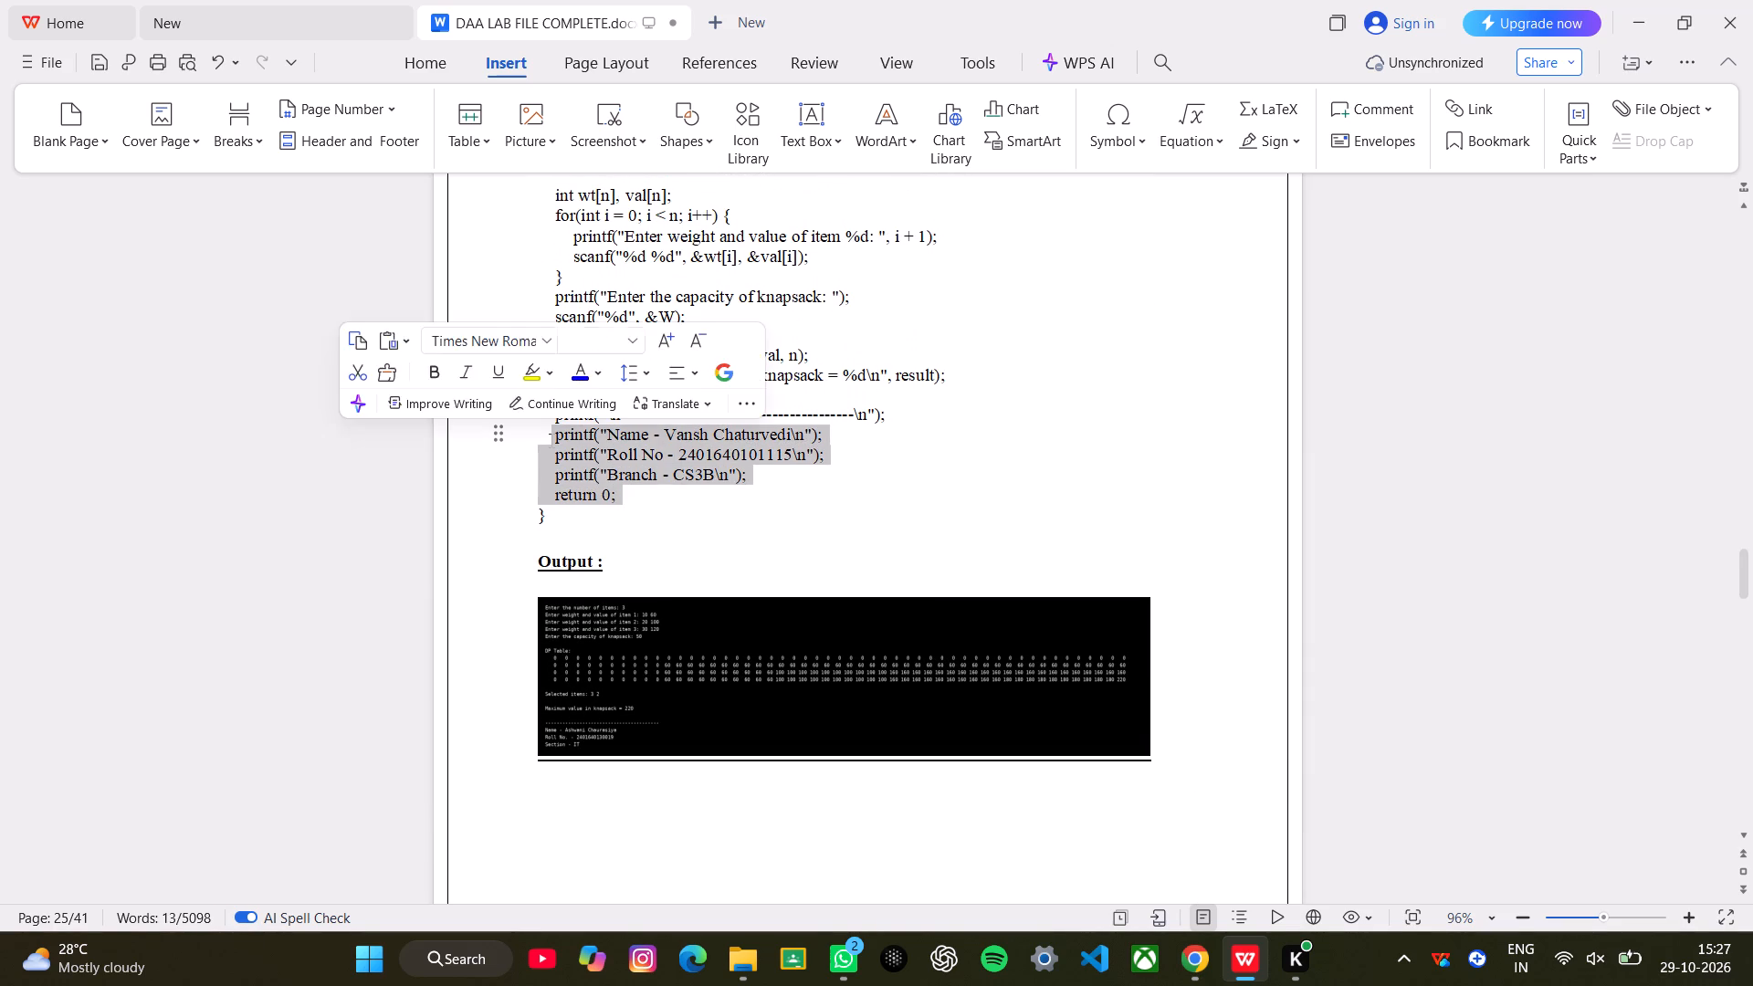
key("ctrl+v")
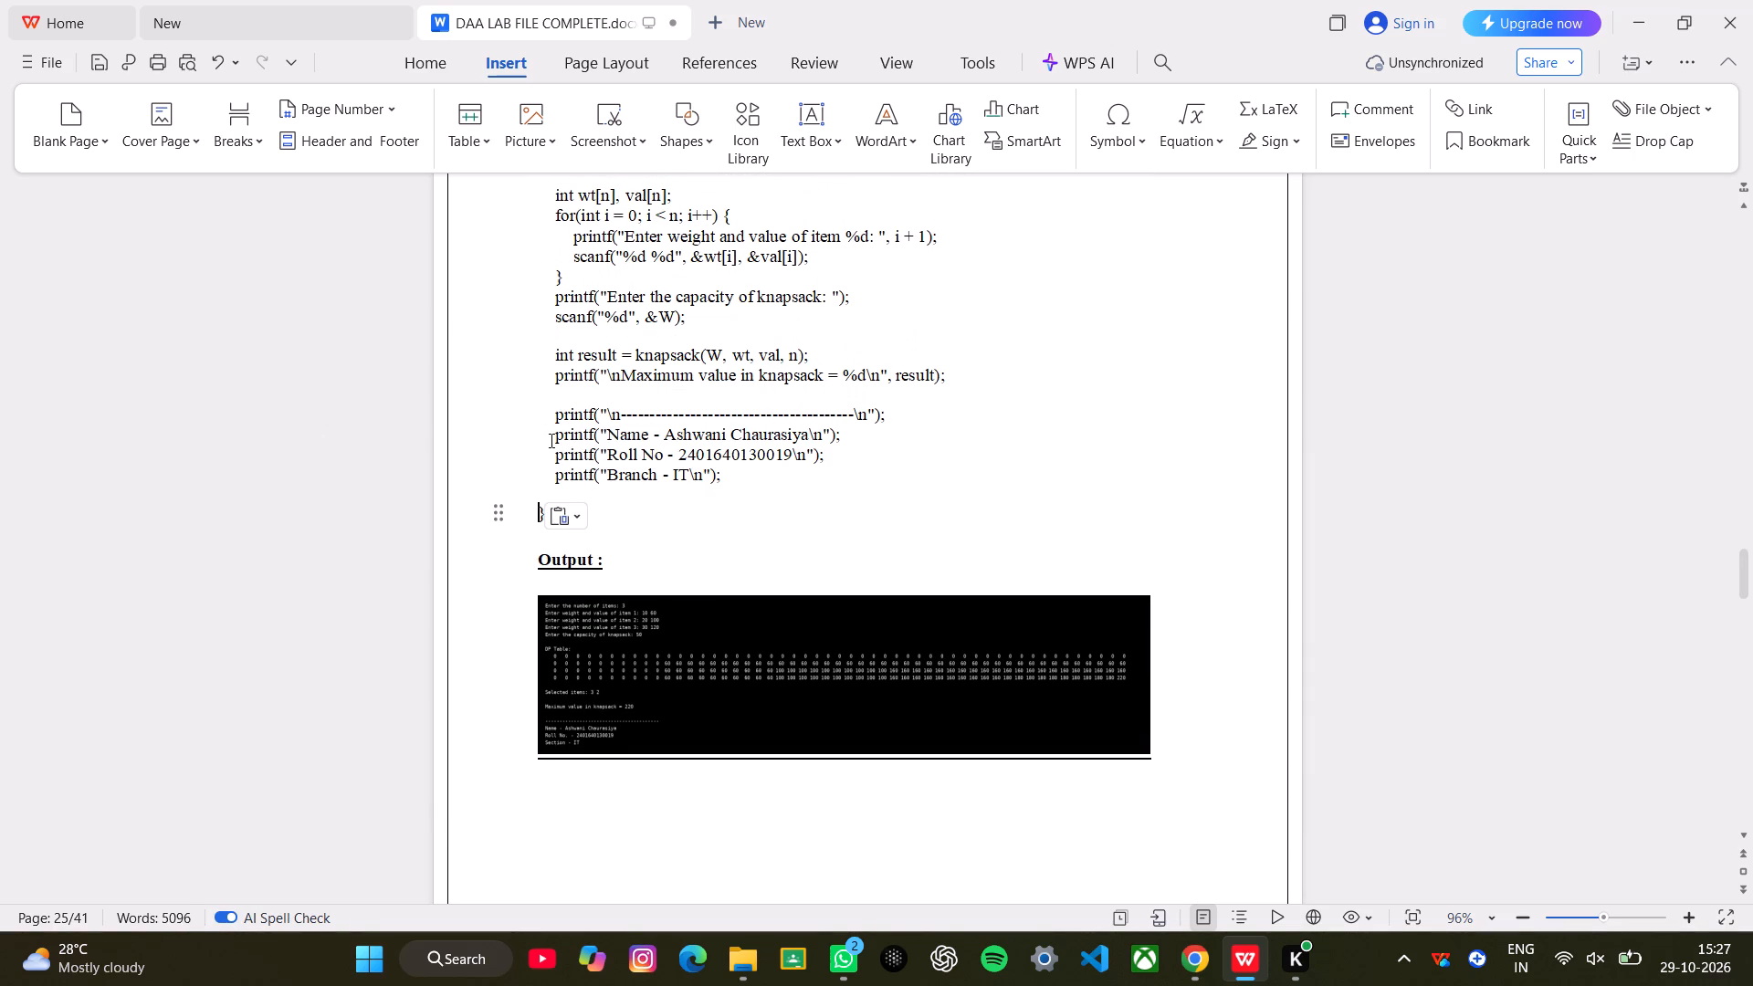
Remove the blank line before the closing brace in the 0/1 Knapsack code and add return 0; below the Branch line.
key("BackSpace")
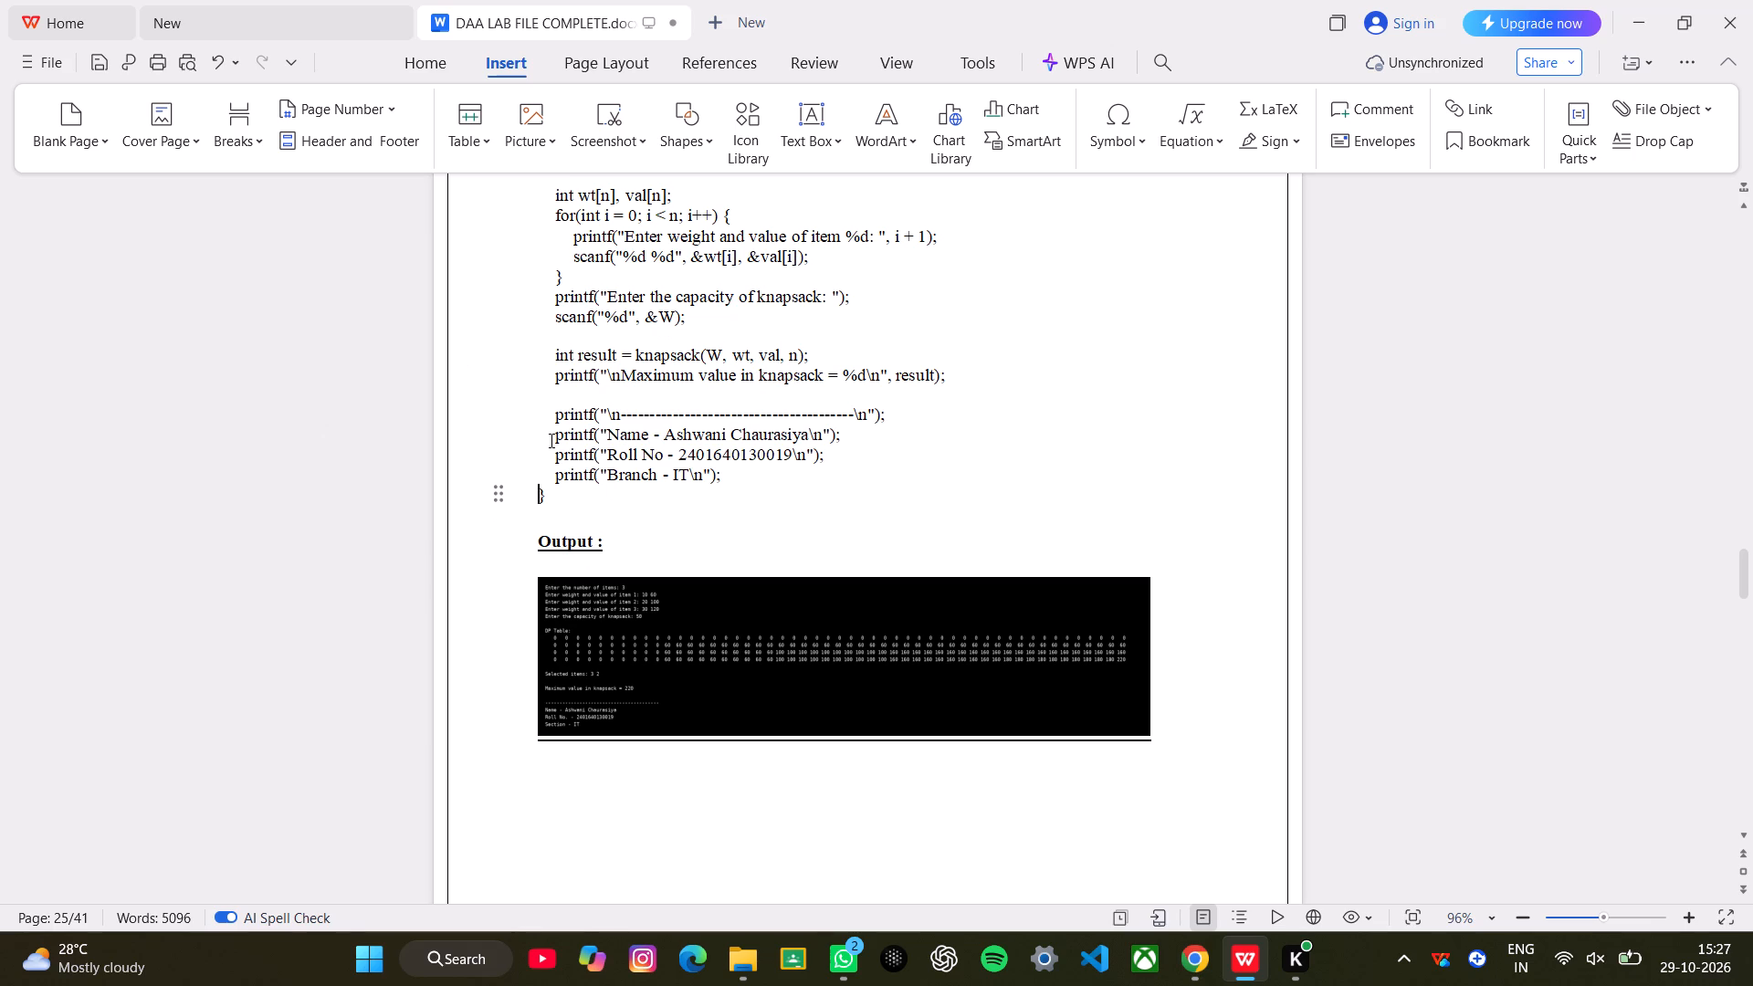
left_click(722, 476)
key("Return")
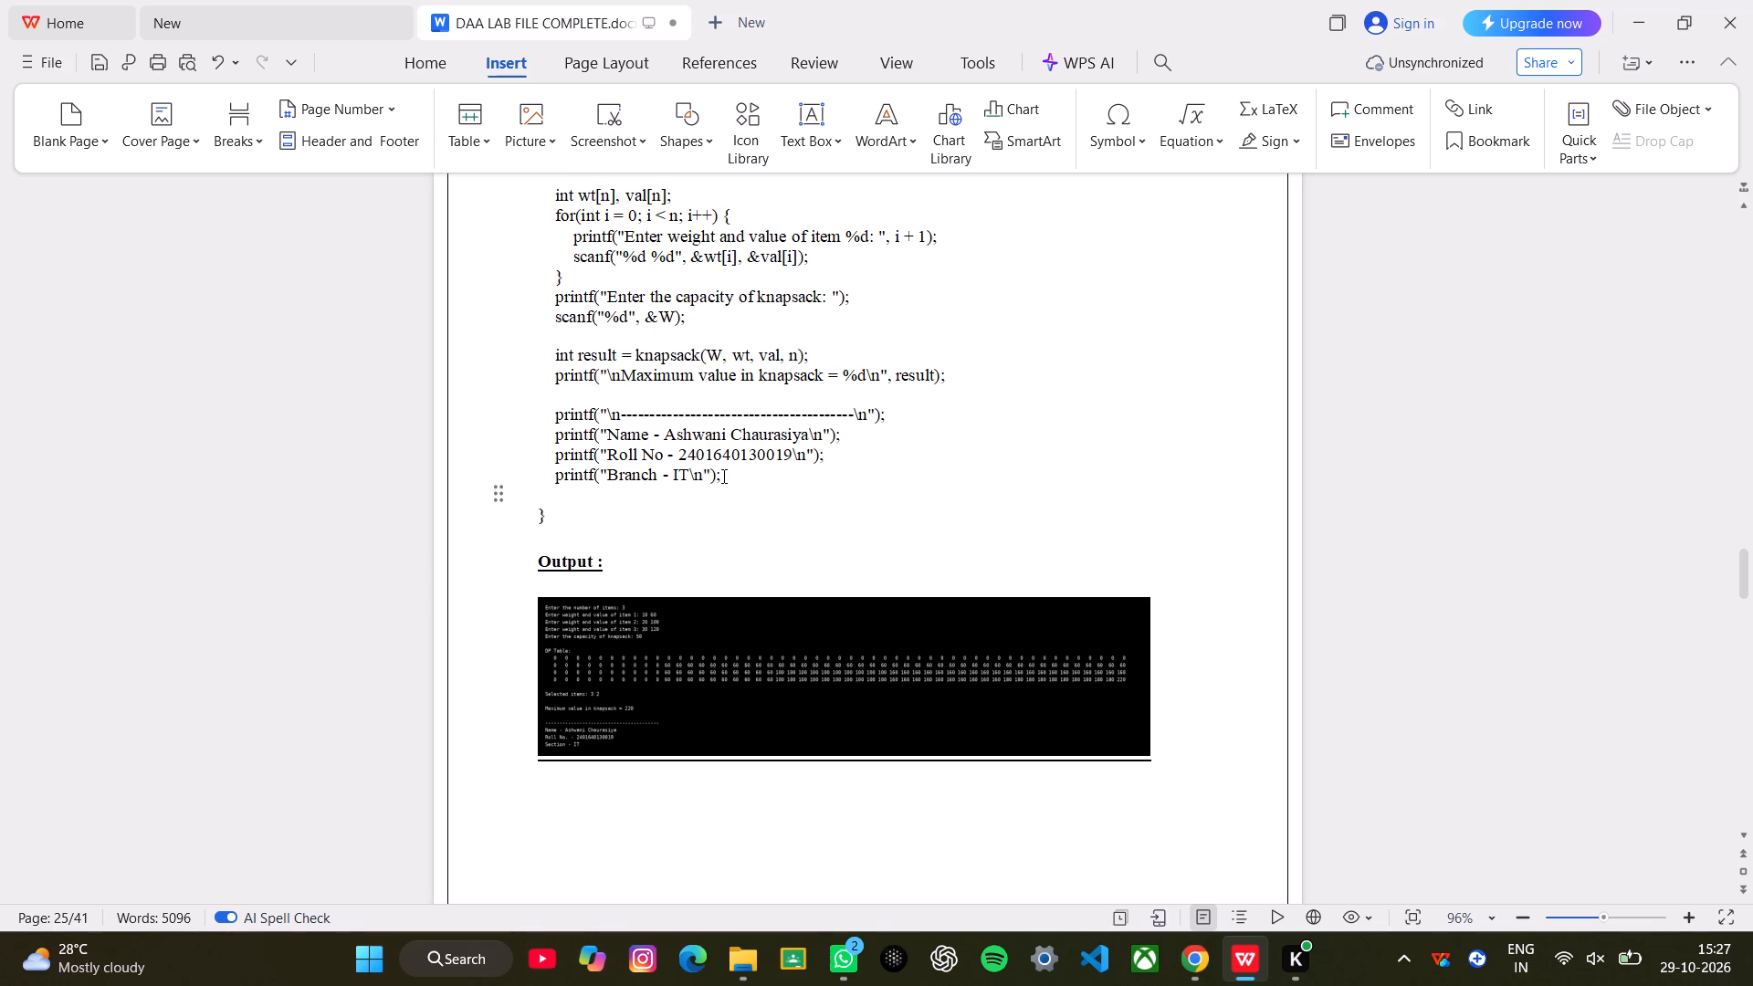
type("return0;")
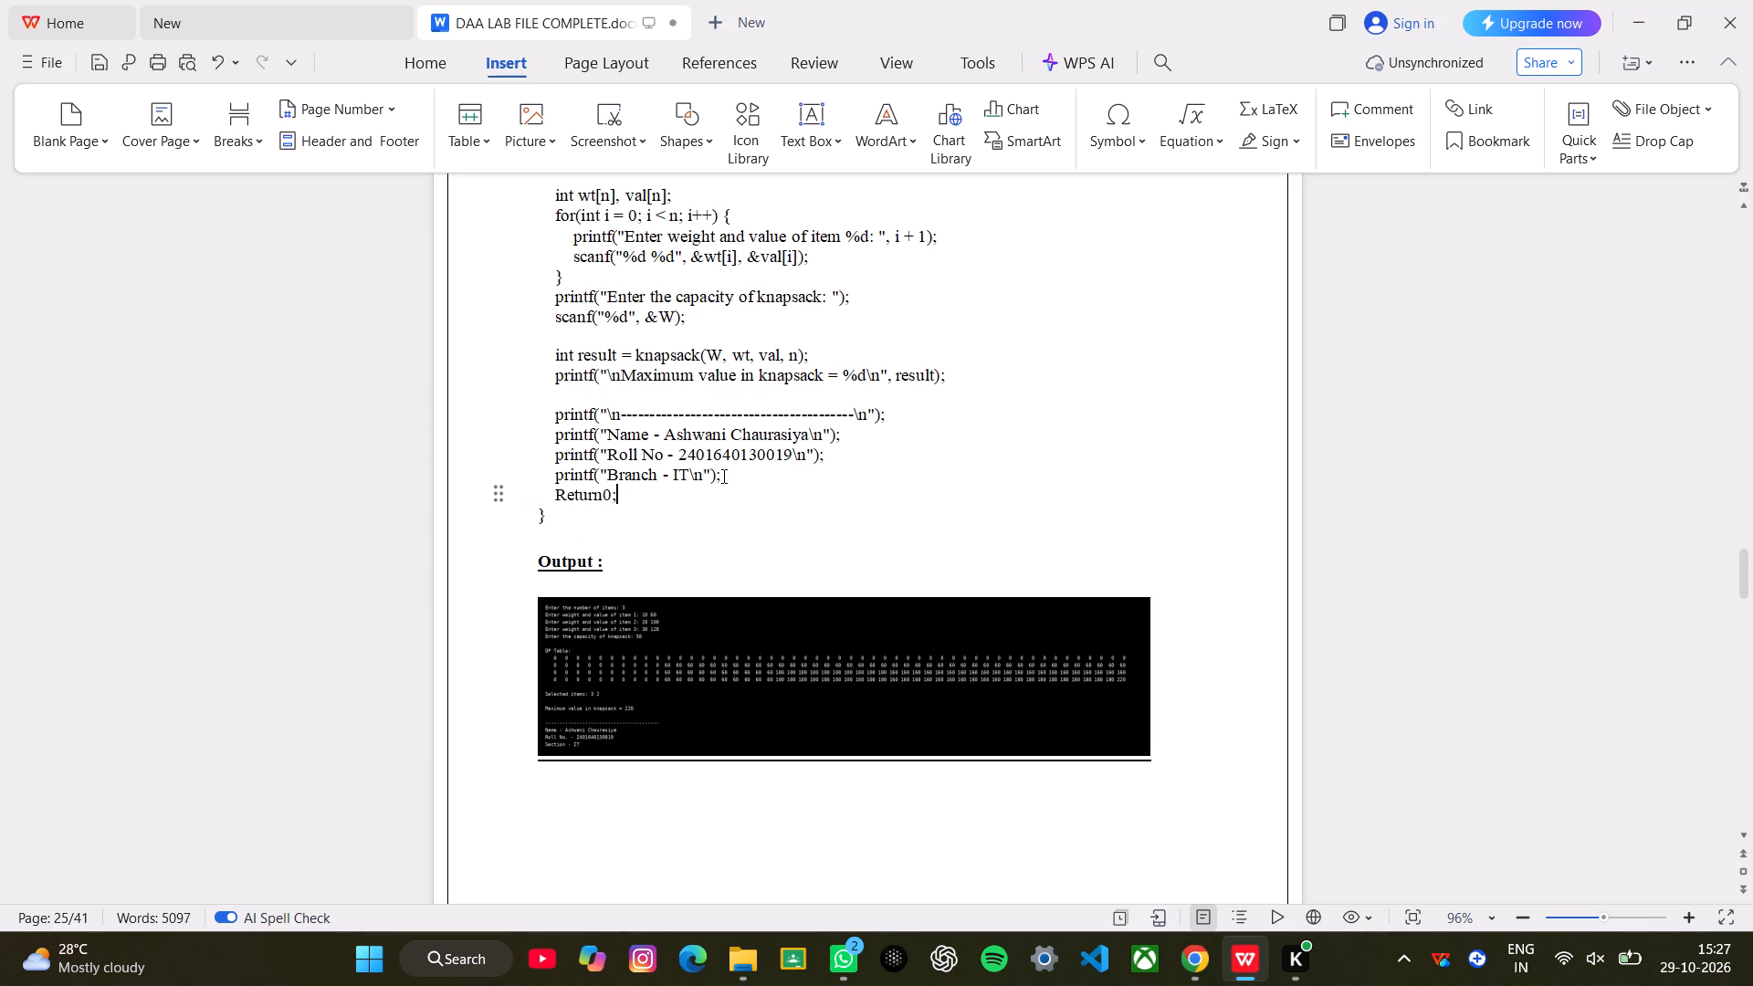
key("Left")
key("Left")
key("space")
Check Experiment 7(i)'s 0/1 Knapsack code and output screenshot, along with the preceding knapsack listing.
scroll(654, 496, "down", 4)
scroll(654, 496, "up", 1)
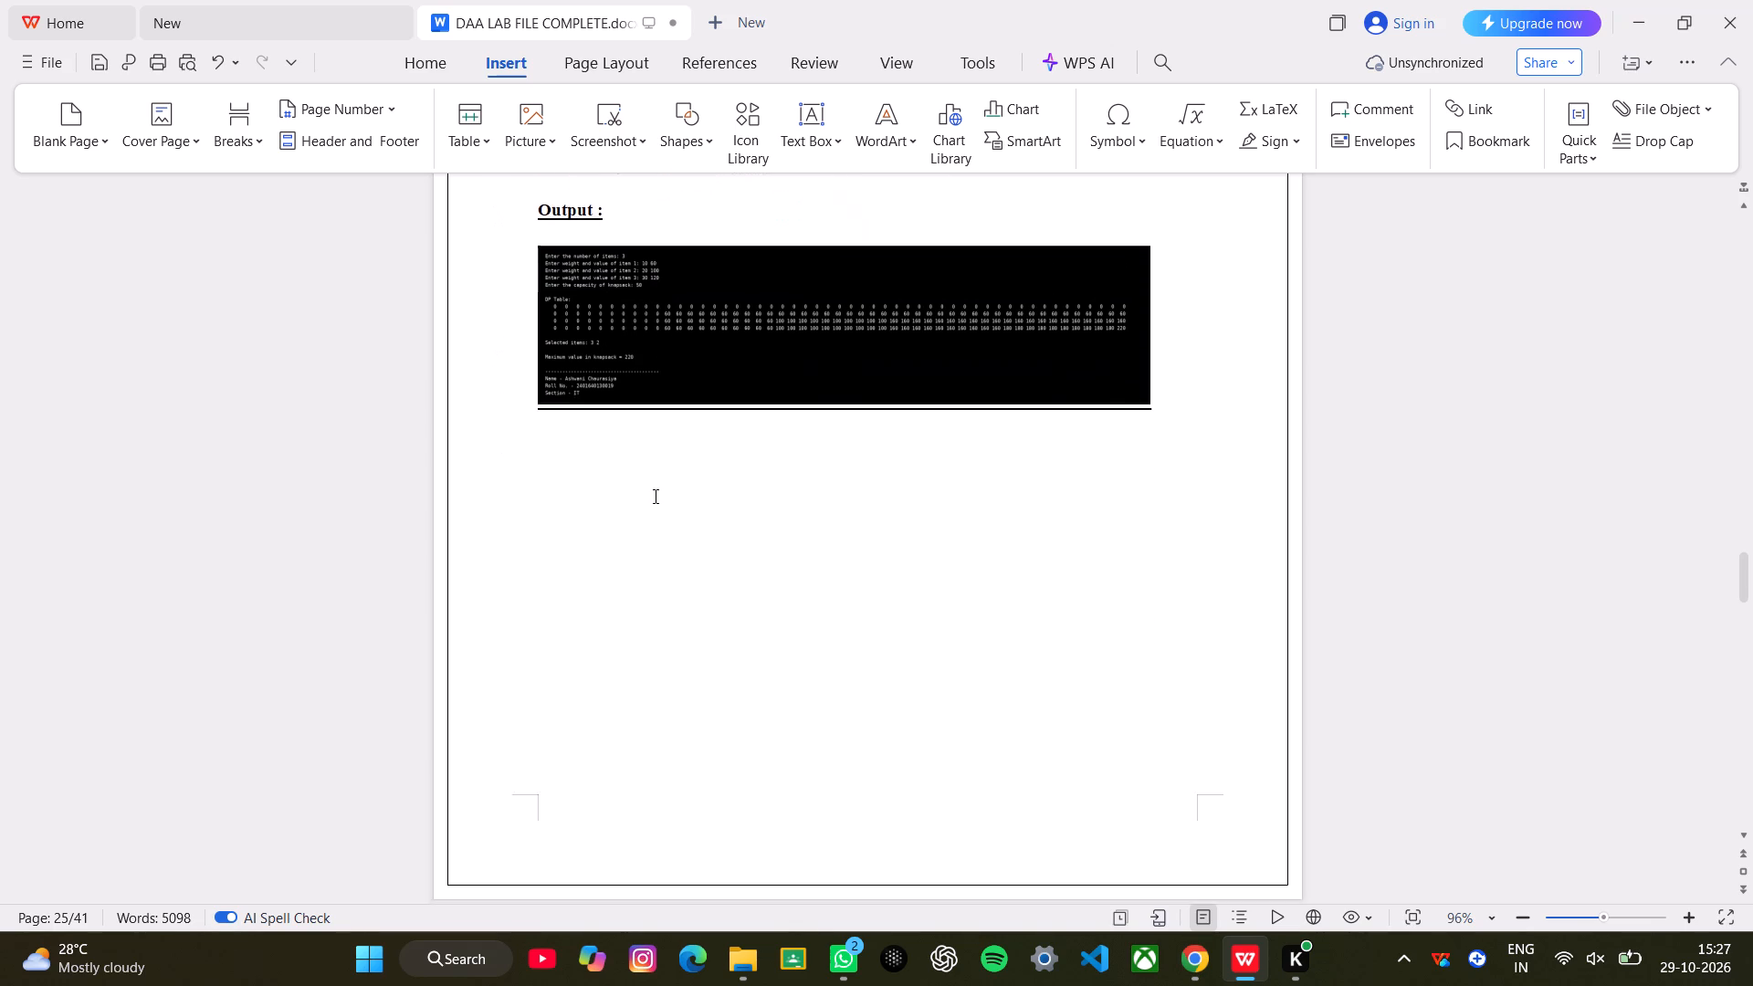
scroll(654, 496, "up", 3)
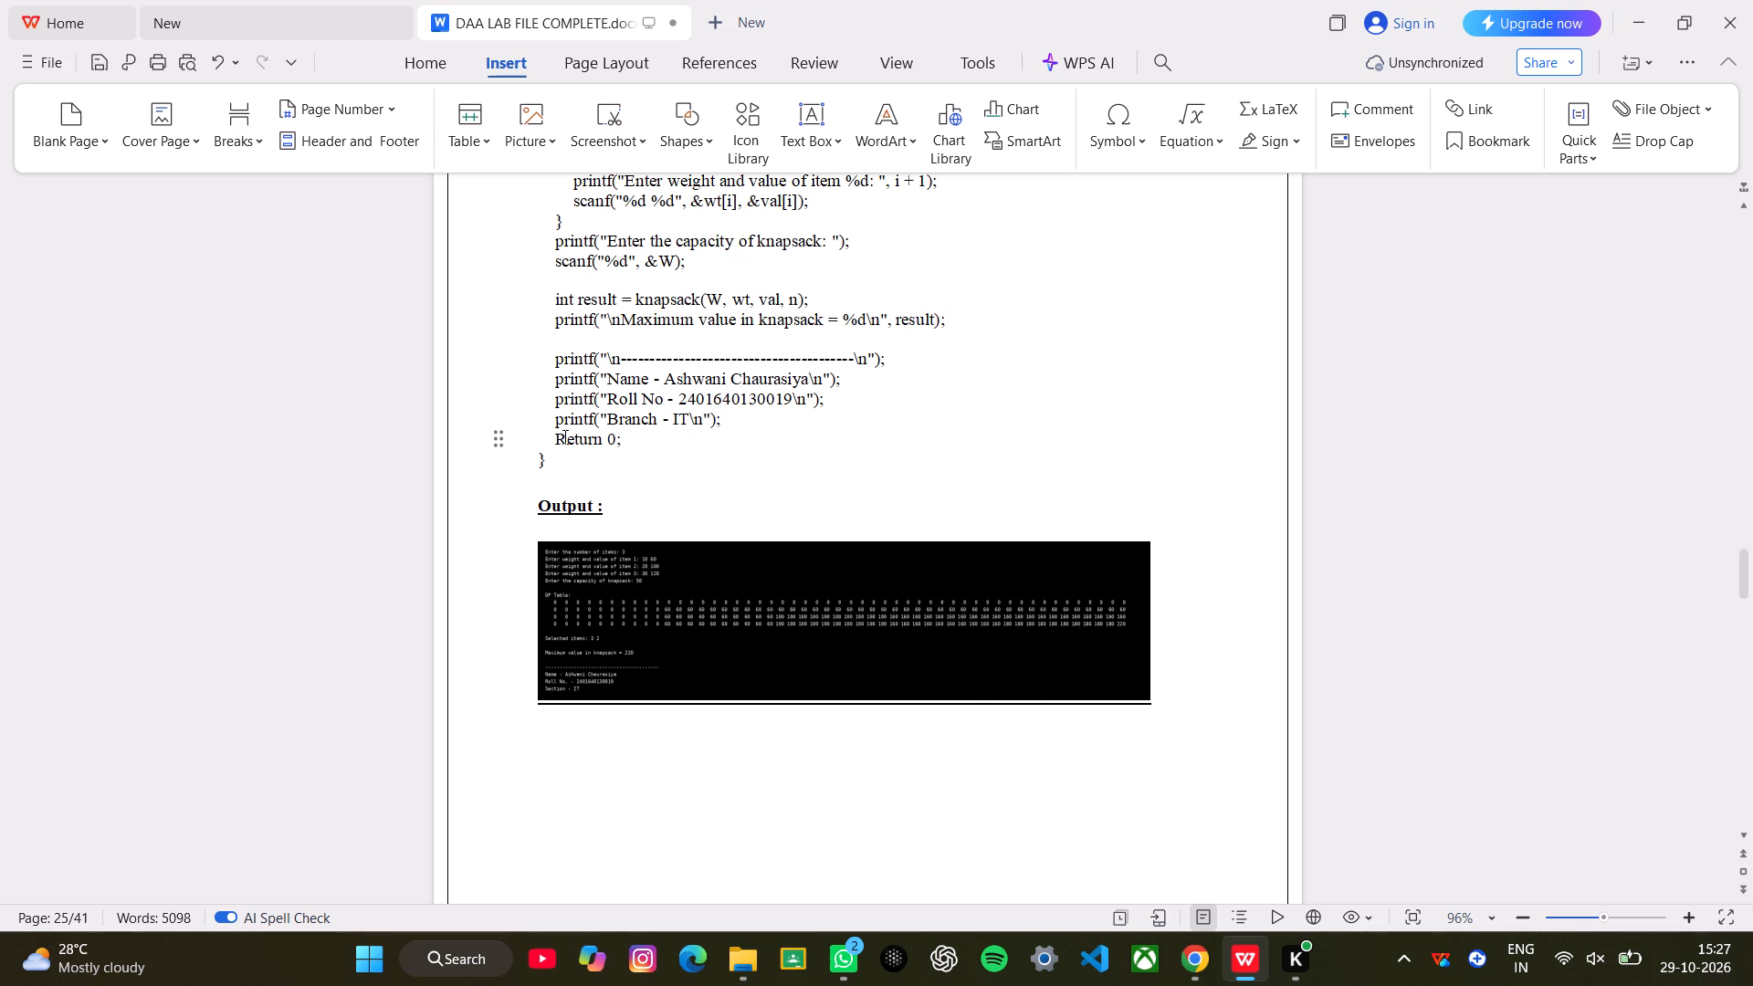
left_click(563, 436)
scroll(563, 436, "up", 11)
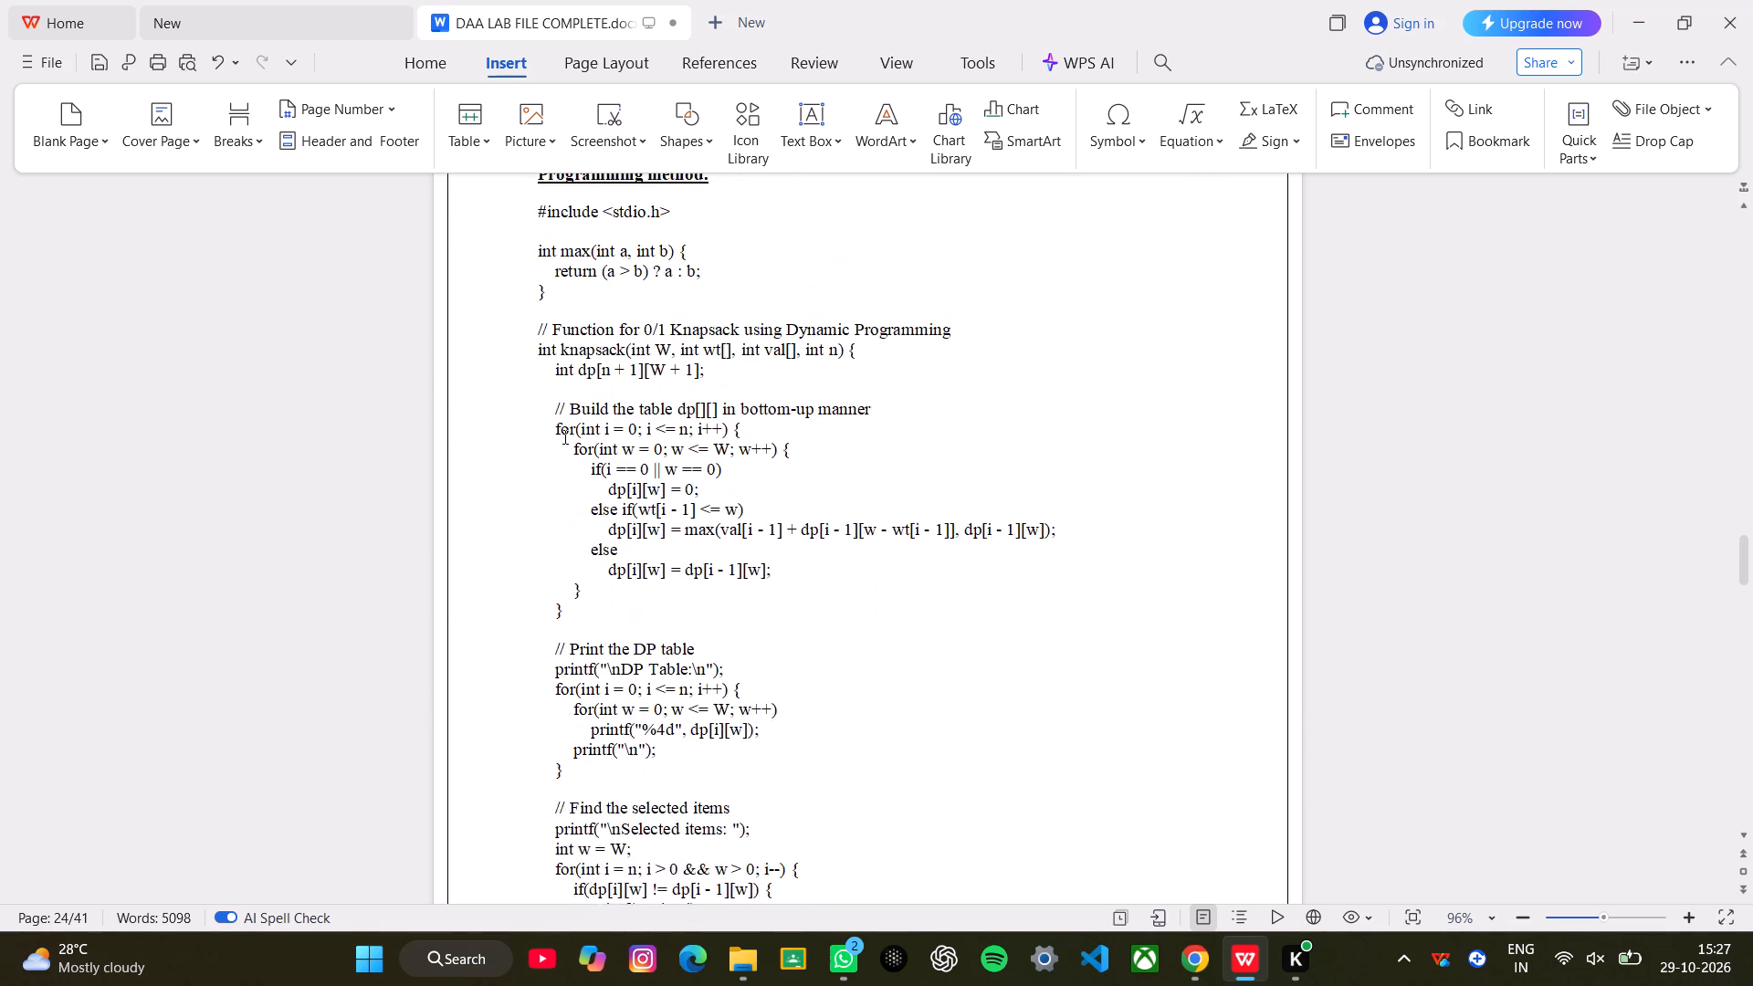
scroll(563, 436, "down", 6)
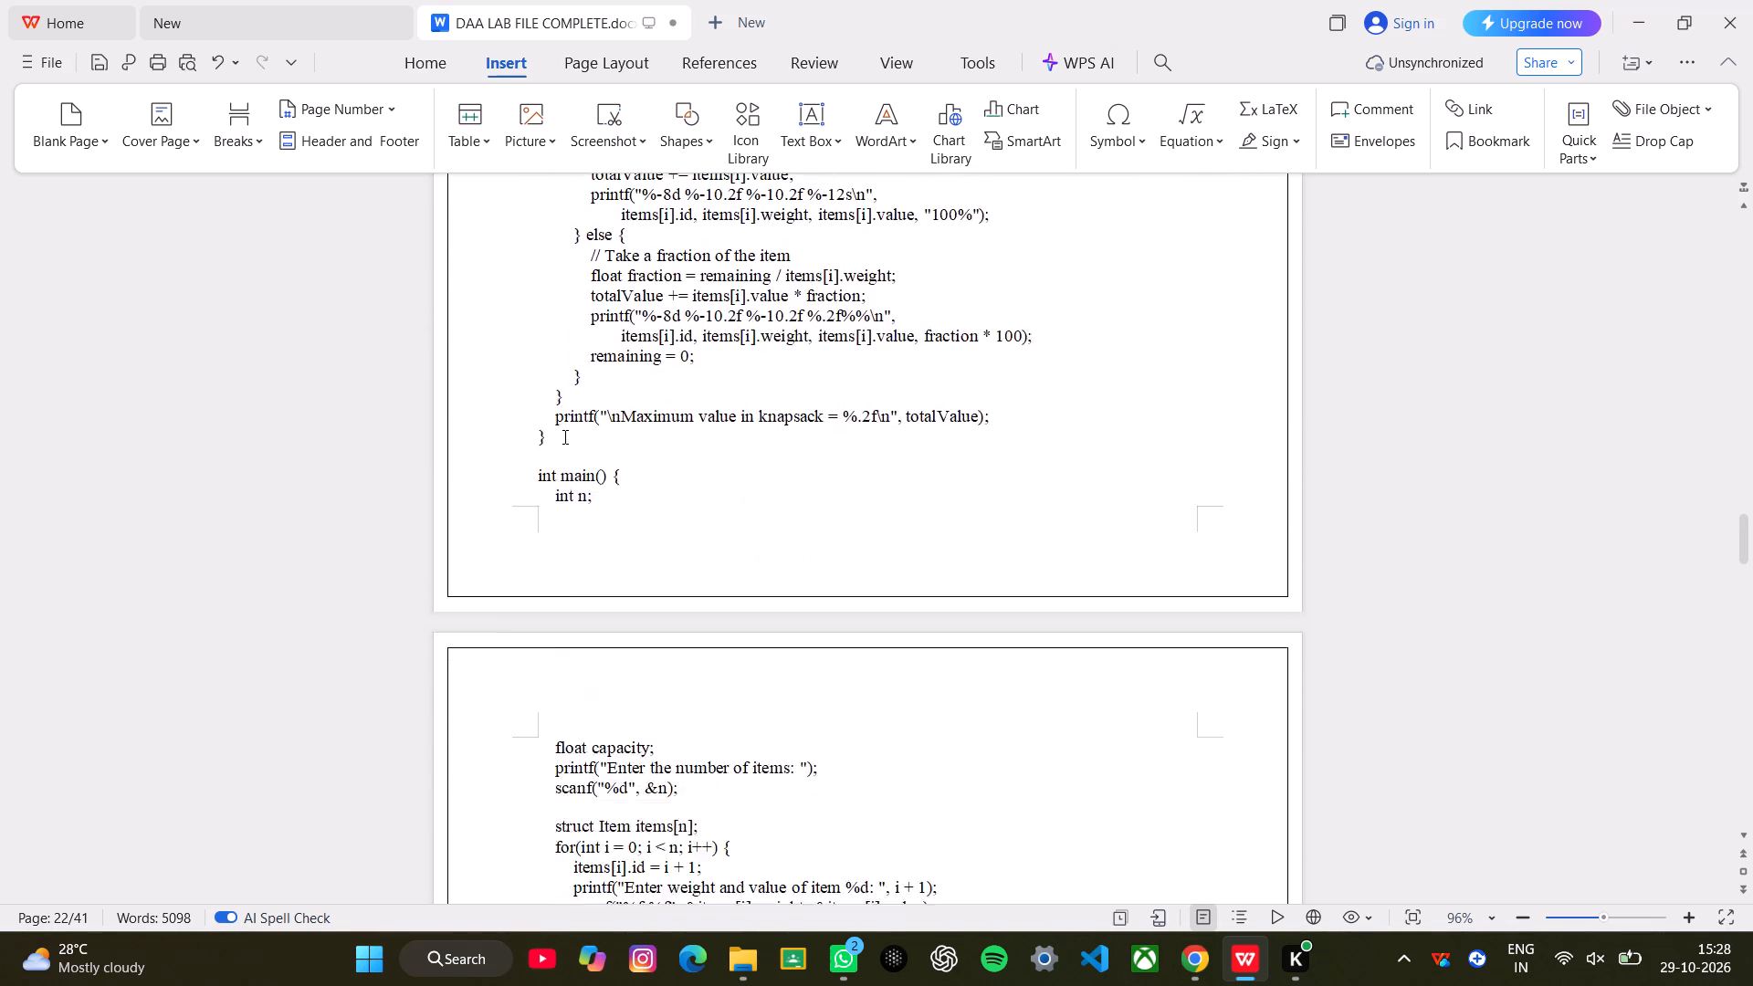
scroll(563, 436, "down", 6)
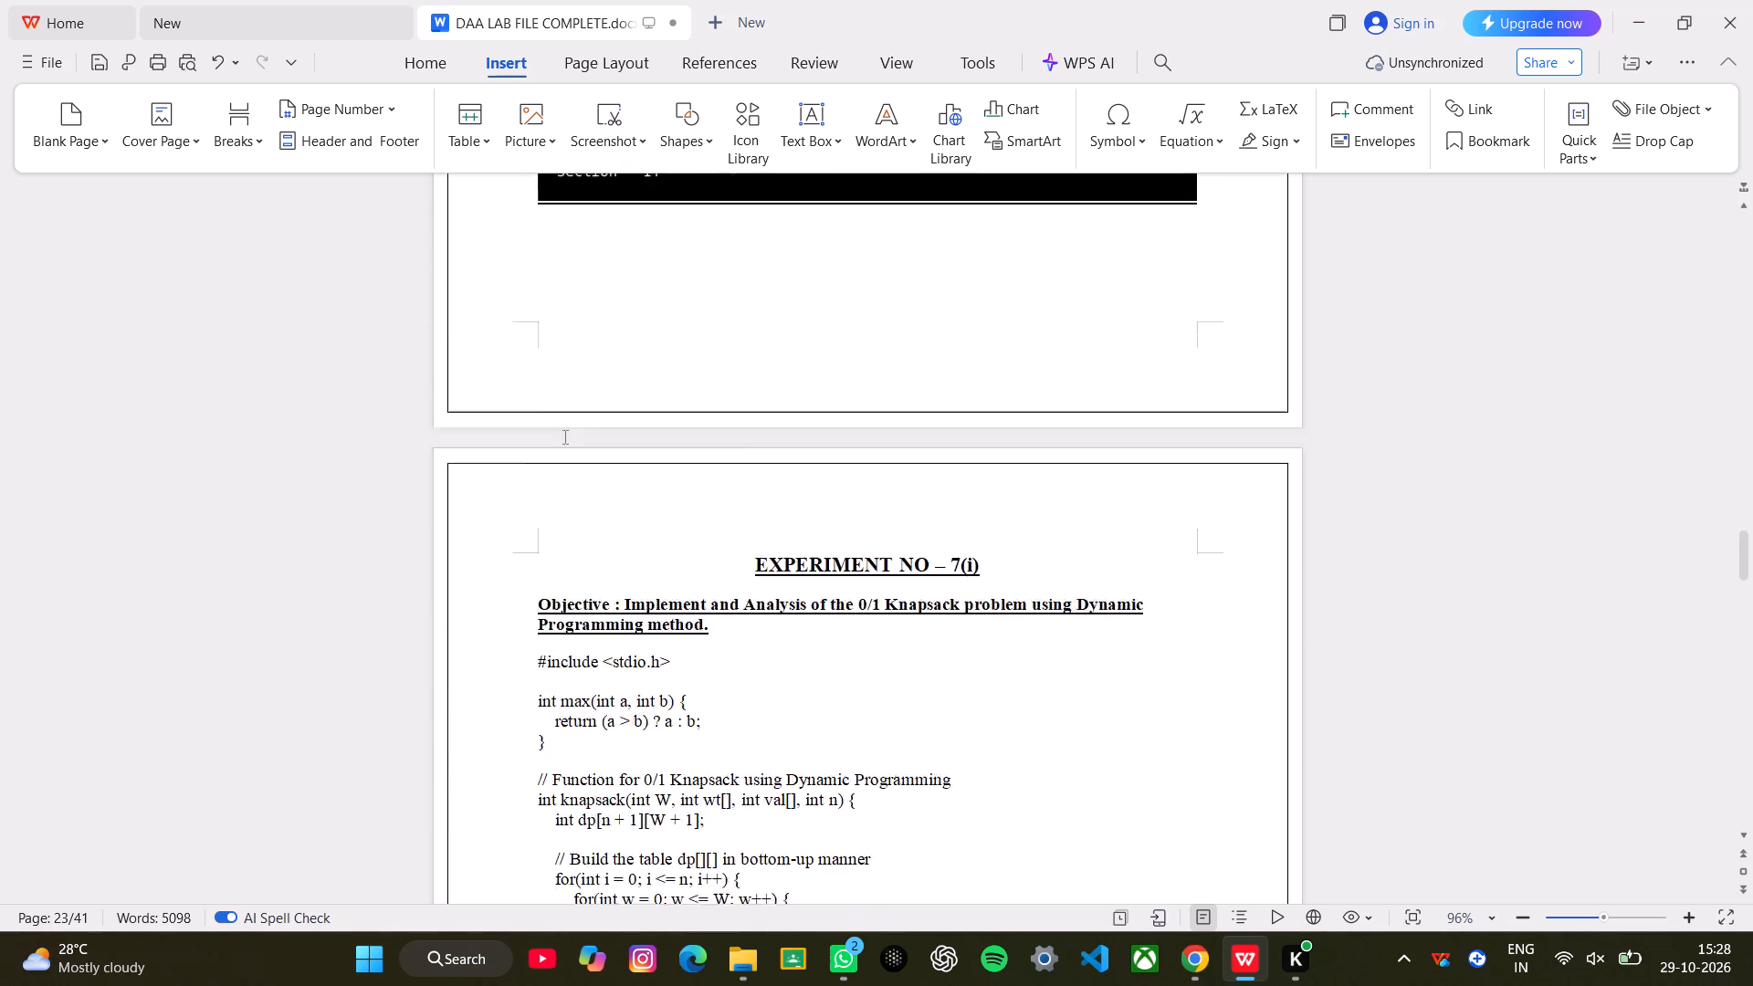
scroll(563, 436, "down", 3)
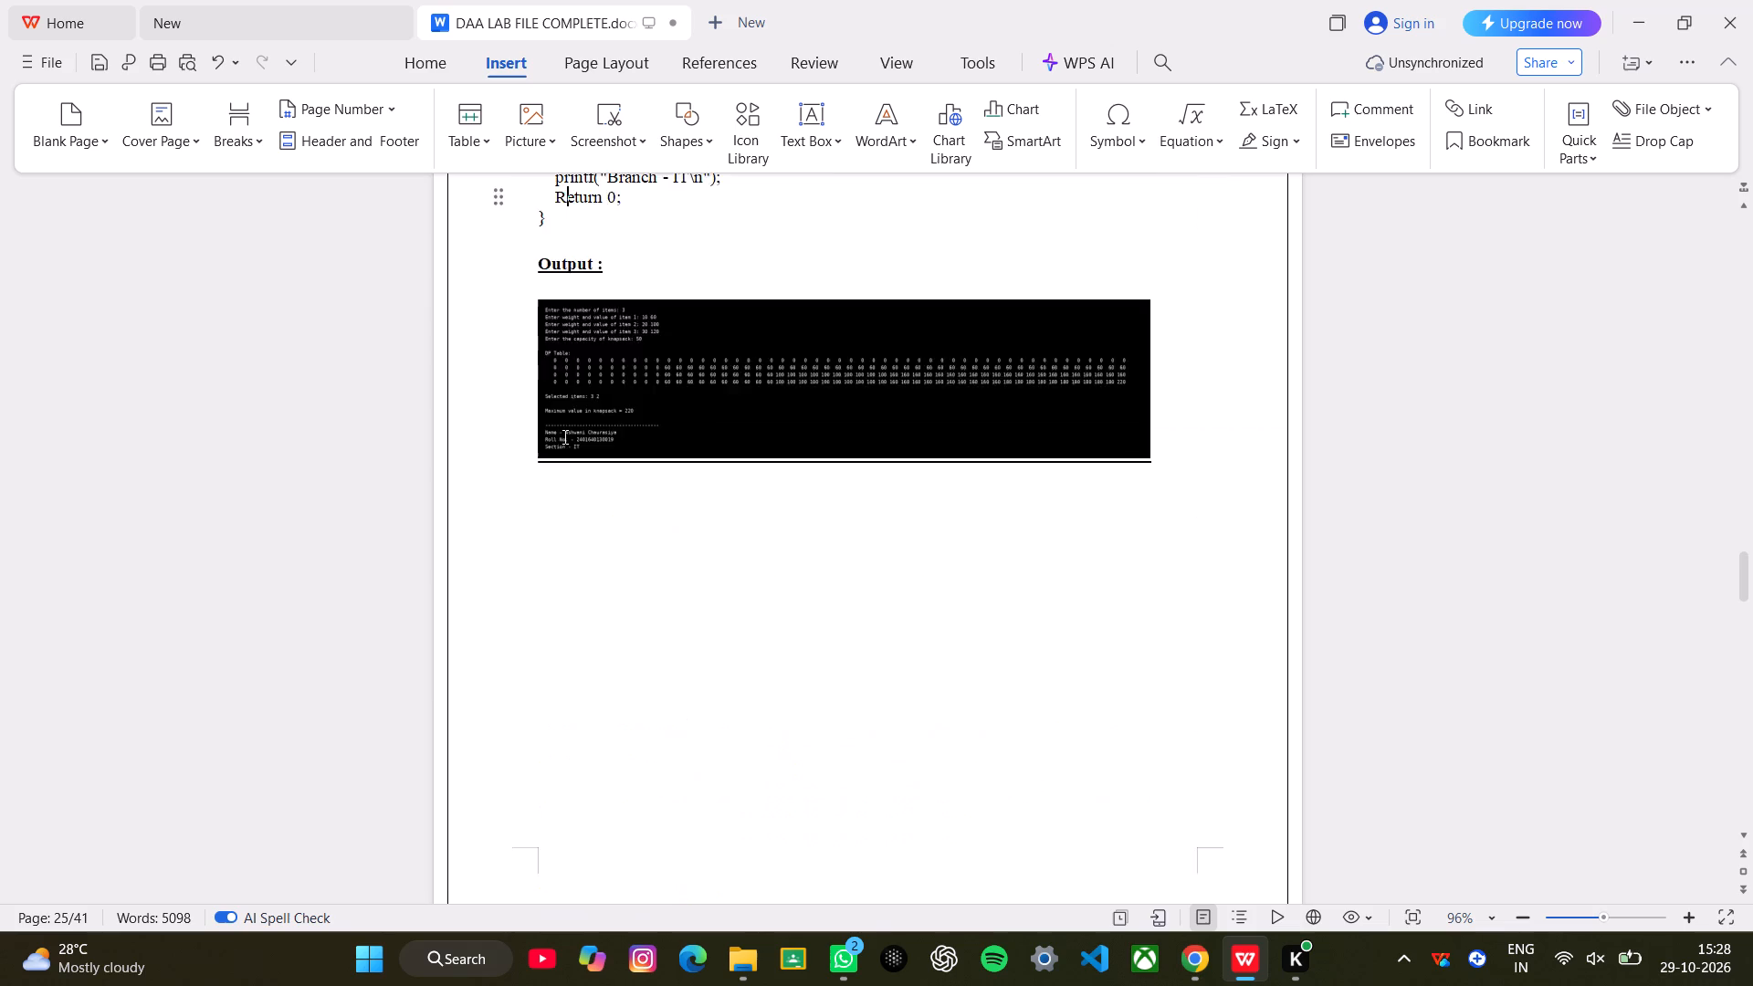
Correct the return line in the 0/1 Knapsack code to lowercase return 0; and indent it again with spaces.
scroll(563, 436, "down", 1)
left_click(563, 436)
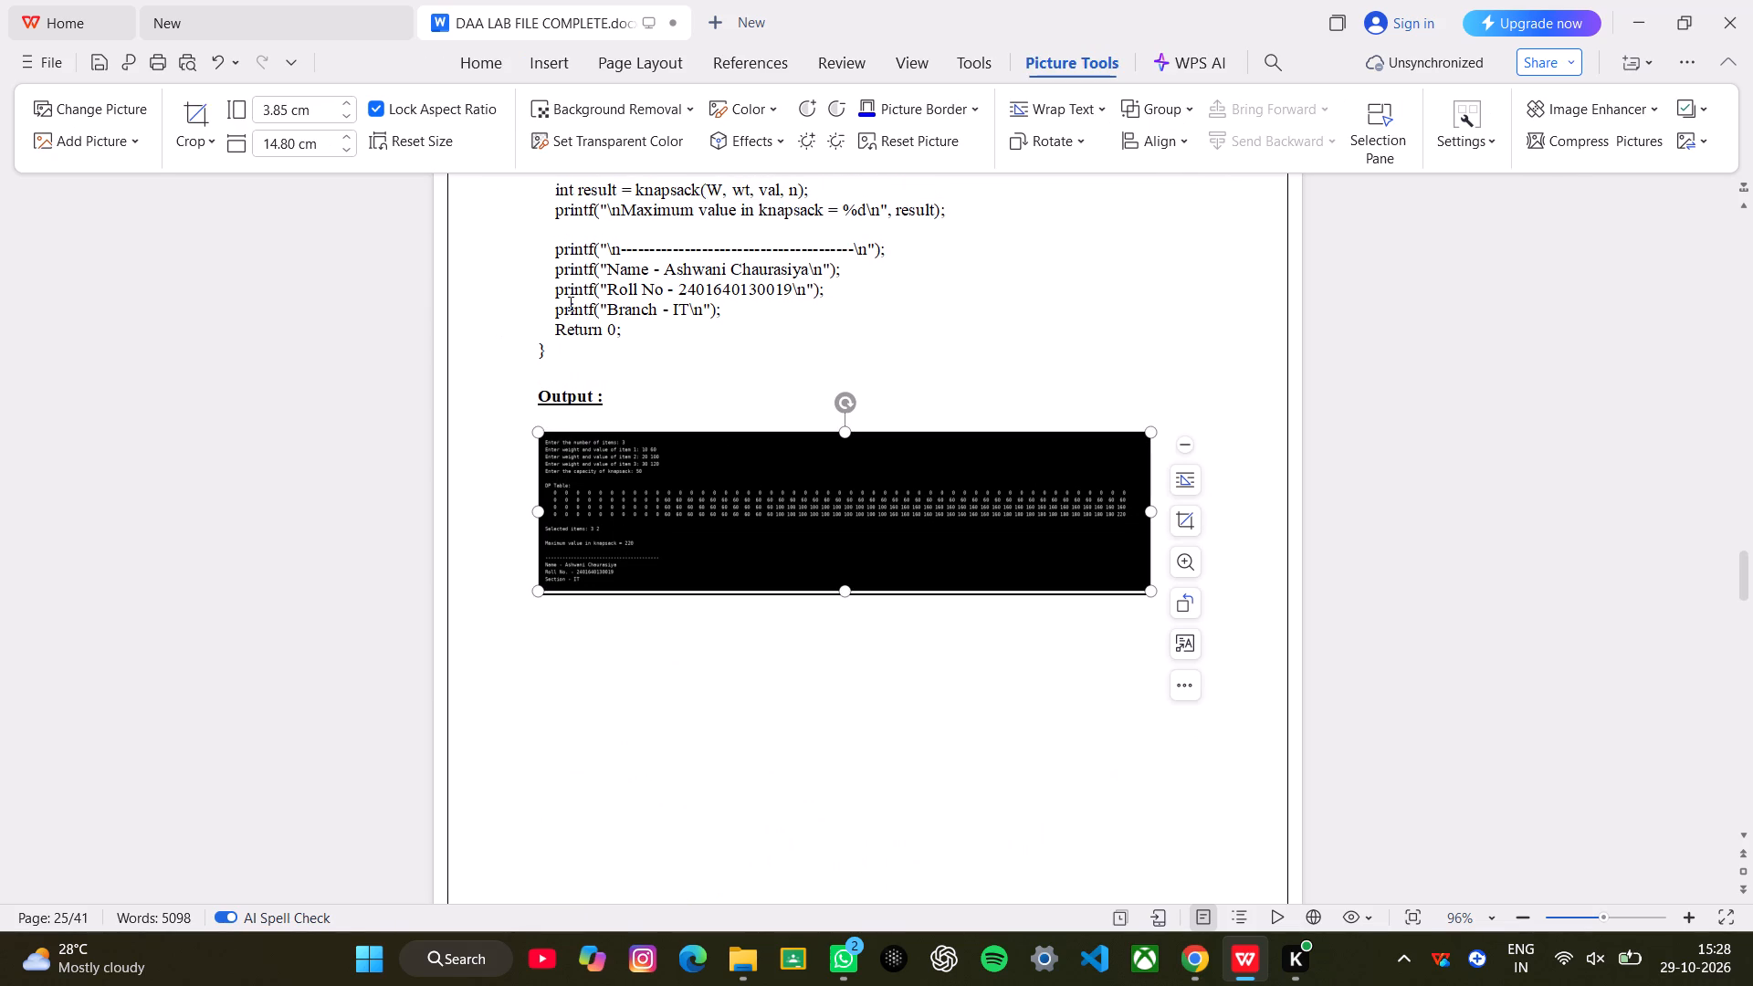
left_click(562, 329)
key("BackSpace")
key("BackSpace")
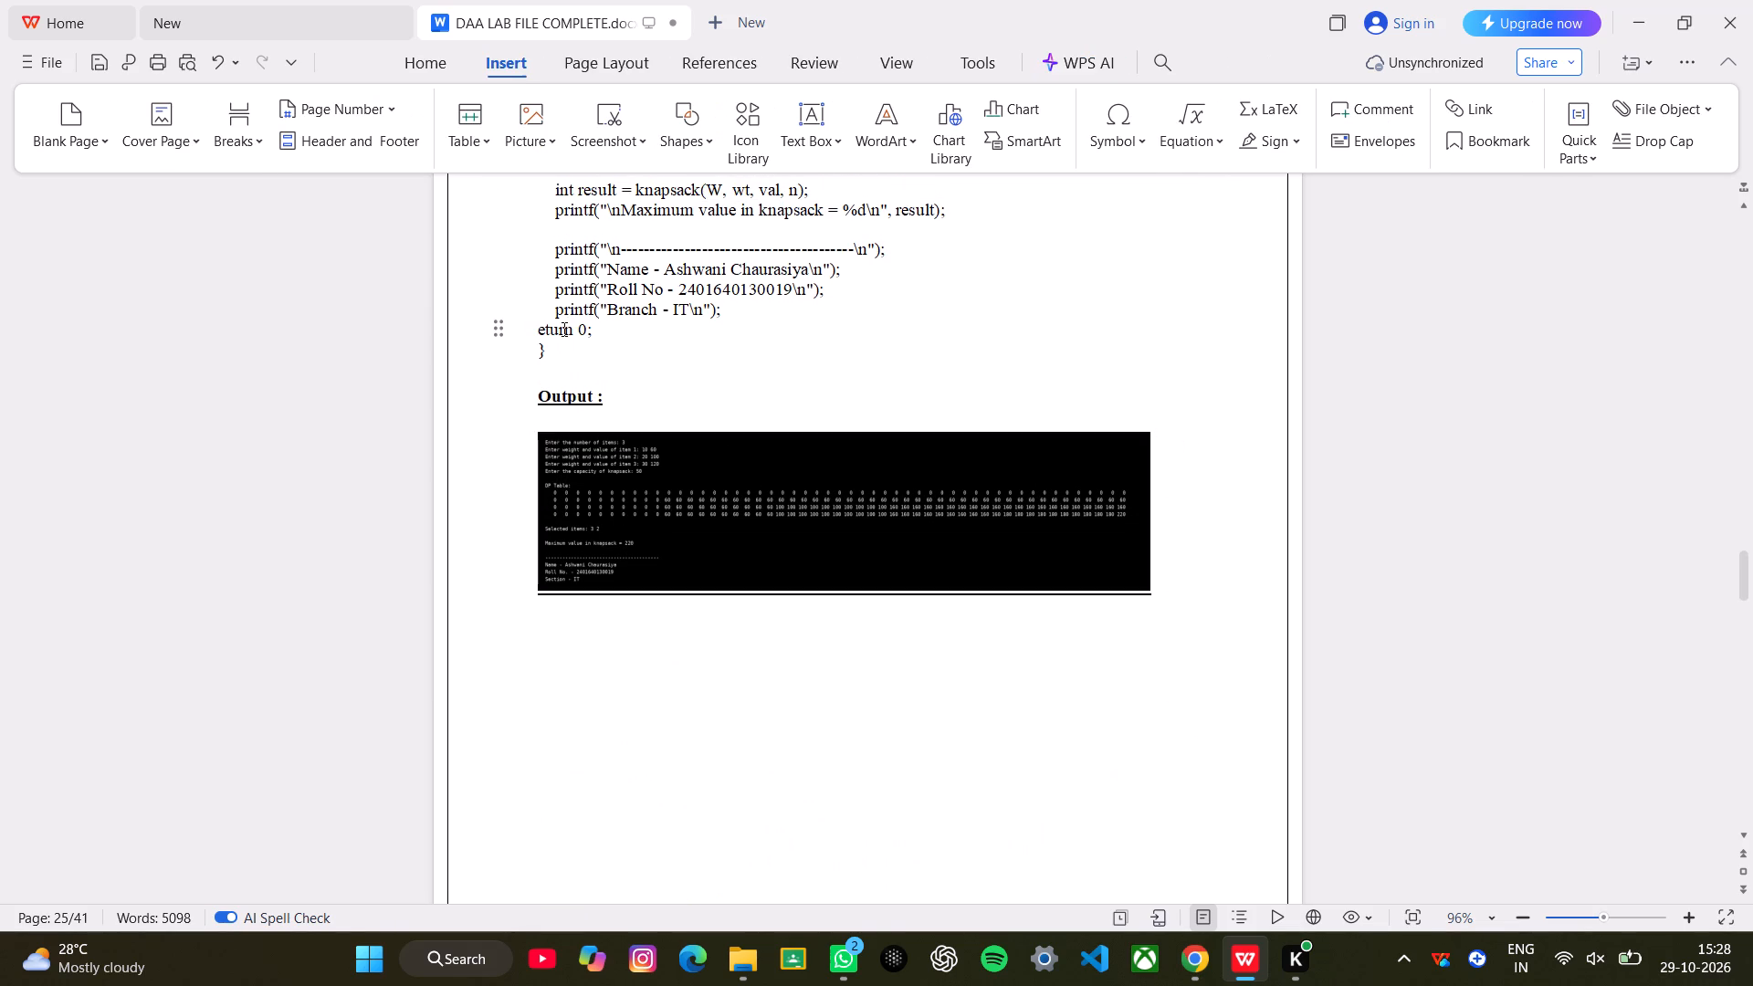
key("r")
scroll(562, 329, "up", 1)
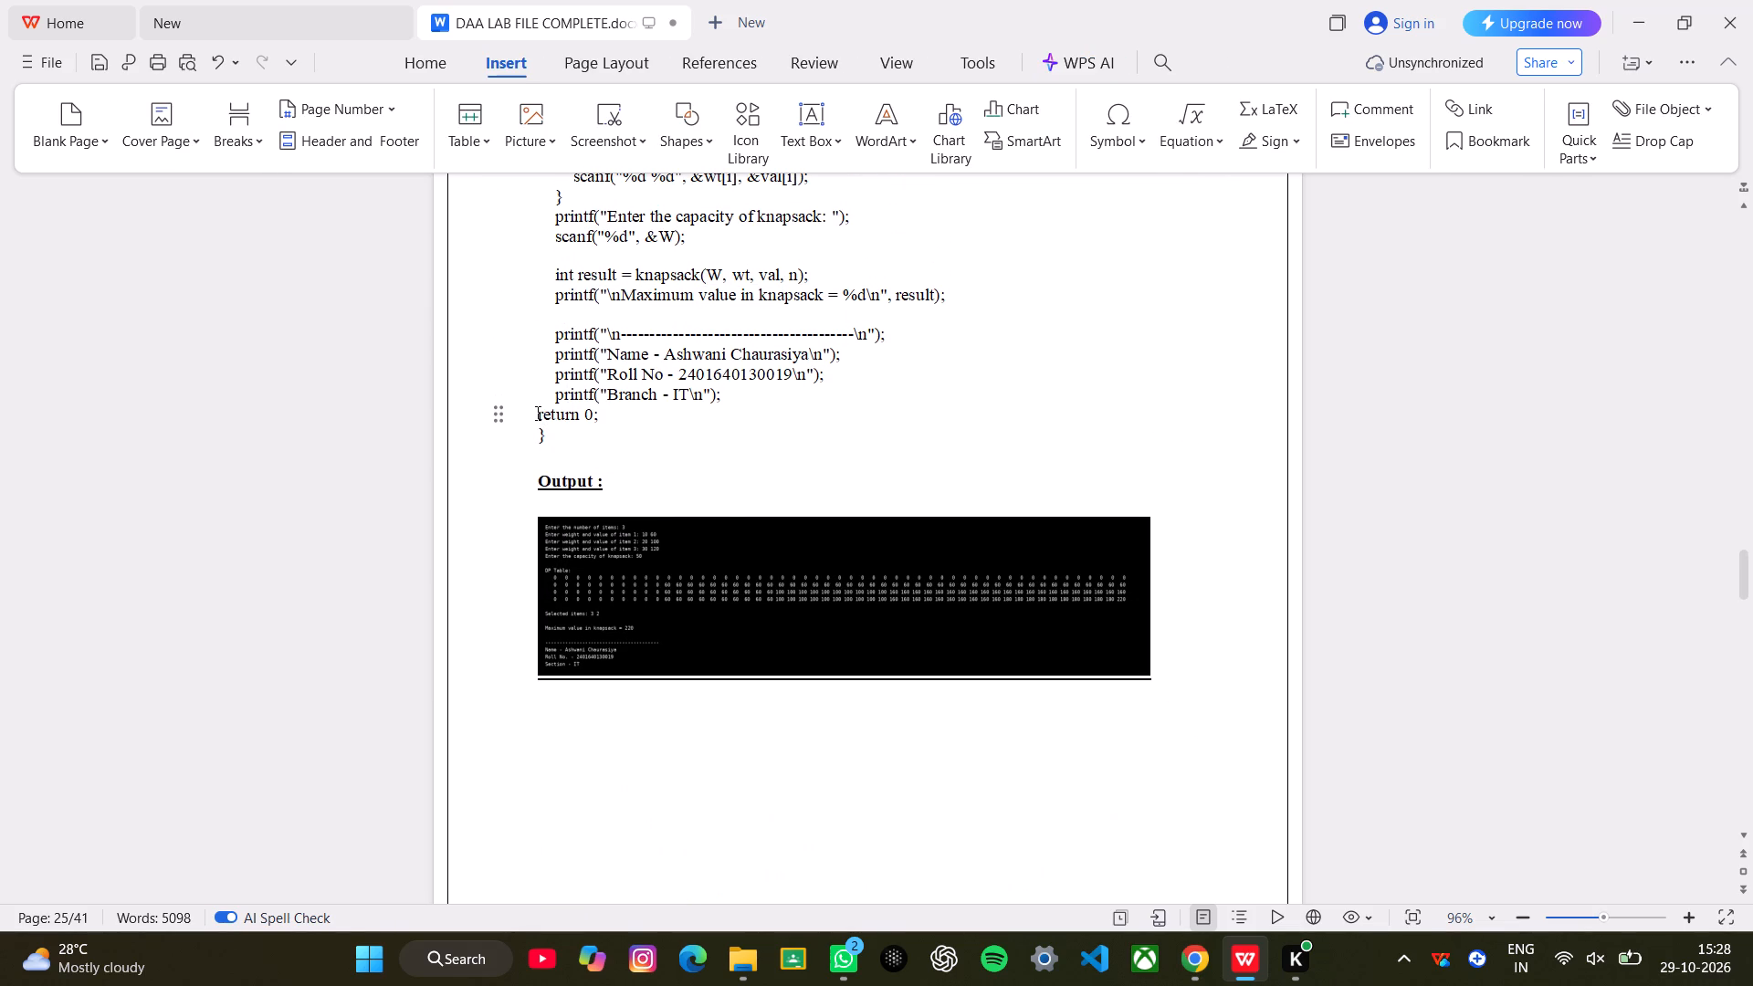
left_click(536, 414)
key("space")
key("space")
Replace the Name, Roll No and Branch lines in Experiment 6(ii)'s greedy Knapsack code with the copied lines, leaving no blank line before return 0;.
scroll(602, 393, "up", 8)
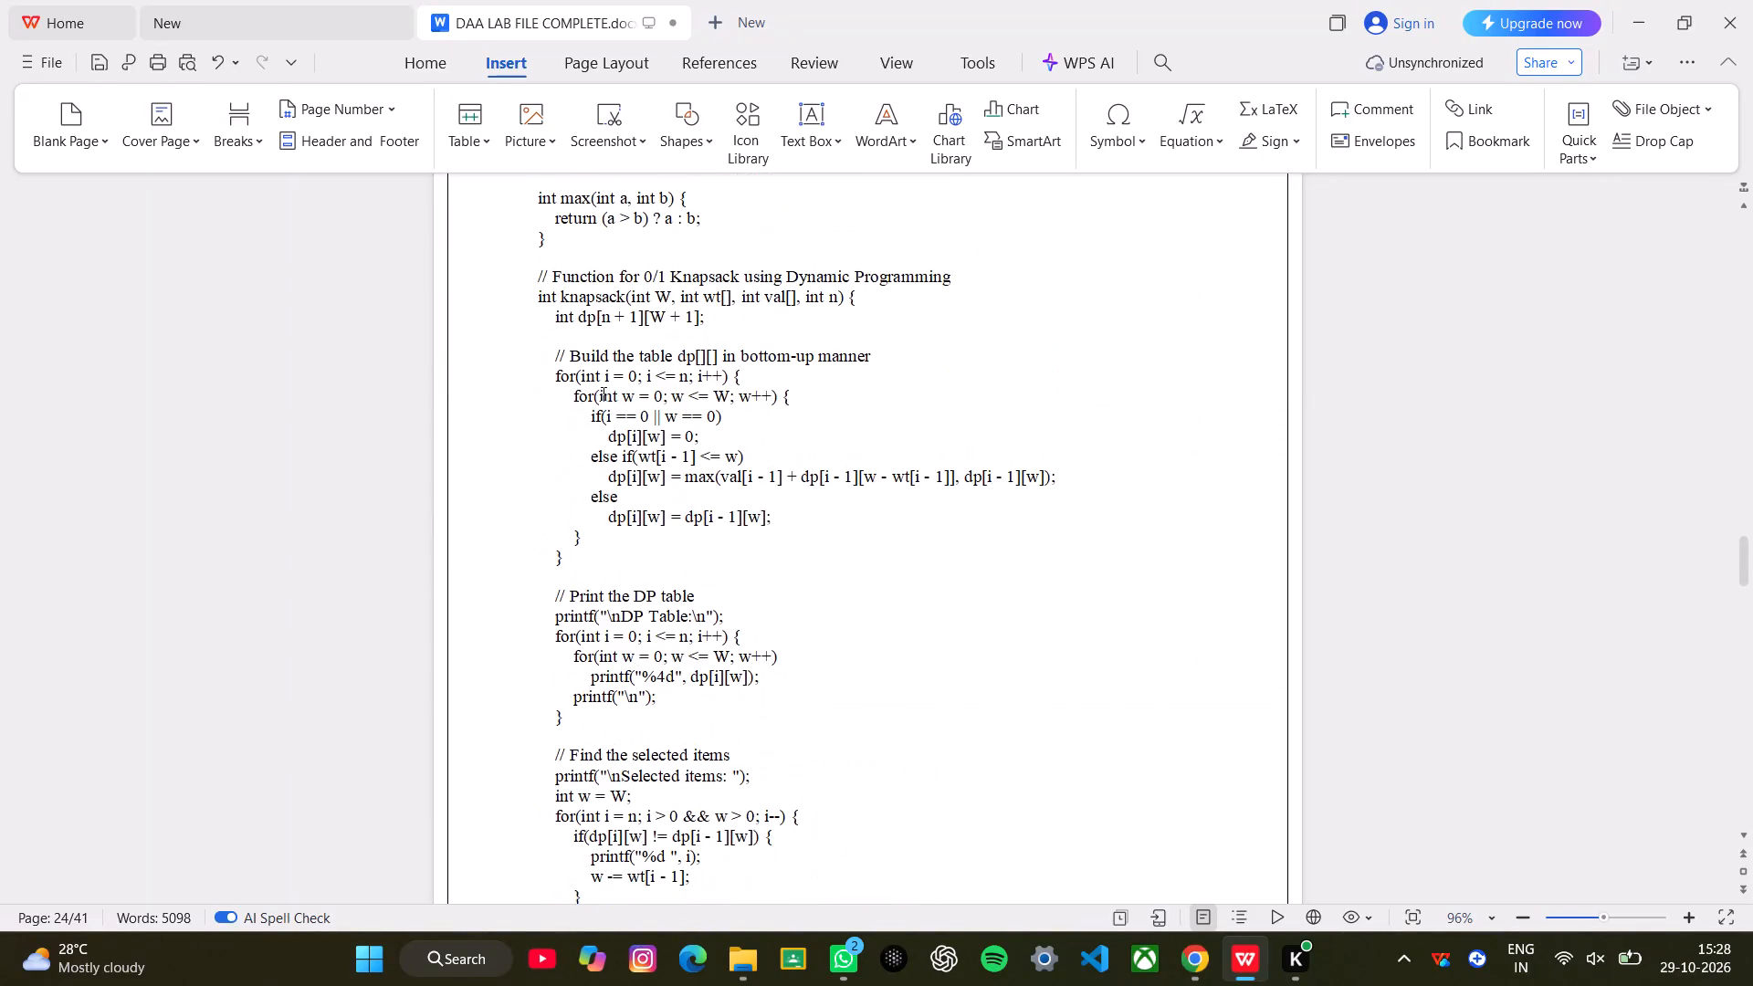
scroll(602, 393, "up", 6)
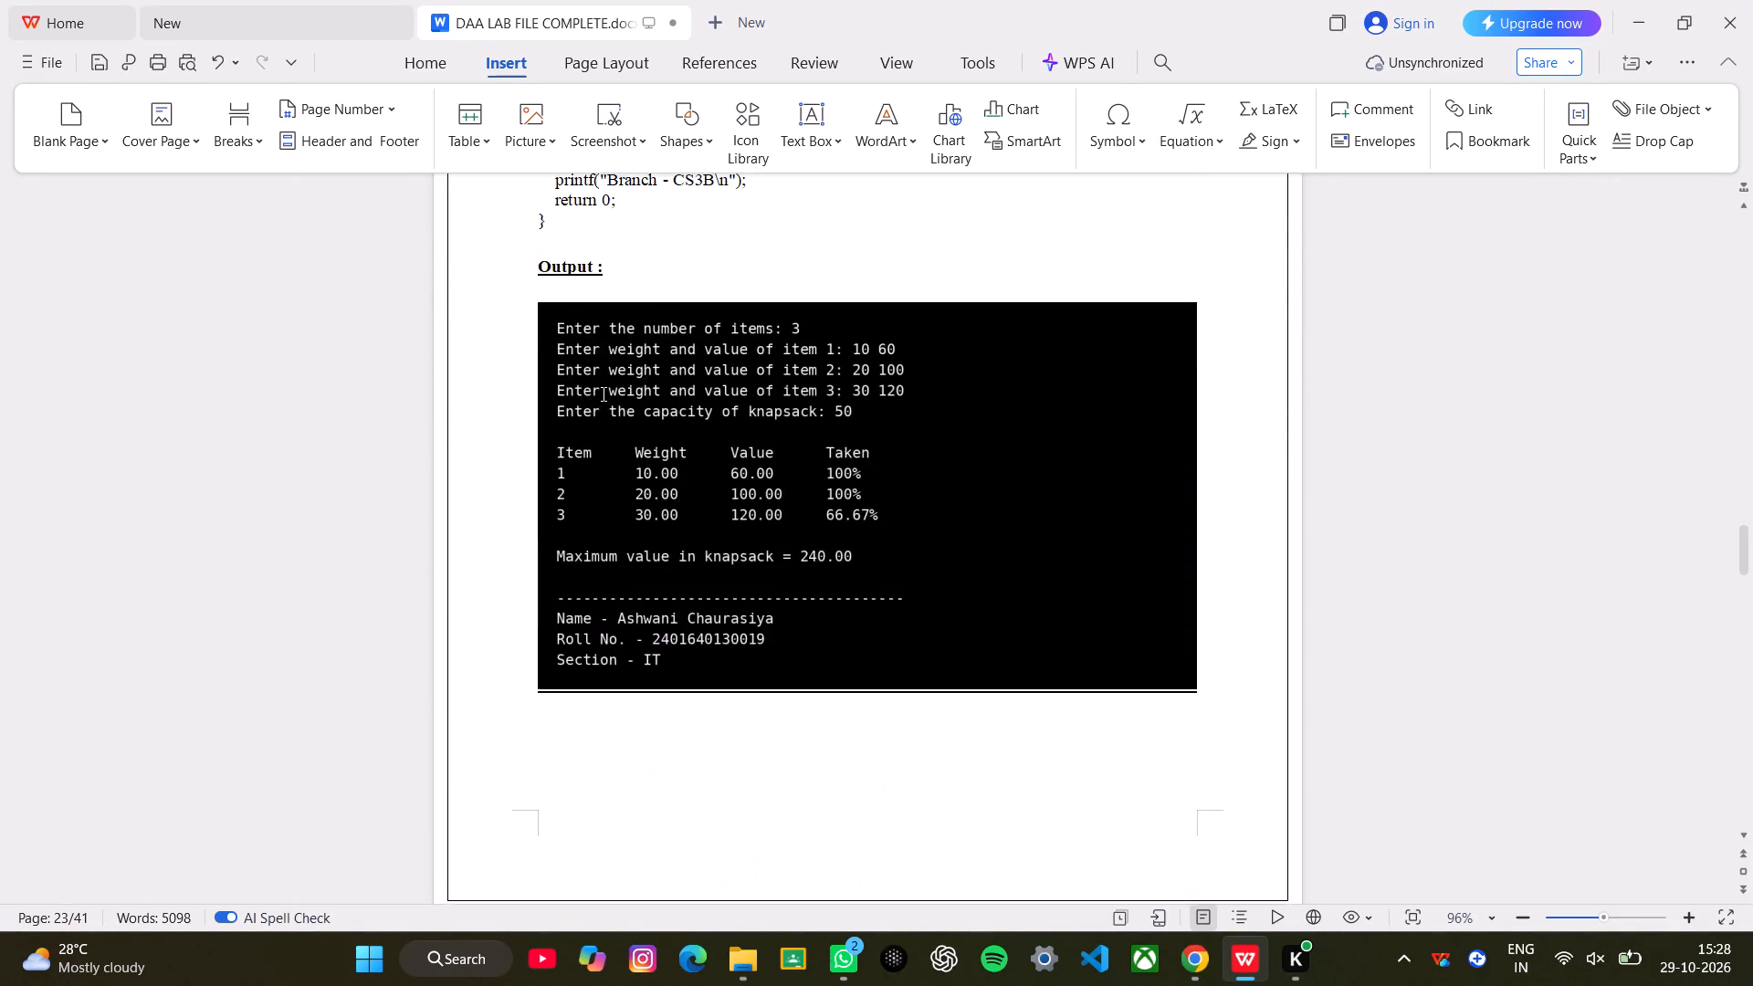
scroll(602, 393, "up", 4)
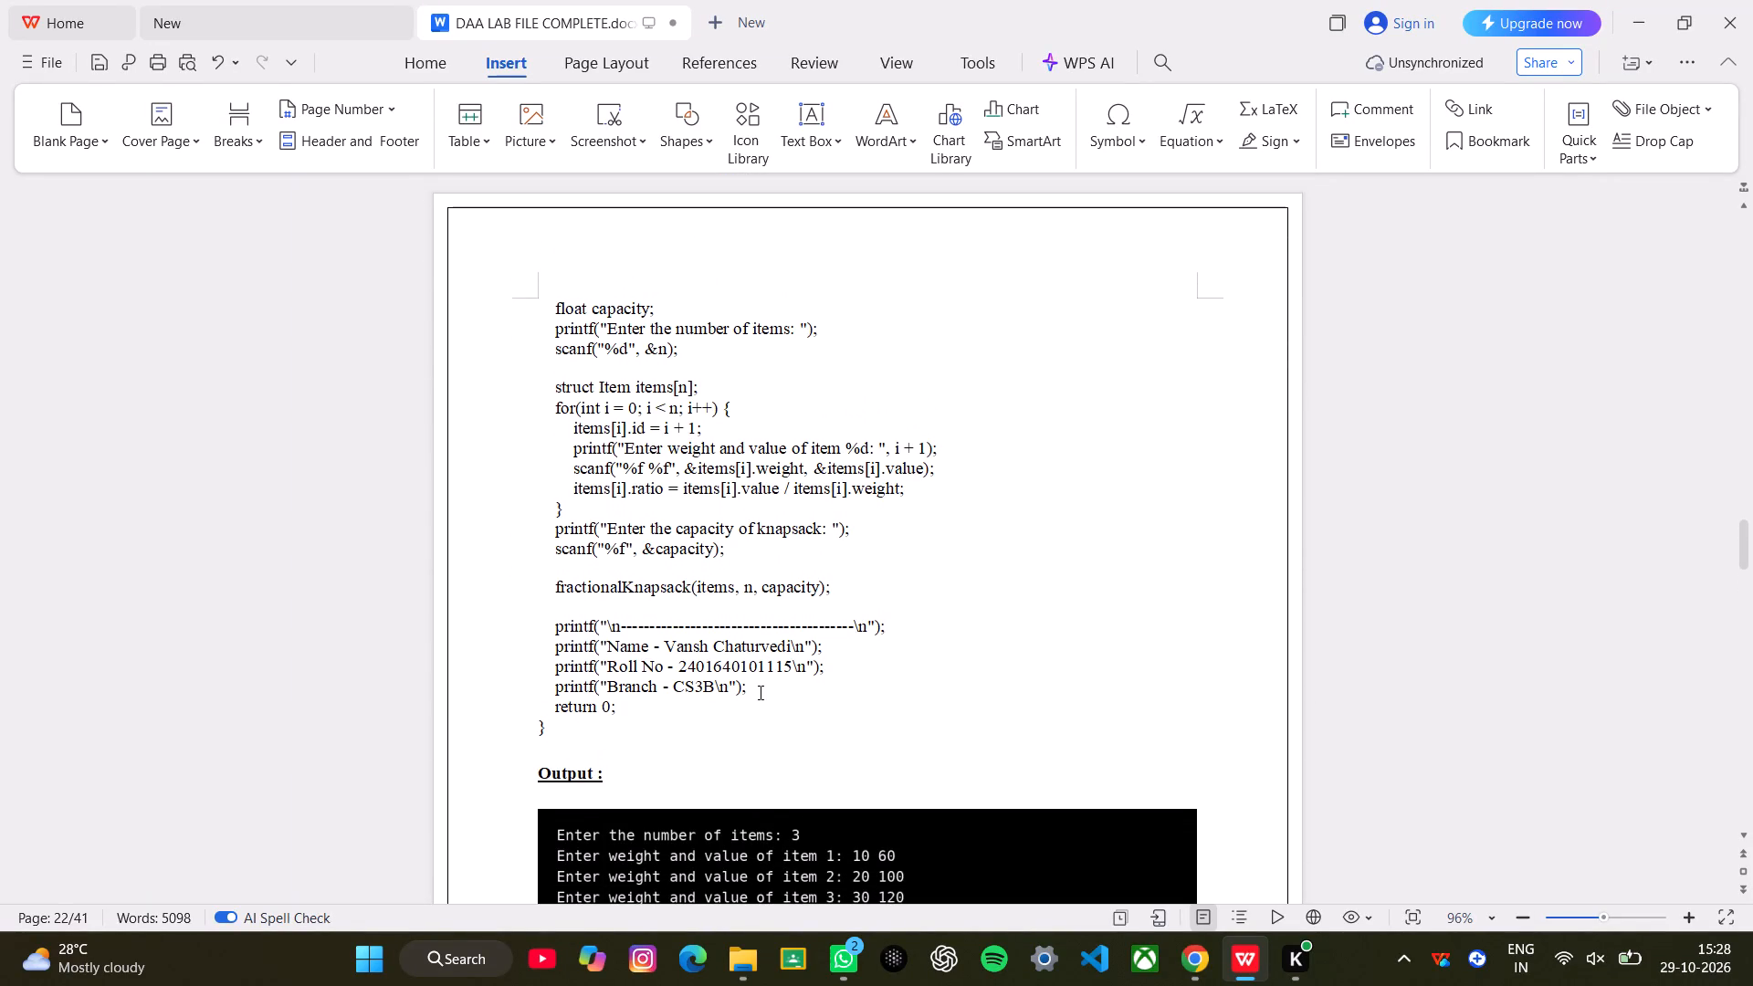
left_click_drag(756, 687, 553, 651)
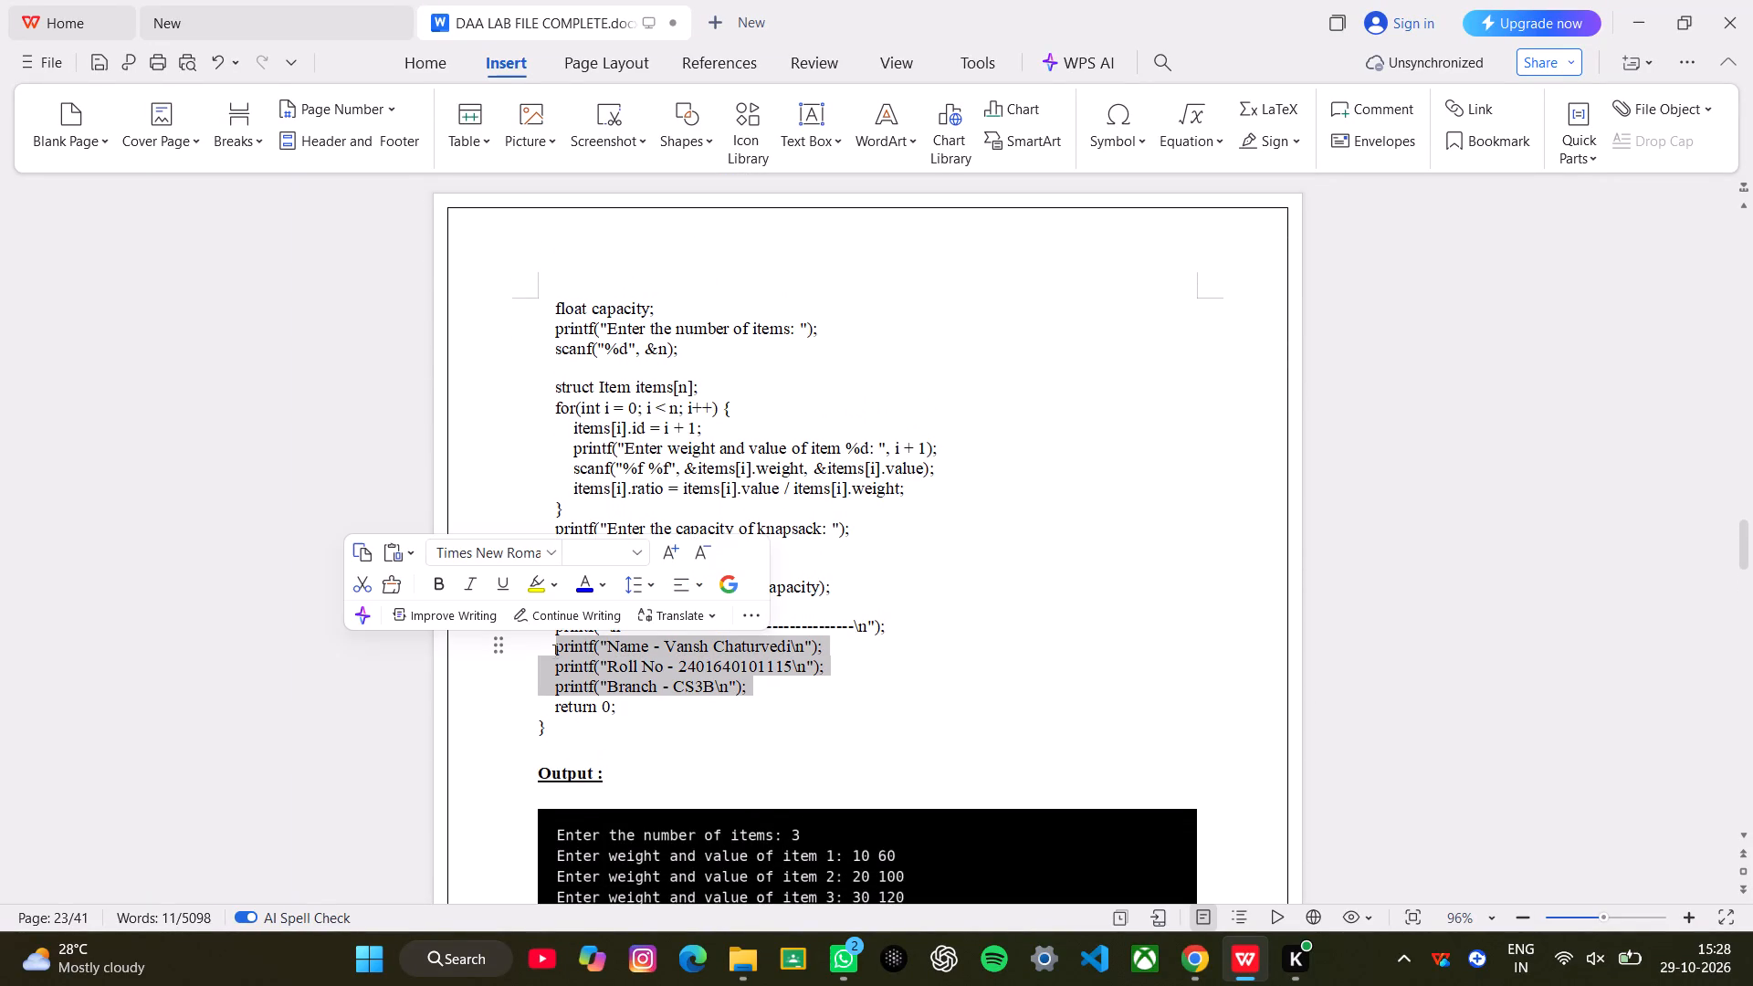
key("ctrl+v")
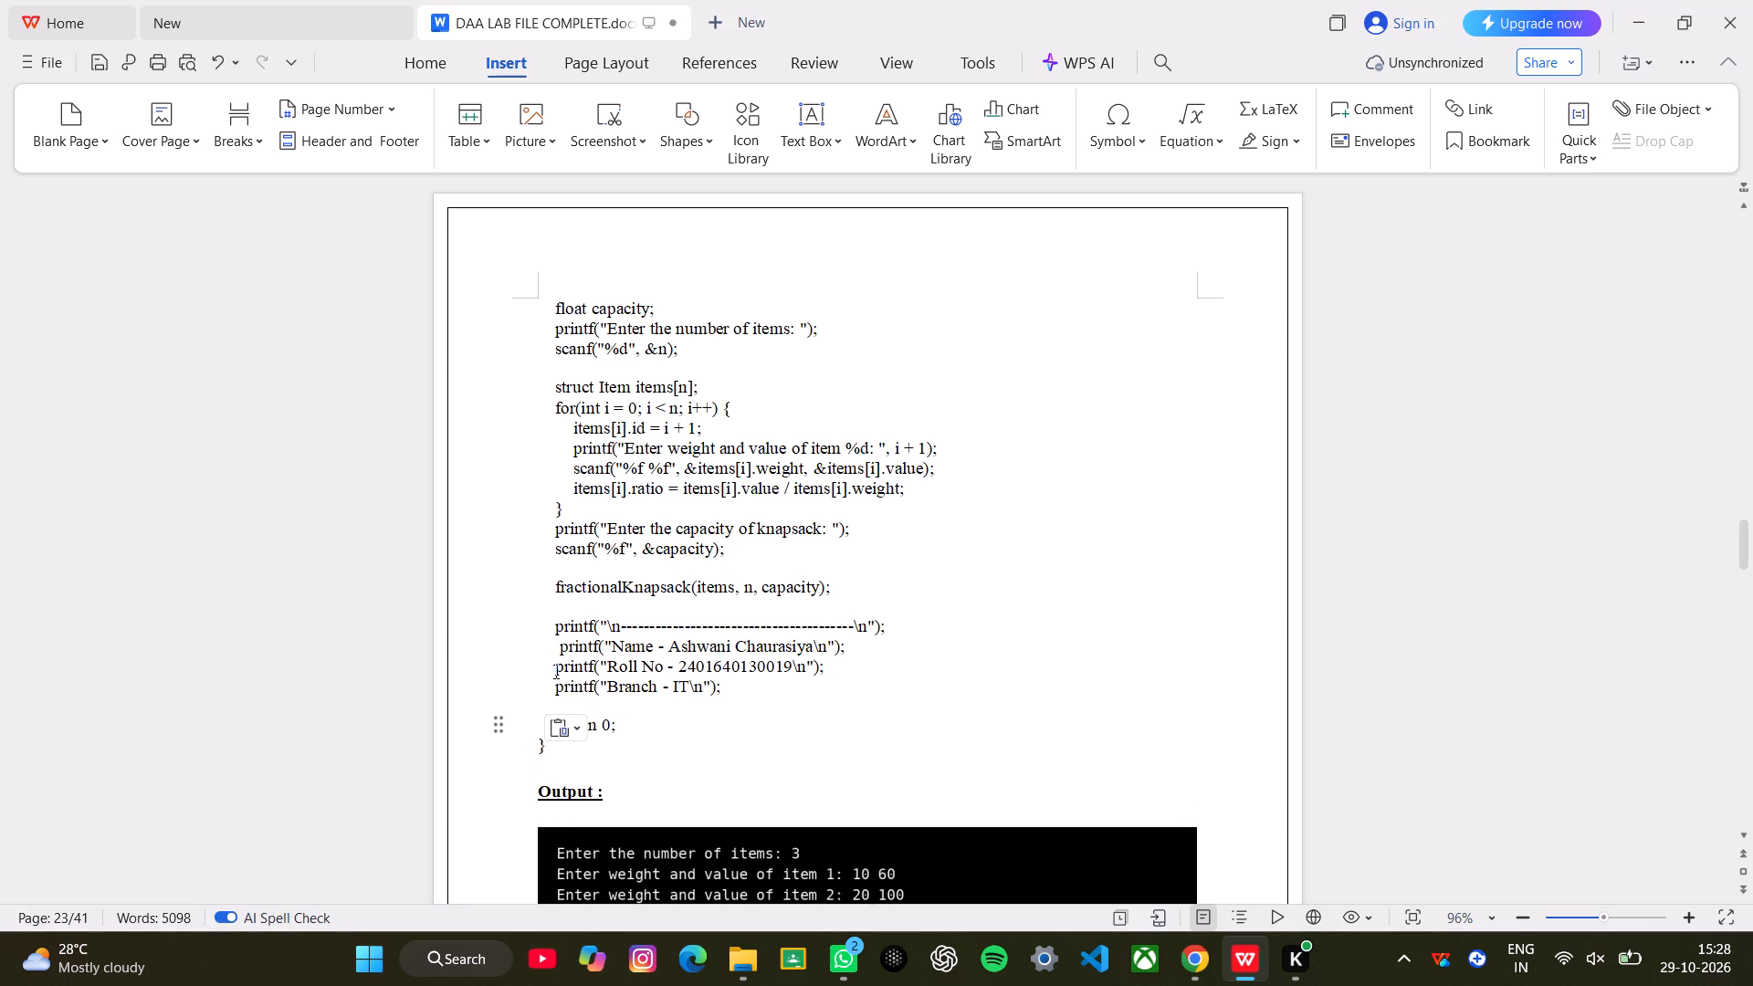
key("BackSpace")
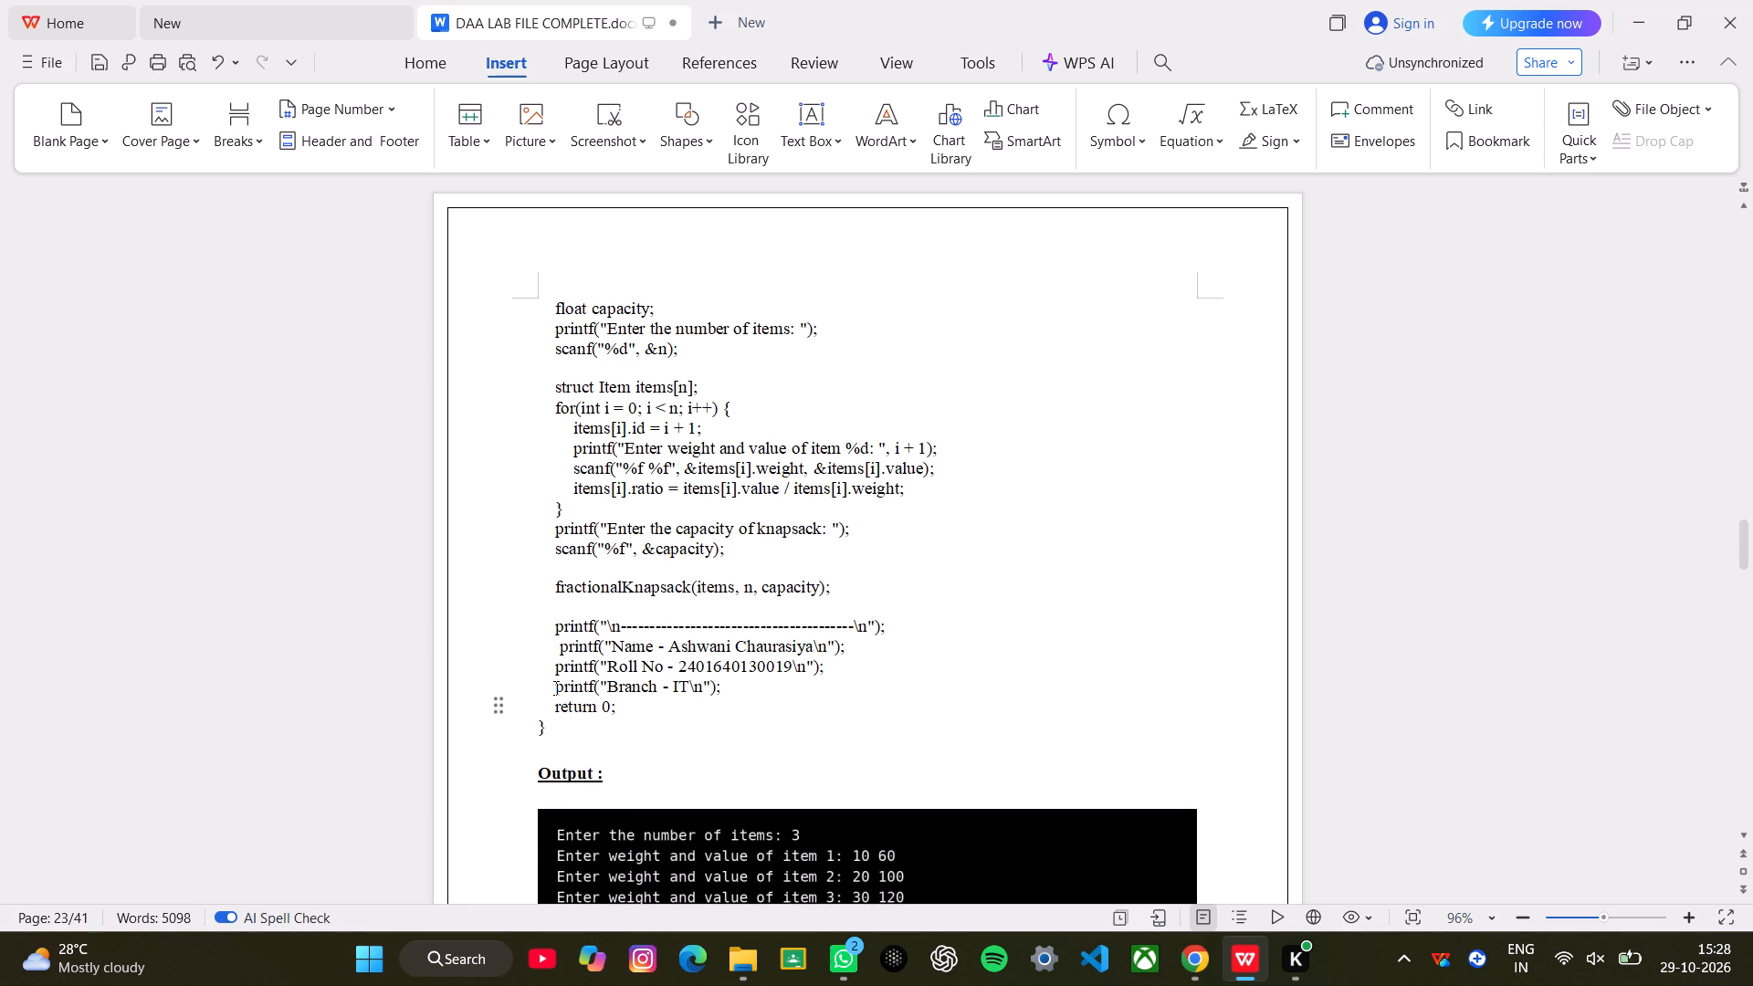
Replace the Name, Roll No and Branch lines in the activity selection code with the copied lines, leaving no blank line before return 0;.
scroll(554, 687, "up", 9)
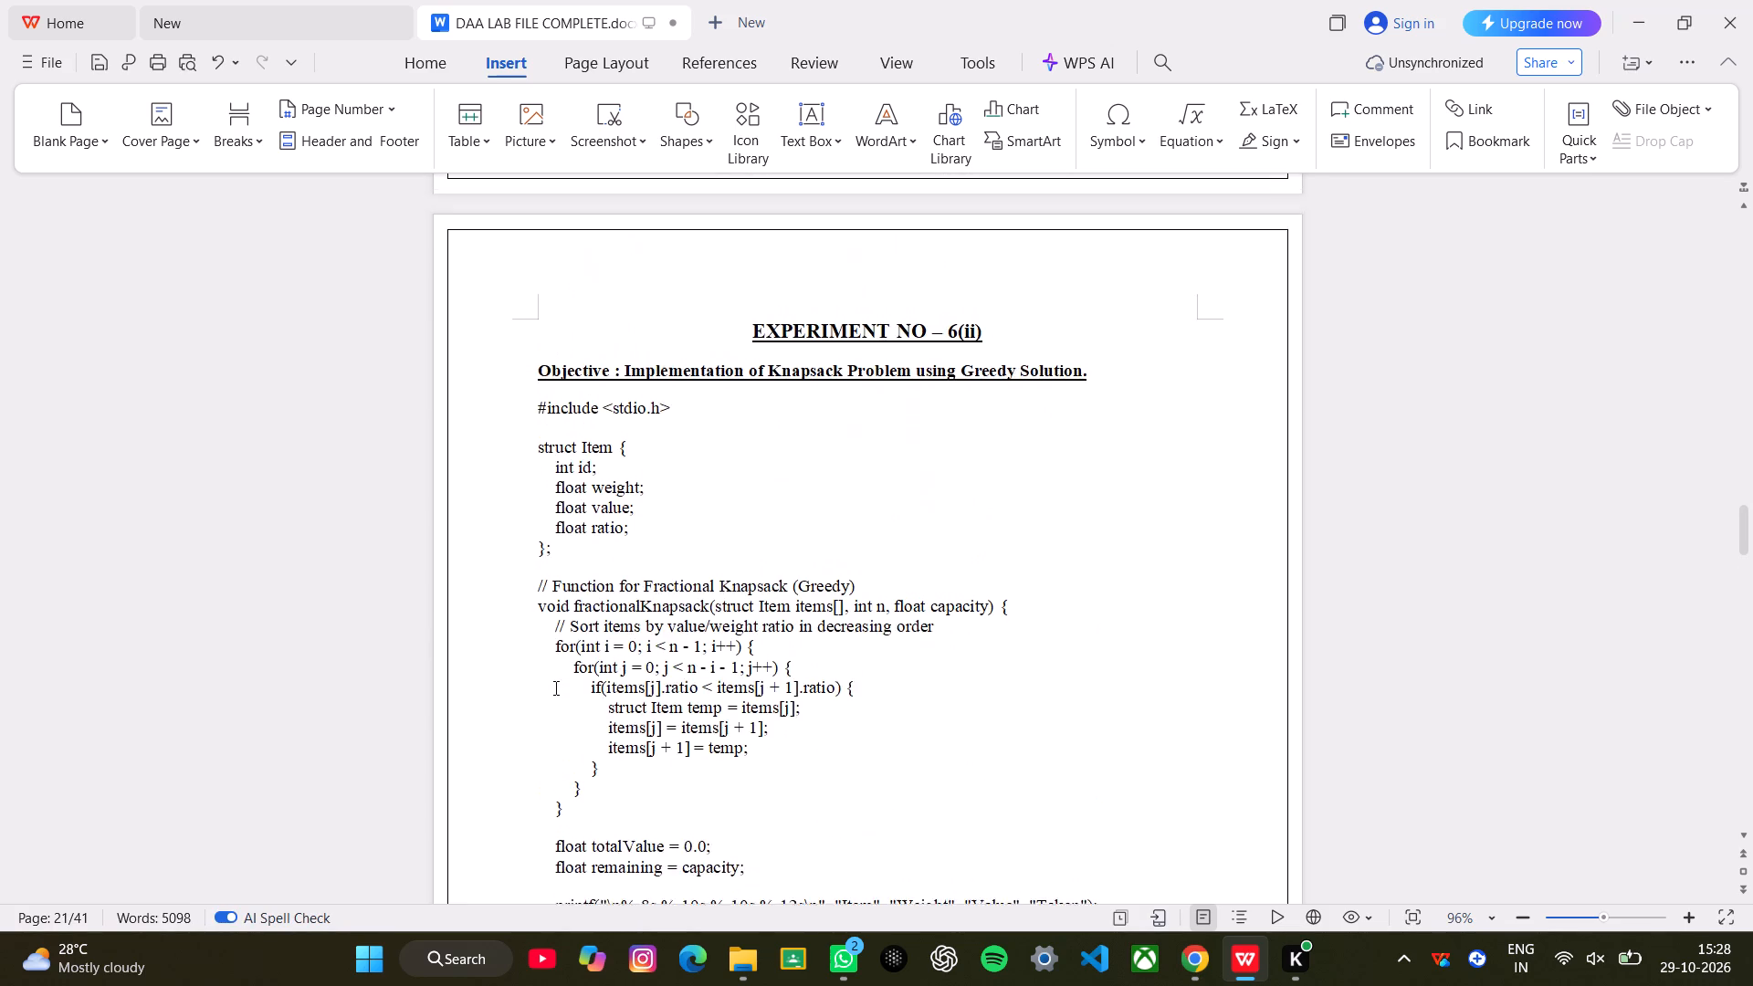
scroll(554, 687, "up", 7)
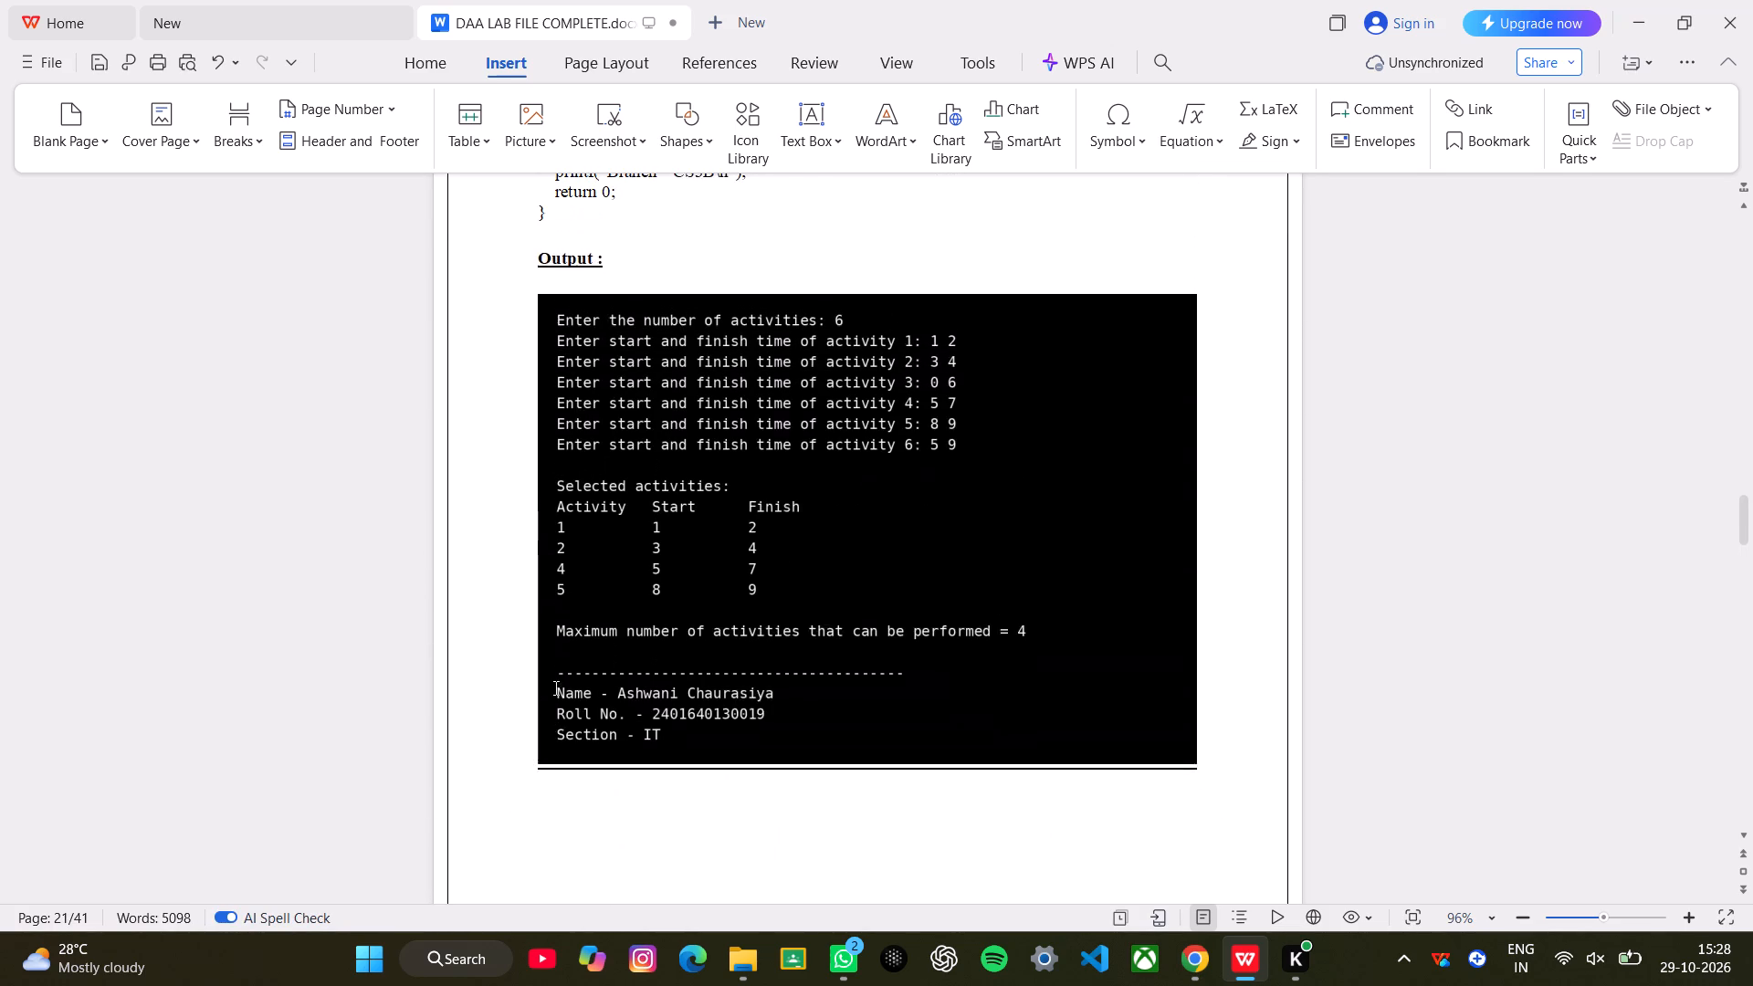
scroll(554, 687, "up", 3)
left_click_drag(752, 566, 551, 524)
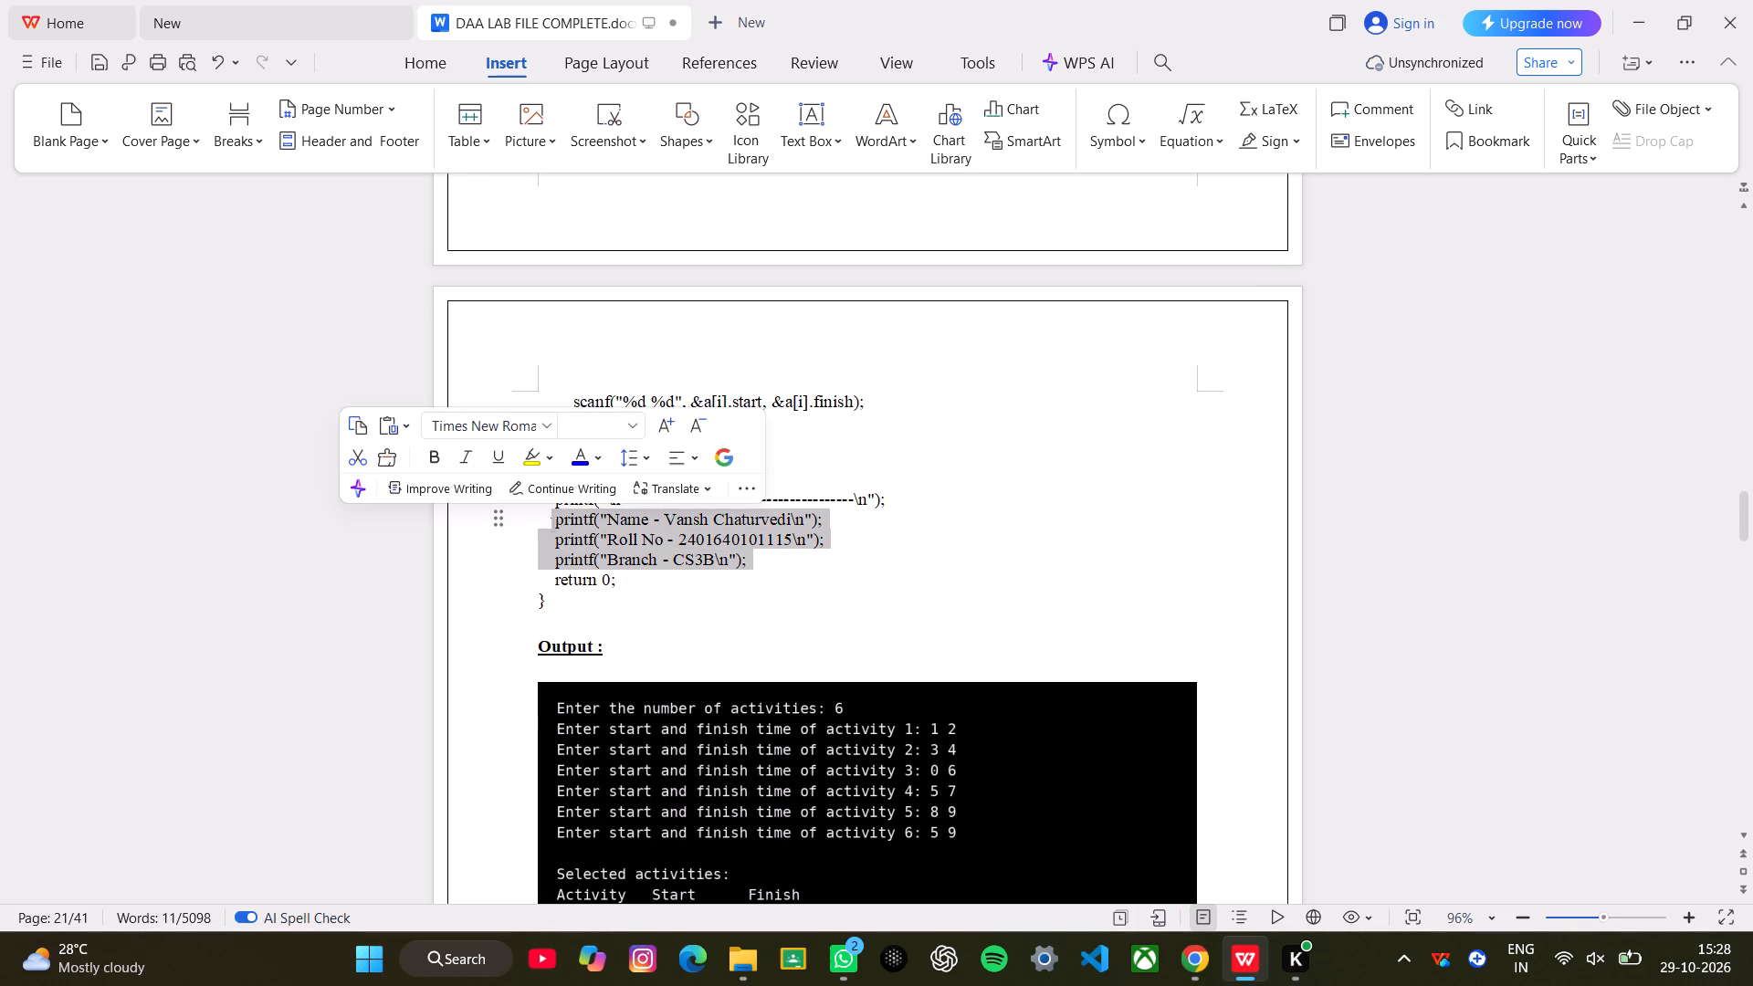
key("ctrl+v")
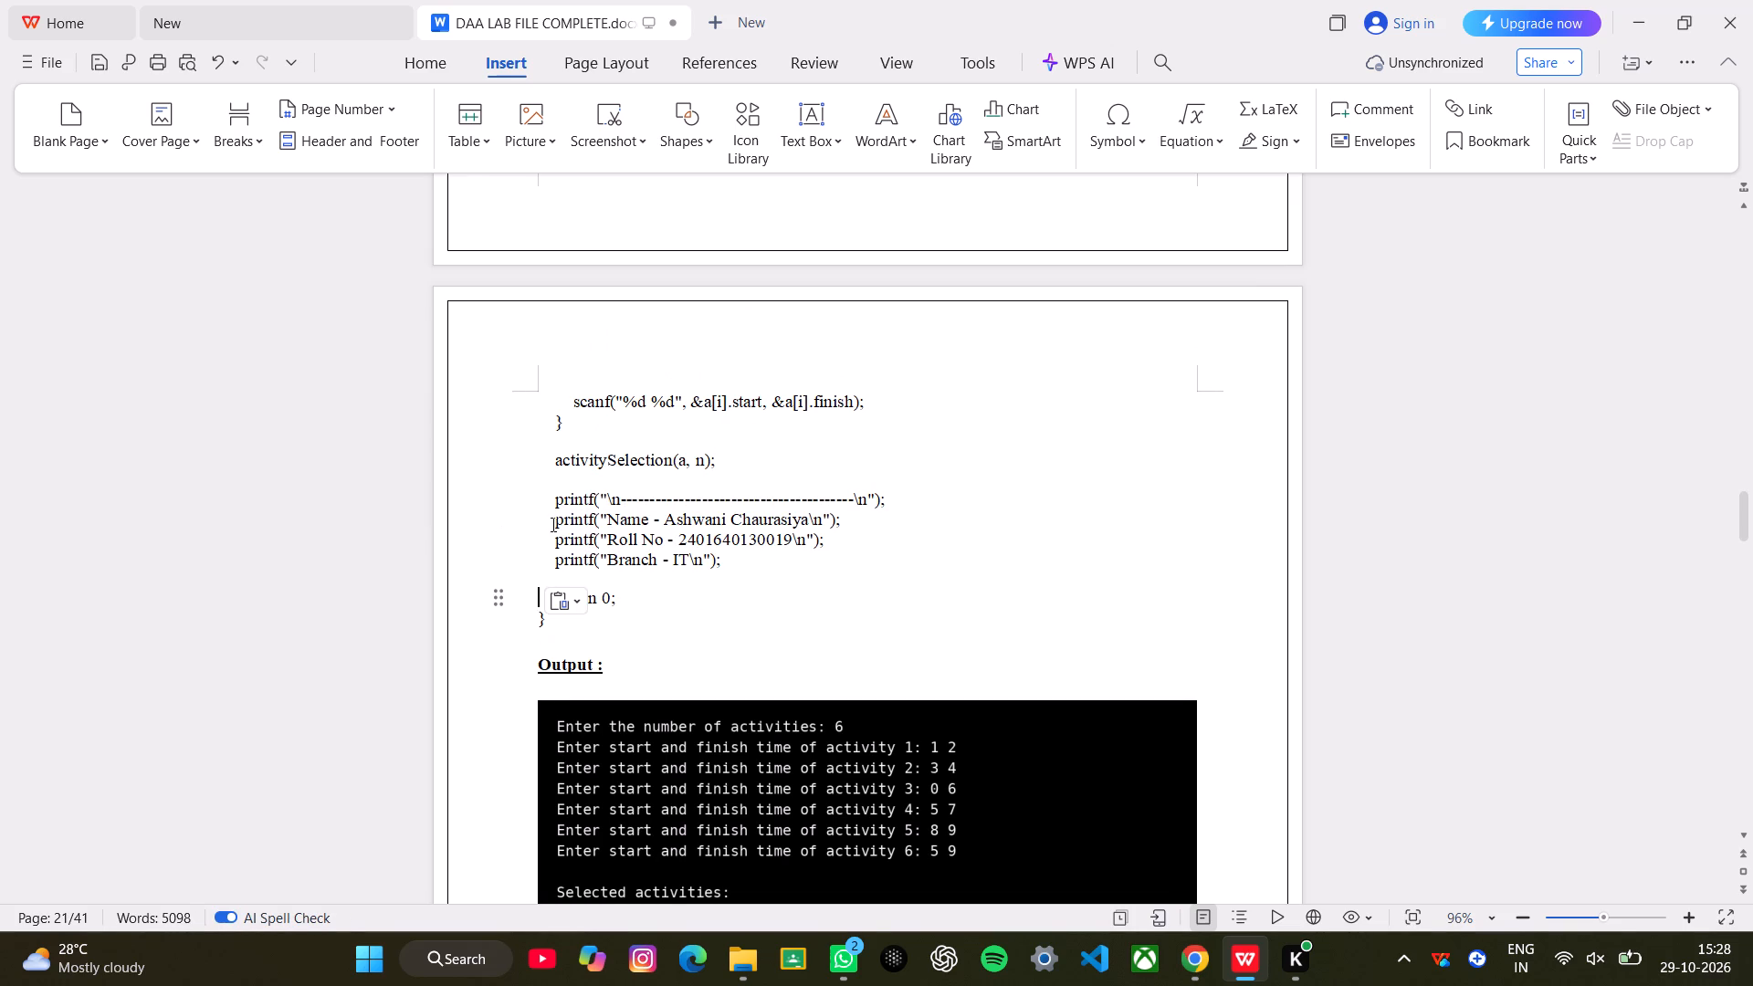
key("BackSpace")
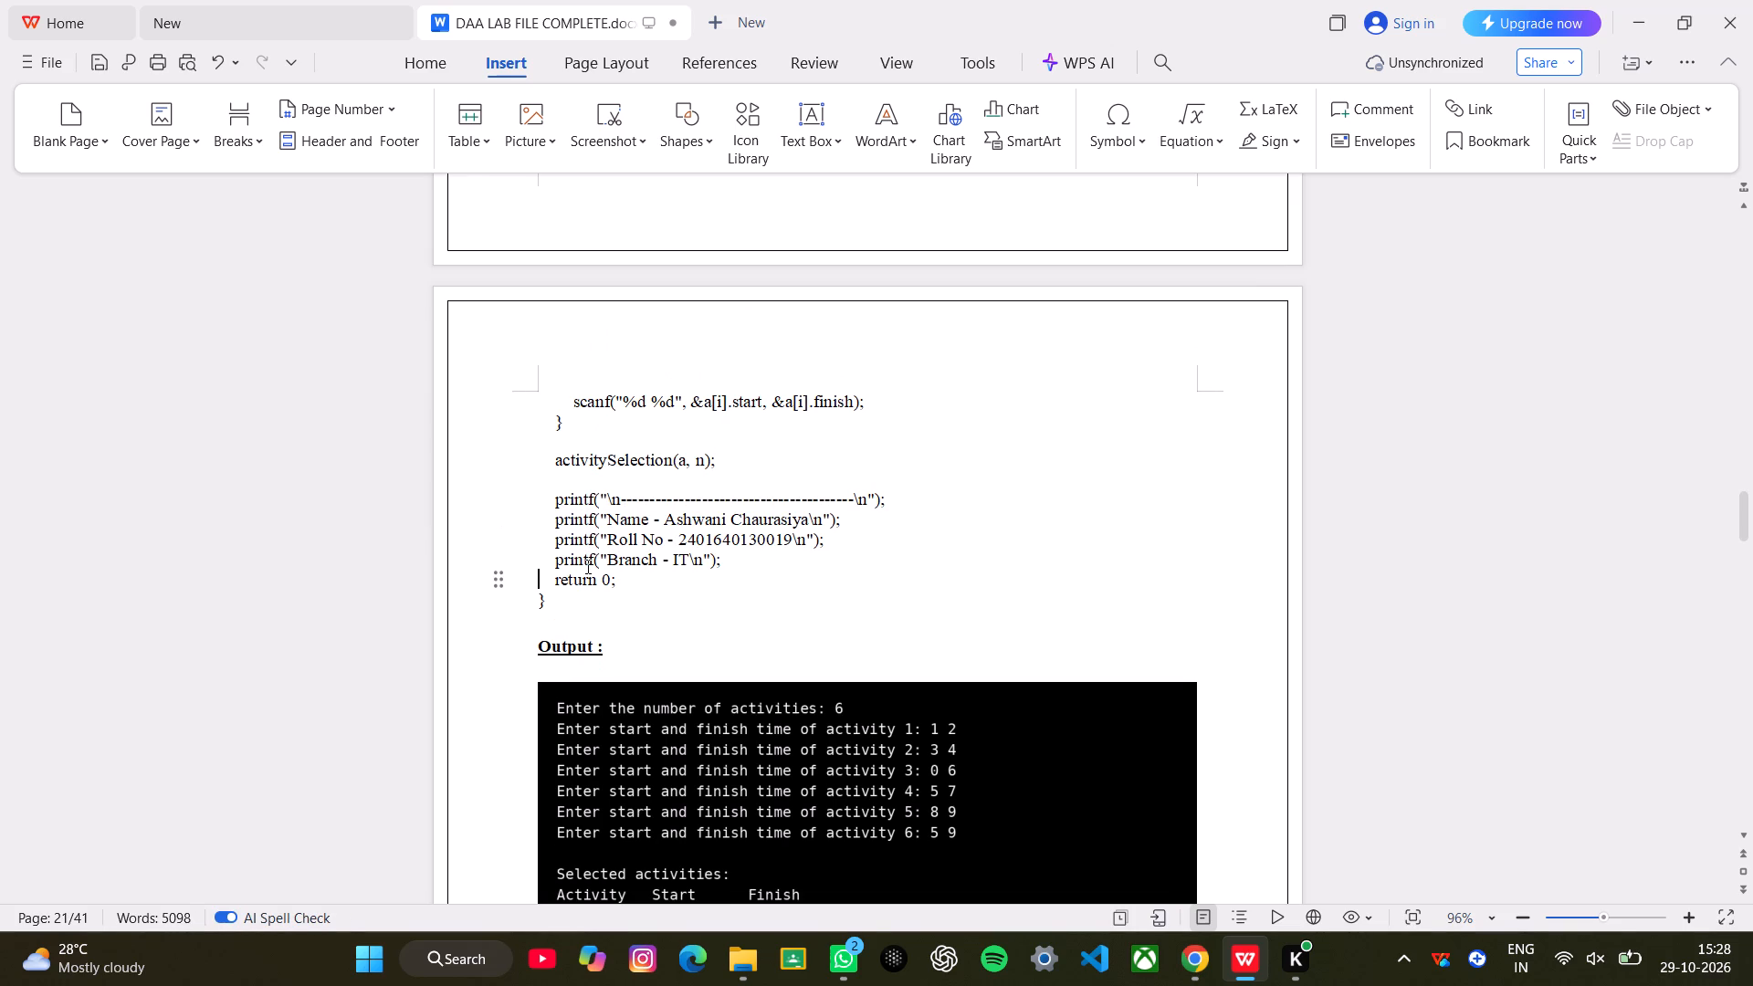
Replace the Name, Roll No and Branch lines in the Shell Sort code with the copied lines and remove the blank line before return 0;.
scroll(586, 566, "up", 6)
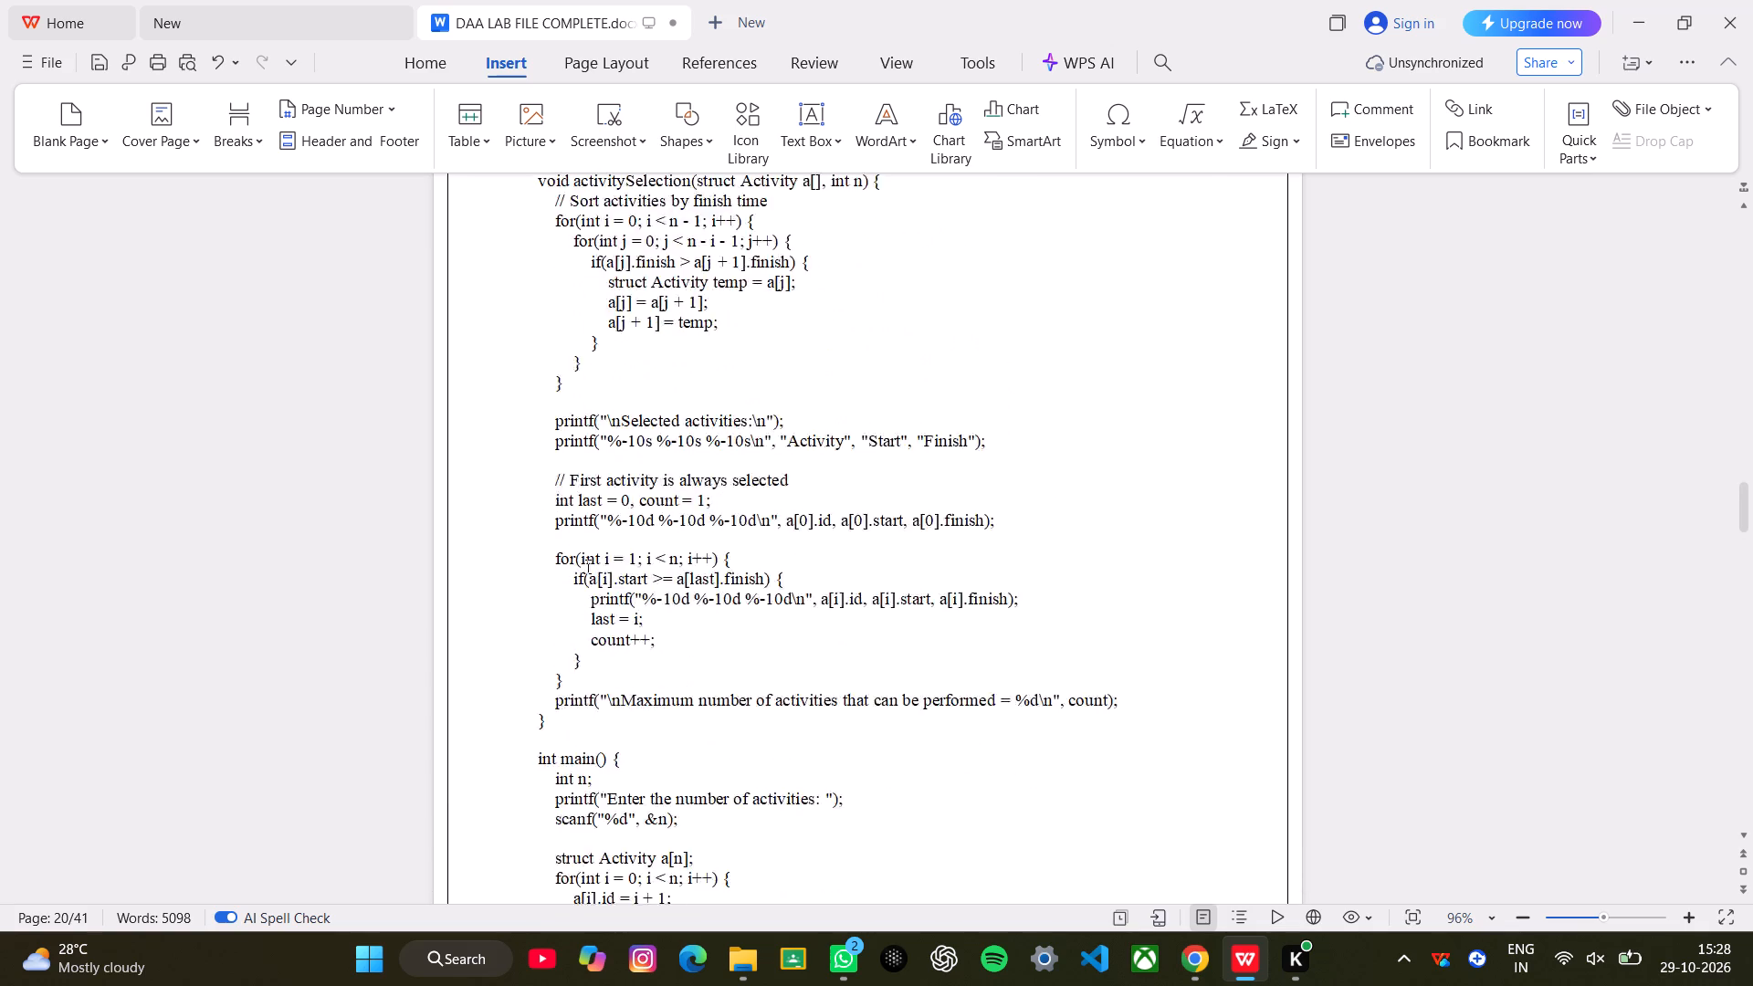
scroll(586, 566, "up", 9)
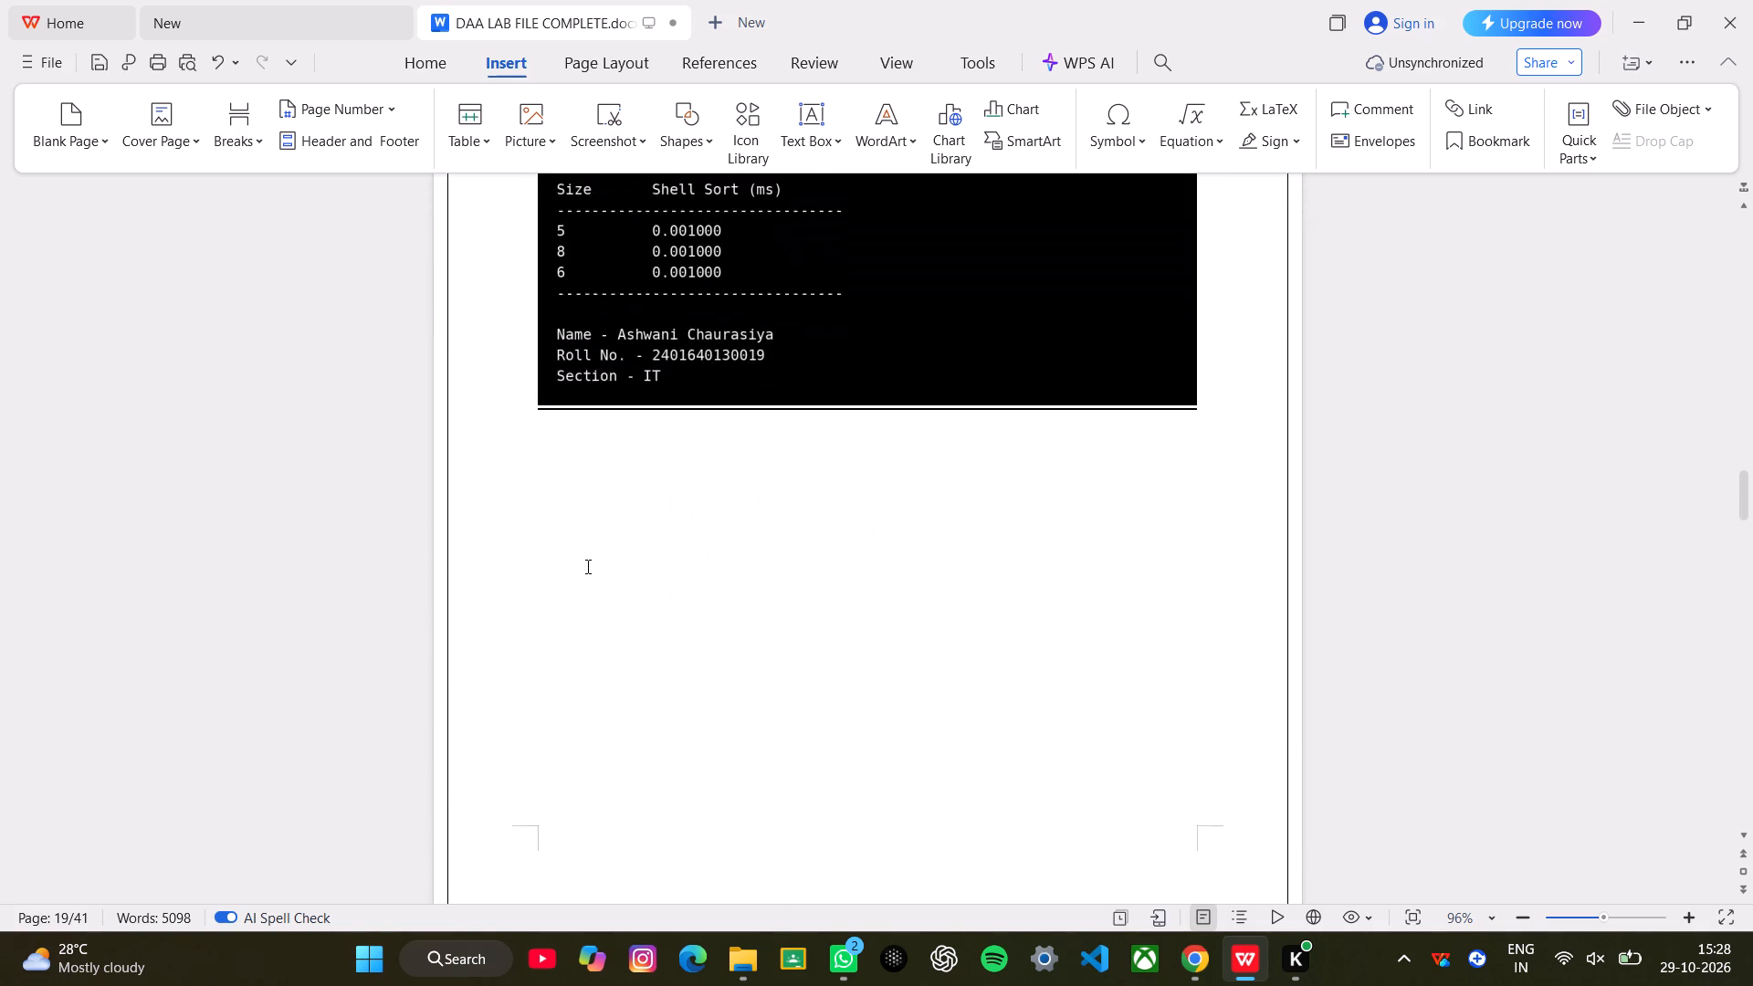
scroll(586, 566, "up", 9)
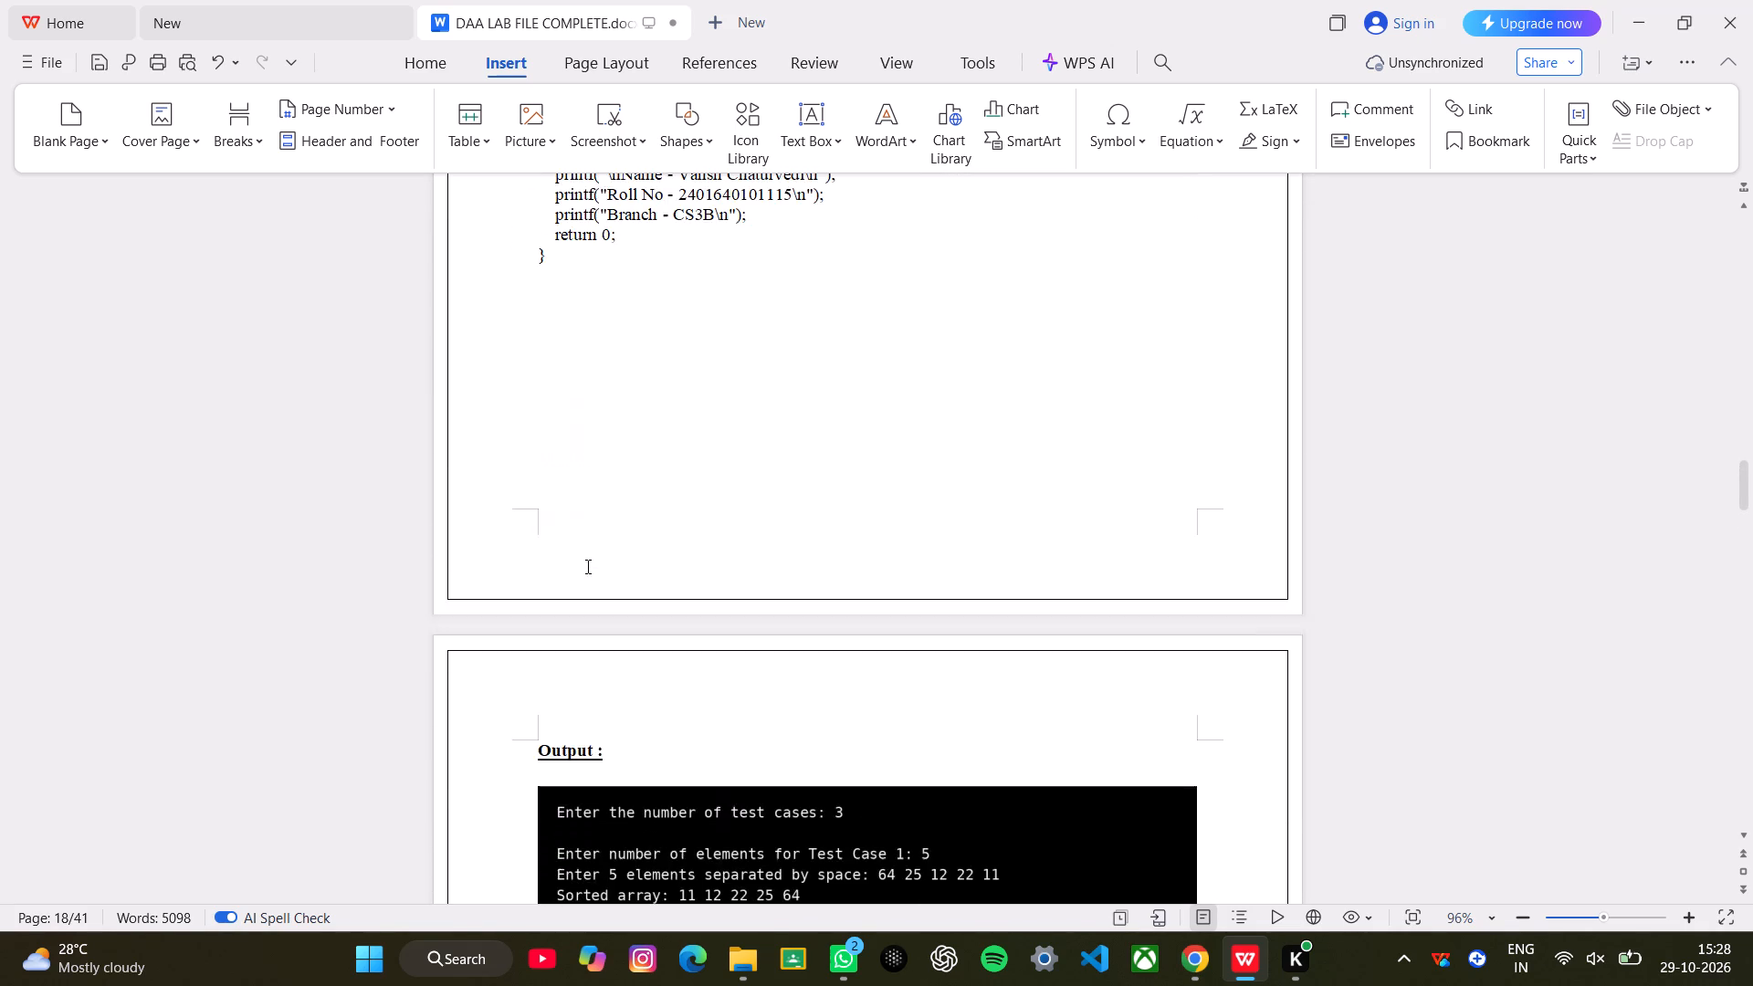
scroll(586, 566, "up", 2)
left_click_drag(751, 313, 555, 275)
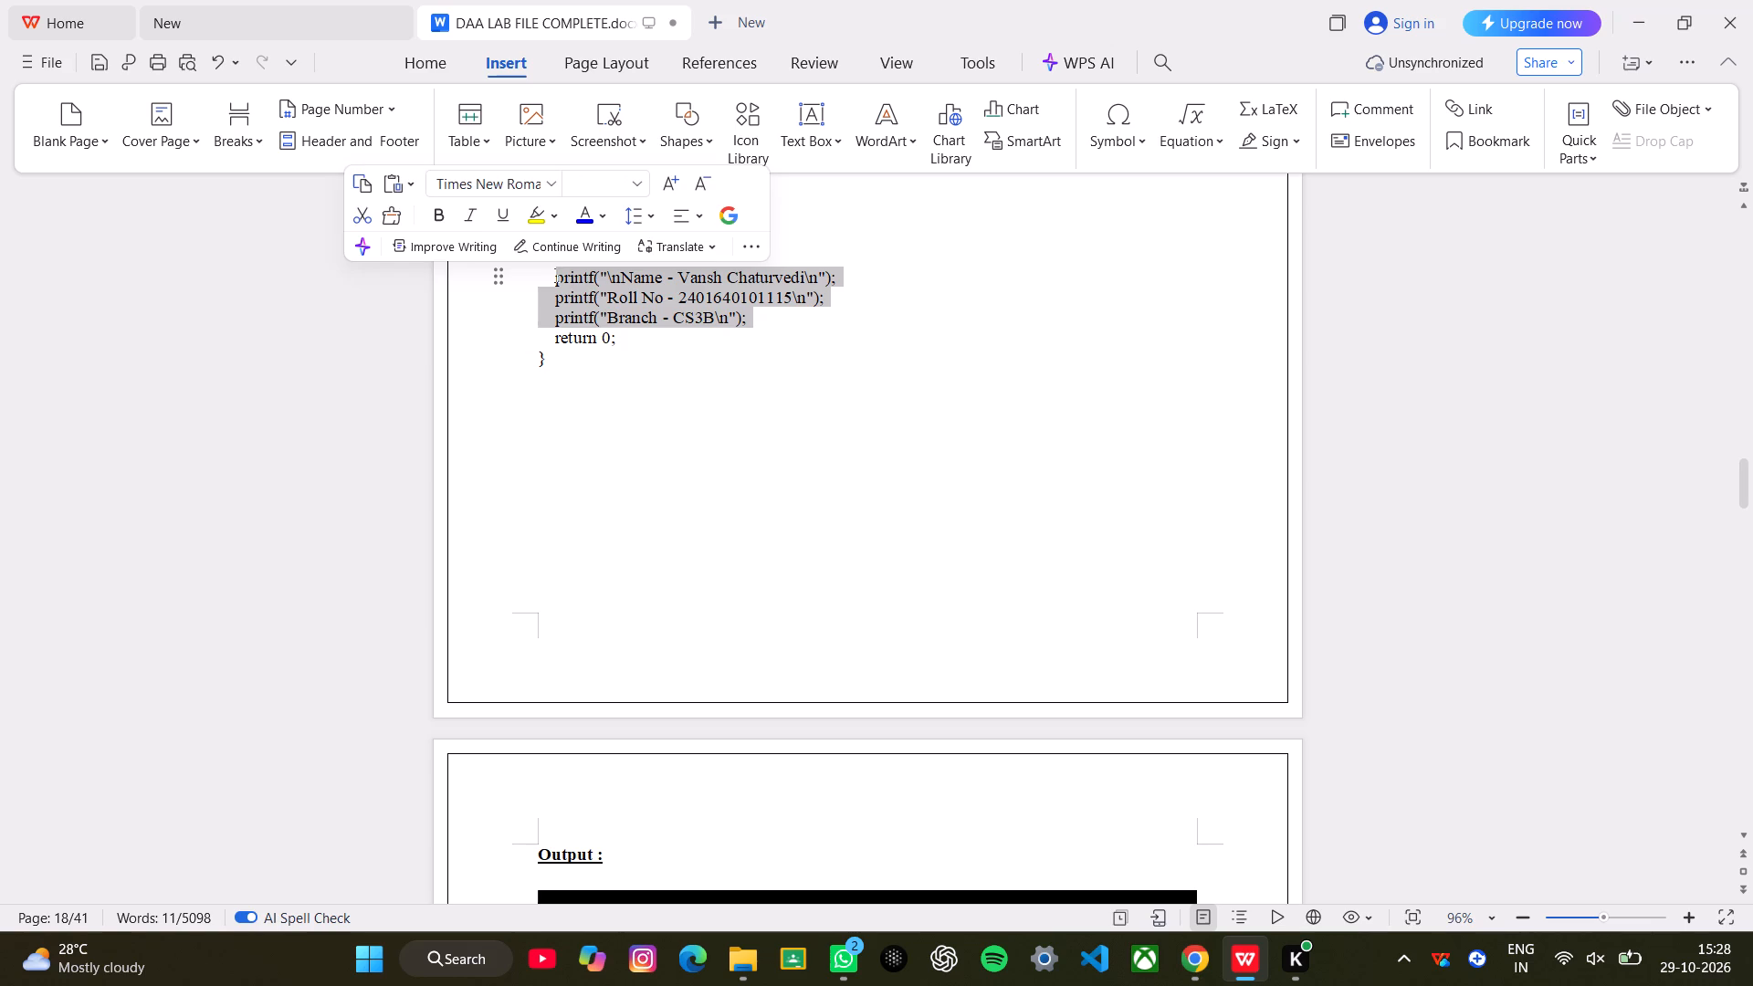
key("ctrl+v")
scroll(555, 275, "up", 1)
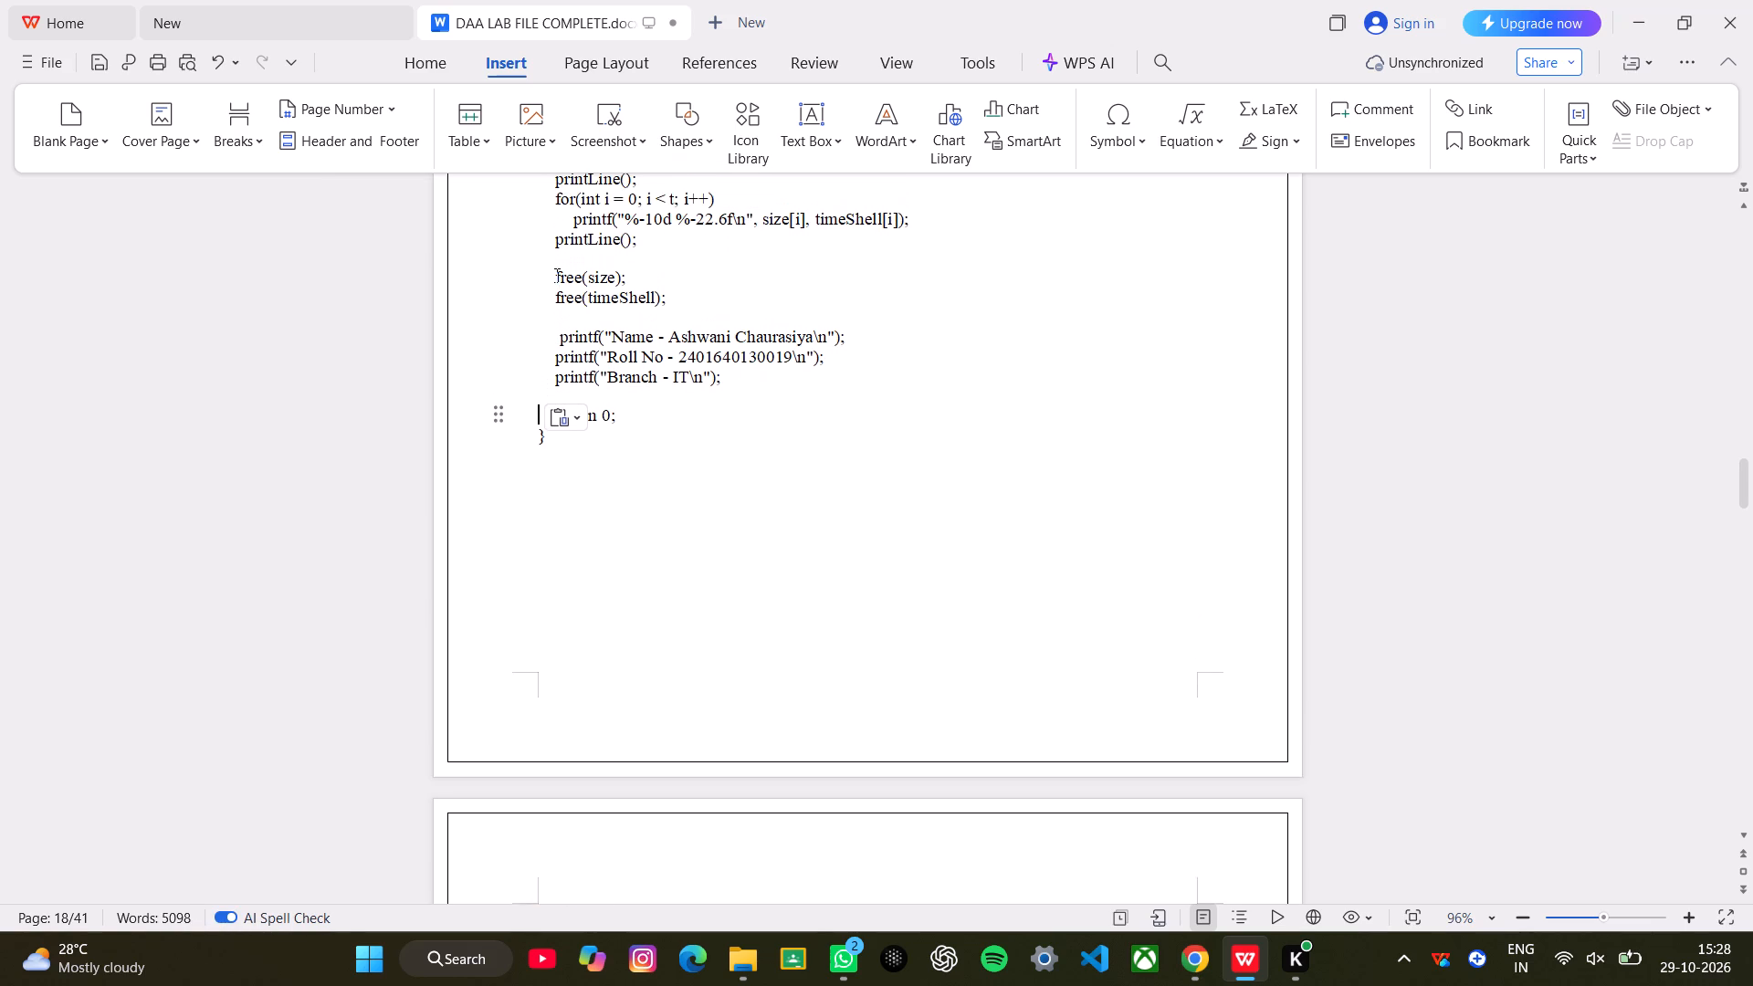
scroll(555, 275, "up", 1)
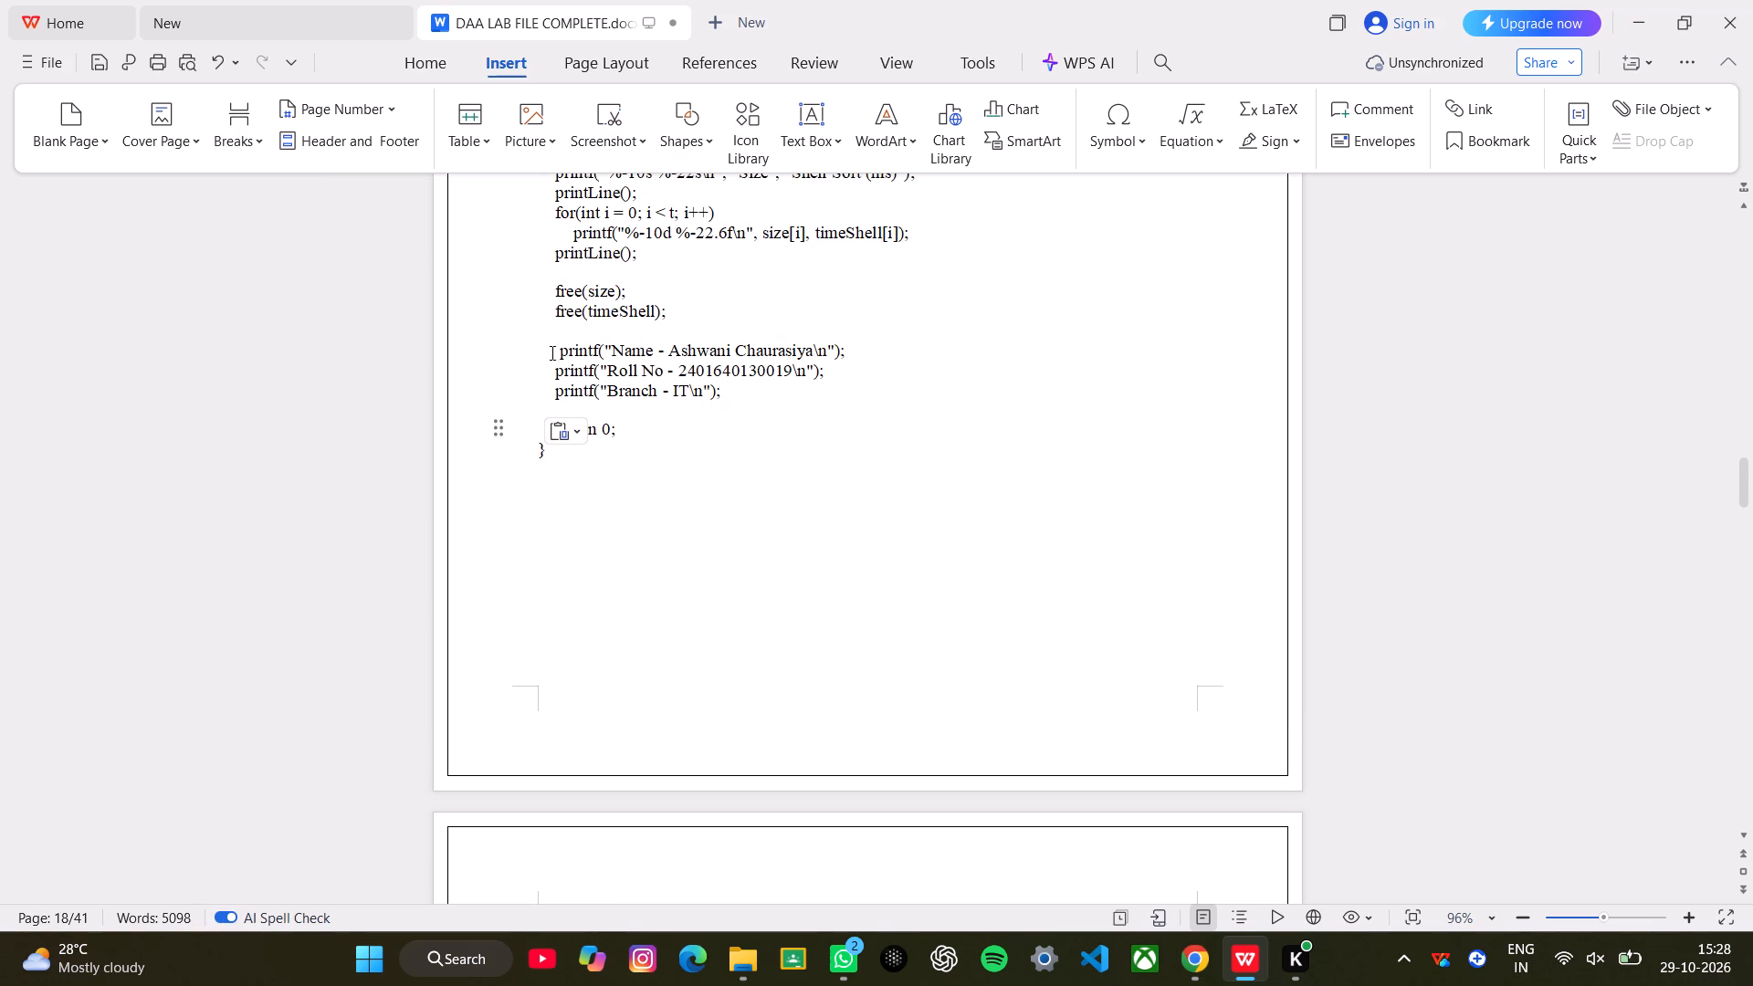
left_click(527, 376)
left_click(543, 409)
key("BackSpace")
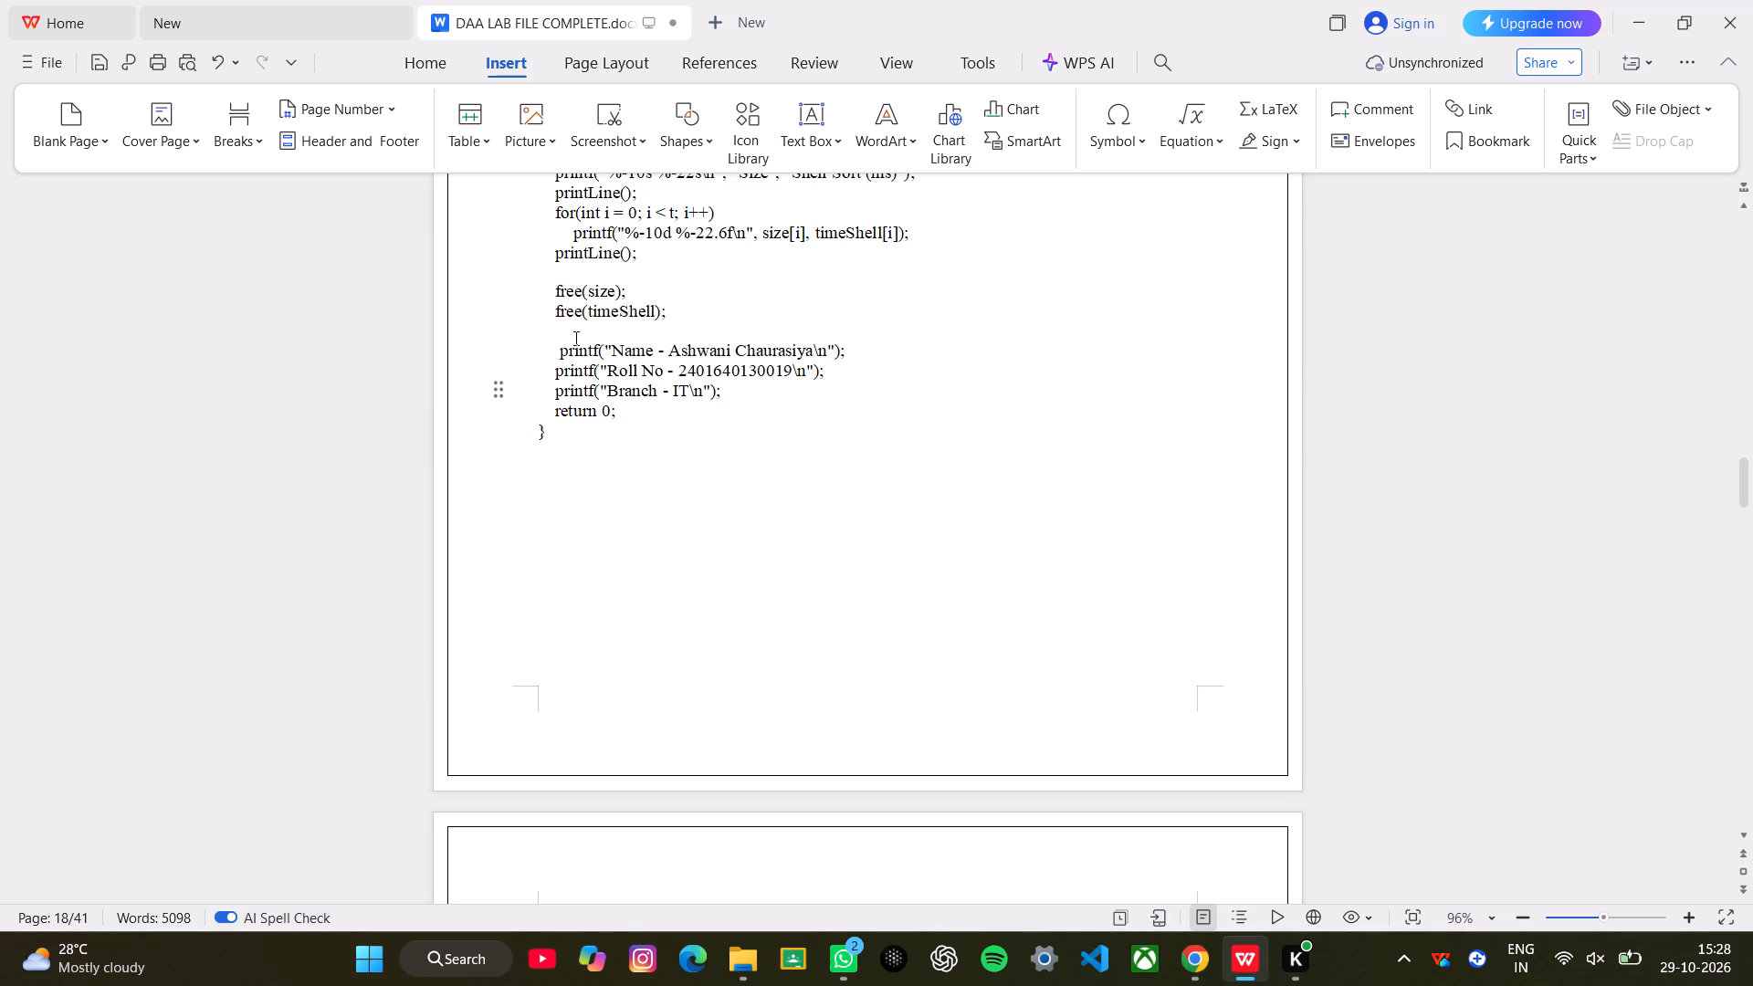
Copy the dashed-line printf statement from the activity selection code and insert it, indented, above the Name line in the Shell Sort code.
left_click(574, 338)
scroll(574, 338, "down", 10)
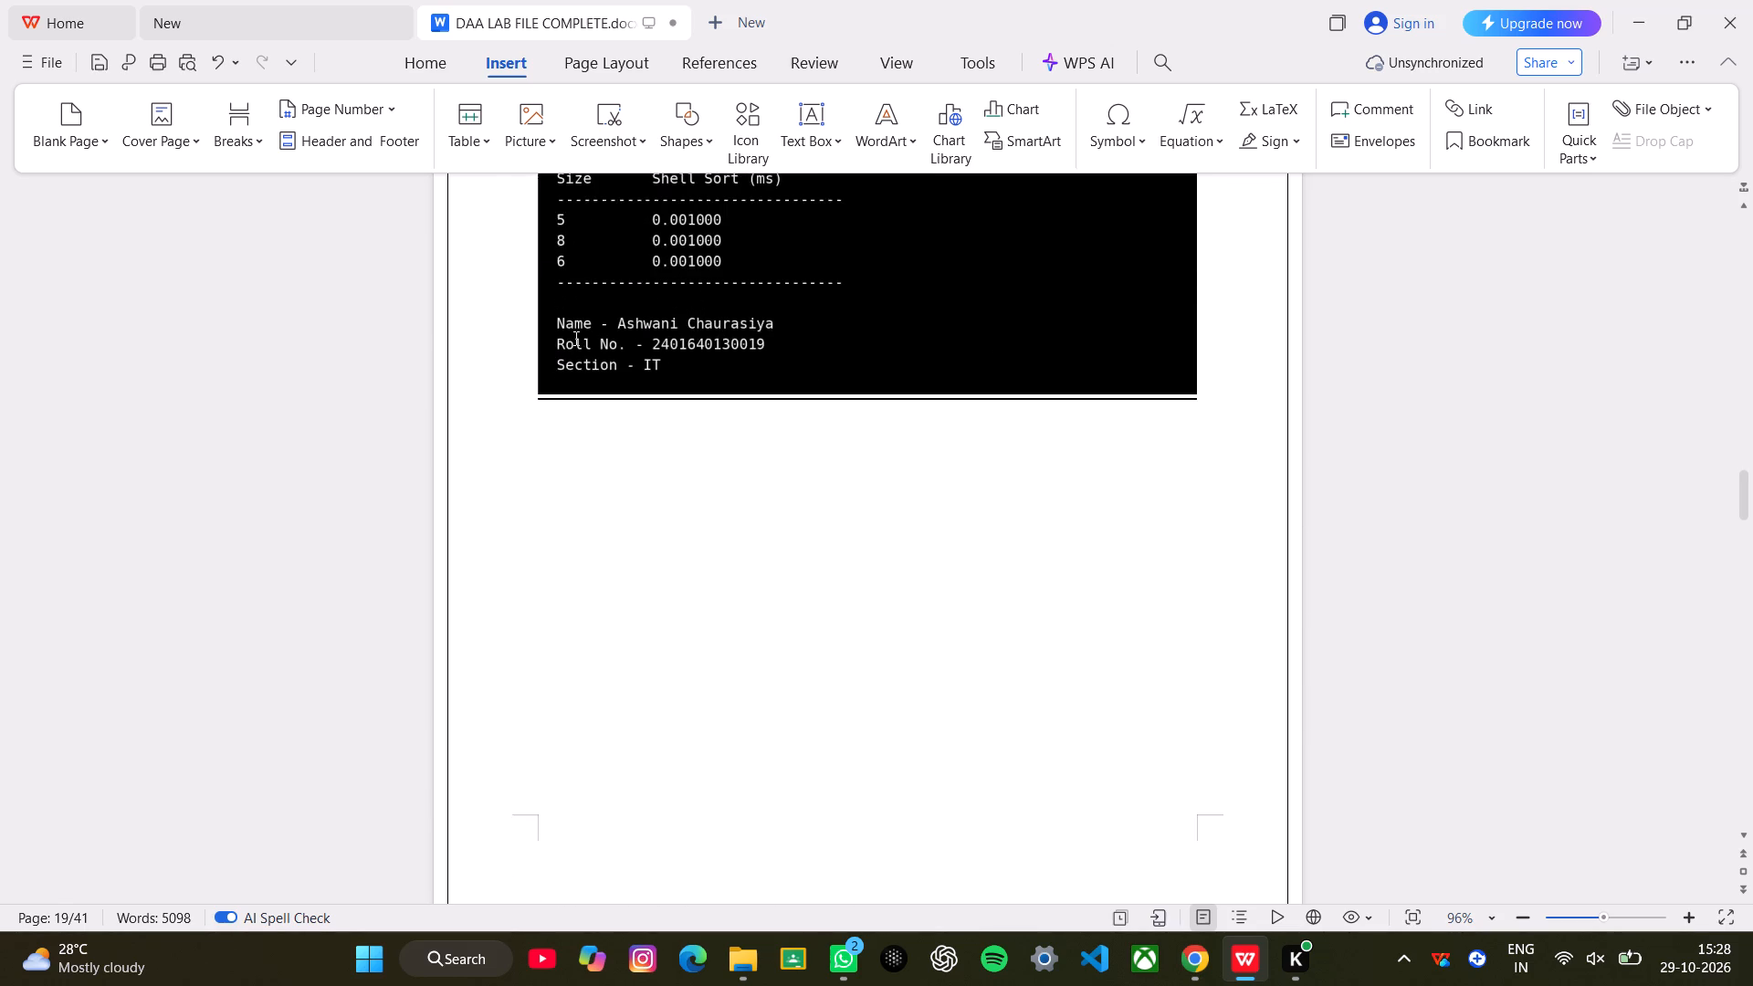
scroll(574, 338, "down", 14)
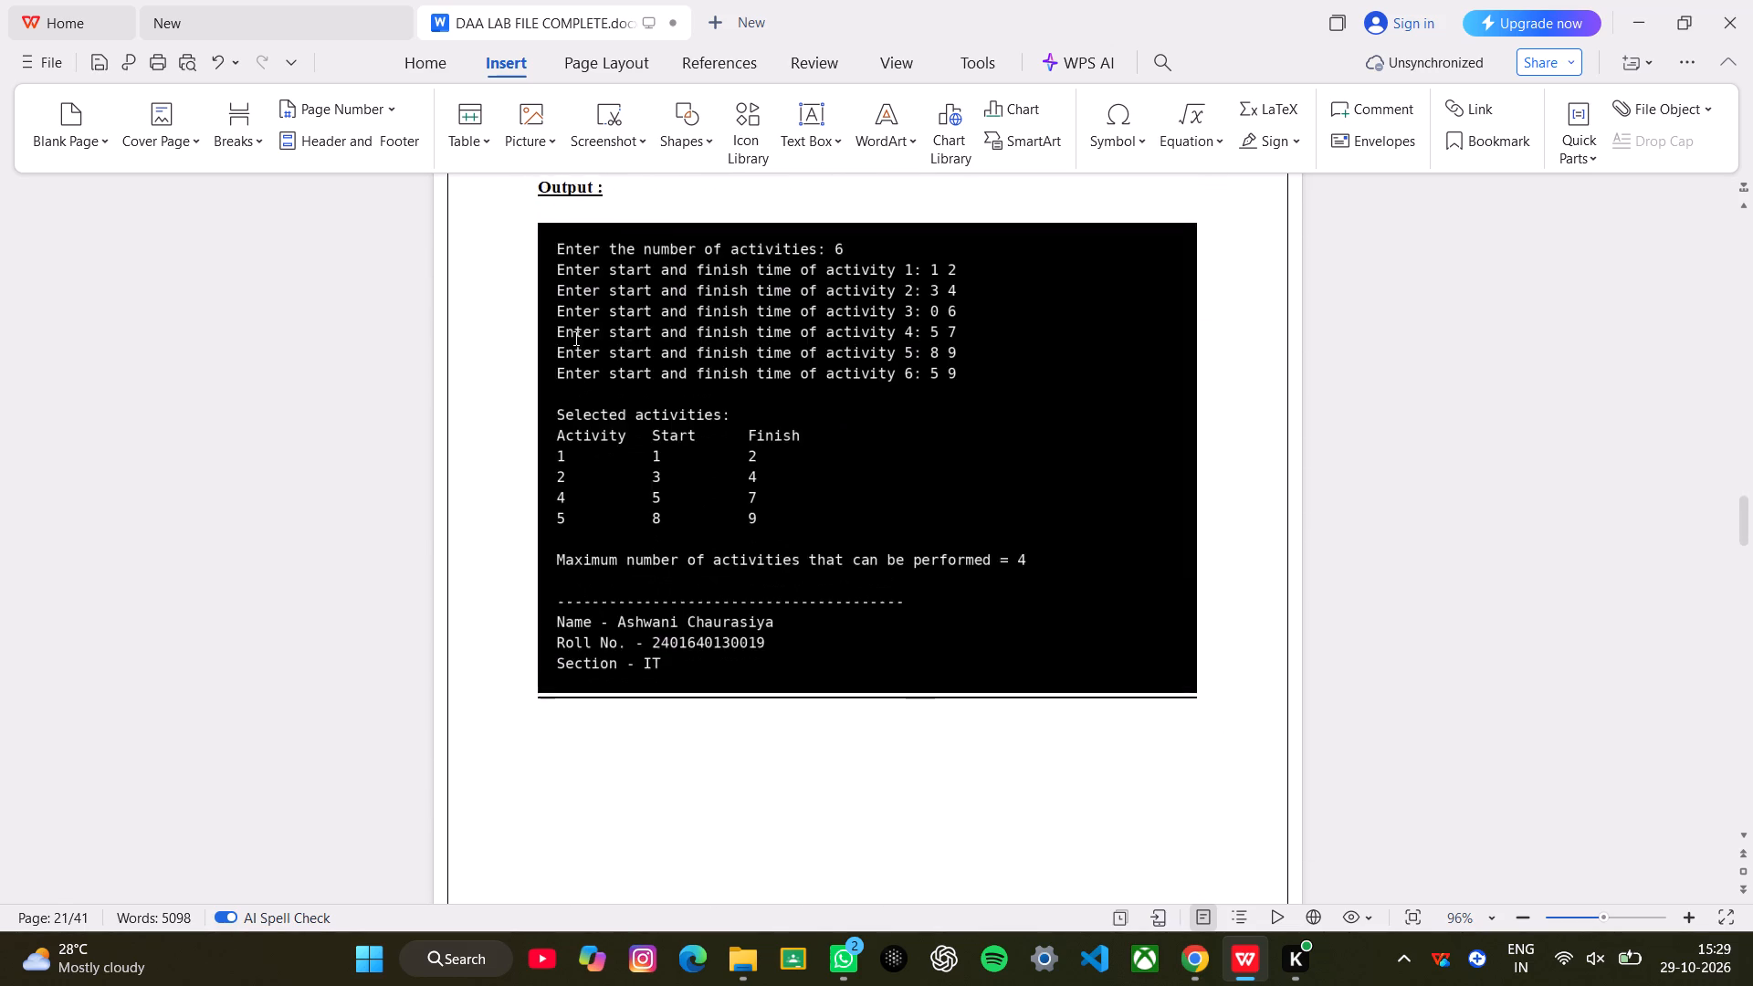
scroll(574, 338, "down", 1)
scroll(574, 338, "up", 1)
scroll(574, 338, "down", 1)
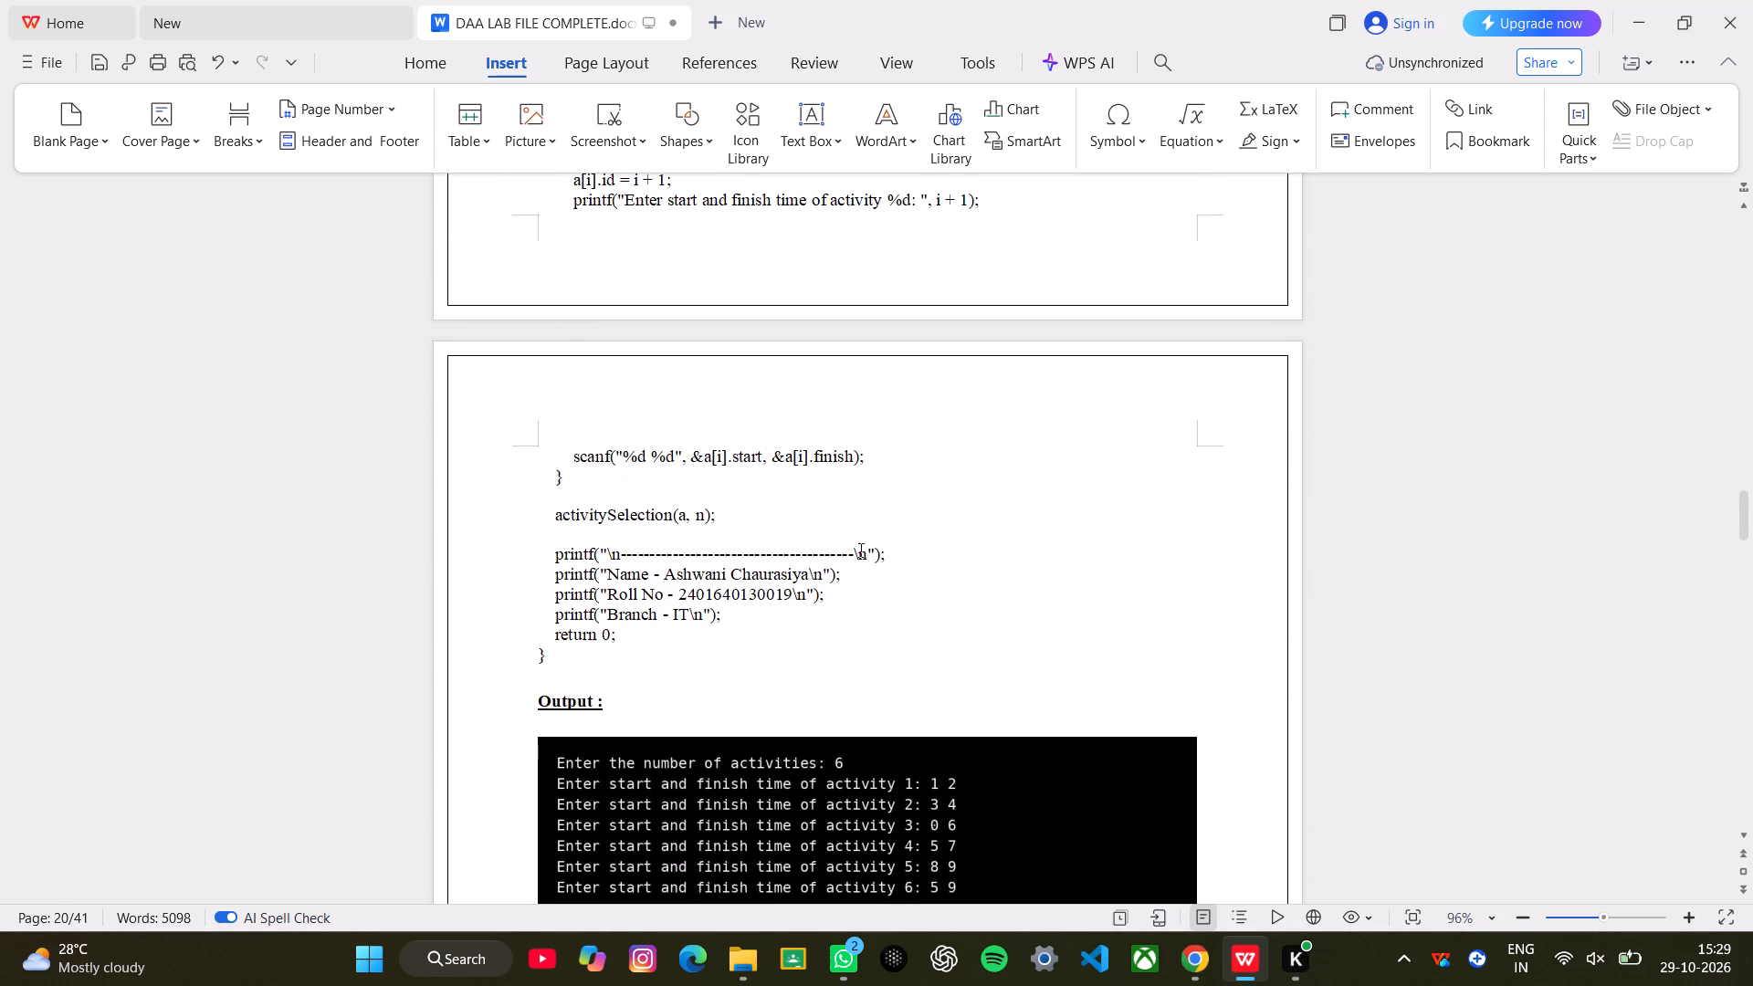
left_click_drag(897, 555, 562, 540)
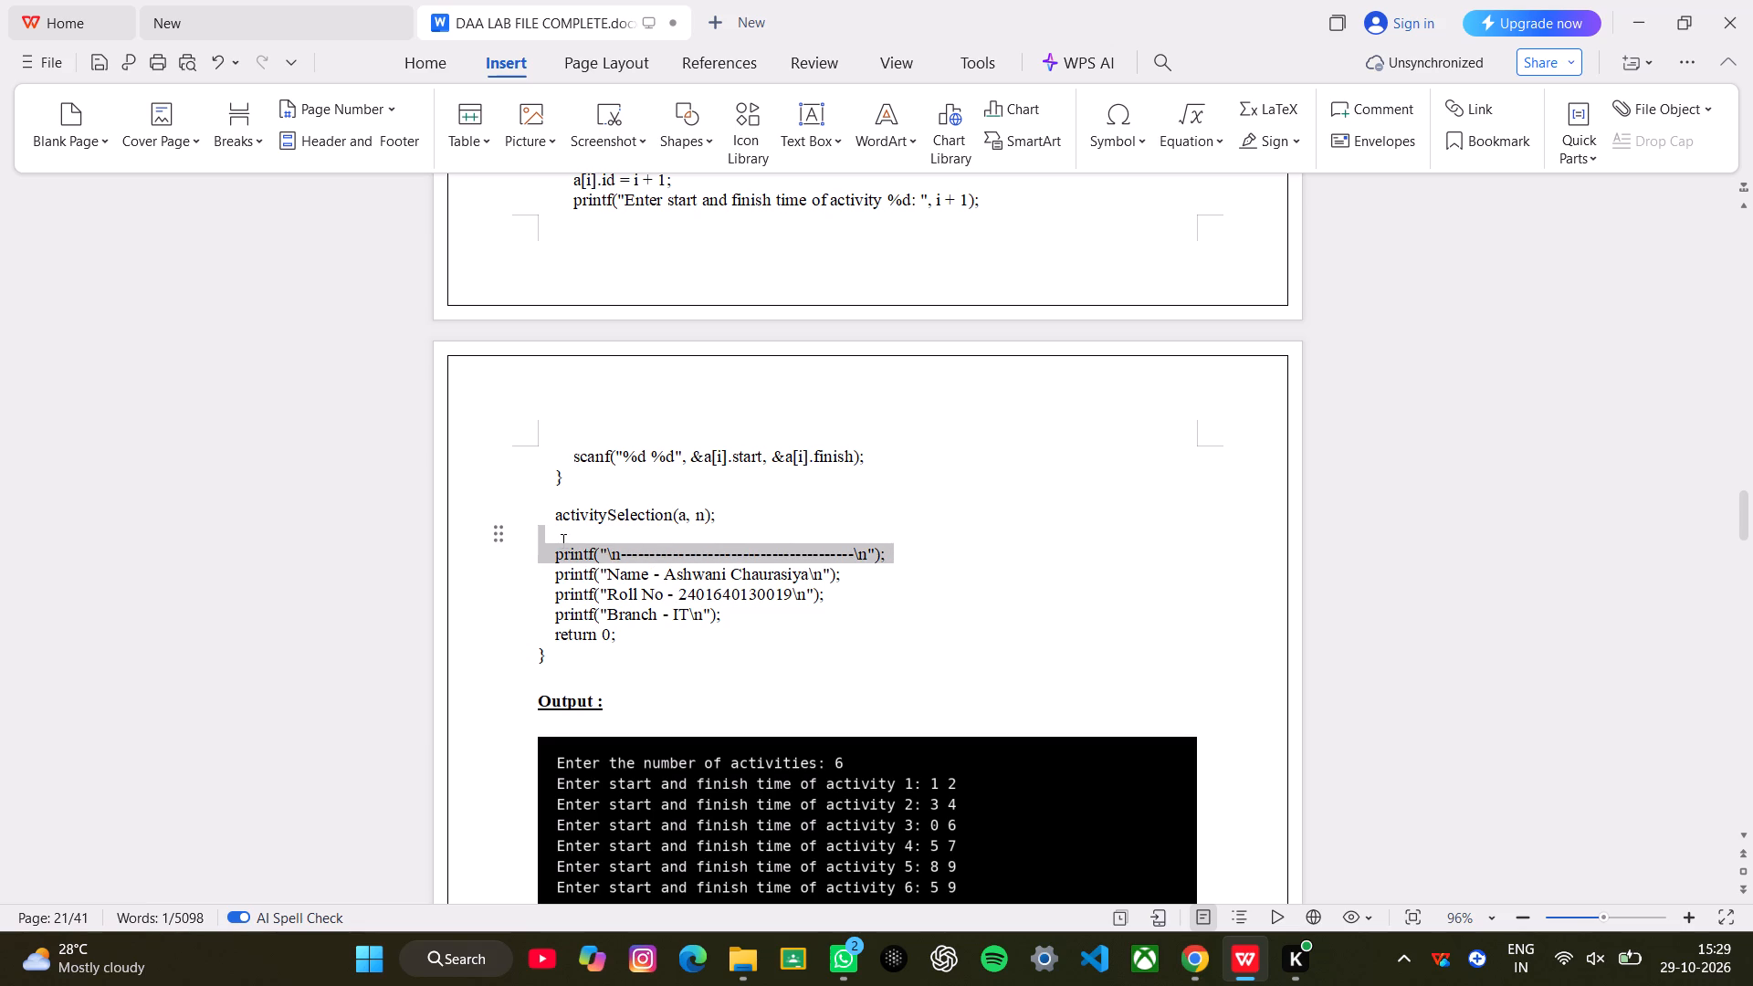
left_click_drag(562, 540, 551, 549)
key("ctrl+c")
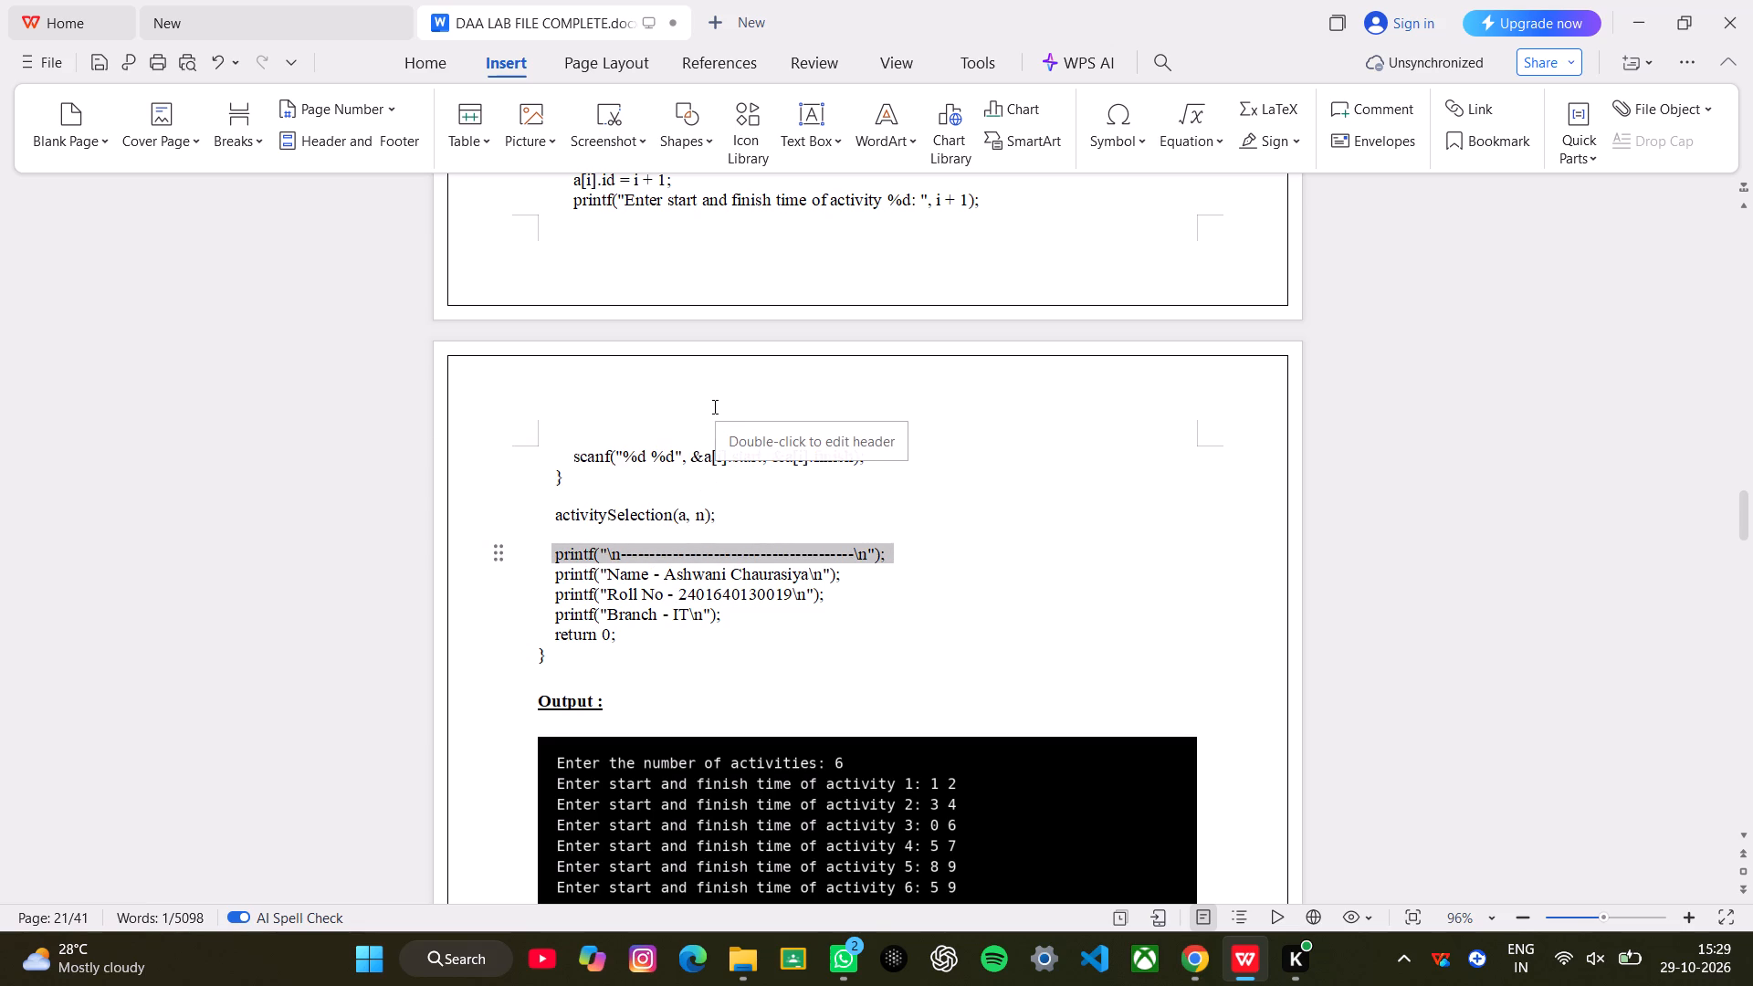
left_click(670, 389)
scroll(670, 389, "up", 4)
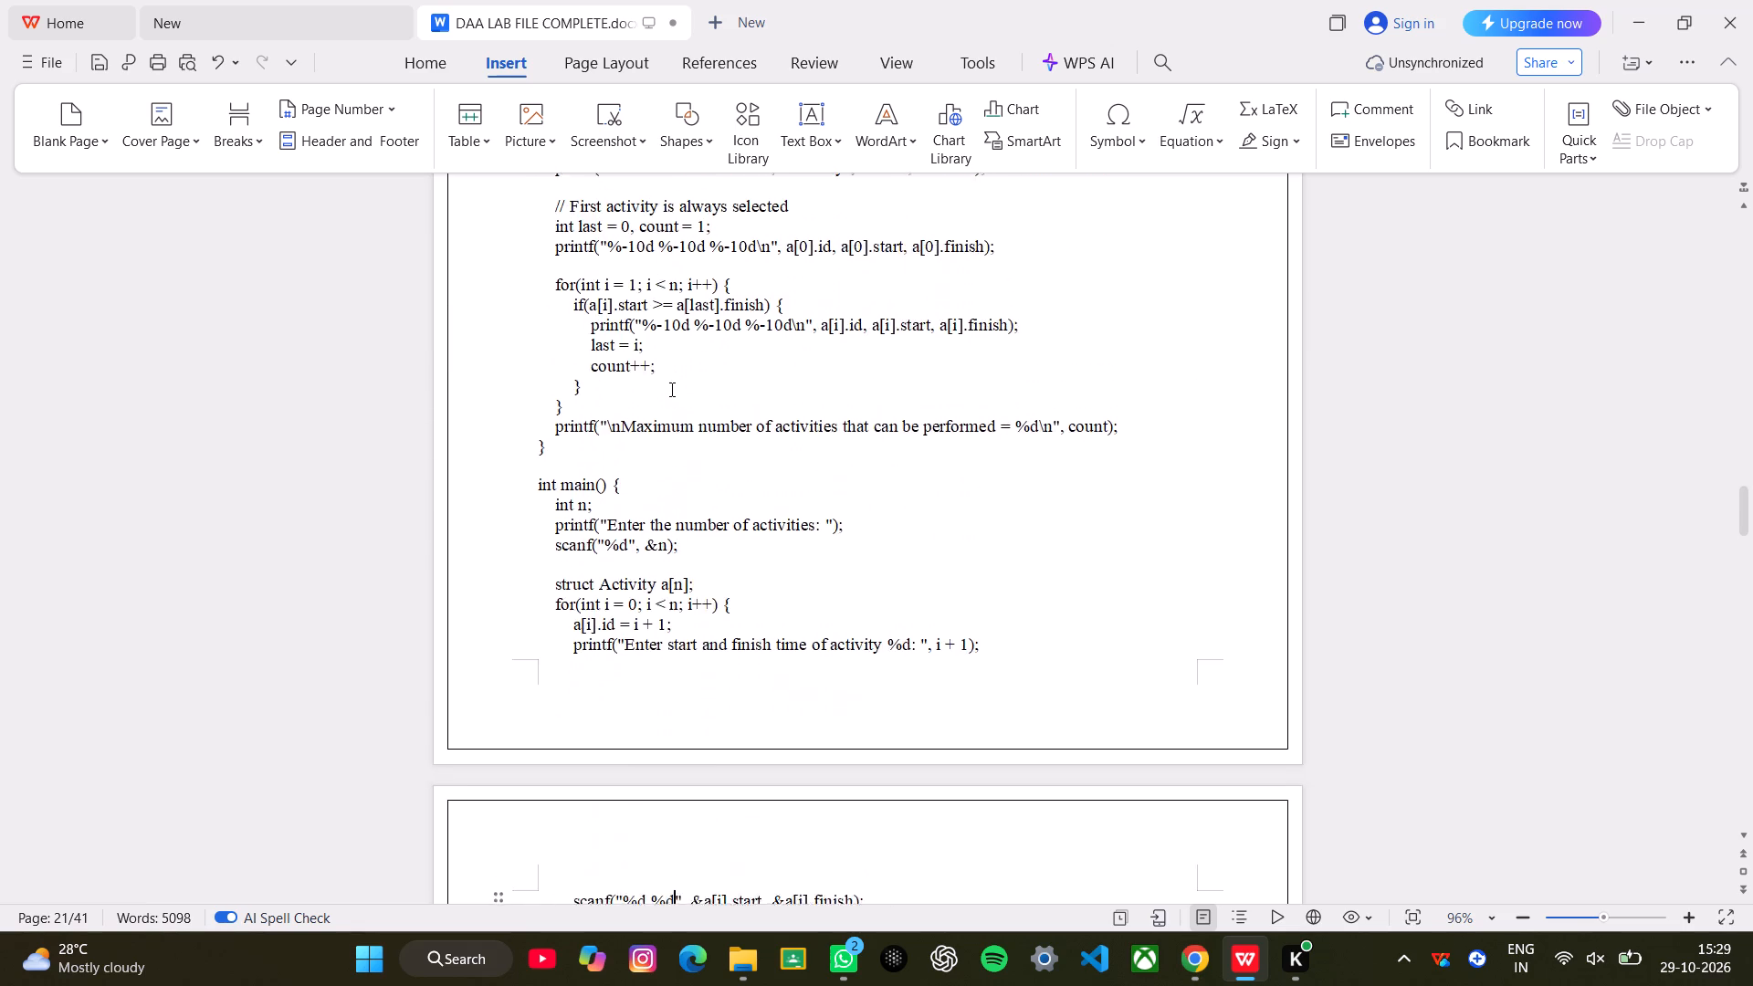
scroll(670, 389, "up", 7)
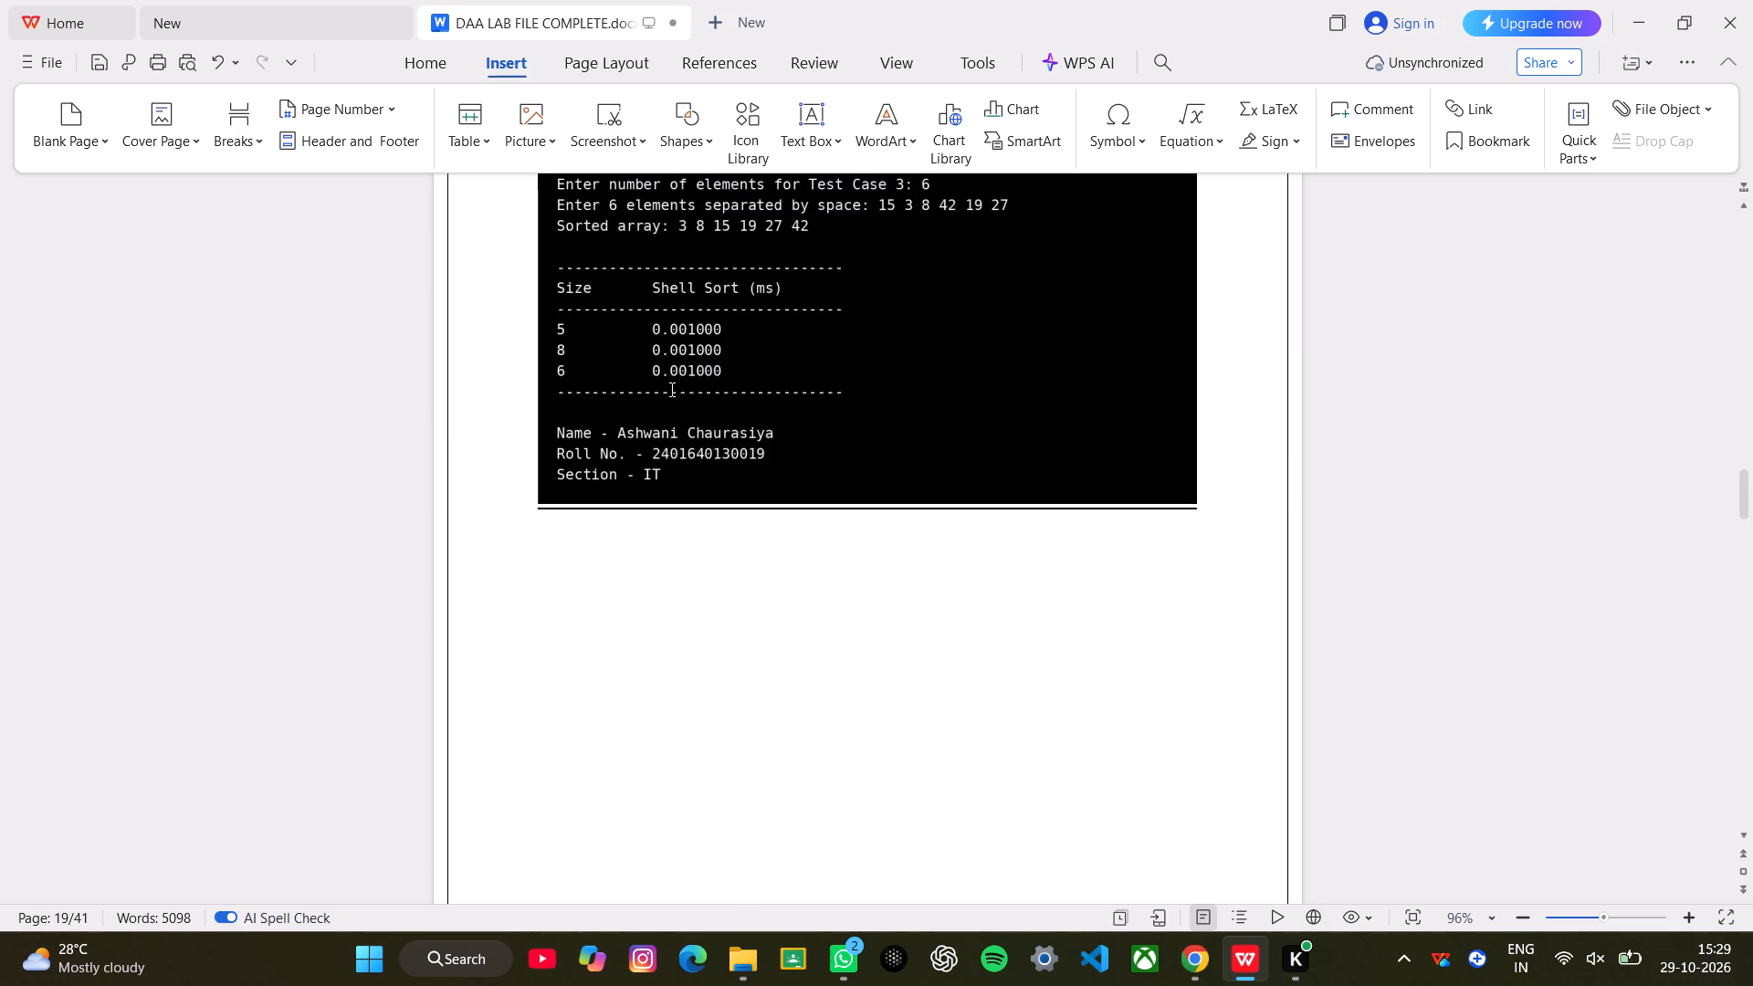
scroll(670, 389, "up", 7)
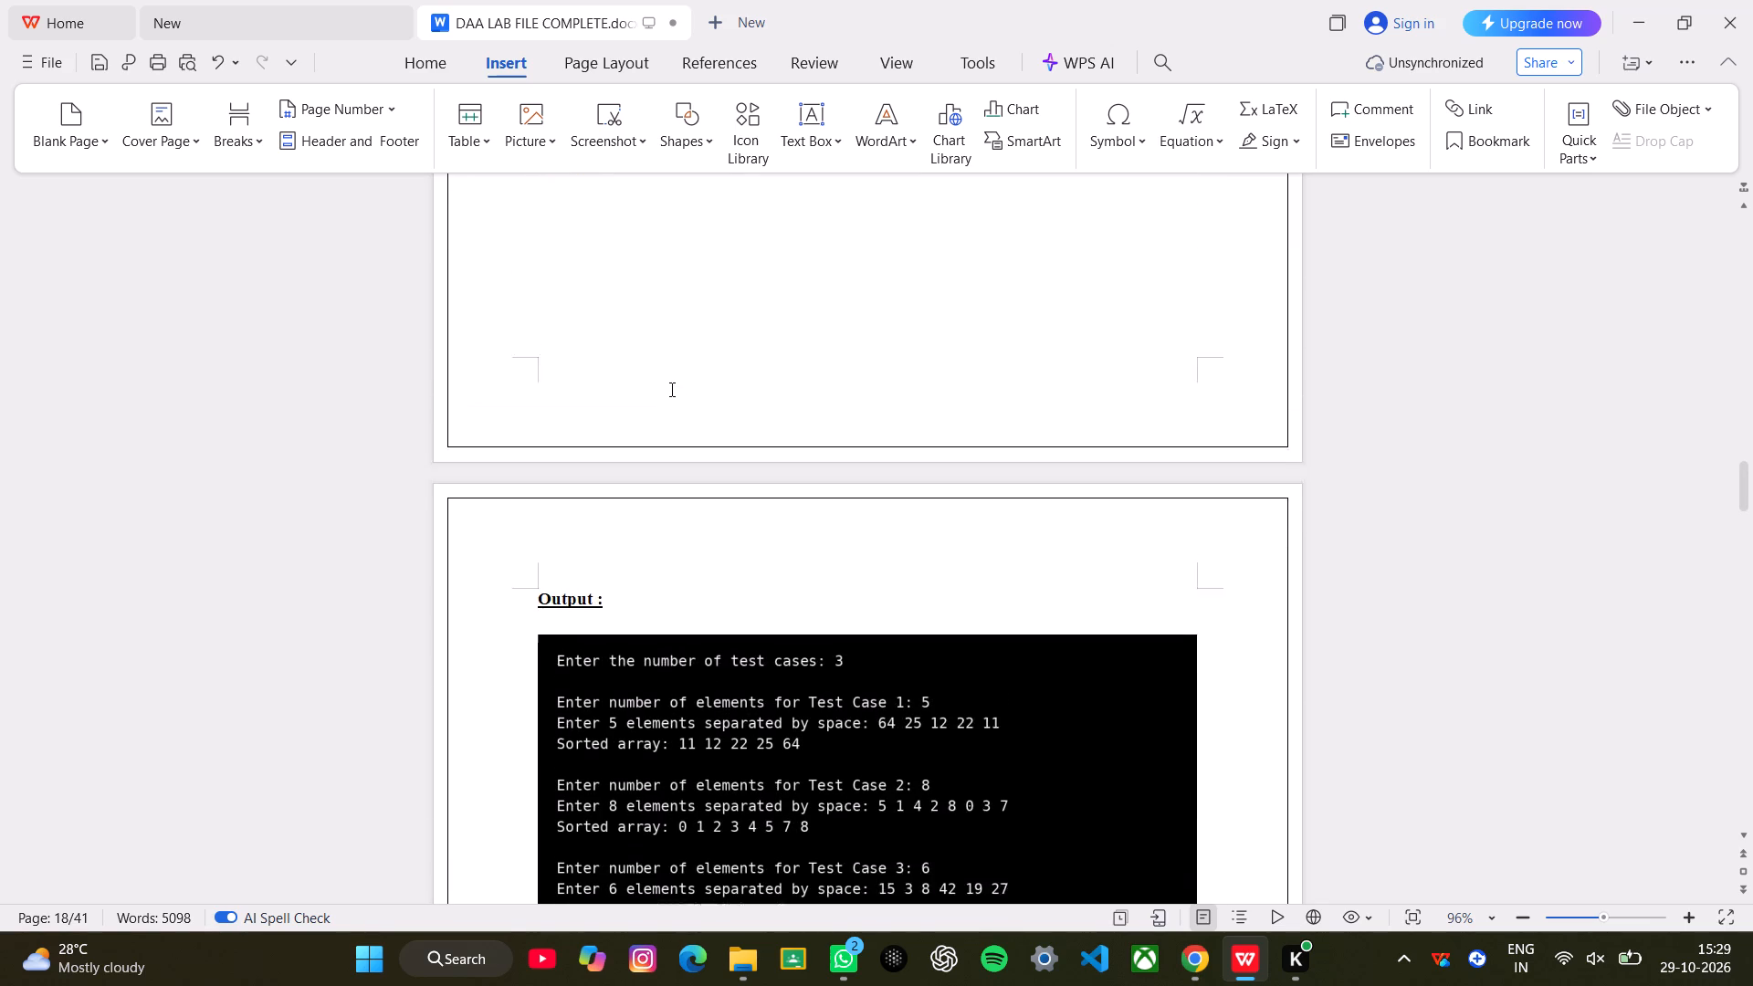
scroll(670, 389, "up", 5)
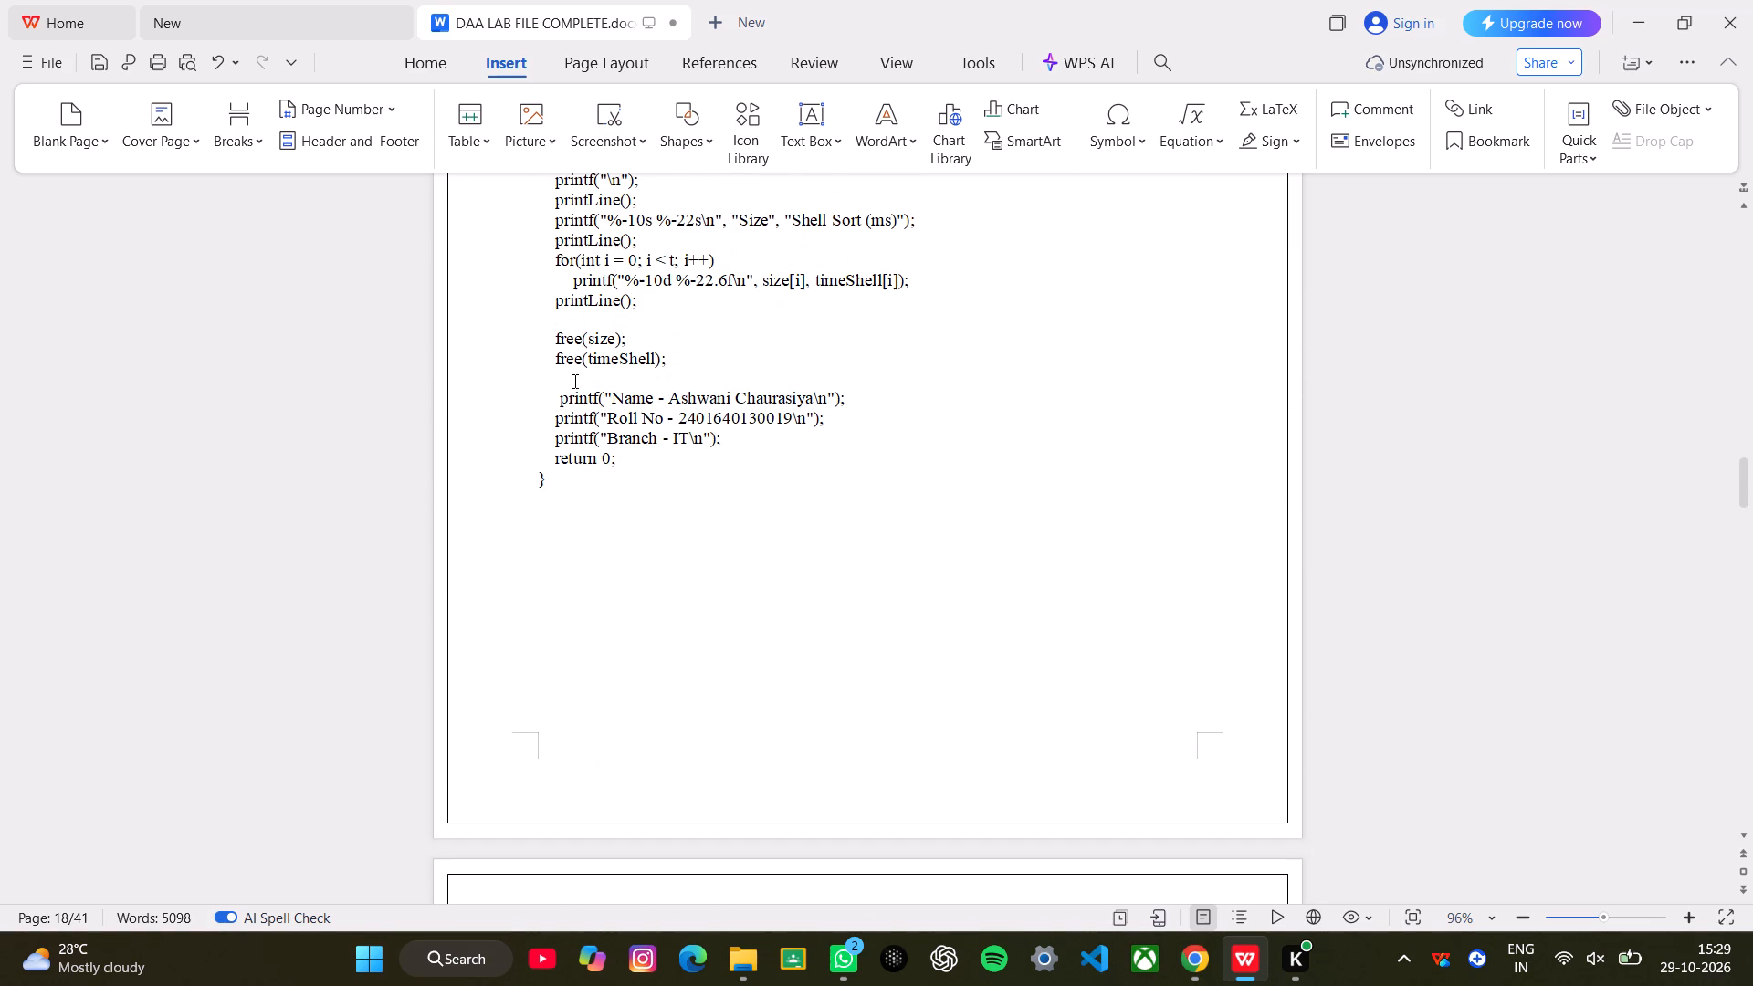
left_click(570, 381)
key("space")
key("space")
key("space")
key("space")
key("ctrl+v")
left_click(674, 360)
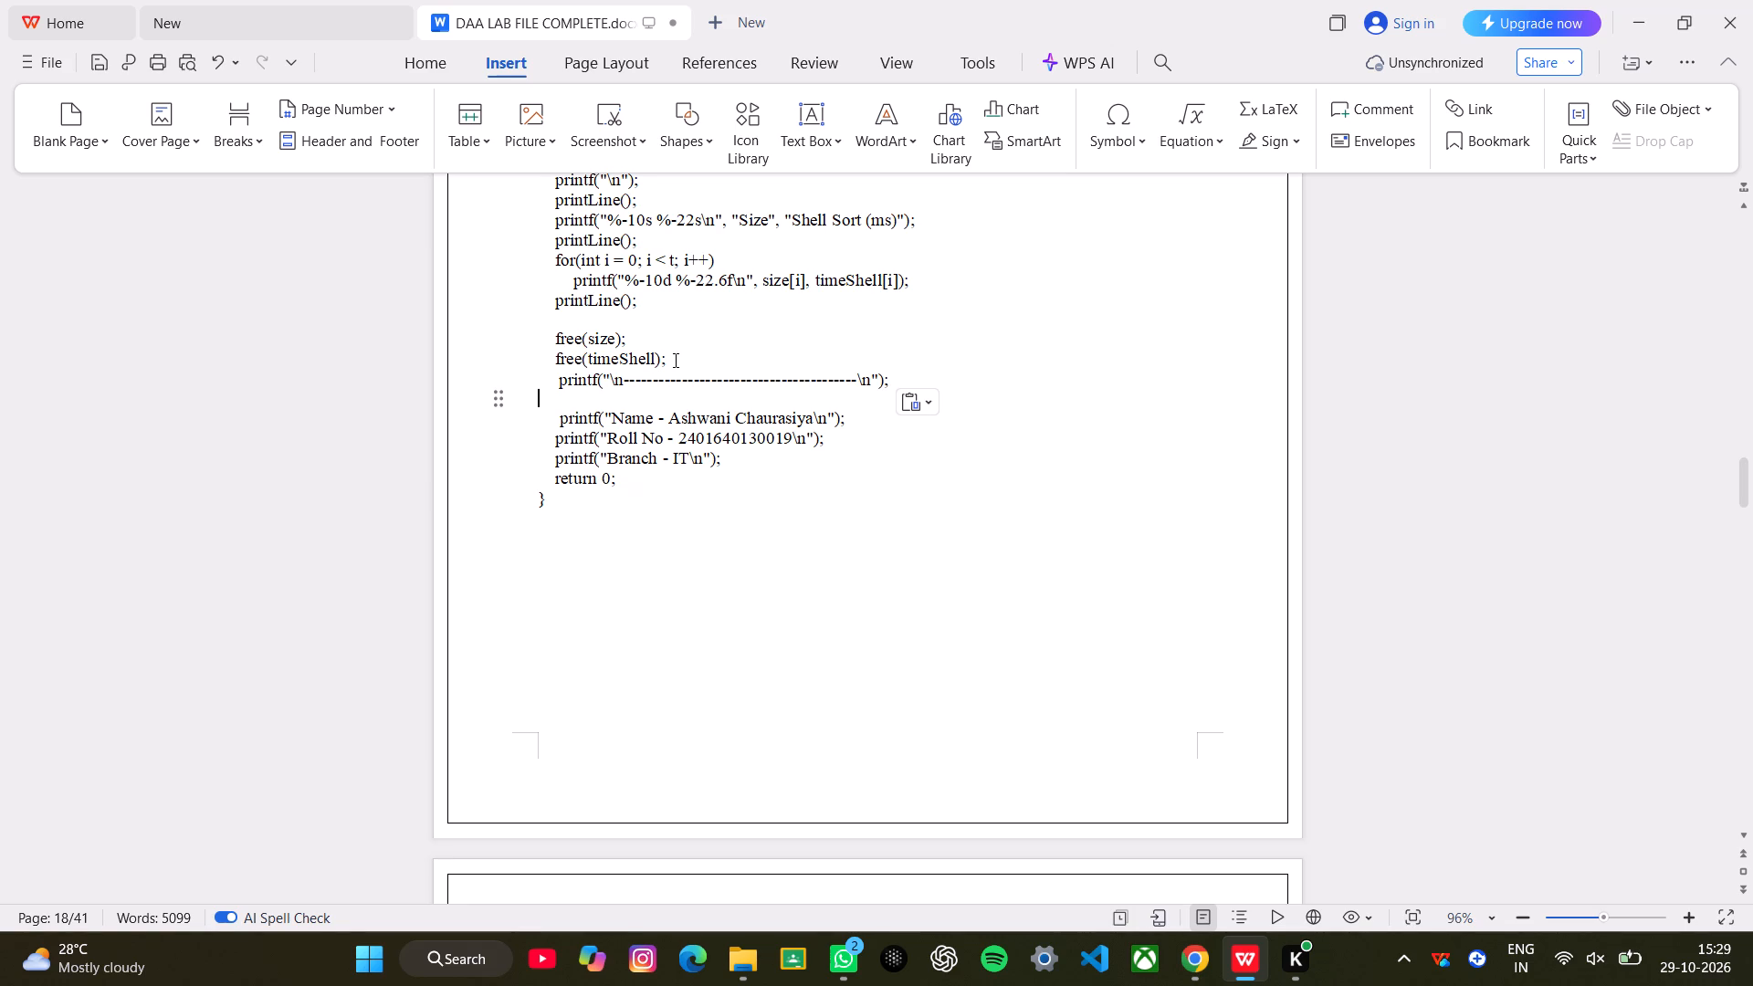
In the Shell Sort code, add a blank line above the dashed-line printf, remove the one below it, and align both printf lines' indentation.
key("backslash")
key("BackSpace")
key("Return")
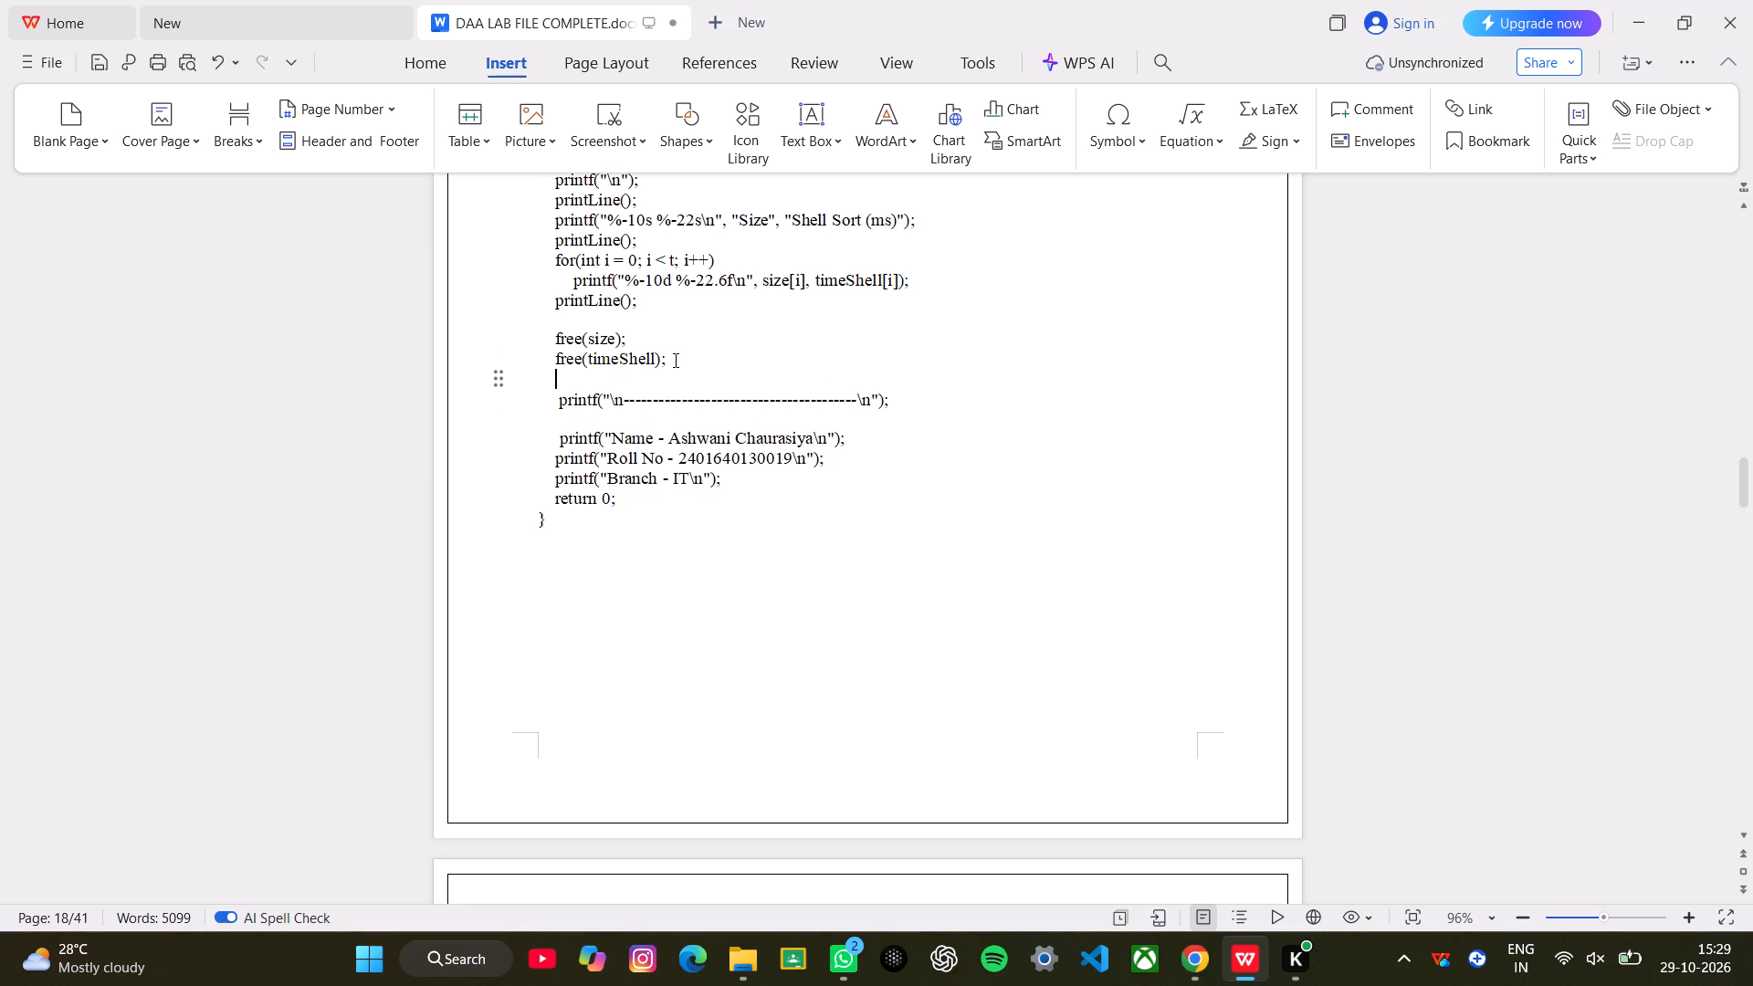
left_click(594, 427)
key("BackSpace")
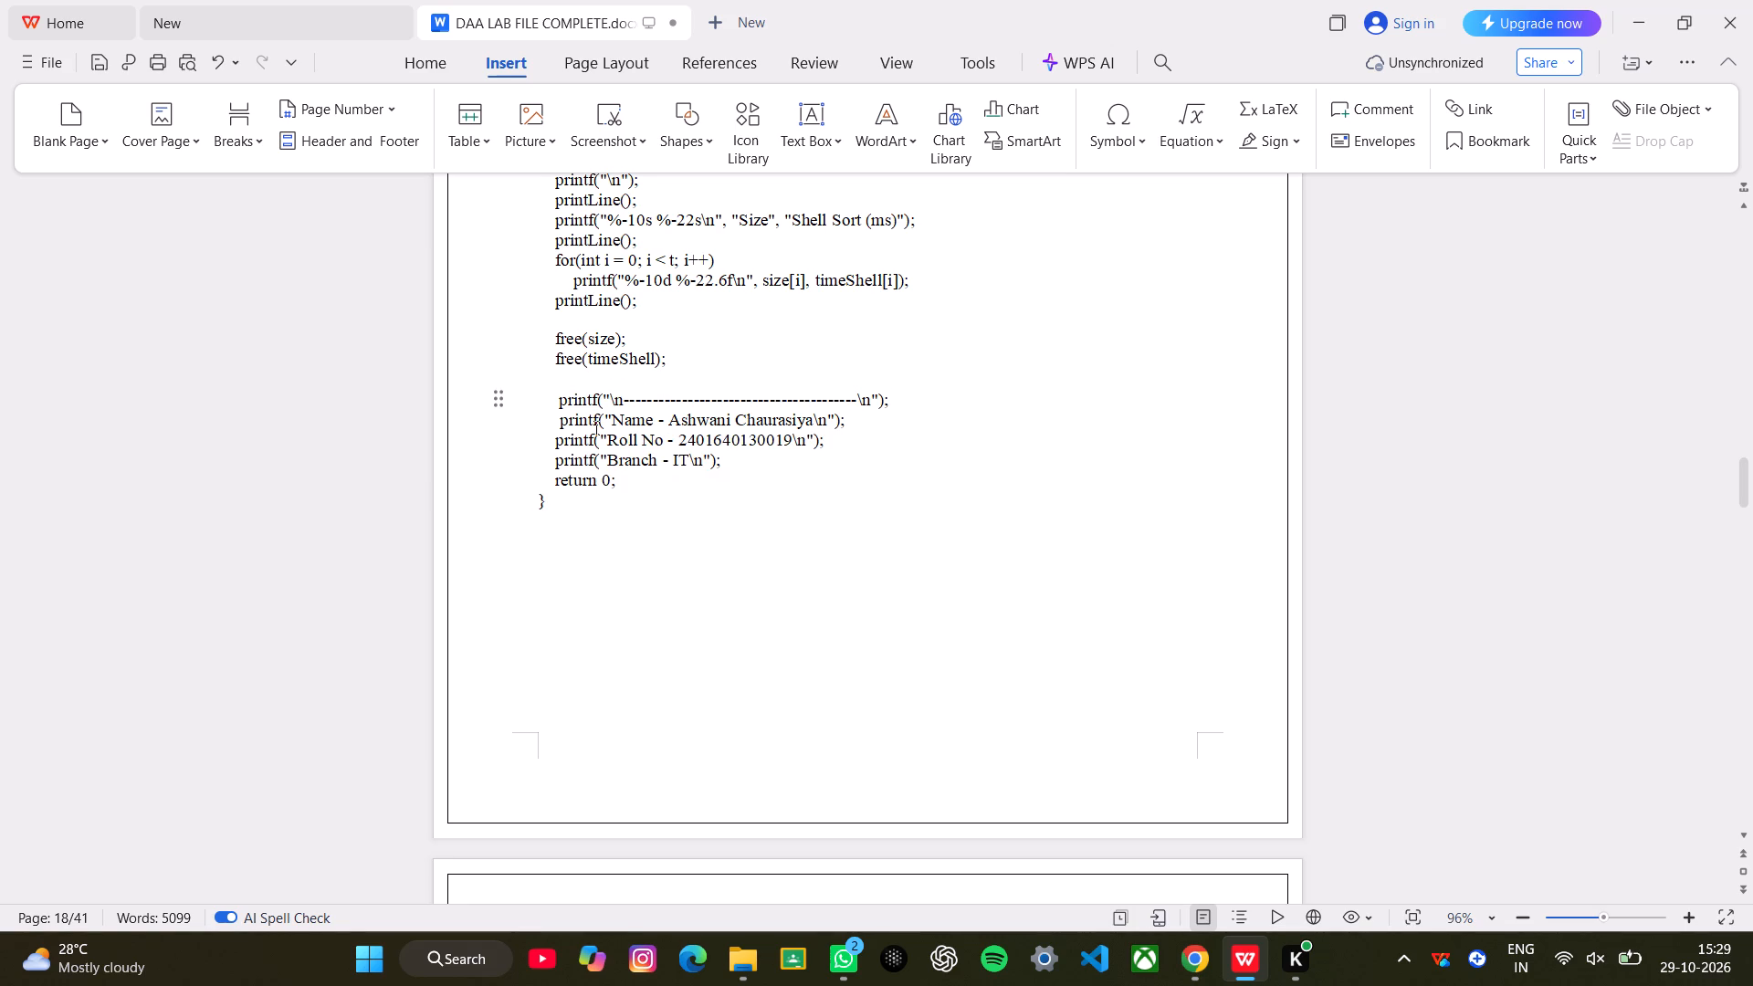
left_click(556, 421)
key("BackSpace")
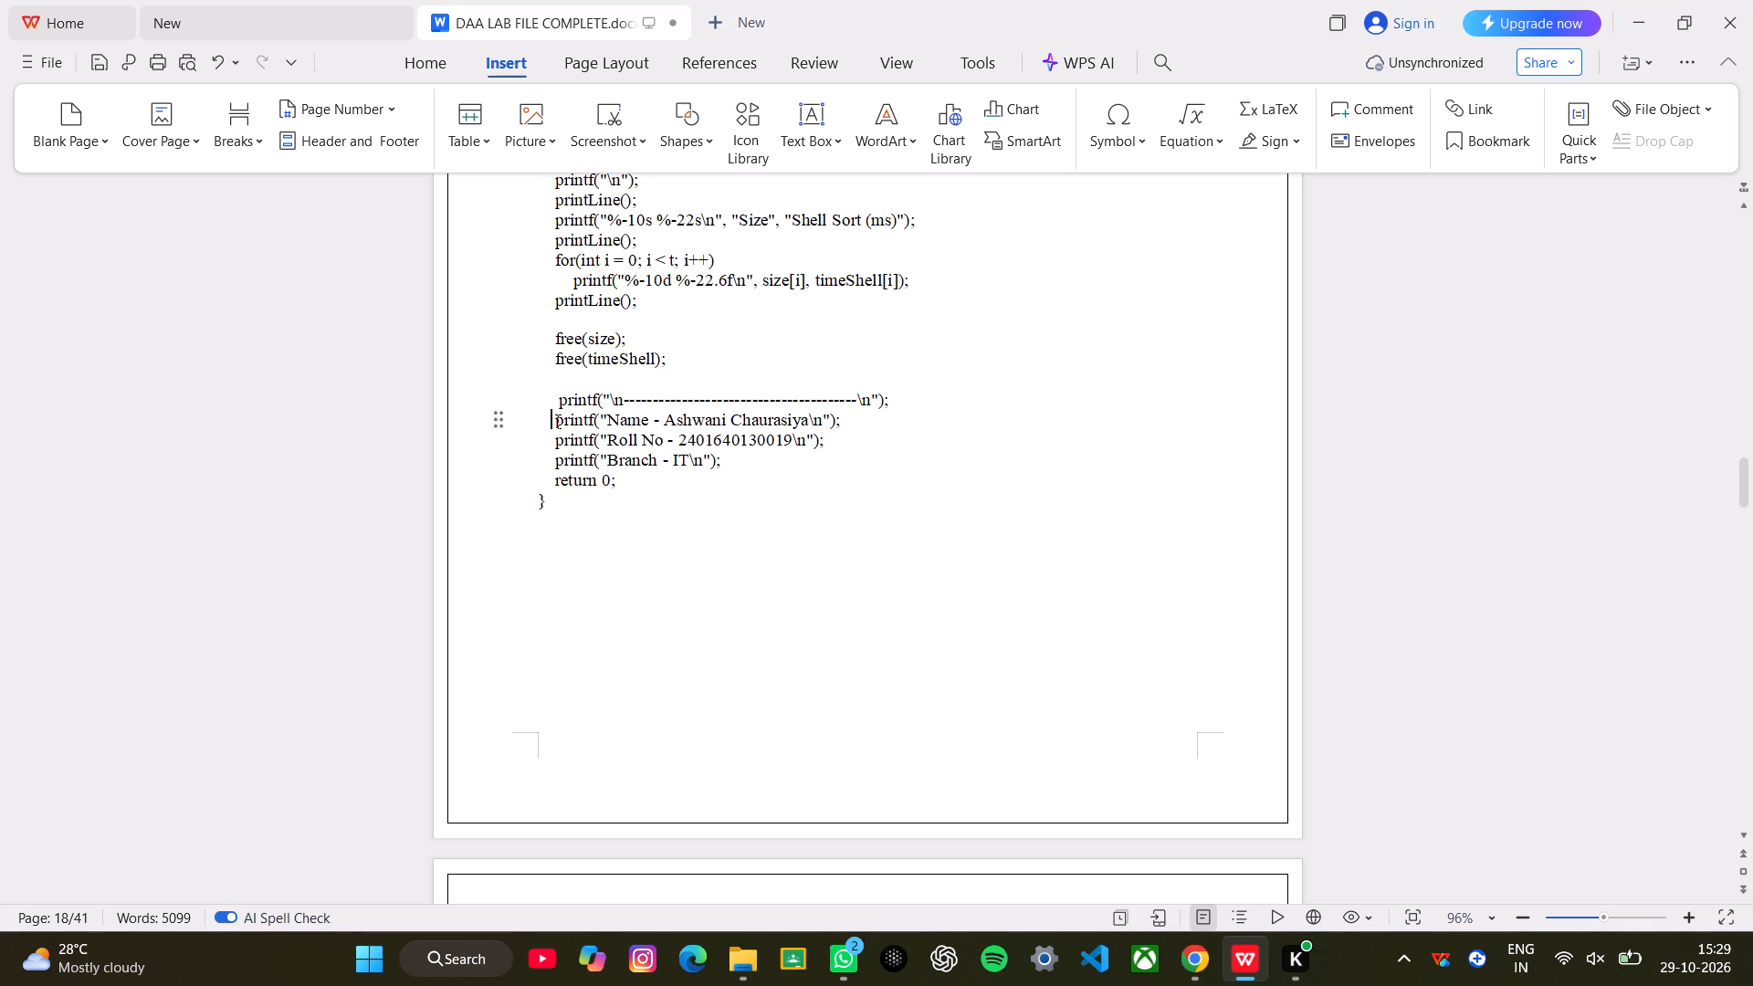
left_click(556, 407)
key("BackSpace")
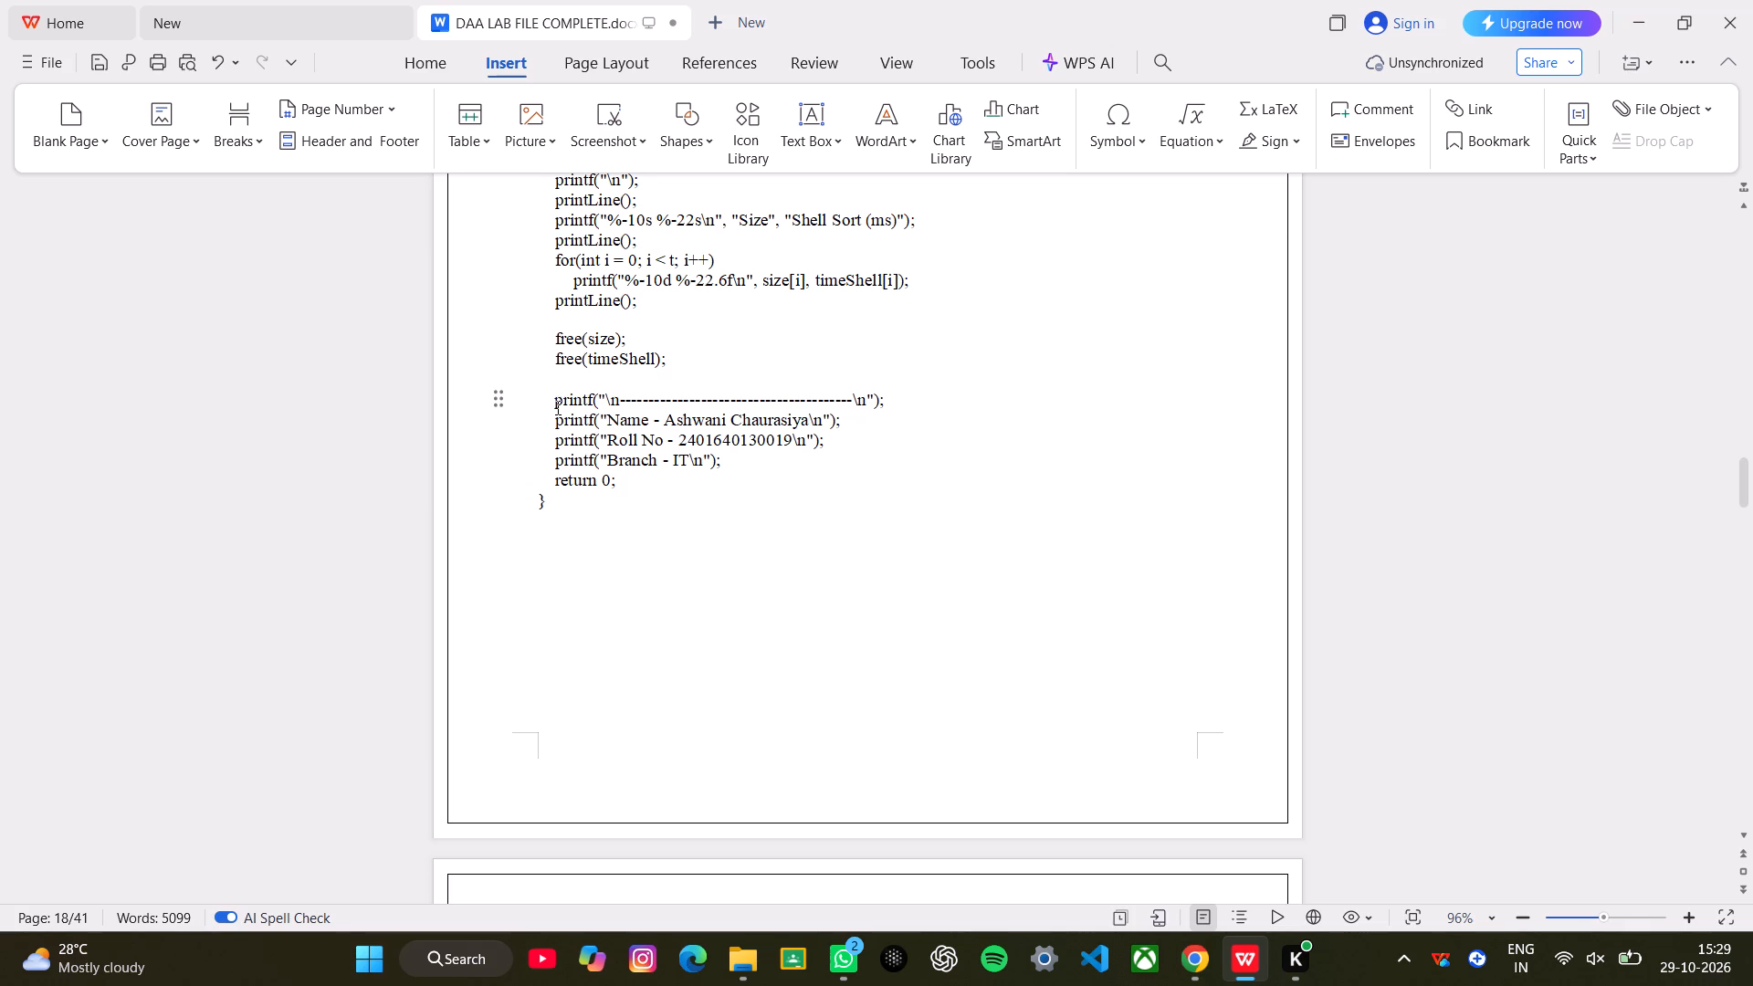
Replace the Name, Roll No and Branch lines in the Heap, Counting and Radix Sort code with the copied dashed-line printf statement.
scroll(632, 401, "up", 6)
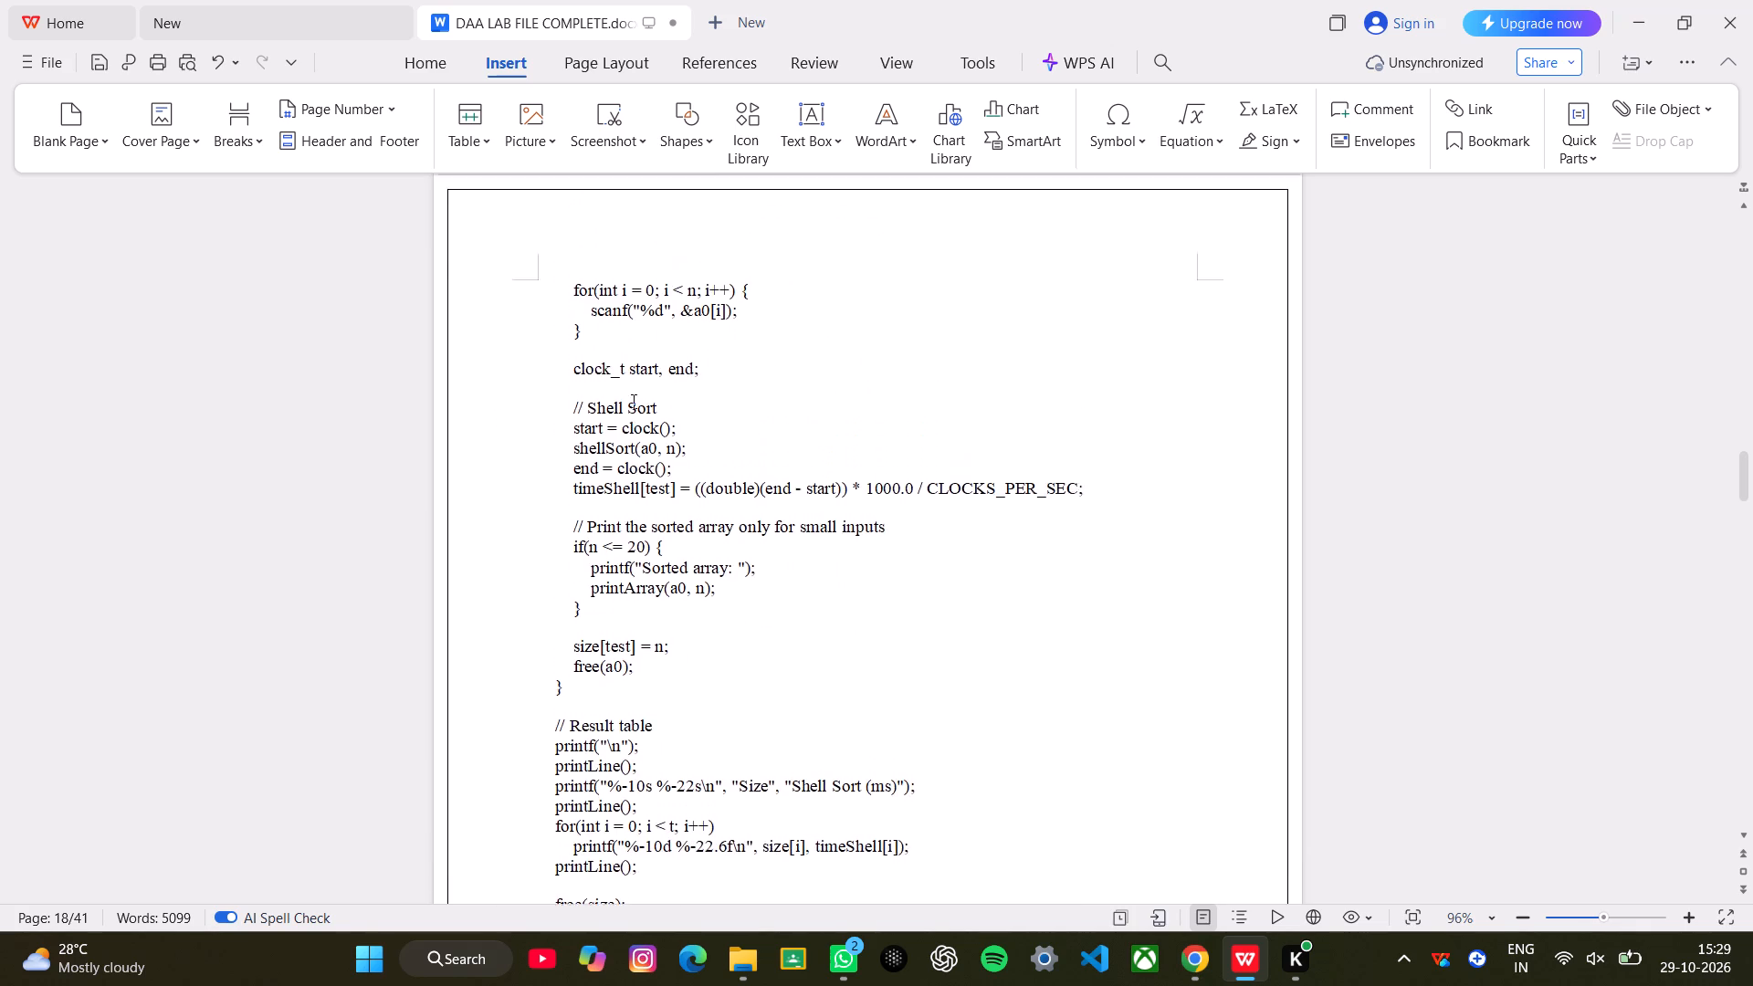
scroll(632, 401, "up", 8)
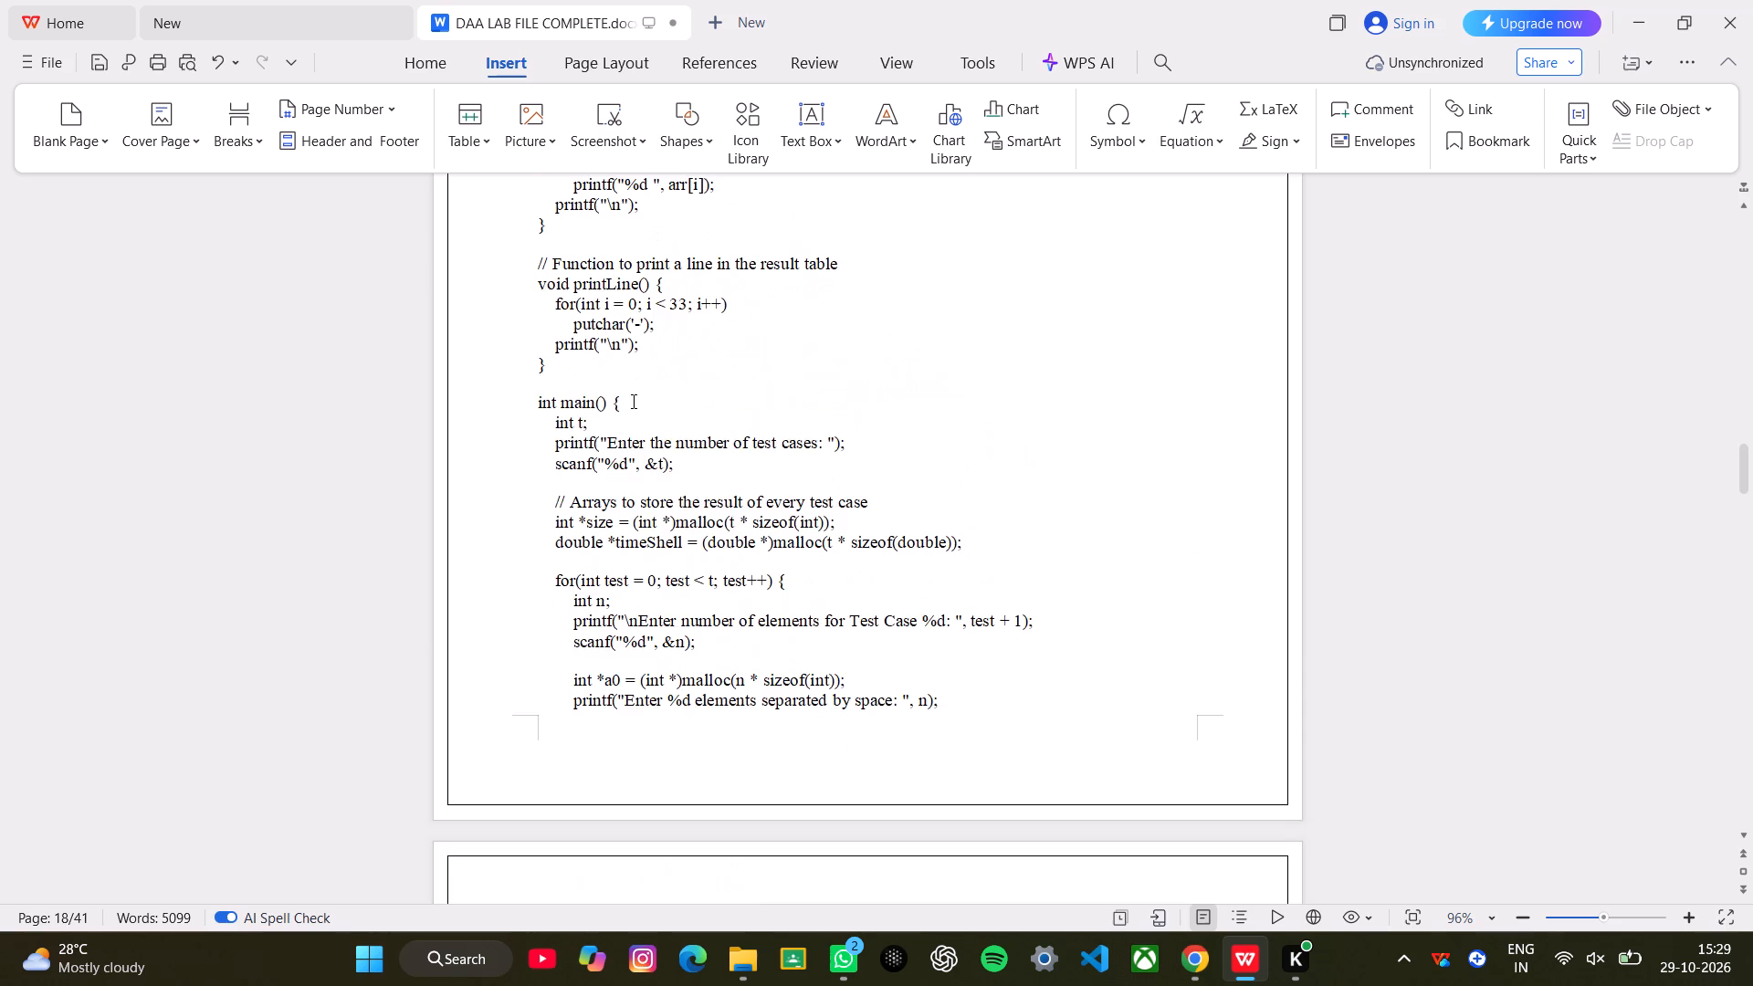
scroll(632, 401, "up", 7)
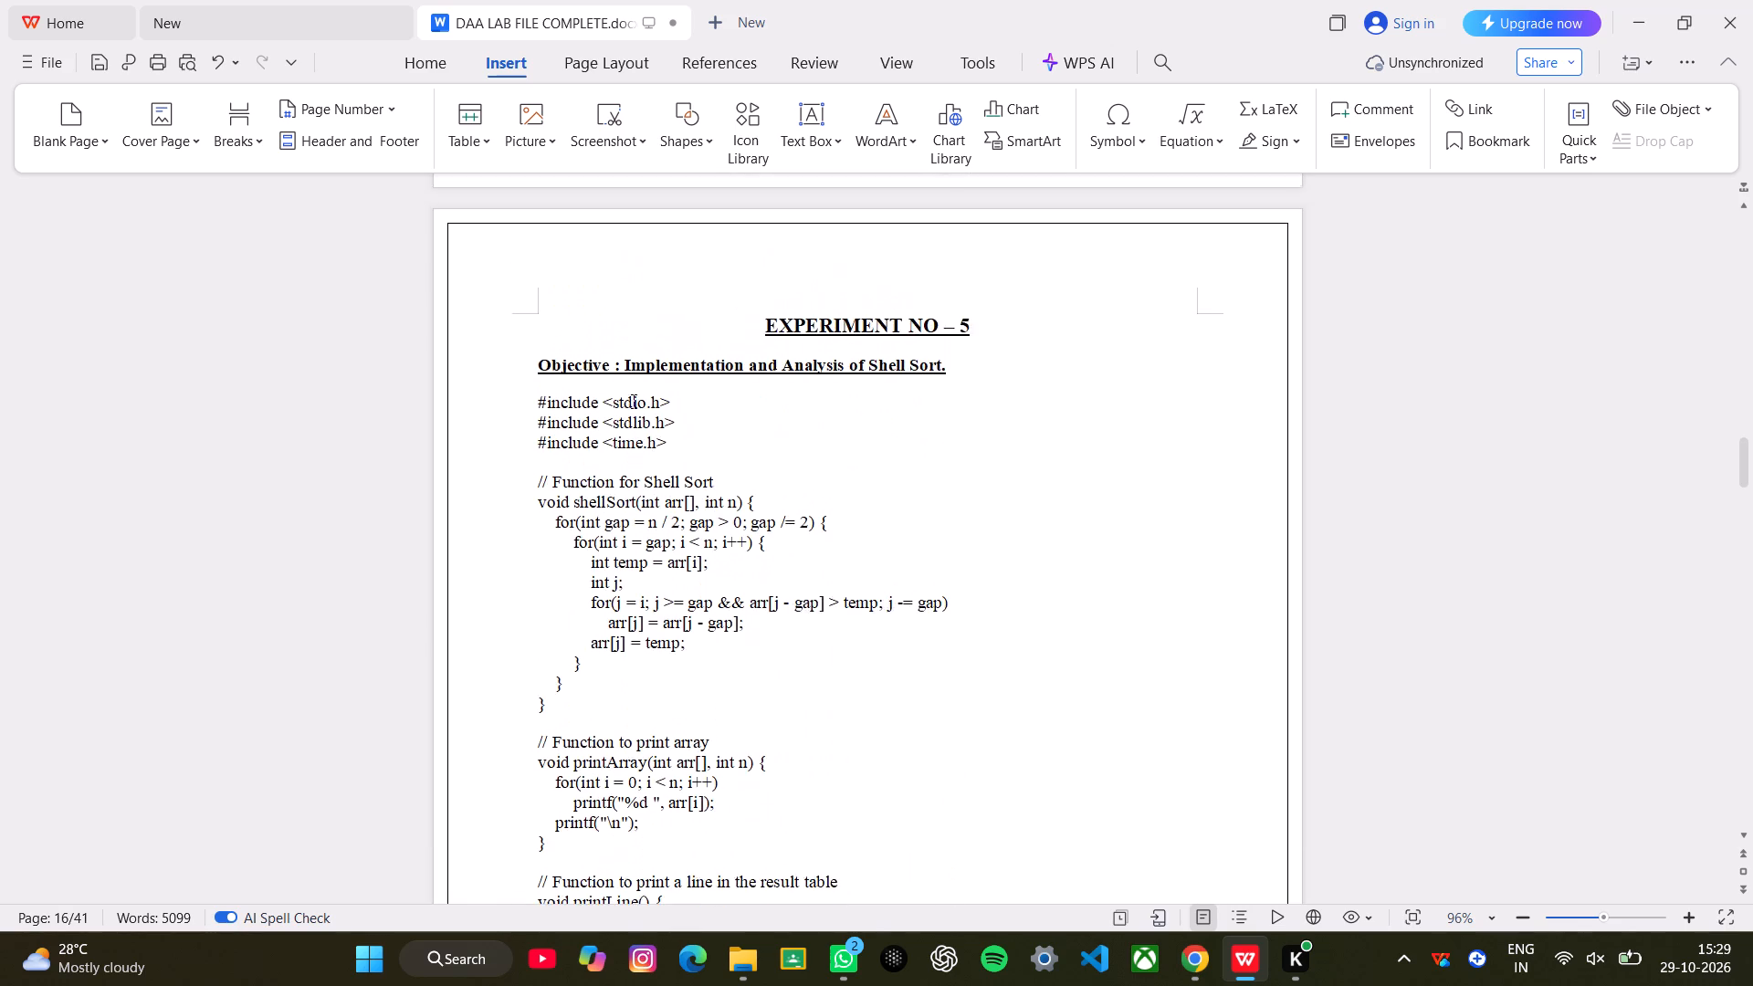
scroll(632, 401, "up", 7)
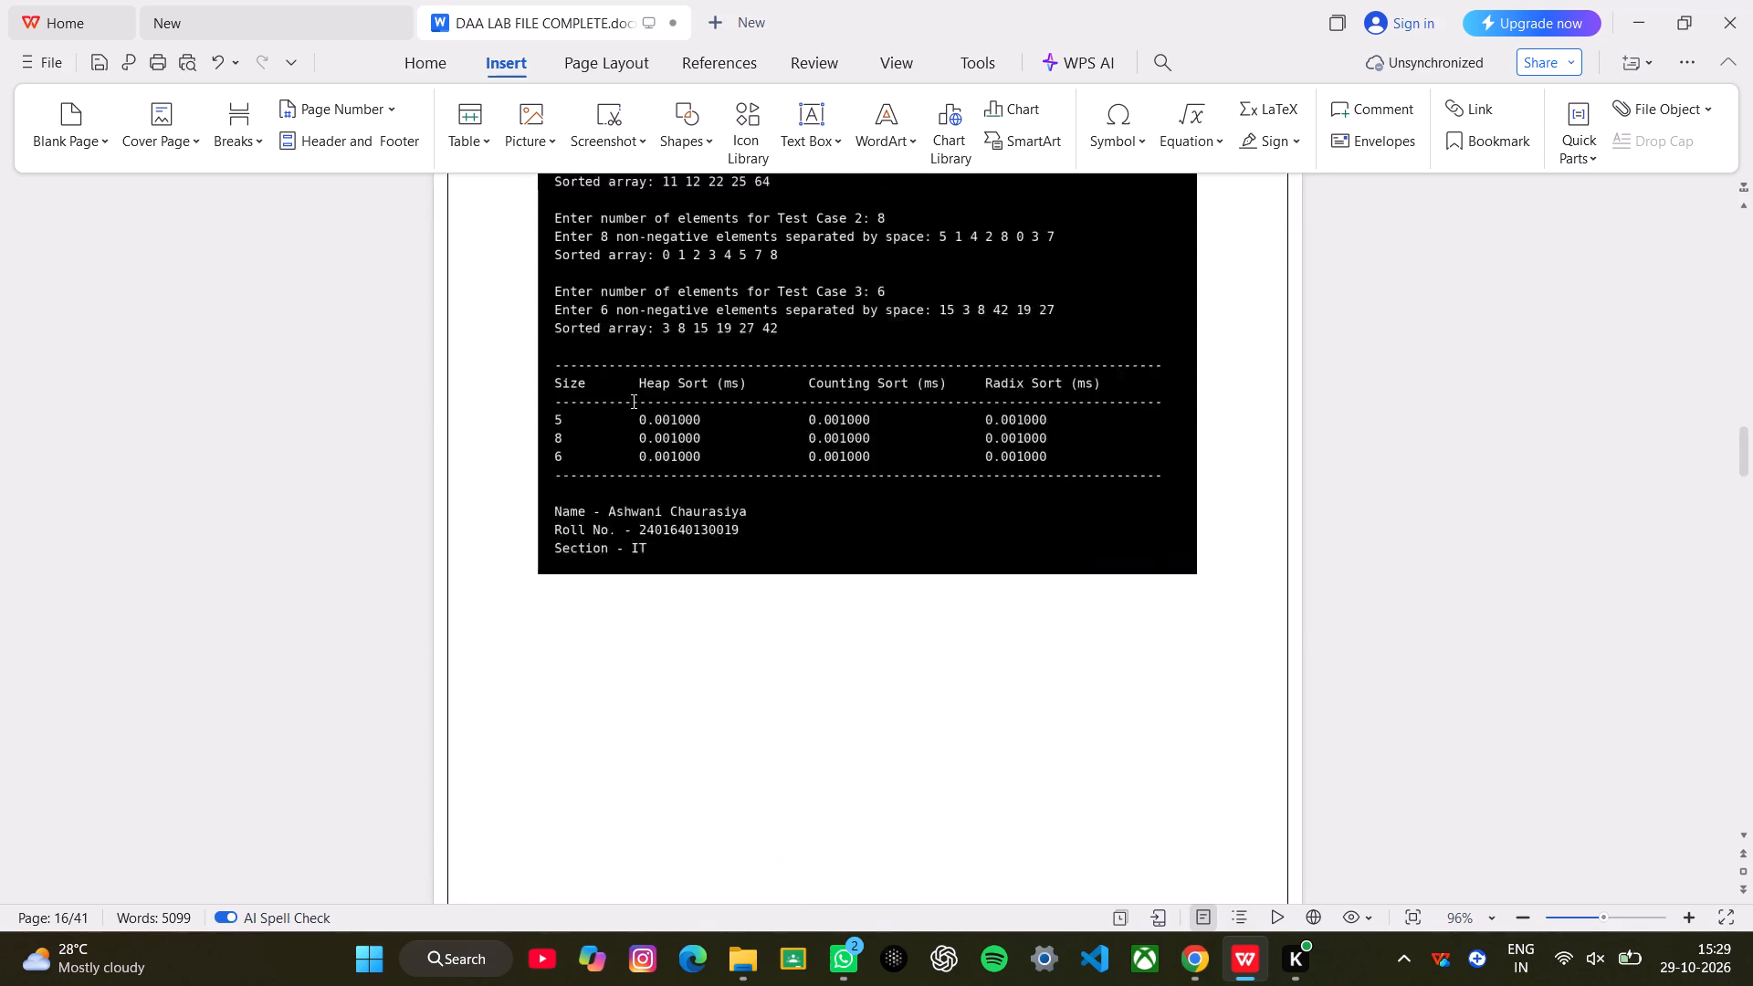
scroll(632, 401, "up", 7)
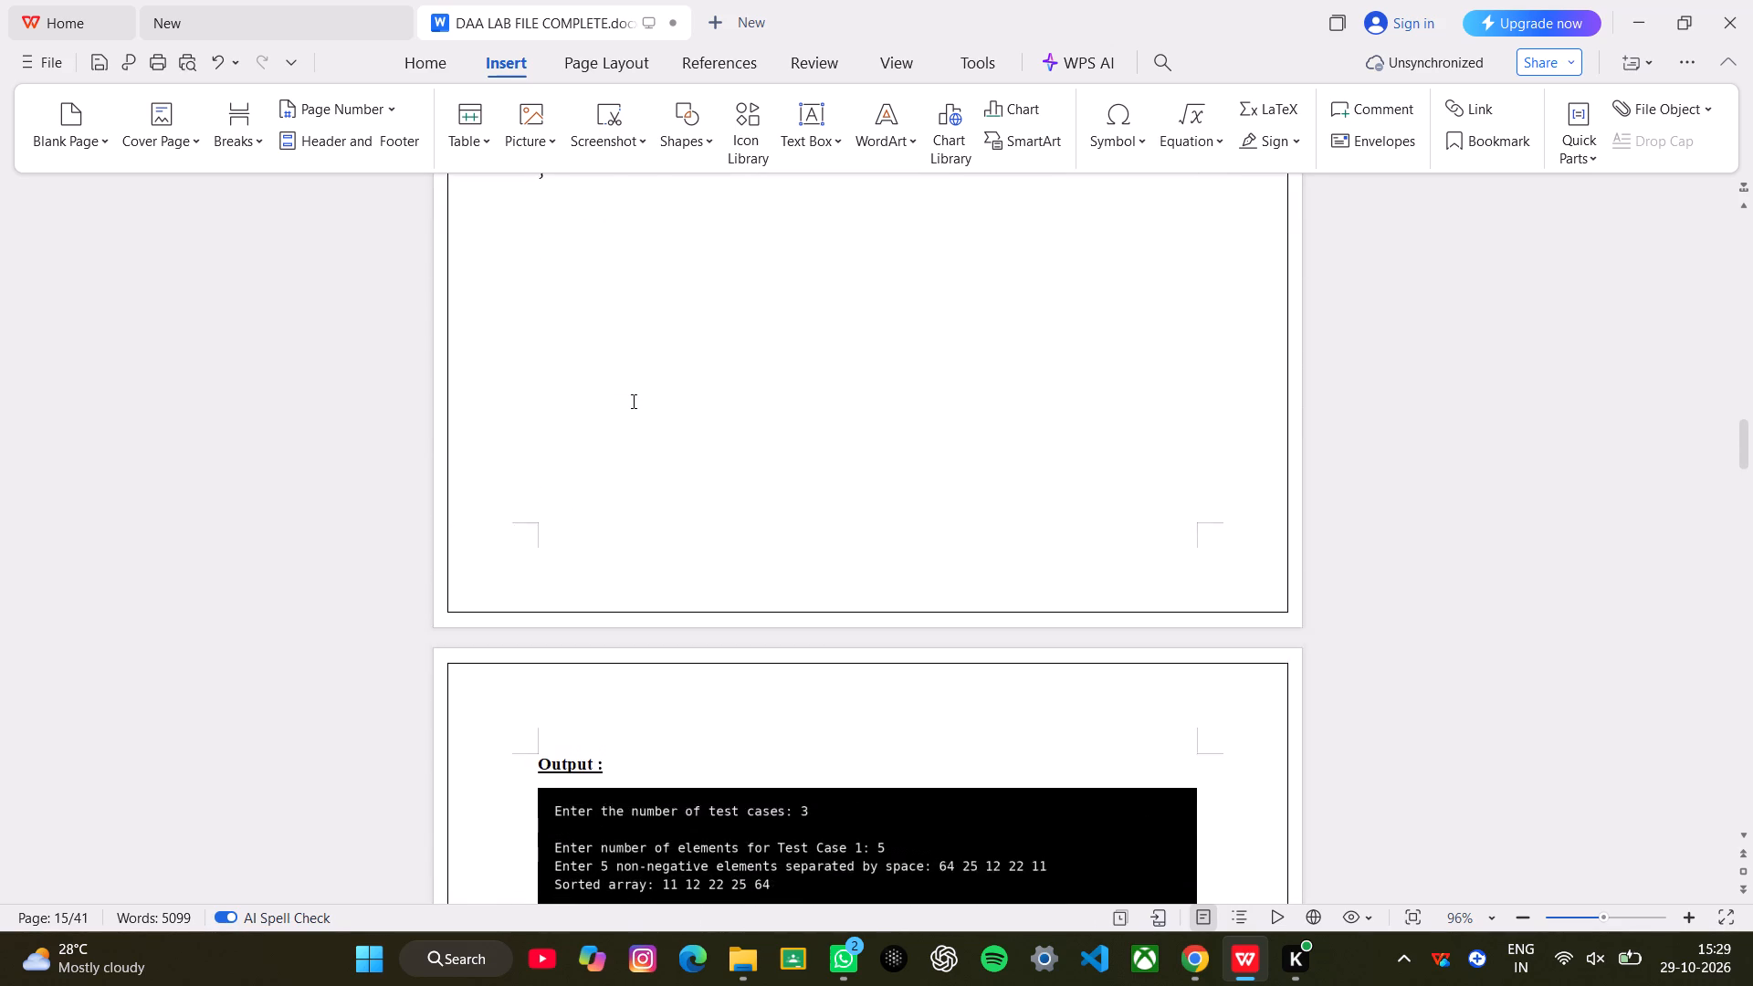
scroll(632, 401, "up", 4)
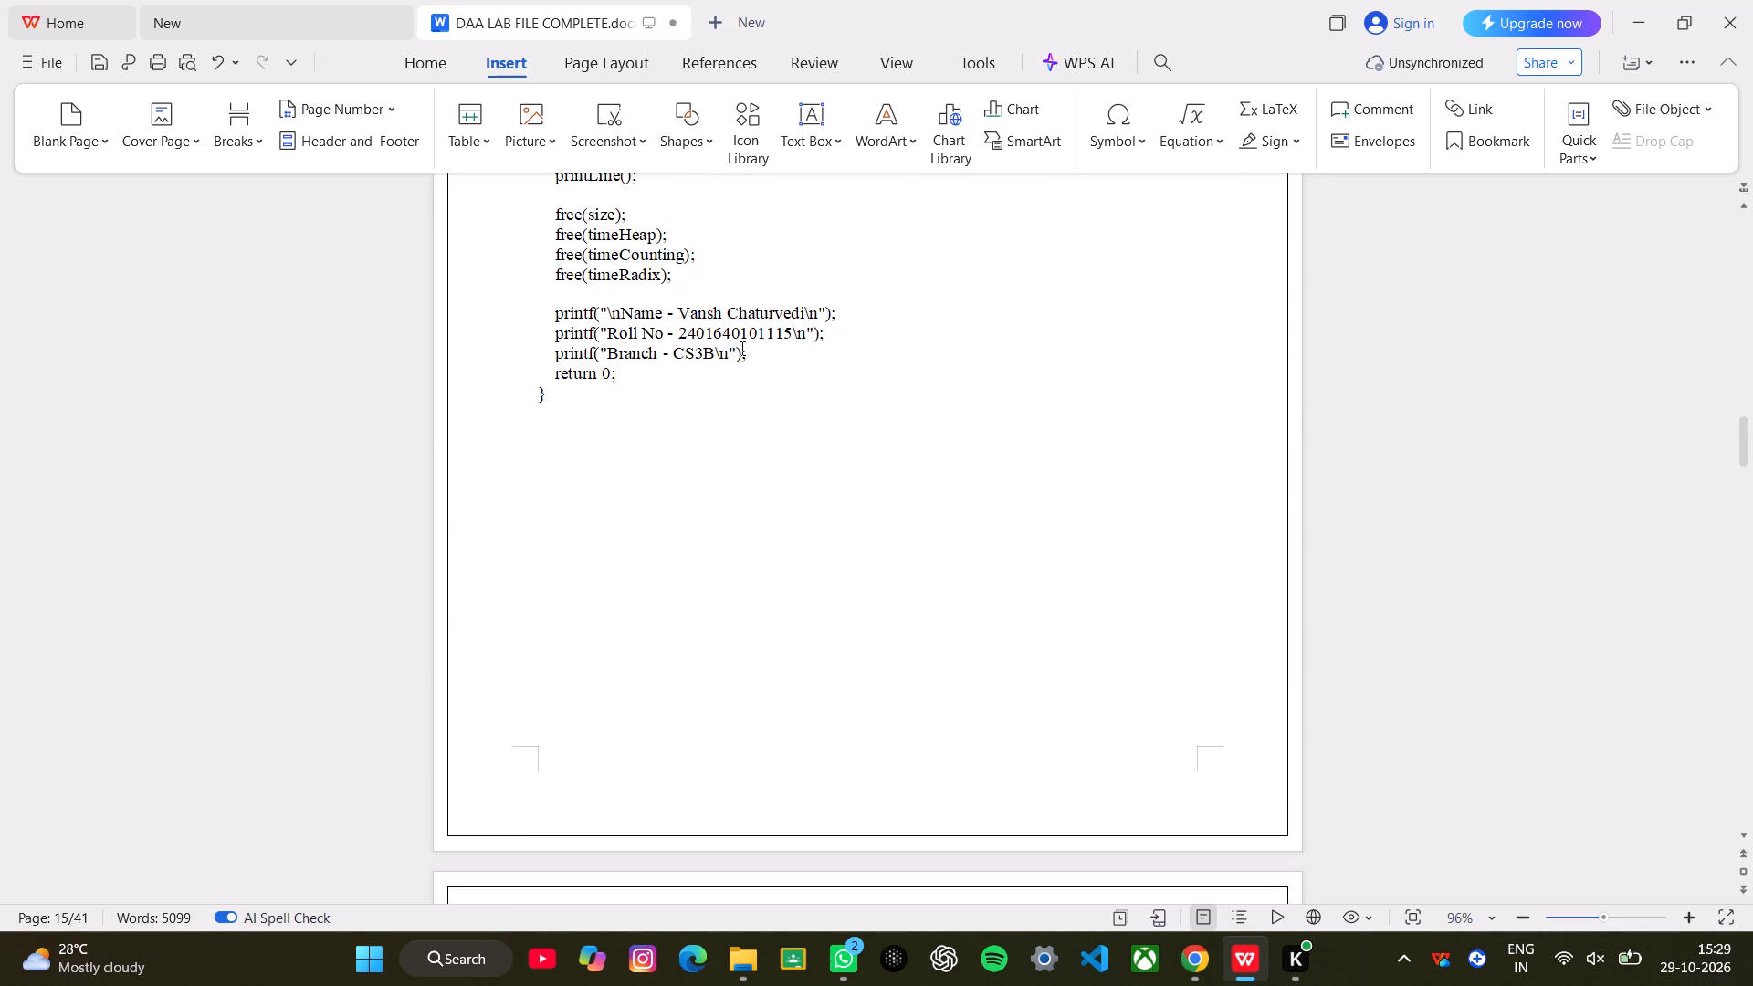
left_click_drag(749, 353, 548, 315)
key("ctrl+v")
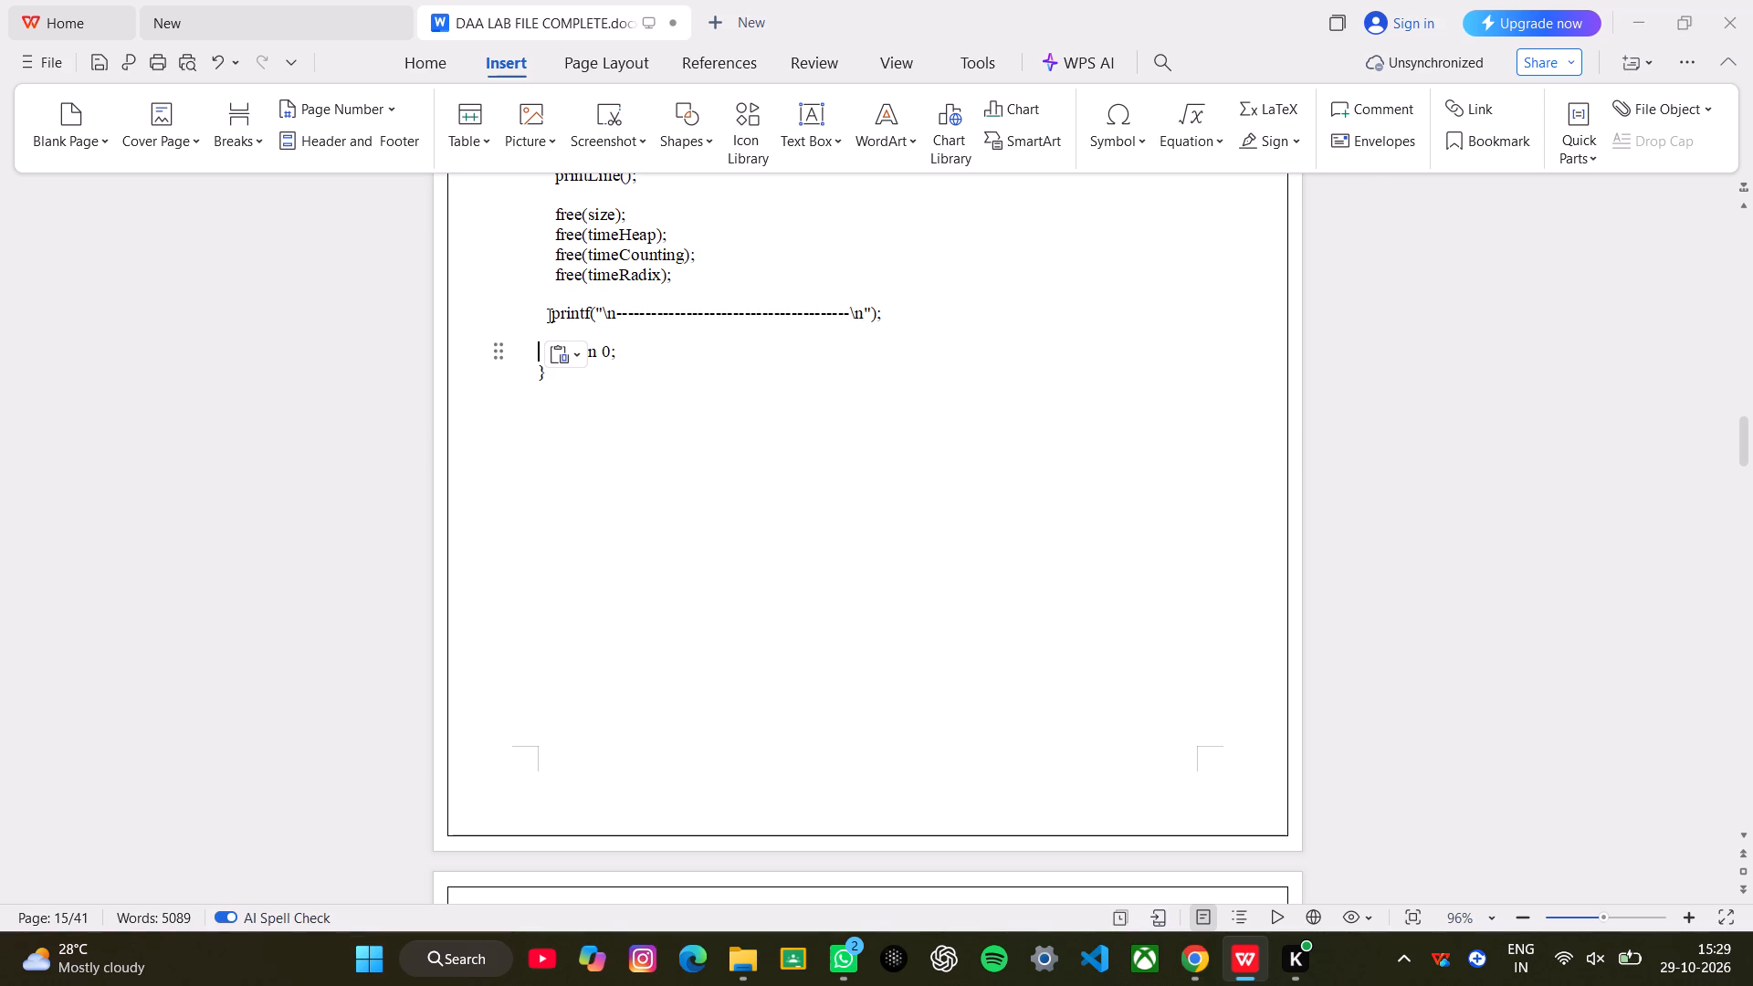
left_click(341, 413)
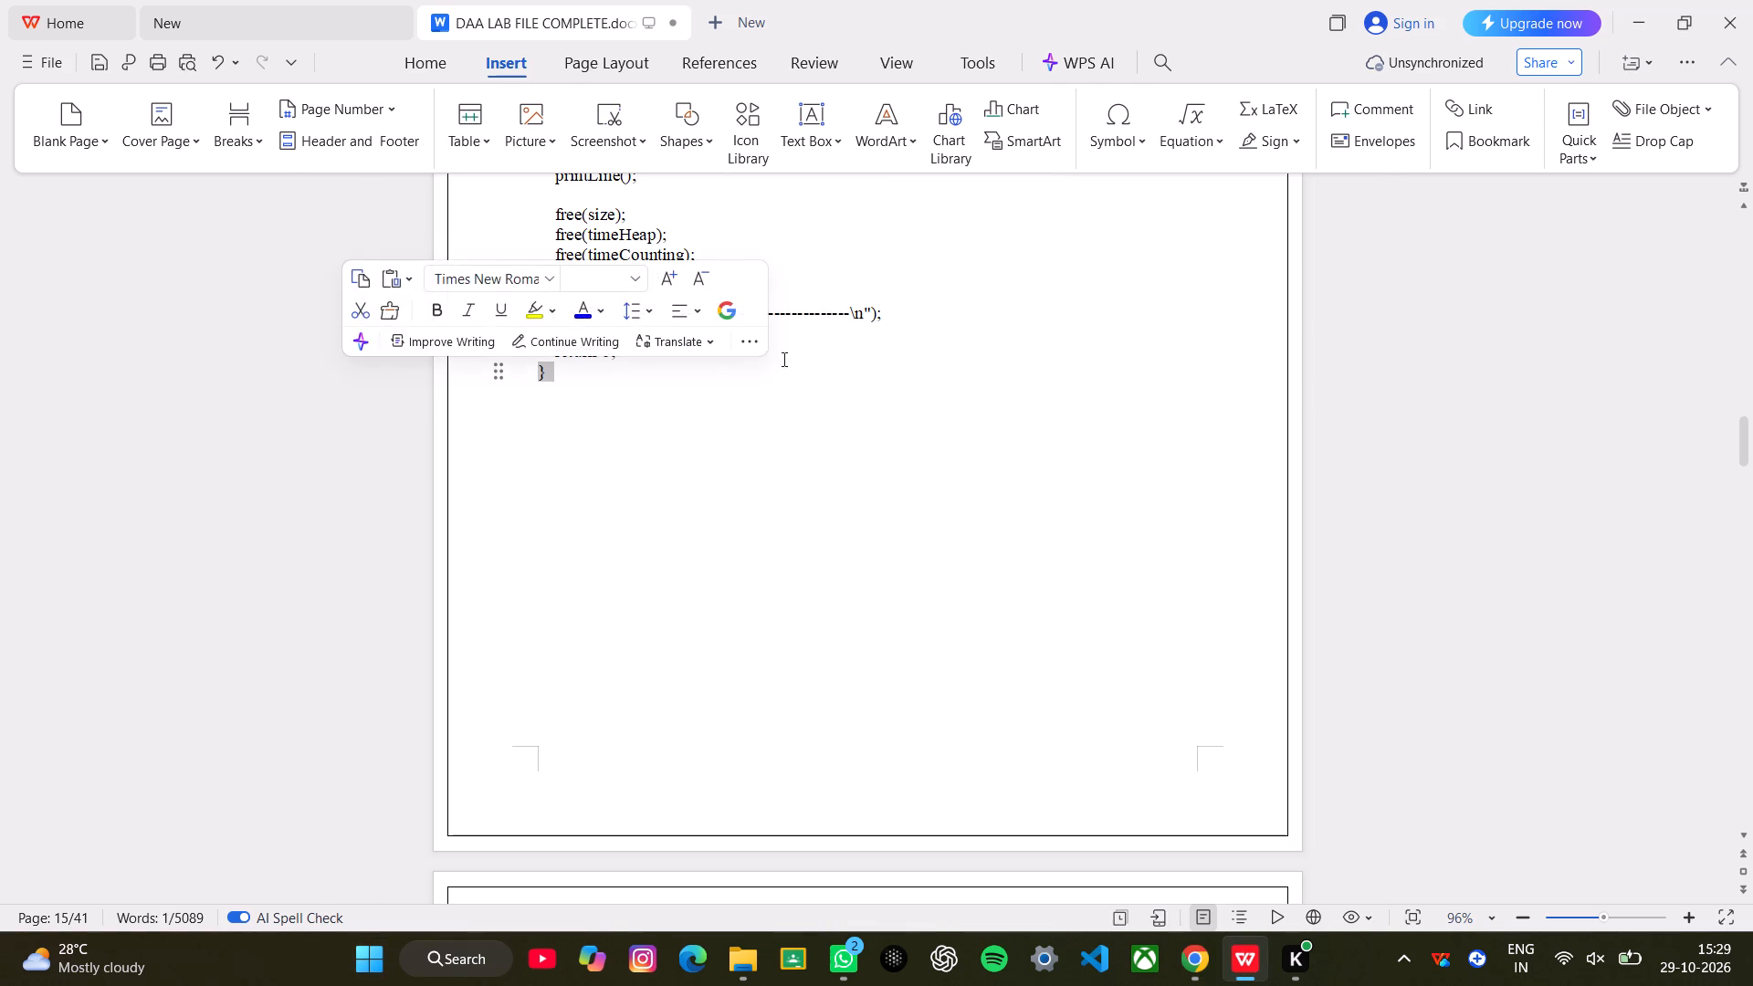
left_click(787, 364)
left_click(902, 313)
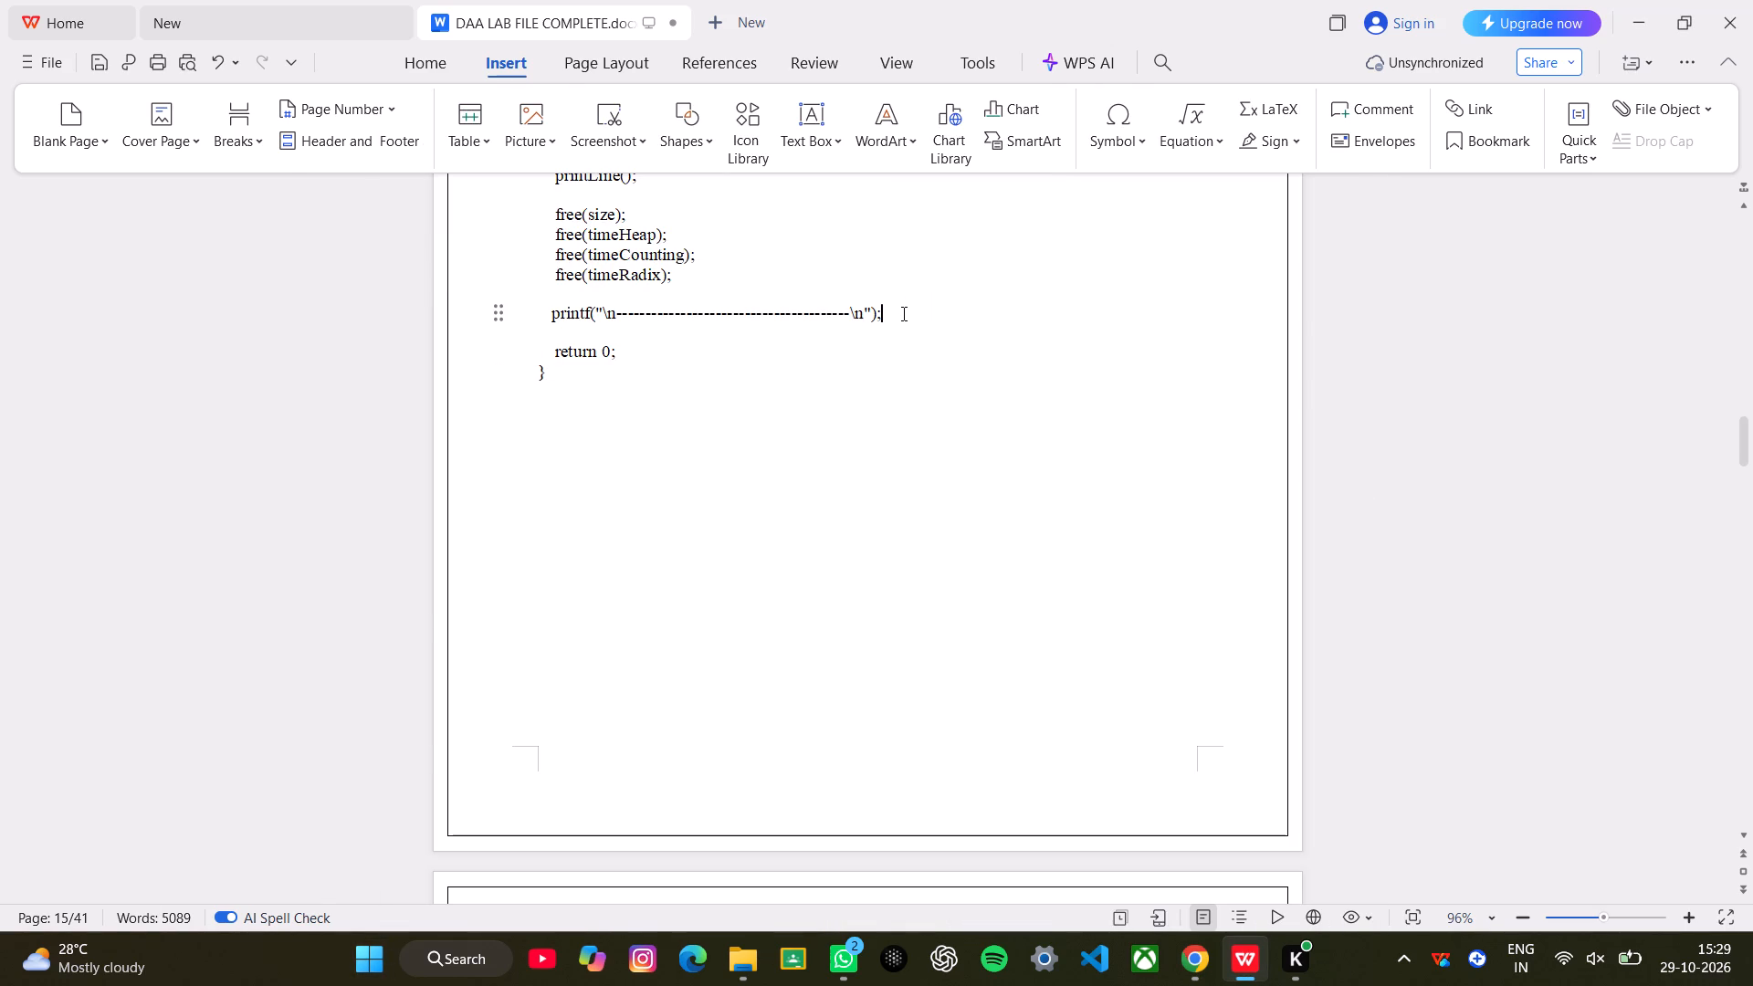
Insert the copied Name, Roll No and Branch lines below the dashed line, remove the blank line before return 0; and align the indentation.
left_click(606, 329)
key("super+v")
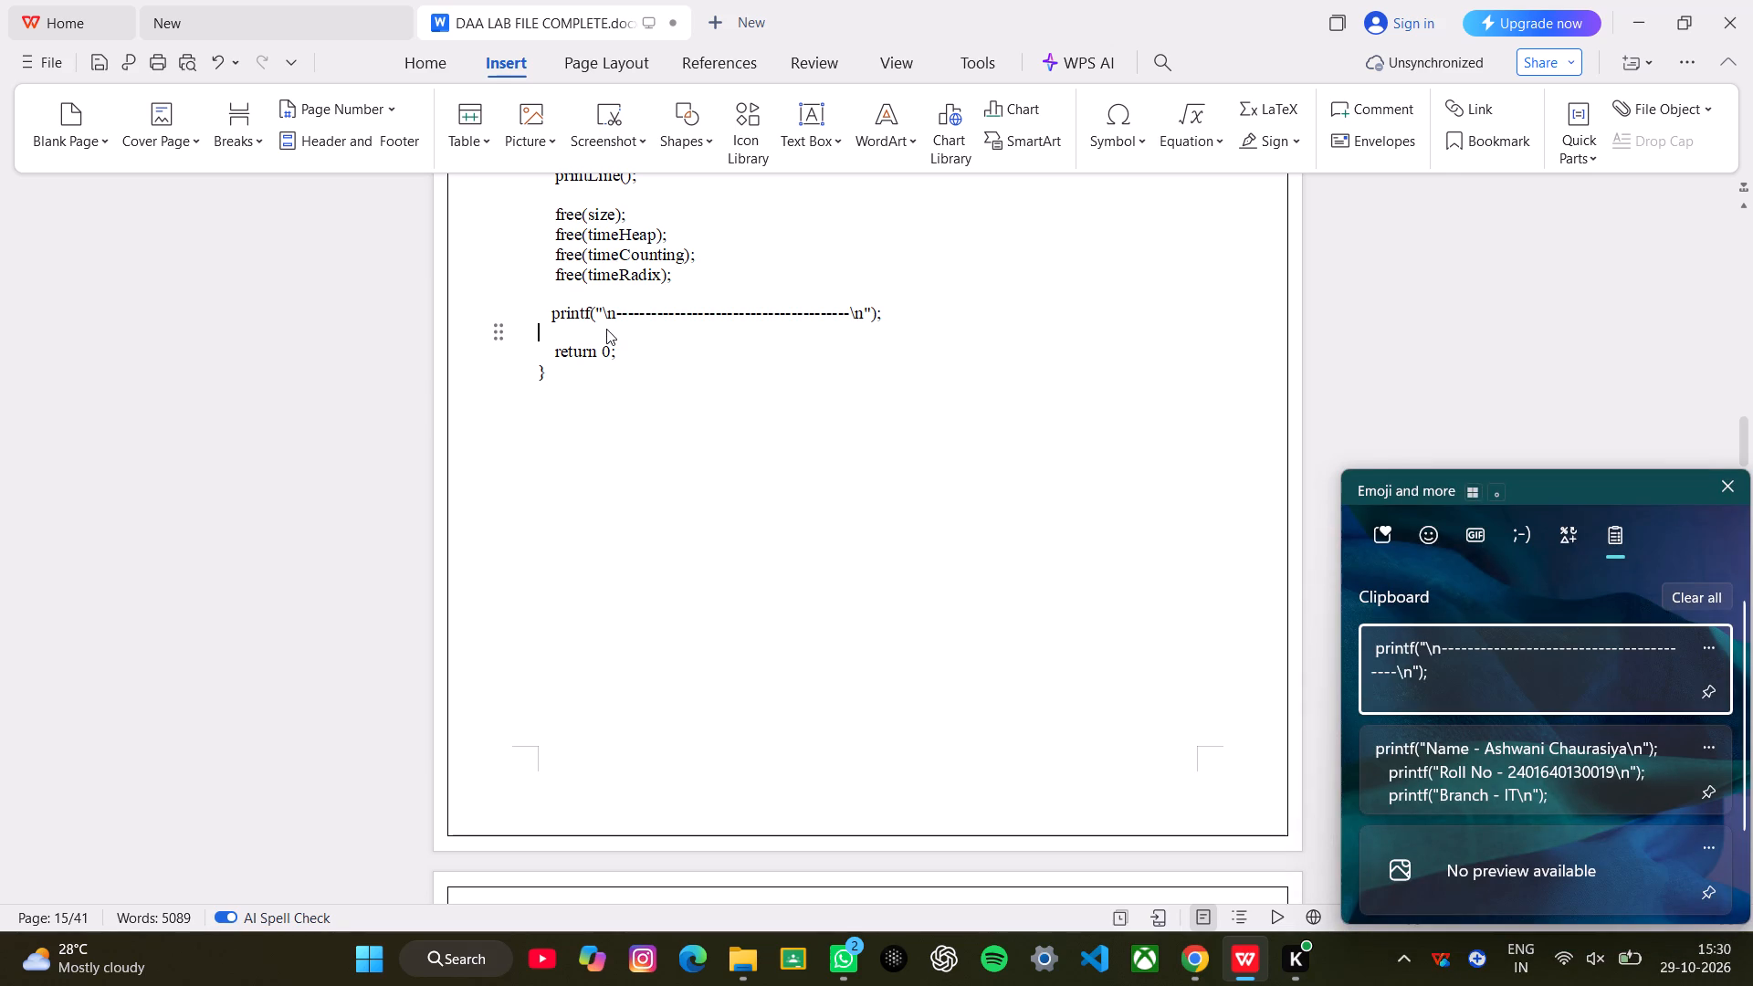
left_click(1422, 760)
key("ctrl+v")
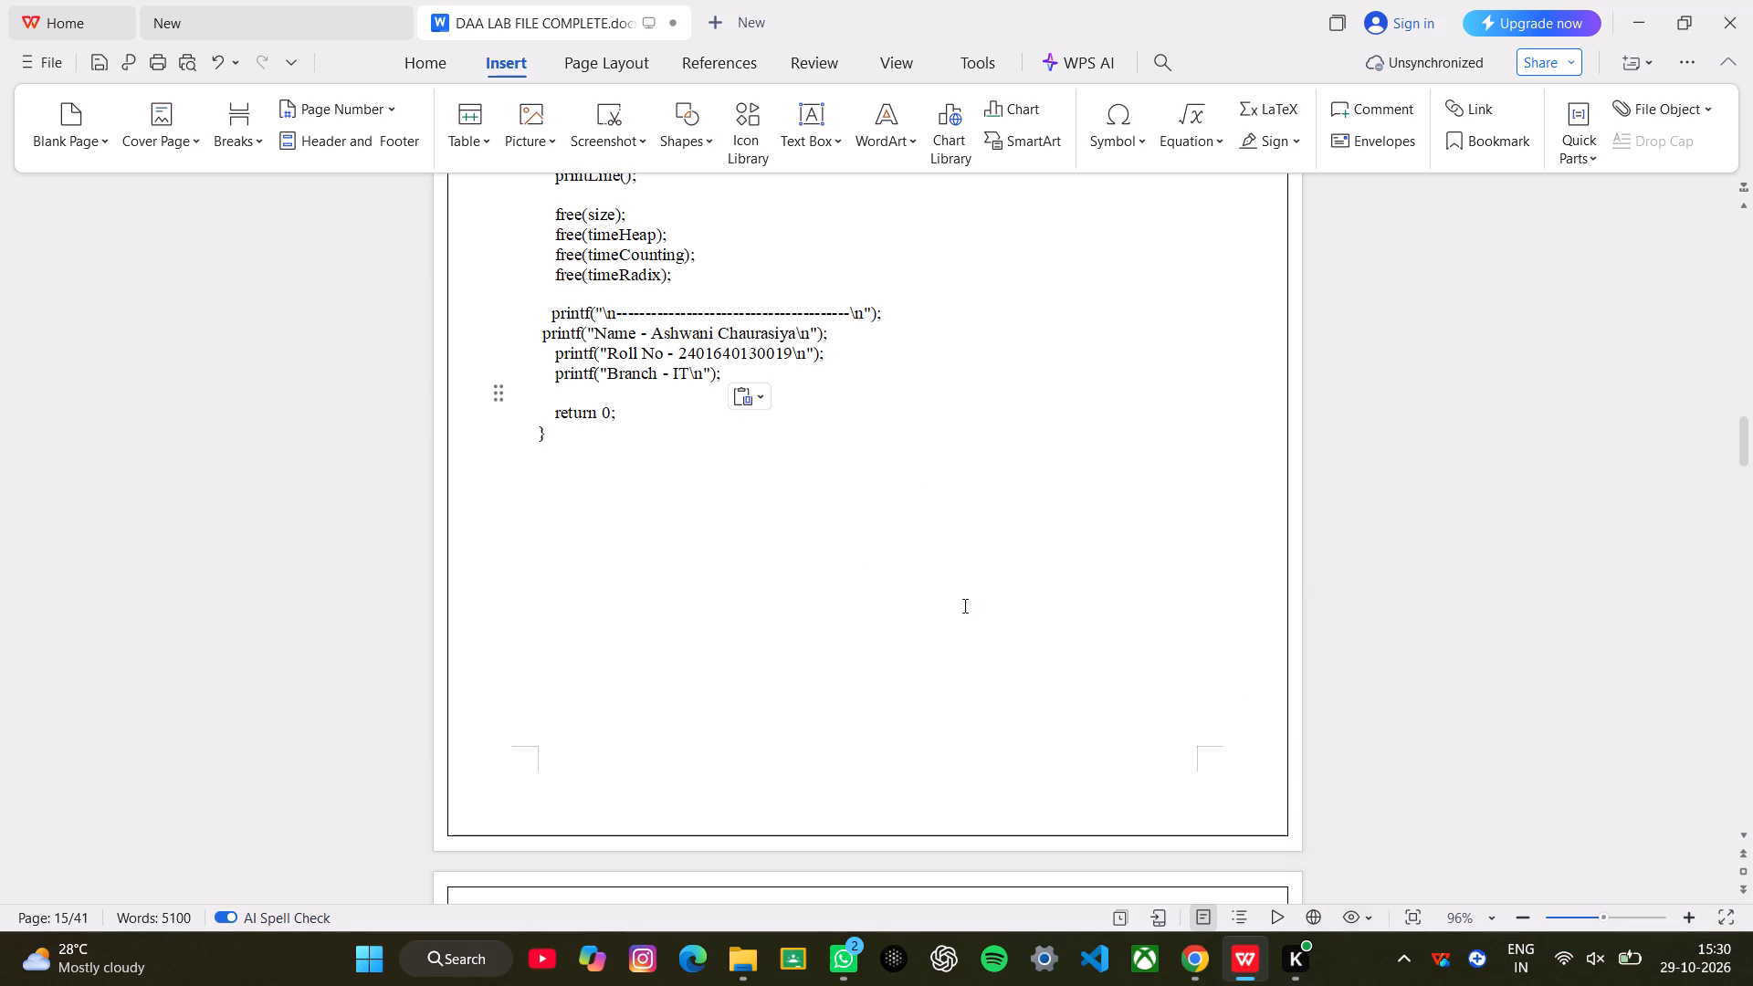
key("BackSpace")
left_click(545, 336)
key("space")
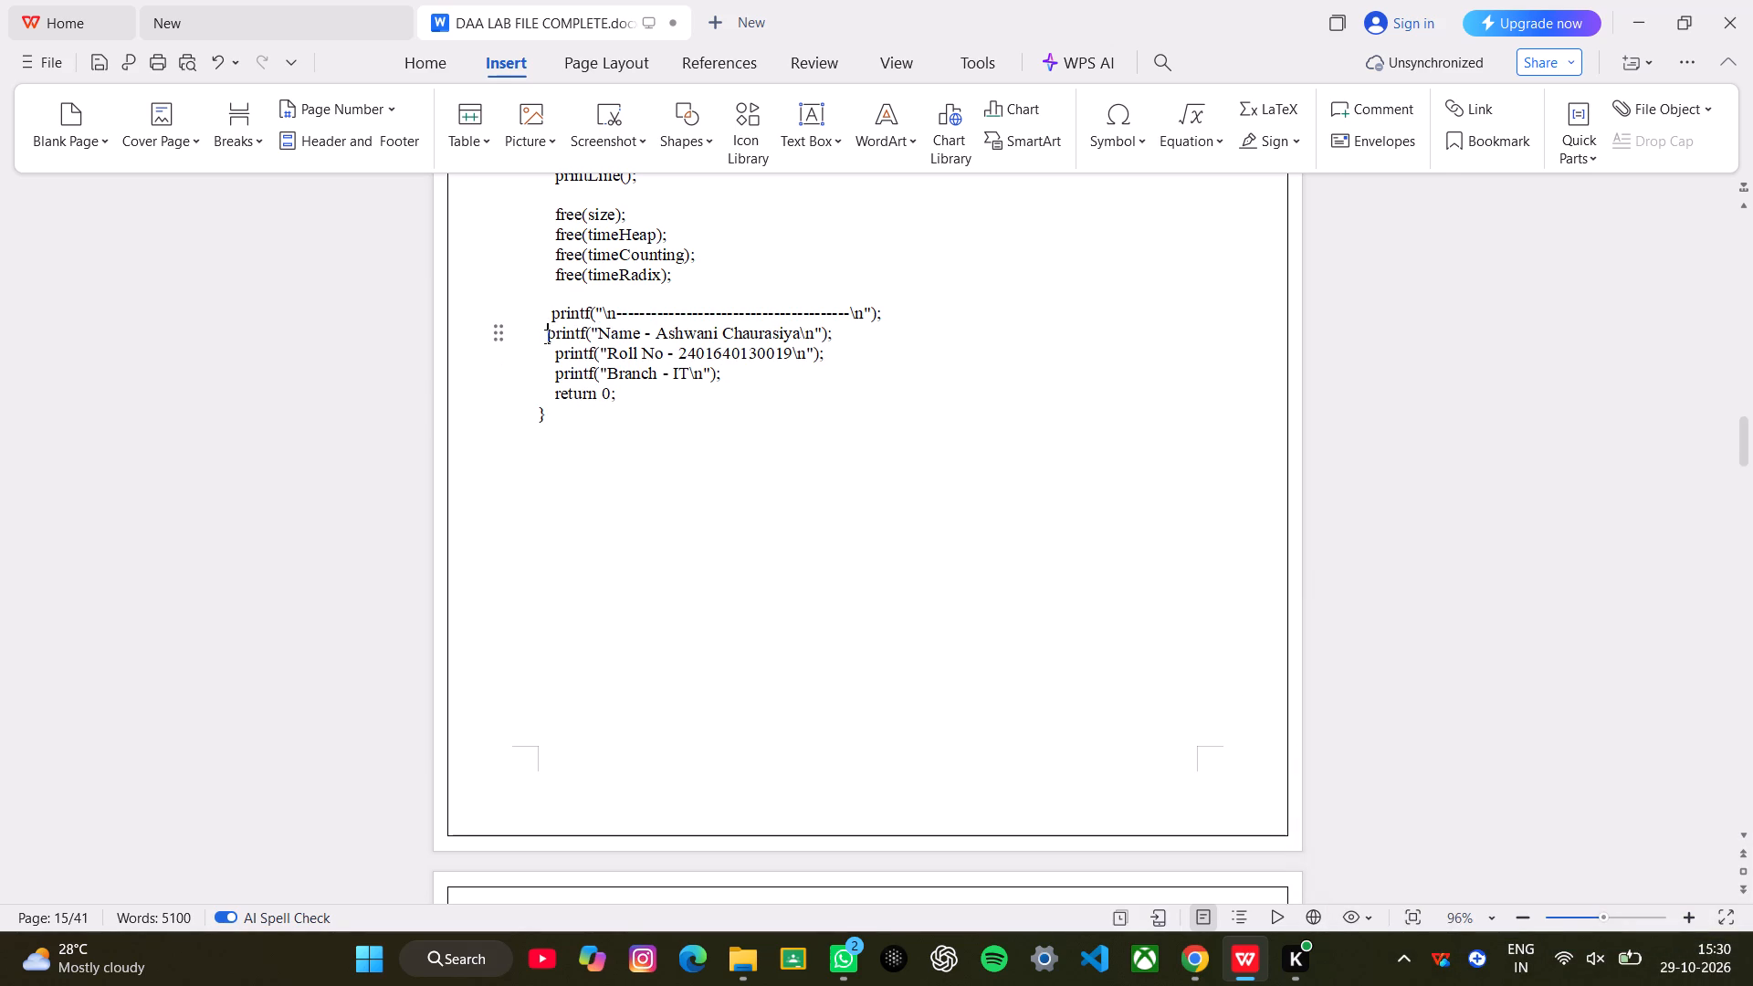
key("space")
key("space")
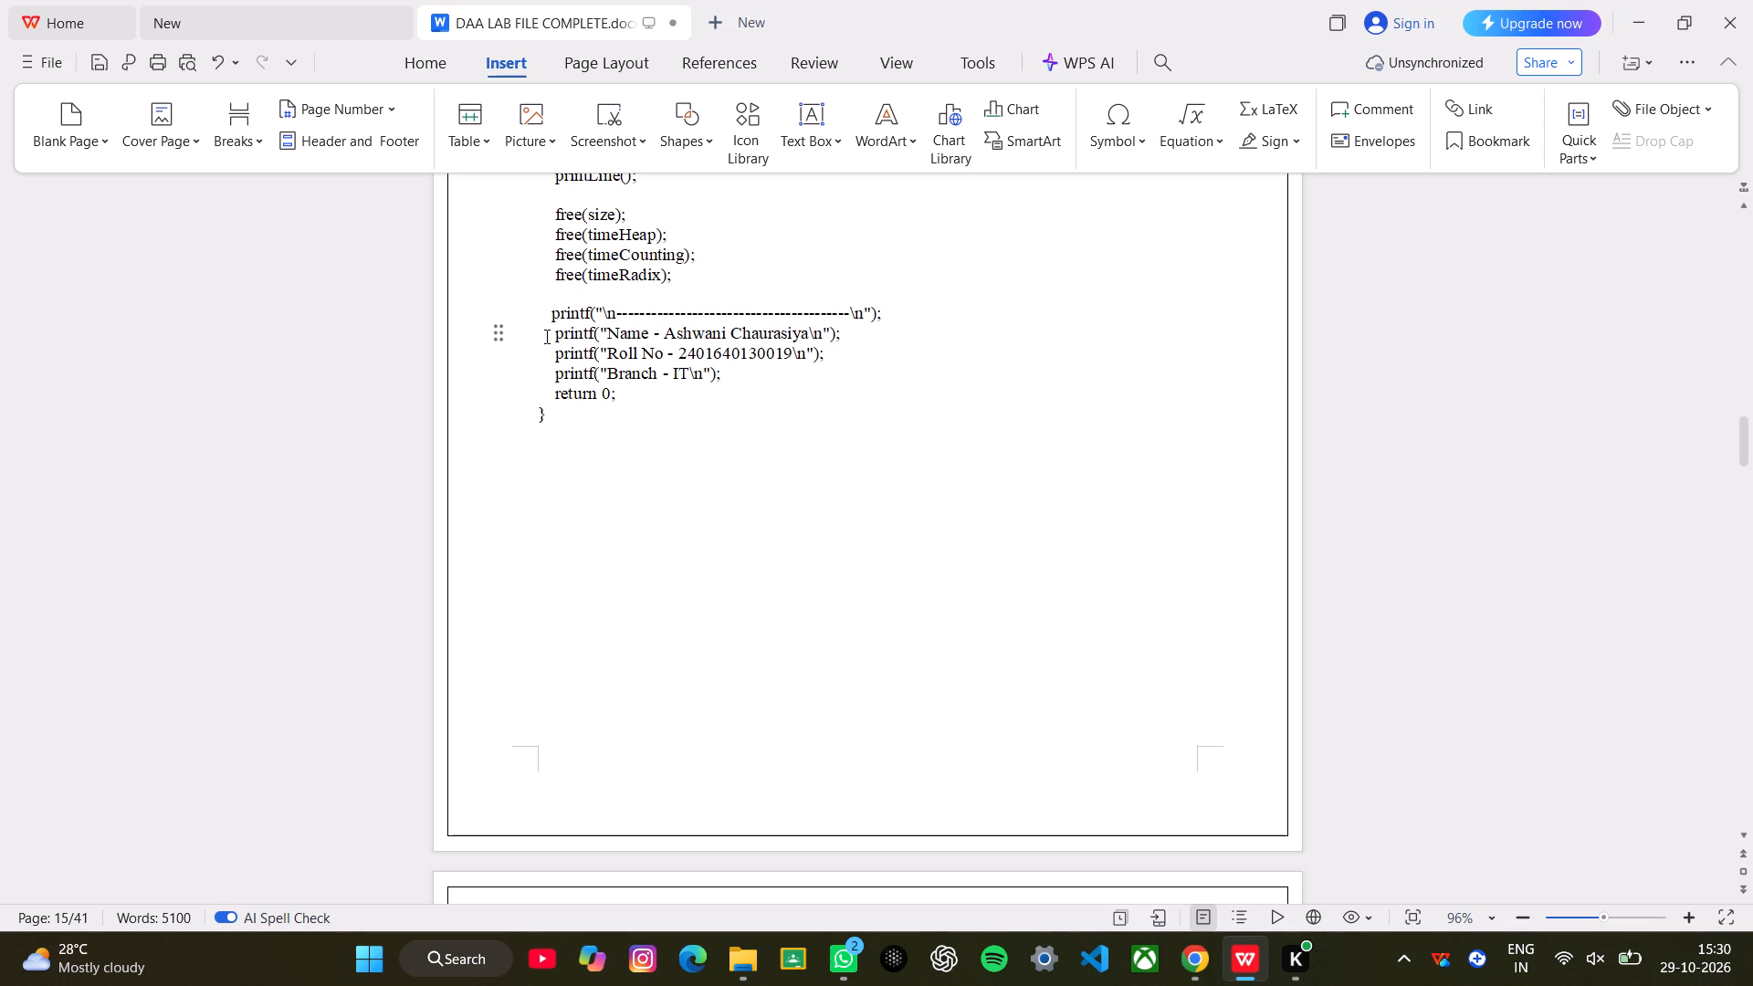
left_click(552, 324)
left_click(552, 311)
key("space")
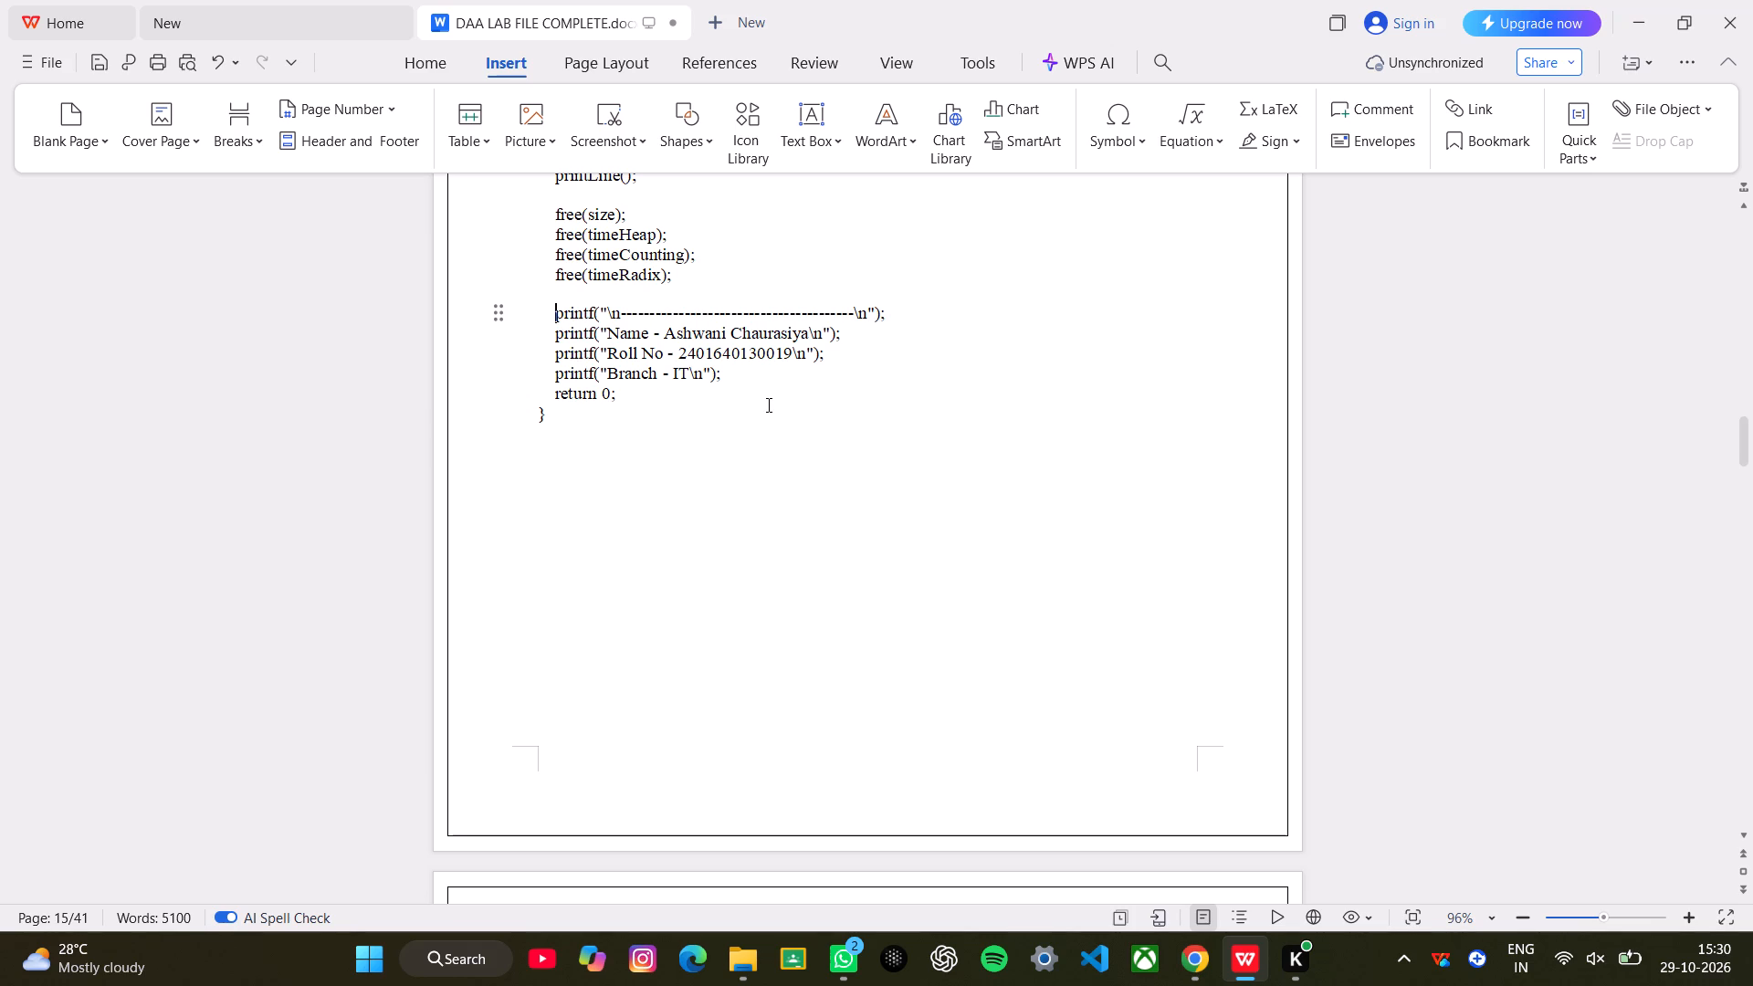
Look over the Heap, Counting and Radix Sort code from its closing lines back to the Experiment 4 heading and down again.
scroll(767, 404, "up", 6)
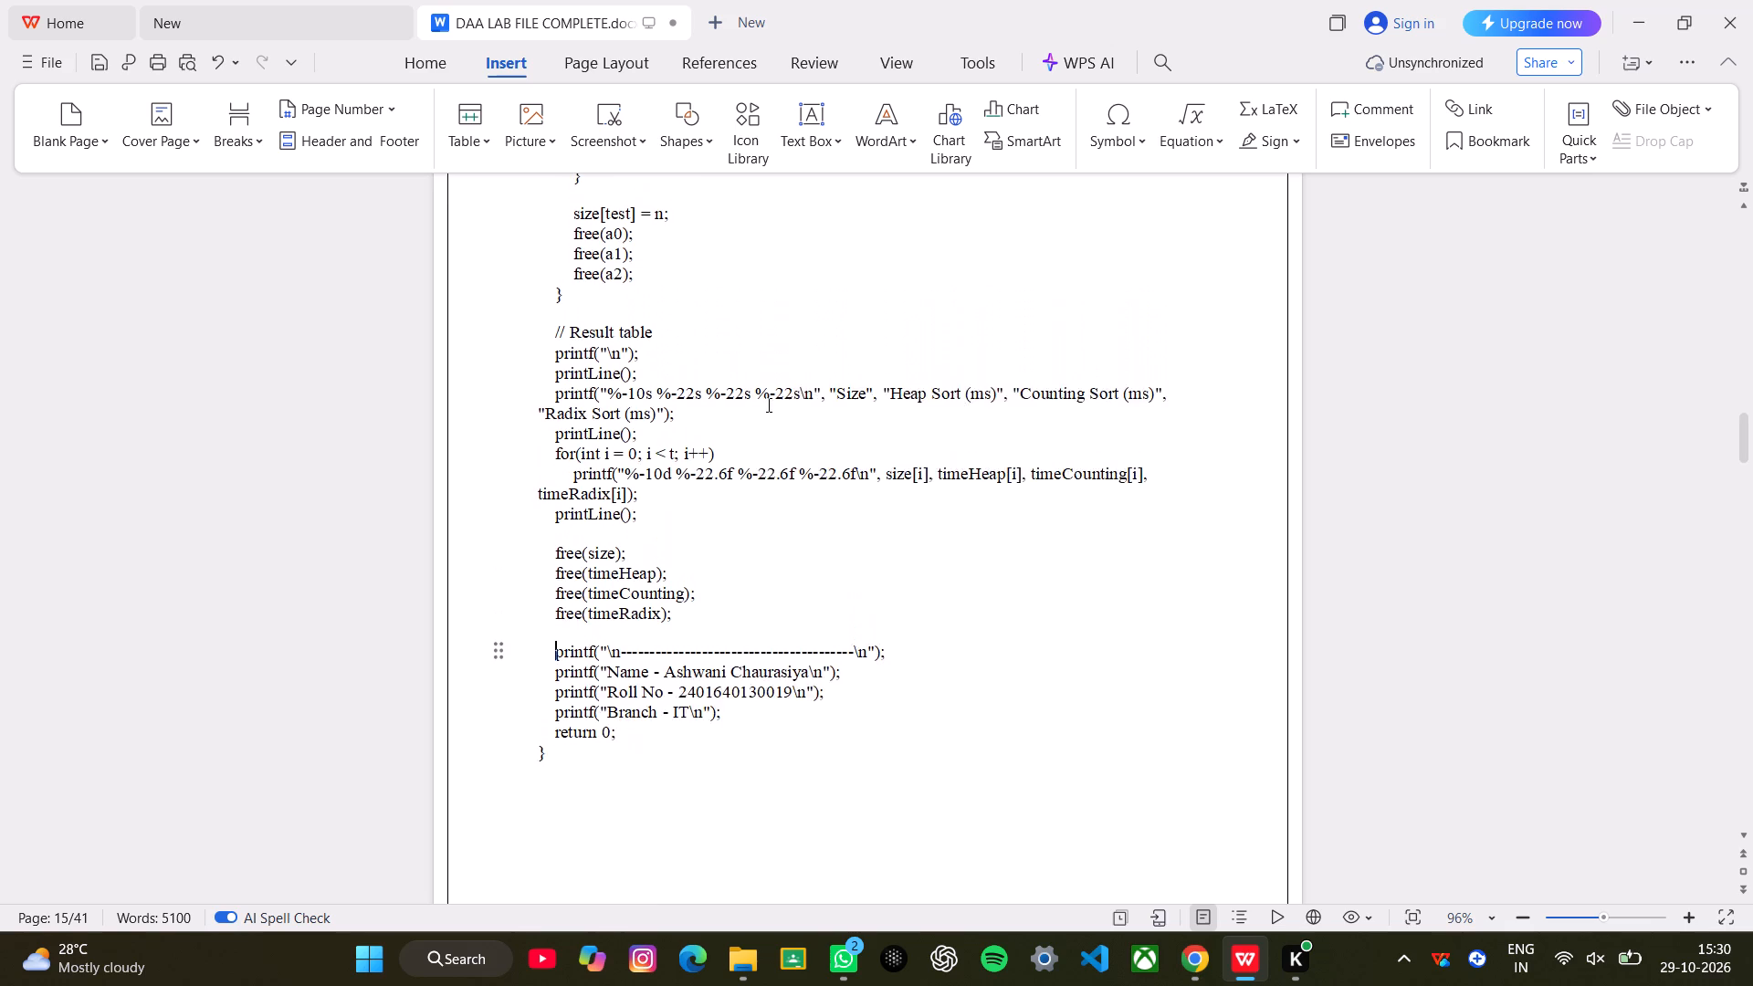
scroll(767, 404, "up", 8)
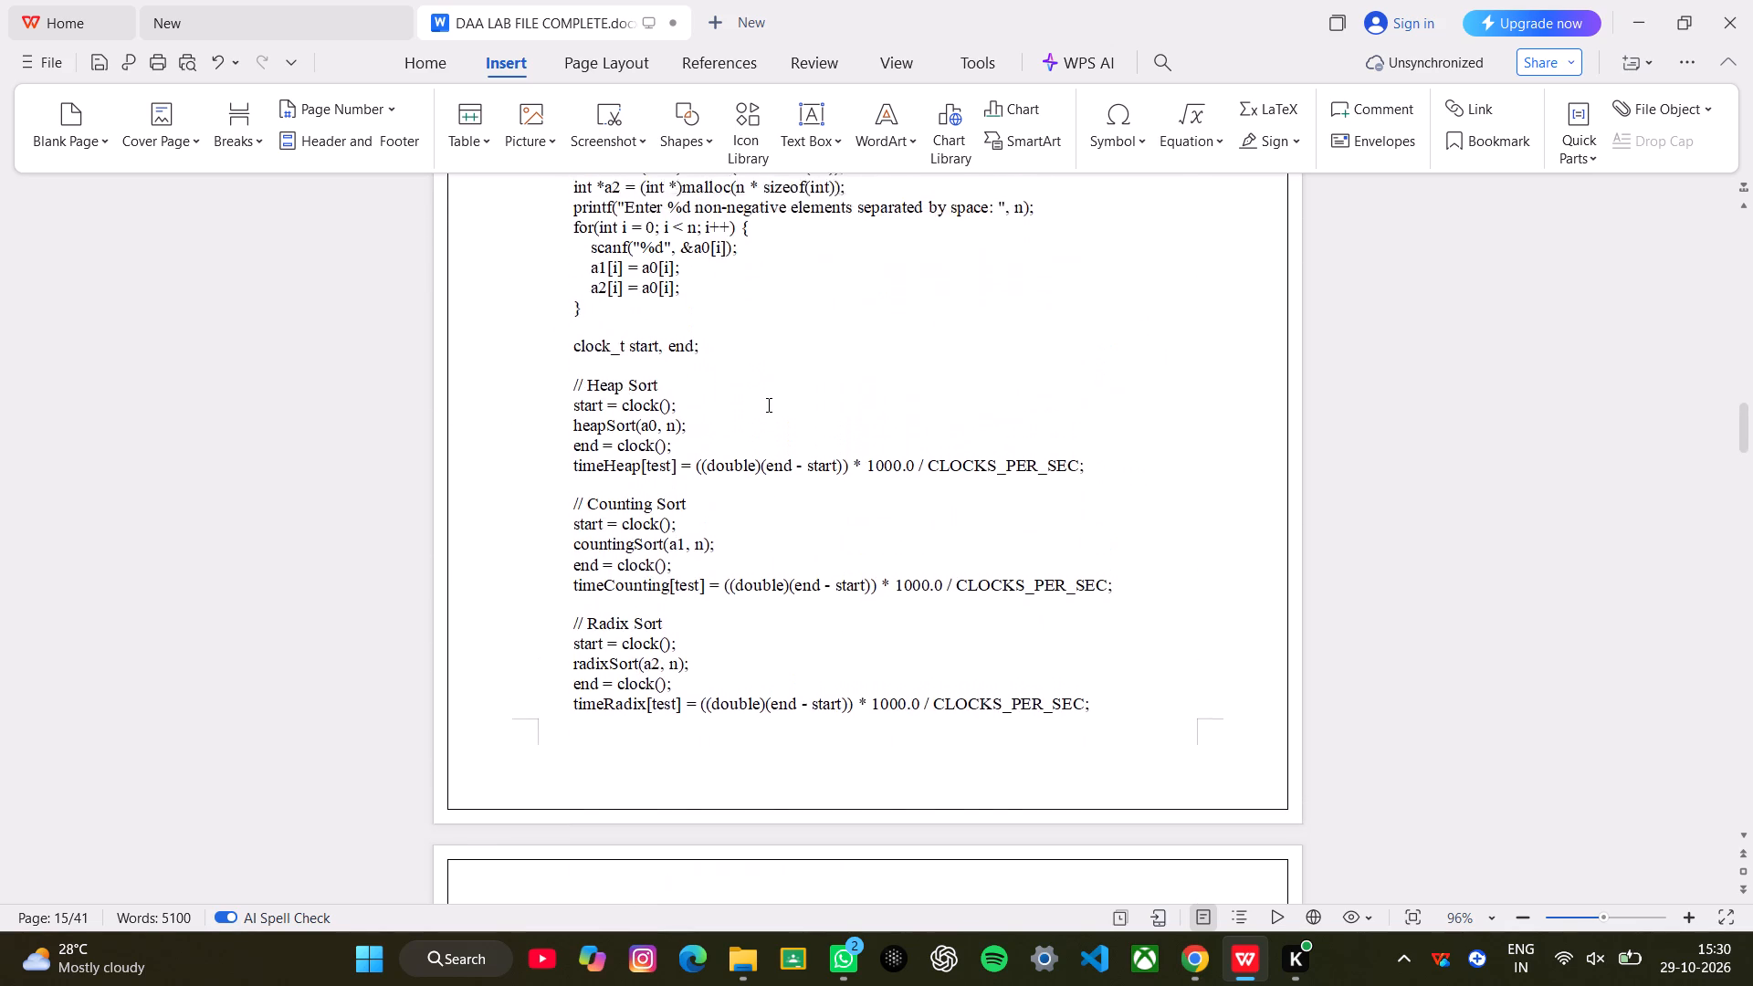
scroll(767, 404, "up", 8)
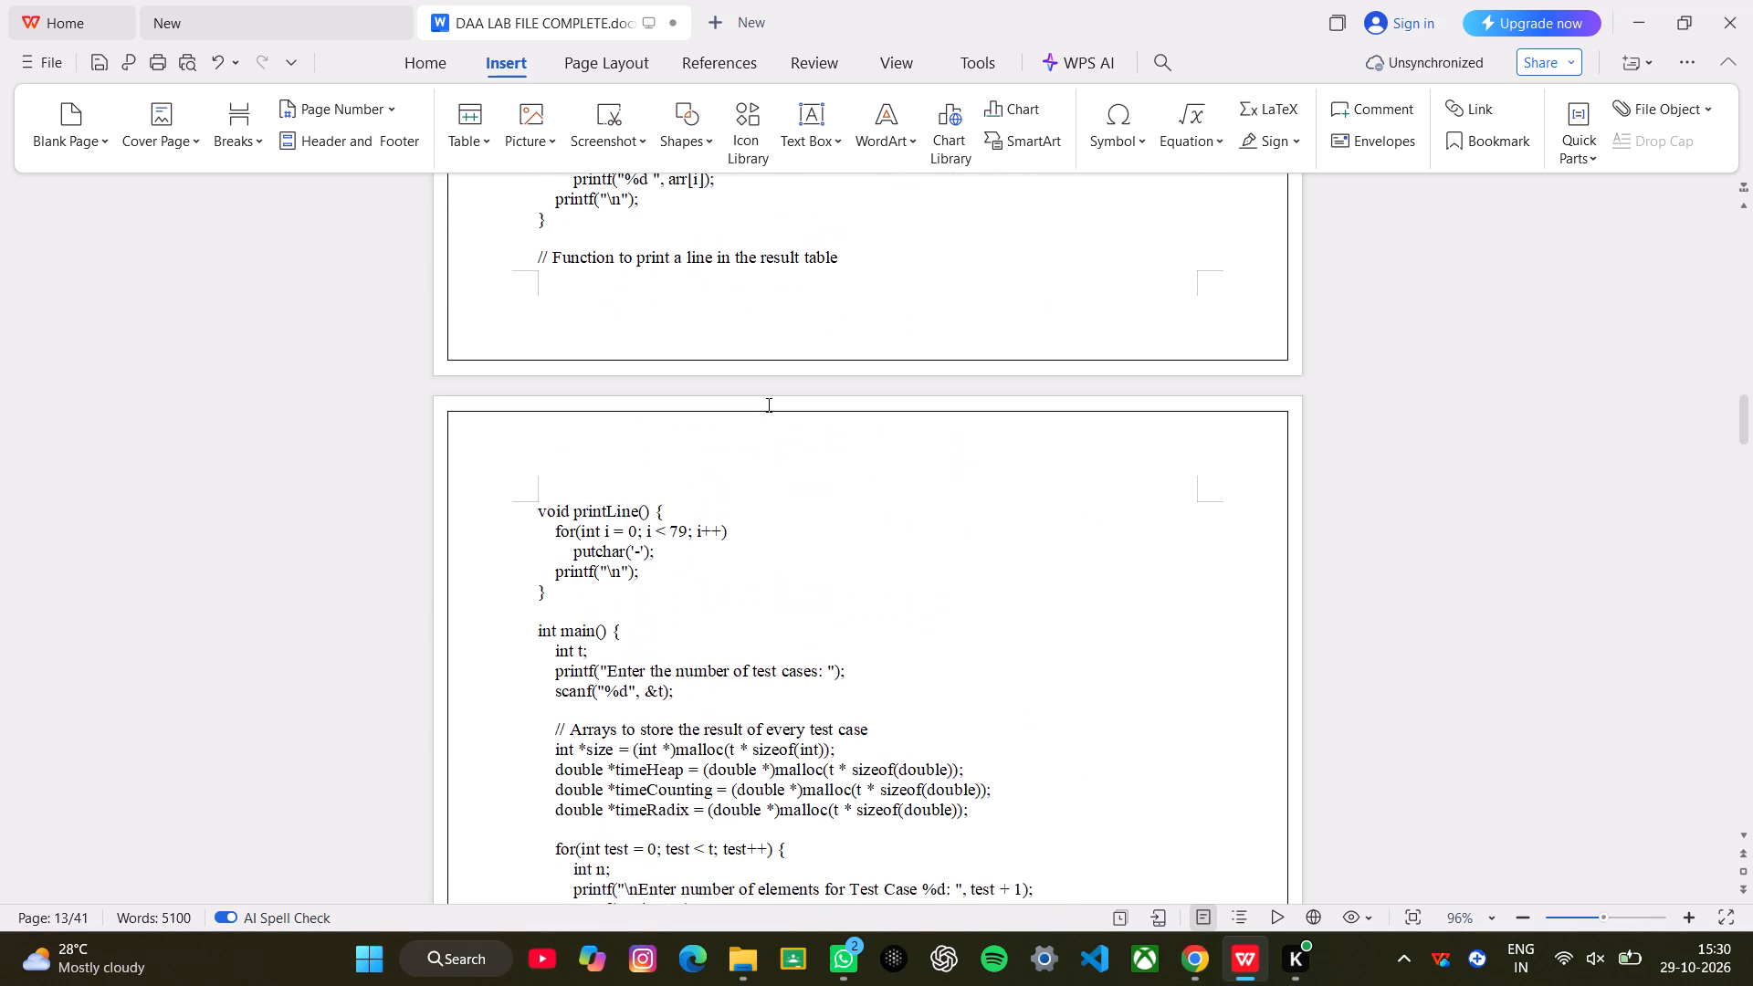
scroll(767, 404, "up", 9)
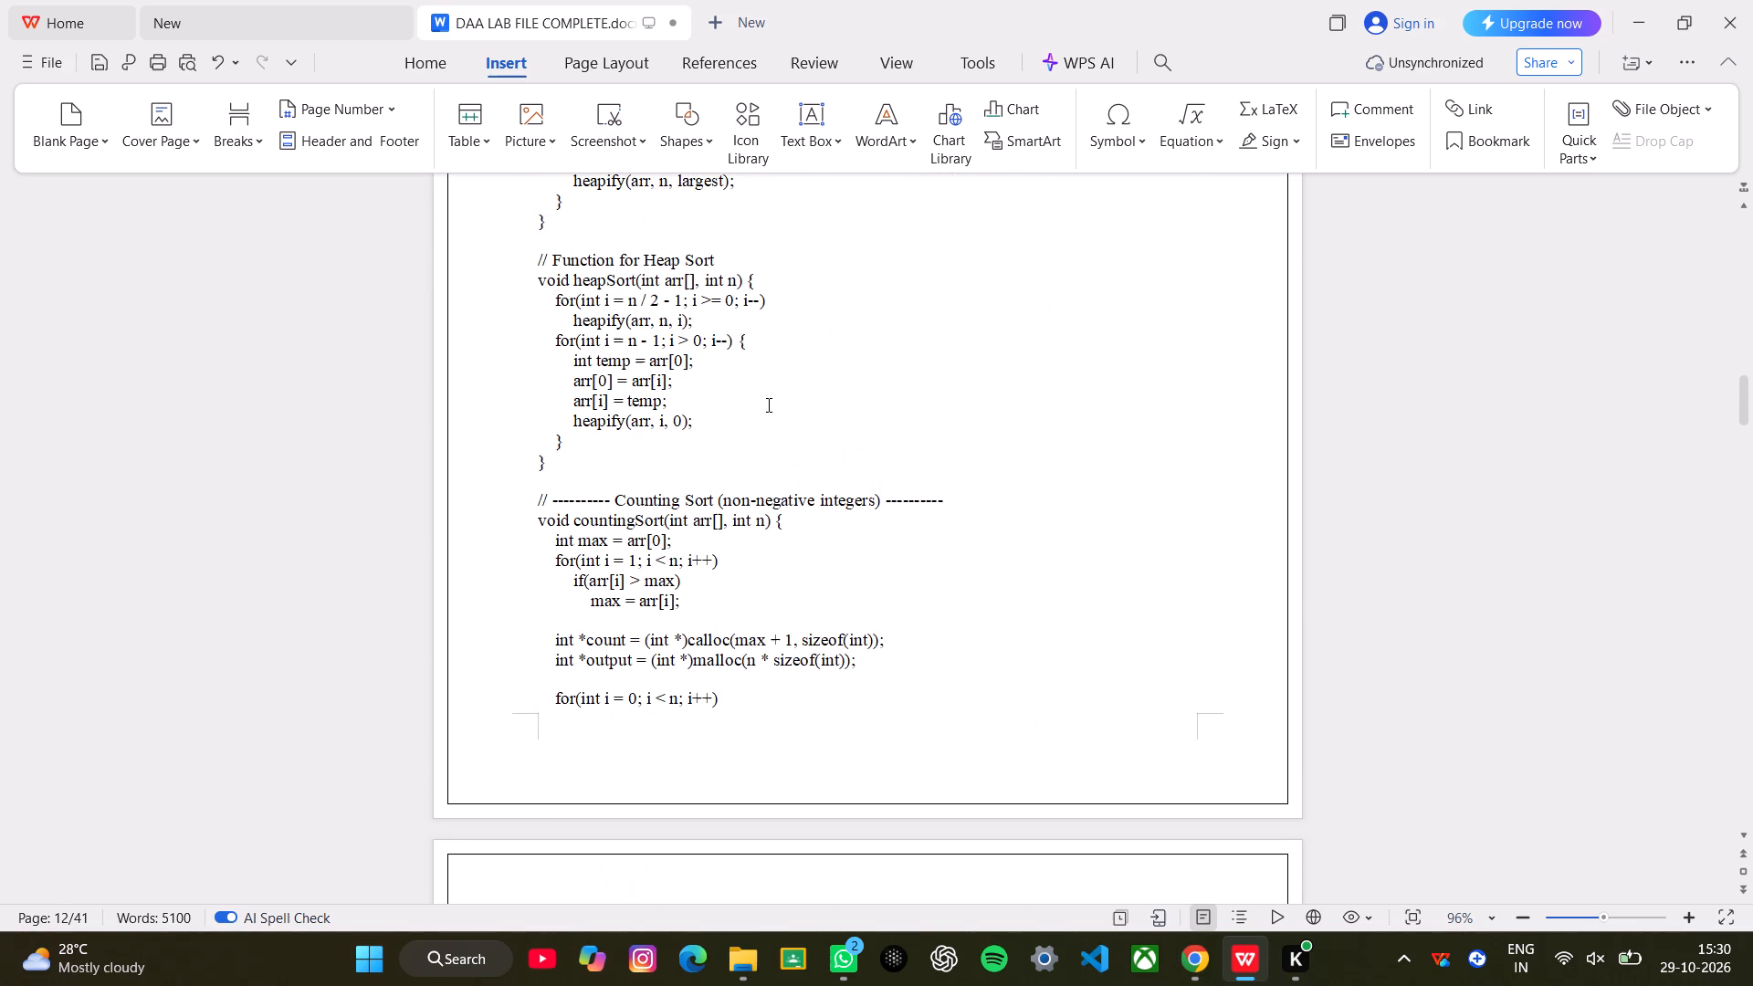
scroll(767, 404, "up", 6)
scroll(767, 404, "down", 1)
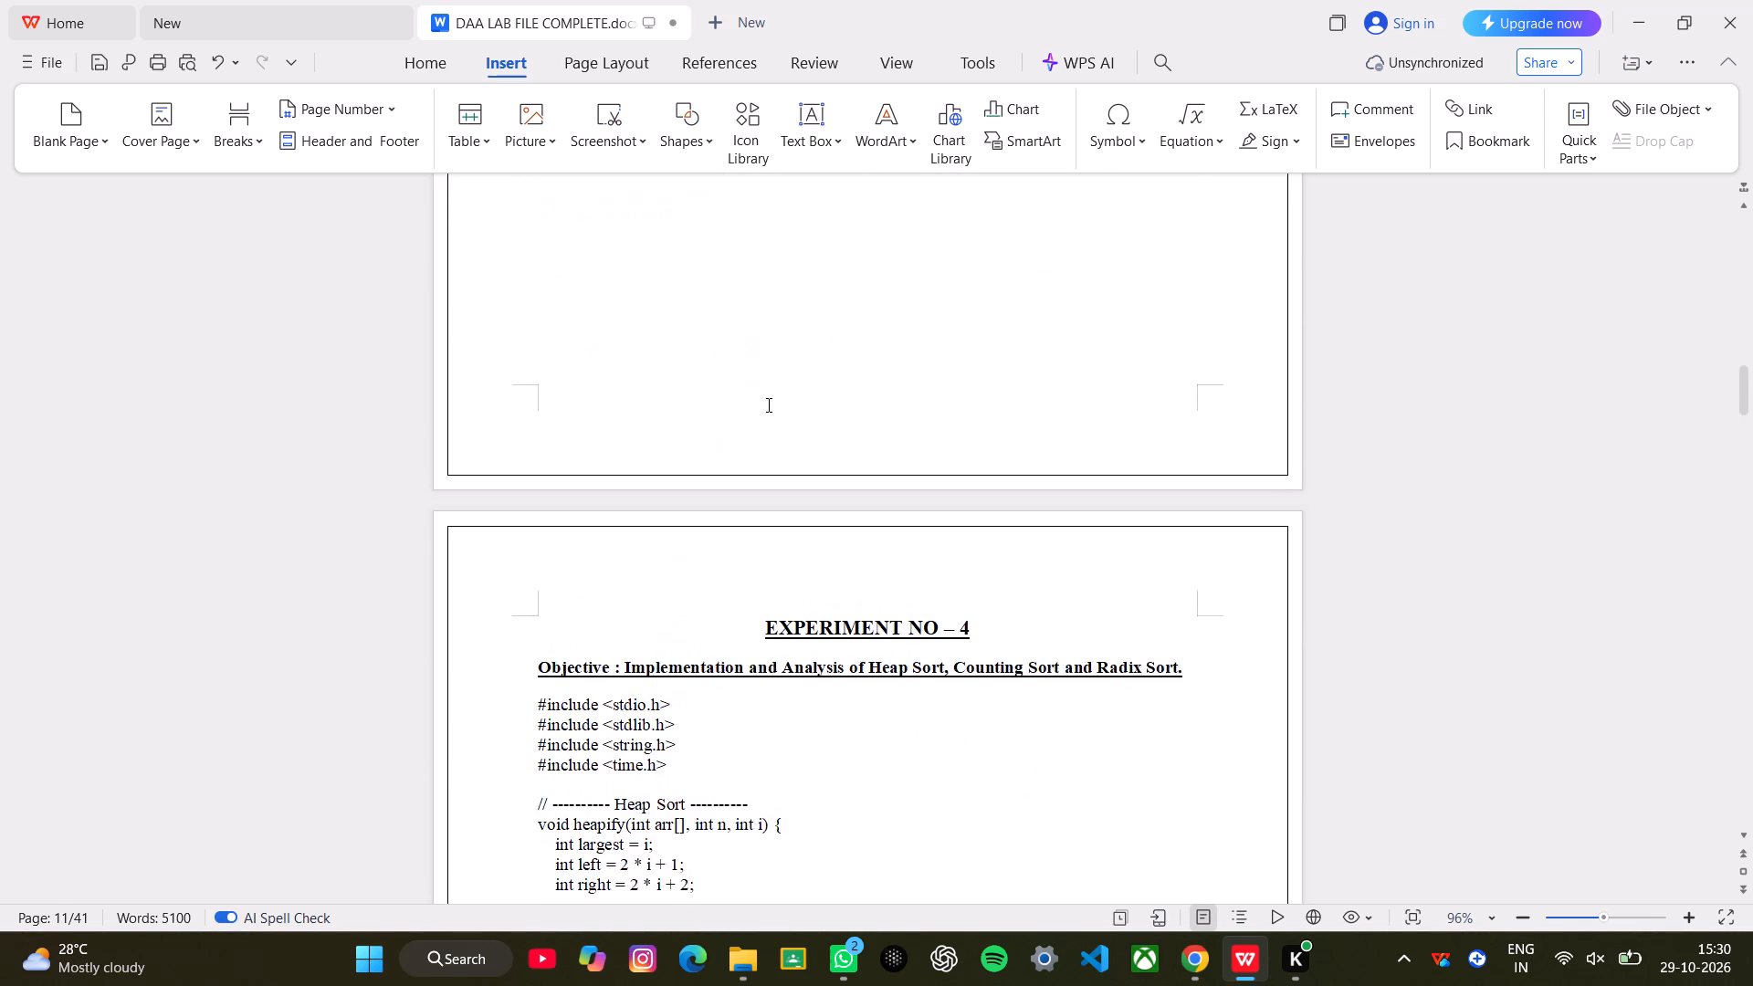
scroll(767, 404, "down", 2)
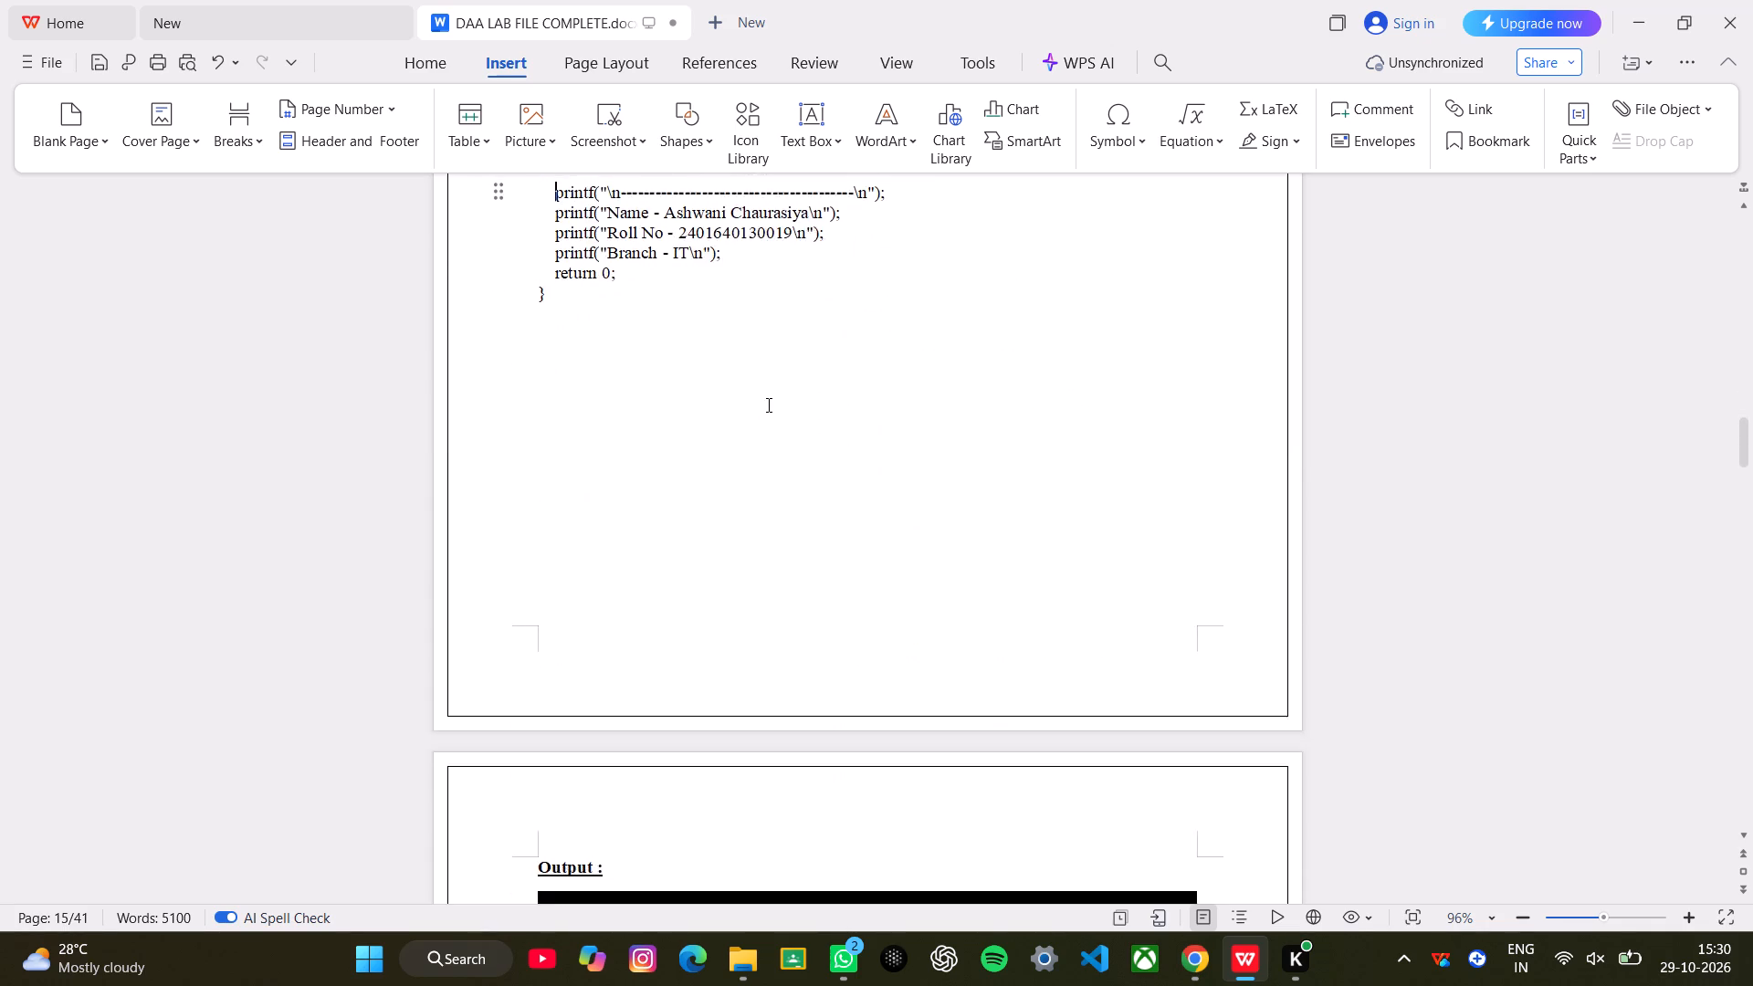
scroll(767, 404, "down", 1)
Replace the old Name, Roll No and Branch lines in the Merge Sort and Quick Sort code with the copied ones, indenting the first line.
scroll(767, 404, "up", 3)
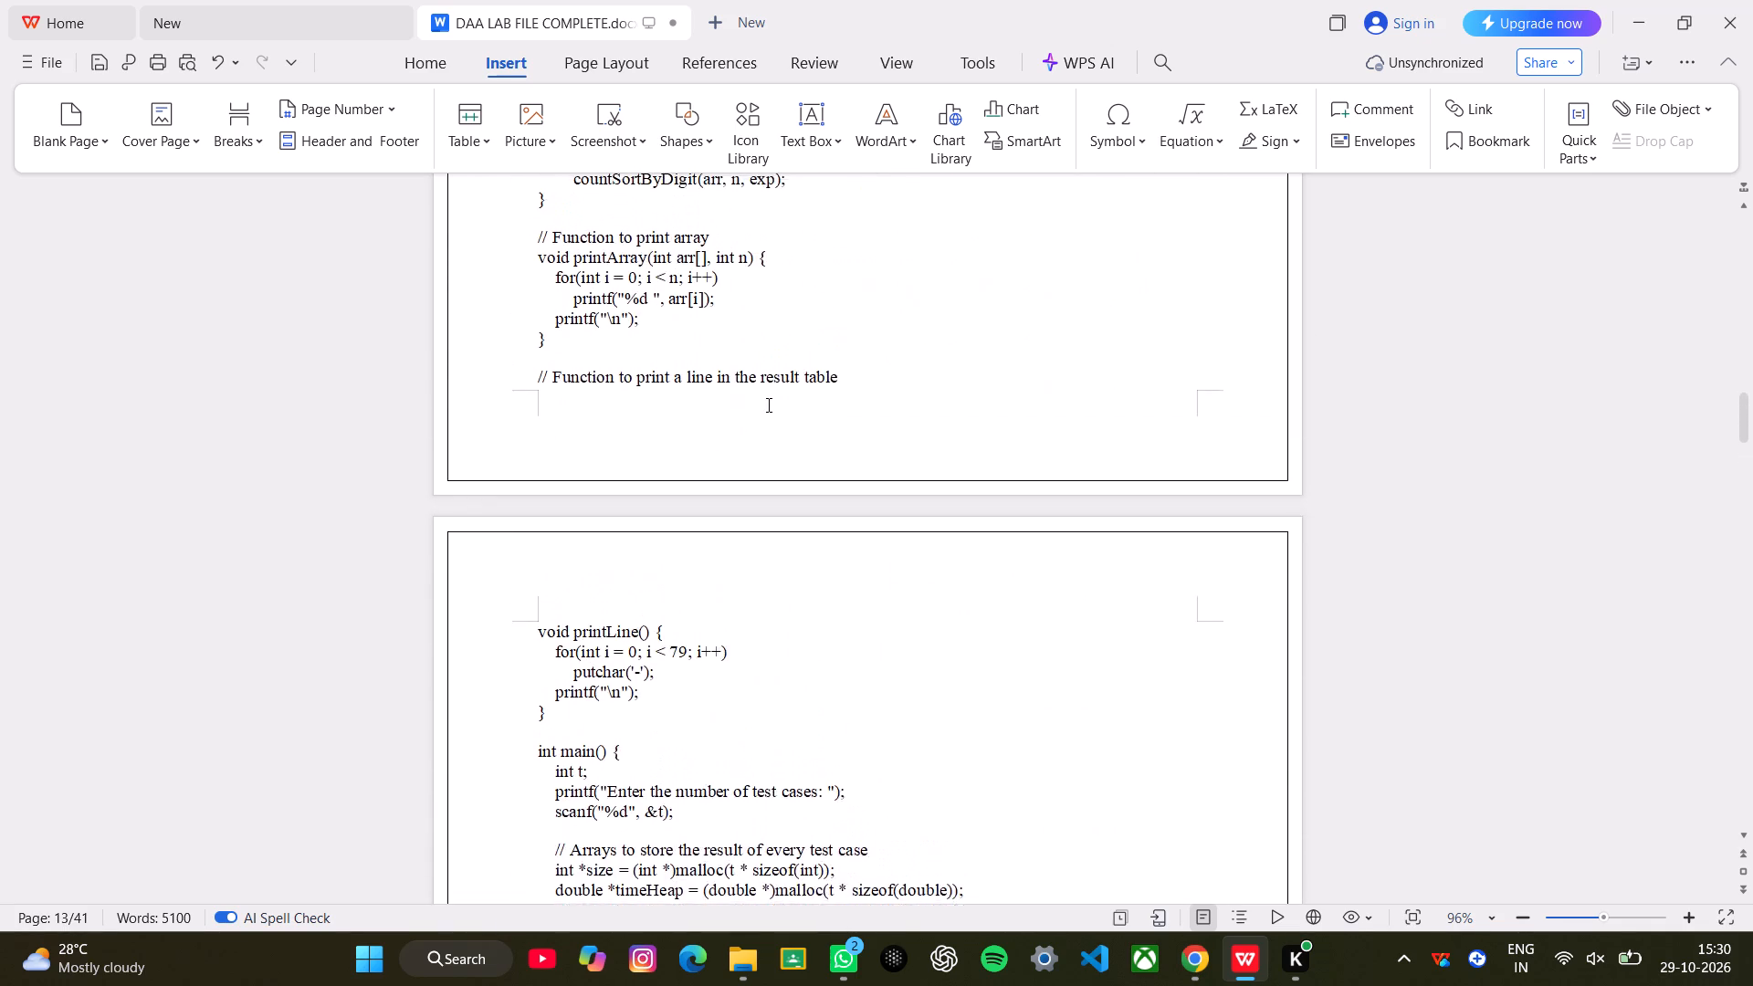
scroll(767, 404, "up", 9)
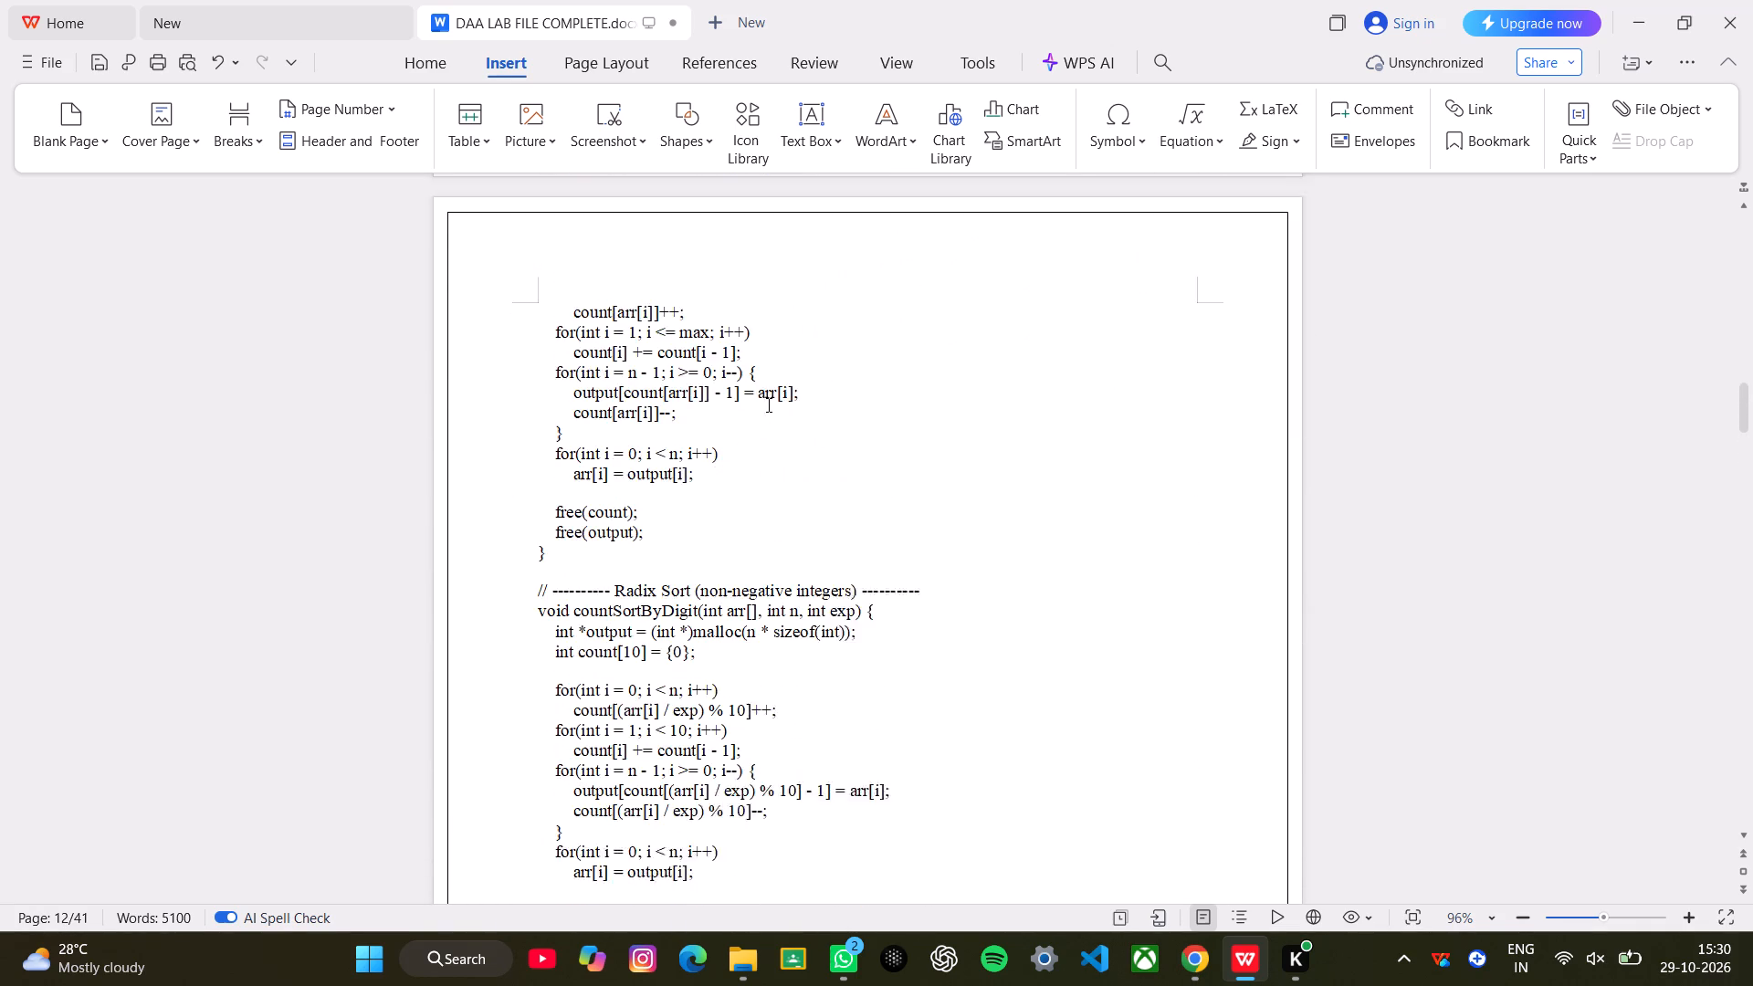
scroll(767, 404, "up", 9)
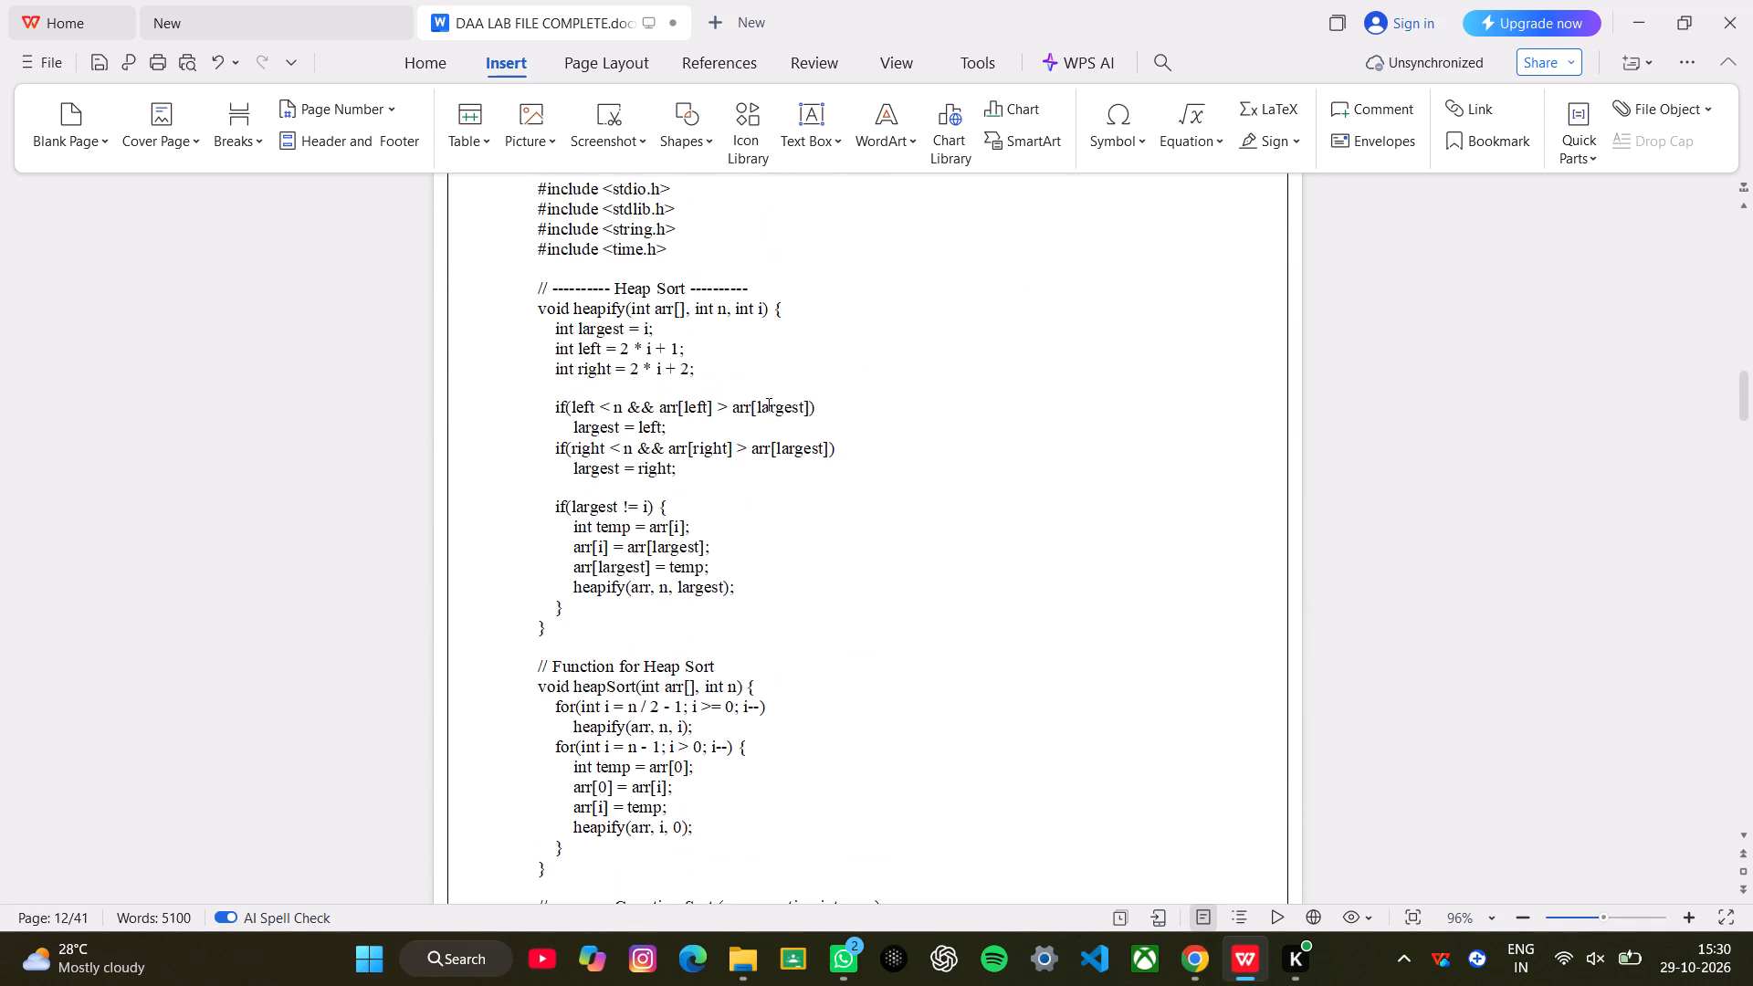
scroll(767, 404, "up", 9)
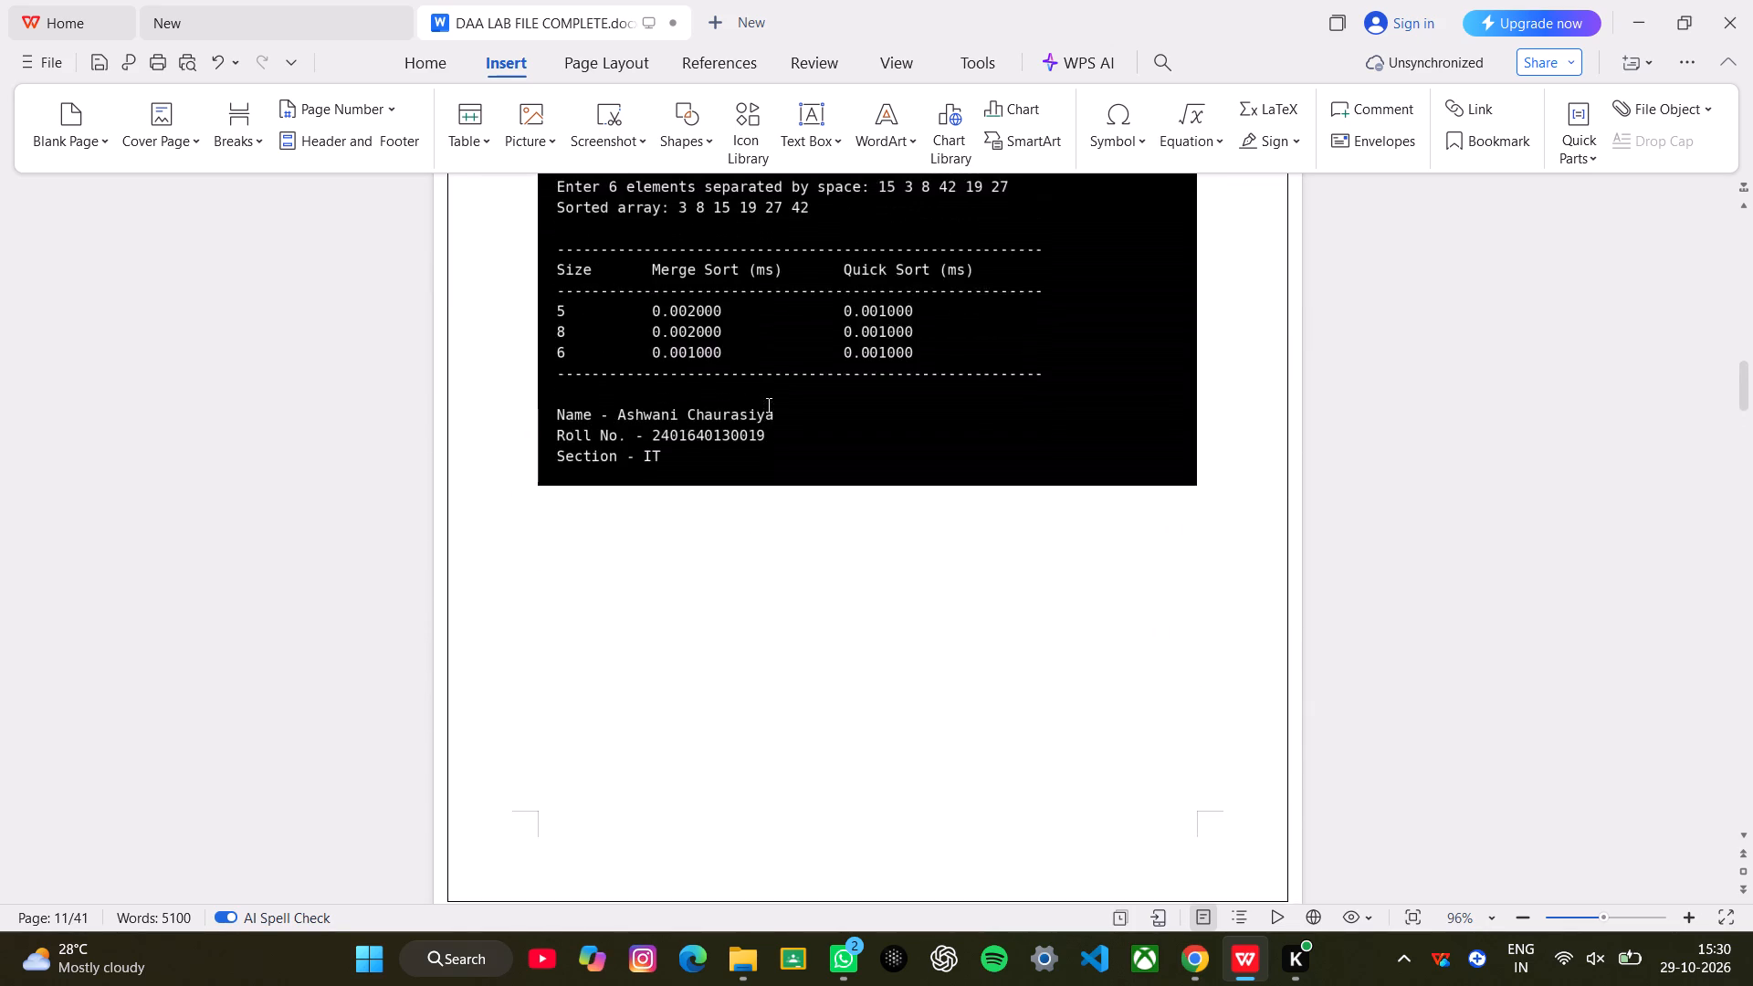
scroll(767, 404, "up", 8)
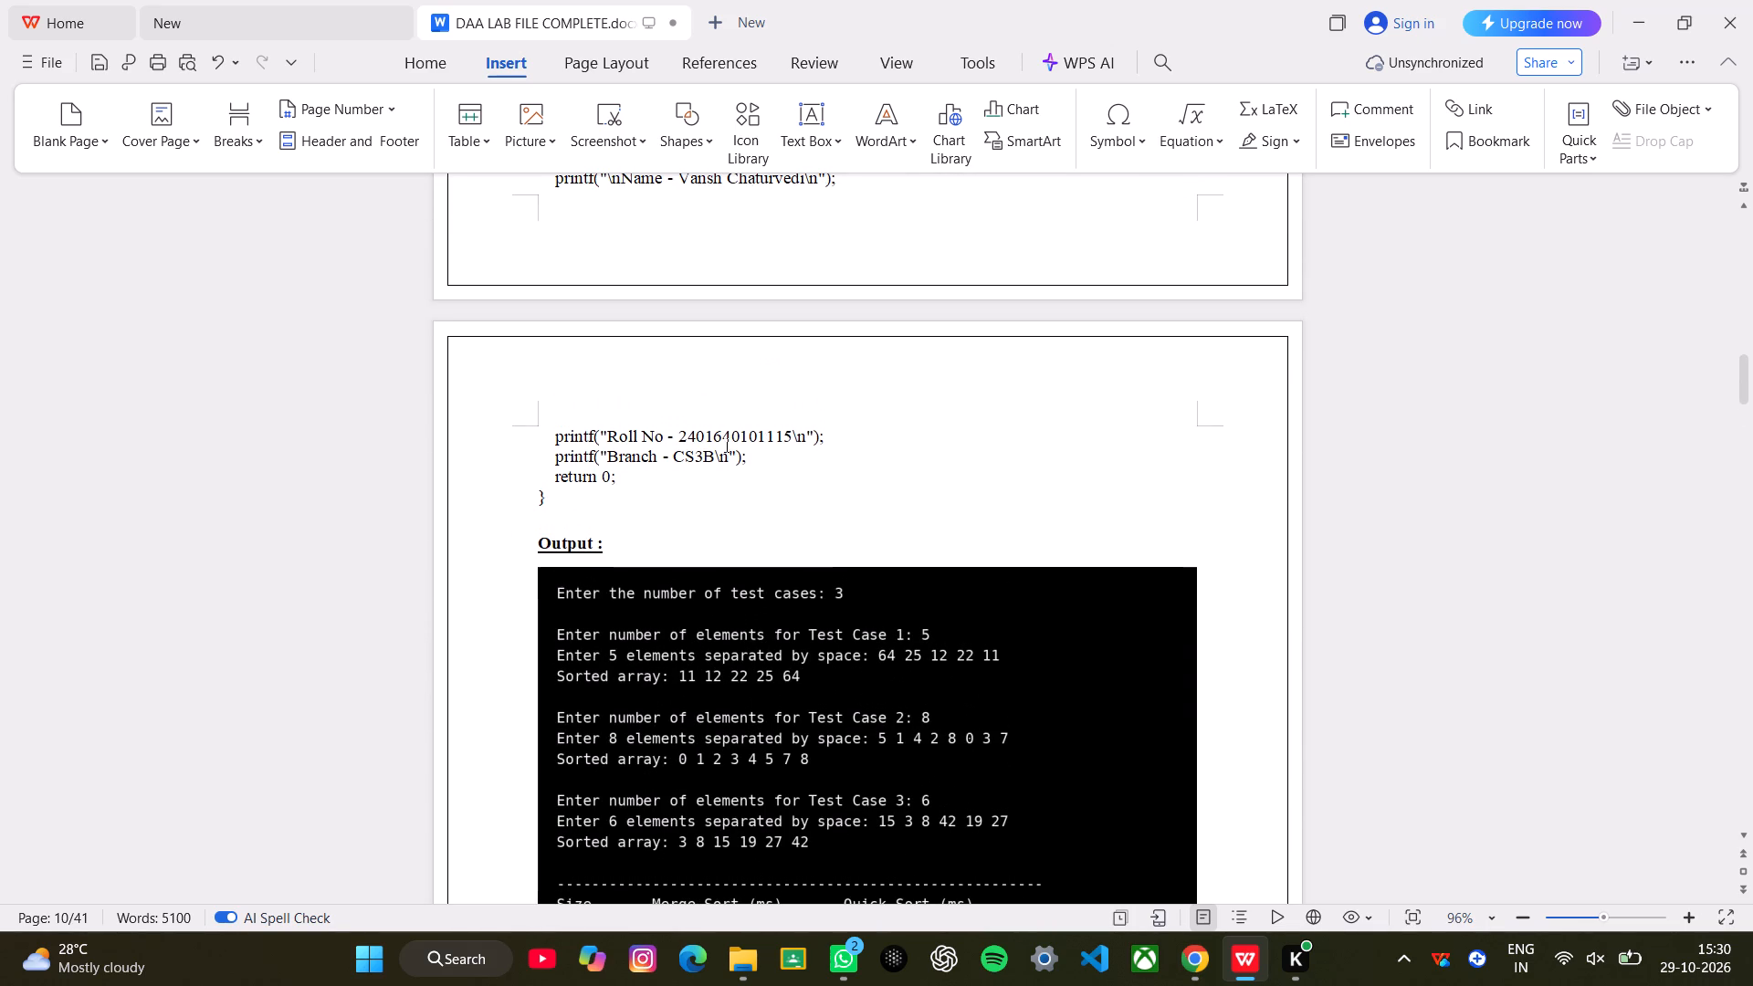
left_click(626, 478)
left_click(767, 464)
scroll(767, 464, "up", 1)
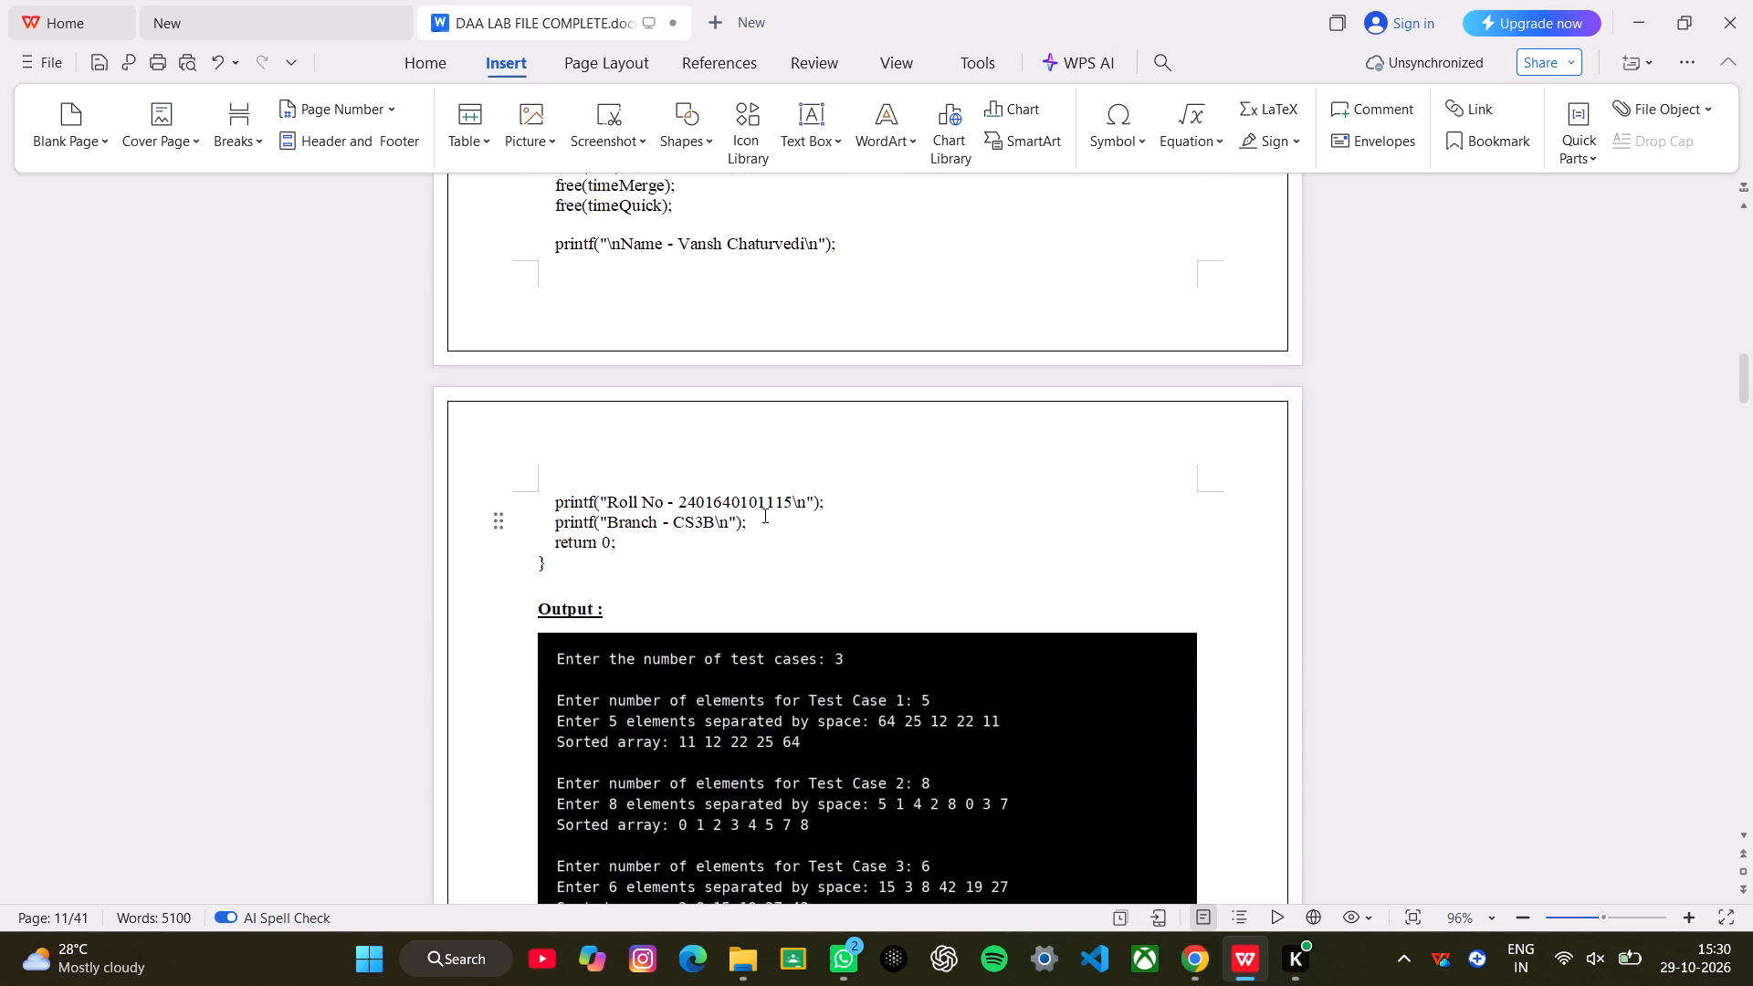
left_click_drag(757, 516, 530, 497)
key("ctrl+v")
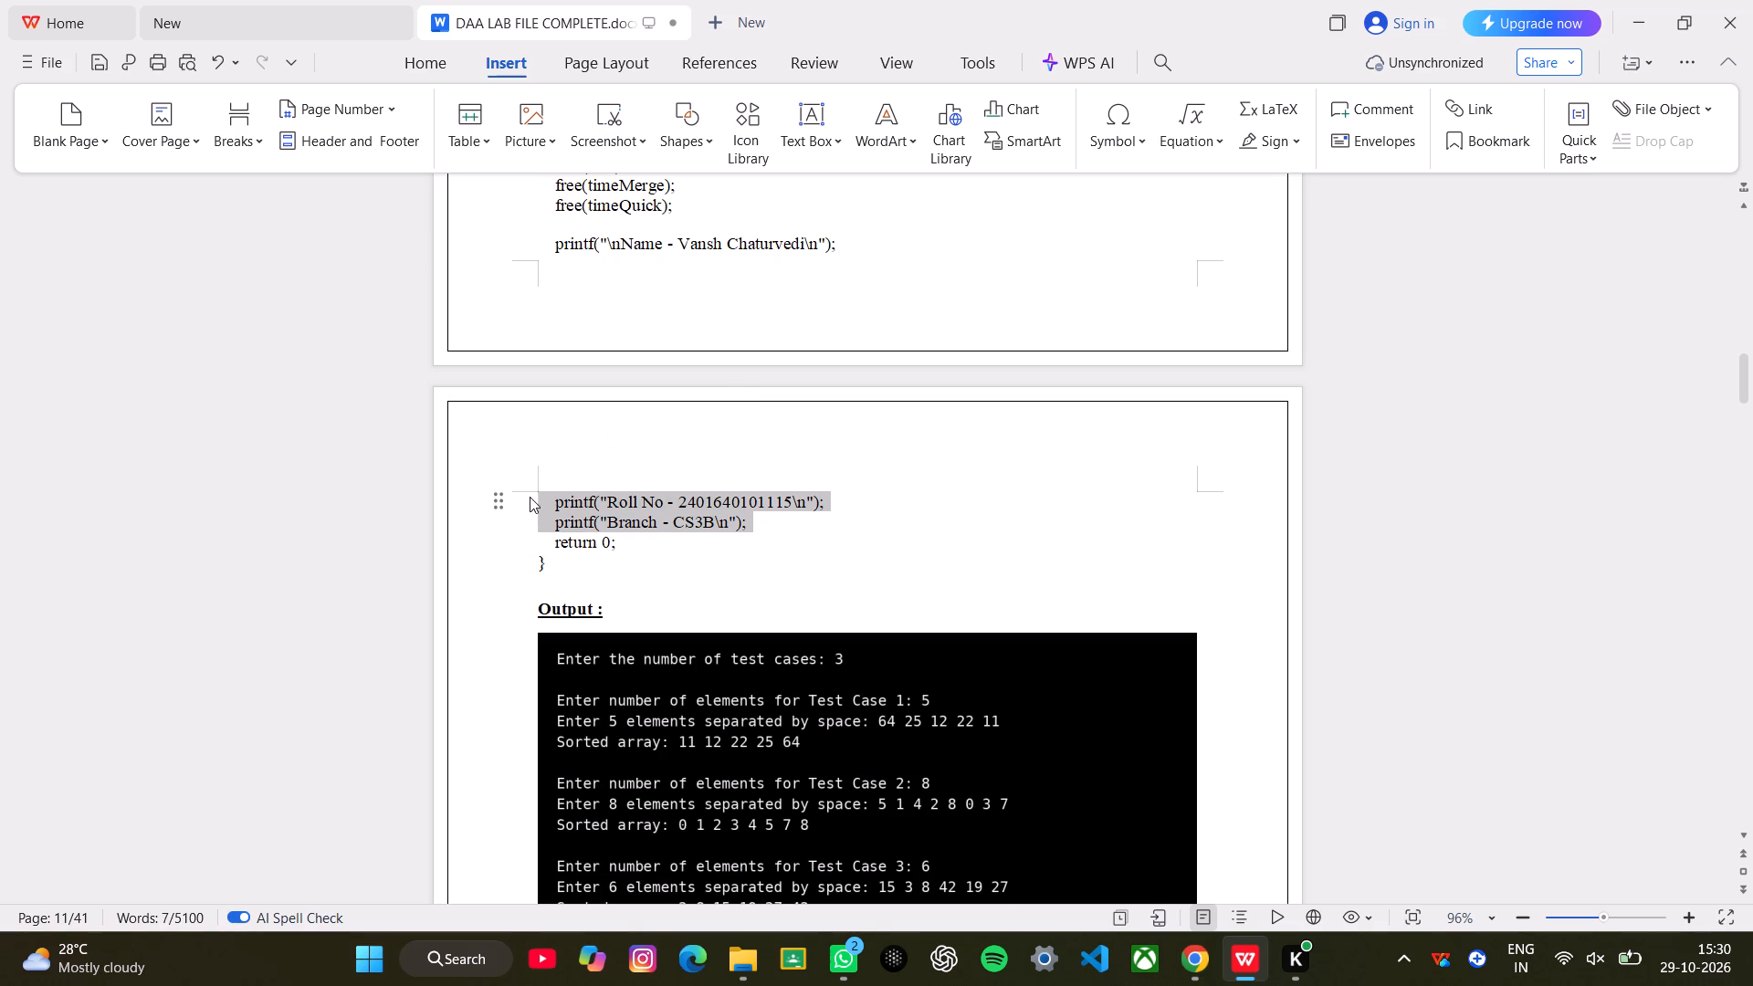
left_click(544, 503)
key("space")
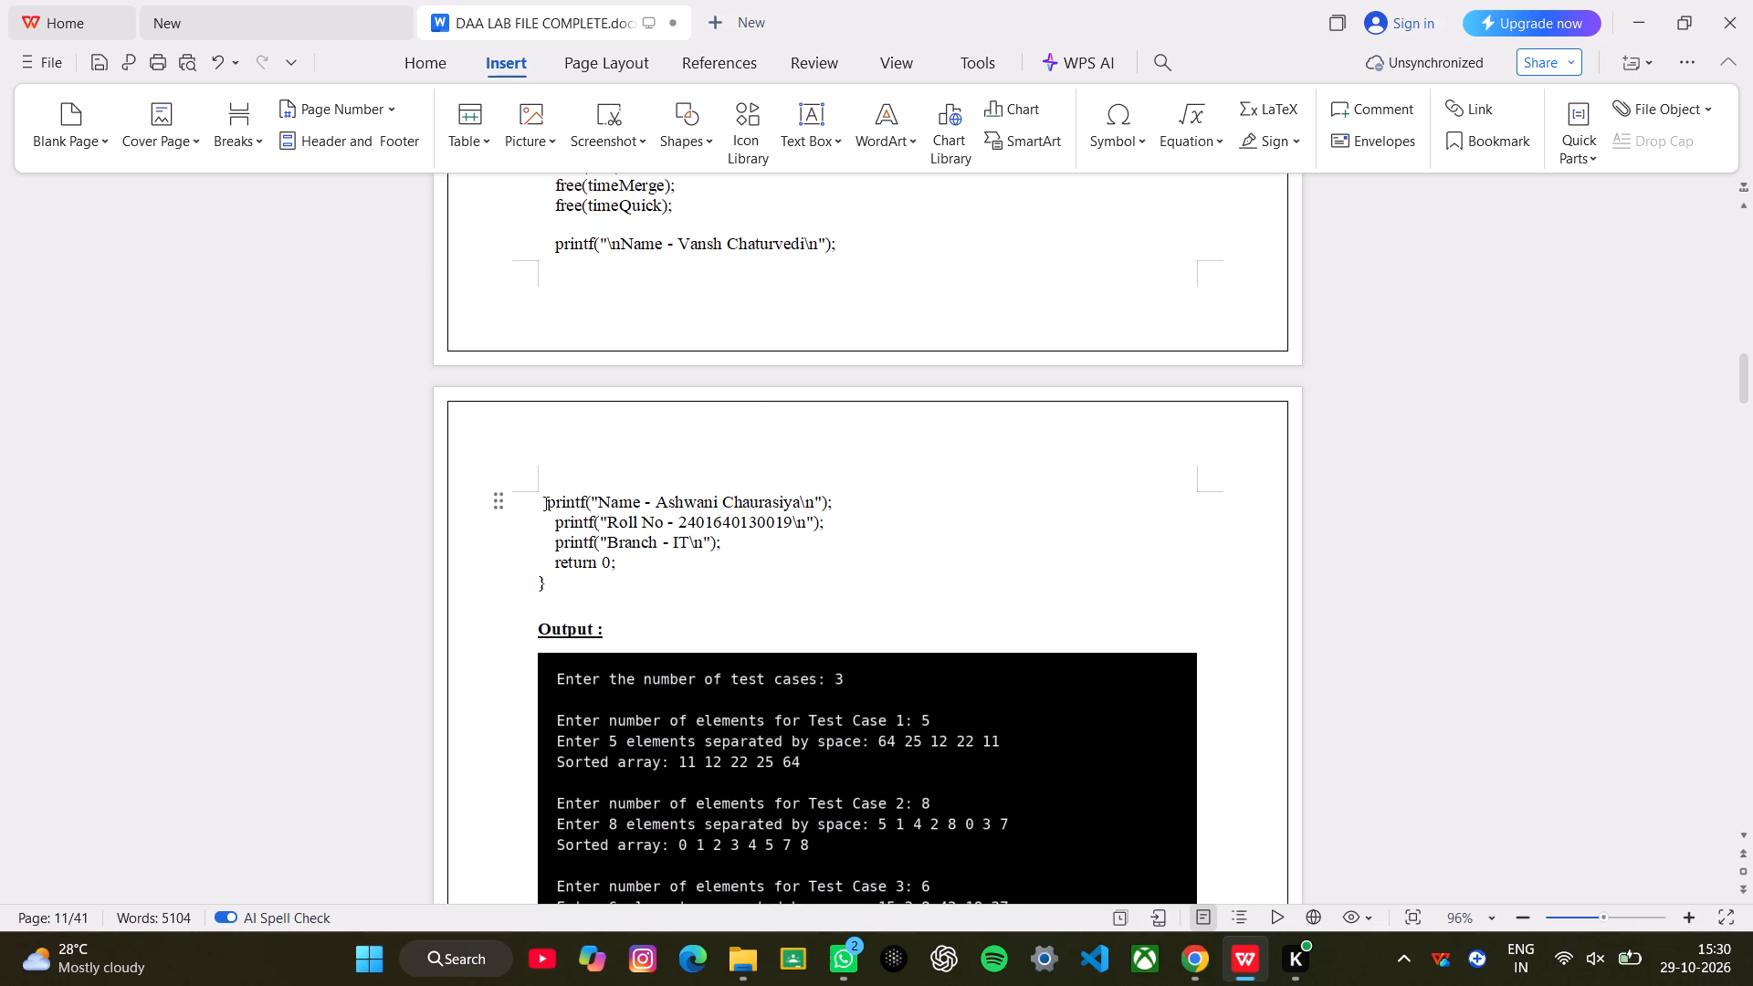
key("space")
left_click_drag(852, 242, 542, 252)
key("BackSpace")
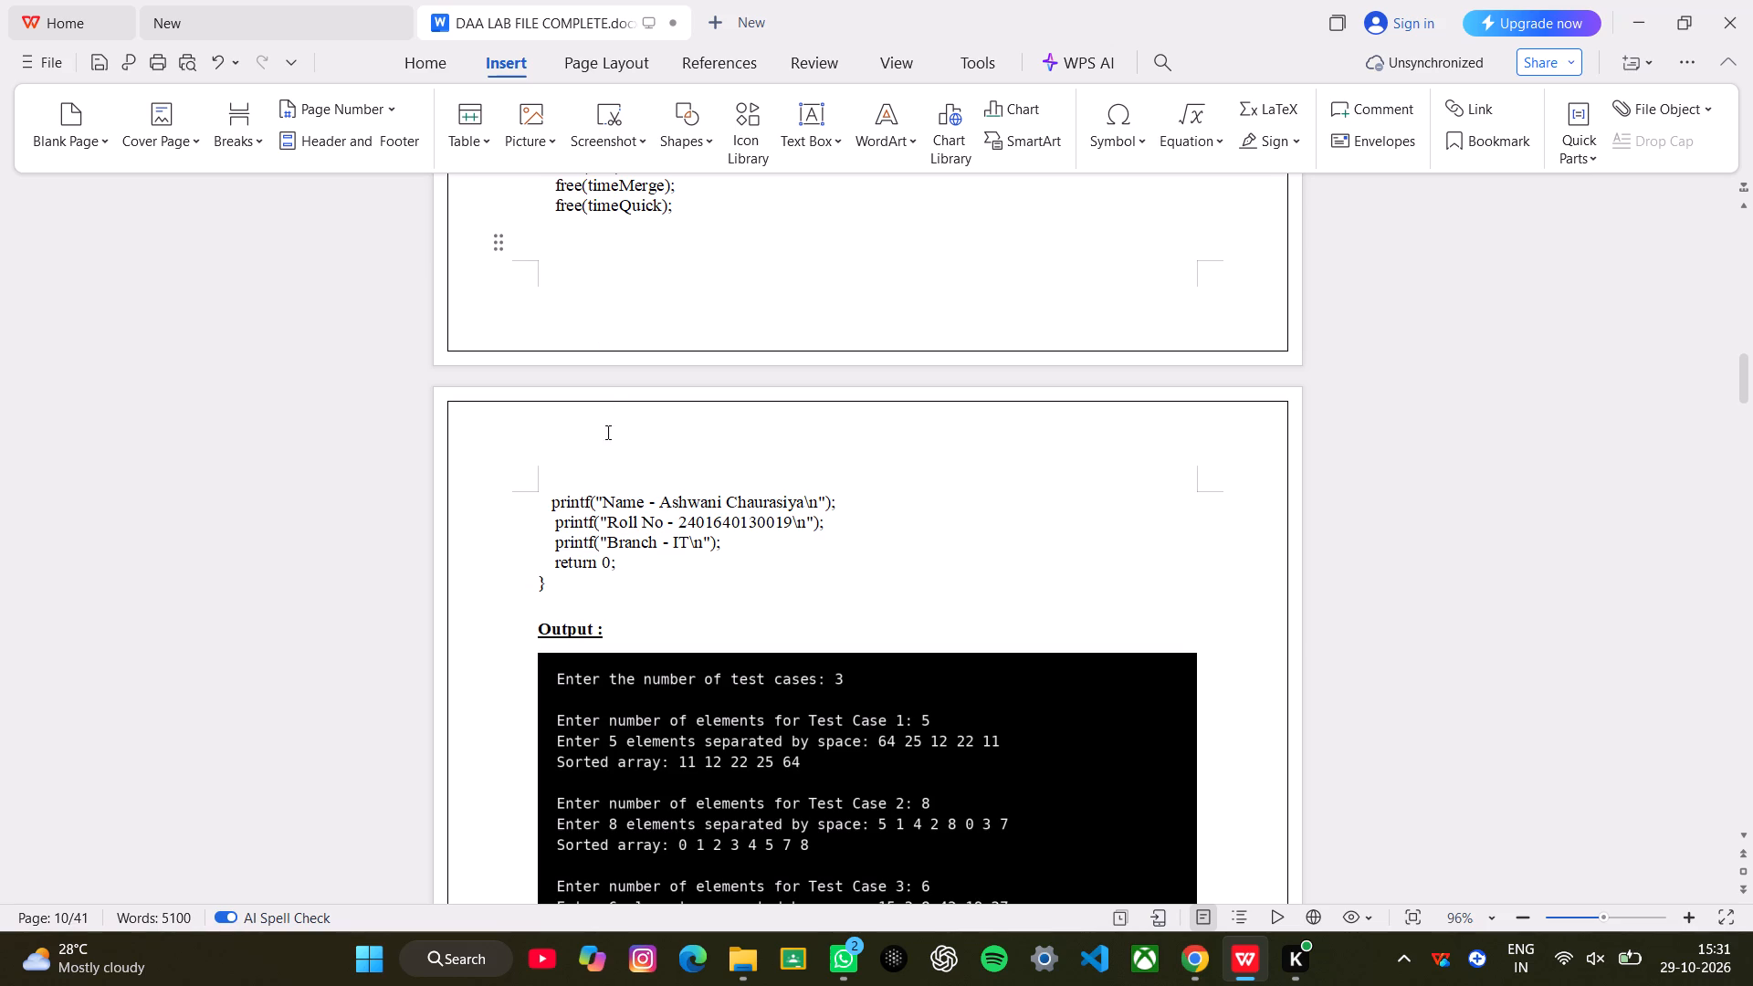
Insert a blank line above the new Name line in the Merge Sort and Quick Sort code and adjust the Name line's indentation.
left_click(566, 469)
left_click(551, 484)
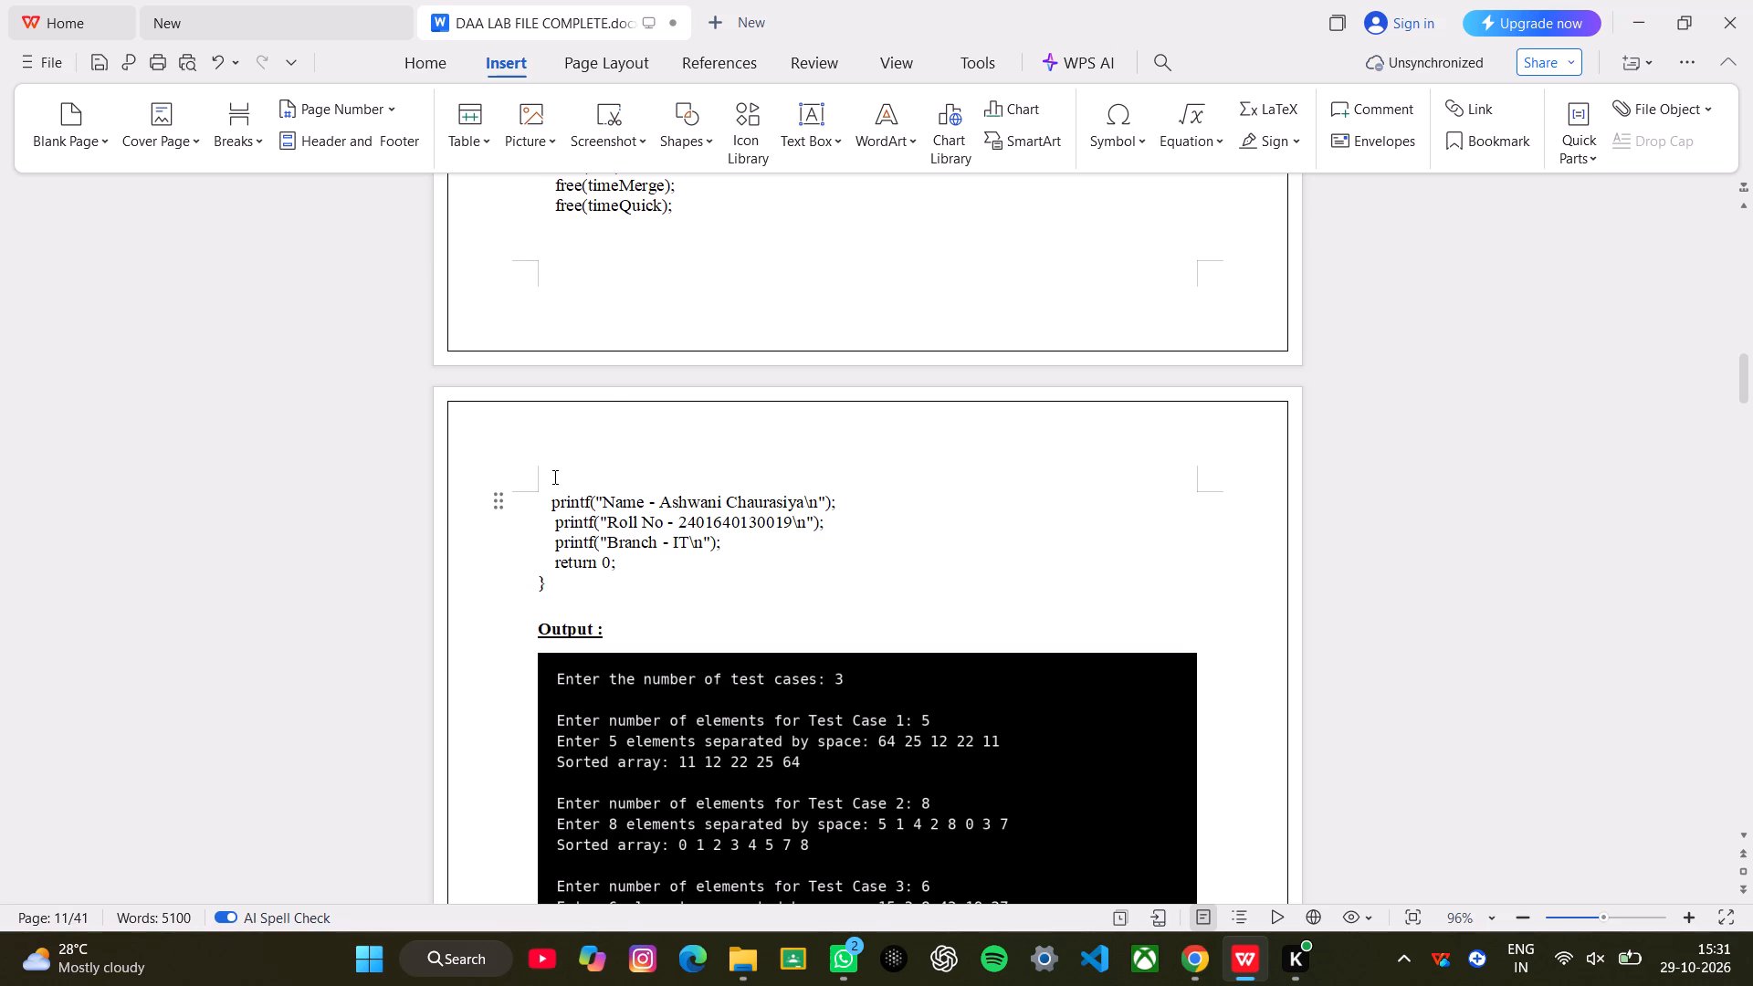
key("Up")
left_click(558, 477)
left_click(547, 499)
key("Return")
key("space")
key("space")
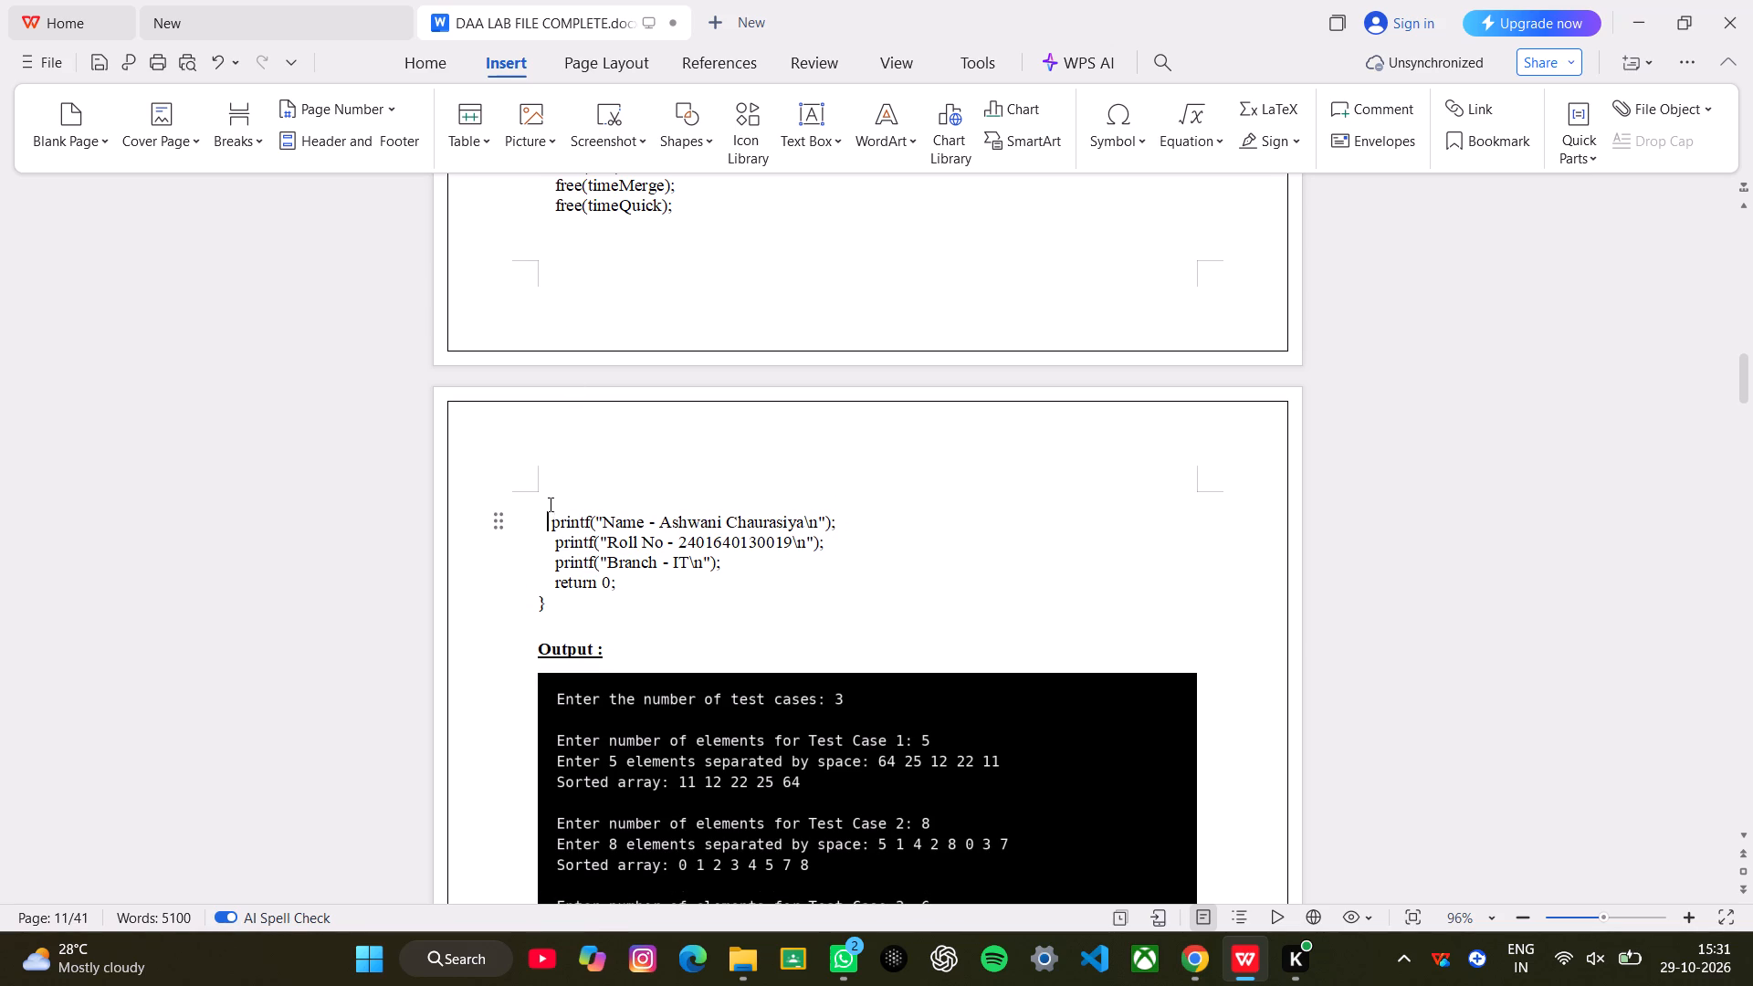
left_click(554, 498)
left_click(555, 530)
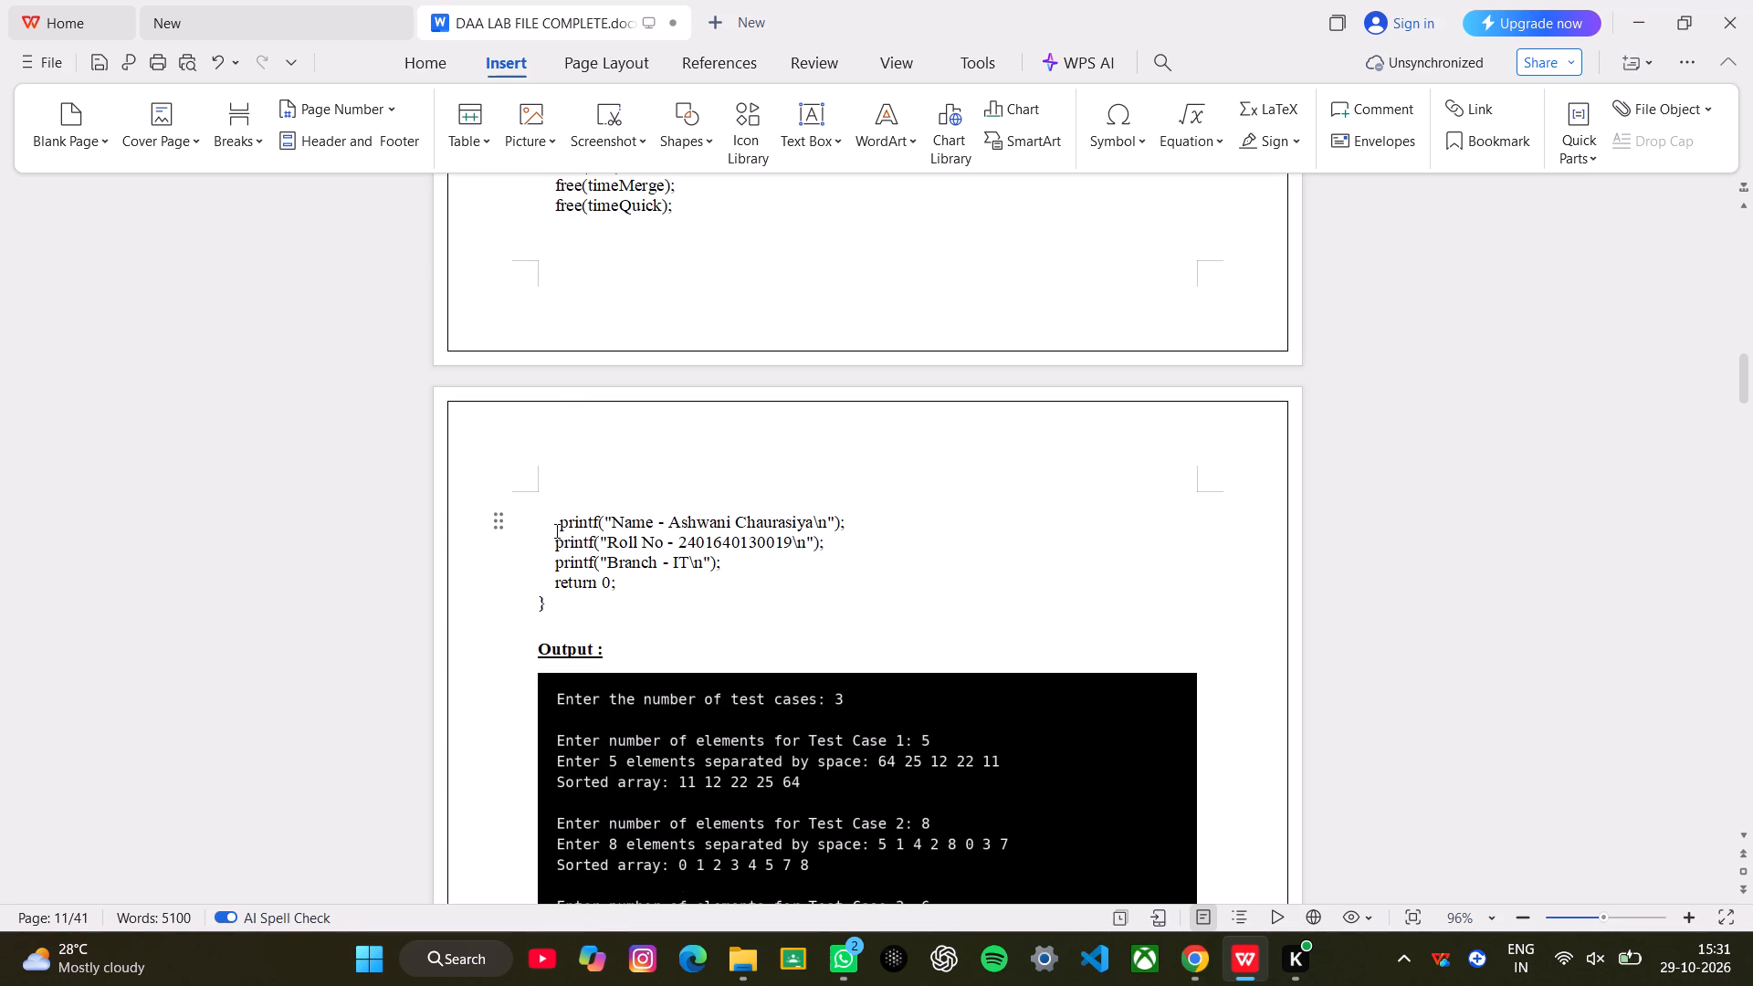
key("BackSpace")
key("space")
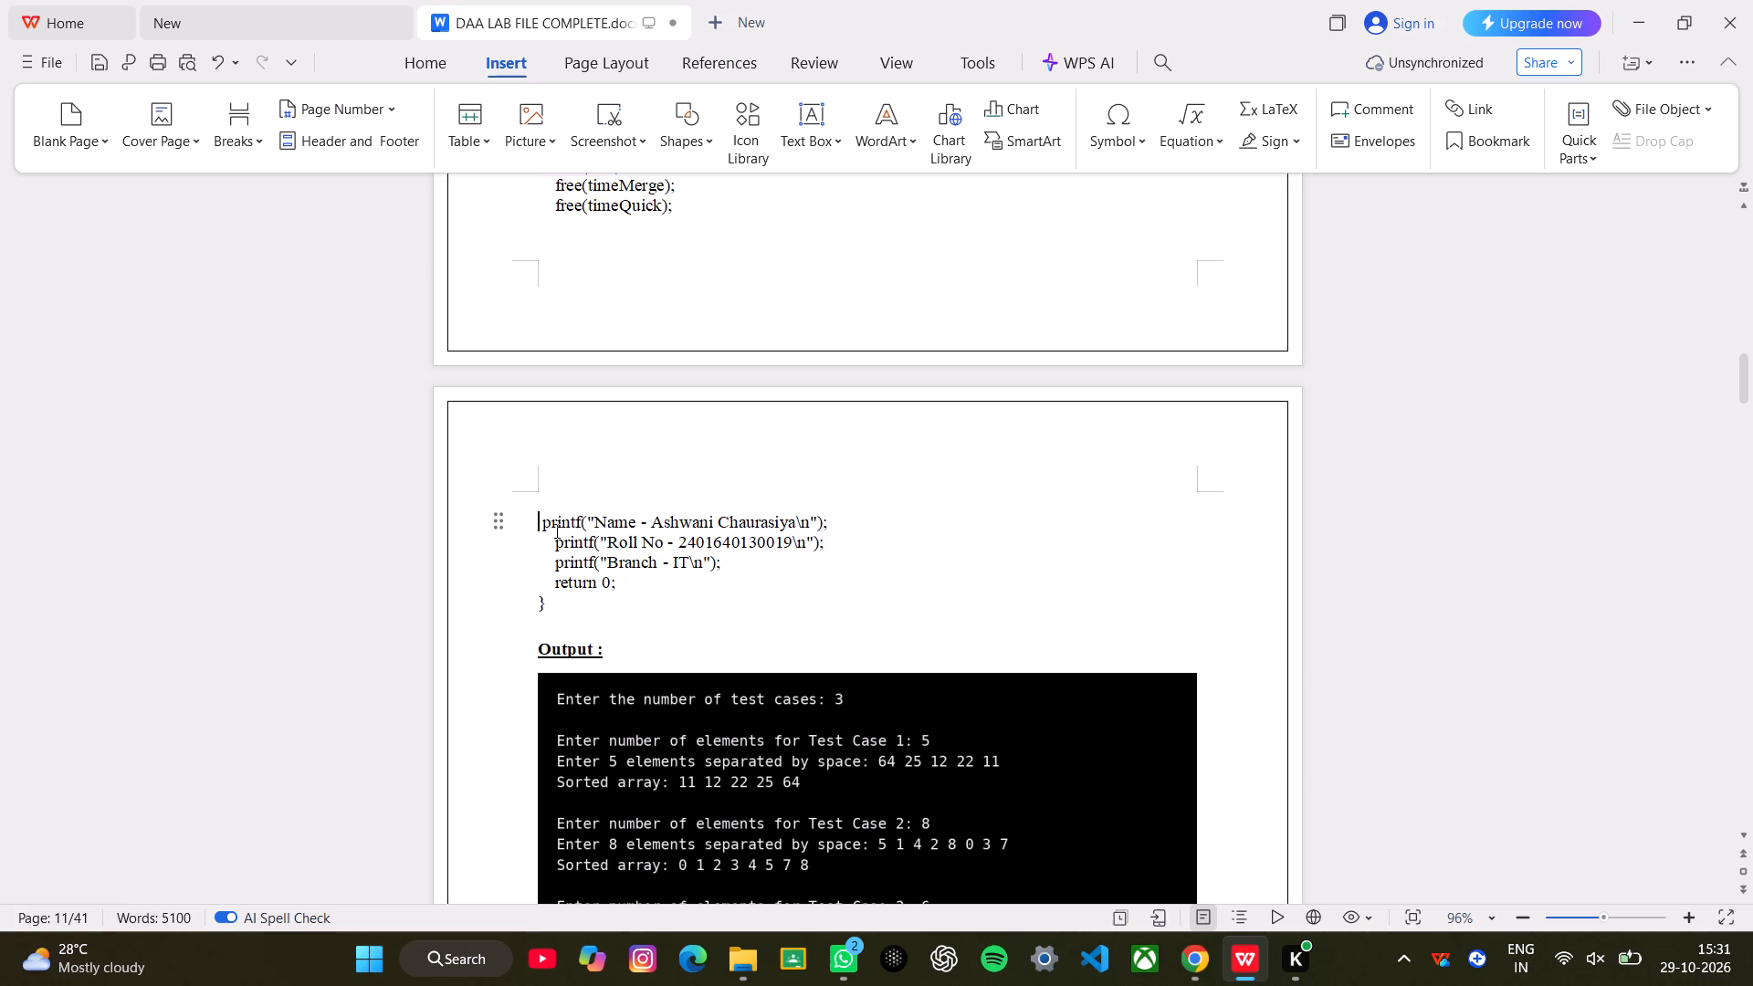
scroll(877, 585, "down", 3)
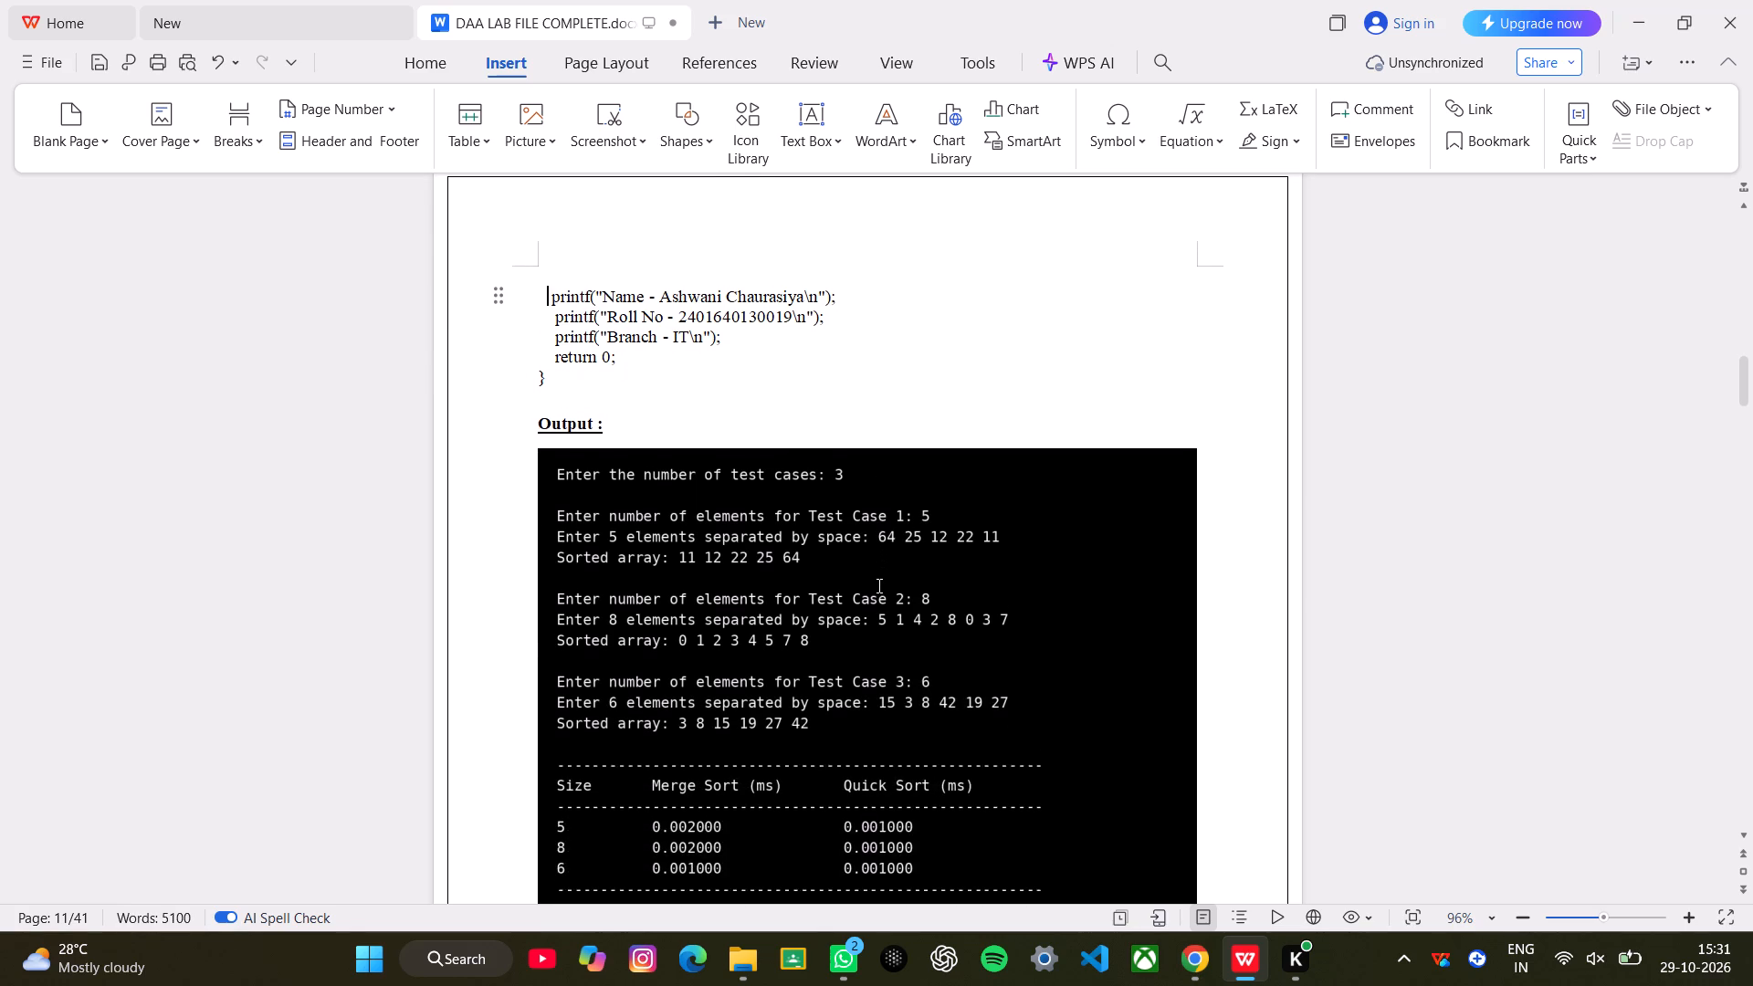
scroll(877, 585, "down", 1)
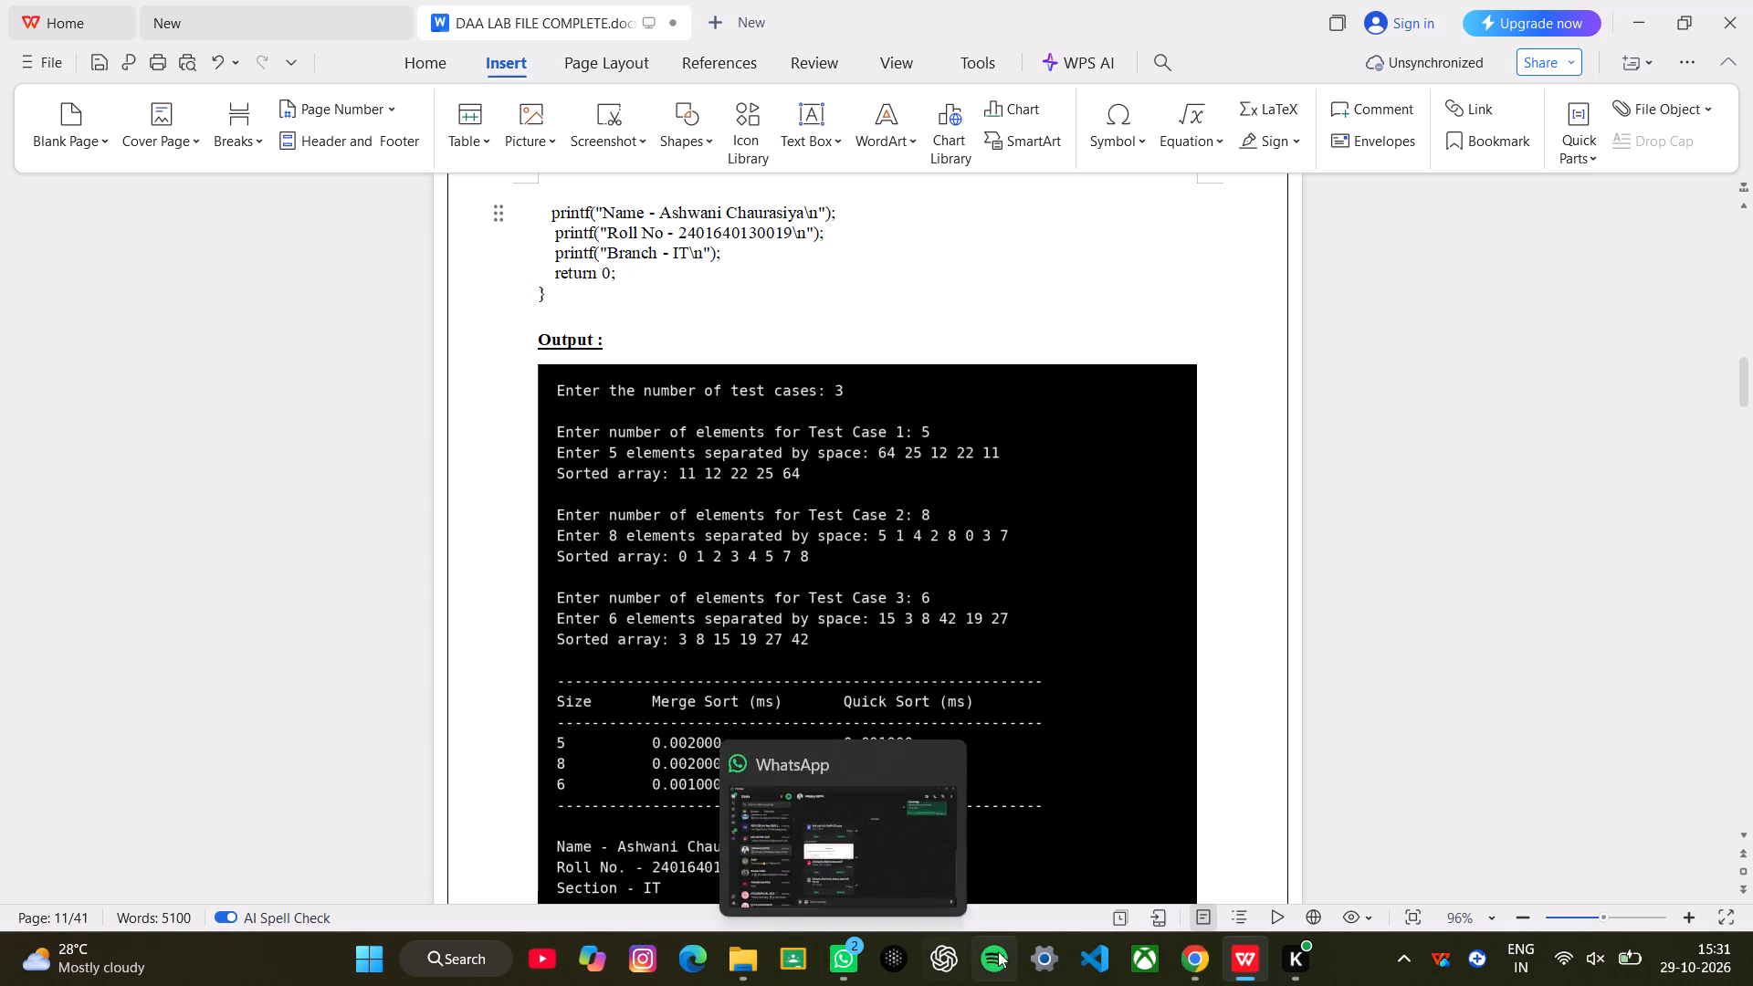
Switch to Visual Studio Code, maximize its window and look through the open App.jsx file.
left_click(1103, 965)
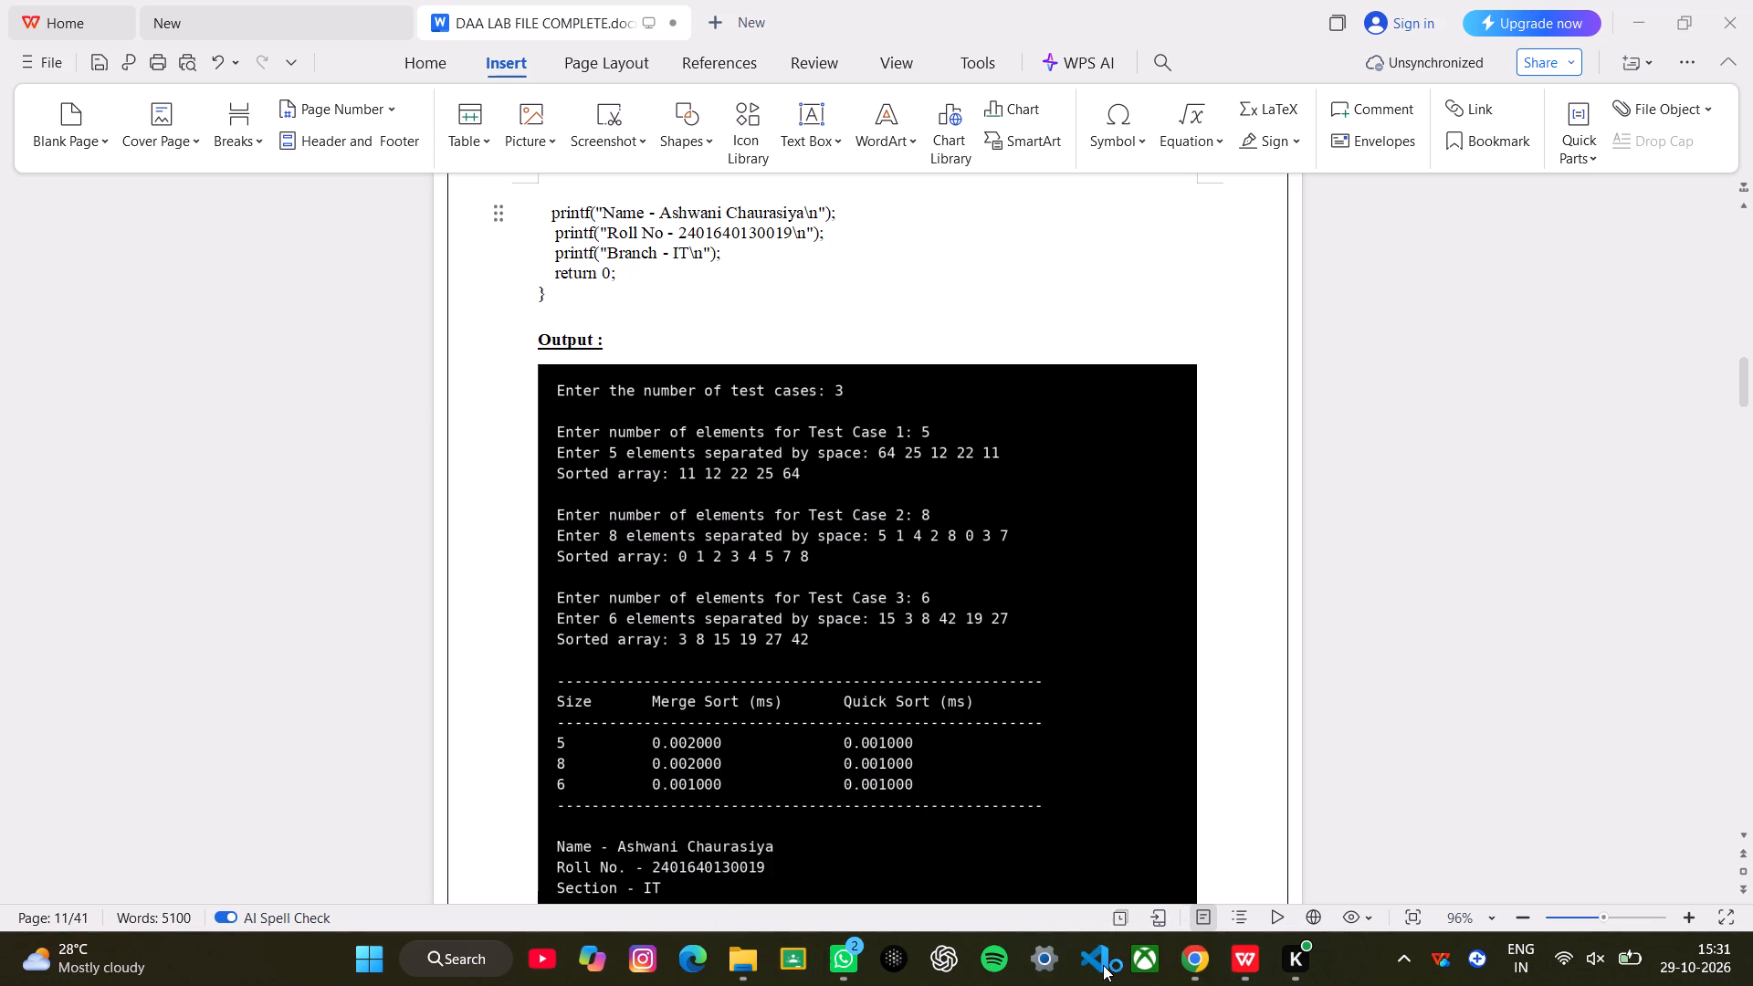
left_click(1684, 11)
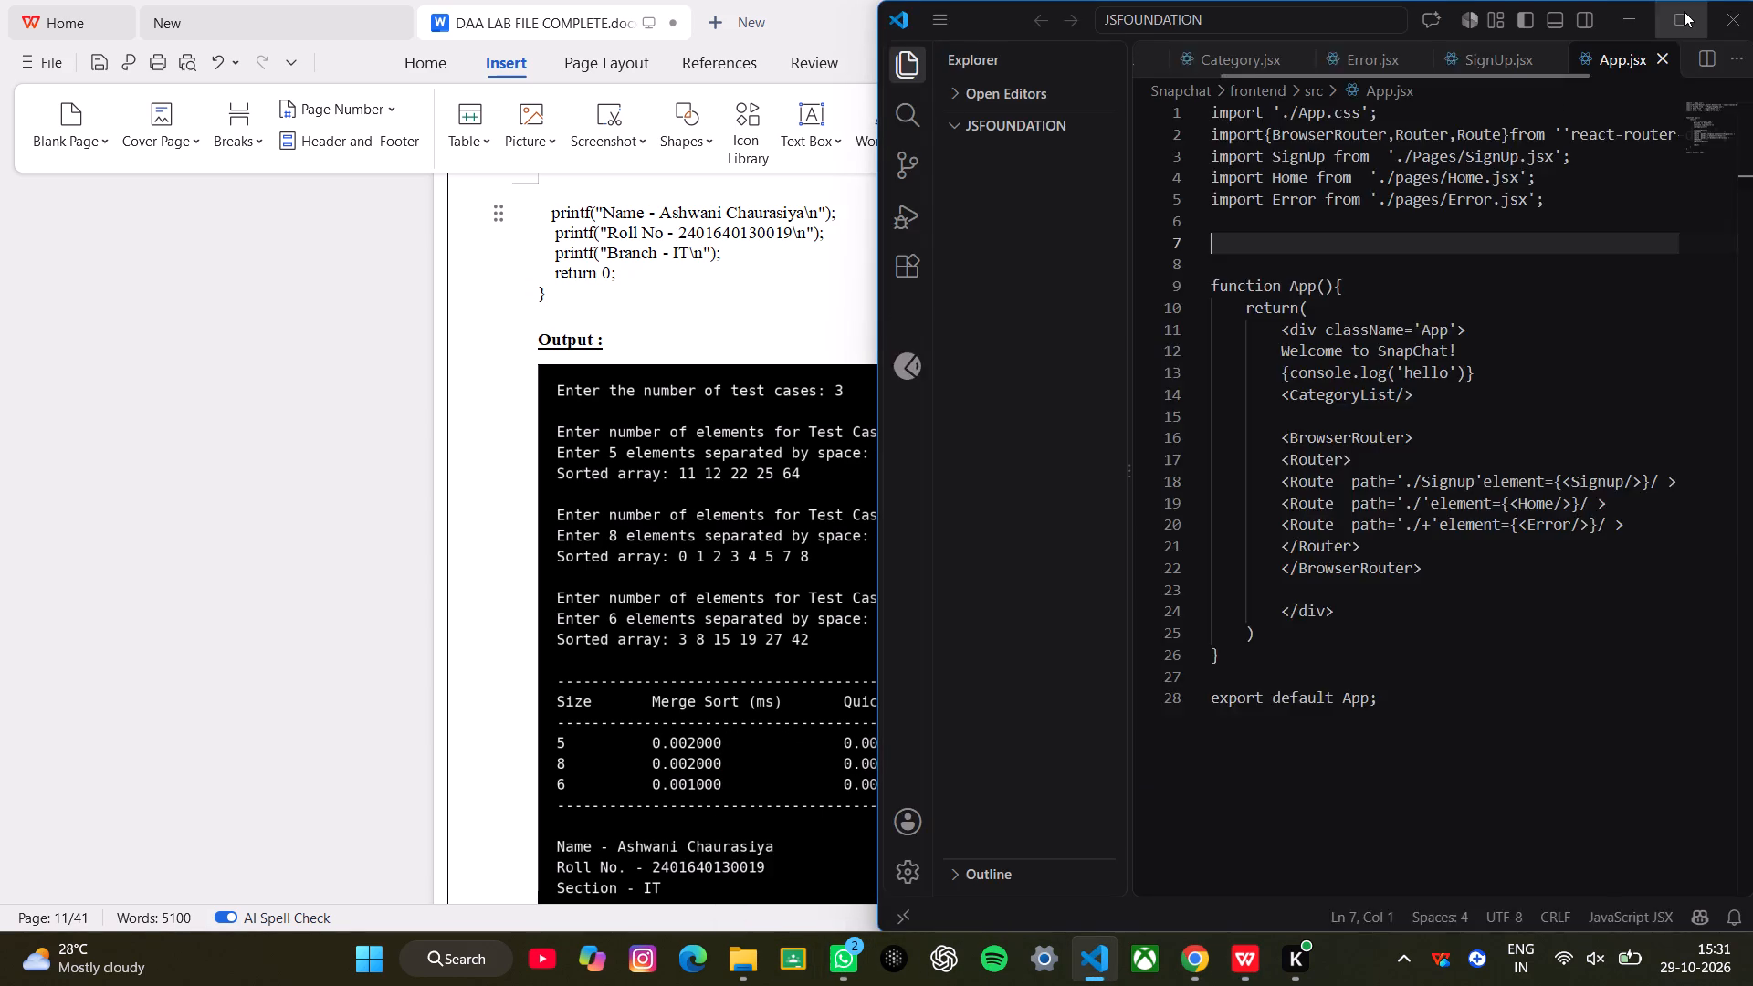
left_click(883, 451)
scroll(883, 451, "down", 2)
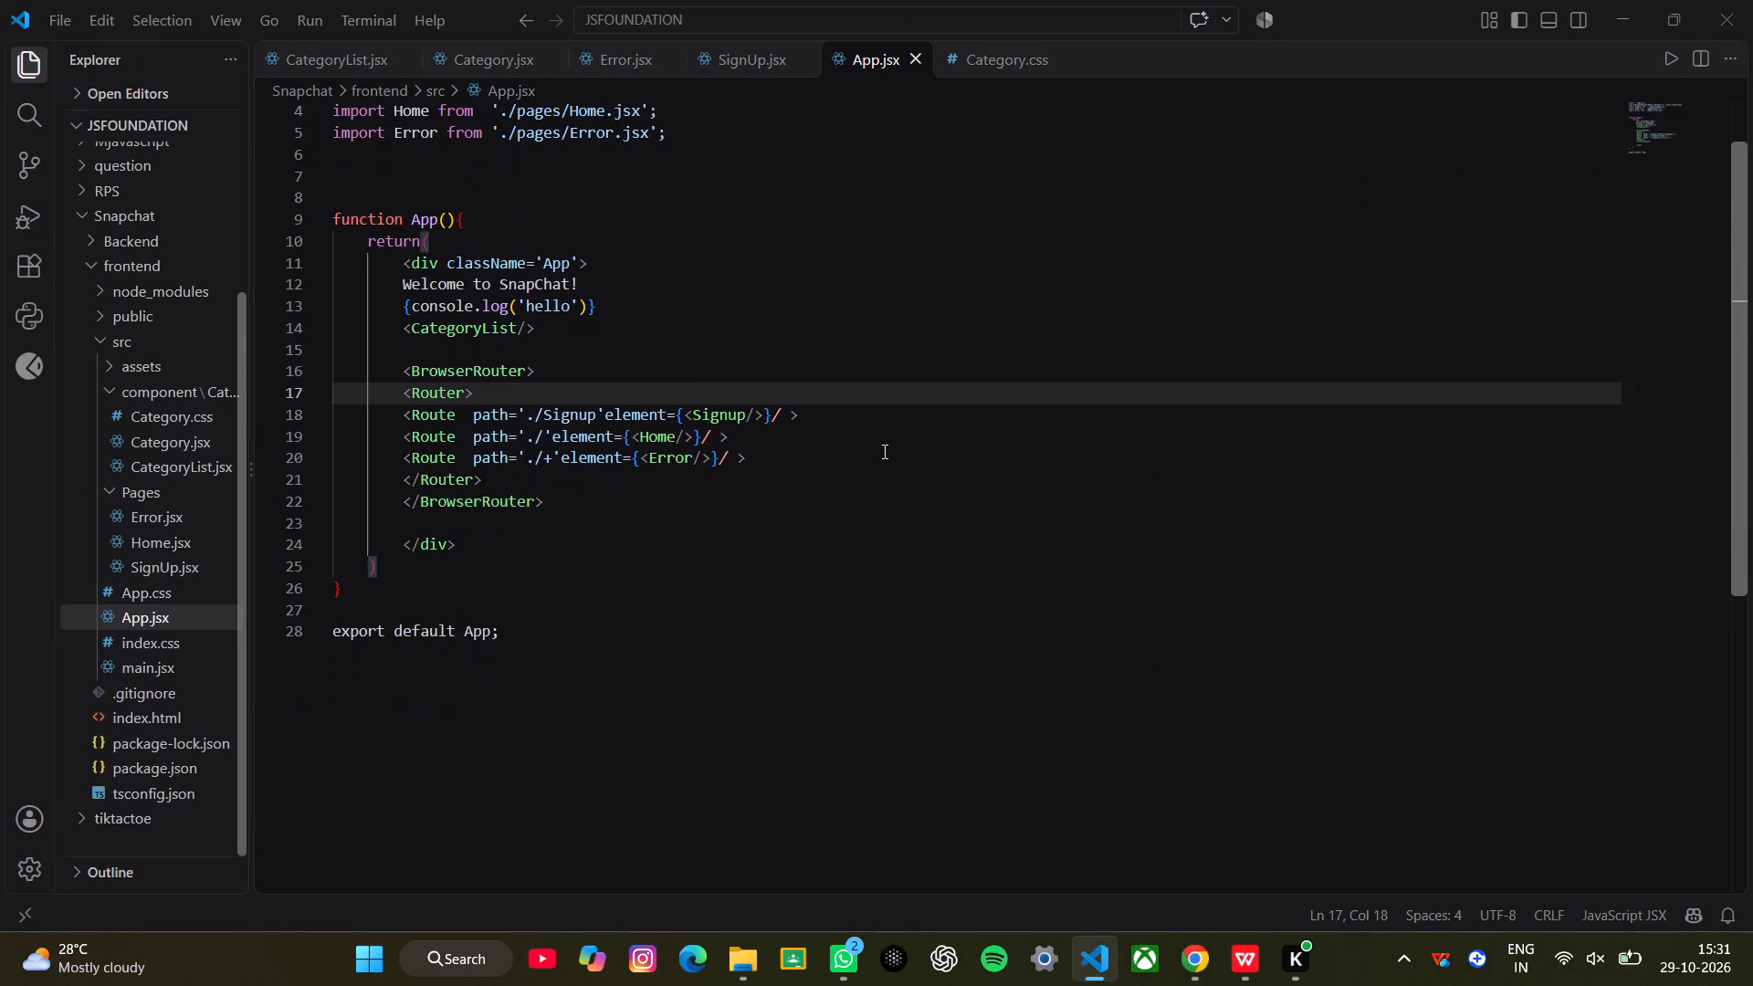
scroll(883, 451, "down", 3)
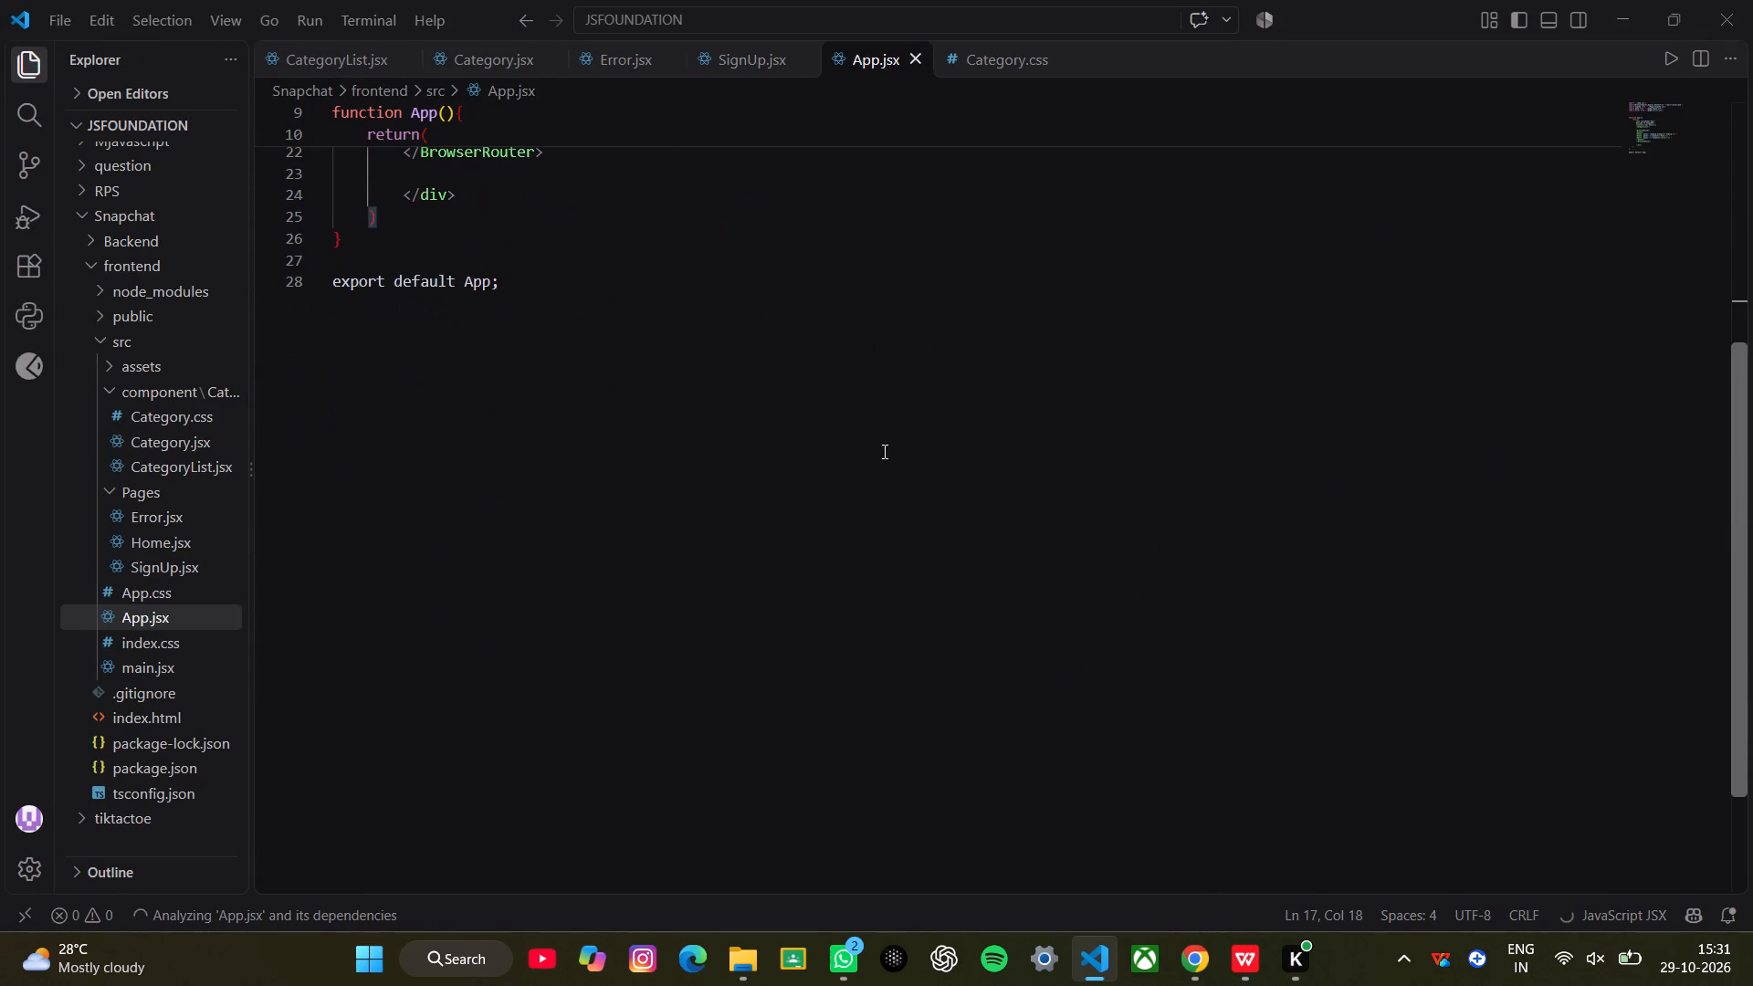
scroll(883, 451, "down", 2)
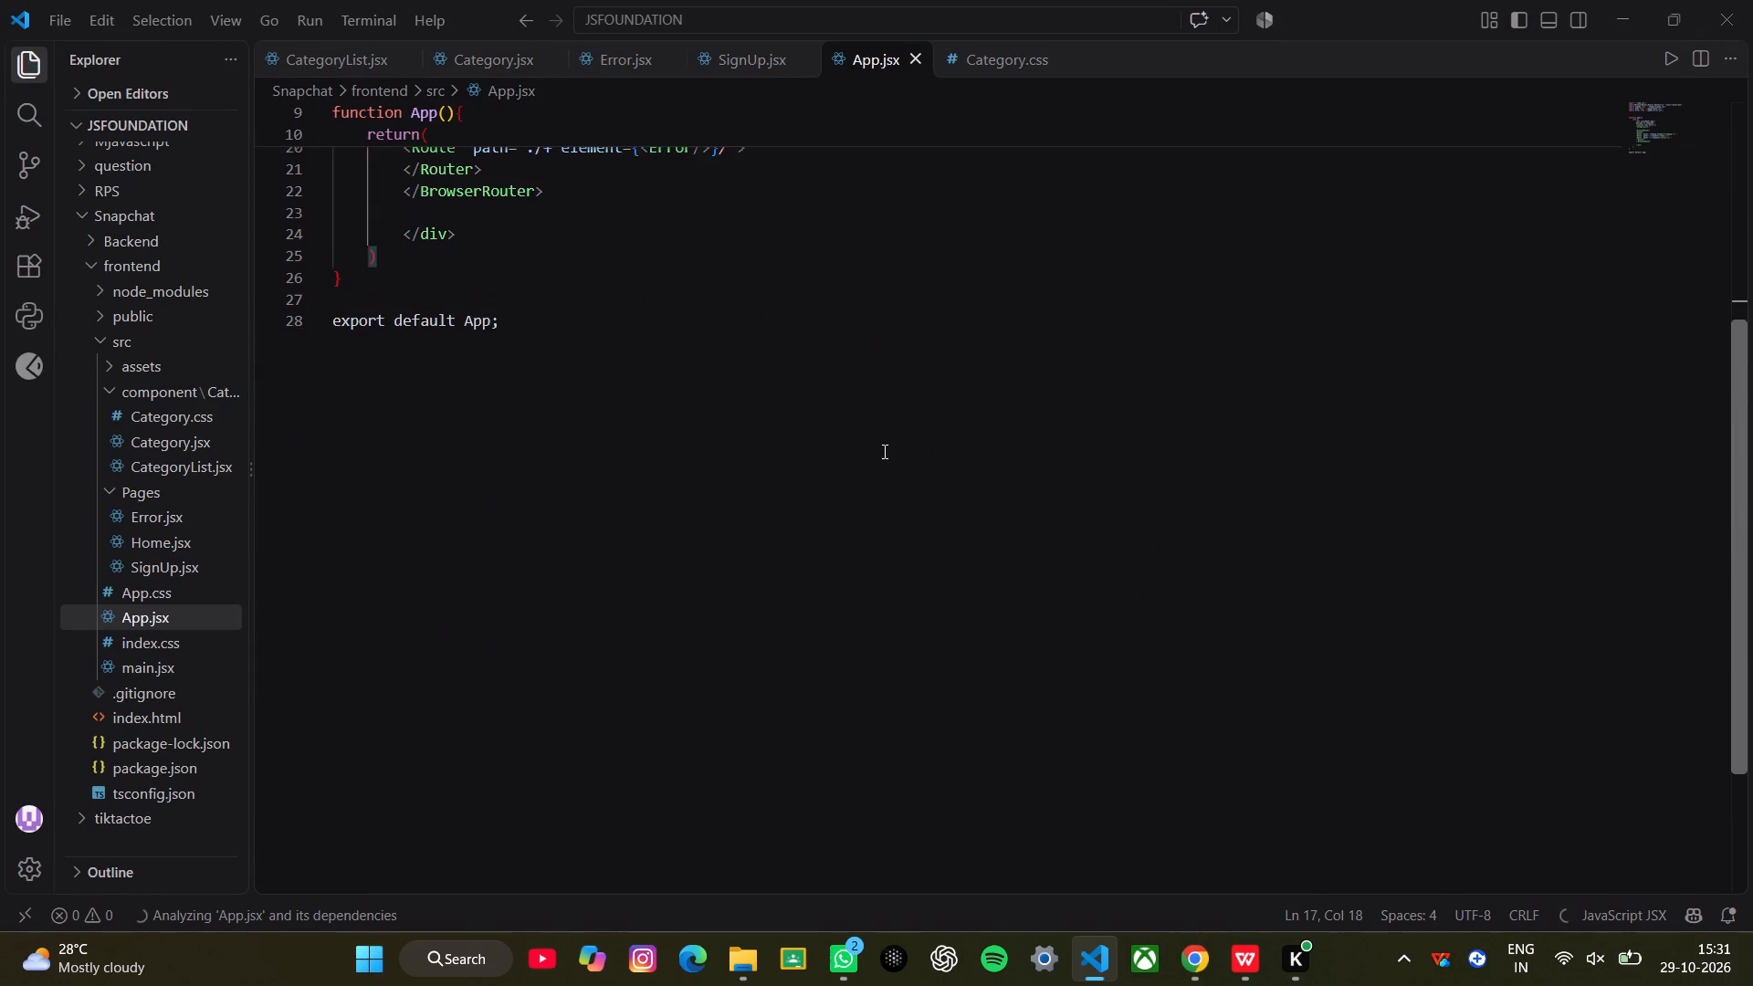
scroll(883, 451, "down", 1)
scroll(883, 451, "right", 1)
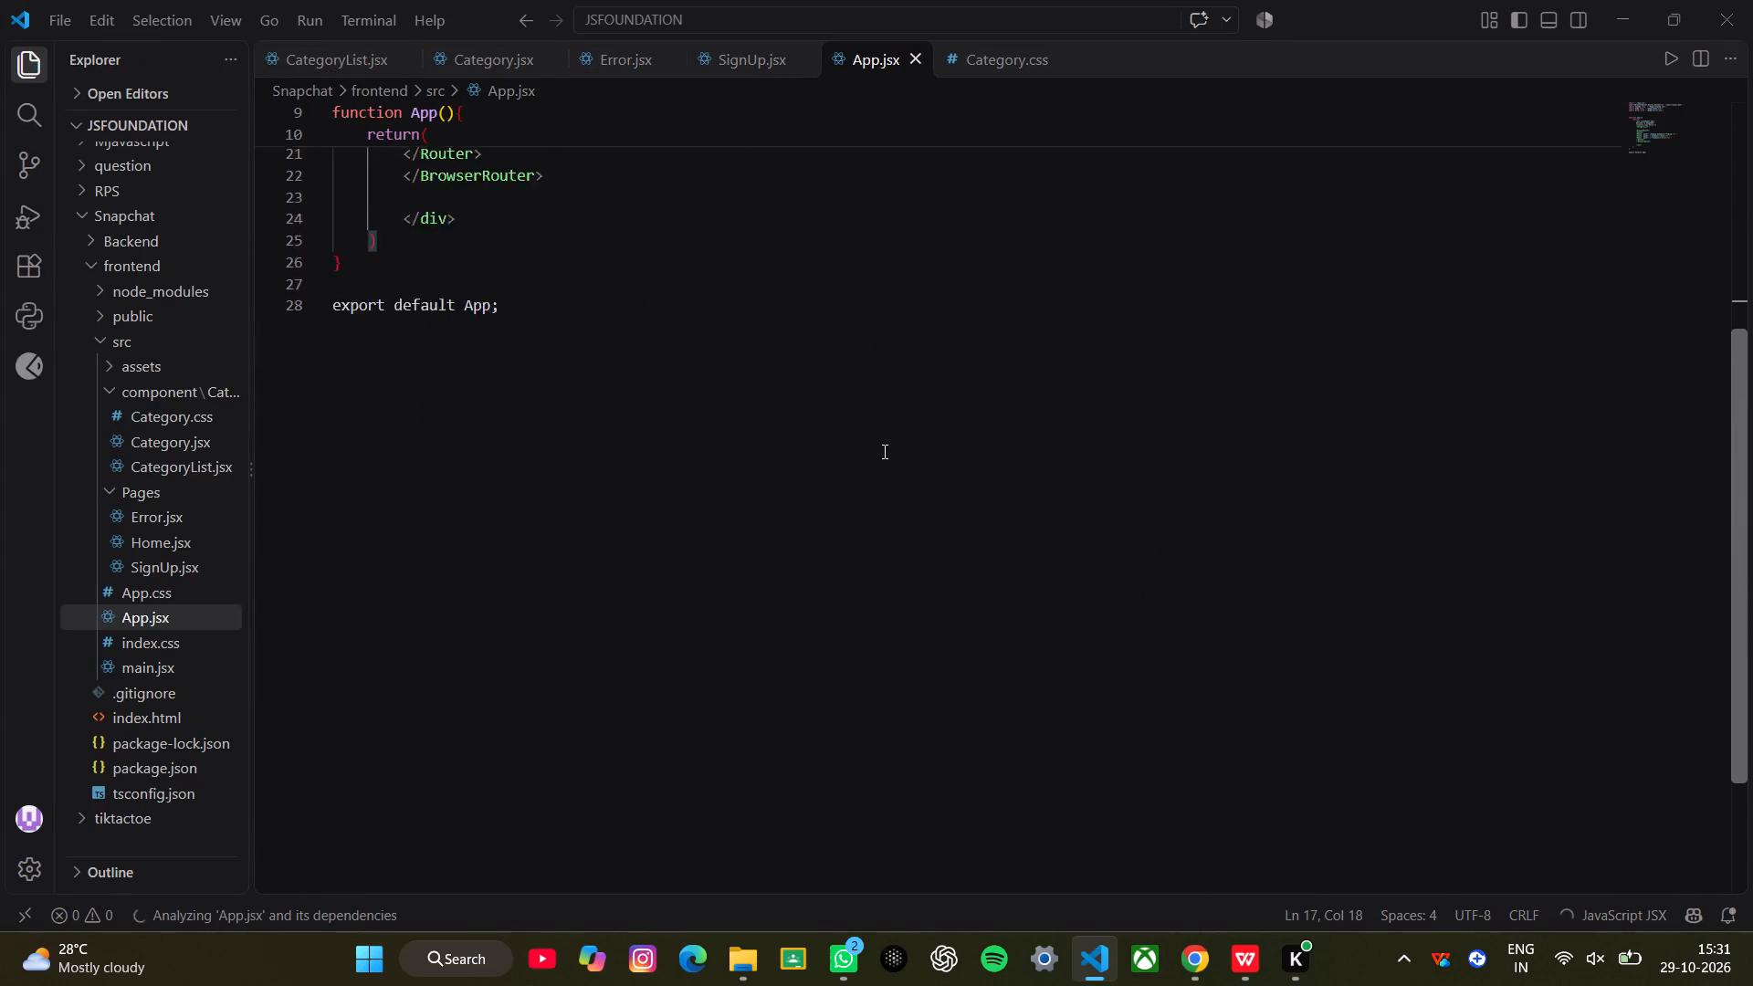
scroll(883, 451, "right", 1)
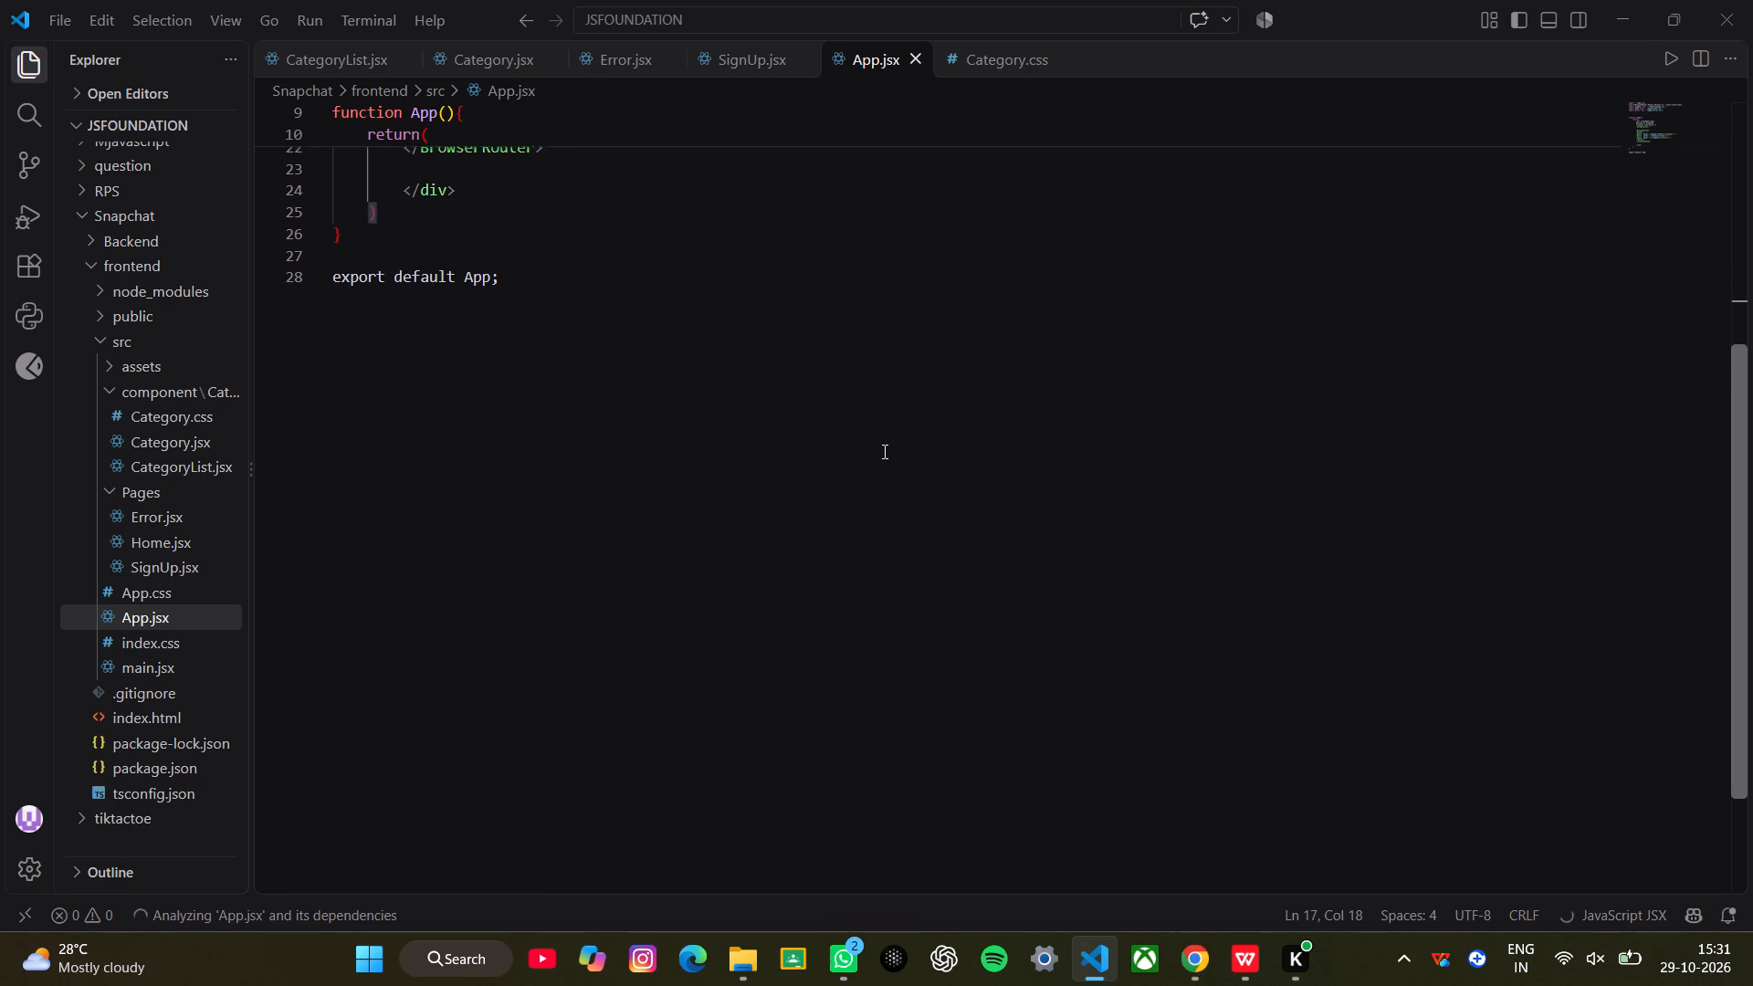
scroll(883, 451, "right", 1)
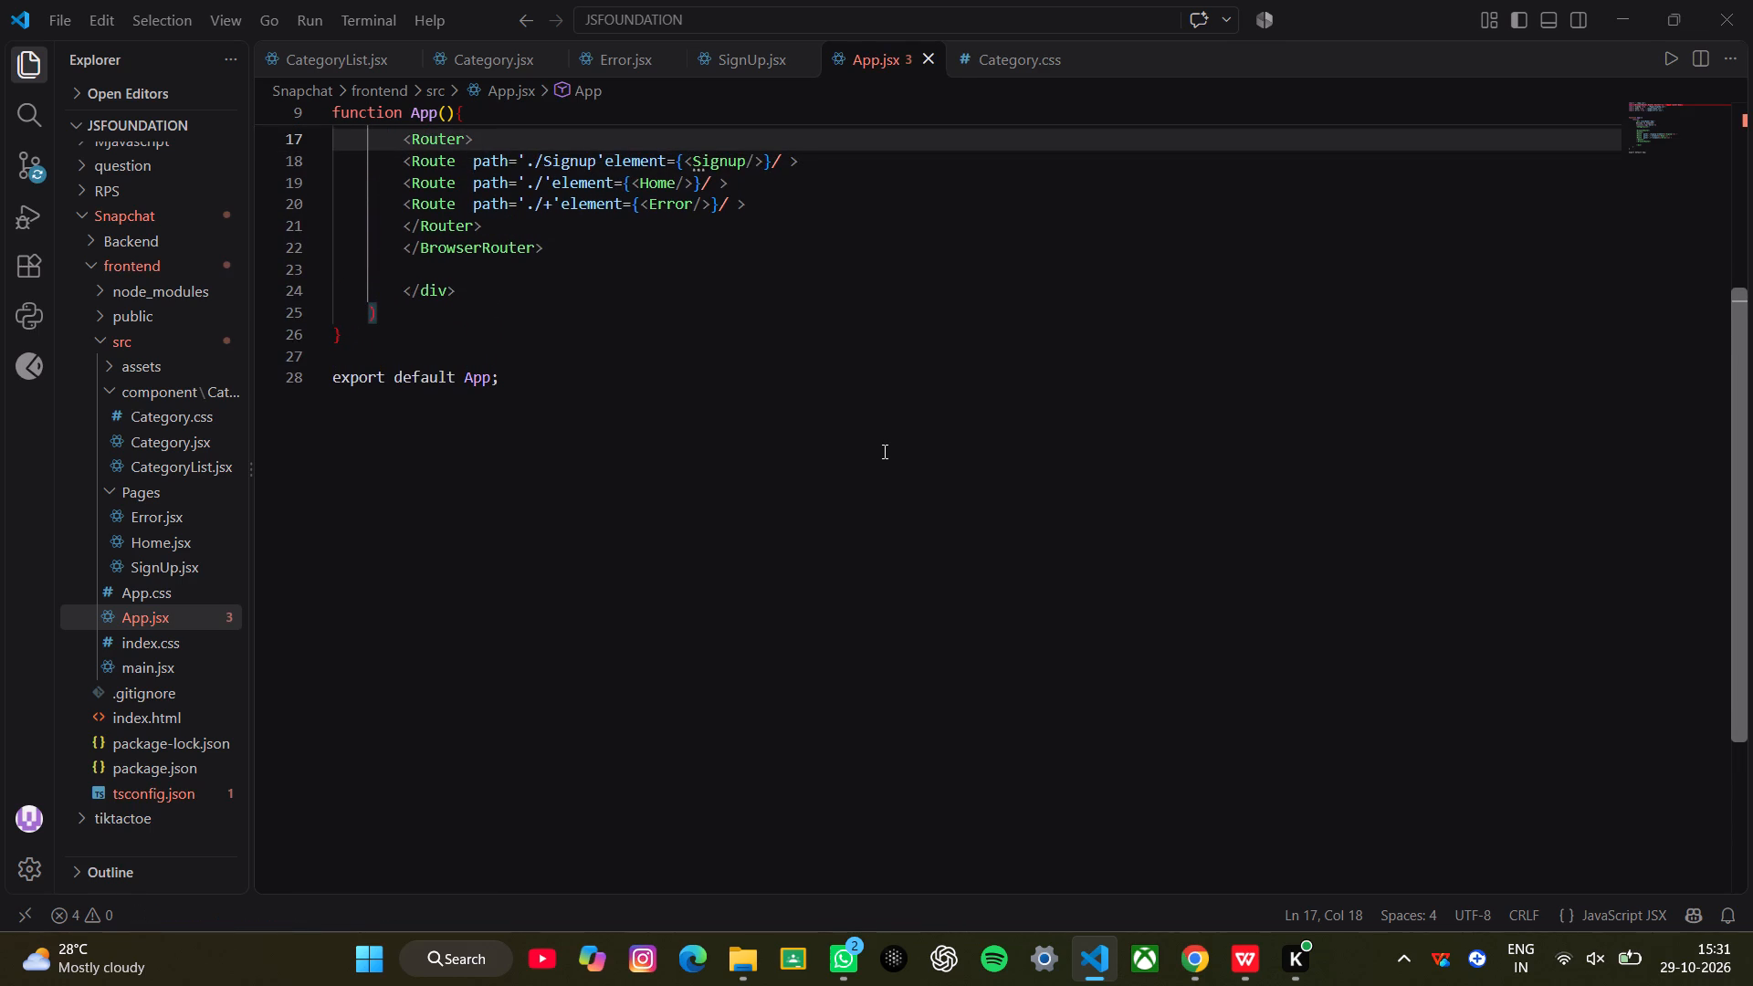
scroll(883, 451, "up", 2)
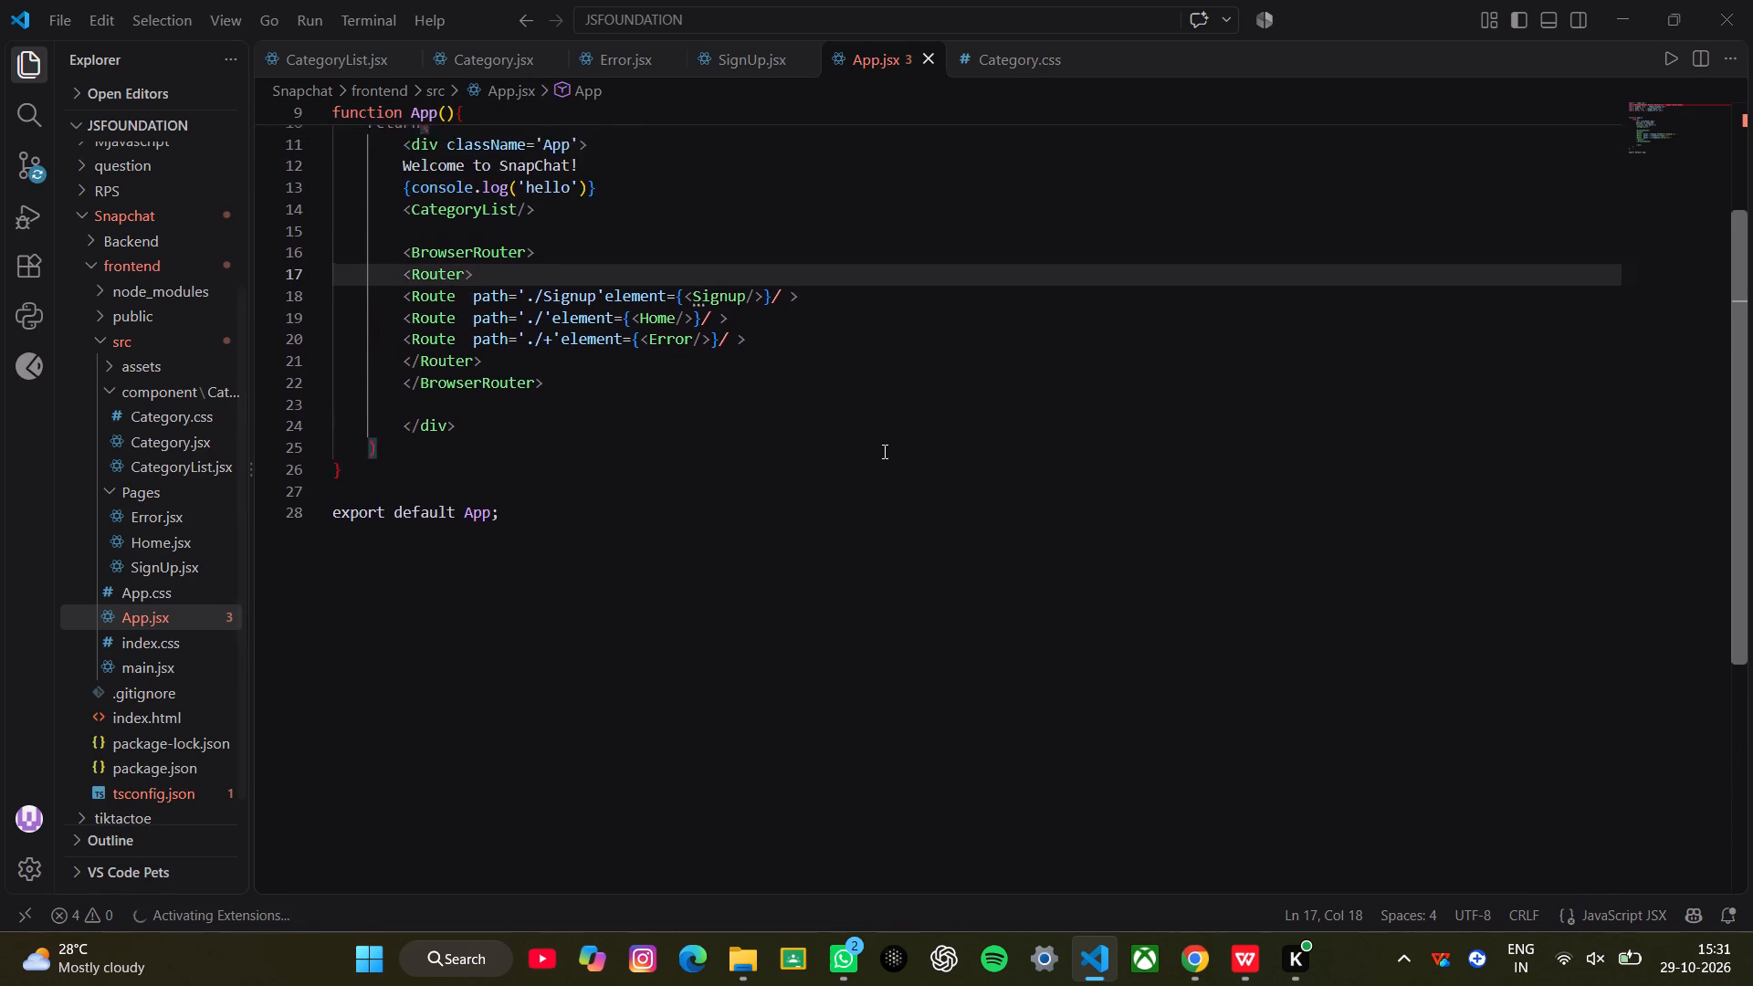
scroll(883, 451, "up", 2)
left_click(883, 451)
scroll(883, 451, "up", 1)
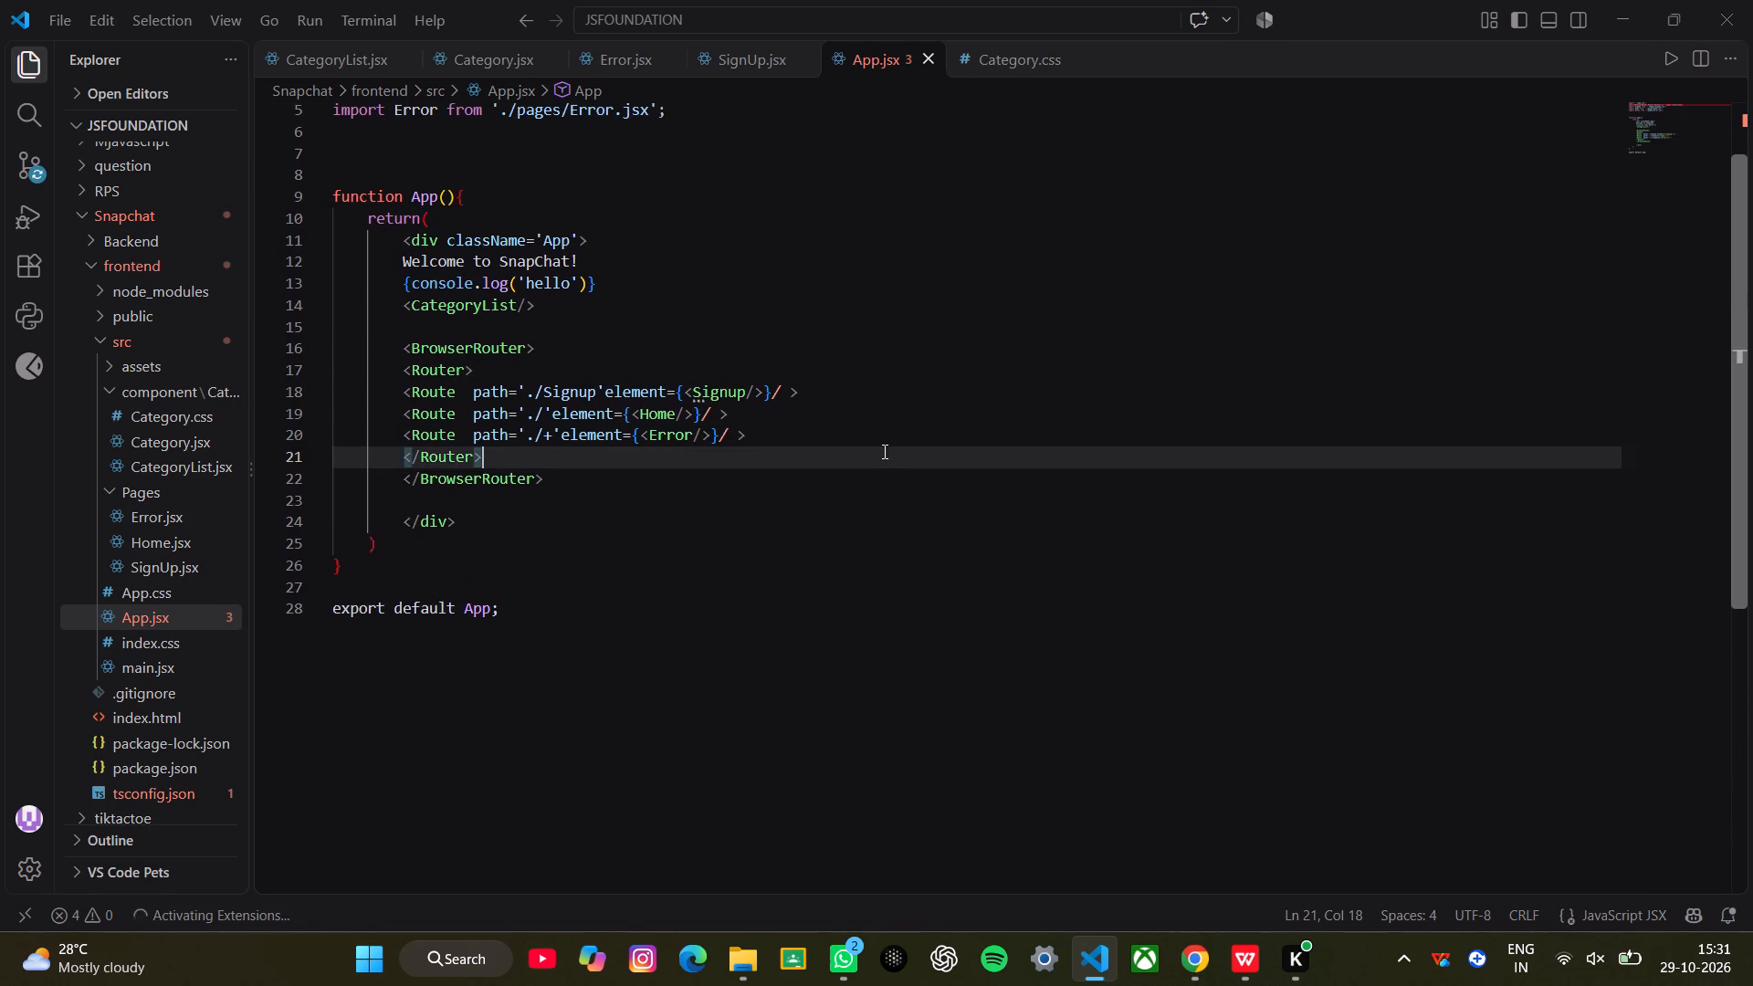
scroll(883, 451, "up", 1)
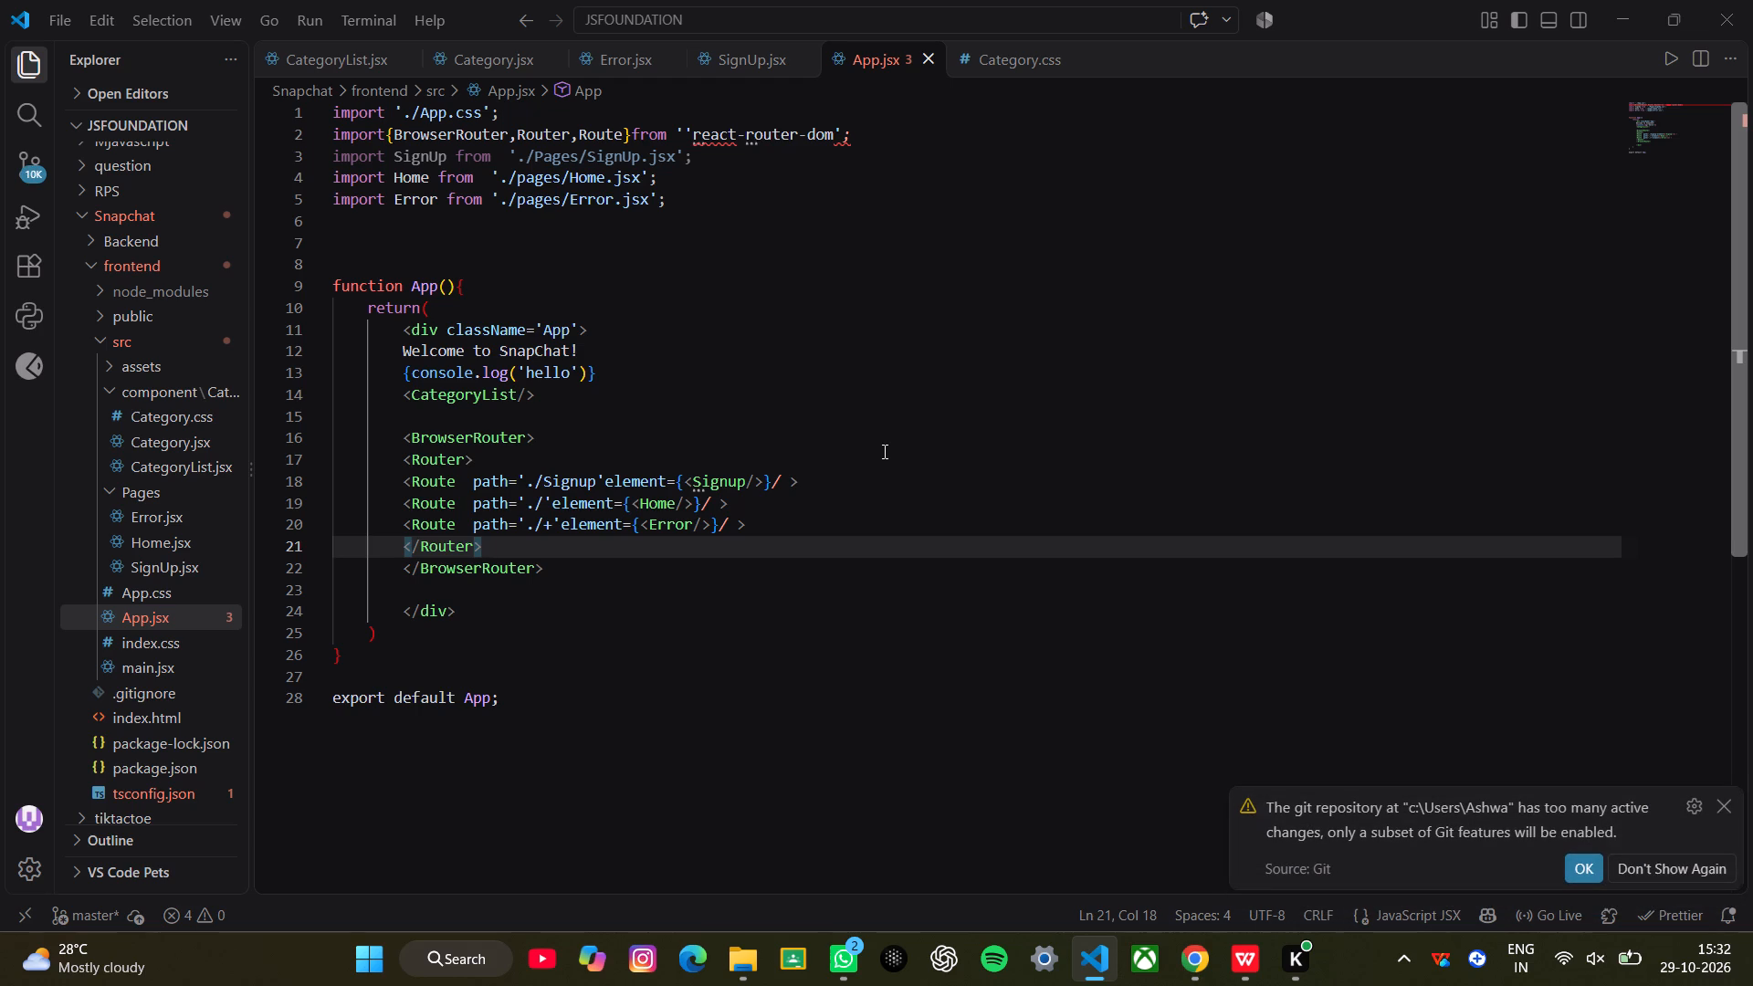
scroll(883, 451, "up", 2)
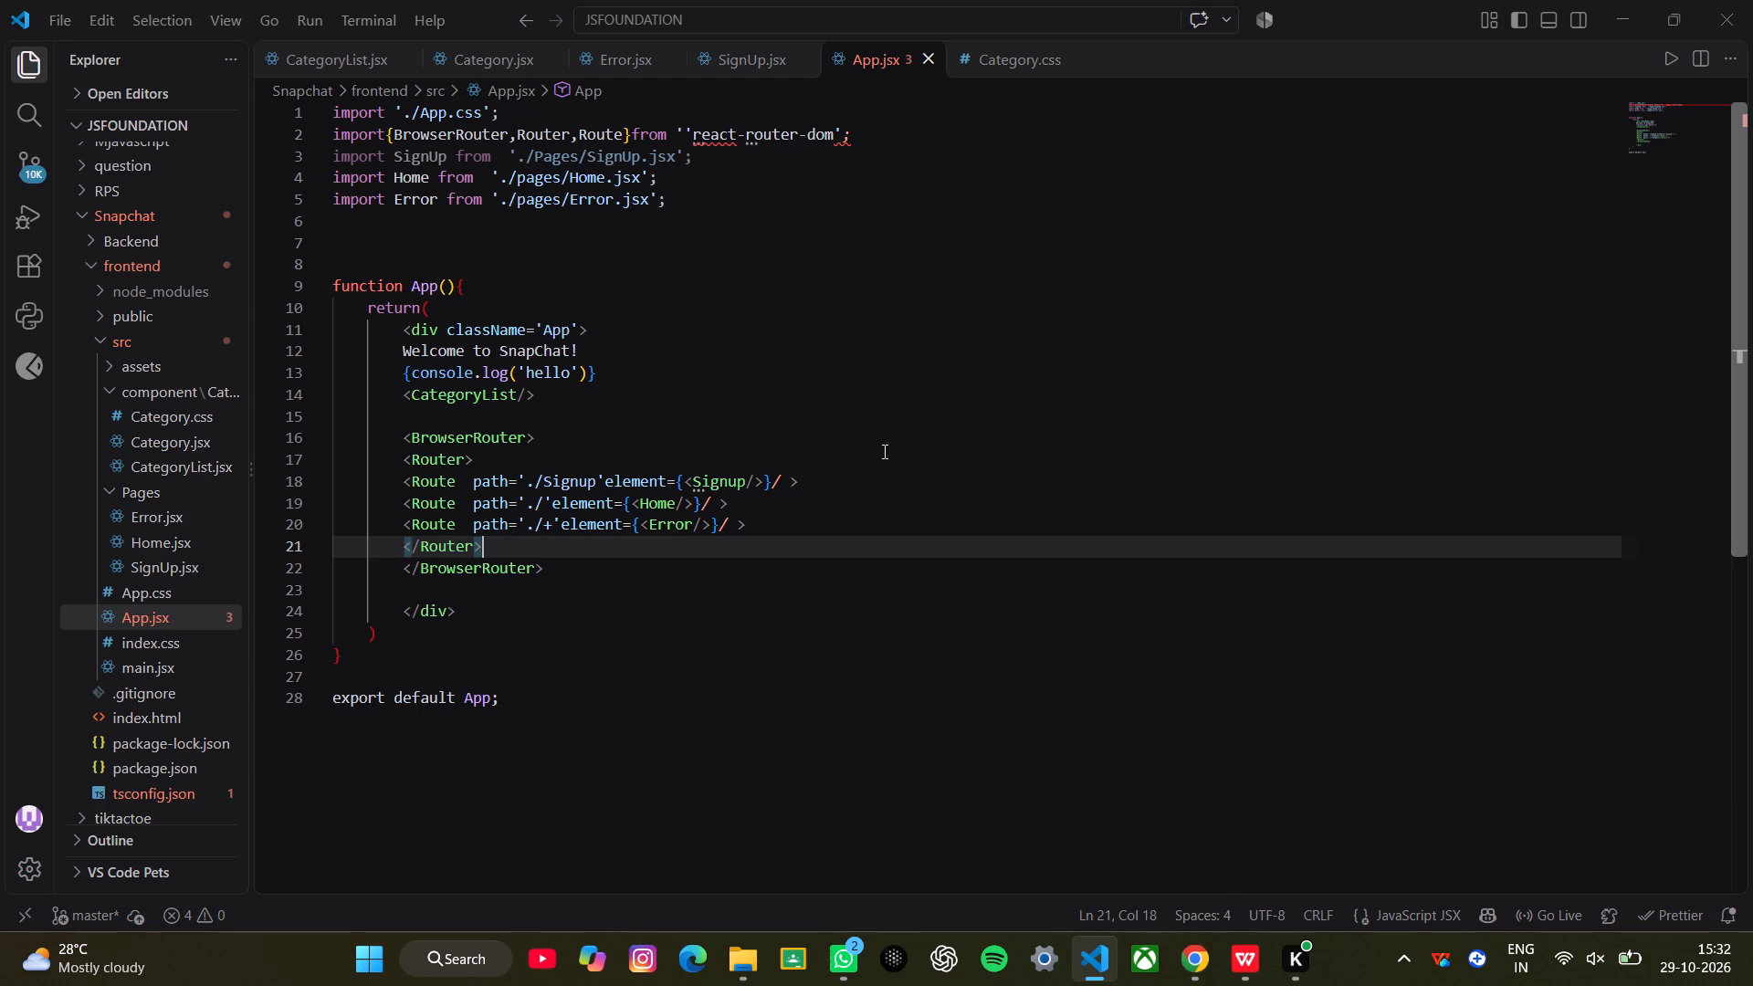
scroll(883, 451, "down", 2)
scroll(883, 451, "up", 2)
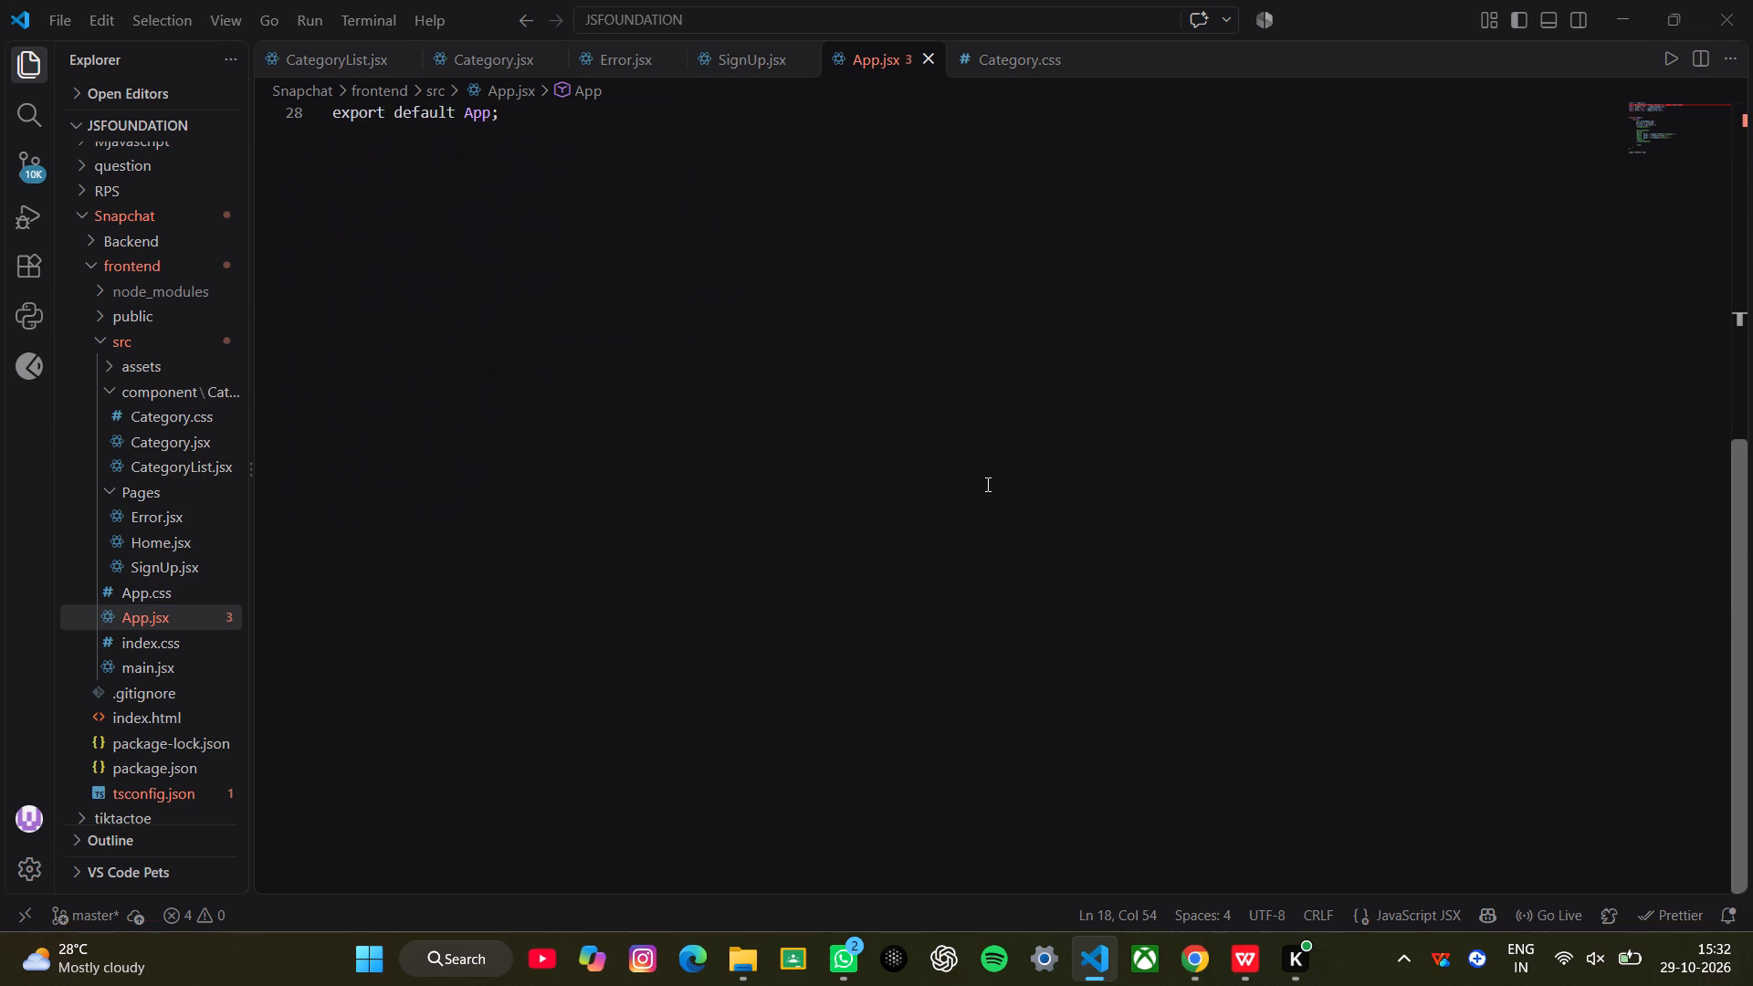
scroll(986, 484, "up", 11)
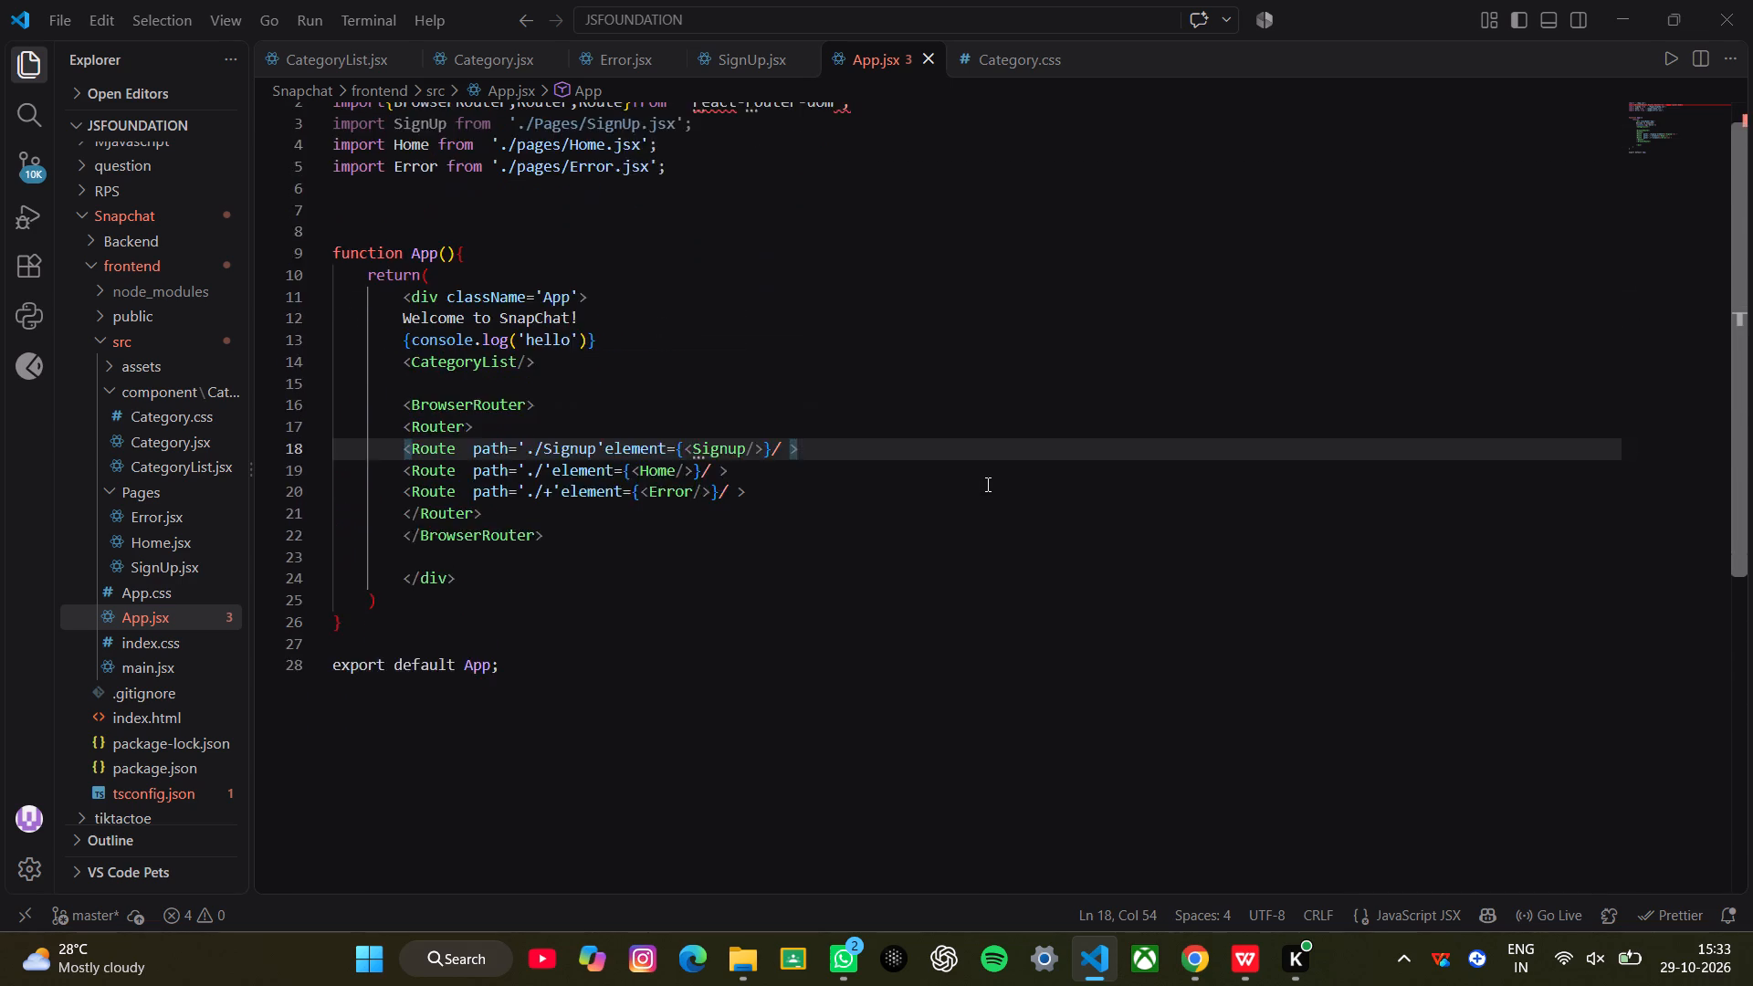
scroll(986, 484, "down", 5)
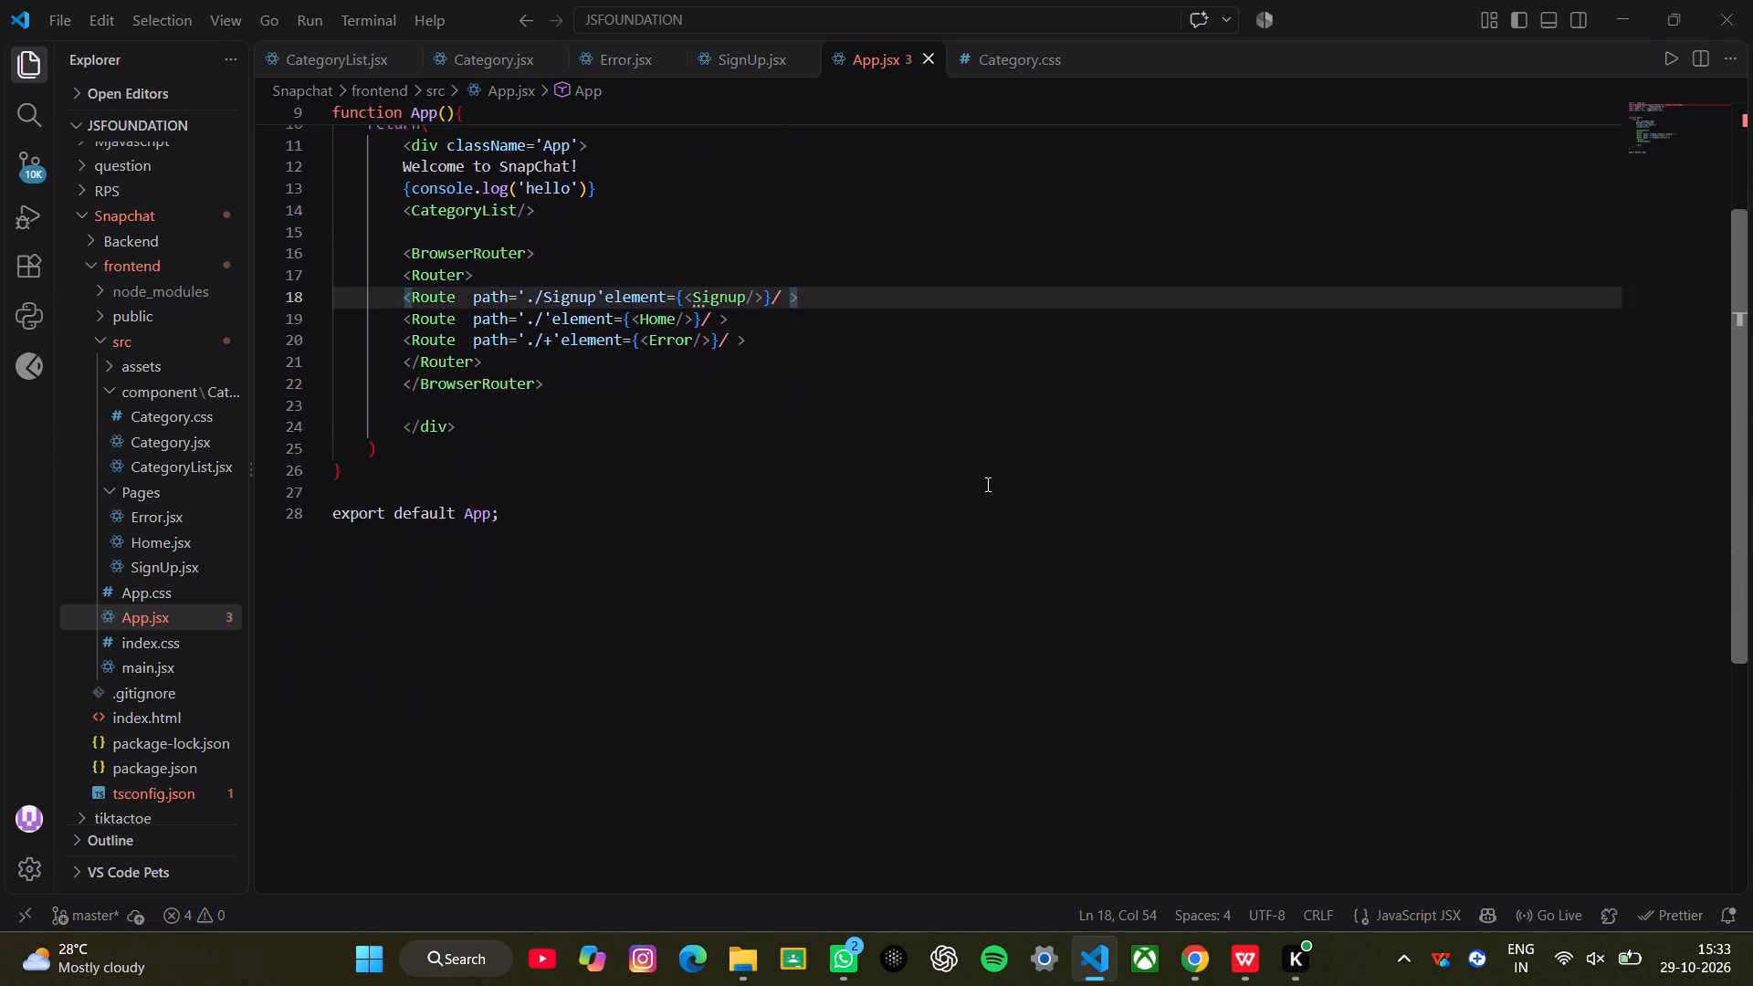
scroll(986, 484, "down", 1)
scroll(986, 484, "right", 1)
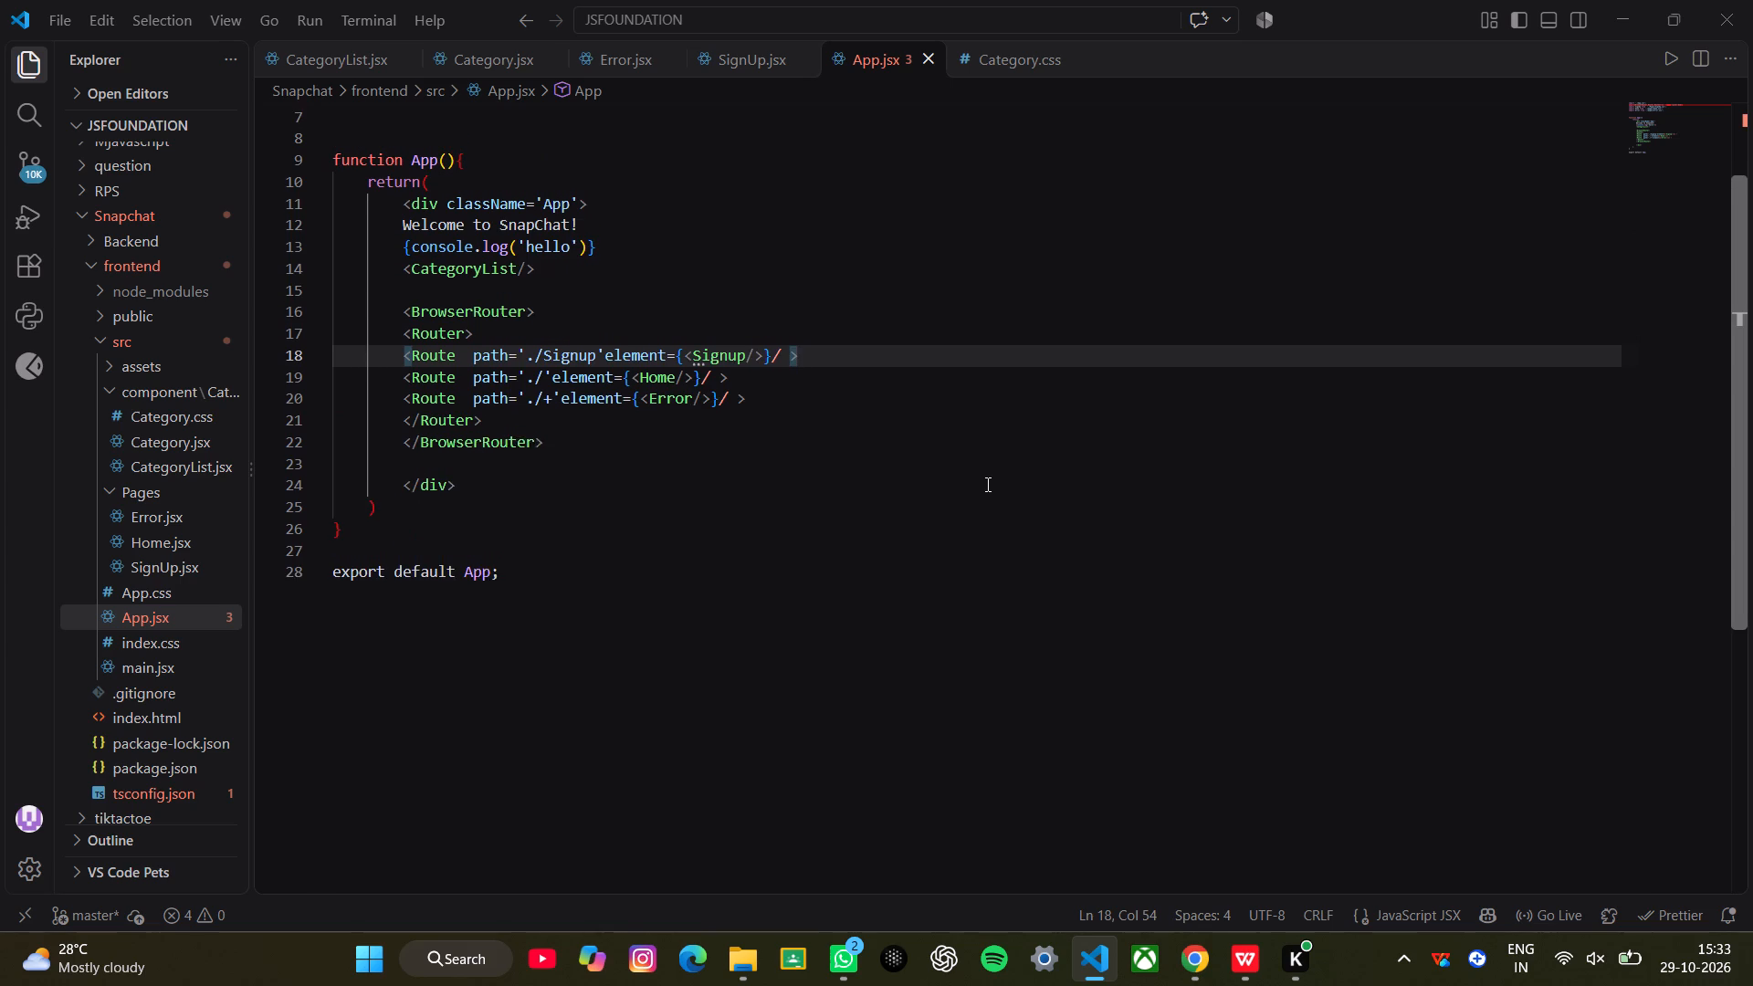